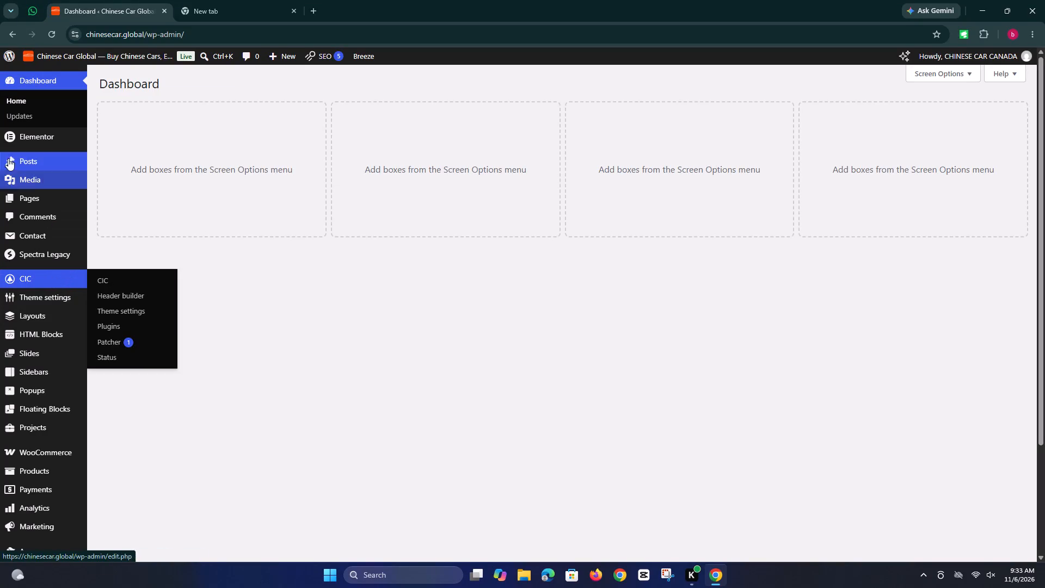
Open the store's Analytics Overview report from the WordPress dashboard.
{"action": "scroll", "coordinate": [54, 168], "scroll_direction": "down", "scroll_amount": 3}
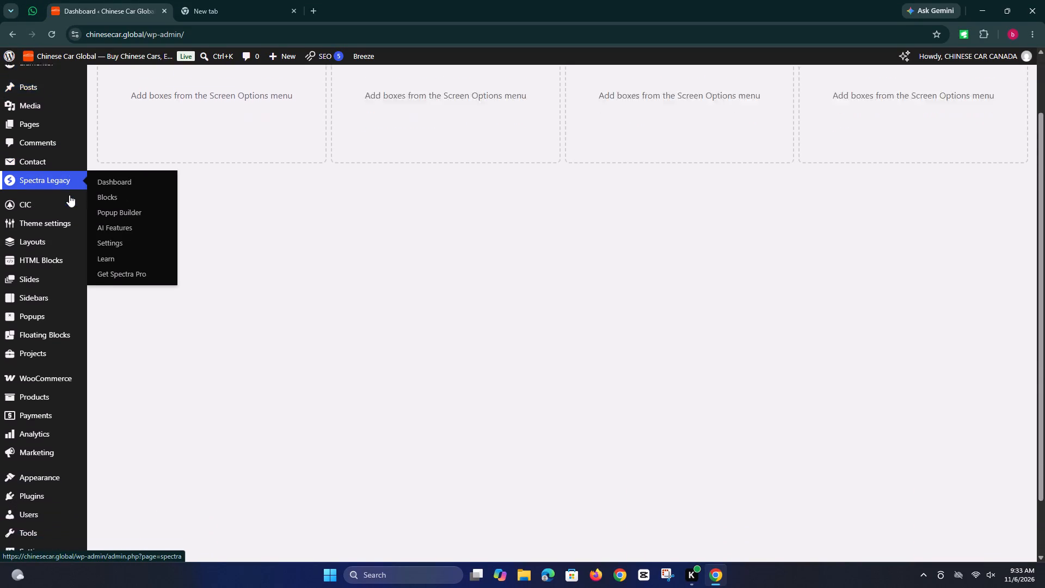
{"action": "scroll", "coordinate": [69, 195], "scroll_direction": "down", "scroll_amount": 3}
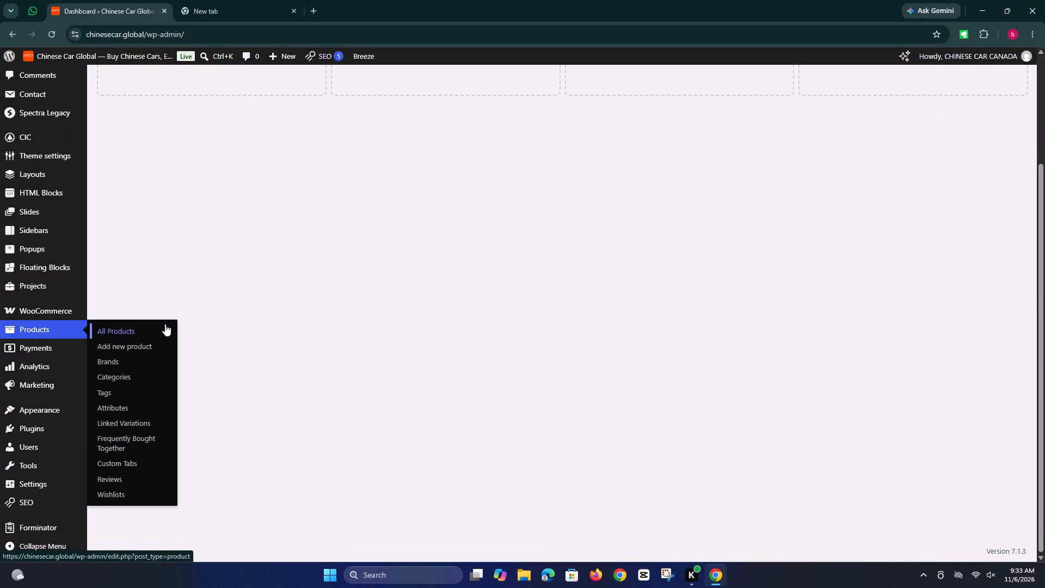
{"action": "left_click", "coordinate": [55, 365]}
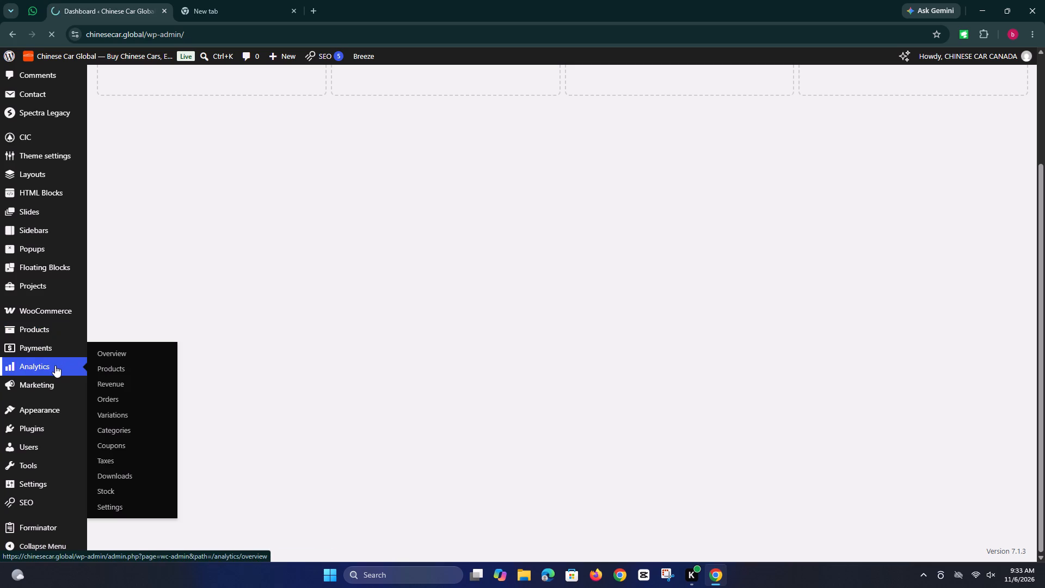
{"action": "left_click", "coordinate": [119, 350]}
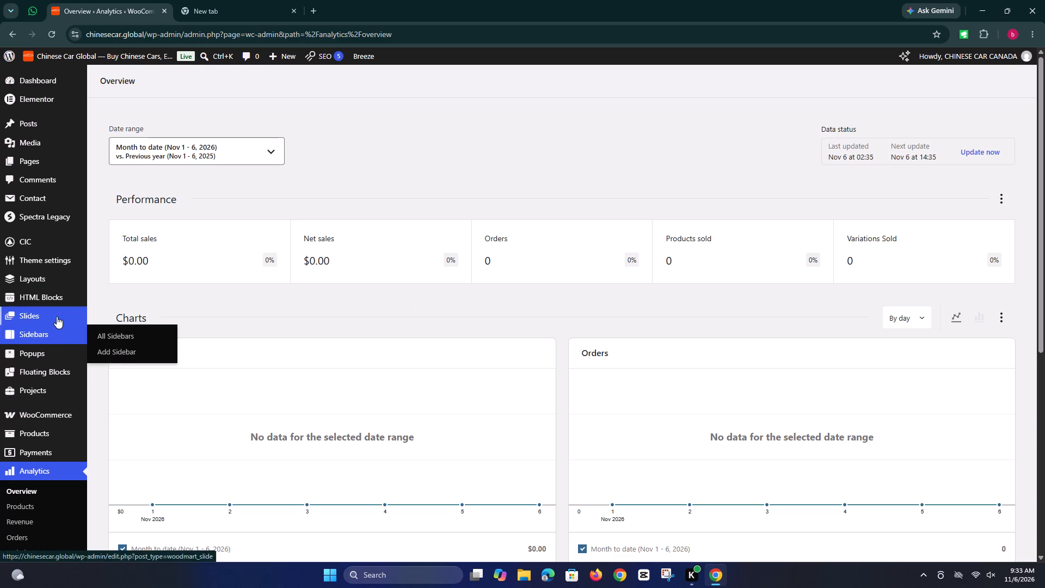
Review the Products and Revenue analytics reports, dismissing the notice about revenue from paid orders.
{"action": "scroll", "coordinate": [21, 378], "scroll_direction": "down", "scroll_amount": 4}
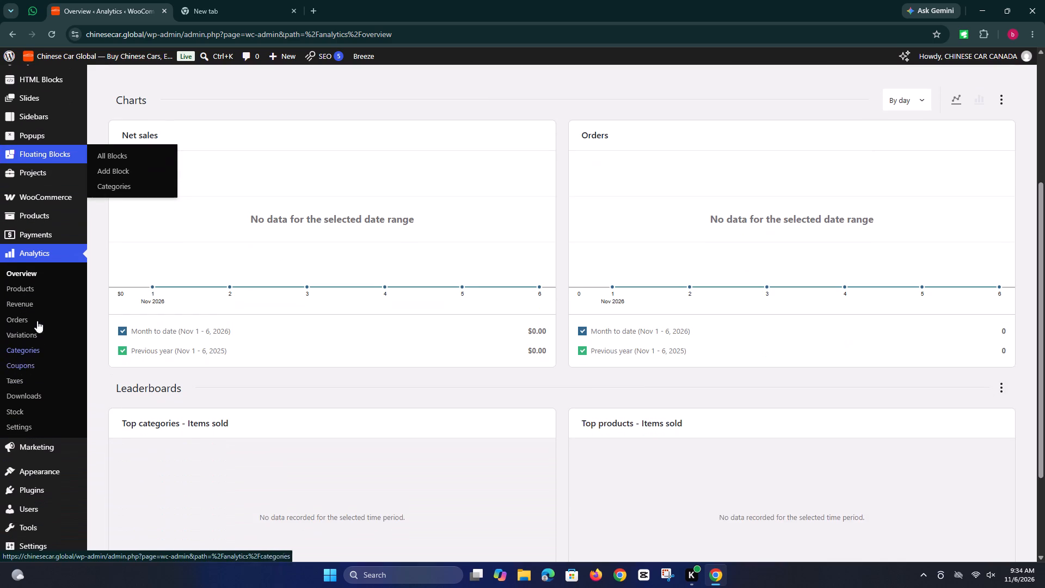
{"action": "left_click", "coordinate": [28, 292]}
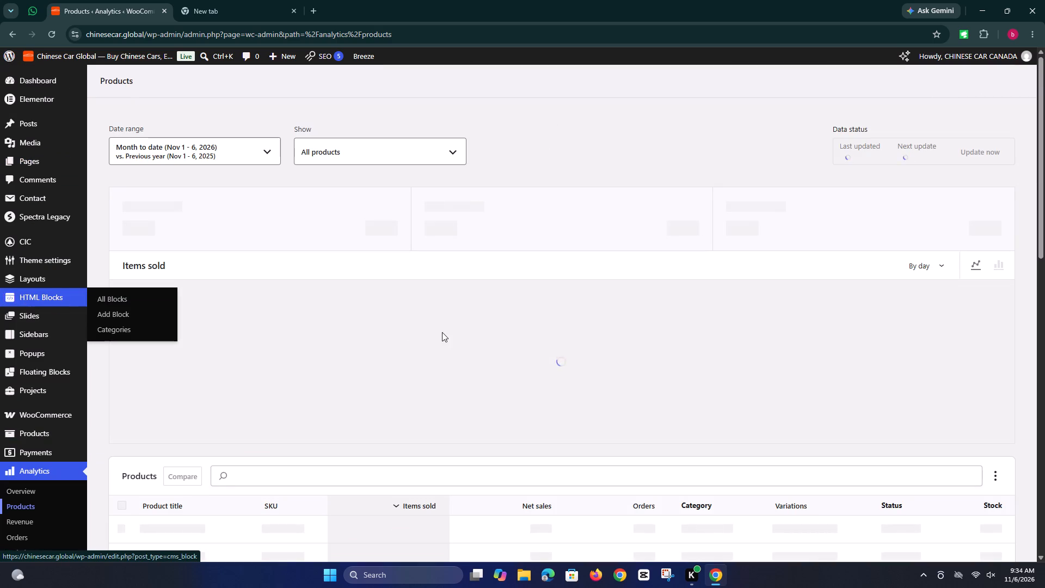
{"action": "scroll", "coordinate": [442, 332], "scroll_direction": "down", "scroll_amount": 4}
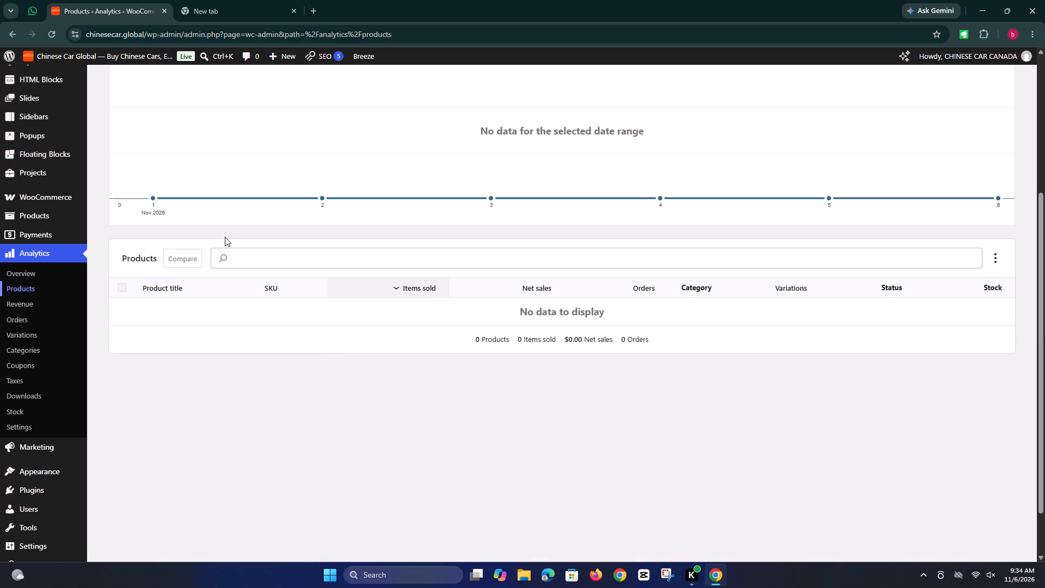
{"action": "left_click", "coordinate": [34, 302]}
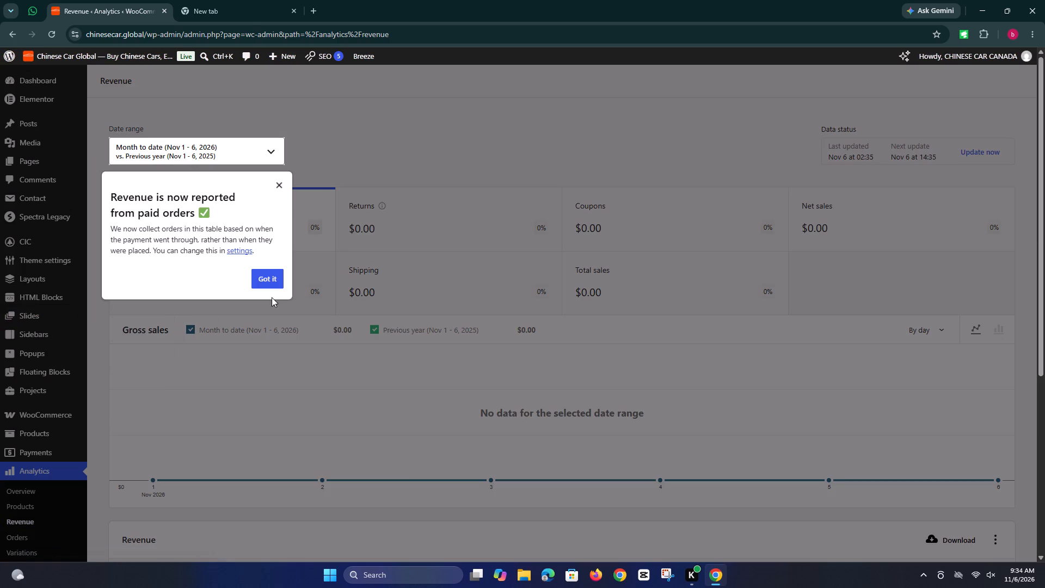
{"action": "left_click", "coordinate": [267, 281]}
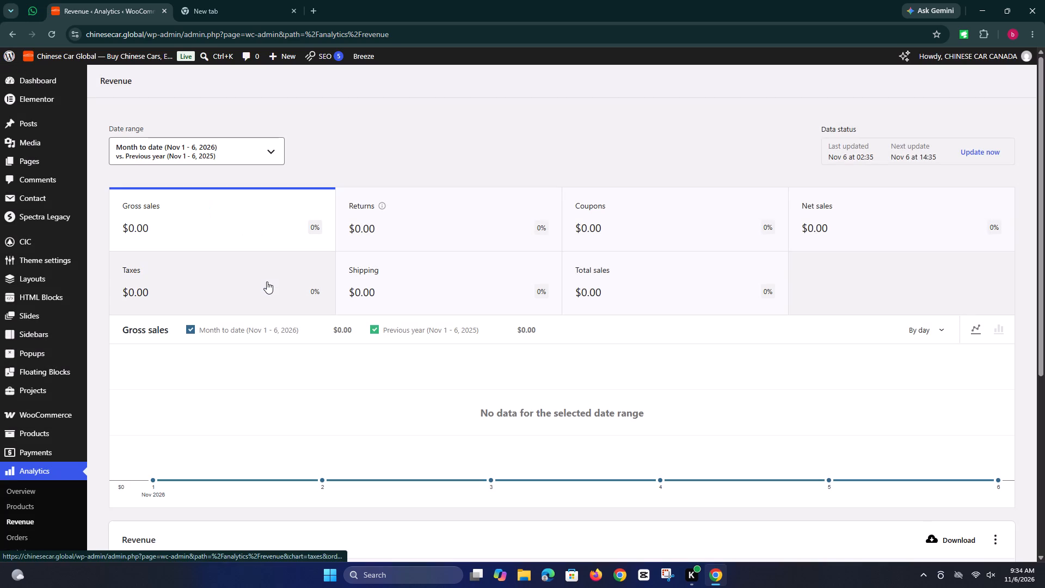
{"action": "scroll", "coordinate": [162, 299], "scroll_direction": "down", "scroll_amount": 3}
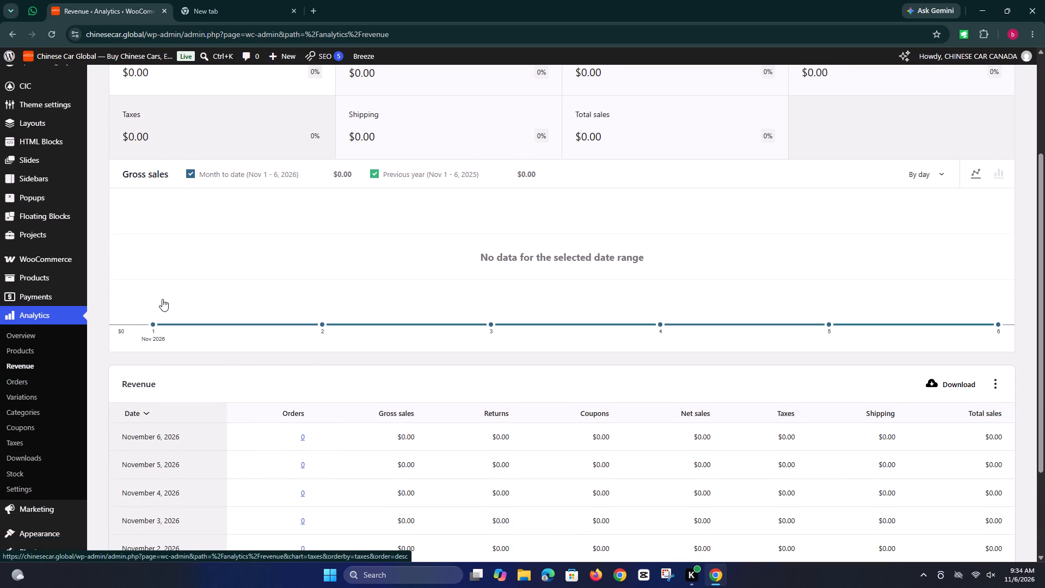
{"action": "scroll", "coordinate": [48, 384], "scroll_direction": "down", "scroll_amount": 1}
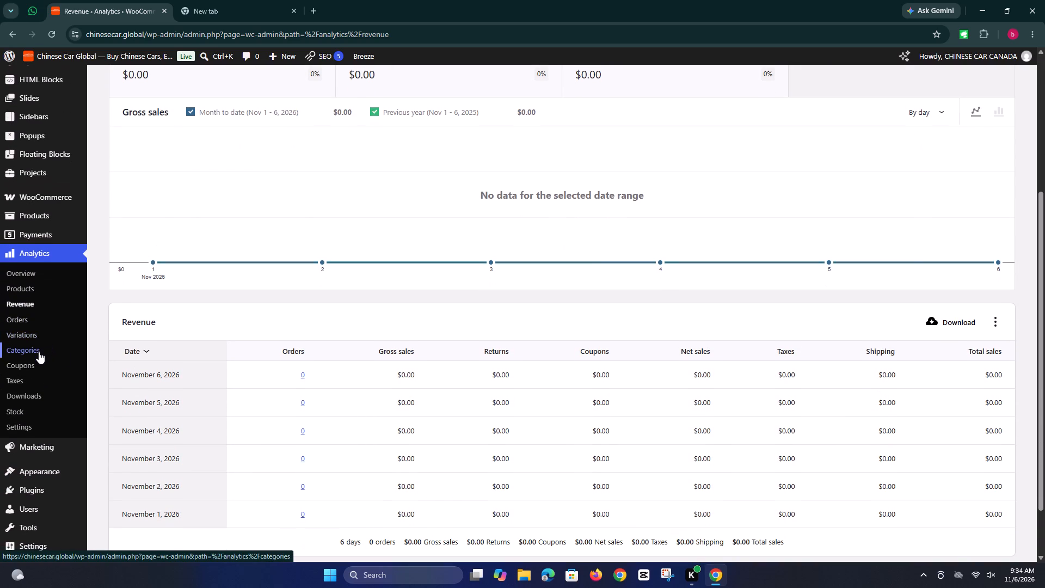
Review the Categories and Taxes analytics reports, including their charts and data tables.
{"action": "left_click", "coordinate": [39, 352]}
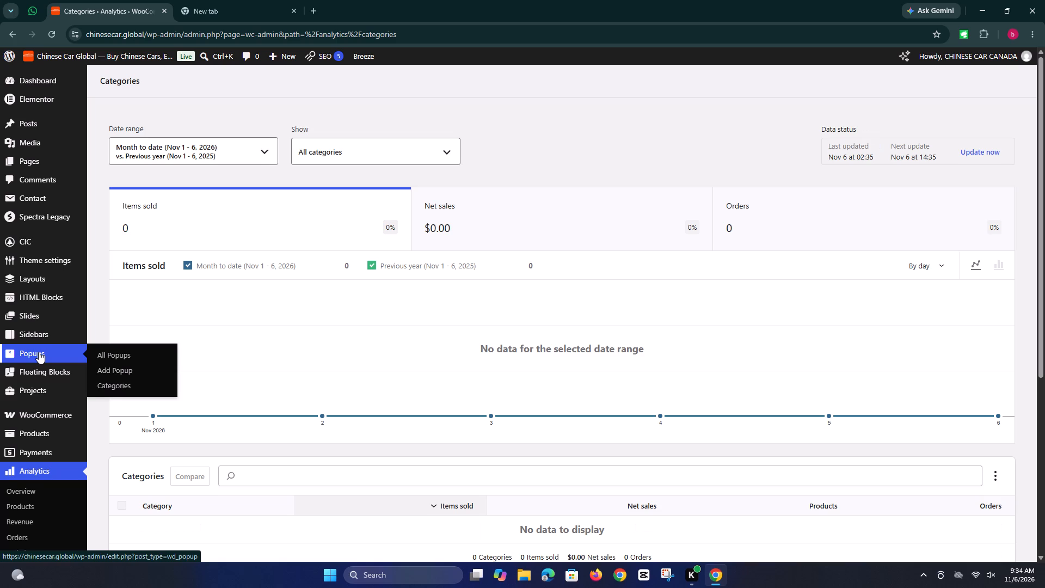
{"action": "scroll", "coordinate": [39, 352], "scroll_direction": "down", "scroll_amount": 5}
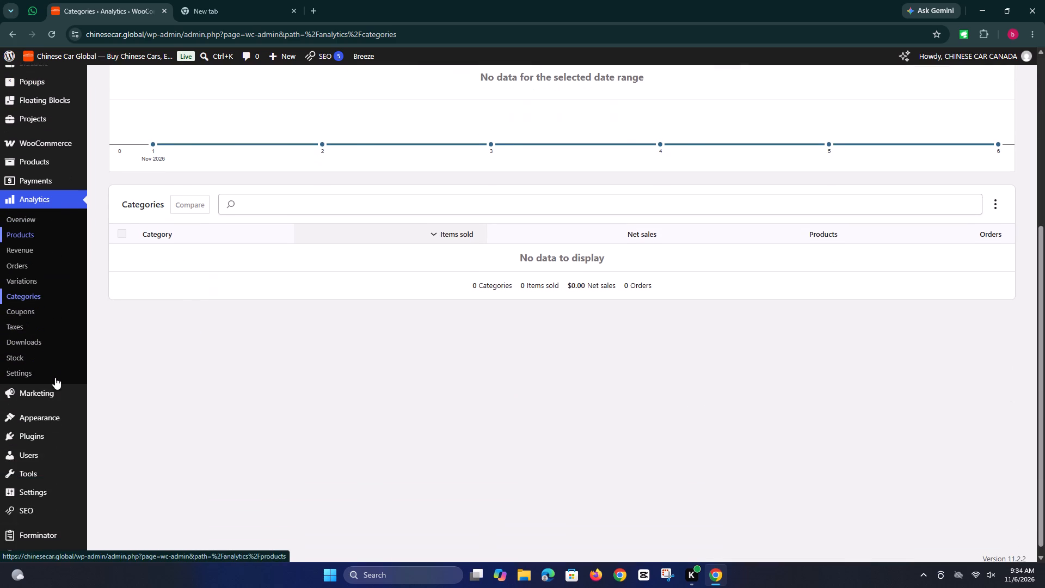
{"action": "left_click", "coordinate": [22, 328]}
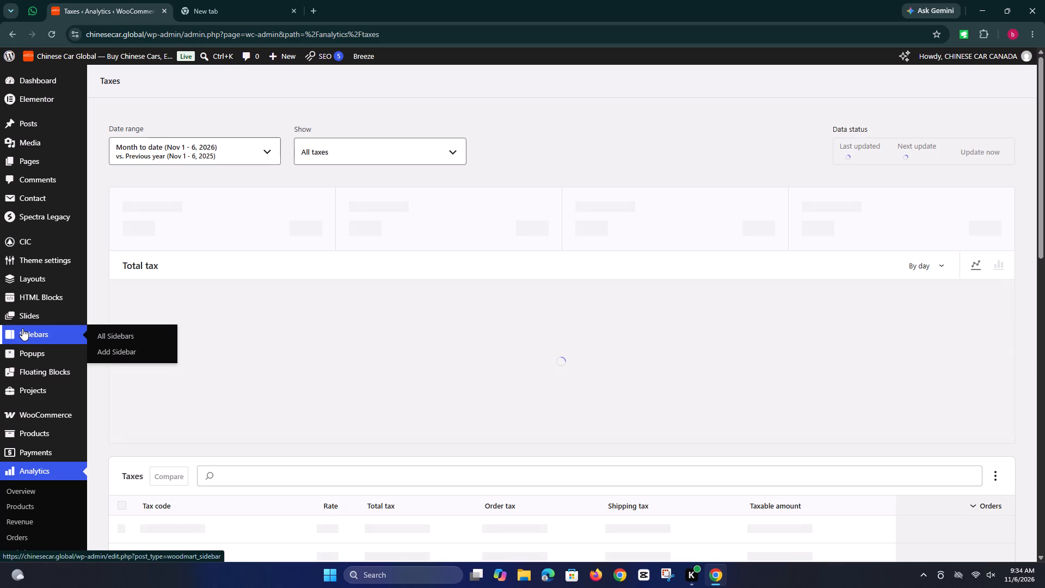
{"action": "scroll", "coordinate": [22, 328], "scroll_direction": "down", "scroll_amount": 7}
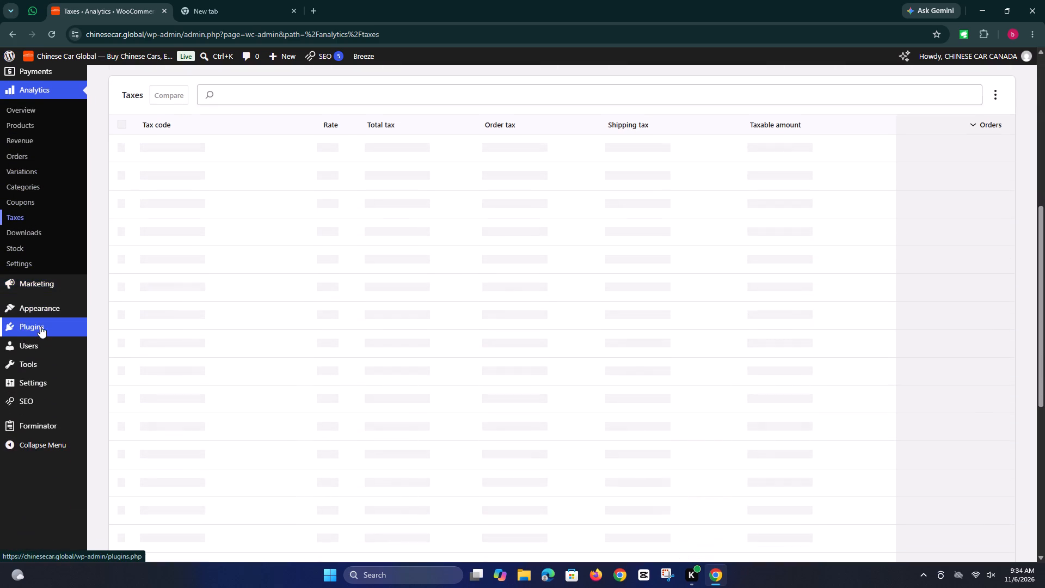
{"action": "scroll", "coordinate": [41, 326], "scroll_direction": "down", "scroll_amount": 3}
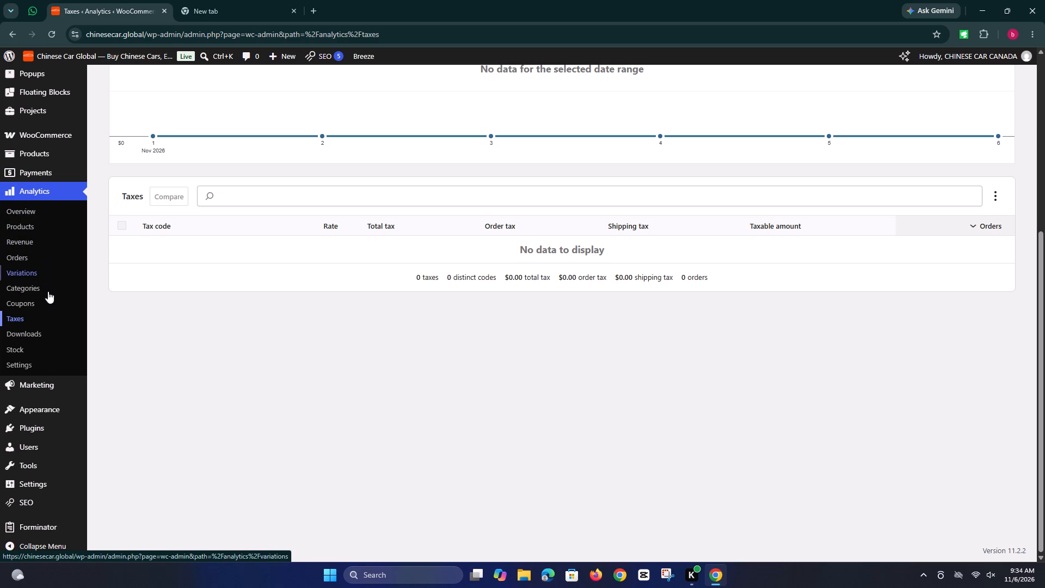
Open the Marketing Overview page of the store.
{"action": "scroll", "coordinate": [49, 295], "scroll_direction": "down", "scroll_amount": 3}
{"action": "left_click", "coordinate": [107, 389]}
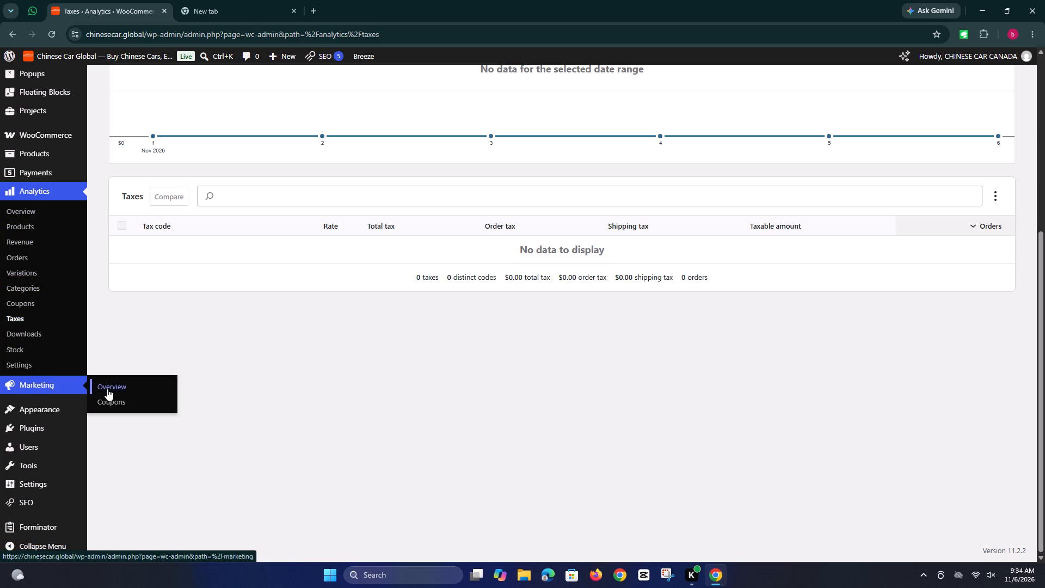
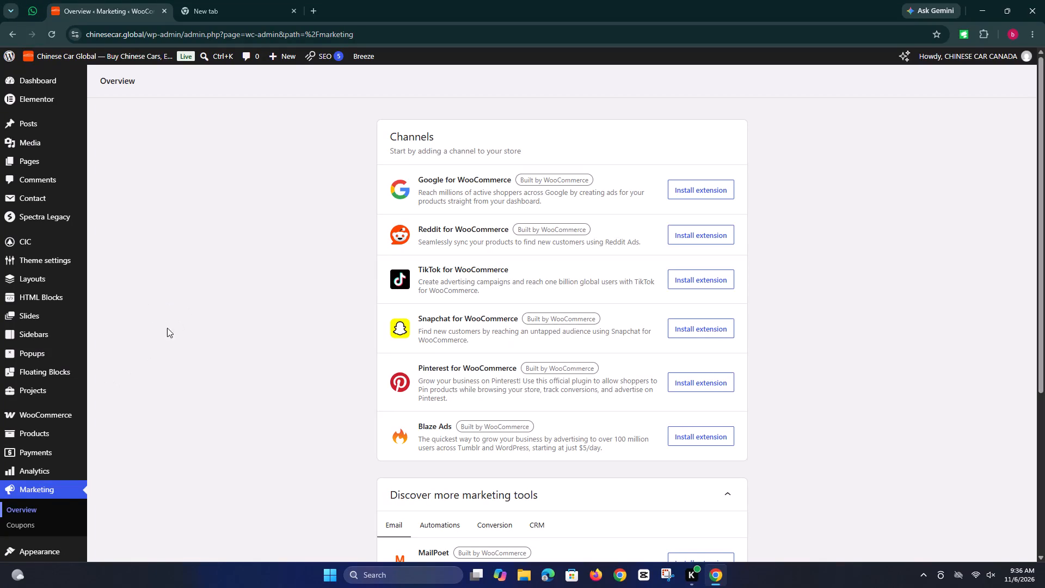
Open the SEO Dashboard page of the WordPress admin.
{"action": "scroll", "coordinate": [9, 466], "scroll_direction": "down", "scroll_amount": 3}
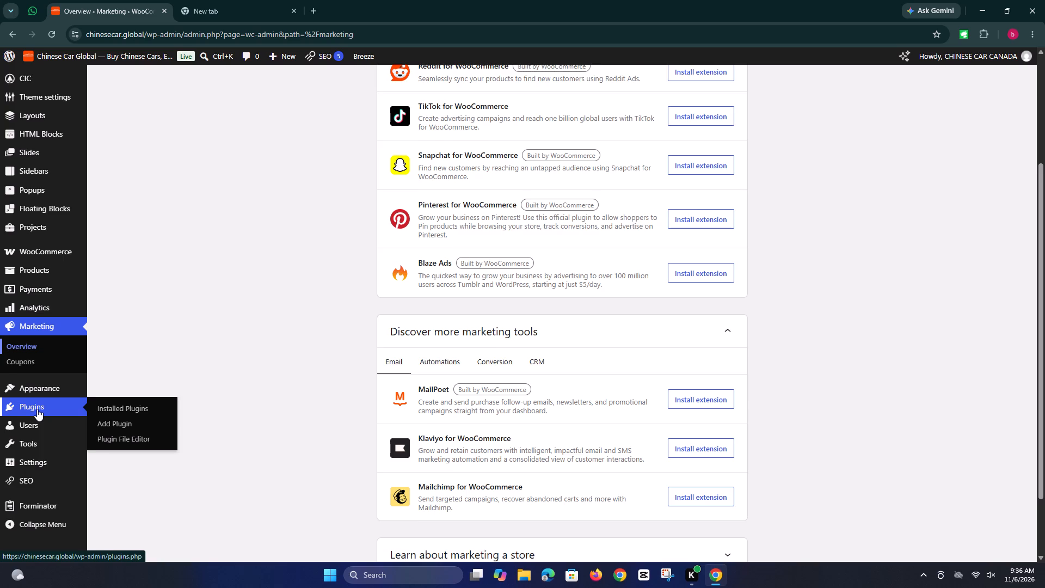
{"action": "scroll", "coordinate": [37, 409], "scroll_direction": "down", "scroll_amount": 2}
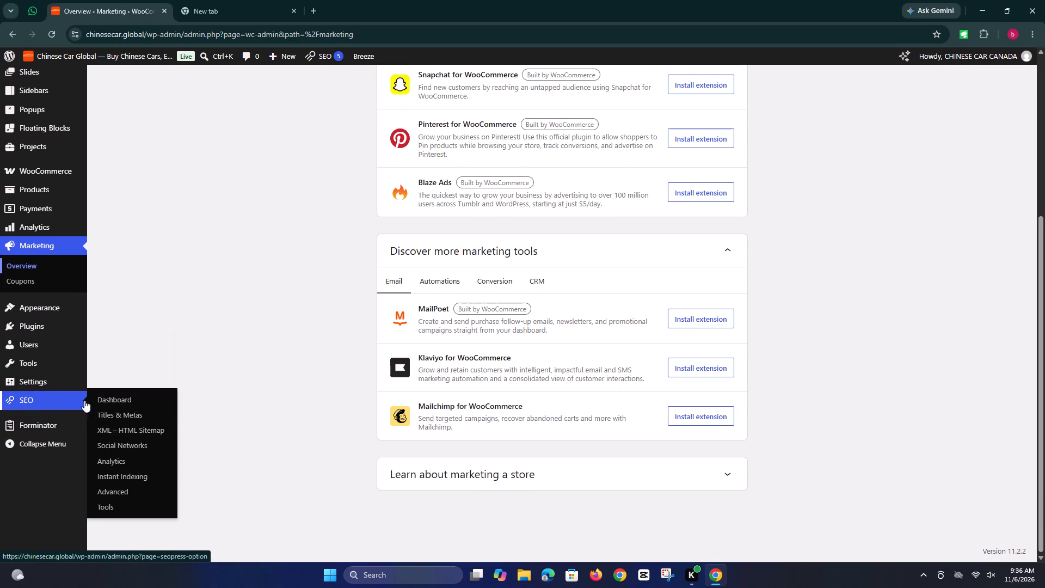
{"action": "left_click", "coordinate": [110, 400]}
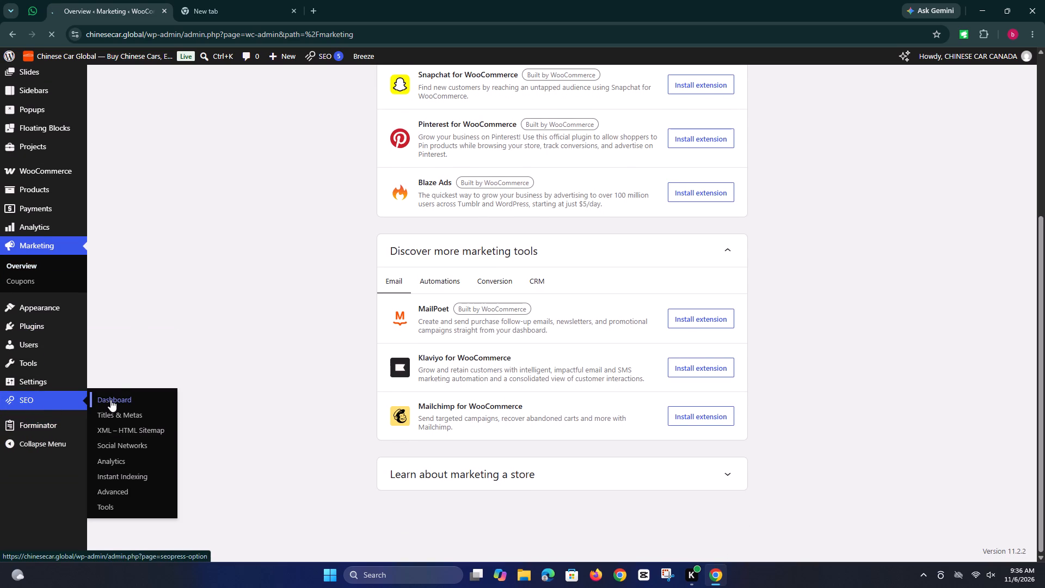
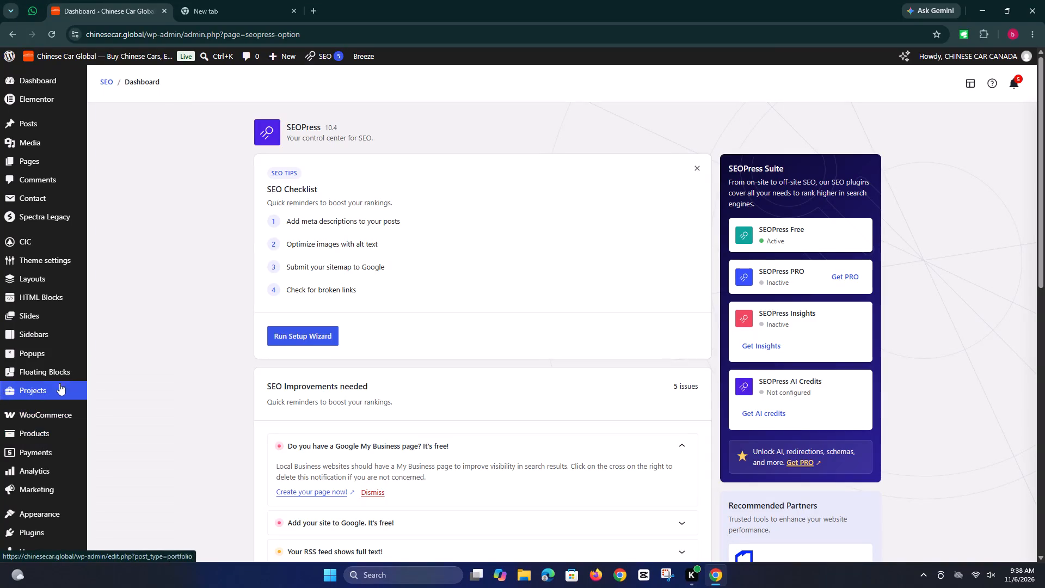
Open the list of all WooCommerce products and browse forward through it one page at a time to page 4.
{"action": "left_click", "coordinate": [114, 362]}
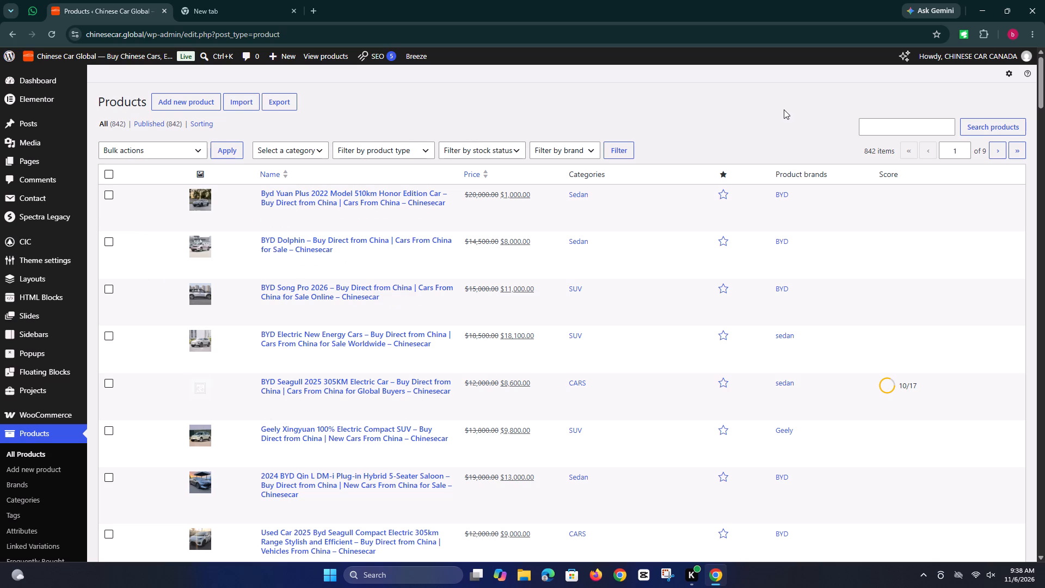
{"action": "left_click", "coordinate": [1000, 154]}
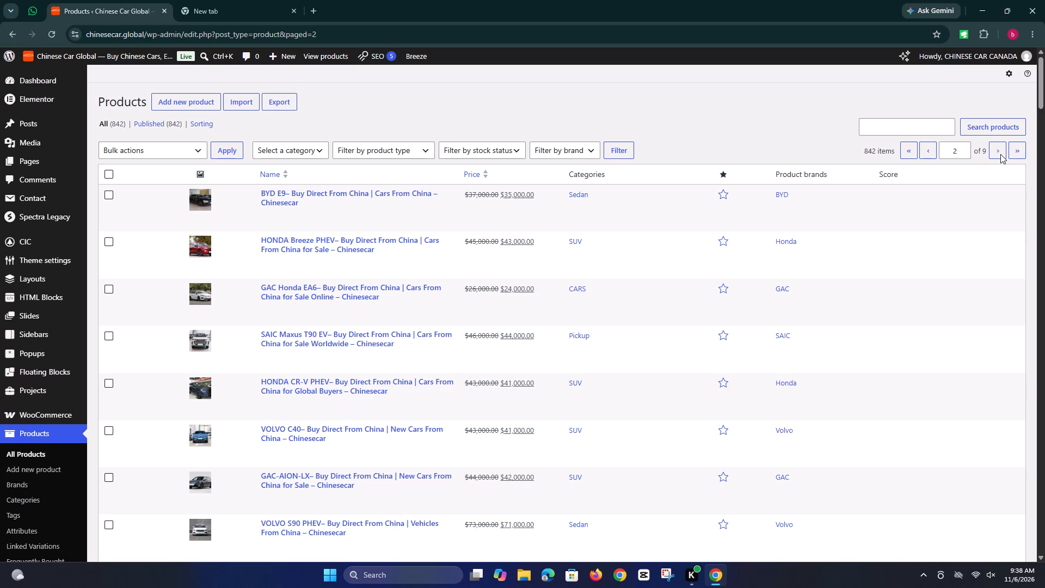
{"action": "left_click", "coordinate": [996, 155]}
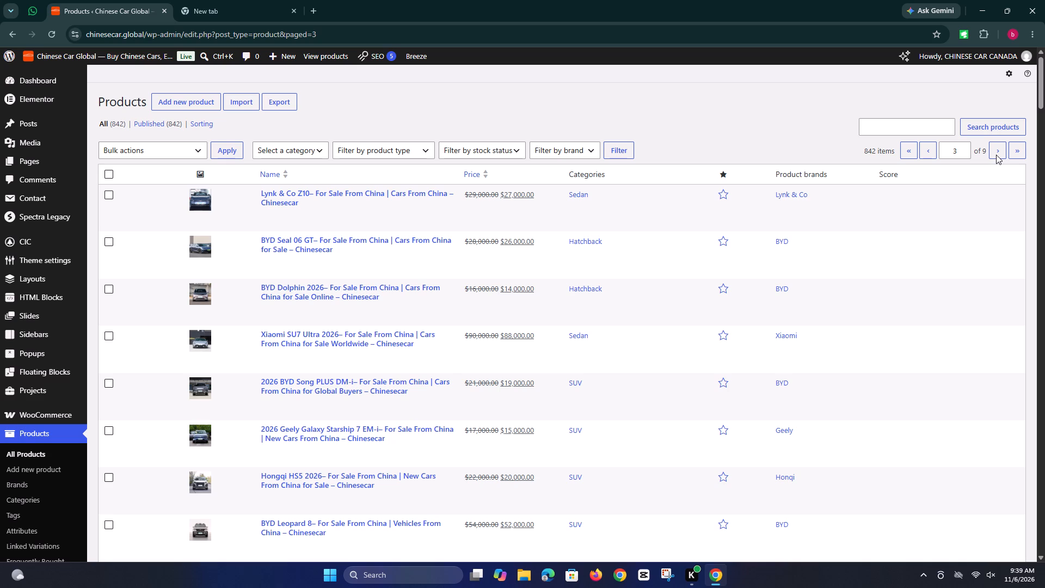
{"action": "left_click", "coordinate": [999, 155]}
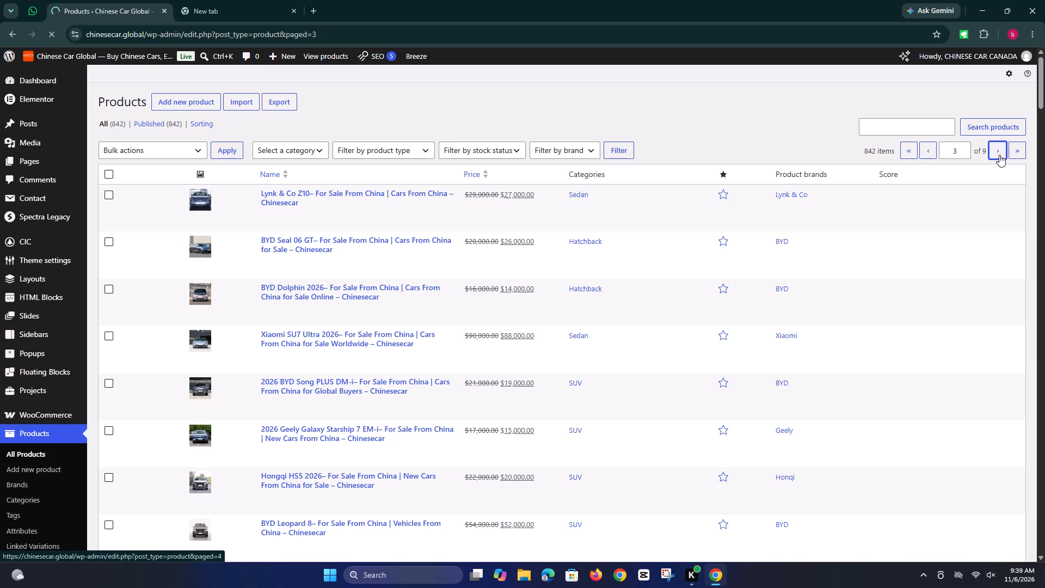
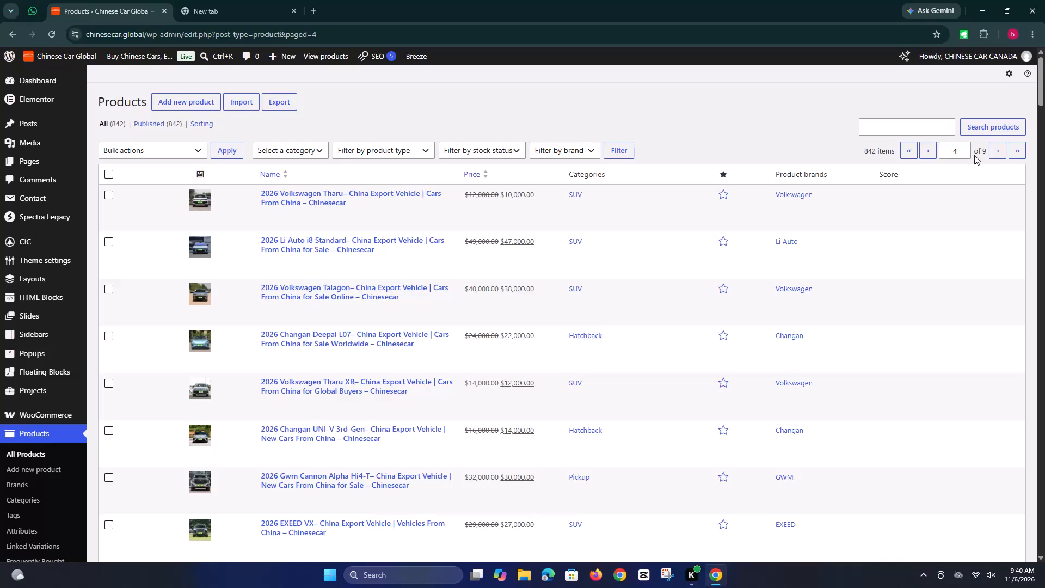
Advance the product list to page 5.
{"action": "left_click", "coordinate": [998, 149]}
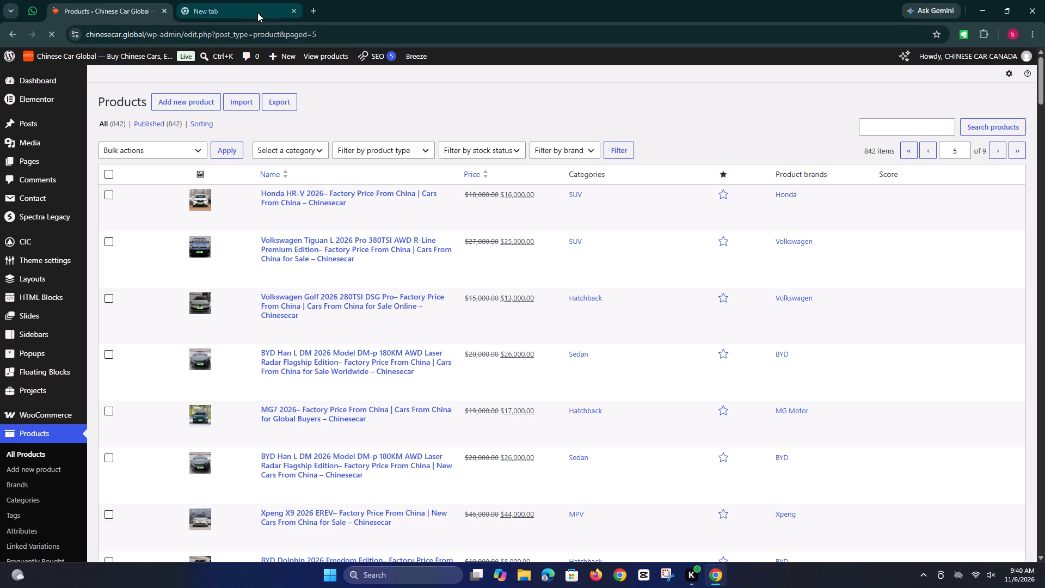
{"action": "left_click", "coordinate": [295, 13]}
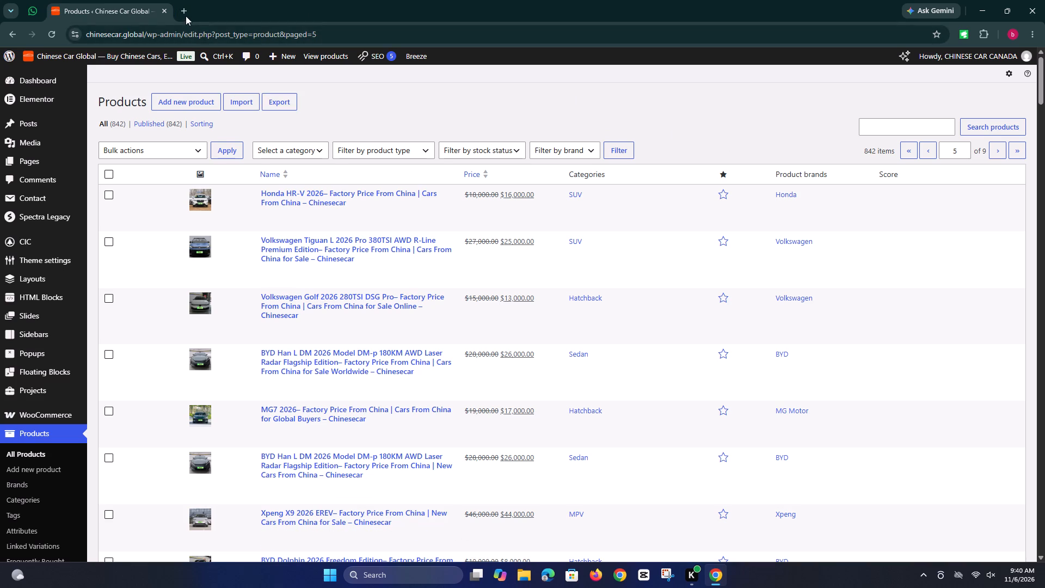
{"action": "left_click", "coordinate": [186, 13]}
{"action": "left_click", "coordinate": [162, 36]}
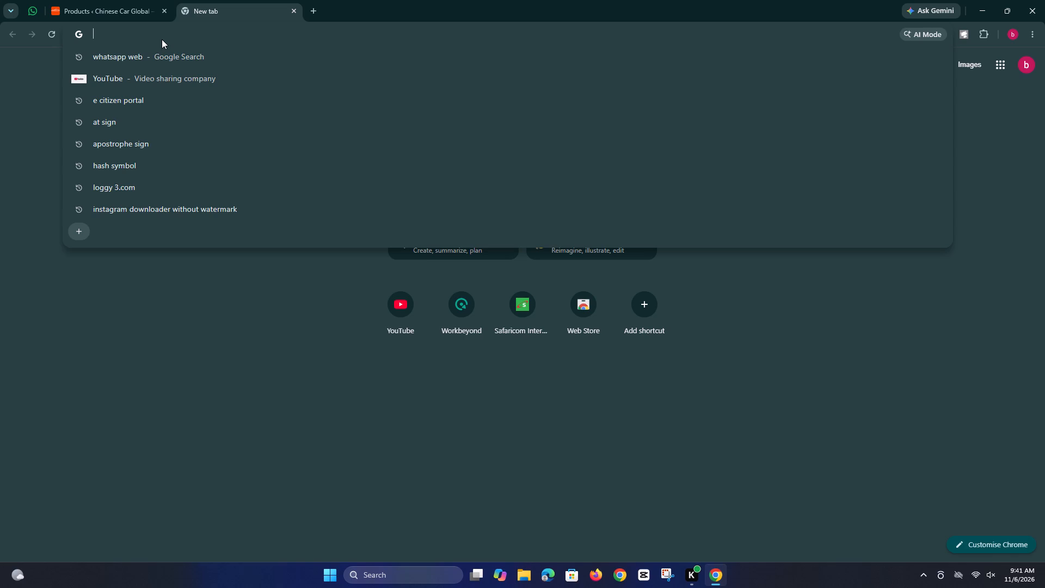
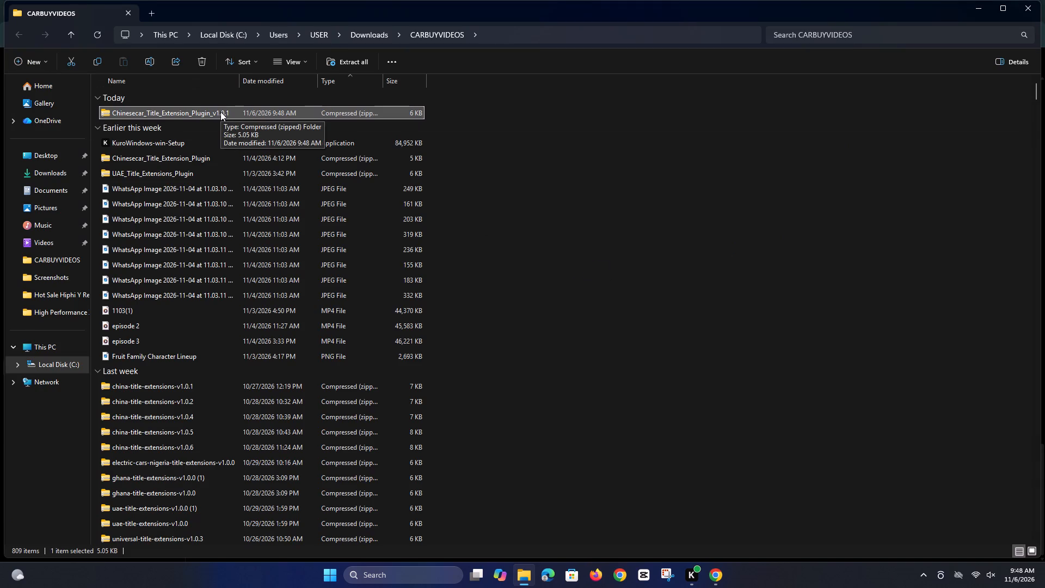
{"action": "double_click", "coordinate": [220, 112]}
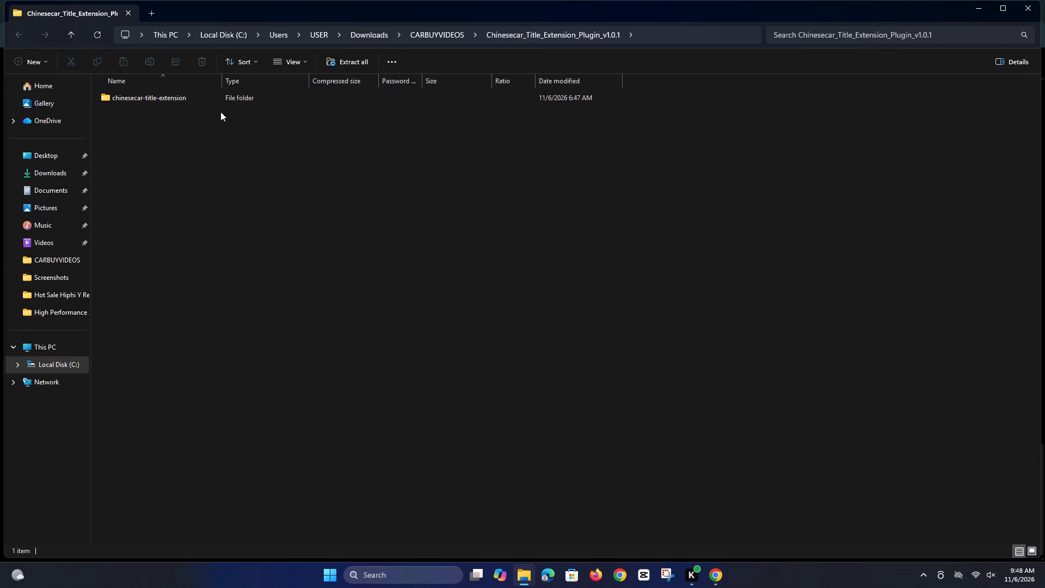
{"action": "double_click", "coordinate": [173, 95]}
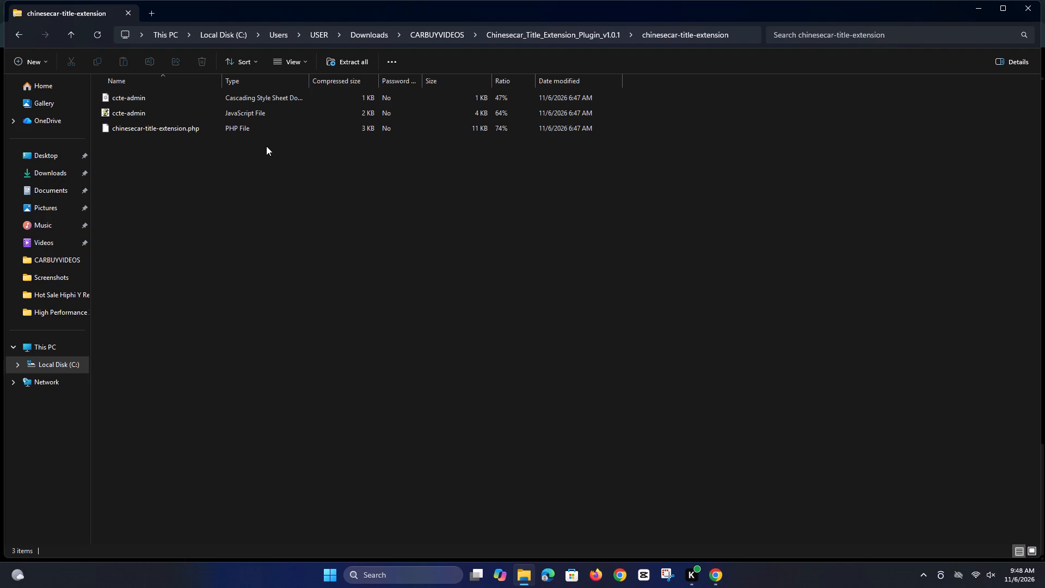
{"action": "left_click", "coordinate": [573, 37]}
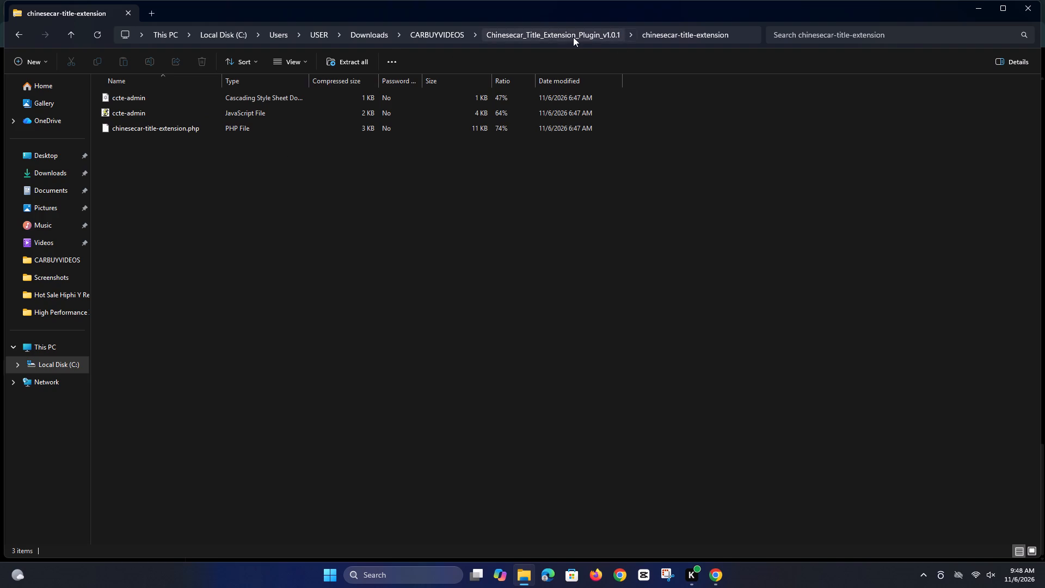
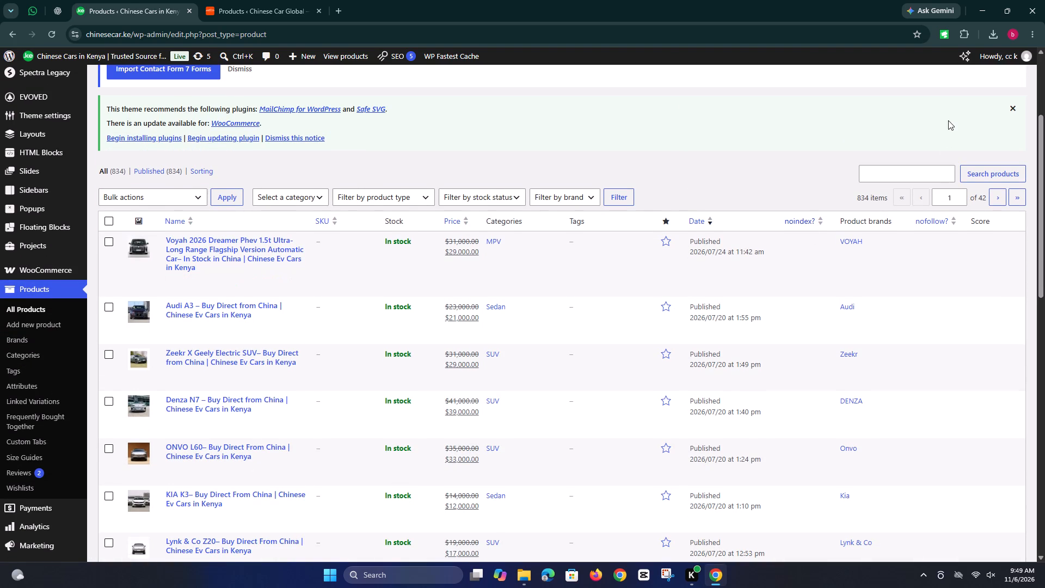
Hide the SKU and Tags columns in the Products list through its screen options.
{"action": "scroll", "coordinate": [948, 120], "scroll_direction": "up", "scroll_amount": 3}
{"action": "left_click", "coordinate": [1010, 76]}
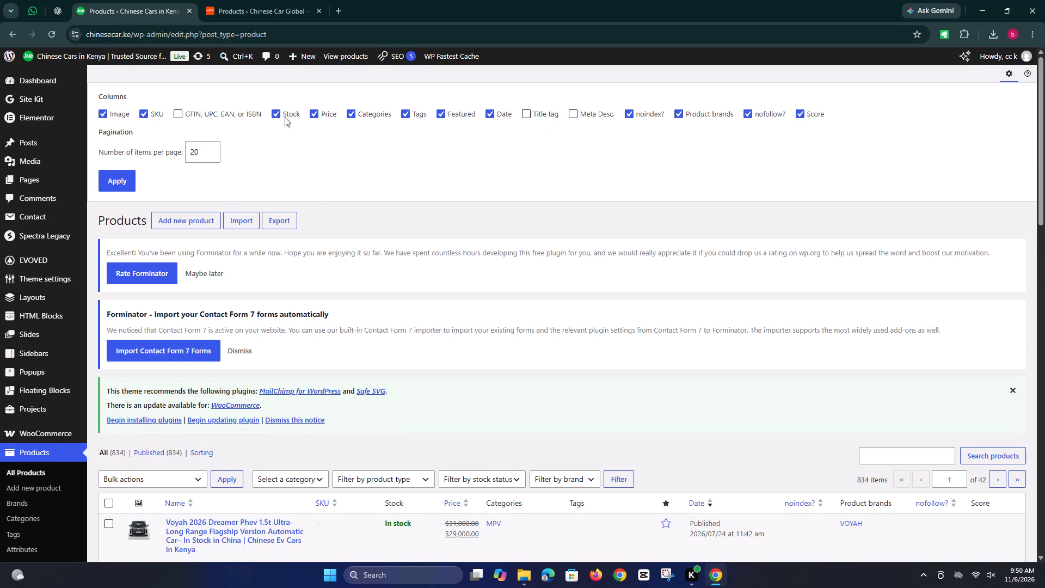
{"action": "left_click", "coordinate": [144, 114]}
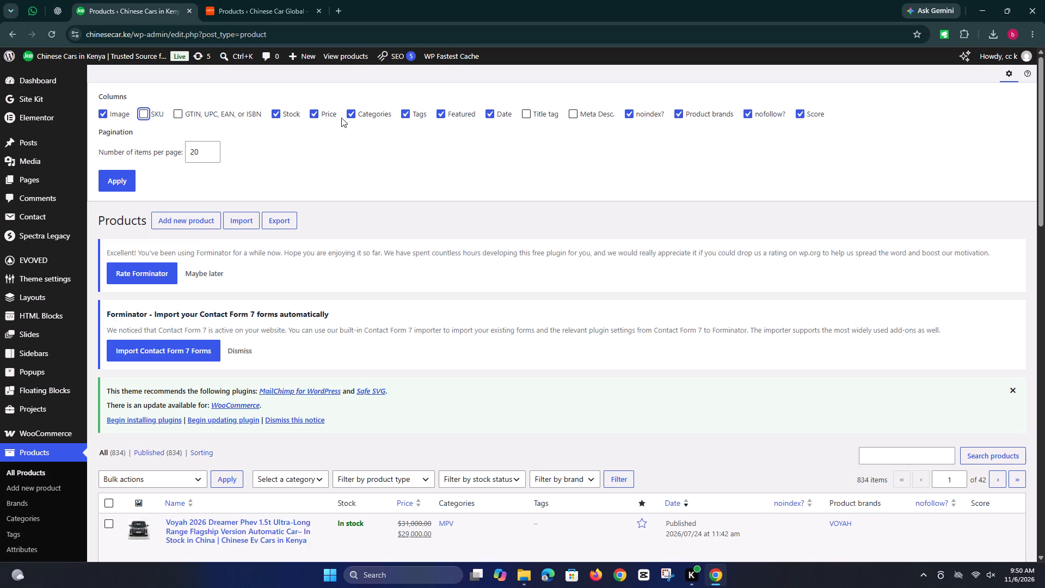
{"action": "left_click", "coordinate": [406, 116]}
Hide the noindex? and nofollow? columns in the Products list and apply the screen options.
{"action": "scroll", "coordinate": [574, 154], "scroll_direction": "down", "scroll_amount": 2}
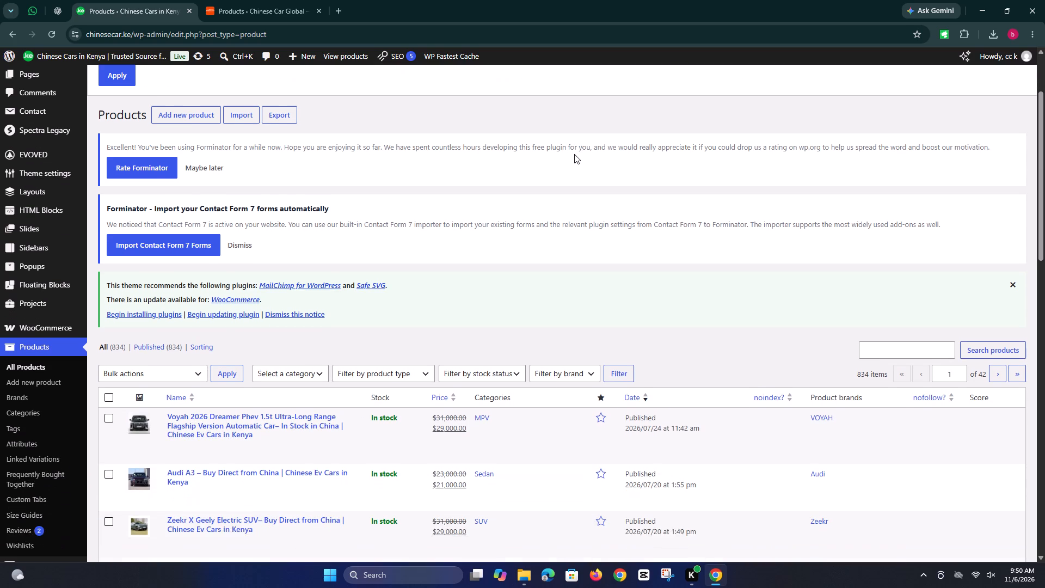
{"action": "scroll", "coordinate": [637, 135], "scroll_direction": "up", "scroll_amount": 3}
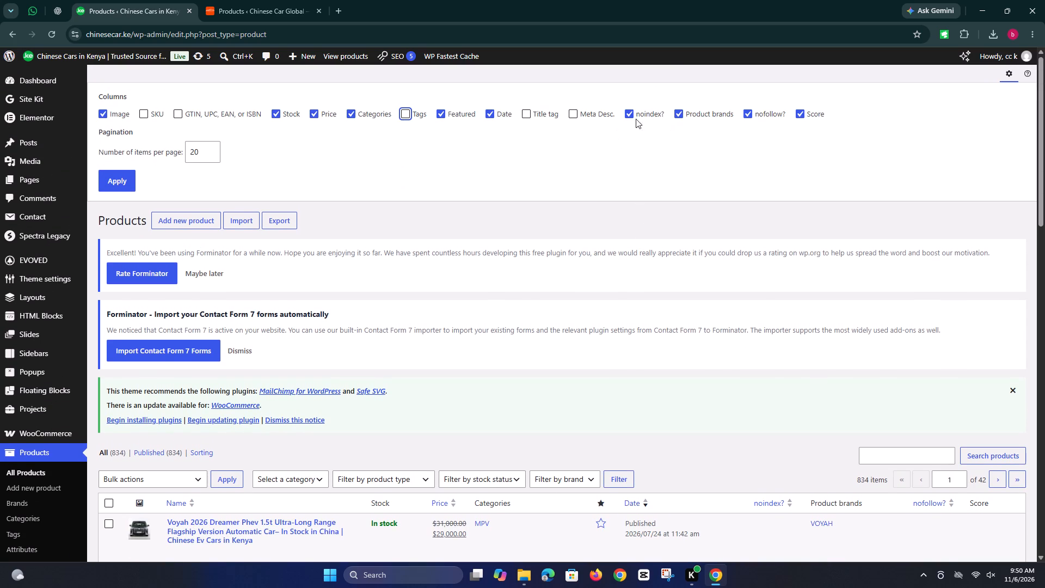
{"action": "left_click", "coordinate": [629, 117]}
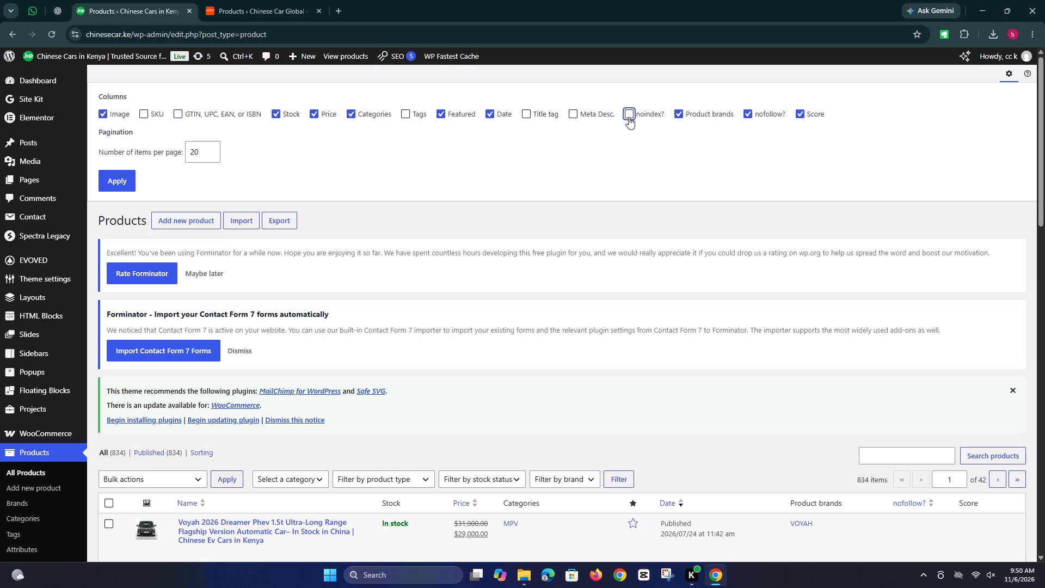
{"action": "left_click", "coordinate": [749, 116]}
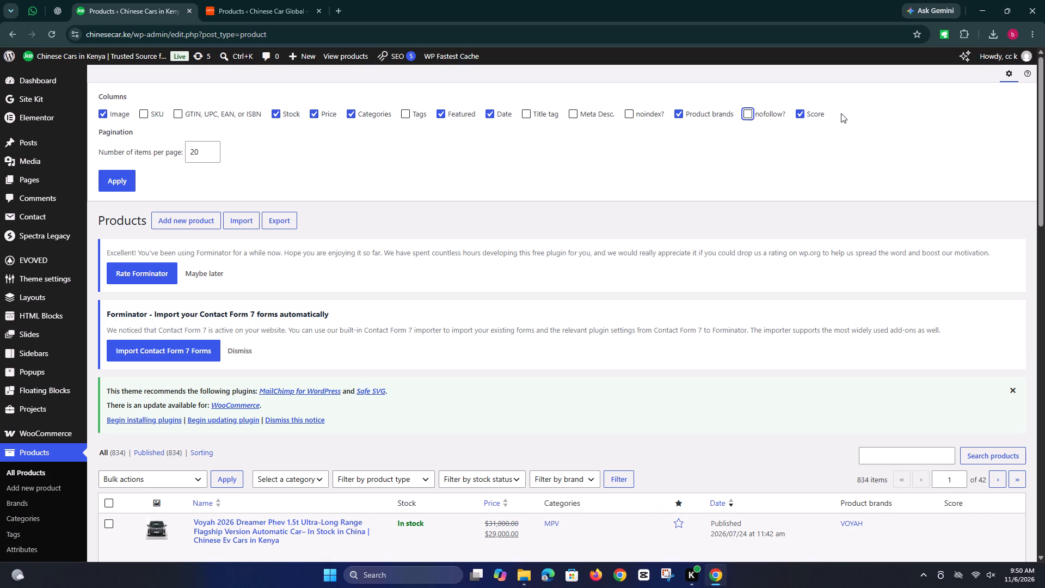
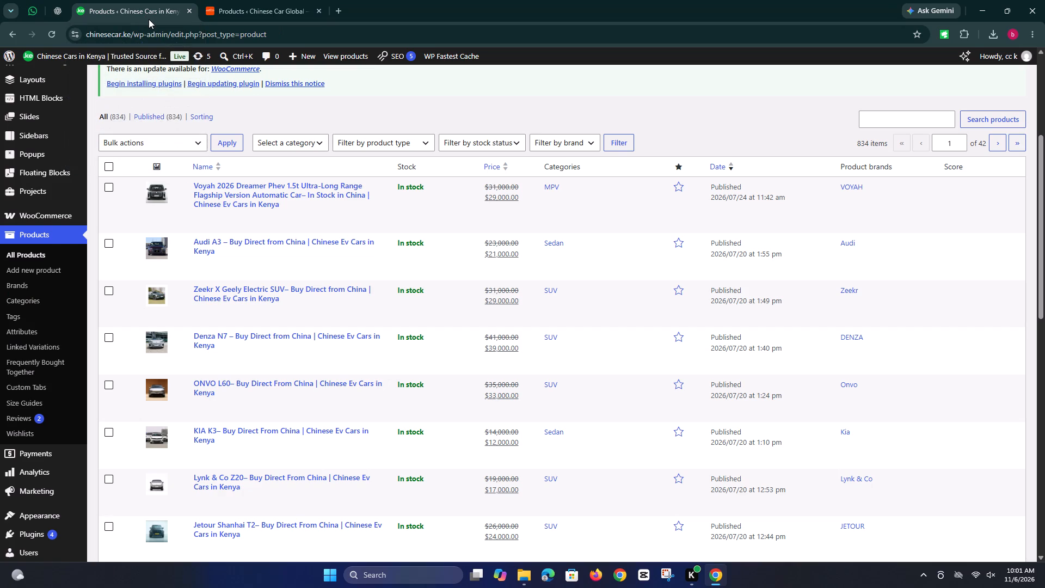
{"action": "scroll", "coordinate": [64, 339], "scroll_direction": "down", "scroll_amount": 3}
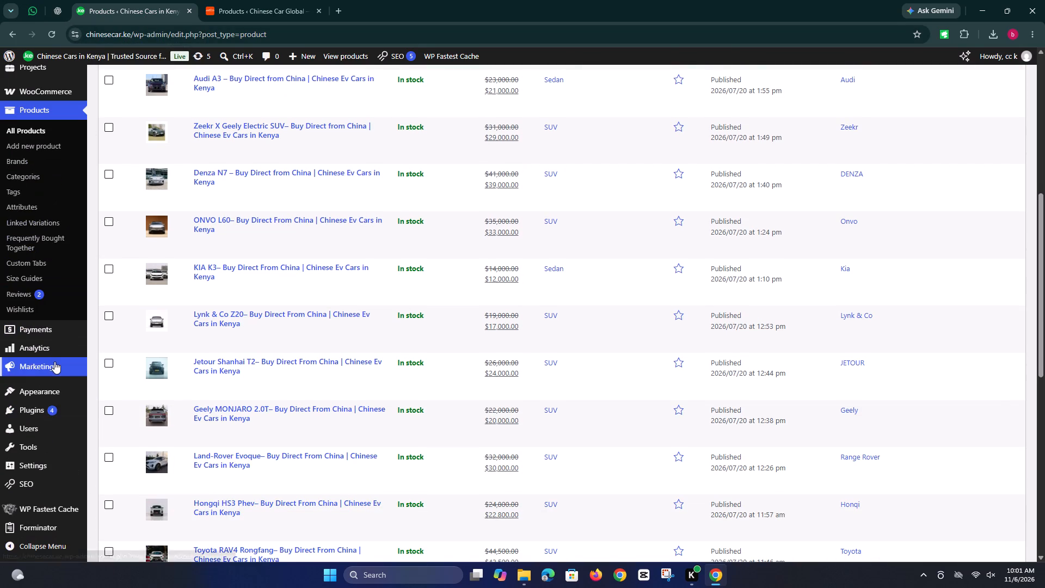
{"action": "scroll", "coordinate": [469, 241], "scroll_direction": "up", "scroll_amount": 4}
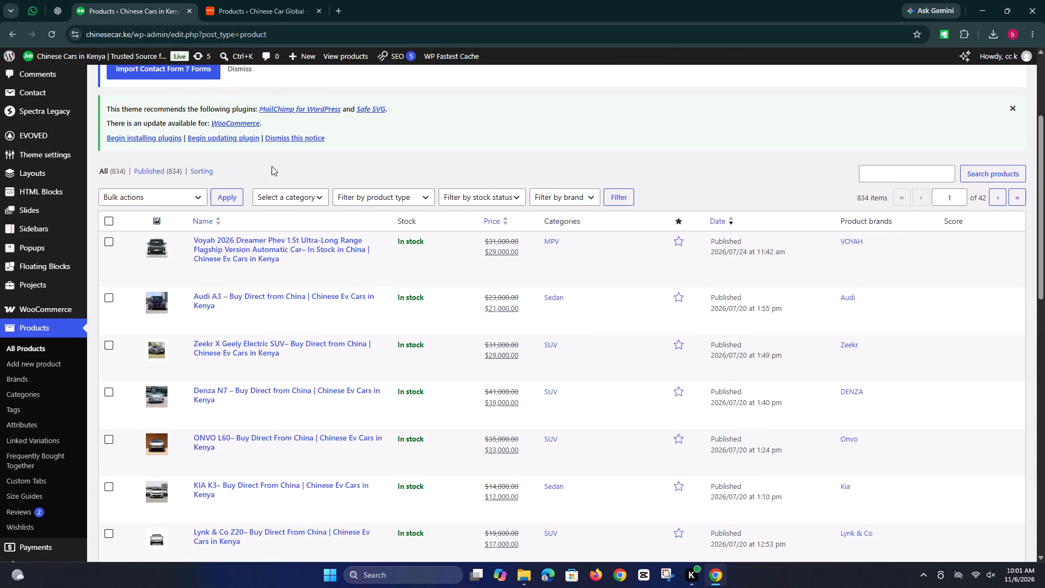
{"action": "right_click", "coordinate": [149, 9]}
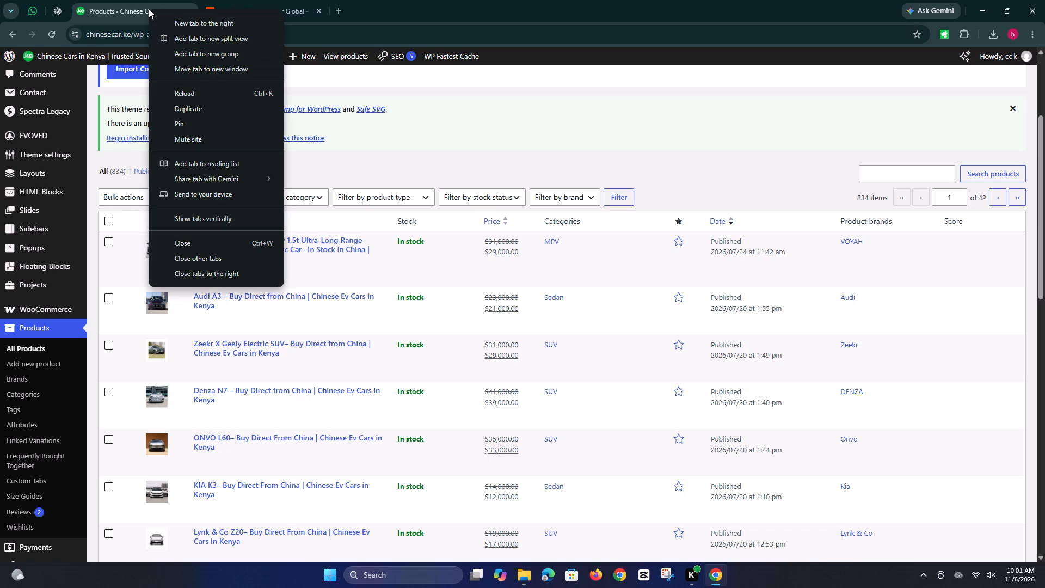
{"action": "left_click", "coordinate": [195, 106]}
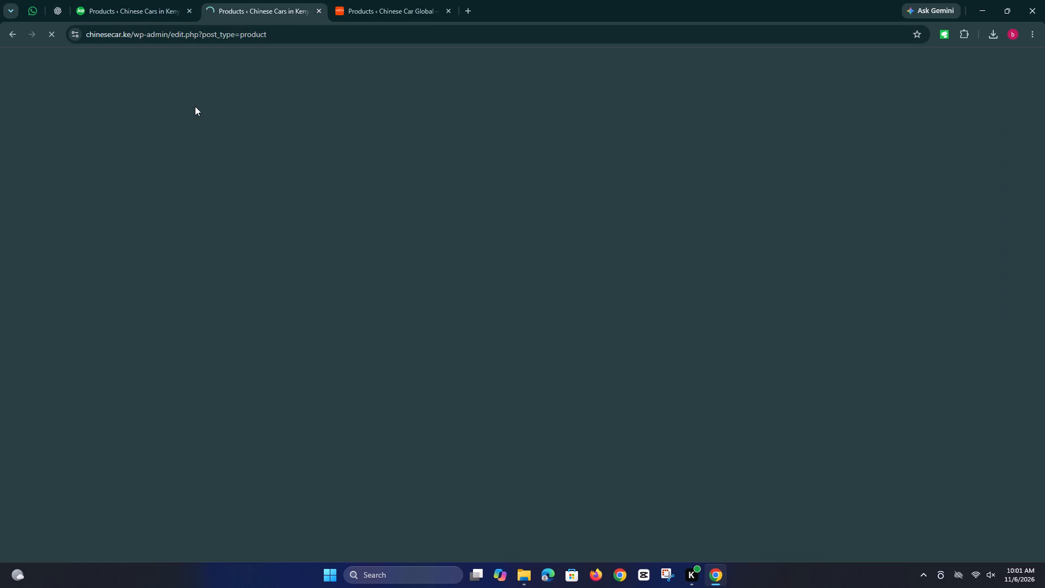
In the duplicated Kenya site tab, bring up the form for uploading a plugin ZIP.
{"action": "scroll", "coordinate": [441, 171], "scroll_direction": "up", "scroll_amount": 4}
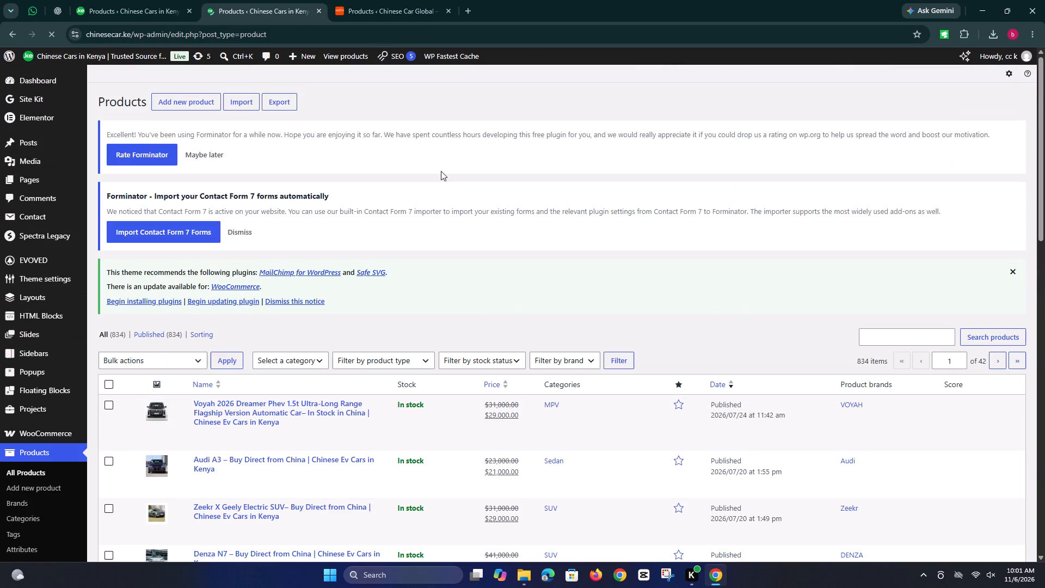
{"action": "scroll", "coordinate": [441, 171], "scroll_direction": "up", "scroll_amount": 2}
{"action": "scroll", "coordinate": [378, 307], "scroll_direction": "down", "scroll_amount": 3}
{"action": "scroll", "coordinate": [65, 352], "scroll_direction": "down", "scroll_amount": 2}
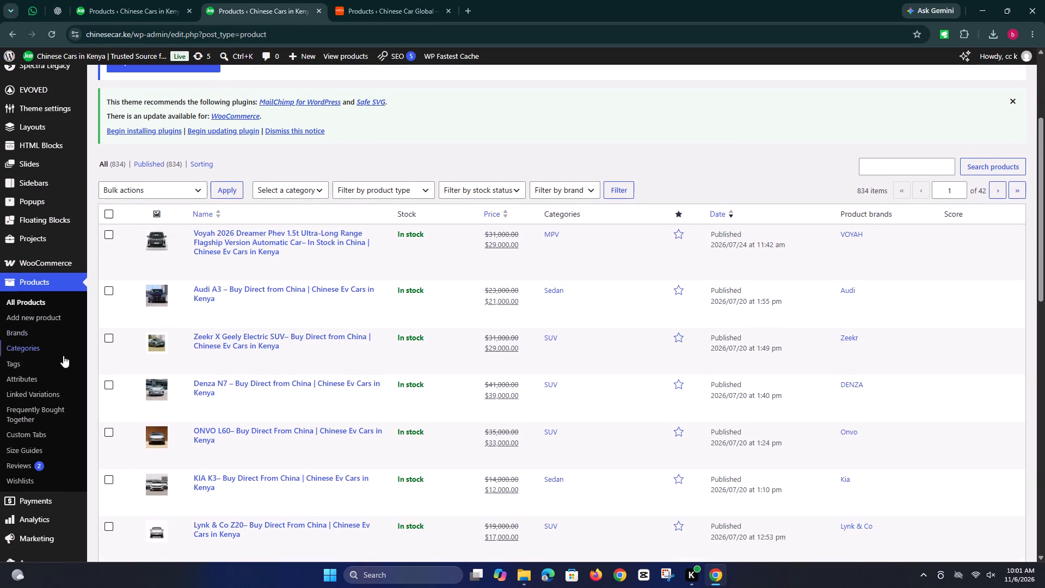
{"action": "scroll", "coordinate": [63, 356], "scroll_direction": "down", "scroll_amount": 2}
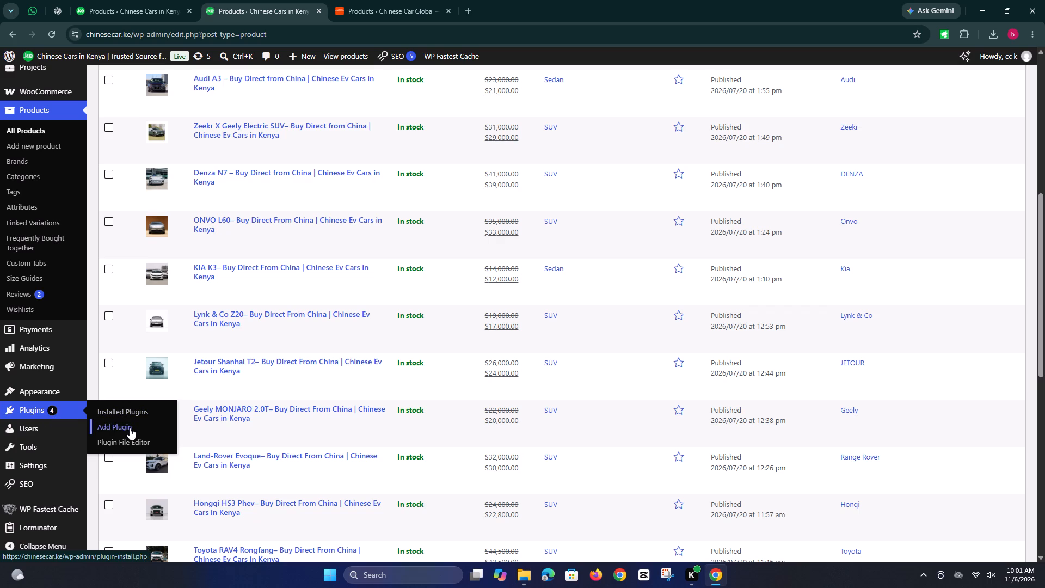
{"action": "left_click", "coordinate": [130, 428]}
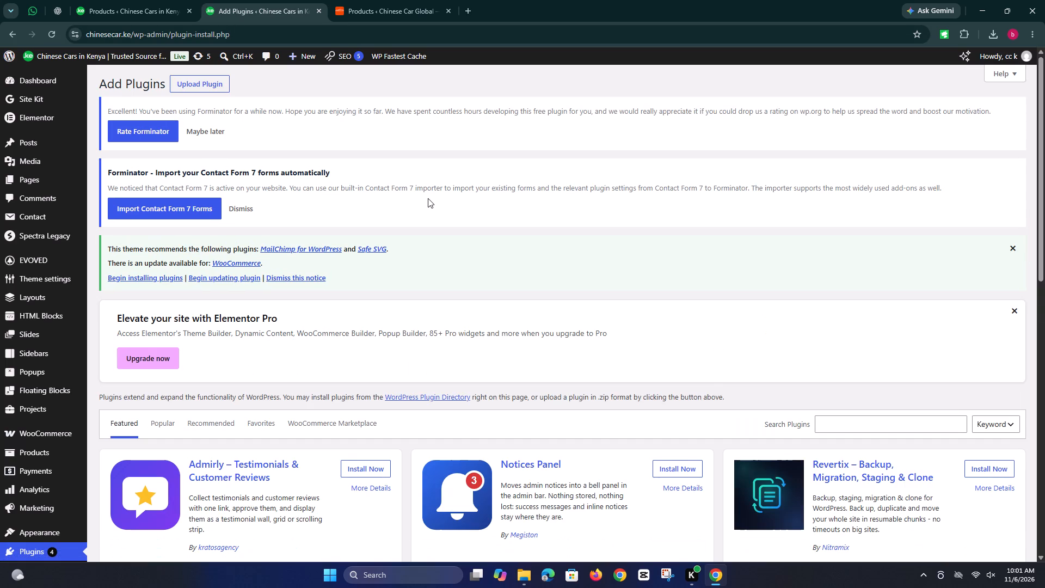
{"action": "scroll", "coordinate": [428, 198], "scroll_direction": "up", "scroll_amount": 1}
{"action": "left_click", "coordinate": [205, 85]}
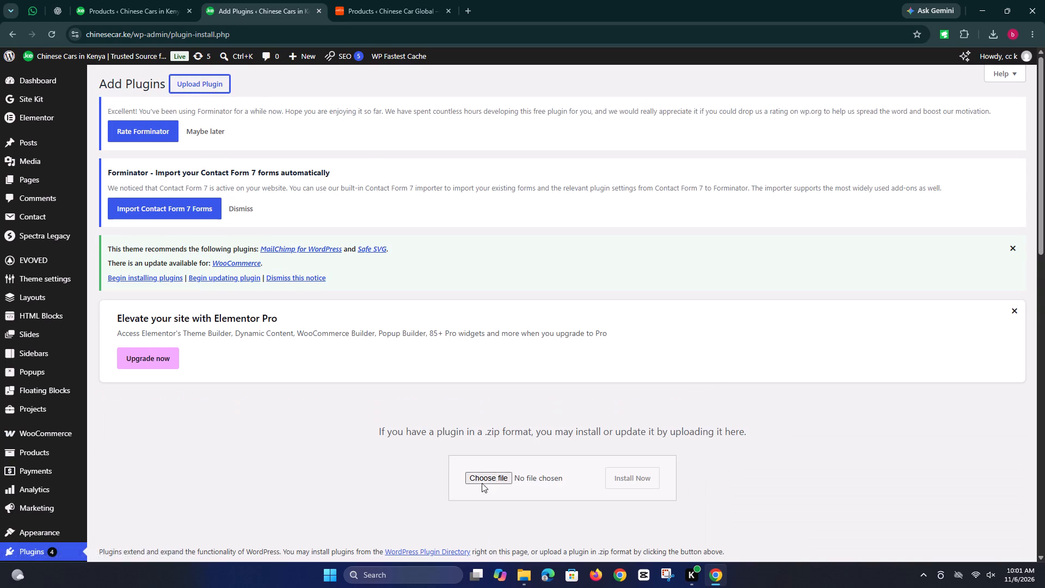
Search the CARBUYVIDEOS folder for "ug" and install uganda-title-extensions (1).zip on the Kenya site.
{"action": "scroll", "coordinate": [489, 431], "scroll_direction": "down", "scroll_amount": 4}
{"action": "left_click", "coordinate": [489, 262]}
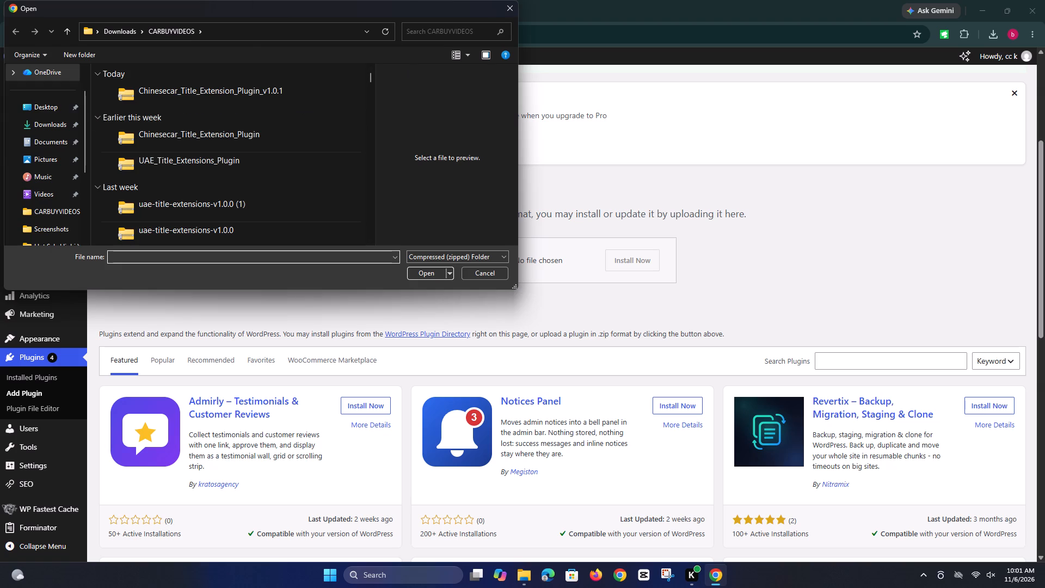
{"action": "left_click", "coordinate": [428, 31]}
{"action": "type", "text": "ug"}
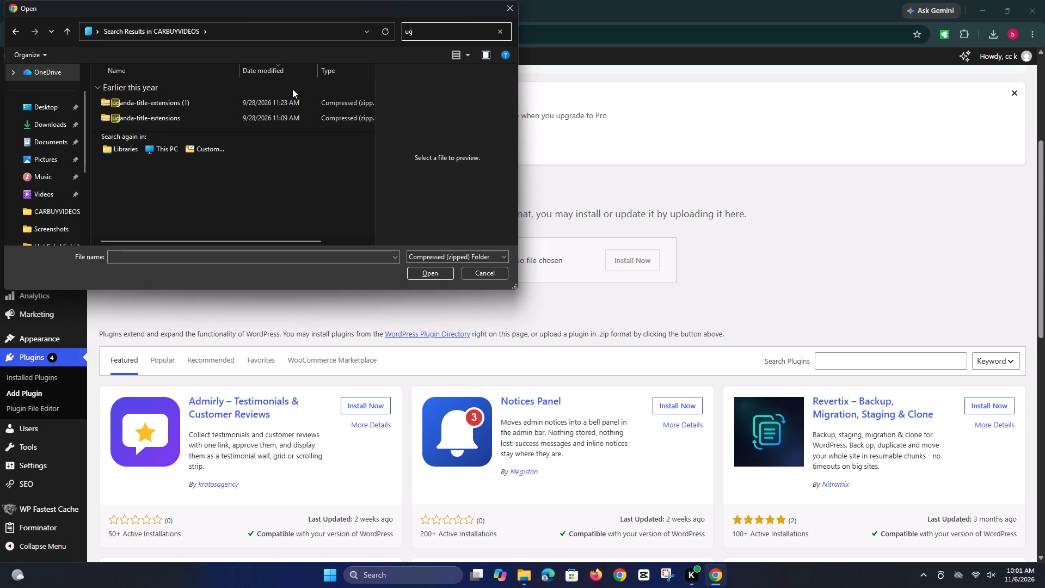
{"action": "left_click", "coordinate": [265, 107]}
{"action": "left_click", "coordinate": [422, 273]}
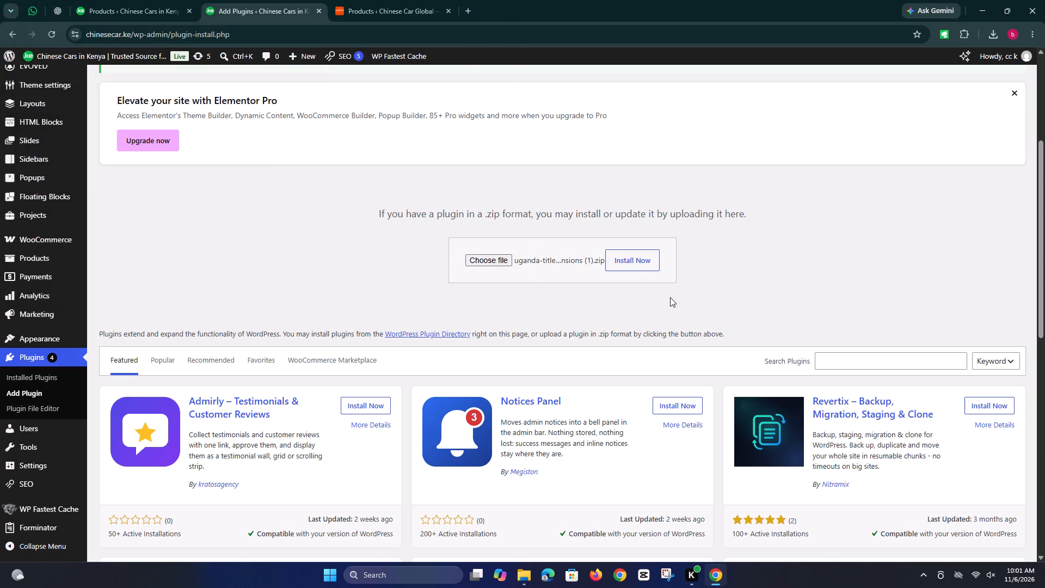
{"action": "left_click", "coordinate": [629, 267]}
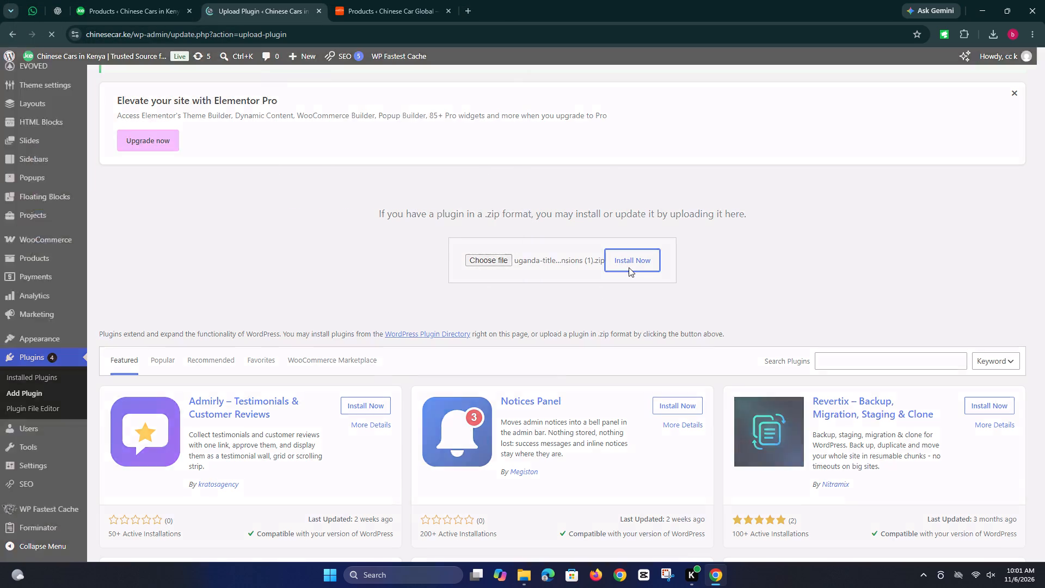
Activate the newly installed Uganda title extensions plugin.
{"action": "left_click", "coordinate": [137, 364]}
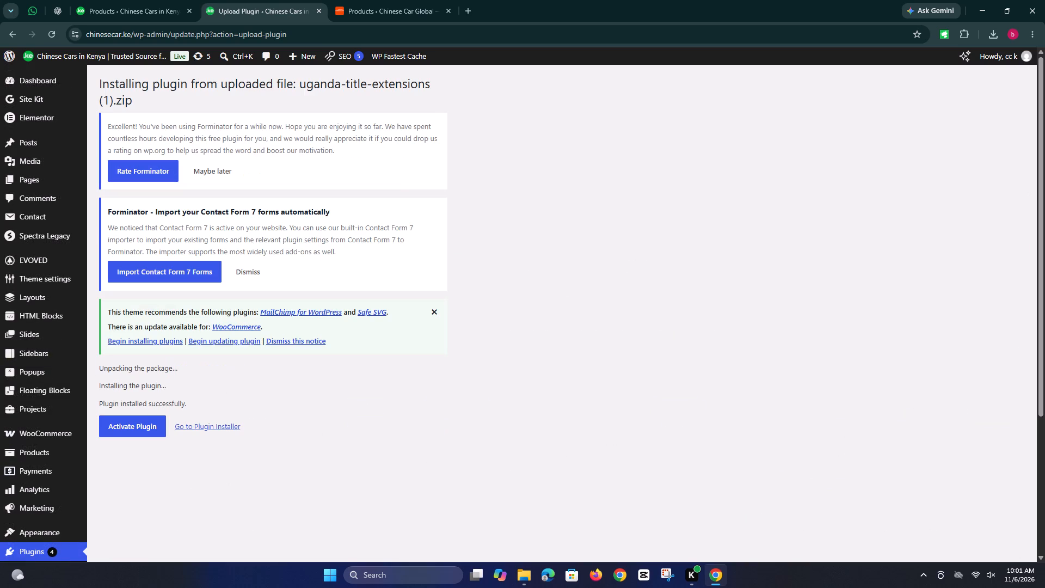
{"action": "left_click", "coordinate": [132, 425]}
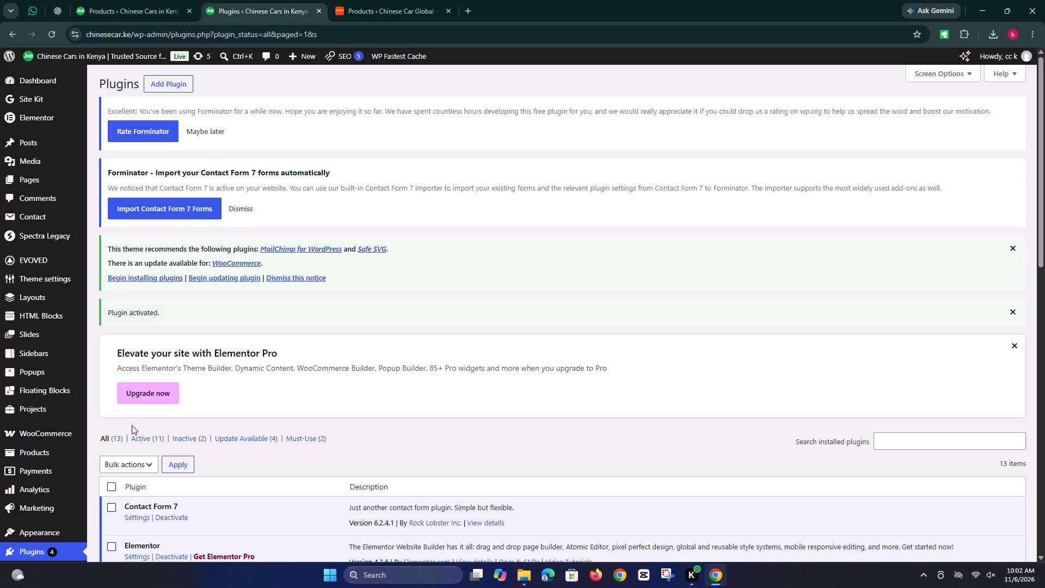
Open the Uganda Title Extensions tool and preview its sequence, checking which extension is paired with each product title.
{"action": "scroll", "coordinate": [287, 378], "scroll_direction": "down", "scroll_amount": 4}
{"action": "scroll", "coordinate": [10, 389], "scroll_direction": "down", "scroll_amount": 4}
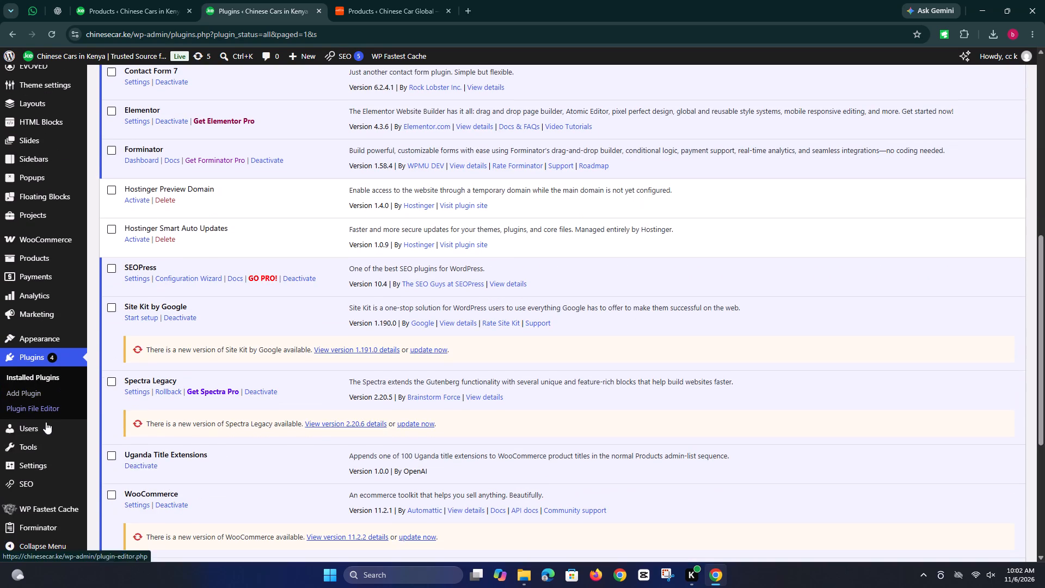
{"action": "left_click", "coordinate": [121, 505]}
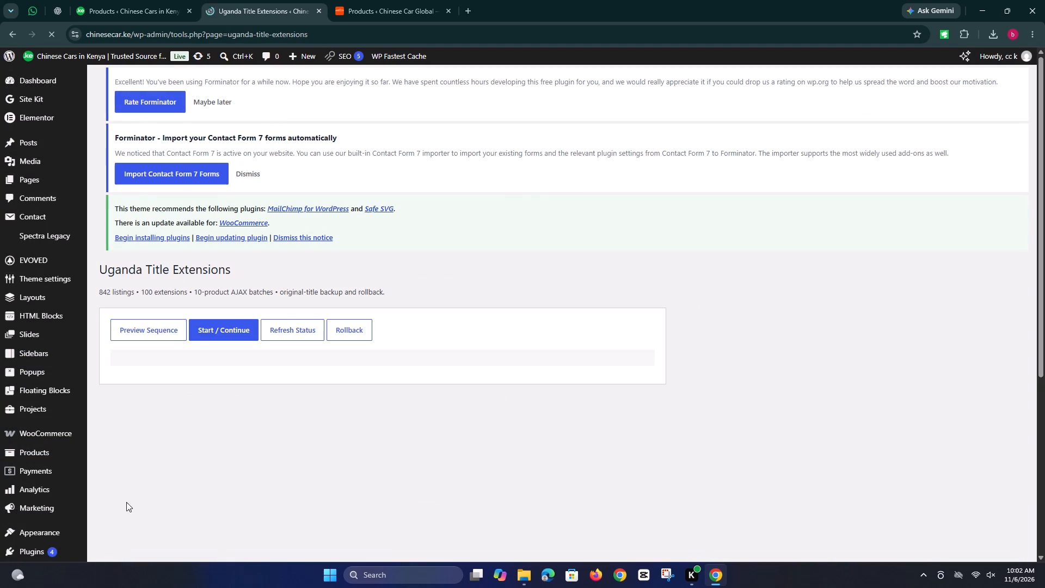
{"action": "left_click", "coordinate": [147, 346]}
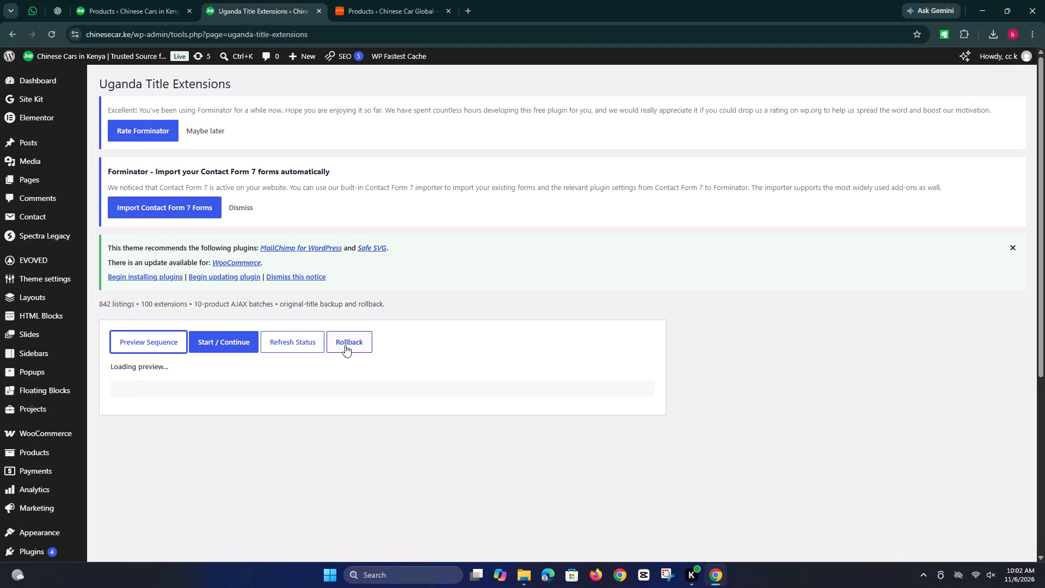
{"action": "scroll", "coordinate": [345, 345], "scroll_direction": "down", "scroll_amount": 3}
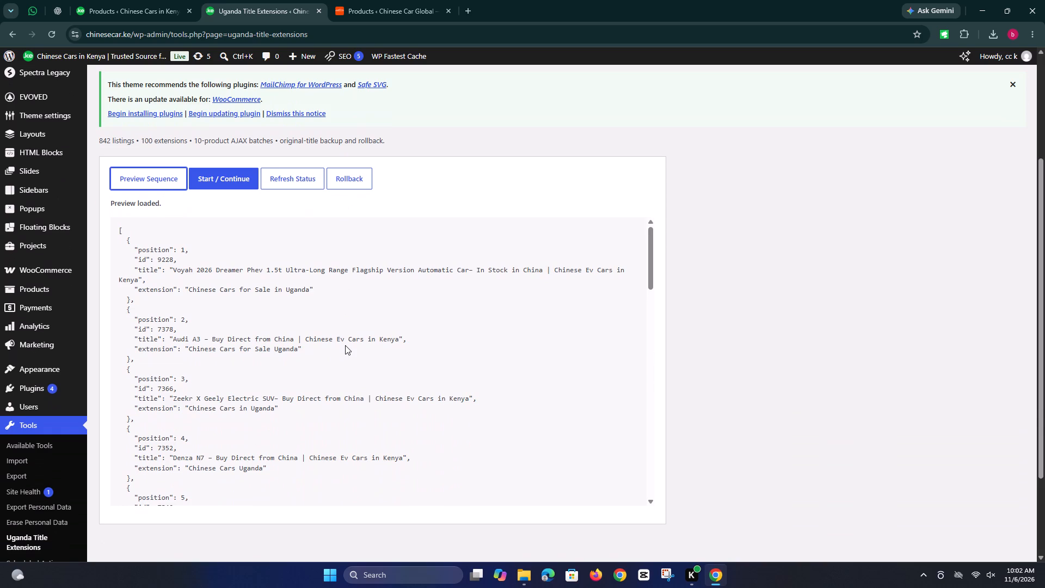
{"action": "scroll", "coordinate": [345, 345], "scroll_direction": "down", "scroll_amount": 2}
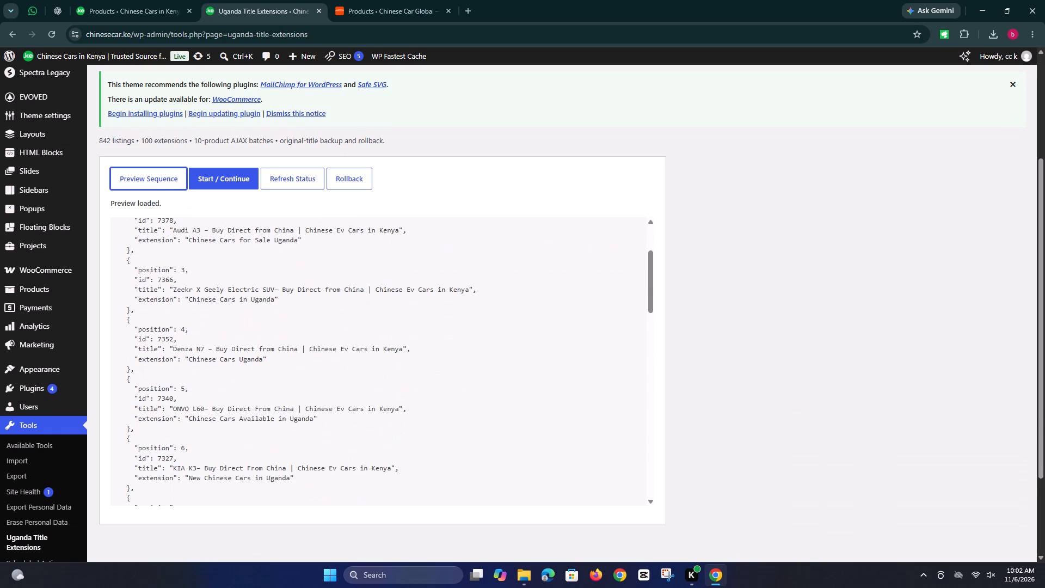
{"action": "scroll", "coordinate": [345, 345], "scroll_direction": "up", "scroll_amount": 6}
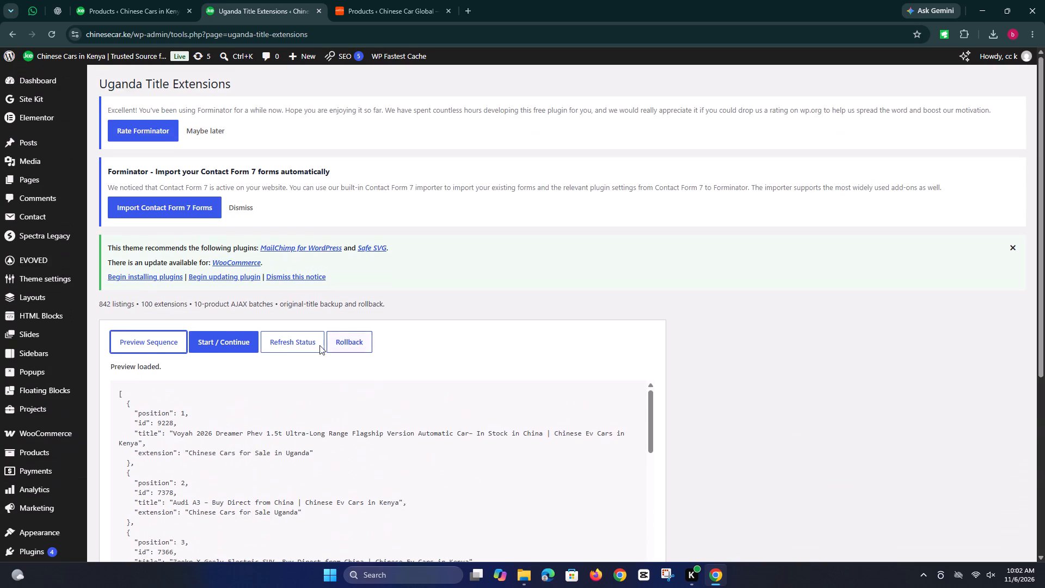
Start applying the Uganda title extensions to the Kenya site's product titles.
{"action": "left_click", "coordinate": [217, 345]}
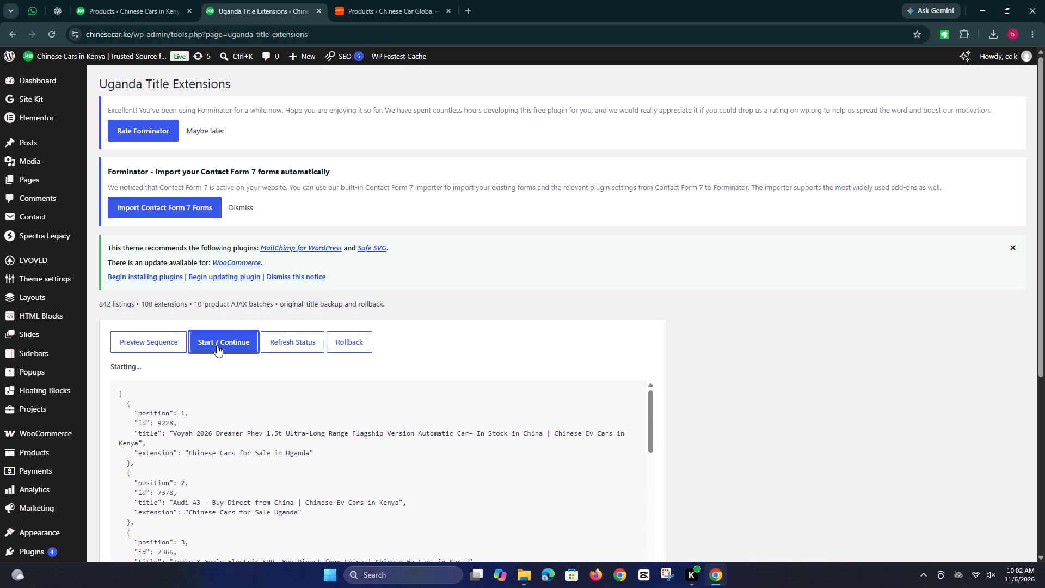
{"action": "scroll", "coordinate": [419, 366], "scroll_direction": "down", "scroll_amount": 3}
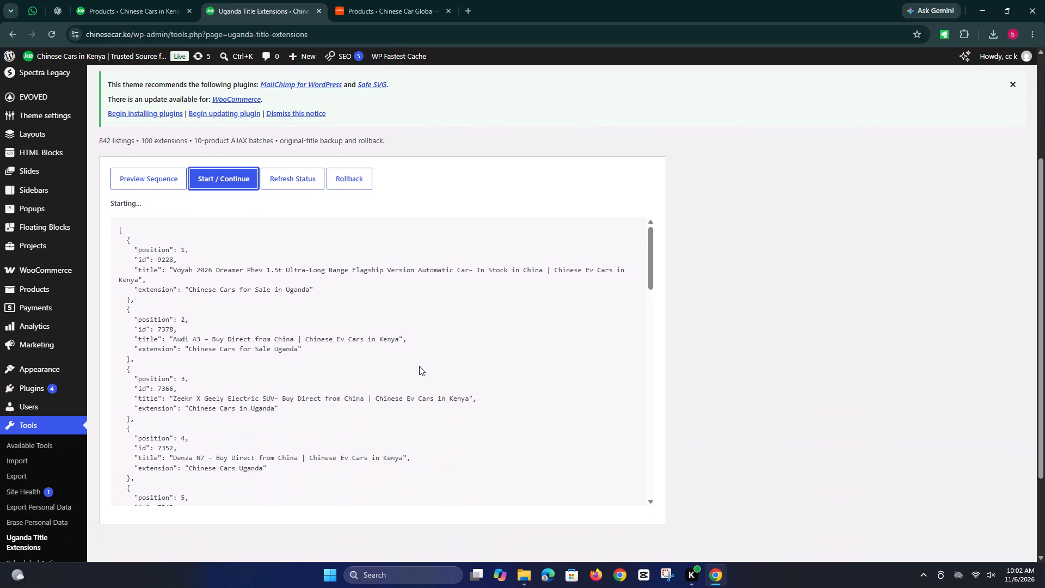
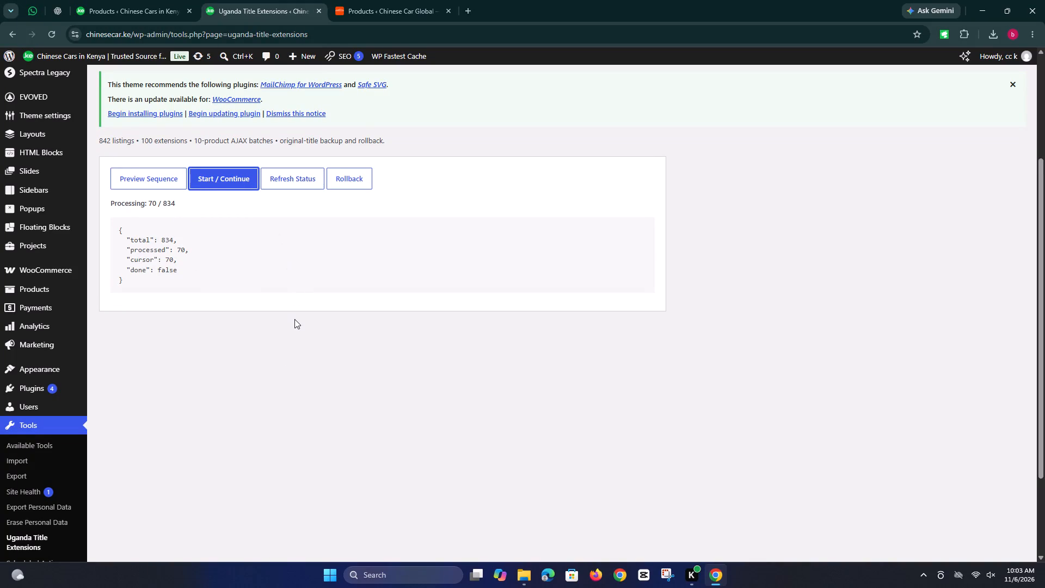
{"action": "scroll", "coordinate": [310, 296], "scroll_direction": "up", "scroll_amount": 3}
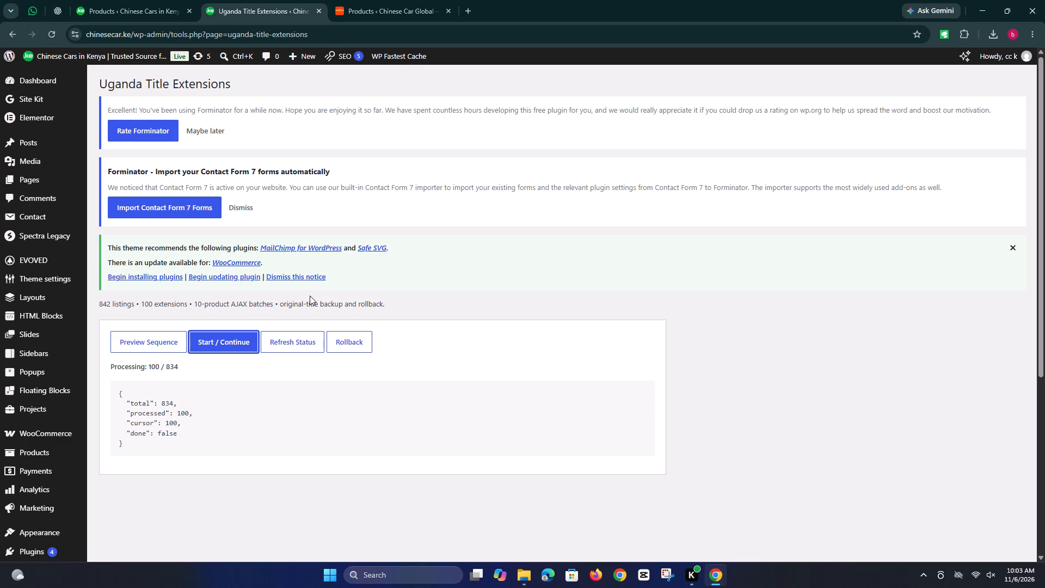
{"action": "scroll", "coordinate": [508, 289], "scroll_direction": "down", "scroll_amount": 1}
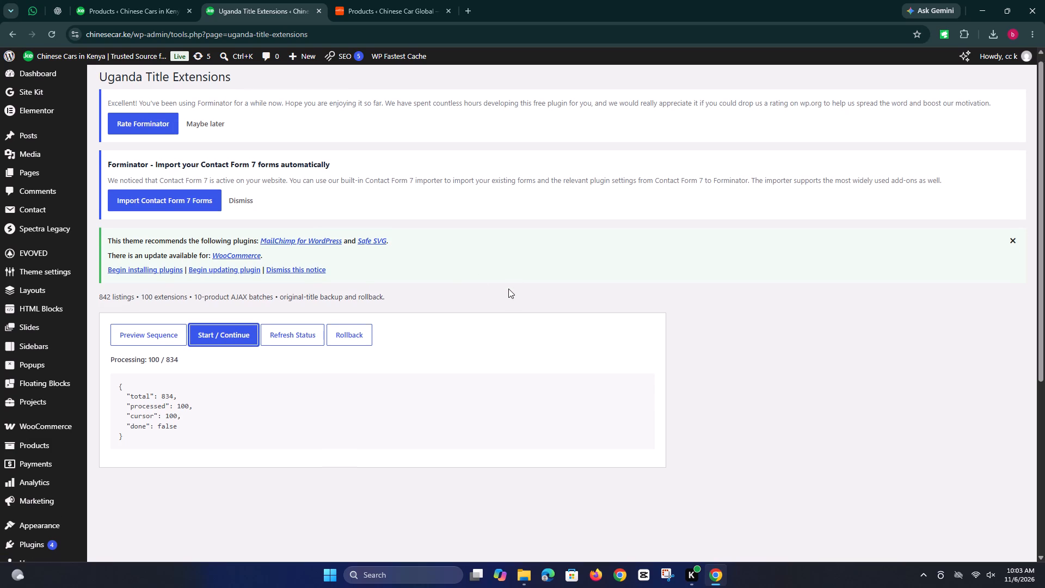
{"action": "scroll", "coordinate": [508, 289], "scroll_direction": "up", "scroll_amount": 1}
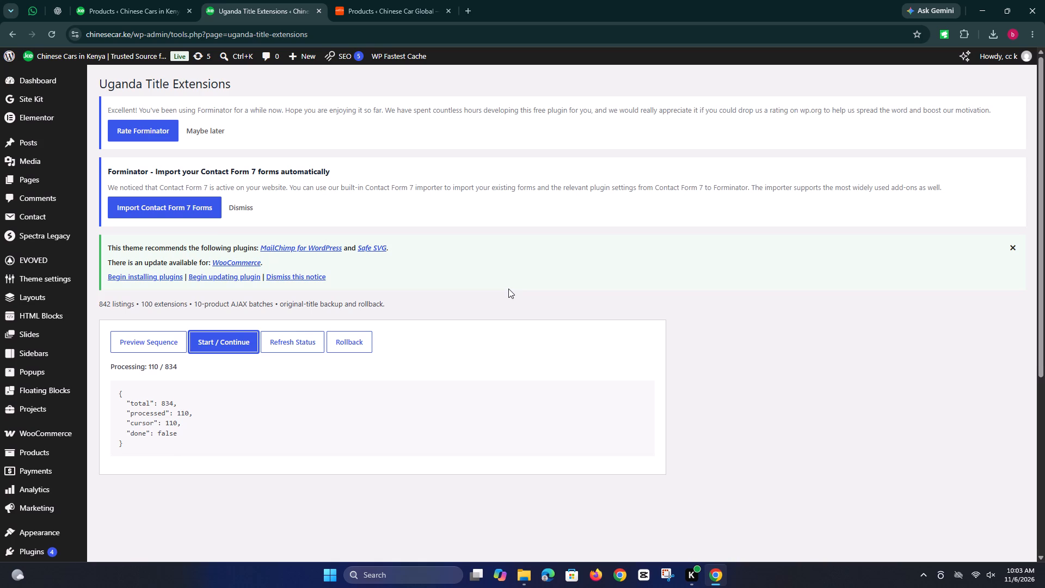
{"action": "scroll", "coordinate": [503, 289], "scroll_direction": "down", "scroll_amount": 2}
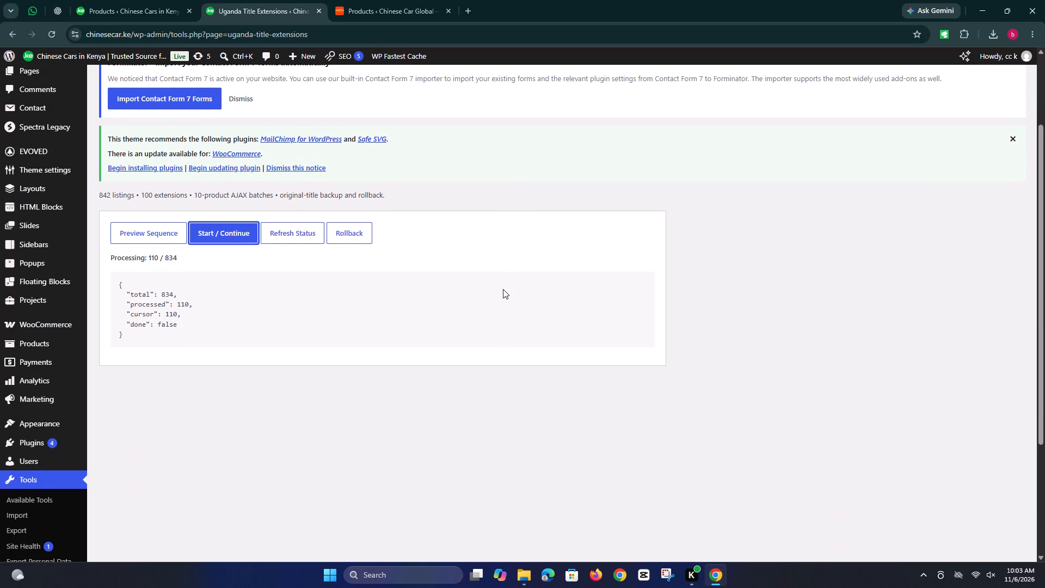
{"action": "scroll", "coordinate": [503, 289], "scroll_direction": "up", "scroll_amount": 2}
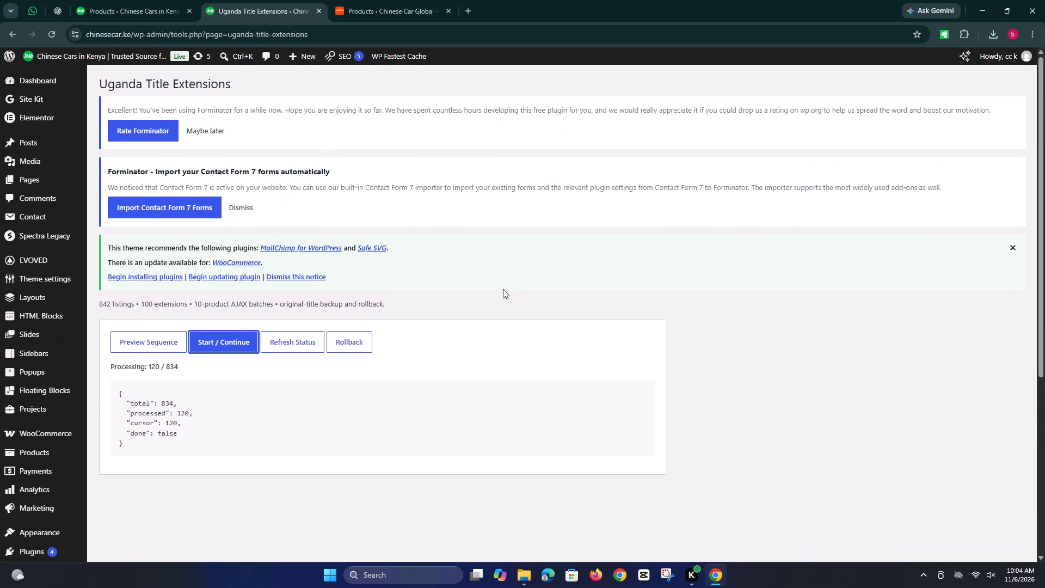
Reload the Kenya site's product list and check the product titles for the appended Uganda extensions.
{"action": "left_click", "coordinate": [143, 16]}
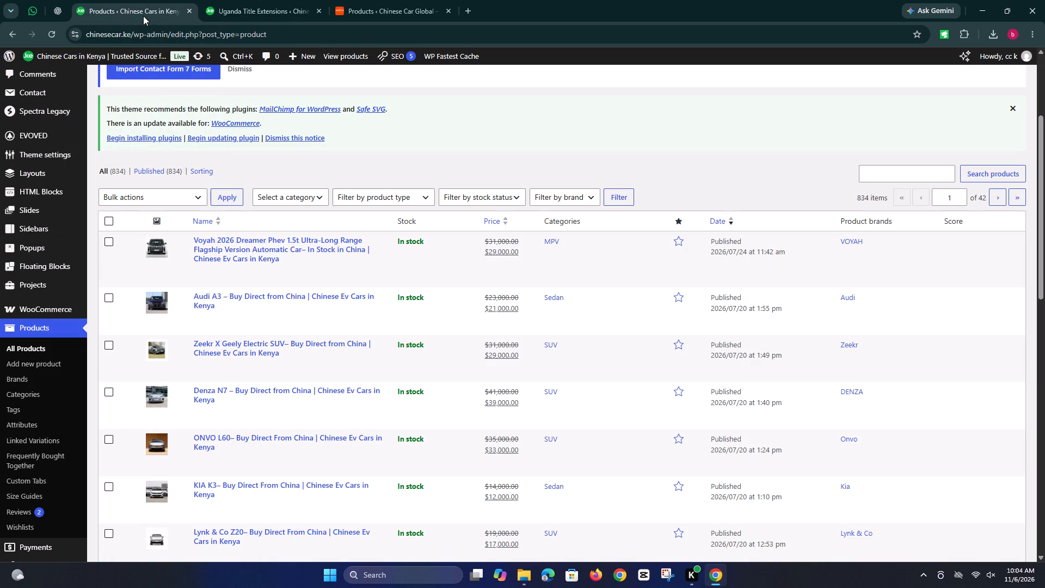
{"action": "right_click", "coordinate": [587, 162]}
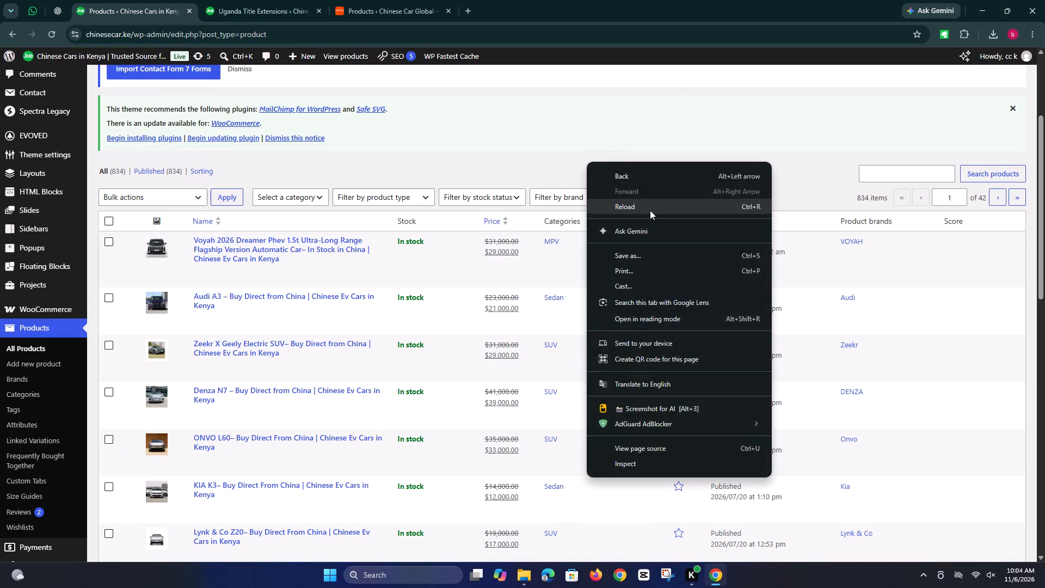
{"action": "left_click", "coordinate": [650, 210]}
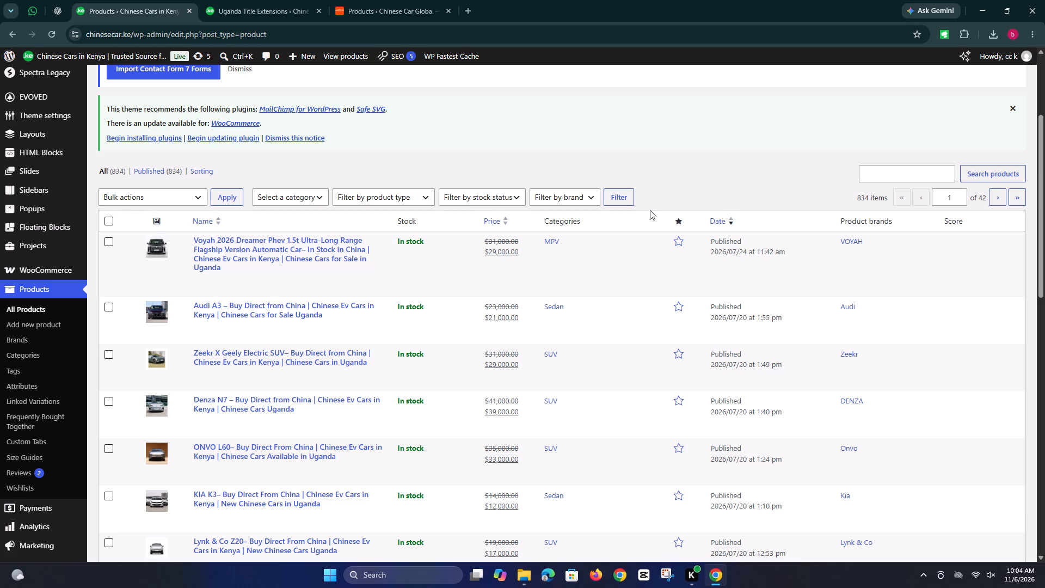
{"action": "left_click", "coordinate": [286, 13]}
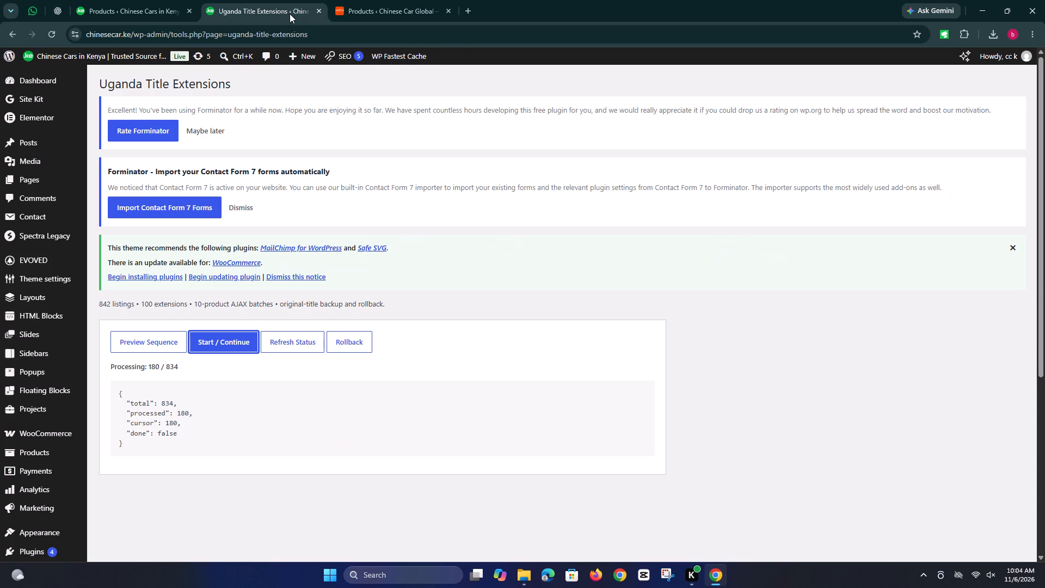
{"action": "left_click", "coordinate": [122, 10]}
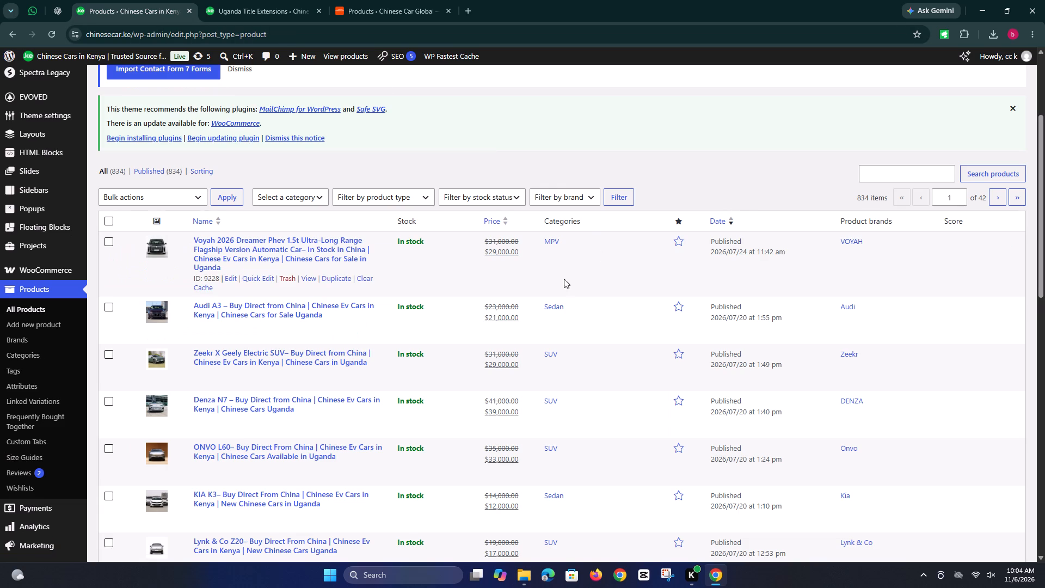
{"action": "scroll", "coordinate": [313, 245], "scroll_direction": "up", "scroll_amount": 3}
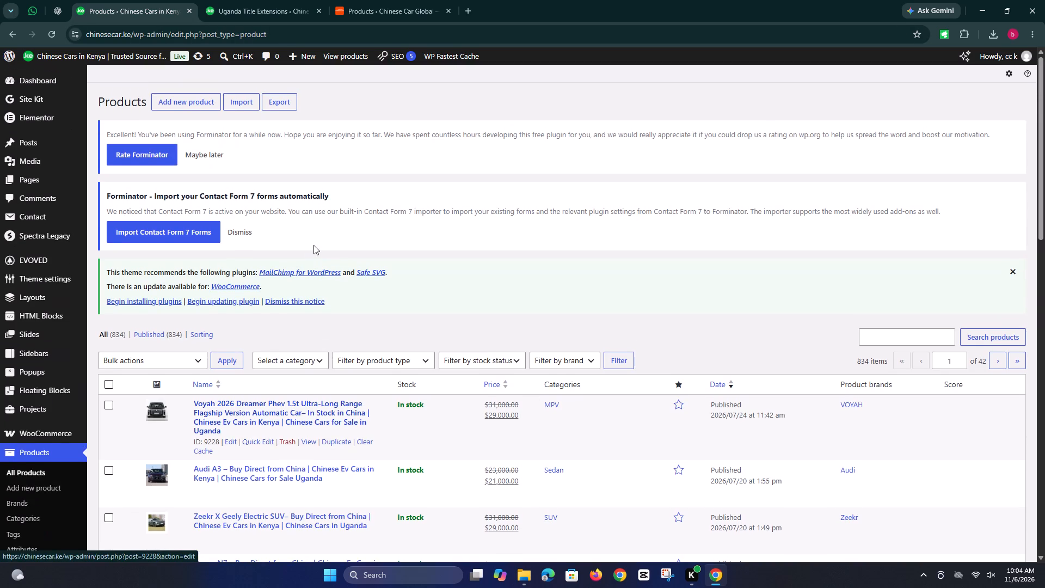
{"action": "scroll", "coordinate": [313, 245], "scroll_direction": "up", "scroll_amount": 1}
Open the Add Plugins page of the Kenya site and search the plugin directory for "wp sheet".
{"action": "scroll", "coordinate": [313, 245], "scroll_direction": "down", "scroll_amount": 3}
{"action": "scroll", "coordinate": [32, 482], "scroll_direction": "down", "scroll_amount": 2}
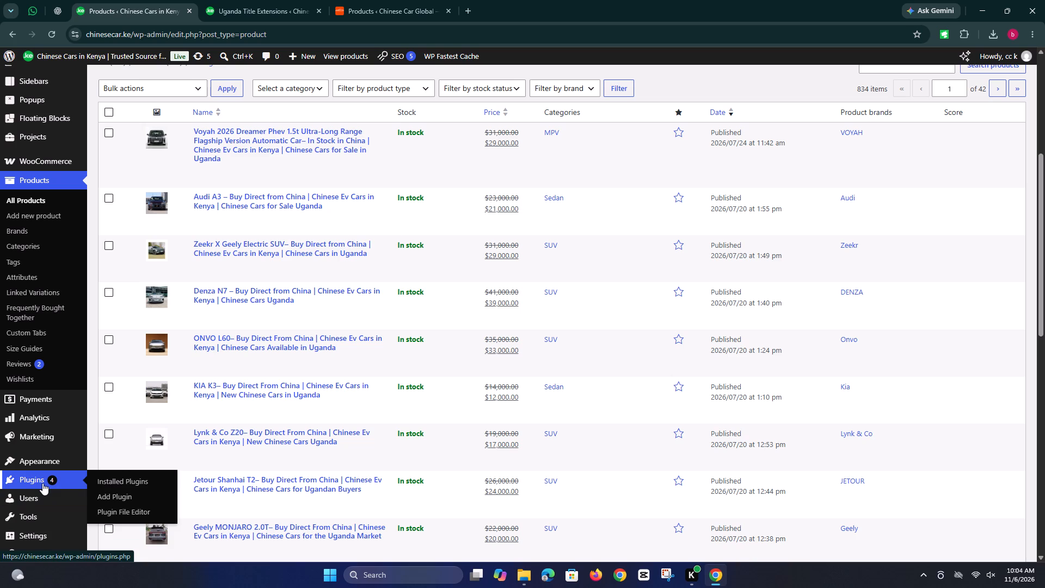
{"action": "left_click", "coordinate": [119, 497]}
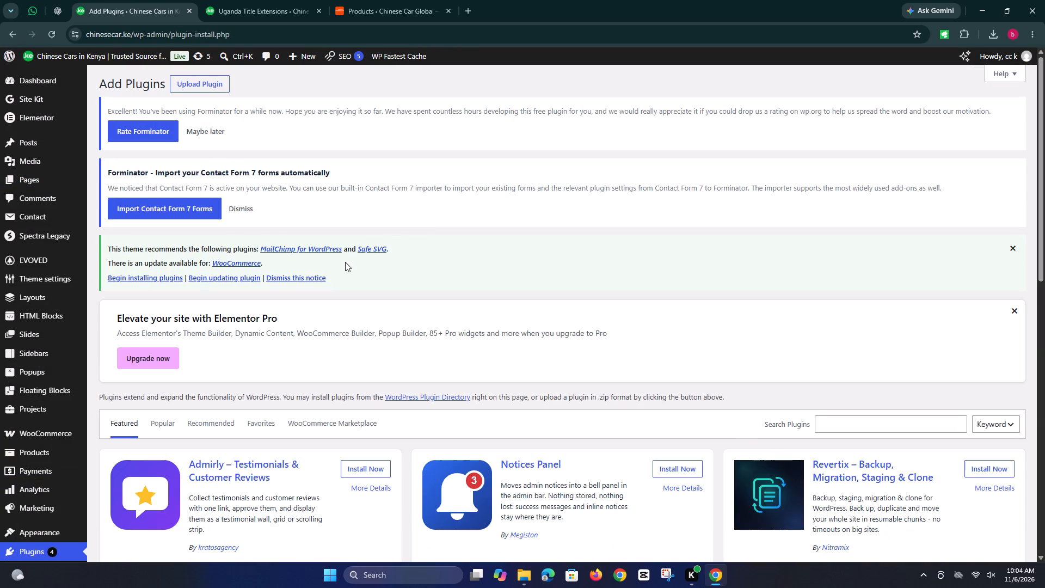
{"action": "scroll", "coordinate": [345, 262], "scroll_direction": "down", "scroll_amount": 4}
{"action": "scroll", "coordinate": [345, 262], "scroll_direction": "up", "scroll_amount": 4}
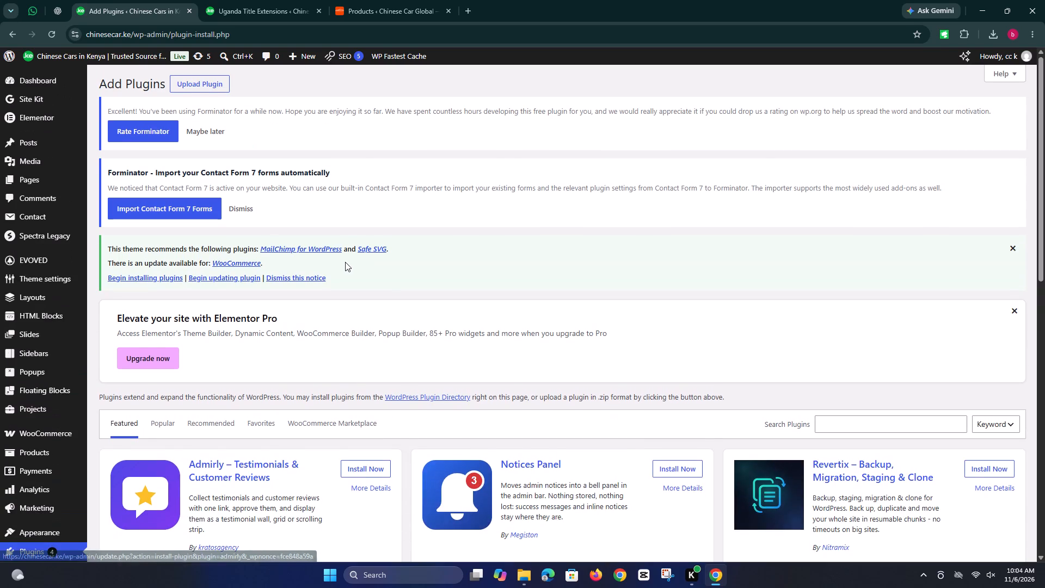
{"action": "scroll", "coordinate": [368, 260], "scroll_direction": "down", "scroll_amount": 3}
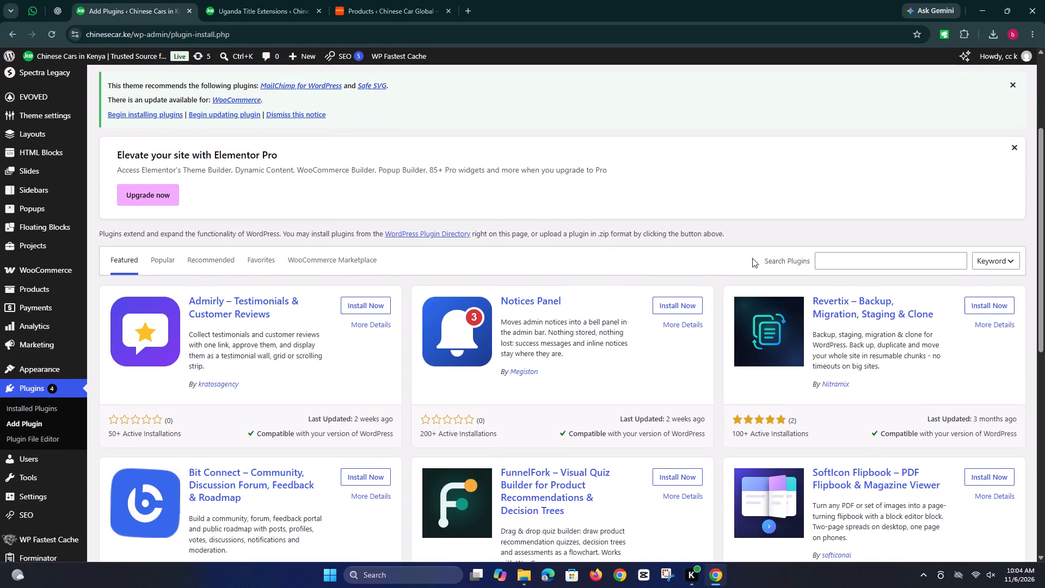
{"action": "scroll", "coordinate": [752, 267], "scroll_direction": "down", "scroll_amount": 1}
{"action": "left_click", "coordinate": [830, 206]}
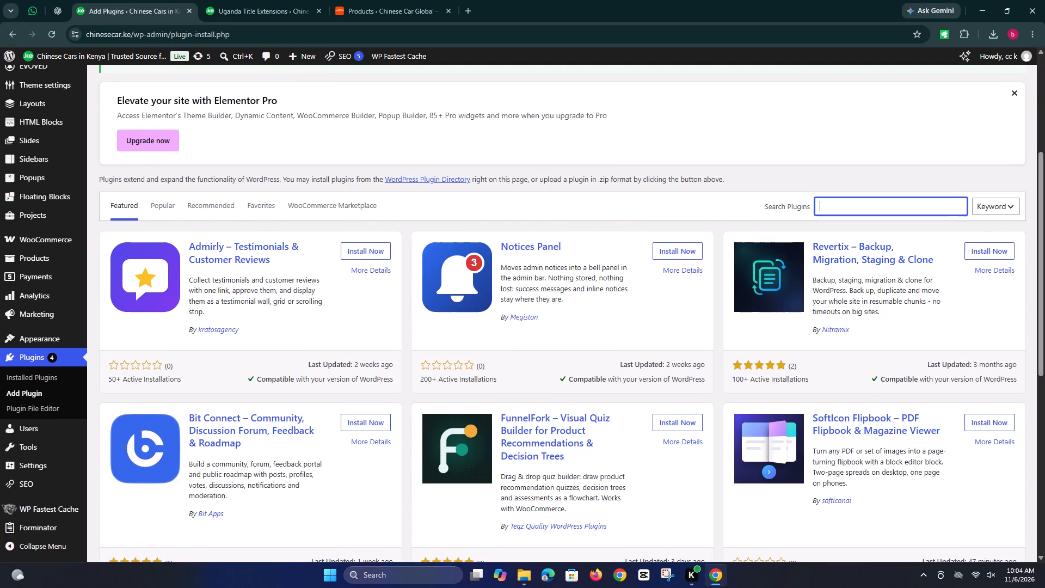
{"action": "key", "text": "w"}
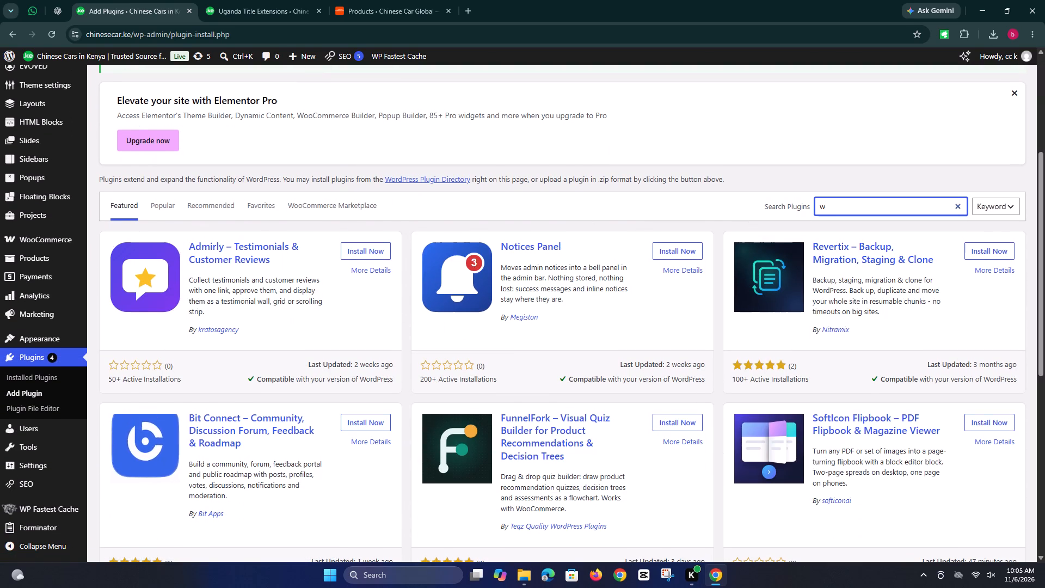
{"action": "key", "text": "p"}
{"action": "key", "text": "space"}
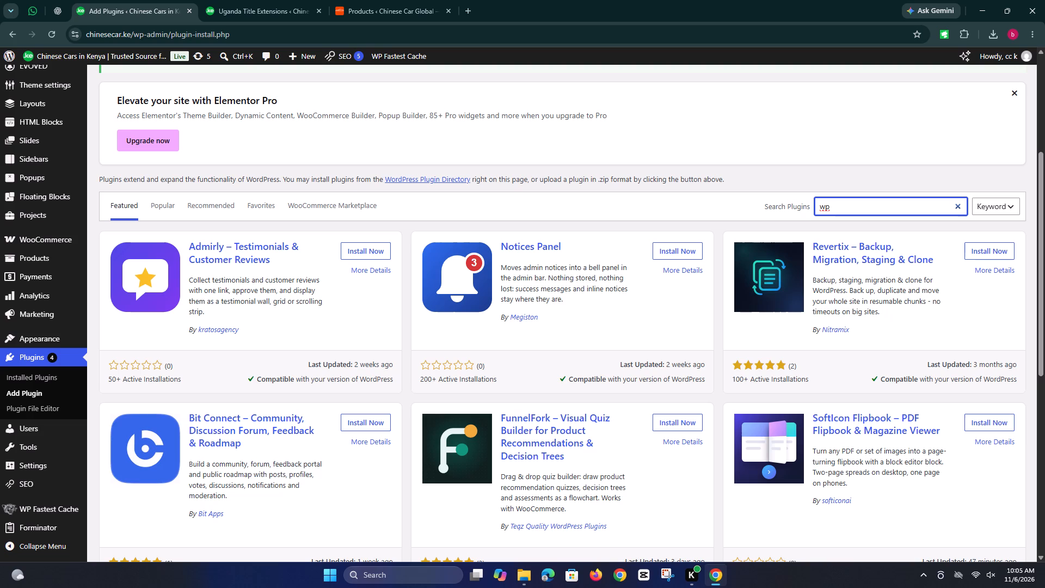
{"action": "type", "text": "shee"}
{"action": "key", "text": "t"}
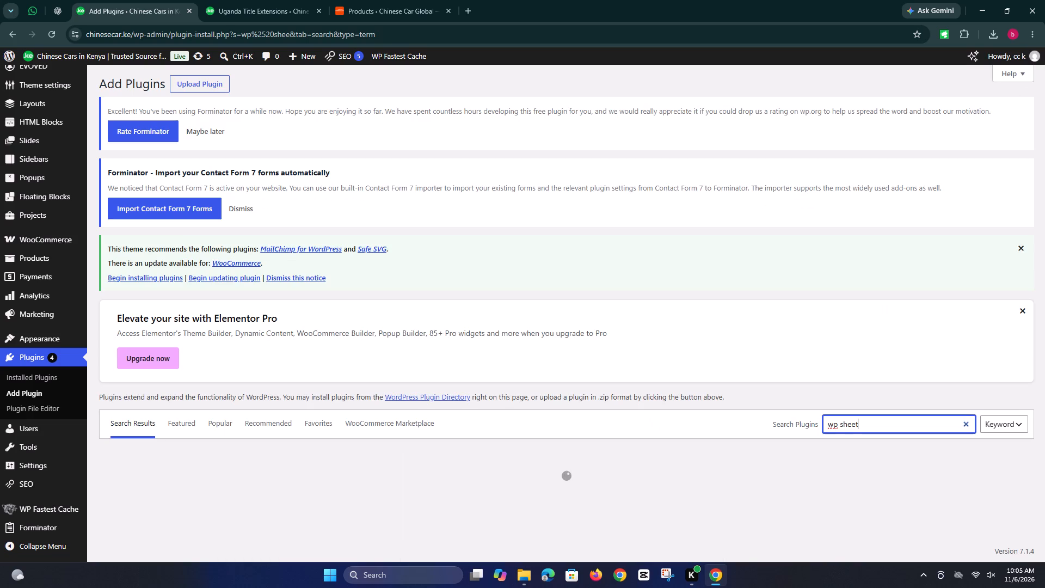
Install and activate the Bulk Edit Products for WooCommerce – WP Sheet Editor plugin.
{"action": "scroll", "coordinate": [988, 364], "scroll_direction": "down", "scroll_amount": 3}
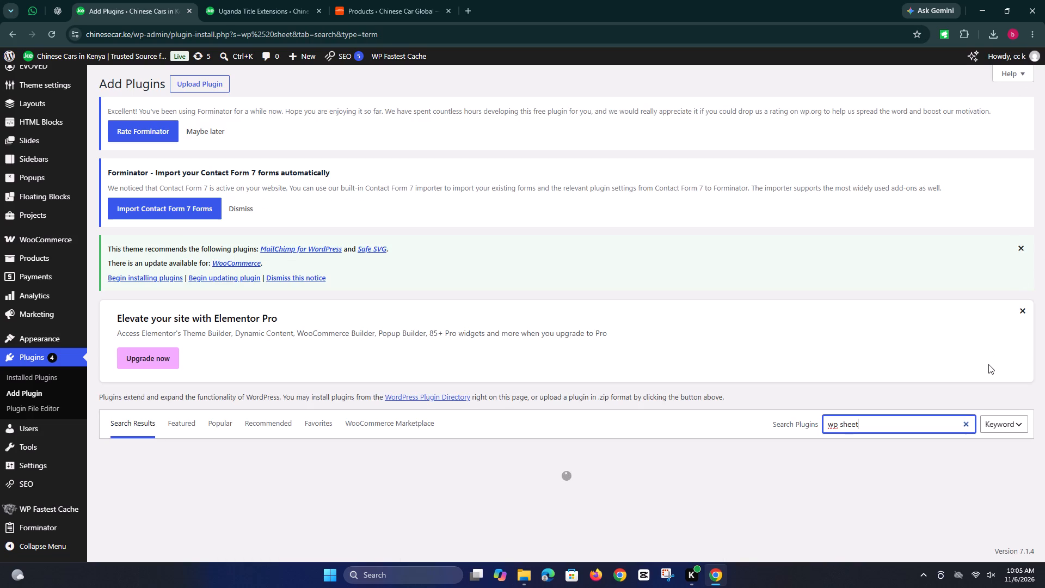
{"action": "scroll", "coordinate": [766, 350], "scroll_direction": "down", "scroll_amount": 4}
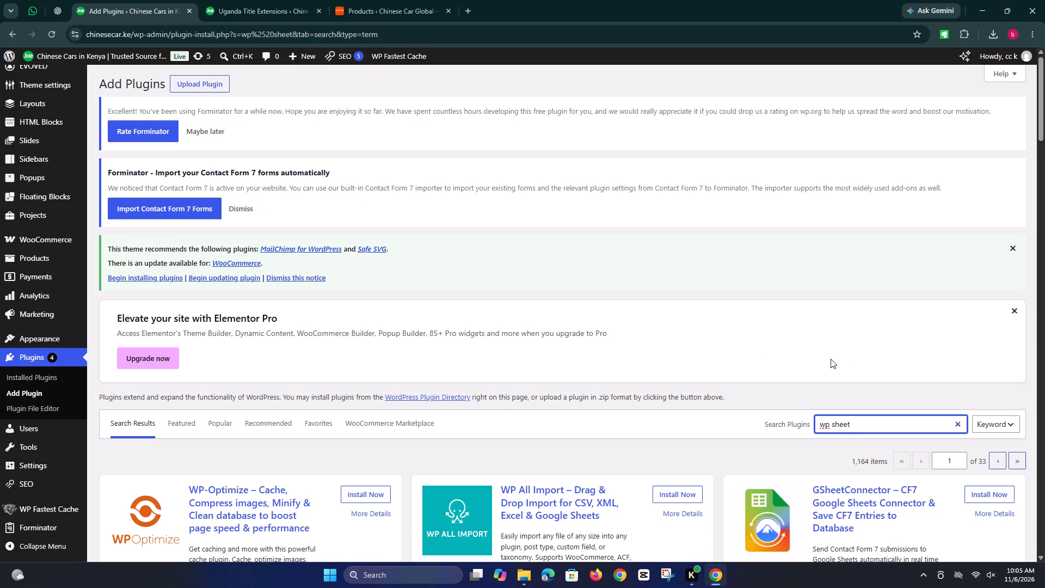
{"action": "scroll", "coordinate": [831, 359], "scroll_direction": "down", "scroll_amount": 7}
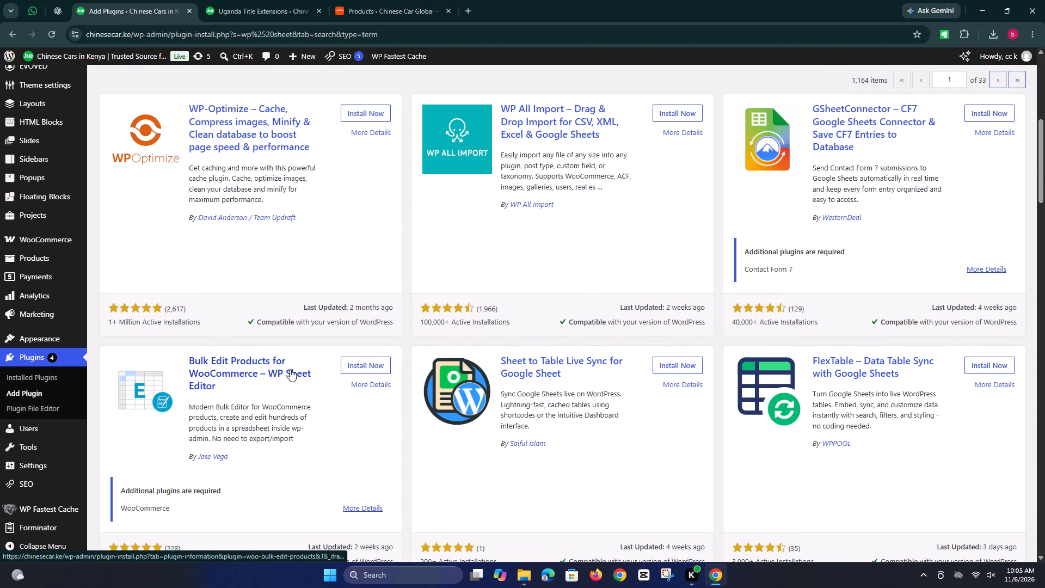
{"action": "left_click", "coordinate": [363, 370]}
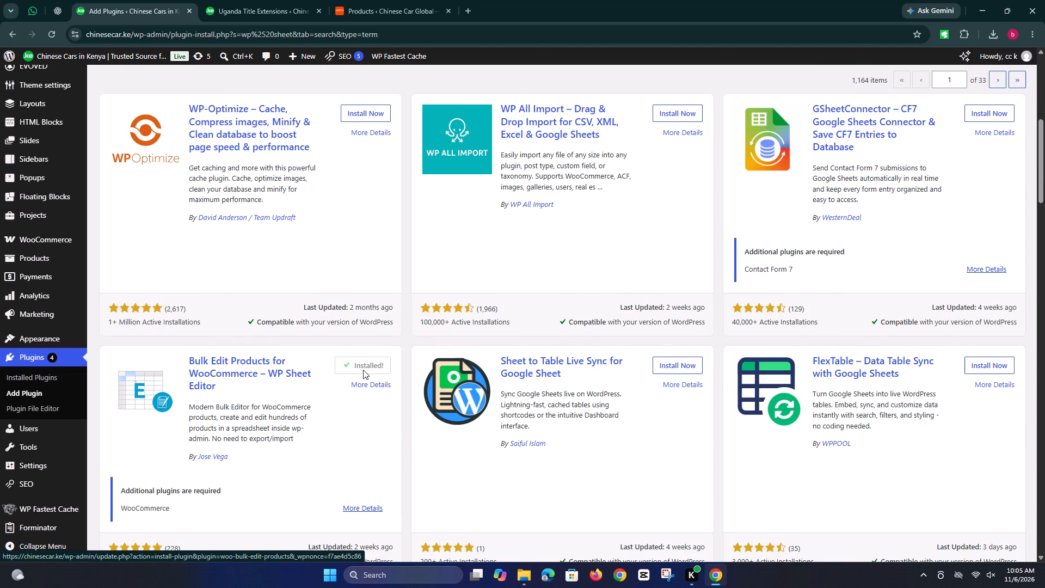
{"action": "scroll", "coordinate": [363, 370], "scroll_direction": "down", "scroll_amount": 2}
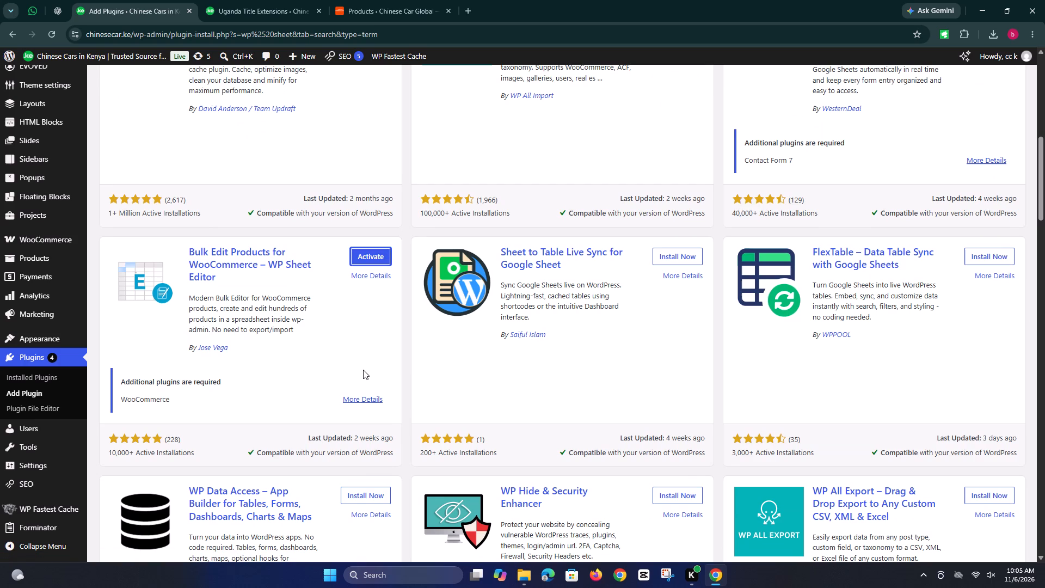
{"action": "left_click", "coordinate": [368, 259]}
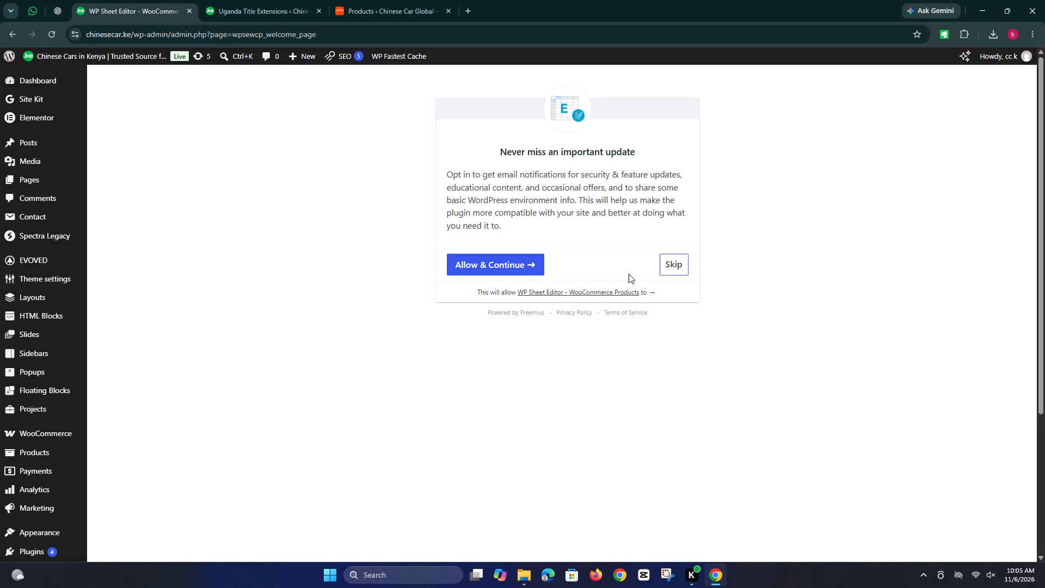
Skip the update-notification opt-in and open the Products Bulk Editor spreadsheet.
{"action": "left_click", "coordinate": [673, 272]}
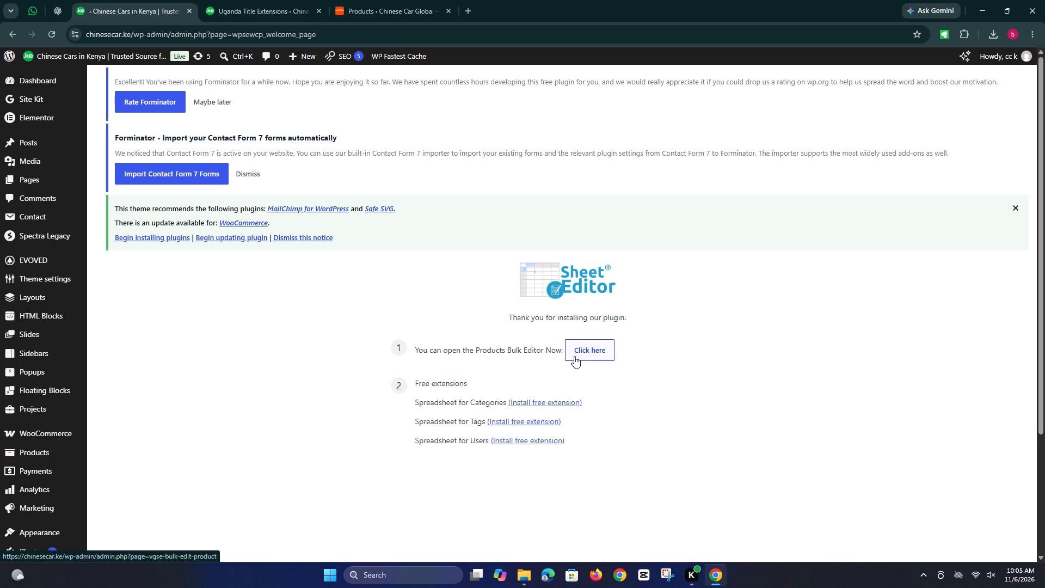
{"action": "left_click", "coordinate": [592, 354]}
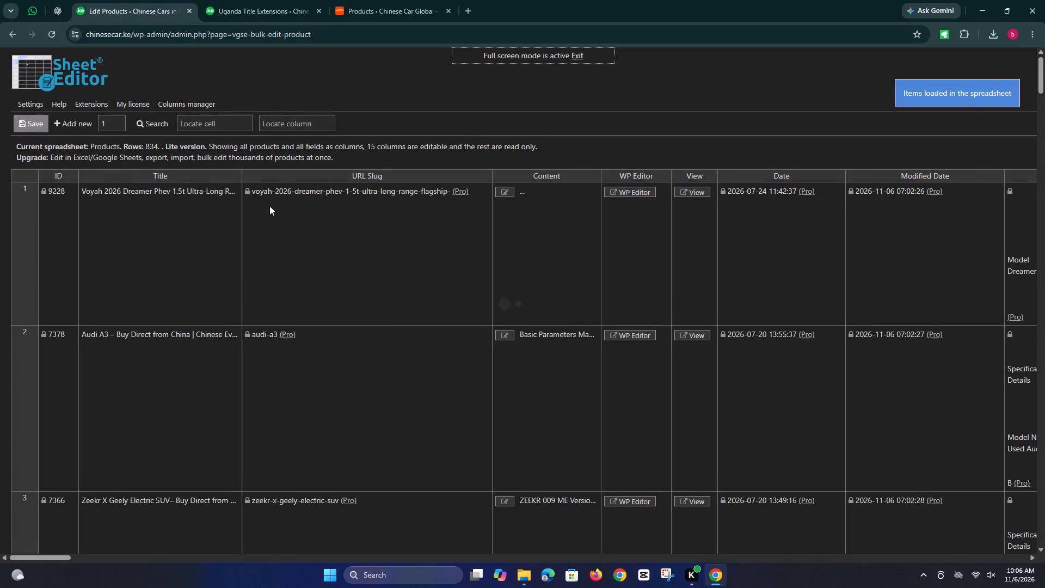
Widen the spreadsheet's Title column until the full product titles can be read.
{"action": "left_click_drag", "start_coordinate": [240, 175], "coordinate": [335, 178]}
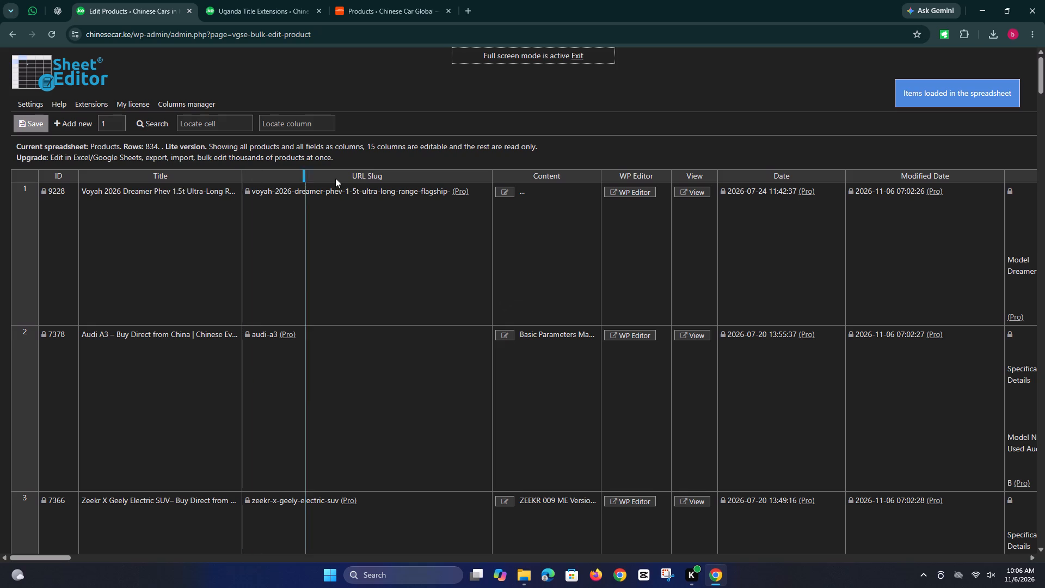
{"action": "left_click_drag", "start_coordinate": [335, 178], "coordinate": [484, 189]}
{"action": "left_click_drag", "start_coordinate": [485, 179], "coordinate": [684, 195]}
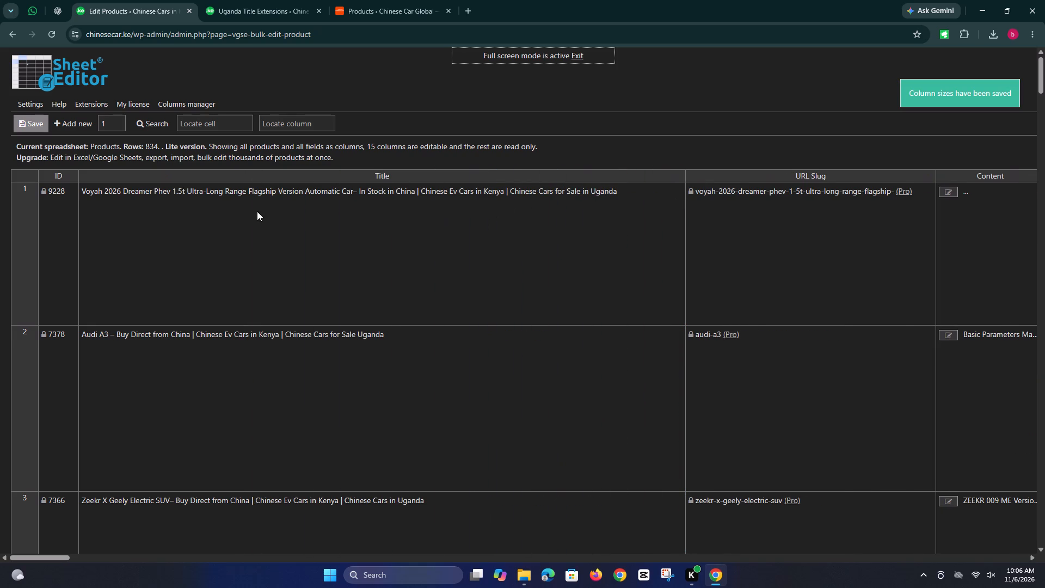
Insert a space between "Automatic Car" and the dash in the Voyah 2026 Dreamer Phev product title.
{"action": "double_click", "coordinate": [371, 204]}
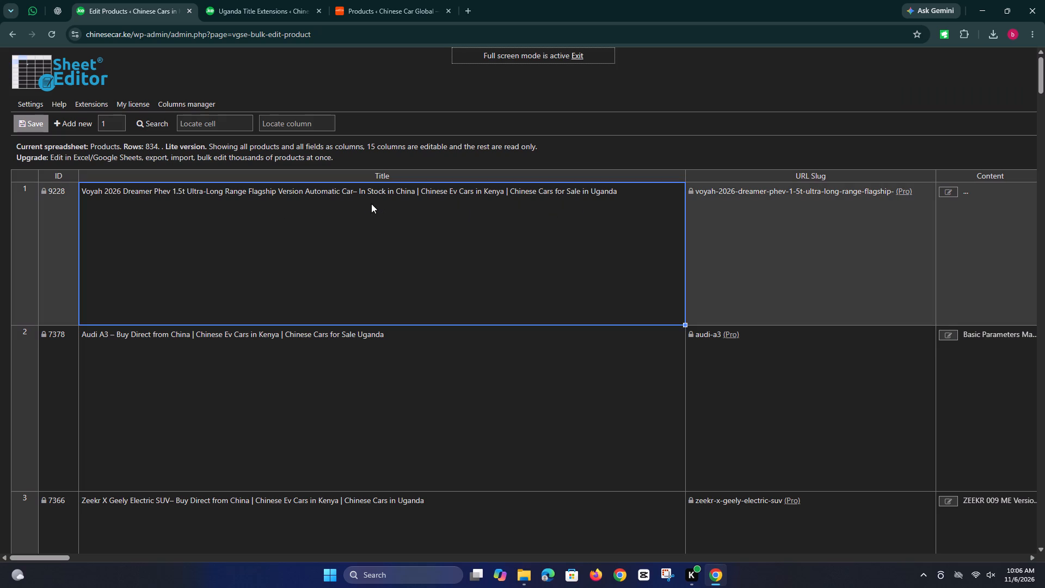
{"action": "left_click", "coordinate": [352, 190]}
{"action": "key", "text": "space"}
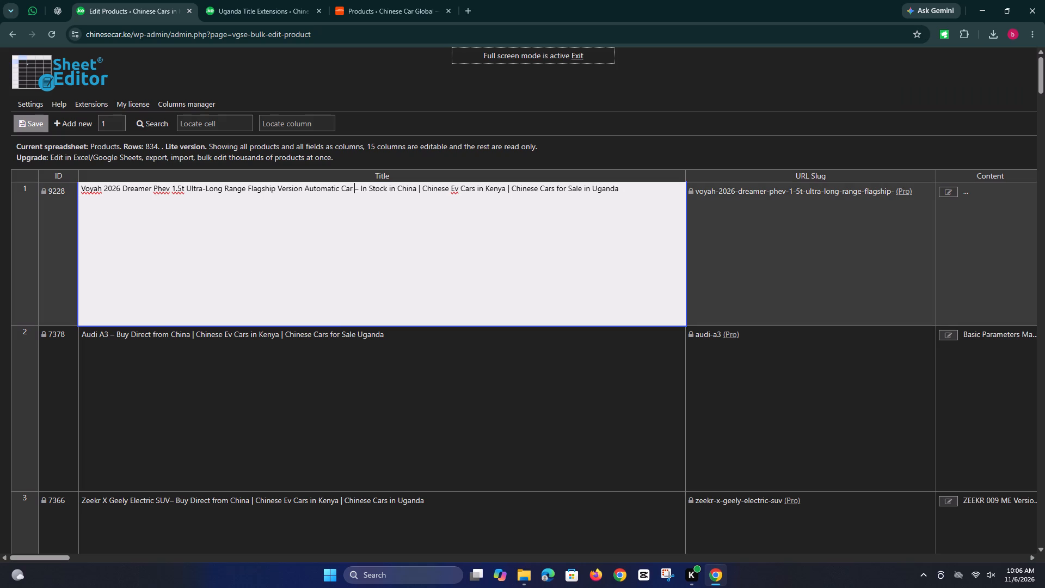
Replace the last vertical bar in the Voyah 2026 Dreamer Phev title with an en dash, with a space on both sides.
{"action": "left_click", "coordinate": [563, 209]}
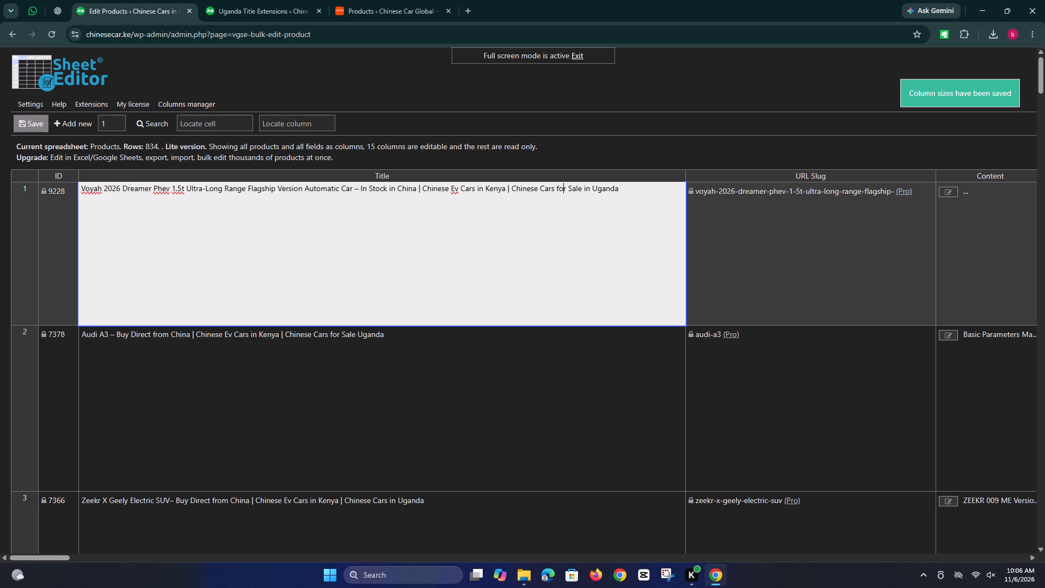
{"action": "left_click_drag", "start_coordinate": [623, 191], "coordinate": [594, 191]}
{"action": "left_click_drag", "start_coordinate": [594, 191], "coordinate": [594, 191]}
{"action": "left_click_drag", "start_coordinate": [512, 188], "coordinate": [503, 188]}
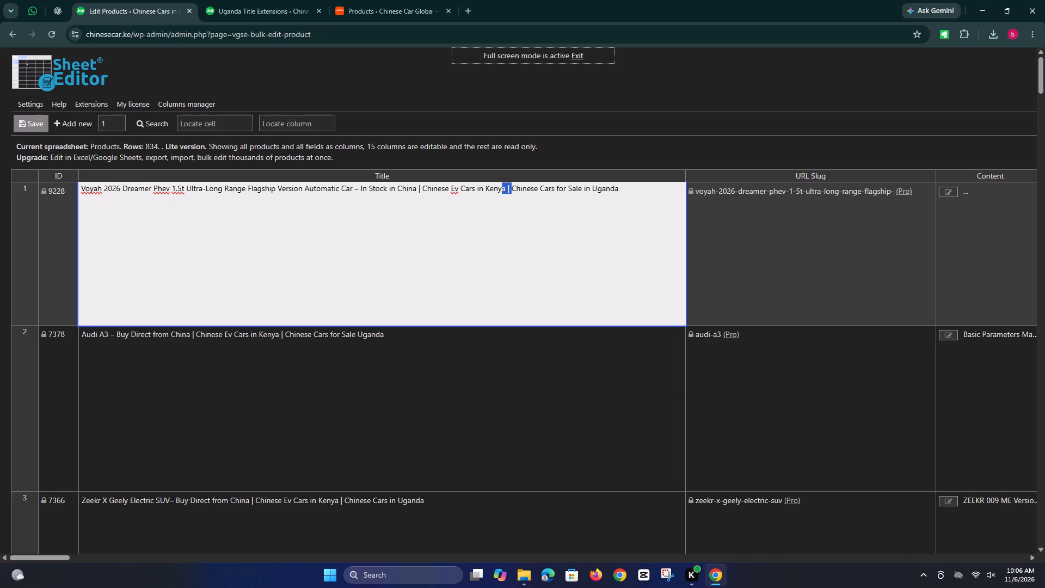
{"action": "left_click_drag", "start_coordinate": [503, 188], "coordinate": [506, 189]}
{"action": "left_click_drag", "start_coordinate": [359, 190], "coordinate": [354, 190]}
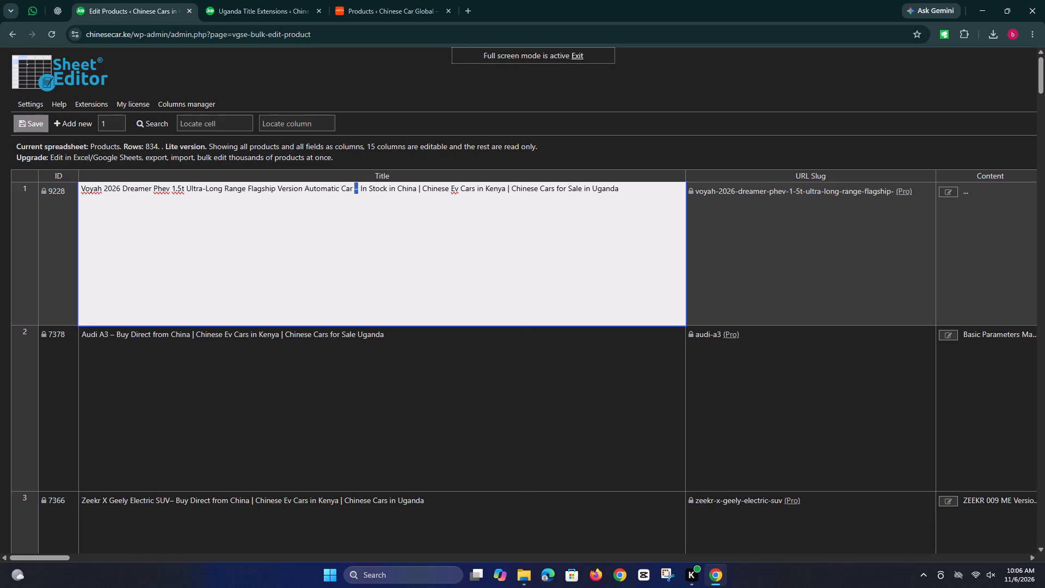
{"action": "right_click", "coordinate": [356, 189]}
{"action": "left_click", "coordinate": [405, 258]}
{"action": "left_click", "coordinate": [510, 190]}
{"action": "key", "text": "ctrl+v"}
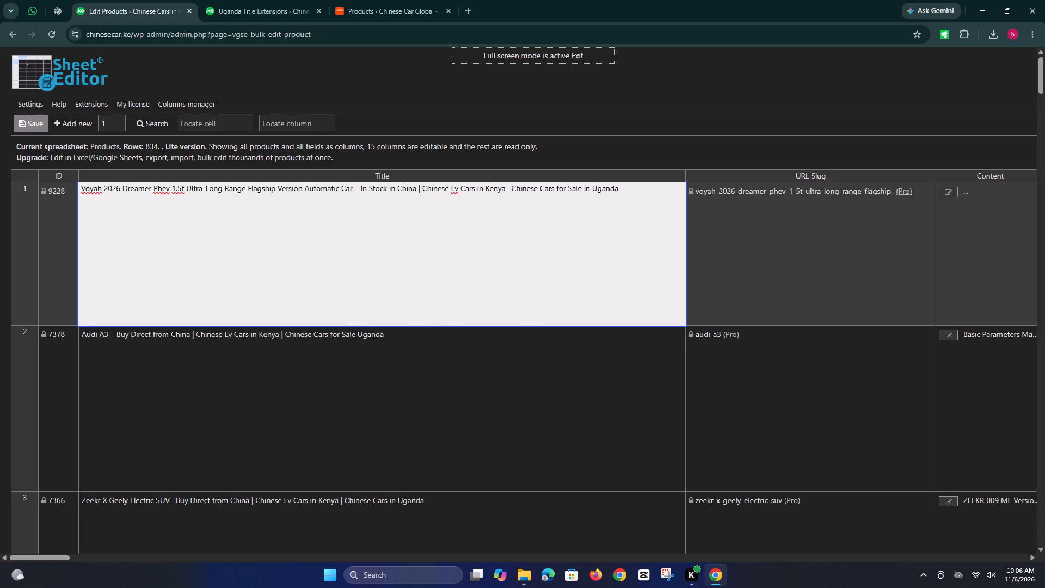
{"action": "left_click", "coordinate": [505, 190]}
{"action": "key", "text": "space"}
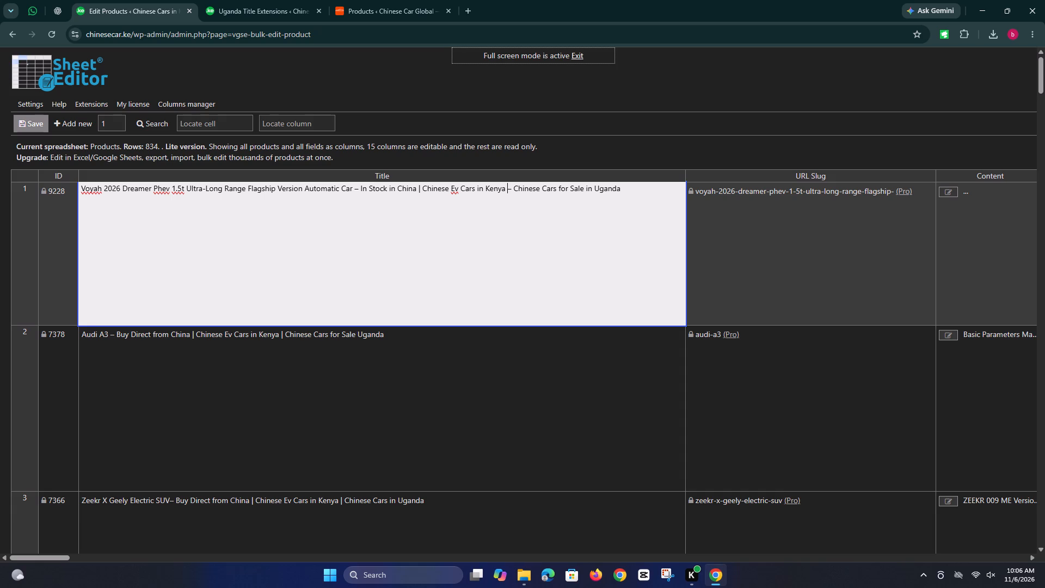
Replace "Uganda" at the end of the Voyah 2026 Dreamer Phev title with "Kenya" copied from the same title.
{"action": "left_click_drag", "start_coordinate": [505, 189], "coordinate": [486, 191]}
{"action": "right_click", "coordinate": [493, 189]}
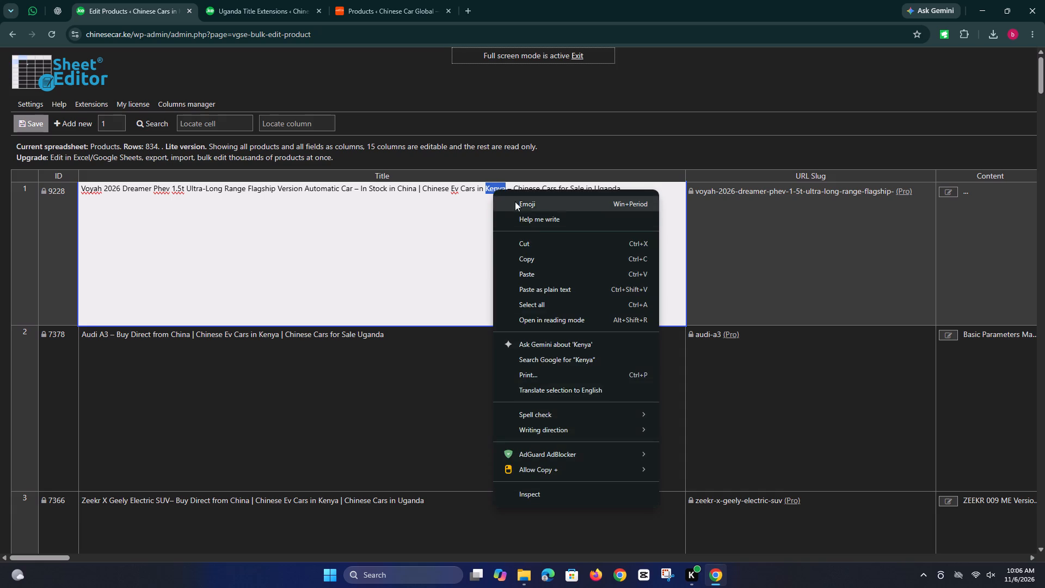
{"action": "left_click", "coordinate": [532, 258]}
{"action": "left_click", "coordinate": [602, 228]}
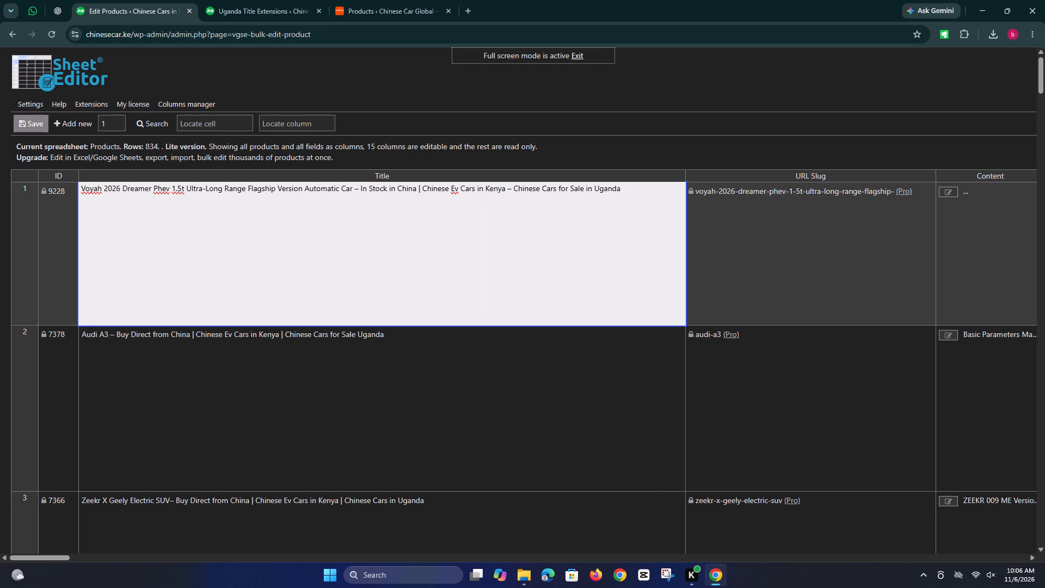
{"action": "left_click_drag", "start_coordinate": [625, 194], "coordinate": [595, 193]}
{"action": "right_click", "coordinate": [603, 189]}
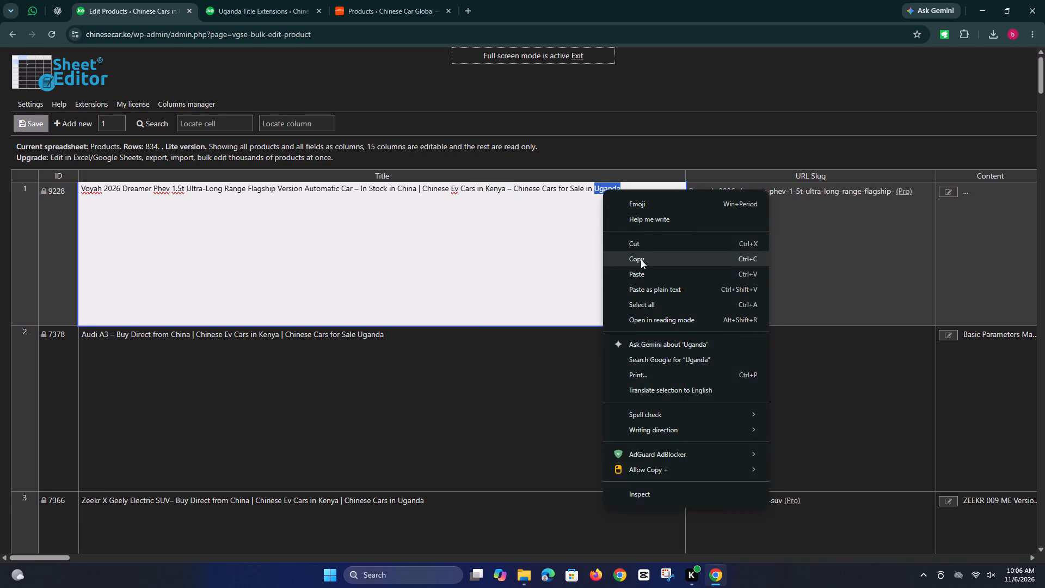
{"action": "left_click", "coordinate": [640, 273]}
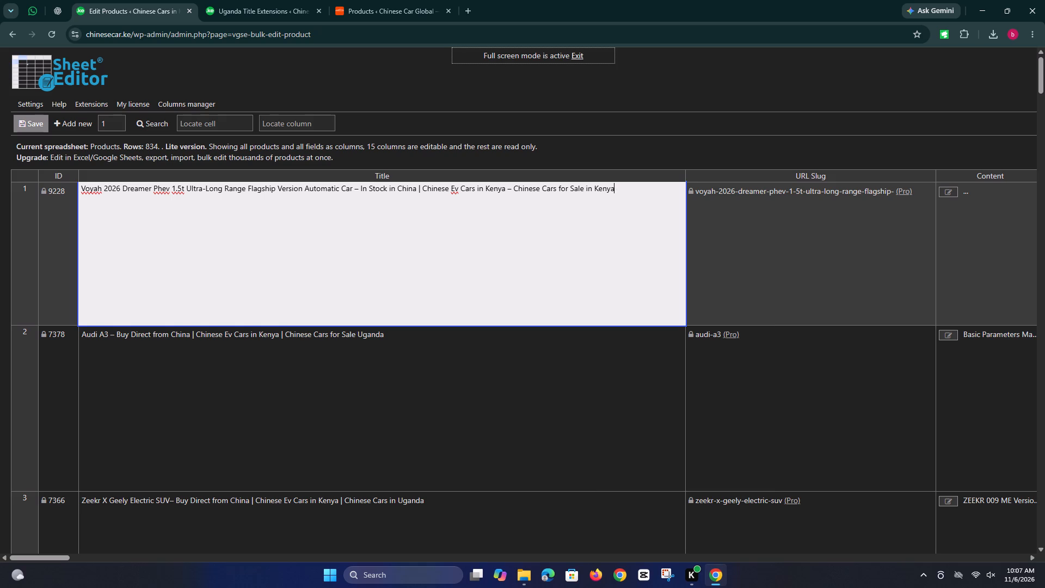
Replace "Uganda" with "Kenya" at the end of the Audi A3 and Zeekr X Geely Electric SUV titles.
{"action": "scroll", "coordinate": [472, 269], "scroll_direction": "down", "scroll_amount": 3}
{"action": "double_click", "coordinate": [351, 211]}
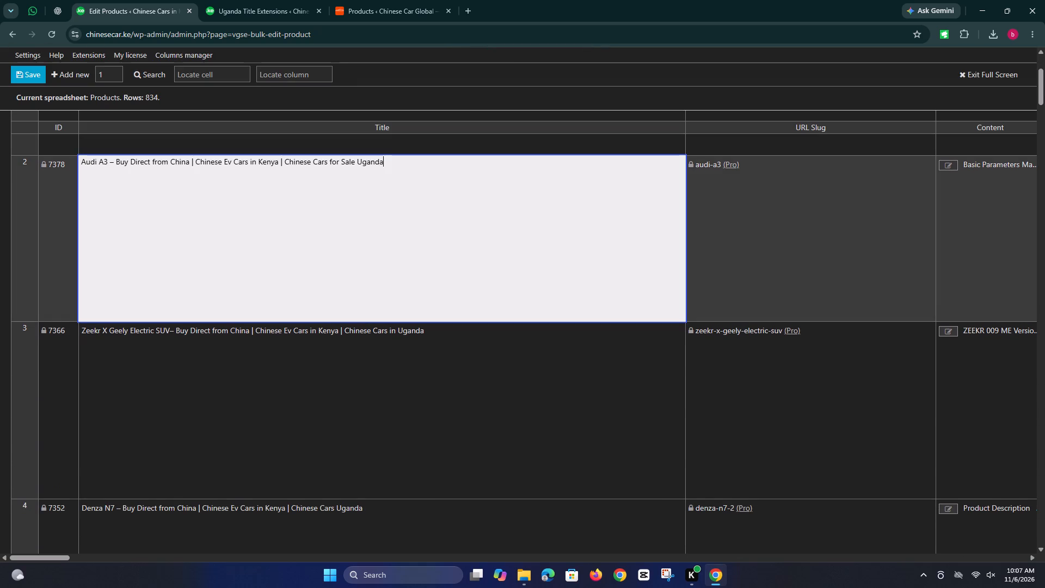
{"action": "left_click_drag", "start_coordinate": [402, 163], "coordinate": [358, 168]}
{"action": "key", "text": "ctrl+v"}
{"action": "scroll", "coordinate": [475, 260], "scroll_direction": "down", "scroll_amount": 3}
{"action": "double_click", "coordinate": [377, 245]}
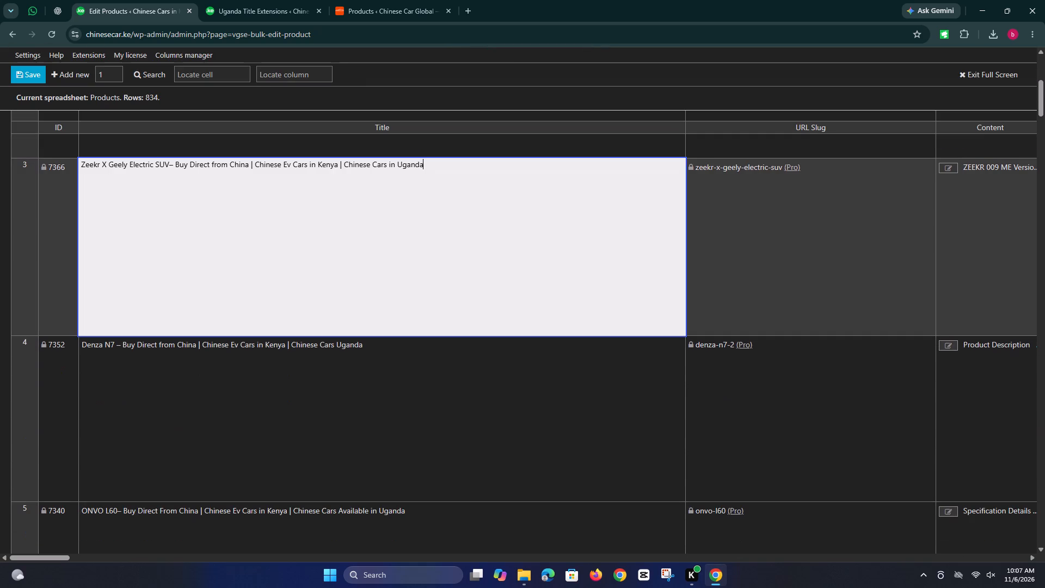
{"action": "left_click_drag", "start_coordinate": [428, 168], "coordinate": [398, 170]}
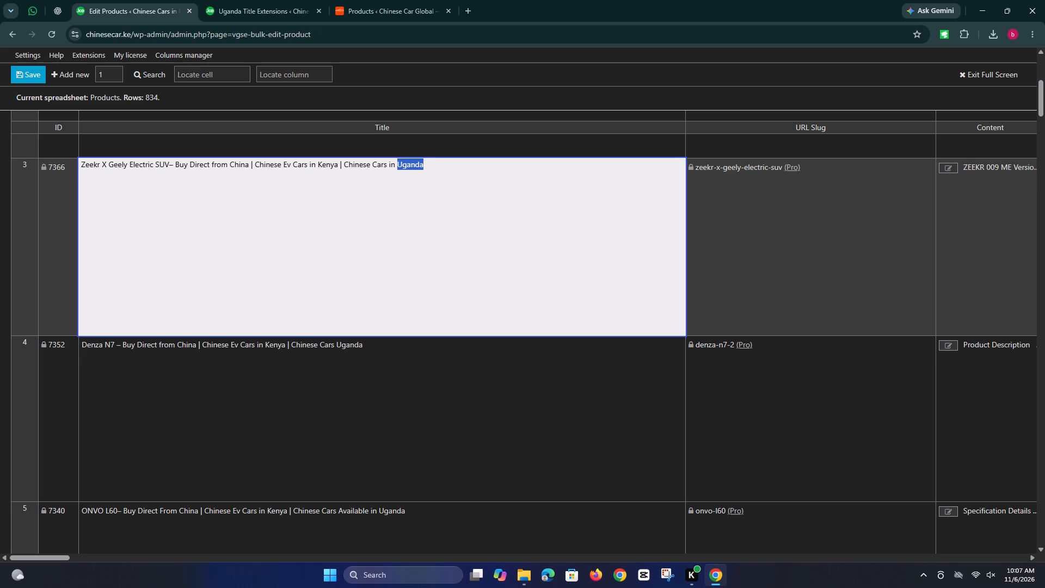
{"action": "key", "text": "ctrl+v"}
Replace "Uganda" with "Kenya" at the end of the Denza N7 and ONVO L60 titles.
{"action": "scroll", "coordinate": [423, 244], "scroll_direction": "down", "scroll_amount": 3}
{"action": "double_click", "coordinate": [334, 228]}
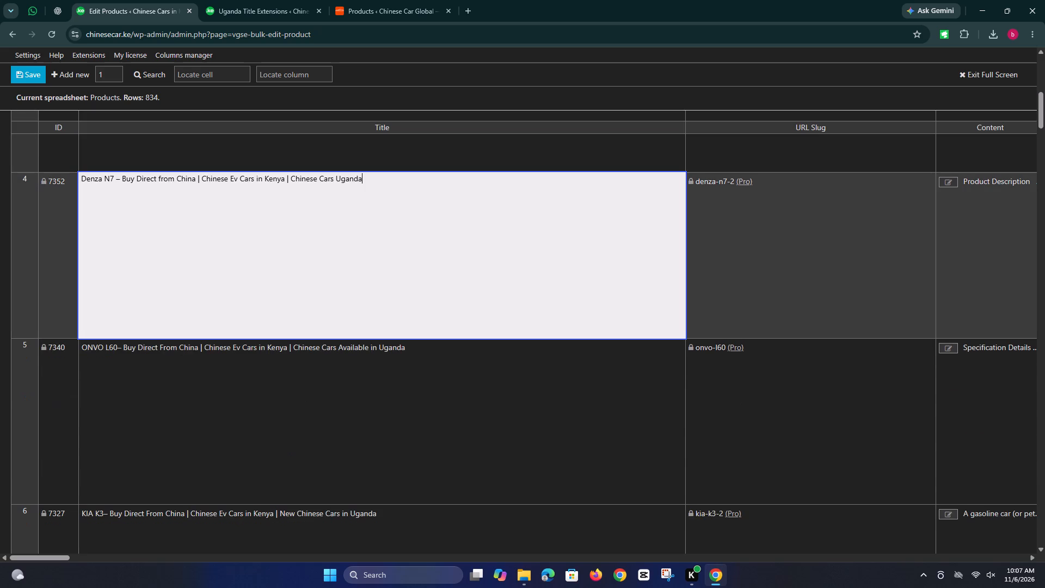
{"action": "left_click_drag", "start_coordinate": [368, 179], "coordinate": [338, 184]}
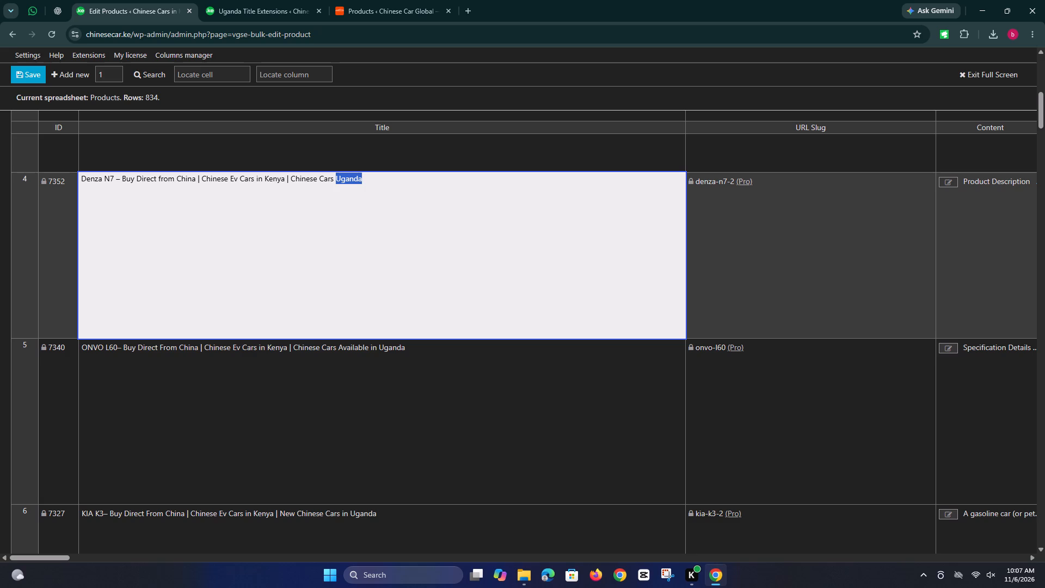
{"action": "key", "text": "ctrl+v"}
{"action": "double_click", "coordinate": [345, 381]}
{"action": "left_click_drag", "start_coordinate": [411, 346], "coordinate": [384, 349]}
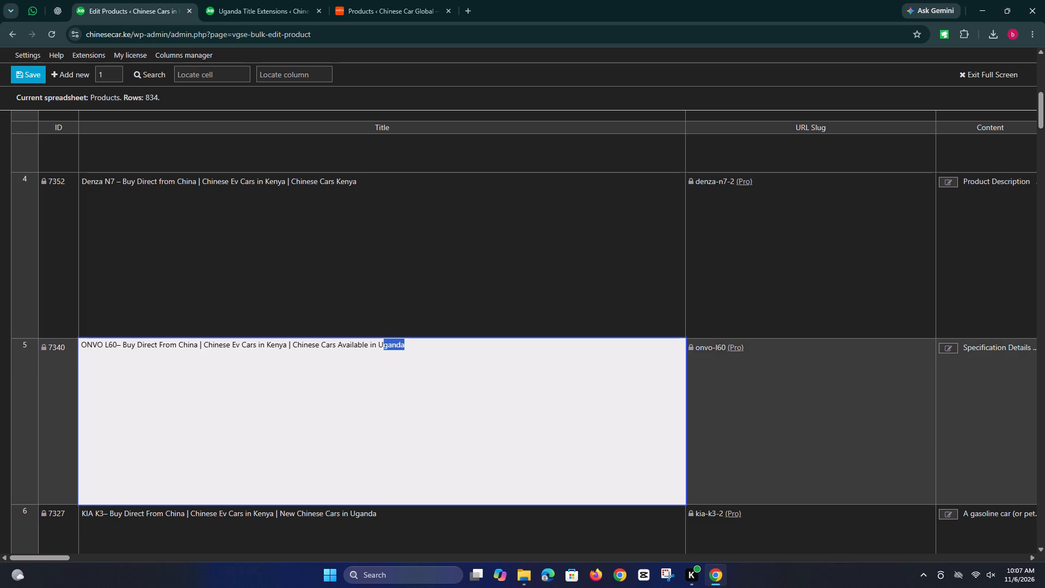
{"action": "left_click_drag", "start_coordinate": [384, 349], "coordinate": [378, 350]}
{"action": "key", "text": "ctrl+v"}
Replace "Uganda" with "Kenya" at the end of the KIA K3 and Lynk & Co Z20 titles.
{"action": "scroll", "coordinate": [456, 379], "scroll_direction": "down", "scroll_amount": 3}
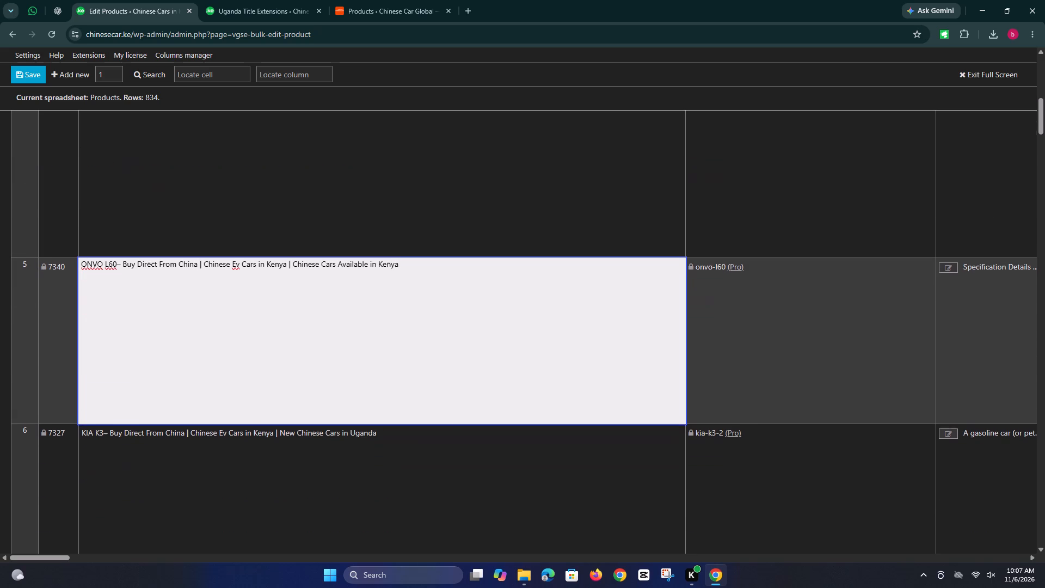
{"action": "double_click", "coordinate": [351, 376]}
{"action": "left_click_drag", "start_coordinate": [382, 350], "coordinate": [353, 354]}
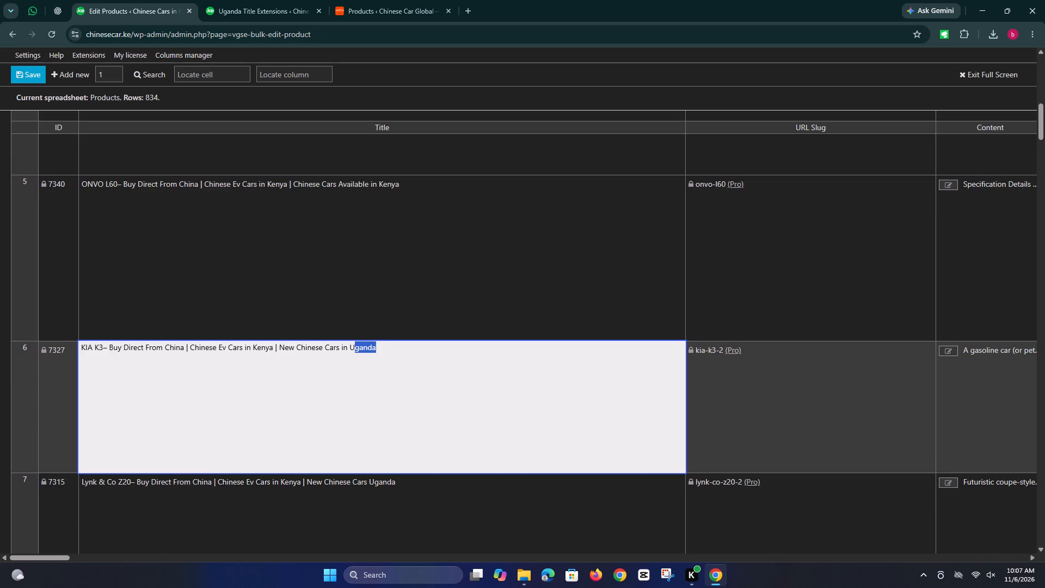
{"action": "left_click_drag", "start_coordinate": [353, 354], "coordinate": [351, 355]}
{"action": "key", "text": "ctrl+v"}
{"action": "scroll", "coordinate": [406, 376], "scroll_direction": "down", "scroll_amount": 4}
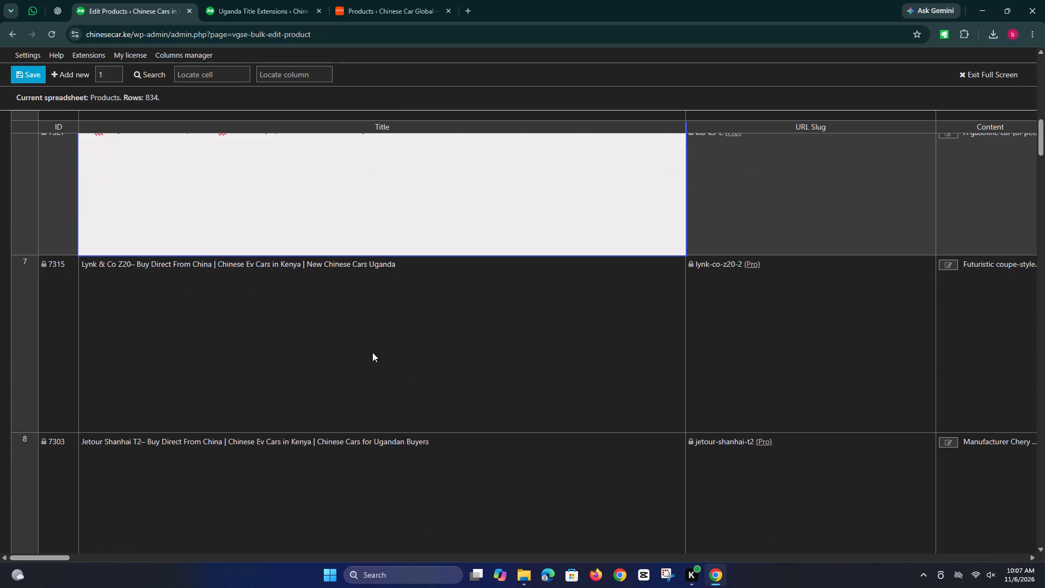
{"action": "double_click", "coordinate": [364, 339]}
{"action": "left_click_drag", "start_coordinate": [398, 263], "coordinate": [370, 271]}
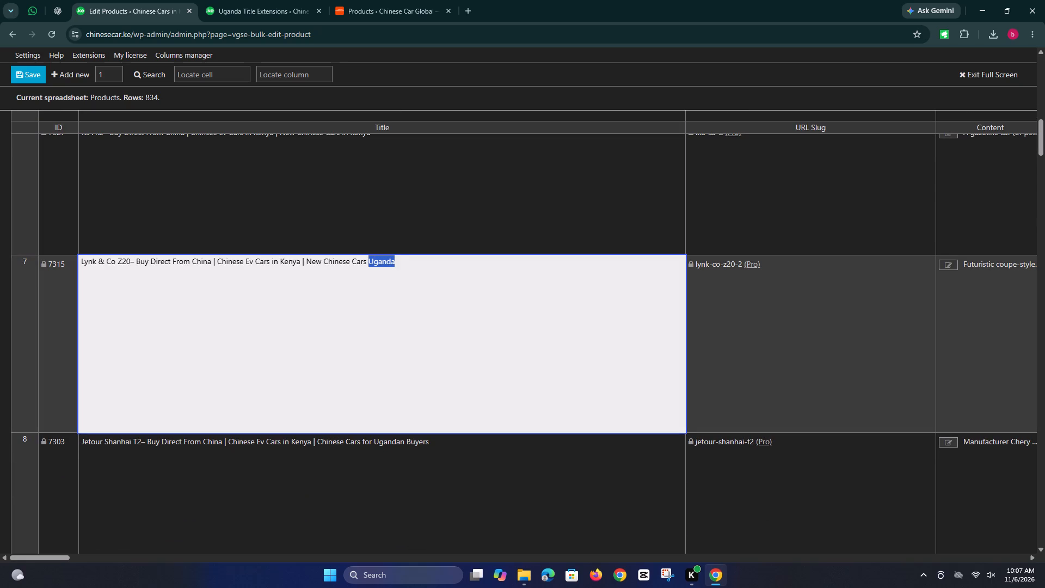
{"action": "key", "text": "ctrl+v"}
Replace "Ugandan" with "Kenyan" in the Jetour Shanhai T2 title so it ends in "Chinese Cars for Kenyan Buyers".
{"action": "scroll", "coordinate": [461, 317], "scroll_direction": "down", "scroll_amount": 3}
{"action": "double_click", "coordinate": [395, 310]}
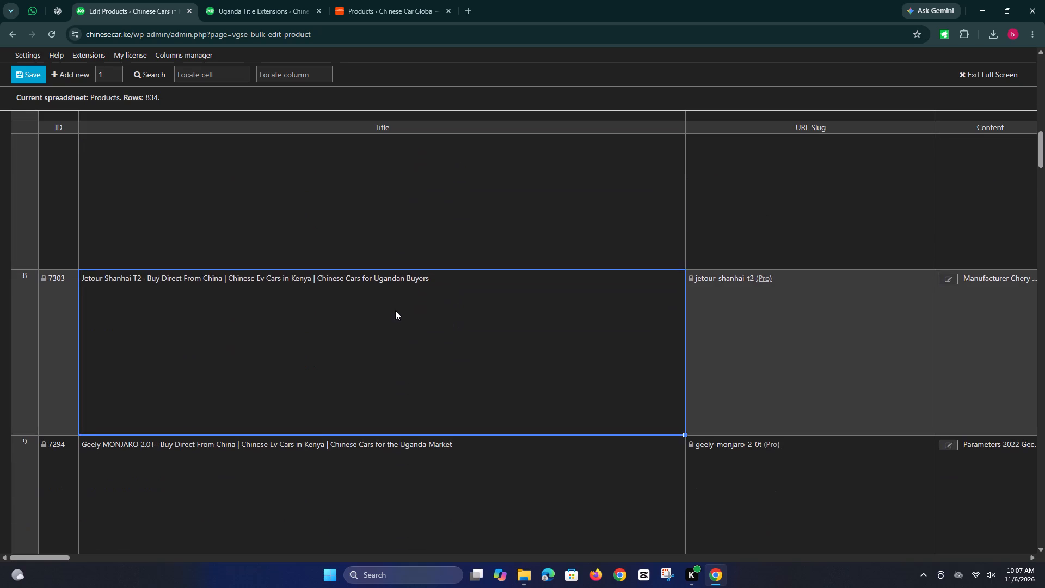
{"action": "left_click_drag", "start_coordinate": [403, 276], "coordinate": [375, 282]}
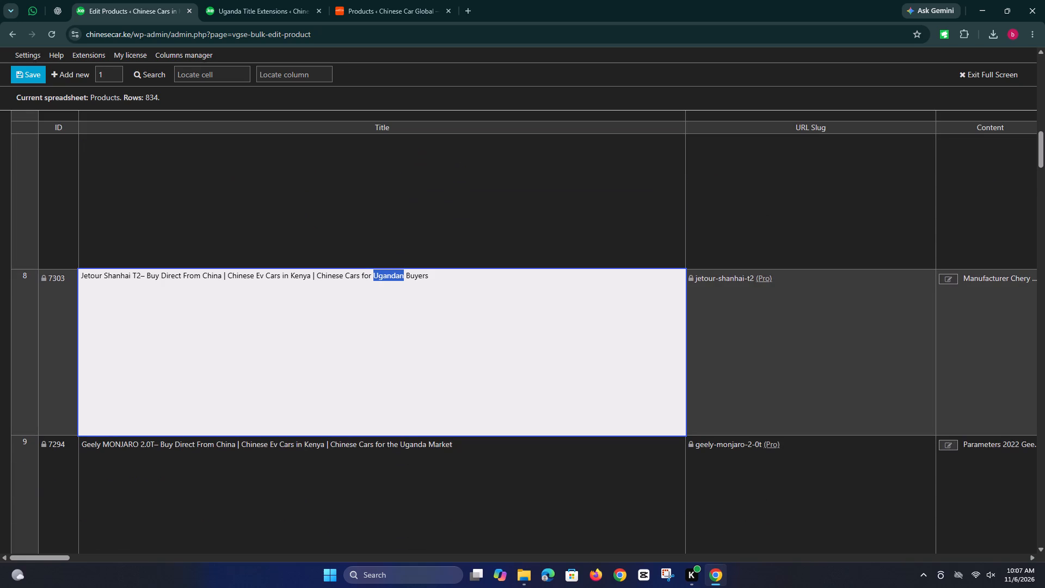
{"action": "left_click_drag", "start_coordinate": [375, 282], "coordinate": [374, 283]}
{"action": "key", "text": "ctrl+v"}
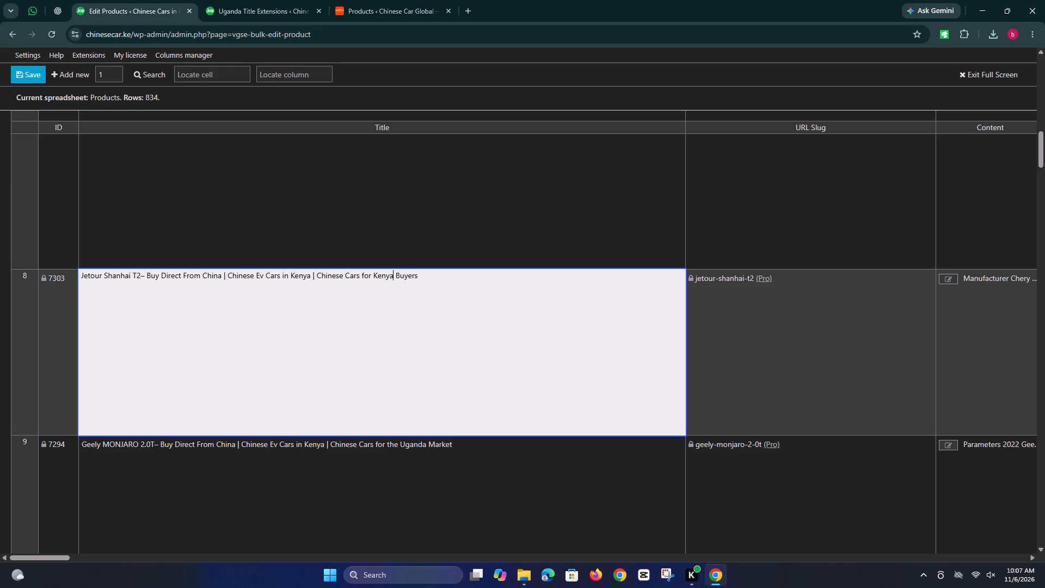
{"action": "key", "text": "n"}
Replace "Uganda" with "Kenya" in the Geely MONJARO 2.0T and Land-Rover Evoque titles.
{"action": "scroll", "coordinate": [457, 298], "scroll_direction": "down", "scroll_amount": 3}
{"action": "double_click", "coordinate": [415, 314]}
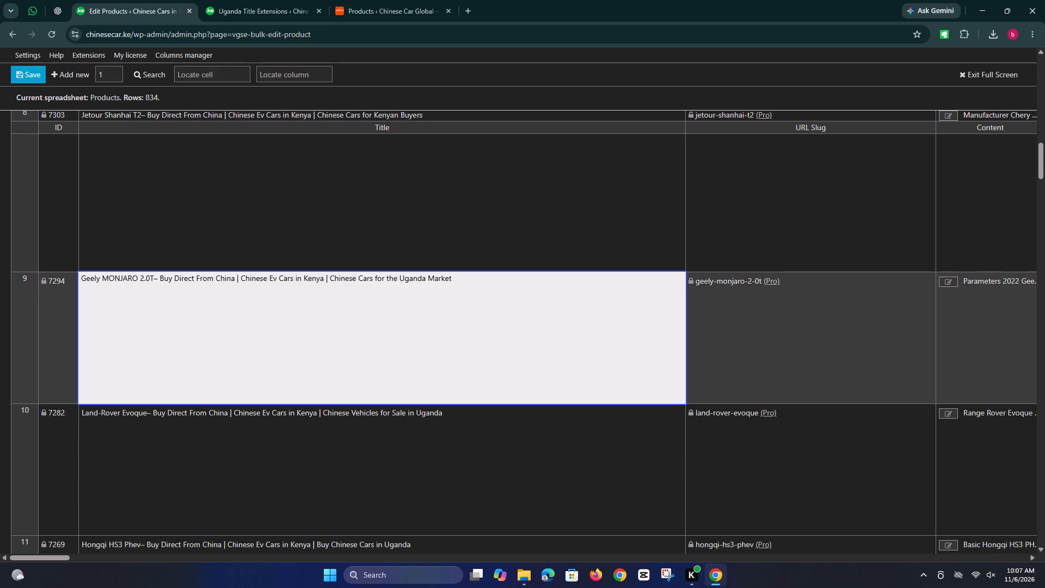
{"action": "left_click_drag", "start_coordinate": [426, 283], "coordinate": [399, 284]}
{"action": "key", "text": "ctrl+v"}
{"action": "scroll", "coordinate": [428, 301], "scroll_direction": "down", "scroll_amount": 3}
{"action": "double_click", "coordinate": [451, 305]}
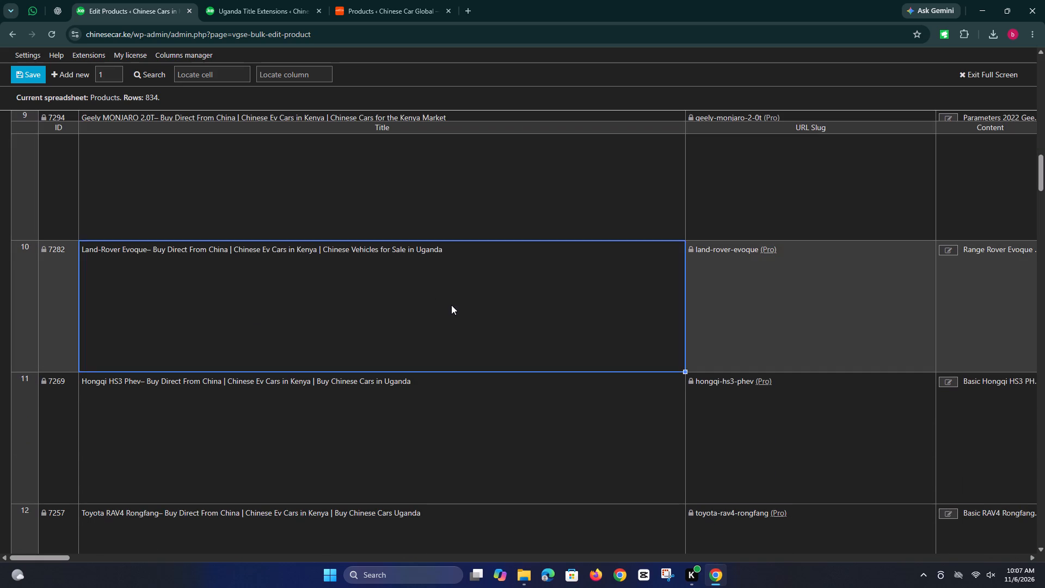
{"action": "left_click_drag", "start_coordinate": [449, 252], "coordinate": [417, 257]}
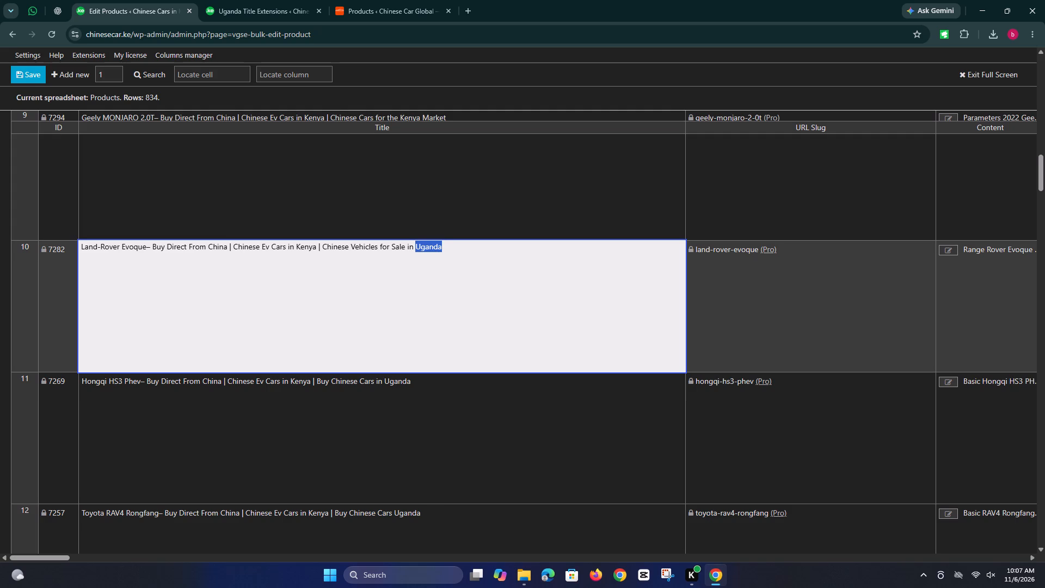
{"action": "key", "text": "ctrl+v"}
Replace "Uganda" with "Kenya" at the end of the Hongqi HS3 Phev and Toyota RAV4 Rongfang titles.
{"action": "scroll", "coordinate": [429, 295], "scroll_direction": "down", "scroll_amount": 3}
{"action": "double_click", "coordinate": [389, 240]}
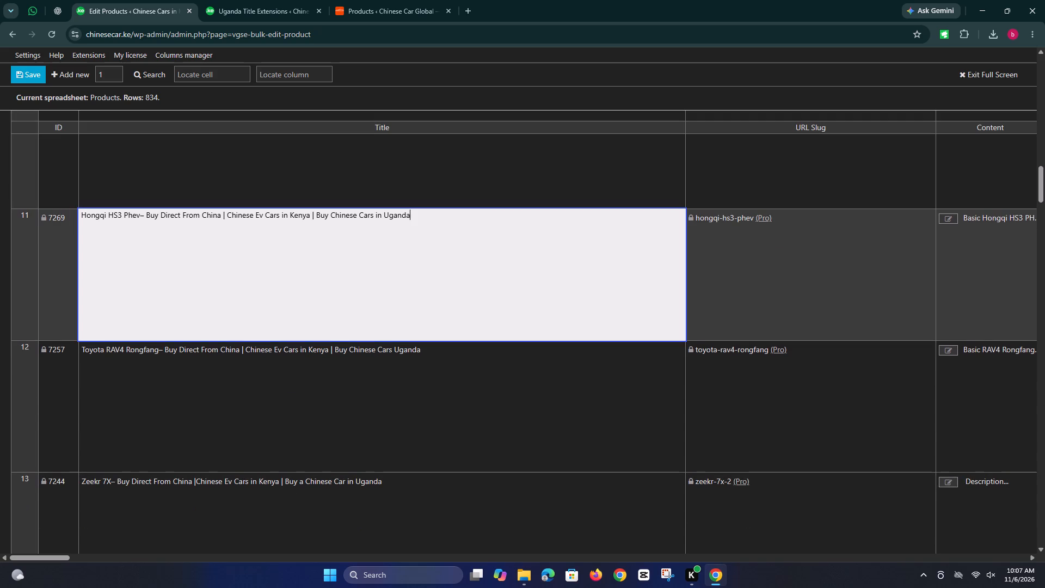
{"action": "left_click_drag", "start_coordinate": [413, 218], "coordinate": [386, 221]}
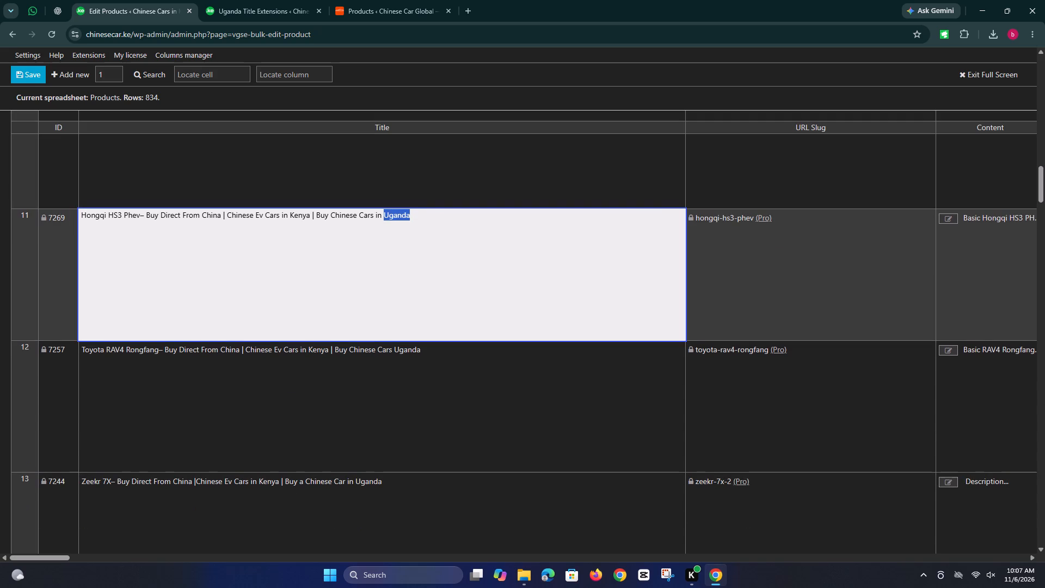
{"action": "key", "text": "ctrl+v"}
{"action": "double_click", "coordinate": [398, 366]}
{"action": "left_click_drag", "start_coordinate": [426, 349], "coordinate": [394, 352]}
{"action": "key", "text": "ctrl+v"}
{"action": "scroll", "coordinate": [463, 367], "scroll_direction": "down", "scroll_amount": 4}
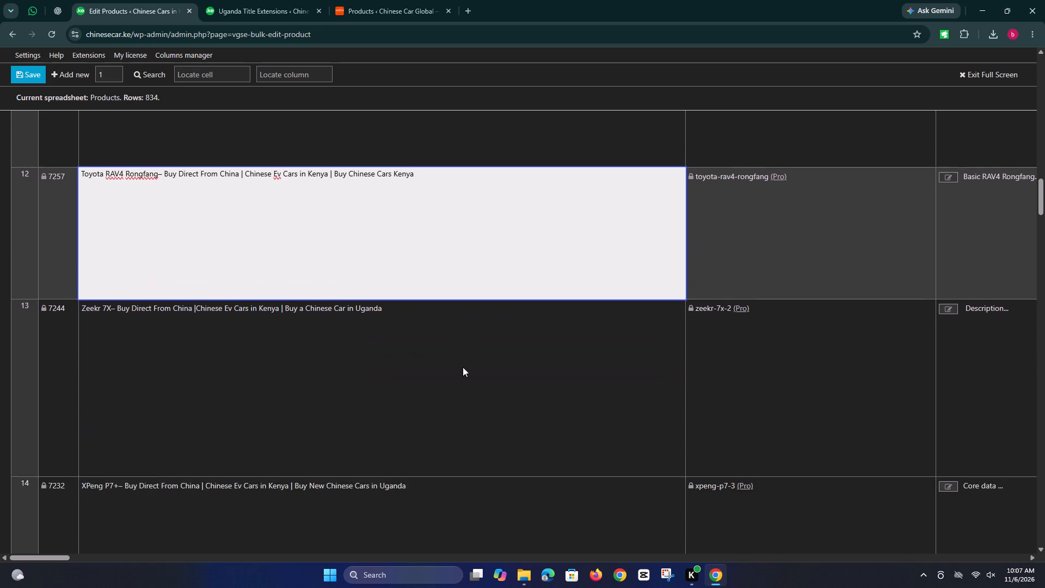
Replace "Uganda" with "Kenya" at the end of the Zeekr 7X and XPeng P7+ titles.
{"action": "double_click", "coordinate": [345, 328]}
{"action": "left_click_drag", "start_coordinate": [386, 266], "coordinate": [358, 269]}
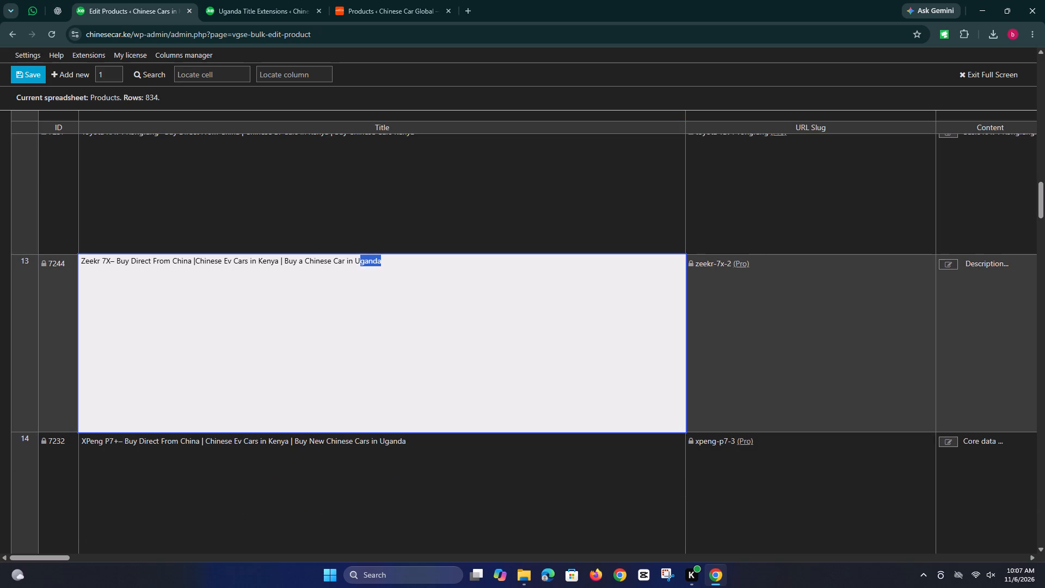
{"action": "left_click_drag", "start_coordinate": [358, 269], "coordinate": [355, 271]}
{"action": "key", "text": "ctrl+v"}
{"action": "scroll", "coordinate": [417, 314], "scroll_direction": "down", "scroll_amount": 3}
{"action": "double_click", "coordinate": [385, 316]}
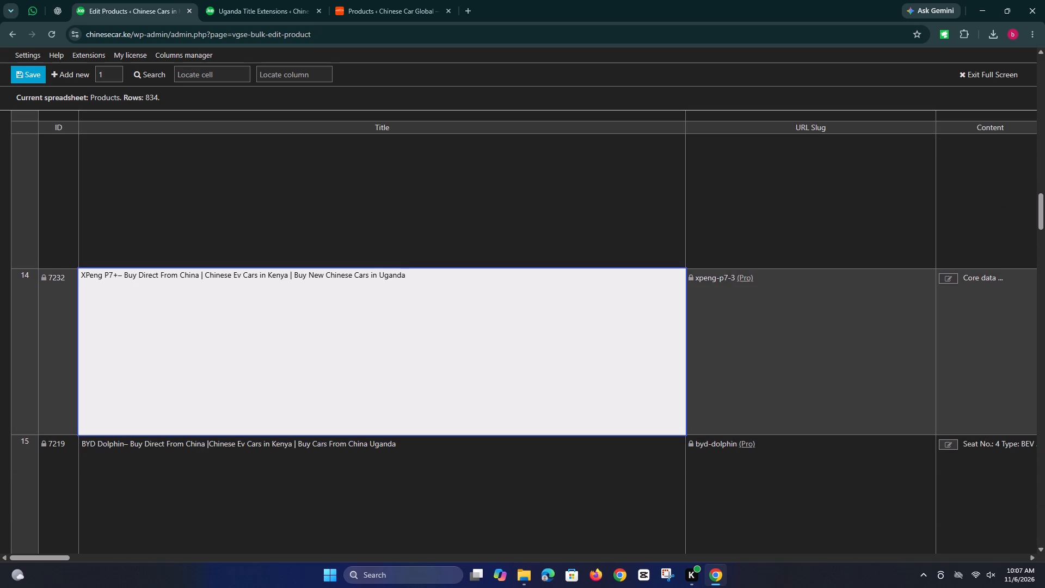
{"action": "left_click_drag", "start_coordinate": [408, 278], "coordinate": [379, 281]}
{"action": "key", "text": "ctrl+v"}
Replace "Uganda" with "Kenya" at the end of the BYD Dolphin and AITO M5 titles.
{"action": "scroll", "coordinate": [429, 329], "scroll_direction": "down", "scroll_amount": 4}
{"action": "triple_click", "coordinate": [381, 302]}
{"action": "left_click", "coordinate": [399, 225]}
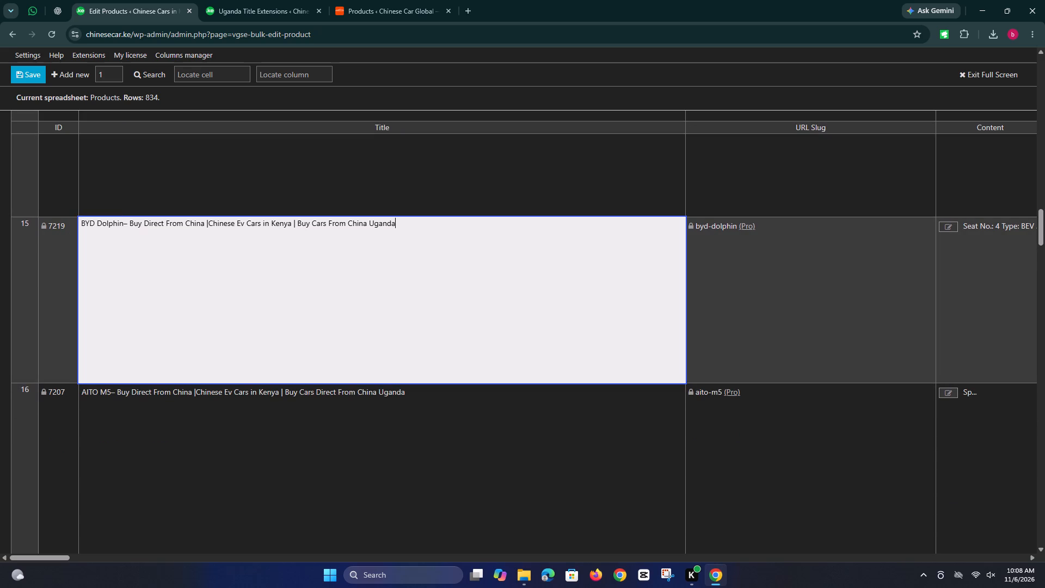
{"action": "left_click_drag", "start_coordinate": [401, 225], "coordinate": [370, 229]}
{"action": "key", "text": "ctrl+v"}
{"action": "scroll", "coordinate": [410, 313], "scroll_direction": "down", "scroll_amount": 3}
{"action": "double_click", "coordinate": [368, 298]}
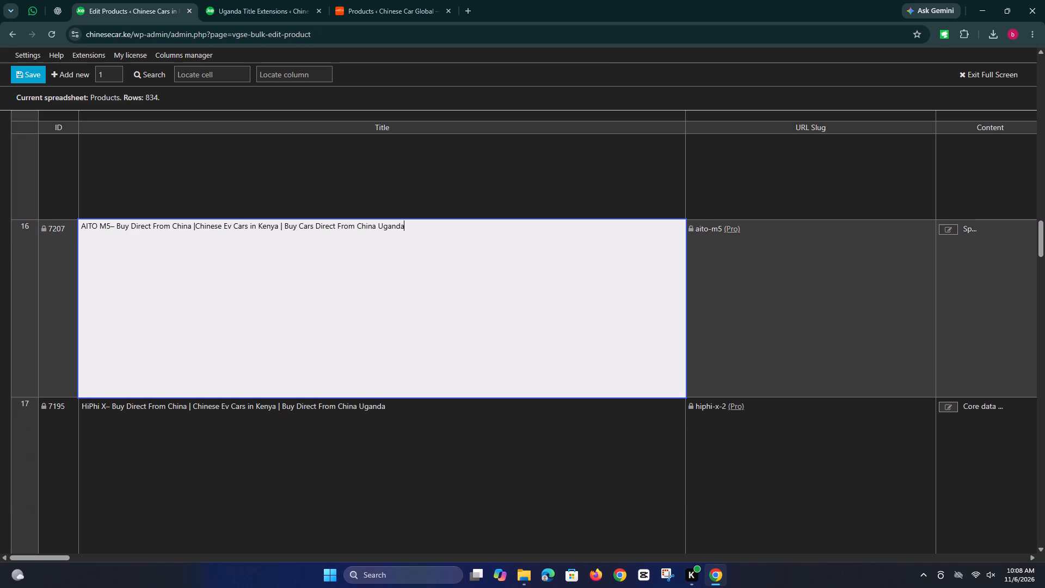
{"action": "left_click_drag", "start_coordinate": [406, 228], "coordinate": [380, 236]}
{"action": "key", "text": "ctrl+v"}
Replace "Uganda" with "Kenya" at the end of the HiPhi X and BYD Ocean titles.
{"action": "scroll", "coordinate": [403, 296], "scroll_direction": "down", "scroll_amount": 4}
{"action": "double_click", "coordinate": [349, 253]}
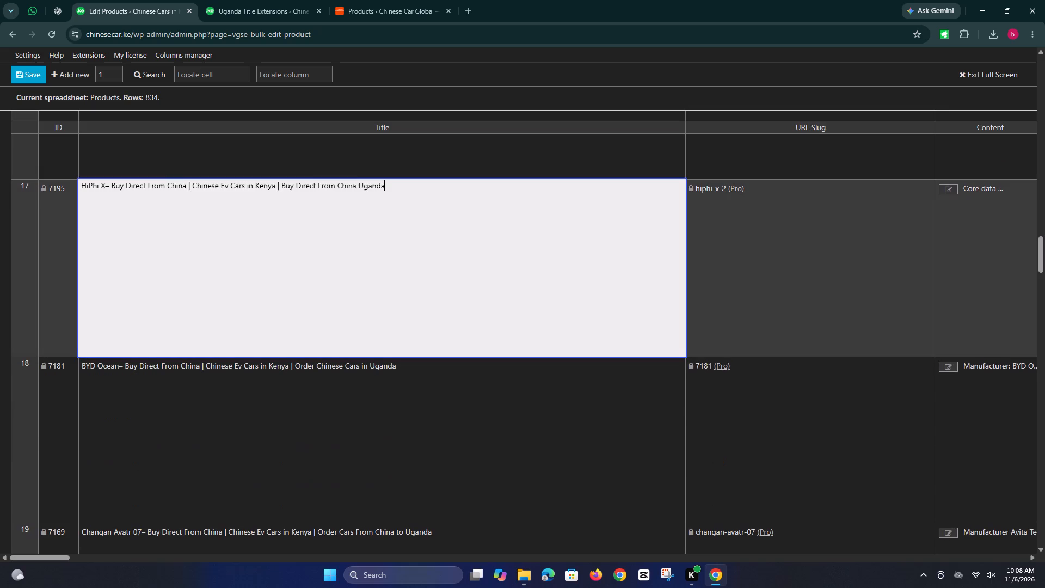
{"action": "left_click_drag", "start_coordinate": [389, 182], "coordinate": [358, 192]}
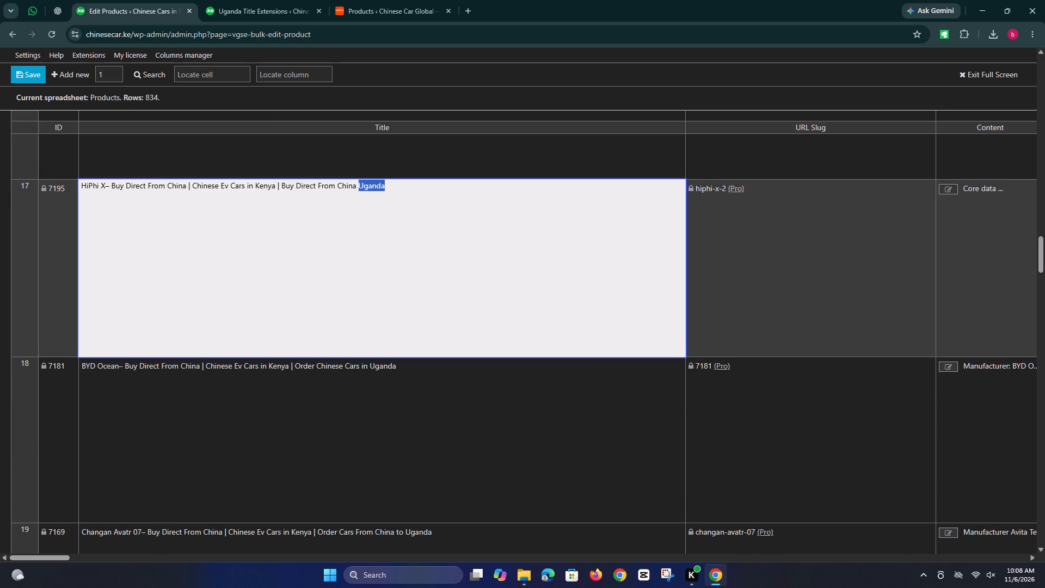
{"action": "key", "text": "ctrl+v"}
{"action": "double_click", "coordinate": [388, 388]}
{"action": "left_click_drag", "start_coordinate": [398, 365], "coordinate": [375, 368]}
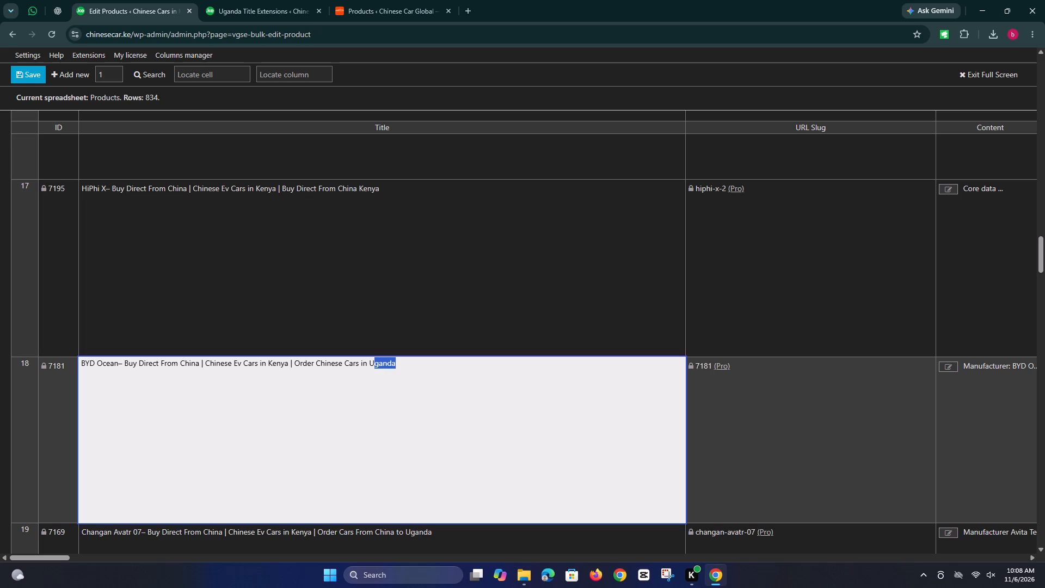
{"action": "left_click_drag", "start_coordinate": [375, 368], "coordinate": [371, 369]}
{"action": "key", "text": "ctrl+v"}
Replace "Uganda" with "Kenya" at the end of the Changan Avatr 07 and Lixiang Li Auto titles.
{"action": "scroll", "coordinate": [422, 355], "scroll_direction": "down", "scroll_amount": 4}
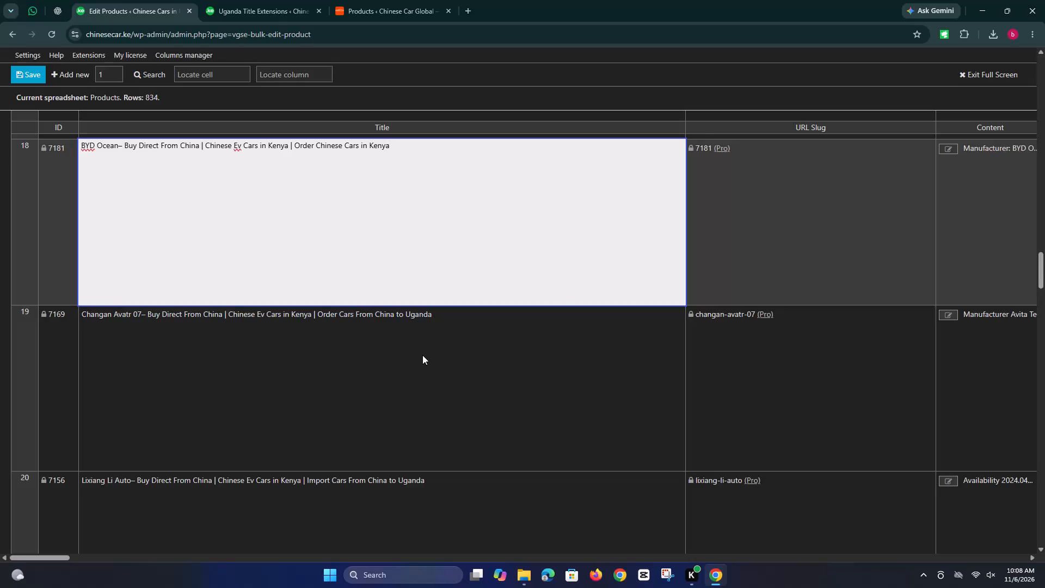
{"action": "double_click", "coordinate": [422, 355]}
{"action": "left_click_drag", "start_coordinate": [435, 313], "coordinate": [406, 315]}
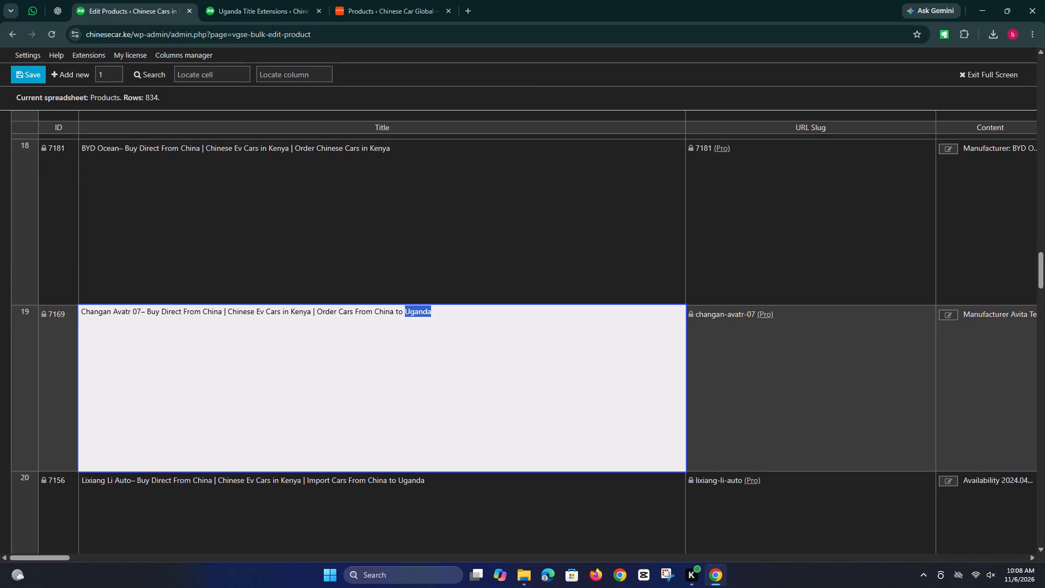
{"action": "left_click_drag", "start_coordinate": [406, 315], "coordinate": [405, 315]}
{"action": "key", "text": "ctrl+v"}
{"action": "scroll", "coordinate": [444, 334], "scroll_direction": "down", "scroll_amount": 3}
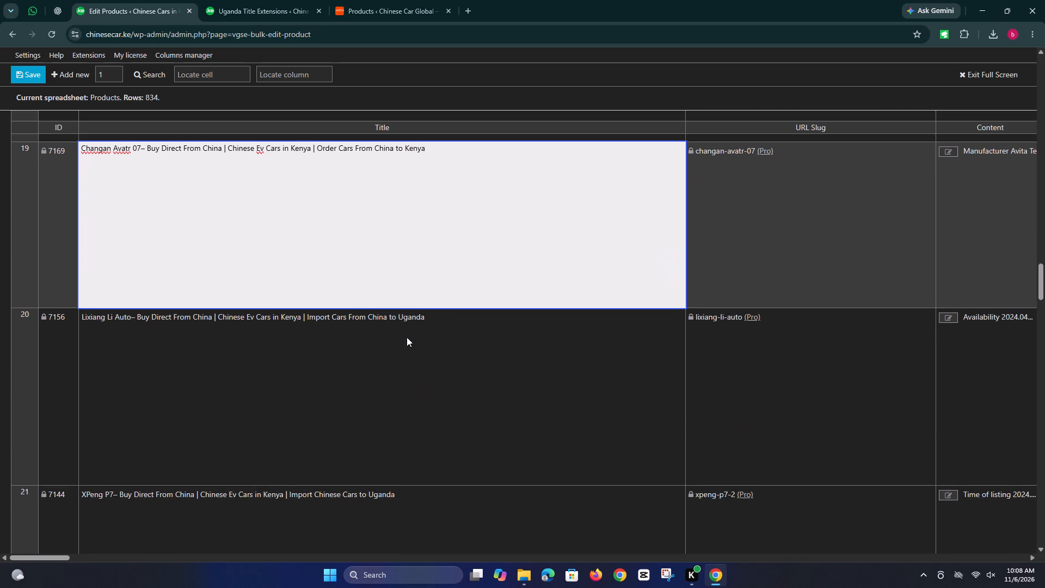
{"action": "double_click", "coordinate": [399, 339]}
{"action": "left_click_drag", "start_coordinate": [427, 320], "coordinate": [400, 323]}
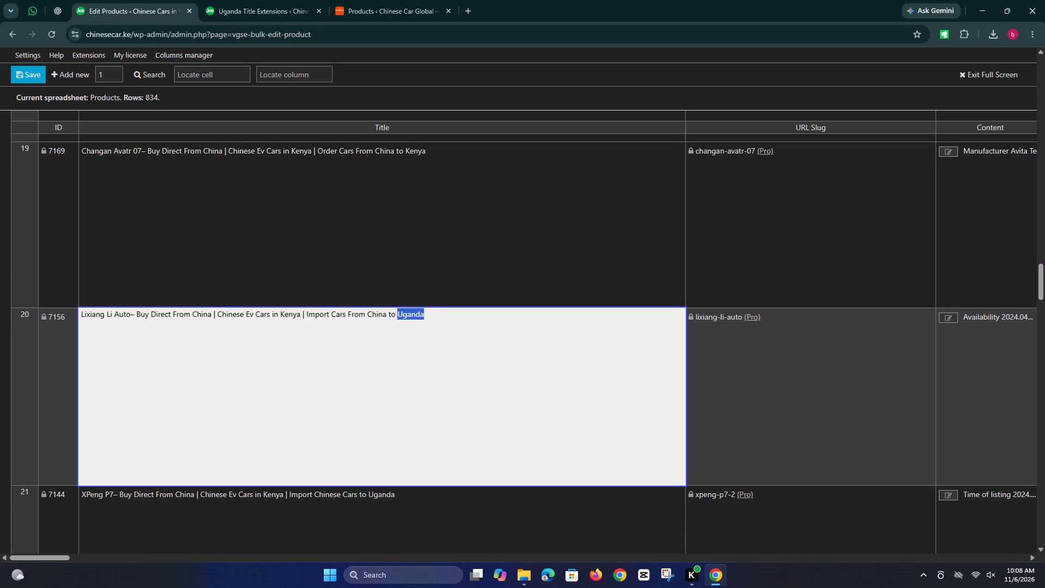
{"action": "key", "text": "ctrl+v"}
Replace "Uganda" with "Kenya" at the end of the XPeng P7 and Baic/BAW 212 T01 titles.
{"action": "scroll", "coordinate": [439, 347], "scroll_direction": "down", "scroll_amount": 4}
{"action": "double_click", "coordinate": [358, 336]}
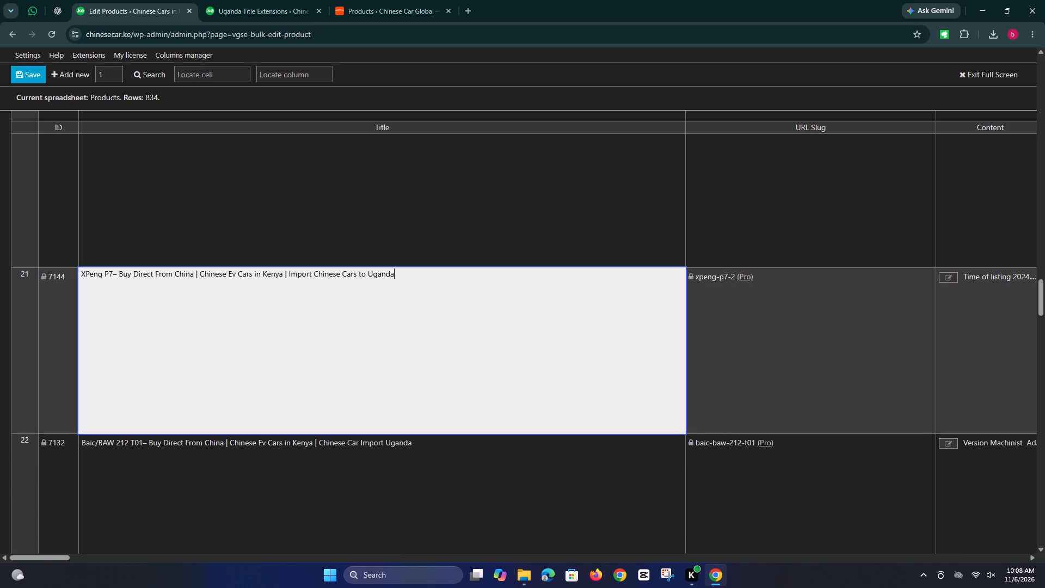
{"action": "left_click_drag", "start_coordinate": [397, 279], "coordinate": [368, 283]}
{"action": "key", "text": "ctrl+v"}
{"action": "scroll", "coordinate": [426, 330], "scroll_direction": "down", "scroll_amount": 4}
{"action": "double_click", "coordinate": [378, 313]}
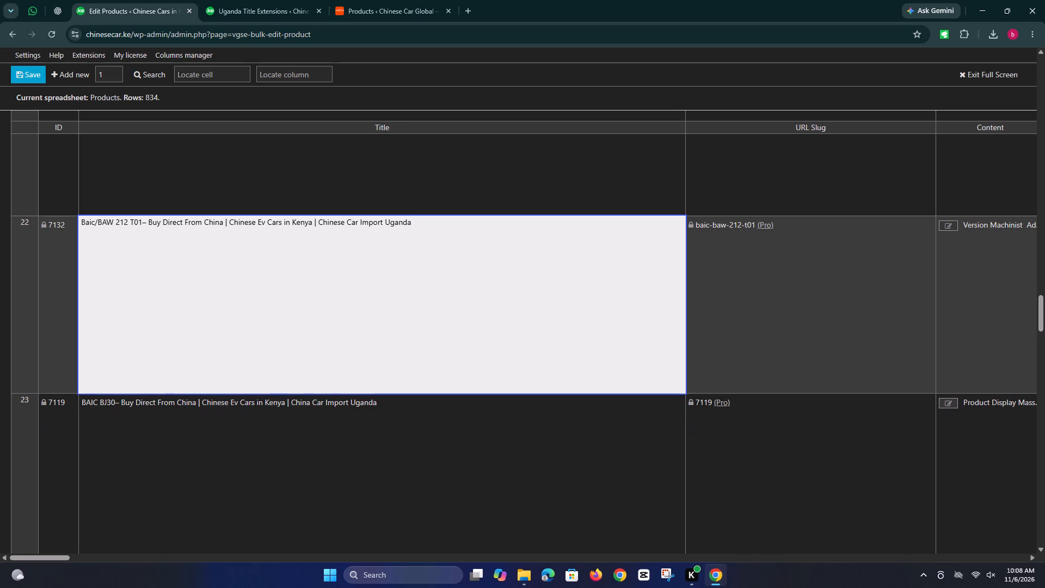
{"action": "left_click_drag", "start_coordinate": [411, 222], "coordinate": [386, 224]}
{"action": "key", "text": "ctrl+v"}
Replace "Uganda" with "Kenya" at the end of the BAIC BJ30 and BYD 2025 Honor Edition titles.
{"action": "scroll", "coordinate": [393, 310], "scroll_direction": "down", "scroll_amount": 4}
{"action": "double_click", "coordinate": [341, 290]}
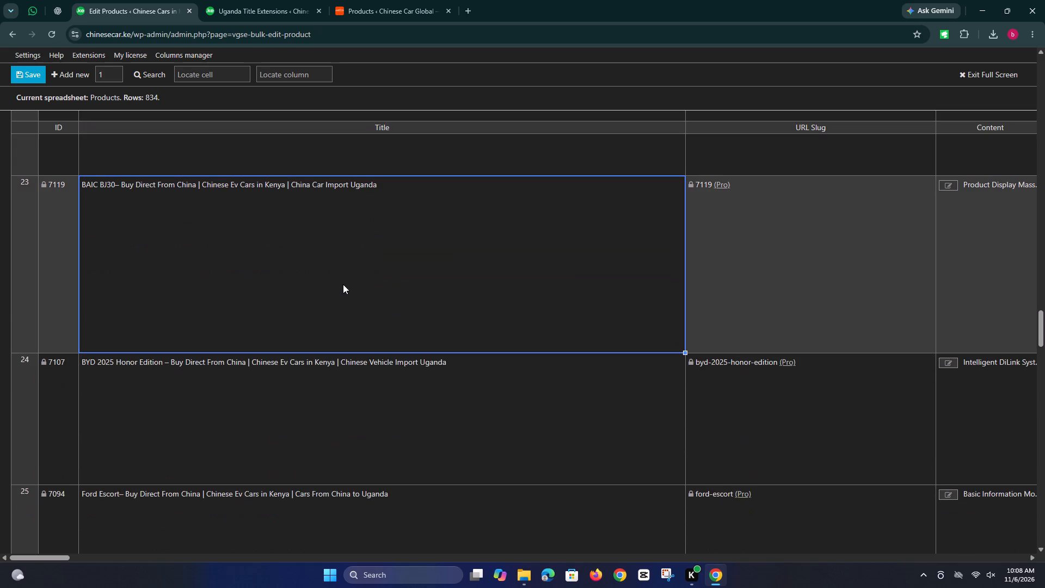
{"action": "double_click", "coordinate": [345, 215]}
{"action": "left_click_drag", "start_coordinate": [379, 183], "coordinate": [352, 189]}
{"action": "key", "text": "ctrl+v"}
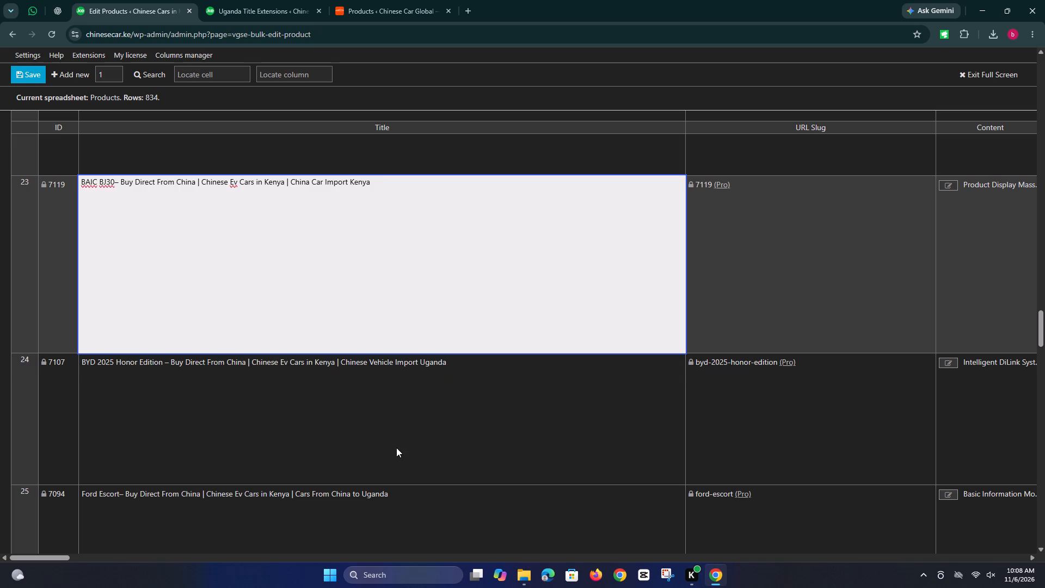
{"action": "double_click", "coordinate": [402, 432]}
{"action": "left_click_drag", "start_coordinate": [451, 362], "coordinate": [419, 365]}
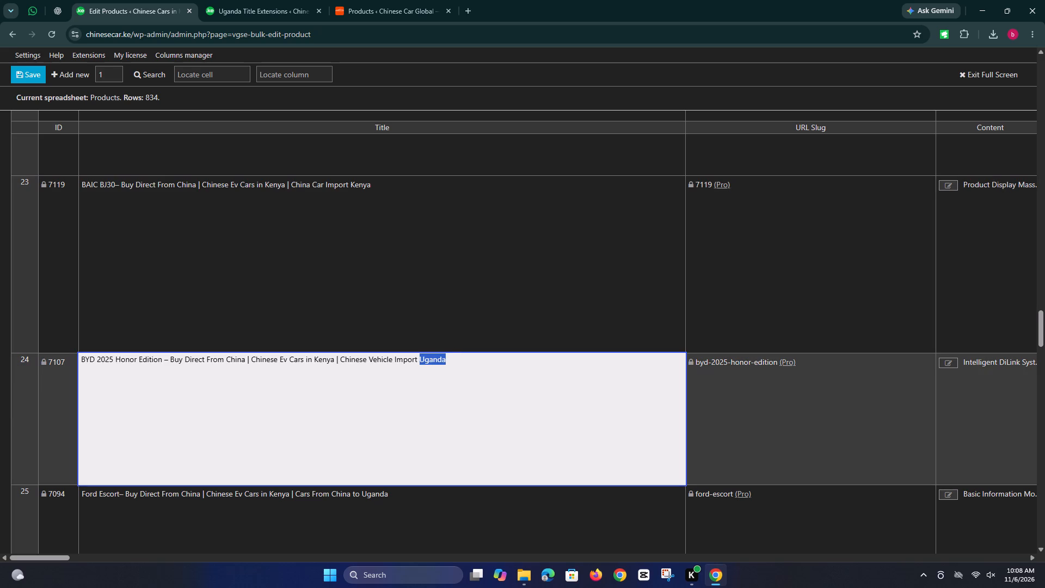
{"action": "key", "text": "ctrl+v"}
Replace "Uganda" with "Kenya" at the end of the Ford Escort and Volvo S60 titles.
{"action": "scroll", "coordinate": [429, 369], "scroll_direction": "down", "scroll_amount": 4}
{"action": "double_click", "coordinate": [389, 362]}
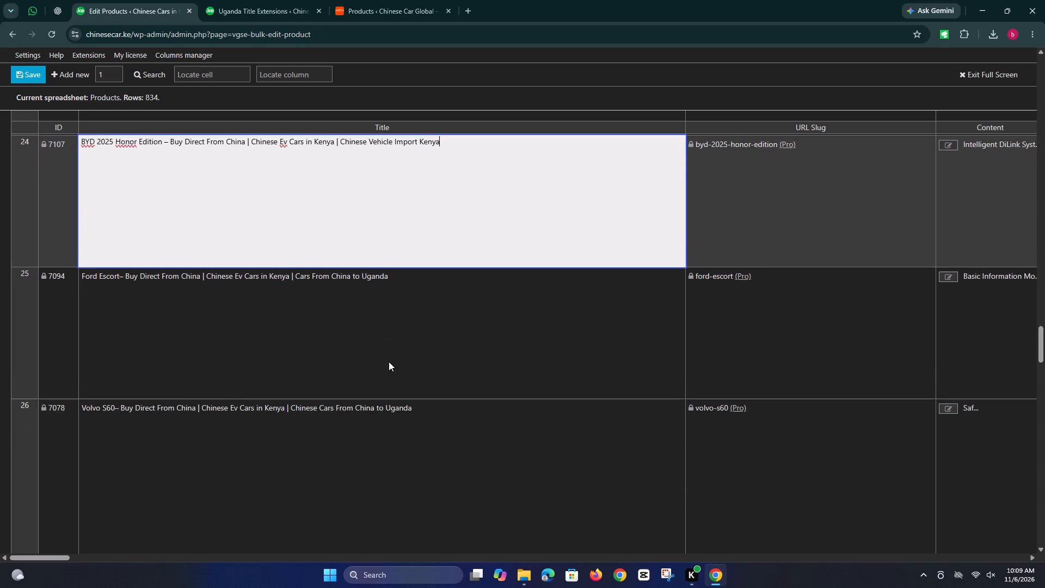
{"action": "double_click", "coordinate": [393, 285]}
{"action": "left_click_drag", "start_coordinate": [394, 279], "coordinate": [365, 278]}
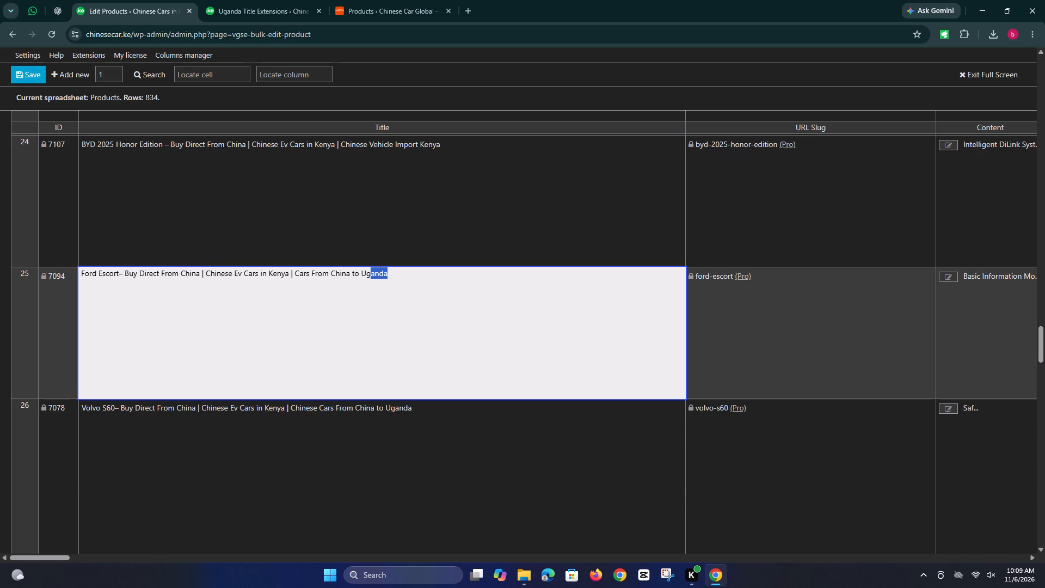
{"action": "left_click_drag", "start_coordinate": [365, 278], "coordinate": [362, 279]}
{"action": "key", "text": "ctrl+v"}
{"action": "scroll", "coordinate": [427, 372], "scroll_direction": "down", "scroll_amount": 2}
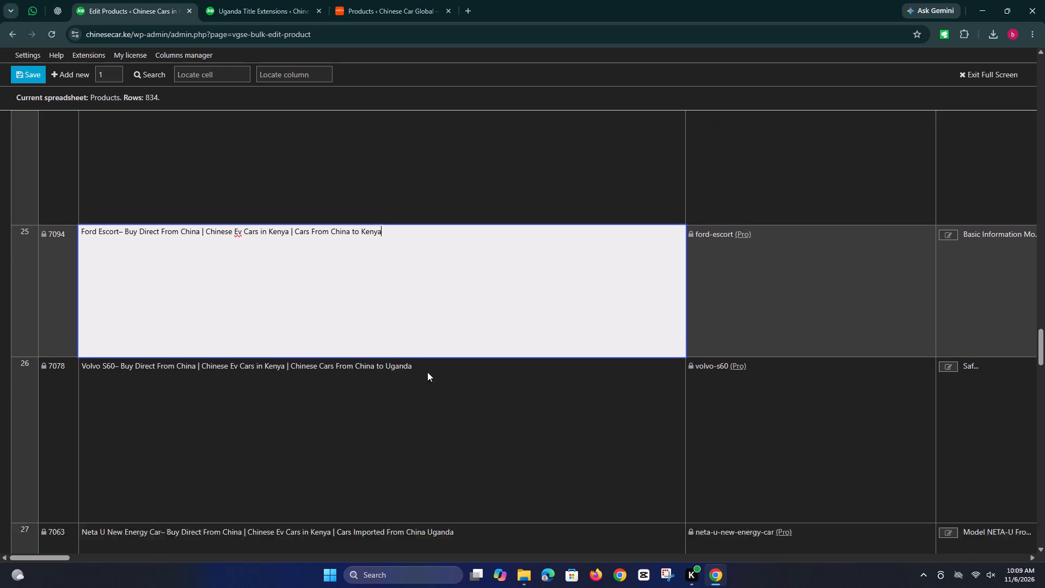
{"action": "double_click", "coordinate": [376, 342]}
{"action": "double_click", "coordinate": [417, 303]}
{"action": "left_click_drag", "start_coordinate": [416, 299], "coordinate": [387, 303]}
{"action": "key", "text": "ctrl+v"}
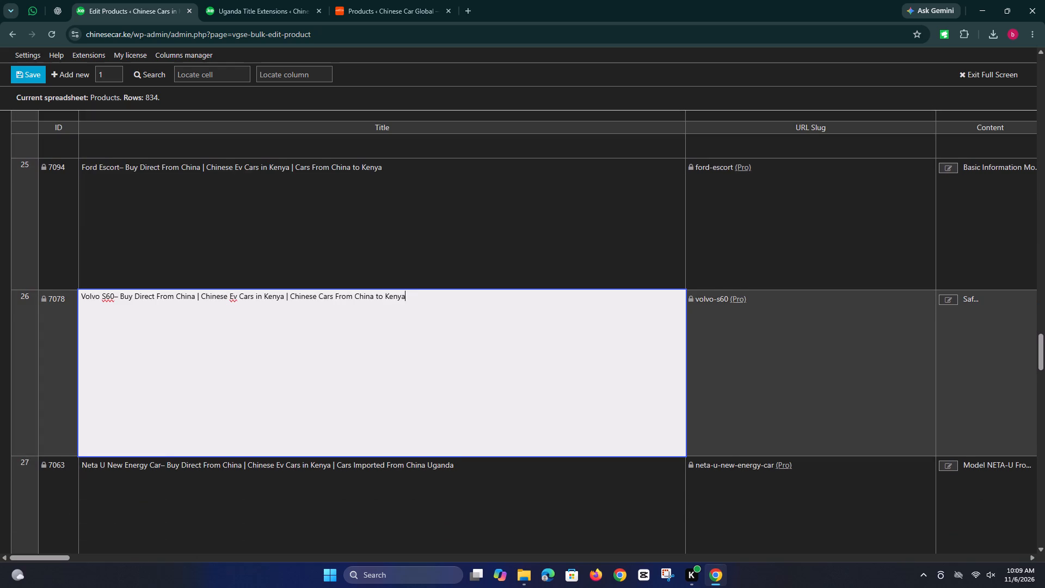
Replace "Uganda" with "Kenya" at the end of the Neta U New Energy Car and Neta S titles.
{"action": "scroll", "coordinate": [448, 357], "scroll_direction": "down", "scroll_amount": 4}
{"action": "triple_click", "coordinate": [415, 312]}
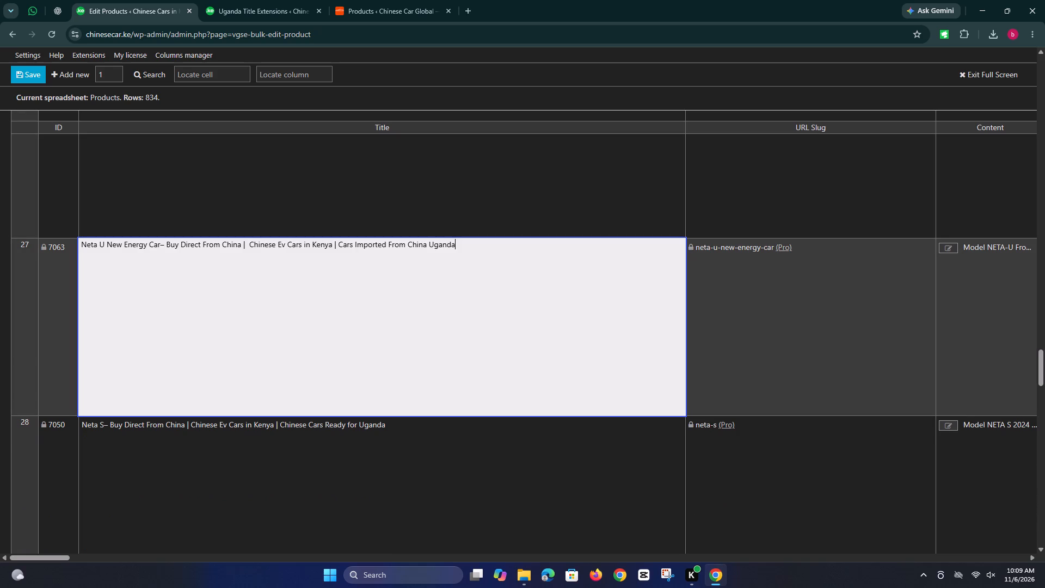
{"action": "left_click_drag", "start_coordinate": [460, 247], "coordinate": [430, 249]}
{"action": "key", "text": "ctrl+v"}
{"action": "scroll", "coordinate": [437, 307], "scroll_direction": "down", "scroll_amount": 3}
{"action": "double_click", "coordinate": [391, 307]}
{"action": "double_click", "coordinate": [391, 270]}
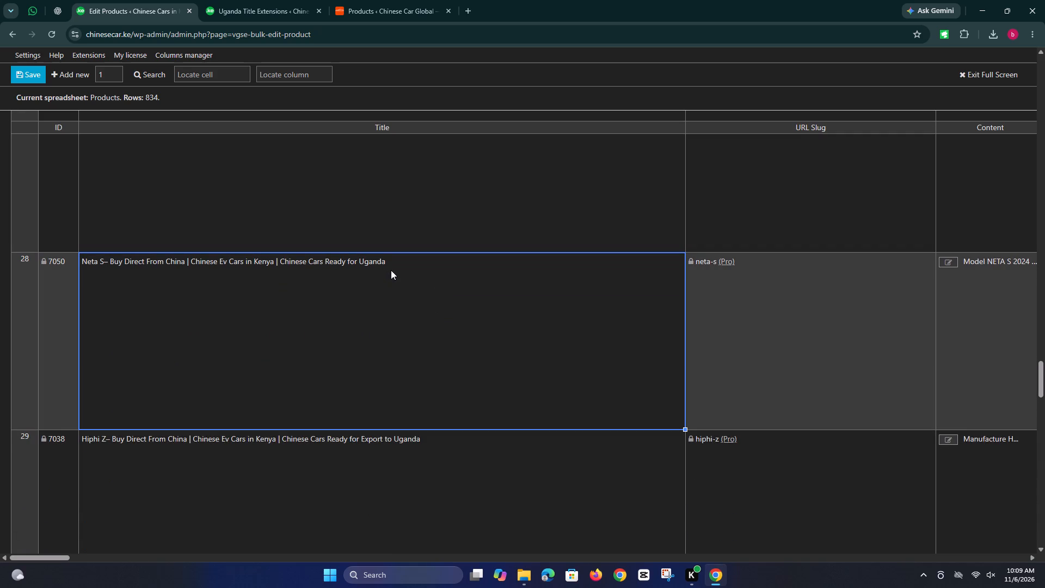
{"action": "left_click_drag", "start_coordinate": [390, 263], "coordinate": [361, 264]}
{"action": "key", "text": "ctrl+v"}
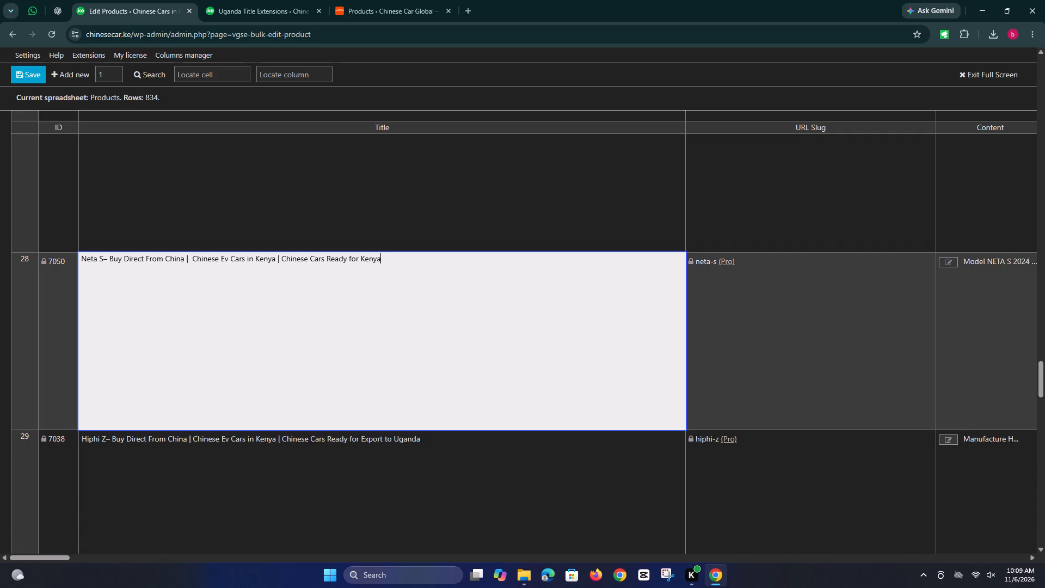
Replace "Uganda" with "Kenya" in the Hiphi Z title so it ends in "Chinese Cars Ready for Export to Kenya".
{"action": "double_click", "coordinate": [399, 483]}
{"action": "double_click", "coordinate": [426, 390]}
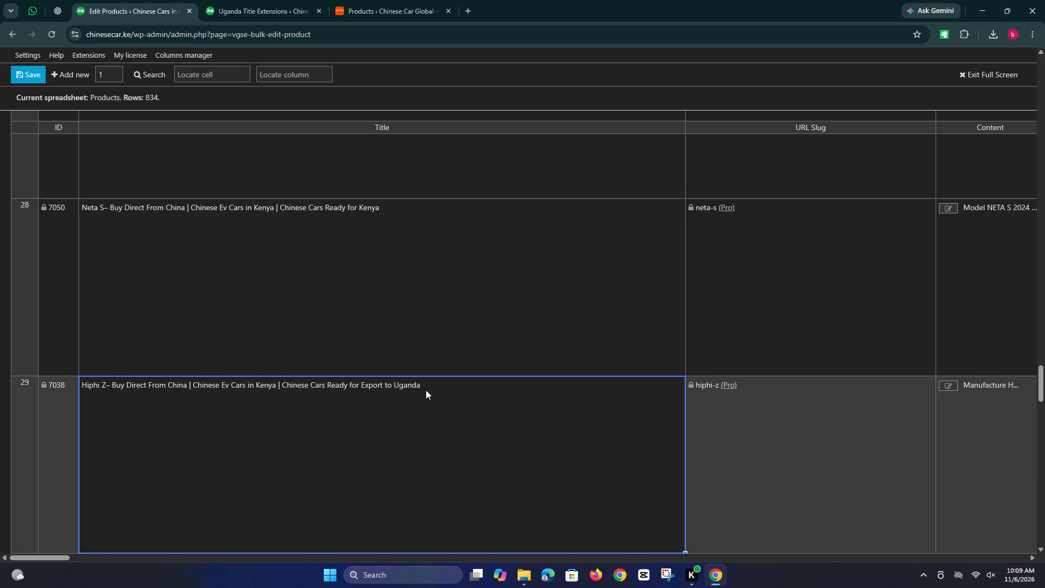
{"action": "left_click_drag", "start_coordinate": [424, 386], "coordinate": [397, 388]}
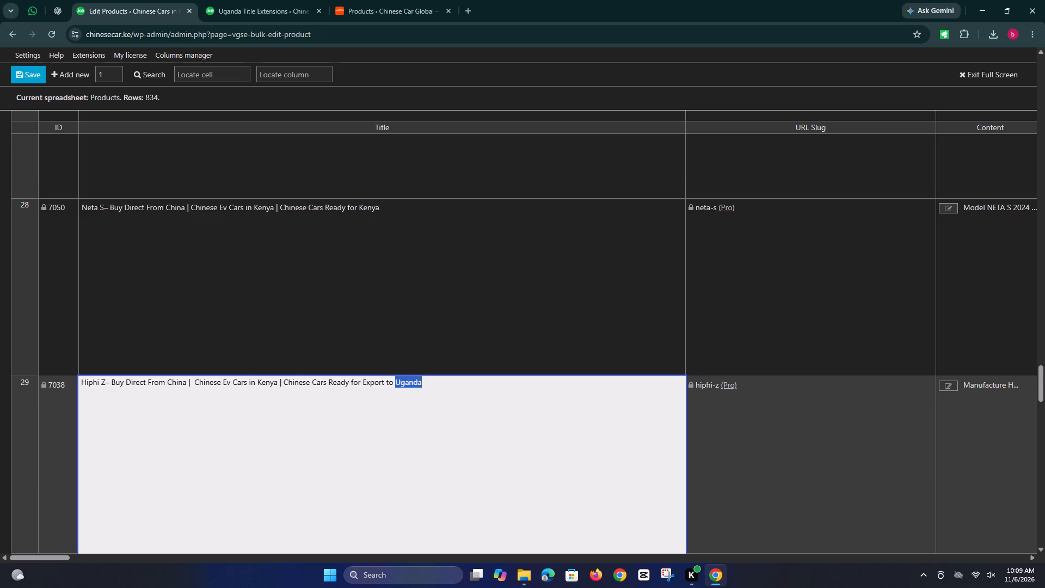
{"action": "key", "text": "ctrl+v"}
Replace "Uganda" with "Kenya" at the end of the Toyota Corolla 2026 1.8L Hybrid and Pickup Zhongxing Lingdu 2.5T titles.
{"action": "scroll", "coordinate": [444, 430], "scroll_direction": "down", "scroll_amount": 4}
{"action": "double_click", "coordinate": [468, 424]}
{"action": "double_click", "coordinate": [539, 370]}
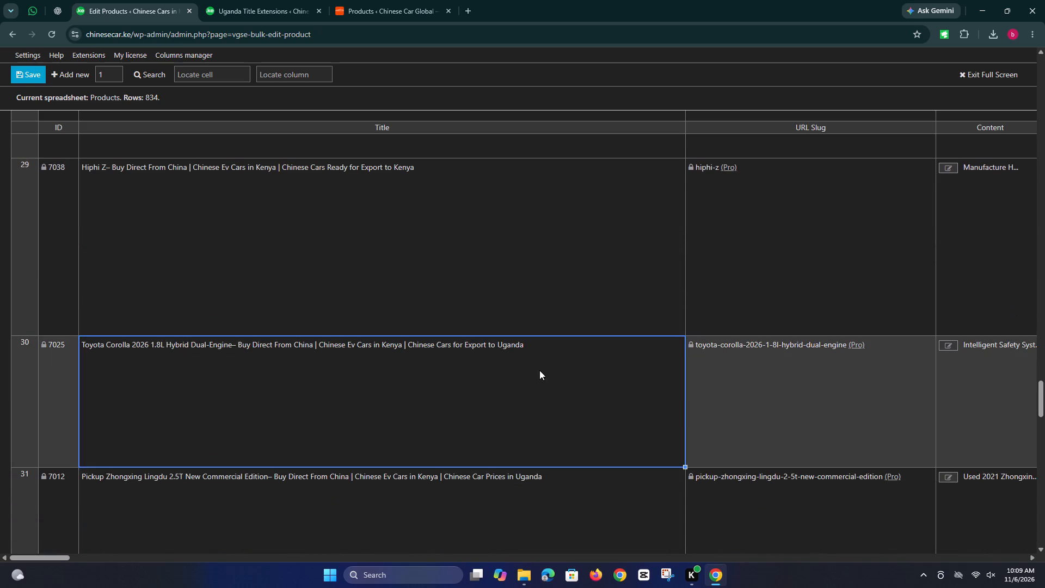
{"action": "key", "text": "ctrl+v"}
{"action": "scroll", "coordinate": [495, 393], "scroll_direction": "down", "scroll_amount": 2}
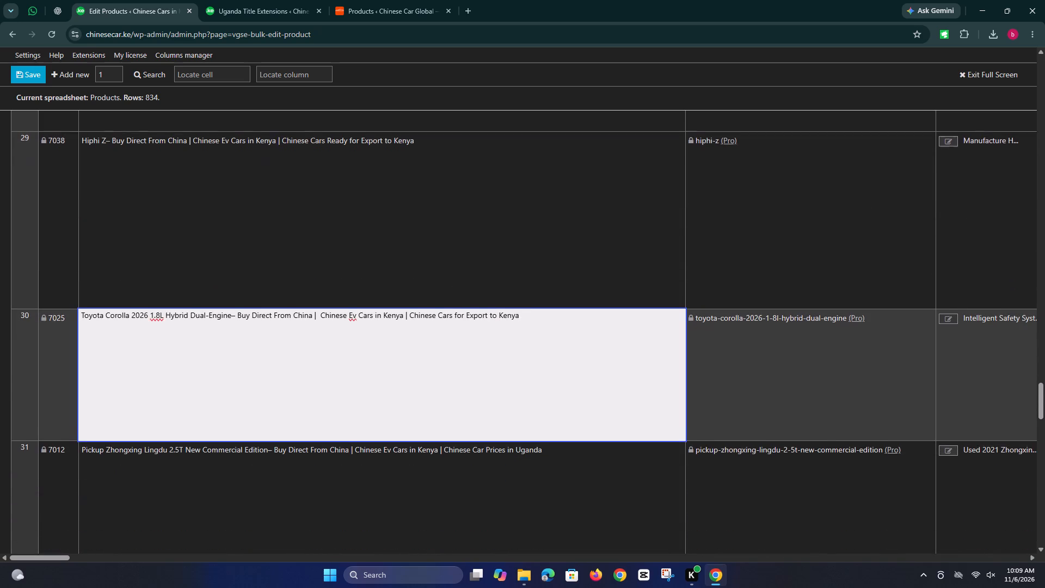
{"action": "scroll", "coordinate": [495, 393], "scroll_direction": "down", "scroll_amount": 2}
{"action": "triple_click", "coordinate": [466, 338]}
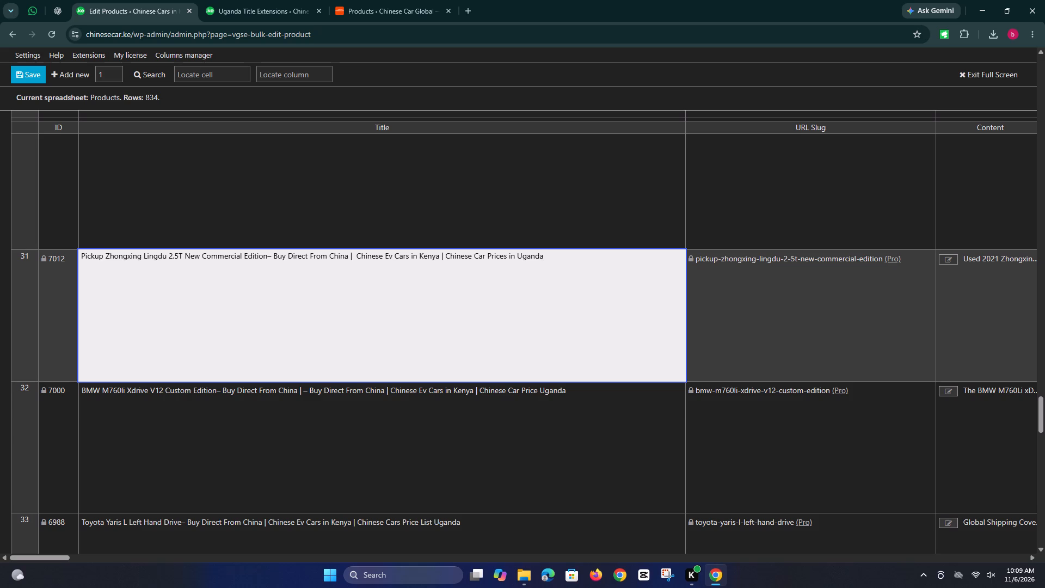
{"action": "left_click_drag", "start_coordinate": [544, 258], "coordinate": [518, 262]}
{"action": "key", "text": "ctrl+v"}
Replace "Uganda" with "Kenya" at the end of the BMW M760li Xdrive V12 and Toyota Yaris L Left Hand Drive titles.
{"action": "double_click", "coordinate": [549, 427]}
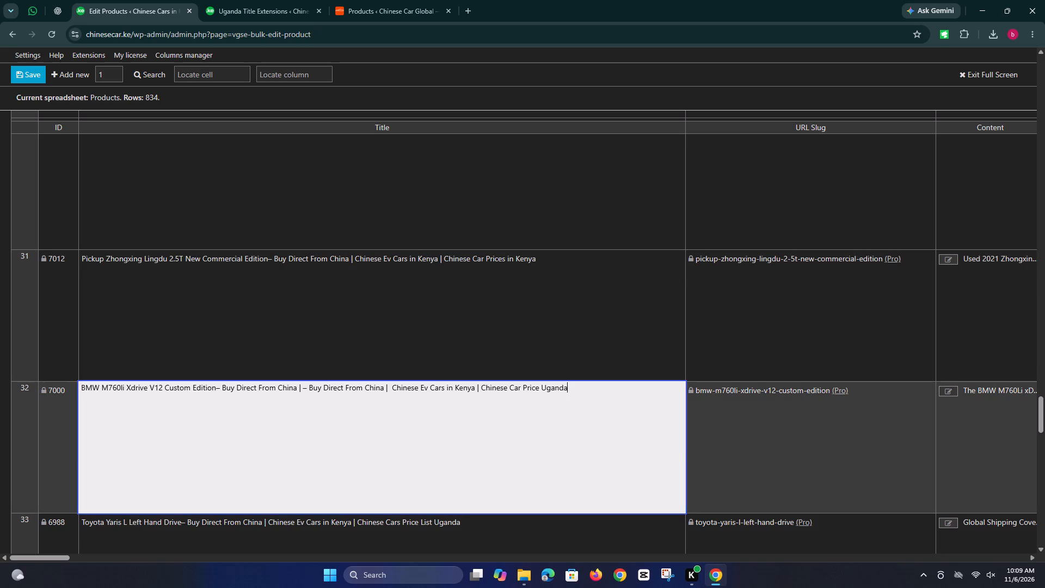
{"action": "left_click_drag", "start_coordinate": [572, 389], "coordinate": [543, 399]}
{"action": "key", "text": "ctrl+v"}
{"action": "scroll", "coordinate": [506, 419], "scroll_direction": "down", "scroll_amount": 4}
{"action": "triple_click", "coordinate": [442, 350]}
{"action": "left_click_drag", "start_coordinate": [467, 307], "coordinate": [437, 309]}
{"action": "key", "text": "ctrl+v"}
In the Toyota Spacious Luxury Business title, change the final "Uganda" to "Kenya" and remove the dash before the second "Buy Direct From China".
{"action": "scroll", "coordinate": [511, 376], "scroll_direction": "down", "scroll_amount": 3}
{"action": "triple_click", "coordinate": [511, 376]}
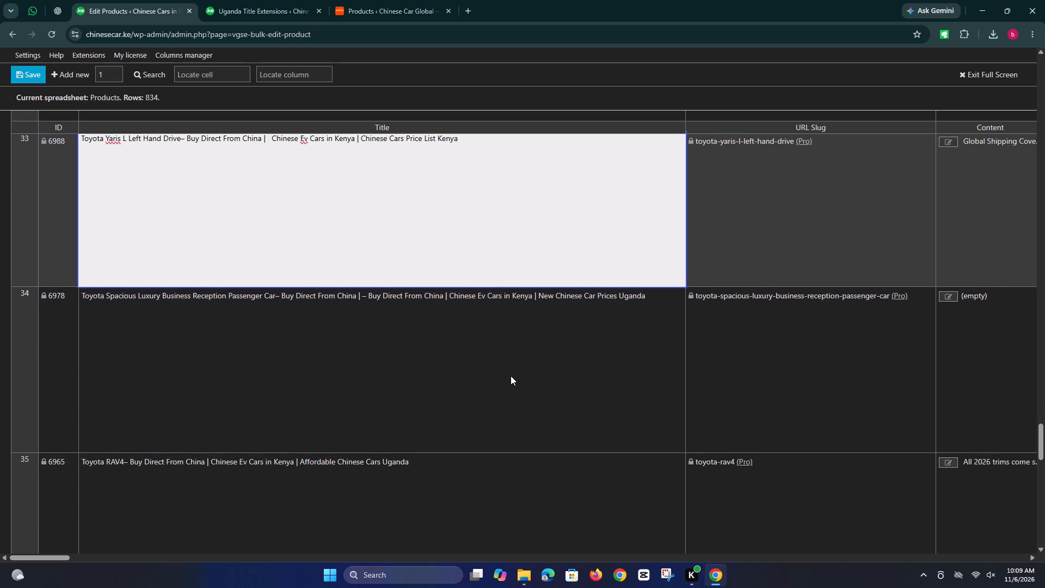
{"action": "left_click_drag", "start_coordinate": [650, 298], "coordinate": [622, 303]}
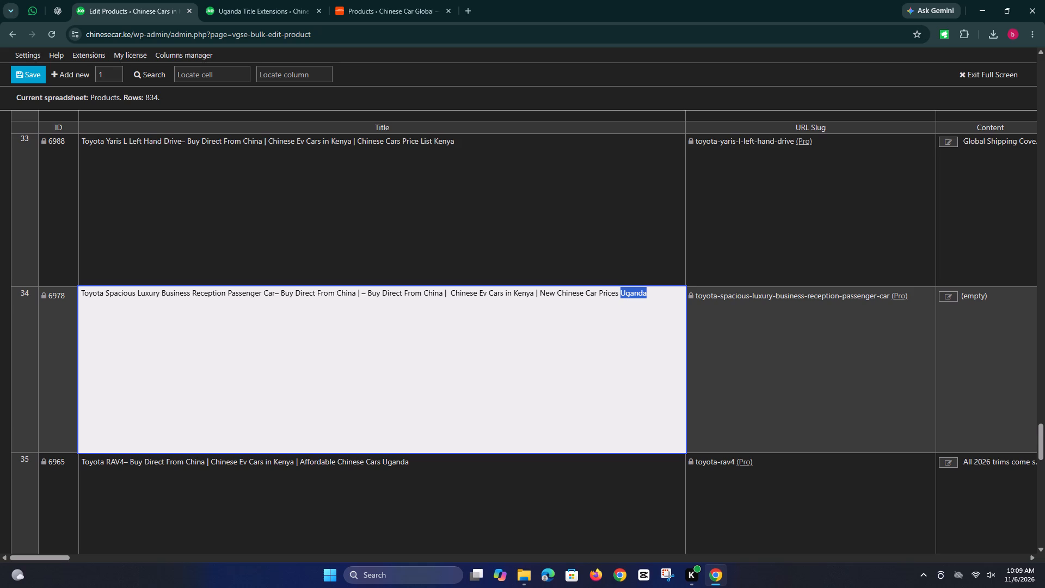
{"action": "key", "text": "ctrl+v"}
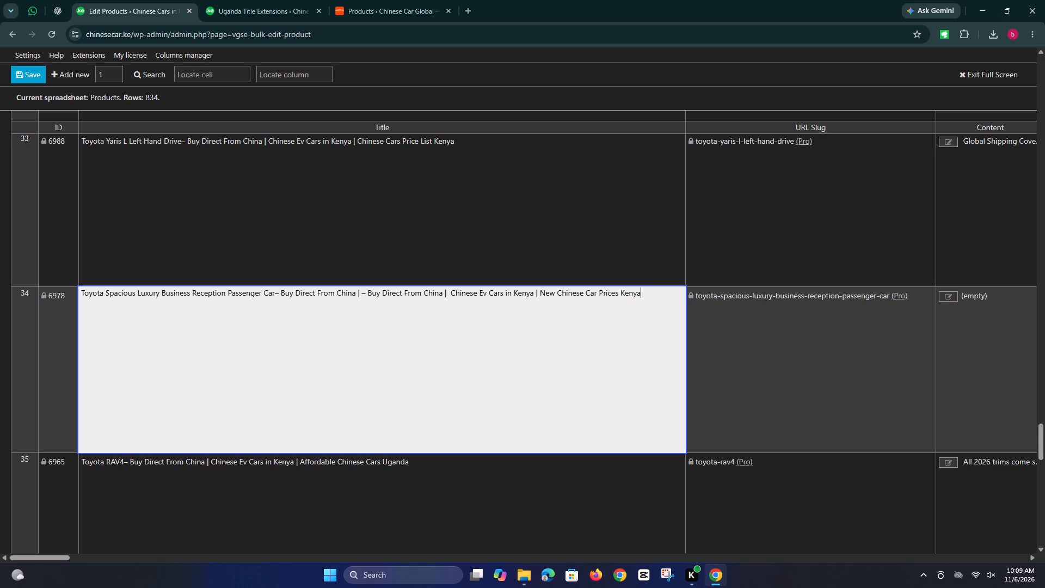
{"action": "left_click", "coordinate": [367, 293]}
{"action": "key", "text": "BackSpace"}
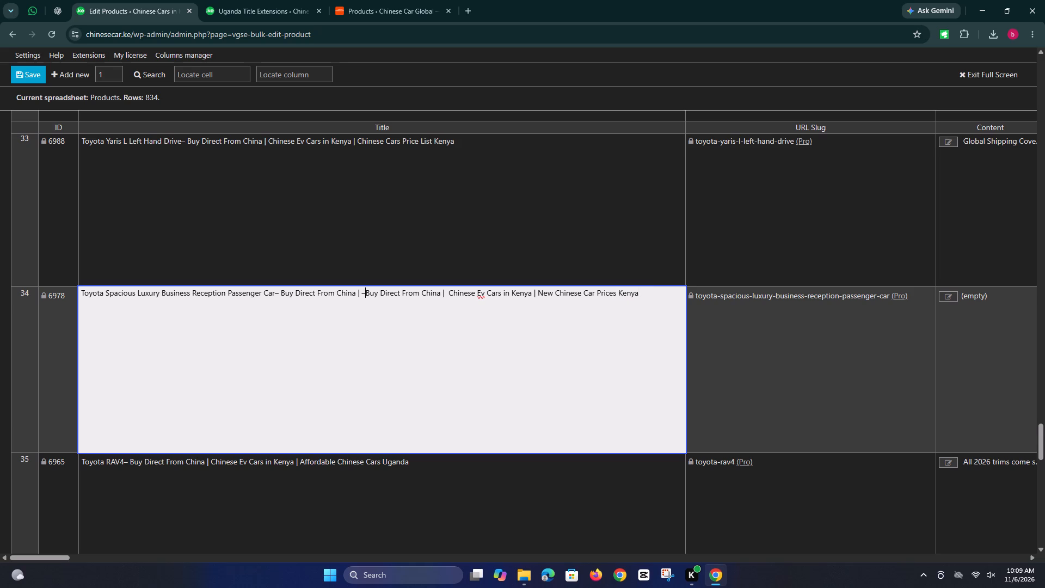
{"action": "key", "text": "BackSpace"}
Replace "Uganda" with "Kenya" at the end of the Toyota RAV4 and Xiaomi Yu7 titles.
{"action": "scroll", "coordinate": [494, 365], "scroll_direction": "down", "scroll_amount": 3}
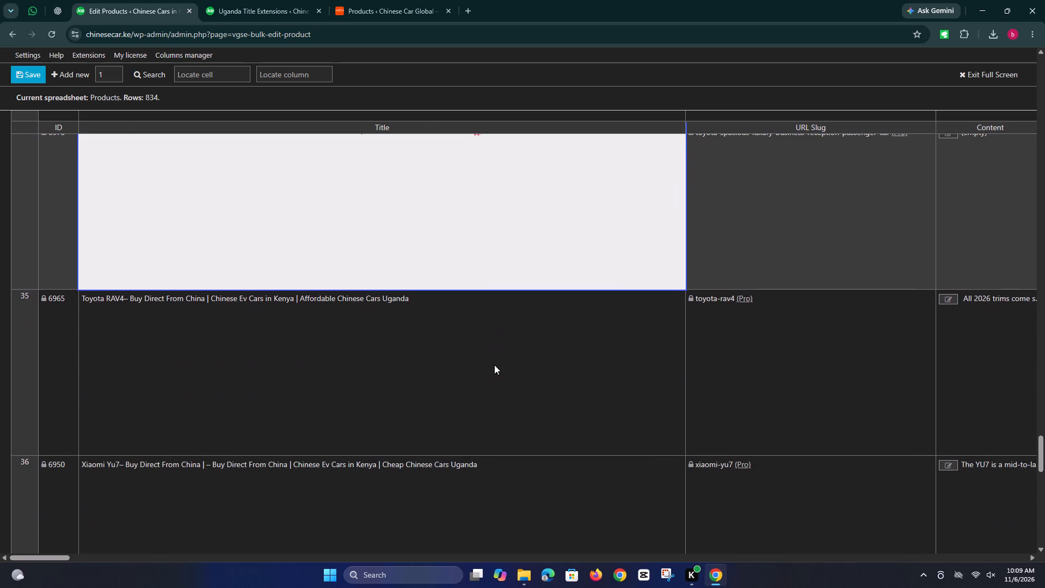
{"action": "double_click", "coordinate": [374, 345]}
{"action": "double_click", "coordinate": [389, 320]}
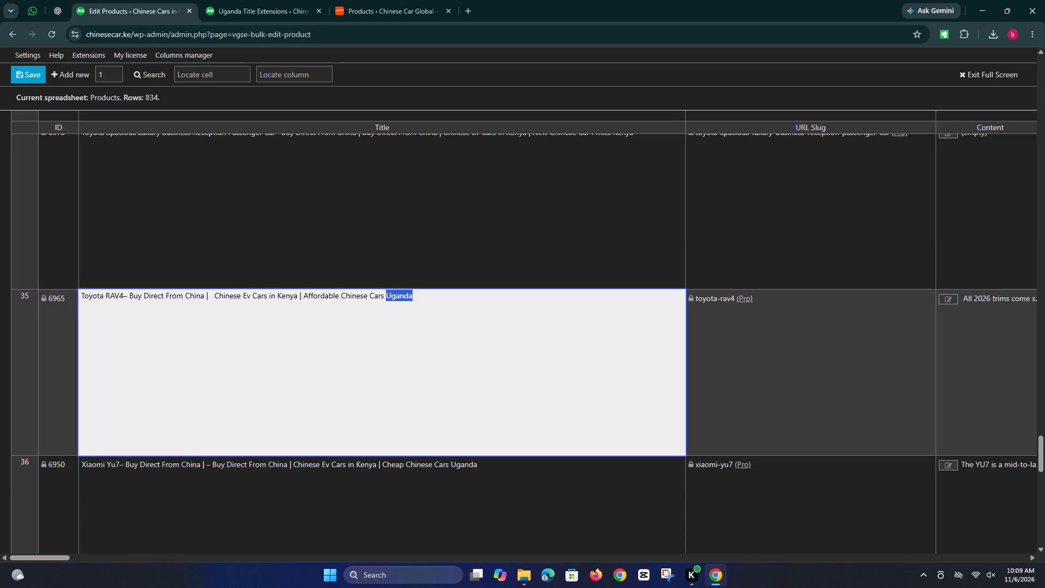
{"action": "key", "text": "ctrl+v"}
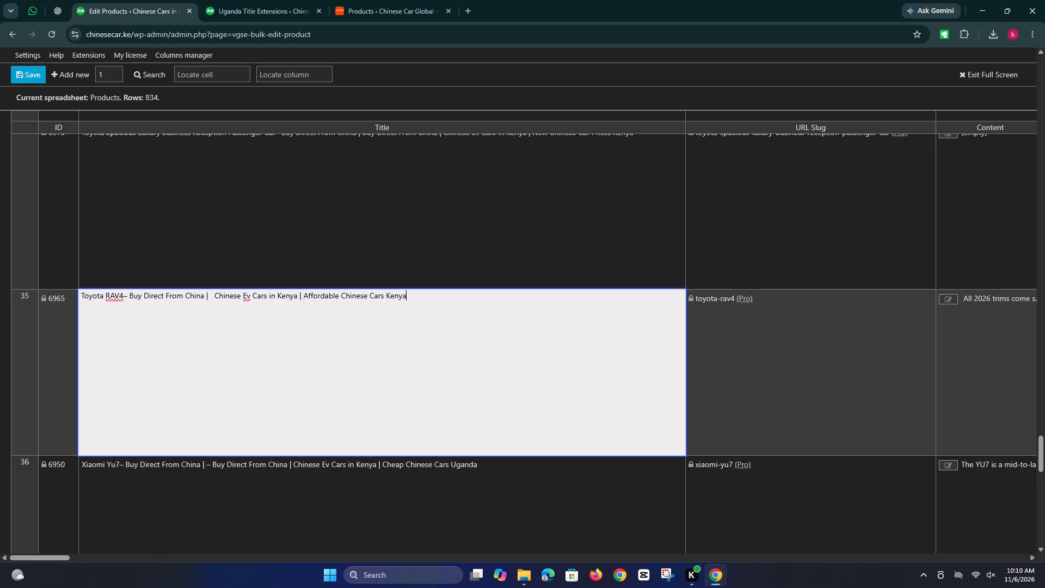
{"action": "scroll", "coordinate": [438, 340], "scroll_direction": "down", "scroll_amount": 3}
{"action": "triple_click", "coordinate": [447, 350]}
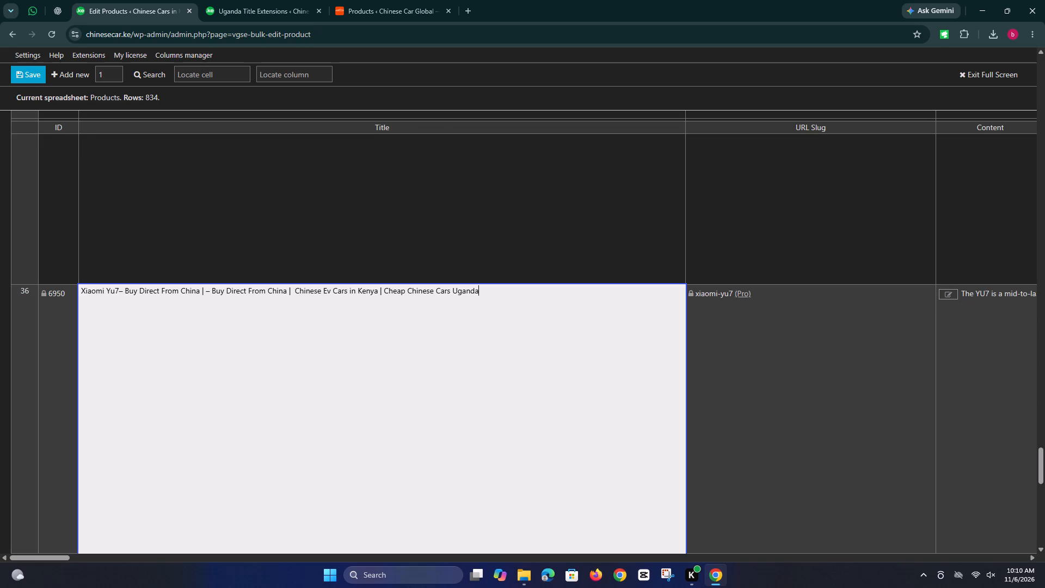
{"action": "left_click_drag", "start_coordinate": [484, 296], "coordinate": [452, 300]}
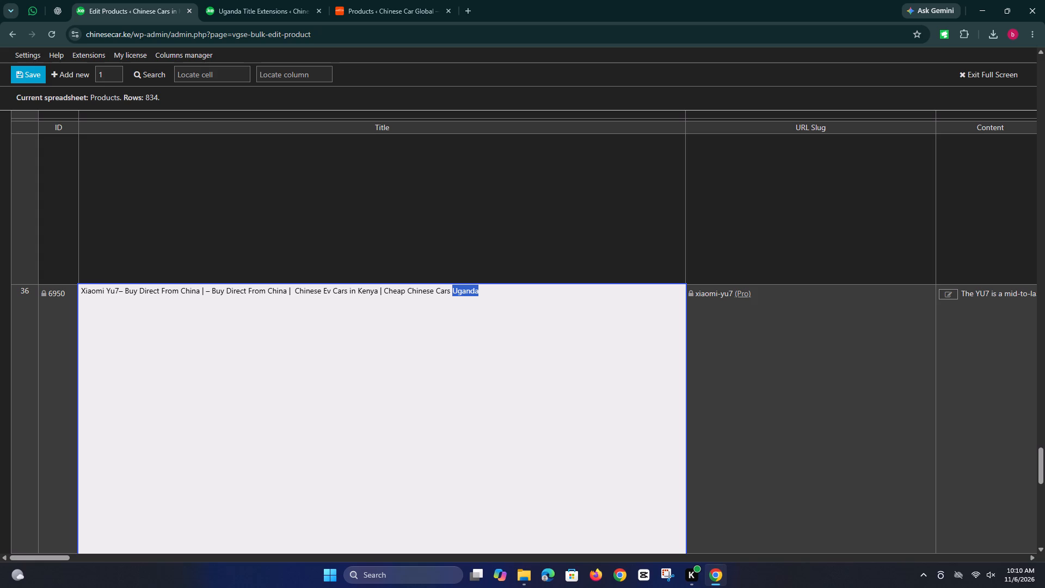
{"action": "key", "text": "ctrl+v"}
Replace "Uganda" with "Kenya" at the end of the Xiaomi Su7 Ultra and Hyundai IX35 titles.
{"action": "scroll", "coordinate": [447, 328], "scroll_direction": "down", "scroll_amount": 4}
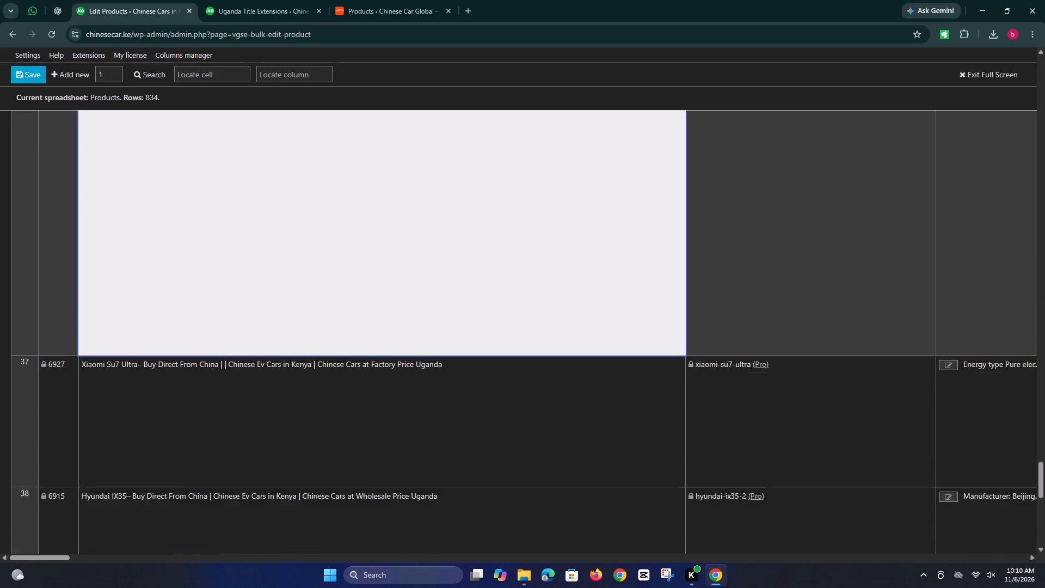
{"action": "scroll", "coordinate": [447, 328], "scroll_direction": "down", "scroll_amount": 1}
{"action": "triple_click", "coordinate": [433, 327]}
{"action": "left_click_drag", "start_coordinate": [456, 287], "coordinate": [447, 287]}
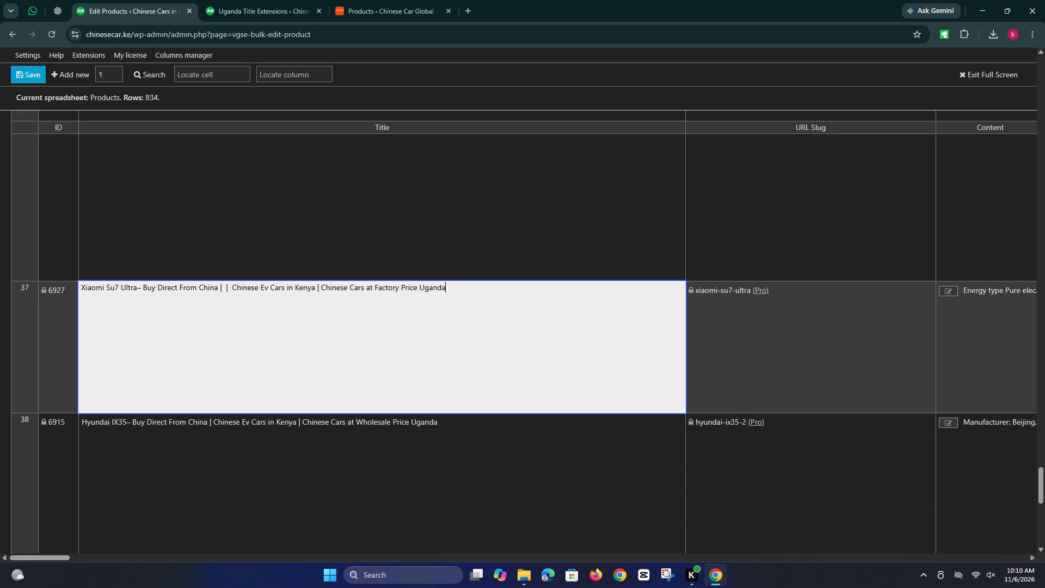
{"action": "left_click_drag", "start_coordinate": [447, 287], "coordinate": [420, 290]}
{"action": "key", "text": "ctrl+v"}
{"action": "scroll", "coordinate": [448, 341], "scroll_direction": "down", "scroll_amount": 4}
{"action": "triple_click", "coordinate": [398, 272]}
{"action": "left_click", "coordinate": [445, 204]}
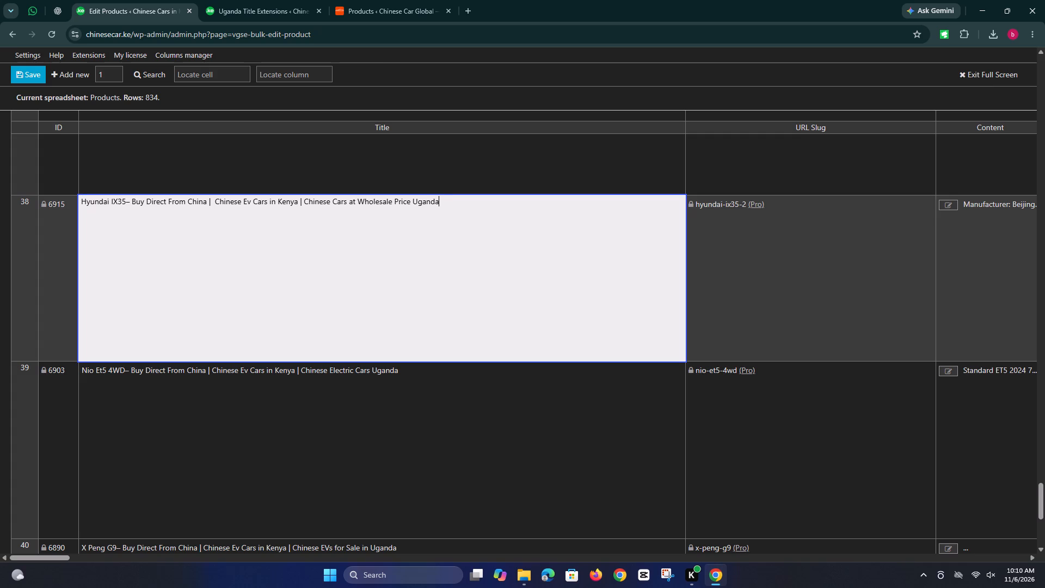
{"action": "left_click_drag", "start_coordinate": [447, 202], "coordinate": [414, 202]}
{"action": "key", "text": "ctrl+v"}
Replace "Uganda" with "Kenya" at the end of the Nio Et5 4WD and X Peng G9 titles.
{"action": "double_click", "coordinate": [393, 393]}
{"action": "left_click_drag", "start_coordinate": [403, 368], "coordinate": [378, 372]}
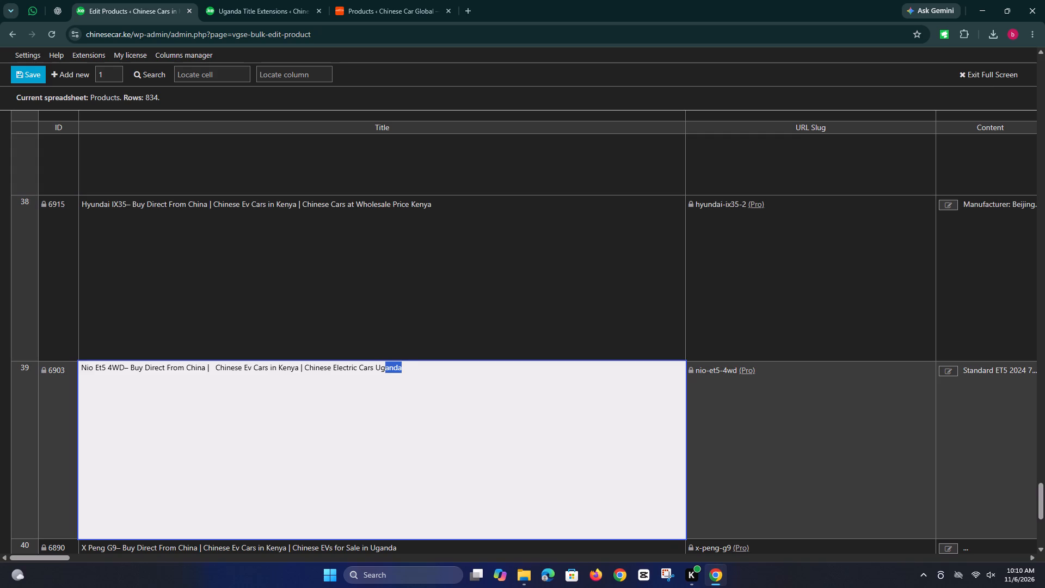
{"action": "left_click_drag", "start_coordinate": [378, 372], "coordinate": [377, 373]}
{"action": "key", "text": "ctrl+v"}
{"action": "scroll", "coordinate": [451, 401], "scroll_direction": "down", "scroll_amount": 5}
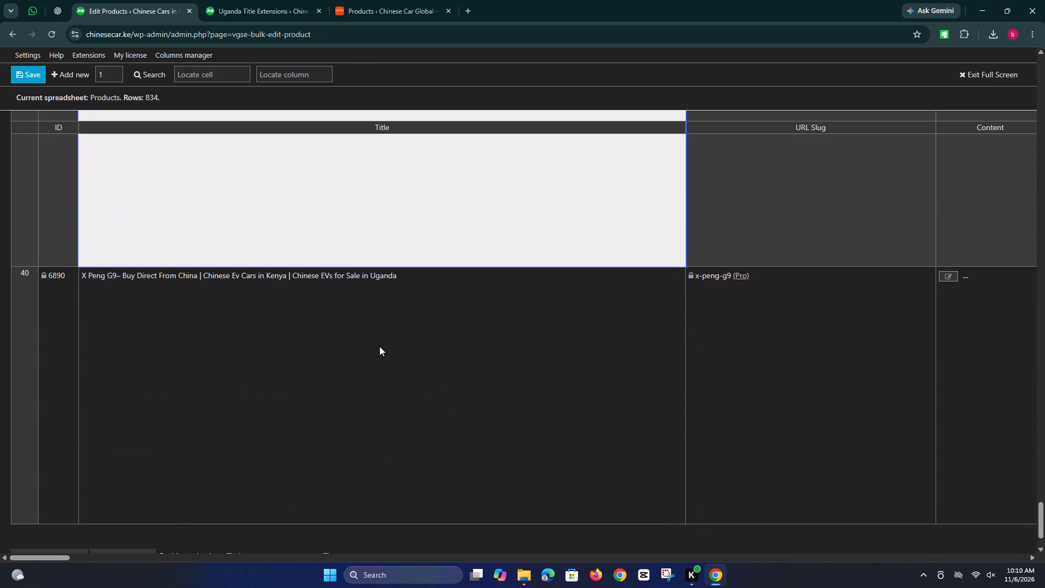
{"action": "triple_click", "coordinate": [379, 346]}
{"action": "left_click_drag", "start_coordinate": [403, 273], "coordinate": [374, 281]}
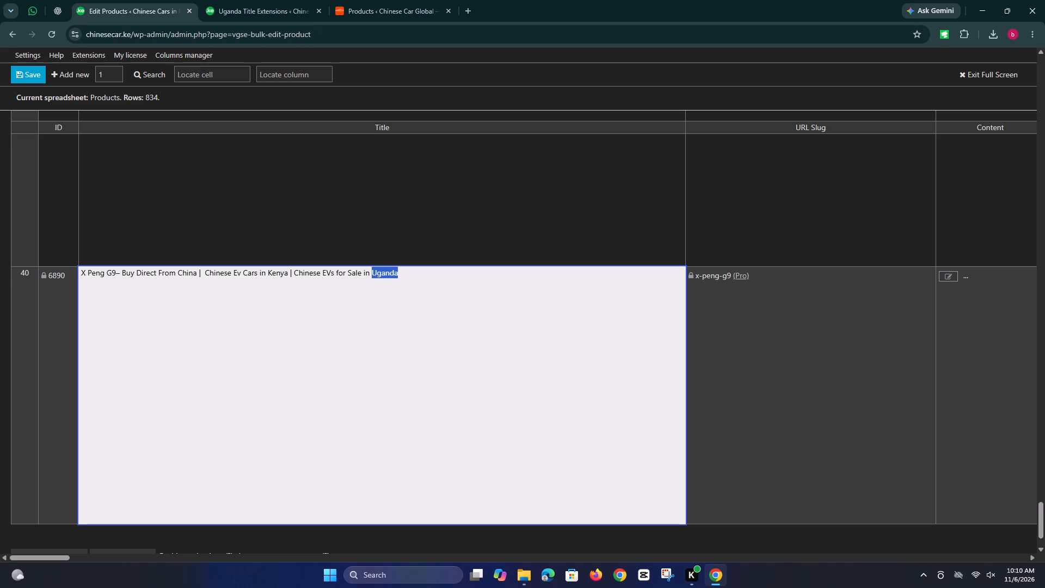
{"action": "left_click_drag", "start_coordinate": [374, 281], "coordinate": [373, 281]}
{"action": "key", "text": "ctrl+v"}
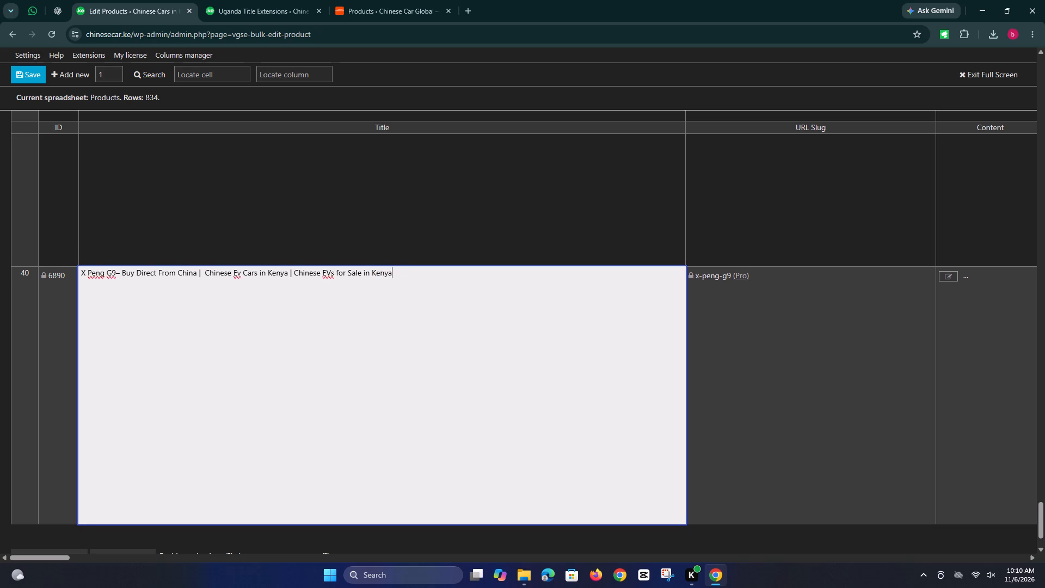
Replace "Uganda" with "Kenya" at the end of the Volkswagen T Cross and Hiphi Z Electric Car titles.
{"action": "scroll", "coordinate": [423, 327], "scroll_direction": "down", "scroll_amount": 4}
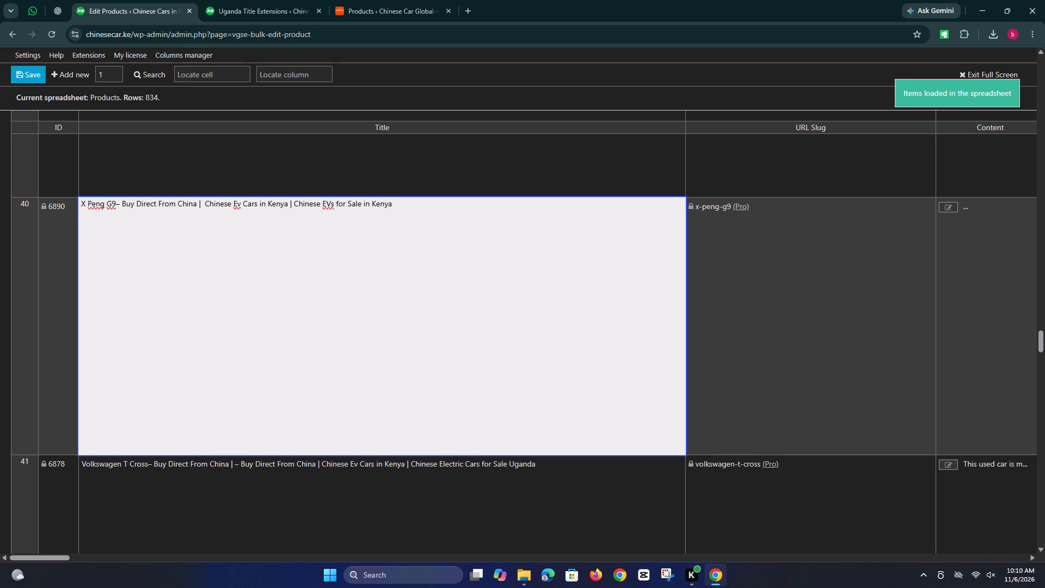
{"action": "scroll", "coordinate": [484, 363], "scroll_direction": "down", "scroll_amount": 4}
{"action": "triple_click", "coordinate": [503, 291]}
{"action": "left_click_drag", "start_coordinate": [542, 246], "coordinate": [511, 249]}
{"action": "key", "text": "ctrl+v"}
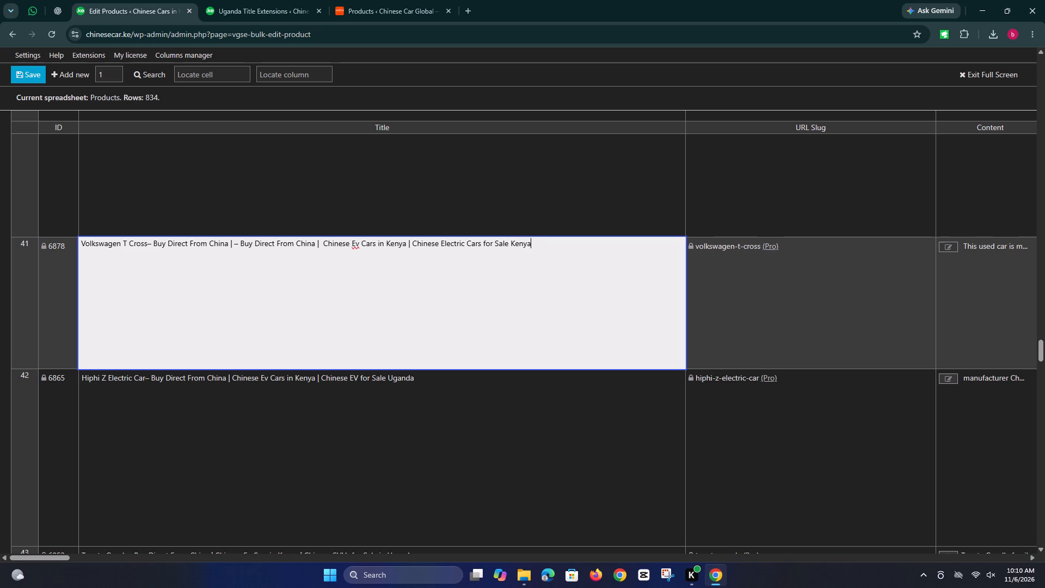
{"action": "double_click", "coordinate": [417, 400]}
{"action": "left_click_drag", "start_coordinate": [420, 378], "coordinate": [394, 380]}
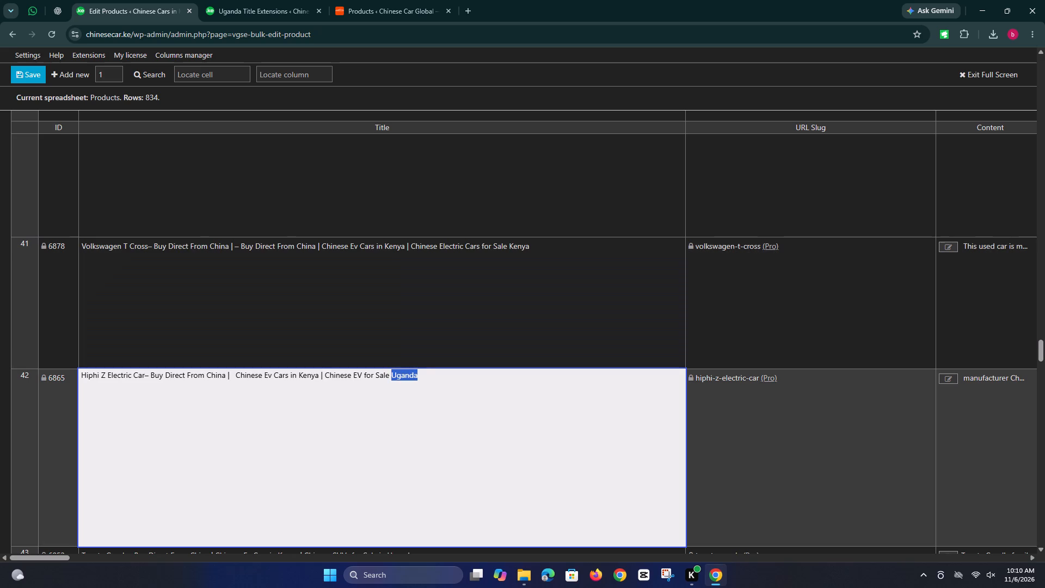
{"action": "left_click_drag", "start_coordinate": [394, 380], "coordinate": [393, 380]}
{"action": "key", "text": "ctrl+v"}
Replace "Uganda" with "Kenya" at the end of the Toyota Corola and Chery Jetour T2 Dashing X70 titles.
{"action": "scroll", "coordinate": [494, 419], "scroll_direction": "down", "scroll_amount": 4}
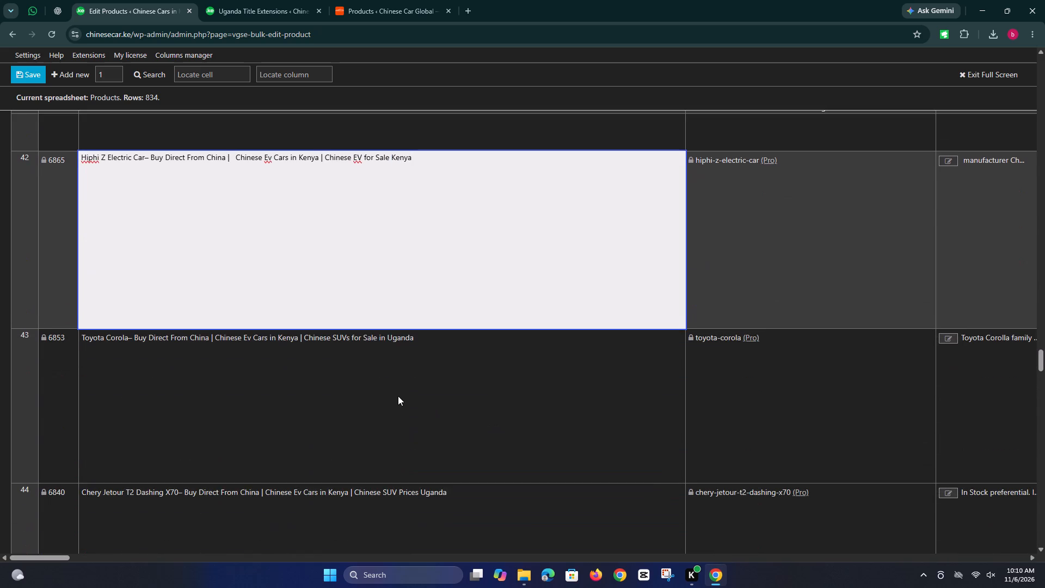
{"action": "triple_click", "coordinate": [398, 396]}
{"action": "left_click_drag", "start_coordinate": [419, 333], "coordinate": [393, 340]}
{"action": "key", "text": "ctrl+v"}
{"action": "scroll", "coordinate": [482, 390], "scroll_direction": "down", "scroll_amount": 4}
{"action": "triple_click", "coordinate": [409, 354]}
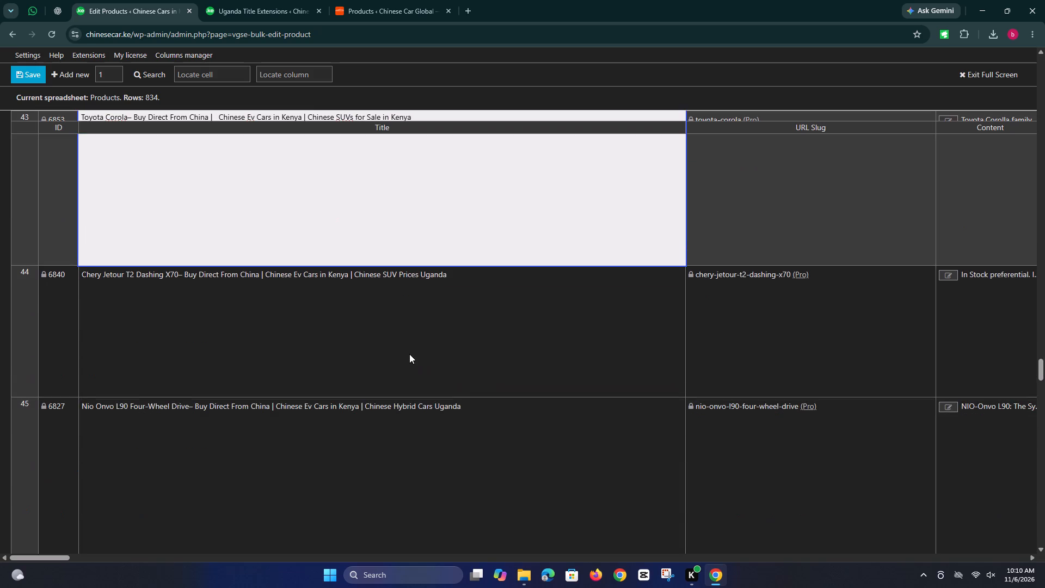
{"action": "left_click_drag", "start_coordinate": [458, 277], "coordinate": [424, 278]}
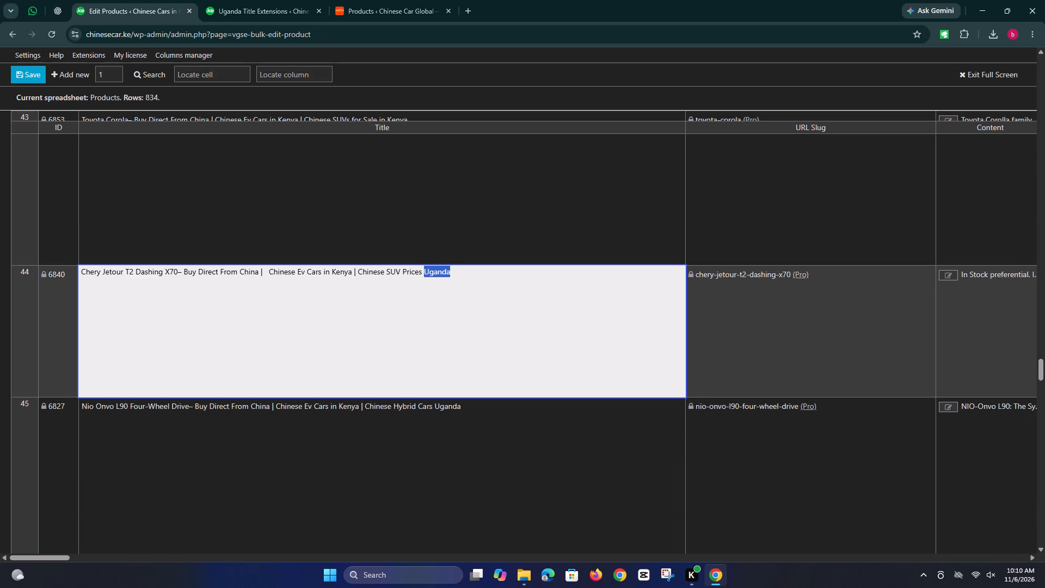
{"action": "key", "text": "ctrl+v"}
Replace "Uganda" with "Kenya" at the end of the Nio Onvo L90 Four-Wheel Drive and Volkswagen Polo titles.
{"action": "scroll", "coordinate": [478, 317], "scroll_direction": "down", "scroll_amount": 3}
{"action": "triple_click", "coordinate": [453, 313]}
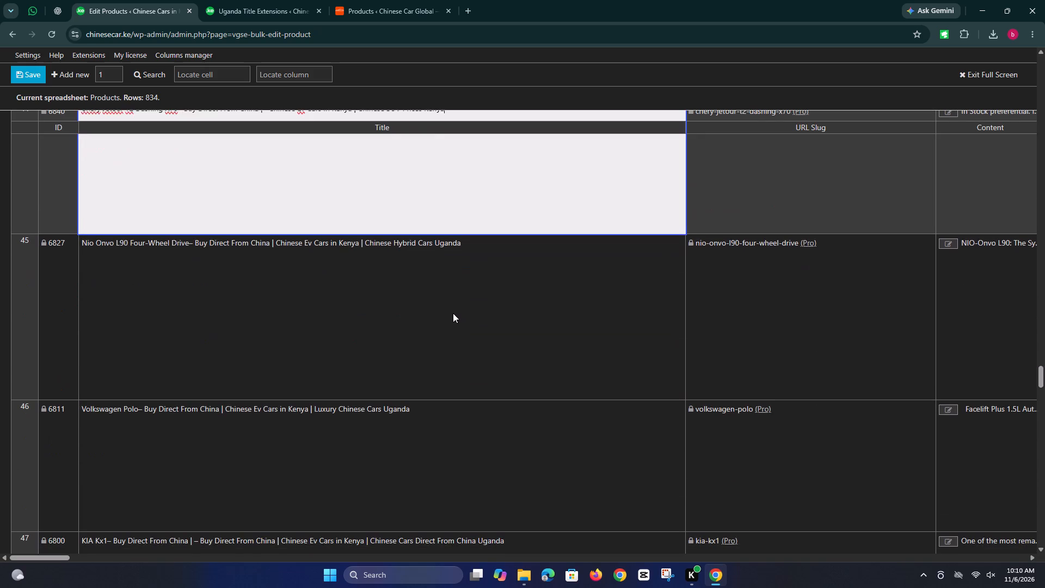
{"action": "left_click_drag", "start_coordinate": [469, 244], "coordinate": [437, 246]}
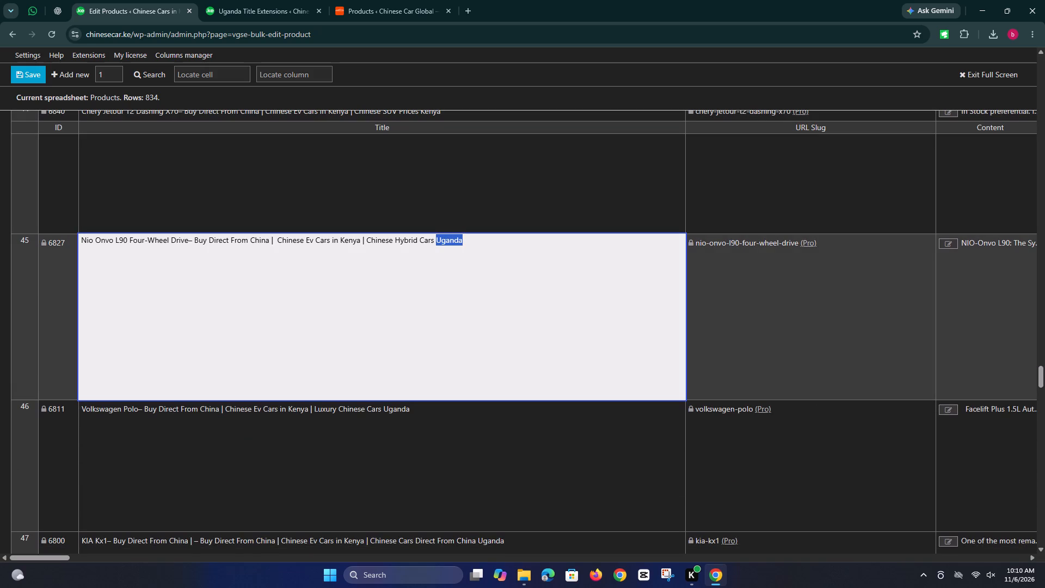
{"action": "key", "text": "ctrl+v"}
{"action": "scroll", "coordinate": [456, 344], "scroll_direction": "down", "scroll_amount": 2}
{"action": "triple_click", "coordinate": [408, 335]}
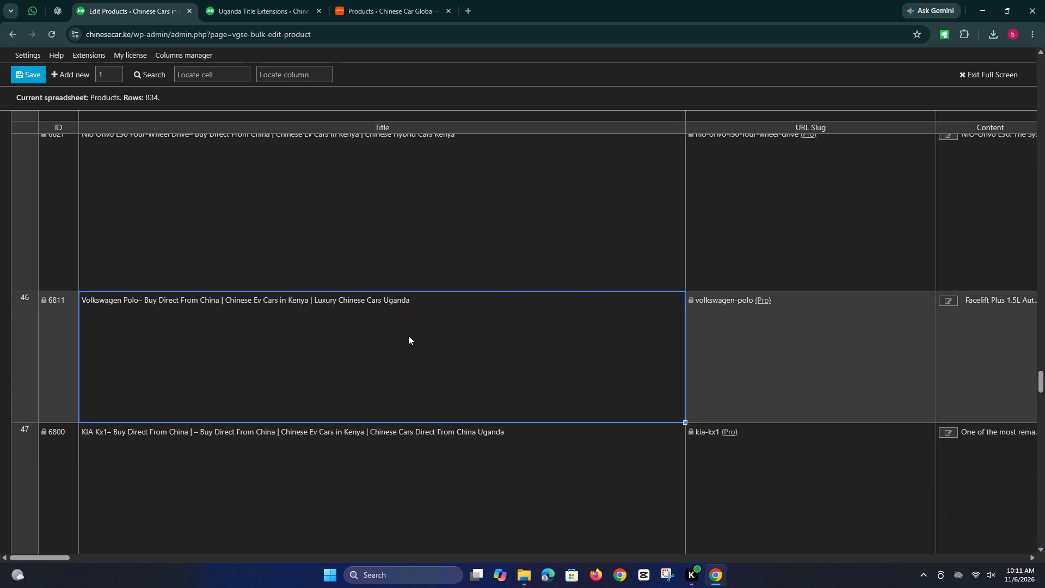
{"action": "left_click_drag", "start_coordinate": [415, 302], "coordinate": [383, 301]}
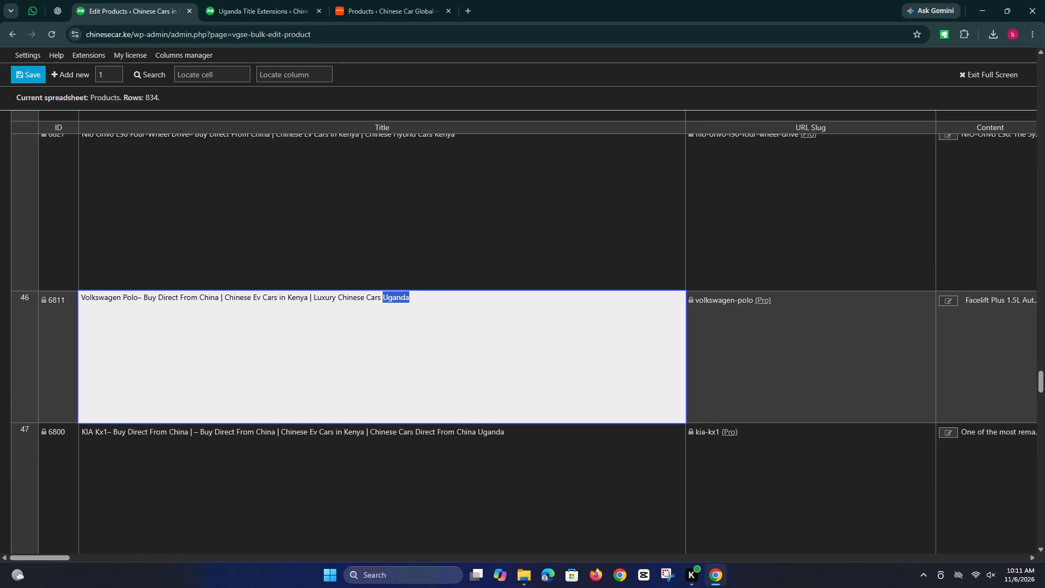
{"action": "key", "text": "ctrl+v"}
Replace "Uganda" with "Kenya" at the end of the KIA Kx1 title and delete the separator bar before the repeated "– Buy Direct From China".
{"action": "scroll", "coordinate": [433, 324], "scroll_direction": "down", "scroll_amount": 3}
{"action": "triple_click", "coordinate": [455, 327]}
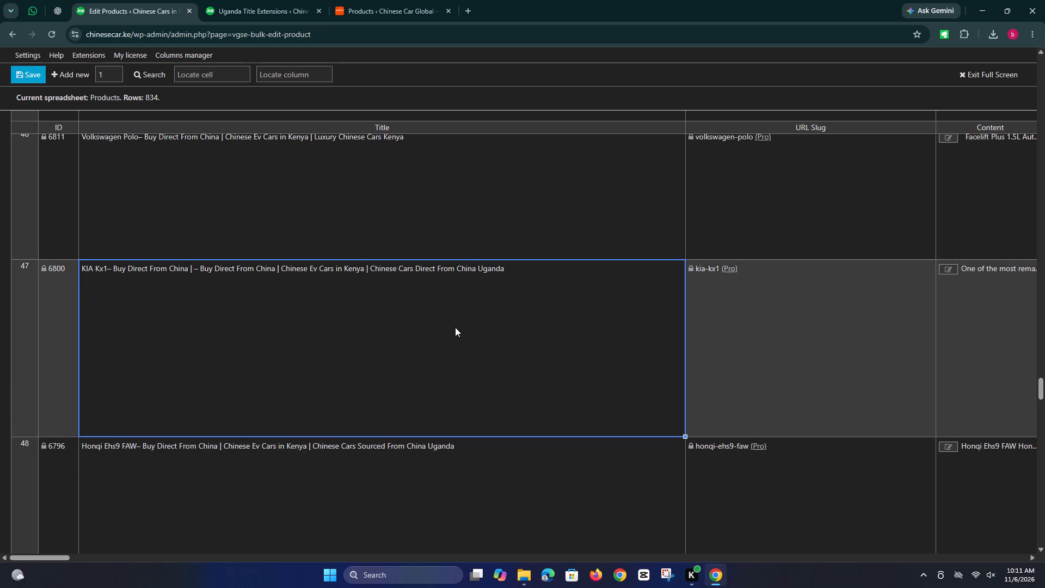
{"action": "left_click_drag", "start_coordinate": [513, 269], "coordinate": [482, 274]}
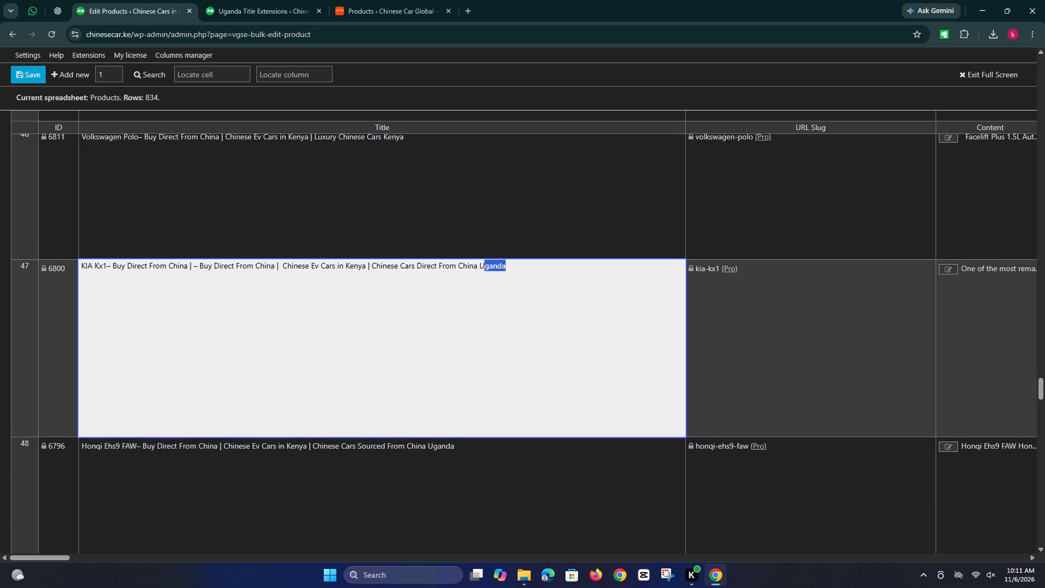
{"action": "left_click_drag", "start_coordinate": [482, 274], "coordinate": [480, 274]}
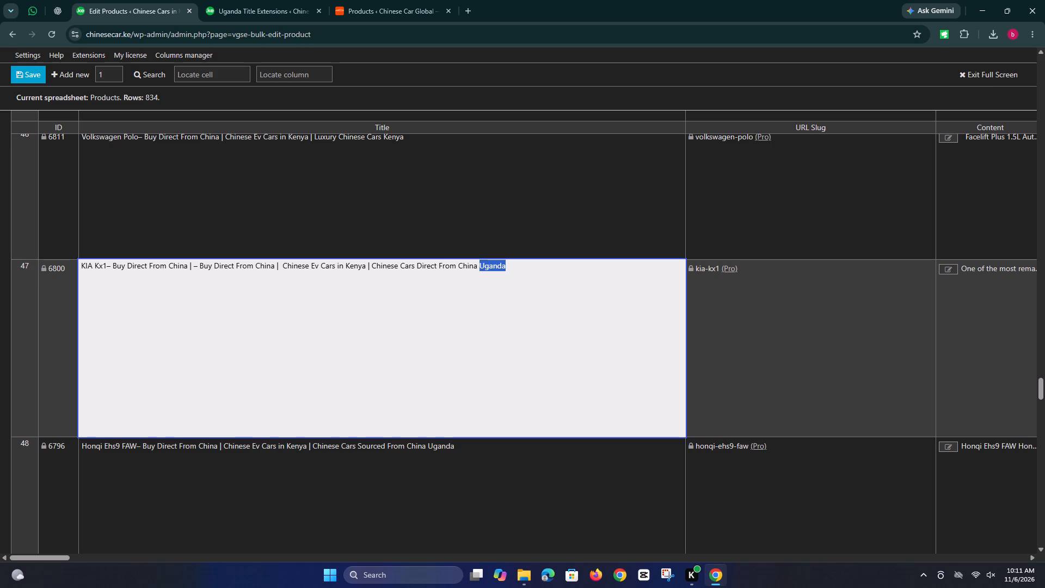
{"action": "key", "text": "ctrl+v"}
{"action": "left_click", "coordinate": [193, 267]}
{"action": "key", "text": "BackSpace"}
{"action": "key", "text": "BackSpace"}
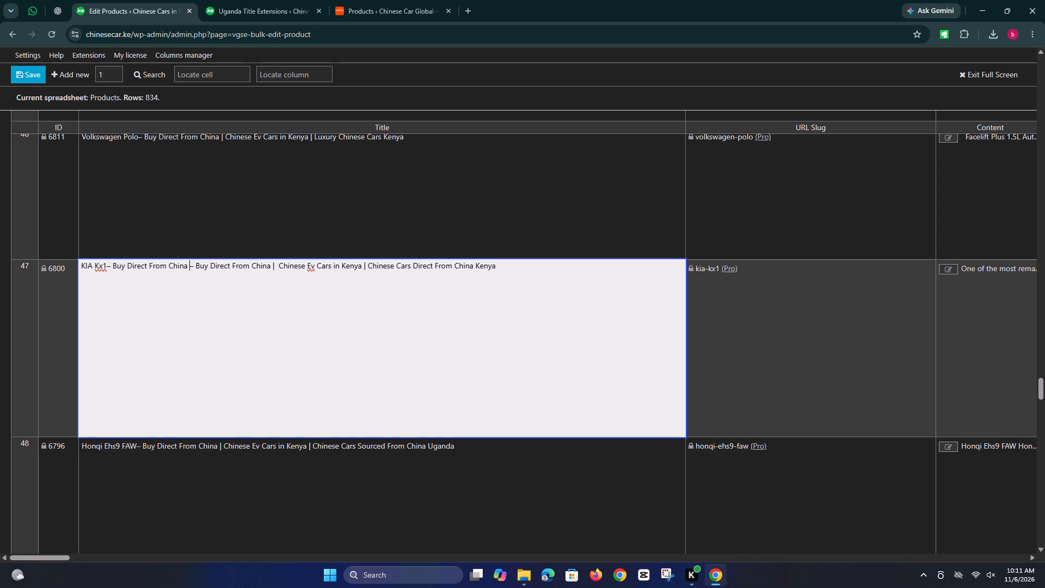
Replace "Uganda" with "Kenya" at the end of the Honqi Ehs9 FAW and Aion I60 EV Auto Car titles.
{"action": "scroll", "coordinate": [393, 327], "scroll_direction": "down", "scroll_amount": 3}
{"action": "triple_click", "coordinate": [407, 338]}
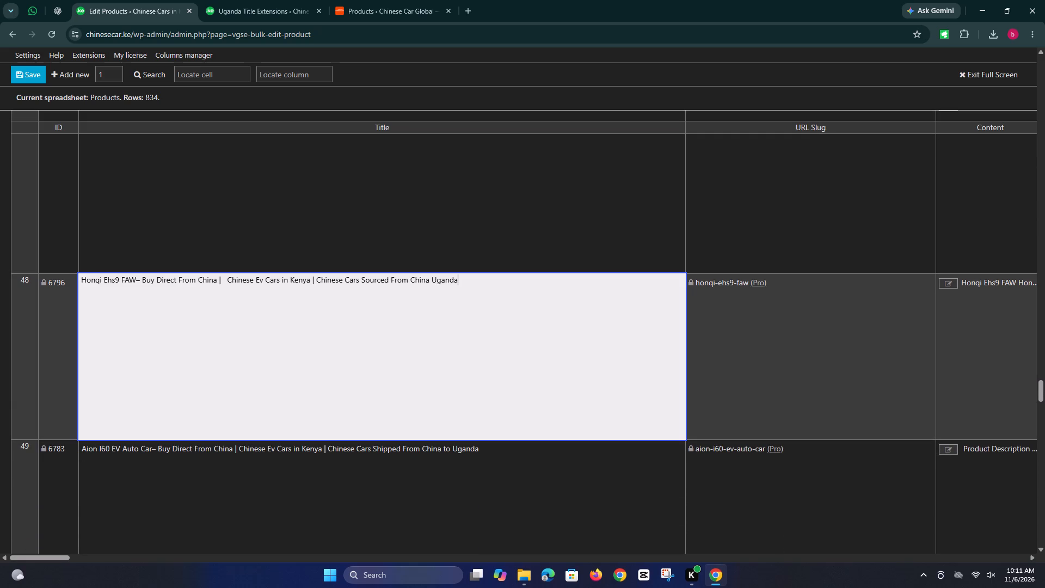
{"action": "left_click_drag", "start_coordinate": [462, 286], "coordinate": [432, 286]}
{"action": "key", "text": "ctrl+v"}
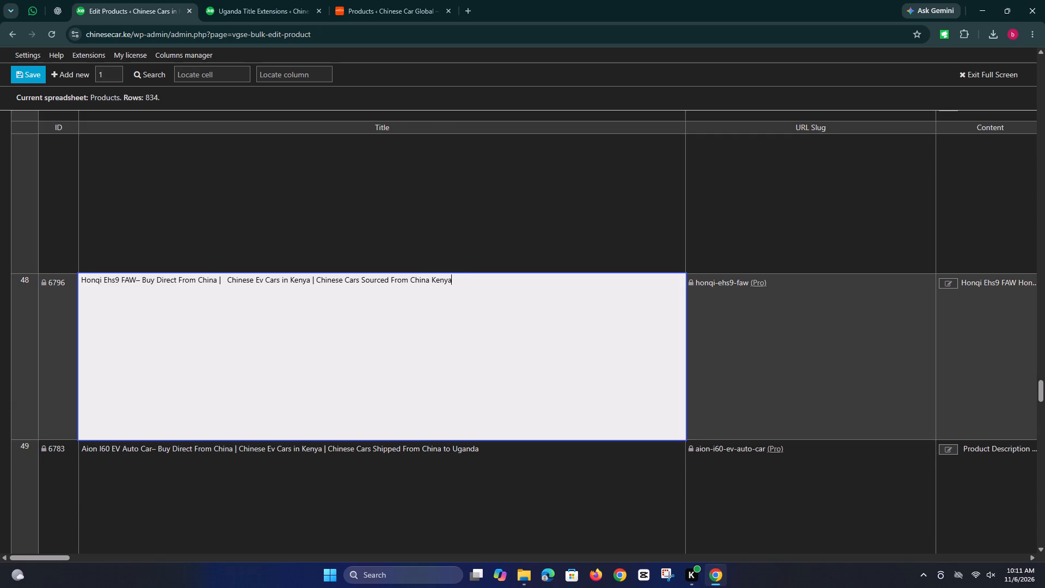
{"action": "scroll", "coordinate": [478, 308], "scroll_direction": "down", "scroll_amount": 3}
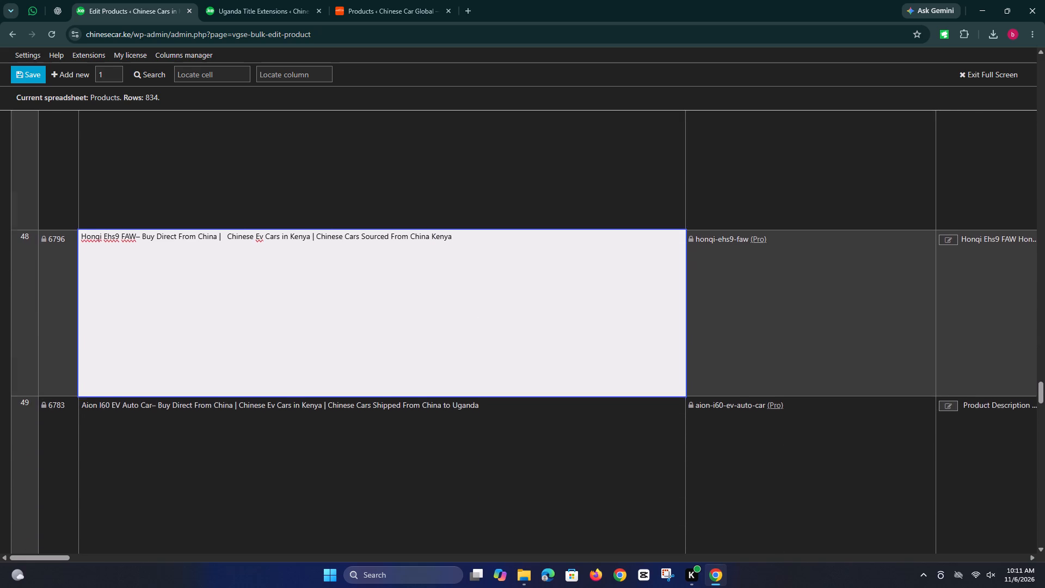
{"action": "triple_click", "coordinate": [455, 318]}
{"action": "left_click_drag", "start_coordinate": [486, 287], "coordinate": [465, 288]}
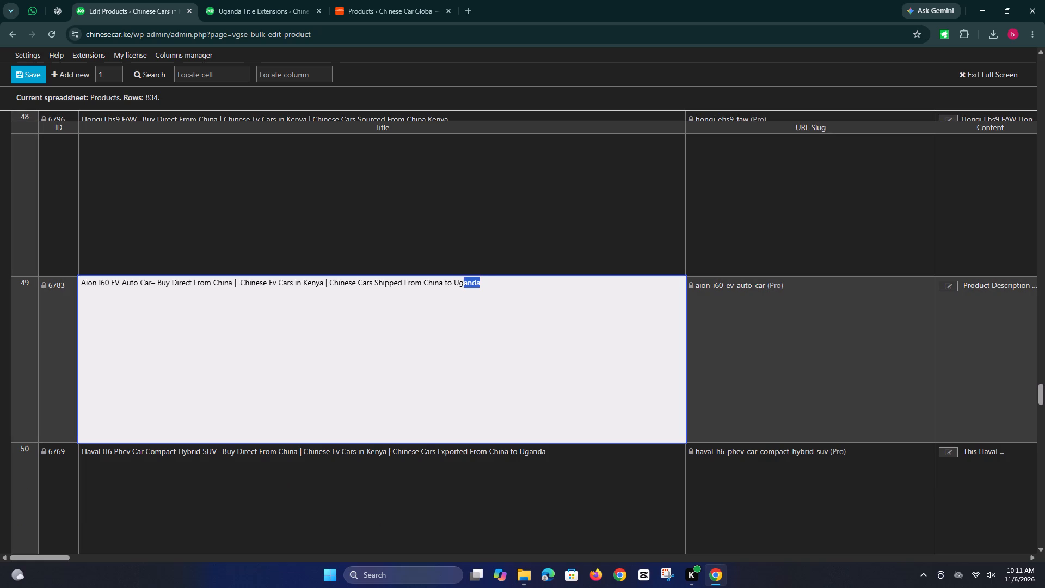
{"action": "left_click_drag", "start_coordinate": [465, 288], "coordinate": [455, 290]}
{"action": "key", "text": "ctrl+v"}
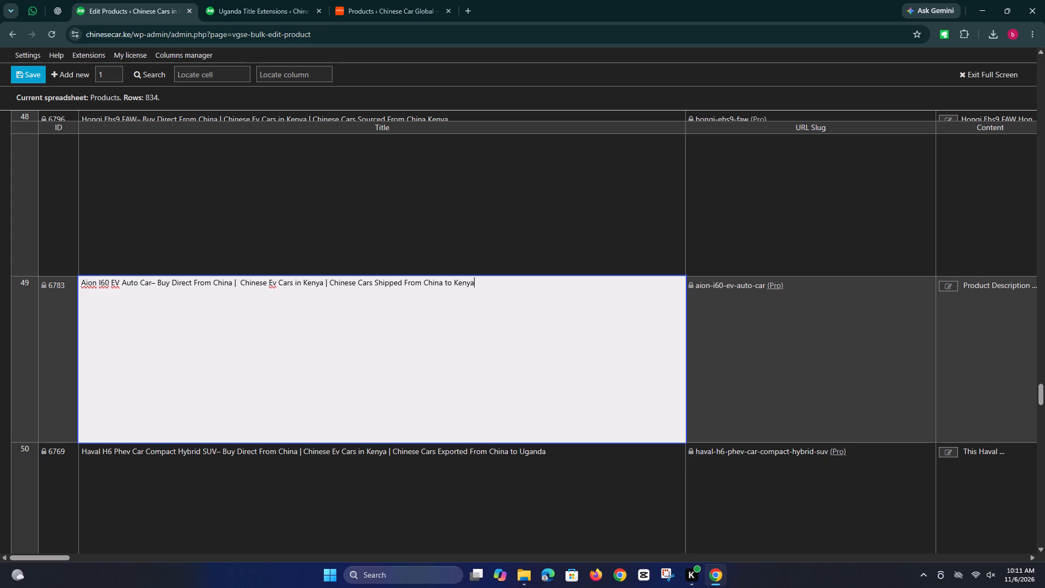
Replace "Uganda" with "Kenya" at the end of the Haval H6 Phev and Toyota Coaster 23 Passenger Van titles.
{"action": "scroll", "coordinate": [464, 317], "scroll_direction": "down", "scroll_amount": 1}
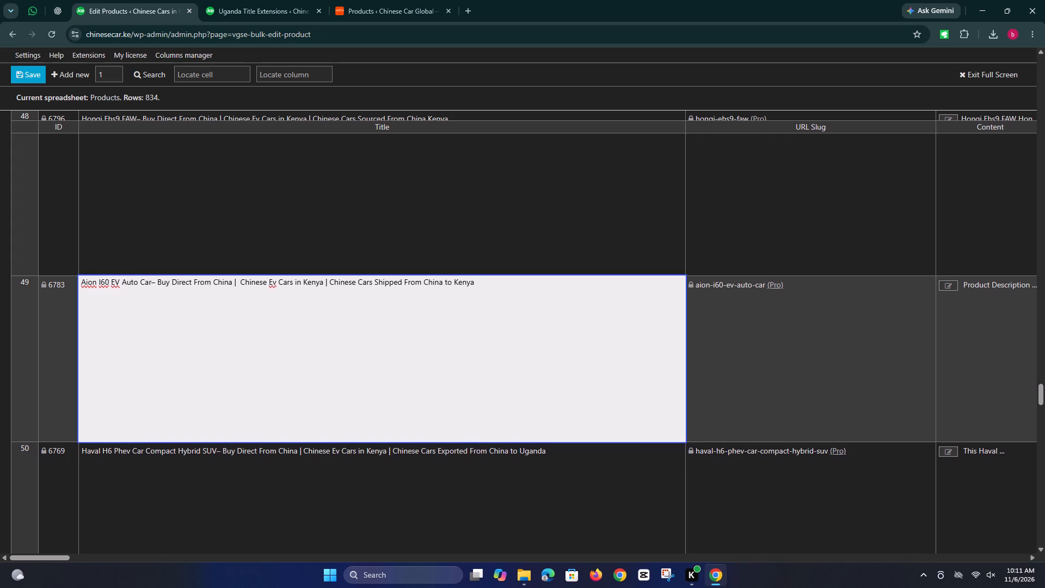
{"action": "scroll", "coordinate": [464, 317], "scroll_direction": "down", "scroll_amount": 3}
{"action": "triple_click", "coordinate": [485, 297]}
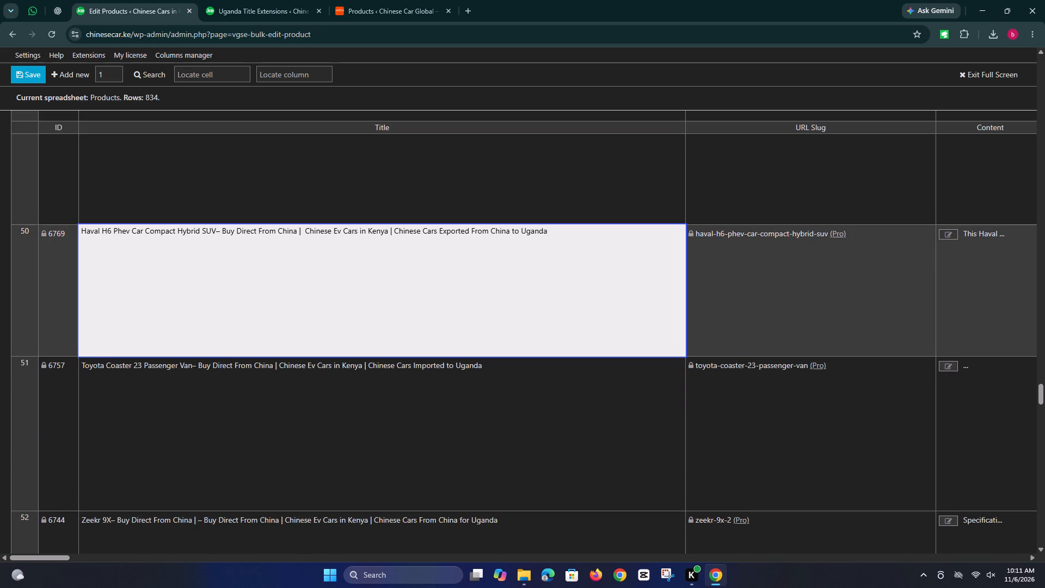
{"action": "left_click_drag", "start_coordinate": [554, 236], "coordinate": [523, 236]}
{"action": "key", "text": "ctrl+v"}
{"action": "double_click", "coordinate": [451, 388]}
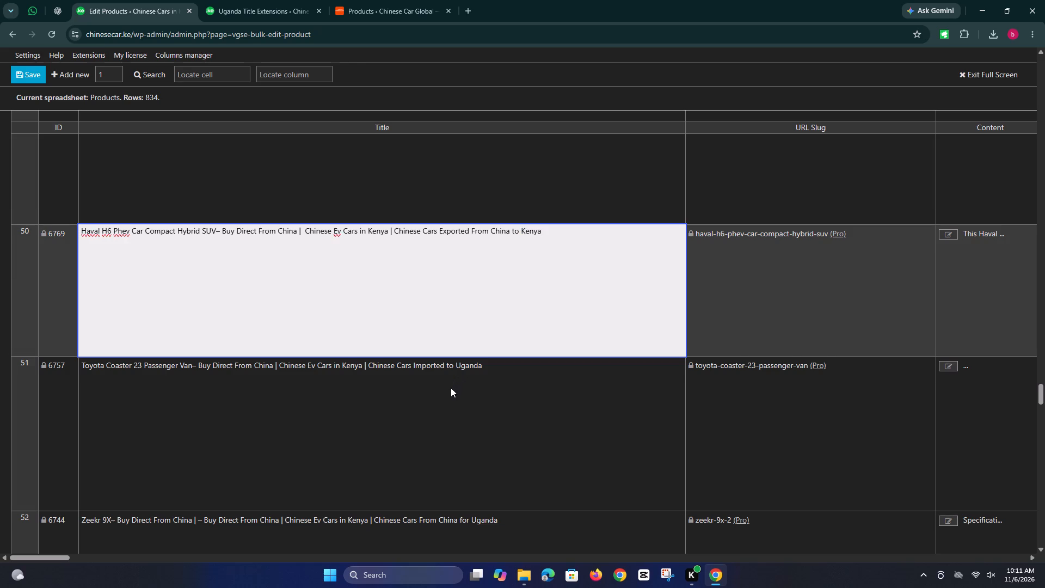
{"action": "left_click_drag", "start_coordinate": [491, 368], "coordinate": [459, 371]}
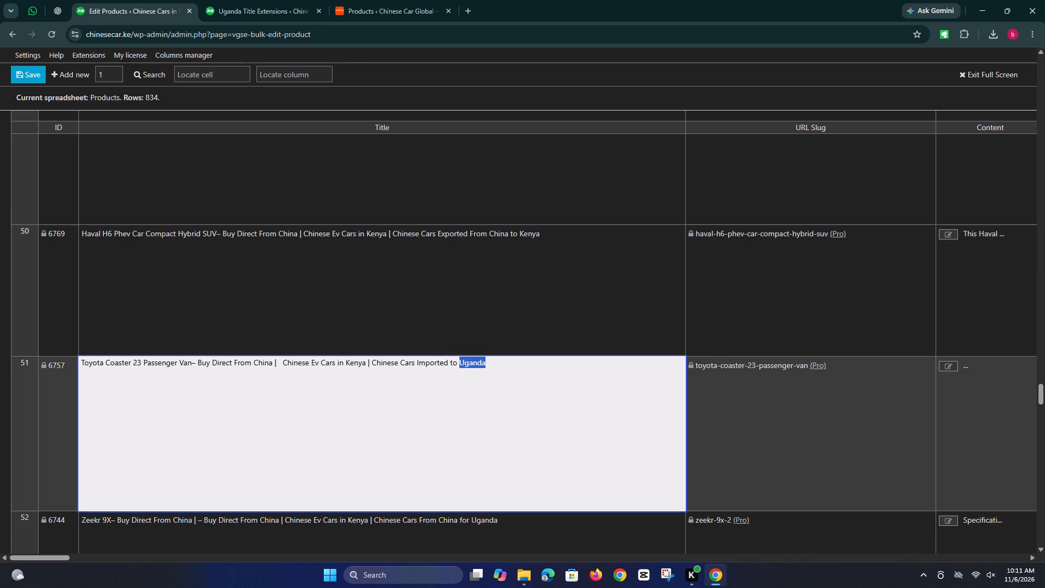
{"action": "key", "text": "ctrl+v"}
Replace "Uganda" with "Kenya" at the end of the Zeekr 9X and Dongfeng Honda M-Nv Shangyi Edition titles.
{"action": "scroll", "coordinate": [477, 413], "scroll_direction": "down", "scroll_amount": 4}
{"action": "triple_click", "coordinate": [480, 350]}
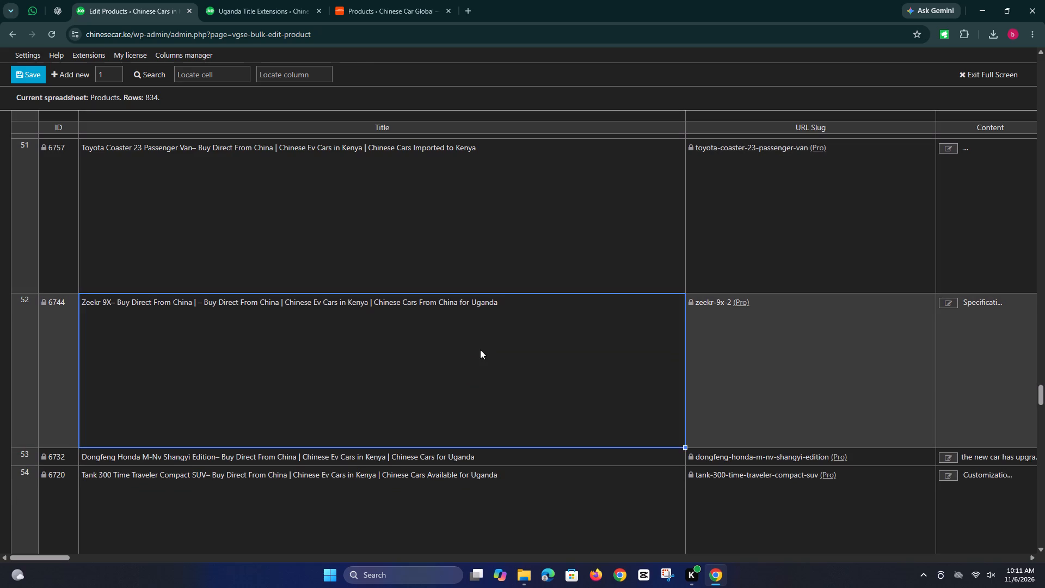
{"action": "left_click_drag", "start_coordinate": [507, 299], "coordinate": [474, 307]}
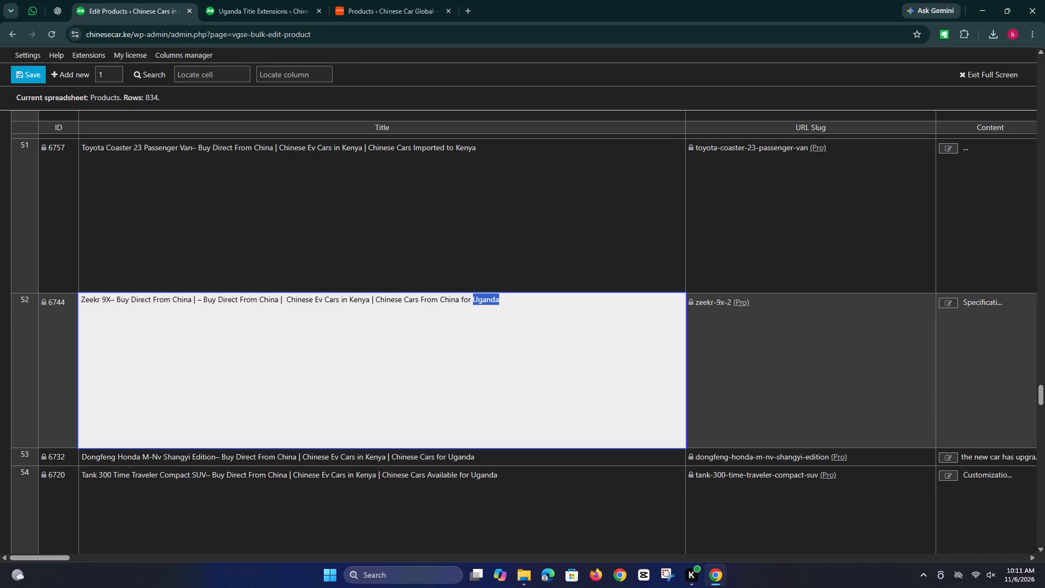
{"action": "key", "text": "ctrl+v"}
{"action": "double_click", "coordinate": [484, 464]}
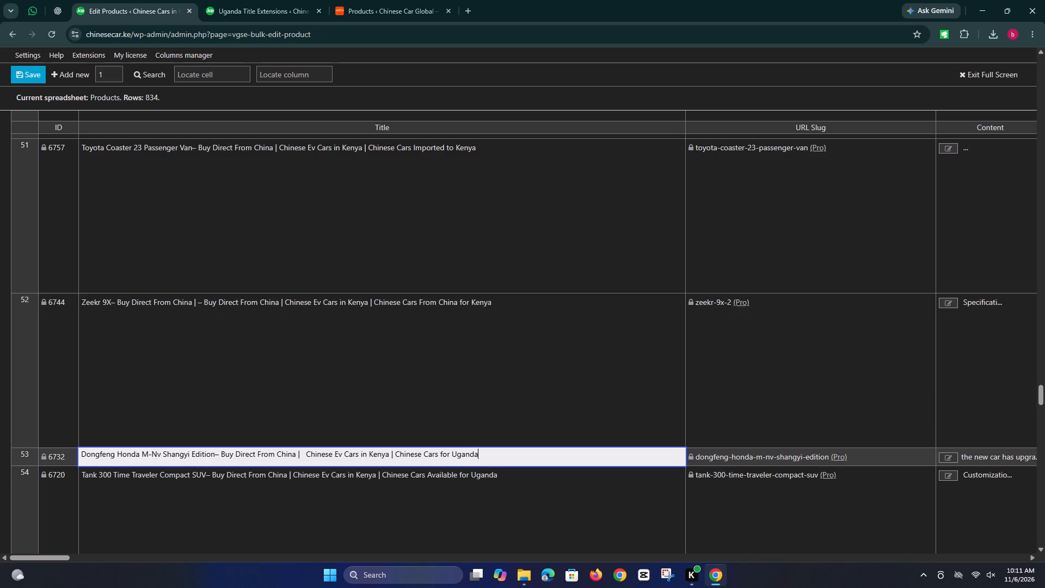
{"action": "left_click_drag", "start_coordinate": [486, 456], "coordinate": [452, 458]}
{"action": "key", "text": "ctrl+v"}
Replace "Uganda" with "Kenya" at the end of the Tank 300 Time Traveler and Xpeng P7 Electric Sedan titles.
{"action": "scroll", "coordinate": [504, 463], "scroll_direction": "down", "scroll_amount": 4}
{"action": "triple_click", "coordinate": [468, 307]}
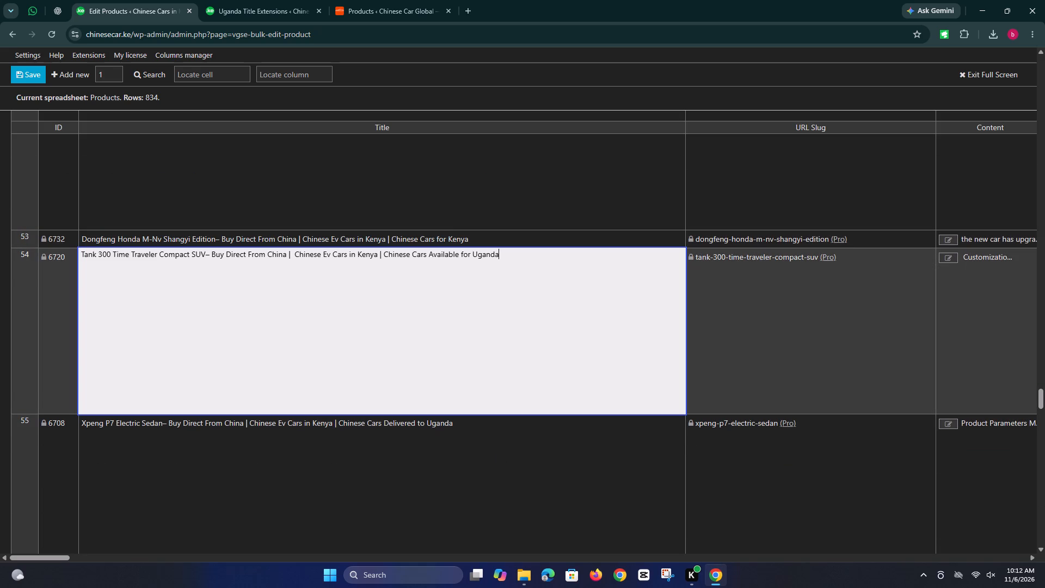
{"action": "left_click_drag", "start_coordinate": [504, 254], "coordinate": [474, 258]}
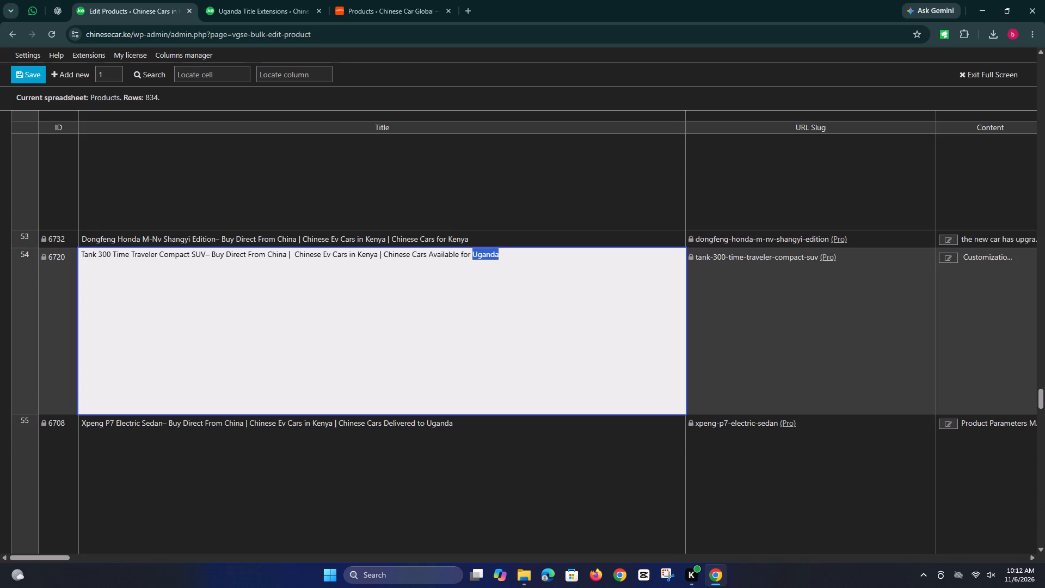
{"action": "key", "text": "ctrl+v"}
{"action": "double_click", "coordinate": [452, 444]}
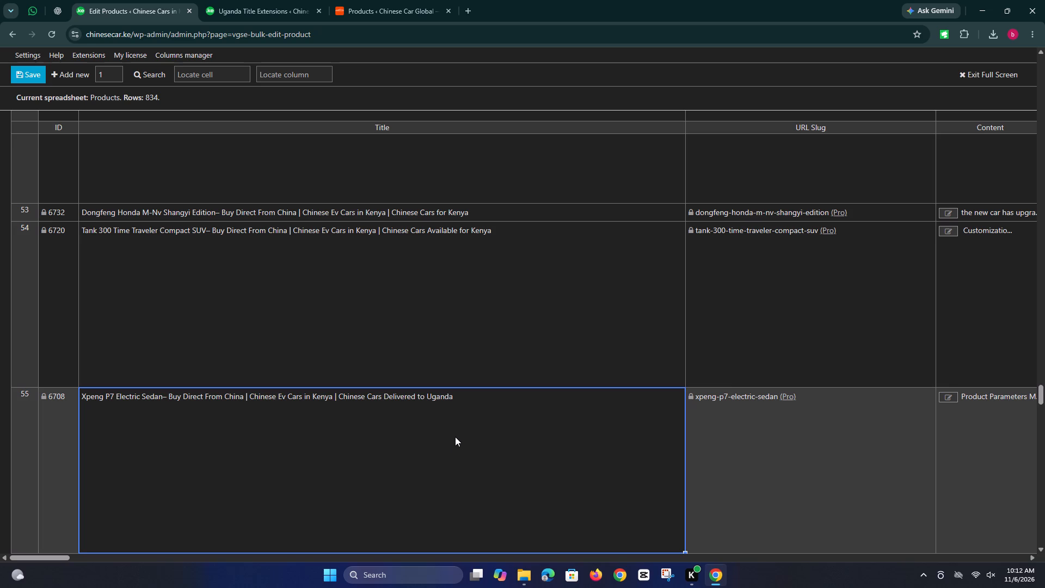
{"action": "double_click", "coordinate": [459, 400]}
{"action": "left_click_drag", "start_coordinate": [459, 398], "coordinate": [428, 399]}
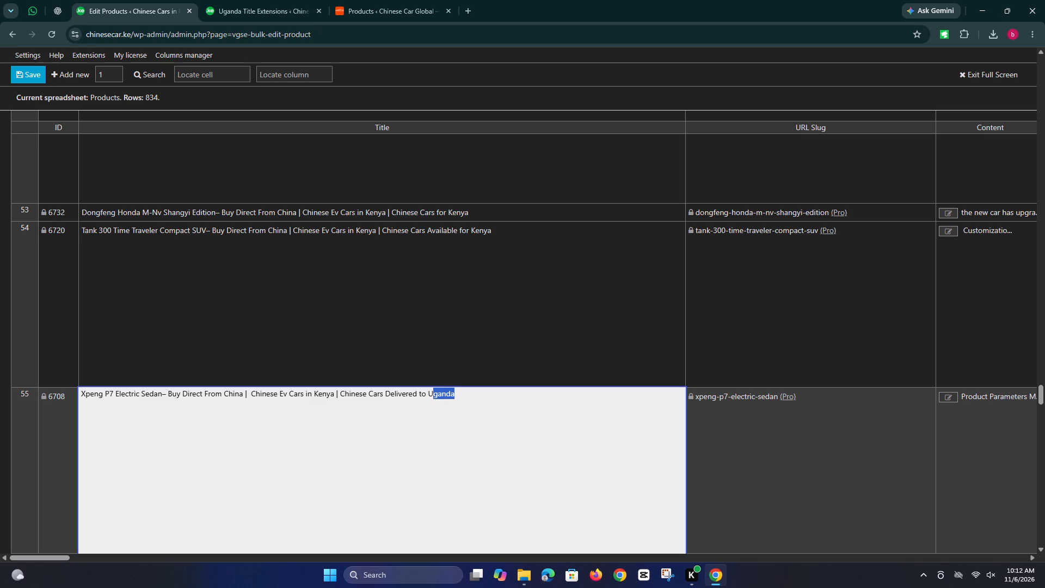
{"action": "key", "text": "ctrl+v"}
Replace "Uganda" with "Kenya" at the end of the Aito M8 and Byd Leopard 3 Electric SUV titles.
{"action": "scroll", "coordinate": [451, 414], "scroll_direction": "down", "scroll_amount": 6}
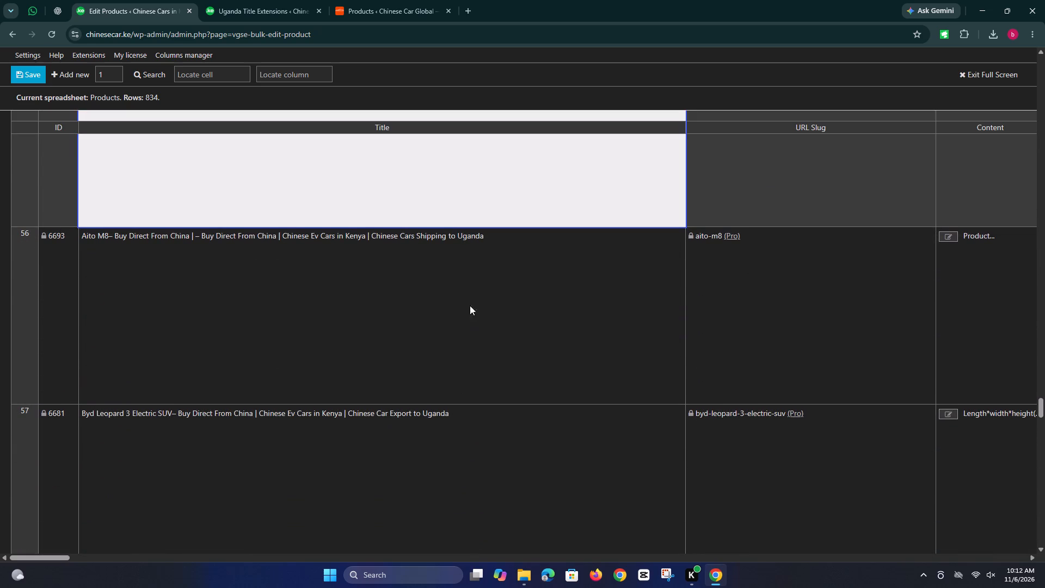
{"action": "triple_click", "coordinate": [446, 301]}
{"action": "left_click_drag", "start_coordinate": [487, 234], "coordinate": [460, 238]}
{"action": "key", "text": "ctrl+v"}
{"action": "double_click", "coordinate": [460, 445]}
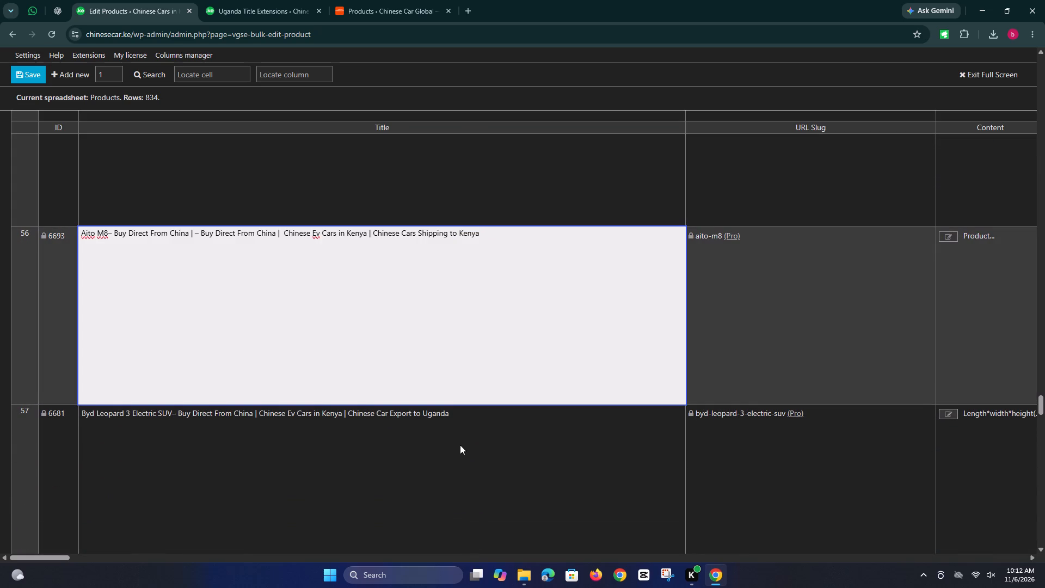
{"action": "left_click_drag", "start_coordinate": [458, 395], "coordinate": [427, 398]}
{"action": "key", "text": "ctrl+v"}
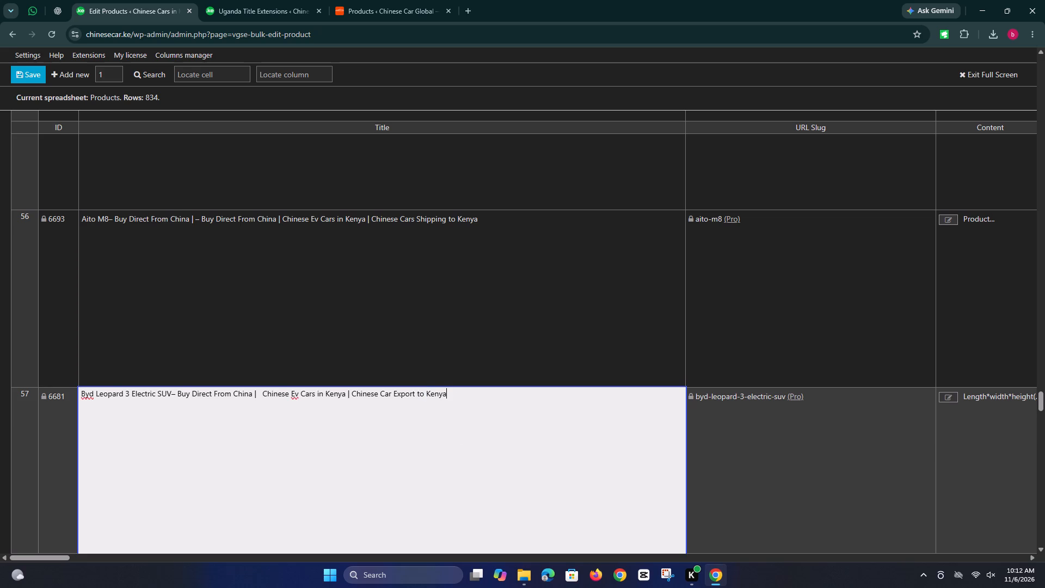
Replace "Uganda" with "Kenya" at the end of the Byd Formula Leopard 8 and Tesla Cybertruck Electric Pickup titles.
{"action": "scroll", "coordinate": [459, 396], "scroll_direction": "down", "scroll_amount": 5}
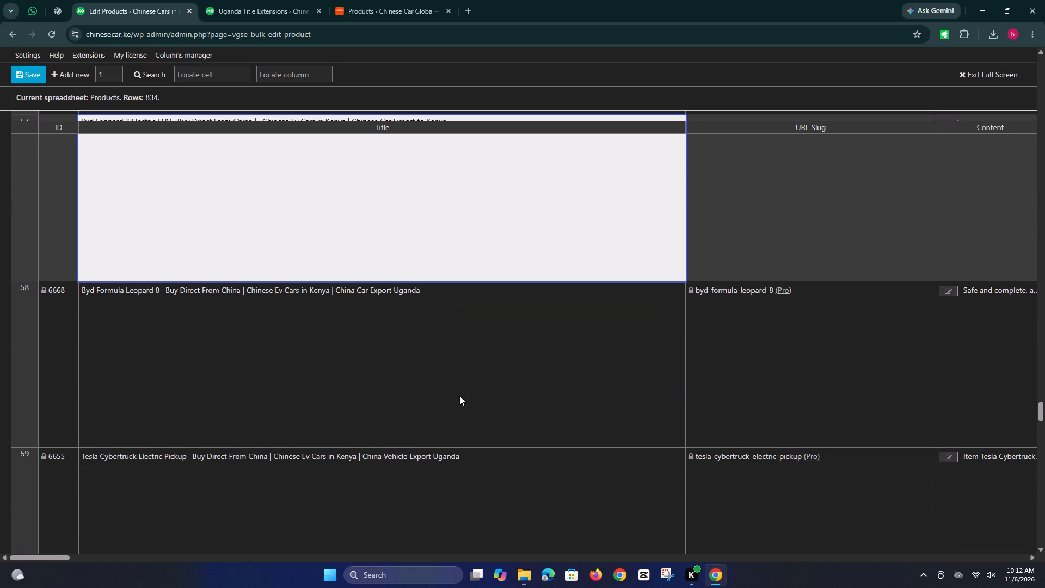
{"action": "left_click", "coordinate": [426, 334]}
{"action": "double_click", "coordinate": [426, 334]}
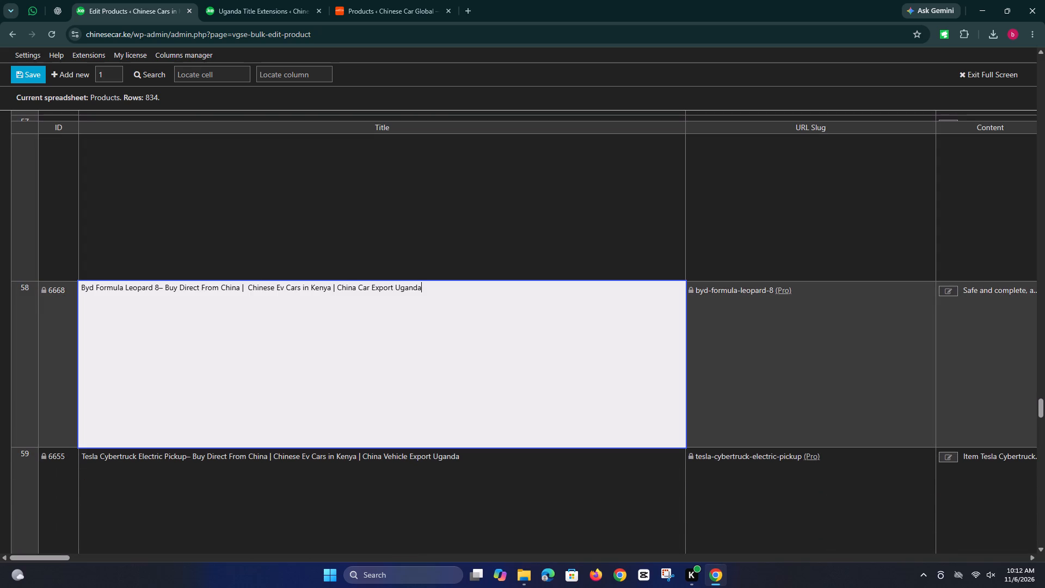
{"action": "left_click_drag", "start_coordinate": [428, 292], "coordinate": [396, 291]}
{"action": "key", "text": "ctrl+v"}
{"action": "double_click", "coordinate": [404, 488]}
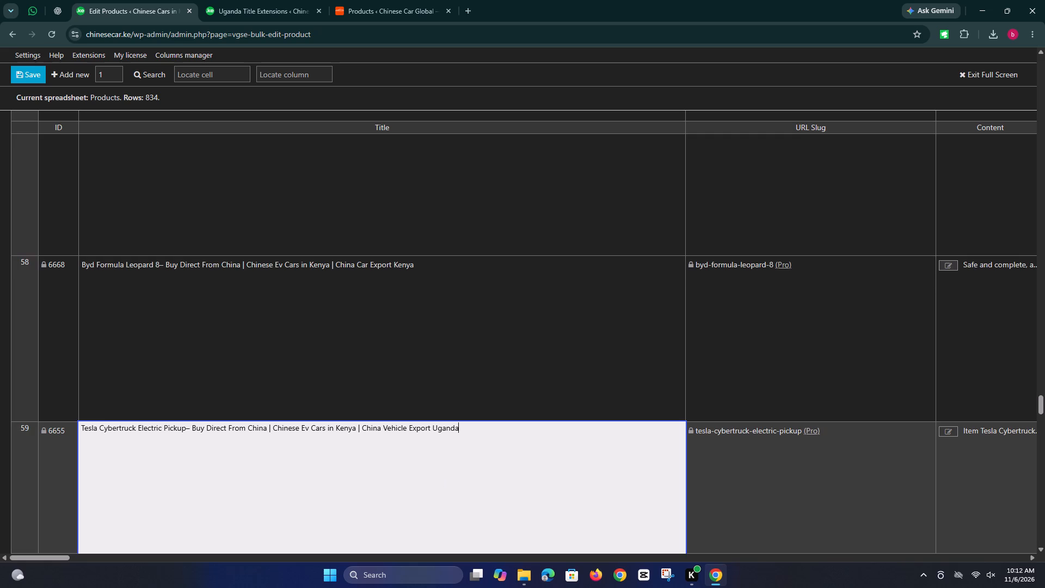
{"action": "left_click_drag", "start_coordinate": [463, 433], "coordinate": [433, 434]}
{"action": "key", "text": "ctrl+v"}
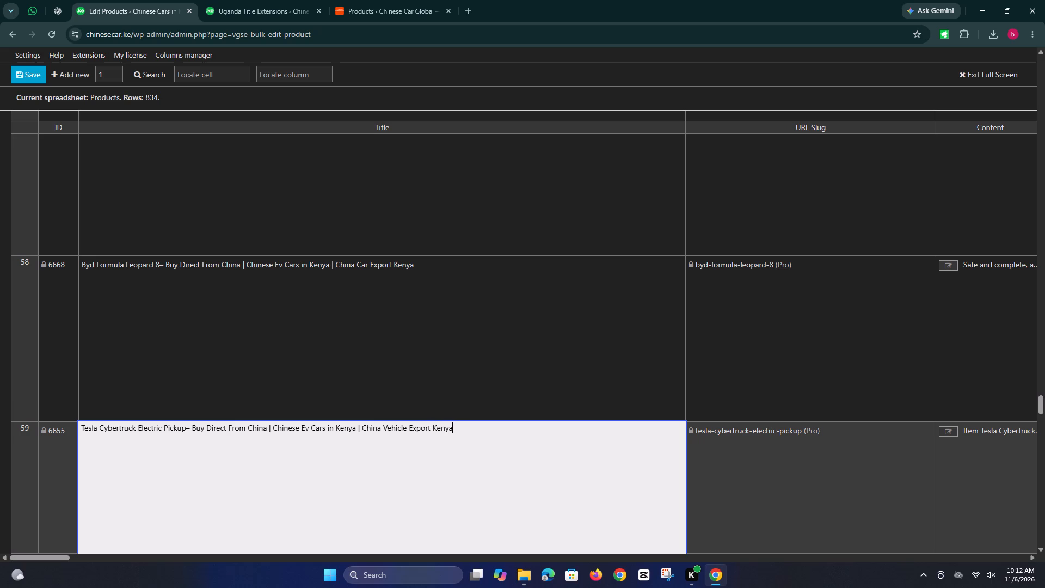
Replace "Uganda" with "Kenya" at the end of the Toyota Corolla Hiace Camry RAV4 and Hyundai Tucson titles.
{"action": "scroll", "coordinate": [493, 435], "scroll_direction": "down", "scroll_amount": 4}
{"action": "triple_click", "coordinate": [408, 383]}
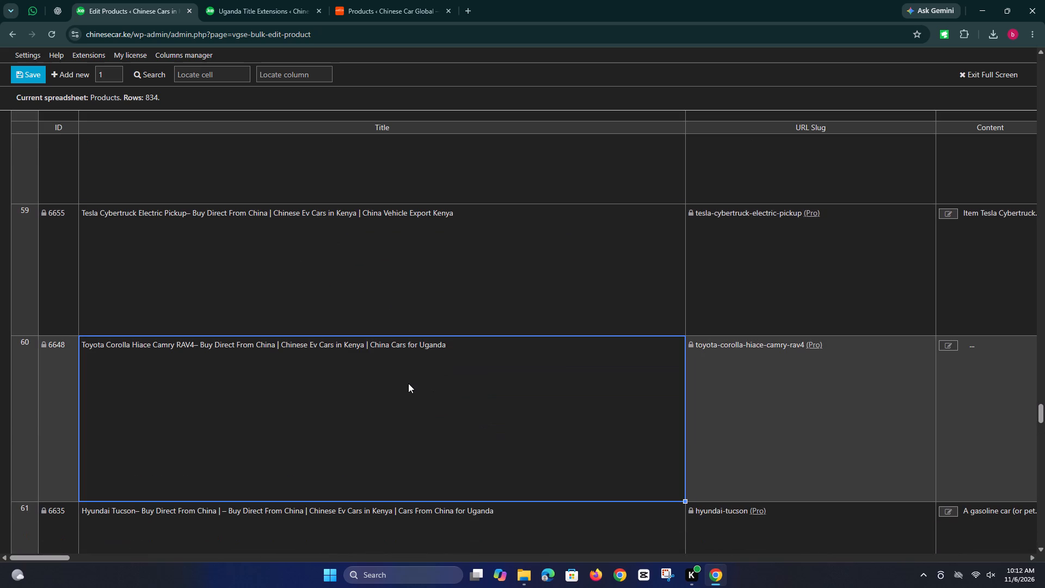
{"action": "left_click_drag", "start_coordinate": [453, 346], "coordinate": [423, 347]}
{"action": "key", "text": "ctrl+v"}
{"action": "scroll", "coordinate": [466, 417], "scroll_direction": "down", "scroll_amount": 4}
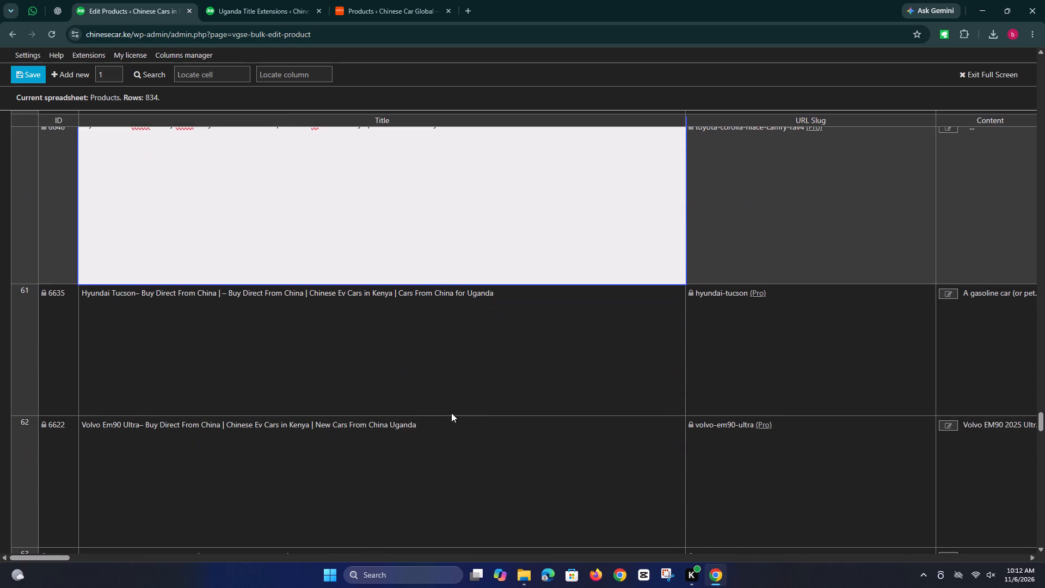
{"action": "triple_click", "coordinate": [442, 347]}
{"action": "left_click_drag", "start_coordinate": [500, 292], "coordinate": [471, 293]}
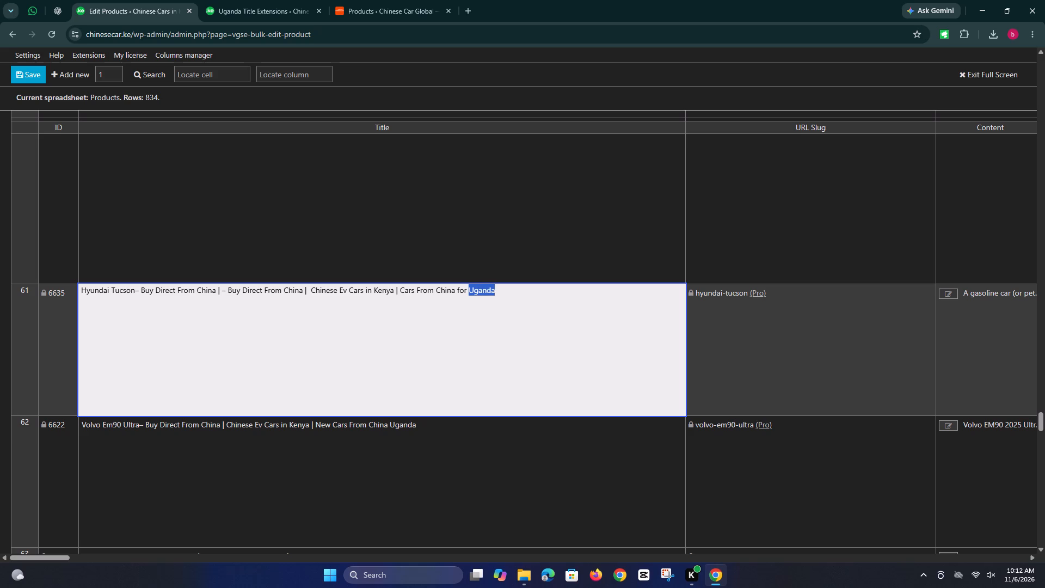
{"action": "key", "text": "ctrl+v"}
Replace "Uganda" with "Kenya" at the end of the Volvo Em90 Ultra and Xpeng G6 titles.
{"action": "double_click", "coordinate": [407, 446]}
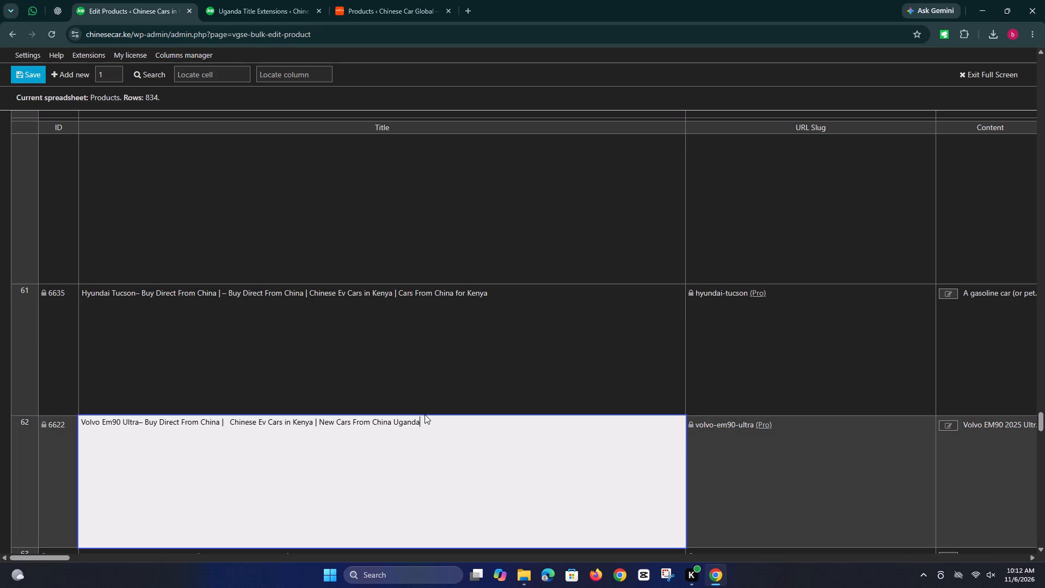
{"action": "left_click_drag", "start_coordinate": [423, 425], "coordinate": [395, 428]}
{"action": "key", "text": "ctrl+v"}
{"action": "scroll", "coordinate": [428, 444], "scroll_direction": "down", "scroll_amount": 4}
{"action": "triple_click", "coordinate": [380, 375]}
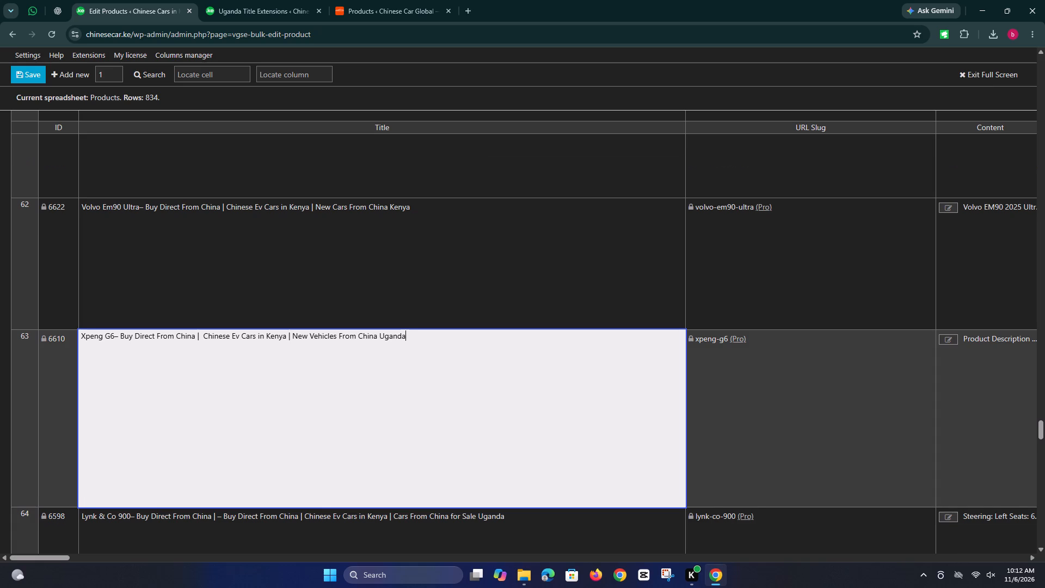
{"action": "left_click_drag", "start_coordinate": [413, 337], "coordinate": [380, 338]}
{"action": "key", "text": "ctrl+v"}
Replace "Uganda" with "Kenya" at the end of the Lynk & Co 900 title.
{"action": "scroll", "coordinate": [453, 362], "scroll_direction": "down", "scroll_amount": 3}
{"action": "triple_click", "coordinate": [505, 387]}
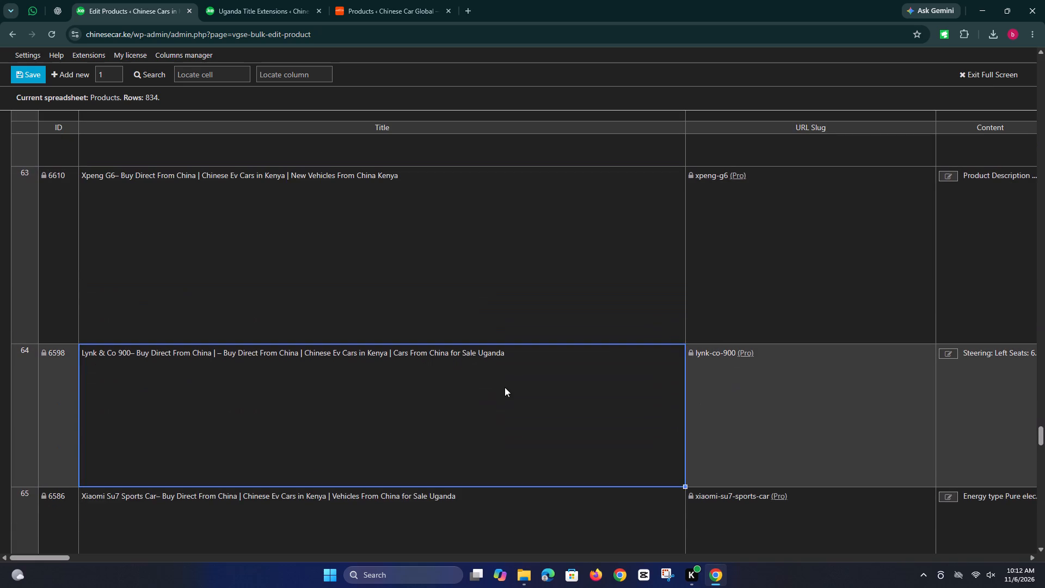
{"action": "left_click_drag", "start_coordinate": [509, 352], "coordinate": [482, 355]}
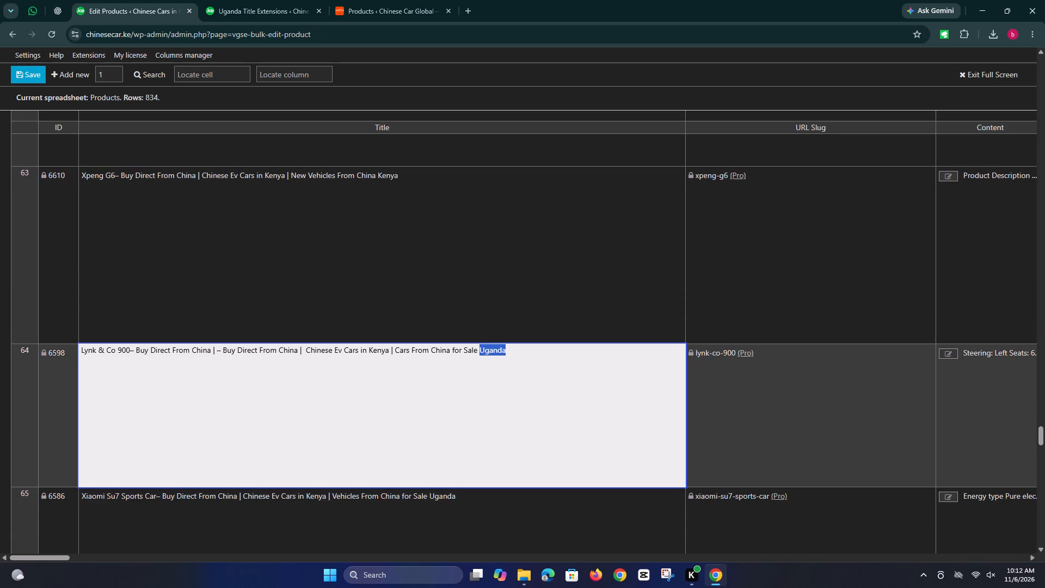
{"action": "key", "text": "ctrl+v"}
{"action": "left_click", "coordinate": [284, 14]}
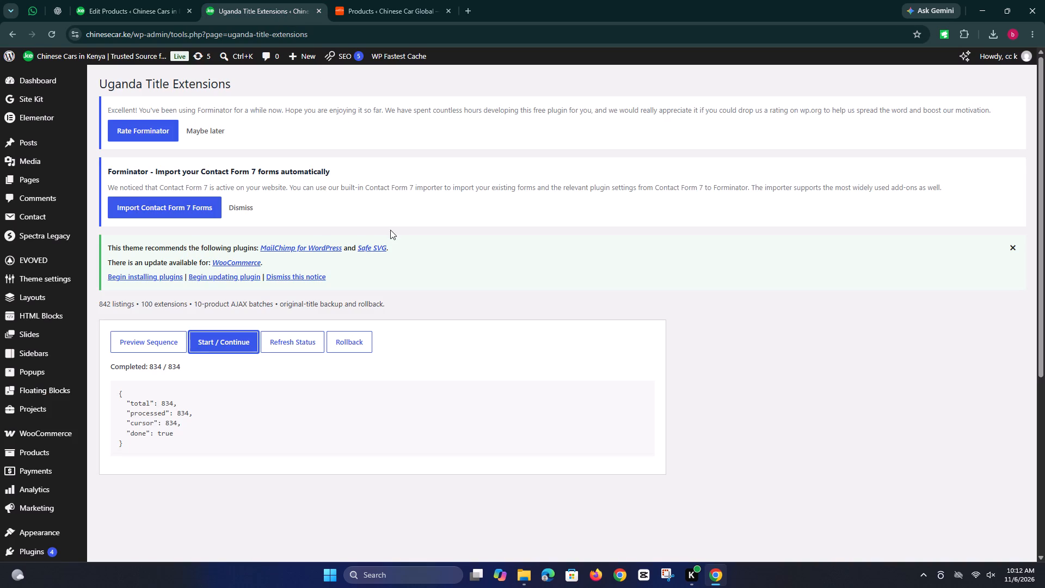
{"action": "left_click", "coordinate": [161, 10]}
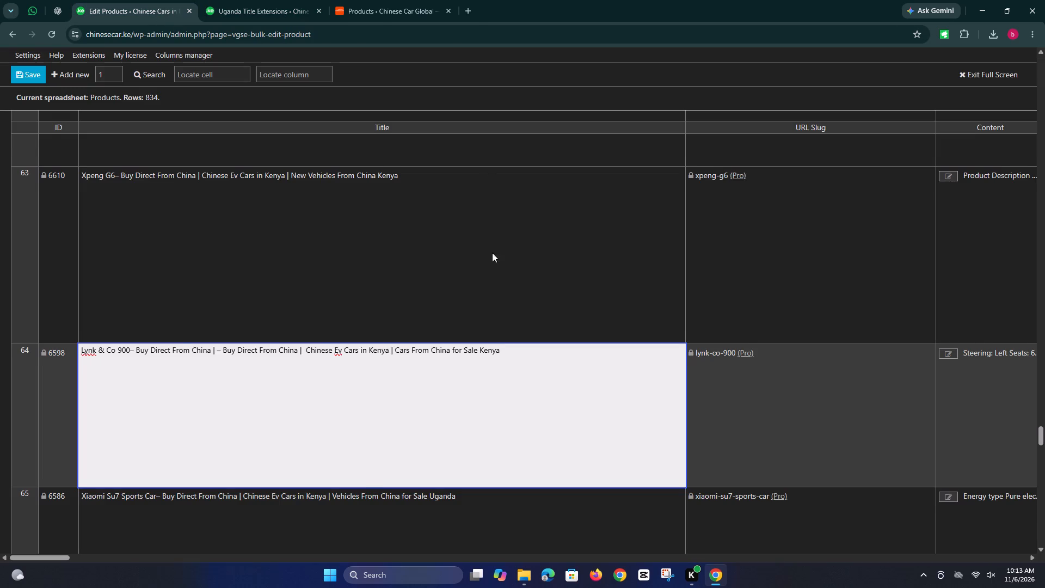
Replace "Uganda" with "Kenya" at the end of the Xiaomi Su7 Sports Car and BMW I5 titles.
{"action": "scroll", "coordinate": [488, 261], "scroll_direction": "down", "scroll_amount": 4}
{"action": "triple_click", "coordinate": [439, 319]}
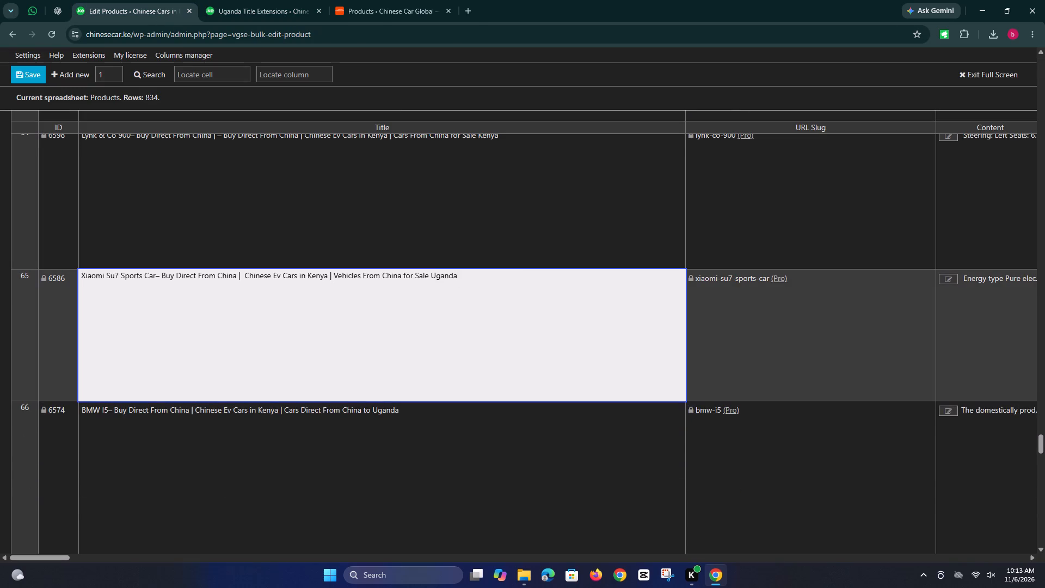
{"action": "left_click_drag", "start_coordinate": [466, 282], "coordinate": [433, 286]}
{"action": "key", "text": "ctrl+v"}
{"action": "scroll", "coordinate": [479, 302], "scroll_direction": "down", "scroll_amount": 4}
{"action": "triple_click", "coordinate": [378, 275]}
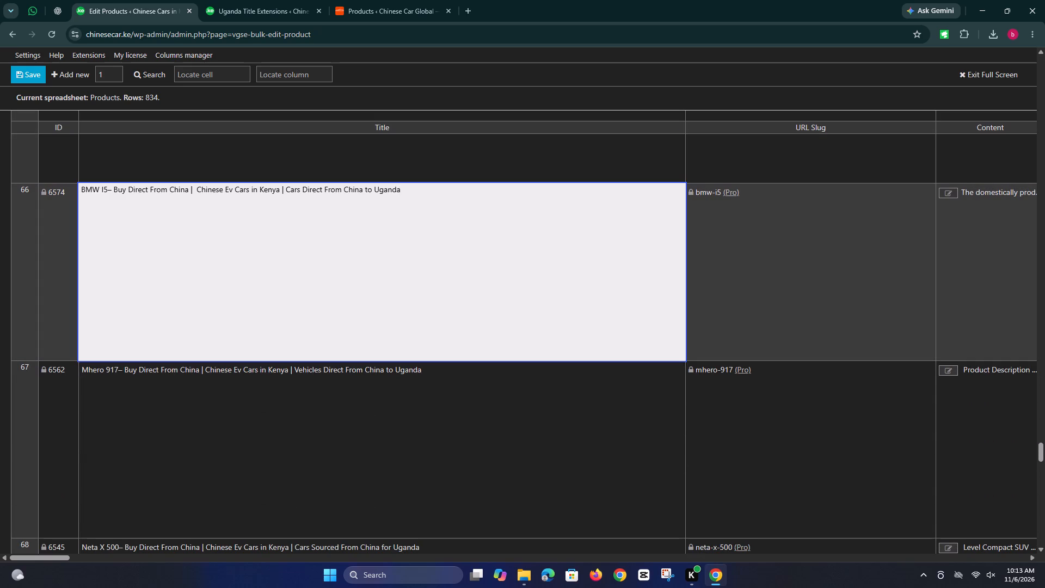
{"action": "left_click_drag", "start_coordinate": [405, 192], "coordinate": [376, 192]}
{"action": "key", "text": "ctrl+v"}
Replace "Uganda" with "Kenya" at the end of the Mhero 917 and Neta X 500 titles.
{"action": "double_click", "coordinate": [371, 399]}
{"action": "left_click_drag", "start_coordinate": [428, 370], "coordinate": [399, 372]}
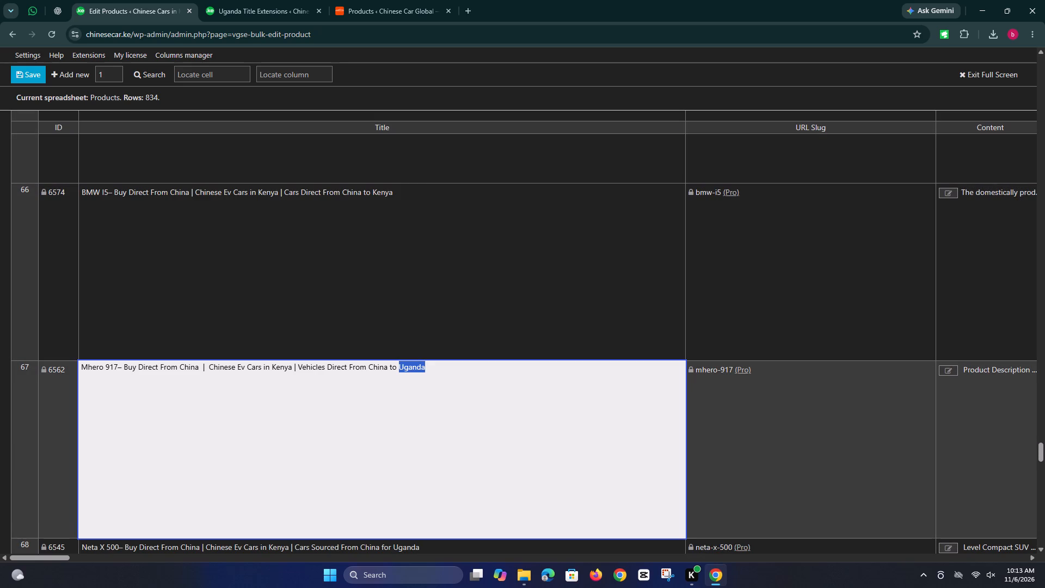
{"action": "key", "text": "ctrl+v"}
{"action": "scroll", "coordinate": [445, 384], "scroll_direction": "down", "scroll_amount": 3}
{"action": "triple_click", "coordinate": [382, 409]}
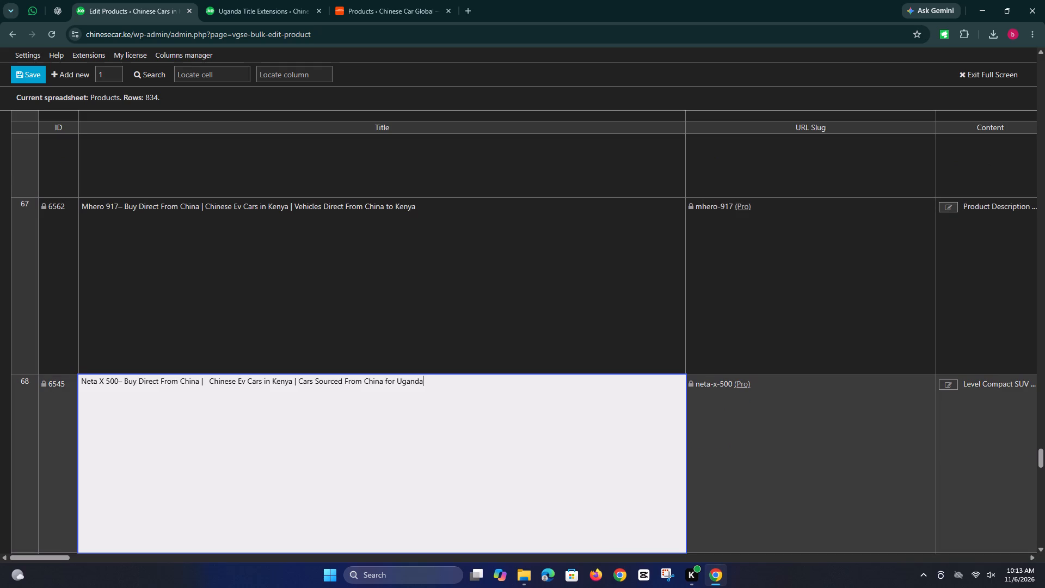
{"action": "left_click_drag", "start_coordinate": [429, 384], "coordinate": [398, 387]}
{"action": "key", "text": "ctrl+v"}
Replace "Uganda" with "Kenya" at the end of the Zeekr 9X title in row 69 and the Jetour Dashing title.
{"action": "scroll", "coordinate": [440, 399], "scroll_direction": "down", "scroll_amount": 4}
{"action": "triple_click", "coordinate": [395, 399]}
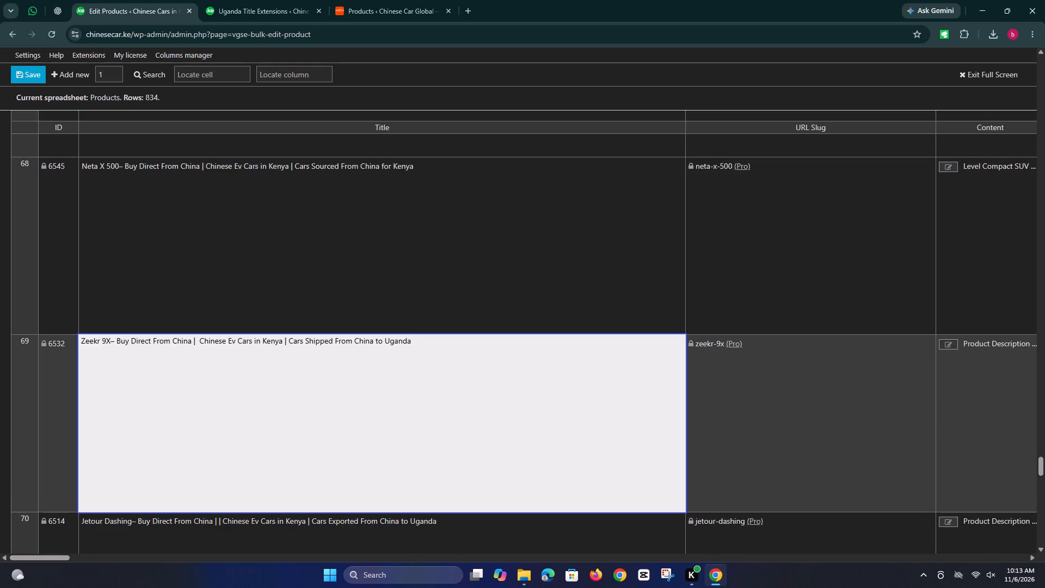
{"action": "left_click_drag", "start_coordinate": [418, 345], "coordinate": [386, 351]}
{"action": "key", "text": "ctrl+v"}
{"action": "scroll", "coordinate": [421, 411], "scroll_direction": "down", "scroll_amount": 4}
{"action": "triple_click", "coordinate": [376, 372]}
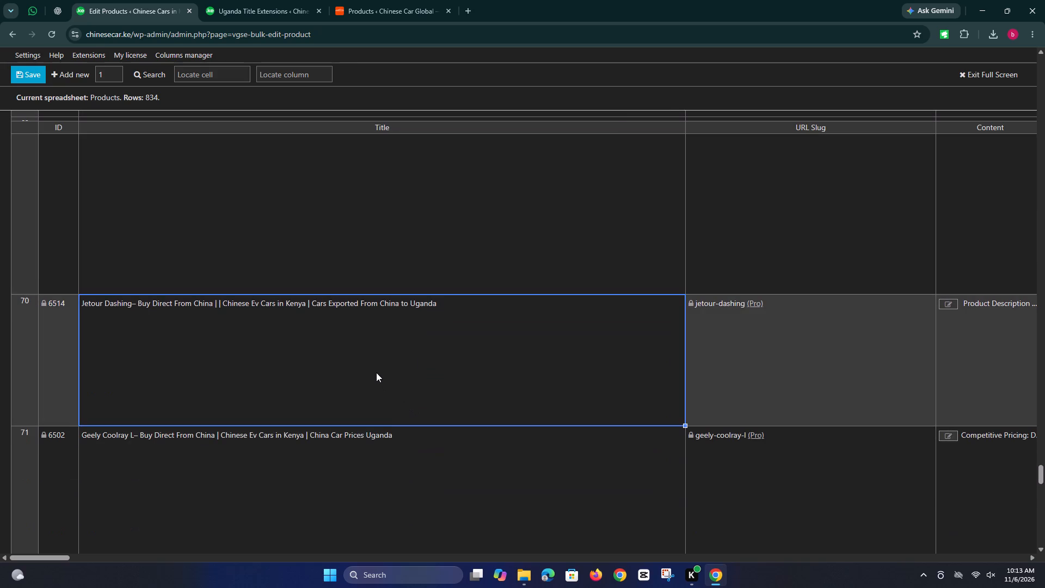
{"action": "left_click_drag", "start_coordinate": [440, 305], "coordinate": [415, 304]}
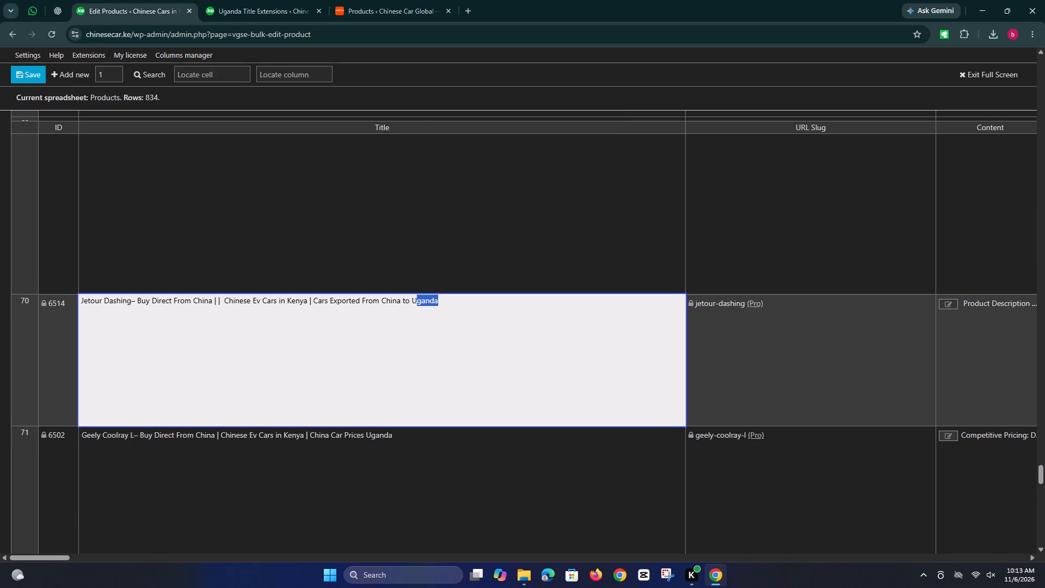
{"action": "left_click_drag", "start_coordinate": [415, 304], "coordinate": [413, 305]}
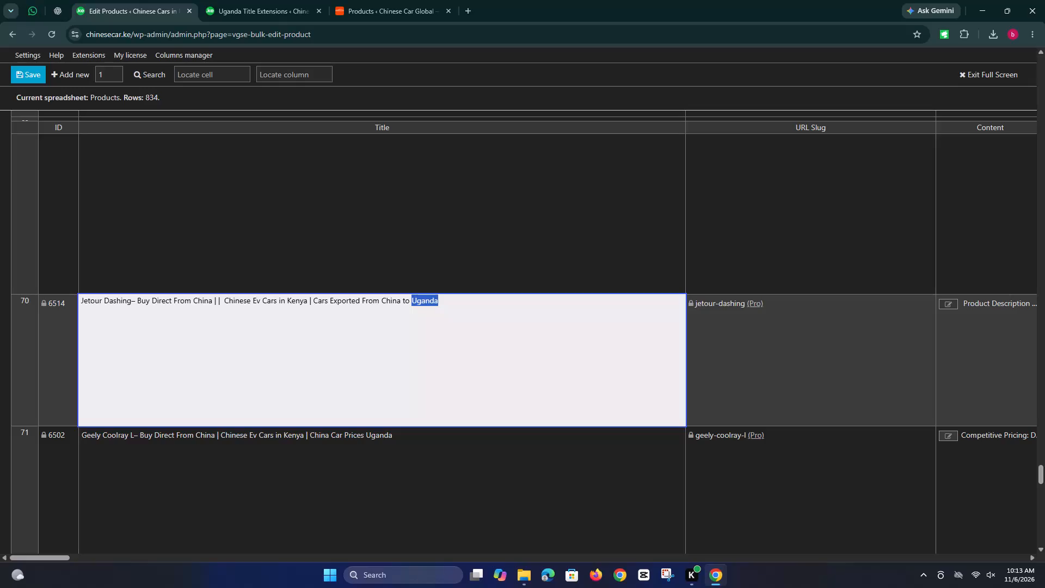
{"action": "key", "text": "ctrl+v"}
Replace "Uganda" with "Kenya" at the end of the Geely Coolray L and Aito M7 titles.
{"action": "scroll", "coordinate": [432, 346], "scroll_direction": "down", "scroll_amount": 3}
{"action": "triple_click", "coordinate": [369, 327]}
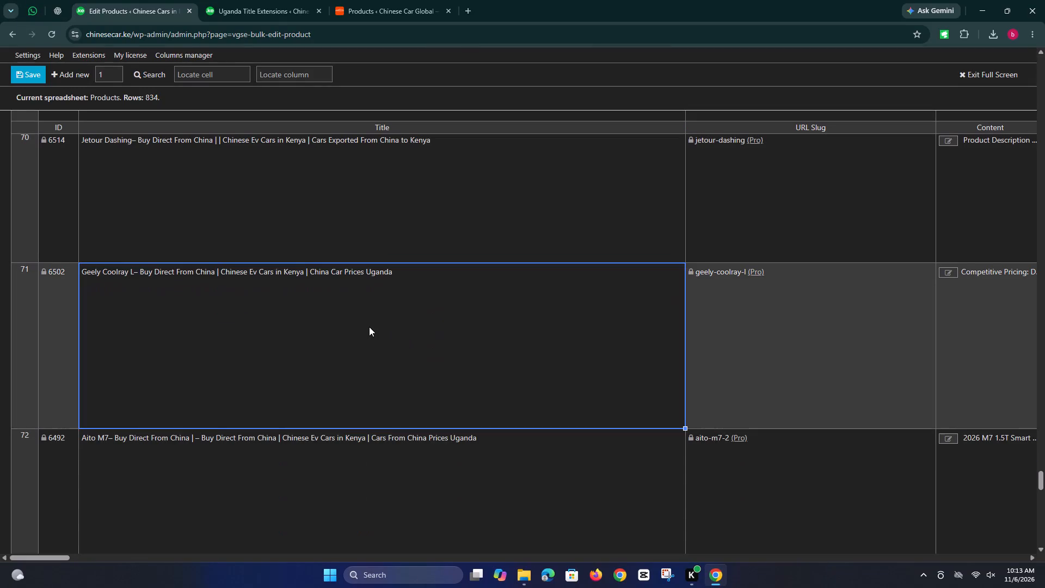
{"action": "left_click_drag", "start_coordinate": [397, 273], "coordinate": [367, 275]}
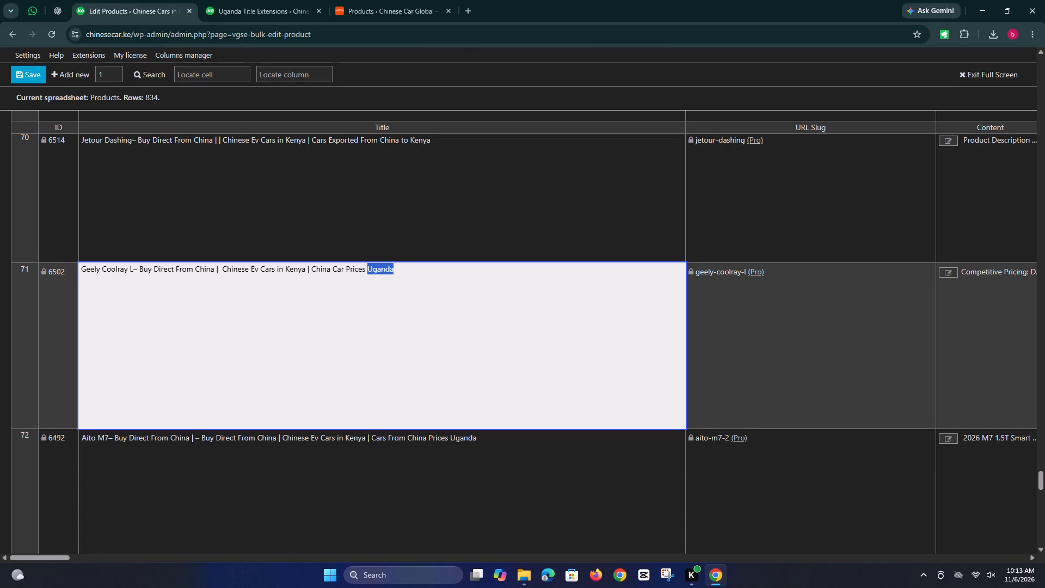
{"action": "key", "text": "ctrl+v"}
{"action": "scroll", "coordinate": [432, 305], "scroll_direction": "down", "scroll_amount": 3}
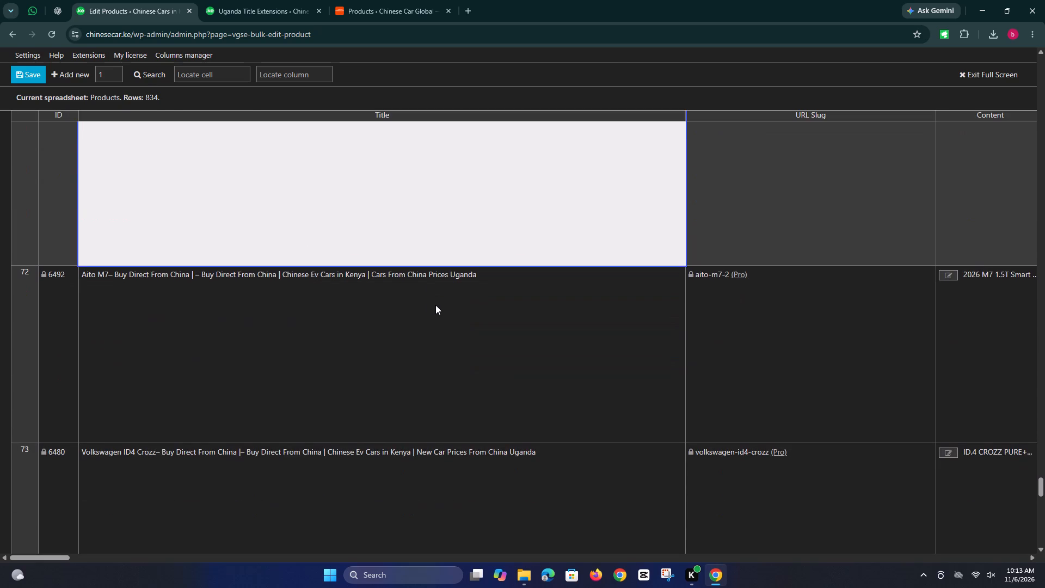
{"action": "triple_click", "coordinate": [435, 305]}
{"action": "left_click_drag", "start_coordinate": [481, 272], "coordinate": [454, 278]}
{"action": "key", "text": "ctrl+v"}
Replace "Uganda" with "Kenya" at the end of the Volkswagen ID4 Crozz and Volkswagen ID. 3 titles.
{"action": "double_click", "coordinate": [503, 469]}
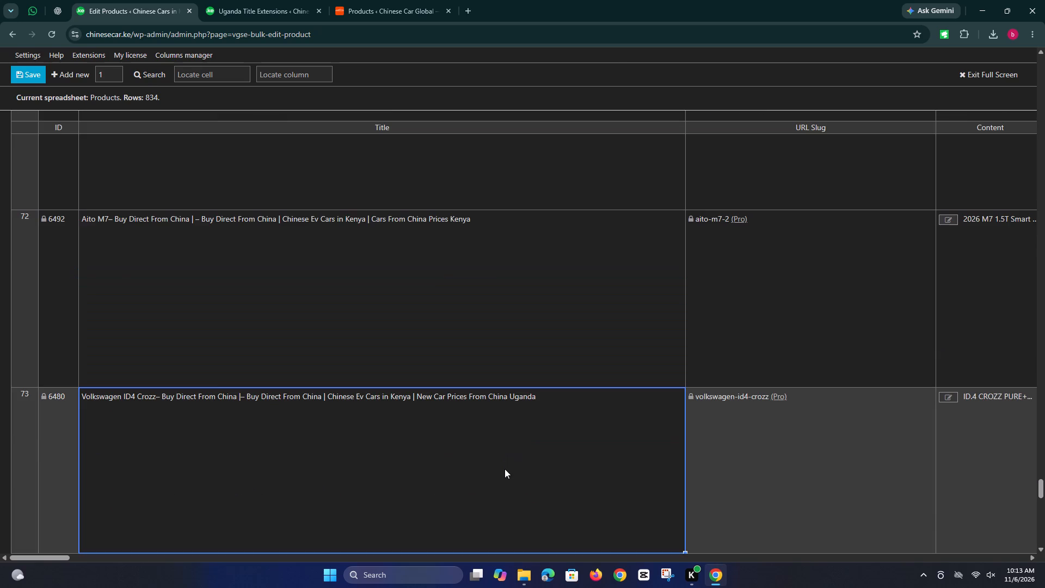
{"action": "double_click", "coordinate": [536, 396]}
{"action": "left_click_drag", "start_coordinate": [539, 396], "coordinate": [513, 399]}
{"action": "key", "text": "ctrl+v"}
{"action": "scroll", "coordinate": [494, 440], "scroll_direction": "down", "scroll_amount": 5}
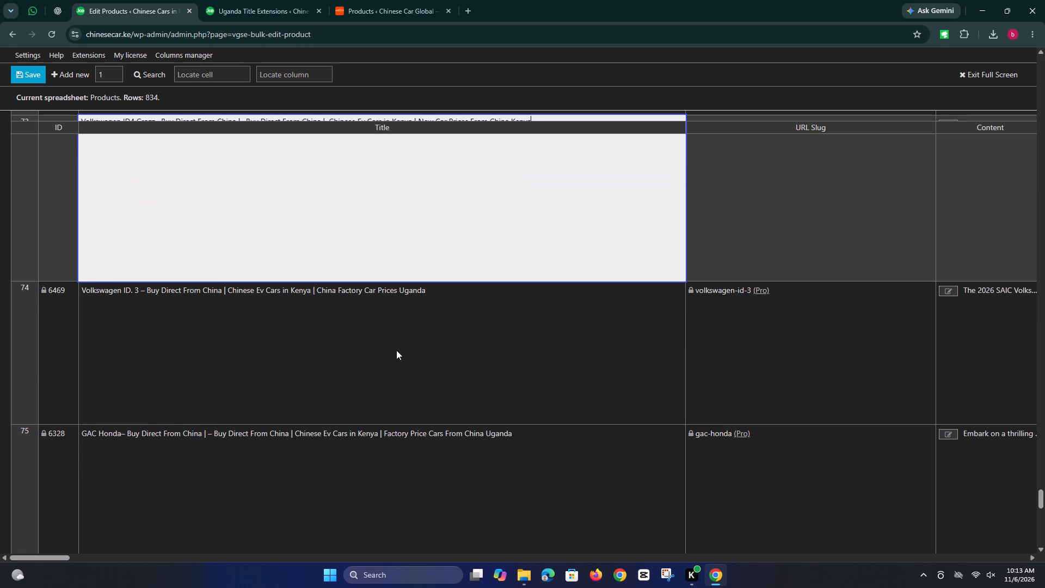
{"action": "triple_click", "coordinate": [396, 350]}
{"action": "left_click_drag", "start_coordinate": [433, 287], "coordinate": [431, 286]}
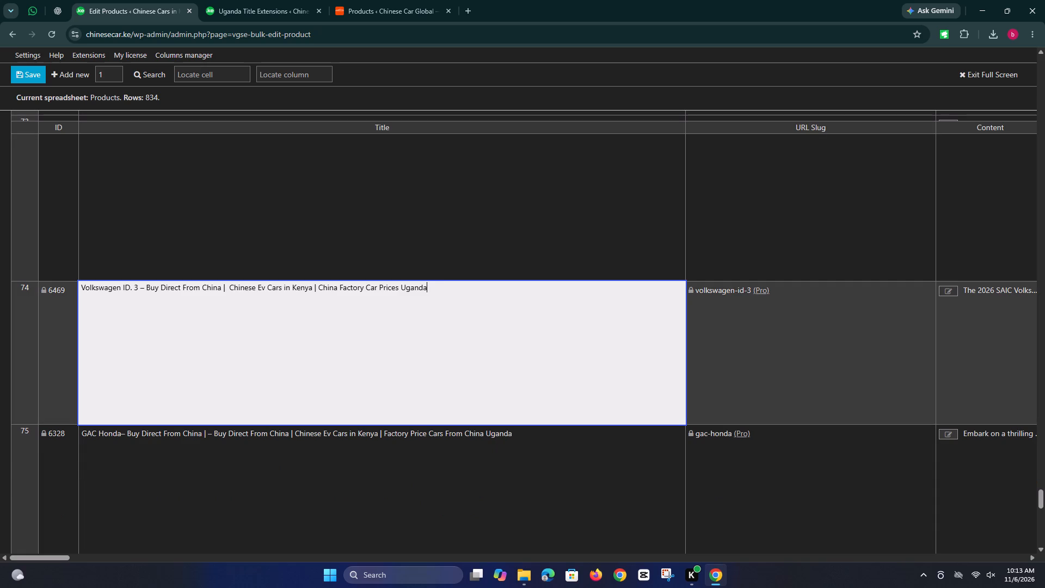
{"action": "left_click_drag", "start_coordinate": [431, 286], "coordinate": [401, 289]}
{"action": "key", "text": "ctrl+v"}
Replace "Uganda" with "Kenya" at the end of the GAC Honda title.
{"action": "scroll", "coordinate": [485, 308], "scroll_direction": "down", "scroll_amount": 4}
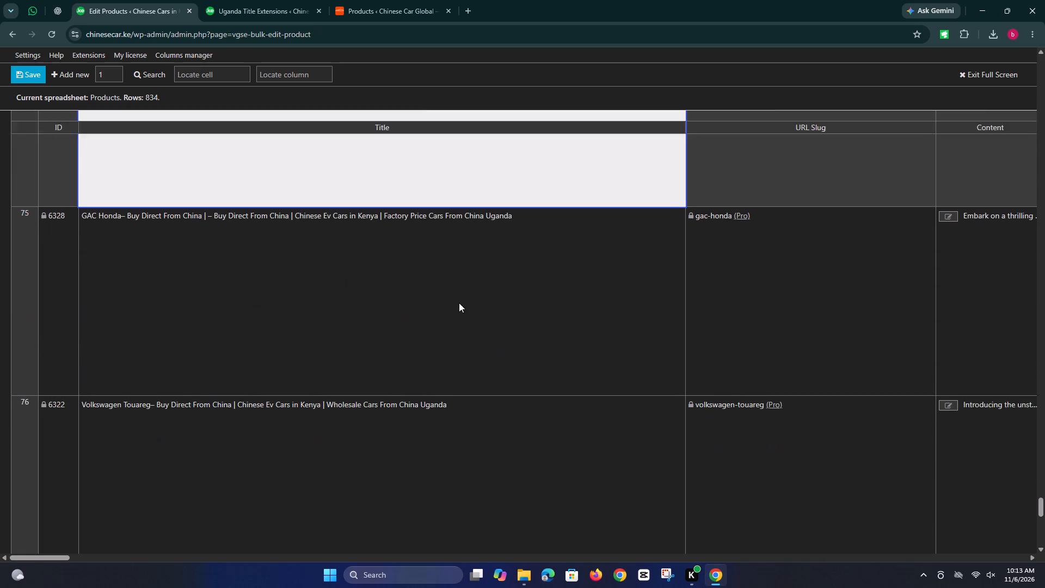
{"action": "triple_click", "coordinate": [422, 288]}
{"action": "left_click_drag", "start_coordinate": [518, 218], "coordinate": [489, 219]}
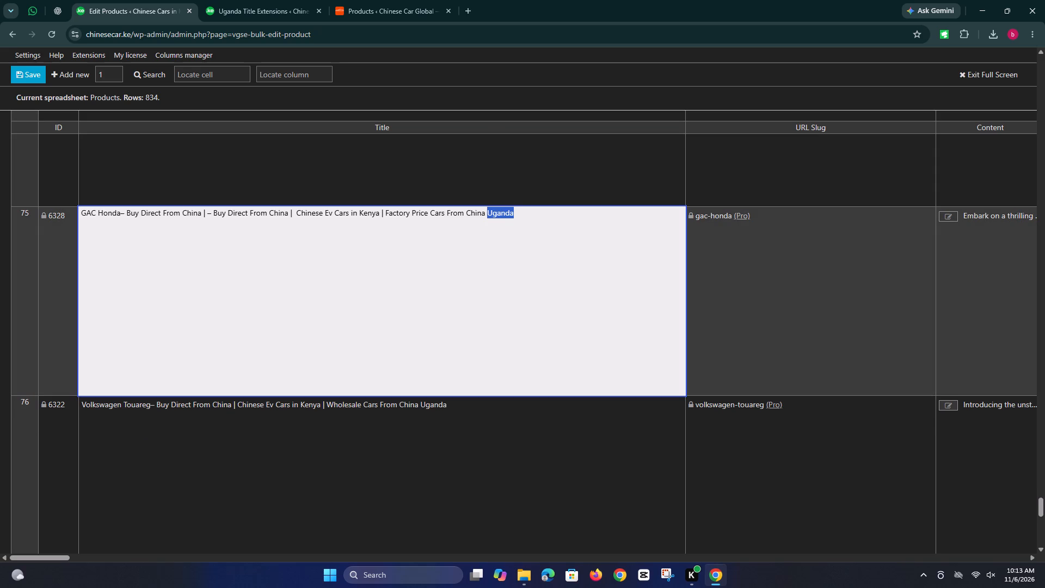
{"action": "left_click_drag", "start_coordinate": [489, 219], "coordinate": [488, 219]}
{"action": "key", "text": "ctrl+v"}
Replace "Uganda" with "Kenya" at the end of the Volkswagen Touareg and NIO Et5 titles.
{"action": "scroll", "coordinate": [421, 361], "scroll_direction": "down", "scroll_amount": 3}
{"action": "triple_click", "coordinate": [414, 315]}
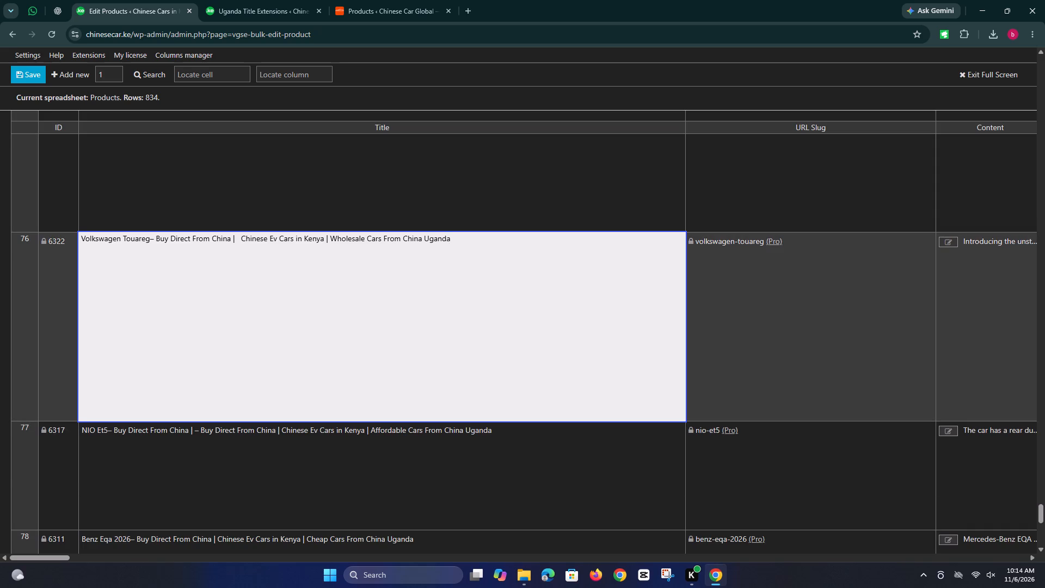
{"action": "left_click_drag", "start_coordinate": [453, 244], "coordinate": [425, 243]}
{"action": "key", "text": "ctrl+v"}
{"action": "scroll", "coordinate": [457, 273], "scroll_direction": "down", "scroll_amount": 3}
{"action": "triple_click", "coordinate": [453, 302]}
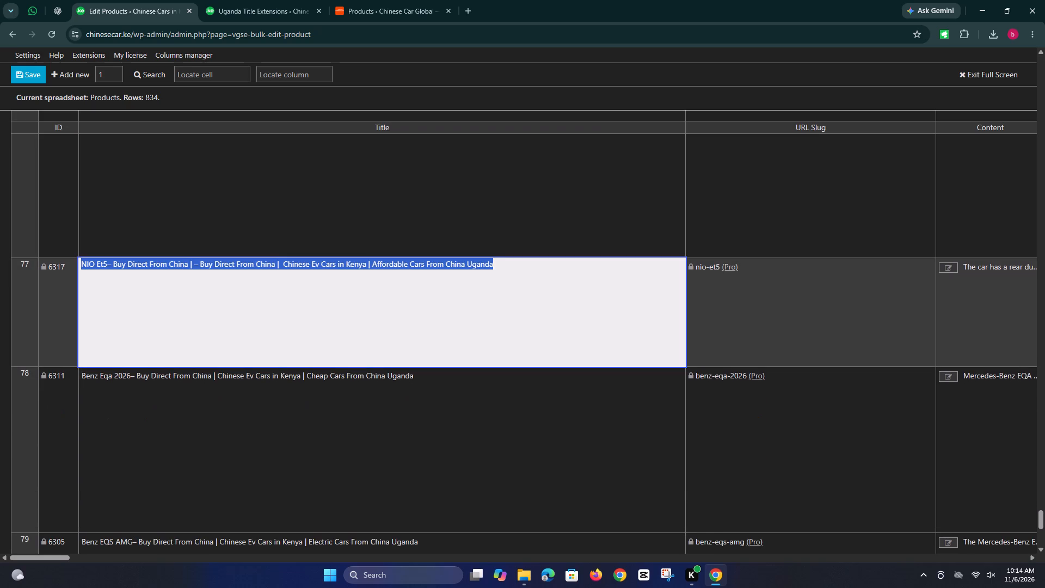
{"action": "left_click", "coordinate": [497, 264]}
{"action": "left_click_drag", "start_coordinate": [500, 264], "coordinate": [468, 269]}
{"action": "key", "text": "ctrl+v"}
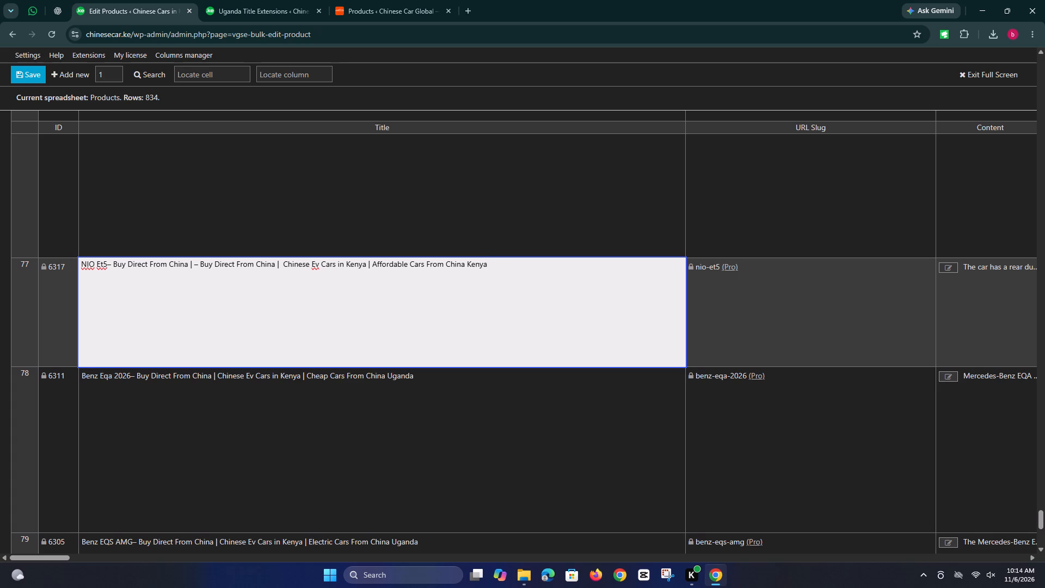
Replace "Uganda" with "Kenya" at the end of the Benz Eqa 2026 and Benz EQS AMG titles.
{"action": "scroll", "coordinate": [468, 269], "scroll_direction": "down", "scroll_amount": 4}
{"action": "triple_click", "coordinate": [368, 242]}
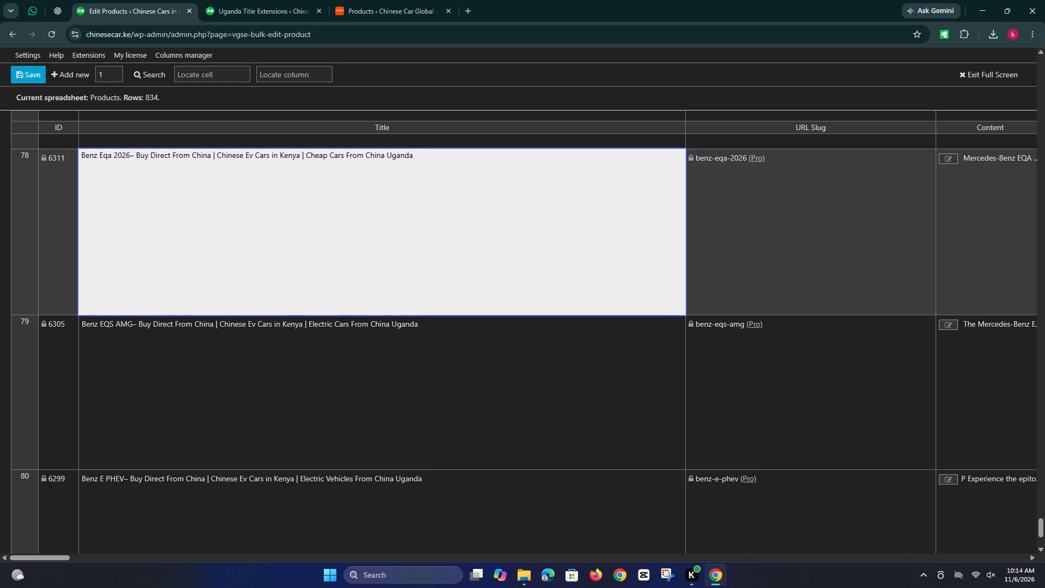
{"action": "left_click_drag", "start_coordinate": [417, 156], "coordinate": [388, 158]}
{"action": "right_click", "coordinate": [396, 158]}
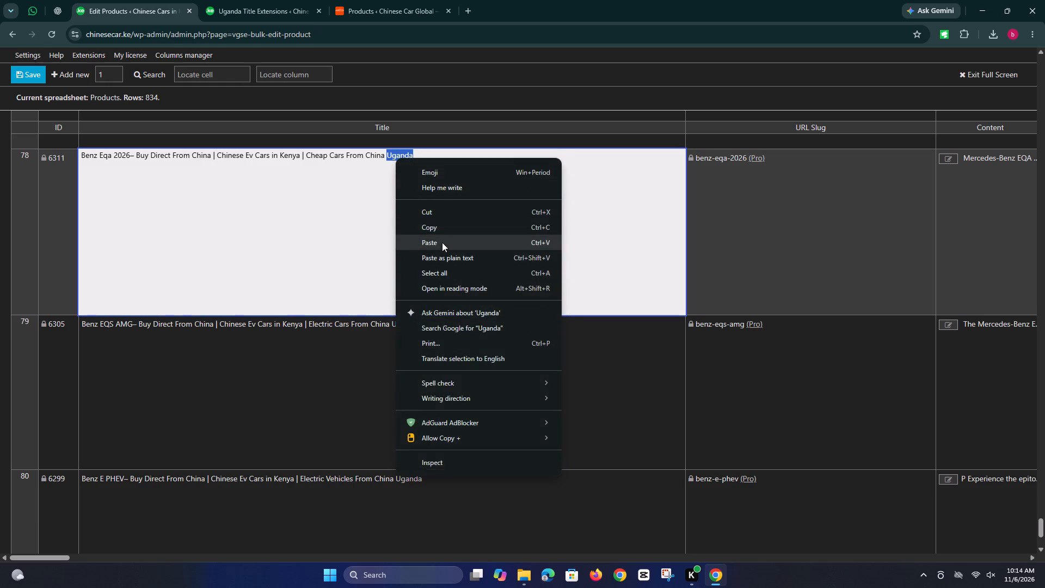
{"action": "left_click", "coordinate": [442, 242]}
{"action": "double_click", "coordinate": [396, 362]}
{"action": "left_click_drag", "start_coordinate": [426, 326], "coordinate": [393, 327]}
{"action": "right_click", "coordinate": [408, 324]}
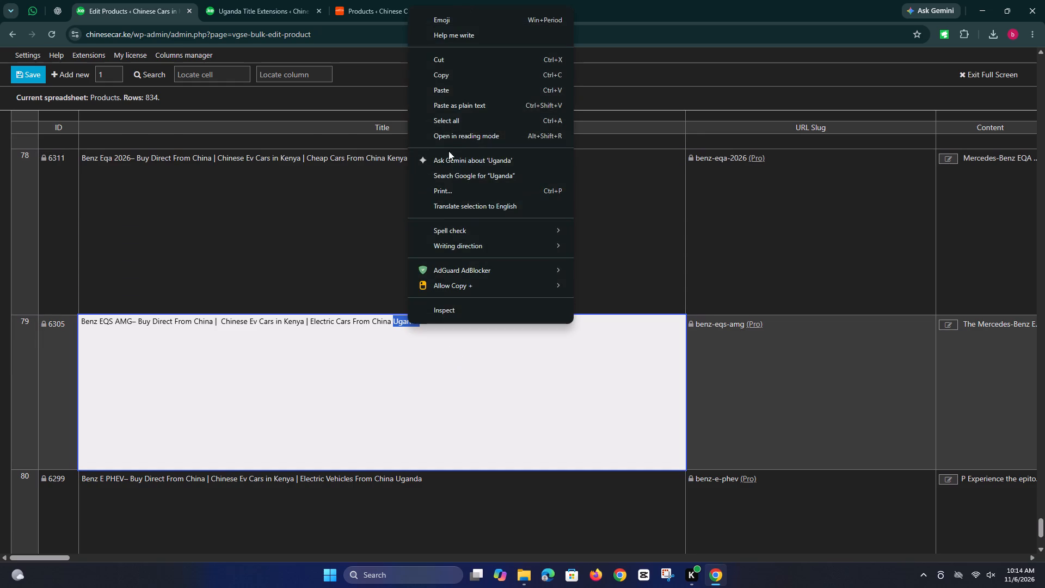
{"action": "left_click", "coordinate": [443, 93]}
Replace "Uganda" with "Kenya" at the end of the Benz E PHEV title in row 80.
{"action": "scroll", "coordinate": [445, 332], "scroll_direction": "down", "scroll_amount": 4}
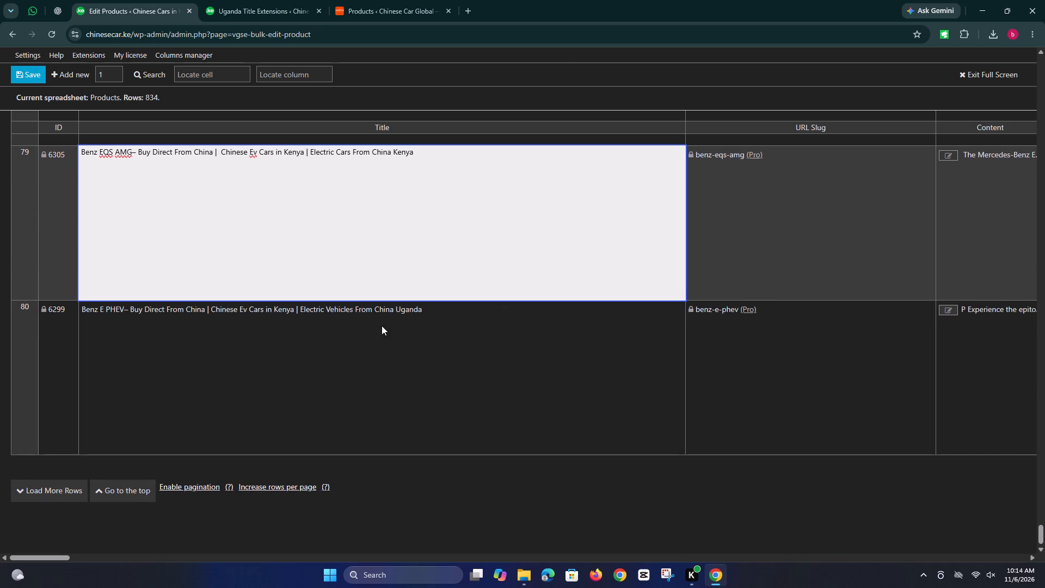
{"action": "double_click", "coordinate": [376, 335]}
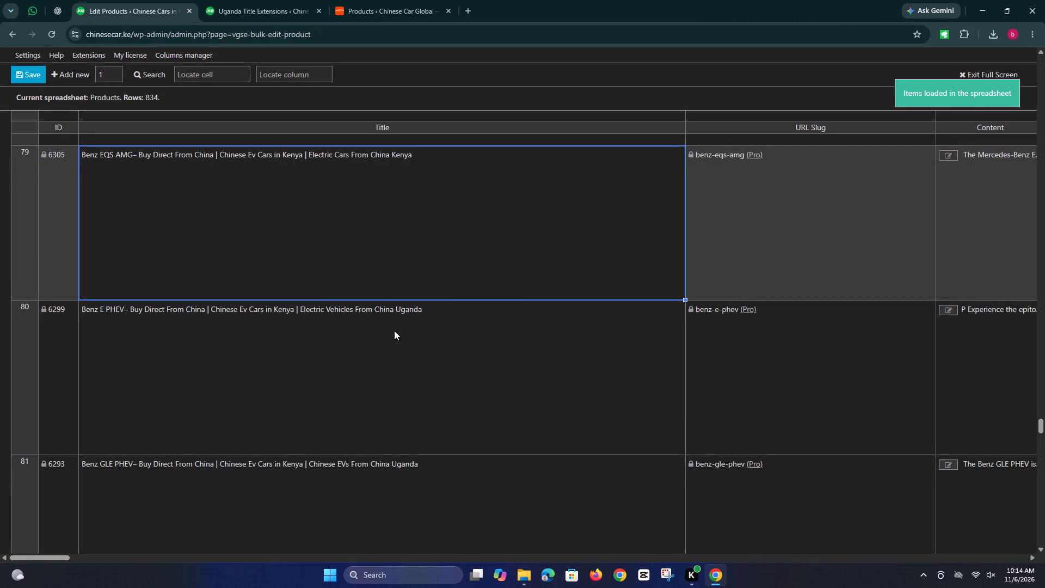
{"action": "double_click", "coordinate": [394, 330]}
{"action": "left_click_drag", "start_coordinate": [433, 308], "coordinate": [398, 309]}
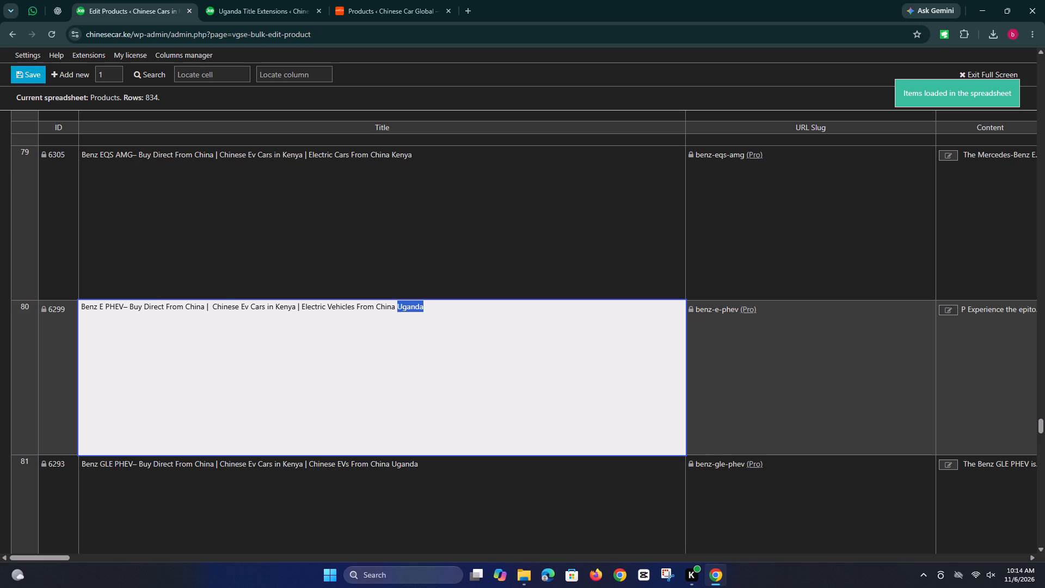
{"action": "left_click_drag", "start_coordinate": [398, 309], "coordinate": [397, 309]}
{"action": "right_click", "coordinate": [409, 307]}
{"action": "left_click", "coordinate": [457, 332]}
Replace "Uganda" with "Kenya" at the end of the Benz GLE PHEV title in row 81.
{"action": "scroll", "coordinate": [446, 397], "scroll_direction": "down", "scroll_amount": 2}
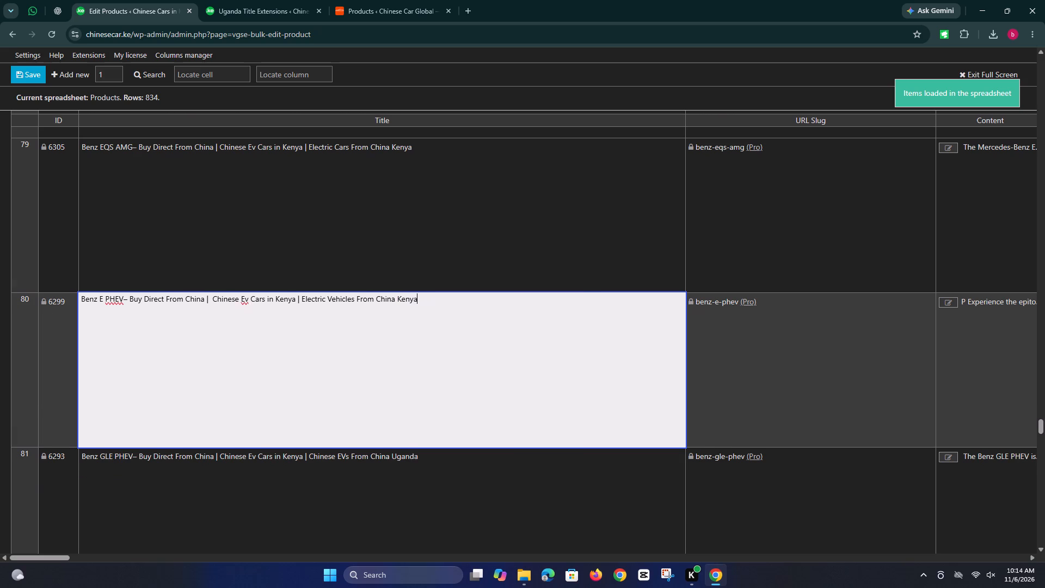
{"action": "scroll", "coordinate": [446, 397], "scroll_direction": "down", "scroll_amount": 2}
{"action": "triple_click", "coordinate": [371, 311]}
{"action": "left_click_drag", "start_coordinate": [422, 243], "coordinate": [407, 244]}
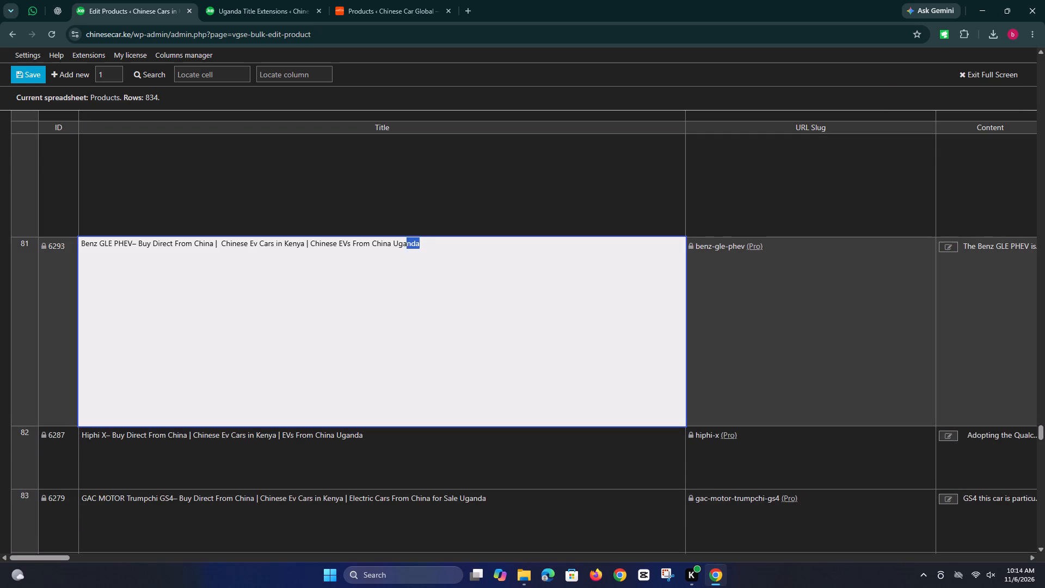
{"action": "left_click_drag", "start_coordinate": [407, 244], "coordinate": [392, 247]}
{"action": "left_click", "coordinate": [394, 247]}
{"action": "left_click_drag", "start_coordinate": [427, 246], "coordinate": [396, 245]}
{"action": "right_click", "coordinate": [404, 244]}
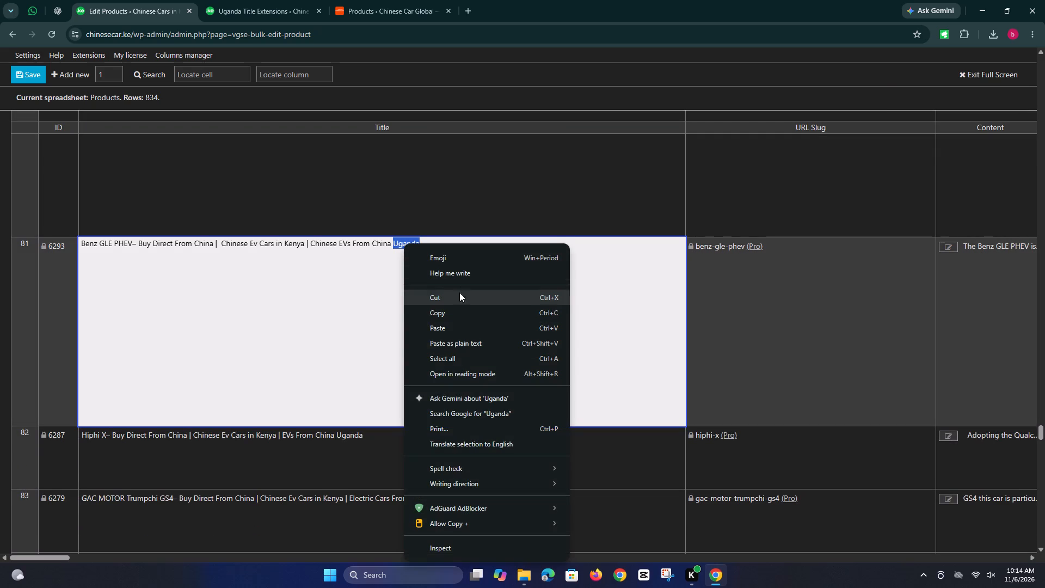
{"action": "left_click", "coordinate": [448, 329]}
Replace "Uganda" with "Kenya" at the end of the Hiphi X and GAC MOTOR Trumpchi GS4 titles.
{"action": "scroll", "coordinate": [402, 336], "scroll_direction": "down", "scroll_amount": 3}
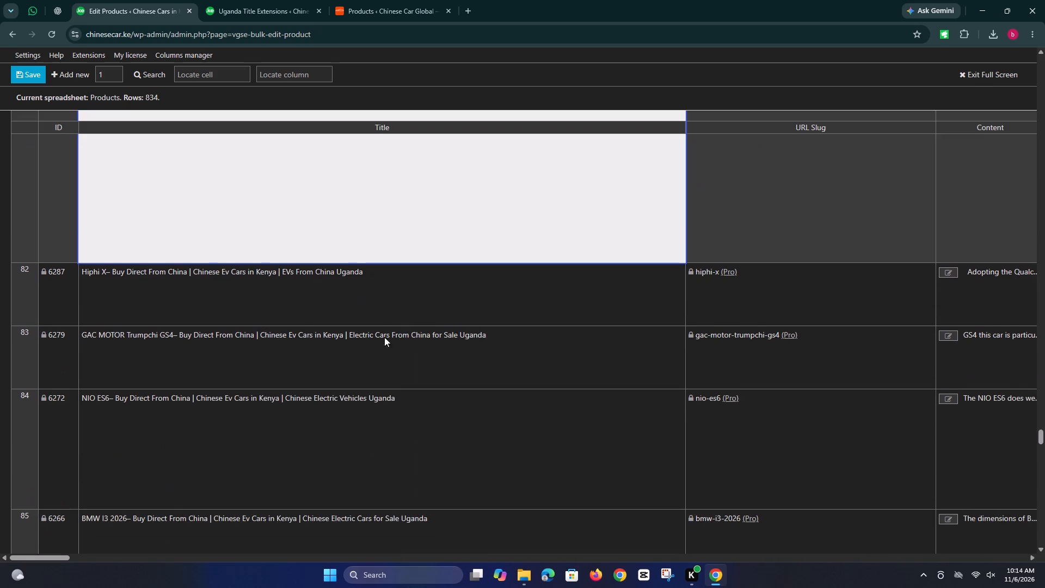
{"action": "triple_click", "coordinate": [310, 310]}
{"action": "left_click_drag", "start_coordinate": [372, 271], "coordinate": [345, 271]}
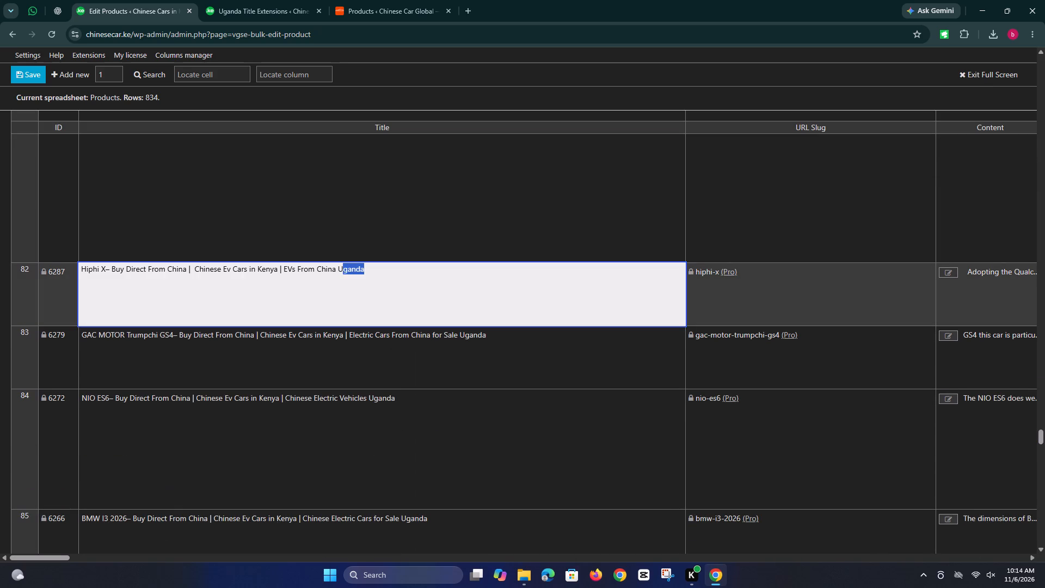
{"action": "left_click_drag", "start_coordinate": [345, 271], "coordinate": [337, 272]}
{"action": "right_click", "coordinate": [349, 270]}
{"action": "left_click", "coordinate": [388, 329]}
{"action": "scroll", "coordinate": [476, 305], "scroll_direction": "down", "scroll_amount": 3}
{"action": "triple_click", "coordinate": [434, 197]}
{"action": "left_click_drag", "start_coordinate": [495, 171], "coordinate": [470, 171]}
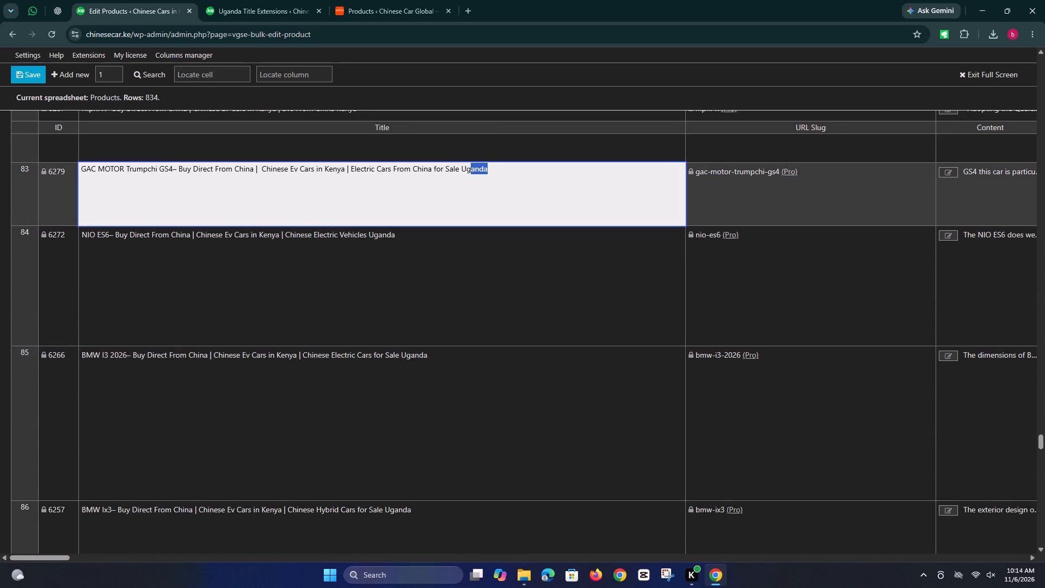
{"action": "left_click_drag", "start_coordinate": [470, 171], "coordinate": [463, 173]}
{"action": "right_click", "coordinate": [470, 171]}
{"action": "left_click", "coordinate": [508, 255]}
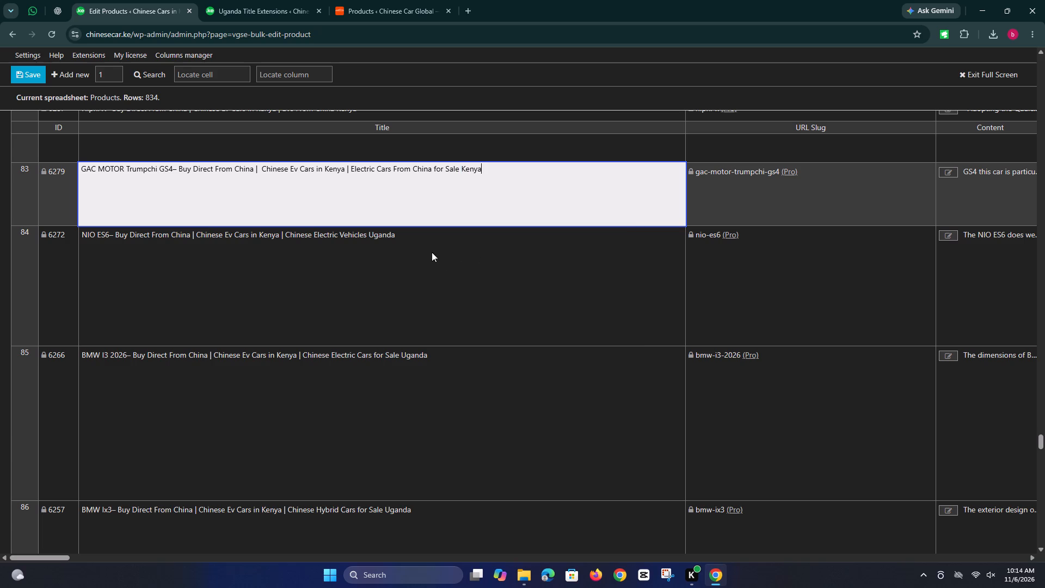
Replace "Uganda" with "Kenya" at the end of the NIO ES6 and BMW I3 2026 titles.
{"action": "double_click", "coordinate": [417, 254]}
{"action": "left_click_drag", "start_coordinate": [402, 235], "coordinate": [370, 232]}
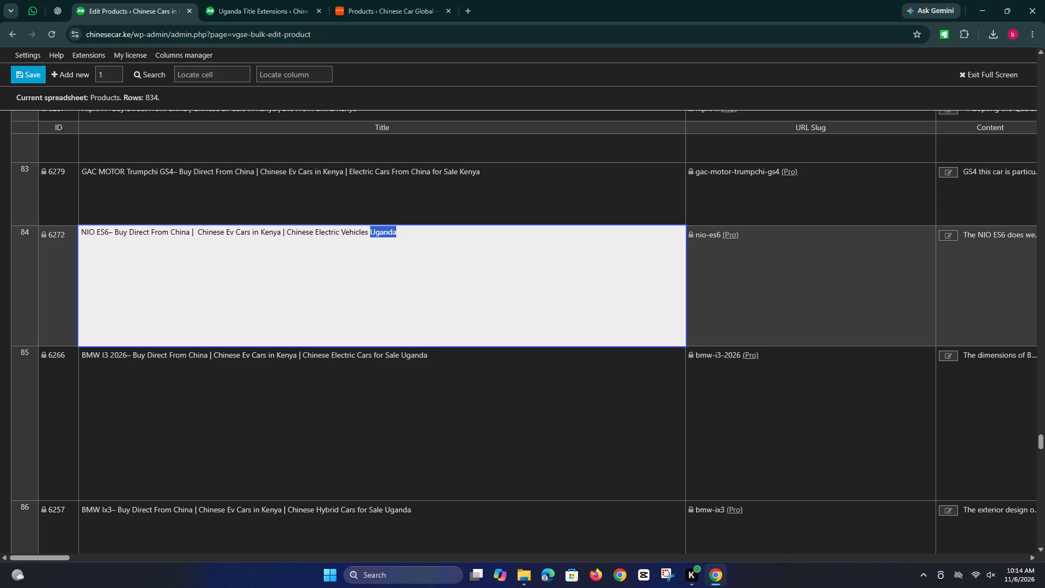
{"action": "right_click", "coordinate": [379, 234]}
{"action": "left_click", "coordinate": [427, 318]}
{"action": "scroll", "coordinate": [445, 306], "scroll_direction": "down", "scroll_amount": 3}
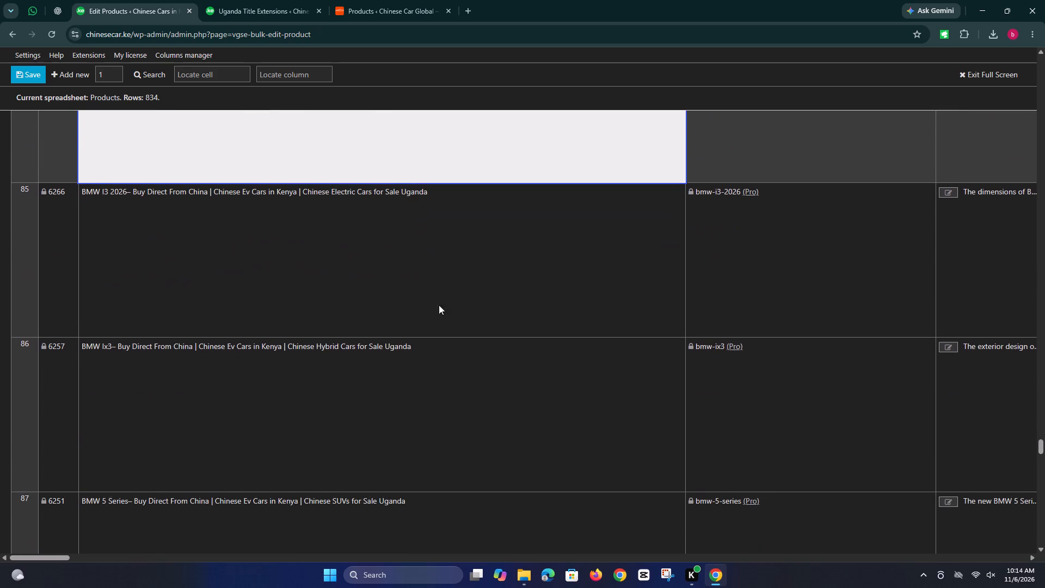
{"action": "triple_click", "coordinate": [387, 275]}
{"action": "left_click_drag", "start_coordinate": [434, 192], "coordinate": [402, 191]}
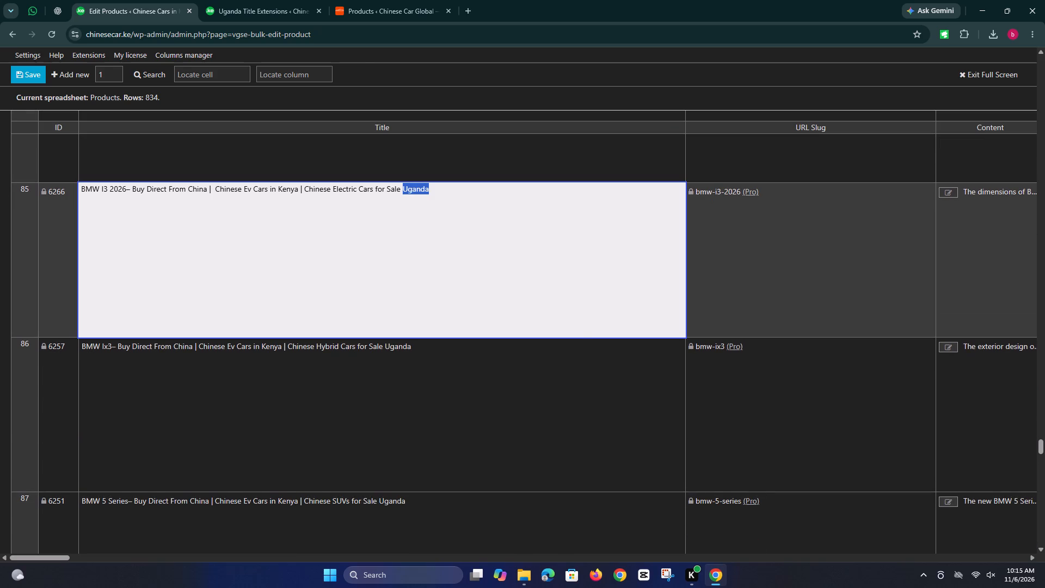
{"action": "right_click", "coordinate": [416, 189]}
{"action": "left_click", "coordinate": [452, 272]}
Replace "Uganda" with "Kenya" at the end of the BMW Ix3 and BMW 5 Series titles.
{"action": "scroll", "coordinate": [420, 296], "scroll_direction": "down", "scroll_amount": 2}
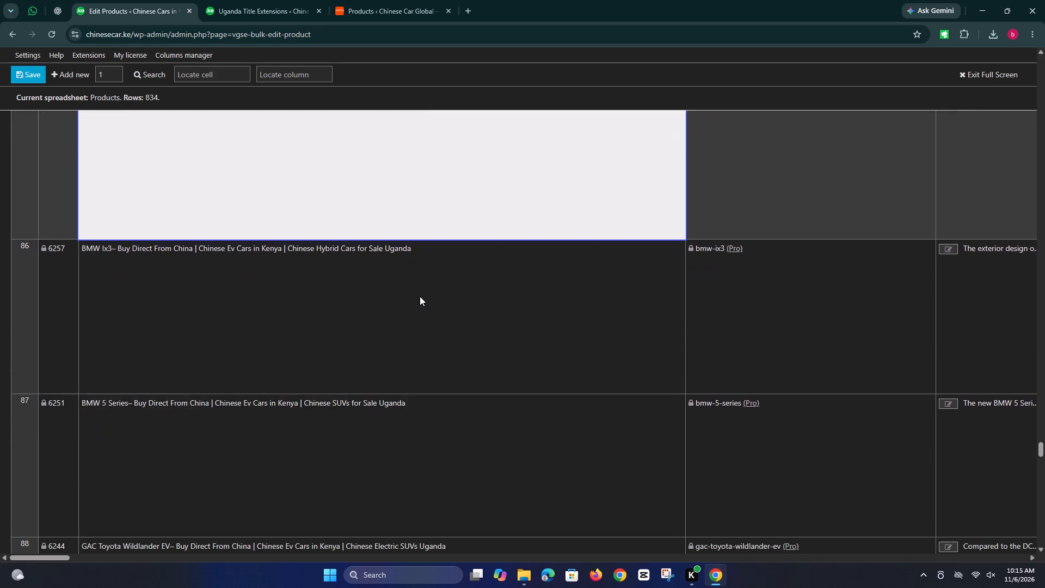
{"action": "triple_click", "coordinate": [382, 283]}
{"action": "left_click_drag", "start_coordinate": [415, 238], "coordinate": [392, 241]}
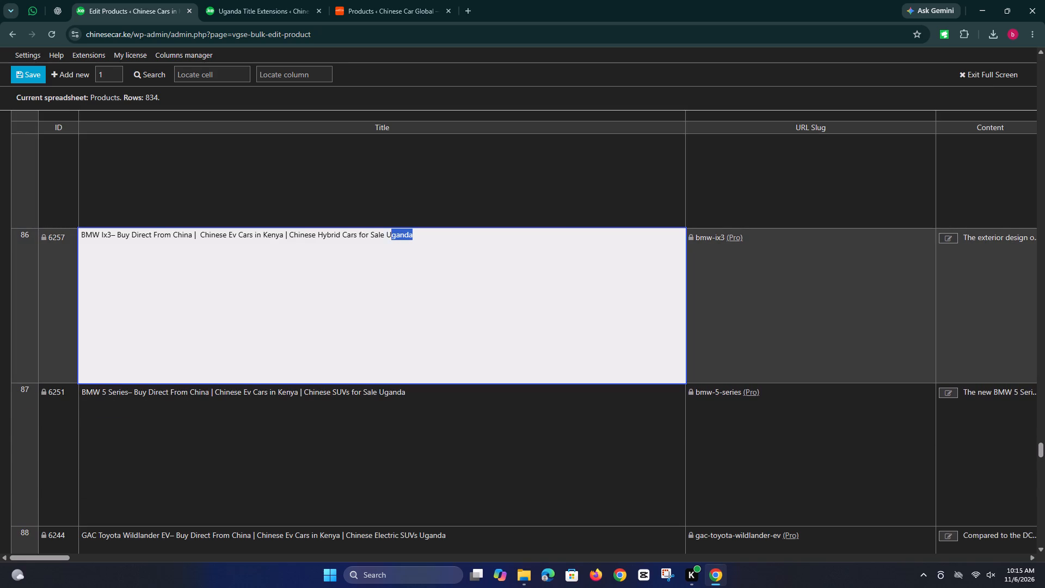
{"action": "left_click_drag", "start_coordinate": [392, 241], "coordinate": [388, 243]}
{"action": "right_click", "coordinate": [398, 233]}
{"action": "left_click", "coordinate": [435, 317]}
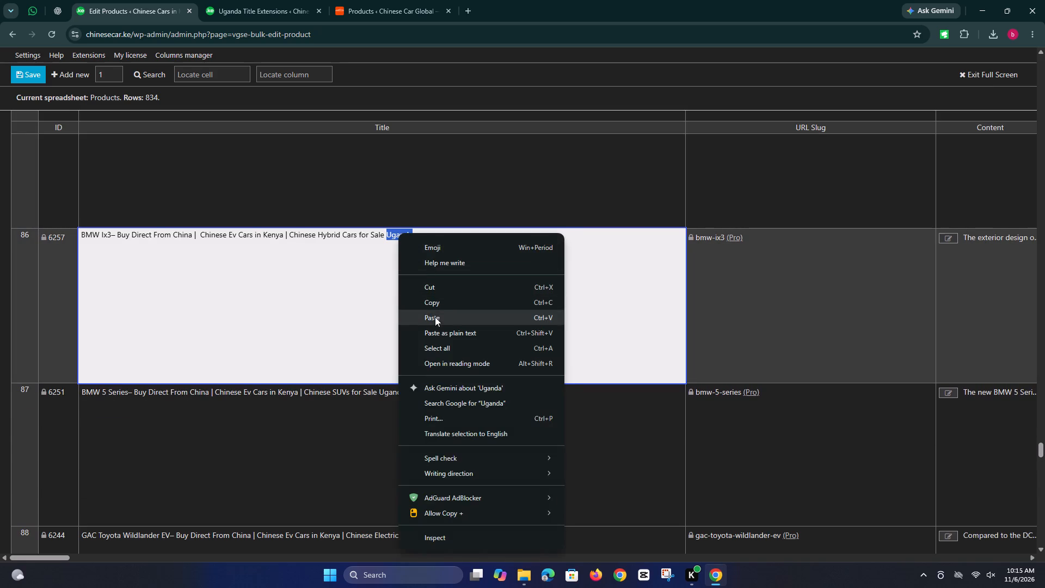
{"action": "scroll", "coordinate": [399, 298], "scroll_direction": "down", "scroll_amount": 3}
{"action": "double_click", "coordinate": [388, 291]}
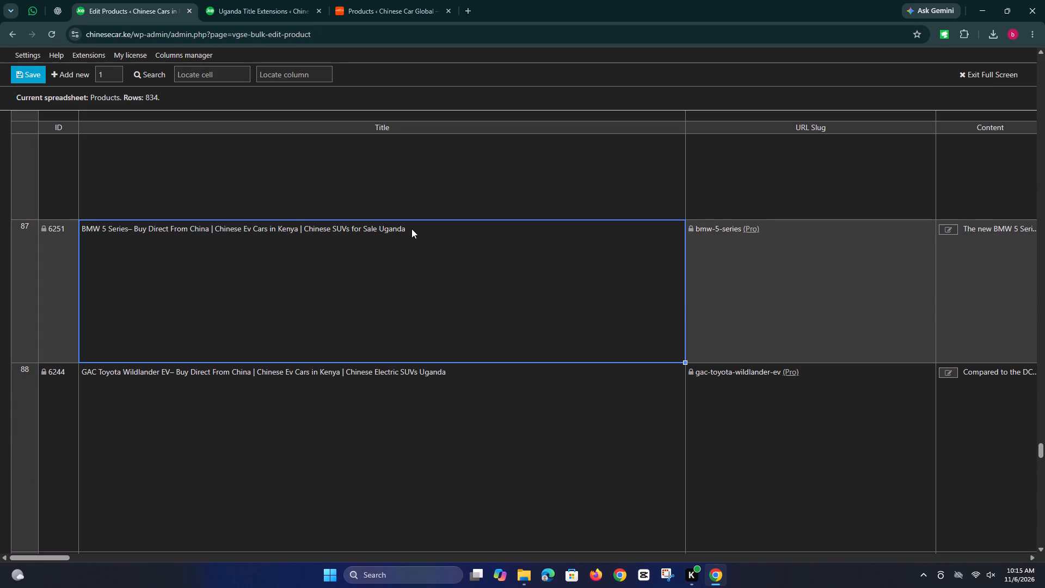
{"action": "double_click", "coordinate": [391, 239]}
{"action": "left_click_drag", "start_coordinate": [409, 227], "coordinate": [380, 230]}
{"action": "right_click", "coordinate": [392, 227]}
{"action": "left_click", "coordinate": [433, 310]}
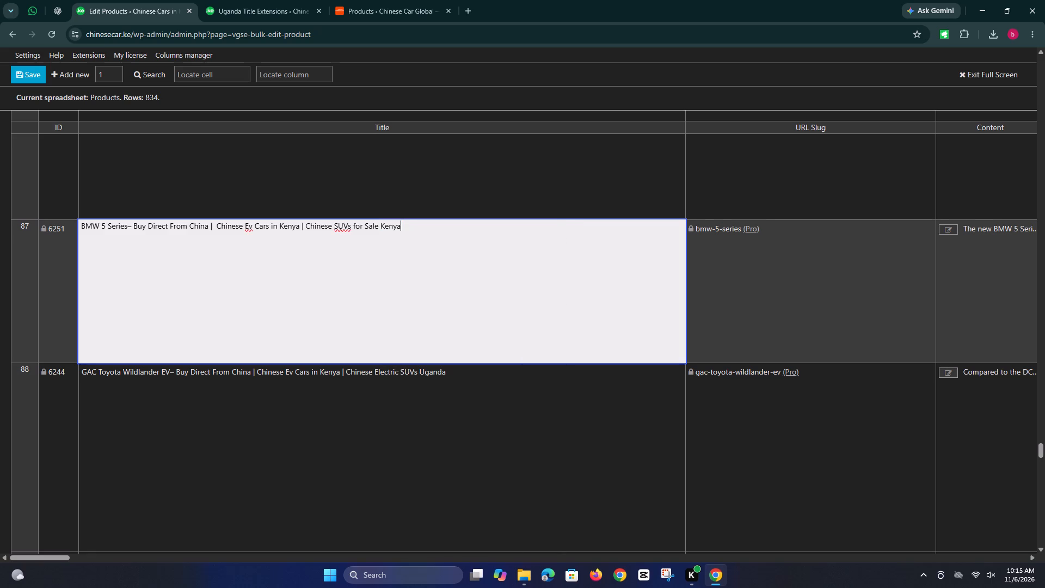
Replace "Uganda" with "Kenya" at the end of the GAC Toyota Wildlander EV and Toyota Corolla PHEV titles.
{"action": "scroll", "coordinate": [411, 281], "scroll_direction": "down", "scroll_amount": 2}
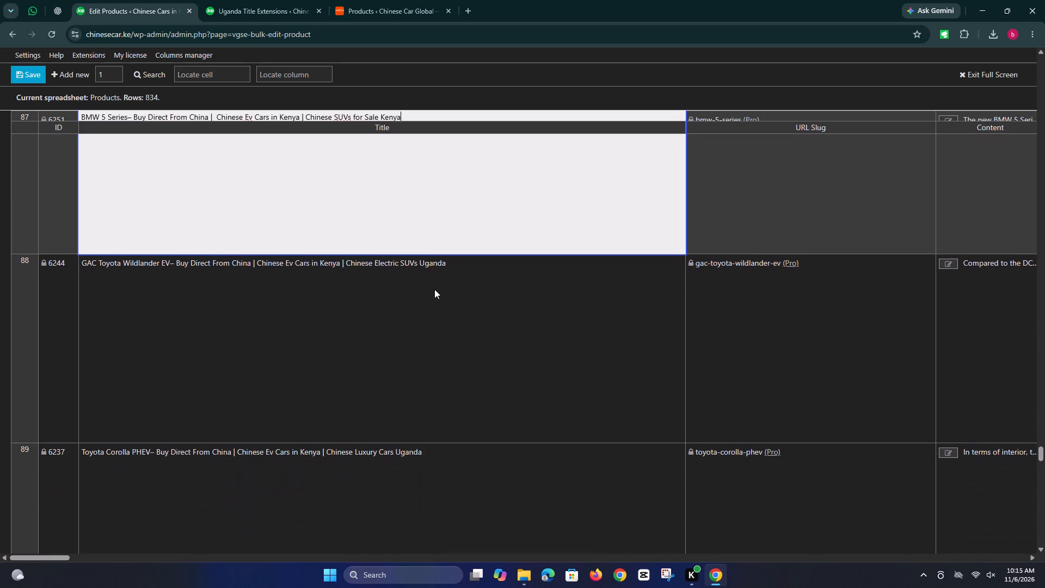
{"action": "triple_click", "coordinate": [434, 289]}
{"action": "left_click_drag", "start_coordinate": [453, 264], "coordinate": [422, 266]}
{"action": "right_click", "coordinate": [435, 261]}
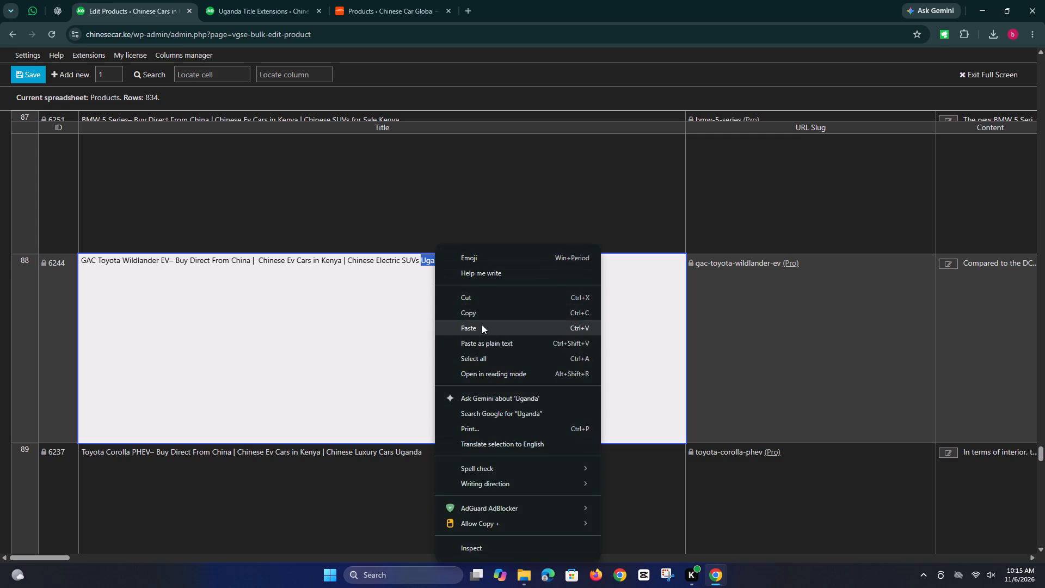
{"action": "left_click", "coordinate": [479, 326]}
{"action": "scroll", "coordinate": [453, 308], "scroll_direction": "down", "scroll_amount": 4}
{"action": "triple_click", "coordinate": [352, 279]}
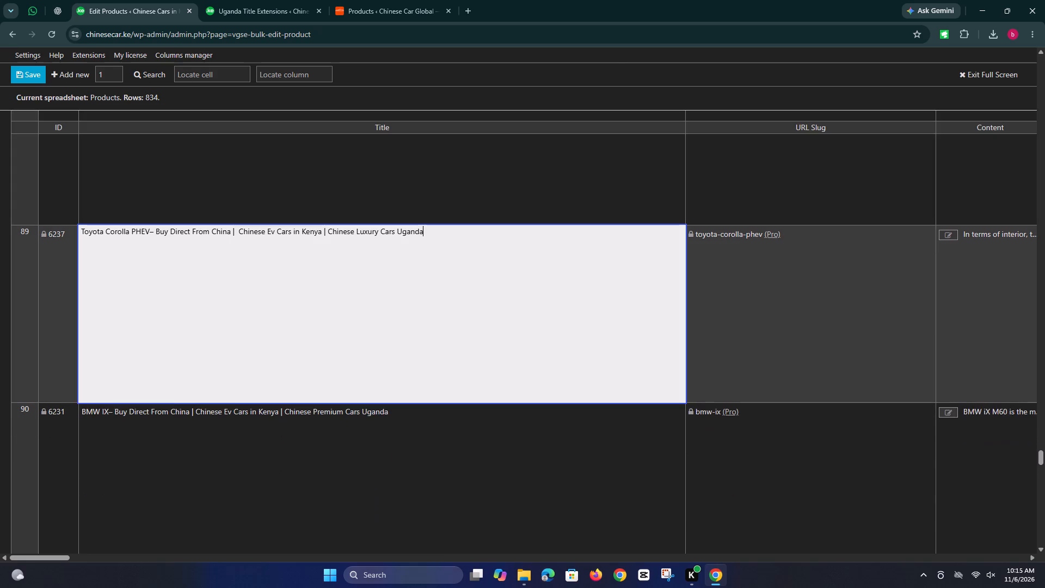
{"action": "left_click_drag", "start_coordinate": [429, 235], "coordinate": [399, 237]}
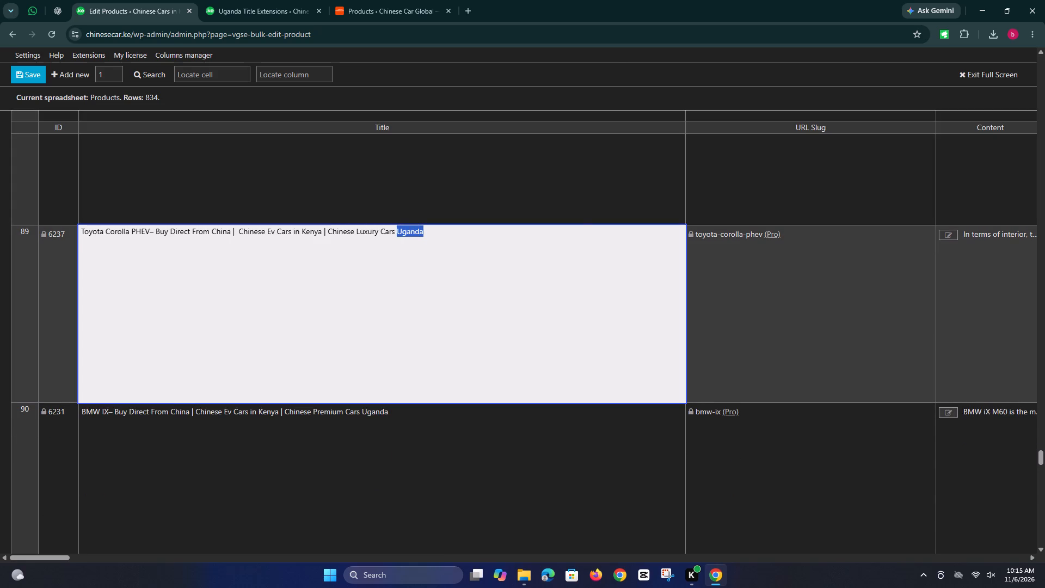
{"action": "right_click", "coordinate": [412, 232]}
{"action": "left_click", "coordinate": [454, 314]}
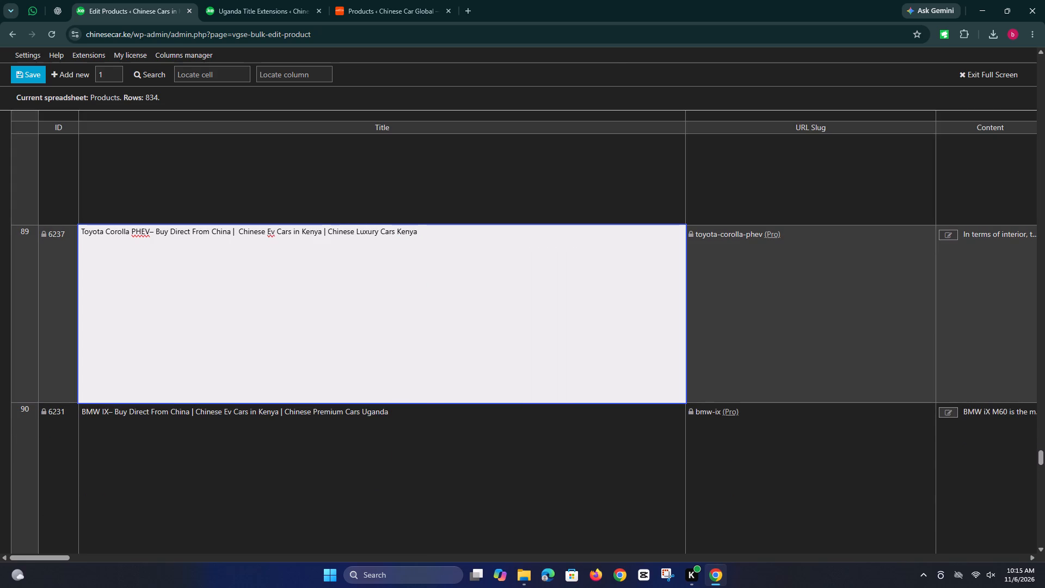
Replace "Uganda" with "Kenya" at the end of the BMW IX title in row 90.
{"action": "scroll", "coordinate": [418, 297], "scroll_direction": "down", "scroll_amount": 1}
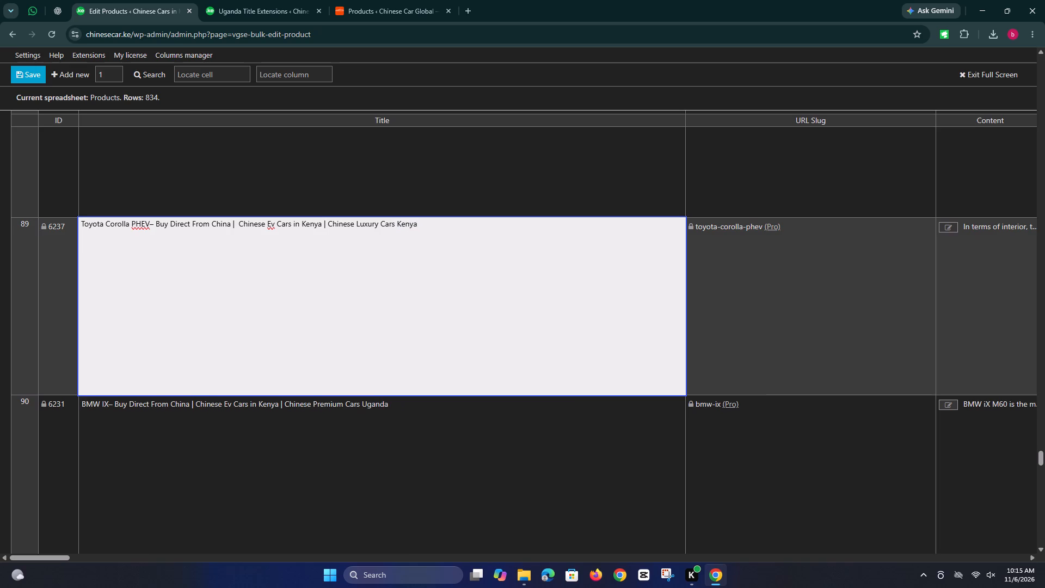
{"action": "scroll", "coordinate": [418, 297], "scroll_direction": "down", "scroll_amount": 2}
{"action": "triple_click", "coordinate": [361, 284]}
{"action": "left_click", "coordinate": [392, 247]}
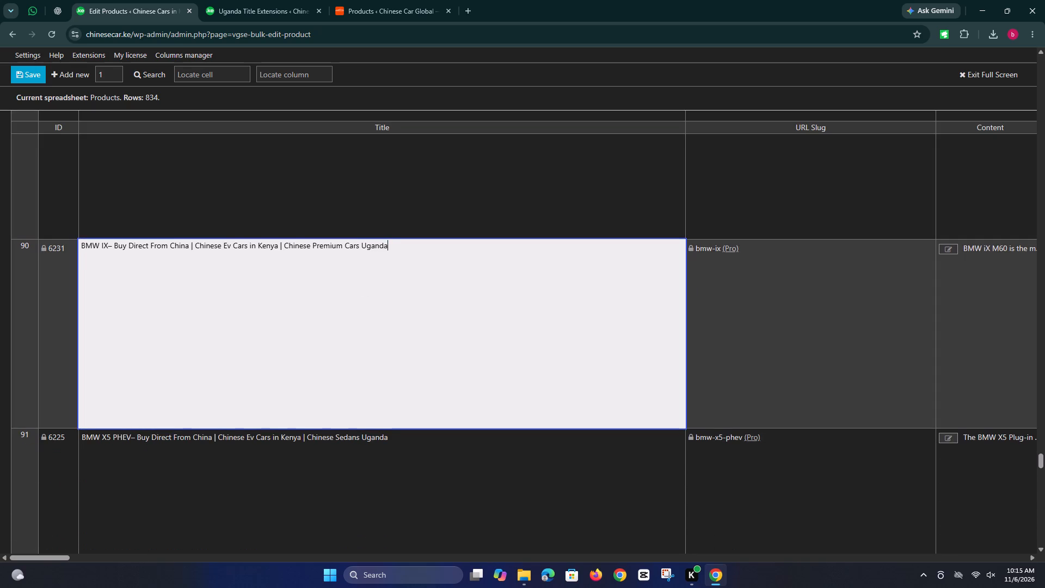
{"action": "left_click_drag", "start_coordinate": [391, 246], "coordinate": [363, 247]}
{"action": "right_click", "coordinate": [372, 245]}
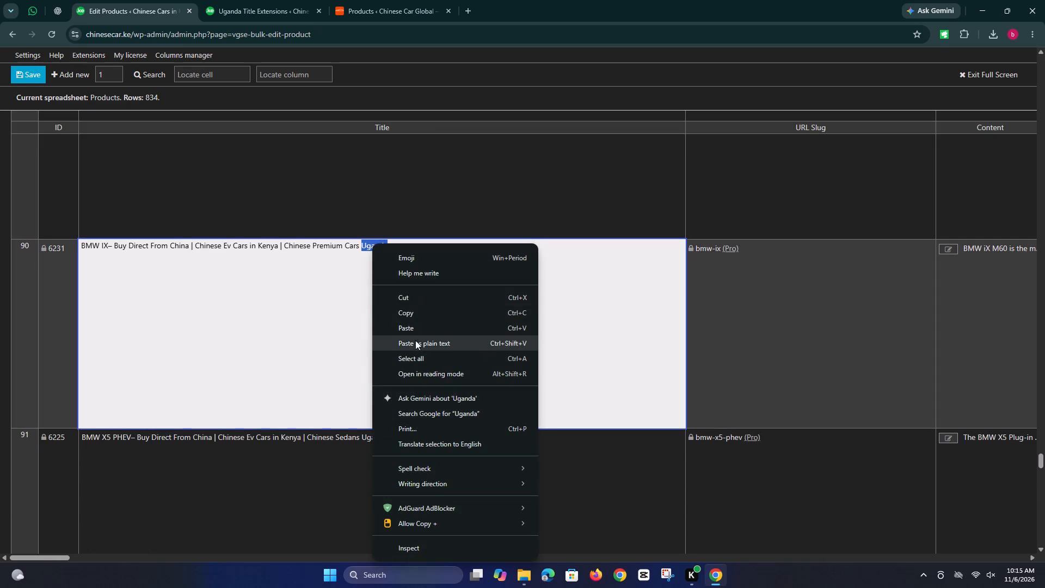
{"action": "left_click", "coordinate": [417, 330]}
Replace "Uganda" with "Kenya" at the end of the BMW X5 PHEV and SAIC MAXUS MIFA 5 titles.
{"action": "scroll", "coordinate": [426, 327], "scroll_direction": "down", "scroll_amount": 3}
{"action": "triple_click", "coordinate": [358, 311]}
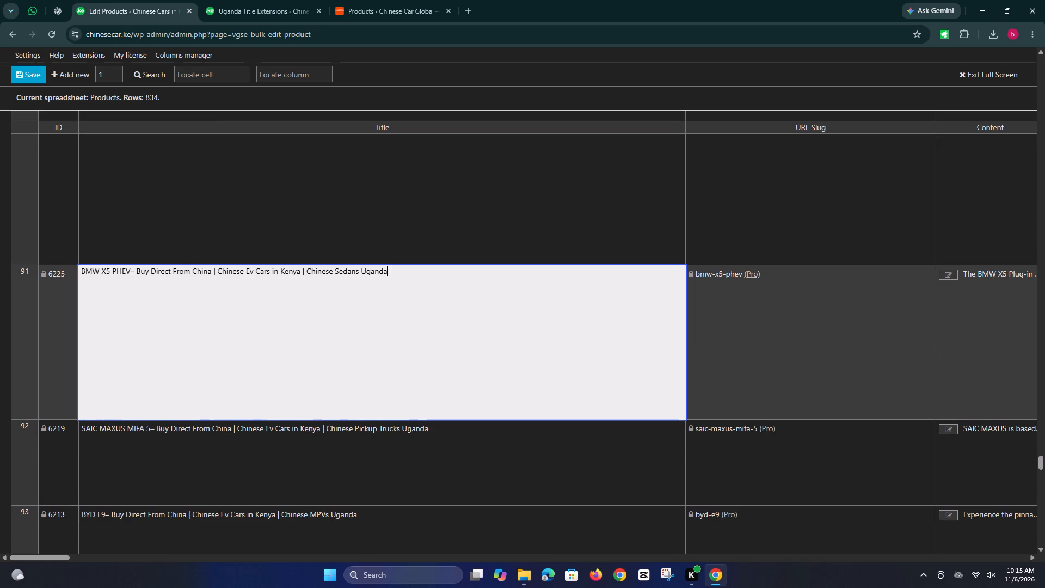
{"action": "left_click_drag", "start_coordinate": [391, 272], "coordinate": [362, 273]}
{"action": "right_click", "coordinate": [374, 271]}
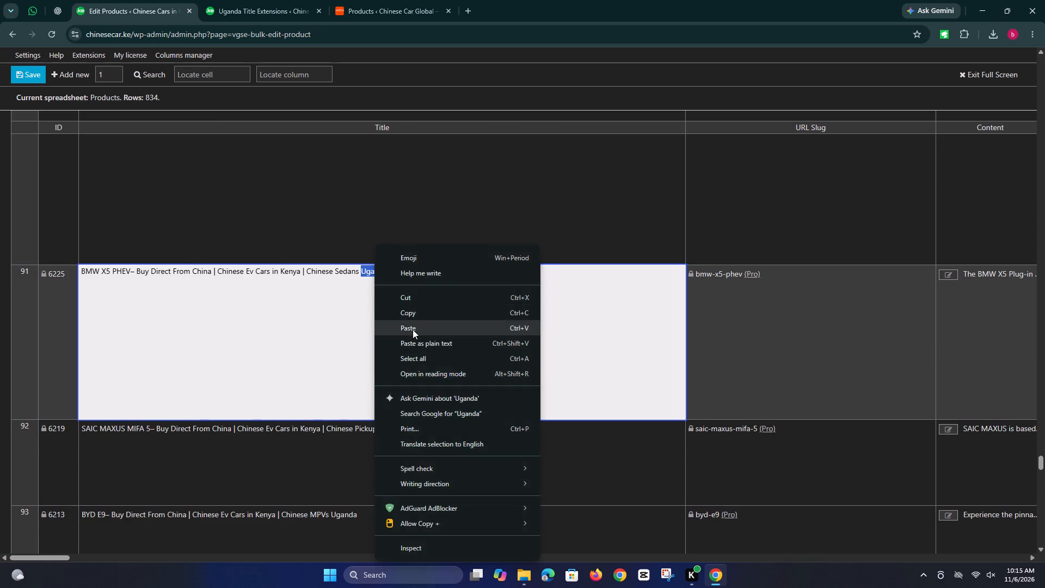
{"action": "left_click", "coordinate": [413, 329]}
{"action": "scroll", "coordinate": [413, 323], "scroll_direction": "down", "scroll_amount": 3}
{"action": "triple_click", "coordinate": [381, 309]}
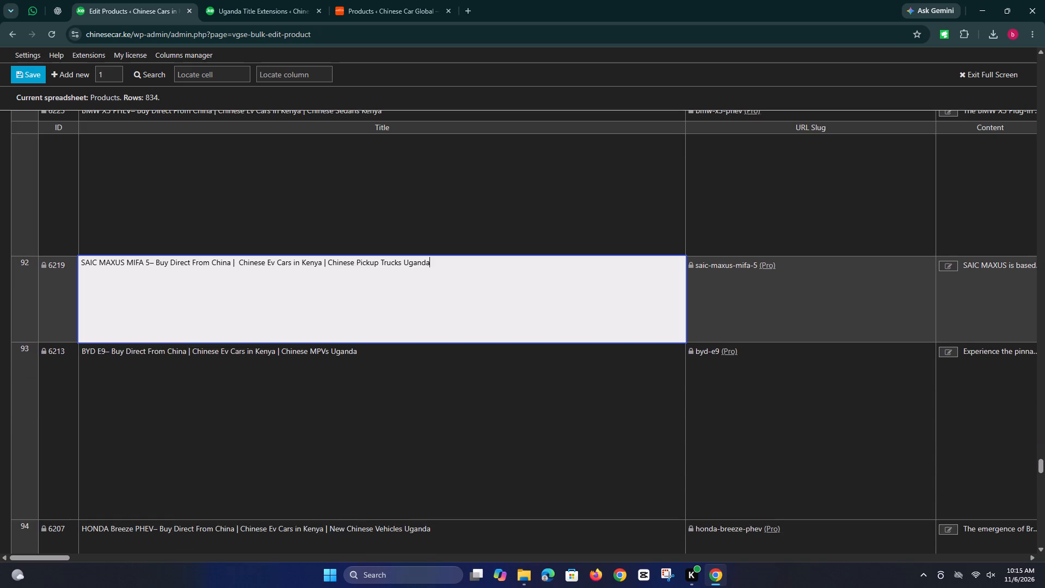
{"action": "left_click_drag", "start_coordinate": [436, 264], "coordinate": [403, 266]}
{"action": "right_click", "coordinate": [416, 264]}
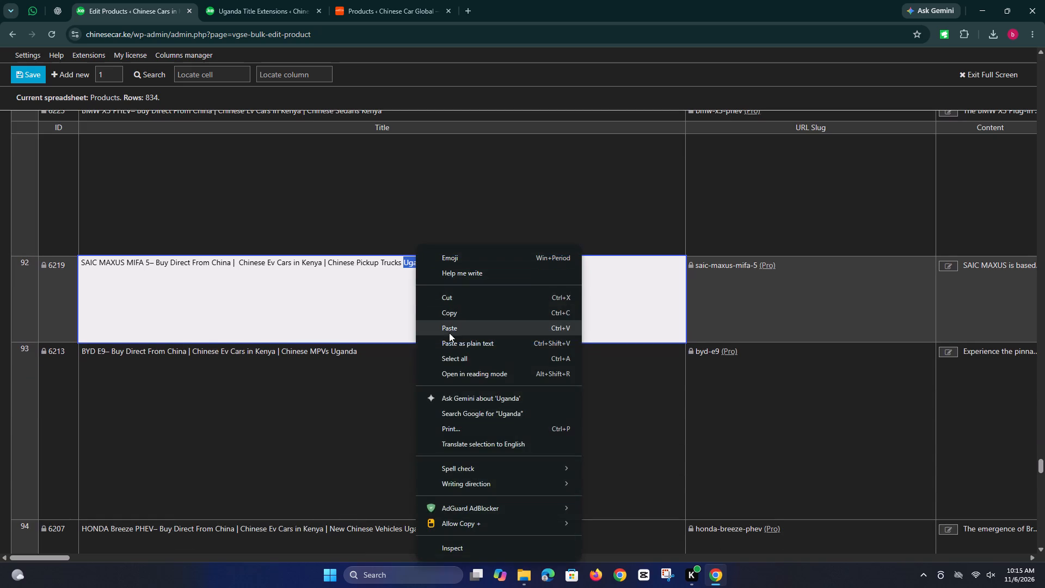
{"action": "left_click", "coordinate": [449, 333]}
Replace "Uganda" with "Kenya" at the end of the BYD E9 and HONDA Breeze PHEV titles.
{"action": "scroll", "coordinate": [400, 313], "scroll_direction": "down", "scroll_amount": 3}
{"action": "triple_click", "coordinate": [316, 253]}
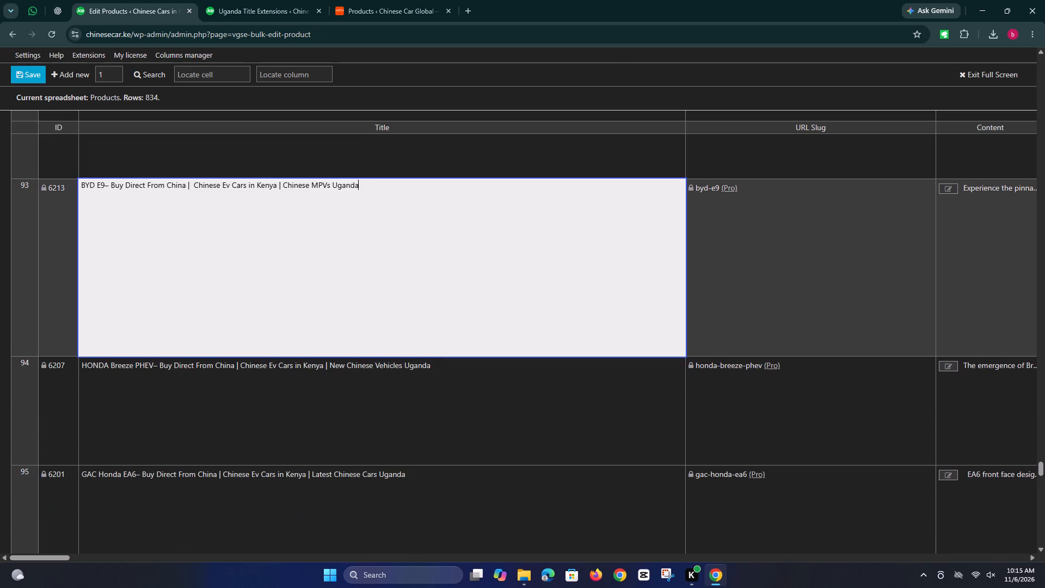
{"action": "left_click_drag", "start_coordinate": [366, 186], "coordinate": [335, 189]}
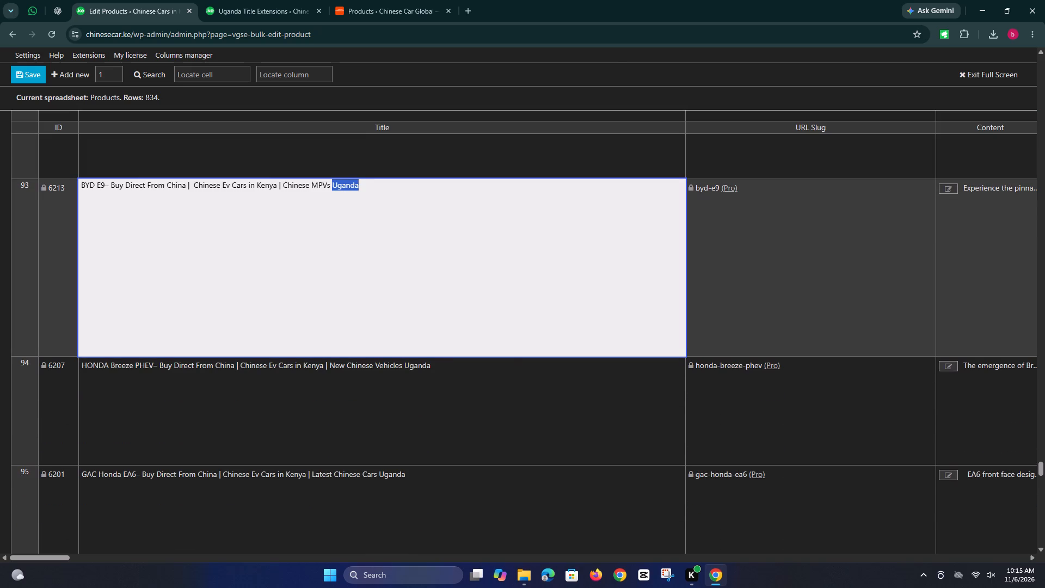
{"action": "right_click", "coordinate": [345, 186]}
{"action": "left_click", "coordinate": [389, 273]}
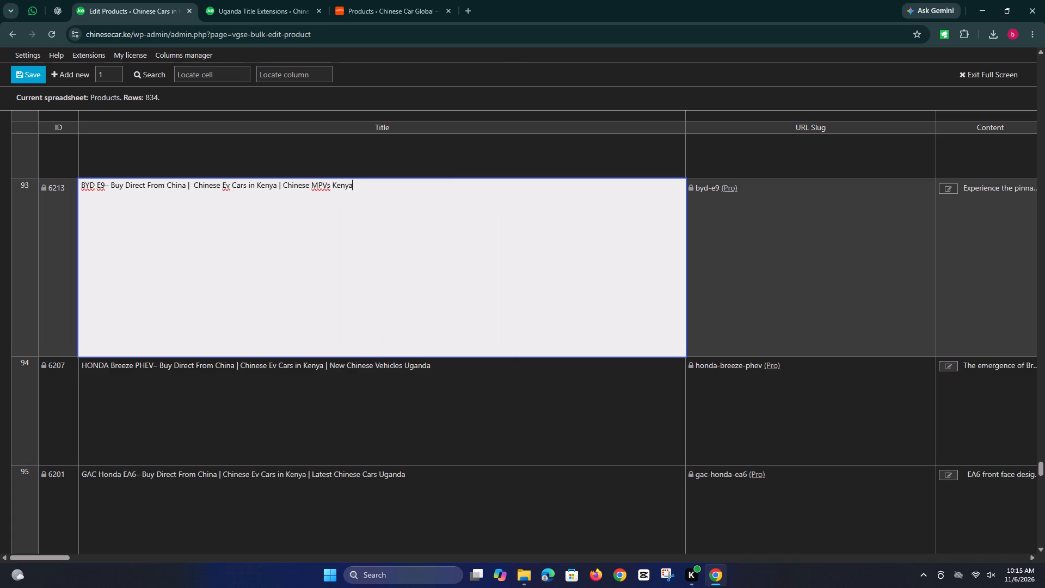
{"action": "scroll", "coordinate": [389, 273], "scroll_direction": "down", "scroll_amount": 1}
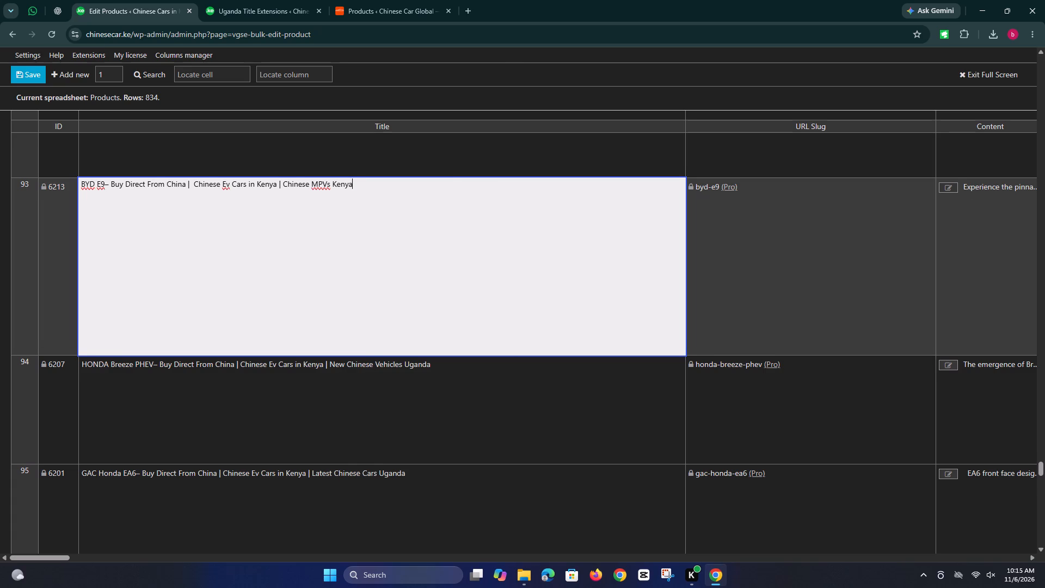
{"action": "scroll", "coordinate": [389, 273], "scroll_direction": "down", "scroll_amount": 1}
{"action": "triple_click", "coordinate": [413, 286]}
{"action": "left_click_drag", "start_coordinate": [441, 257], "coordinate": [433, 257]}
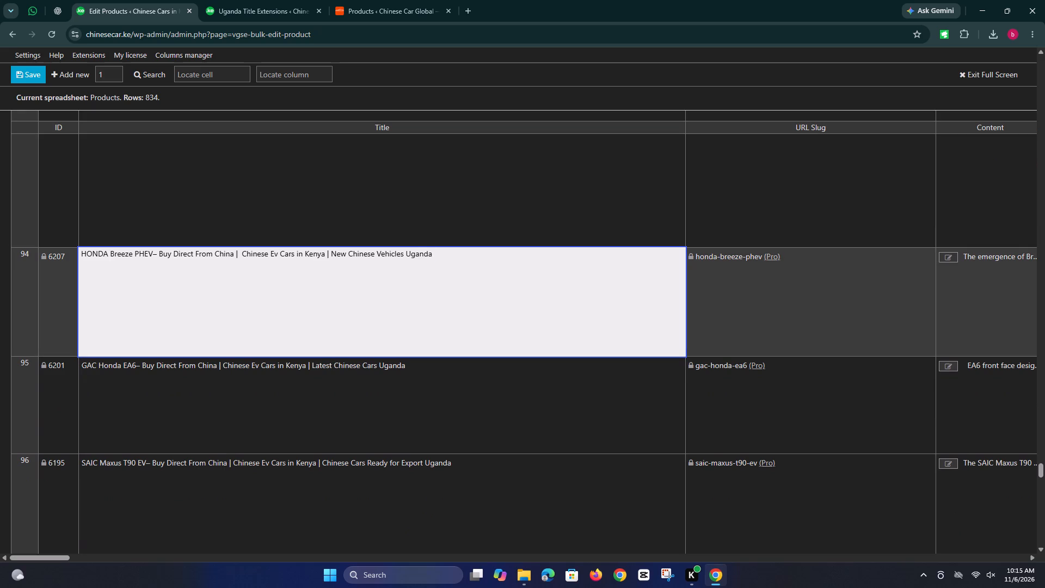
{"action": "left_click_drag", "start_coordinate": [433, 257], "coordinate": [408, 259]}
{"action": "right_click", "coordinate": [420, 253]}
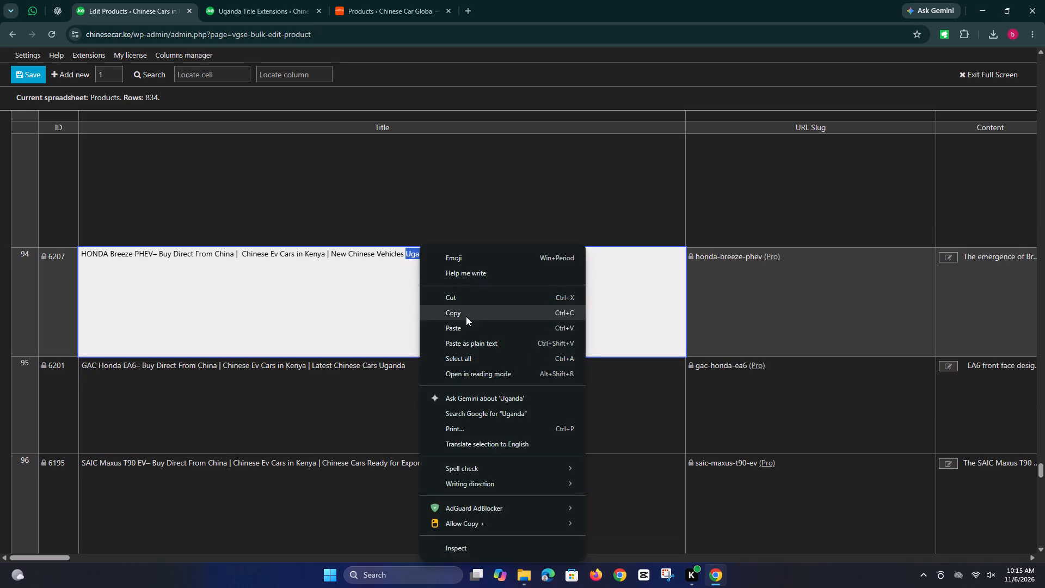
{"action": "left_click", "coordinate": [459, 326]}
Replace "Uganda" with "Kenya" at the end of the GAC Honda EA6 and SAIC Maxus T90 EV titles.
{"action": "scroll", "coordinate": [416, 309], "scroll_direction": "down", "scroll_amount": 2}
{"action": "triple_click", "coordinate": [349, 292]}
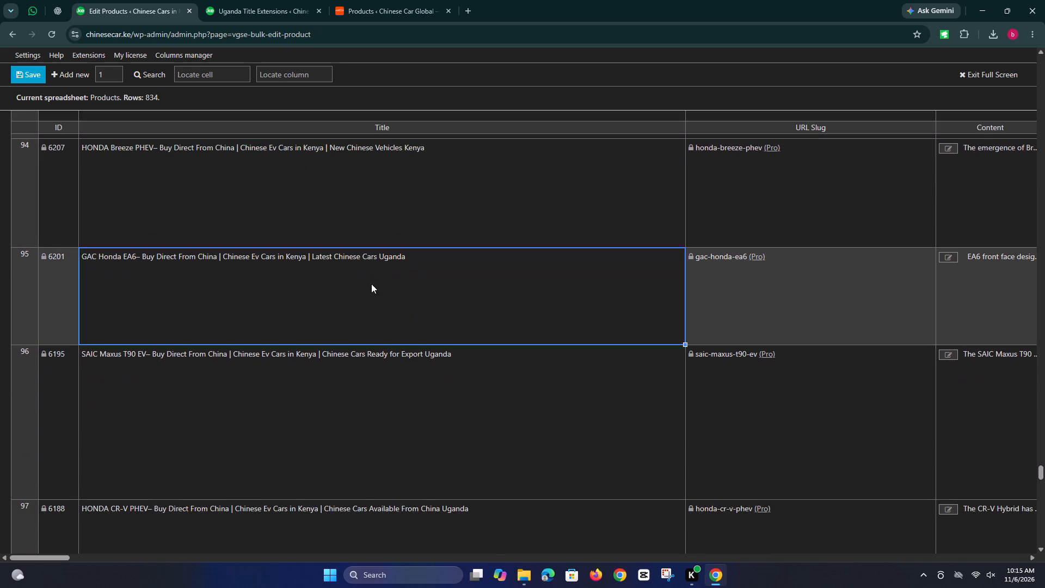
{"action": "left_click", "coordinate": [412, 257]}
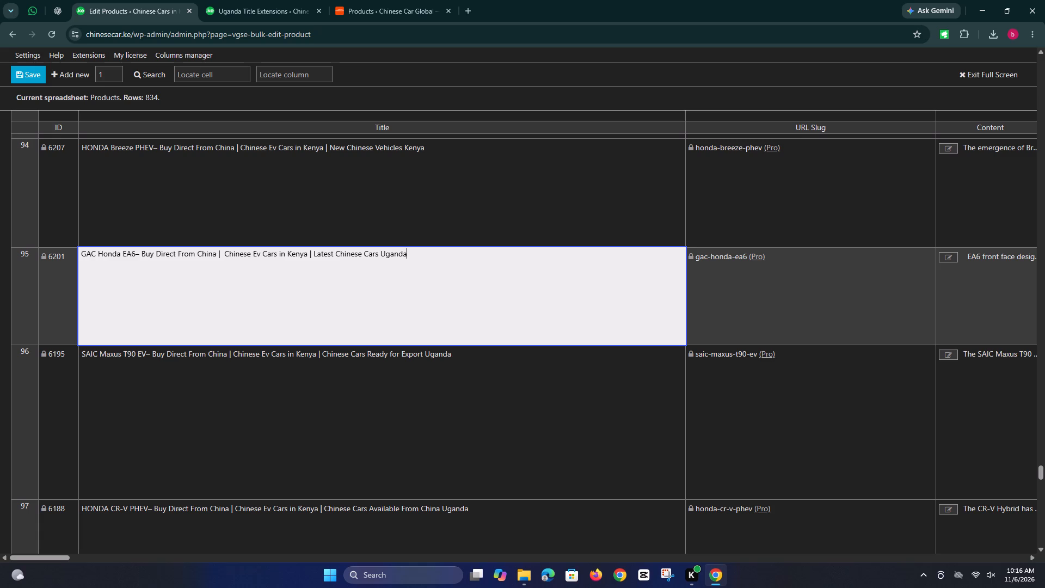
{"action": "left_click_drag", "start_coordinate": [412, 257], "coordinate": [381, 259]}
{"action": "right_click", "coordinate": [396, 255]}
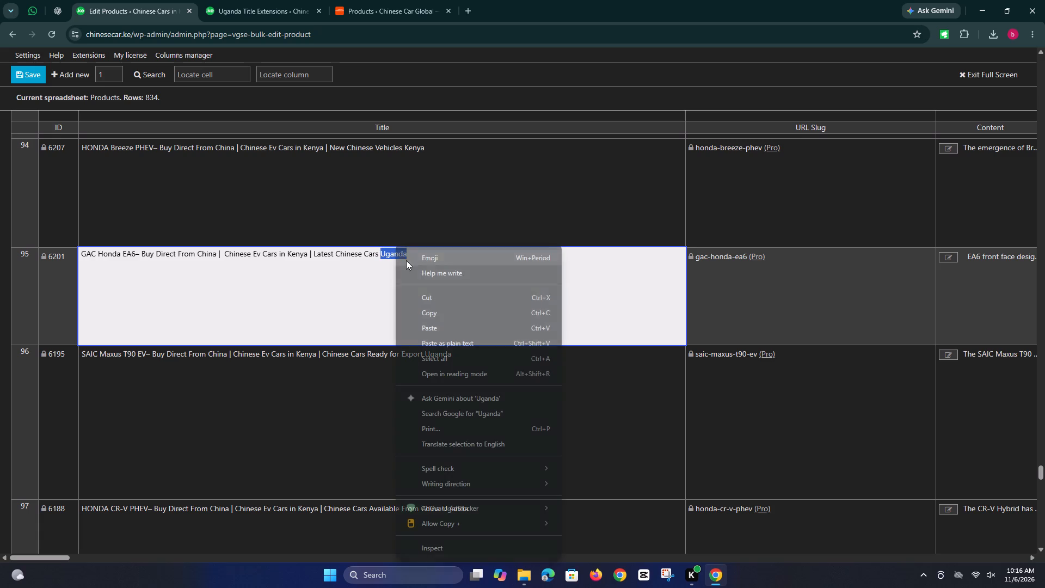
{"action": "left_click", "coordinate": [430, 329]}
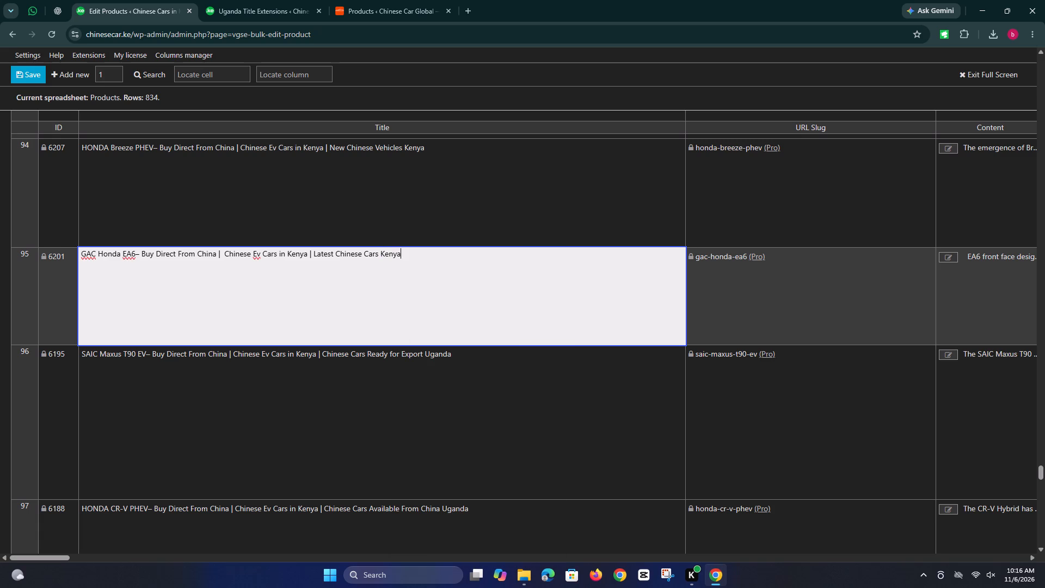
{"action": "scroll", "coordinate": [445, 320], "scroll_direction": "down", "scroll_amount": 1}
{"action": "triple_click", "coordinate": [400, 332]}
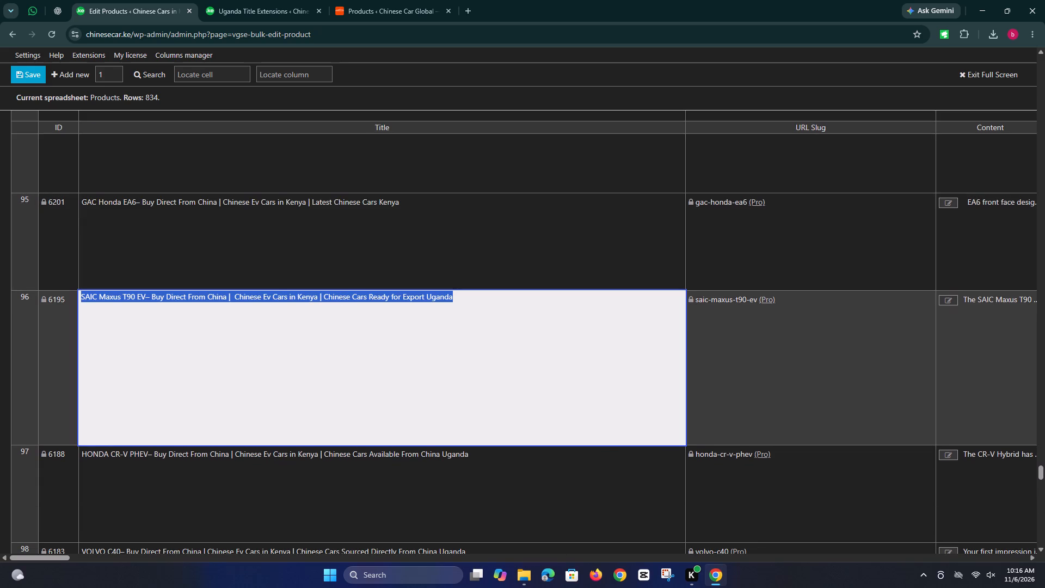
{"action": "left_click", "coordinate": [454, 297]}
{"action": "left_click_drag", "start_coordinate": [450, 297], "coordinate": [426, 299]}
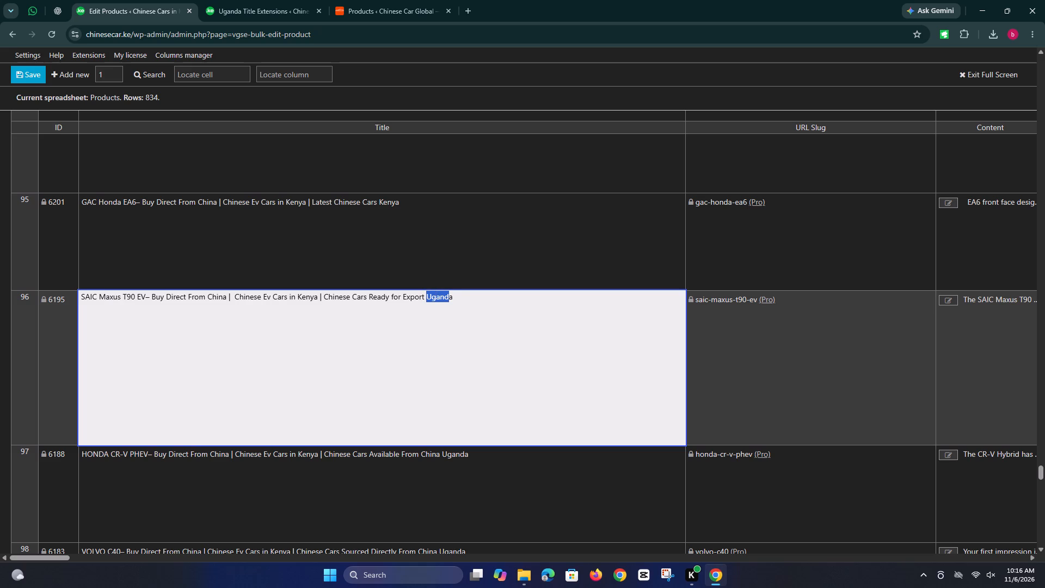
{"action": "left_click_drag", "start_coordinate": [454, 297], "coordinate": [427, 302]}
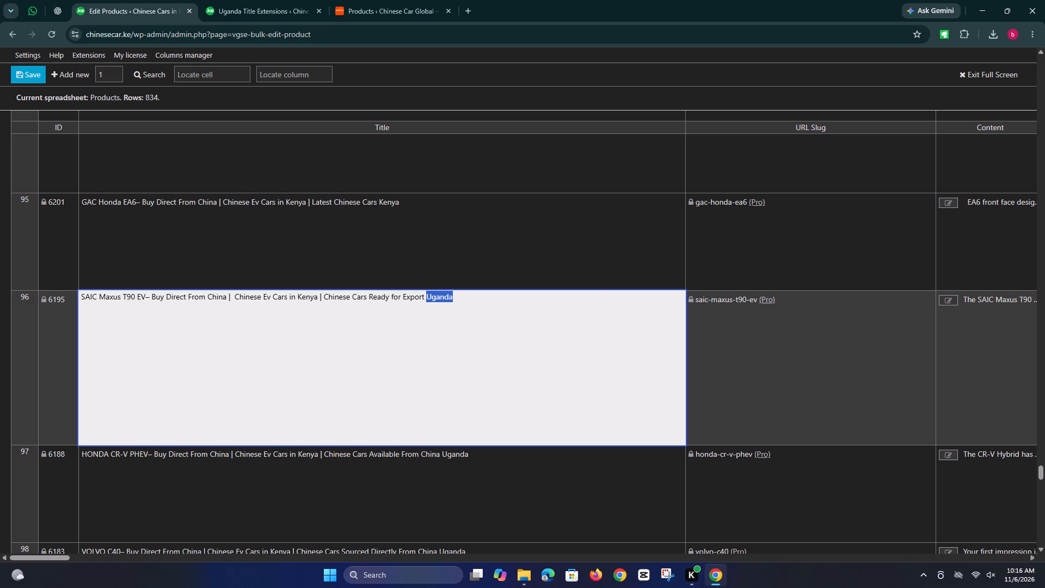
{"action": "right_click", "coordinate": [437, 297]}
{"action": "left_click", "coordinate": [479, 328]}
Replace "Uganda" with "Kenya" at the end of the HONDA CR-V PHEV and VOLVO C40 titles.
{"action": "scroll", "coordinate": [481, 328], "scroll_direction": "down", "scroll_amount": 3}
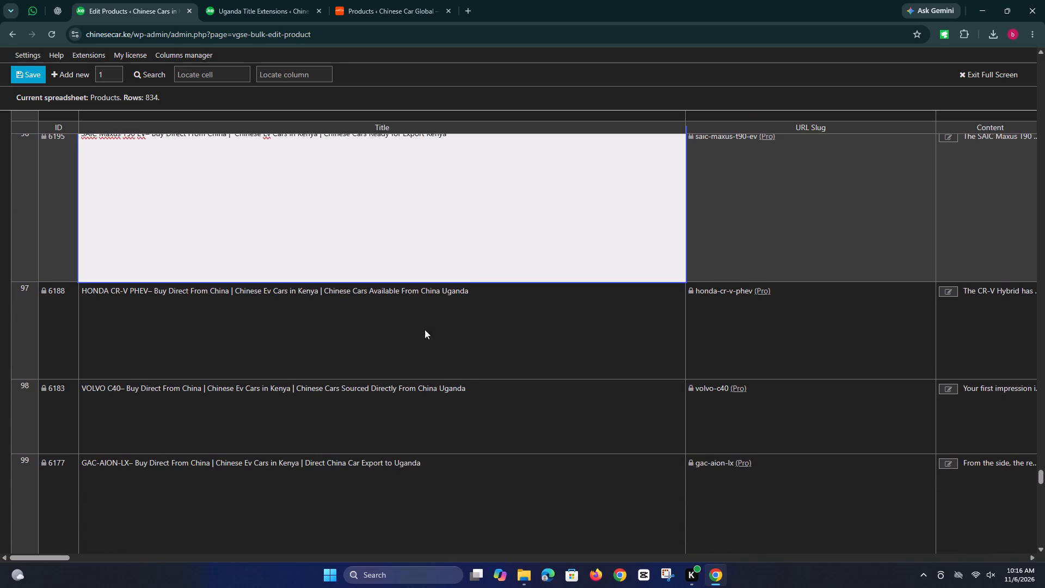
{"action": "triple_click", "coordinate": [402, 326]}
{"action": "left_click_drag", "start_coordinate": [477, 291], "coordinate": [443, 294]}
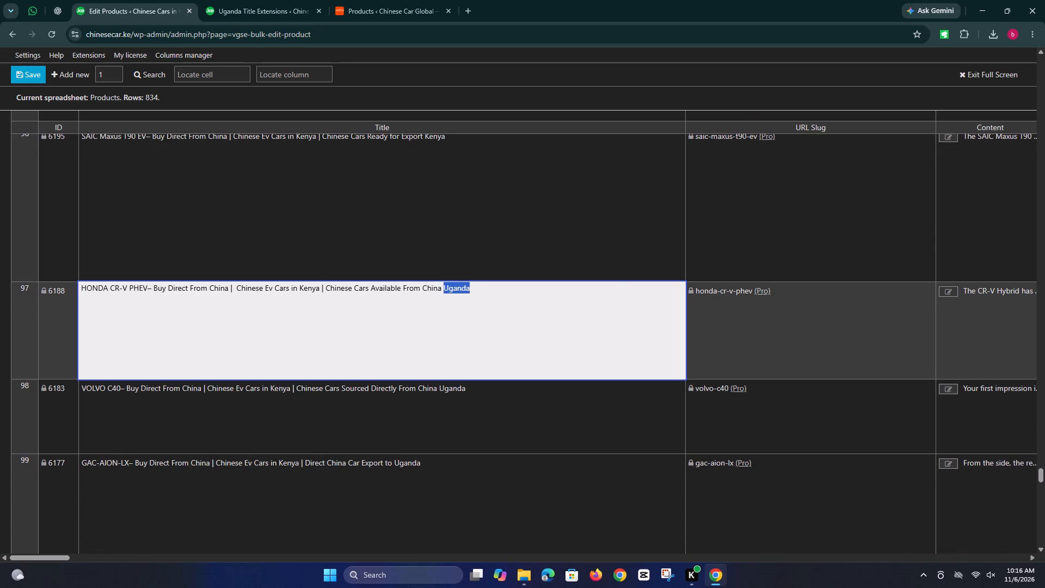
{"action": "right_click", "coordinate": [454, 288]}
{"action": "left_click", "coordinate": [454, 288]}
{"action": "right_click", "coordinate": [454, 288]}
{"action": "left_click", "coordinate": [496, 329]}
{"action": "scroll", "coordinate": [465, 328], "scroll_direction": "down", "scroll_amount": 2}
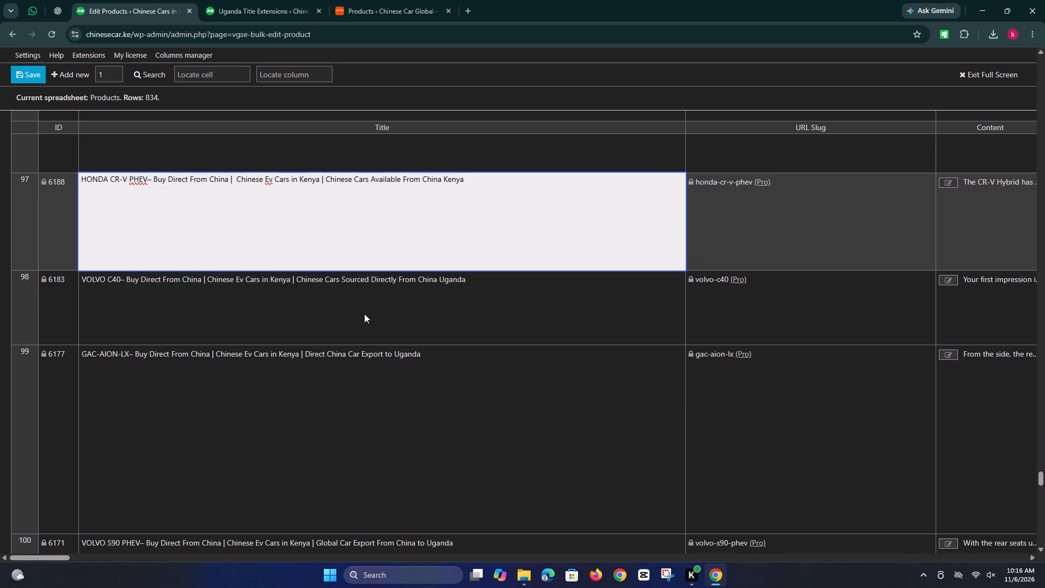
{"action": "triple_click", "coordinate": [373, 315]}
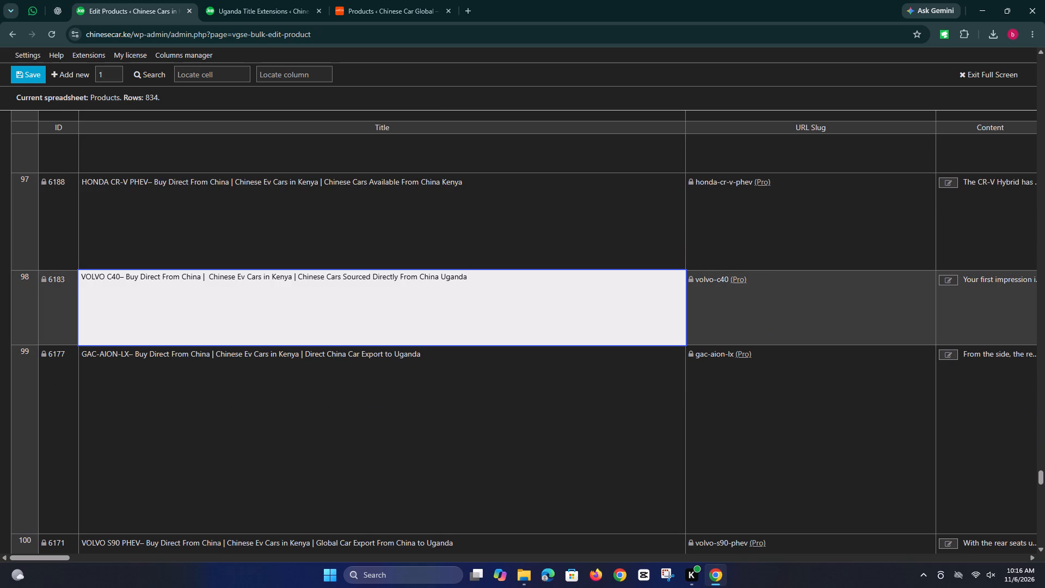
{"action": "left_click_drag", "start_coordinate": [475, 279], "coordinate": [441, 279]}
{"action": "right_click", "coordinate": [450, 277]}
{"action": "left_click", "coordinate": [482, 327]}
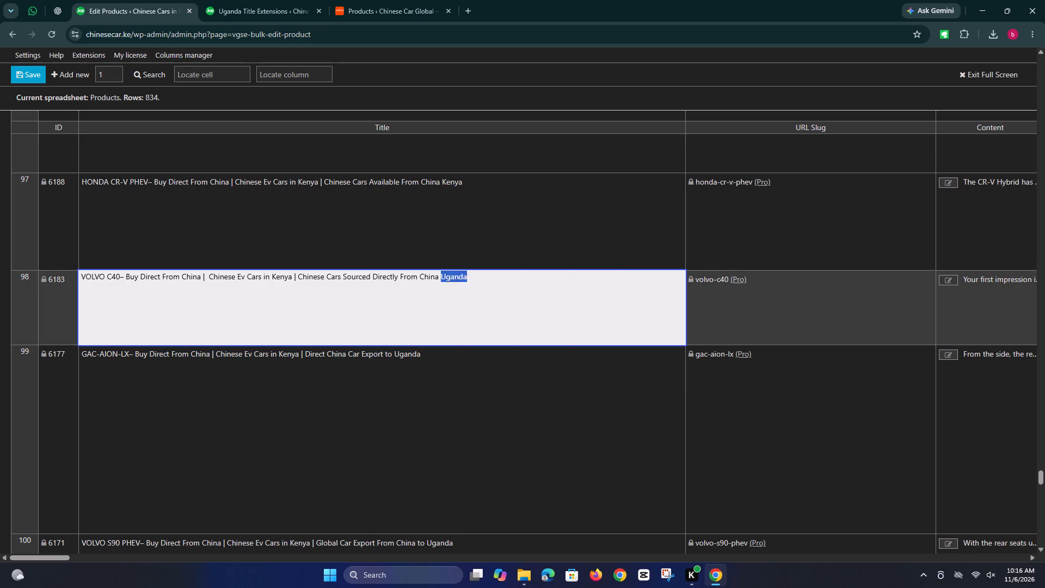
Replace "Uganda" with "Kenya" at the end of the GAC-AION-LX and VOLVO S90 PHEV titles.
{"action": "double_click", "coordinate": [396, 379]}
{"action": "left_click_drag", "start_coordinate": [425, 353], "coordinate": [389, 354]}
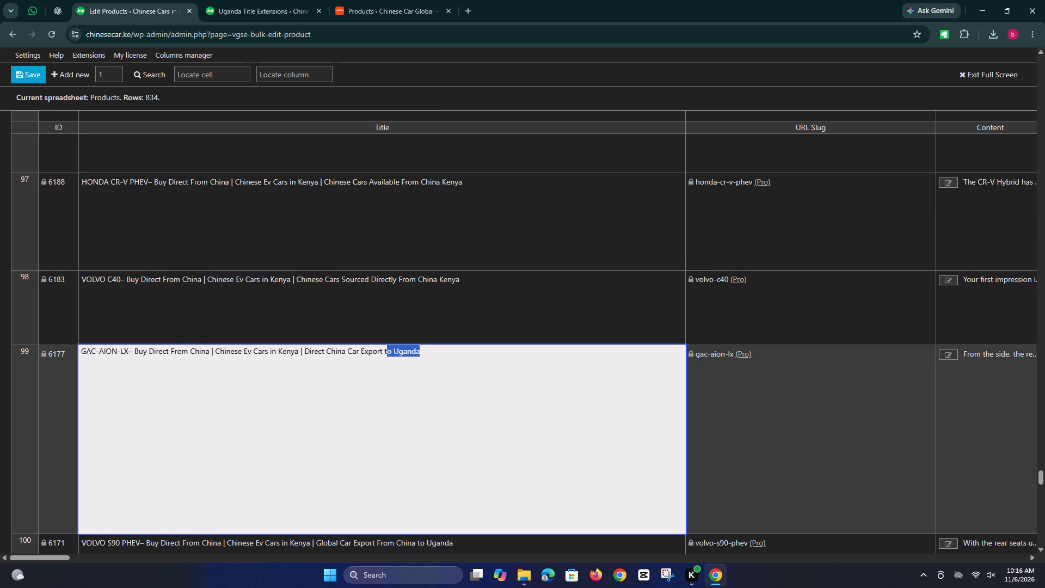
{"action": "left_click_drag", "start_coordinate": [389, 354], "coordinate": [395, 354]}
{"action": "right_click", "coordinate": [408, 349]}
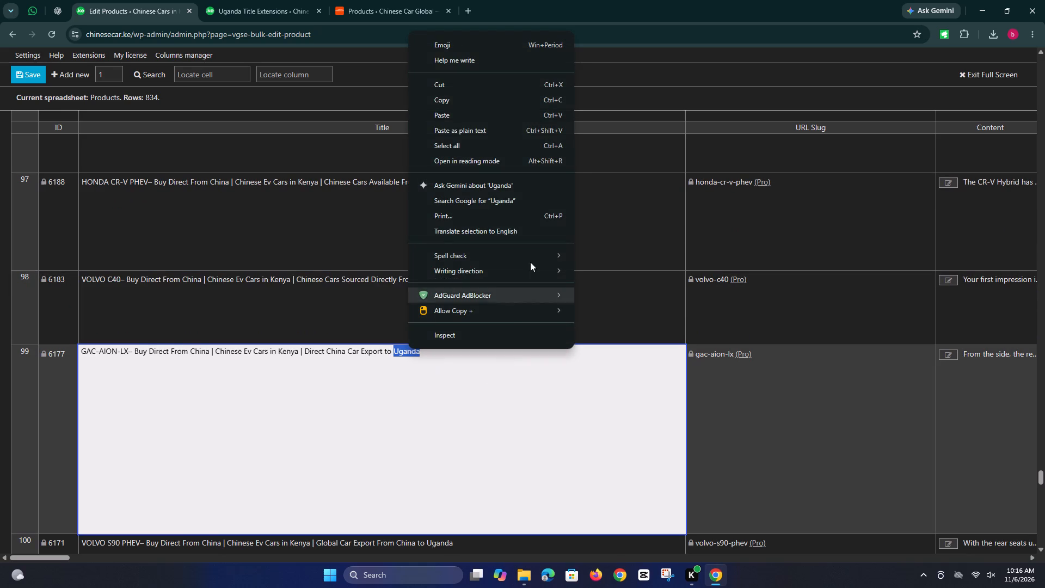
{"action": "left_click", "coordinate": [457, 117]}
{"action": "scroll", "coordinate": [447, 339], "scroll_direction": "down", "scroll_amount": 1}
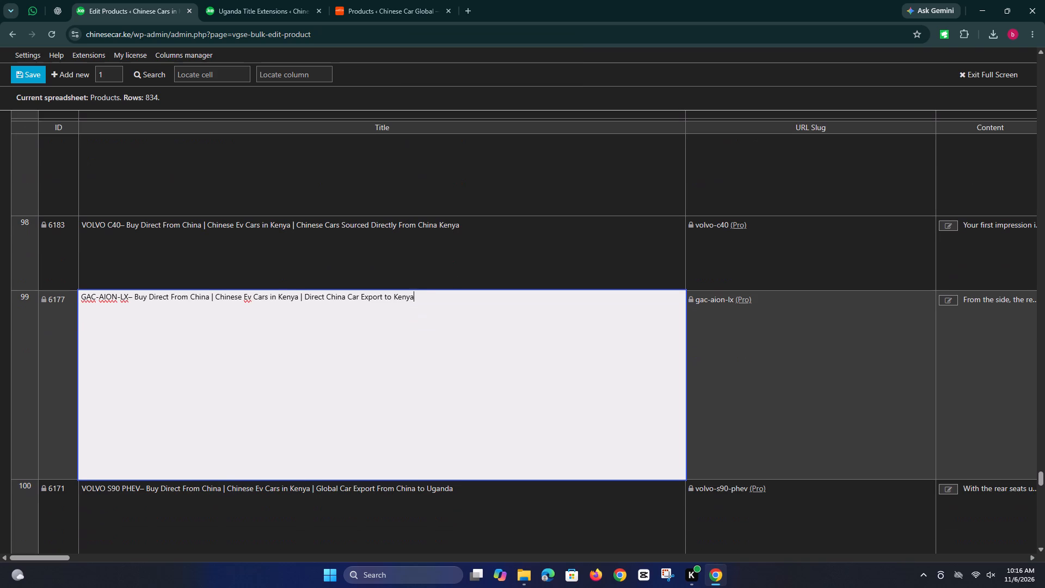
{"action": "scroll", "coordinate": [447, 339], "scroll_direction": "down", "scroll_amount": 4}
{"action": "triple_click", "coordinate": [403, 337]}
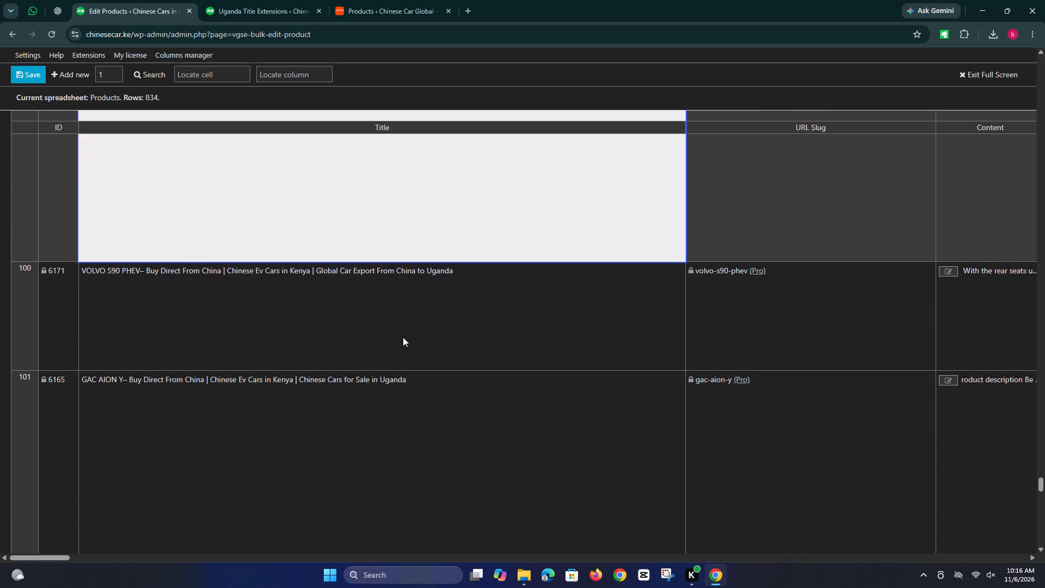
{"action": "left_click_drag", "start_coordinate": [459, 271], "coordinate": [429, 271]}
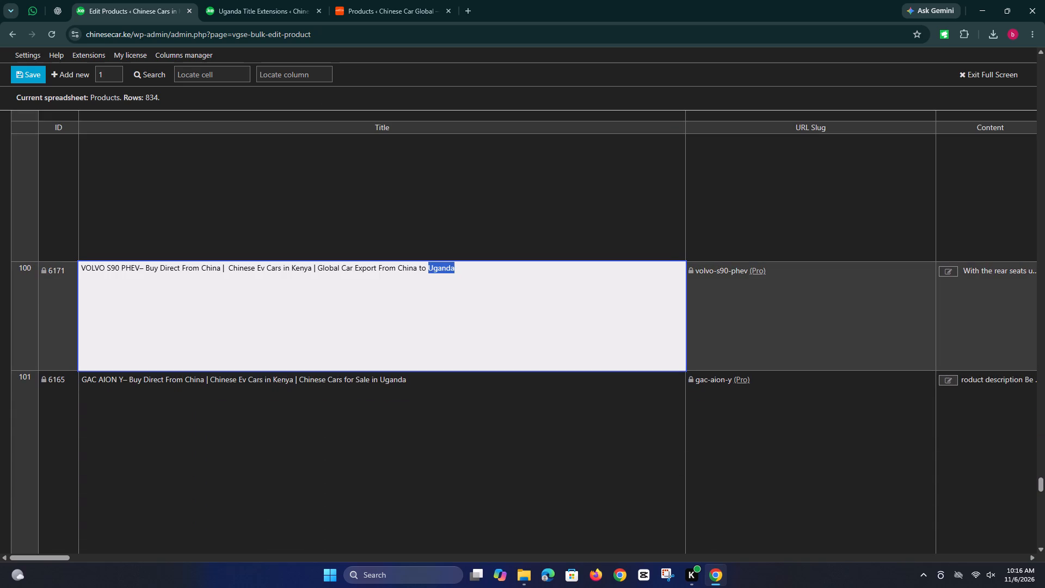
{"action": "left_click_drag", "start_coordinate": [429, 271], "coordinate": [430, 271]}
{"action": "right_click", "coordinate": [439, 268]}
{"action": "left_click", "coordinate": [477, 328]}
Replace "Uganda" with "Kenya" at the end of the GAC AION Y title and the VOLVO XC60 PHEV title in row 102.
{"action": "scroll", "coordinate": [477, 328], "scroll_direction": "down", "scroll_amount": 2}
{"action": "double_click", "coordinate": [303, 310]}
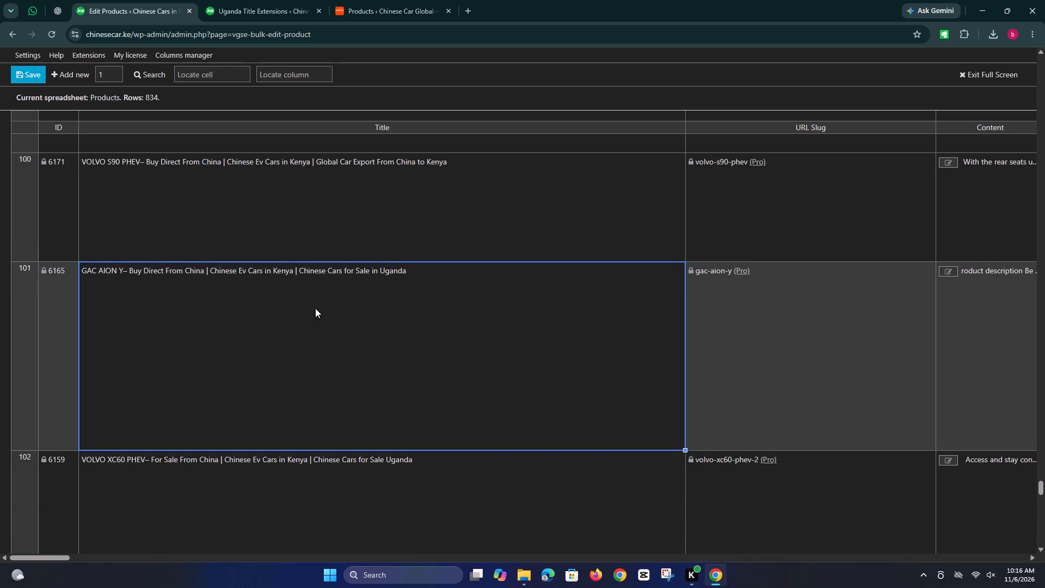
{"action": "double_click", "coordinate": [412, 276]}
{"action": "left_click_drag", "start_coordinate": [412, 269], "coordinate": [384, 273]}
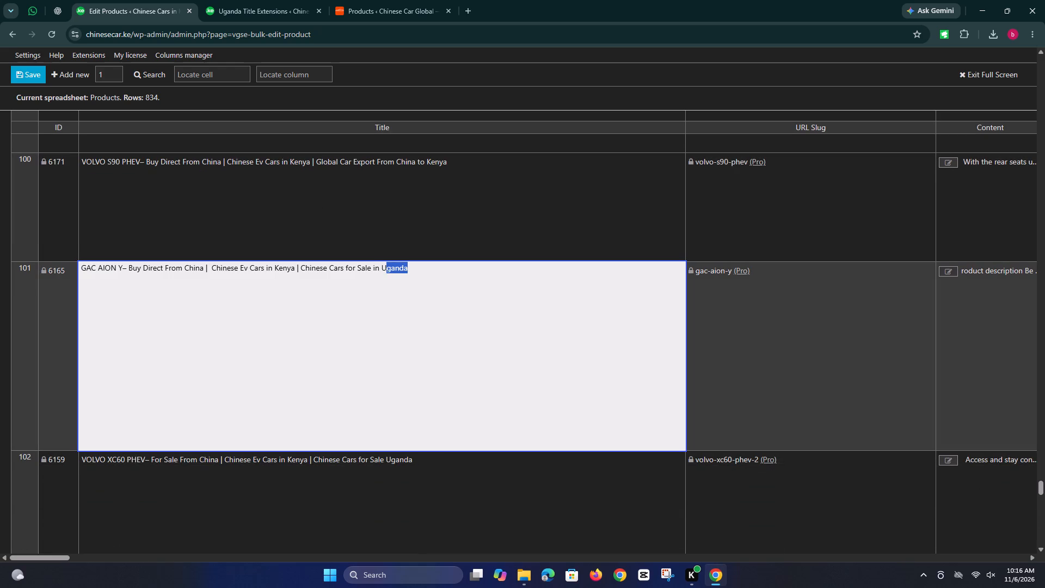
{"action": "left_click_drag", "start_coordinate": [384, 273], "coordinate": [382, 273]}
{"action": "right_click", "coordinate": [392, 270]}
{"action": "left_click", "coordinate": [429, 326]}
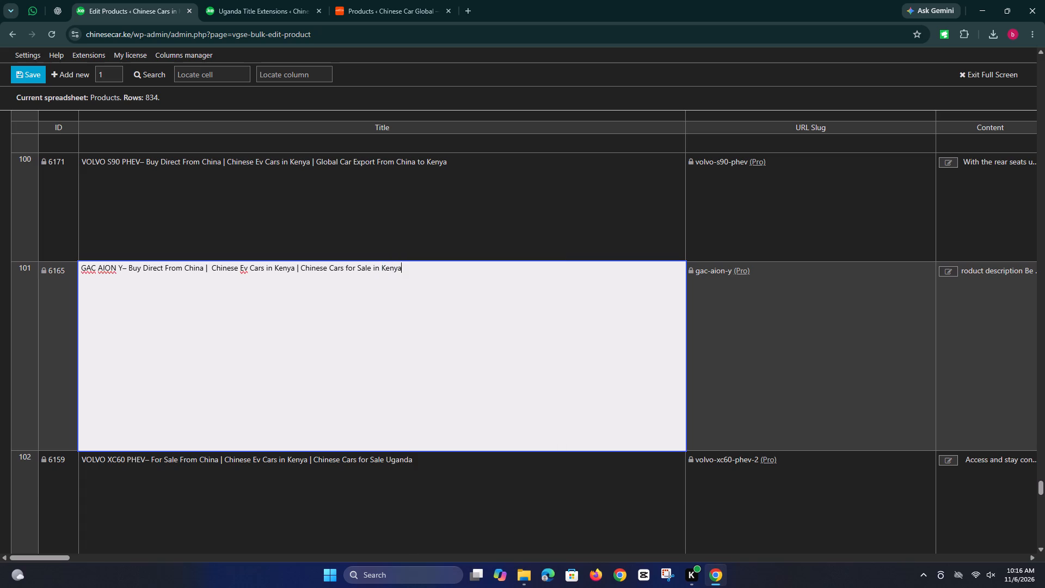
{"action": "scroll", "coordinate": [435, 326], "scroll_direction": "down", "scroll_amount": 3}
{"action": "triple_click", "coordinate": [375, 332]}
{"action": "left_click_drag", "start_coordinate": [419, 296], "coordinate": [395, 297]}
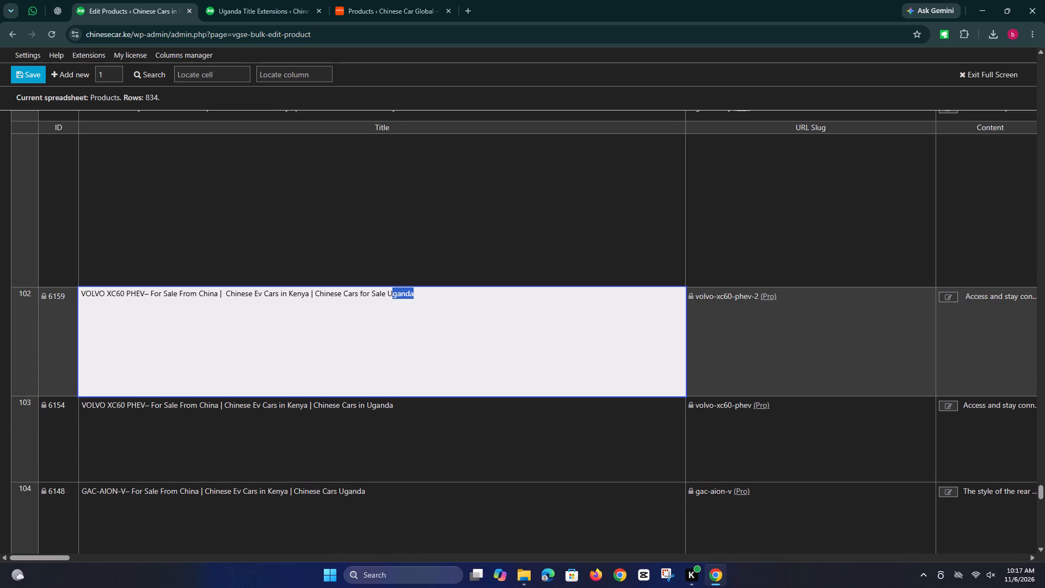
{"action": "left_click_drag", "start_coordinate": [395, 297], "coordinate": [389, 298]}
{"action": "right_click", "coordinate": [398, 296]}
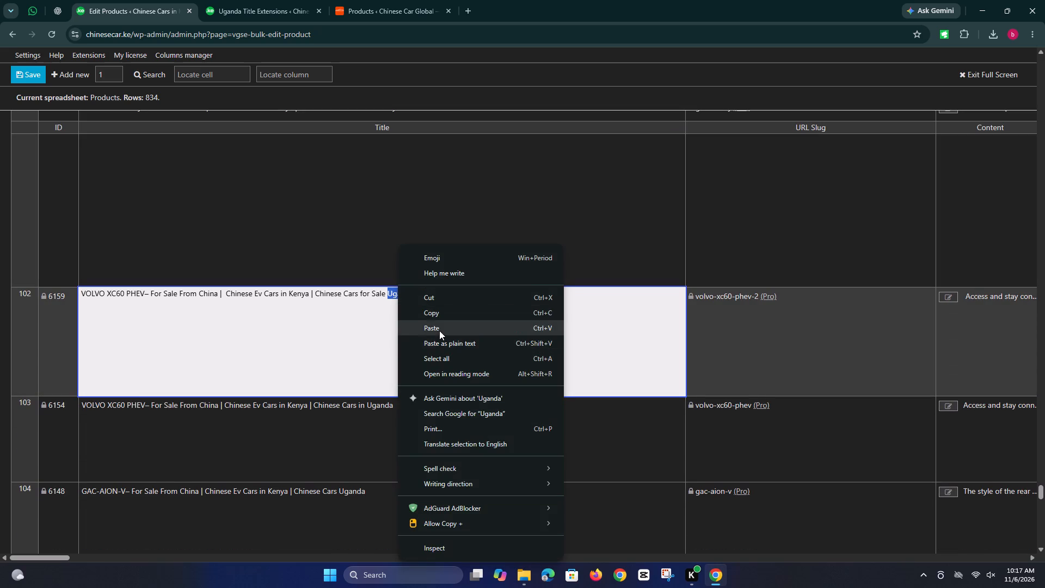
{"action": "left_click", "coordinate": [440, 330]}
Replace "Uganda" with "Kenya" at the end of the VOLVO XC60 PHEV title in row 103 and the GAC-AION-V title.
{"action": "double_click", "coordinate": [356, 446]}
{"action": "left_click_drag", "start_coordinate": [402, 406], "coordinate": [370, 407]}
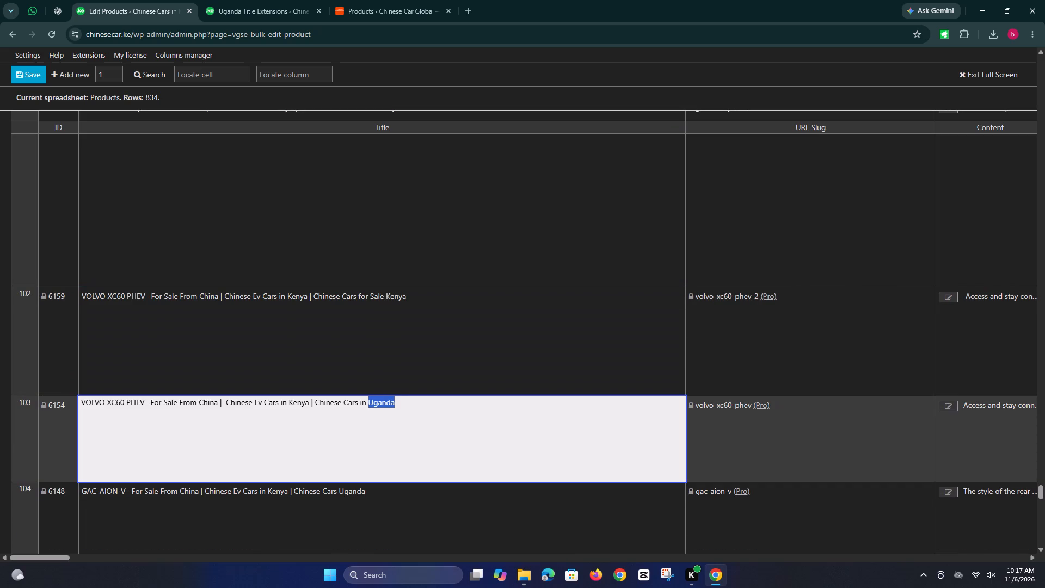
{"action": "left_click_drag", "start_coordinate": [370, 407], "coordinate": [368, 407]}
{"action": "right_click", "coordinate": [377, 405]}
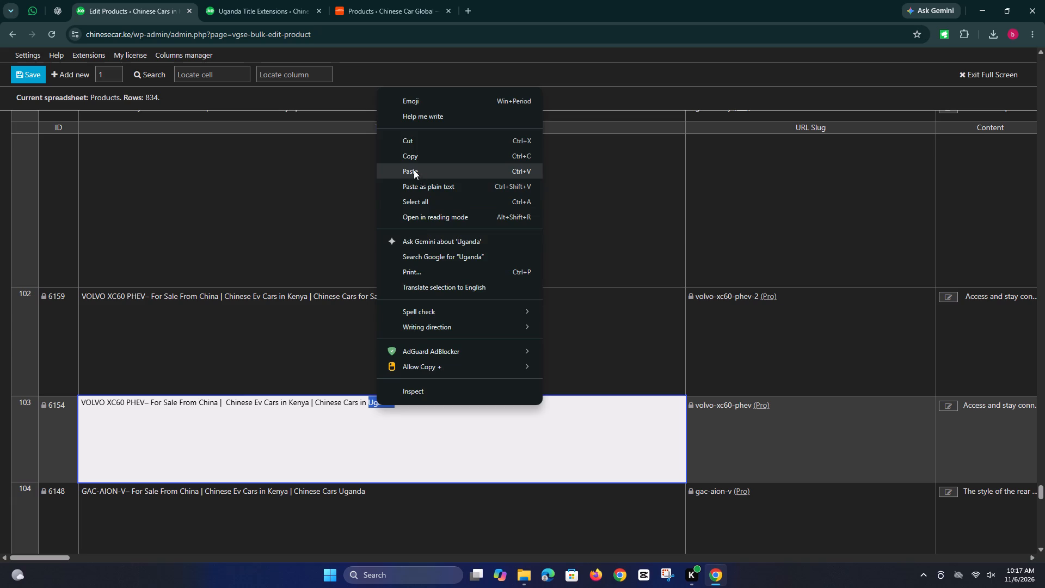
{"action": "left_click", "coordinate": [414, 170]}
{"action": "scroll", "coordinate": [435, 356], "scroll_direction": "down", "scroll_amount": 4}
{"action": "triple_click", "coordinate": [336, 348]}
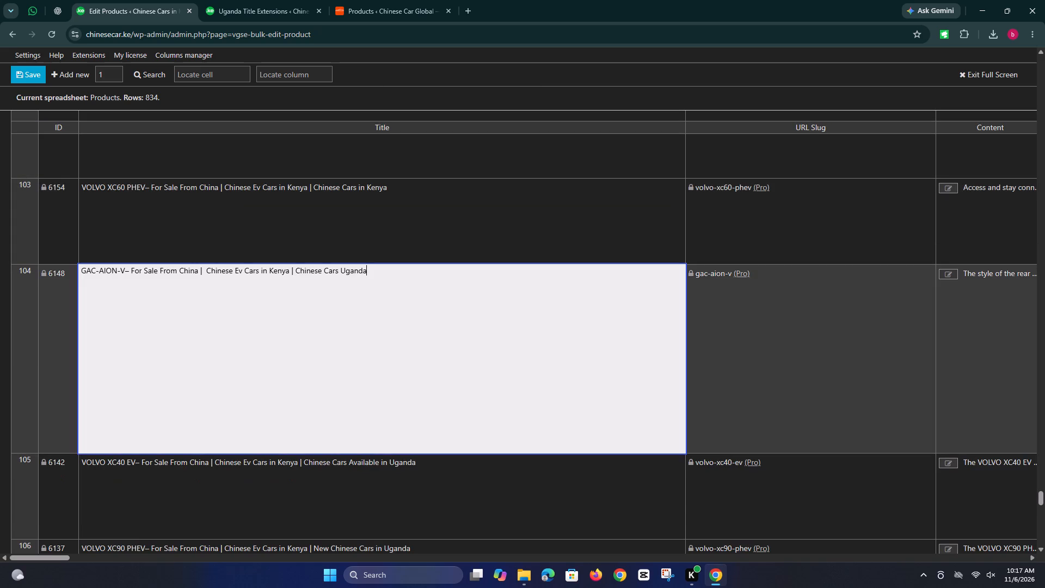
{"action": "left_click_drag", "start_coordinate": [371, 273], "coordinate": [342, 275]}
{"action": "right_click", "coordinate": [354, 271]}
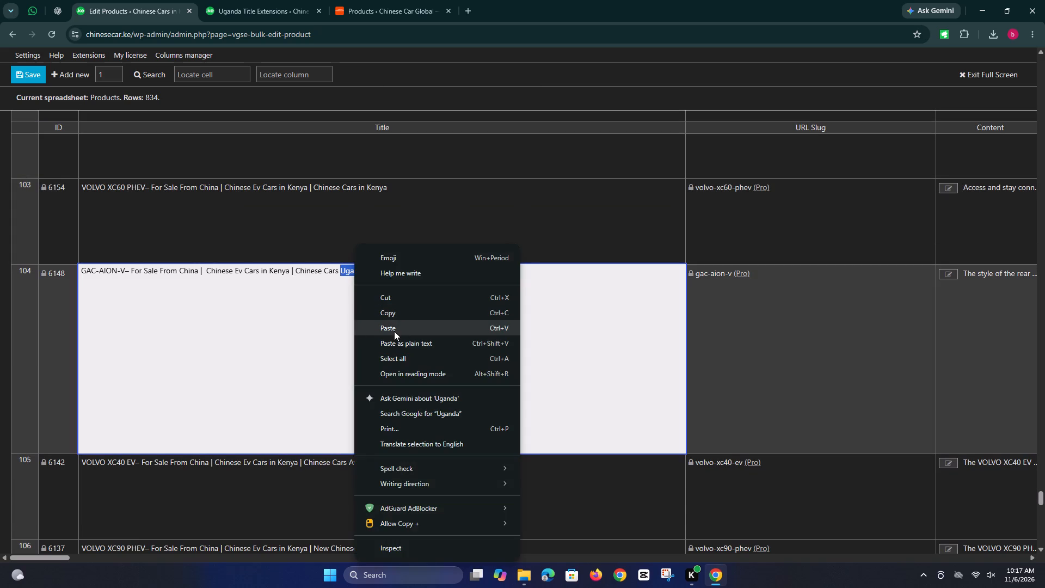
{"action": "left_click", "coordinate": [394, 332]}
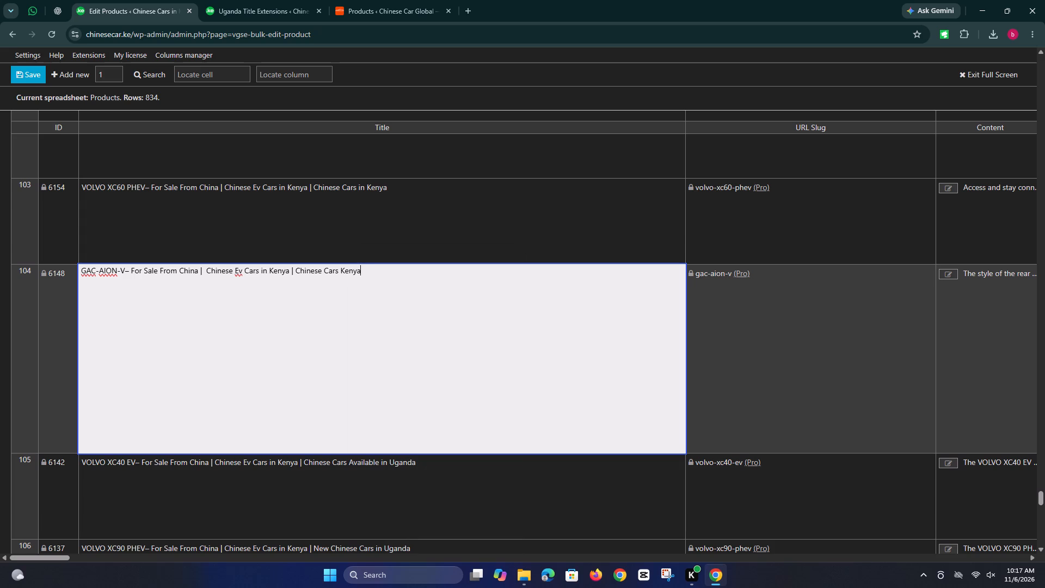
Replace "Uganda" with "Kenya" at the end of the VOLVO XC40 EV title in row 105.
{"action": "scroll", "coordinate": [394, 332], "scroll_direction": "down", "scroll_amount": 3}
{"action": "triple_click", "coordinate": [391, 339]}
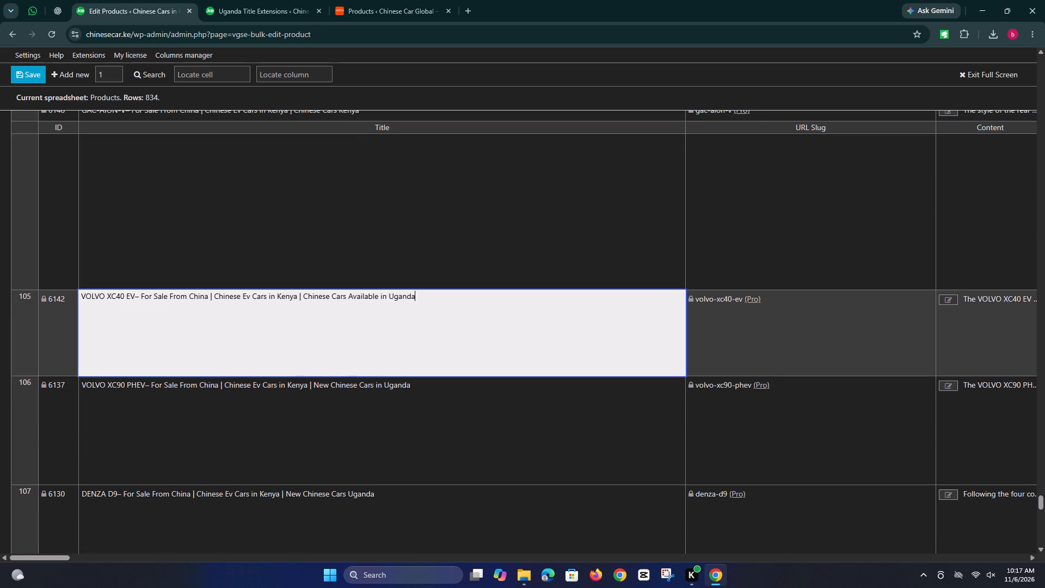
{"action": "left_click_drag", "start_coordinate": [420, 301], "coordinate": [391, 303]}
{"action": "right_click", "coordinate": [401, 298]}
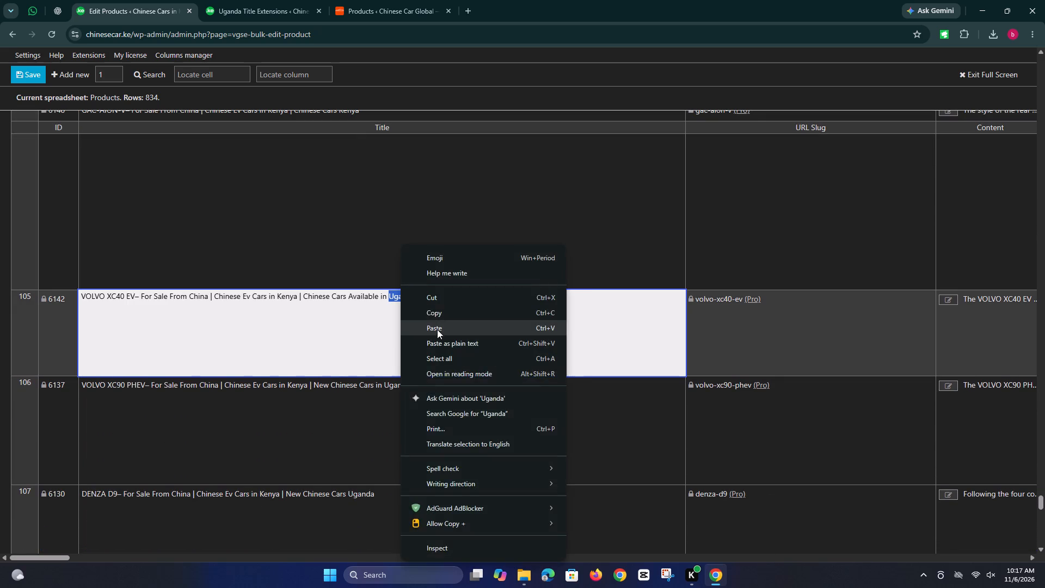
{"action": "left_click", "coordinate": [437, 329]}
Save the edited product titles and accept that the changes are not reversible.
{"action": "left_click", "coordinate": [26, 71]}
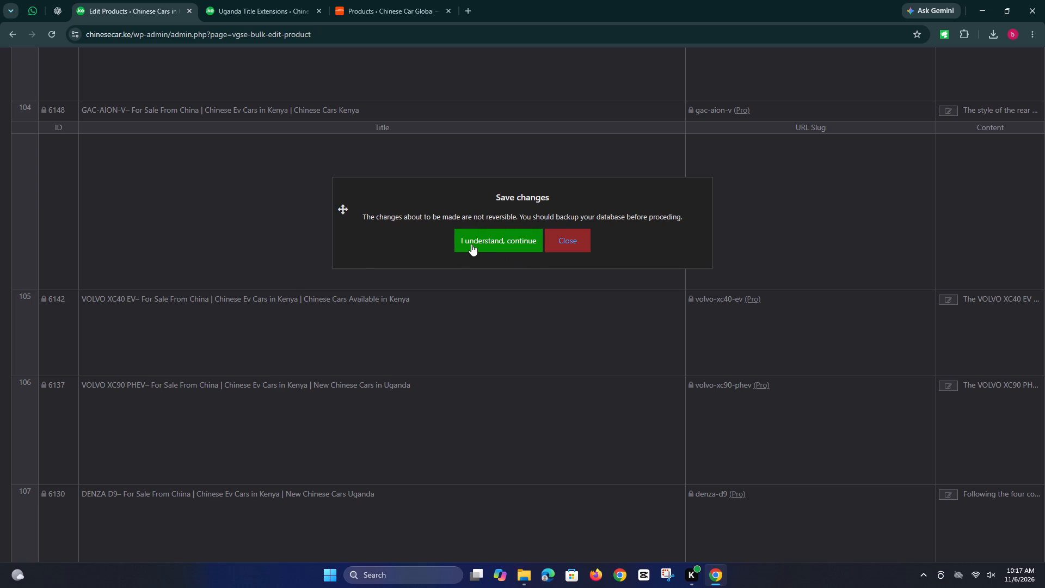
{"action": "left_click", "coordinate": [483, 242]}
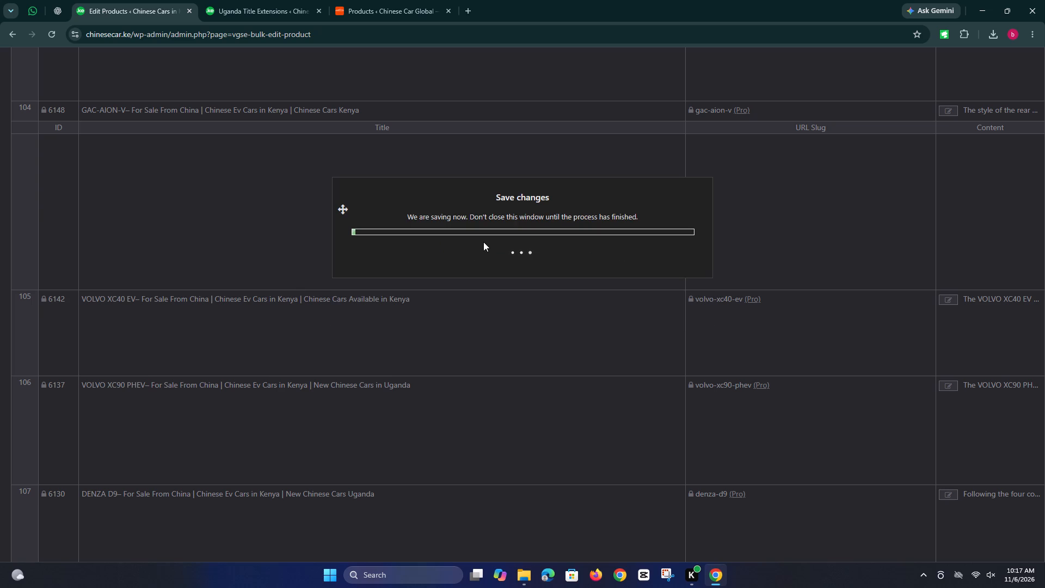
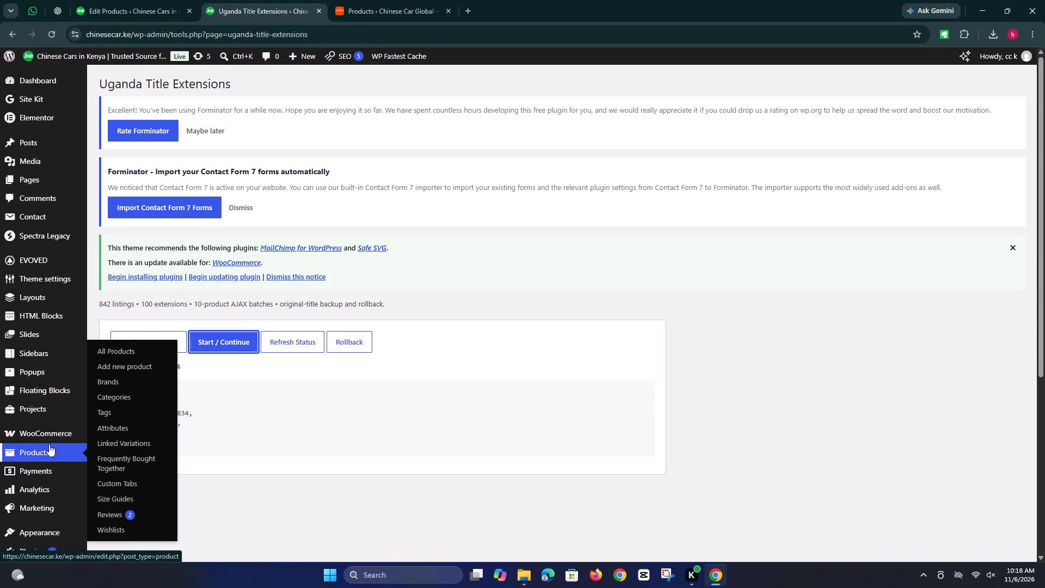
Open the list of all products in the Chinese Cars in Kenya admin and reload it to check the product titles.
{"action": "left_click", "coordinate": [109, 353]}
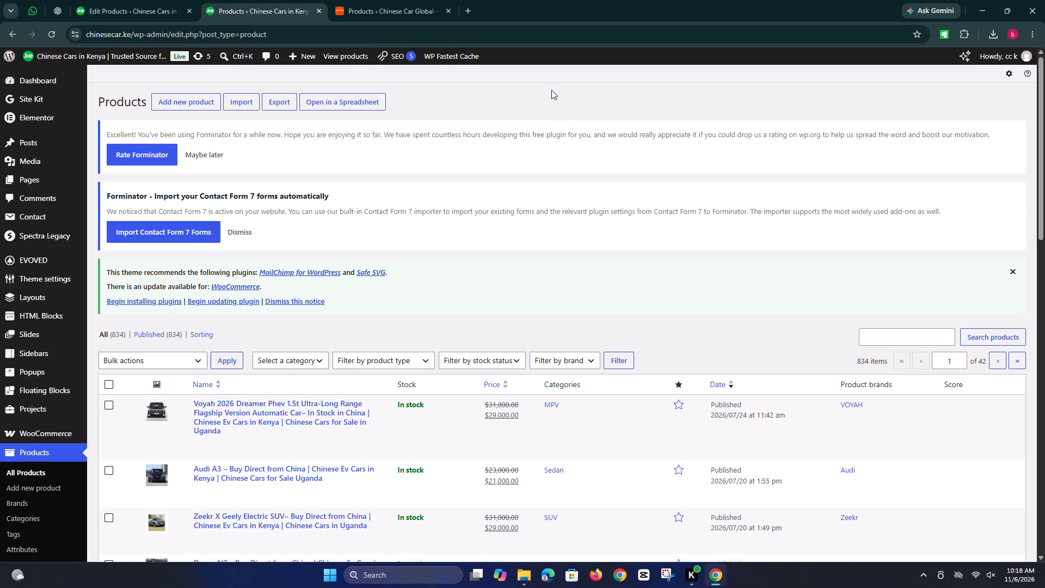
{"action": "right_click", "coordinate": [554, 97]}
{"action": "left_click", "coordinate": [608, 140]}
{"action": "scroll", "coordinate": [608, 140], "scroll_direction": "down", "scroll_amount": 1}
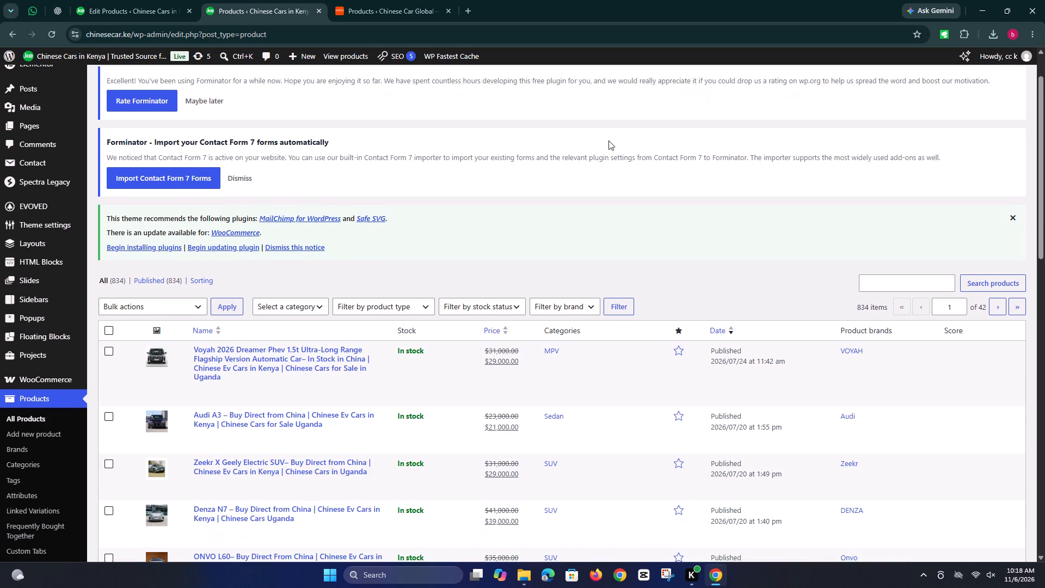
{"action": "scroll", "coordinate": [538, 139], "scroll_direction": "up", "scroll_amount": 3}
{"action": "right_click", "coordinate": [571, 99]}
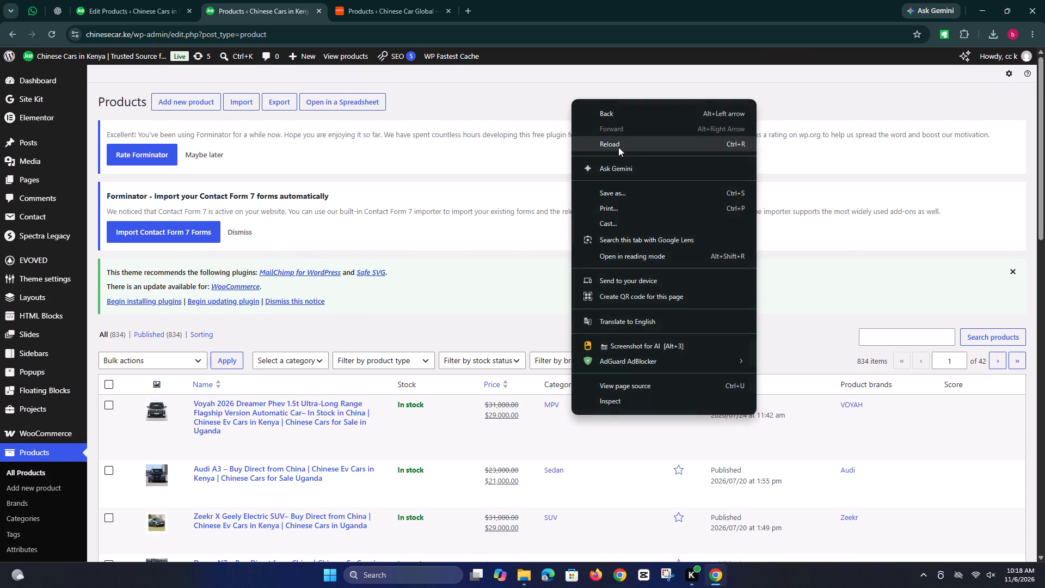
{"action": "left_click", "coordinate": [618, 148]}
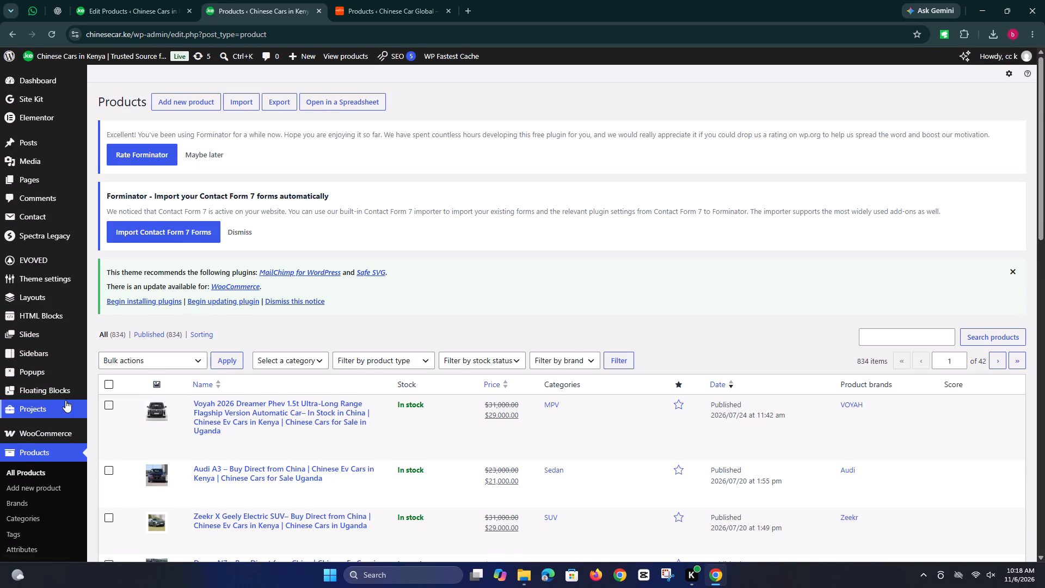
{"action": "scroll", "coordinate": [42, 396], "scroll_direction": "down", "scroll_amount": 3}
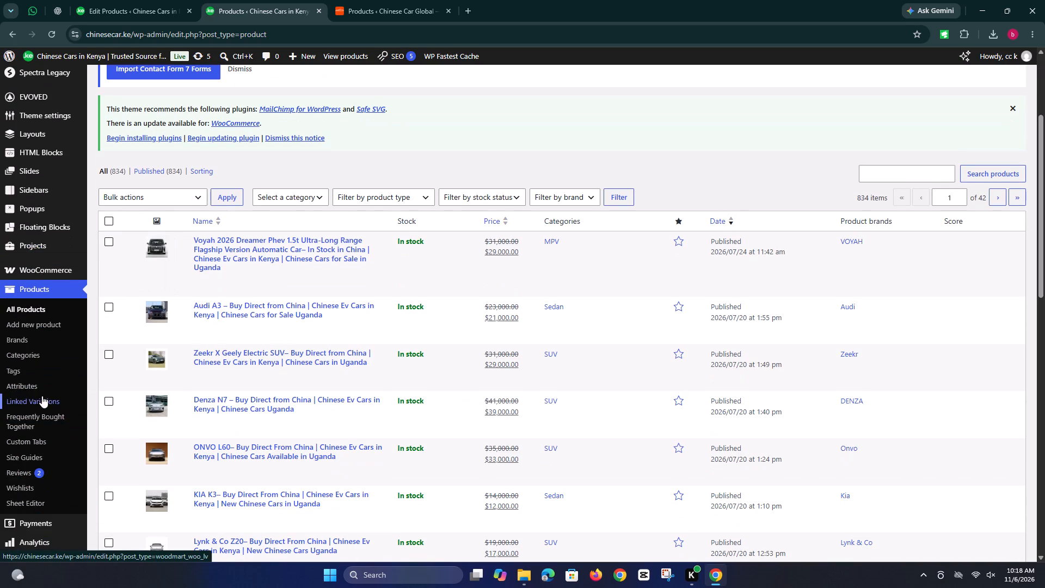
Return to the bulk product editor to check the progress of the save.
{"action": "left_click", "coordinate": [159, 6]}
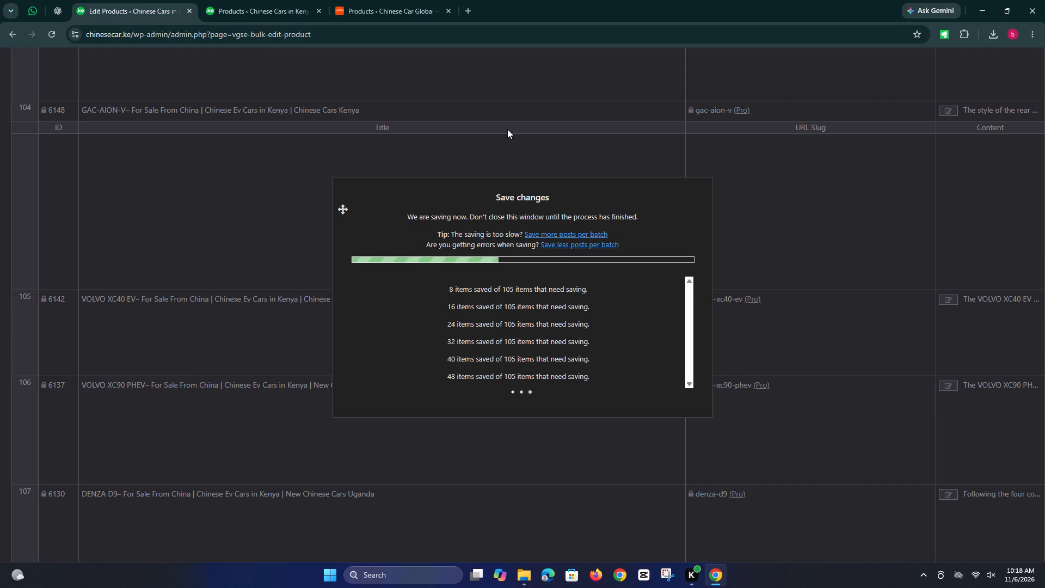
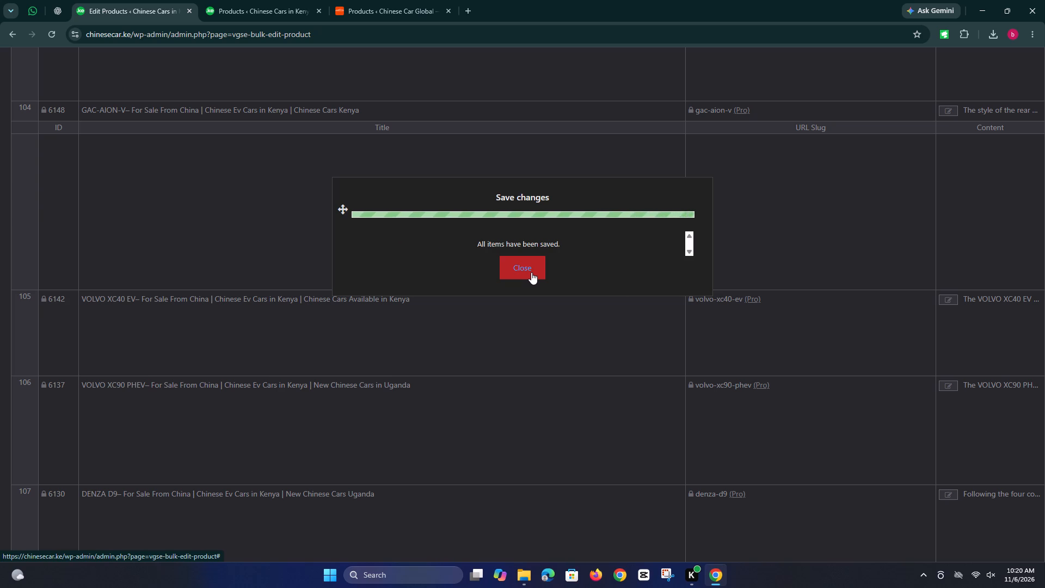
Close the save changes dialog in the bulk product editor.
{"action": "left_click", "coordinate": [531, 272]}
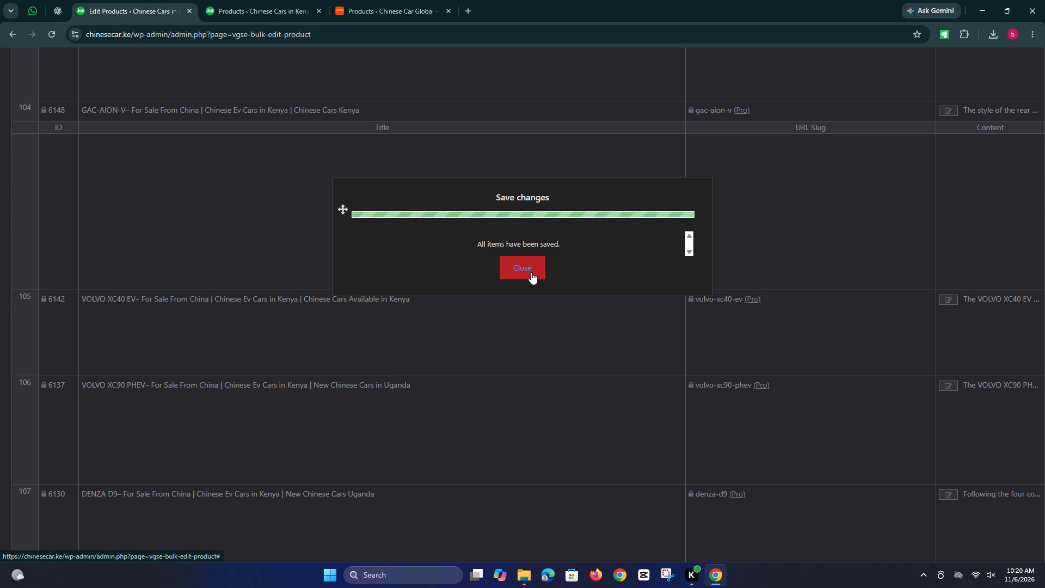
Reload the list of all products in the Chinese Cars in Kenya admin to check the saved titles.
{"action": "left_click", "coordinate": [272, 16]}
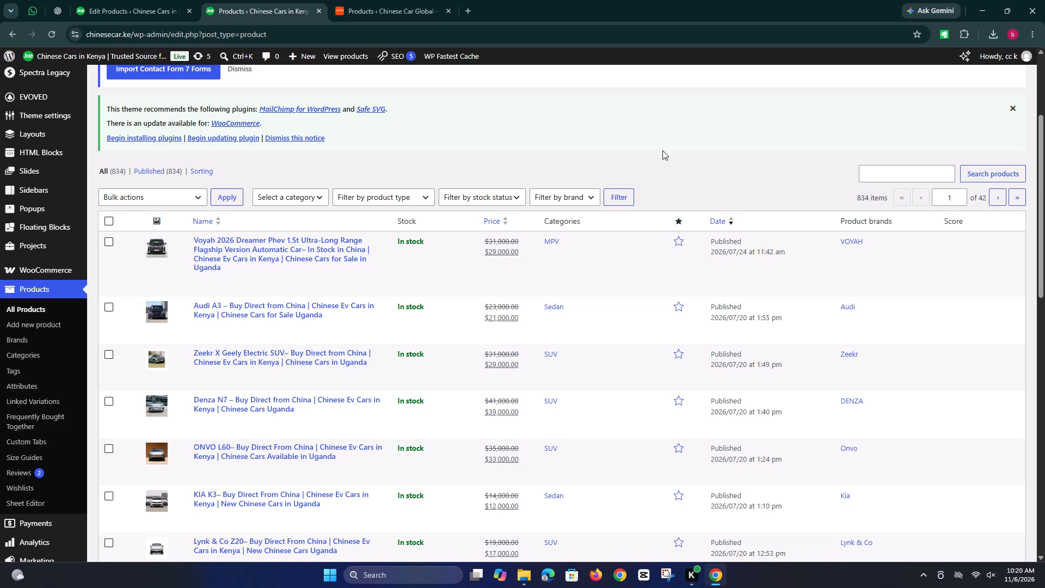
{"action": "right_click", "coordinate": [729, 184]}
{"action": "left_click", "coordinate": [772, 227]}
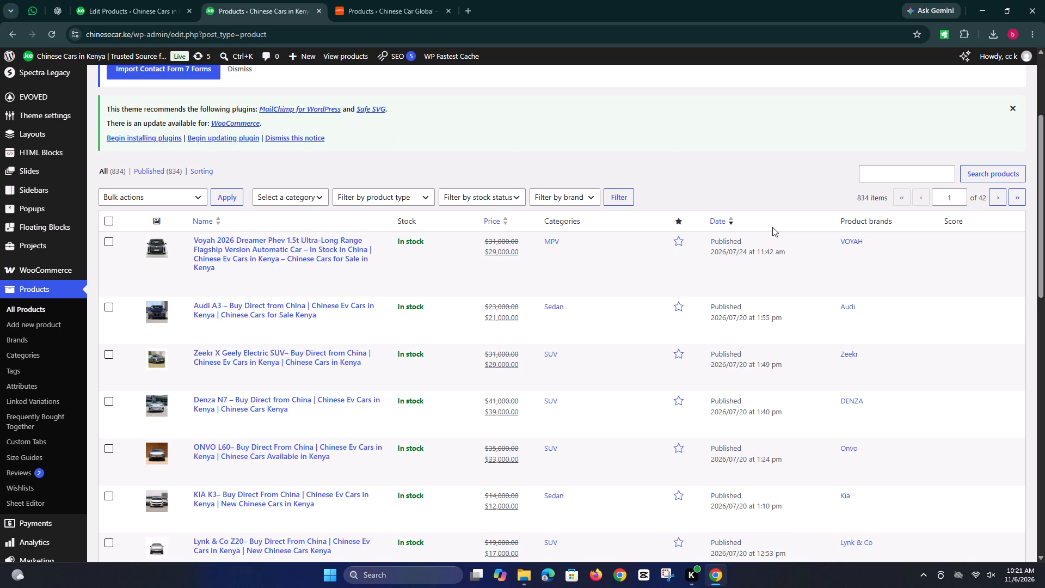
Back in the bulk product editor, replace Uganda with Kenya in the VOLVO XC90 PHEV title, ending it "New Chinese Cars in Kenya".
{"action": "left_click", "coordinate": [153, 8]}
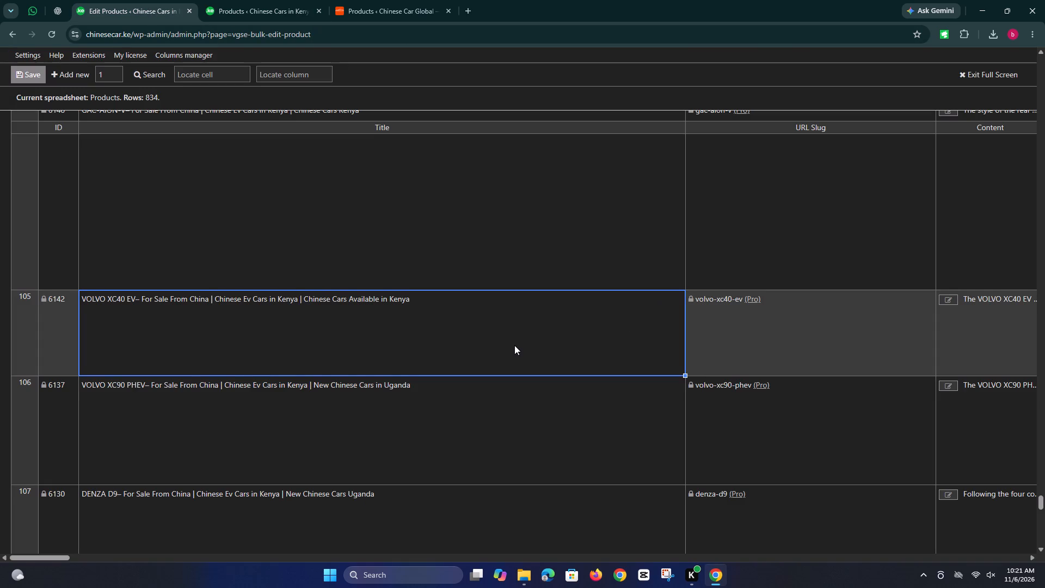
{"action": "scroll", "coordinate": [514, 345], "scroll_direction": "down", "scroll_amount": 2}
{"action": "double_click", "coordinate": [391, 320]}
{"action": "left_click", "coordinate": [391, 320]}
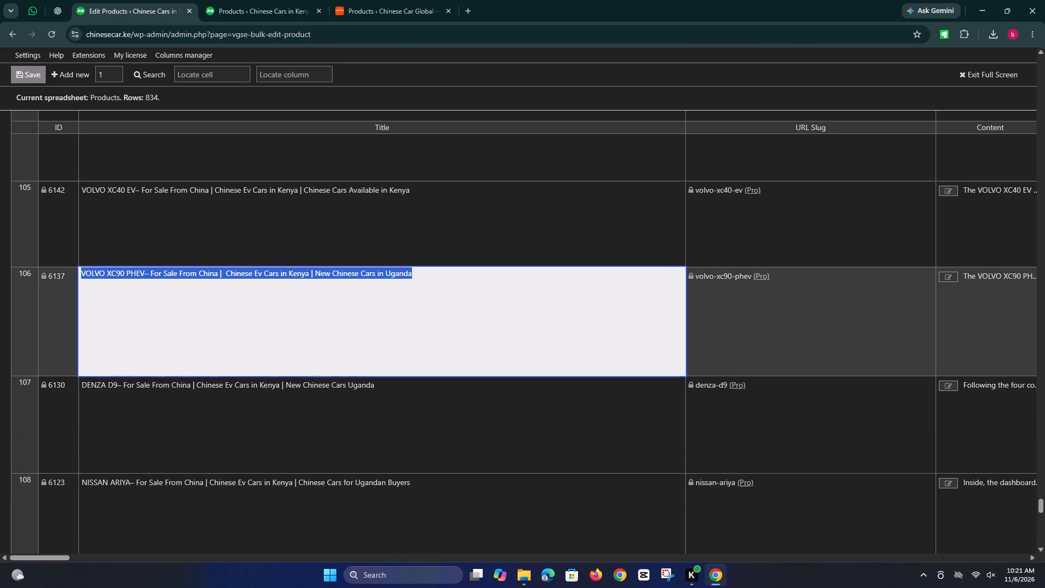
{"action": "left_click", "coordinate": [417, 277]}
{"action": "left_click_drag", "start_coordinate": [421, 276], "coordinate": [386, 278]}
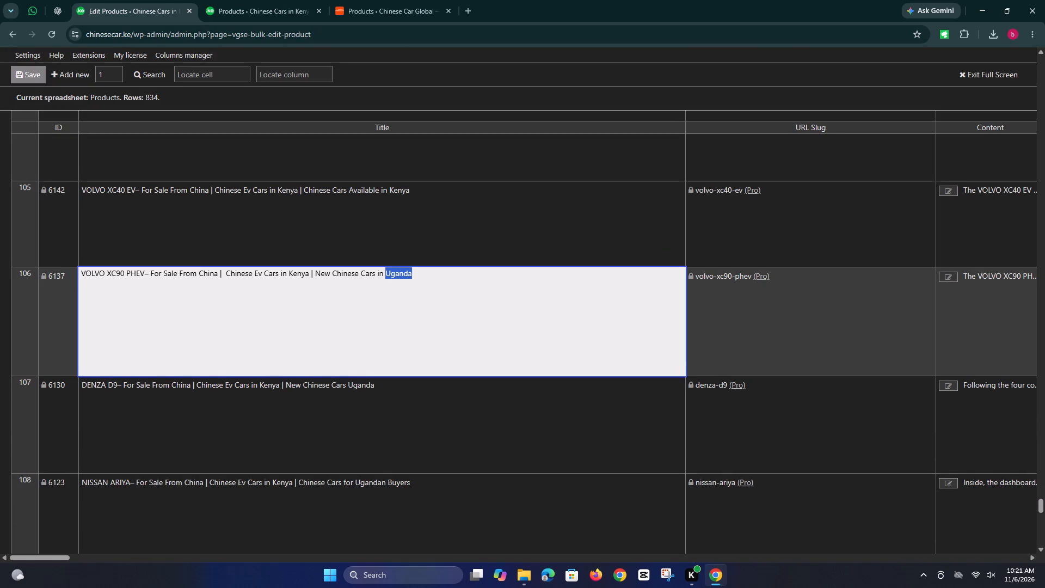
{"action": "right_click", "coordinate": [397, 277]}
{"action": "left_click", "coordinate": [443, 330]}
Replace Uganda with Kenya in the DENZA D9 title so it ends "New Chinese Cars Kenya".
{"action": "scroll", "coordinate": [458, 326], "scroll_direction": "down", "scroll_amount": 3}
{"action": "triple_click", "coordinate": [334, 290]}
{"action": "left_click_drag", "start_coordinate": [384, 224], "coordinate": [371, 220]}
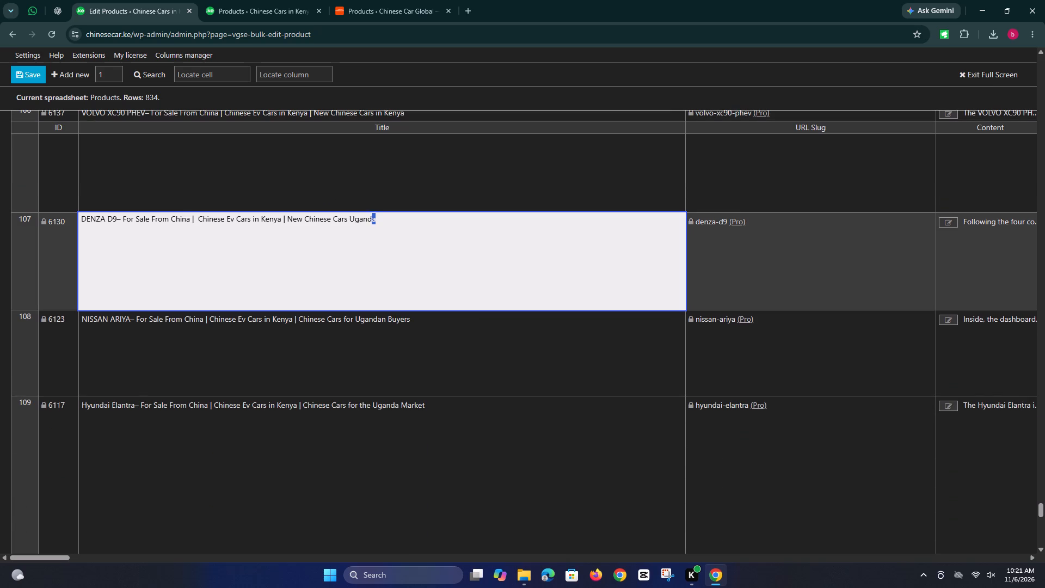
{"action": "left_click_drag", "start_coordinate": [371, 220], "coordinate": [351, 222]}
{"action": "right_click", "coordinate": [361, 221]}
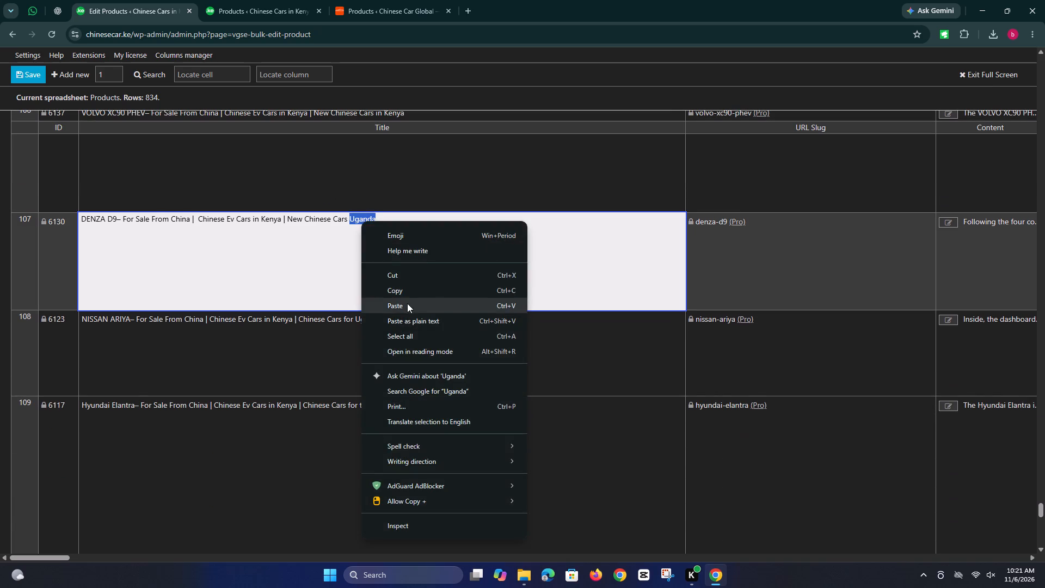
{"action": "left_click", "coordinate": [407, 303]}
Change Ugandan to Kenyan in the NISSAN ARIYA title so it ends "Chinese Cars for Kenyan Buyers".
{"action": "scroll", "coordinate": [456, 288], "scroll_direction": "down", "scroll_amount": 2}
{"action": "triple_click", "coordinate": [379, 260]}
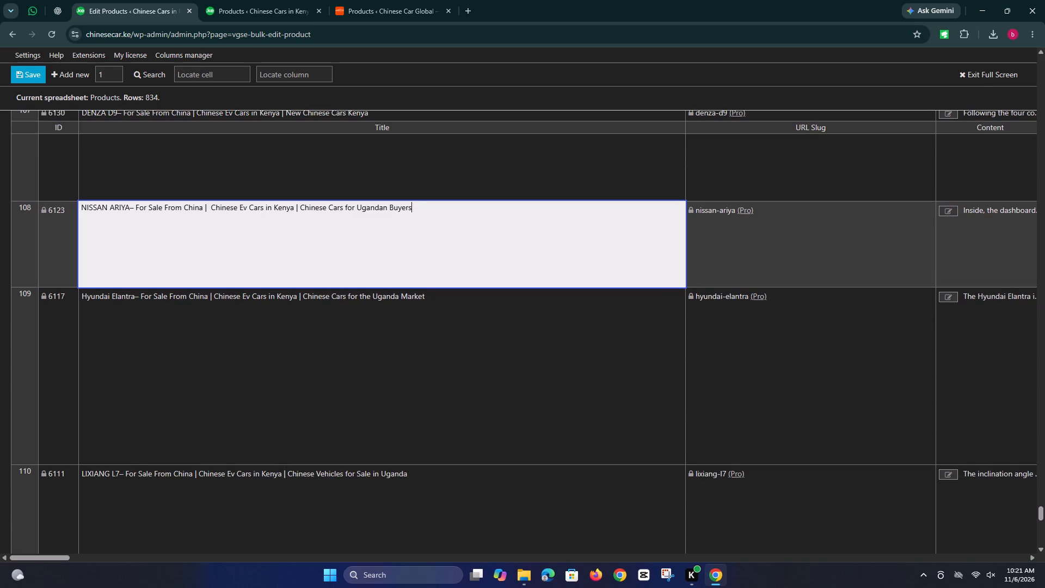
{"action": "left_click_drag", "start_coordinate": [382, 207], "coordinate": [358, 209]}
{"action": "right_click", "coordinate": [367, 207]}
{"action": "left_click", "coordinate": [408, 297]}
Replace Uganda with Kenya in the "Chinese Cars for the Uganda Market" ending of the Hyundai Elantra title.
{"action": "scroll", "coordinate": [382, 269], "scroll_direction": "down", "scroll_amount": 2}
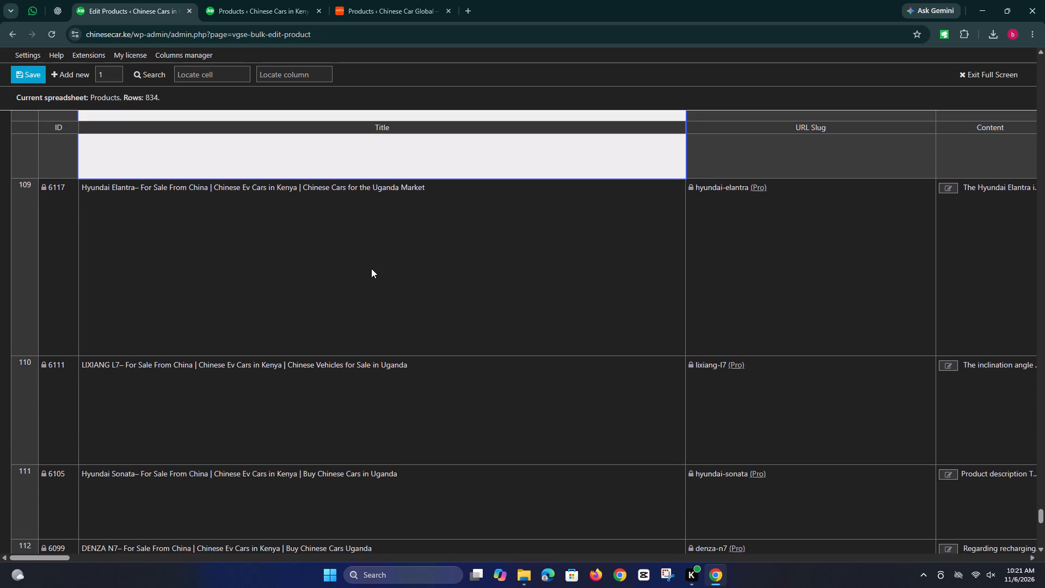
{"action": "triple_click", "coordinate": [371, 268]}
{"action": "left_click_drag", "start_coordinate": [399, 189], "coordinate": [385, 189]}
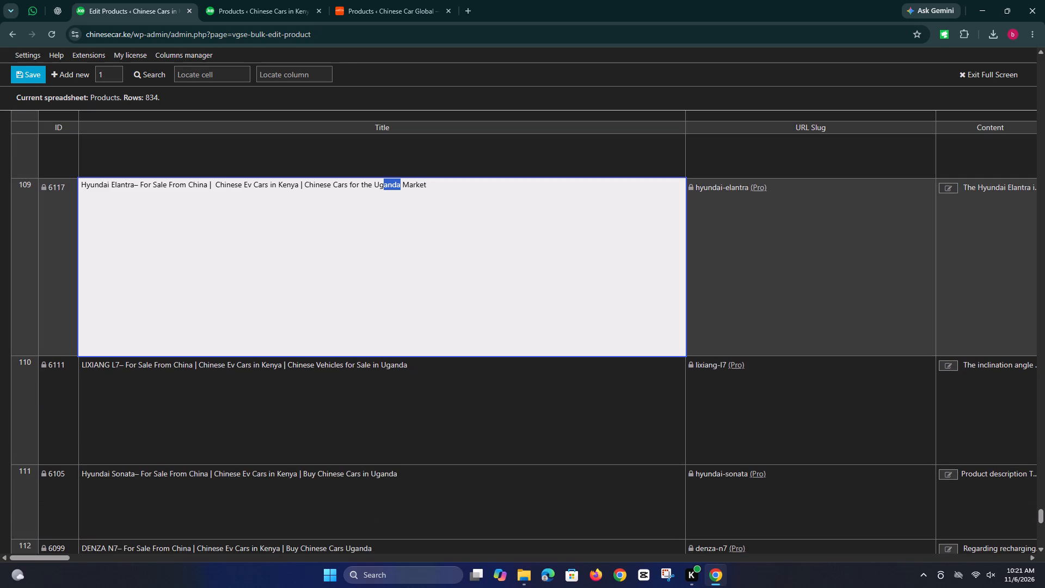
{"action": "left_click_drag", "start_coordinate": [385, 189], "coordinate": [375, 191]}
{"action": "right_click", "coordinate": [387, 185]}
{"action": "left_click", "coordinate": [387, 185]}
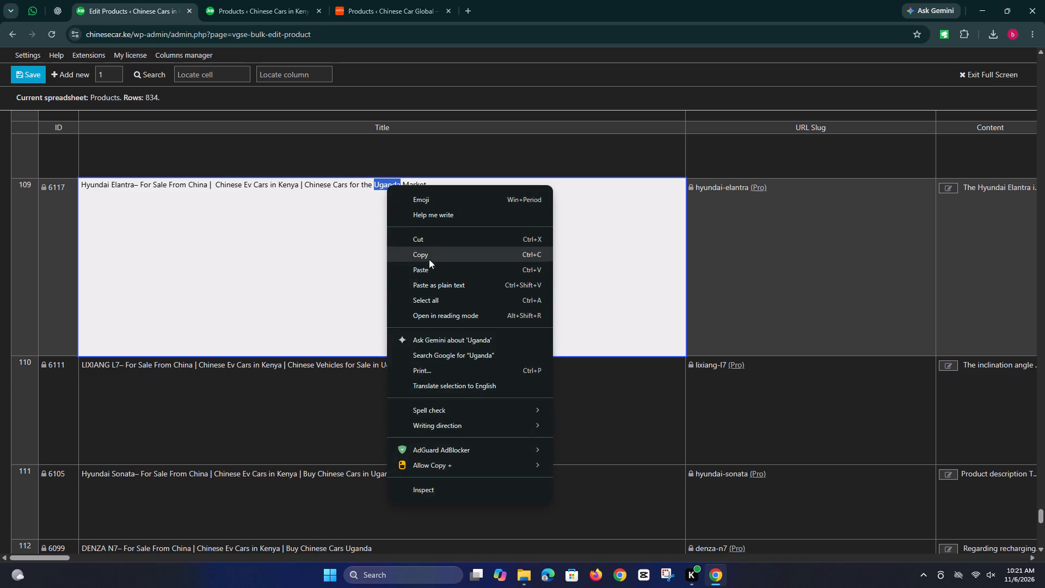
{"action": "left_click", "coordinate": [429, 271]}
Replace Uganda with Kenya in the LIXIANG L7 title so it ends "Chinese Vehicles for Sale in Kenya".
{"action": "scroll", "coordinate": [408, 266], "scroll_direction": "down", "scroll_amount": 3}
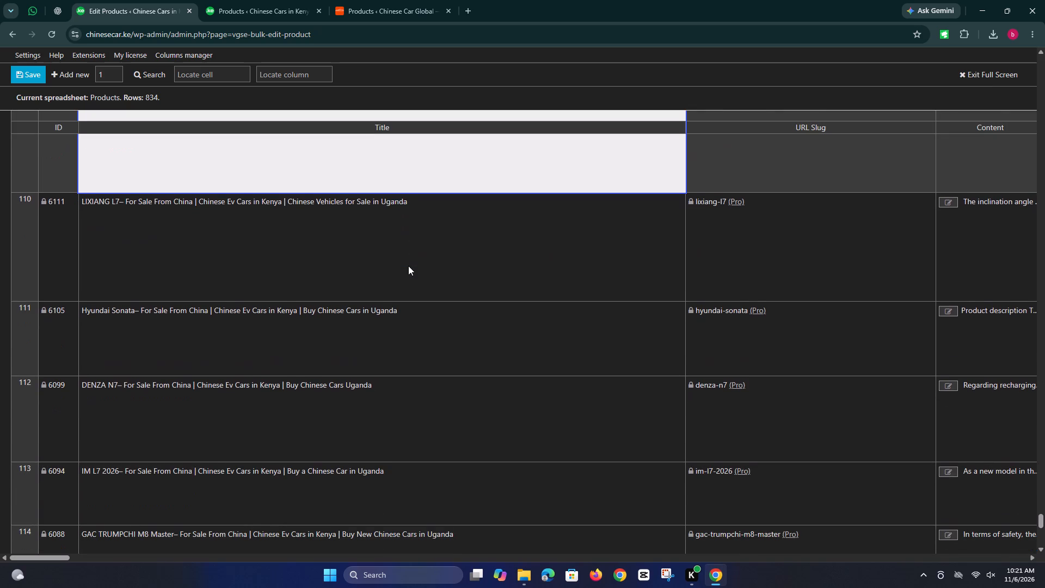
{"action": "scroll", "coordinate": [408, 266], "scroll_direction": "down", "scroll_amount": 1}
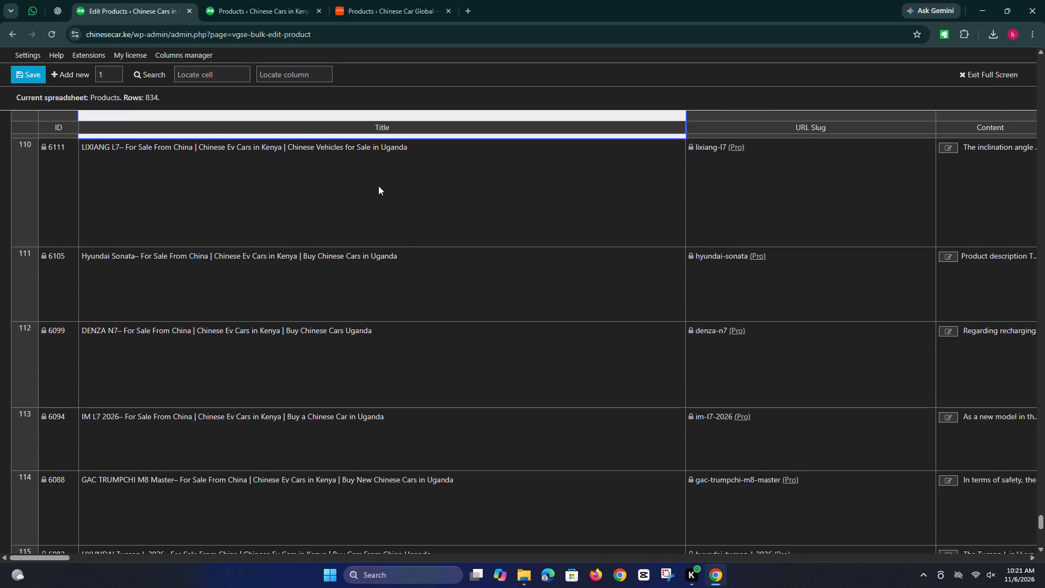
{"action": "scroll", "coordinate": [380, 186], "scroll_direction": "up", "scroll_amount": 2}
{"action": "double_click", "coordinate": [376, 290]}
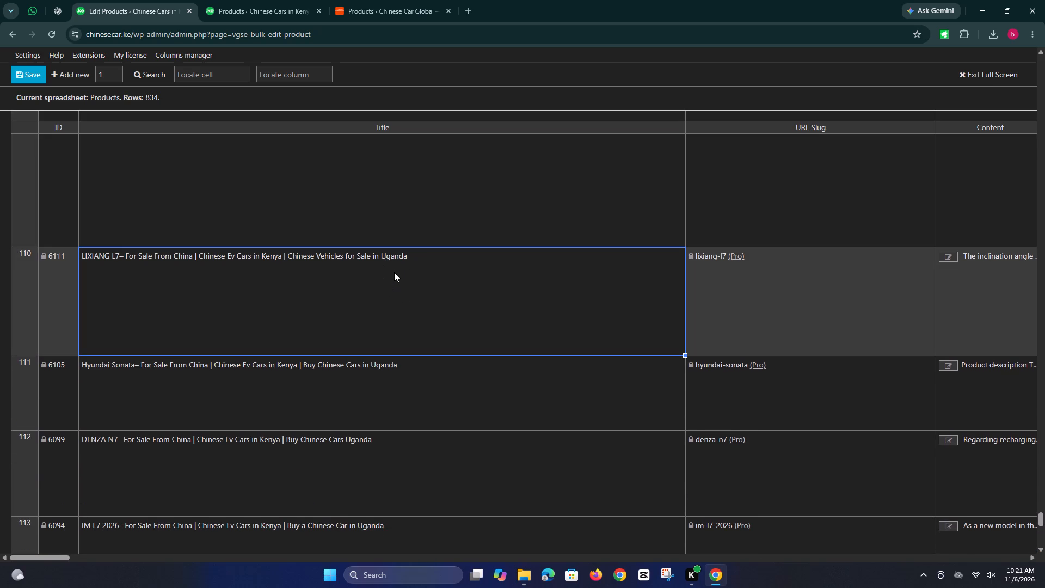
{"action": "double_click", "coordinate": [394, 278]}
{"action": "left_click_drag", "start_coordinate": [419, 253], "coordinate": [411, 254]}
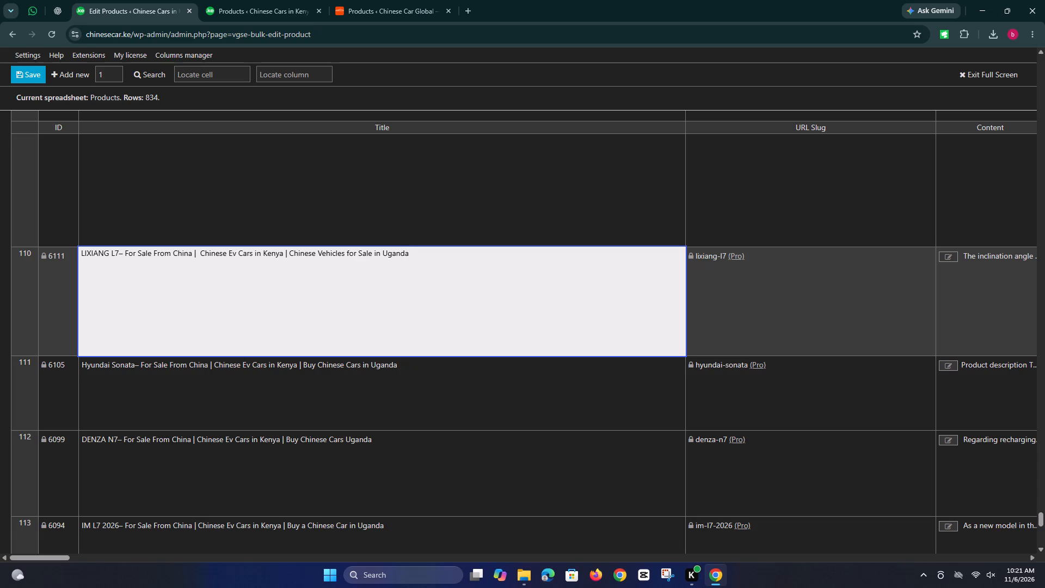
{"action": "left_click_drag", "start_coordinate": [411, 254], "coordinate": [384, 259]}
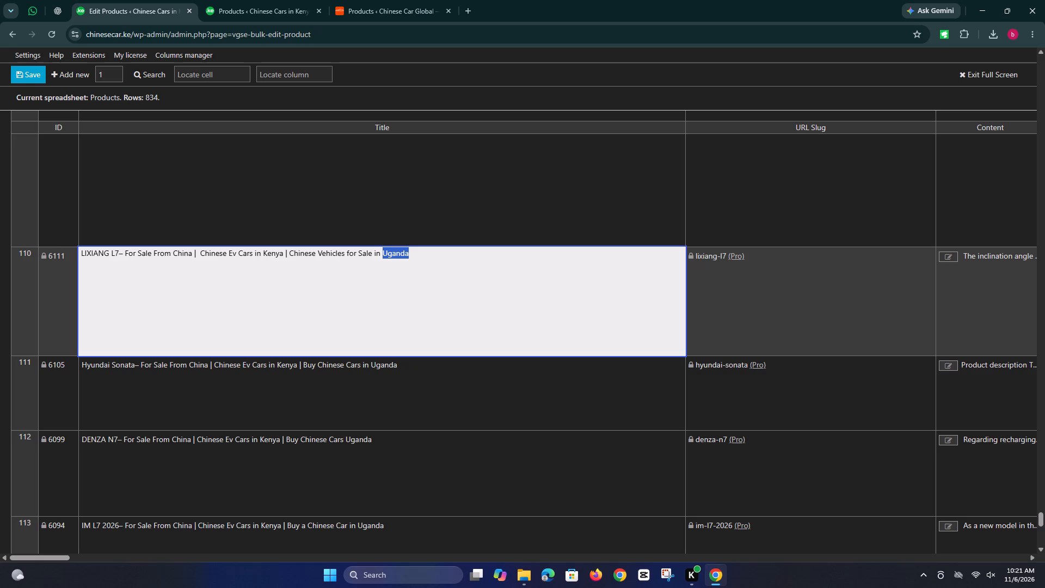
{"action": "right_click", "coordinate": [396, 254]}
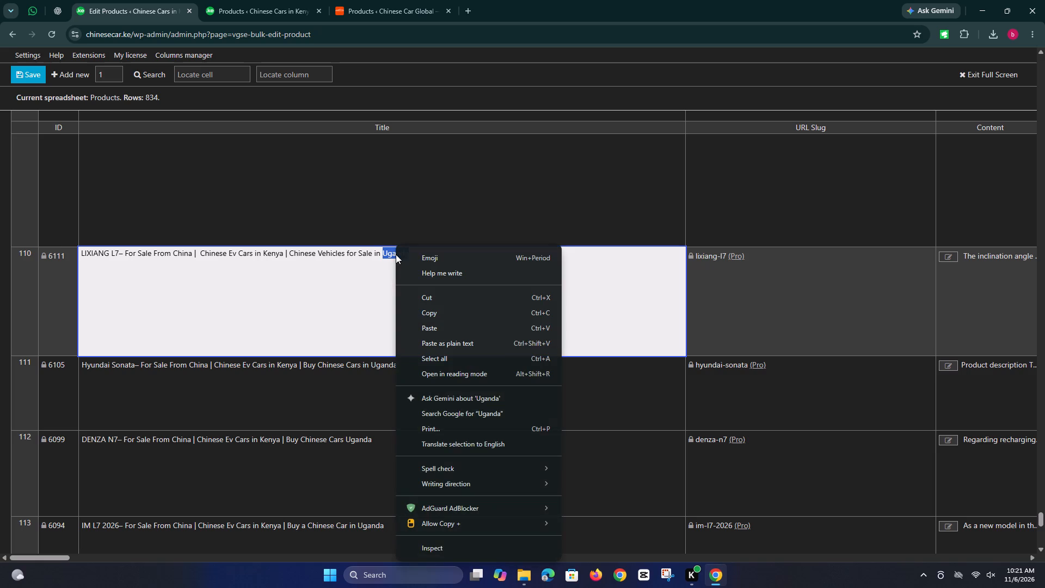
{"action": "left_click", "coordinate": [444, 329]}
Replace Uganda with Kenya in the Hyundai Sonata title so it ends "Buy Chinese Cars in Kenya".
{"action": "double_click", "coordinate": [368, 405]}
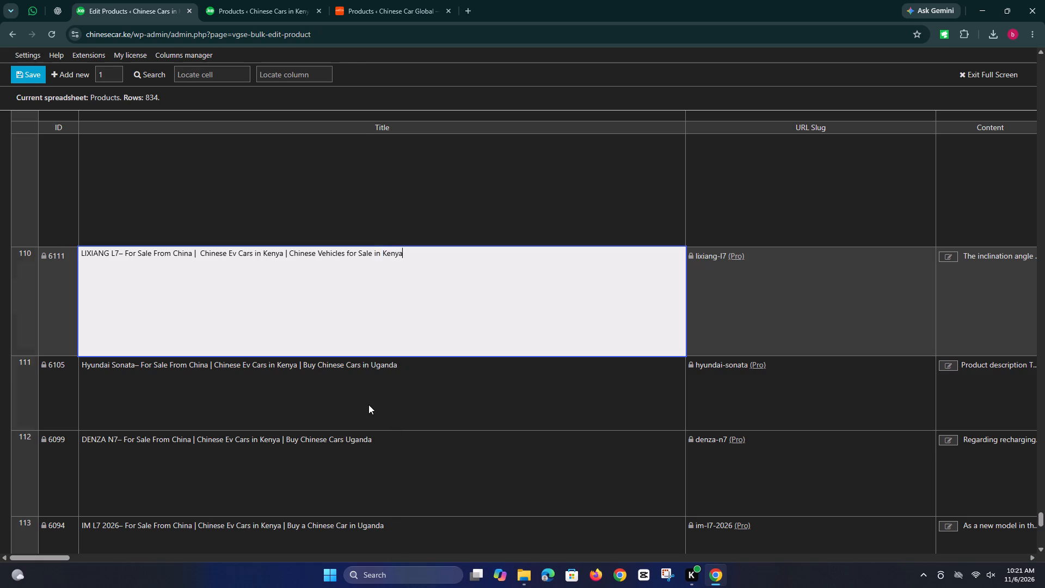
{"action": "left_click_drag", "start_coordinate": [403, 370], "coordinate": [373, 368]}
{"action": "right_click", "coordinate": [383, 366]}
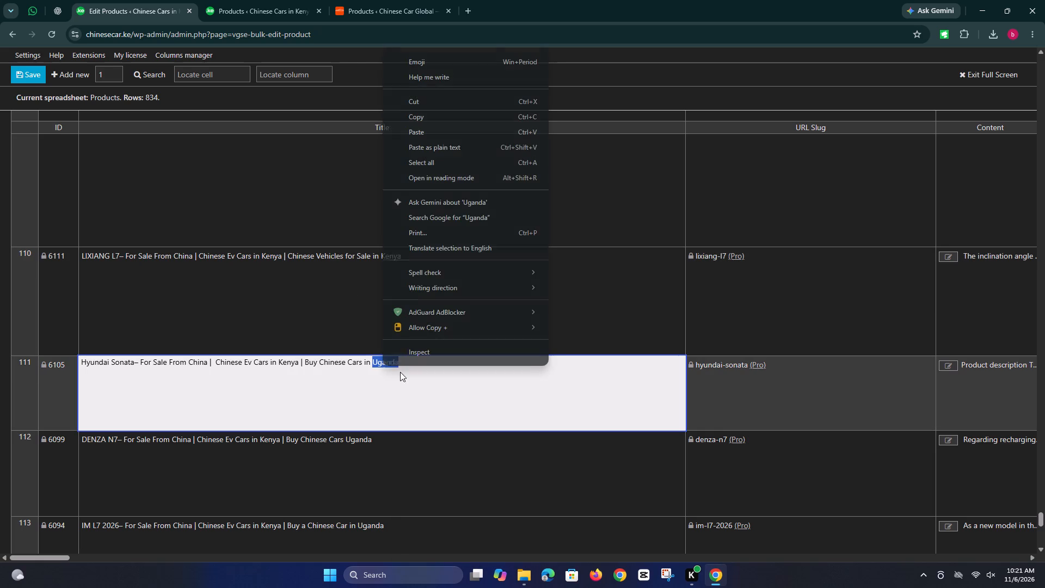
{"action": "left_click", "coordinate": [425, 134]}
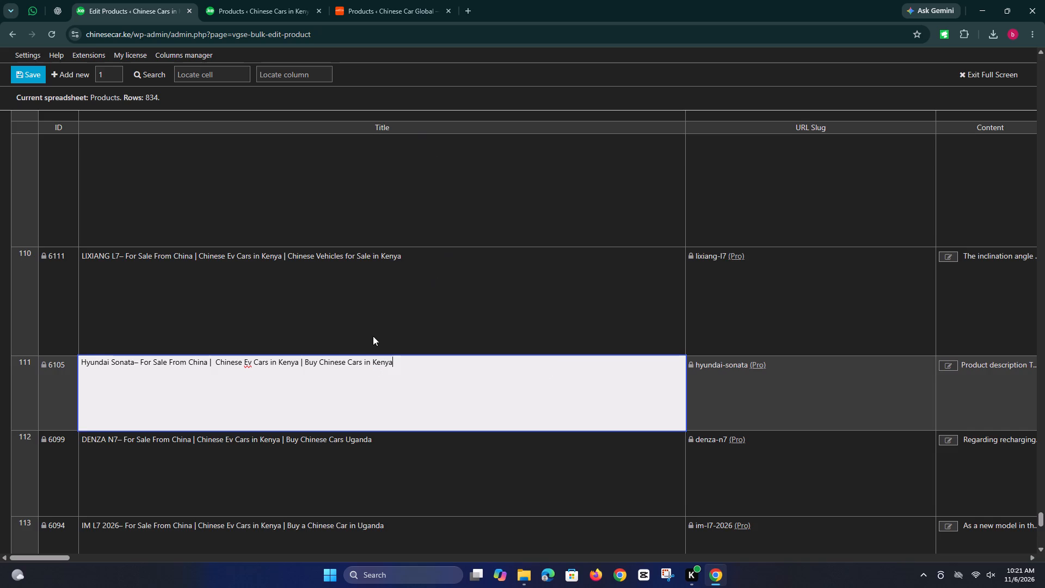
Replace Uganda with Kenya in the DENZA N7 title so it ends "Buy Chinese Cars Kenya".
{"action": "scroll", "coordinate": [372, 337], "scroll_direction": "down", "scroll_amount": 3}
{"action": "triple_click", "coordinate": [317, 318]}
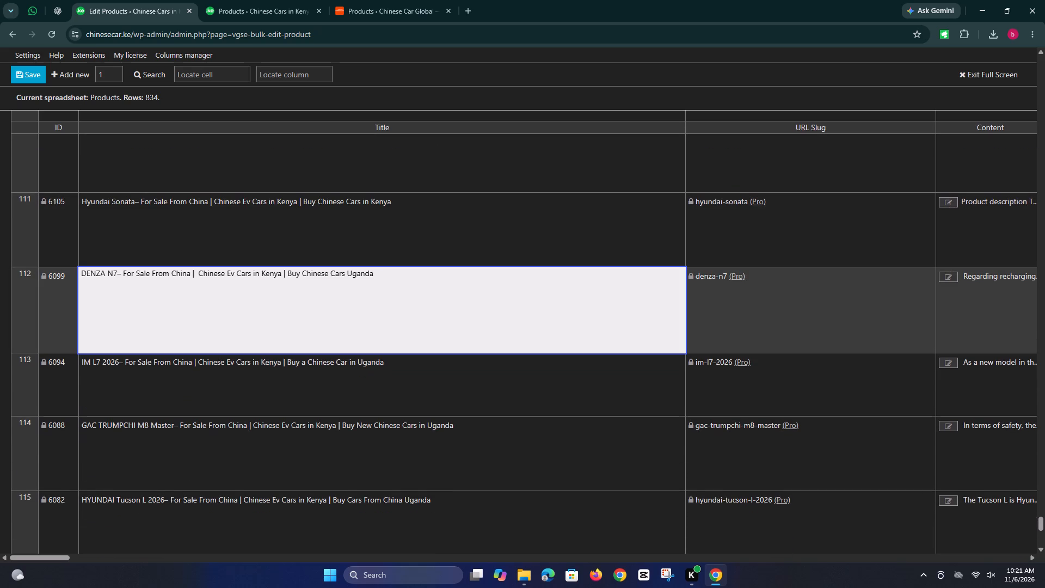
{"action": "left_click_drag", "start_coordinate": [377, 272], "coordinate": [349, 280]}
{"action": "right_click", "coordinate": [359, 273]}
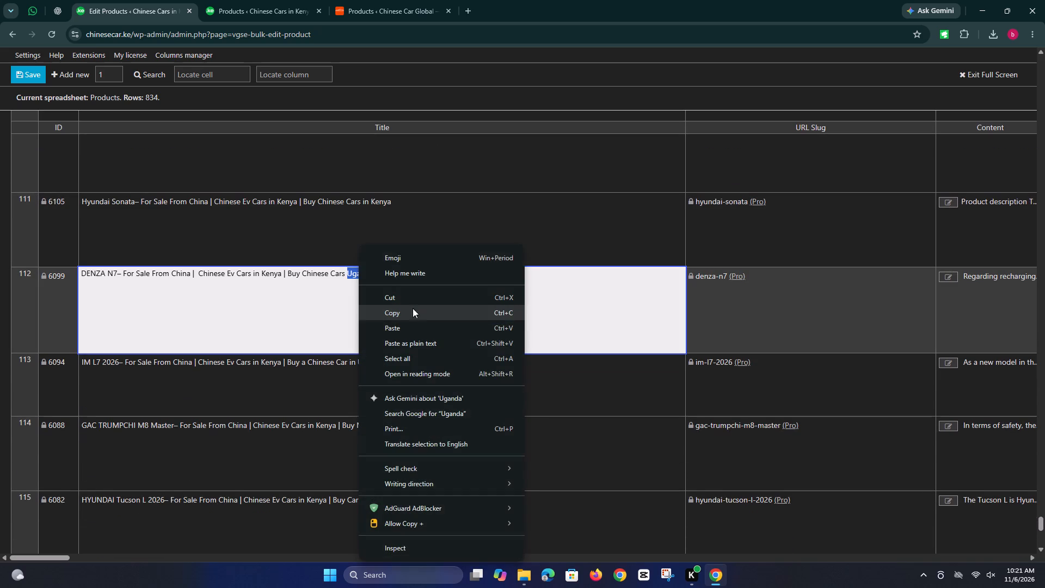
{"action": "left_click", "coordinate": [402, 326]}
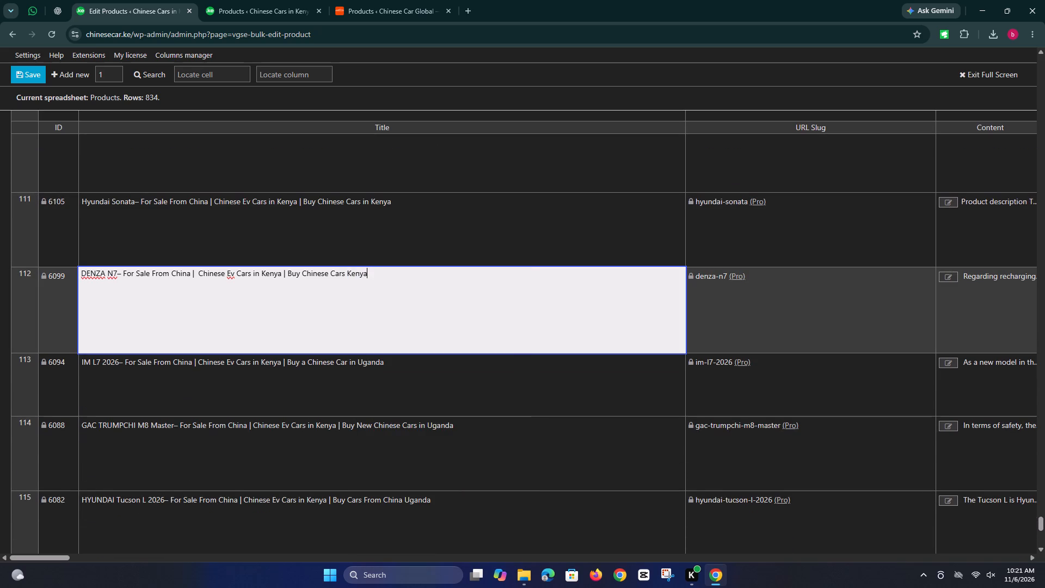
Replace Uganda with Kenya in the IM L7 2026 title so it ends "Buy a Chinese Car in Kenya".
{"action": "double_click", "coordinate": [370, 394]}
{"action": "left_click_drag", "start_coordinate": [391, 360], "coordinate": [359, 363]}
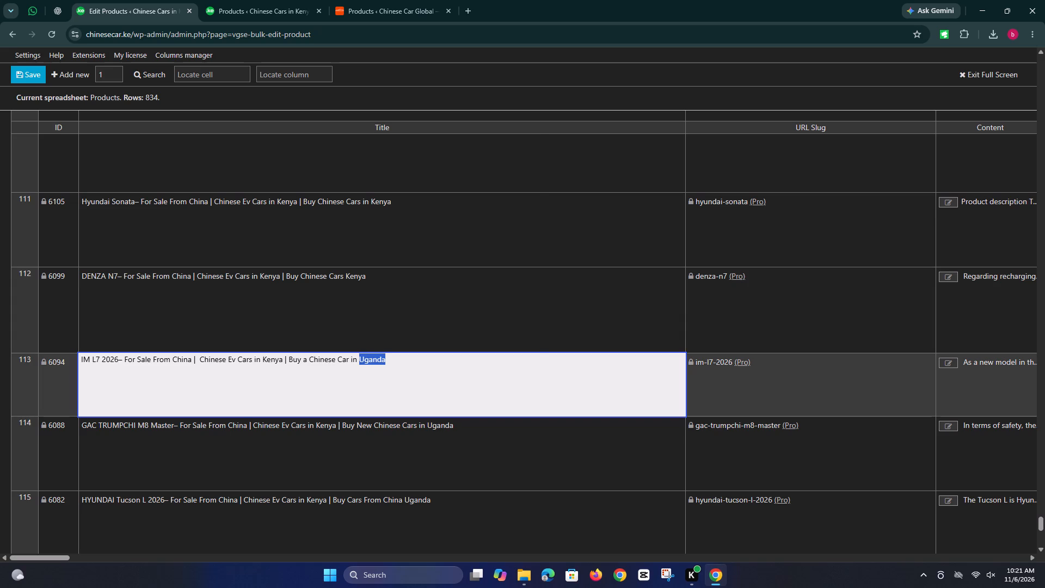
{"action": "right_click", "coordinate": [373, 362]}
{"action": "left_click", "coordinate": [418, 130]}
Replace Uganda with Kenya in the GAC TRUMPCHI M8 Master title so it ends "Buy New Chinese Cars in Kenya".
{"action": "double_click", "coordinate": [405, 455]}
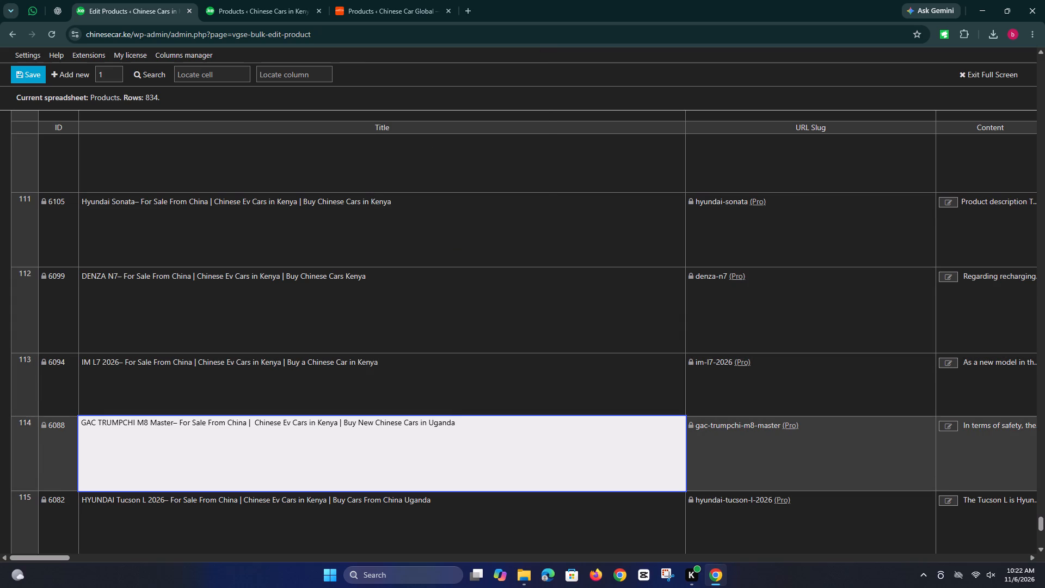
{"action": "left_click_drag", "start_coordinate": [461, 427], "coordinate": [429, 427]}
{"action": "right_click", "coordinate": [442, 426]}
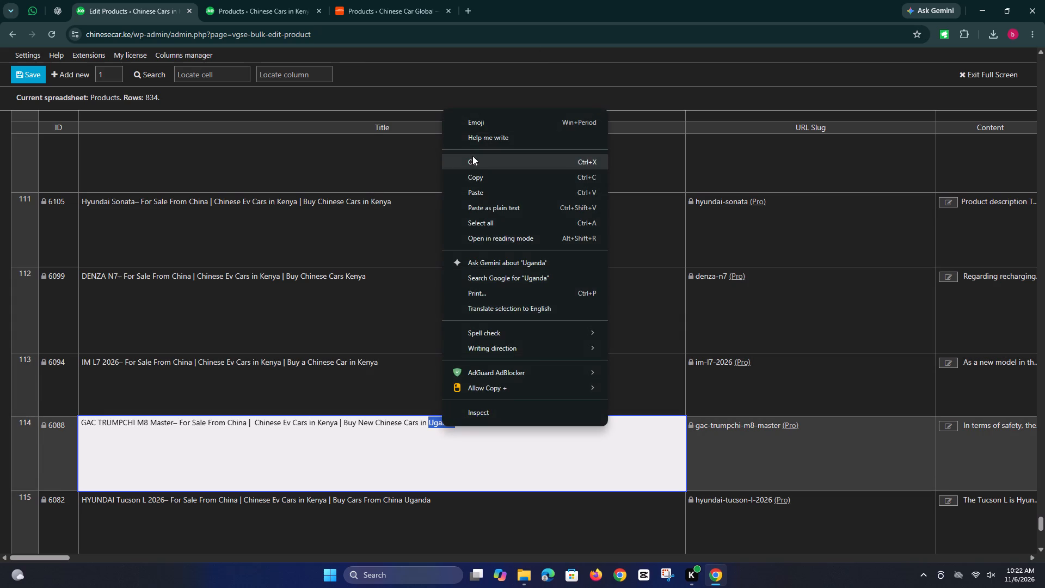
{"action": "left_click", "coordinate": [480, 193]}
Replace Uganda with Kenya in the HYUNDAI Tucson L 2026 title so it ends "Buy Cars From China Kenya".
{"action": "scroll", "coordinate": [445, 487], "scroll_direction": "down", "scroll_amount": 3}
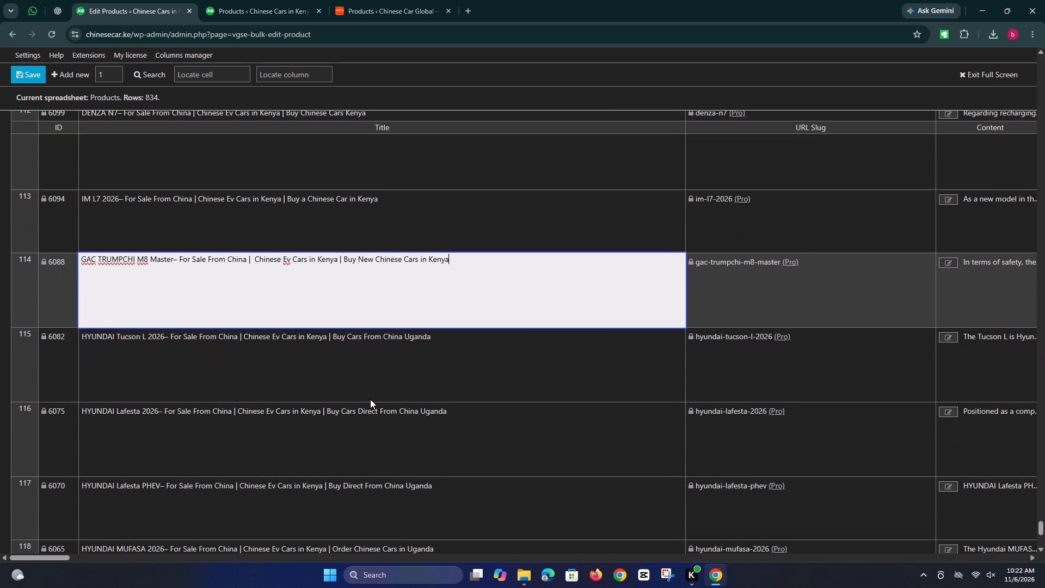
{"action": "double_click", "coordinate": [380, 383]}
{"action": "double_click", "coordinate": [422, 354]}
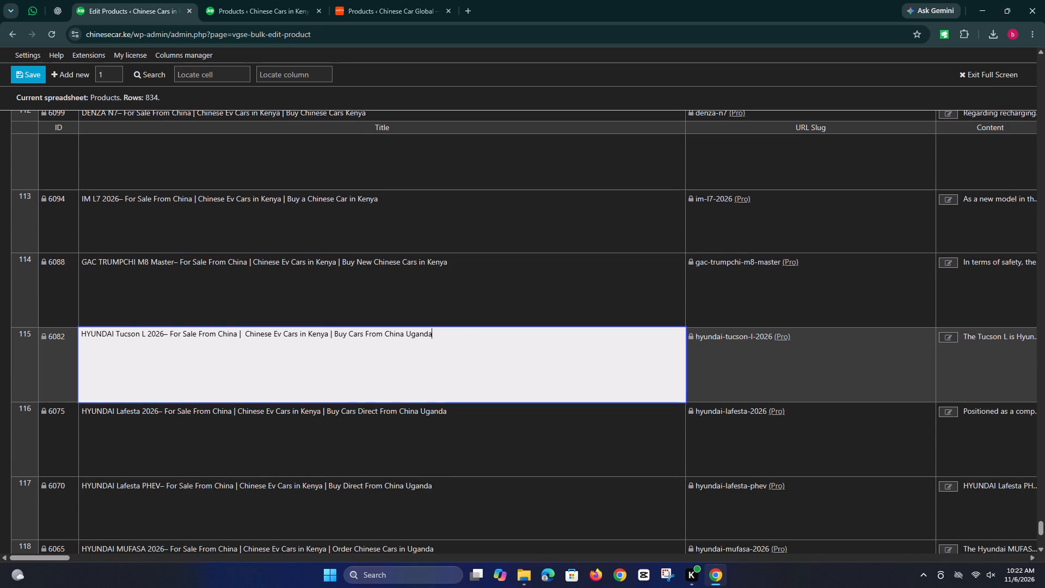
{"action": "left_click_drag", "start_coordinate": [436, 339], "coordinate": [407, 340]}
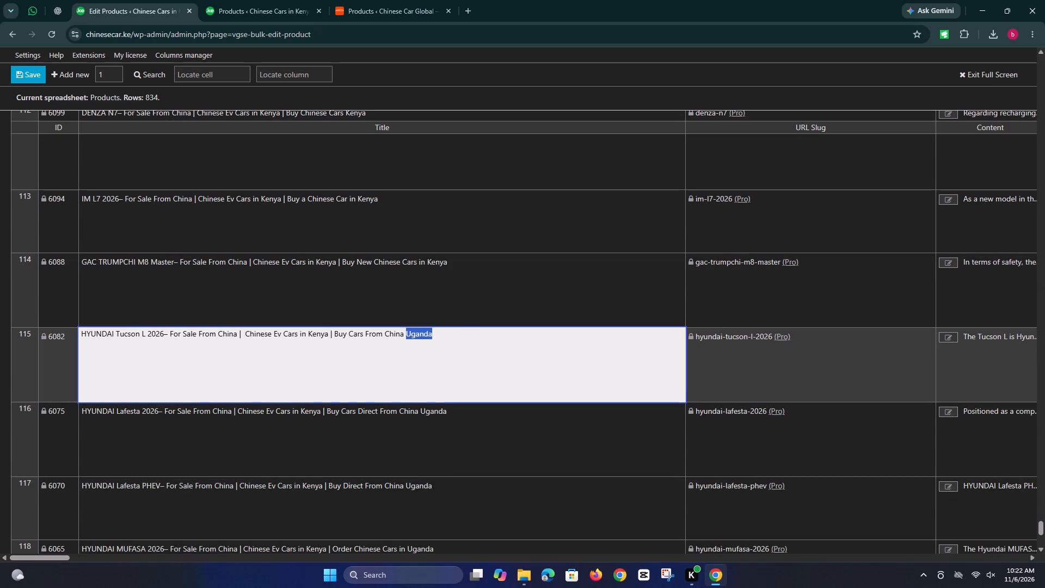
{"action": "right_click", "coordinate": [423, 336]}
{"action": "left_click", "coordinate": [423, 336]}
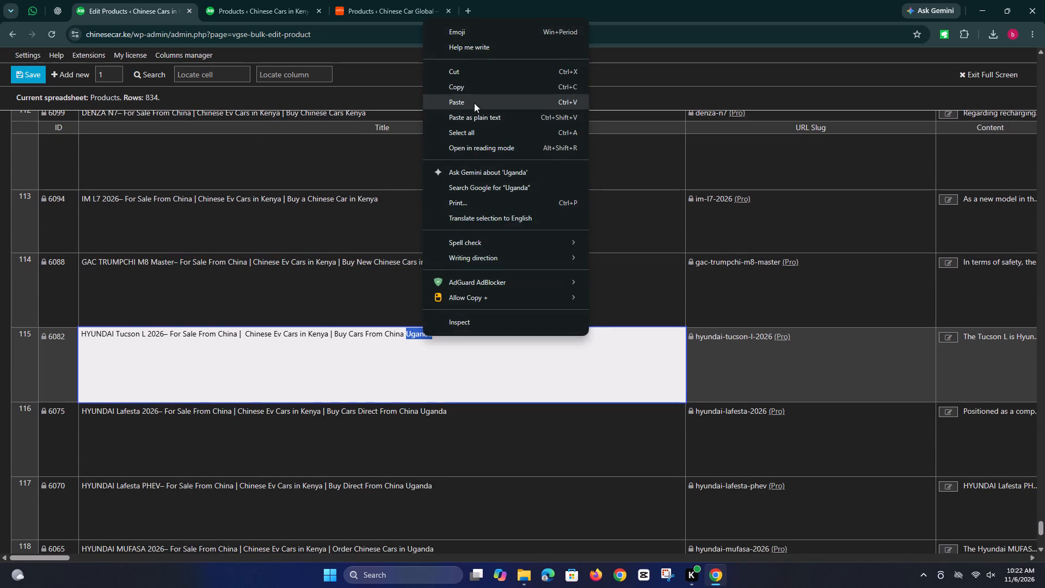
{"action": "left_click", "coordinate": [465, 105]}
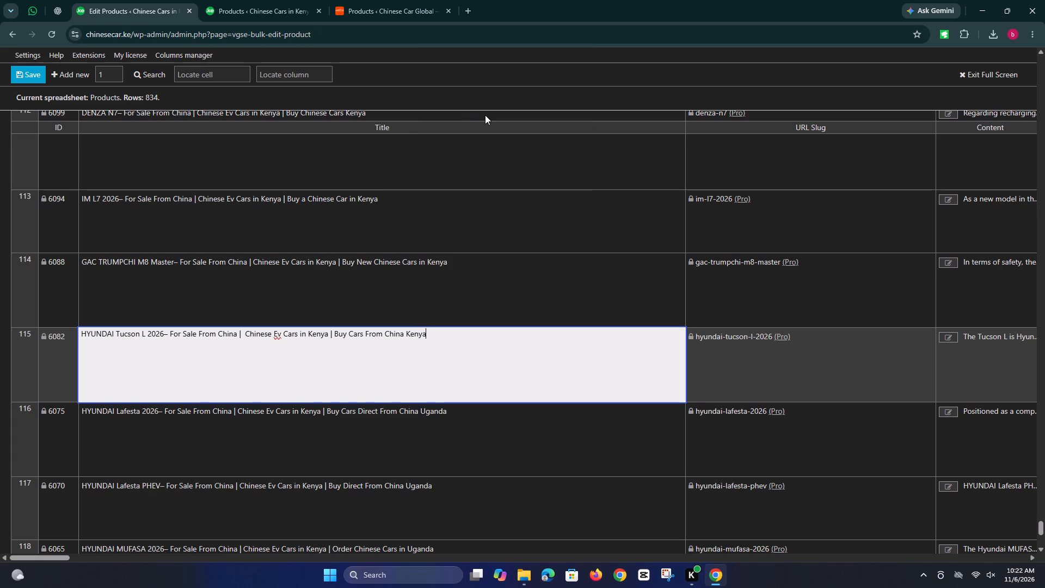
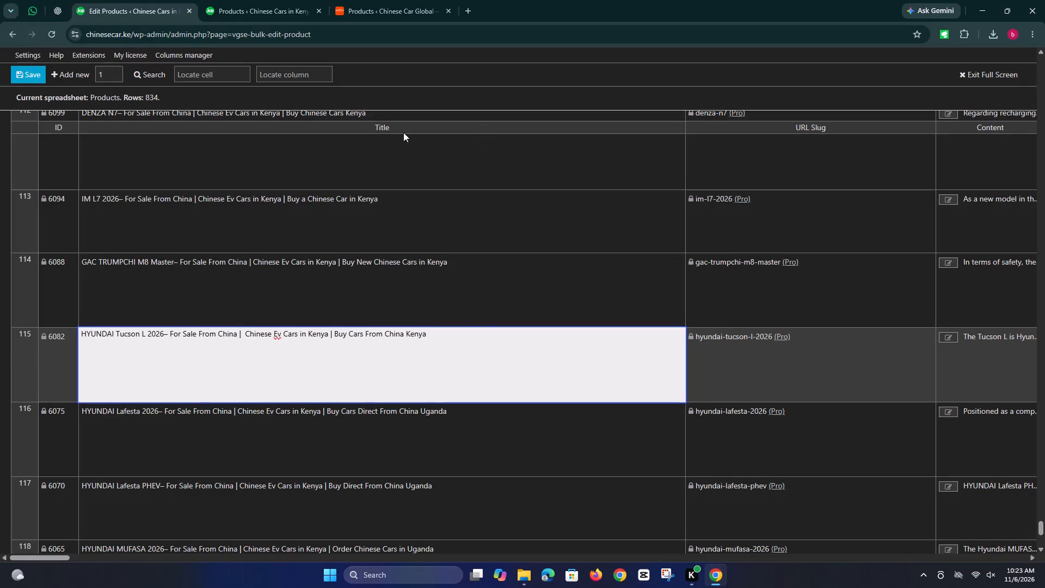
Replace Uganda with Kenya in the HYUNDAI Lafesta 2026 title so it ends "Buy Cars Direct From China Kenya".
{"action": "scroll", "coordinate": [325, 313], "scroll_direction": "down", "scroll_amount": 3}
{"action": "triple_click", "coordinate": [345, 276]}
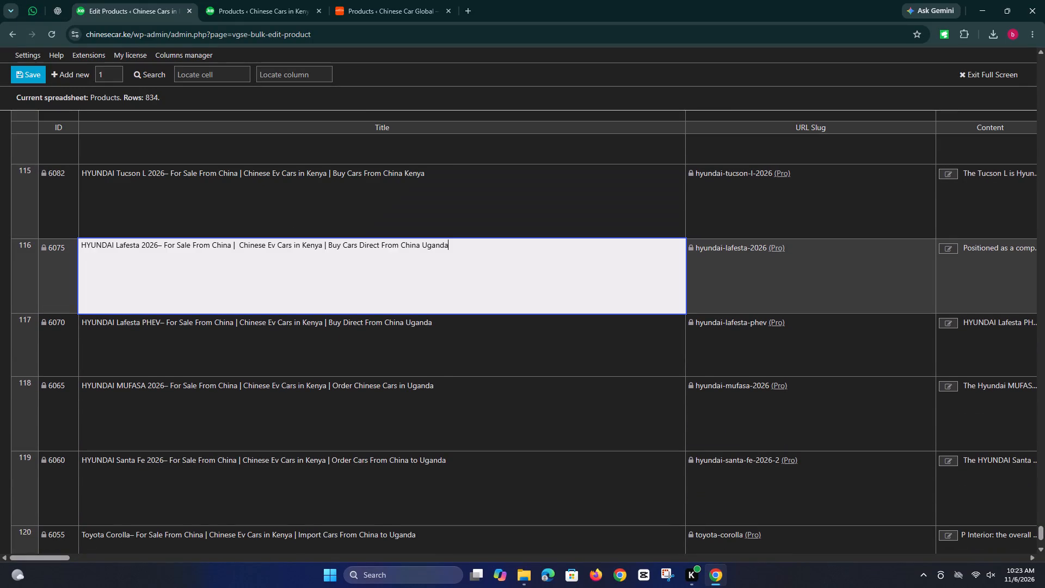
{"action": "left_click_drag", "start_coordinate": [457, 249], "coordinate": [422, 249]}
{"action": "key", "text": "ctrl+v"}
Replace Uganda with Kenya in the HYUNDAI Lafesta PHEV title so it ends "Buy Direct From China Kenya".
{"action": "double_click", "coordinate": [389, 330]}
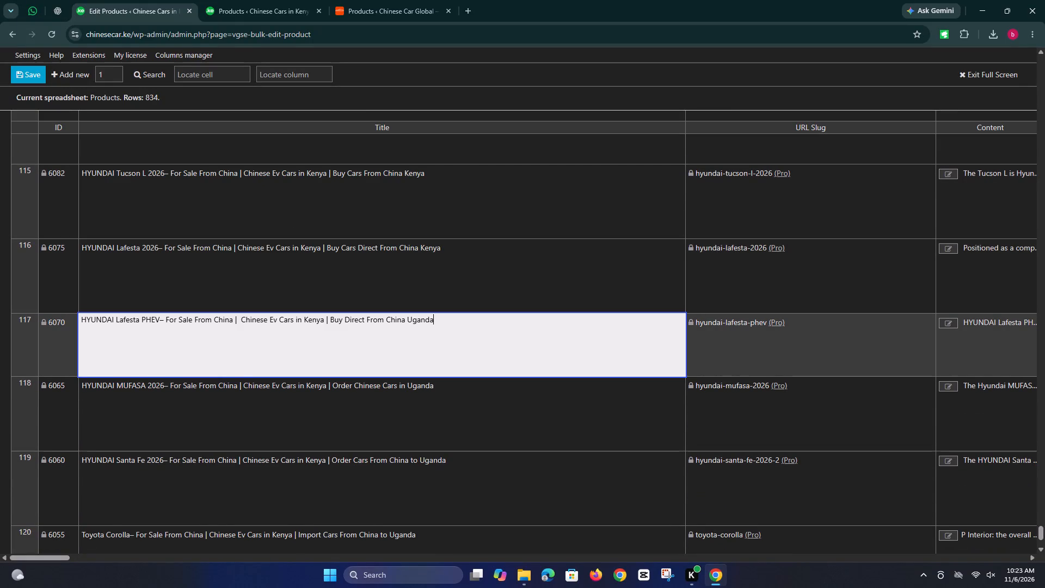
{"action": "left_click_drag", "start_coordinate": [442, 323], "coordinate": [408, 323]}
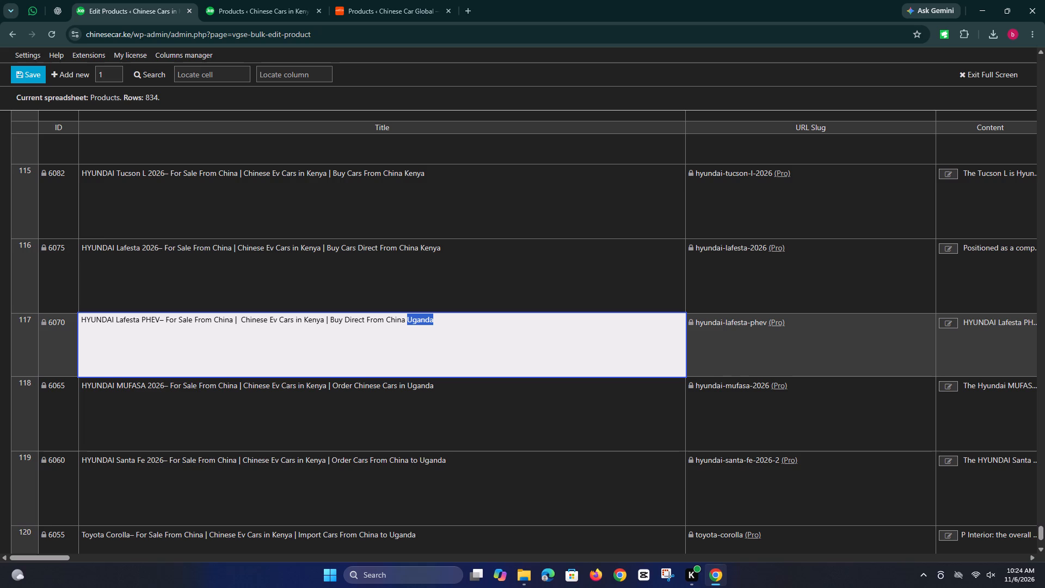
{"action": "key", "text": "ctrl+v"}
Replace Uganda with Kenya in the HYUNDAI MUFASA 2026 title so it ends "Order Chinese Cars in Kenya".
{"action": "scroll", "coordinate": [421, 353], "scroll_direction": "down", "scroll_amount": 3}
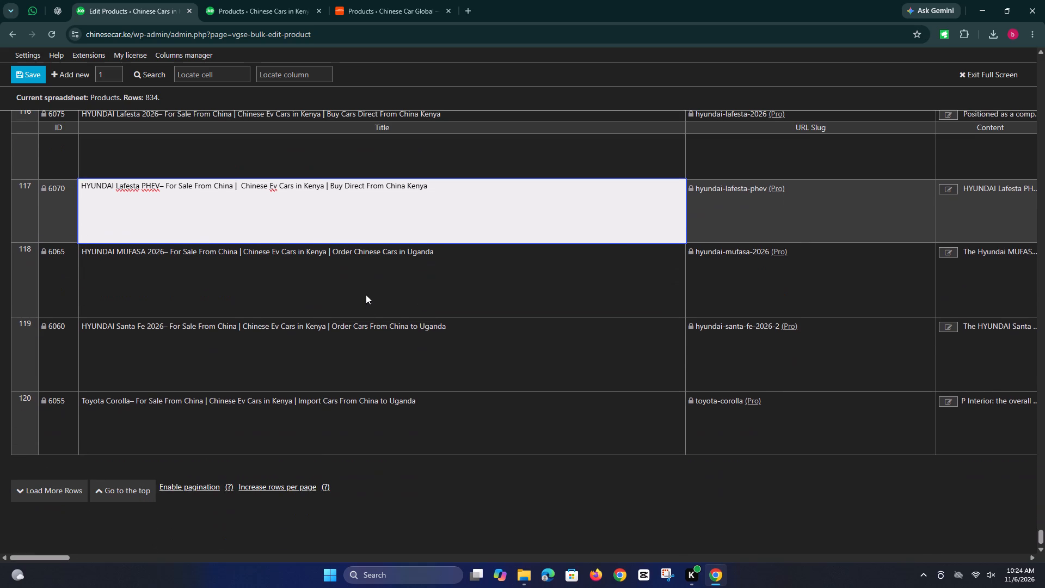
{"action": "triple_click", "coordinate": [366, 291]}
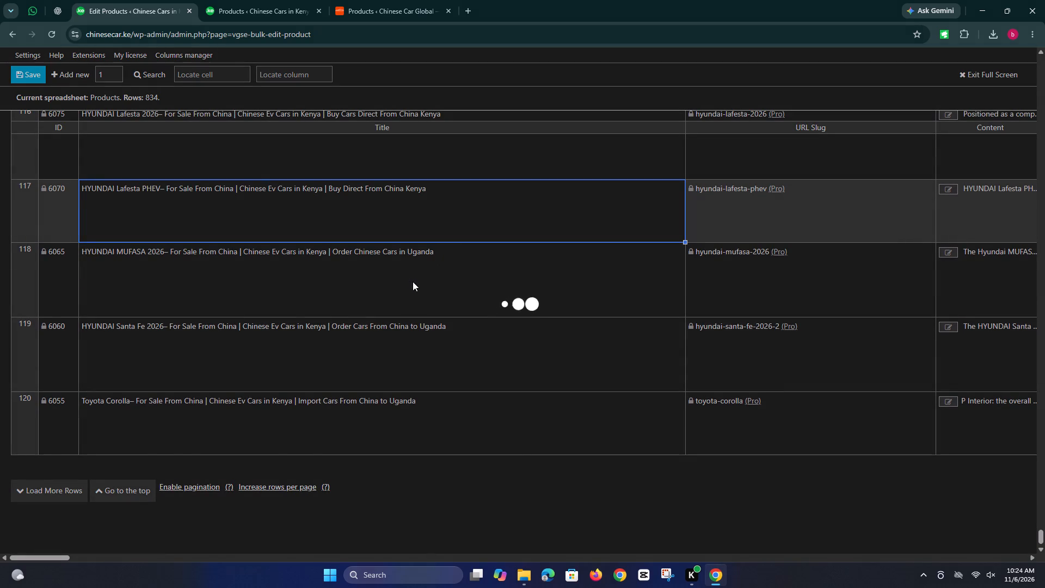
{"action": "double_click", "coordinate": [413, 281]}
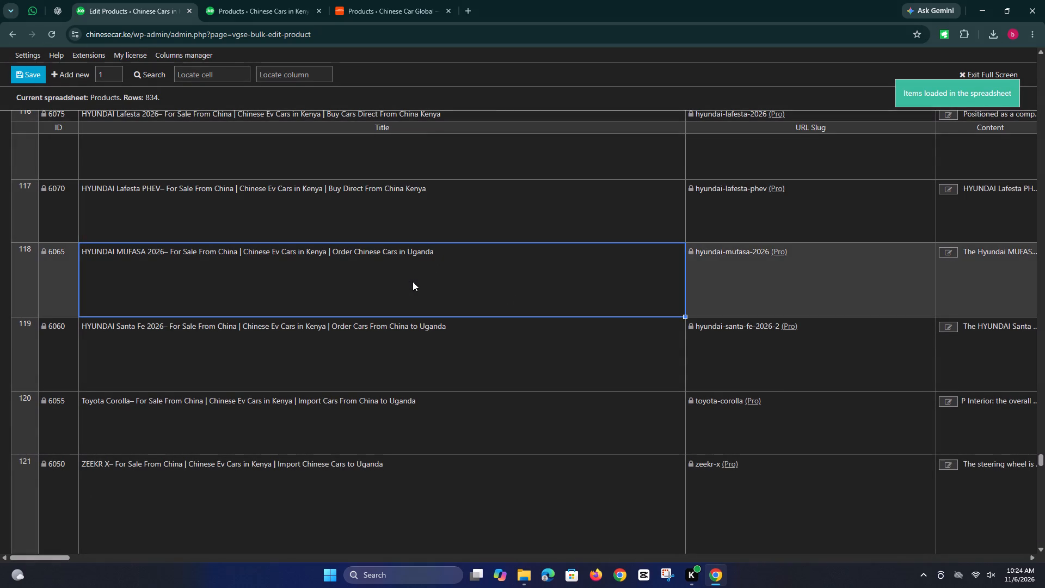
{"action": "left_click_drag", "start_coordinate": [445, 248], "coordinate": [409, 252]}
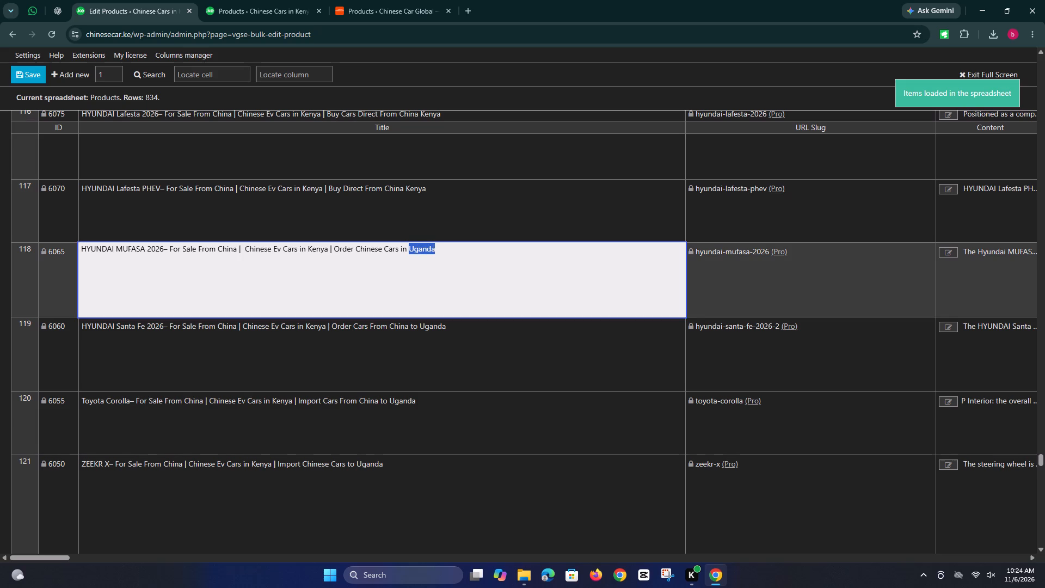
{"action": "key", "text": "ctrl+v"}
Replace Uganda with Kenya in the HYUNDAI Santa Fe 2026 title so it ends "Order Cars From China to Kenya".
{"action": "double_click", "coordinate": [404, 354]}
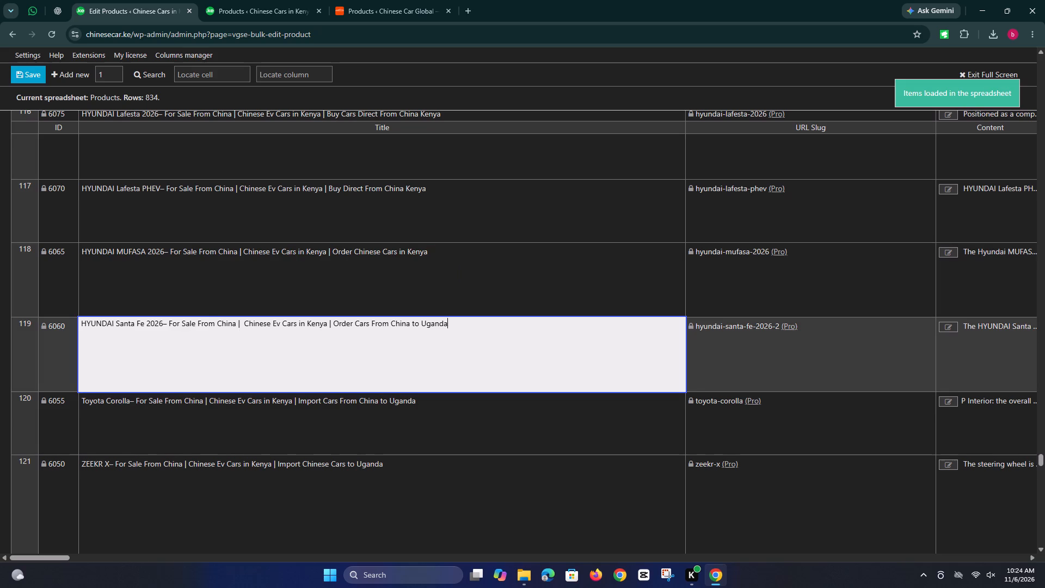
{"action": "left_click_drag", "start_coordinate": [455, 328], "coordinate": [423, 328]}
{"action": "key", "text": "ctrl+v"}
Replace Uganda with Kenya in the Toyota Corolla title so it ends "Import Cars From China to Kenya".
{"action": "scroll", "coordinate": [453, 354], "scroll_direction": "down", "scroll_amount": 3}
{"action": "triple_click", "coordinate": [349, 270]}
{"action": "left_click_drag", "start_coordinate": [423, 238], "coordinate": [410, 238]}
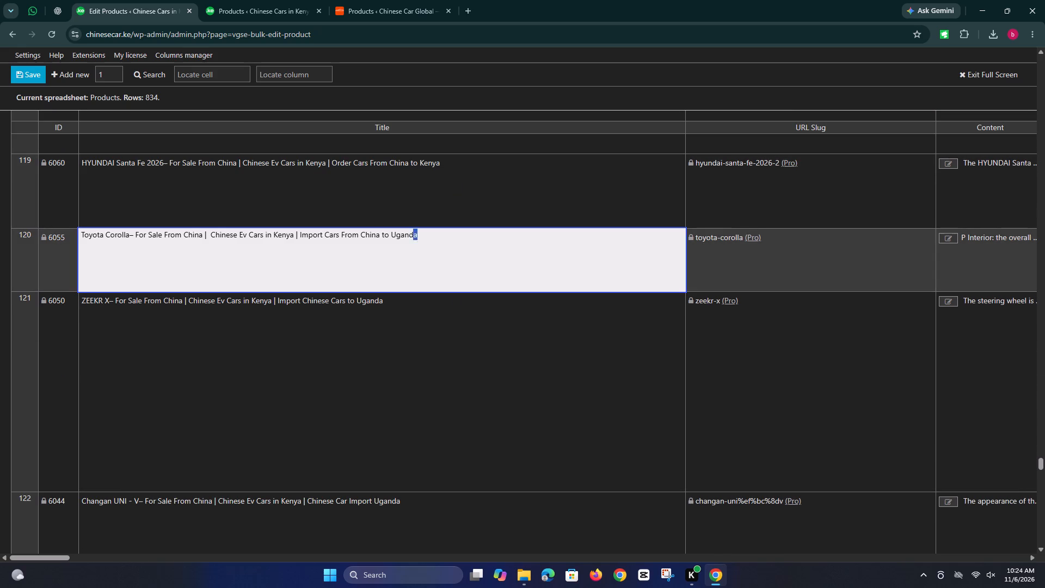
{"action": "left_click_drag", "start_coordinate": [410, 238], "coordinate": [393, 240]}
{"action": "key", "text": "ctrl+v"}
Replace Uganda with Kenya in the ZEEKR X title so it ends "Import Chinese Cars to Kenya".
{"action": "double_click", "coordinate": [379, 336]}
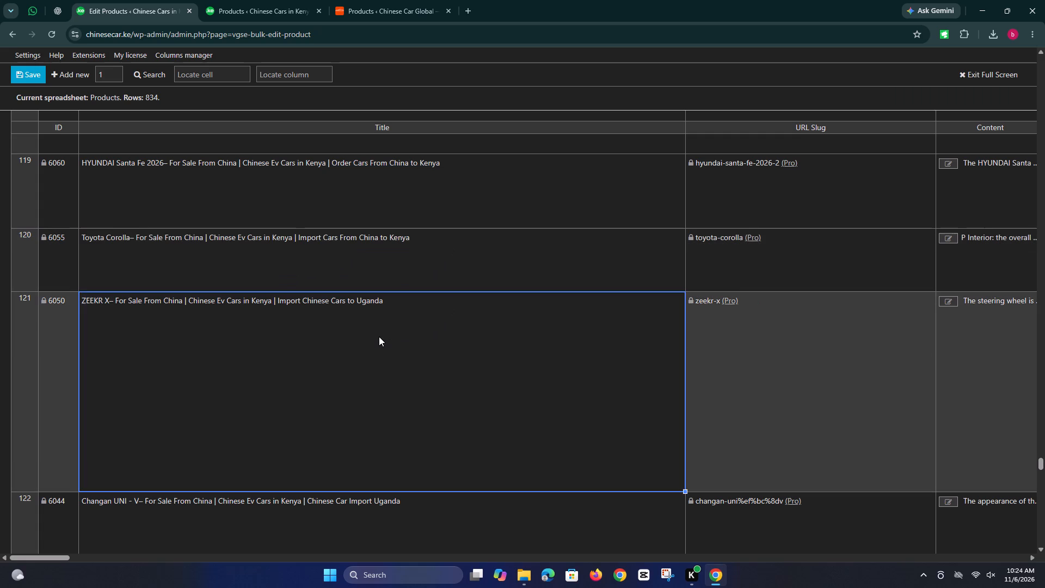
{"action": "left_click_drag", "start_coordinate": [388, 304], "coordinate": [360, 305]}
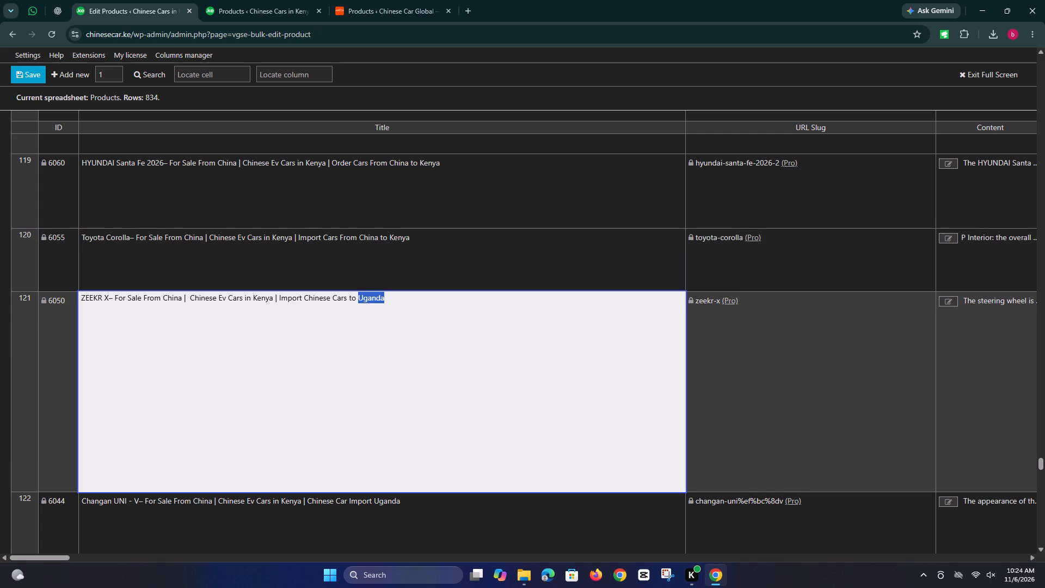
{"action": "key", "text": "ctrl+v"}
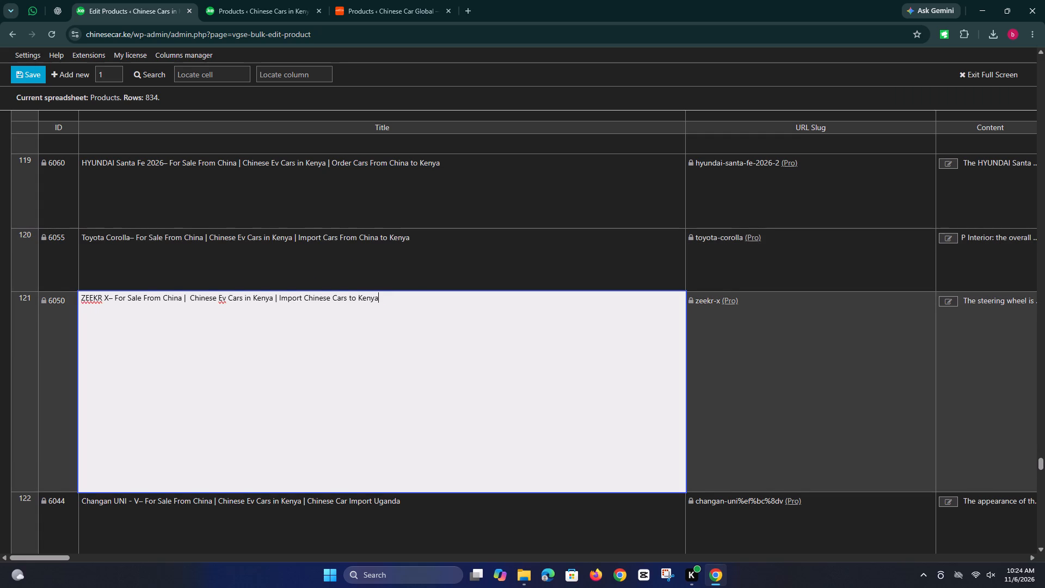
Replace Uganda with Kenya in the Changan UNI - V title so it ends "Chinese Car Import Kenya".
{"action": "scroll", "coordinate": [410, 319], "scroll_direction": "down", "scroll_amount": 3}
{"action": "triple_click", "coordinate": [383, 359]}
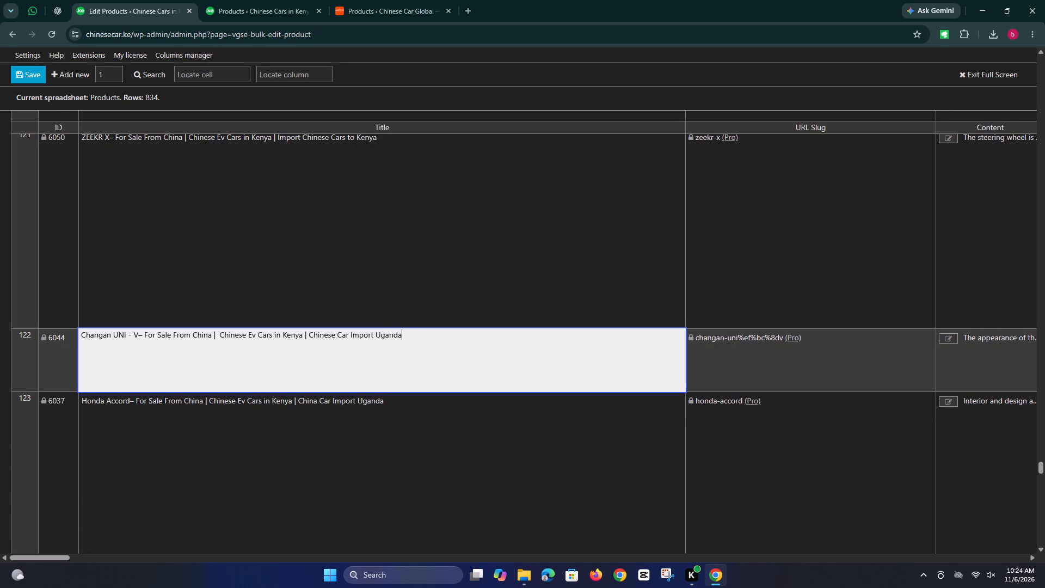
{"action": "left_click_drag", "start_coordinate": [405, 339], "coordinate": [377, 339]}
{"action": "key", "text": "ctrl+v"}
Replace Uganda with Kenya in the Honda Accord title so it ends "China Car Import Kenya".
{"action": "scroll", "coordinate": [381, 339], "scroll_direction": "down", "scroll_amount": 1}
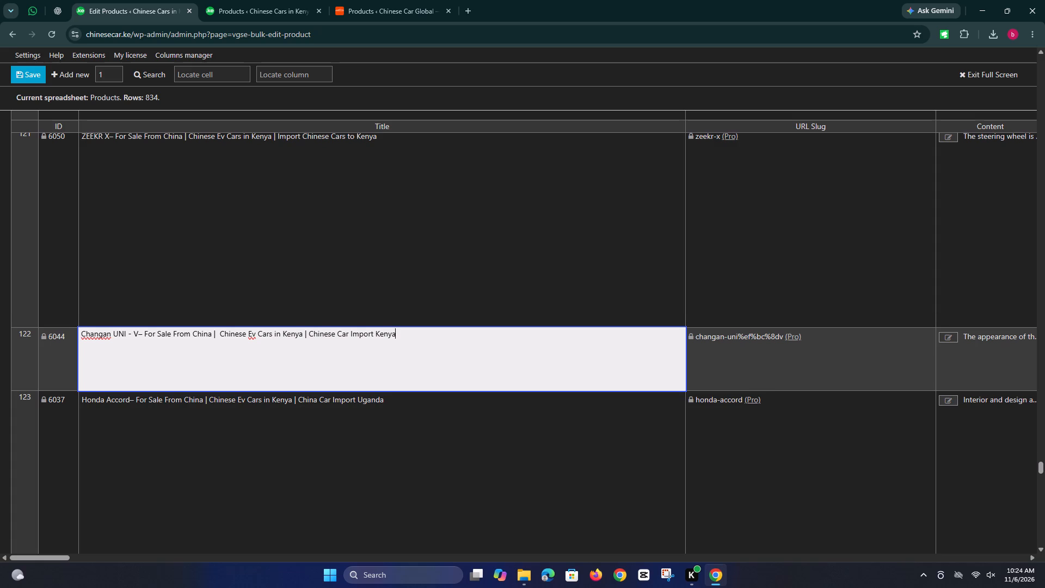
{"action": "scroll", "coordinate": [381, 339], "scroll_direction": "down", "scroll_amount": 2}
{"action": "triple_click", "coordinate": [361, 302]}
{"action": "left_click_drag", "start_coordinate": [390, 241], "coordinate": [374, 237]}
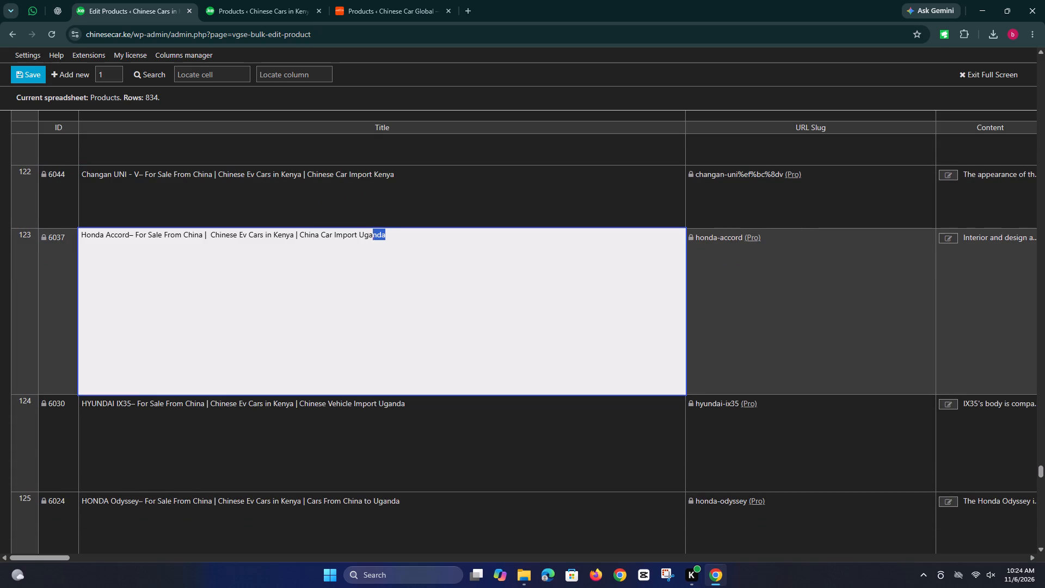
{"action": "left_click_drag", "start_coordinate": [374, 237], "coordinate": [360, 237]}
{"action": "key", "text": "ctrl+v"}
Replace Uganda with Kenya in the HYUNDAI IX35 title so it ends "Chinese Vehicle Import Kenya".
{"action": "scroll", "coordinate": [382, 372], "scroll_direction": "down", "scroll_amount": 2}
{"action": "triple_click", "coordinate": [375, 358]}
{"action": "left_click_drag", "start_coordinate": [409, 298], "coordinate": [381, 298]}
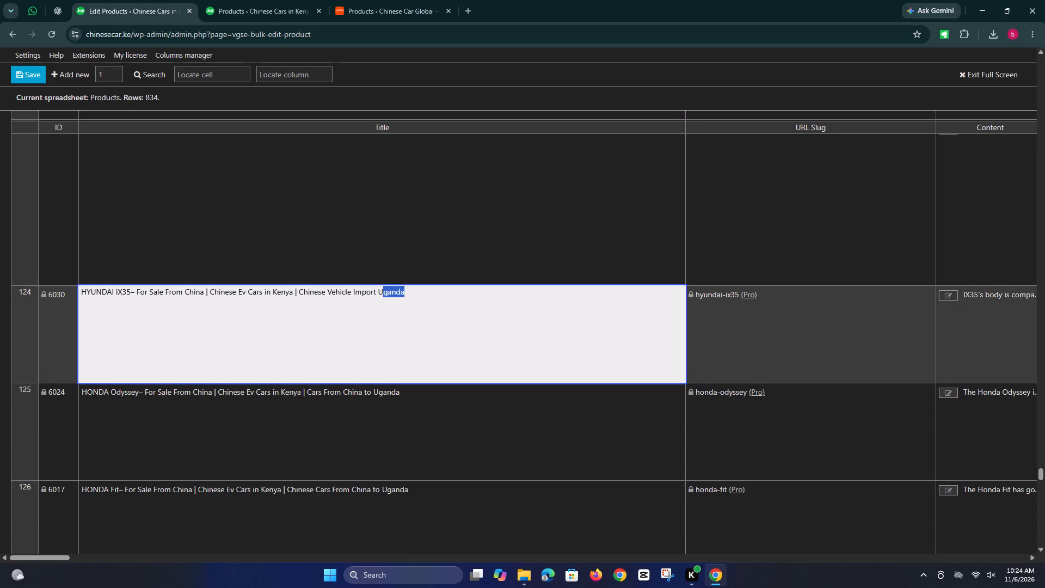
{"action": "left_click_drag", "start_coordinate": [381, 298], "coordinate": [380, 298]}
{"action": "key", "text": "ctrl+v"}
Replace Uganda with Kenya in the HONDA Odyssey title so it ends "Cars From China to Kenya".
{"action": "double_click", "coordinate": [390, 420]}
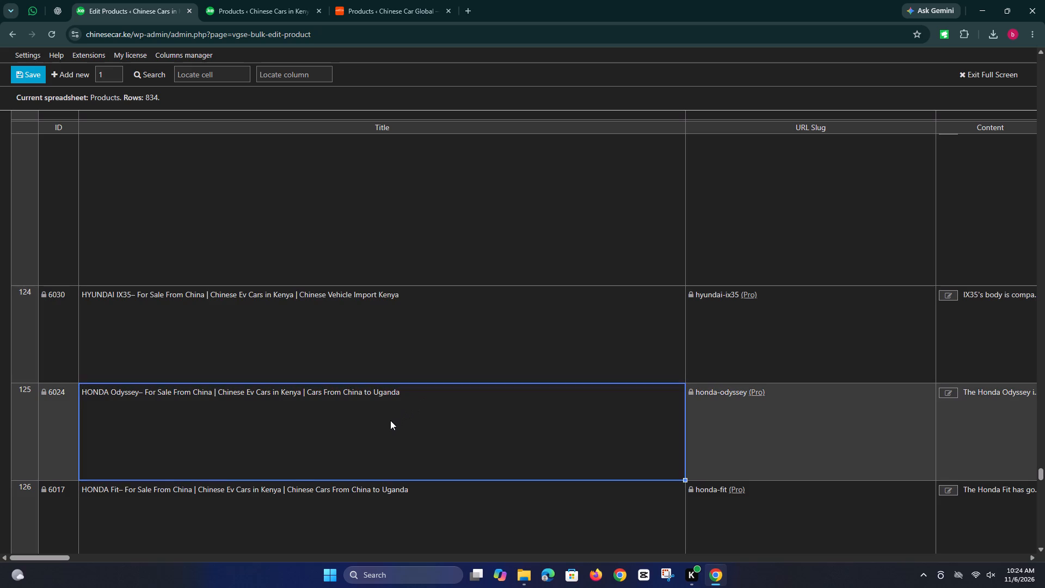
{"action": "left_click_drag", "start_coordinate": [408, 394], "coordinate": [377, 396]}
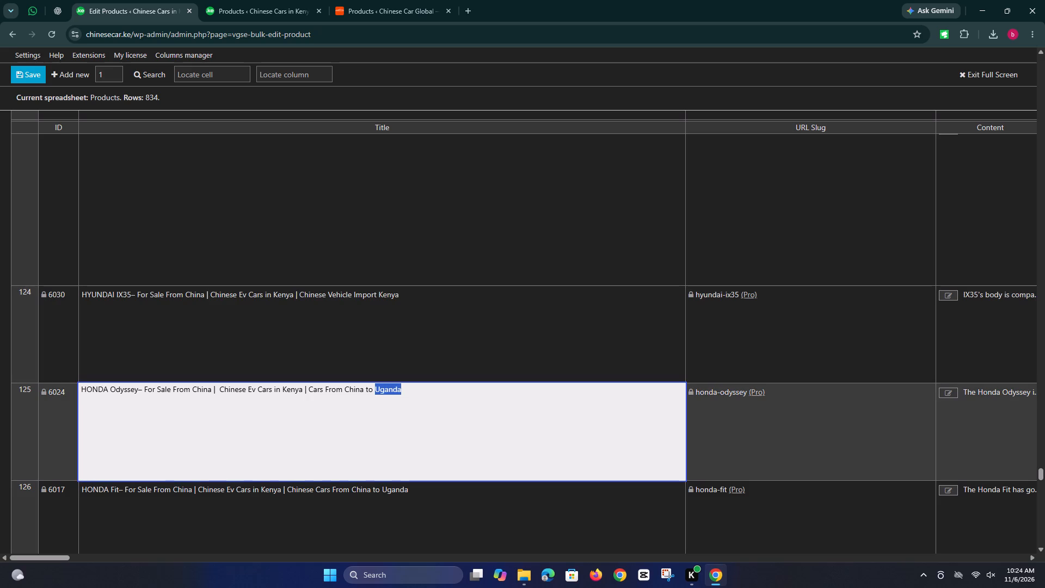
{"action": "key", "text": "ctrl+v"}
Replace Uganda with Kenya in the HONDA Fit title so it ends "Chinese Cars From China to Kenya".
{"action": "scroll", "coordinate": [405, 421], "scroll_direction": "down", "scroll_amount": 3}
{"action": "triple_click", "coordinate": [352, 360]}
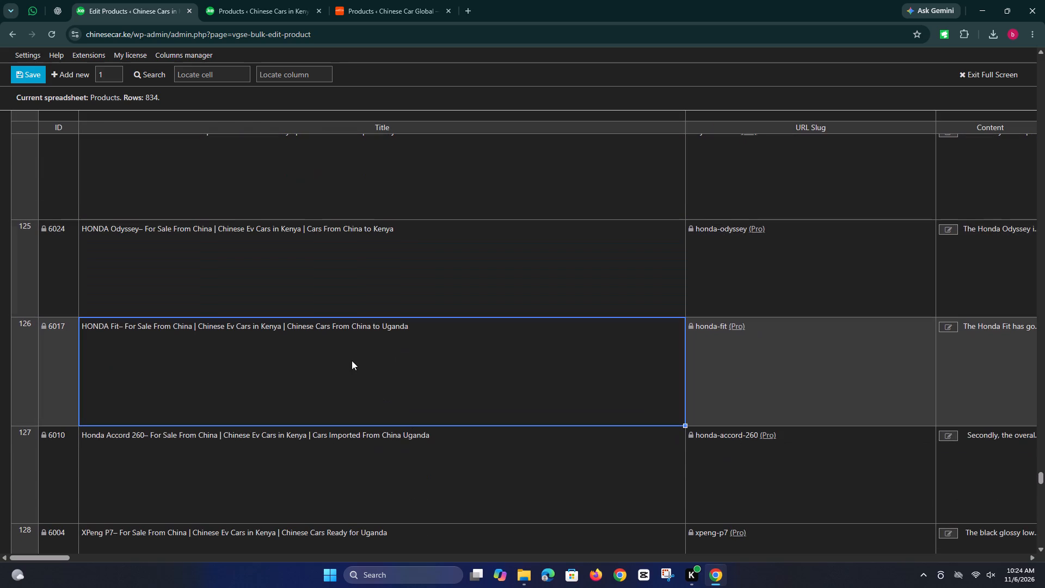
{"action": "left_click_drag", "start_coordinate": [415, 327], "coordinate": [386, 329]}
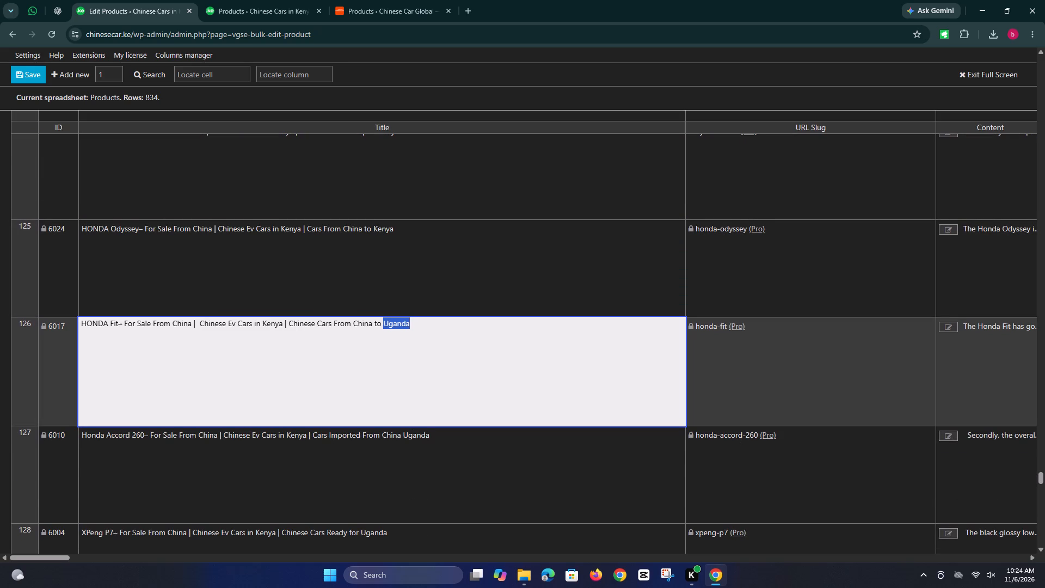
{"action": "key", "text": "ctrl+v"}
Replace Uganda with Kenya in the Honda Accord 260 title so it ends "Cars Imported From China Kenya".
{"action": "scroll", "coordinate": [405, 375], "scroll_direction": "down", "scroll_amount": 3}
{"action": "triple_click", "coordinate": [370, 329]}
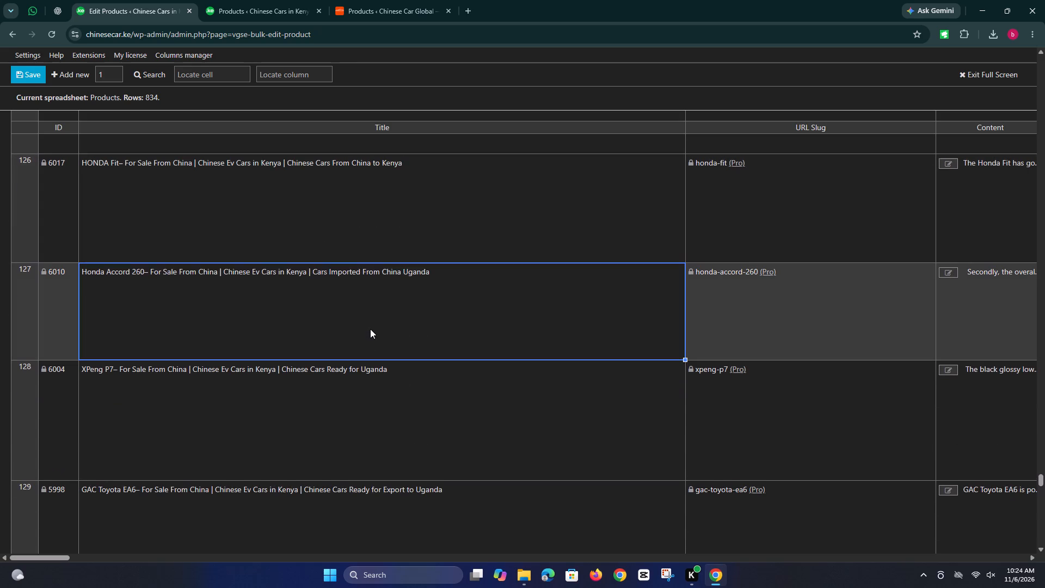
{"action": "left_click_drag", "start_coordinate": [433, 274], "coordinate": [405, 274]}
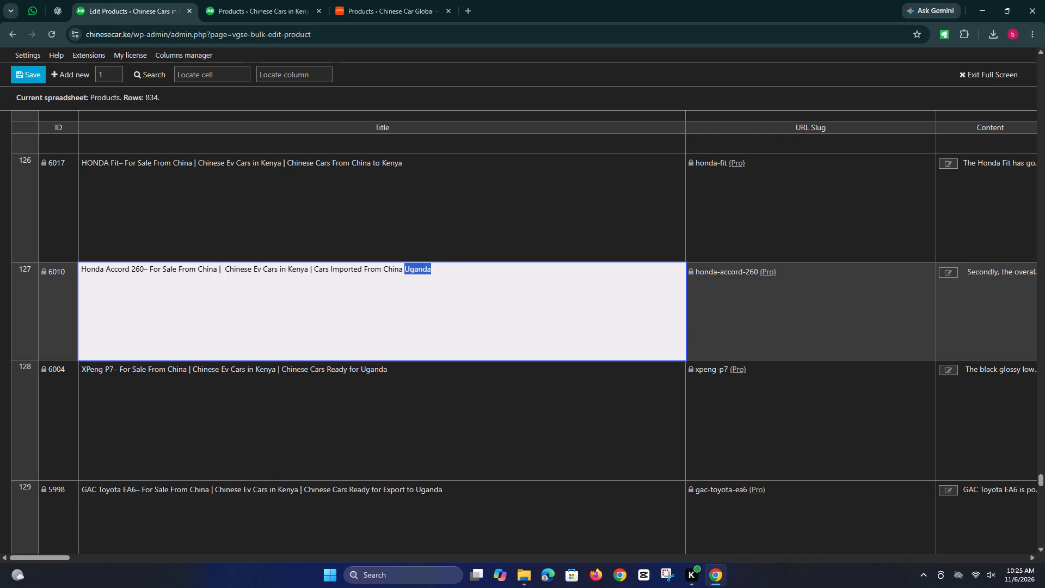
{"action": "key", "text": "ctrl+v"}
Replace Uganda with Kenya in the XPeng P7 title so it ends "Chinese Cars Ready for Kenya".
{"action": "scroll", "coordinate": [405, 274], "scroll_direction": "down", "scroll_amount": 2}
{"action": "triple_click", "coordinate": [383, 290]}
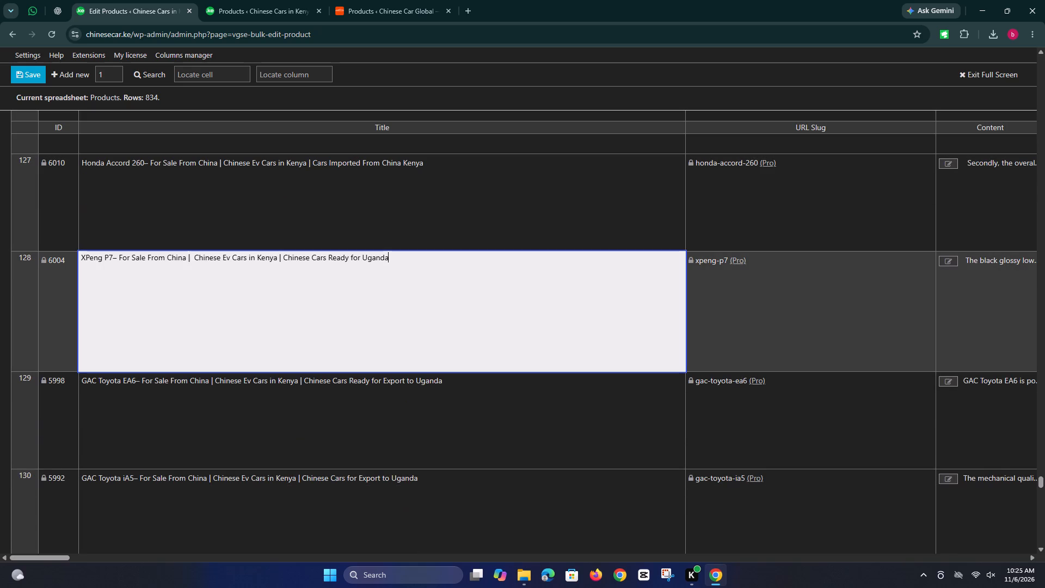
{"action": "left_click_drag", "start_coordinate": [395, 264], "coordinate": [363, 264]}
{"action": "key", "text": "ctrl+v"}
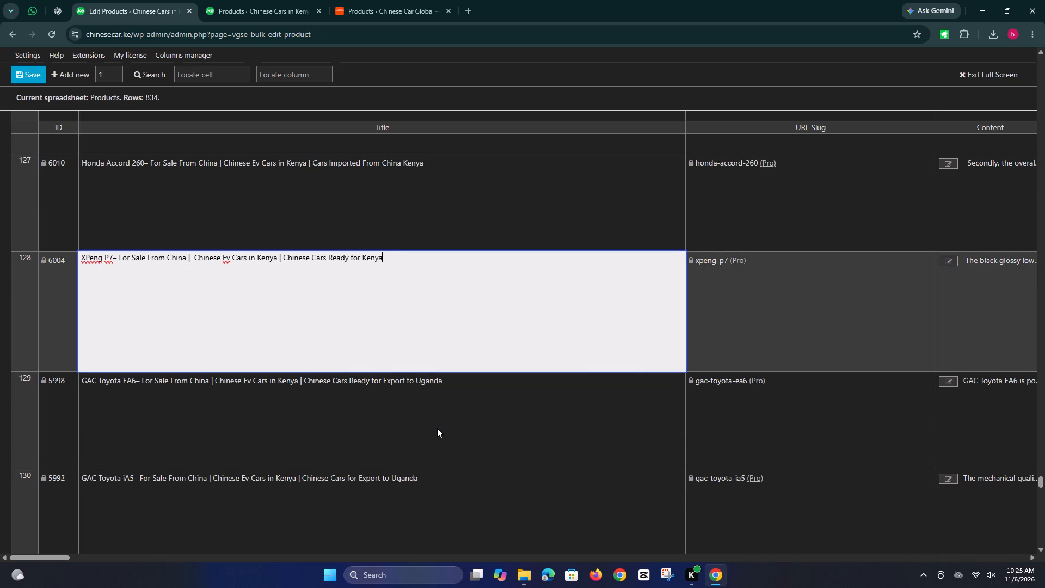
Replace Uganda with Kenya in the GAC Toyota EA6 title so it ends "Chinese Cars Ready for Export to Kenya".
{"action": "double_click", "coordinate": [437, 428]}
{"action": "left_click_drag", "start_coordinate": [445, 382], "coordinate": [419, 384]}
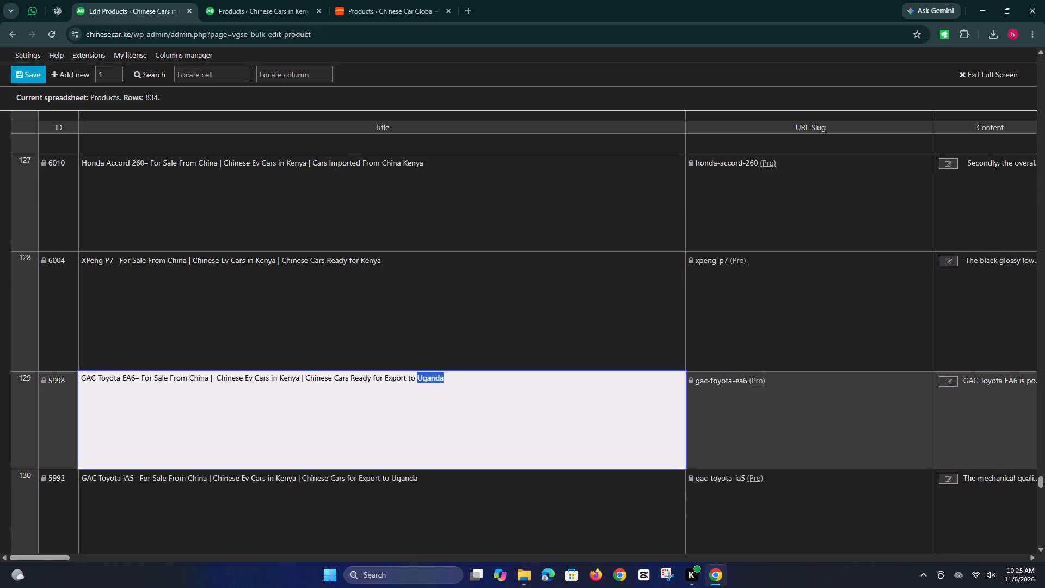
{"action": "key", "text": "ctrl+v"}
Replace Uganda with Kenya in the GAC Toyota iA5 title so it ends "Chinese Cars for Export to Kenya".
{"action": "scroll", "coordinate": [447, 421], "scroll_direction": "down", "scroll_amount": 3}
{"action": "triple_click", "coordinate": [341, 347]}
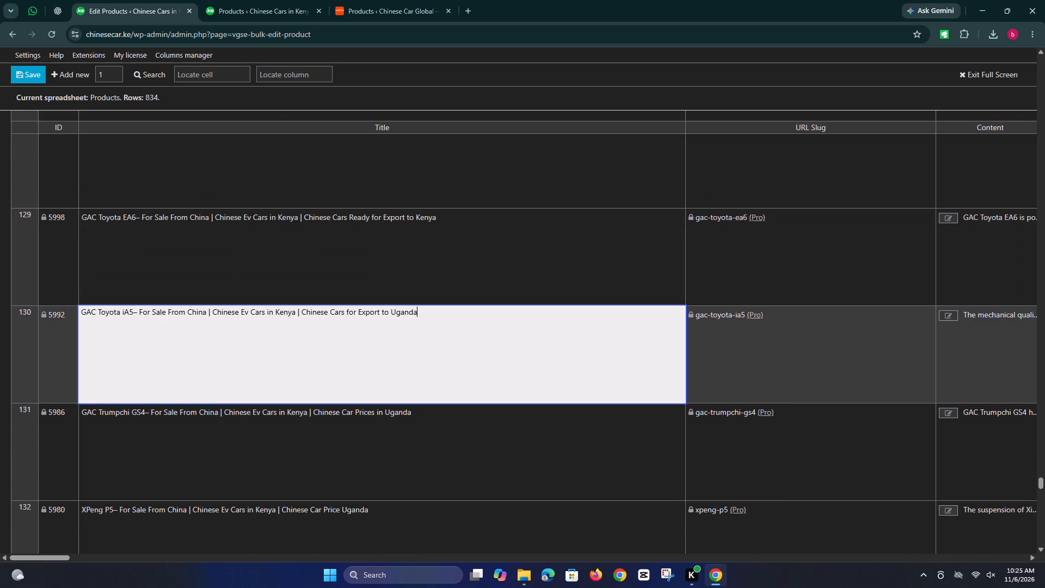
{"action": "left_click_drag", "start_coordinate": [423, 317], "coordinate": [392, 317]}
{"action": "key", "text": "ctrl+v"}
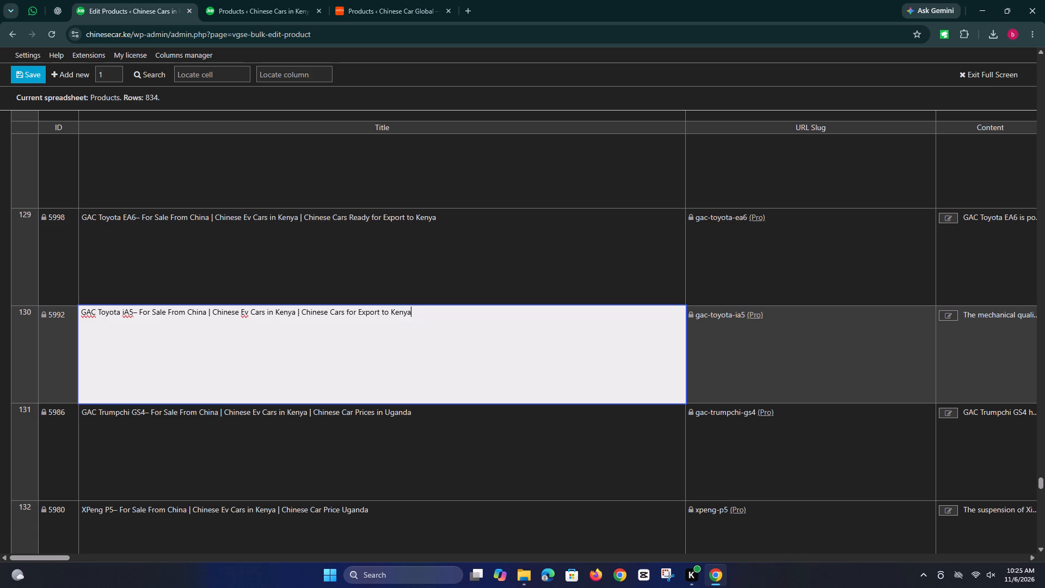
Replace Uganda with Kenya in the GAC Trumpchi GS4 title so it ends "Chinese Car Prices in Kenya".
{"action": "double_click", "coordinate": [406, 431]}
{"action": "left_click_drag", "start_coordinate": [418, 413], "coordinate": [389, 413]}
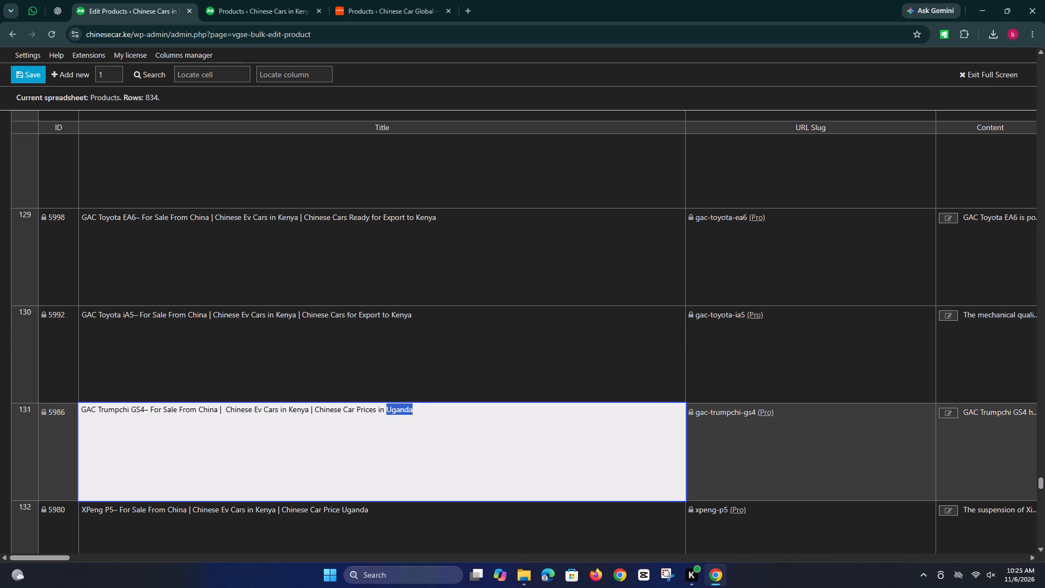
{"action": "key", "text": "ctrl+v"}
Replace Uganda with Kenya in the XPeng P5 title so it ends "Chinese Car Price Kenya".
{"action": "scroll", "coordinate": [429, 434], "scroll_direction": "down", "scroll_amount": 3}
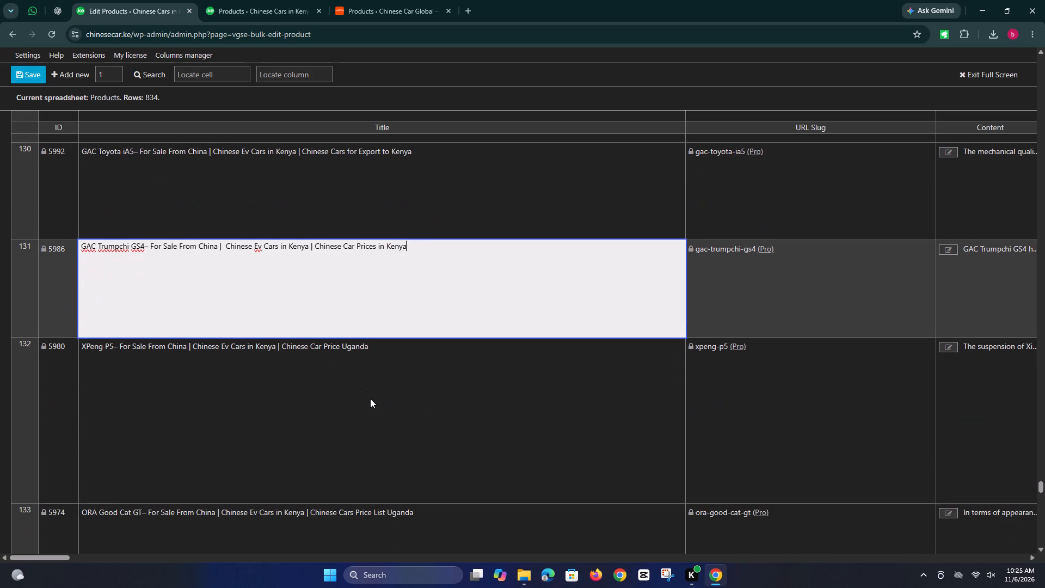
{"action": "triple_click", "coordinate": [370, 399]}
{"action": "left_click_drag", "start_coordinate": [378, 344], "coordinate": [344, 347]}
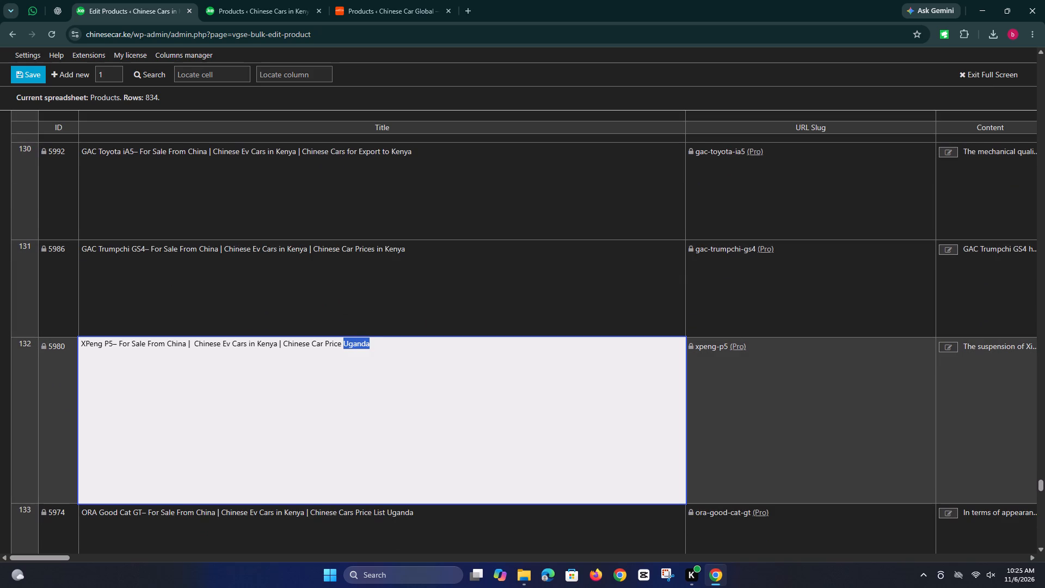
{"action": "key", "text": "ctrl+v"}
Replace Uganda with Kenya in the ORA Good Cat GT title so it ends "Chinese Cars Price List Kenya".
{"action": "scroll", "coordinate": [346, 397], "scroll_direction": "down", "scroll_amount": 2}
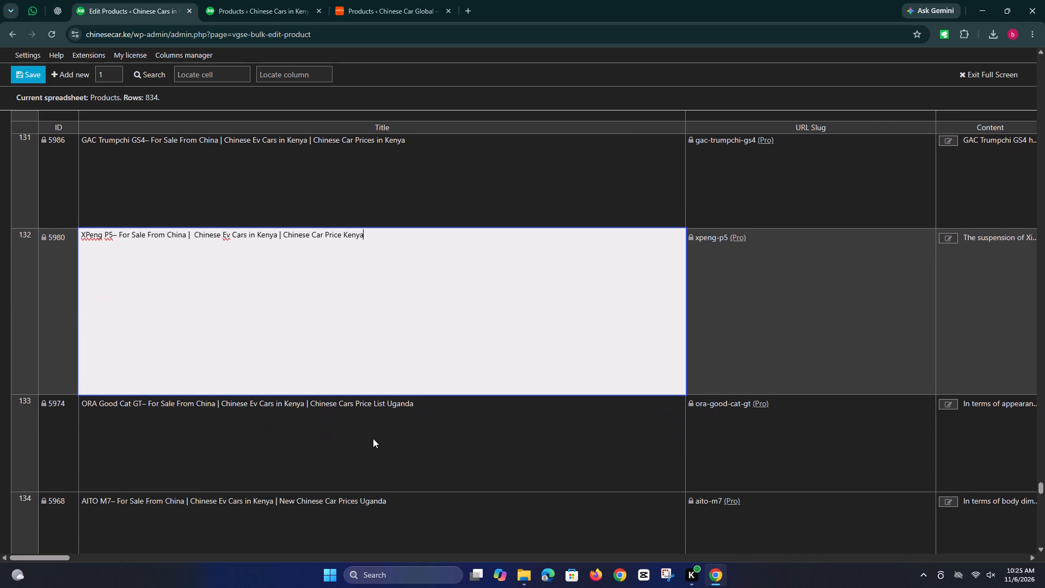
{"action": "triple_click", "coordinate": [373, 438]}
{"action": "left_click_drag", "start_coordinate": [419, 406], "coordinate": [391, 406]}
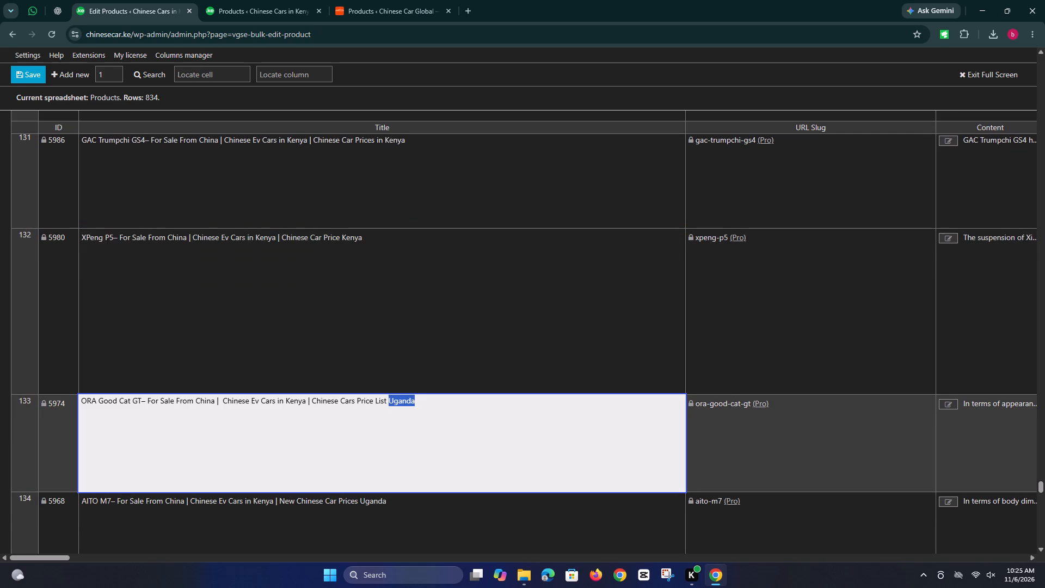
{"action": "key", "text": "ctrl+v"}
Replace Uganda with Kenya in the AITO M7 title so it ends "New Chinese Car Prices Kenya".
{"action": "scroll", "coordinate": [393, 430], "scroll_direction": "down", "scroll_amount": 3}
{"action": "triple_click", "coordinate": [330, 391]}
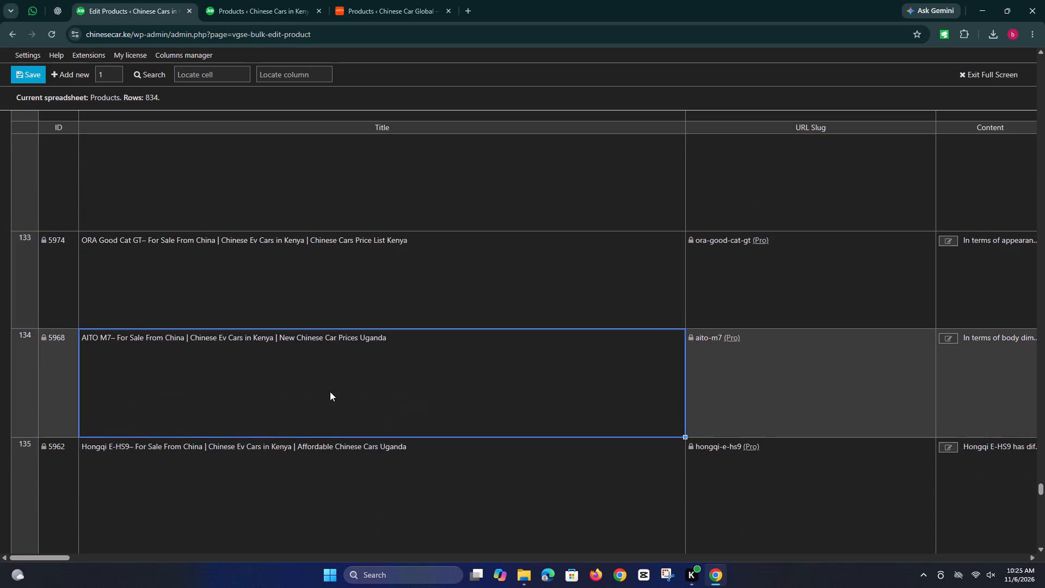
{"action": "left_click_drag", "start_coordinate": [391, 338], "coordinate": [362, 339]}
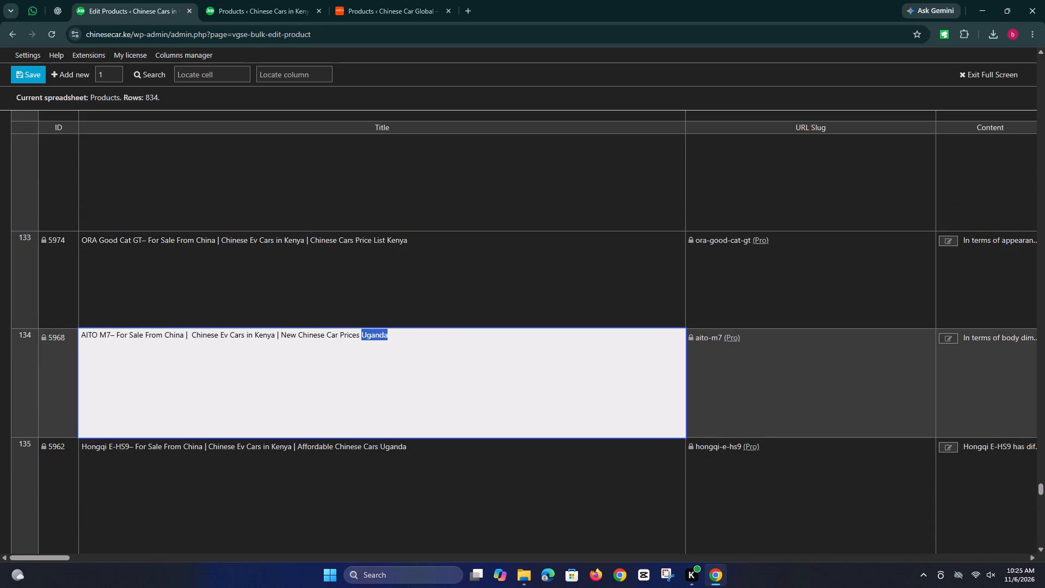
{"action": "key", "text": "ctrl+v"}
Replace Uganda with Kenya in the Hongqi E-HS9 title so it ends "Affordable Chinese Cars Kenya".
{"action": "scroll", "coordinate": [370, 385], "scroll_direction": "down", "scroll_amount": 2}
{"action": "triple_click", "coordinate": [346, 381]}
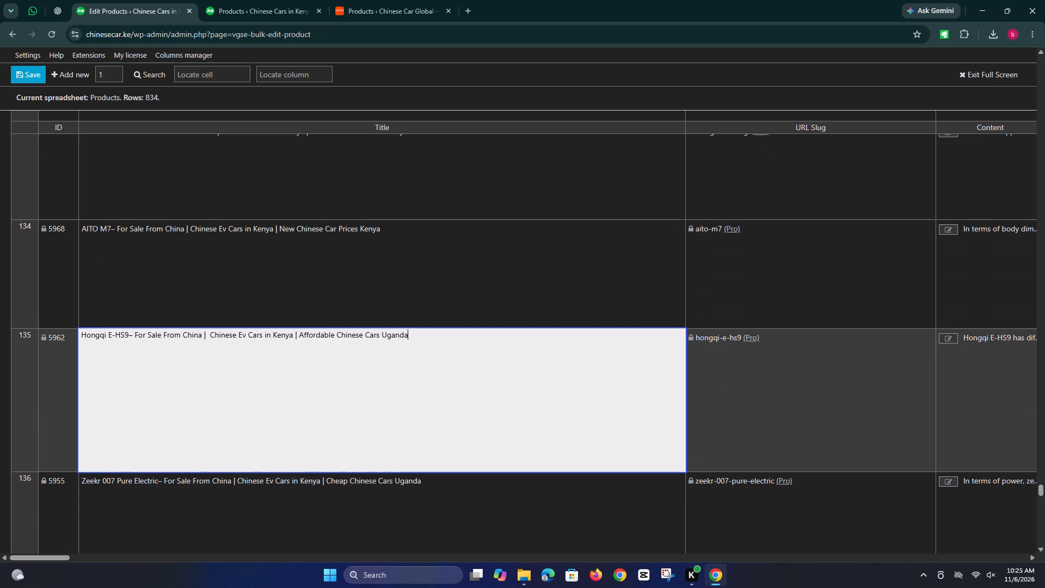
{"action": "left_click_drag", "start_coordinate": [410, 339], "coordinate": [384, 339]}
{"action": "key", "text": "ctrl+v"}
Replace Uganda with Kenya in the Zeekr 007 Pure Electric title so it ends "Cheap Chinese Cars Kenya".
{"action": "scroll", "coordinate": [361, 381], "scroll_direction": "down", "scroll_amount": 3}
{"action": "triple_click", "coordinate": [361, 381]}
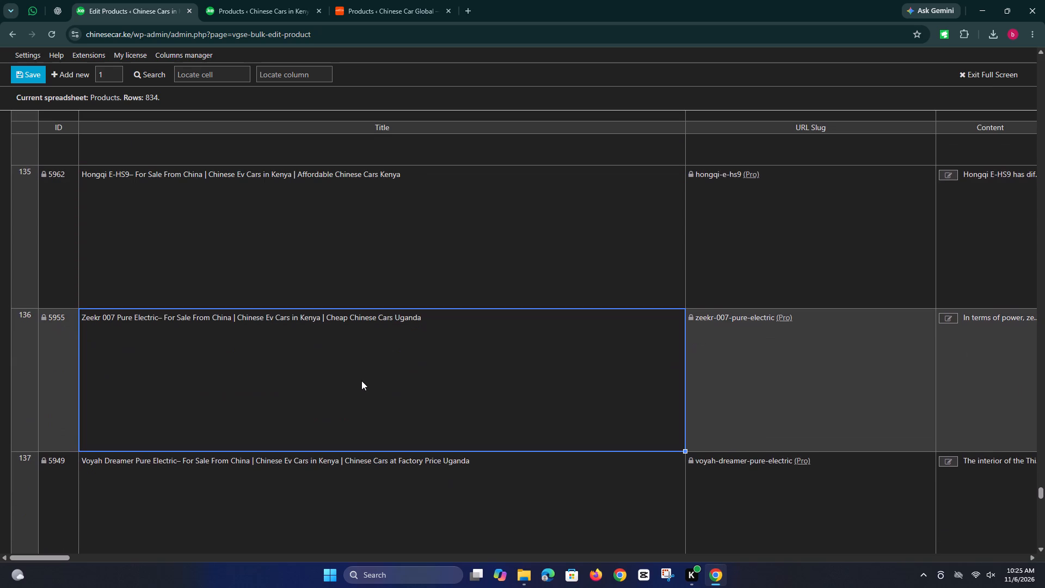
{"action": "left_click_drag", "start_coordinate": [424, 318], "coordinate": [397, 320]}
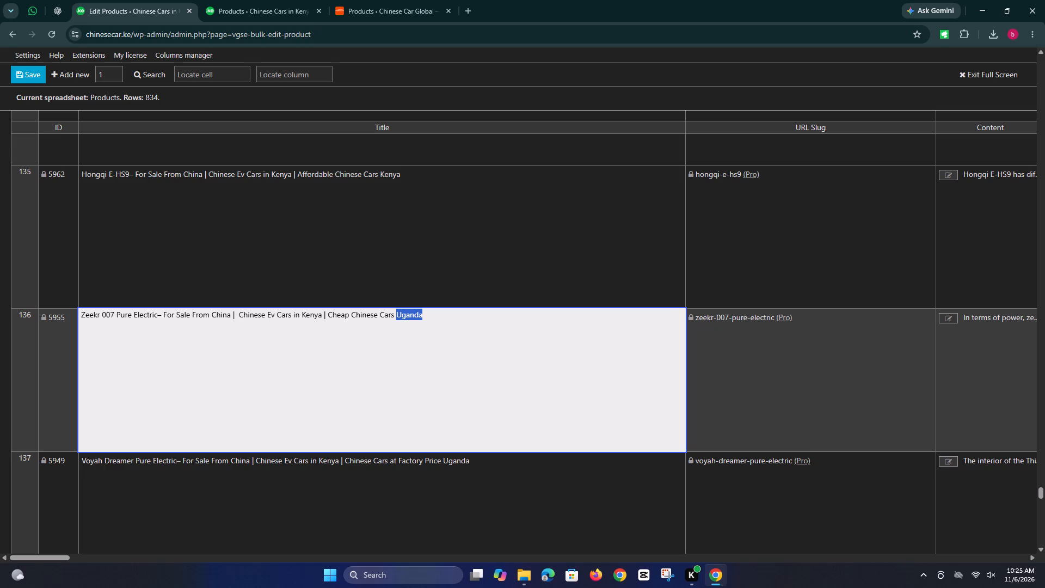
{"action": "key", "text": "ctrl+v"}
Replace Uganda with Kenya in the Voyah Dreamer Pure Electric title so it ends "Chinese Cars at Factory Price Kenya".
{"action": "scroll", "coordinate": [347, 375], "scroll_direction": "down", "scroll_amount": 3}
{"action": "triple_click", "coordinate": [405, 363]}
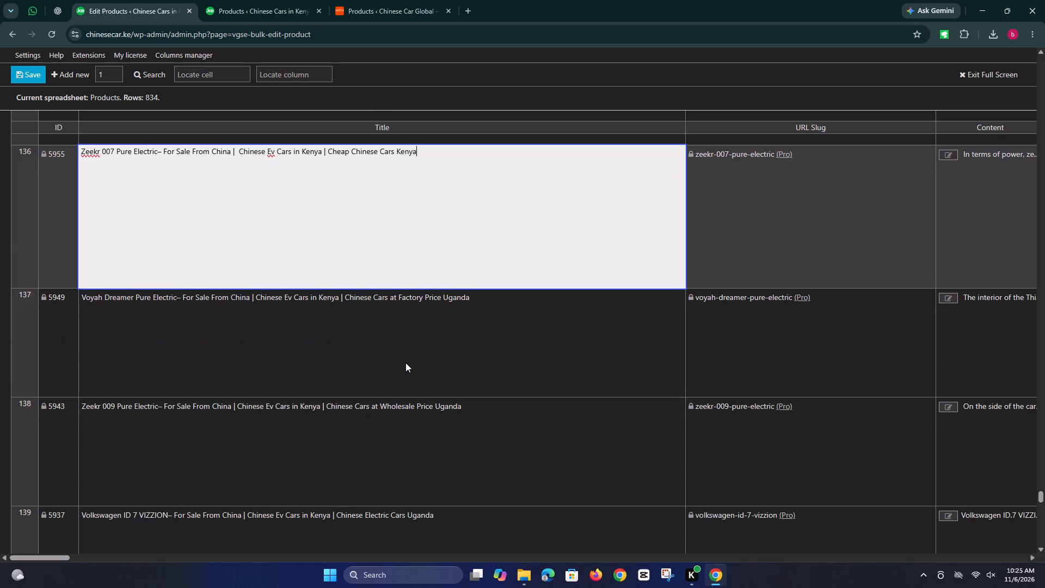
{"action": "left_click_drag", "start_coordinate": [476, 298], "coordinate": [446, 302]}
{"action": "key", "text": "ctrl+v"}
Replace Uganda with Kenya in the Zeekr 009 Pure Electric title so it ends "Chinese Cars at Wholesale Price Kenya".
{"action": "double_click", "coordinate": [423, 436]}
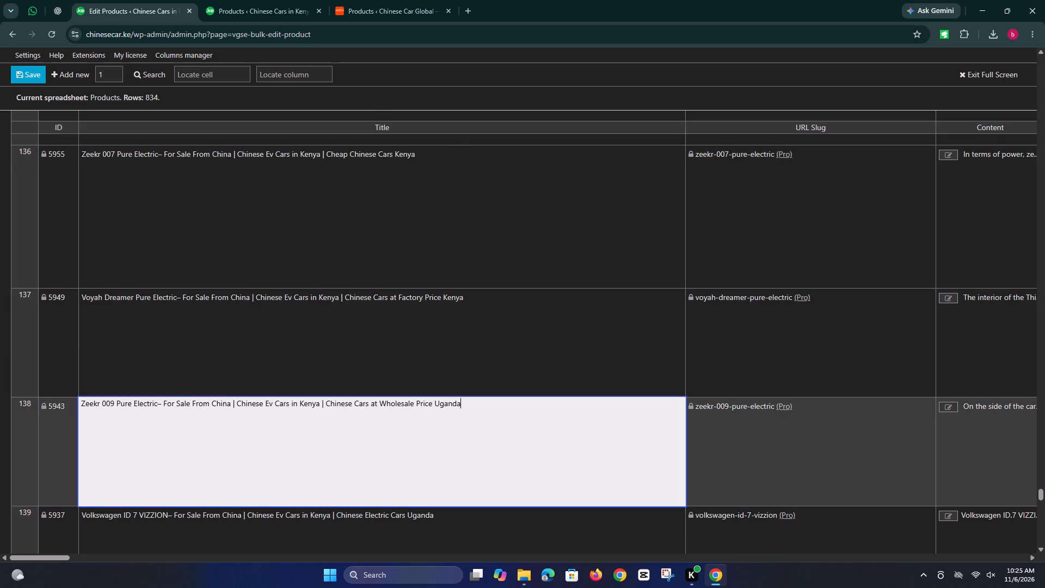
{"action": "left_click_drag", "start_coordinate": [459, 408], "coordinate": [435, 411]}
{"action": "key", "text": "ctrl+v"}
Replace Uganda with Kenya in the Volkswagen ID 7 VIZZION title so it ends "Chinese Electric Cars Kenya".
{"action": "scroll", "coordinate": [417, 424], "scroll_direction": "down", "scroll_amount": 3}
{"action": "triple_click", "coordinate": [366, 393]}
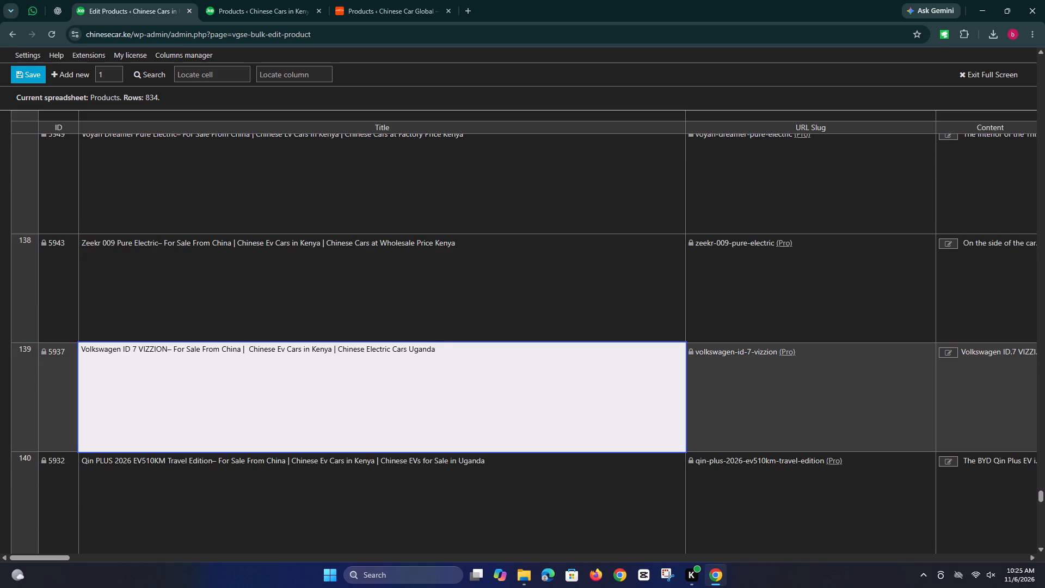
{"action": "left_click_drag", "start_coordinate": [439, 348], "coordinate": [411, 355]}
{"action": "key", "text": "ctrl+v"}
Replace Uganda with Kenya in the Qin PLUS 2026 EV510KM Travel Edition title so it ends "Chinese EVs for Sale in Kenya".
{"action": "scroll", "coordinate": [426, 393], "scroll_direction": "down", "scroll_amount": 3}
{"action": "triple_click", "coordinate": [420, 393]}
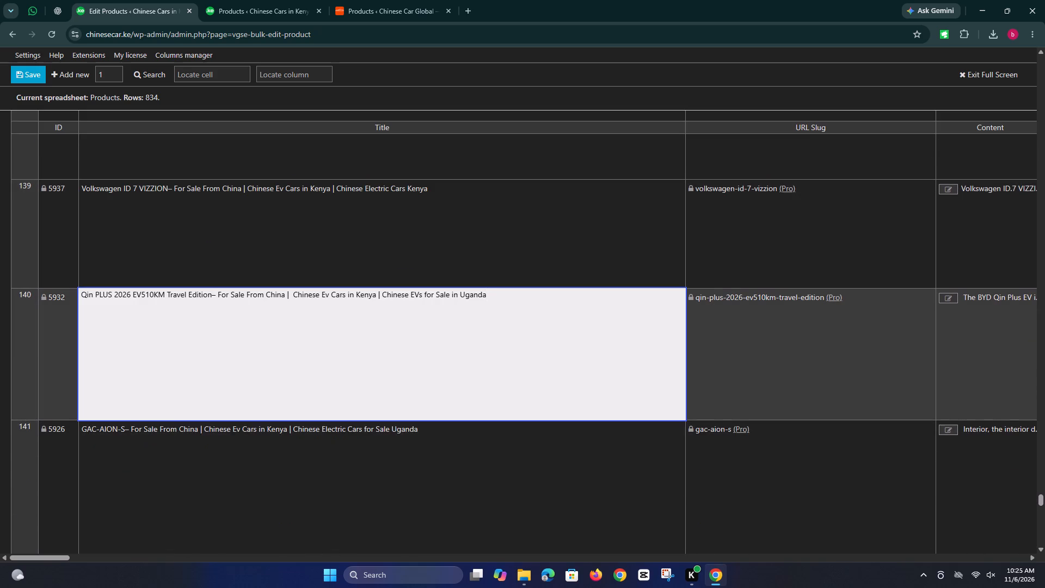
{"action": "left_click_drag", "start_coordinate": [489, 299], "coordinate": [462, 301]}
{"action": "key", "text": "ctrl+v"}
Replace Uganda with Kenya in the GAC-AION-S title so it ends "Chinese Electric Cars for Sale Kenya".
{"action": "double_click", "coordinate": [372, 454]}
{"action": "double_click", "coordinate": [419, 436]}
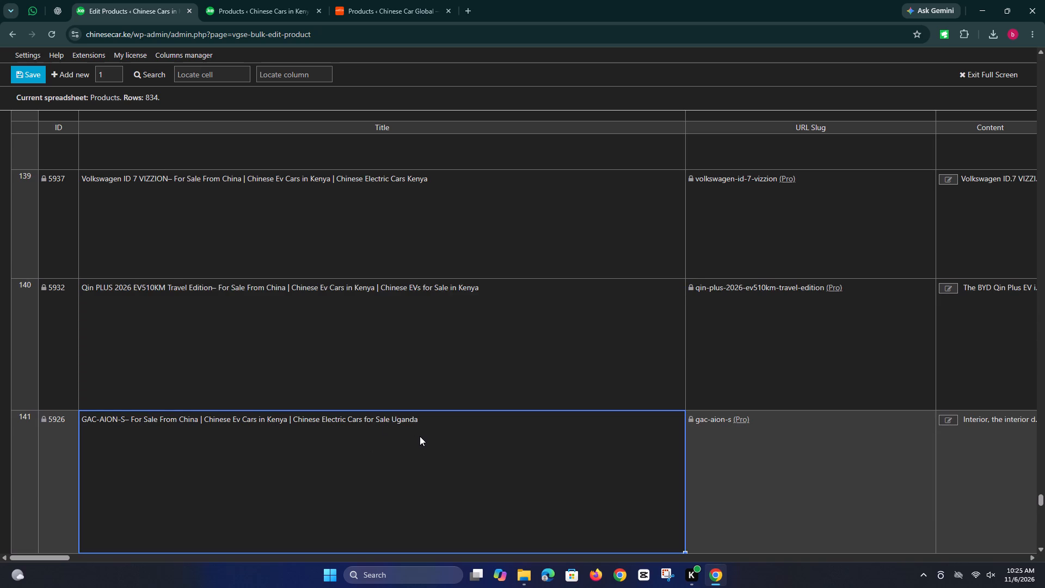
{"action": "left_click_drag", "start_coordinate": [423, 416], "coordinate": [392, 417]}
{"action": "key", "text": "ctrl+v"}
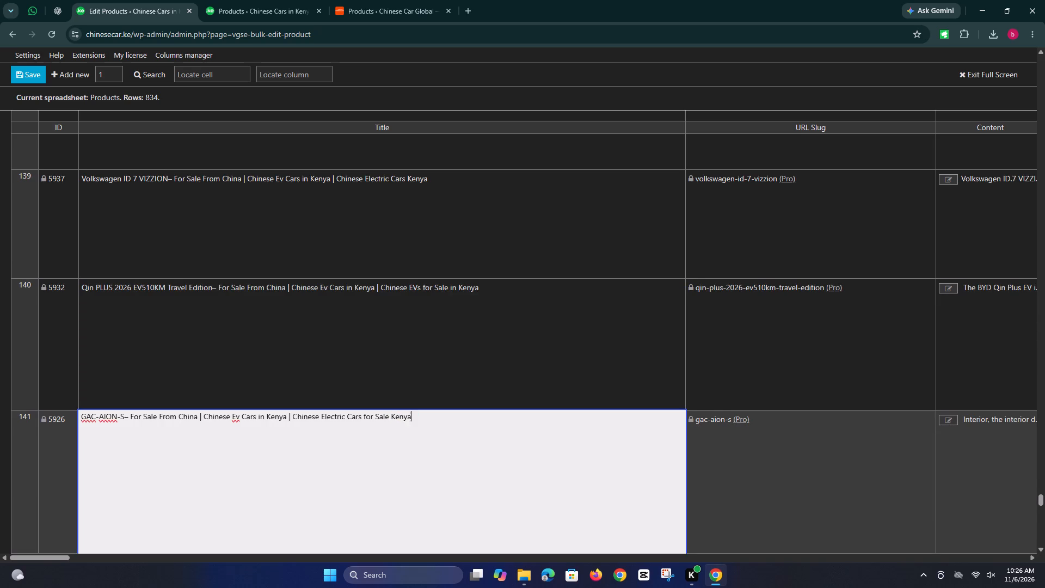
Replace Uganda with Kenya in the Xiaomi SU7 EV title so it ends "Chinese EV for Sale Kenya".
{"action": "scroll", "coordinate": [383, 437], "scroll_direction": "down", "scroll_amount": 4}
{"action": "triple_click", "coordinate": [365, 411]}
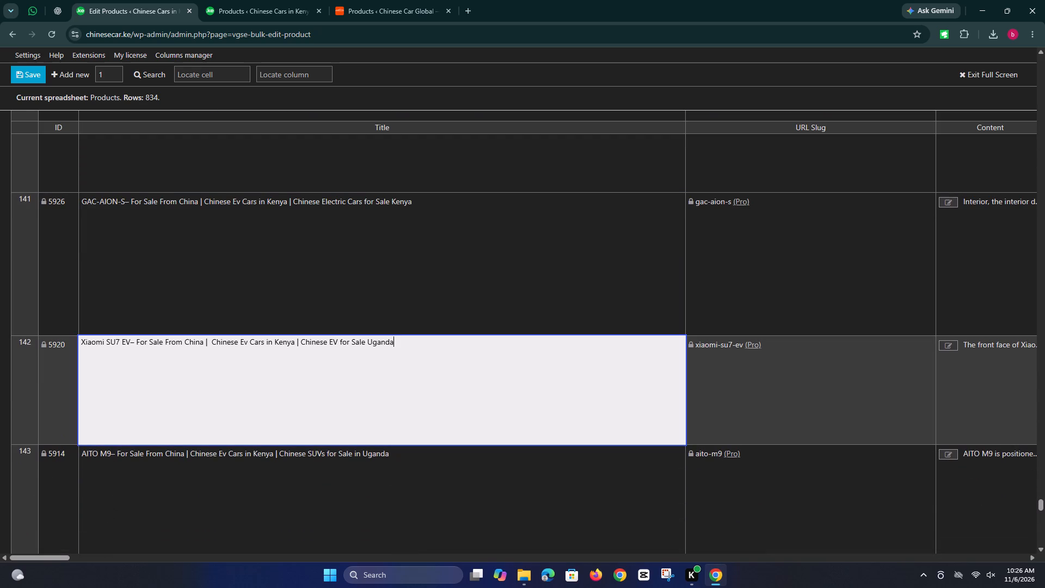
{"action": "left_click_drag", "start_coordinate": [399, 347], "coordinate": [368, 351]}
{"action": "key", "text": "ctrl+v"}
Replace Uganda with Kenya in the AITO M9 title so it ends "Chinese SUVs for Sale in Kenya".
{"action": "scroll", "coordinate": [356, 394], "scroll_direction": "down", "scroll_amount": 3}
{"action": "triple_click", "coordinate": [324, 377]}
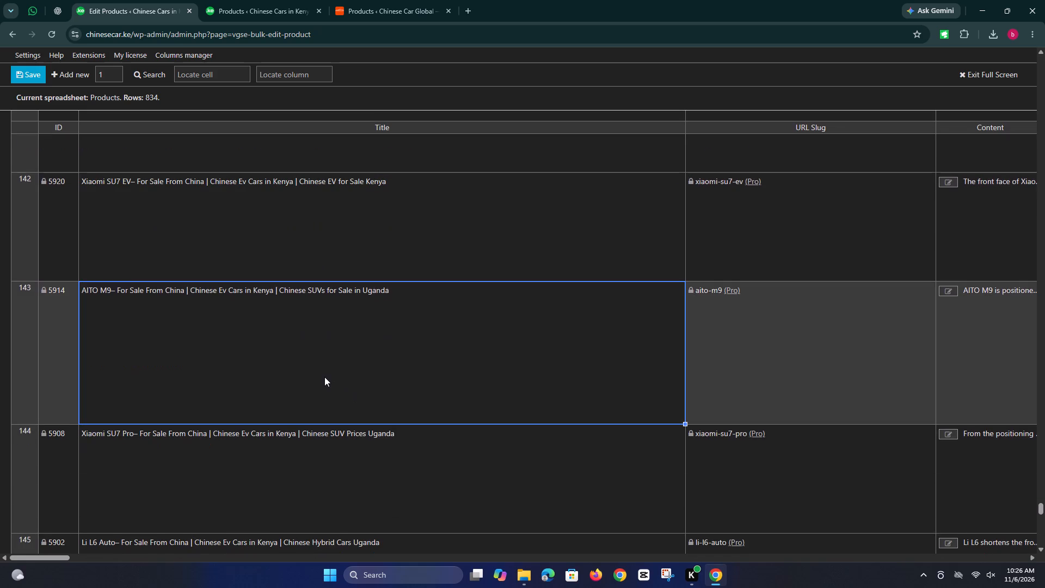
{"action": "left_click_drag", "start_coordinate": [394, 291], "coordinate": [364, 294]}
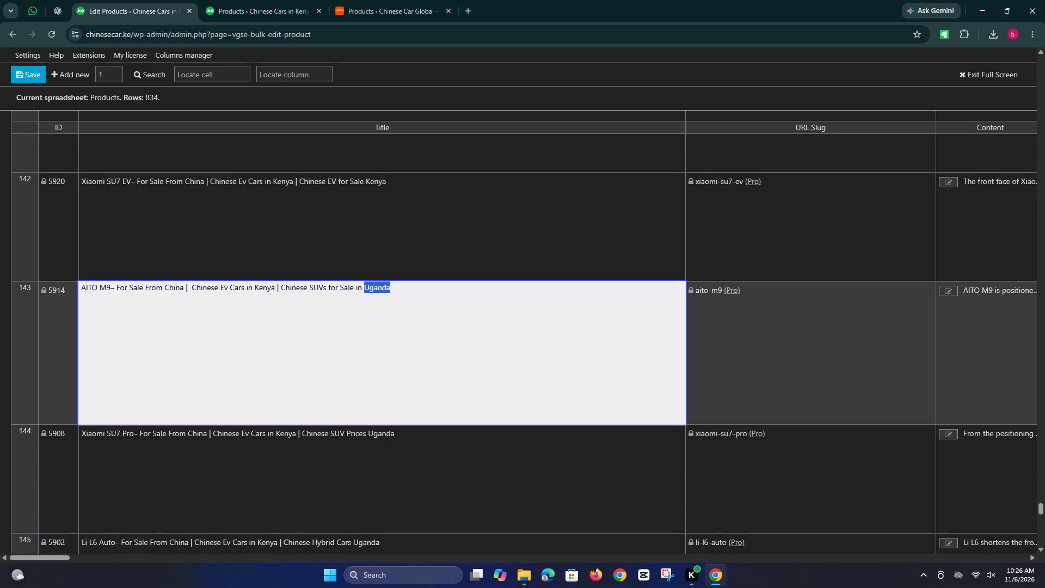
{"action": "key", "text": "ctrl+v"}
Replace Uganda with Kenya in the Xiaomi SU7 Pro title so it ends "Chinese SUV Prices Kenya".
{"action": "scroll", "coordinate": [348, 360], "scroll_direction": "down", "scroll_amount": 2}
{"action": "triple_click", "coordinate": [328, 361]}
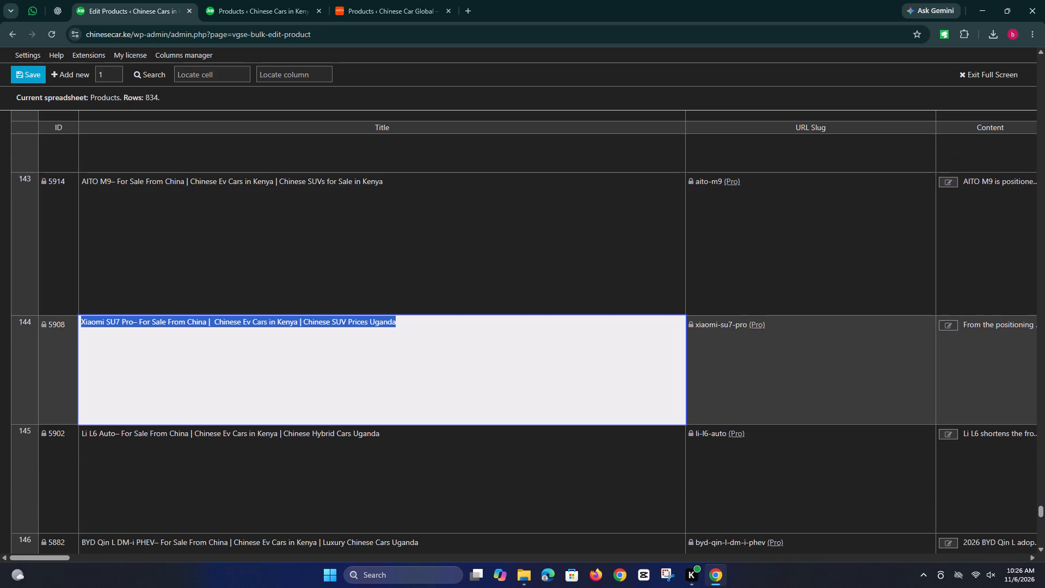
{"action": "left_click", "coordinate": [397, 323]}
{"action": "left_click_drag", "start_coordinate": [400, 323], "coordinate": [370, 324]}
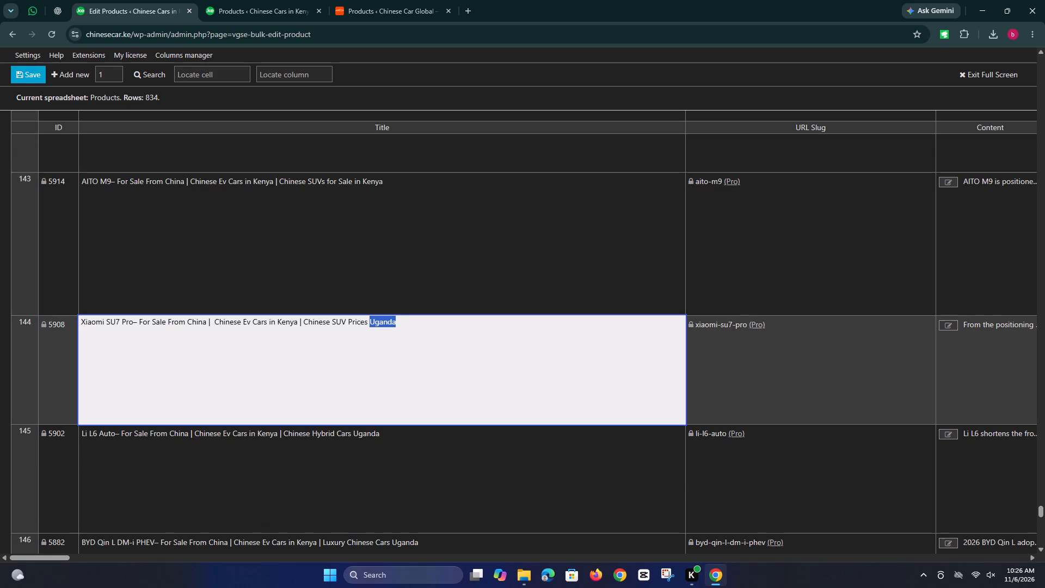
{"action": "key", "text": "ctrl+v"}
Replace Uganda with Kenya in the Li L6 Auto title so it ends "Chinese Hybrid Cars Kenya".
{"action": "double_click", "coordinate": [348, 483]}
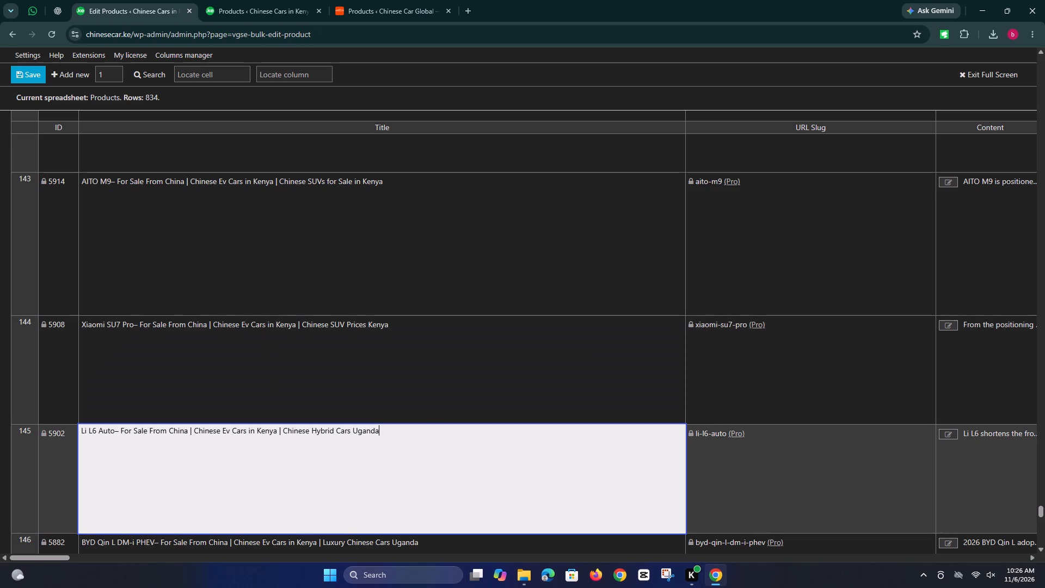
{"action": "left_click_drag", "start_coordinate": [383, 434], "coordinate": [352, 436]}
{"action": "key", "text": "ctrl+v"}
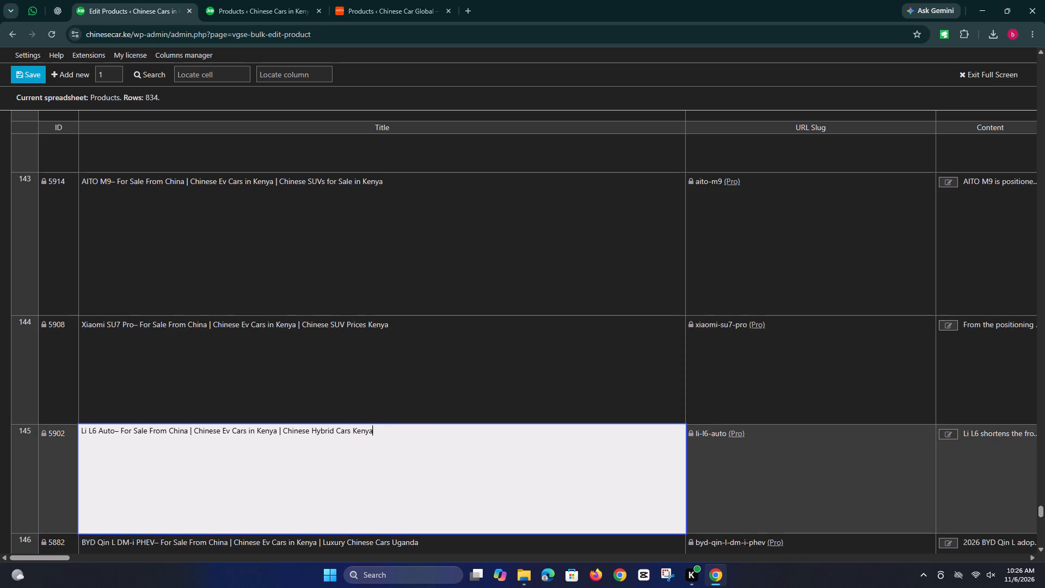
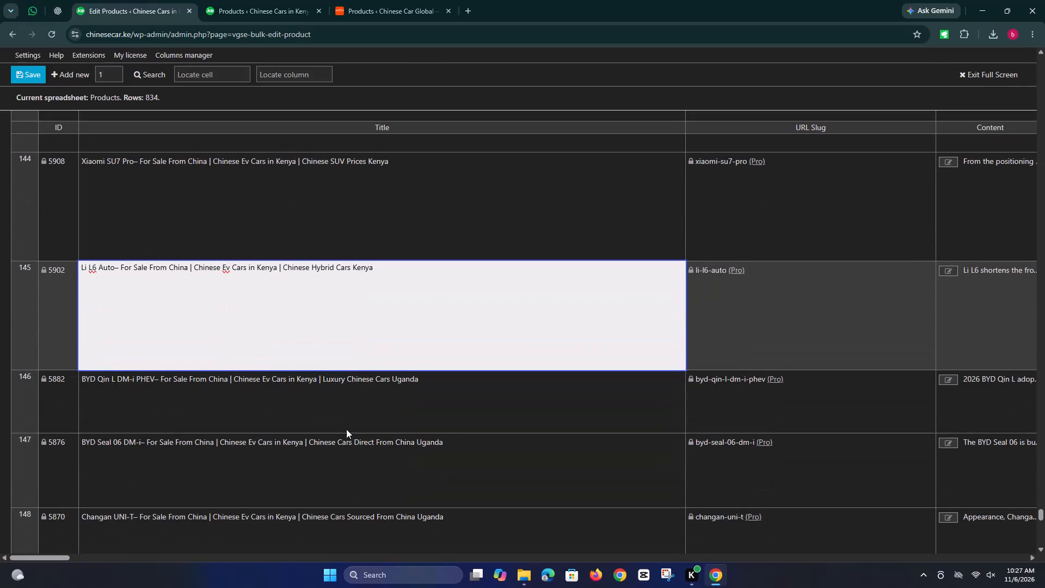
Replace Uganda with Kenya in the BYD Qin L DM-i PHEV title so it ends "Luxury Chinese Cars Kenya".
{"action": "triple_click", "coordinate": [349, 414]}
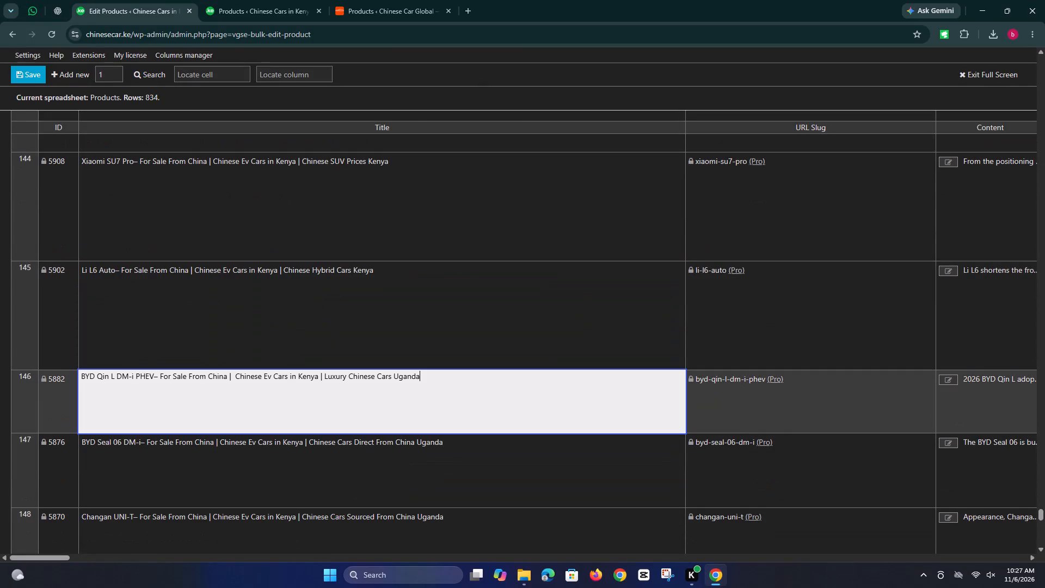
{"action": "left_click_drag", "start_coordinate": [425, 376], "coordinate": [394, 378]}
{"action": "key", "text": "ctrl+v"}
Replace Uganda with Kenya in the BYD Seal 06 DM-i title so it ends "Chinese Cars Direct From China Kenya".
{"action": "double_click", "coordinate": [419, 470]}
{"action": "left_click_drag", "start_coordinate": [454, 440], "coordinate": [447, 440]}
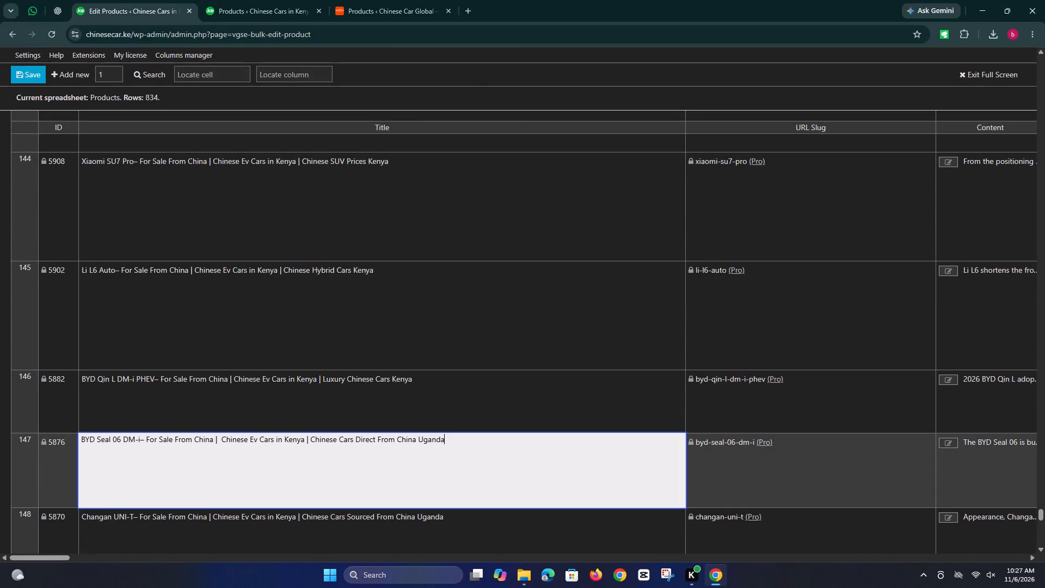
{"action": "left_click_drag", "start_coordinate": [447, 440], "coordinate": [419, 444]}
{"action": "key", "text": "ctrl+v"}
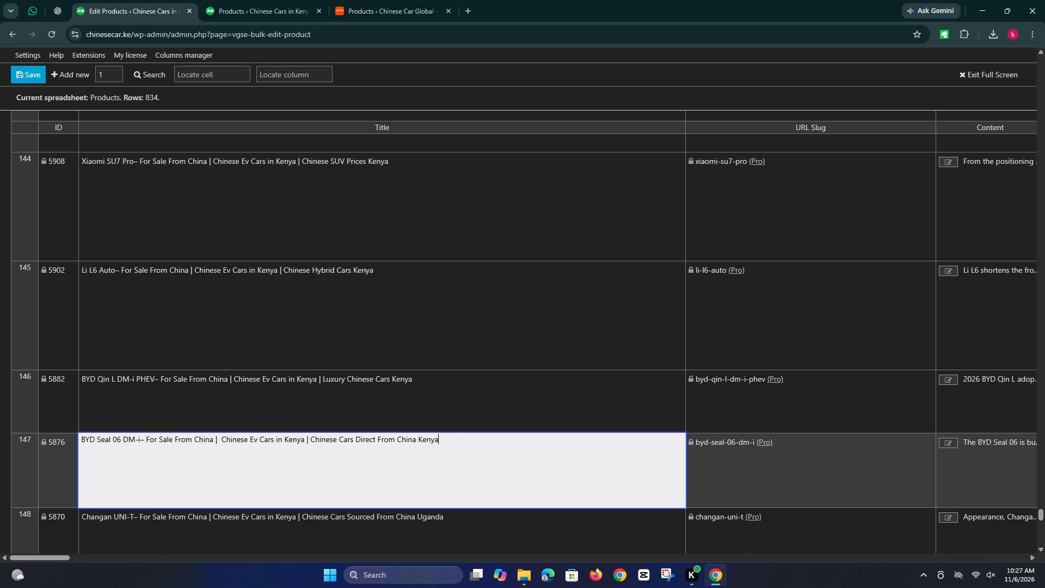
Replace Uganda with Kenya in the Changan UNI-T title so it ends "Chinese Cars Sourced From China Kenya".
{"action": "scroll", "coordinate": [444, 477], "scroll_direction": "down", "scroll_amount": 3}
{"action": "triple_click", "coordinate": [383, 391]}
{"action": "left_click_drag", "start_coordinate": [454, 354], "coordinate": [422, 356]}
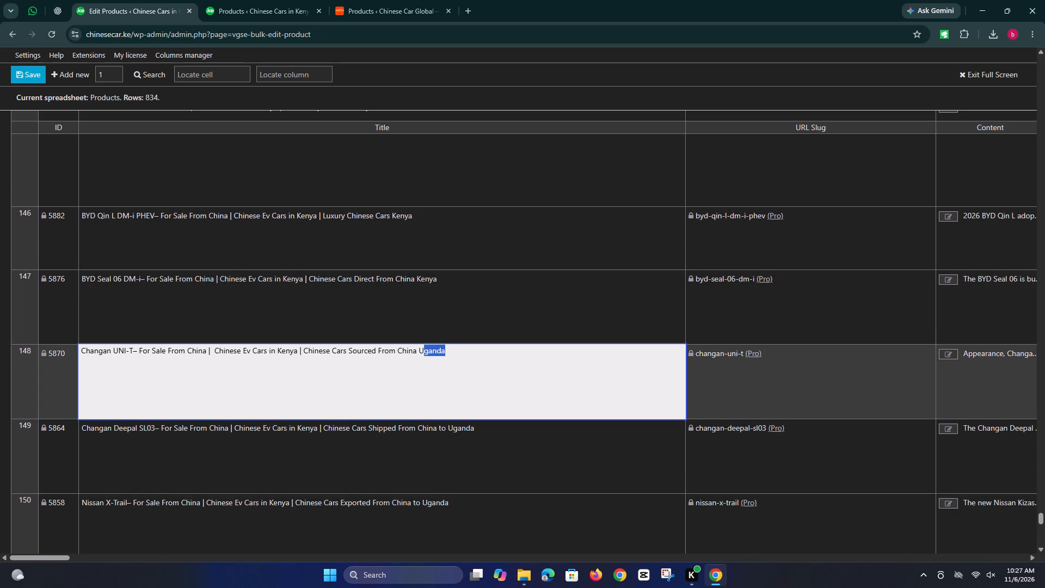
{"action": "left_click_drag", "start_coordinate": [422, 356], "coordinate": [421, 357]}
{"action": "key", "text": "ctrl+v"}
Replace Uganda with Kenya in the Changan Deepal SL03 title so it ends "Chinese Cars Shipped From China to Kenya".
{"action": "scroll", "coordinate": [442, 378], "scroll_direction": "down", "scroll_amount": 2}
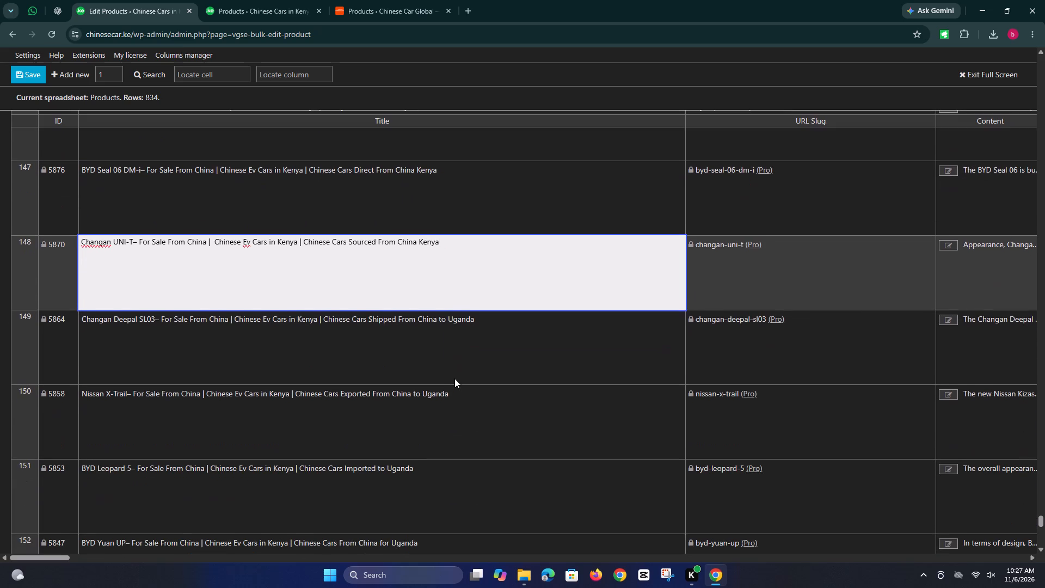
{"action": "triple_click", "coordinate": [463, 377]}
{"action": "left_click_drag", "start_coordinate": [482, 319], "coordinate": [449, 322]}
{"action": "key", "text": "ctrl+v"}
Replace Uganda with Kenya in the Nissan X-Trail title so it ends "Chinese Cars Exported From China to Kenya".
{"action": "double_click", "coordinate": [429, 425]}
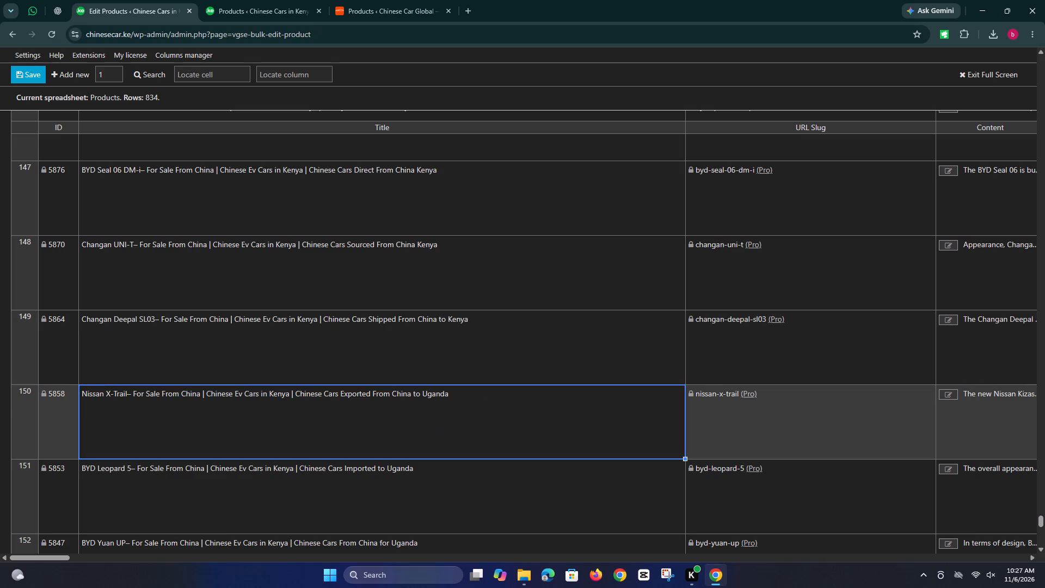
{"action": "left_click_drag", "start_coordinate": [458, 394], "coordinate": [425, 394]}
{"action": "key", "text": "ctrl+v"}
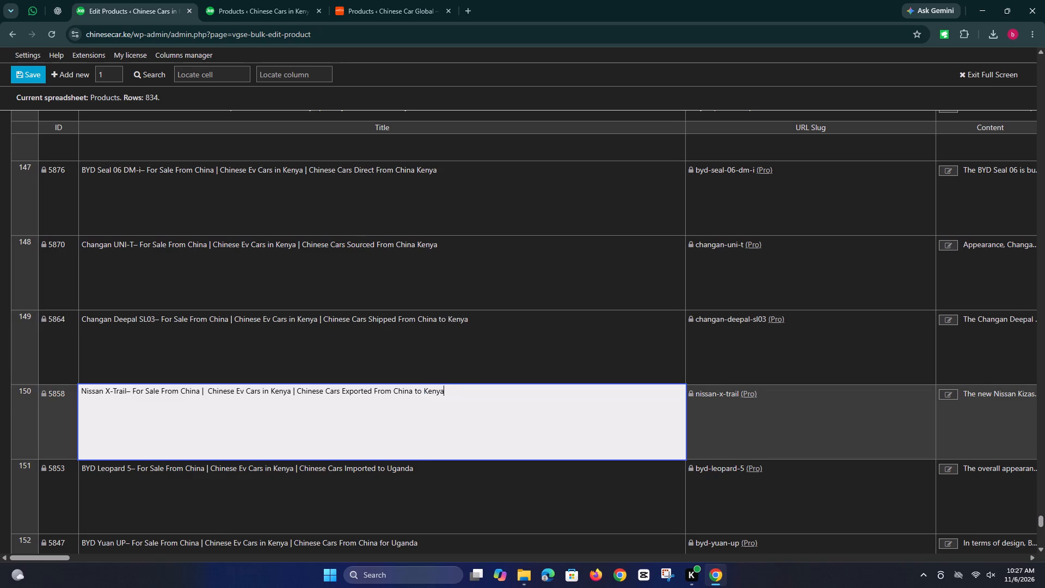
Replace Uganda with Kenya in the BYD Leopard 5 title so it ends "Chinese Cars Imported to Kenya".
{"action": "scroll", "coordinate": [427, 395], "scroll_direction": "down", "scroll_amount": 2}
{"action": "triple_click", "coordinate": [371, 388]}
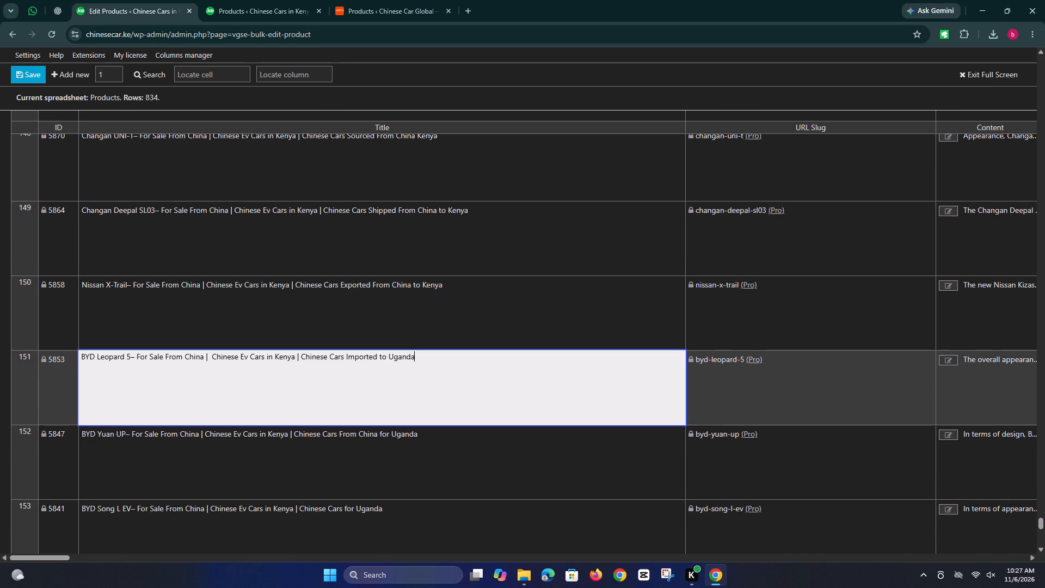
{"action": "left_click_drag", "start_coordinate": [419, 361], "coordinate": [390, 362]}
{"action": "key", "text": "ctrl+v"}
Replace Uganda with Kenya in the BYD Yuan UP title so it ends "Chinese Cars From China for Kenya".
{"action": "double_click", "coordinate": [403, 458]}
{"action": "left_click_drag", "start_coordinate": [422, 432], "coordinate": [395, 435]}
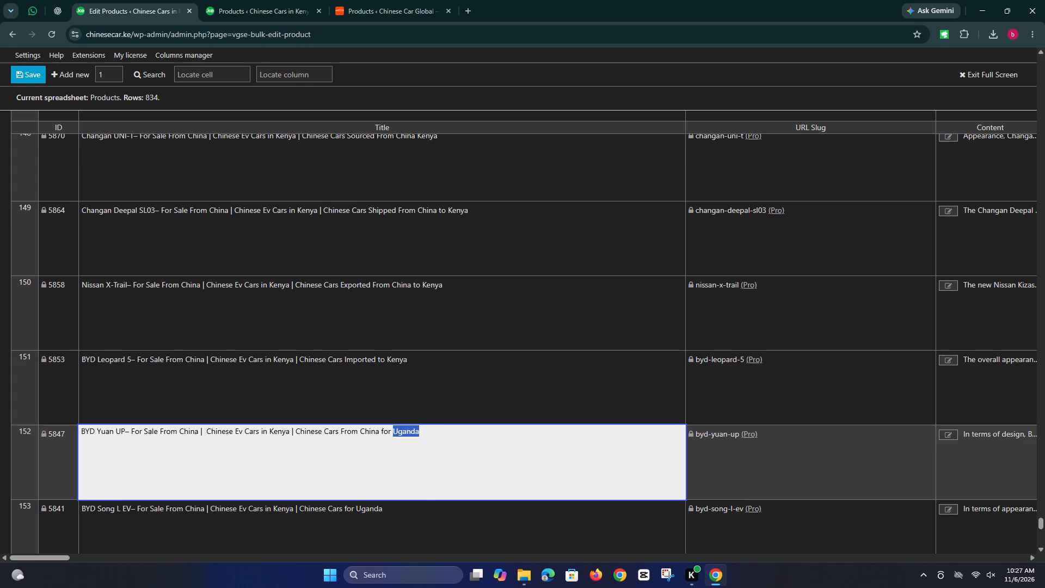
{"action": "left_click_drag", "start_coordinate": [395, 435], "coordinate": [393, 436]}
{"action": "key", "text": "ctrl+v"}
Replace Uganda with Kenya in the BYD Song L EV title so it ends "Chinese Cars for Kenya".
{"action": "scroll", "coordinate": [388, 448], "scroll_direction": "down", "scroll_amount": 3}
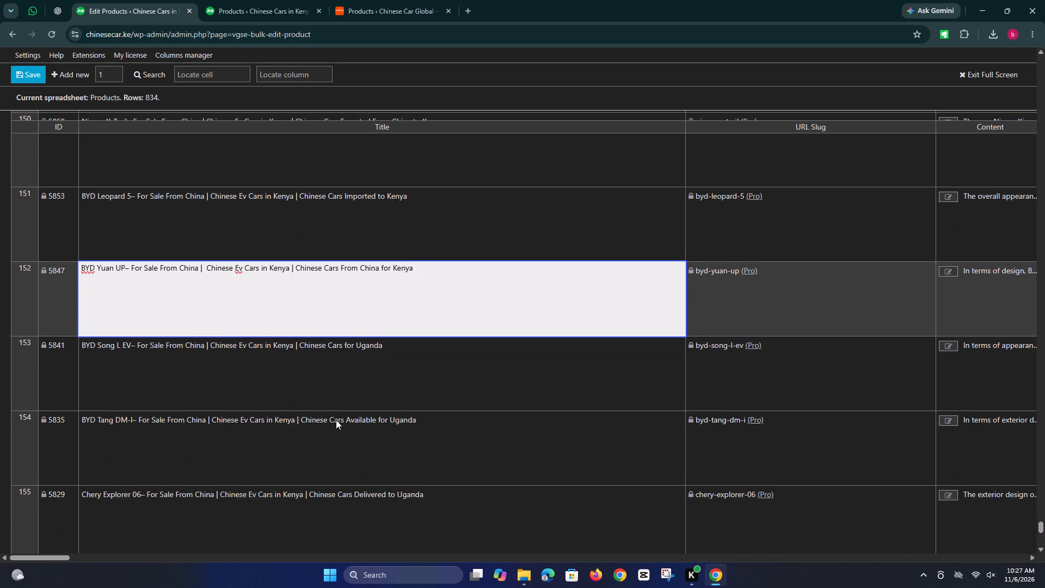
{"action": "triple_click", "coordinate": [354, 378]}
{"action": "left_click_drag", "start_coordinate": [390, 346], "coordinate": [359, 350]}
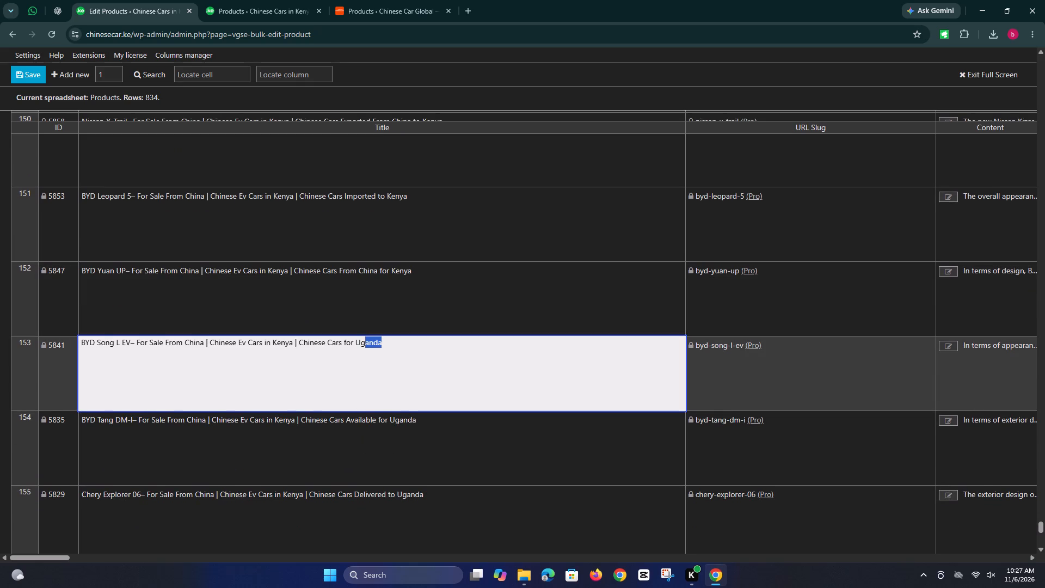
{"action": "left_click_drag", "start_coordinate": [359, 350], "coordinate": [355, 350]}
{"action": "key", "text": "ctrl+v"}
Replace Uganda with Kenya in the BYD Tang DM-I title so it ends "Chinese Cars Available for Kenya".
{"action": "double_click", "coordinate": [389, 458]}
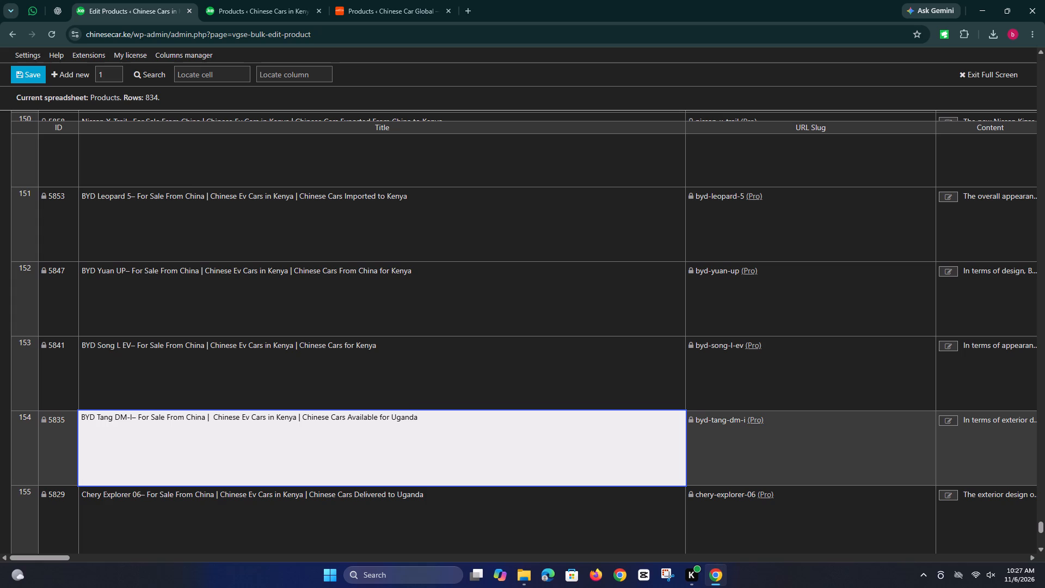
{"action": "left_click_drag", "start_coordinate": [426, 419], "coordinate": [408, 419]}
{"action": "left_click_drag", "start_coordinate": [408, 419], "coordinate": [392, 425]}
{"action": "key", "text": "ctrl+v"}
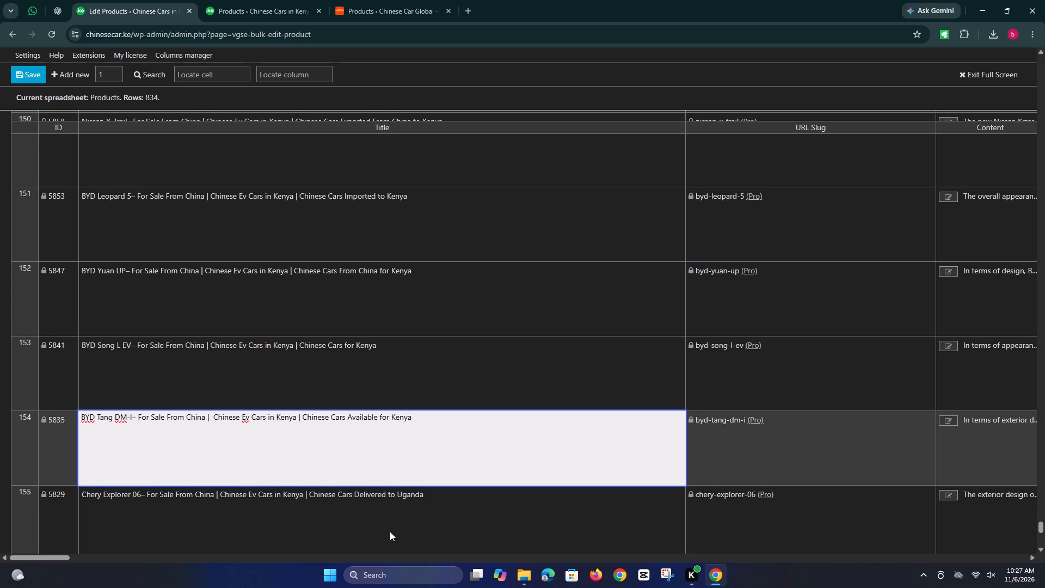
Replace Uganda with Kenya in the Chery Explorer 06 title so it ends "Chinese Cars Delivered to Kenya".
{"action": "double_click", "coordinate": [392, 528]}
{"action": "left_click_drag", "start_coordinate": [433, 492], "coordinate": [401, 494]}
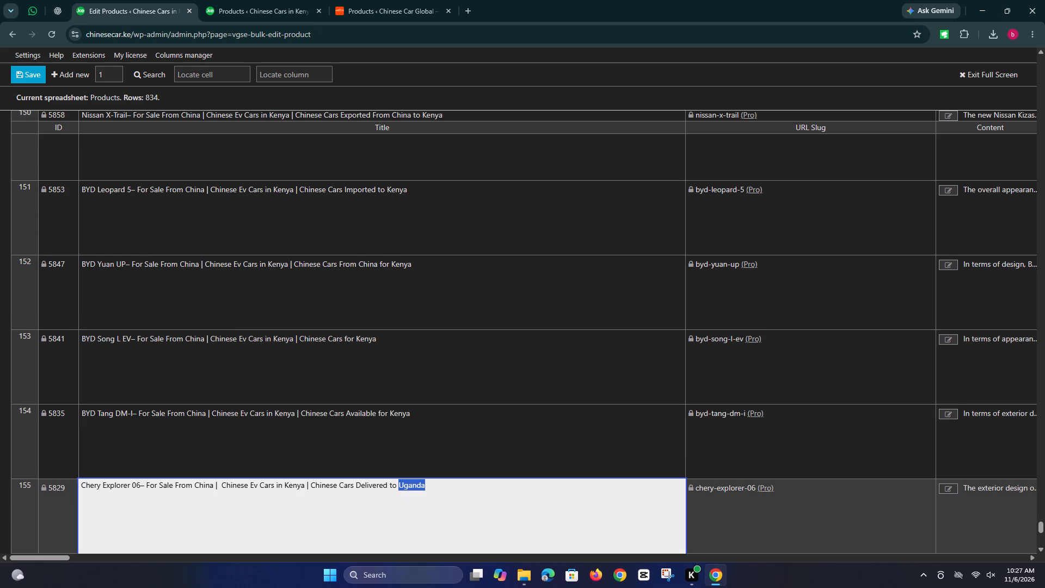
{"action": "key", "text": "ctrl+v"}
Replace Uganda with Kenya in the GWM Haval H6 title so it ends "Chinese Cars Shipping to Kenya".
{"action": "scroll", "coordinate": [420, 497], "scroll_direction": "down", "scroll_amount": 4}
{"action": "triple_click", "coordinate": [393, 376]}
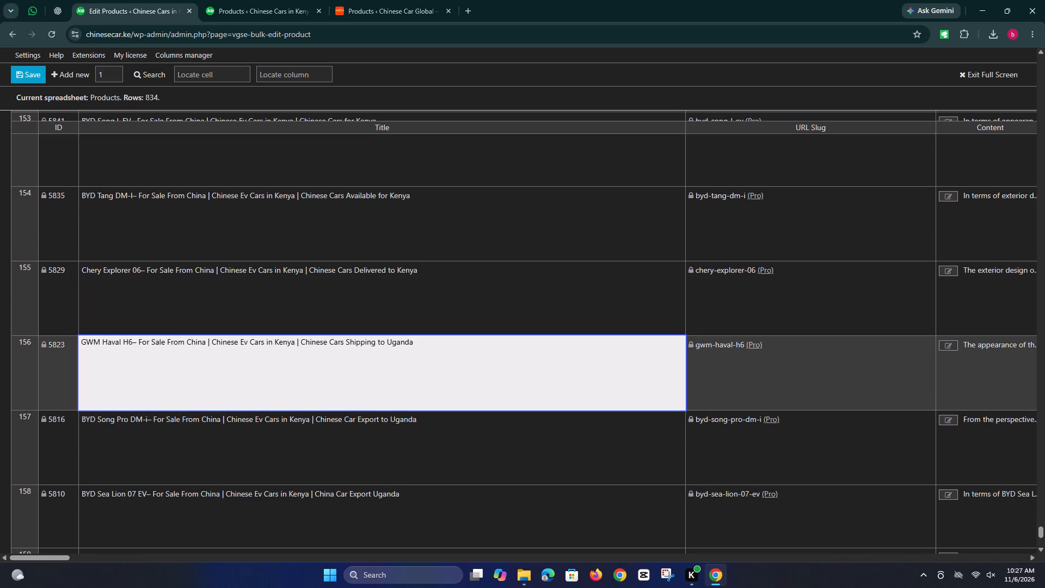
{"action": "left_click_drag", "start_coordinate": [424, 342], "coordinate": [386, 348]}
{"action": "key", "text": "ctrl+v"}
Replace Uganda with Kenya in the BYD Song Pro DM-i title so it ends "Chinese Car Export to Kenya".
{"action": "double_click", "coordinate": [395, 455]}
{"action": "left_click_drag", "start_coordinate": [422, 421], "coordinate": [392, 422]}
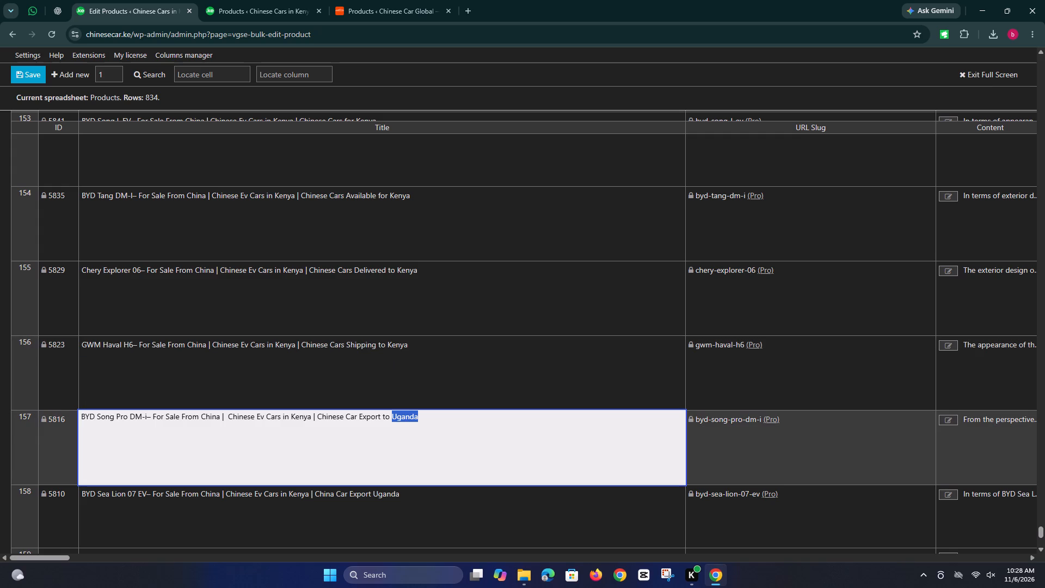
{"action": "left_click_drag", "start_coordinate": [392, 422], "coordinate": [392, 423]}
{"action": "key", "text": "ctrl+v"}
Replace Uganda with Kenya in the BYD Sea Lion 07 EV title so it ends "China Car Export Kenya".
{"action": "scroll", "coordinate": [409, 442], "scroll_direction": "down", "scroll_amount": 3}
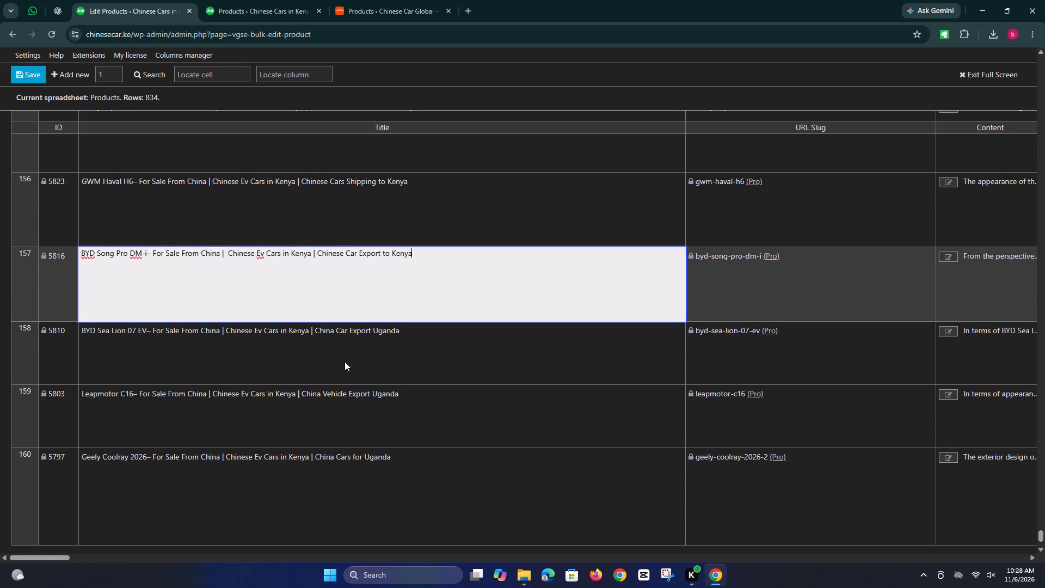
{"action": "triple_click", "coordinate": [345, 362]}
{"action": "left_click_drag", "start_coordinate": [406, 334], "coordinate": [376, 334]}
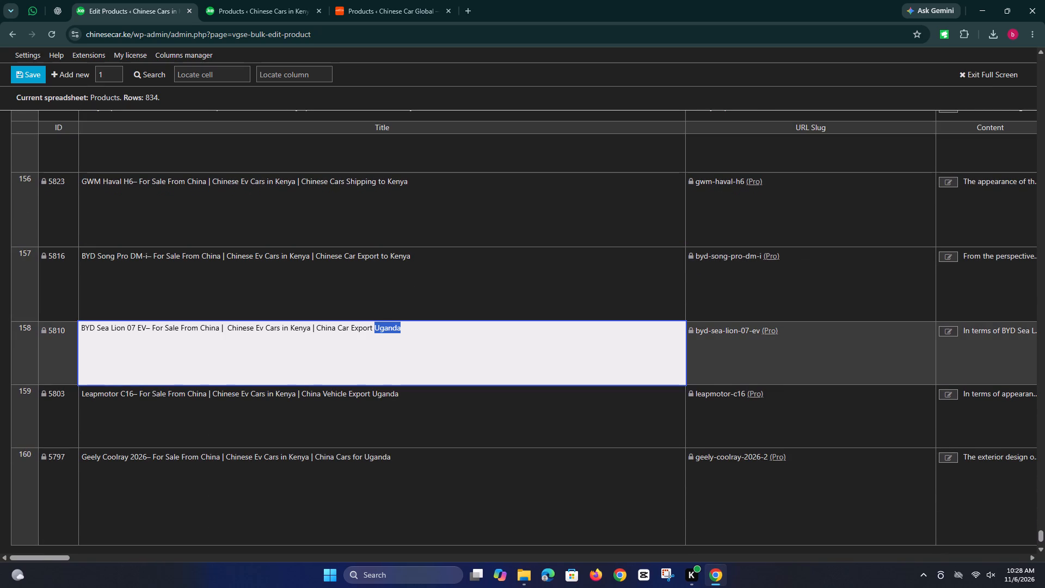
{"action": "key", "text": "ctrl+v"}
Replace Uganda with Kenya in the Leapmotor C16 title so it ends "China Vehicle Export Kenya".
{"action": "double_click", "coordinate": [378, 429]}
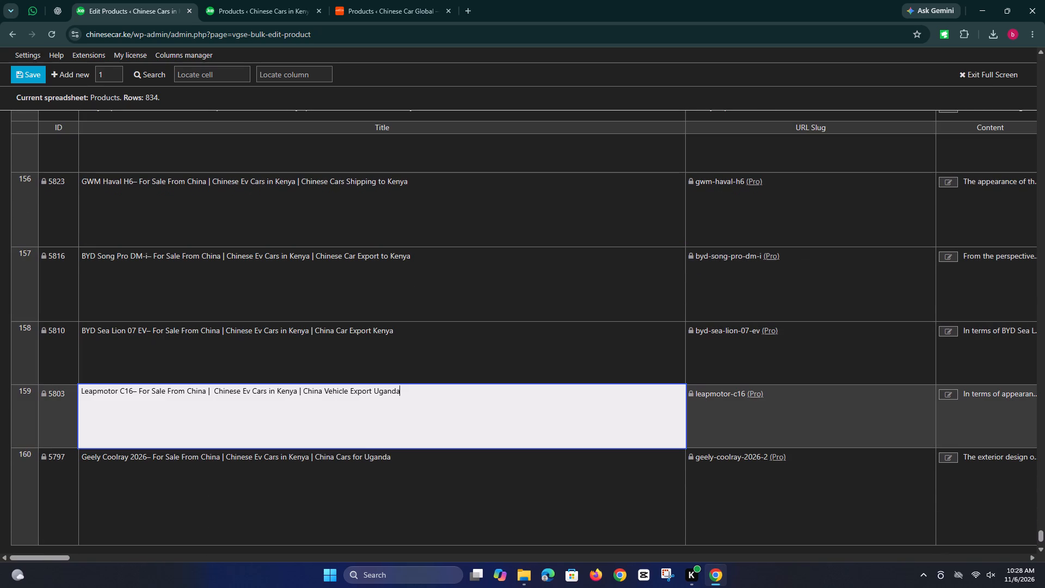
{"action": "left_click_drag", "start_coordinate": [405, 393], "coordinate": [375, 393]}
{"action": "key", "text": "ctrl+v"}
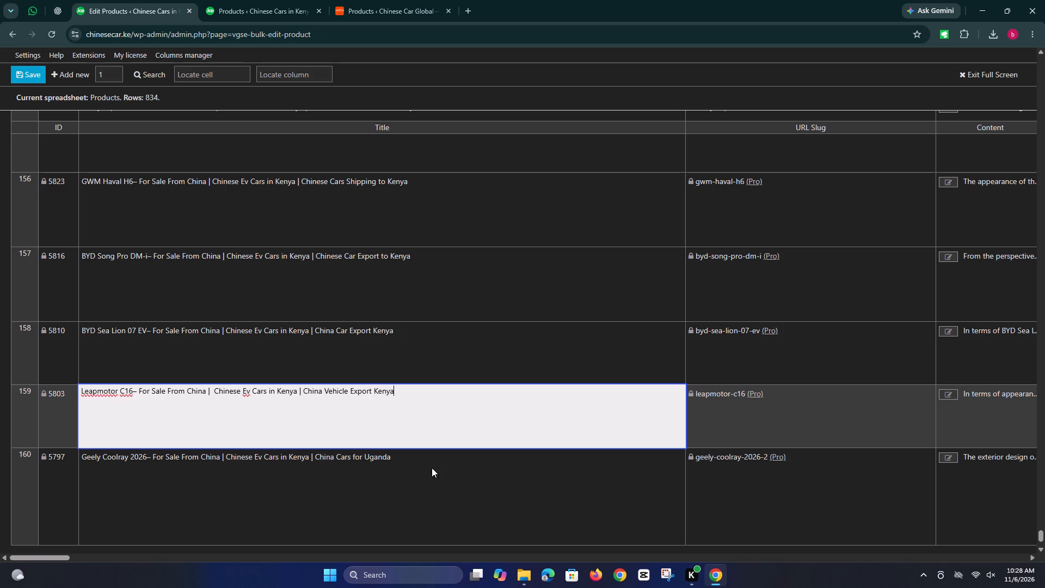
Replace Uganda with Kenya in the Geely Coolray 2026 title so it ends "China Cars for Kenya".
{"action": "double_click", "coordinate": [376, 480]}
{"action": "left_click_drag", "start_coordinate": [400, 457], "coordinate": [365, 460]}
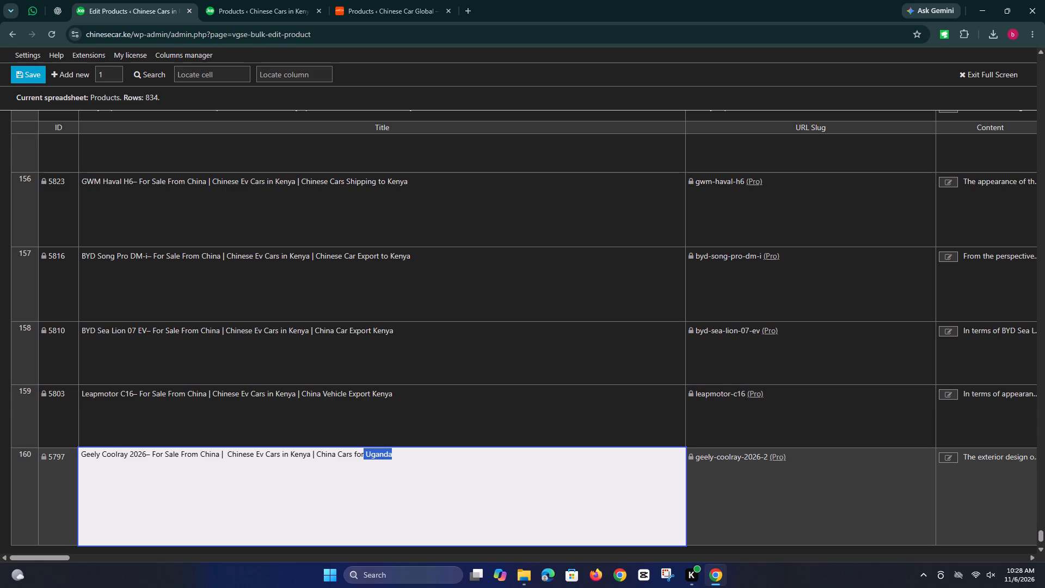
{"action": "left_click", "coordinate": [405, 454]}
{"action": "left_click", "coordinate": [395, 456]}
{"action": "left_click_drag", "start_coordinate": [399, 456], "coordinate": [367, 461]}
{"action": "key", "text": "ctrl+v"}
{"action": "scroll", "coordinate": [414, 485], "scroll_direction": "down", "scroll_amount": 3}
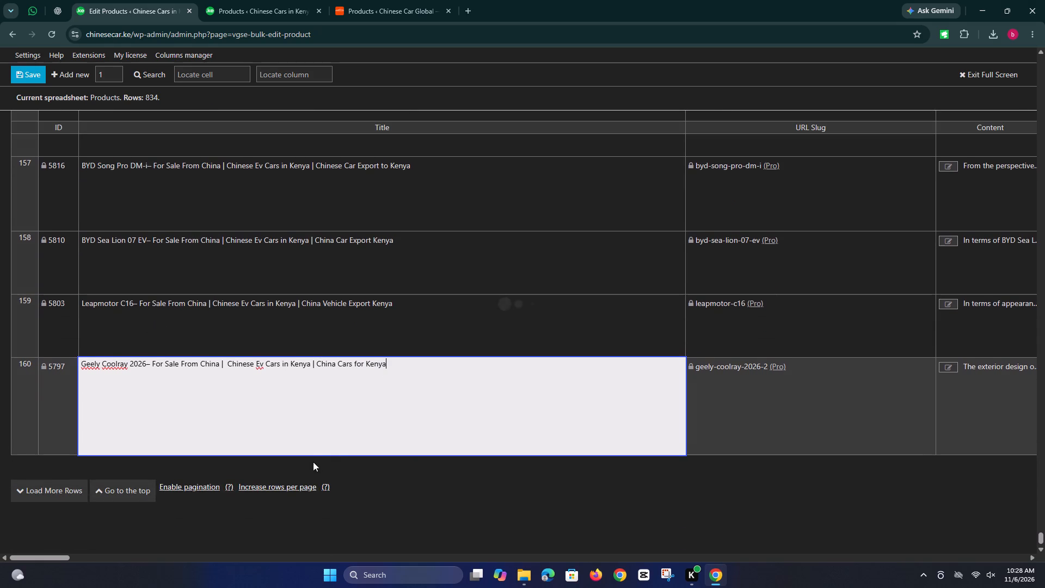
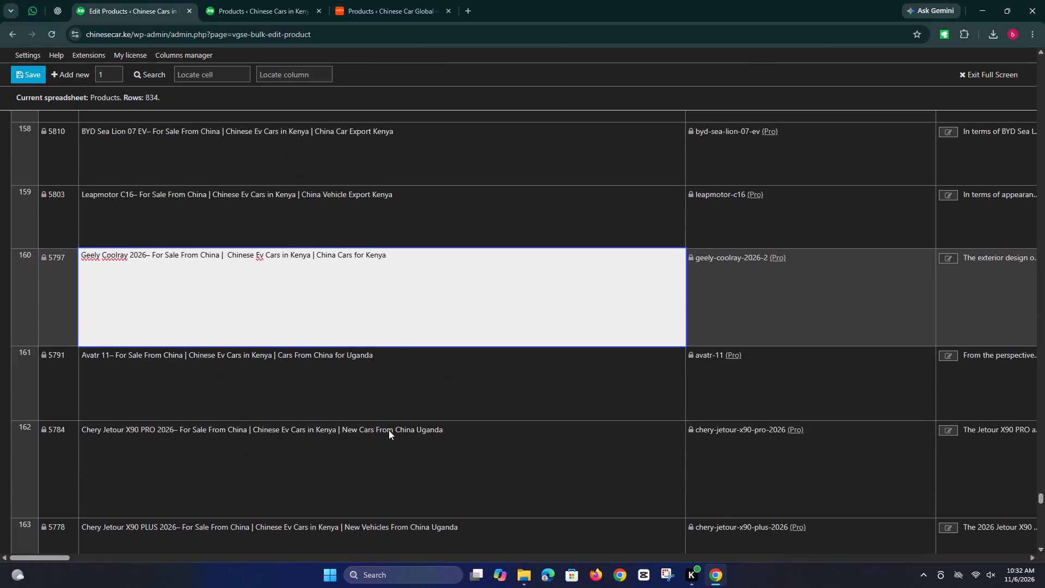
Replace Uganda with Kenya in the Avatr 11 title so it ends "Cars From China for Kenya".
{"action": "triple_click", "coordinate": [367, 393]}
{"action": "left_click_drag", "start_coordinate": [385, 357], "coordinate": [348, 358]}
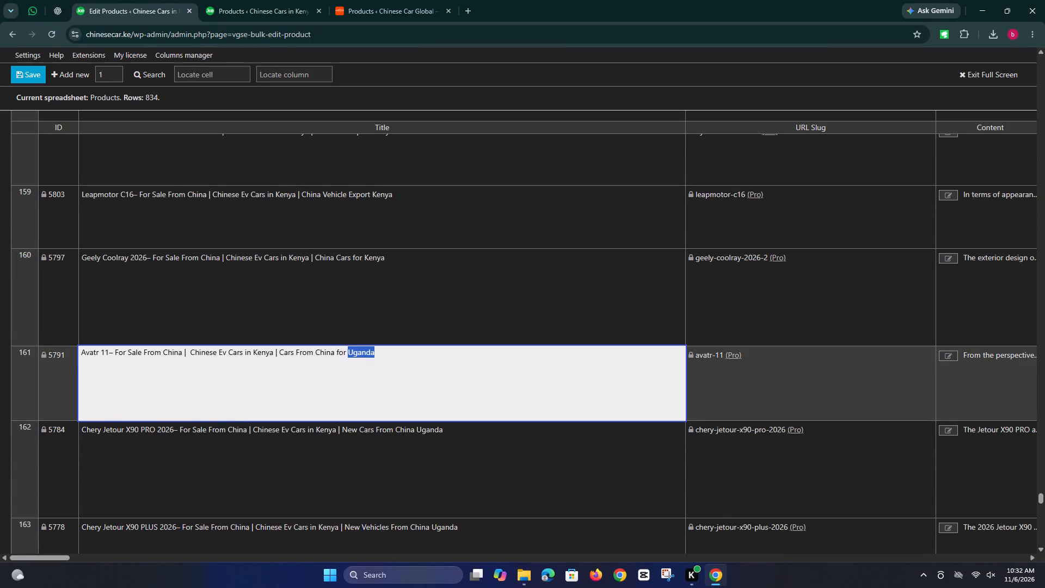
{"action": "left_click_drag", "start_coordinate": [348, 358], "coordinate": [348, 358]}
{"action": "key", "text": "ctrl+v"}
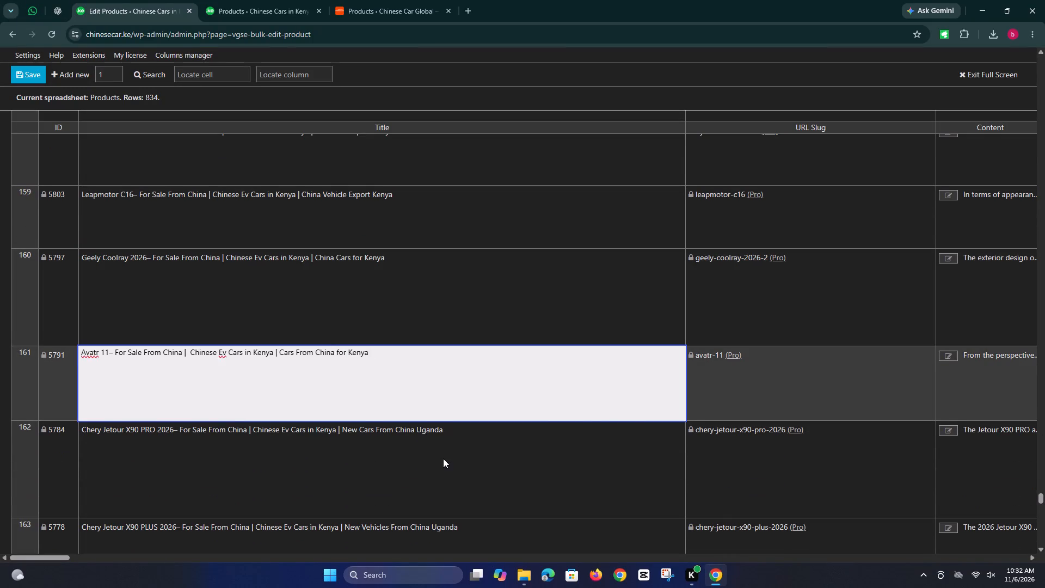
Replace Uganda with Kenya in the Chery Jetour X90 PRO 2026 title so it ends "New Cars From China Kenya".
{"action": "double_click", "coordinate": [443, 458]}
{"action": "left_click_drag", "start_coordinate": [451, 432], "coordinate": [419, 432]}
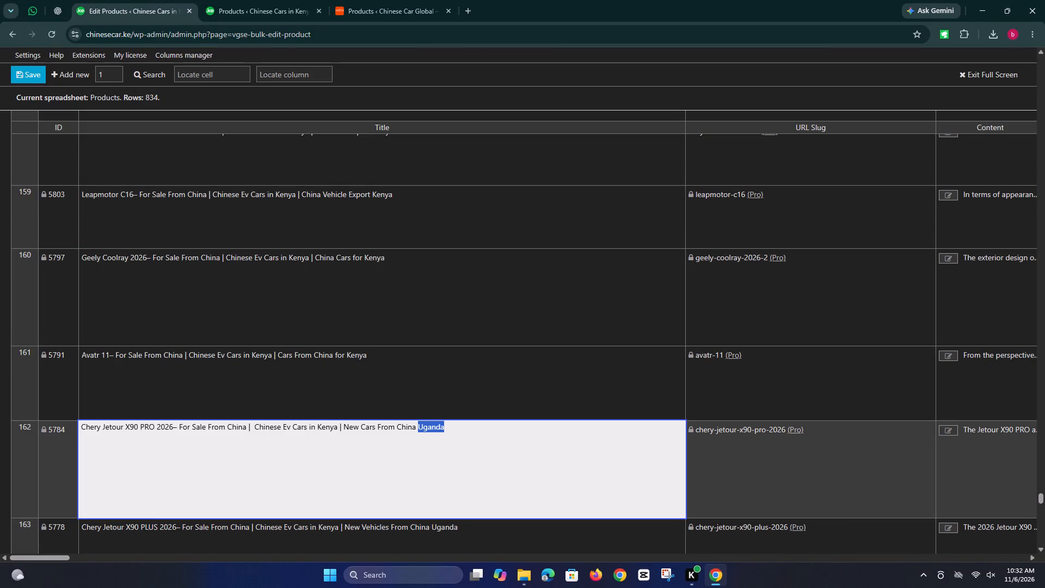
{"action": "key", "text": "ctrl+v"}
Replace Uganda with Kenya in the Chery Jetour X90 PLUS 2026 title so it ends "New Vehicles From China Kenya".
{"action": "scroll", "coordinate": [475, 456], "scroll_direction": "down", "scroll_amount": 2}
{"action": "triple_click", "coordinate": [400, 439]}
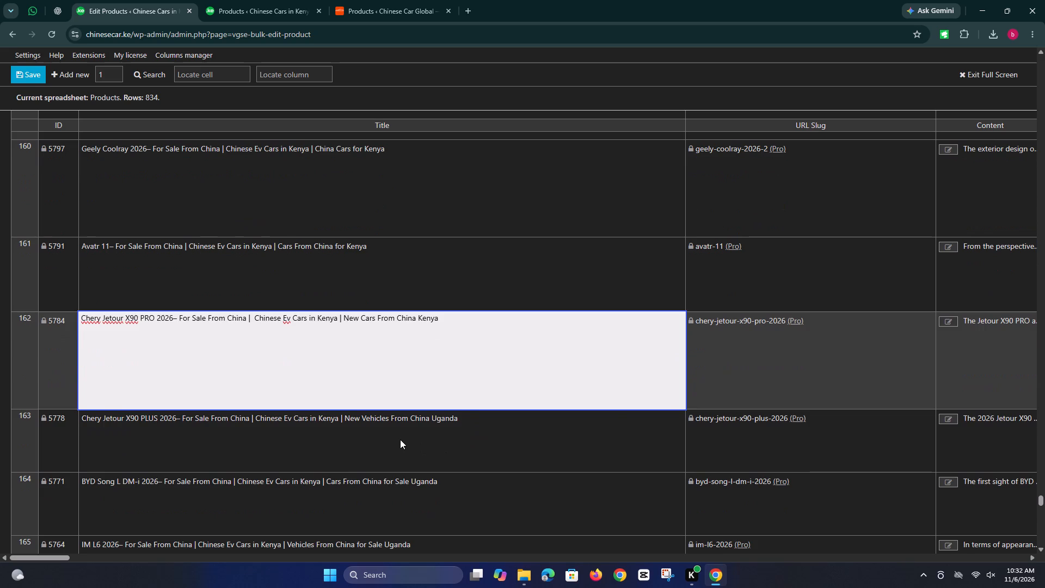
{"action": "left_click_drag", "start_coordinate": [471, 421], "coordinate": [434, 421]}
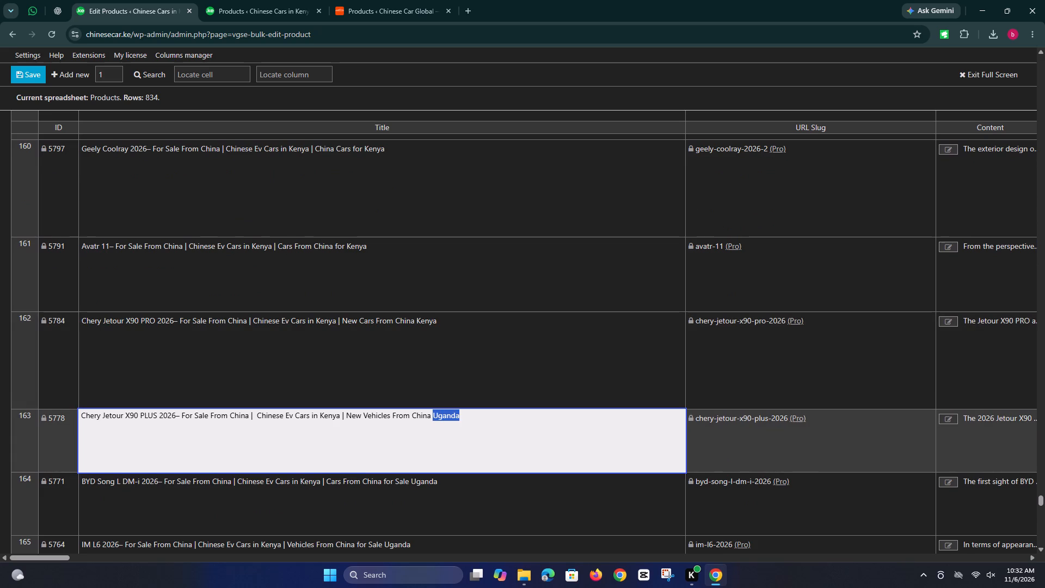
{"action": "key", "text": "ctrl+v"}
Replace Uganda with Kenya in the BYD Song L DM-i 2026 title so it ends "Cars From China for Sale Kenya".
{"action": "scroll", "coordinate": [439, 442], "scroll_direction": "down", "scroll_amount": 3}
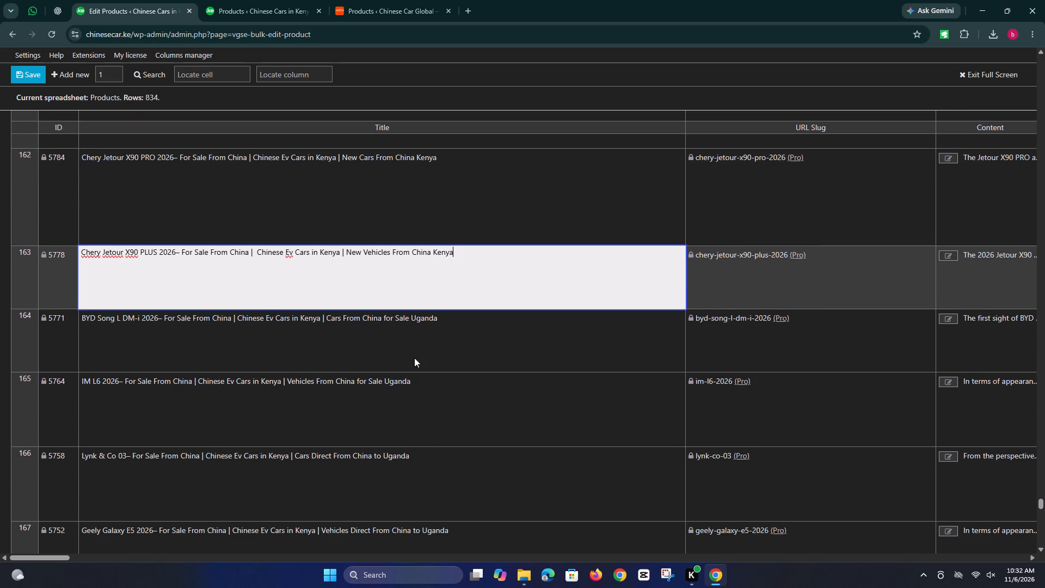
{"action": "triple_click", "coordinate": [424, 352]}
{"action": "left_click_drag", "start_coordinate": [446, 317], "coordinate": [414, 320]}
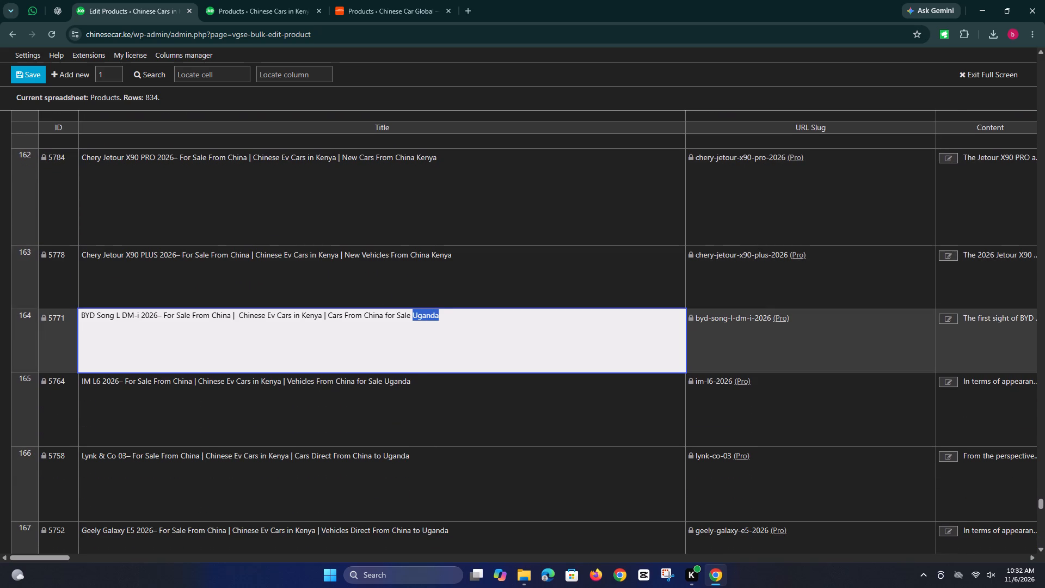
{"action": "key", "text": "ctrl+v"}
Replace Uganda with Kenya in the IM L6 2026 title so it ends "Vehicles From China for Sale Kenya".
{"action": "double_click", "coordinate": [401, 389]}
{"action": "left_click_drag", "start_coordinate": [419, 378], "coordinate": [407, 379]}
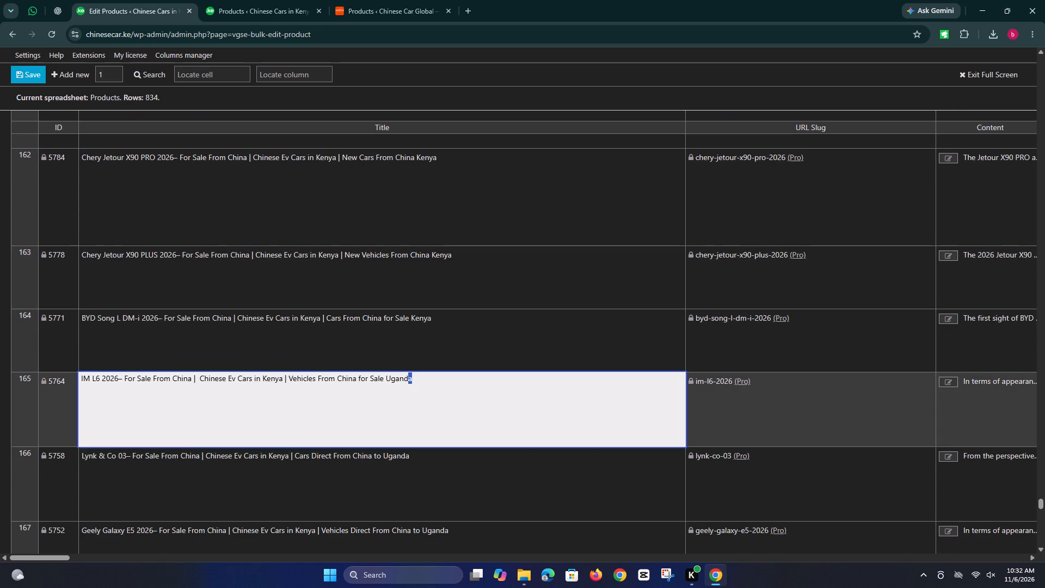
{"action": "left_click_drag", "start_coordinate": [407, 379], "coordinate": [387, 383]}
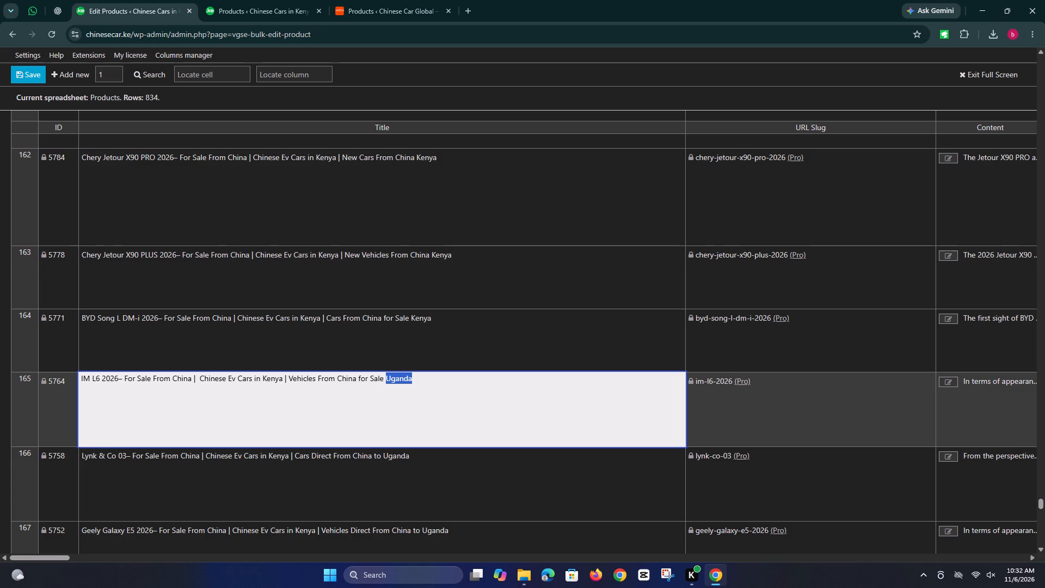
{"action": "key", "text": "ctrl+v"}
Replace Uganda with Kenya in the Lynk & Co 03 title so it ends "Cars Direct From China to Kenya".
{"action": "scroll", "coordinate": [389, 384], "scroll_direction": "down", "scroll_amount": 2}
{"action": "triple_click", "coordinate": [410, 383]}
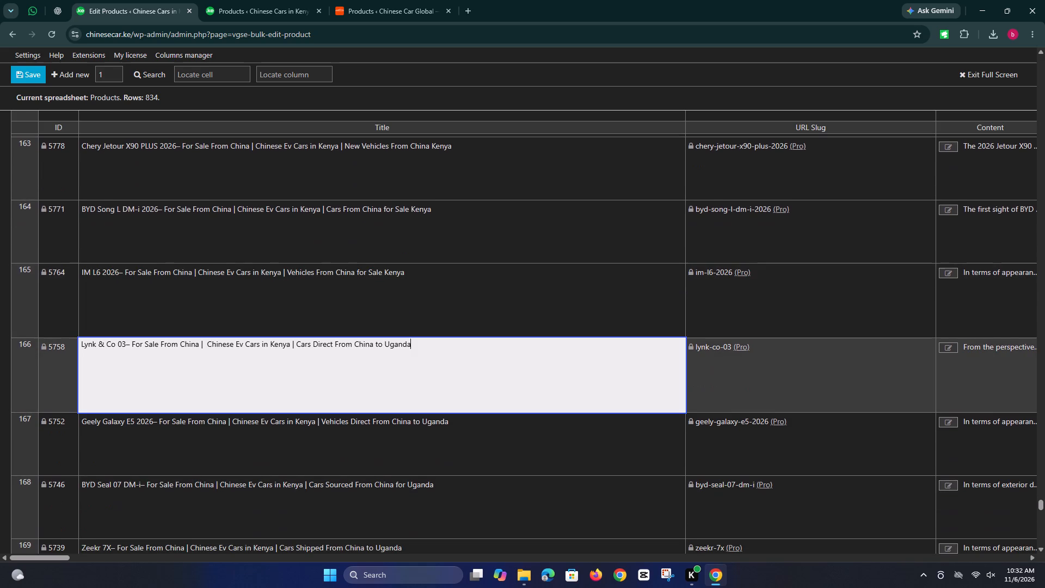
{"action": "left_click_drag", "start_coordinate": [424, 345], "coordinate": [386, 353]}
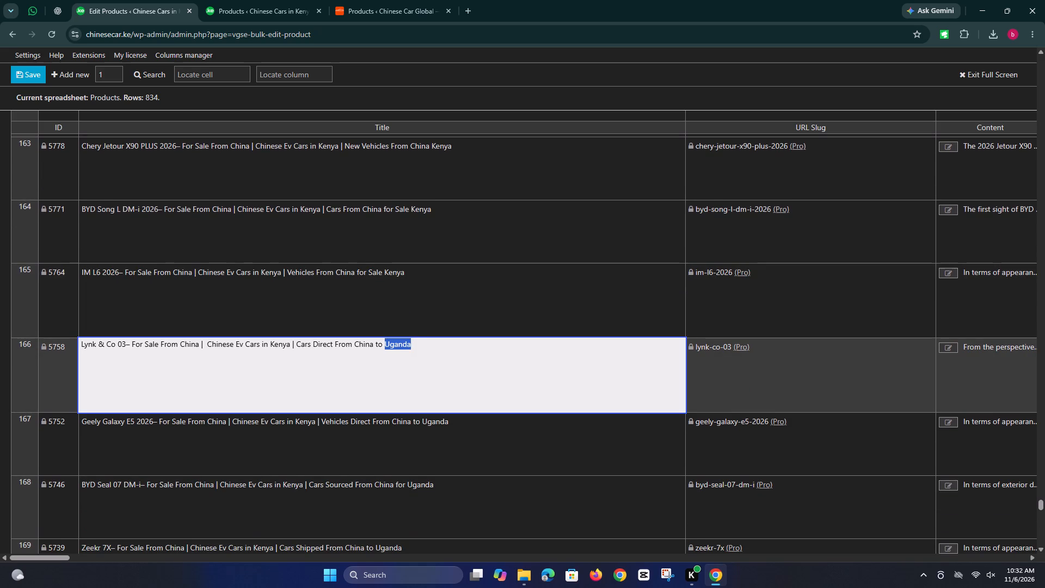
{"action": "key", "text": "ctrl+v"}
Replace Uganda with Kenya in the Geely Galaxy E5 2026 title so it ends "Vehicles Direct From China to Kenya".
{"action": "scroll", "coordinate": [398, 353], "scroll_direction": "down", "scroll_amount": 3}
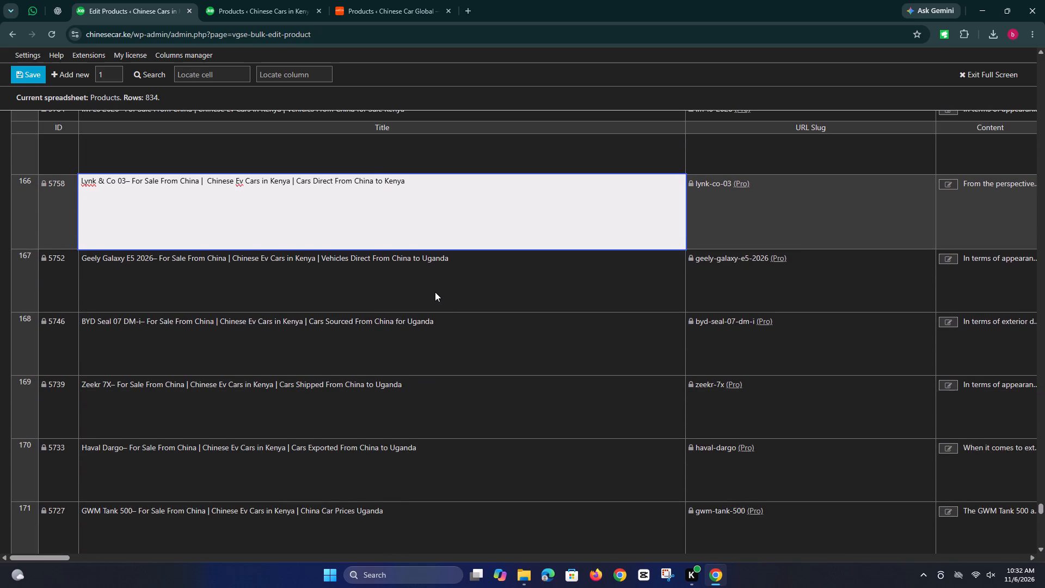
{"action": "triple_click", "coordinate": [435, 292]}
{"action": "left_click_drag", "start_coordinate": [454, 259], "coordinate": [426, 262]}
{"action": "key", "text": "ctrl+v"}
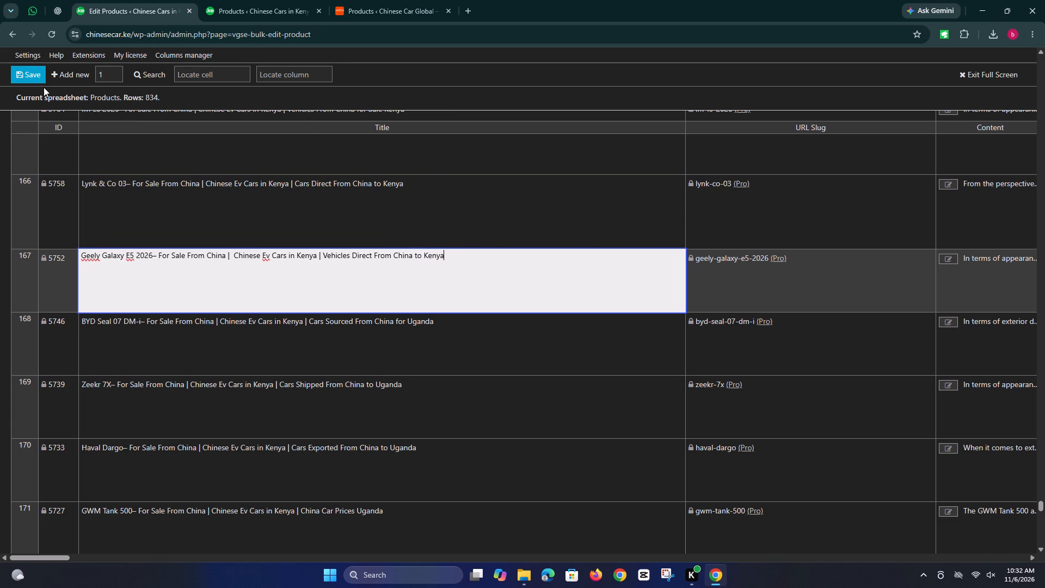
Save the edited product titles in the spreadsheet.
{"action": "left_click", "coordinate": [28, 75]}
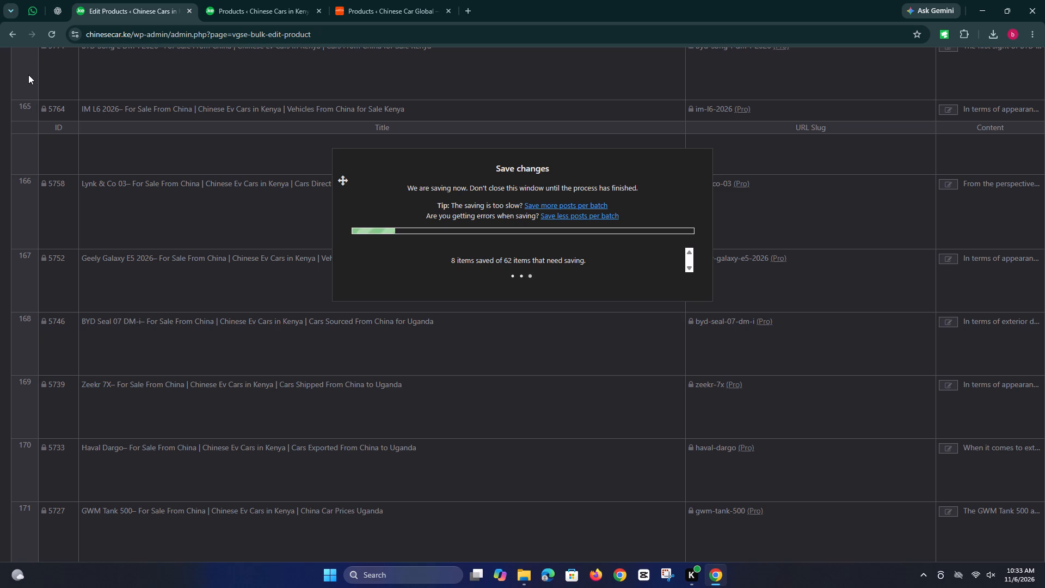
Look through the product names in the Chinese Cars in Kenya products list, then return to check the save progress.
{"action": "left_click", "coordinate": [285, 7]}
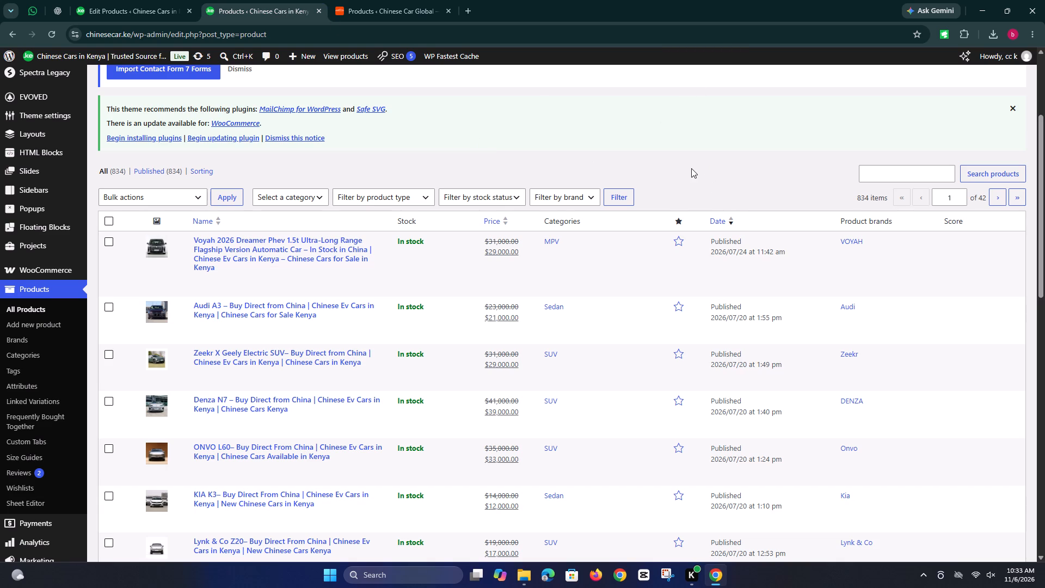
{"action": "scroll", "coordinate": [703, 174], "scroll_direction": "down", "scroll_amount": 20}
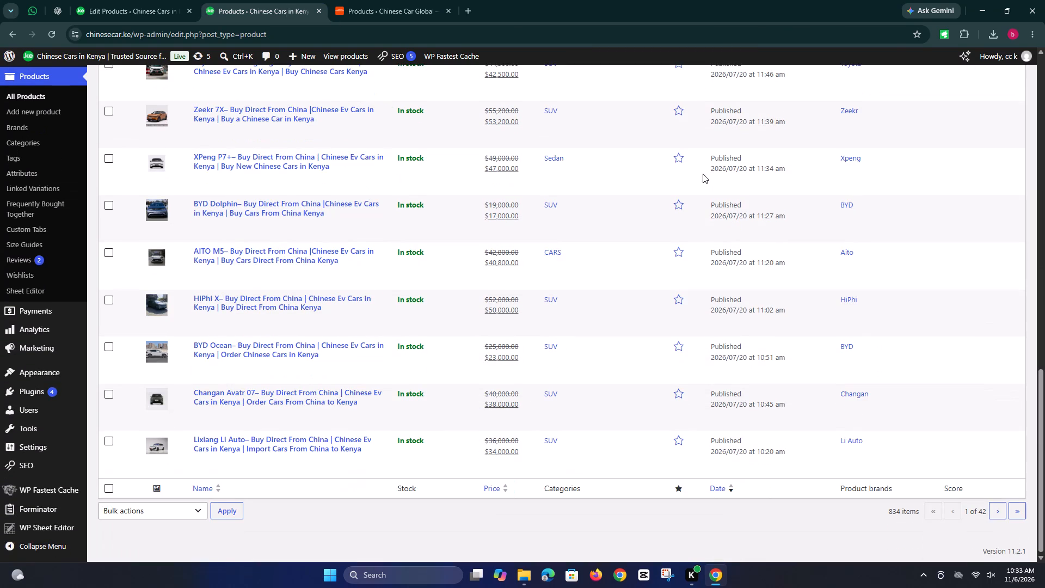
{"action": "scroll", "coordinate": [703, 174], "scroll_direction": "down", "scroll_amount": 3}
{"action": "scroll", "coordinate": [703, 174], "scroll_direction": "up", "scroll_amount": 18}
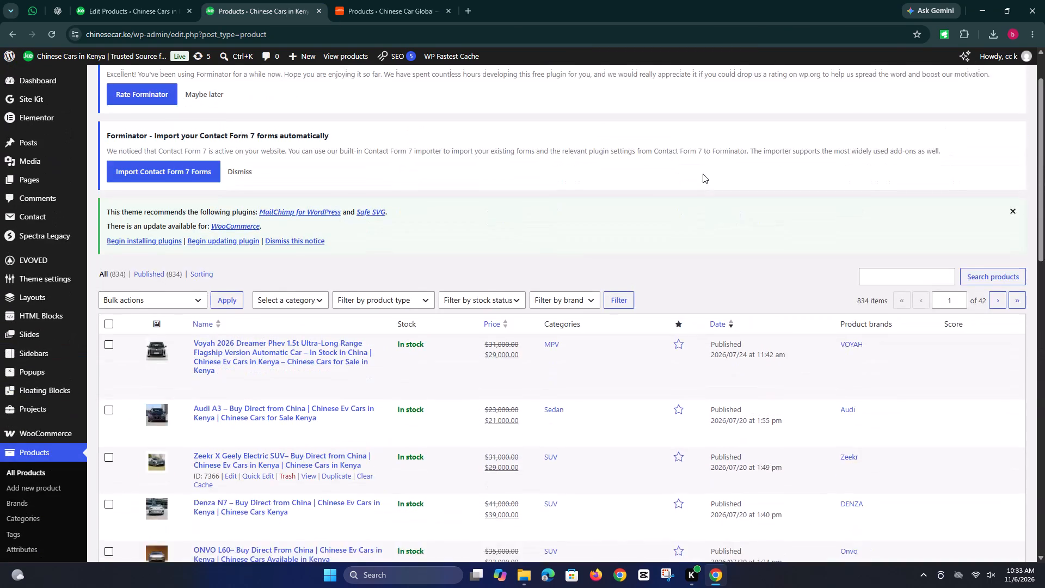
{"action": "scroll", "coordinate": [703, 174], "scroll_direction": "up", "scroll_amount": 6}
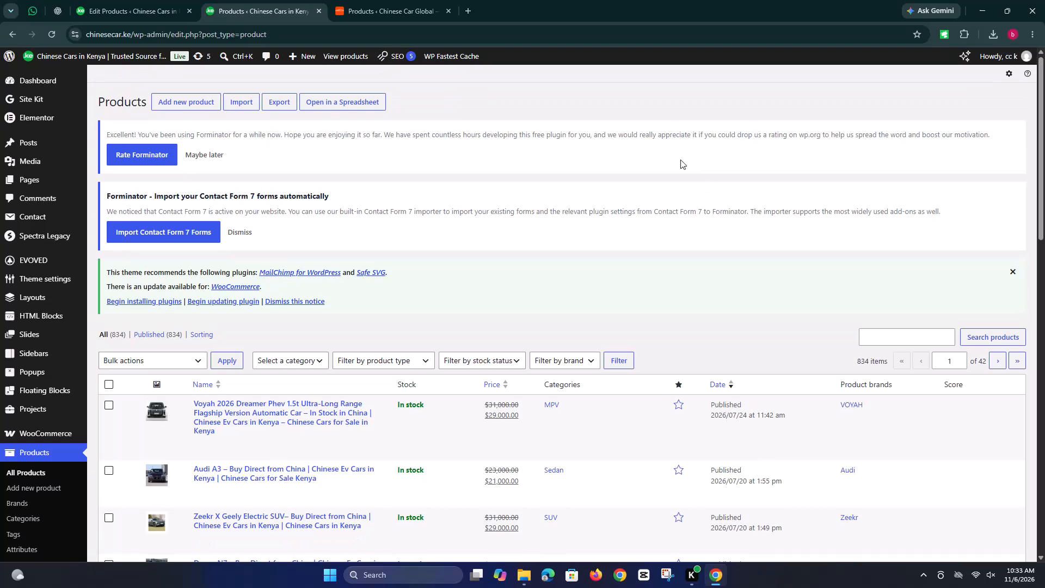
{"action": "left_click", "coordinate": [156, 15]}
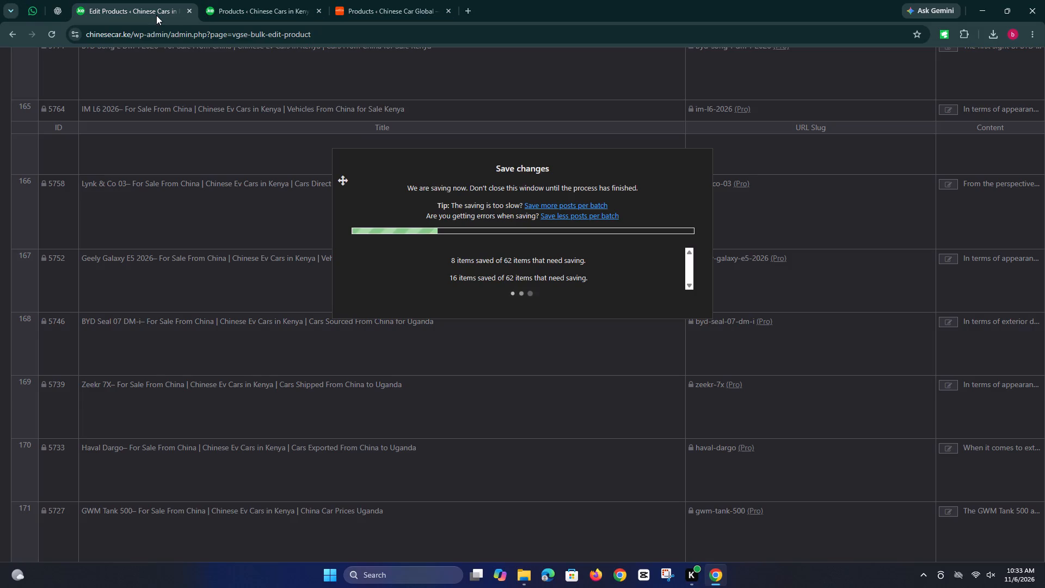
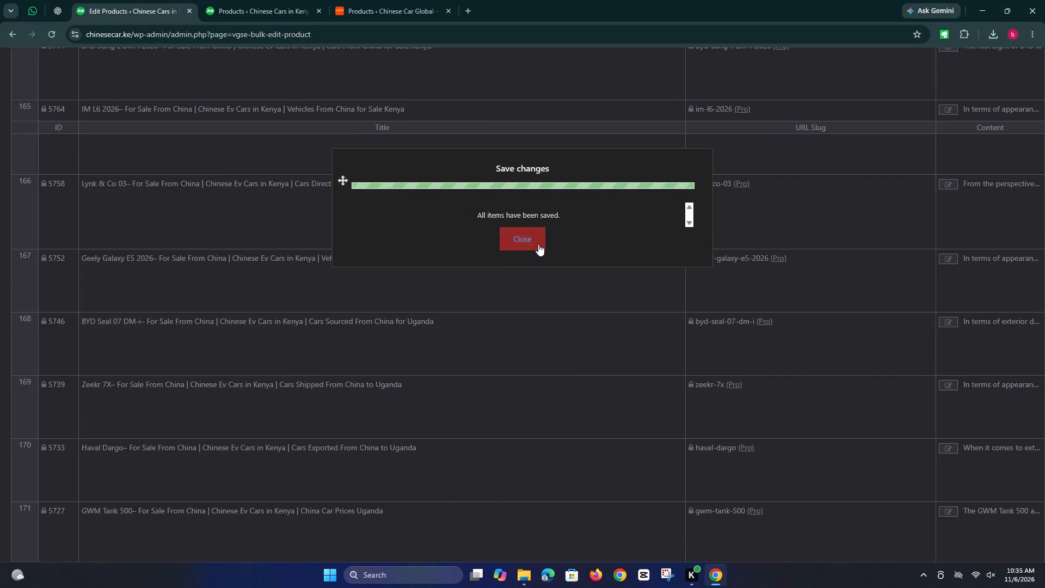
Dismiss the finished save report and replace Uganda with Kenya in the BYD Seal 07 DM-i title so it ends "Cars Sourced From China for Kenya".
{"action": "left_click", "coordinate": [538, 244]}
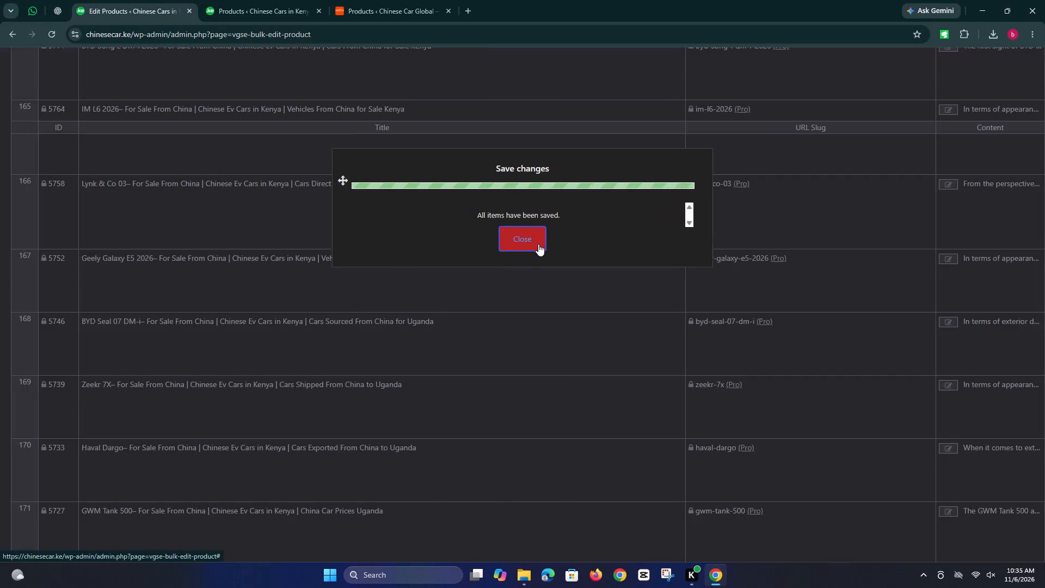
{"action": "double_click", "coordinate": [384, 338]}
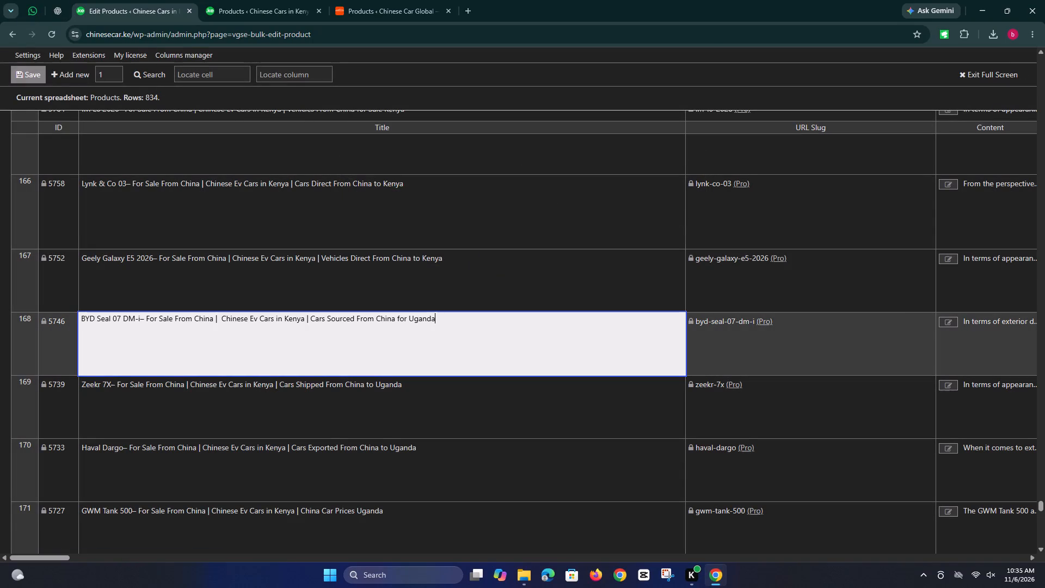
{"action": "left_click_drag", "start_coordinate": [446, 321], "coordinate": [410, 324]}
{"action": "right_click", "coordinate": [420, 319]}
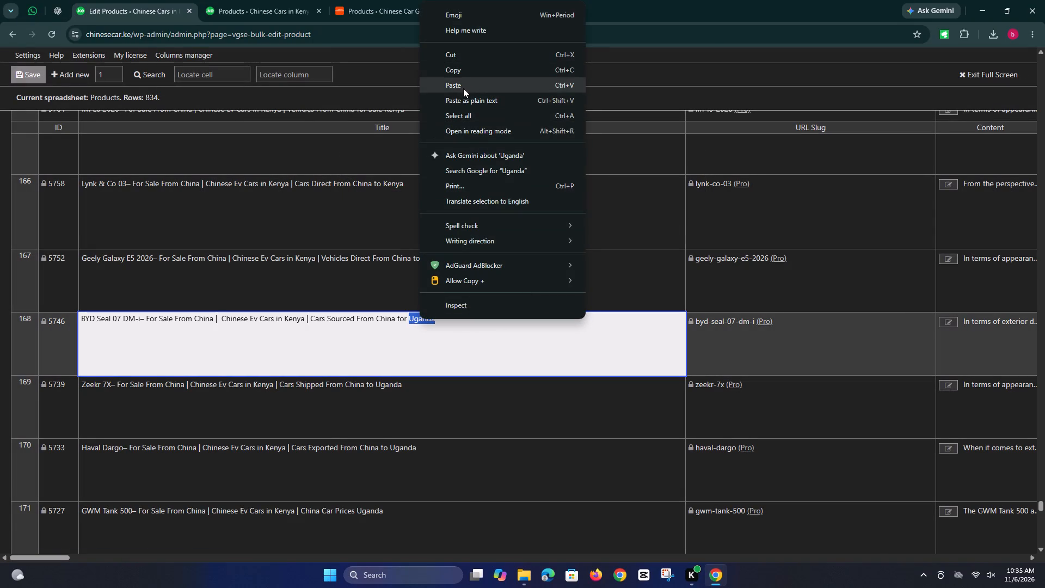
{"action": "left_click", "coordinate": [463, 88]}
Replace Uganda with Kenya in the Zeekr 7X title so it ends "Cars Shipped From China to Kenya".
{"action": "scroll", "coordinate": [423, 291], "scroll_direction": "down", "scroll_amount": 3}
{"action": "triple_click", "coordinate": [346, 264]}
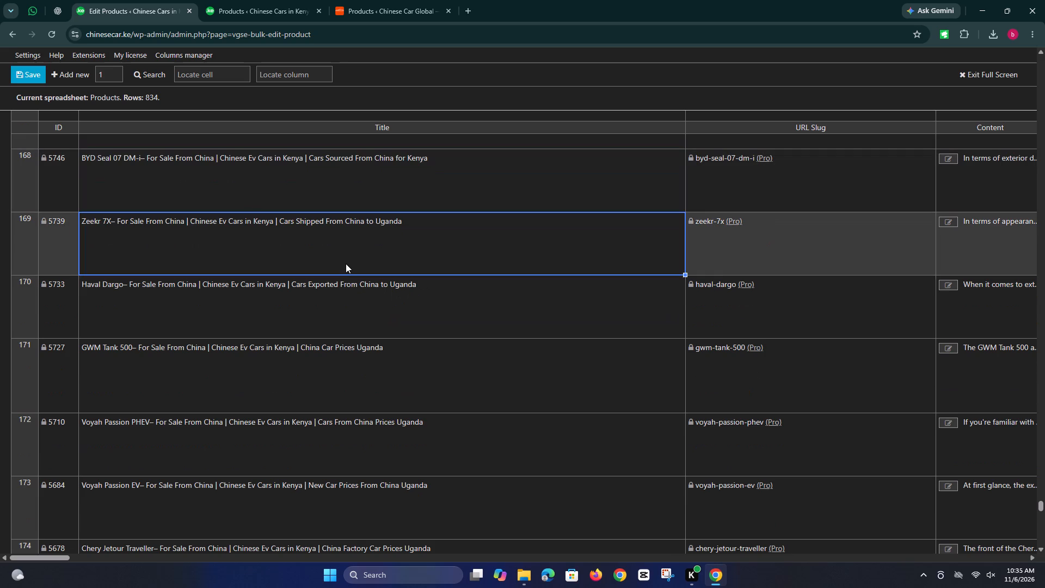
{"action": "left_click_drag", "start_coordinate": [408, 218], "coordinate": [377, 225]}
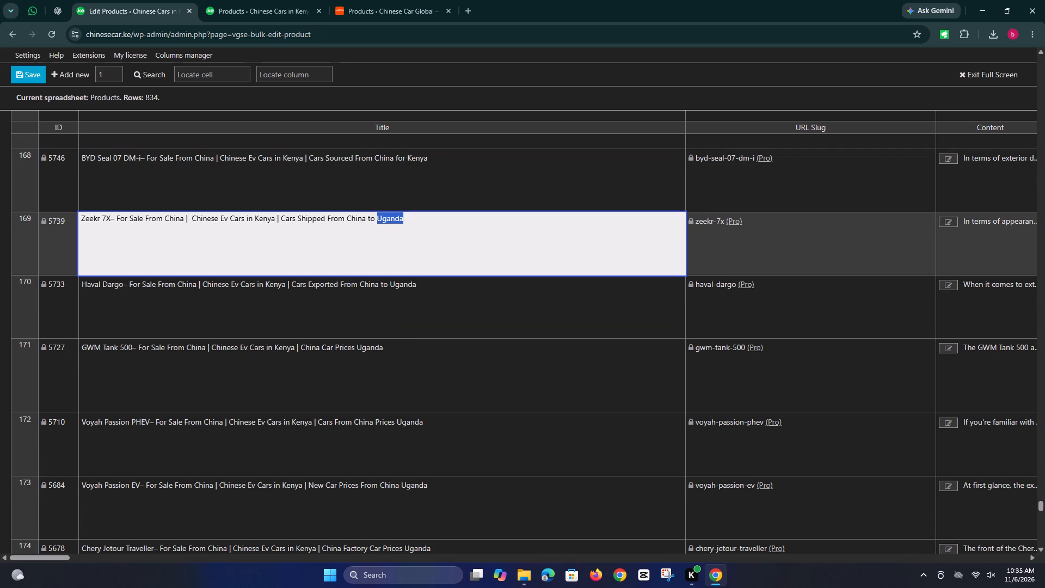
{"action": "right_click", "coordinate": [386, 221]}
{"action": "left_click", "coordinate": [437, 307]}
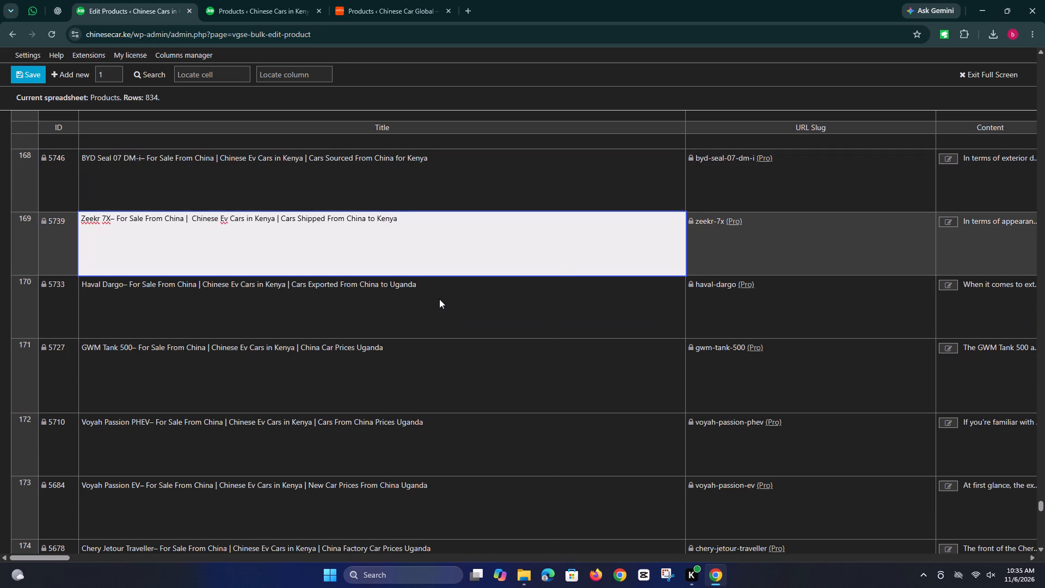
Replace Uganda with Kenya in the Haval Dargo title so it ends "Cars Exported From China to Kenya".
{"action": "scroll", "coordinate": [439, 299], "scroll_direction": "down", "scroll_amount": 2}
{"action": "triple_click", "coordinate": [372, 211]}
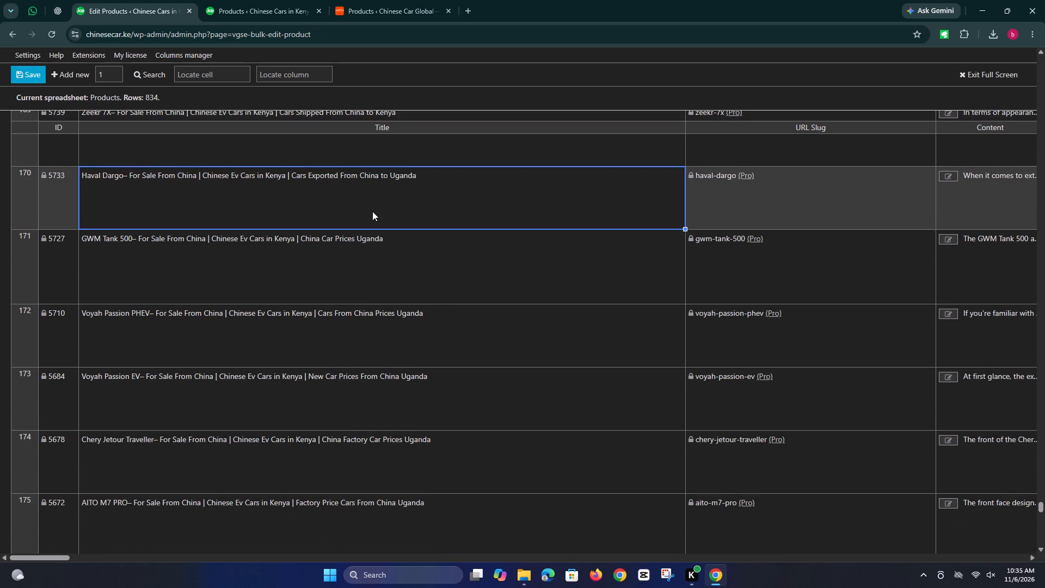
{"action": "left_click_drag", "start_coordinate": [425, 174], "coordinate": [392, 177]}
{"action": "right_click", "coordinate": [400, 172]}
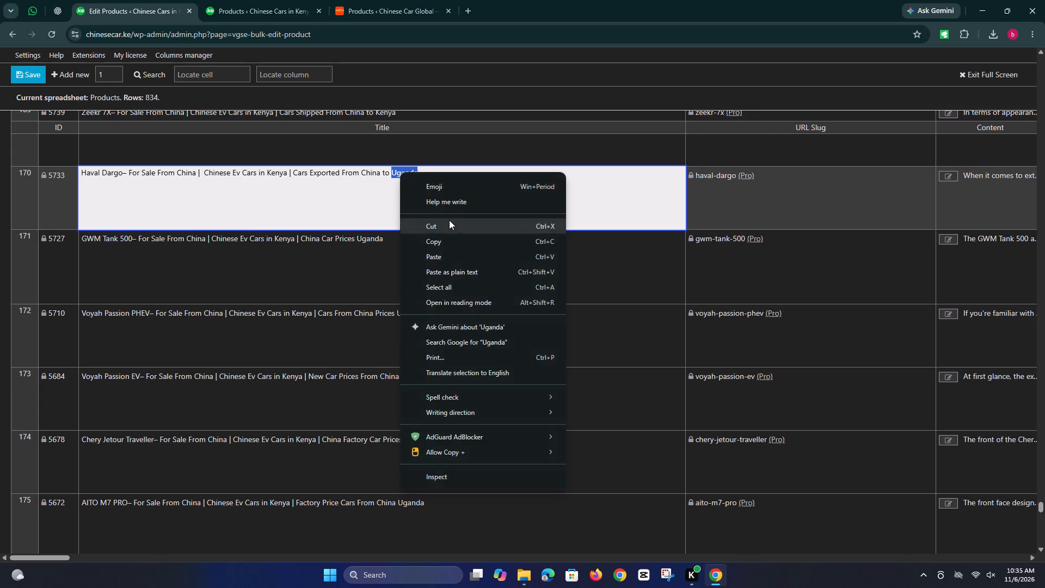
{"action": "left_click", "coordinate": [445, 257]}
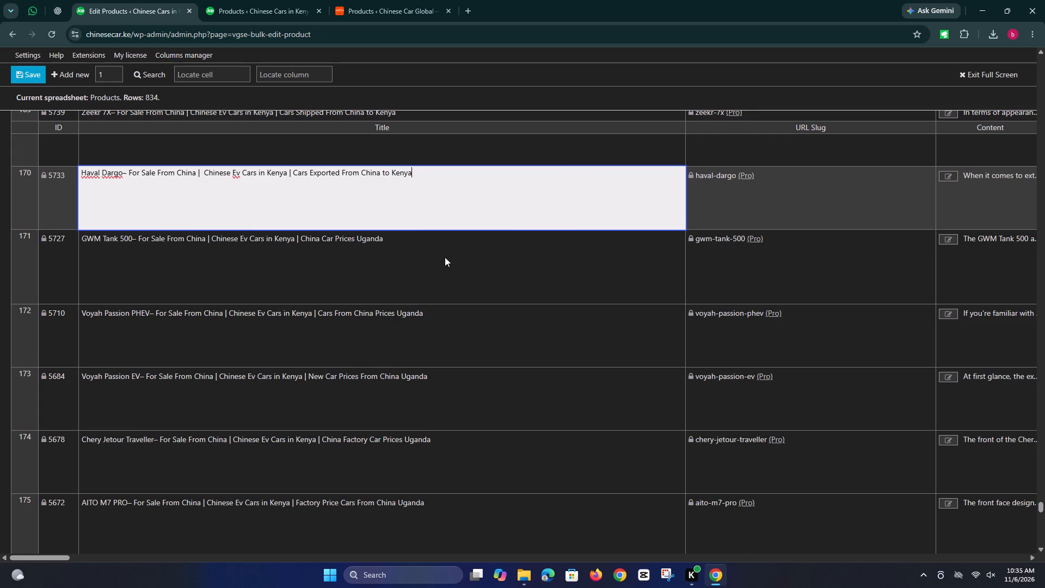
Replace Uganda with Kenya in the GWM Tank 500 title so it ends "China Car Prices Kenya".
{"action": "scroll", "coordinate": [445, 257], "scroll_direction": "down", "scroll_amount": 1}
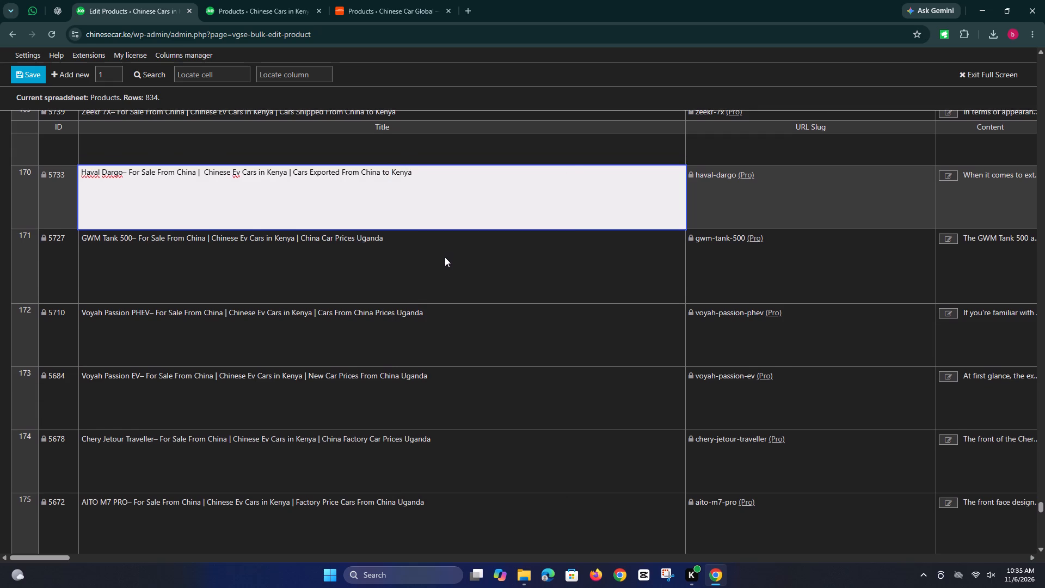
{"action": "triple_click", "coordinate": [373, 215]}
{"action": "left_click_drag", "start_coordinate": [395, 188], "coordinate": [366, 188]}
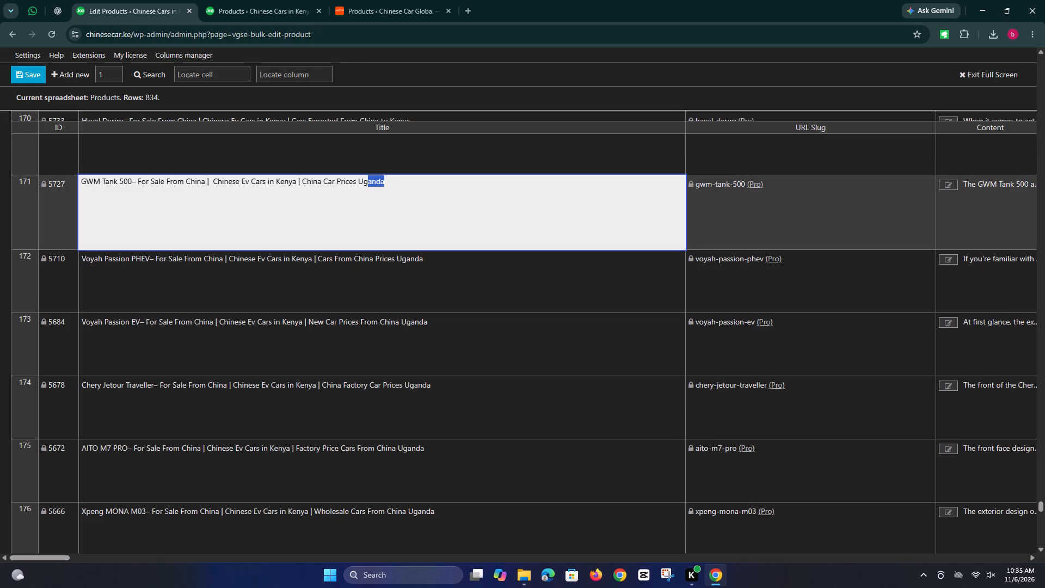
{"action": "left_click_drag", "start_coordinate": [366, 188], "coordinate": [360, 190]}
{"action": "right_click", "coordinate": [373, 181]}
{"action": "left_click", "coordinate": [413, 269]}
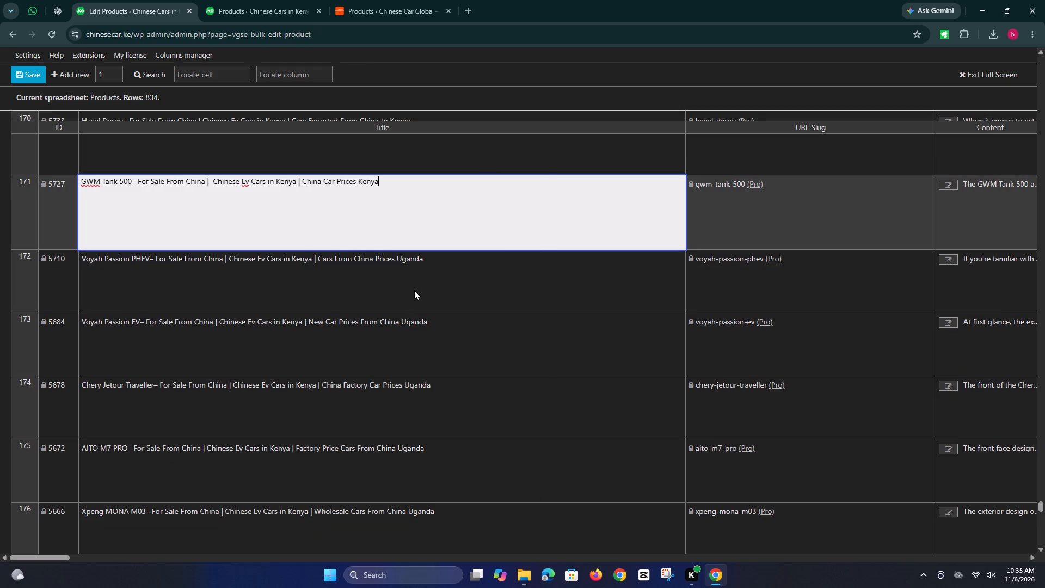
Replace Uganda with Kenya in the Voyah Passion PHEV title so it ends "Cars From China Prices Kenya".
{"action": "double_click", "coordinate": [414, 290]}
{"action": "left_click_drag", "start_coordinate": [433, 261], "coordinate": [400, 263]}
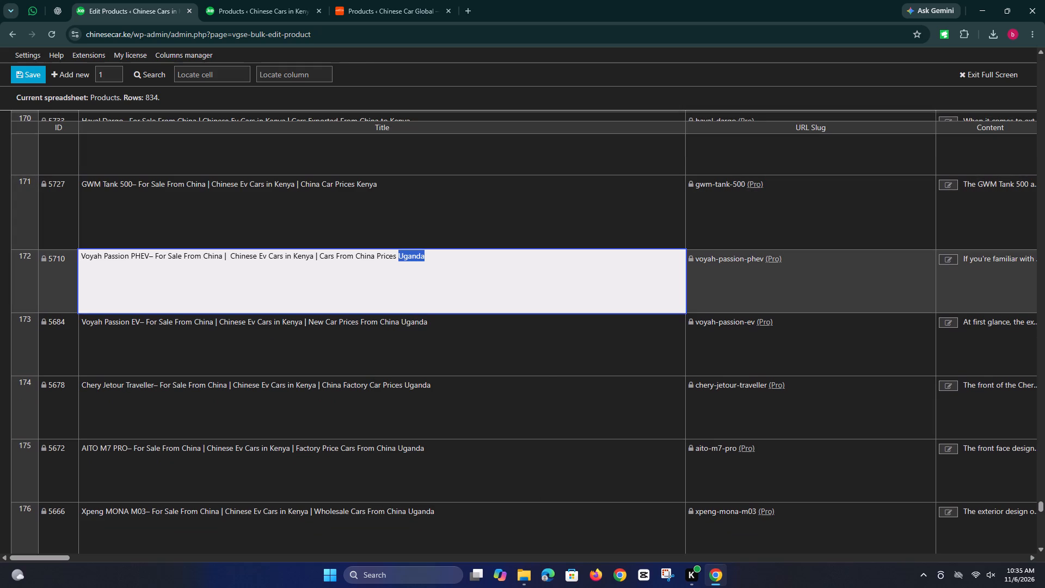
{"action": "right_click", "coordinate": [411, 257]}
{"action": "left_click", "coordinate": [455, 325]}
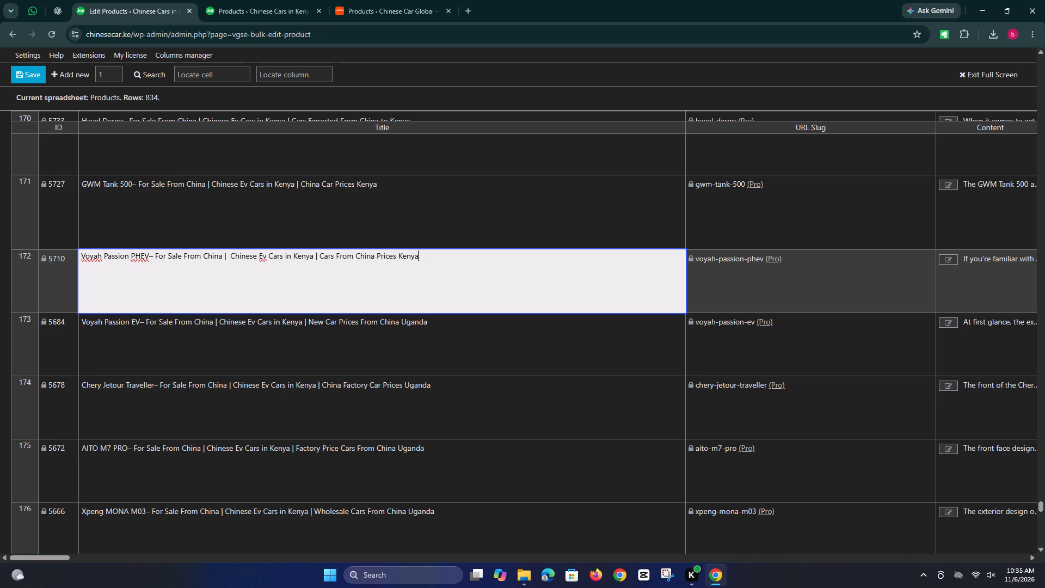
Replace Uganda with Kenya in the Voyah Passion EV title so it ends "New Car Prices From China Kenya".
{"action": "scroll", "coordinate": [444, 269], "scroll_direction": "down", "scroll_amount": 2}
{"action": "triple_click", "coordinate": [378, 243]}
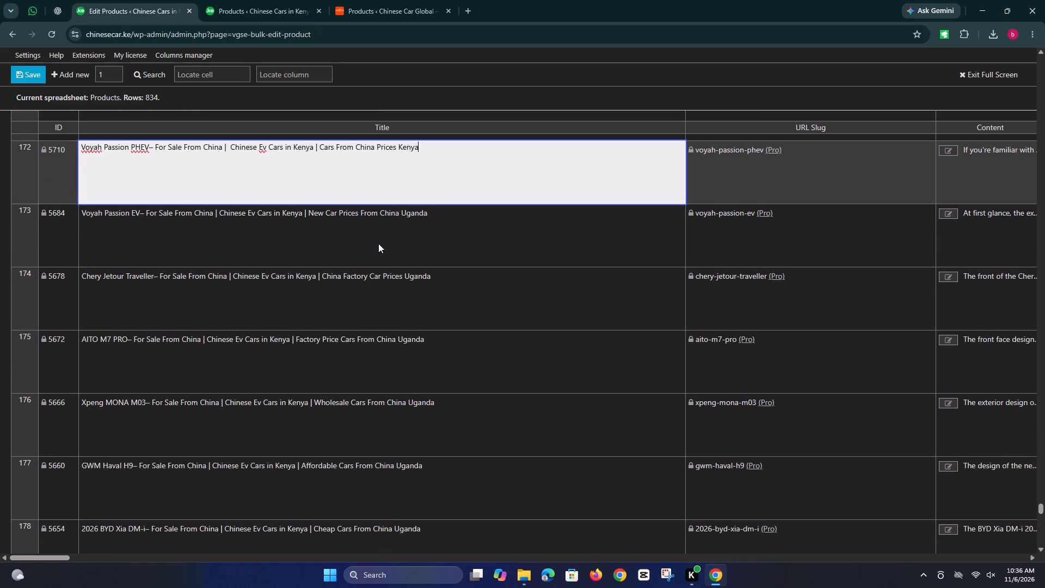
{"action": "left_click_drag", "start_coordinate": [439, 213], "coordinate": [404, 218]}
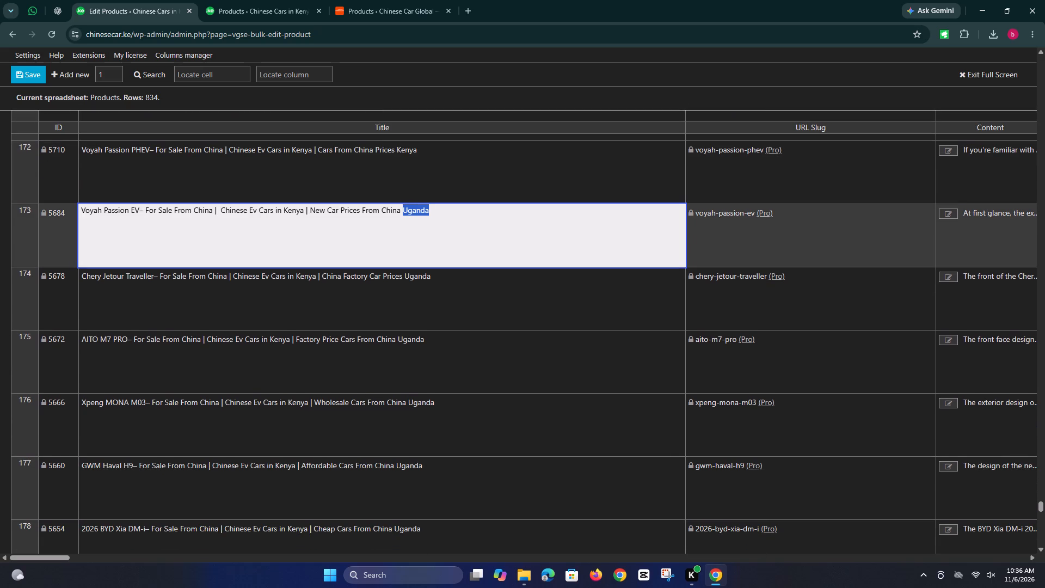
{"action": "right_click", "coordinate": [414, 210]}
{"action": "left_click", "coordinate": [458, 292]}
Replace Uganda with Kenya in the Chery Jetour Traveller title so it ends "China Factory Car Prices Kenya".
{"action": "double_click", "coordinate": [404, 291]}
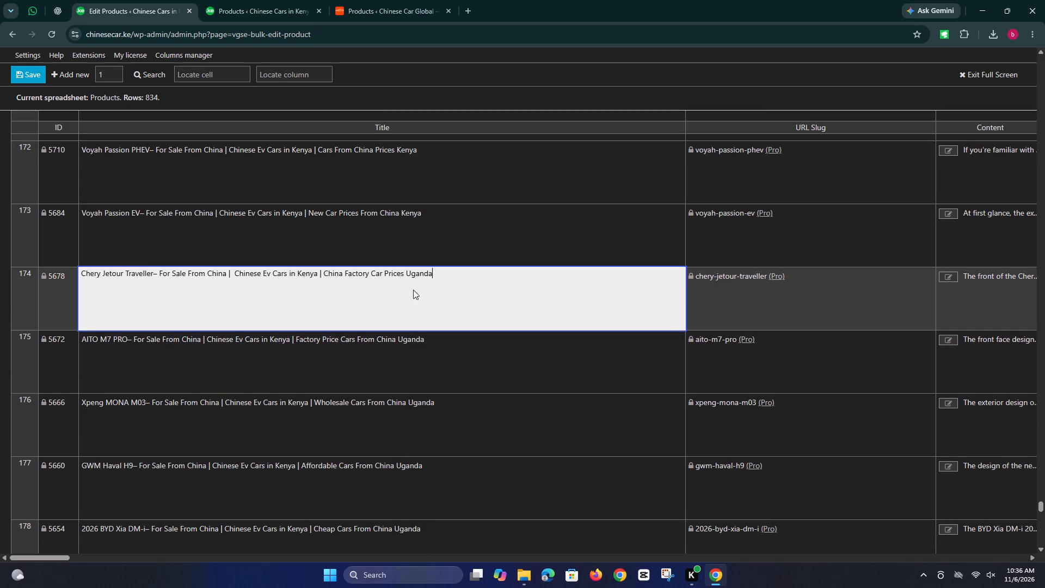
{"action": "left_click_drag", "start_coordinate": [442, 275], "coordinate": [407, 283]}
{"action": "right_click", "coordinate": [416, 269]}
{"action": "left_click", "coordinate": [416, 269]}
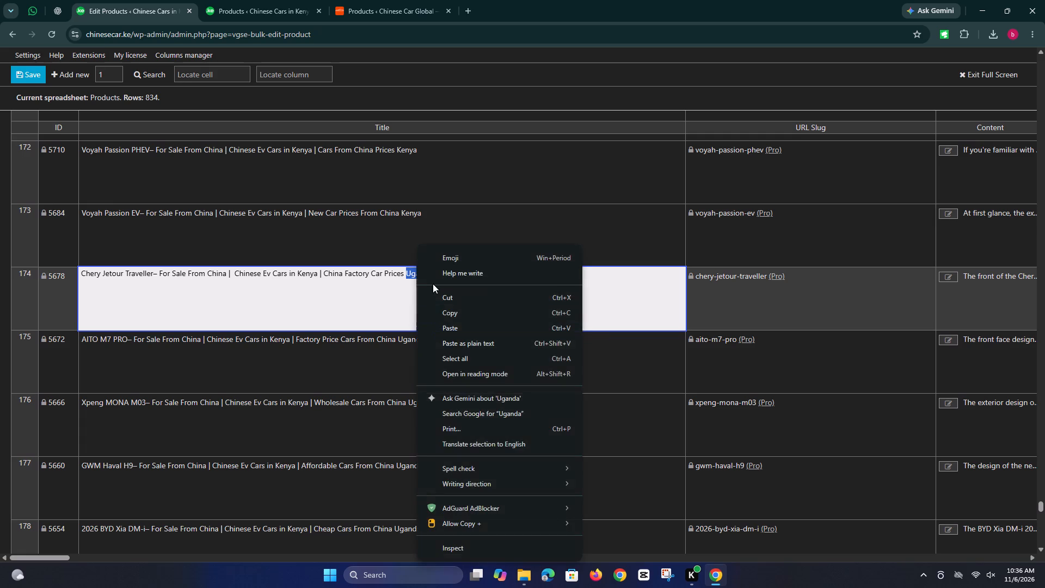
{"action": "left_click", "coordinate": [466, 332]}
Replace Uganda with Kenya in the AITO M7 PRO title so it ends "Factory Price Cars From China Kenya".
{"action": "double_click", "coordinate": [415, 364]}
{"action": "left_click_drag", "start_coordinate": [434, 343], "coordinate": [420, 342]}
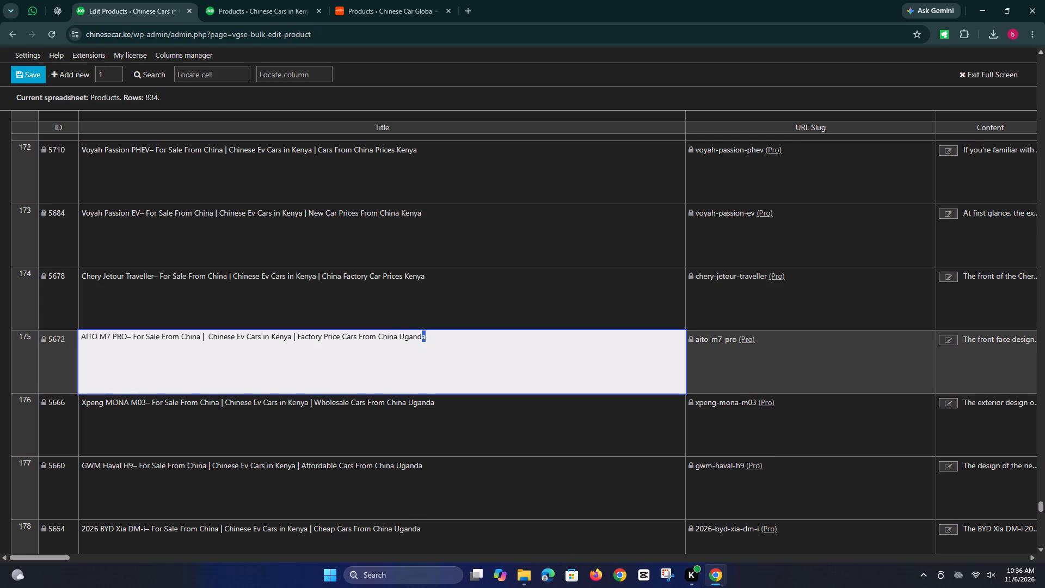
{"action": "left_click_drag", "start_coordinate": [420, 342], "coordinate": [402, 346]}
{"action": "right_click", "coordinate": [410, 341]}
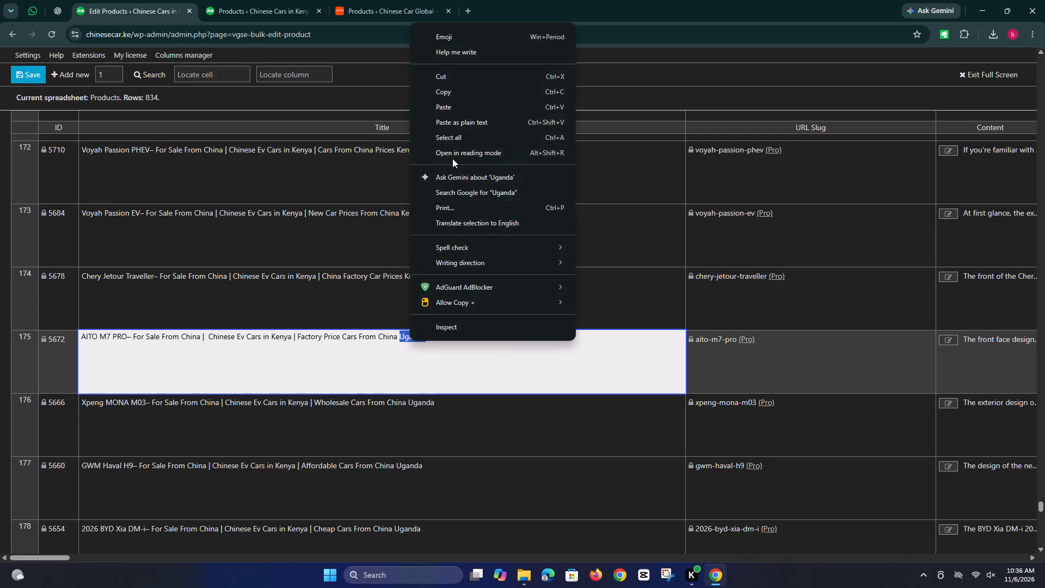
{"action": "left_click", "coordinate": [452, 104]}
Replace Uganda with Kenya in the Xpeng MONA M03 title so it ends "Wholesale Cars From China Kenya".
{"action": "scroll", "coordinate": [410, 278], "scroll_direction": "down", "scroll_amount": 3}
{"action": "triple_click", "coordinate": [385, 281]}
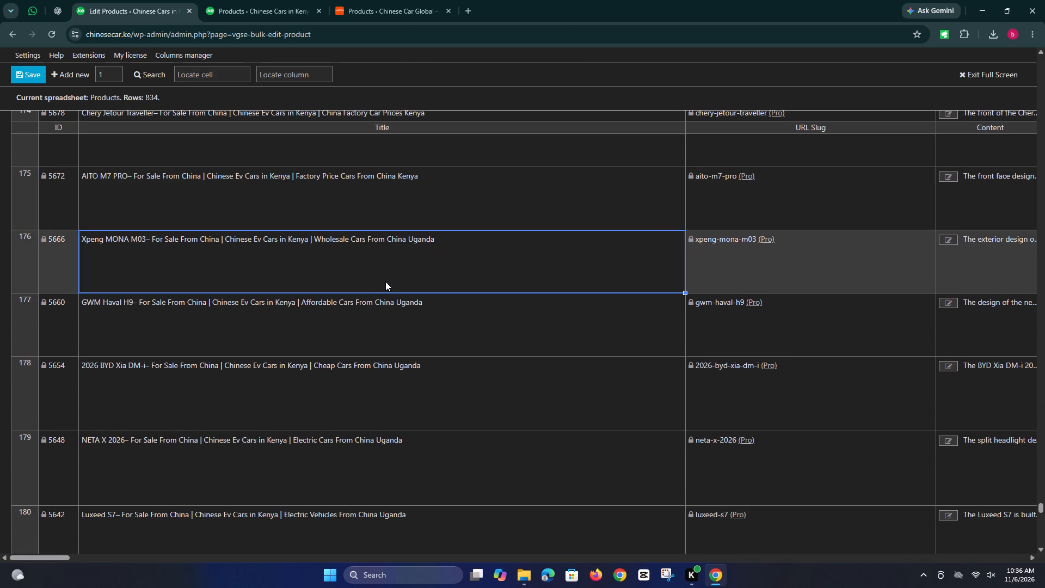
{"action": "left_click_drag", "start_coordinate": [447, 237], "coordinate": [409, 242]}
{"action": "right_click", "coordinate": [421, 234]}
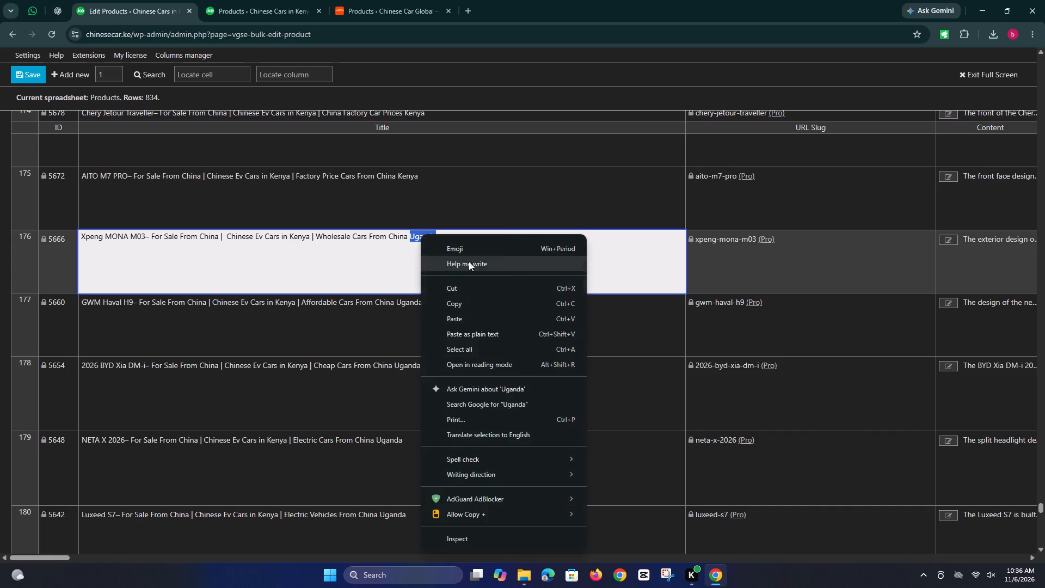
{"action": "left_click", "coordinate": [474, 319]}
Replace Uganda with Kenya in the GWM Haval H9 title so it ends "Affordable Cars From China Kenya".
{"action": "double_click", "coordinate": [425, 320]}
{"action": "left_click_drag", "start_coordinate": [430, 303], "coordinate": [422, 303]}
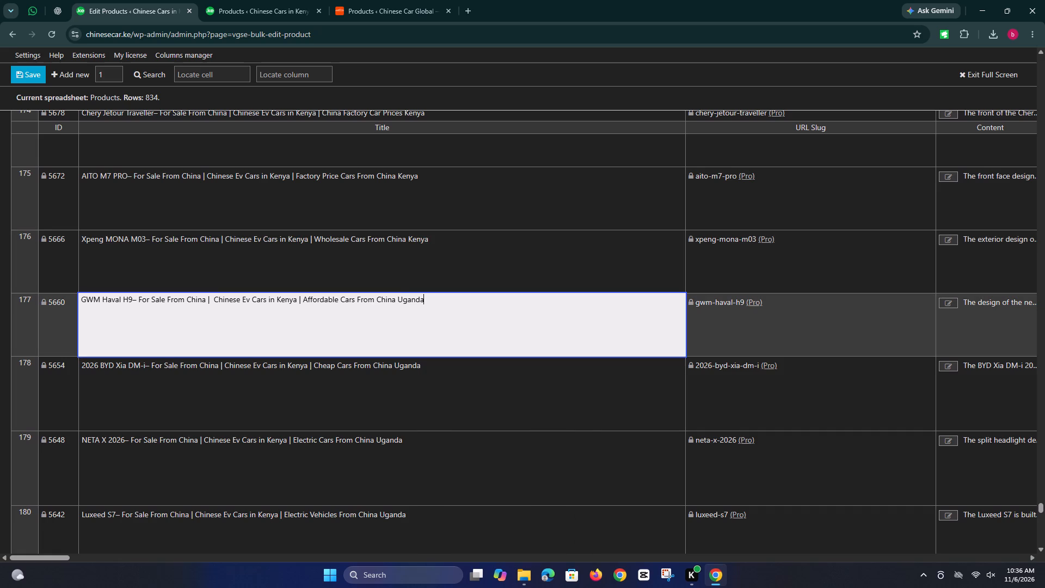
{"action": "left_click_drag", "start_coordinate": [422, 303], "coordinate": [400, 305]}
{"action": "right_click", "coordinate": [408, 302]}
{"action": "left_click", "coordinate": [450, 332]}
Replace Uganda with Kenya in the 2026 BYD Xia DM-i title so it ends "Cheap Cars From China Kenya".
{"action": "scroll", "coordinate": [445, 318], "scroll_direction": "down", "scroll_amount": 2}
{"action": "triple_click", "coordinate": [404, 301]}
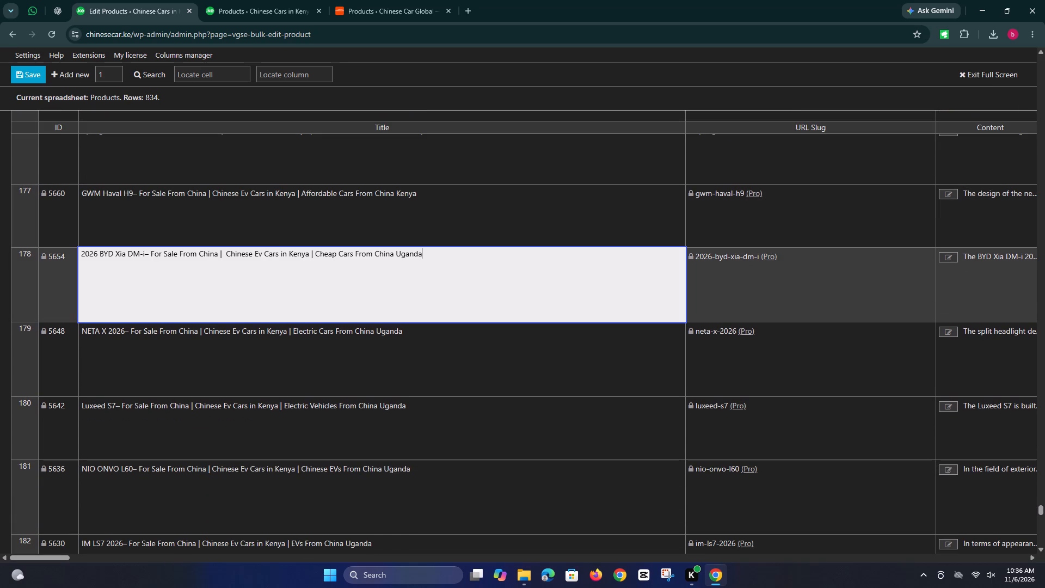
{"action": "left_click_drag", "start_coordinate": [429, 258], "coordinate": [398, 261]}
{"action": "right_click", "coordinate": [409, 257]}
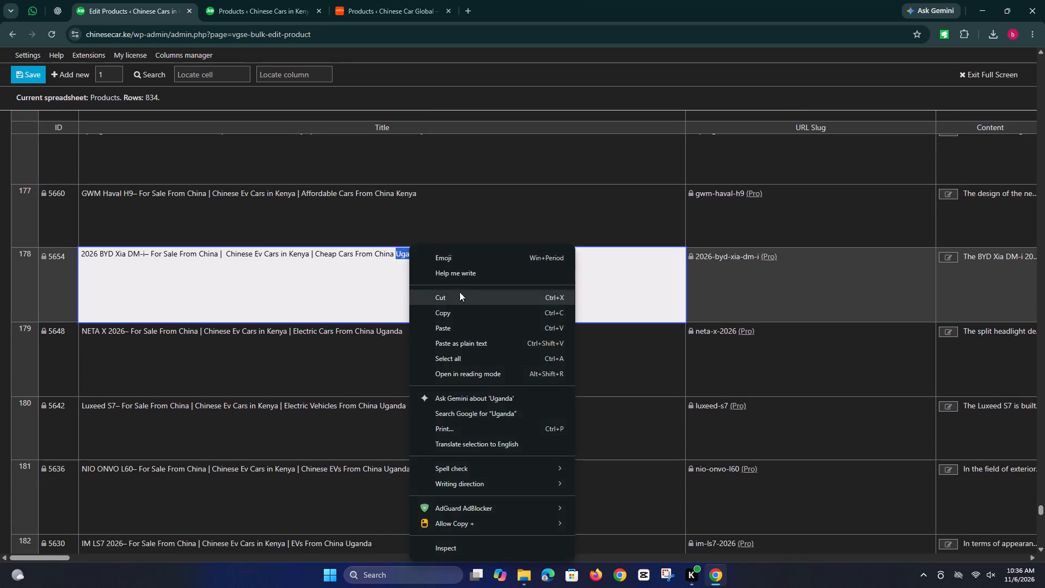
{"action": "left_click", "coordinate": [449, 327]}
Replace Uganda with Kenya in the NETA X 2026 title so it ends "Electric Cars From China Kenya".
{"action": "double_click", "coordinate": [385, 350]}
{"action": "left_click_drag", "start_coordinate": [408, 332], "coordinate": [384, 332]}
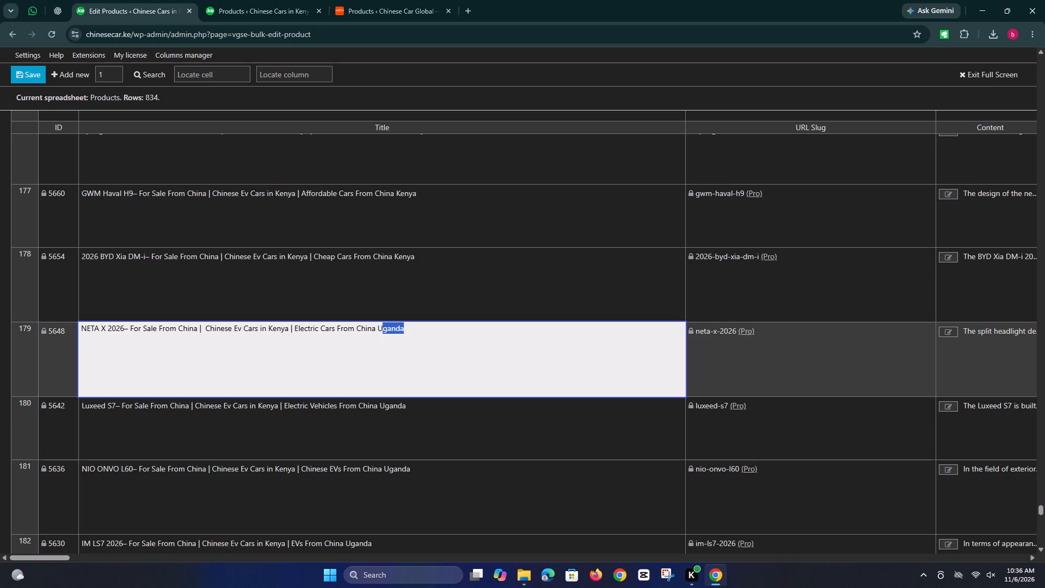
{"action": "left_click_drag", "start_coordinate": [384, 332], "coordinate": [379, 334]}
{"action": "right_click", "coordinate": [389, 329]}
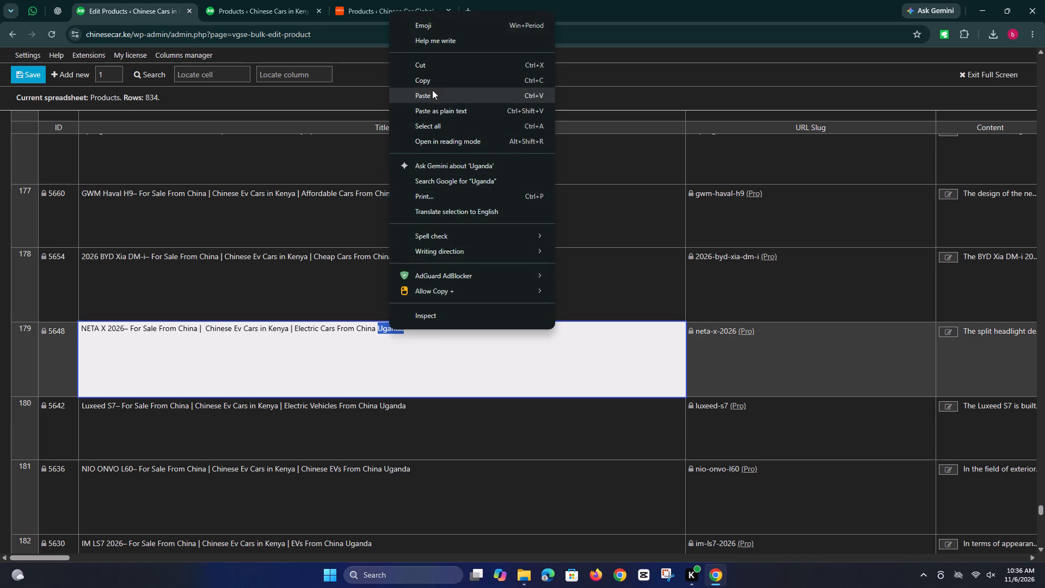
{"action": "left_click", "coordinate": [434, 94]}
Replace Uganda with Kenya in the Luxeed S7 title so it ends "Electric Vehicles From China Kenya".
{"action": "scroll", "coordinate": [421, 311], "scroll_direction": "down", "scroll_amount": 2}
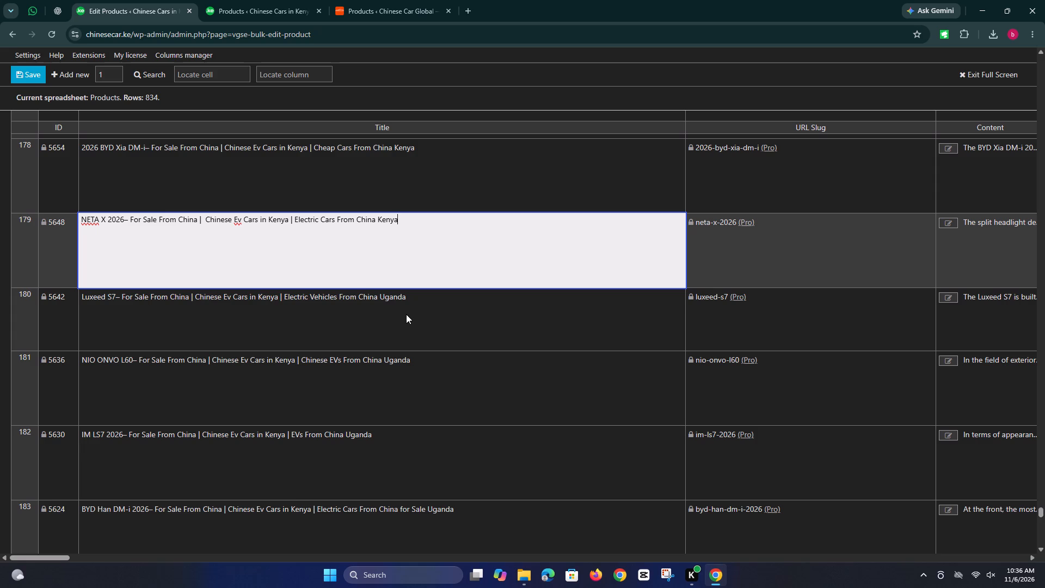
{"action": "double_click", "coordinate": [395, 315]}
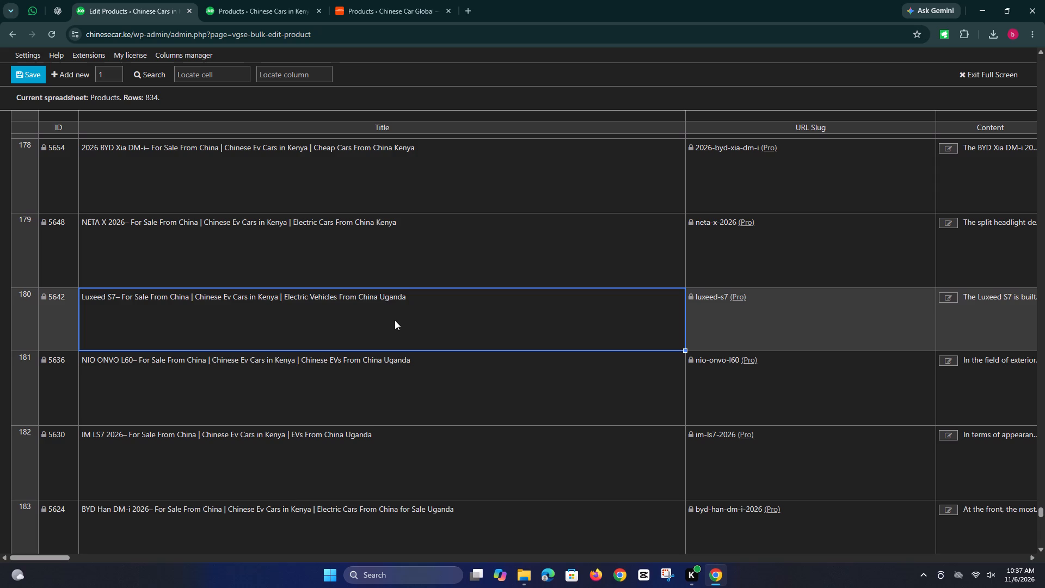
{"action": "double_click", "coordinate": [398, 316]}
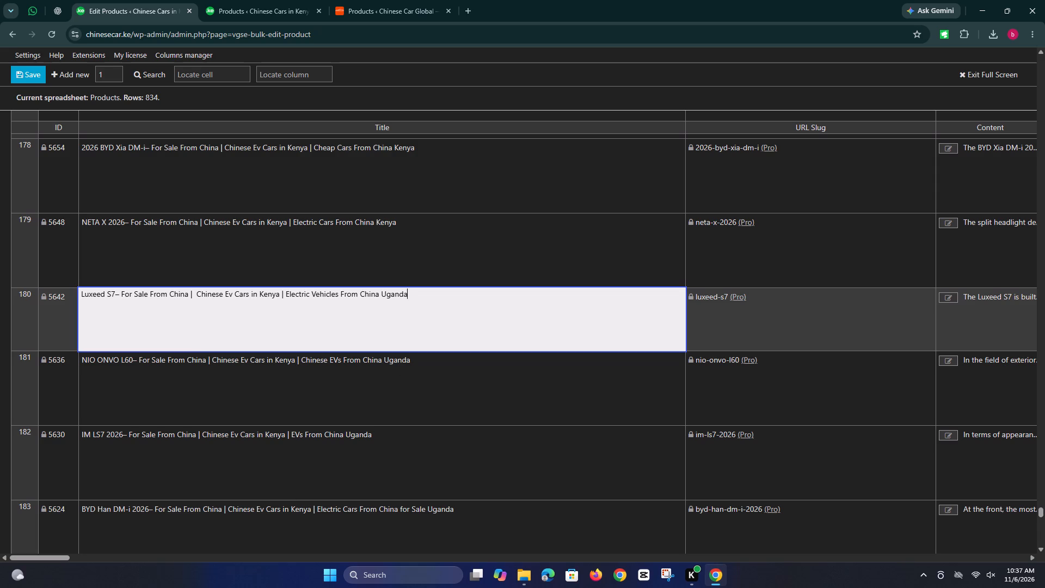
{"action": "left_click_drag", "start_coordinate": [423, 300], "coordinate": [383, 305]}
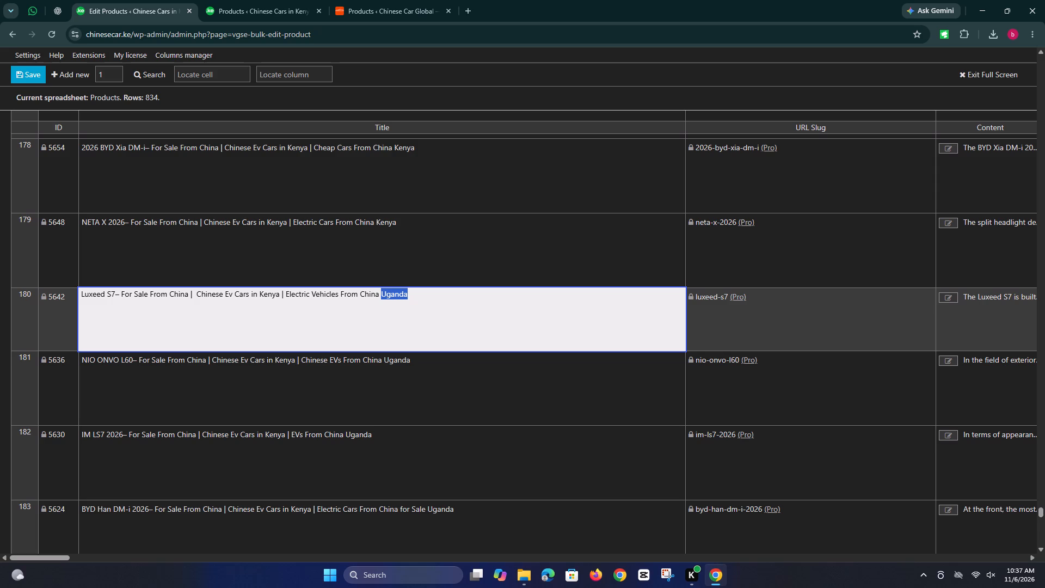
{"action": "right_click", "coordinate": [396, 297]}
{"action": "left_click", "coordinate": [444, 332]}
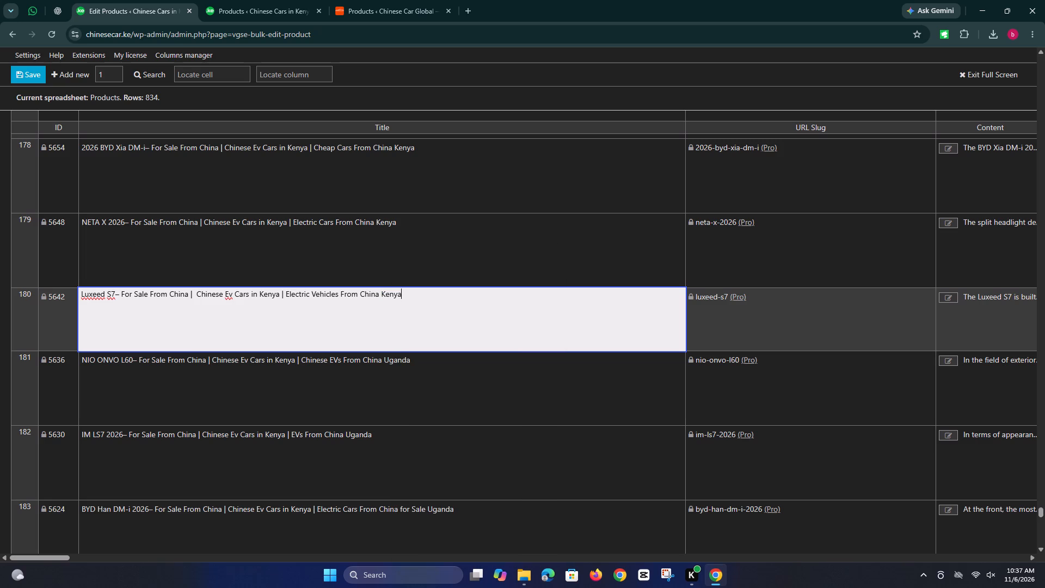
Replace Uganda with Kenya in the NIO ONVO L60 title so it ends "Chinese EVs From China Kenya".
{"action": "double_click", "coordinate": [427, 373]}
{"action": "left_click_drag", "start_coordinate": [423, 362], "coordinate": [388, 369]}
{"action": "right_click", "coordinate": [395, 357]}
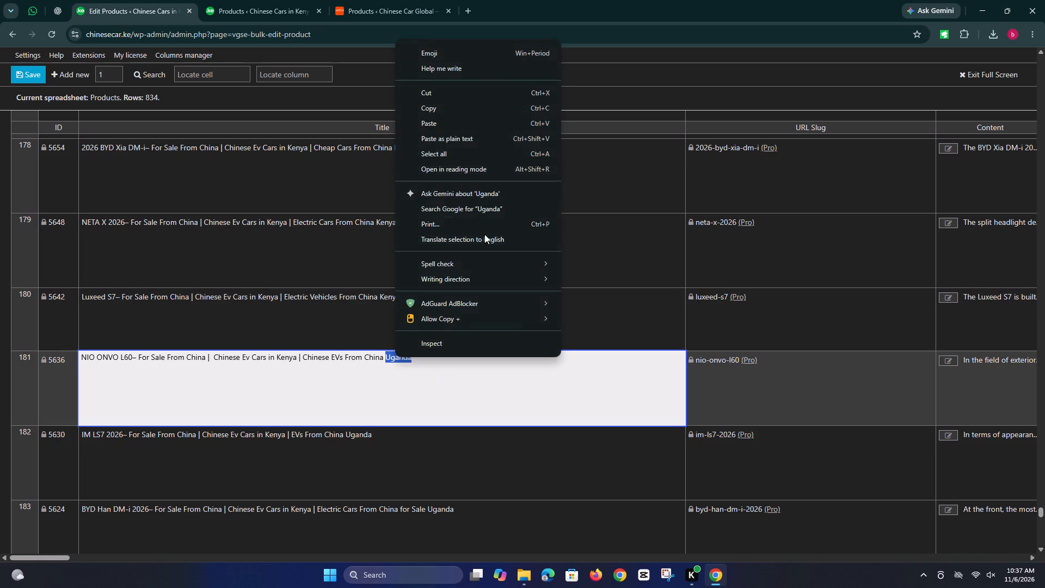
{"action": "left_click", "coordinate": [437, 127]}
{"action": "scroll", "coordinate": [395, 334], "scroll_direction": "down", "scroll_amount": 3}
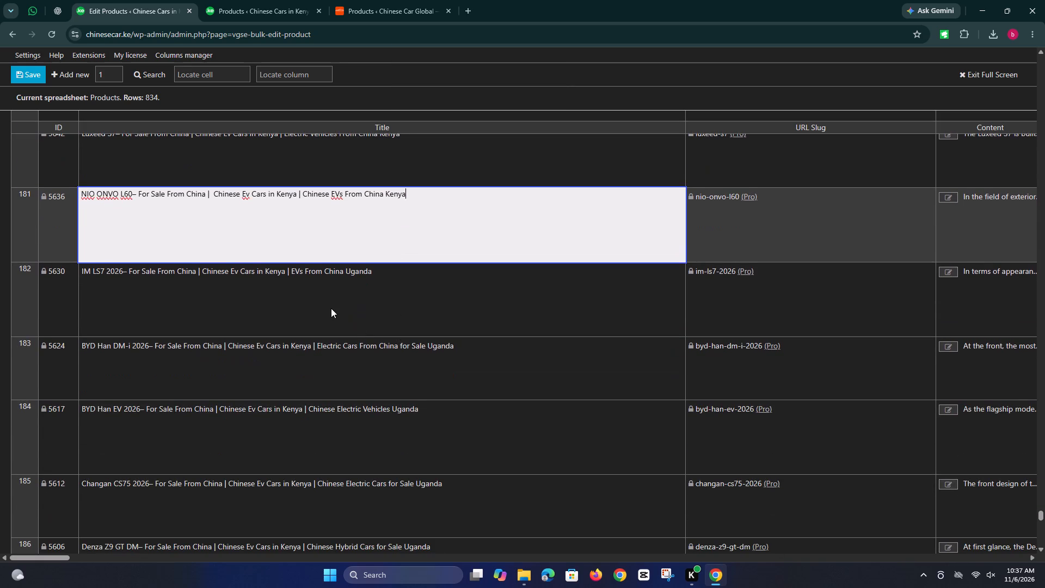
Replace Uganda with Kenya in the IM LS7 2026 title so it ends "EVs From China Kenya".
{"action": "triple_click", "coordinate": [330, 307]}
{"action": "left_click_drag", "start_coordinate": [383, 269], "coordinate": [347, 275]}
{"action": "right_click", "coordinate": [358, 271]}
{"action": "left_click", "coordinate": [411, 330]}
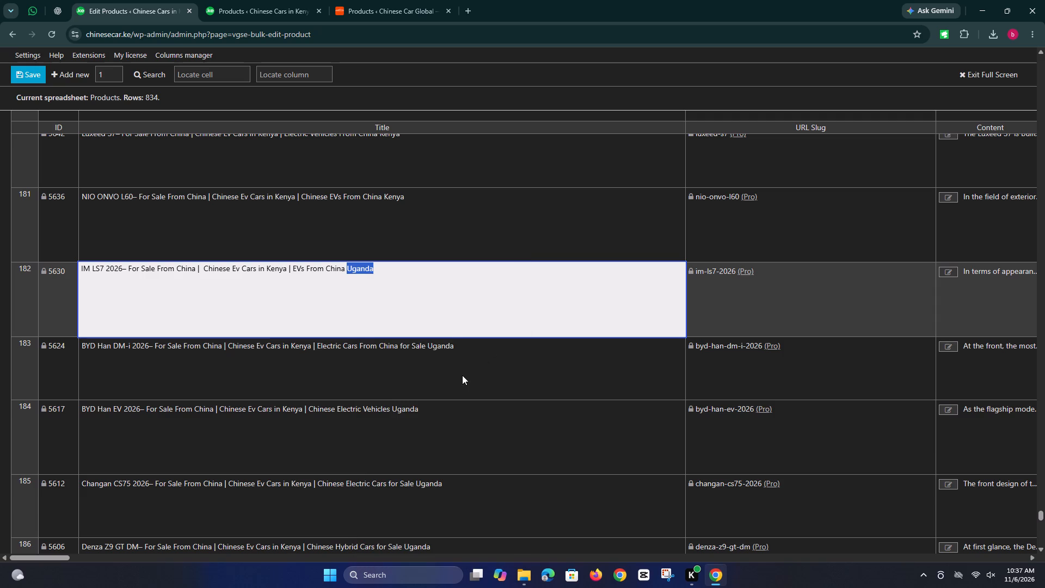
Replace Uganda with Kenya in the BYD Han DM-i 2026 title so it ends "Electric Cars From China for Sale Kenya".
{"action": "double_click", "coordinate": [456, 375]}
{"action": "left_click_drag", "start_coordinate": [466, 346], "coordinate": [431, 351]}
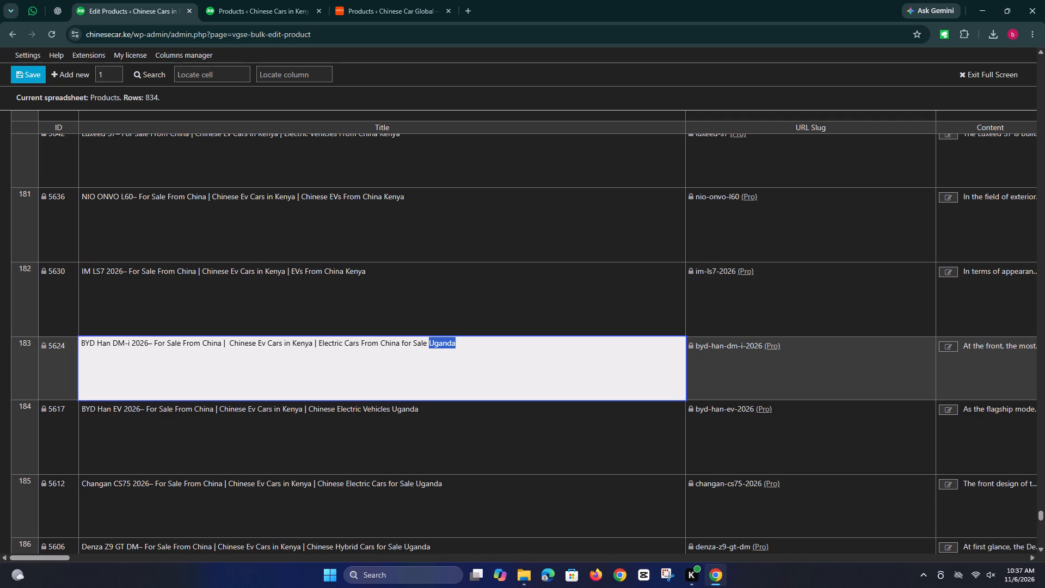
{"action": "right_click", "coordinate": [438, 344]}
{"action": "left_click", "coordinate": [484, 109]}
Replace Uganda with Kenya in the BYD Han EV 2026 title so it ends "Chinese Electric Vehicles Kenya".
{"action": "scroll", "coordinate": [411, 276], "scroll_direction": "down", "scroll_amount": 2}
{"action": "triple_click", "coordinate": [390, 336]}
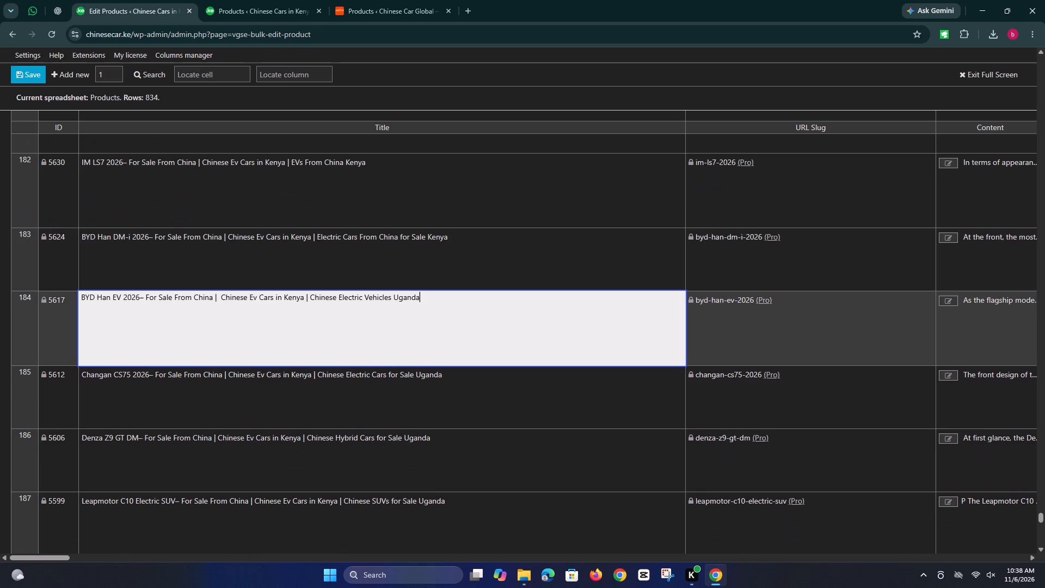
{"action": "left_click_drag", "start_coordinate": [425, 302], "coordinate": [394, 305]}
{"action": "right_click", "coordinate": [403, 299]}
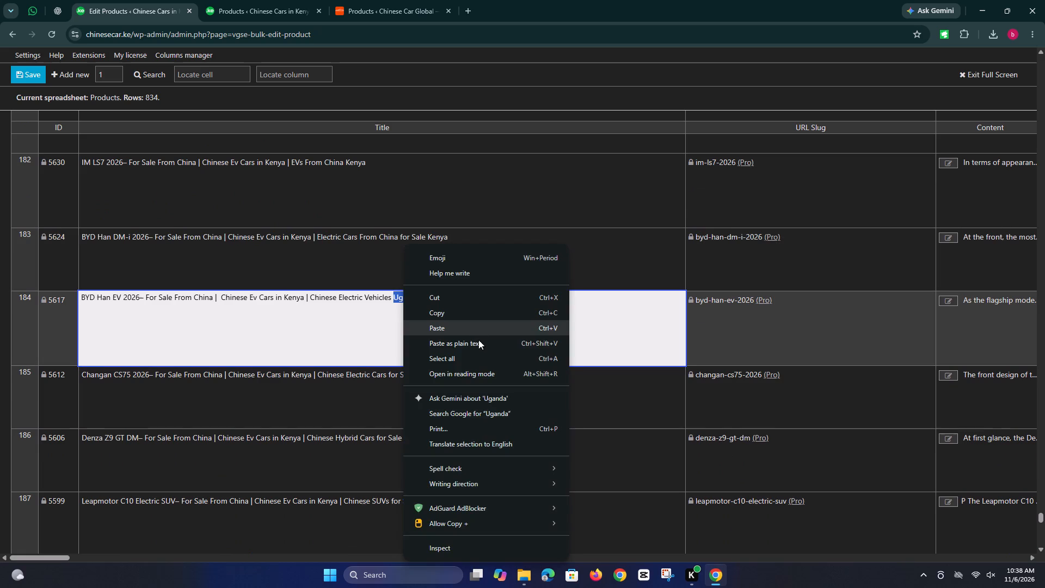
{"action": "left_click", "coordinate": [439, 332]}
Replace Uganda with Kenya in the Changan CS75 2026 title so it ends "Chinese Electric Cars for Sale Kenya".
{"action": "double_click", "coordinate": [401, 418]}
{"action": "left_click_drag", "start_coordinate": [456, 377], "coordinate": [445, 376]}
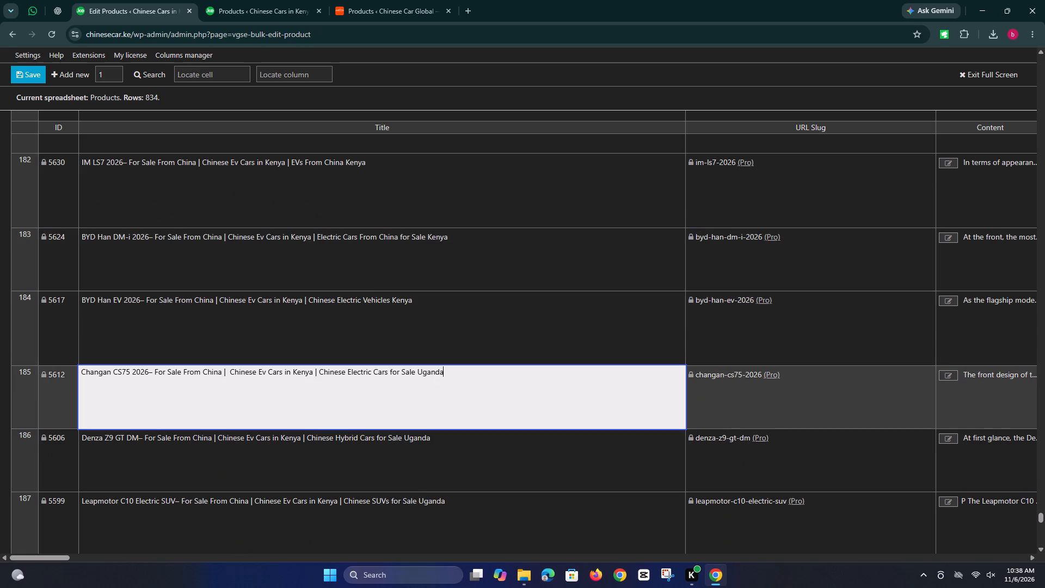
{"action": "left_click_drag", "start_coordinate": [445, 376], "coordinate": [418, 378]}
{"action": "right_click", "coordinate": [429, 374]}
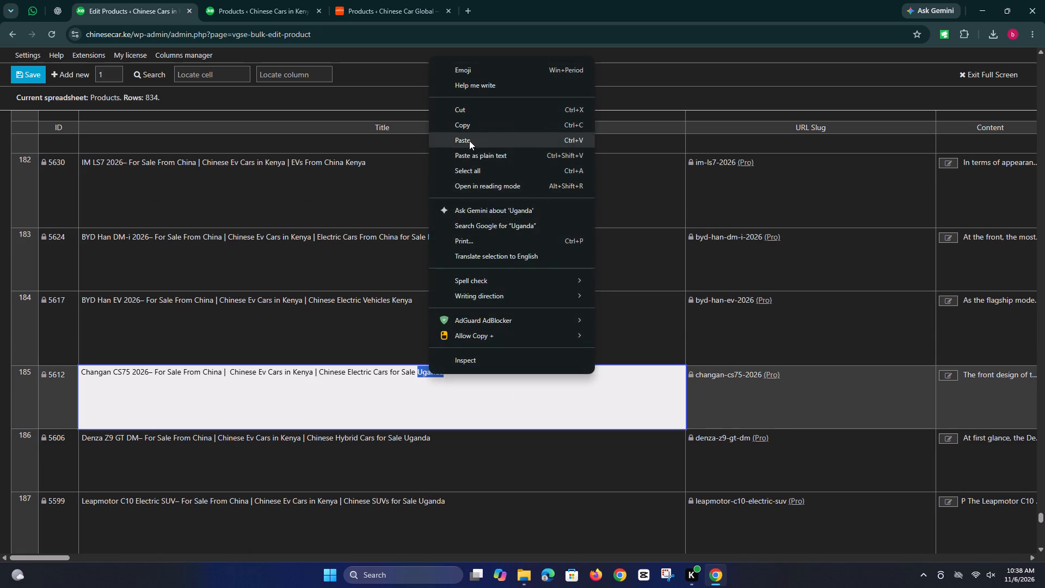
{"action": "left_click", "coordinate": [469, 140]}
Replace Uganda with Kenya in the Denza Z9 GT DM title so it ends "Chinese Hybrid Cars for Sale Kenya".
{"action": "scroll", "coordinate": [409, 310], "scroll_direction": "down", "scroll_amount": 3}
{"action": "triple_click", "coordinate": [396, 312]}
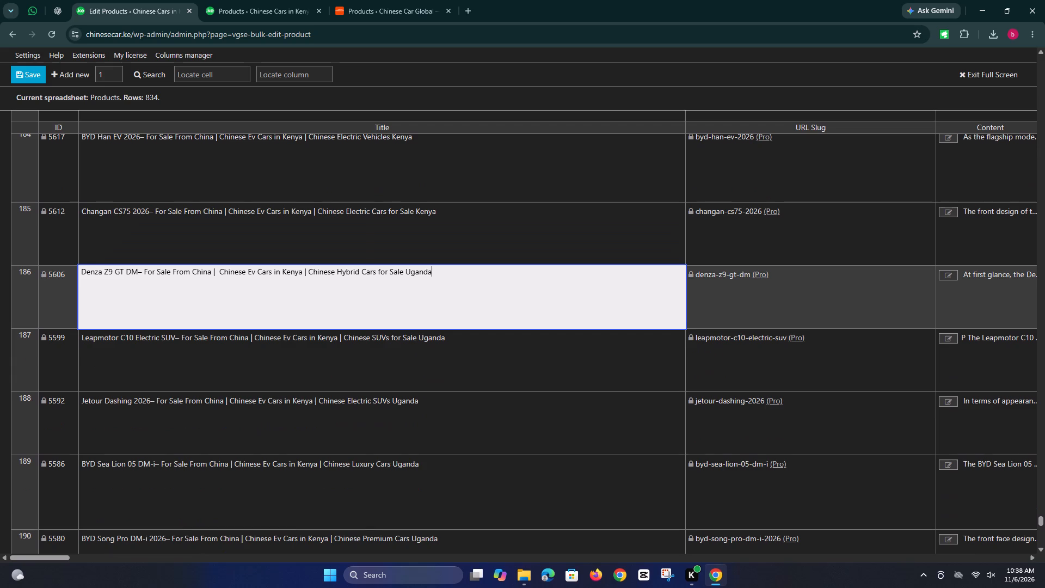
{"action": "left_click_drag", "start_coordinate": [437, 276], "coordinate": [407, 281]}
{"action": "right_click", "coordinate": [415, 273]}
{"action": "left_click", "coordinate": [456, 329]}
Replace Uganda with Kenya in the Leapmotor C10 Electric SUV title so it ends "Chinese SUVs for Sale Kenya".
{"action": "double_click", "coordinate": [419, 367]}
{"action": "left_click_drag", "start_coordinate": [452, 339], "coordinate": [452, 339]}
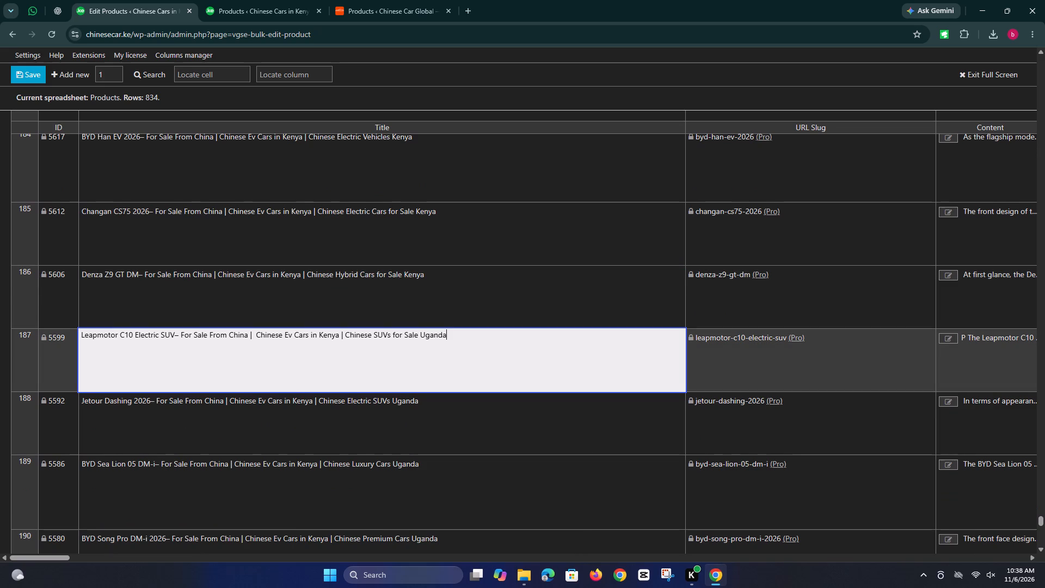
{"action": "left_click_drag", "start_coordinate": [452, 339], "coordinate": [422, 339]}
{"action": "right_click", "coordinate": [428, 337]}
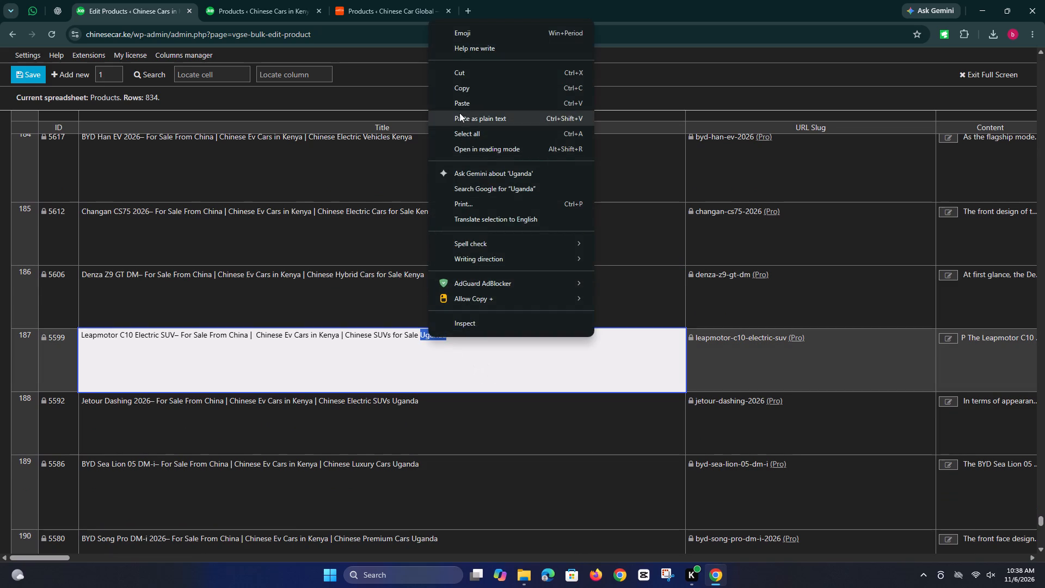
{"action": "left_click", "coordinate": [465, 105]}
Replace Uganda with Kenya in the Jetour Dashing 2026 title so it ends "Chinese Electric SUVs Kenya".
{"action": "scroll", "coordinate": [429, 320], "scroll_direction": "down", "scroll_amount": 4}
{"action": "triple_click", "coordinate": [353, 213]}
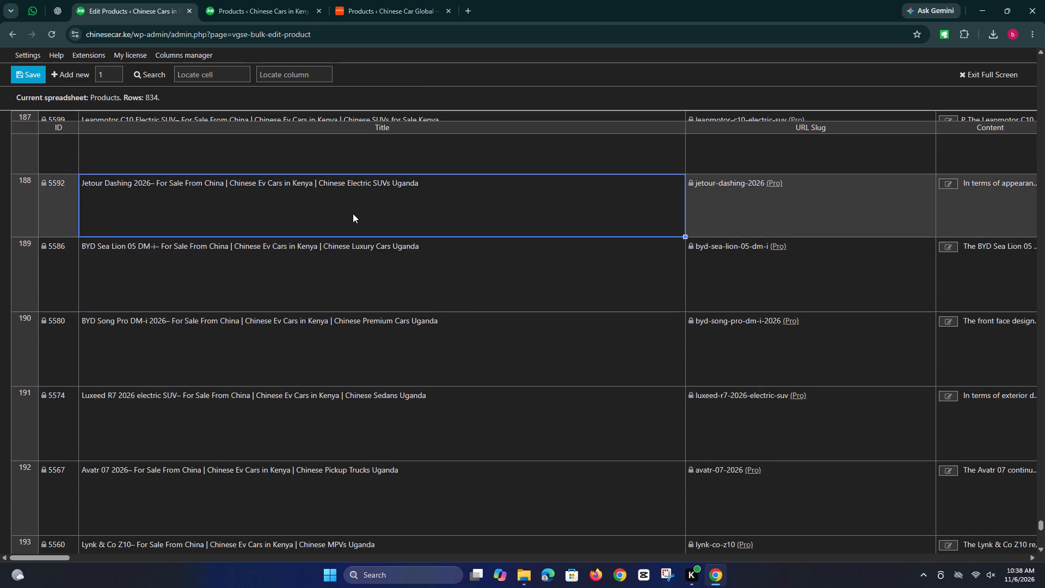
{"action": "left_click_drag", "start_coordinate": [424, 185], "coordinate": [396, 186]}
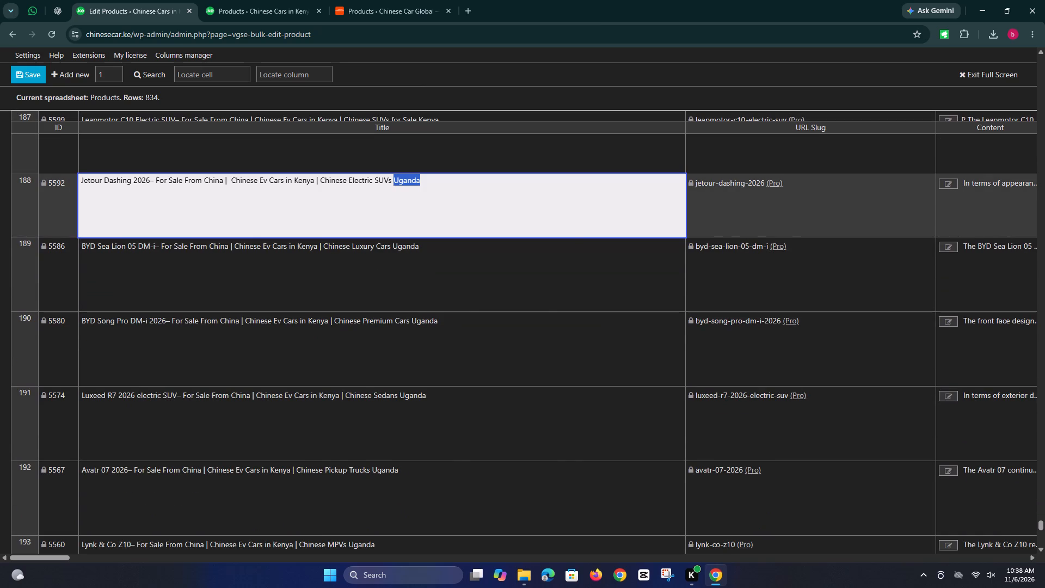
{"action": "right_click", "coordinate": [407, 181]}
{"action": "left_click", "coordinate": [450, 262]}
Replace Uganda with Kenya in the BYD Sea Lion 05 DM-i title so it ends "Chinese Luxury Cars Kenya".
{"action": "triple_click", "coordinate": [400, 268]}
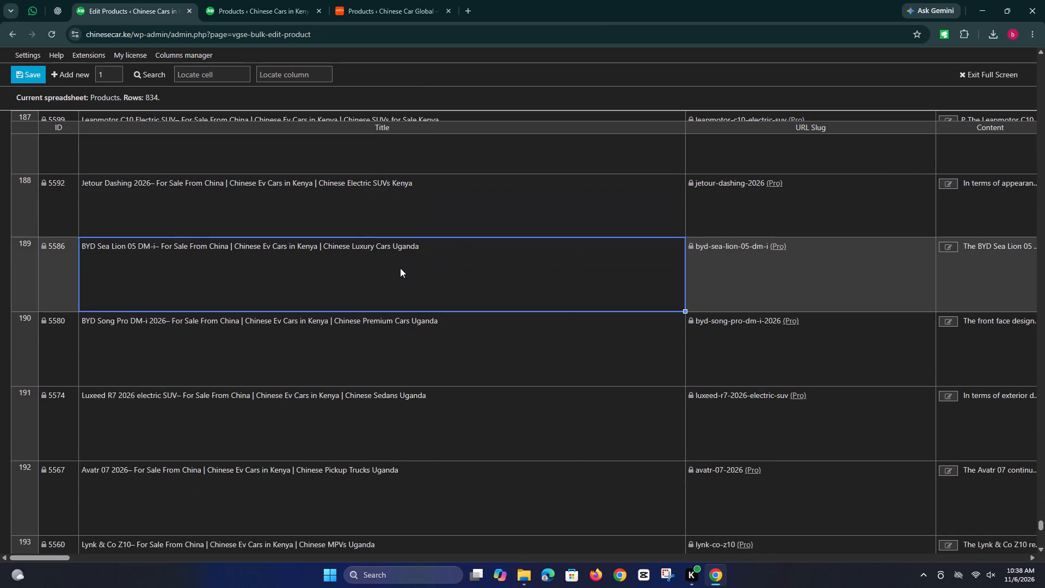
{"action": "left_click", "coordinate": [432, 243]}
{"action": "left_click_drag", "start_coordinate": [432, 247], "coordinate": [395, 248]}
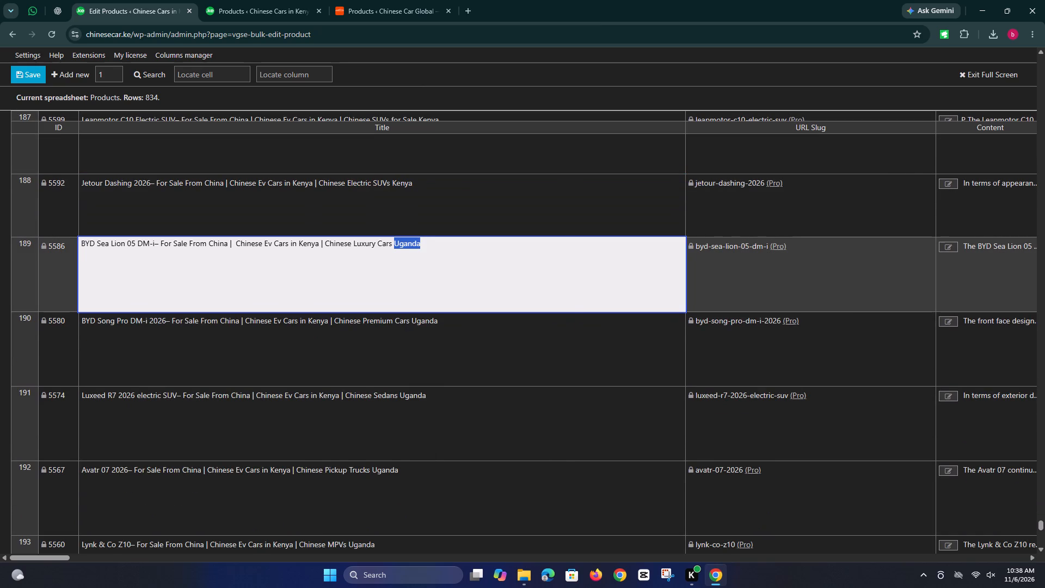
{"action": "right_click", "coordinate": [403, 245]}
{"action": "left_click", "coordinate": [445, 330]}
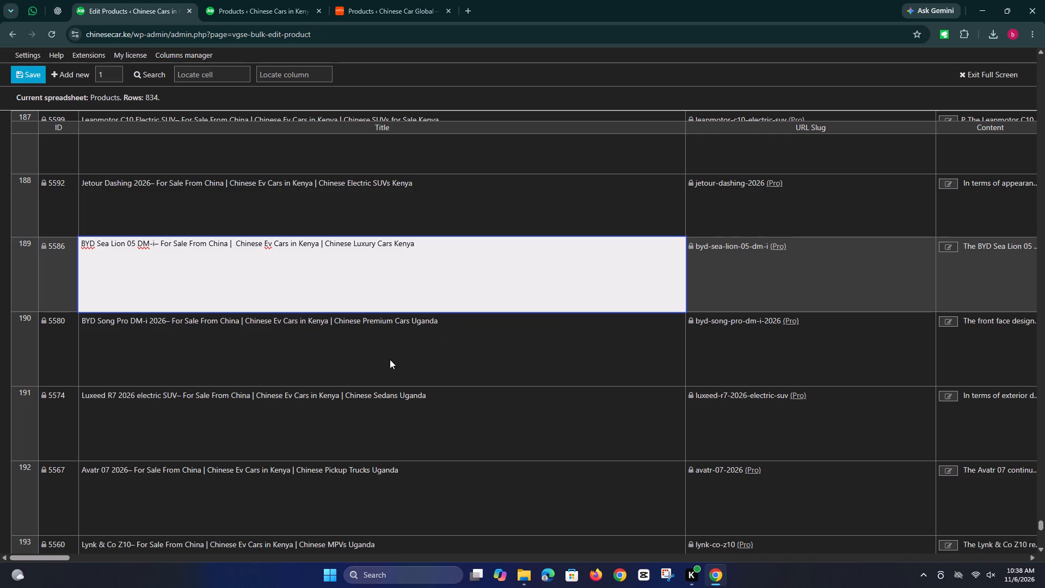
Replace Uganda with Kenya in the BYD Song Pro DM-i 2026 title so it ends "Chinese Premium Cars Kenya".
{"action": "double_click", "coordinate": [390, 359]}
{"action": "left_click_drag", "start_coordinate": [450, 320], "coordinate": [414, 322]}
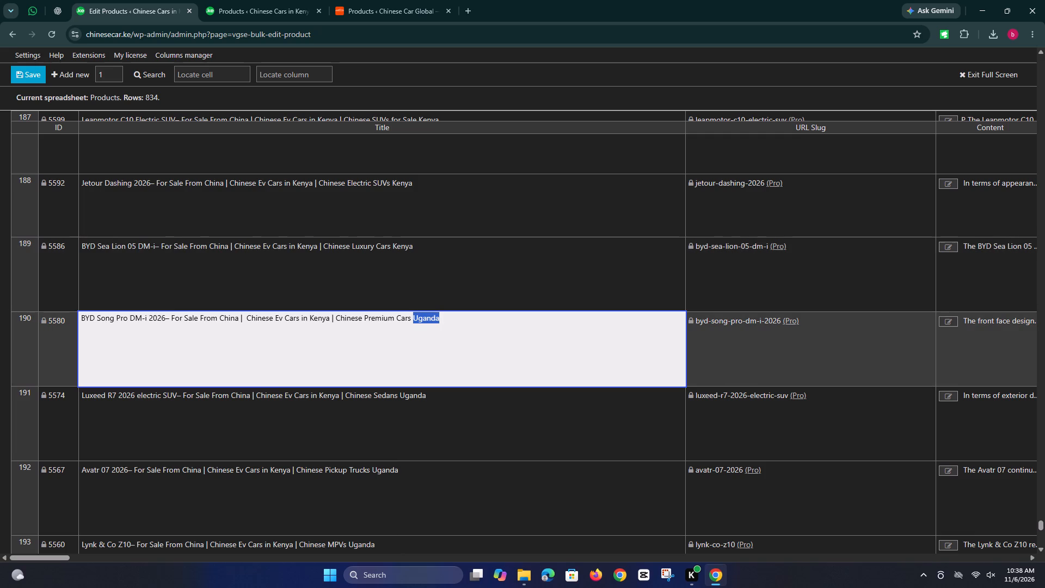
{"action": "right_click", "coordinate": [421, 320]}
{"action": "left_click", "coordinate": [464, 87]}
Replace Uganda with Kenya in the Luxeed R7 2026 electric SUV title so it ends "Chinese Sedans Kenya".
{"action": "scroll", "coordinate": [389, 381], "scroll_direction": "down", "scroll_amount": 2}
{"action": "triple_click", "coordinate": [376, 323]}
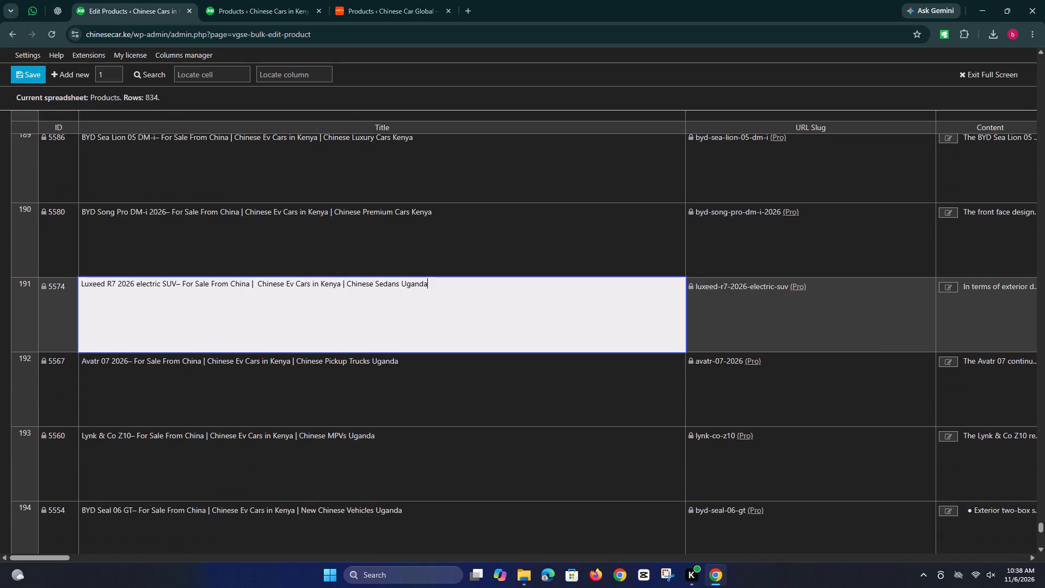
{"action": "left_click_drag", "start_coordinate": [434, 287], "coordinate": [404, 292]}
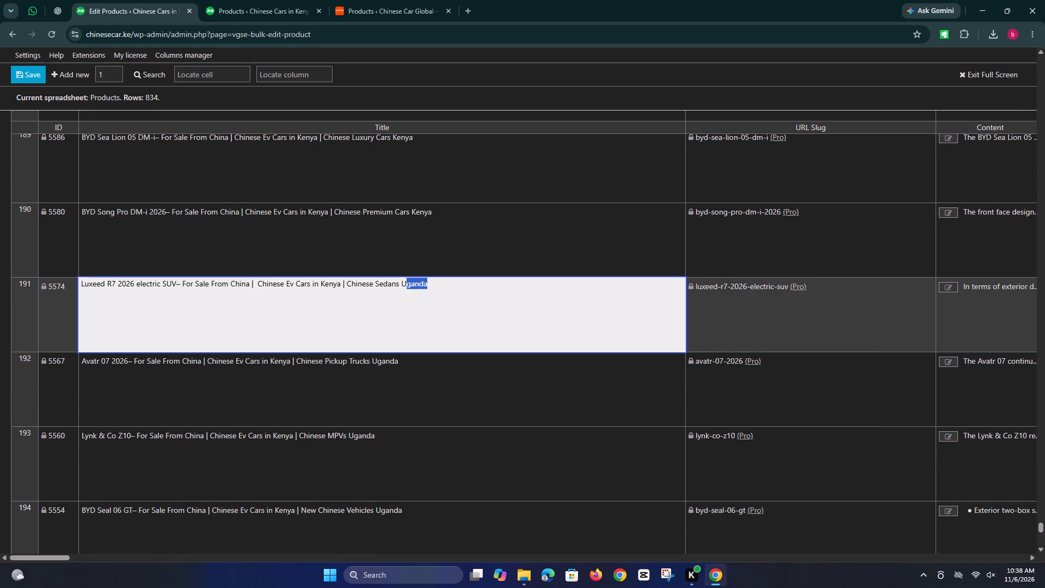
{"action": "left_click", "coordinate": [435, 286]}
{"action": "left_click", "coordinate": [437, 285]}
{"action": "left_click_drag", "start_coordinate": [434, 285], "coordinate": [402, 286]}
{"action": "right_click", "coordinate": [410, 285]}
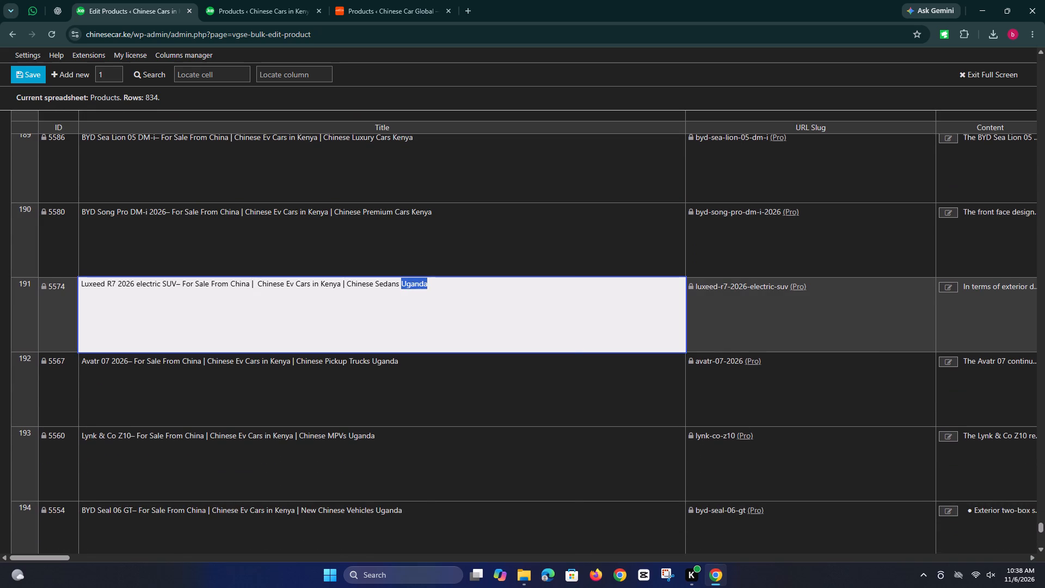
{"action": "right_click", "coordinate": [410, 285]}
{"action": "left_click", "coordinate": [459, 329]}
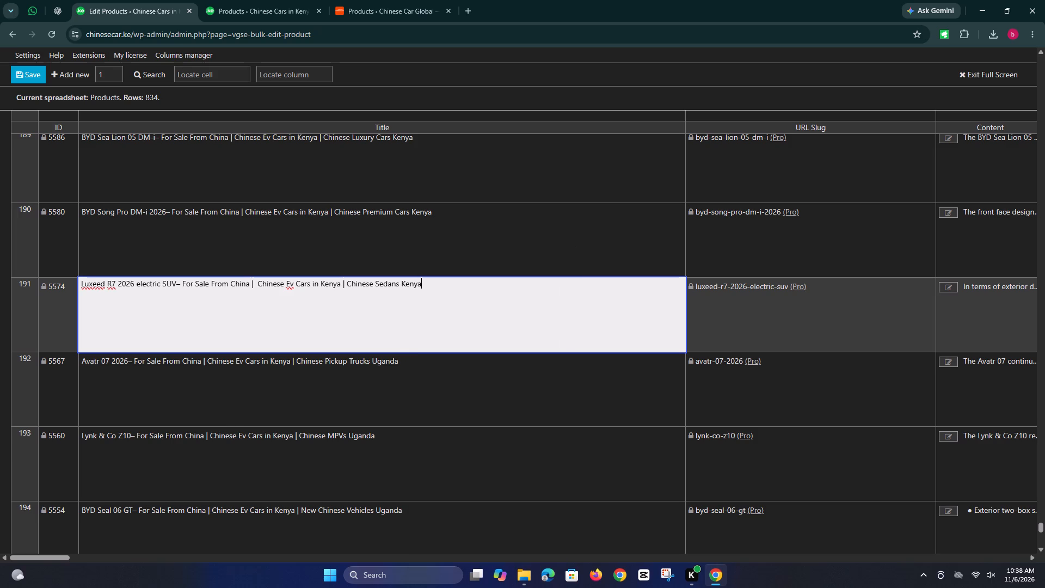
Replace Uganda with Kenya in the Avatr 07 2026 title so it ends "Chinese Pickup Trucks Kenya".
{"action": "scroll", "coordinate": [382, 383], "scroll_direction": "down", "scroll_amount": 2}
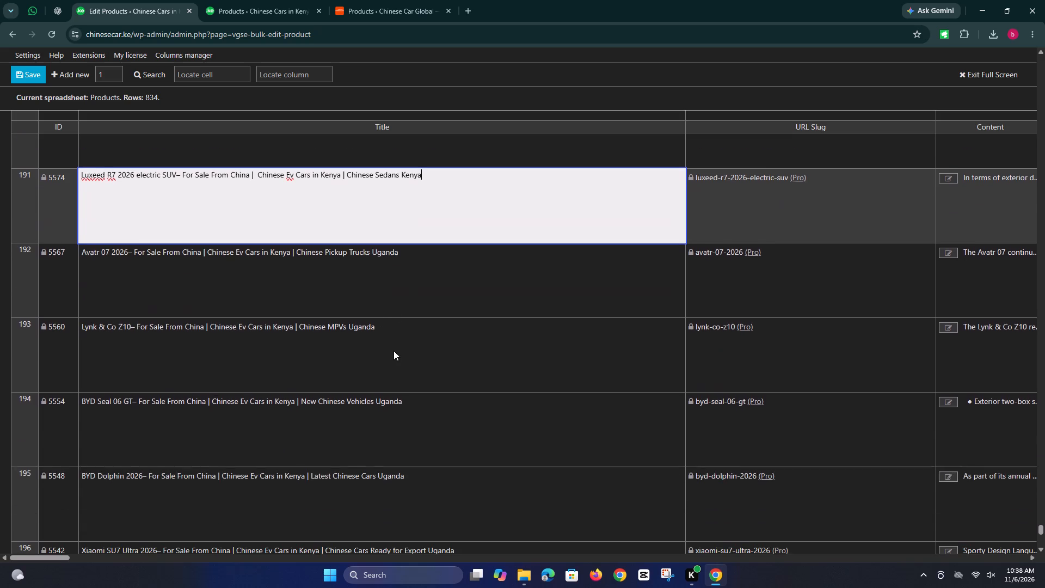
{"action": "triple_click", "coordinate": [359, 296]}
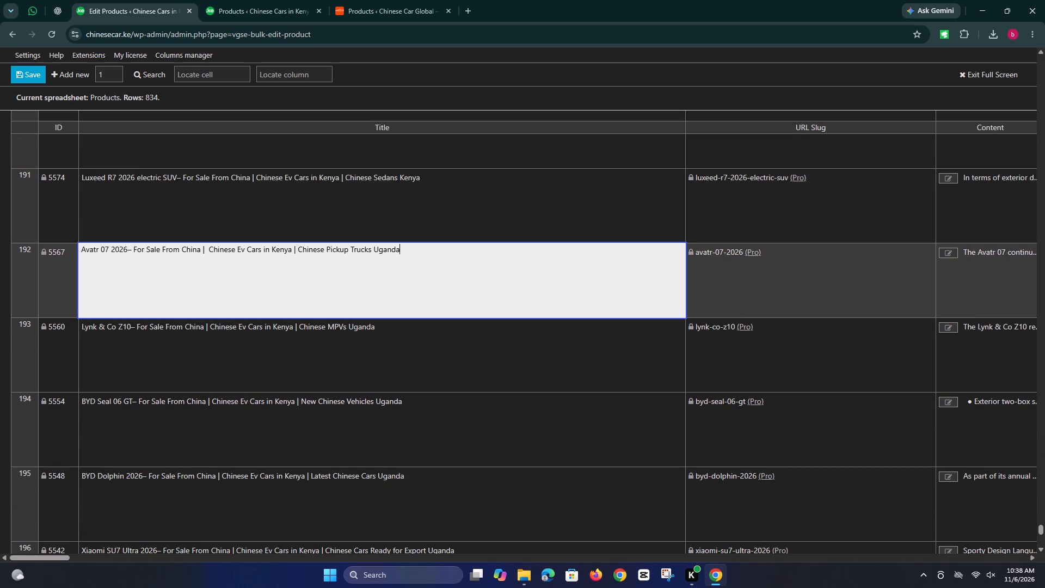
{"action": "left_click_drag", "start_coordinate": [405, 251], "coordinate": [375, 255]}
{"action": "right_click", "coordinate": [384, 251]}
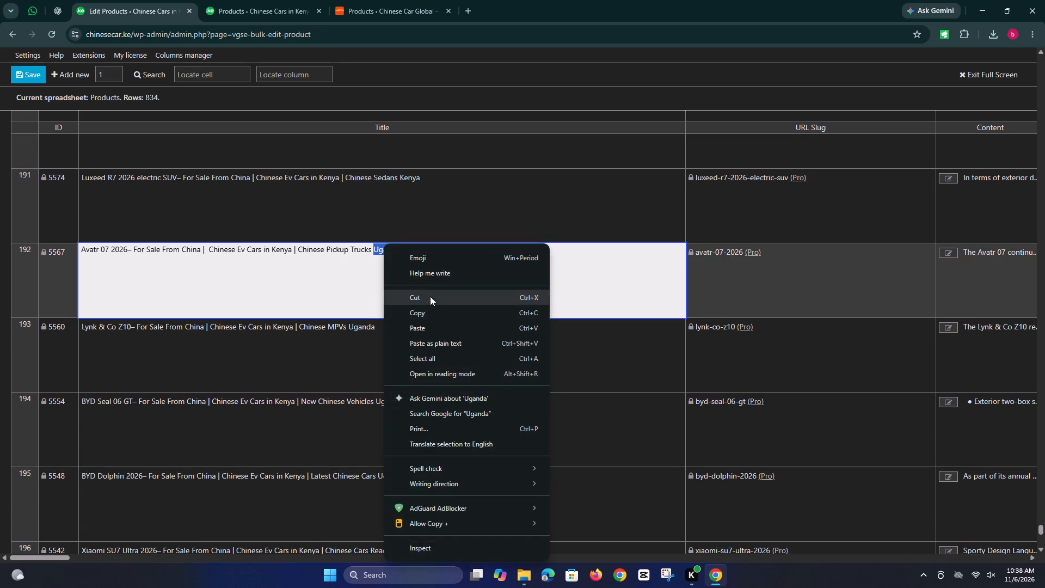
{"action": "left_click", "coordinate": [426, 328]}
Replace Uganda with Kenya in the Lynk & Co Z10 title so it ends "Chinese MPVs Kenya".
{"action": "double_click", "coordinate": [356, 345]}
{"action": "left_click_drag", "start_coordinate": [384, 327], "coordinate": [348, 329]}
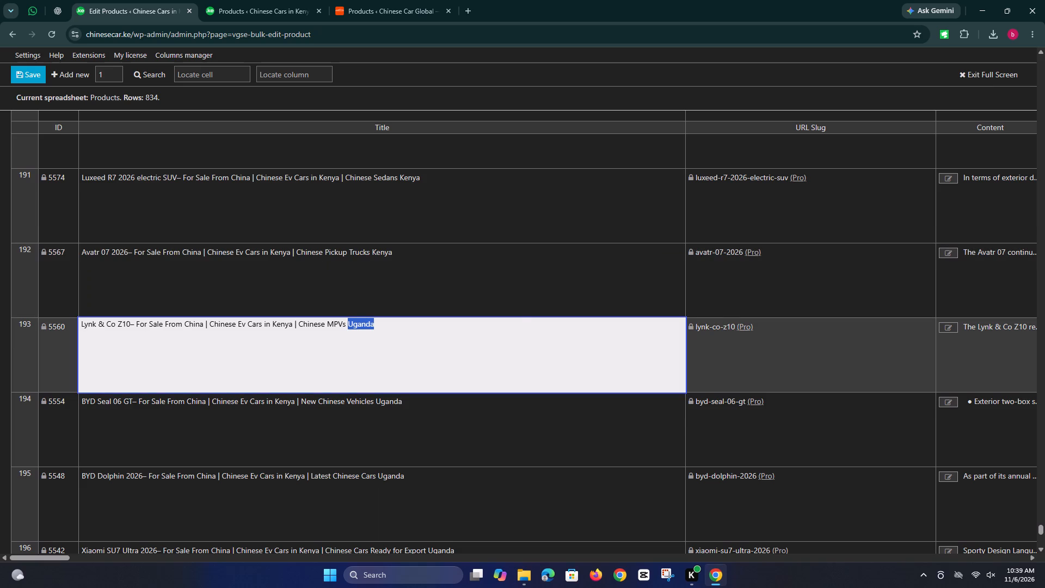
{"action": "left_click_drag", "start_coordinate": [348, 329], "coordinate": [348, 329]}
{"action": "right_click", "coordinate": [358, 326]}
{"action": "left_click", "coordinate": [401, 92]}
Replace Uganda with Kenya in the BYD Seal 06 GT title so it ends "New Chinese Vehicles Kenya".
{"action": "scroll", "coordinate": [376, 342], "scroll_direction": "down", "scroll_amount": 3}
{"action": "triple_click", "coordinate": [317, 280]}
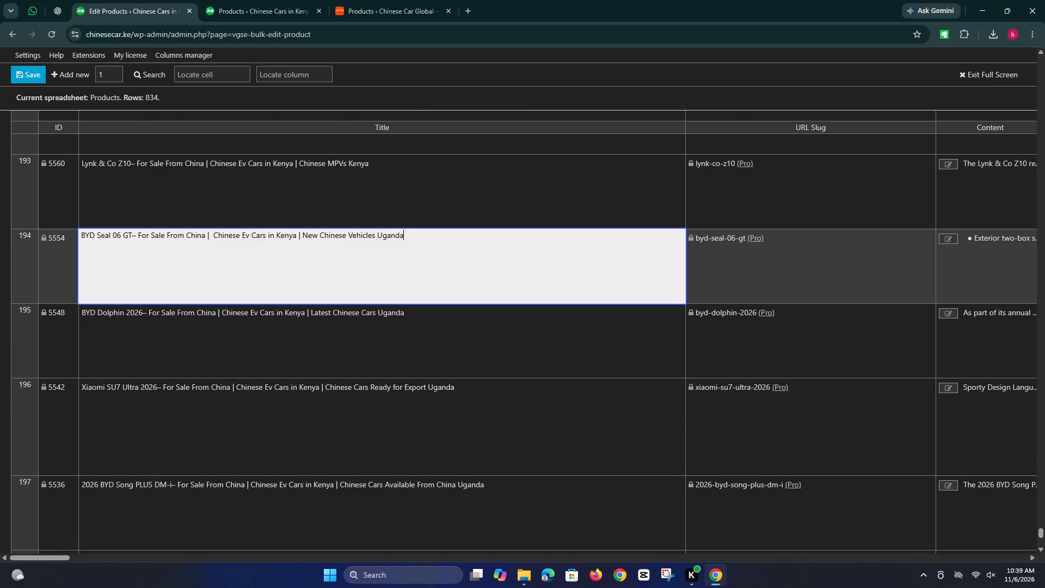
{"action": "left_click_drag", "start_coordinate": [410, 240], "coordinate": [377, 241]}
{"action": "right_click", "coordinate": [392, 235]}
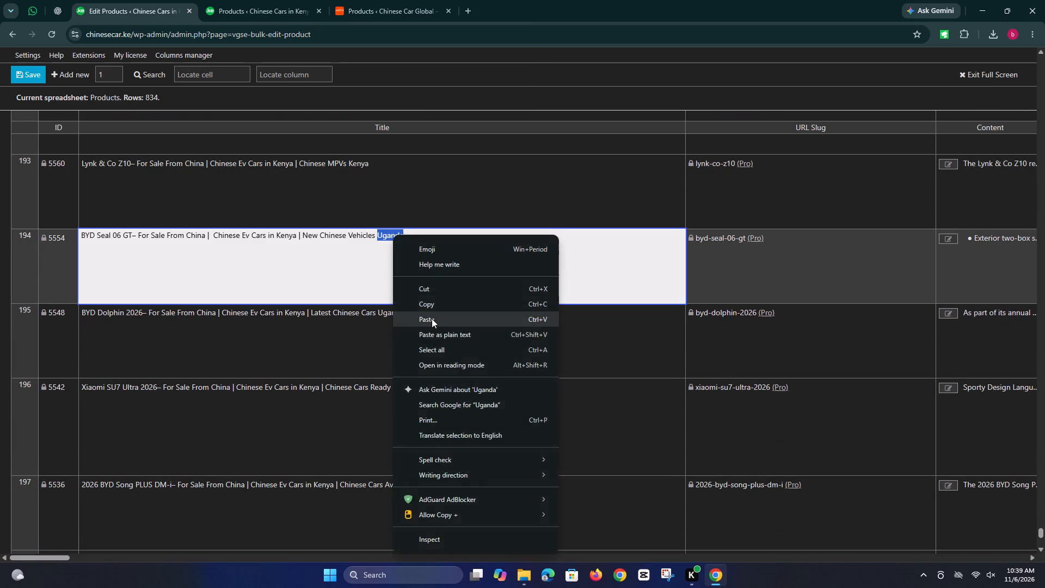
{"action": "left_click", "coordinate": [432, 318]}
Replace Uganda with Kenya in the BYD Dolphin 2026 title so it ends "Latest Chinese Cars Kenya".
{"action": "double_click", "coordinate": [393, 336]}
{"action": "left_click_drag", "start_coordinate": [410, 315], "coordinate": [379, 315]}
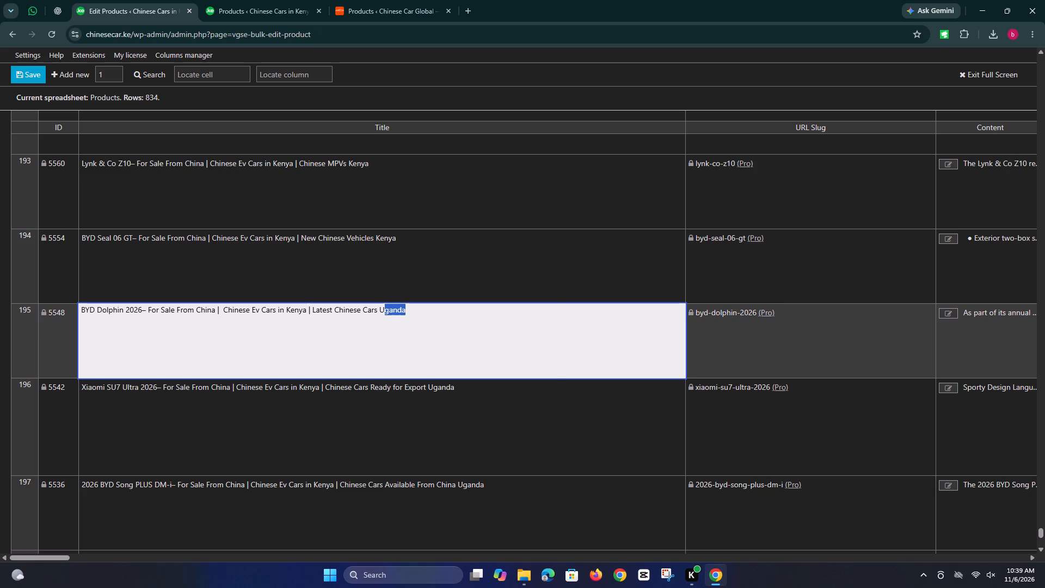
{"action": "right_click", "coordinate": [391, 312]}
{"action": "left_click", "coordinate": [434, 331]}
Replace Uganda with Kenya in the Xiaomi SU7 Ultra 2026 title so it ends "Chinese Cars Ready for Export Kenya".
{"action": "double_click", "coordinate": [405, 433]}
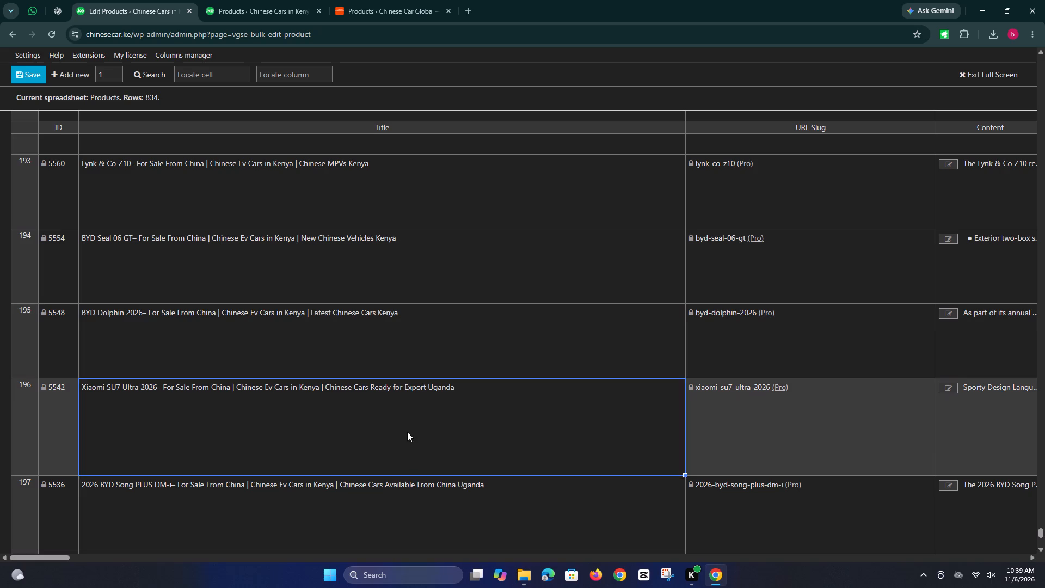
{"action": "left_click_drag", "start_coordinate": [460, 390], "coordinate": [431, 396]}
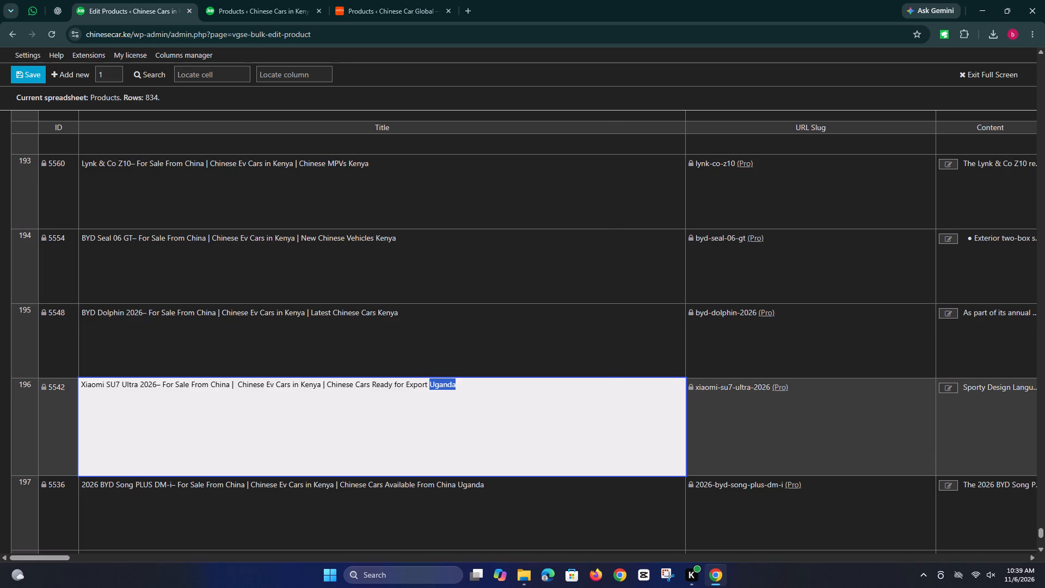
{"action": "right_click", "coordinate": [444, 386]}
{"action": "left_click", "coordinate": [488, 151]}
Replace Uganda with Kenya in the 2026 BYD Song PLUS DM-i title so it ends "Chinese Cars Available From China Kenya".
{"action": "scroll", "coordinate": [421, 272], "scroll_direction": "down", "scroll_amount": 3}
{"action": "triple_click", "coordinate": [421, 354]}
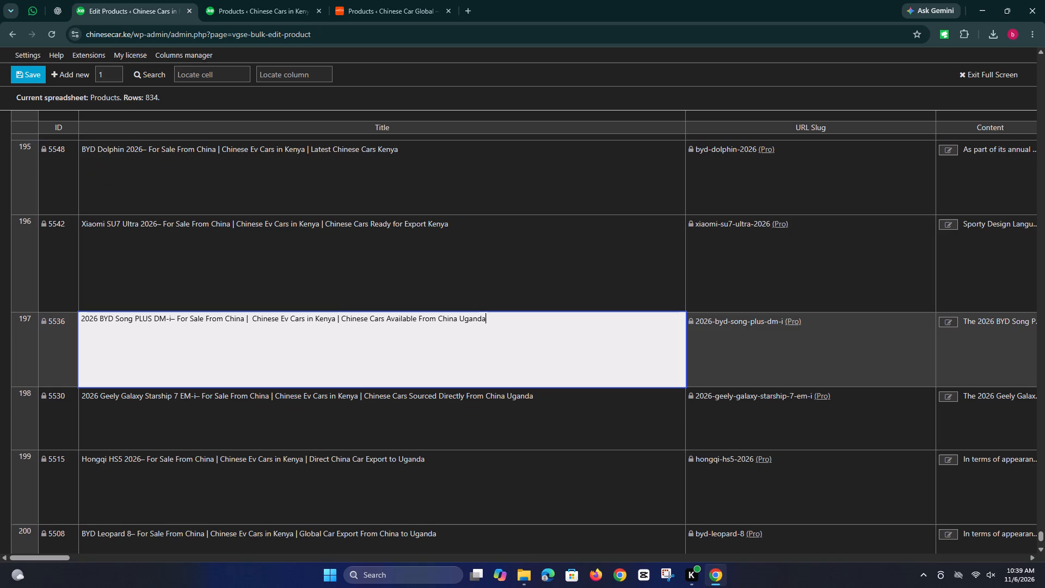
{"action": "left_click_drag", "start_coordinate": [492, 322], "coordinate": [462, 324]}
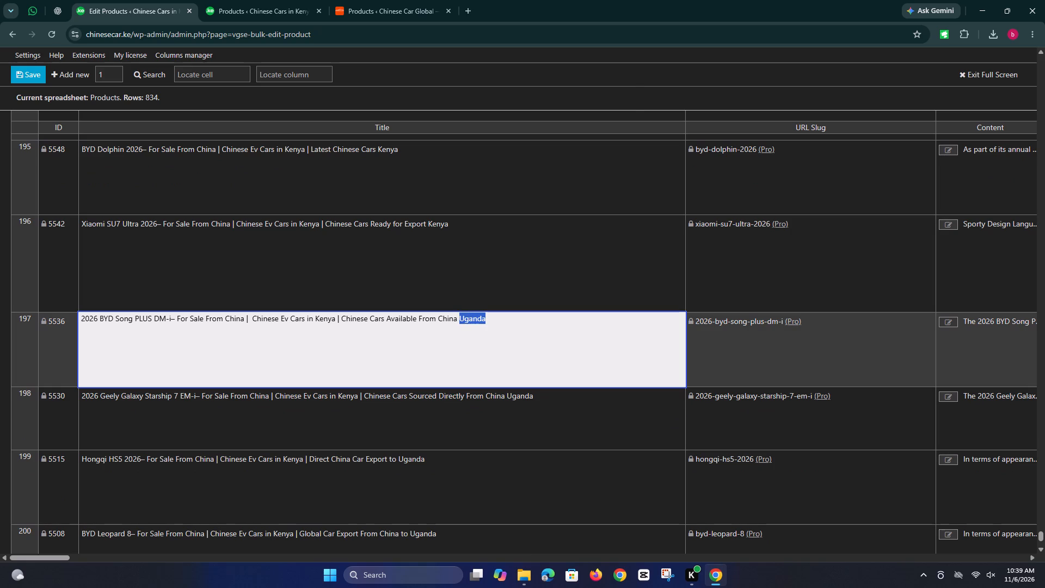
{"action": "right_click", "coordinate": [468, 320]}
{"action": "left_click", "coordinate": [510, 85]}
Replace Uganda with Kenya in the 2026 Geely Galaxy Starship 7 EM-i title so it ends "Chinese Cars Sourced Directly From China Kenya".
{"action": "scroll", "coordinate": [488, 276], "scroll_direction": "down", "scroll_amount": 2}
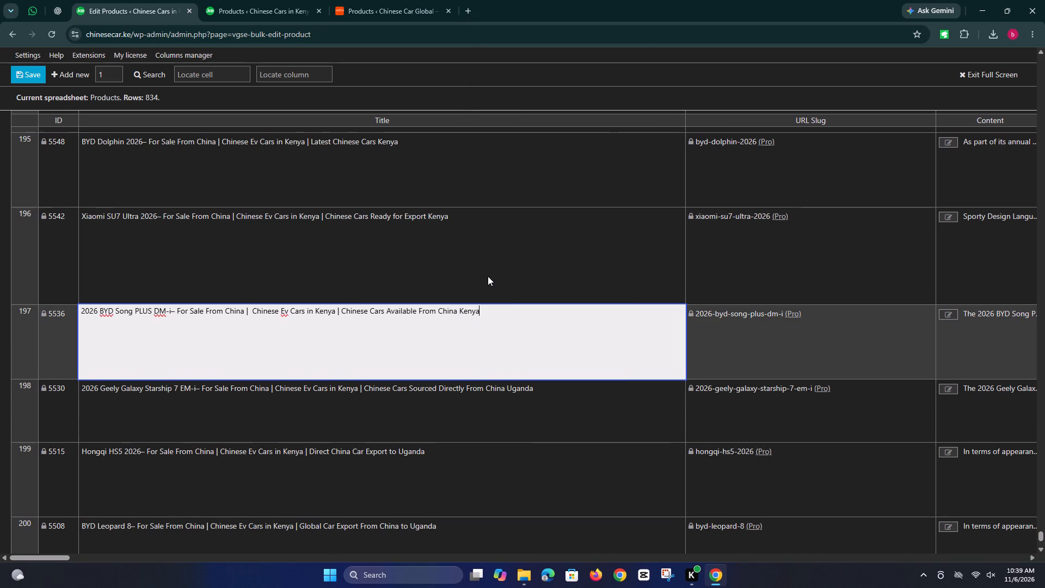
{"action": "scroll", "coordinate": [488, 276], "scroll_direction": "down", "scroll_amount": 2}
{"action": "double_click", "coordinate": [450, 292]}
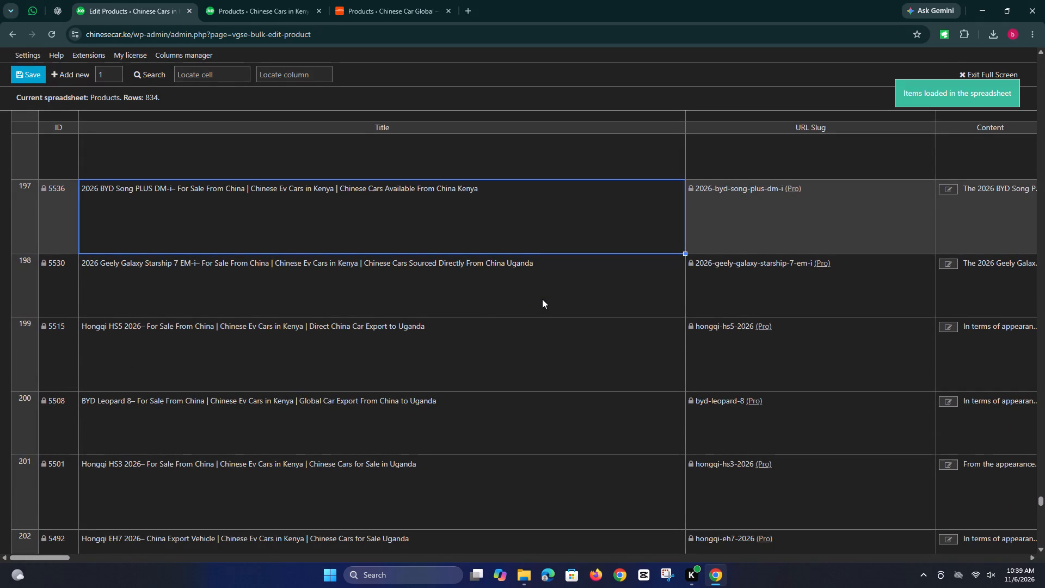
{"action": "double_click", "coordinate": [491, 280]}
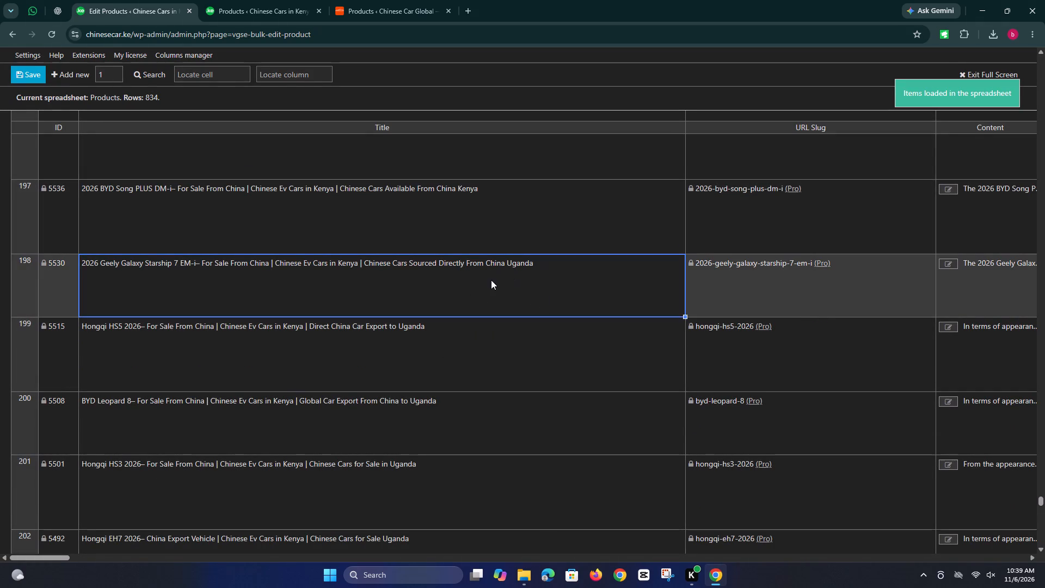
{"action": "left_click_drag", "start_coordinate": [544, 262], "coordinate": [511, 271]}
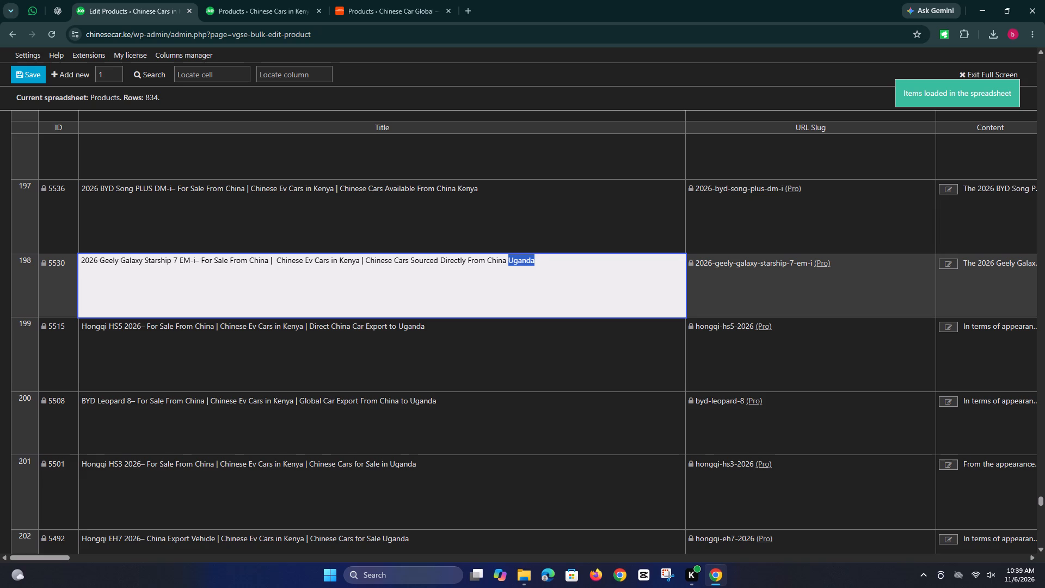
{"action": "right_click", "coordinate": [518, 260]}
{"action": "left_click", "coordinate": [562, 326]}
Replace Uganda with Kenya in the Hongqi HS5 2026 title so it ends "Direct China Car Export to Kenya".
{"action": "double_click", "coordinate": [367, 350]}
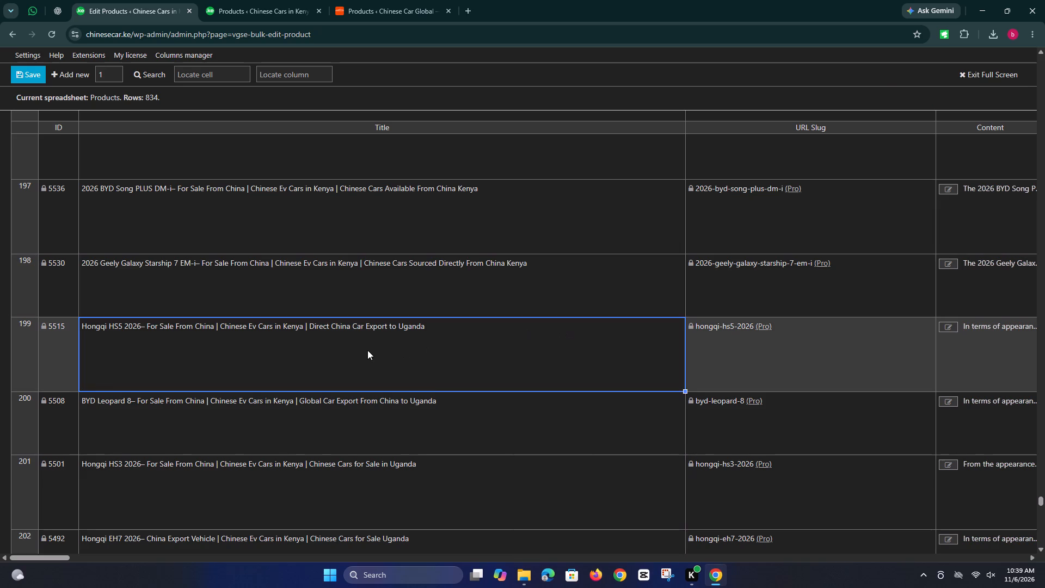
{"action": "left_click_drag", "start_coordinate": [434, 327], "coordinate": [401, 332]}
{"action": "right_click", "coordinate": [412, 327]}
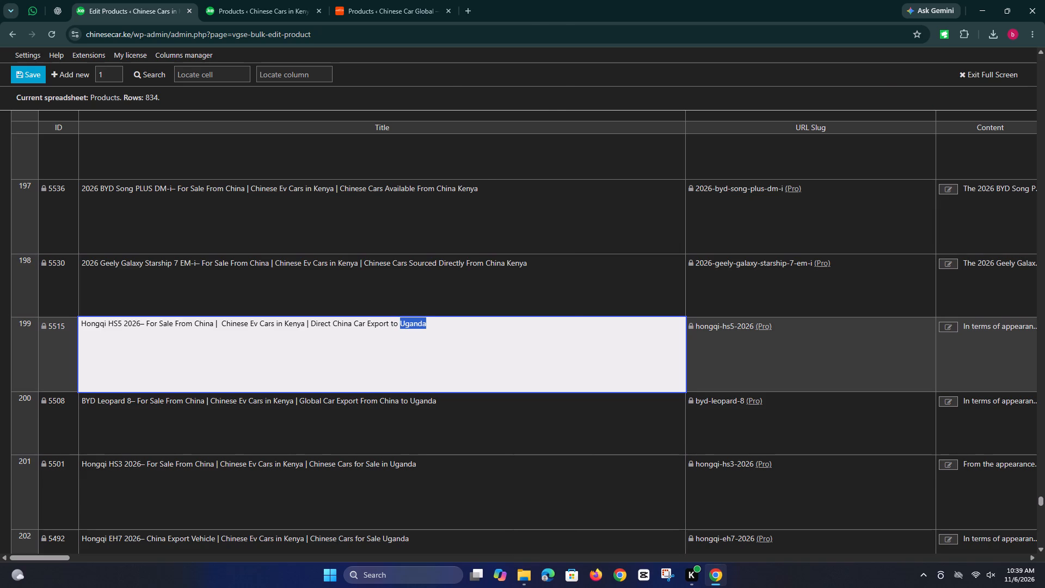
{"action": "left_click", "coordinate": [470, 98]}
Replace Uganda with Kenya in the BYD Leopard 8 title so it ends "Global Car Export From China to Kenya".
{"action": "scroll", "coordinate": [390, 261], "scroll_direction": "down", "scroll_amount": 4}
{"action": "triple_click", "coordinate": [364, 210]}
{"action": "left_click_drag", "start_coordinate": [441, 182], "coordinate": [412, 188]}
{"action": "right_click", "coordinate": [423, 181]}
{"action": "left_click", "coordinate": [471, 267]}
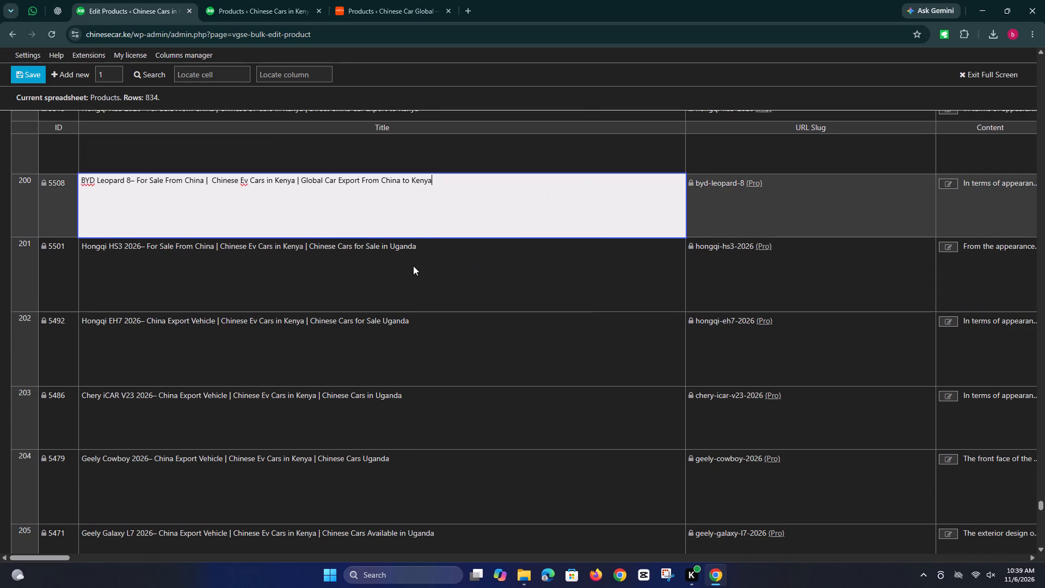
Replace Uganda with Kenya in the Hongqi HS3 2026 title so it ends "Chinese Cars for Sale in Kenya".
{"action": "double_click", "coordinate": [410, 266]}
{"action": "left_click_drag", "start_coordinate": [420, 247], "coordinate": [393, 256]}
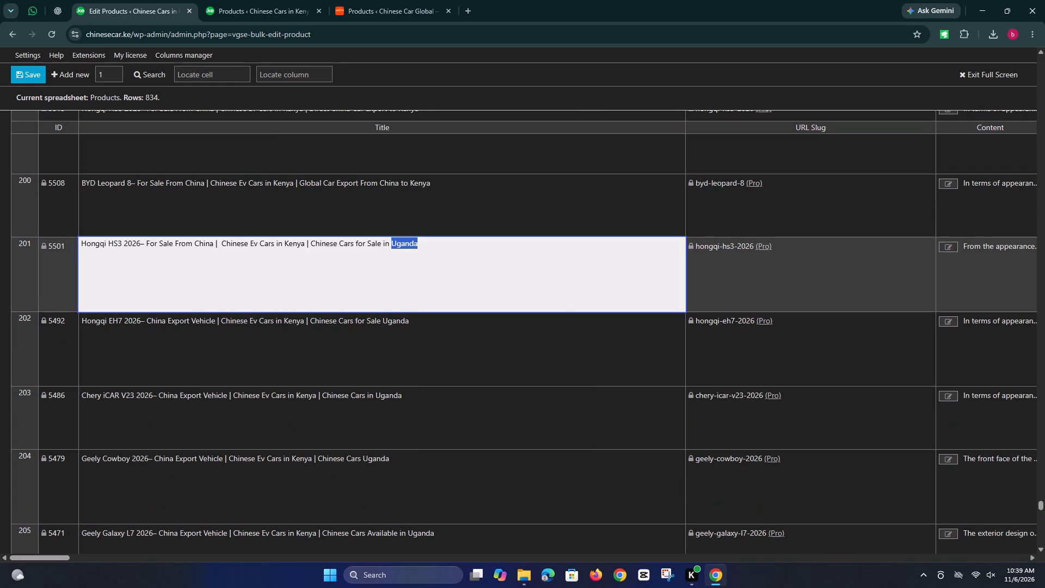
{"action": "right_click", "coordinate": [401, 244]}
{"action": "left_click", "coordinate": [440, 328]}
Replace Uganda with Kenya in the Hongqi EH7 2026 title so it ends "Chinese Cars for Sale Kenya".
{"action": "double_click", "coordinate": [376, 341]}
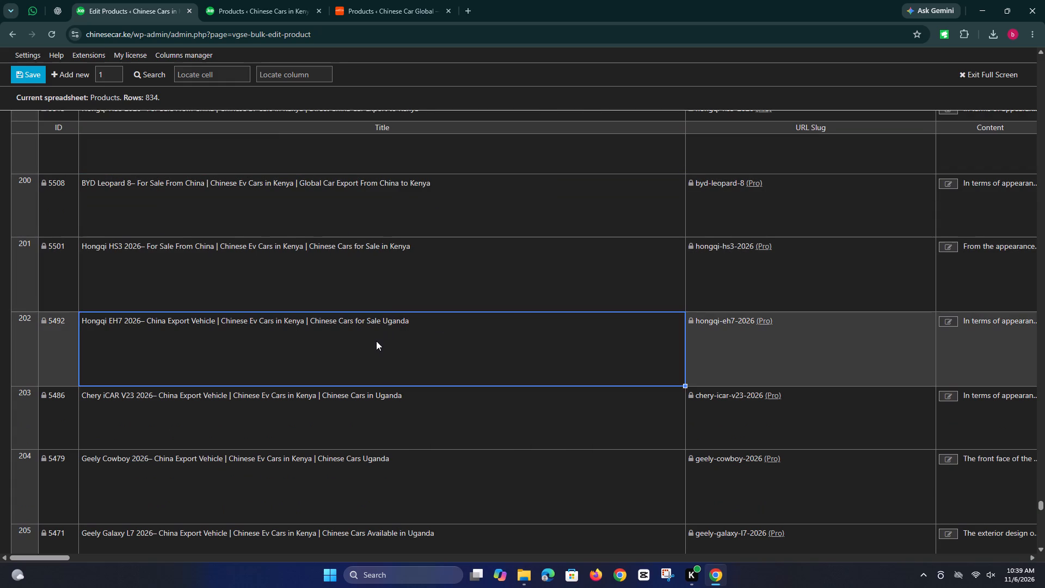
{"action": "left_click_drag", "start_coordinate": [420, 324], "coordinate": [386, 324]}
{"action": "right_click", "coordinate": [396, 320]}
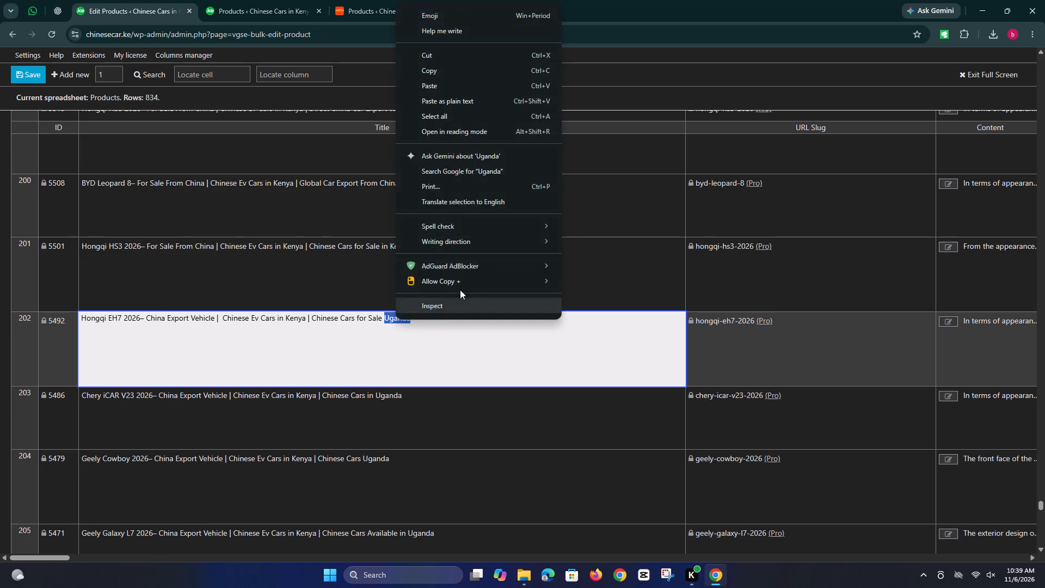
{"action": "left_click", "coordinate": [435, 90]}
Replace Uganda with Kenya in the Chery iCAR V23 2026 title so it ends "Chinese Cars in Kenya".
{"action": "scroll", "coordinate": [388, 324], "scroll_direction": "down", "scroll_amount": 4}
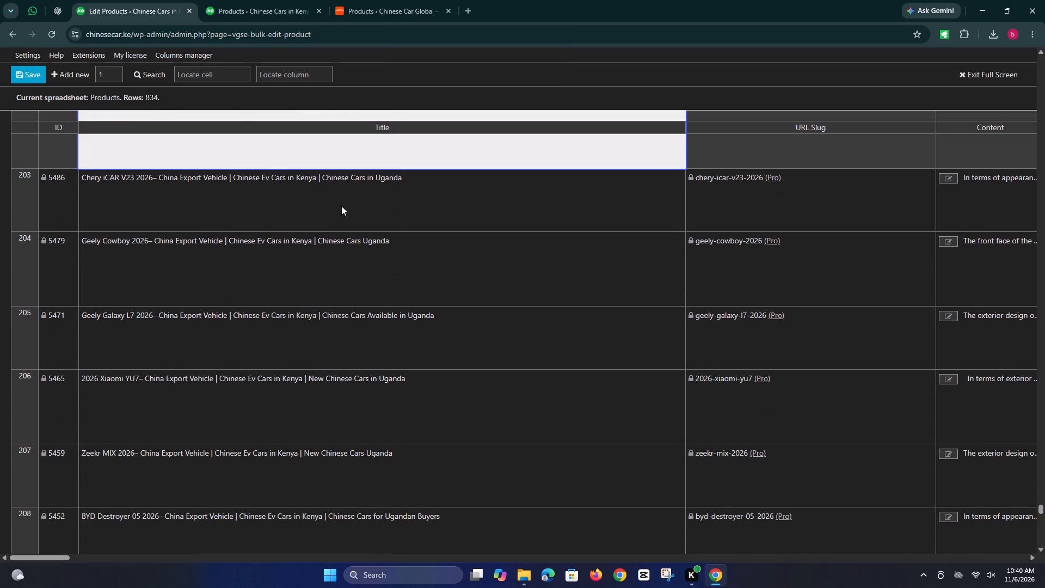
{"action": "triple_click", "coordinate": [341, 206]}
{"action": "left_click_drag", "start_coordinate": [413, 177], "coordinate": [378, 182]}
{"action": "right_click", "coordinate": [385, 174]}
{"action": "left_click", "coordinate": [428, 260]}
Replace Uganda with Kenya in the Geely Cowboy 2026 title so it ends "Chinese Cars Kenya".
{"action": "double_click", "coordinate": [383, 260]}
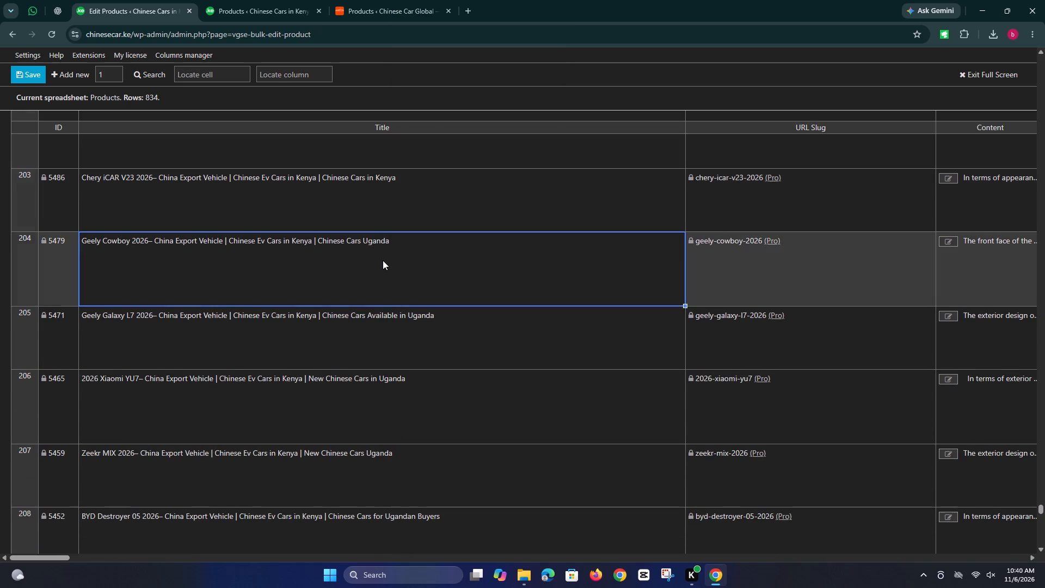
{"action": "left_click_drag", "start_coordinate": [397, 240], "coordinate": [365, 242]}
{"action": "right_click", "coordinate": [376, 238]}
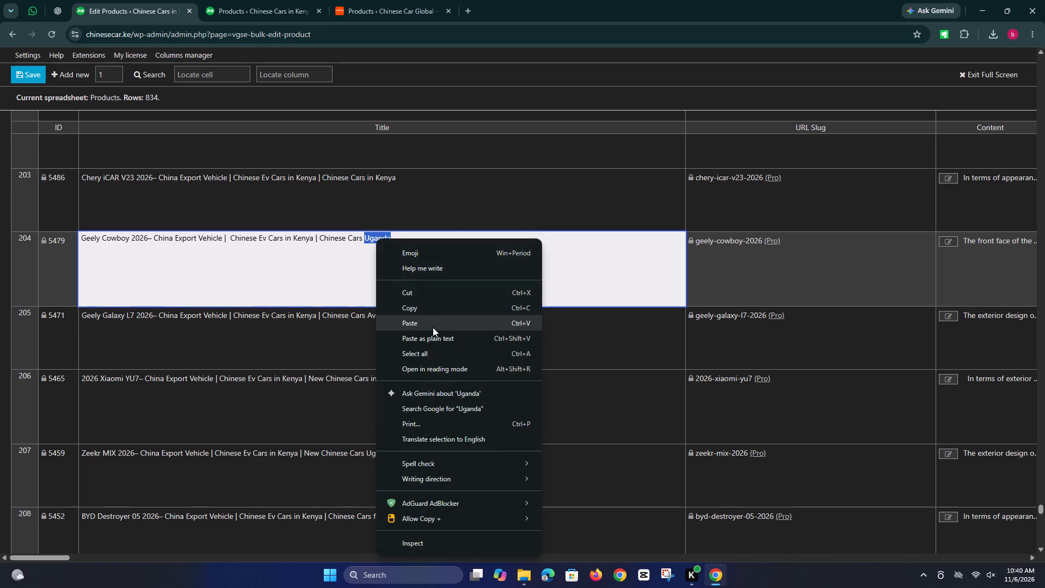
{"action": "left_click", "coordinate": [432, 329]}
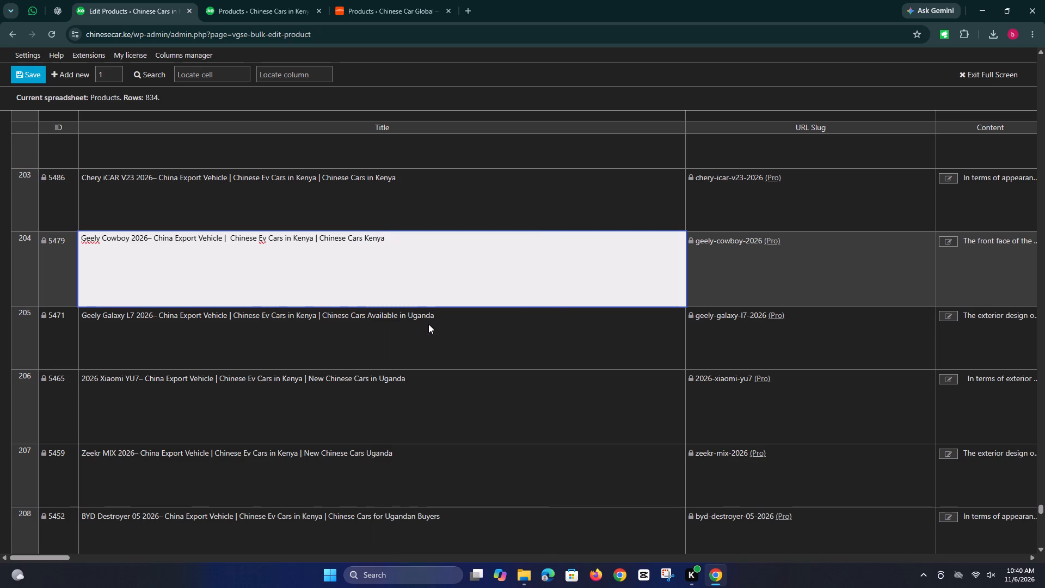
Replace Uganda with Kenya in the Geely Galaxy L7 2026 title so it ends "Chinese Cars Available in Kenya".
{"action": "triple_click", "coordinate": [424, 337]}
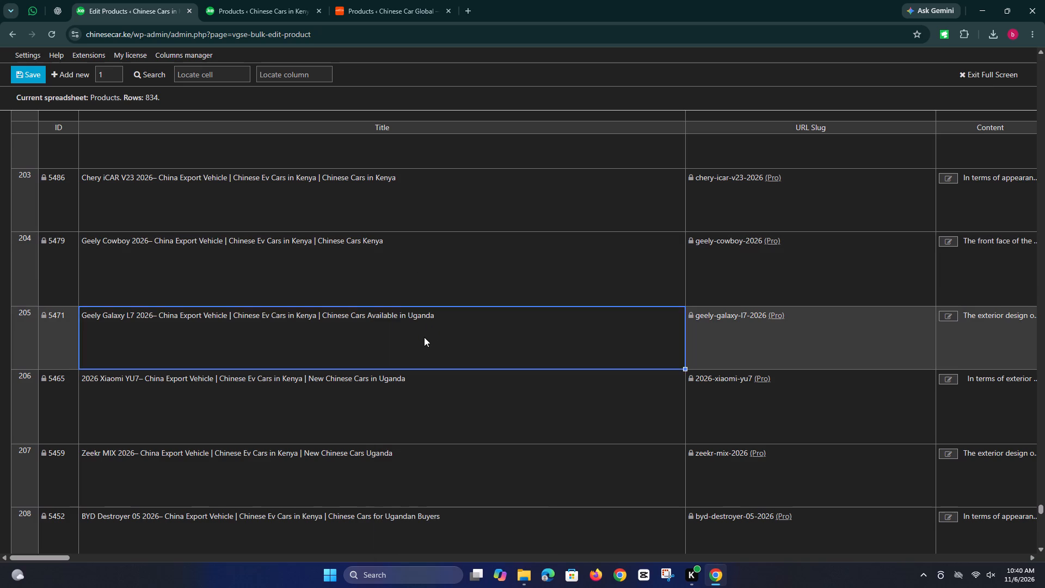
{"action": "left_click", "coordinate": [442, 320]}
{"action": "left_click_drag", "start_coordinate": [441, 315], "coordinate": [411, 319]}
{"action": "right_click", "coordinate": [418, 315]}
{"action": "left_click", "coordinate": [474, 330]}
Replace Uganda with Kenya in the 2026 Xiaomi YU7 title so it ends "New Chinese Cars in Kenya".
{"action": "double_click", "coordinate": [384, 414]}
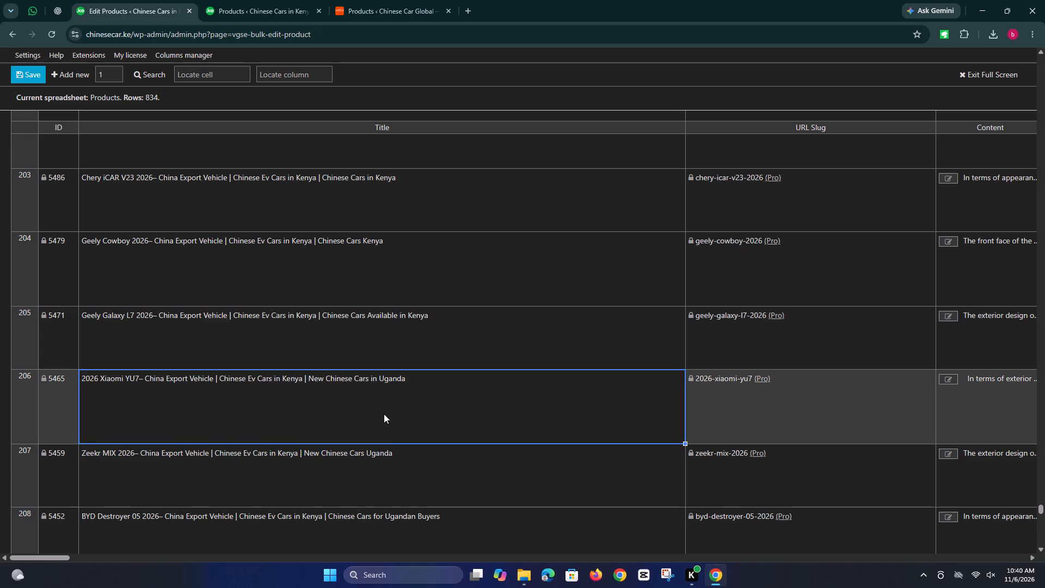
{"action": "left_click_drag", "start_coordinate": [419, 378], "coordinate": [382, 383]}
{"action": "right_click", "coordinate": [390, 379]}
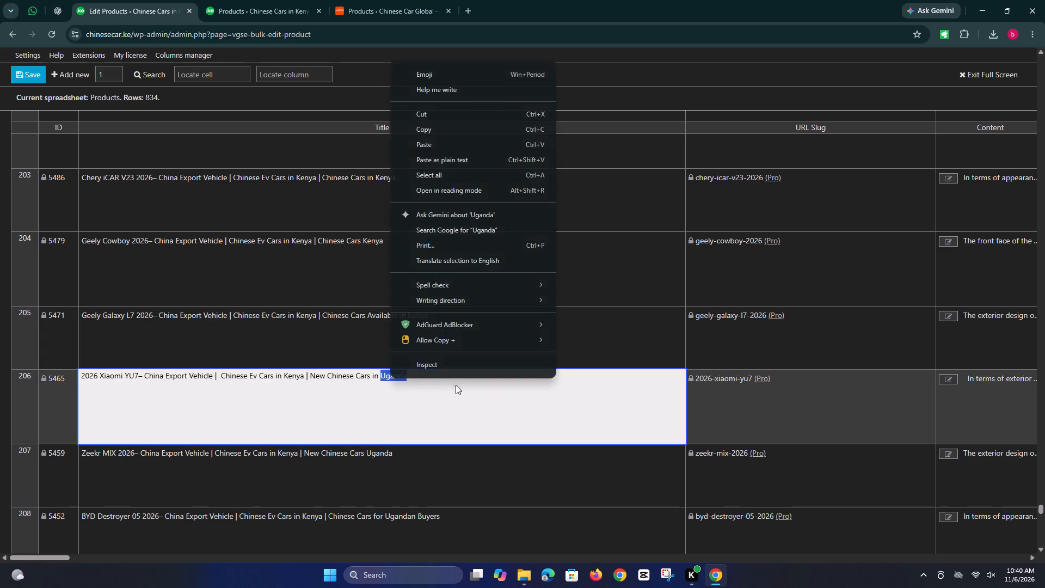
{"action": "left_click", "coordinate": [440, 139]}
Replace Uganda with Kenya in the Zeekr MIX 2026 title so it ends "New Chinese Cars Kenya".
{"action": "scroll", "coordinate": [433, 321], "scroll_direction": "down", "scroll_amount": 4}
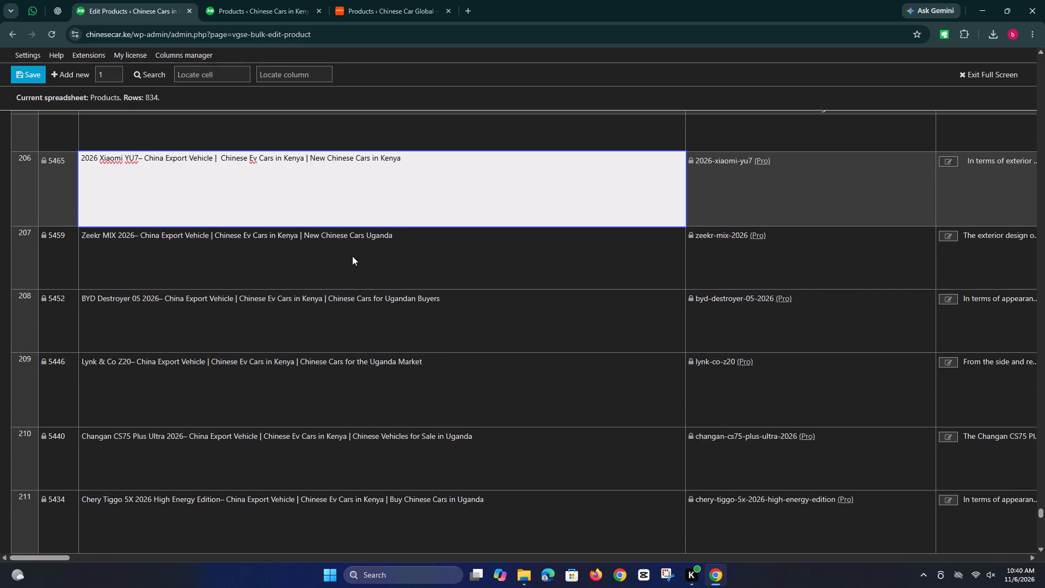
{"action": "triple_click", "coordinate": [352, 256]}
{"action": "left_click_drag", "start_coordinate": [399, 236], "coordinate": [367, 240]}
{"action": "right_click", "coordinate": [376, 238]}
{"action": "left_click", "coordinate": [427, 324]}
Change Ugandan to Kenyan in the BYD Destroyer 05 2026 title so it ends "Chinese Cars for Kenyan Buyers".
{"action": "double_click", "coordinate": [396, 328]}
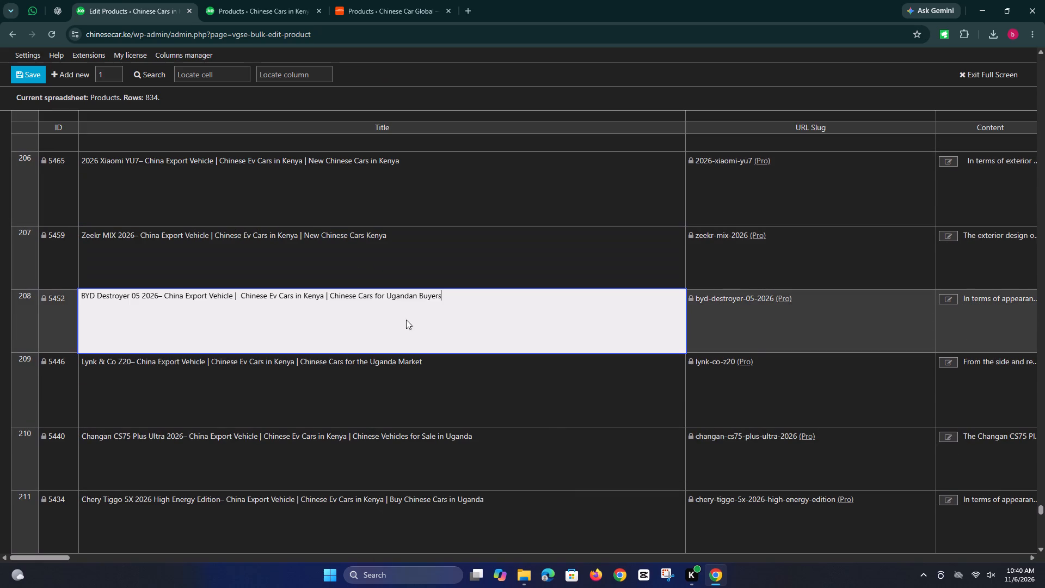
{"action": "left_click_drag", "start_coordinate": [411, 296], "coordinate": [388, 303]}
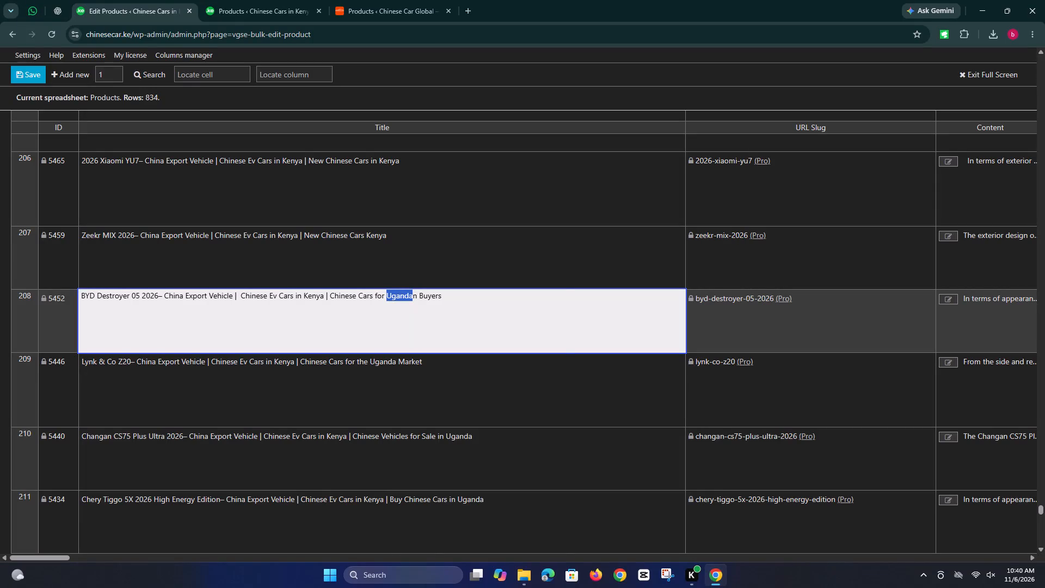
{"action": "right_click", "coordinate": [396, 298]}
{"action": "left_click", "coordinate": [439, 331]}
Replace Uganda with Kenya in the Lynk & Co Z20 title so it ends "Chinese Cars for the Kenya Market".
{"action": "double_click", "coordinate": [374, 394]}
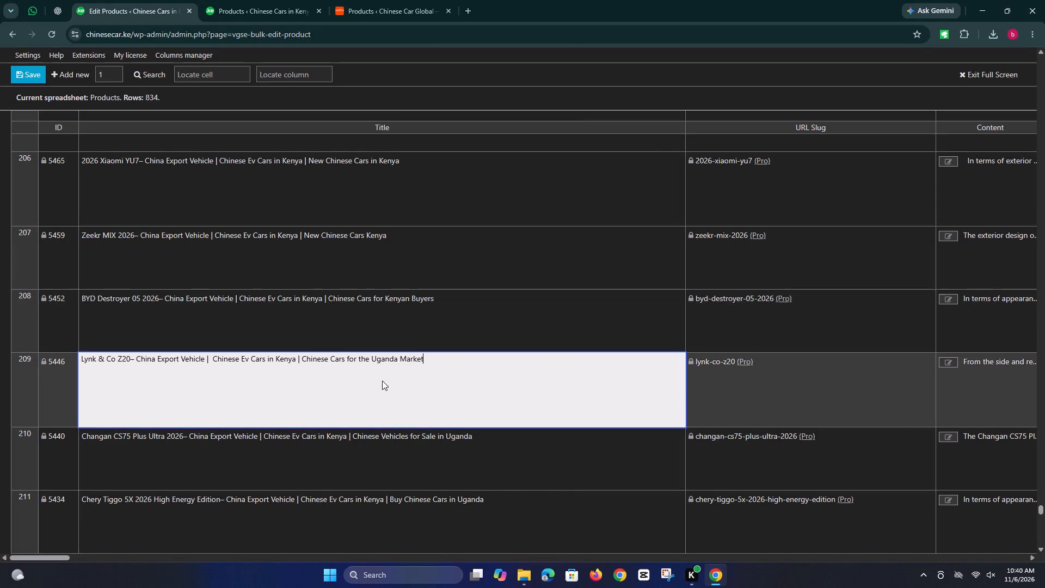
{"action": "left_click_drag", "start_coordinate": [398, 360], "coordinate": [373, 367]}
{"action": "right_click", "coordinate": [382, 362]}
{"action": "left_click", "coordinate": [425, 132]}
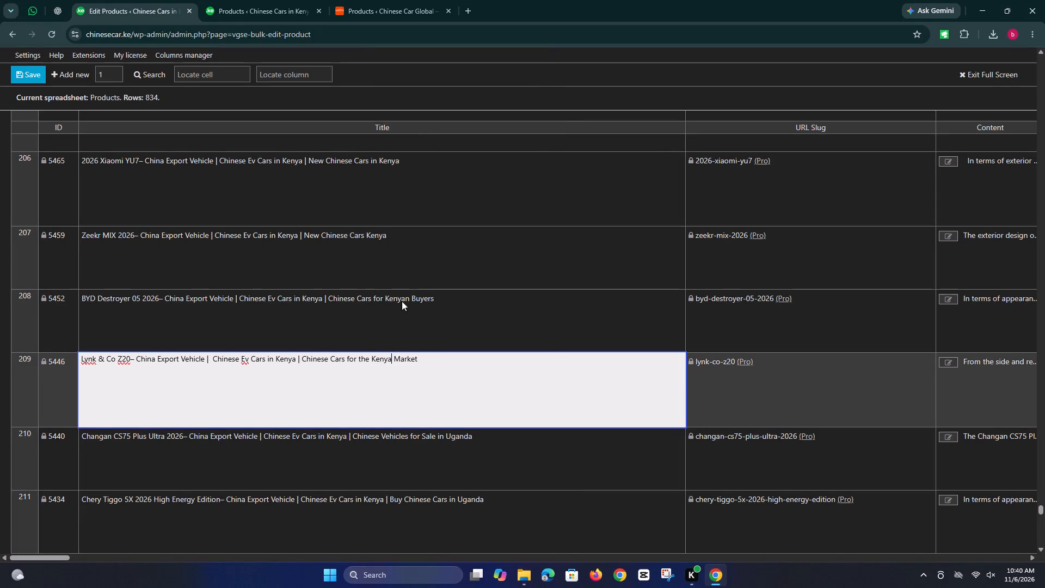
Replace Uganda with Kenya in the Changan CS75 Plus Ultra 2026 title so it ends "Chinese Vehicles for Sale in Kenya".
{"action": "scroll", "coordinate": [381, 322], "scroll_direction": "down", "scroll_amount": 3}
{"action": "triple_click", "coordinate": [382, 322]}
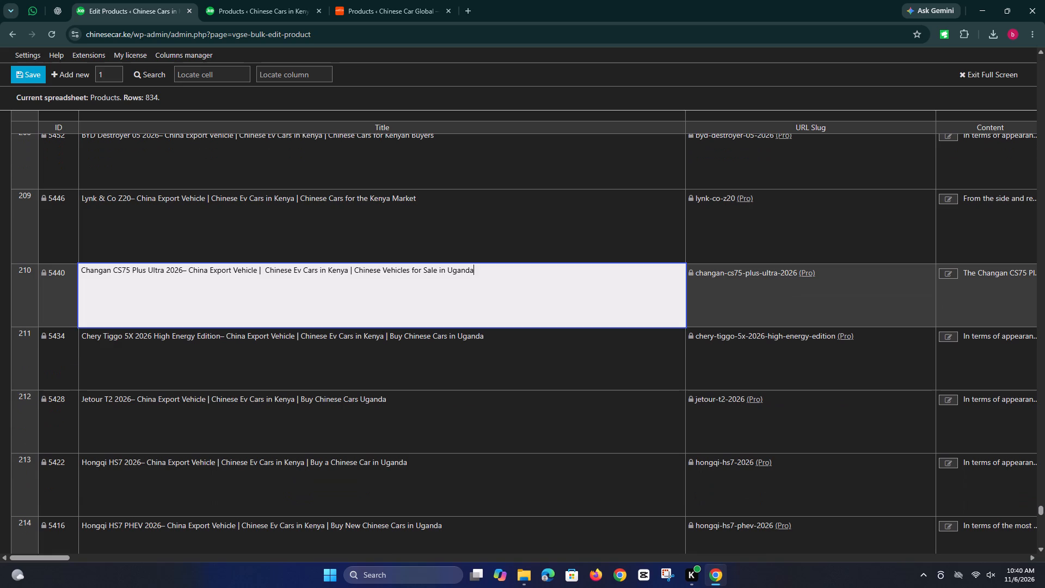
{"action": "left_click", "coordinate": [478, 274]}
{"action": "left_click_drag", "start_coordinate": [484, 273], "coordinate": [450, 275]}
{"action": "right_click", "coordinate": [459, 271]}
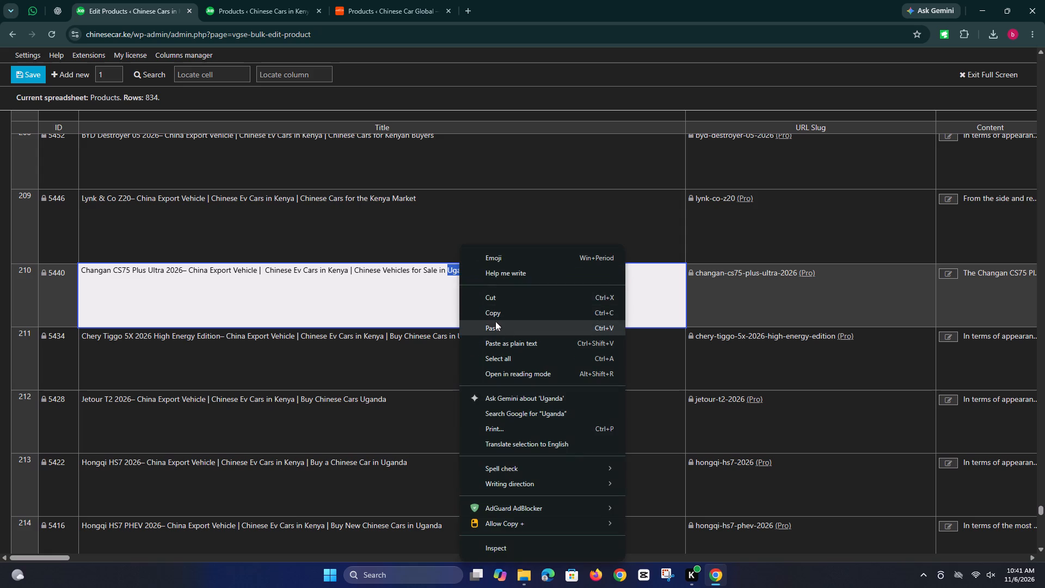
{"action": "left_click", "coordinate": [496, 333]}
Replace Uganda with Kenya in the Chery Tiggo 5X 2026 High Energy Edition title so it ends "Buy Chinese Cars in Kenya".
{"action": "scroll", "coordinate": [444, 353], "scroll_direction": "down", "scroll_amount": 2}
{"action": "triple_click", "coordinate": [476, 255]}
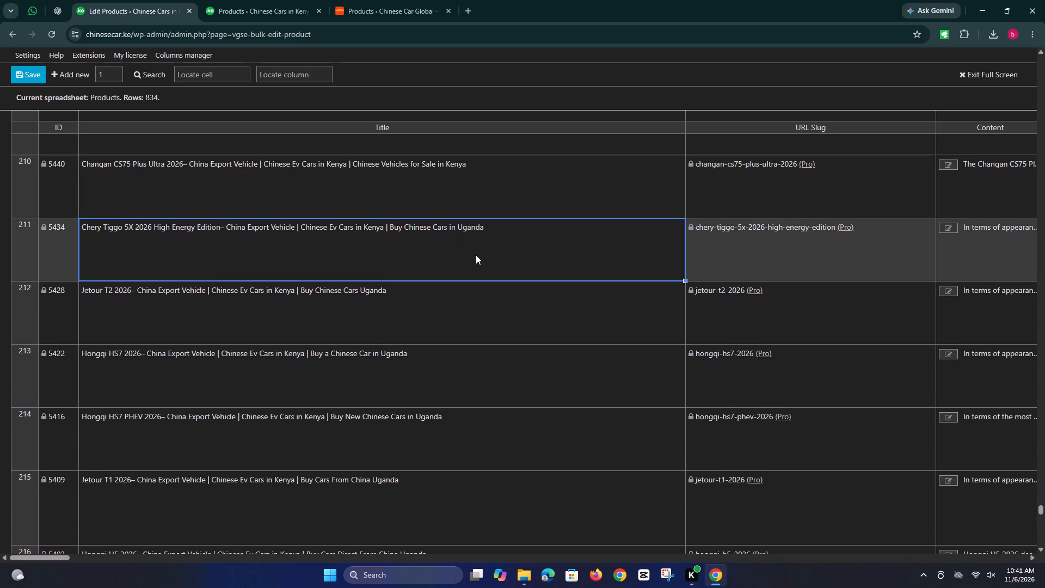
{"action": "left_click_drag", "start_coordinate": [490, 229], "coordinate": [462, 232]}
{"action": "right_click", "coordinate": [471, 223]}
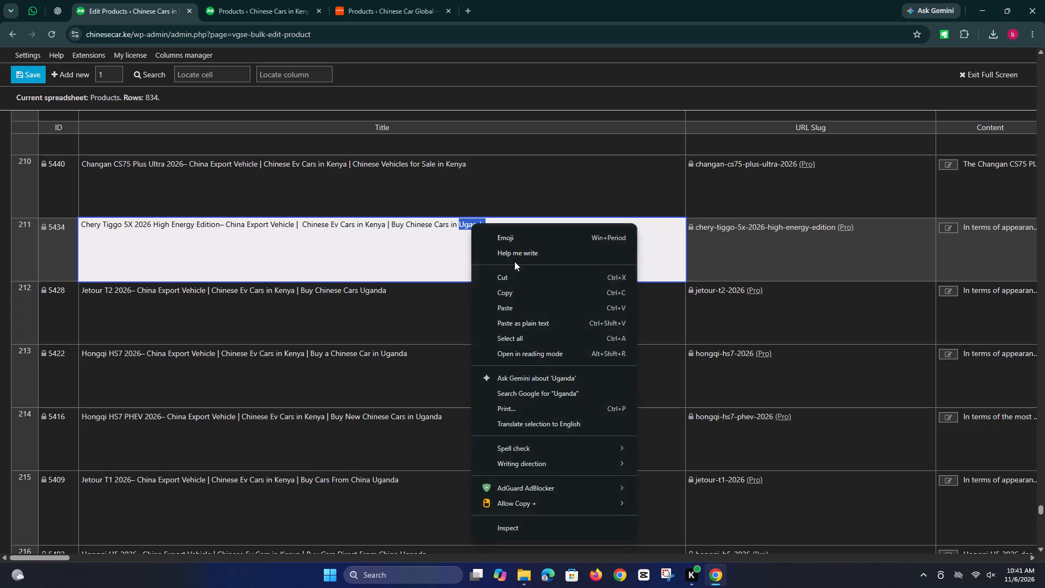
{"action": "left_click", "coordinate": [505, 310]}
Replace Uganda with Kenya in the Jetour T2 2026 title so it ends "Buy Chinese Cars Kenya".
{"action": "double_click", "coordinate": [377, 316]}
{"action": "left_click_drag", "start_coordinate": [394, 291], "coordinate": [364, 294]}
{"action": "right_click", "coordinate": [370, 289]}
{"action": "left_click", "coordinate": [410, 324]}
Replace Uganda with Kenya in the Hongqi HS7 2026 title so it ends "Buy a Chinese Car in Kenya".
{"action": "scroll", "coordinate": [432, 335], "scroll_direction": "down", "scroll_amount": 2}
{"action": "triple_click", "coordinate": [347, 270]}
{"action": "left_click_drag", "start_coordinate": [413, 246], "coordinate": [386, 248]}
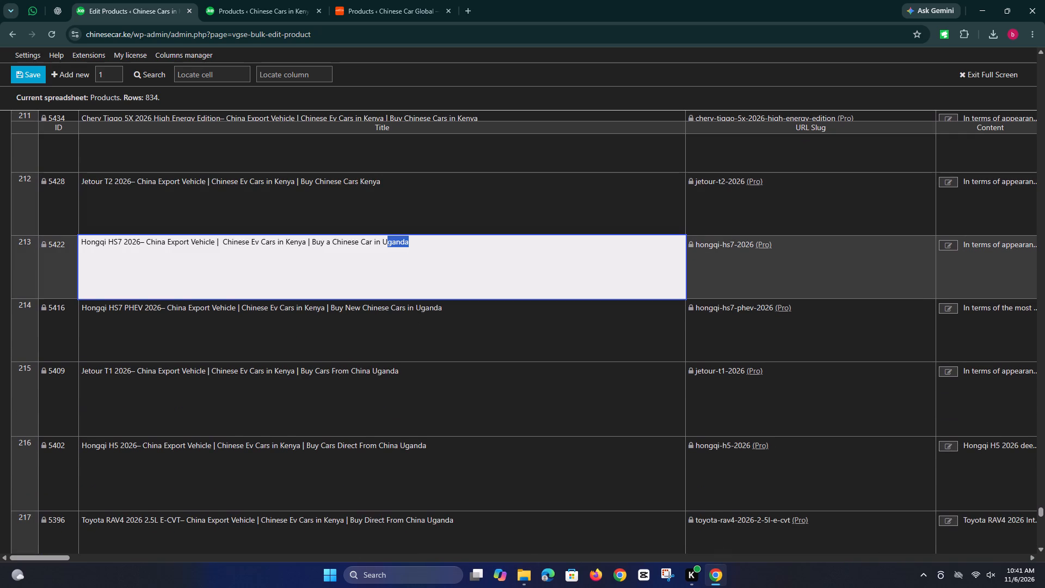
{"action": "left_click_drag", "start_coordinate": [386, 248], "coordinate": [383, 250]}
{"action": "right_click", "coordinate": [392, 244]}
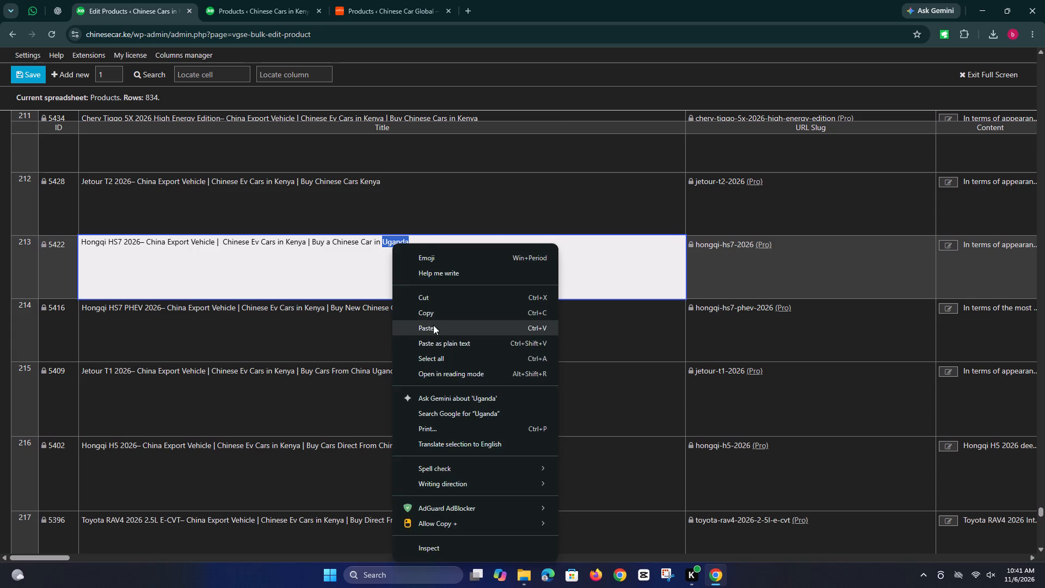
{"action": "left_click", "coordinate": [433, 325]}
Replace Uganda with Kenya in the Hongqi HS7 PHEV 2026 title so it ends "Buy New Chinese Cars in Kenya".
{"action": "double_click", "coordinate": [397, 325]}
{"action": "left_click_drag", "start_coordinate": [449, 311], "coordinate": [420, 313]}
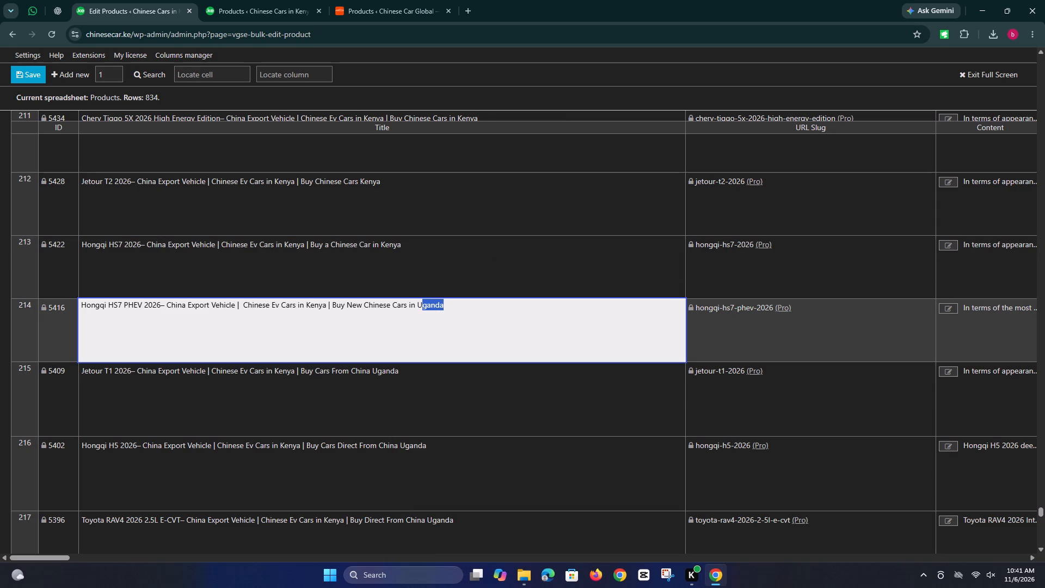
{"action": "left_click_drag", "start_coordinate": [420, 313], "coordinate": [419, 314]}
{"action": "right_click", "coordinate": [425, 305]}
{"action": "left_click", "coordinate": [465, 329]}
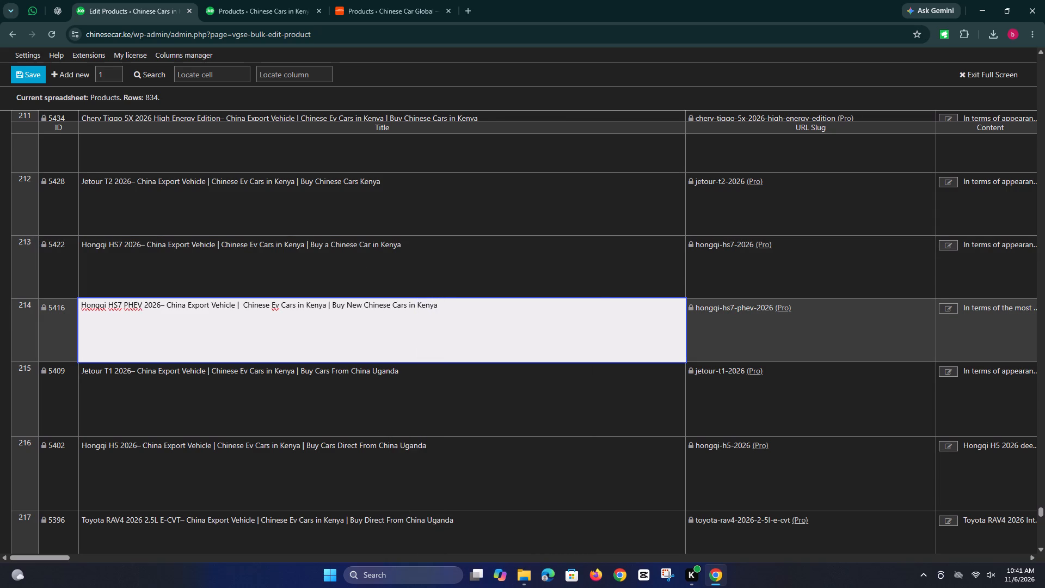
Replace Uganda with Kenya in the Jetour T1 2026 title so it ends "Buy Cars From China Kenya".
{"action": "scroll", "coordinate": [433, 328], "scroll_direction": "down", "scroll_amount": 2}
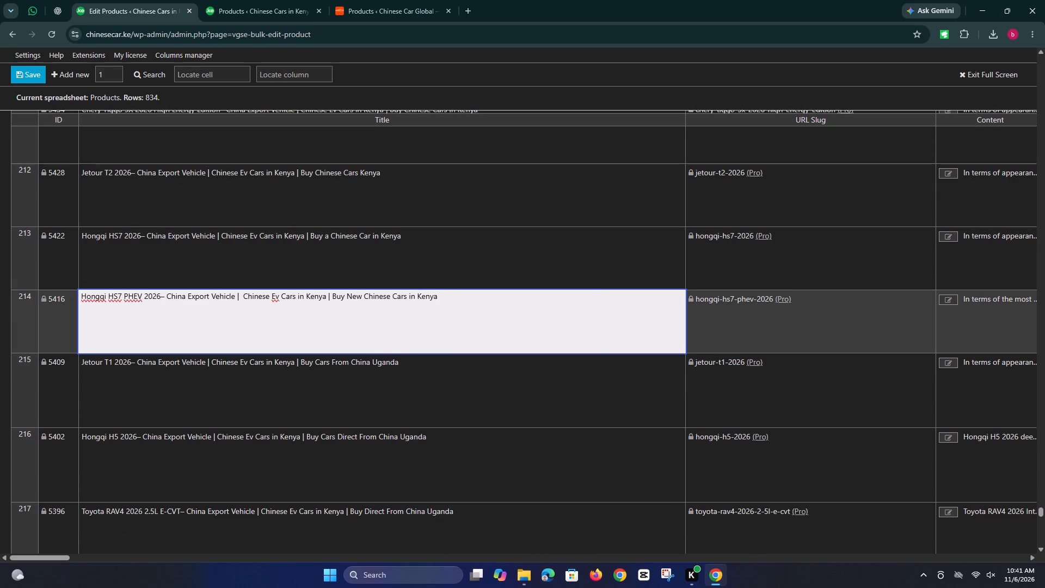
{"action": "triple_click", "coordinate": [317, 305]}
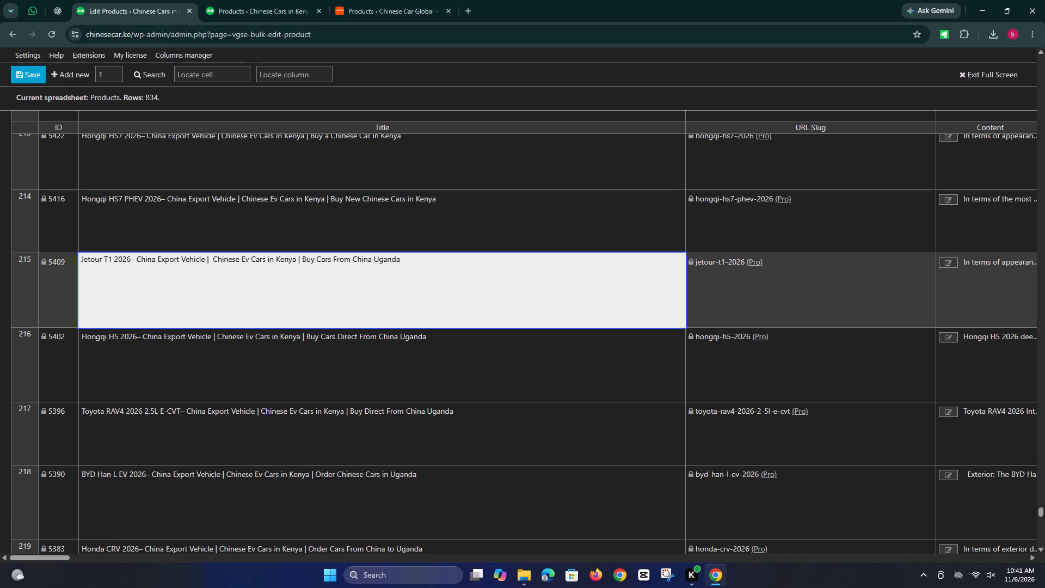
{"action": "left_click_drag", "start_coordinate": [404, 260], "coordinate": [376, 266]}
{"action": "right_click", "coordinate": [383, 261]}
{"action": "left_click", "coordinate": [423, 329]}
Replace Uganda with Kenya in the Hongqi H5 2026 title so it ends "Buy Cars Direct From China Kenya".
{"action": "double_click", "coordinate": [398, 364]}
{"action": "left_click_drag", "start_coordinate": [432, 338], "coordinate": [403, 342]}
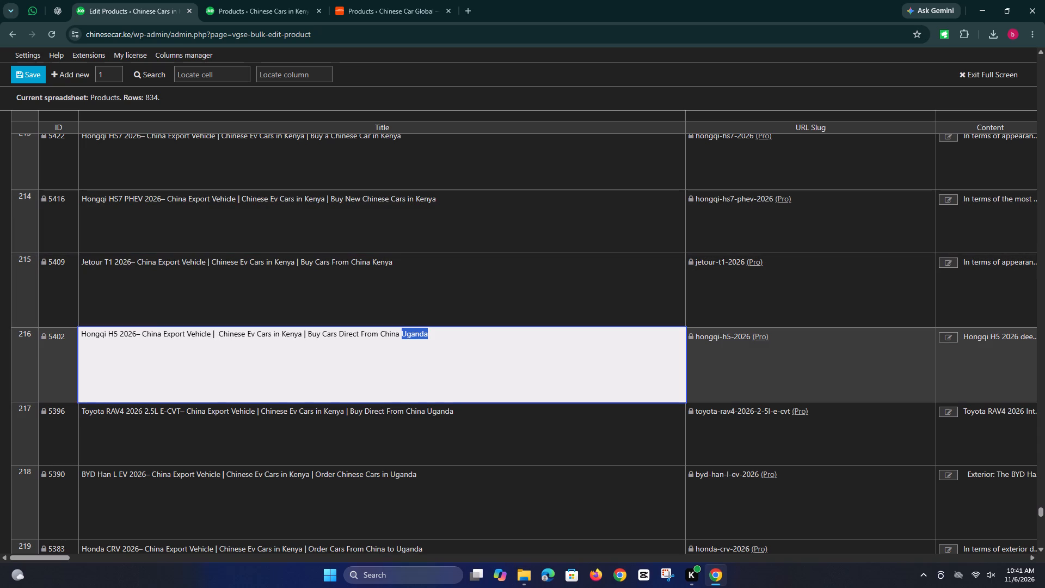
{"action": "right_click", "coordinate": [412, 336]}
{"action": "left_click", "coordinate": [449, 106]}
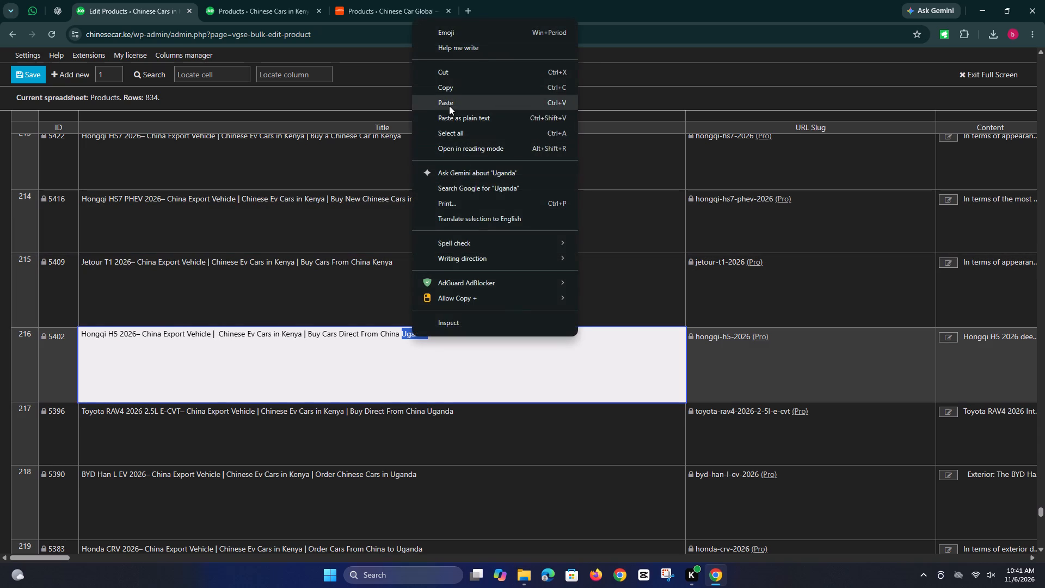
Replace Uganda with Kenya in the Toyota RAV4 2026 2.5L E-CVT title so it ends "Buy Direct From China Kenya".
{"action": "scroll", "coordinate": [455, 348], "scroll_direction": "down", "scroll_amount": 3}
{"action": "triple_click", "coordinate": [365, 289]}
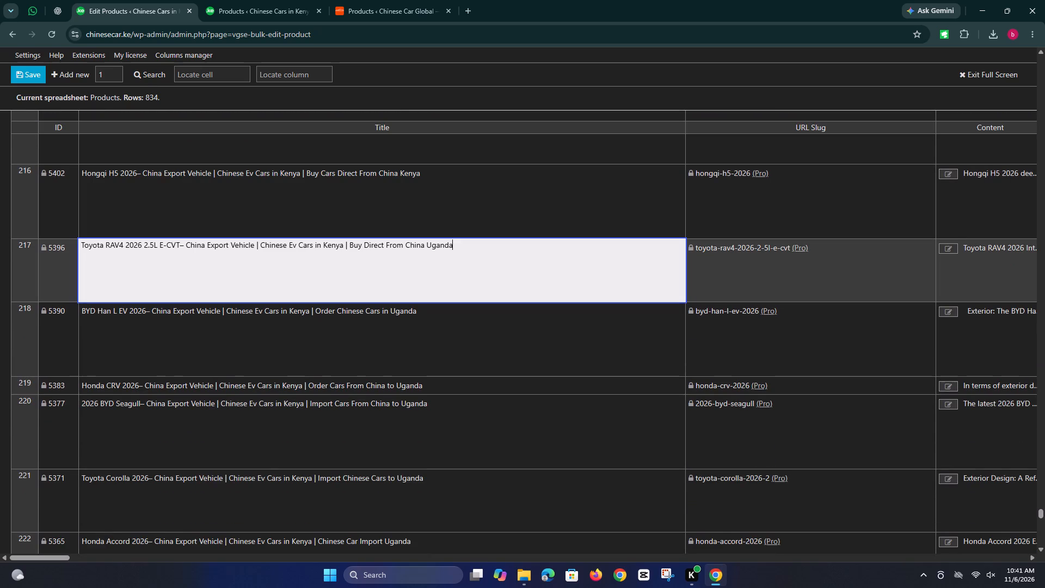
{"action": "left_click_drag", "start_coordinate": [460, 248], "coordinate": [428, 254]}
{"action": "right_click", "coordinate": [435, 247]}
{"action": "left_click", "coordinate": [476, 327]}
Replace Uganda with Kenya in the BYD Han L EV 2026 title so it ends "Order Chinese Cars in Kenya".
{"action": "double_click", "coordinate": [407, 333]}
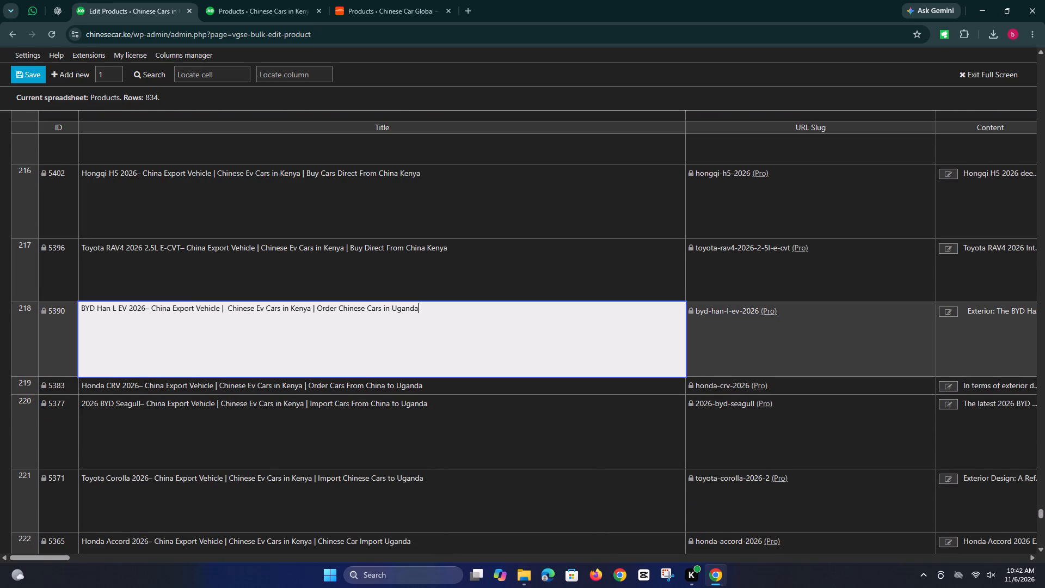
{"action": "left_click_drag", "start_coordinate": [427, 314], "coordinate": [394, 318]}
{"action": "right_click", "coordinate": [404, 305]}
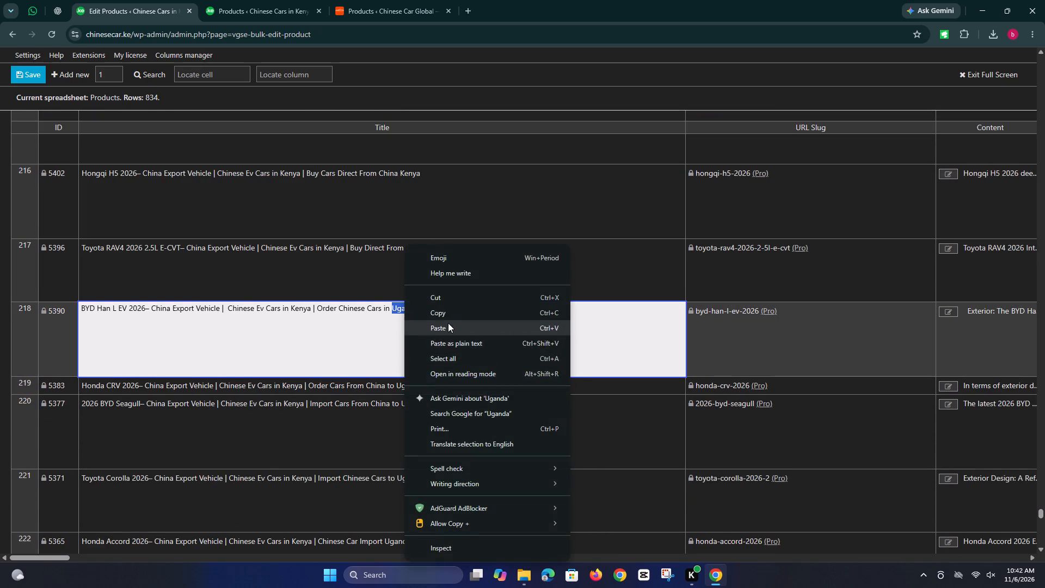
{"action": "left_click", "coordinate": [448, 323]}
Replace Uganda with Kenya in the Honda CRV 2026 title so it ends "Order Cars From China to Kenya".
{"action": "scroll", "coordinate": [456, 342], "scroll_direction": "down", "scroll_amount": 2}
{"action": "triple_click", "coordinate": [377, 283]}
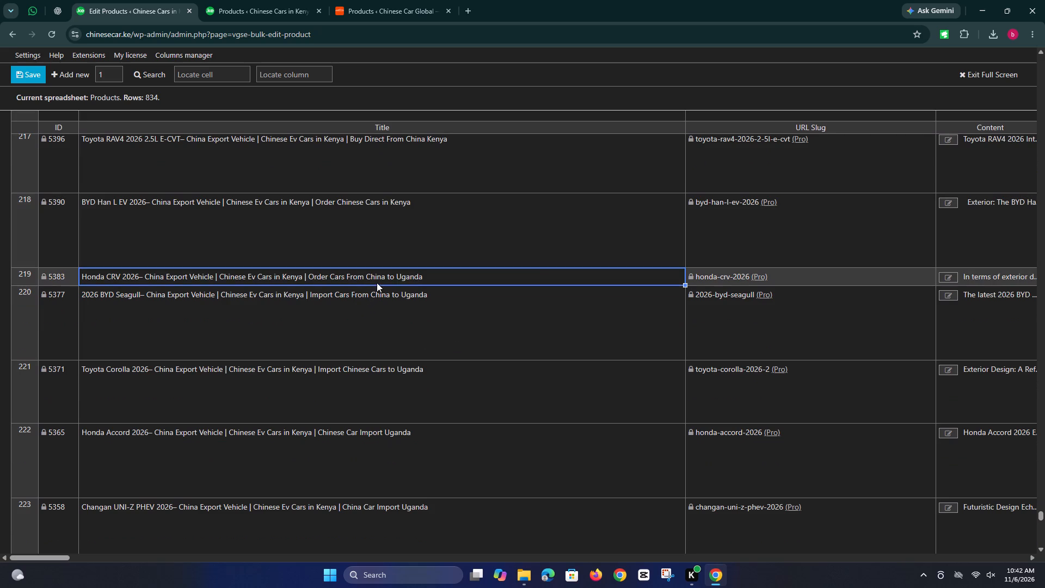
{"action": "left_click_drag", "start_coordinate": [431, 275], "coordinate": [398, 281]}
{"action": "right_click", "coordinate": [408, 275]}
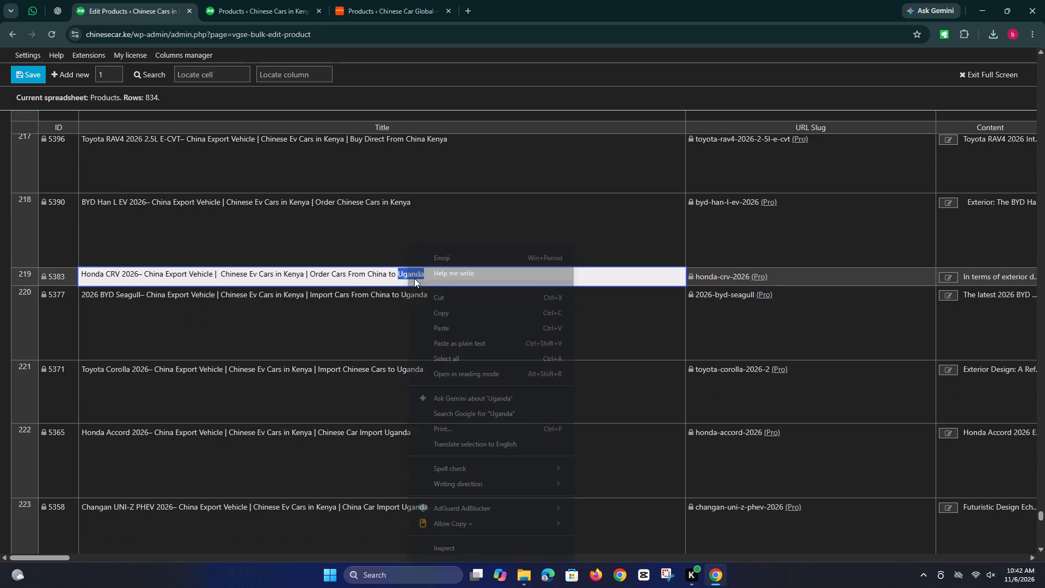
{"action": "left_click", "coordinate": [459, 330]}
Replace Uganda with Kenya in the 2026 BYD Seagull title so it ends "Import Cars From China to Kenya".
{"action": "double_click", "coordinate": [403, 326]}
{"action": "left_click_drag", "start_coordinate": [433, 296], "coordinate": [432, 296]}
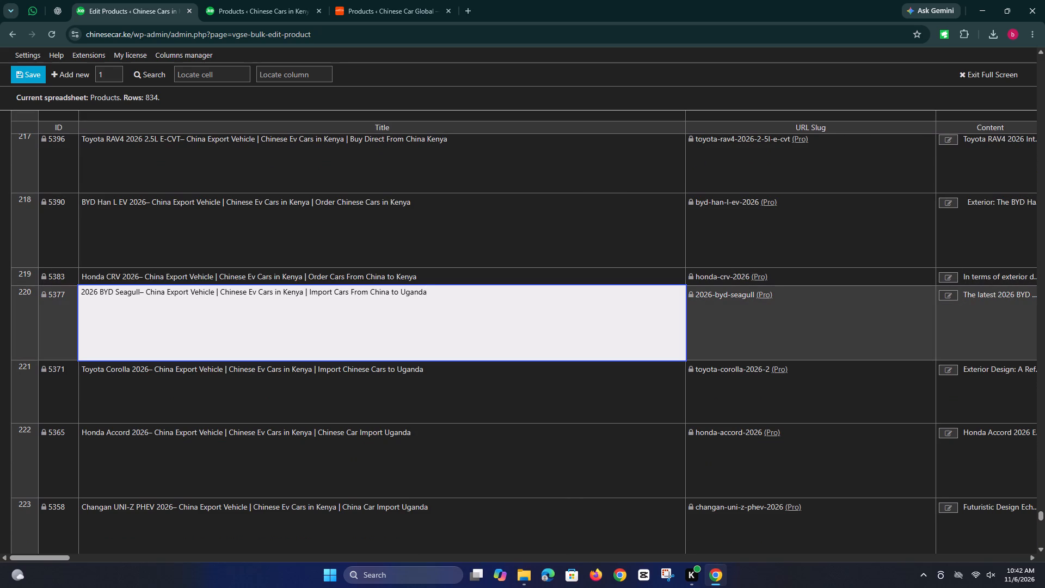
{"action": "left_click_drag", "start_coordinate": [432, 296], "coordinate": [403, 301]}
{"action": "right_click", "coordinate": [413, 295]}
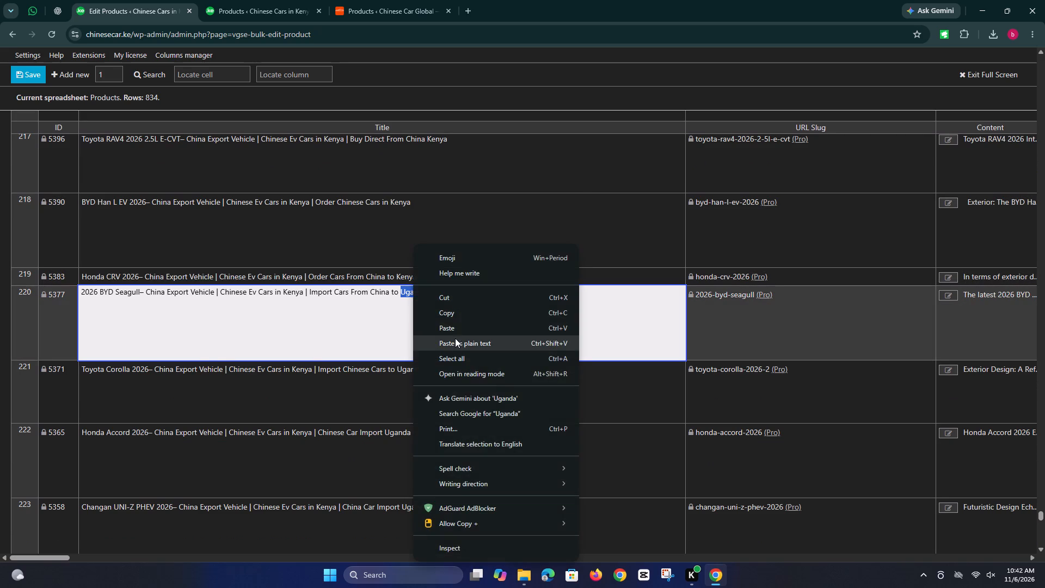
{"action": "left_click", "coordinate": [456, 329]}
Replace Uganda with Kenya in the Toyota Corolla 2026 title so it ends "Import Chinese Cars to Kenya".
{"action": "scroll", "coordinate": [415, 333], "scroll_direction": "down", "scroll_amount": 2}
{"action": "triple_click", "coordinate": [358, 299]}
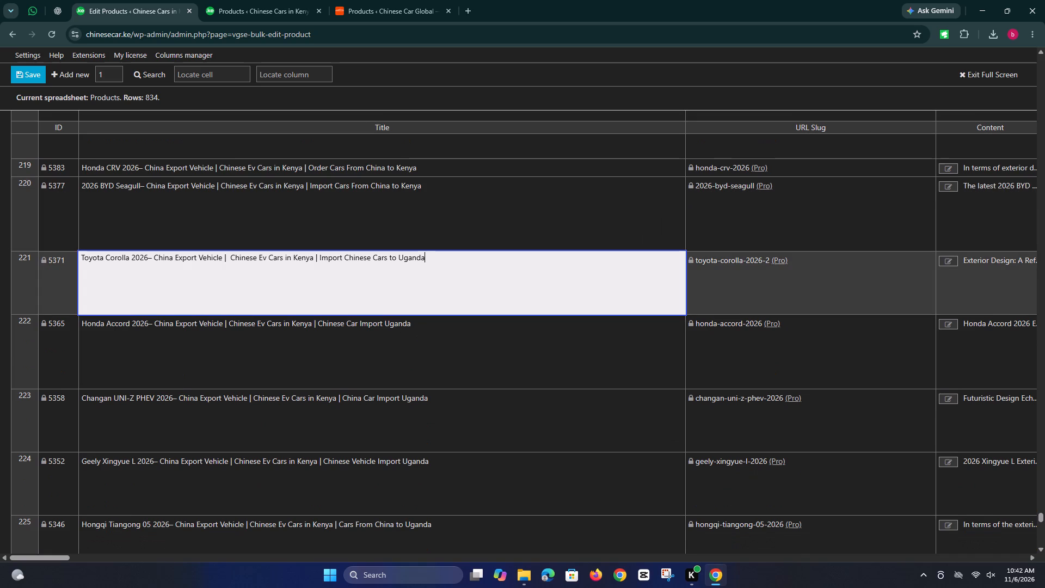
{"action": "left_click_drag", "start_coordinate": [432, 258], "coordinate": [399, 262]}
{"action": "right_click", "coordinate": [409, 259]}
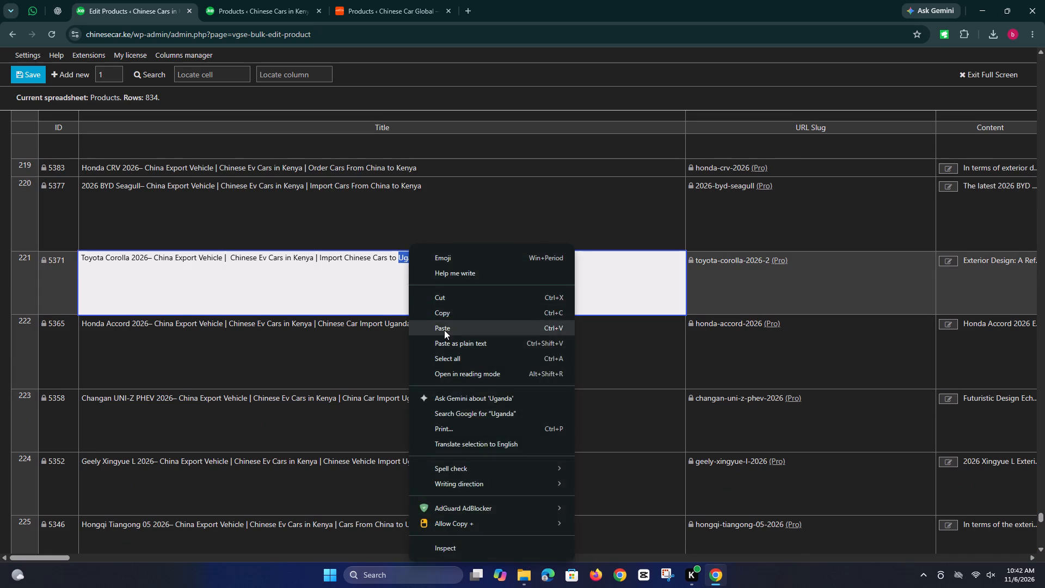
{"action": "left_click", "coordinate": [444, 330]}
Replace Uganda with Kenya in the Honda Accord 2026 title so it ends "Chinese Car Import Kenya".
{"action": "triple_click", "coordinate": [407, 340]}
{"action": "left_click_drag", "start_coordinate": [420, 323], "coordinate": [388, 327]}
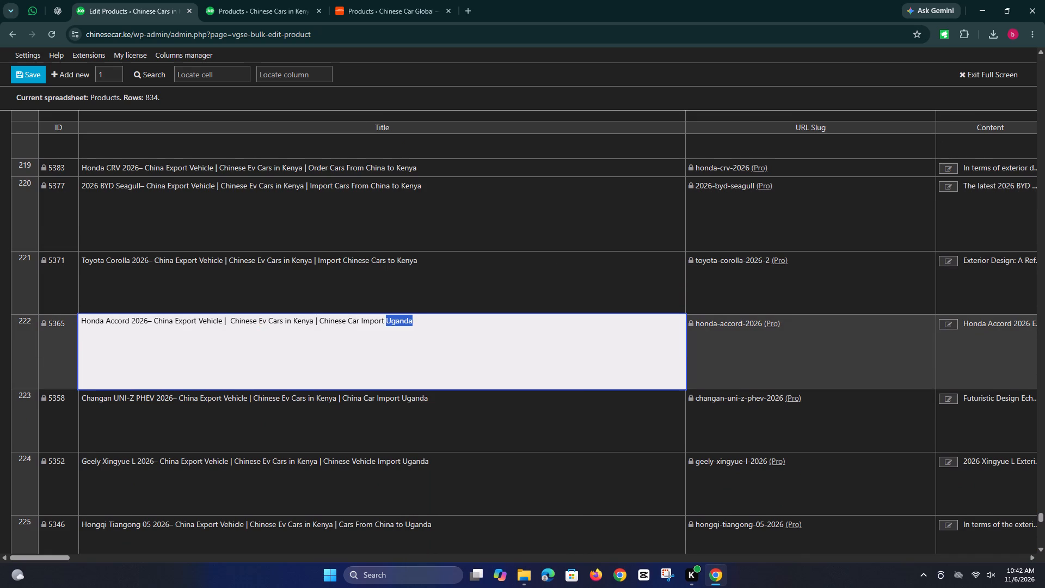
{"action": "left_click_drag", "start_coordinate": [388, 327], "coordinate": [387, 327]}
{"action": "right_click", "coordinate": [397, 319]}
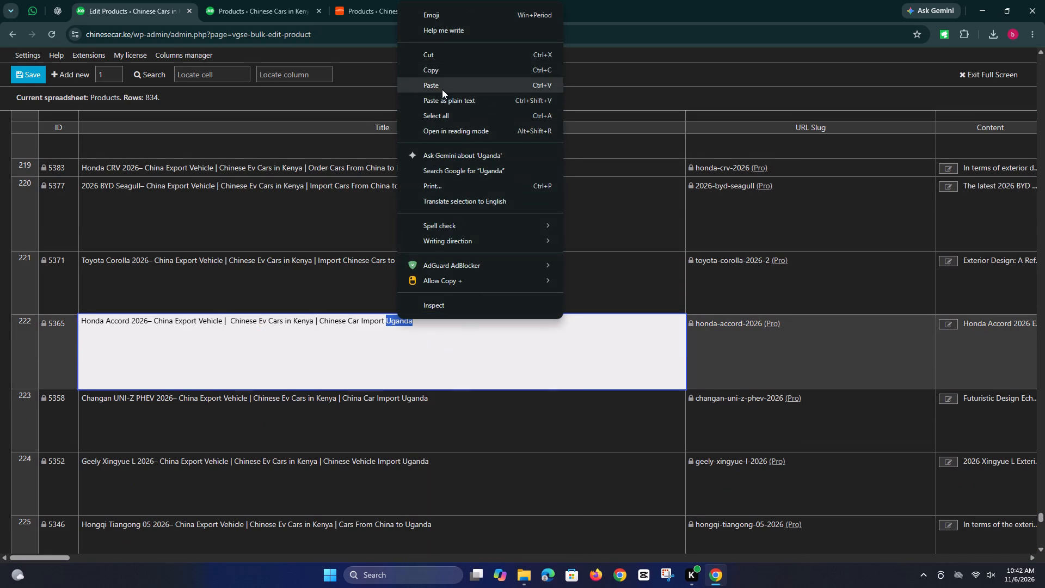
{"action": "left_click", "coordinate": [443, 89]}
Replace Uganda with Kenya in the Changan UNI-Z PHEV 2026 title so it ends "China Car Import Kenya".
{"action": "scroll", "coordinate": [440, 326], "scroll_direction": "down", "scroll_amount": 3}
{"action": "triple_click", "coordinate": [359, 271]}
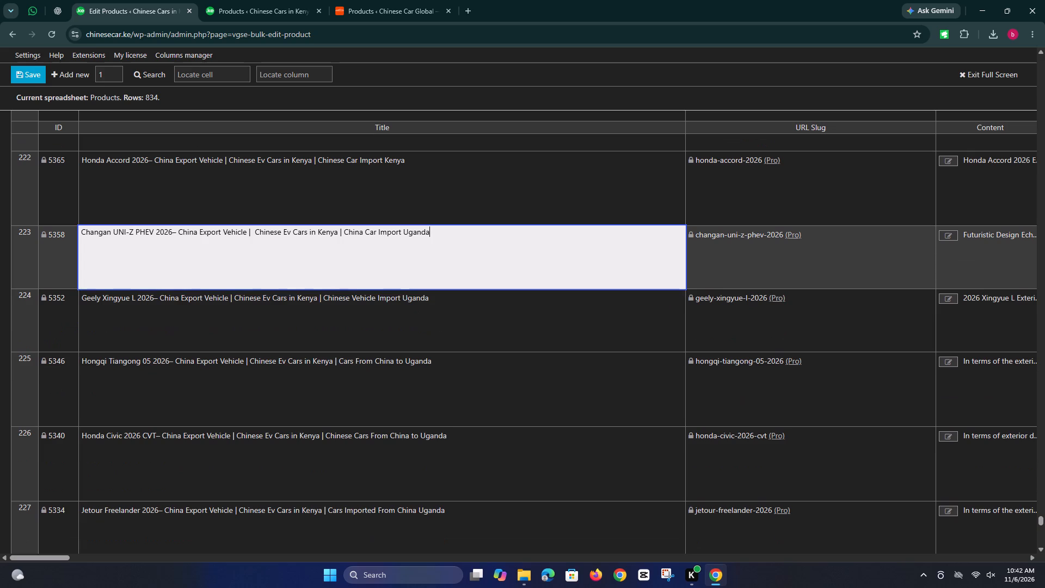
{"action": "left_click_drag", "start_coordinate": [437, 232], "coordinate": [404, 238]}
{"action": "right_click", "coordinate": [413, 232]}
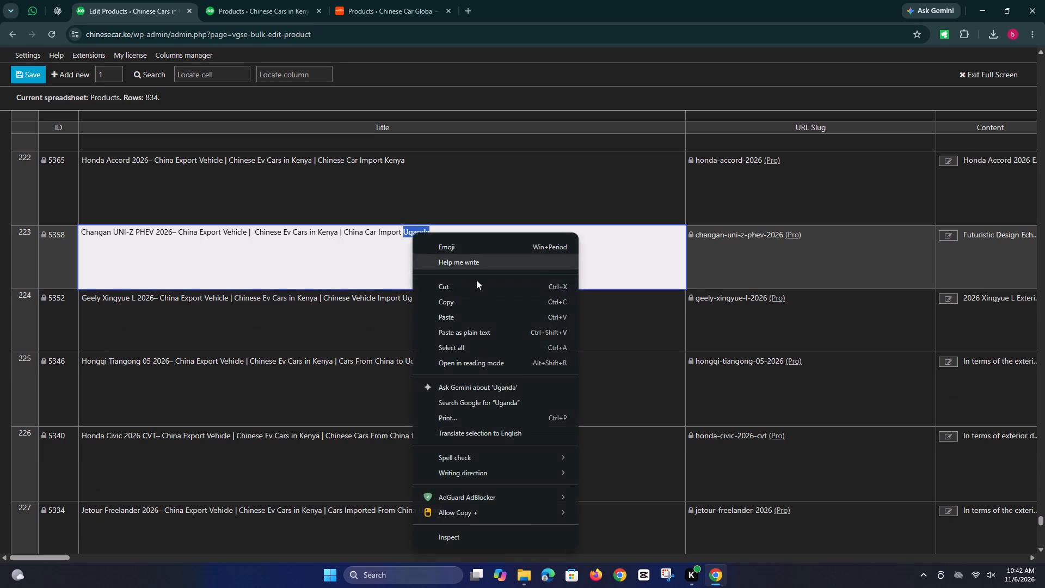
{"action": "left_click", "coordinate": [460, 318]}
Replace Uganda with Kenya in the Geely Xingyue L 2026 title so it ends "Chinese Vehicle Import Kenya".
{"action": "double_click", "coordinate": [413, 323]}
{"action": "left_click_drag", "start_coordinate": [433, 298], "coordinate": [416, 301]}
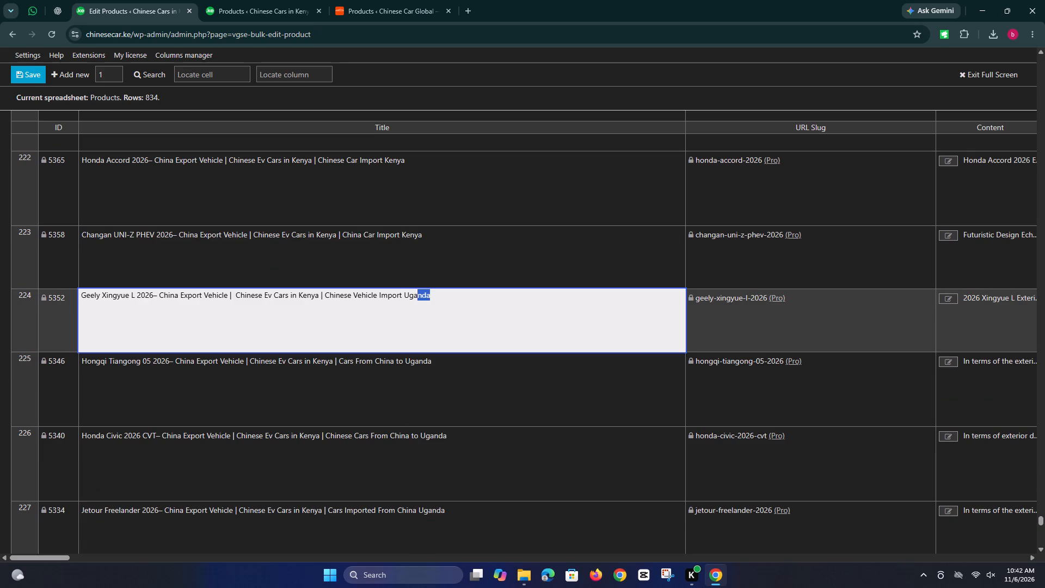
{"action": "left_click_drag", "start_coordinate": [416, 301], "coordinate": [404, 306]}
{"action": "right_click", "coordinate": [415, 292]}
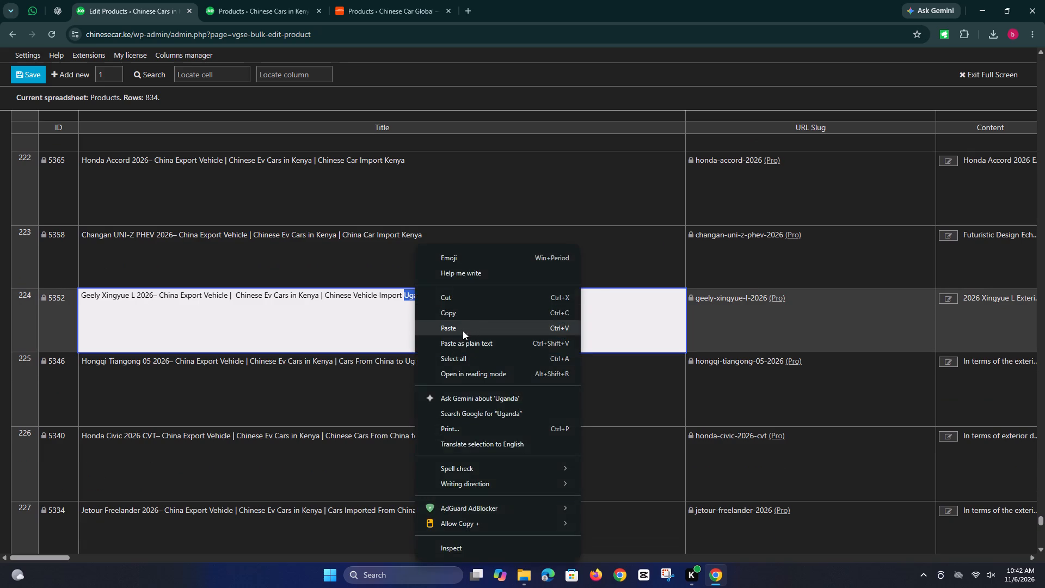
{"action": "left_click", "coordinate": [463, 330]}
Replace Uganda with Kenya in the Hongqi Tiangong 05 2026 title so it ends "Cars From China to Kenya".
{"action": "double_click", "coordinate": [409, 393]}
{"action": "left_click_drag", "start_coordinate": [435, 361], "coordinate": [407, 364]}
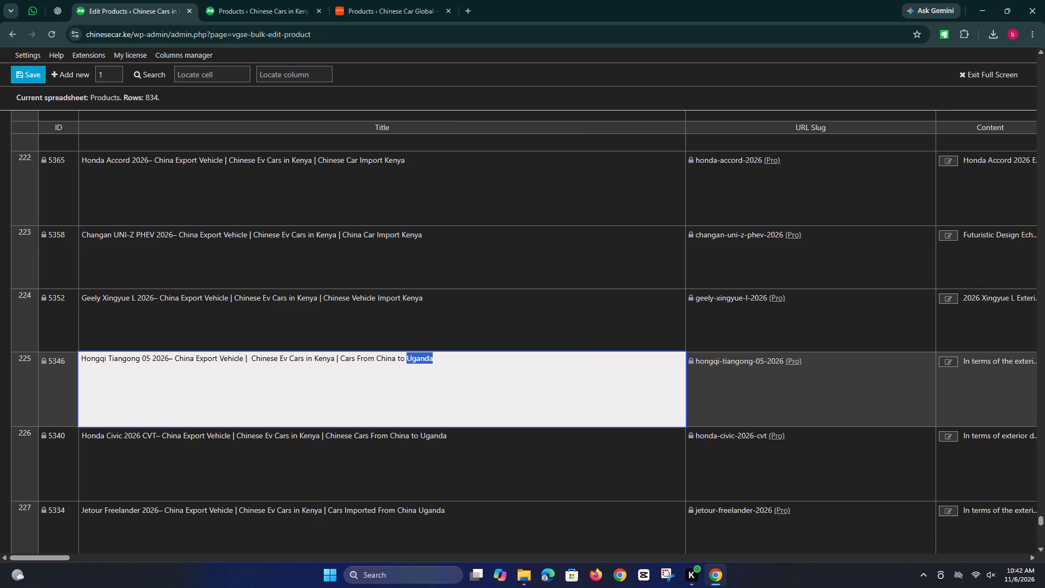
{"action": "right_click", "coordinate": [415, 362]}
{"action": "left_click", "coordinate": [456, 128]}
Replace Uganda with Kenya in the Honda Civic 2026 CVT title so it ends "Chinese Cars From China to Kenya".
{"action": "scroll", "coordinate": [413, 314], "scroll_direction": "down", "scroll_amount": 2}
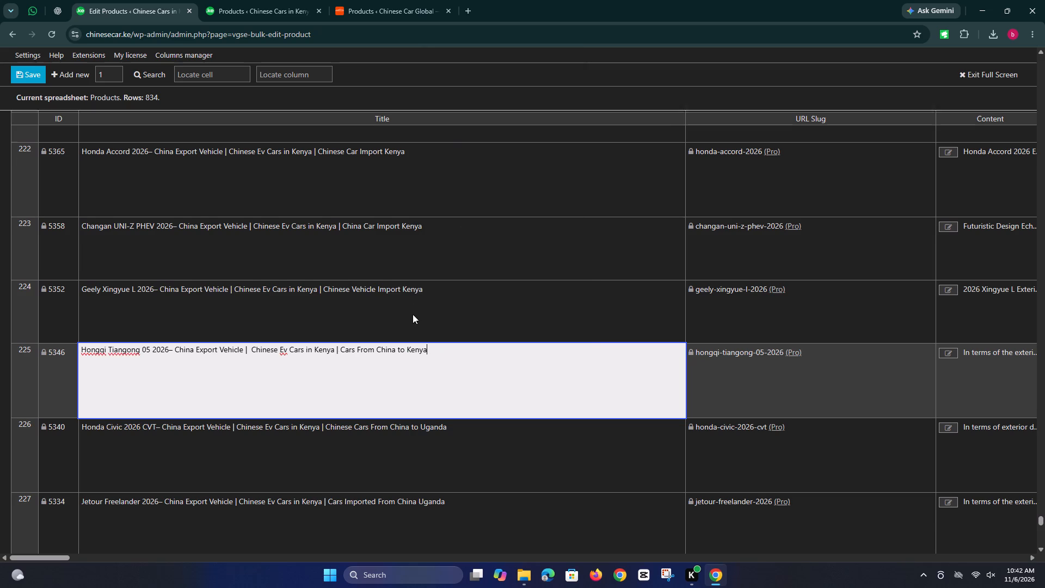
{"action": "scroll", "coordinate": [413, 314], "scroll_direction": "down", "scroll_amount": 1}
{"action": "triple_click", "coordinate": [392, 313]}
{"action": "left_click_drag", "start_coordinate": [456, 271], "coordinate": [420, 277]}
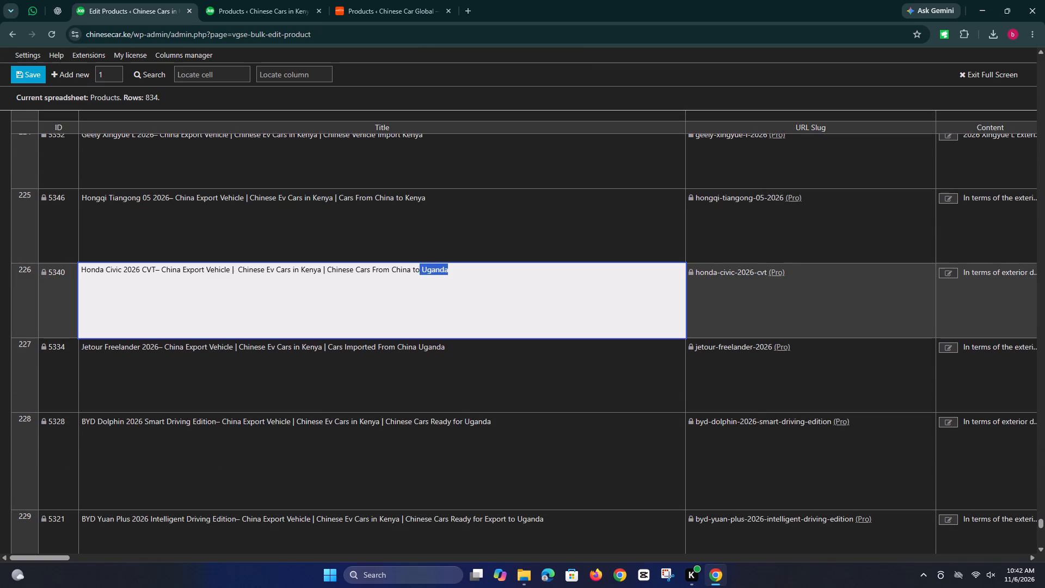
{"action": "left_click_drag", "start_coordinate": [420, 277], "coordinate": [422, 277]}
{"action": "right_click", "coordinate": [431, 271]}
{"action": "left_click", "coordinate": [475, 328]}
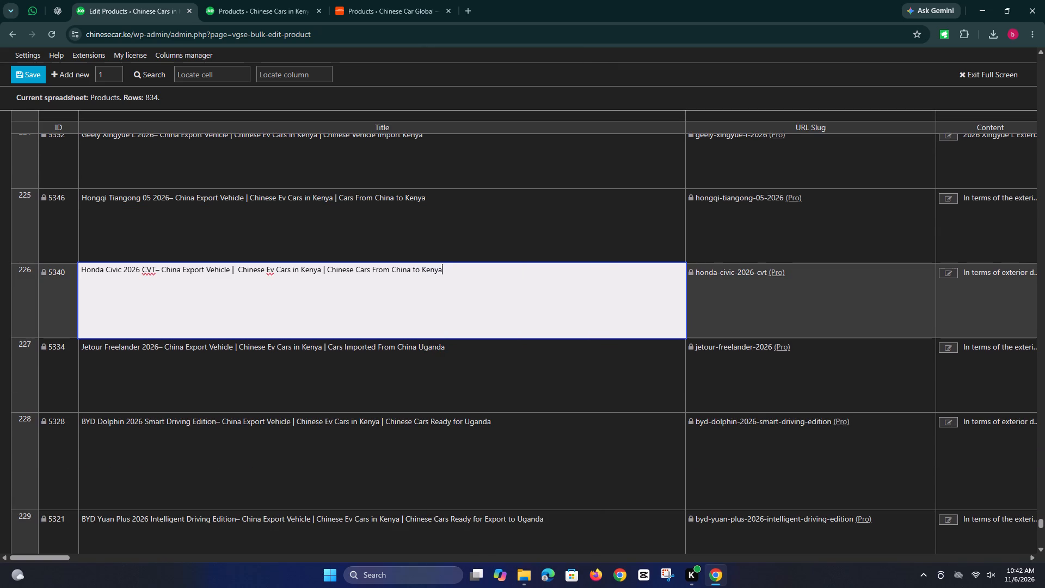
Replace Uganda with Kenya in the Jetour Freelander 2026 title so it ends "Cars Imported From China Kenya".
{"action": "double_click", "coordinate": [414, 393]}
{"action": "left_click_drag", "start_coordinate": [451, 352], "coordinate": [421, 356]}
{"action": "right_click", "coordinate": [433, 346]}
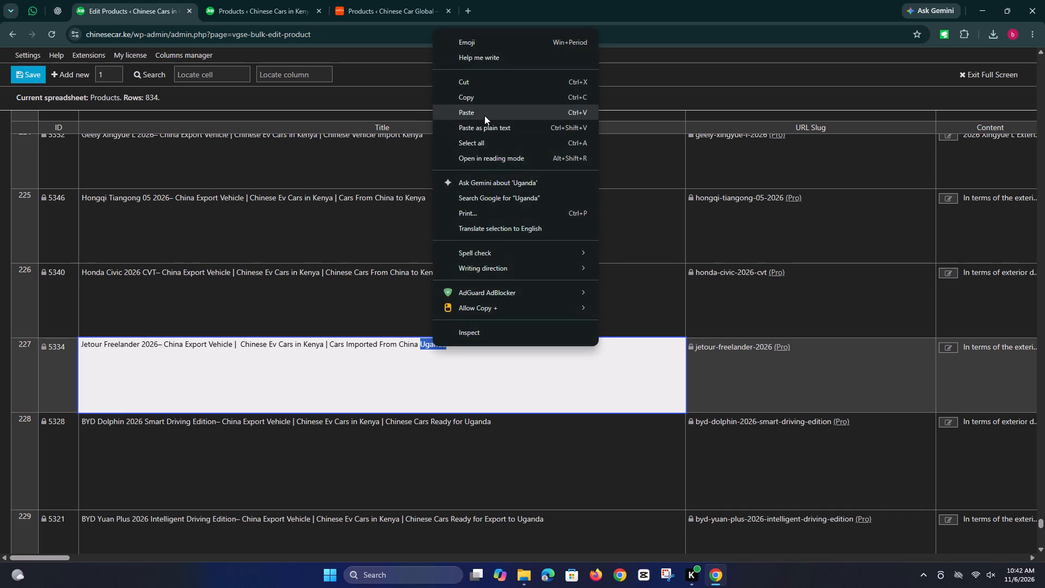
{"action": "left_click", "coordinate": [484, 115]}
Replace Uganda with Kenya in the BYD Dolphin 2026 Smart Driving Edition title so it ends "Chinese Cars Ready for Kenya".
{"action": "scroll", "coordinate": [470, 354], "scroll_direction": "down", "scroll_amount": 3}
{"action": "triple_click", "coordinate": [413, 332]}
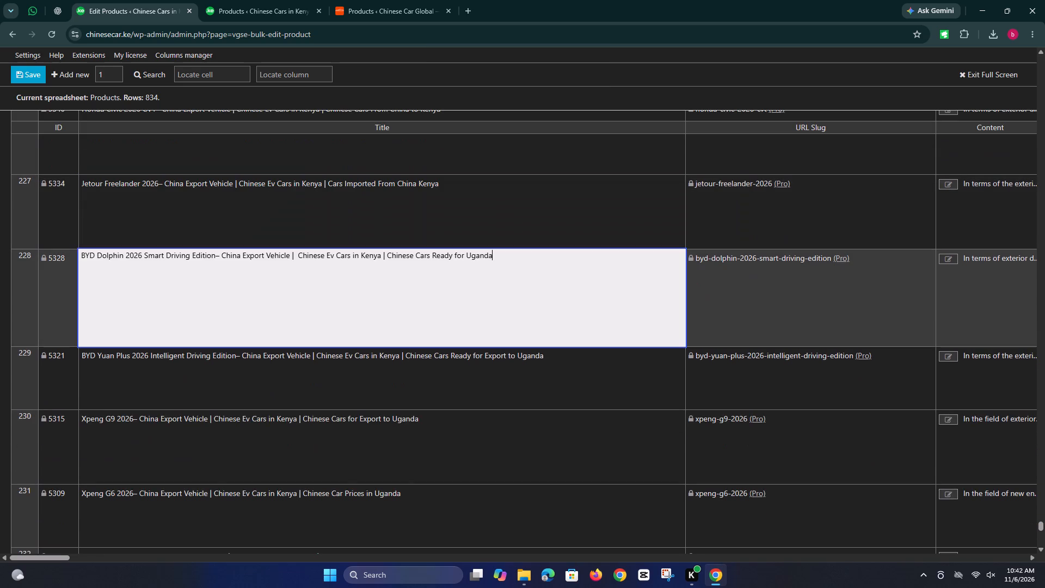
{"action": "left_click_drag", "start_coordinate": [502, 257], "coordinate": [468, 264]}
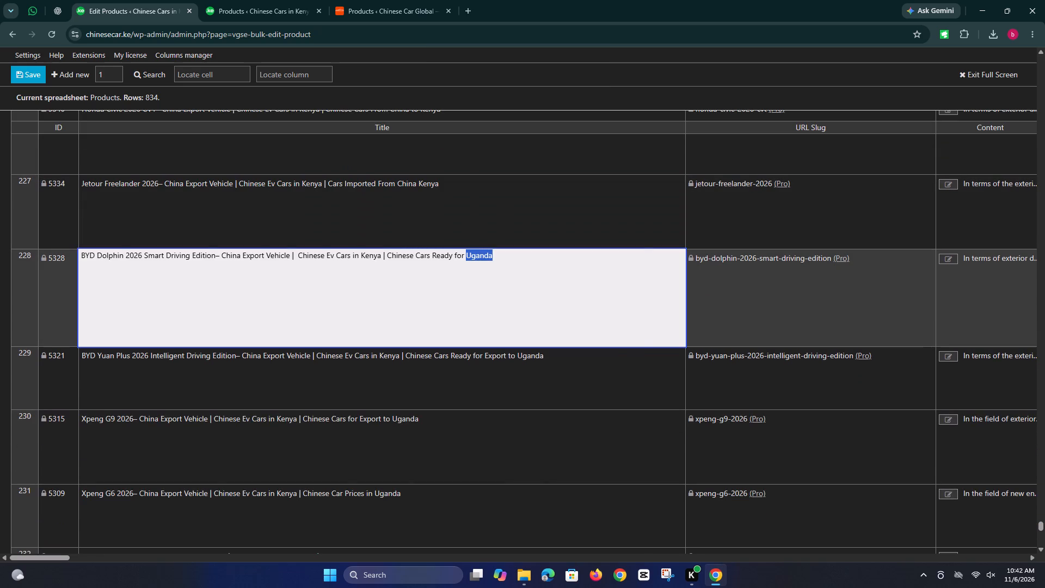
{"action": "right_click", "coordinate": [477, 256]}
{"action": "left_click", "coordinate": [522, 327]}
Replace Uganda with Kenya in the BYD Yuan Plus 2026 Intelligent Driving Edition title so it ends "Chinese Cars Ready for Export to Kenya".
{"action": "double_click", "coordinate": [478, 383]}
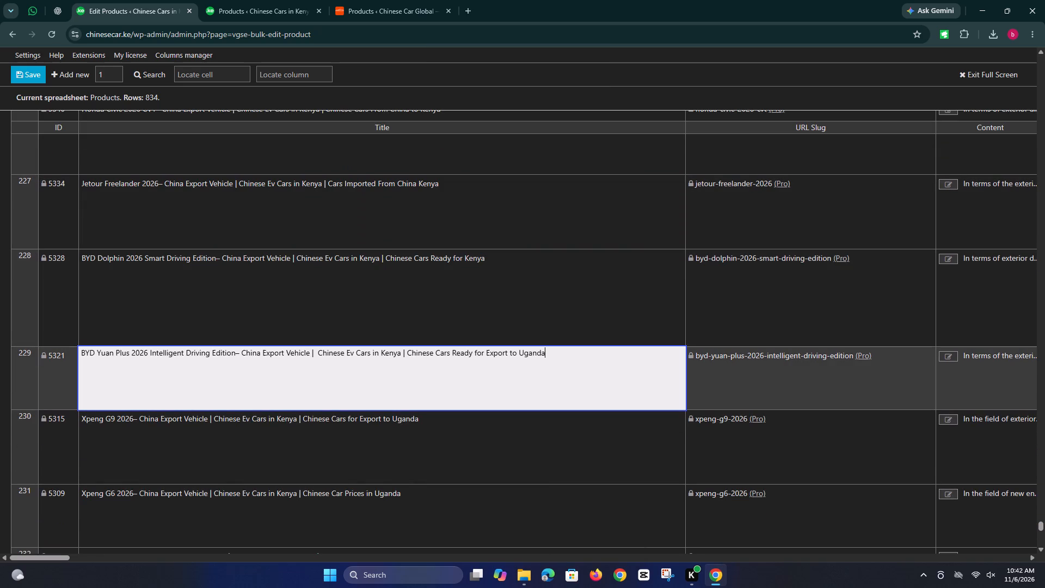
{"action": "left_click_drag", "start_coordinate": [549, 355], "coordinate": [521, 359]}
{"action": "right_click", "coordinate": [527, 356]}
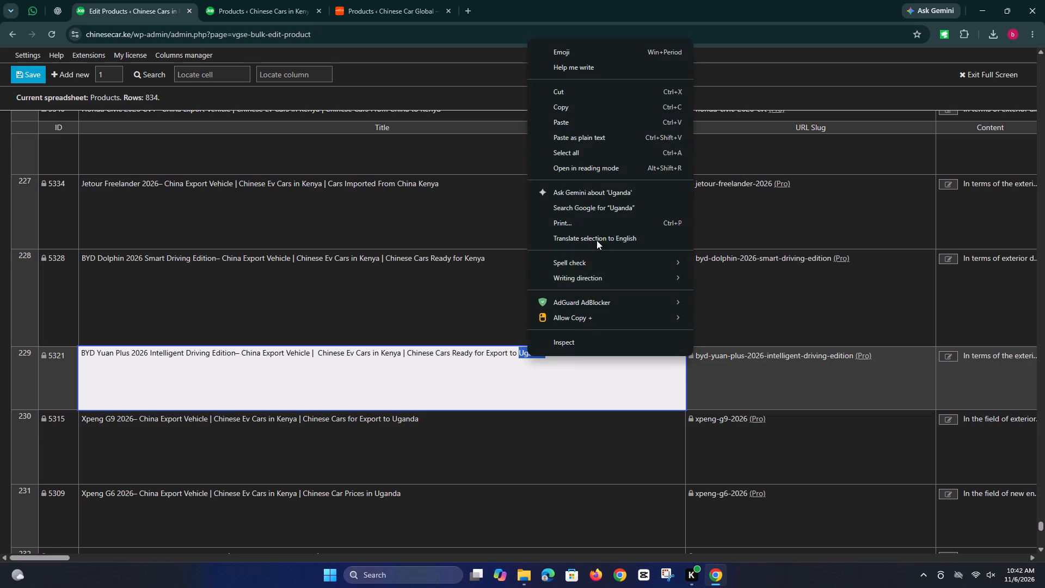
{"action": "left_click", "coordinate": [558, 124]}
Replace Uganda with Kenya in the Xpeng G9 2026 title so it ends "Chinese Cars for Export to Kenya".
{"action": "scroll", "coordinate": [462, 299], "scroll_direction": "down", "scroll_amount": 4}
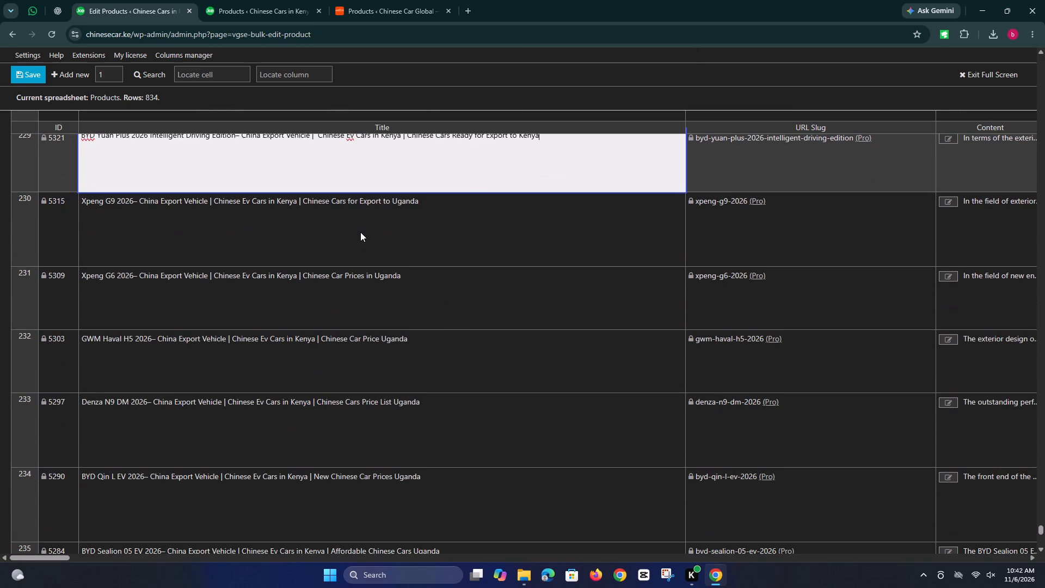
{"action": "triple_click", "coordinate": [360, 232]}
{"action": "left_click_drag", "start_coordinate": [430, 200], "coordinate": [397, 205]}
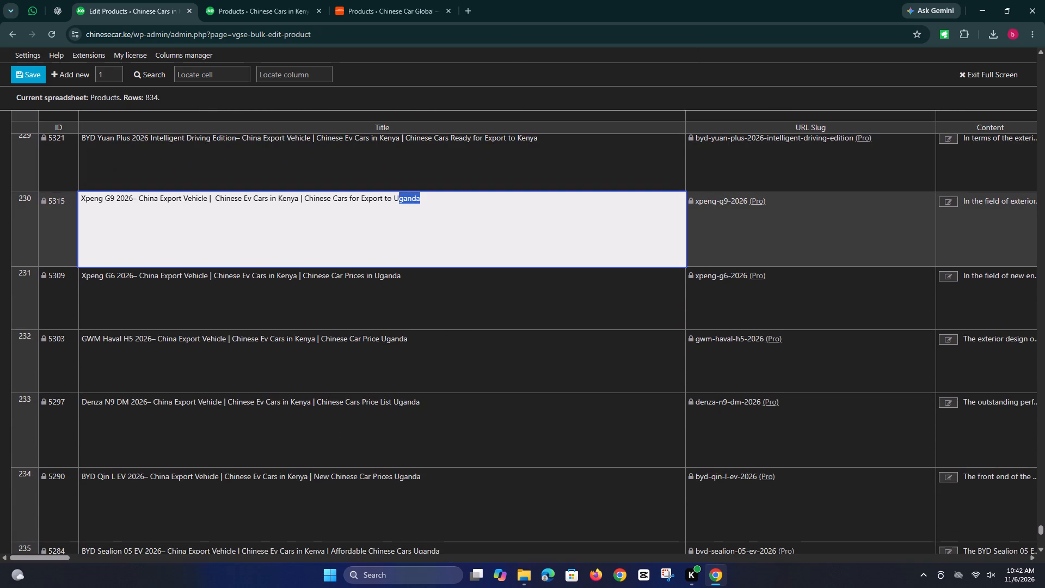
{"action": "left_click_drag", "start_coordinate": [397, 205], "coordinate": [394, 206]}
{"action": "right_click", "coordinate": [409, 199]}
{"action": "left_click", "coordinate": [458, 283]}
Replace Uganda with Kenya in the Xpeng G6 2026 title so it ends "Chinese Car Prices in Kenya".
{"action": "double_click", "coordinate": [398, 300]}
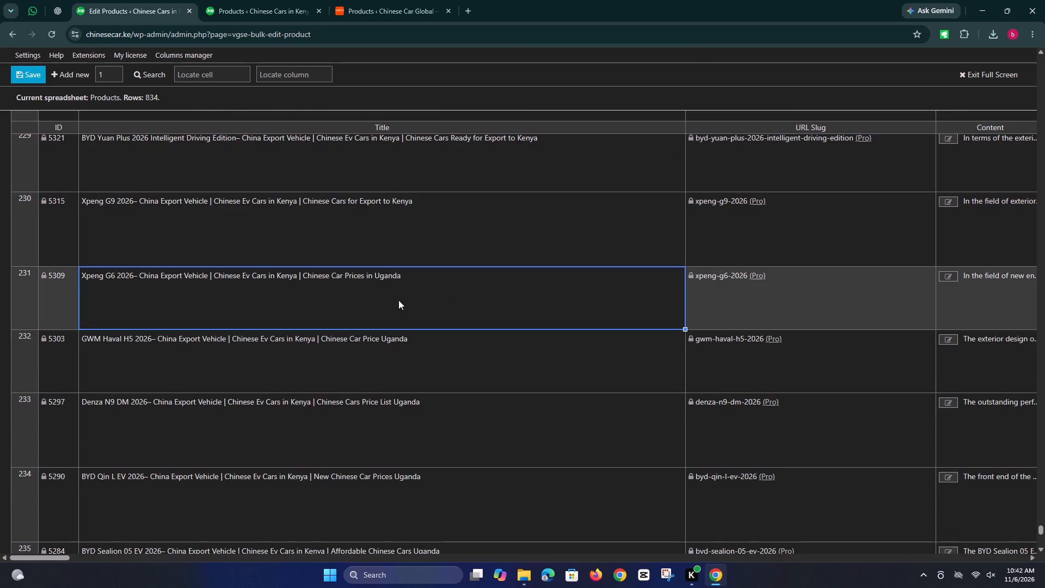
{"action": "left_click_drag", "start_coordinate": [413, 274], "coordinate": [377, 282]}
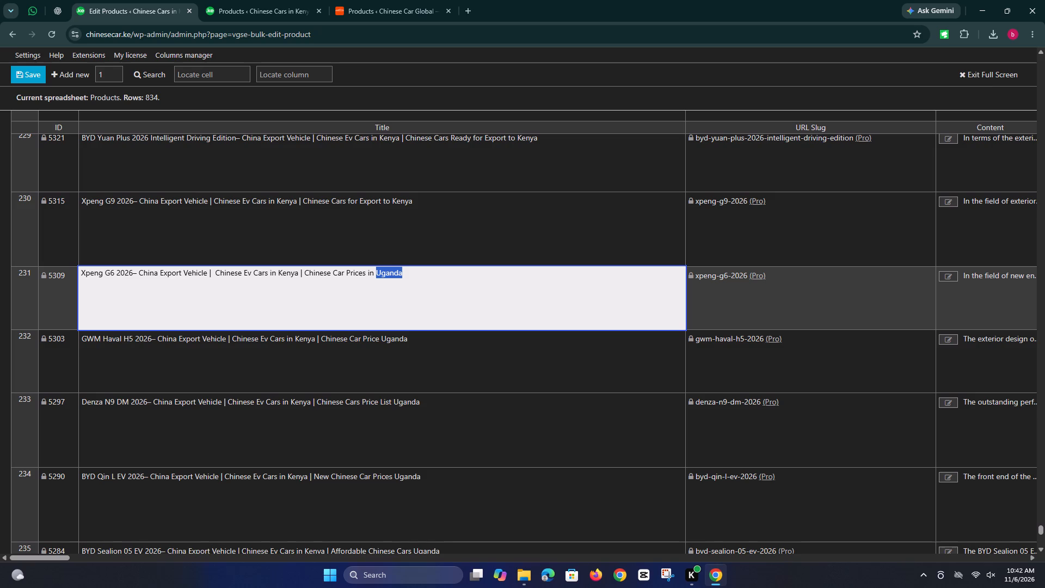
{"action": "right_click", "coordinate": [388, 273]}
{"action": "left_click", "coordinate": [441, 332]}
Replace Uganda with Kenya in the GWM Haval H5 2026 title so it ends "Chinese Car Price Kenya".
{"action": "double_click", "coordinate": [389, 364]}
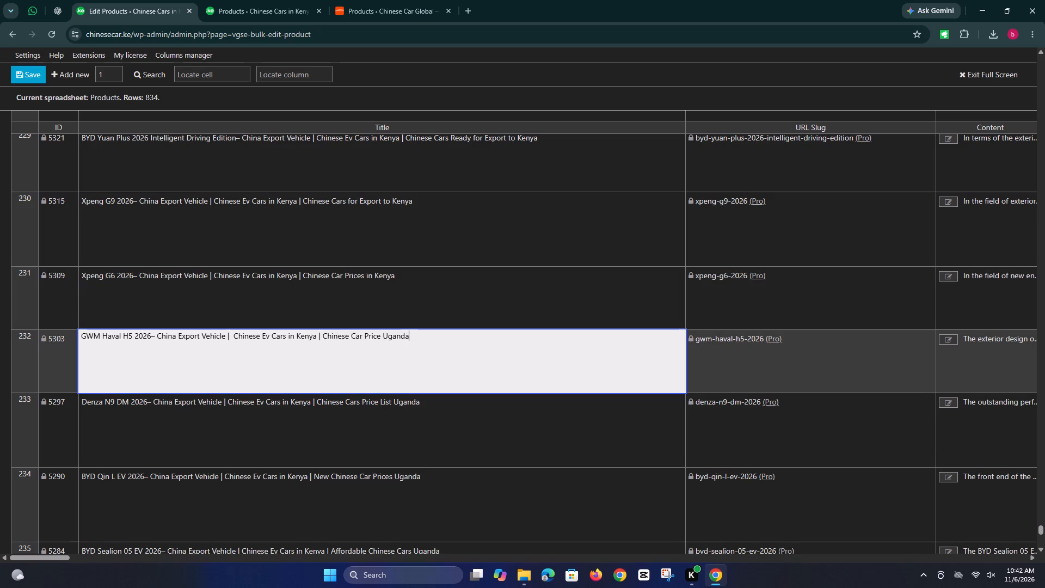
{"action": "left_click_drag", "start_coordinate": [413, 340], "coordinate": [385, 342]}
{"action": "right_click", "coordinate": [397, 338]}
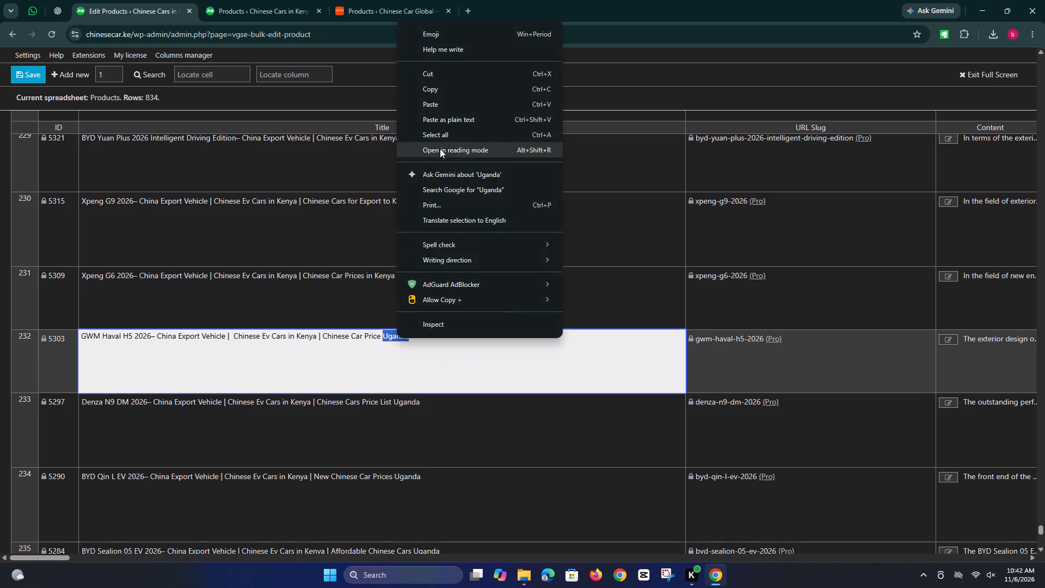
{"action": "left_click", "coordinate": [448, 108]}
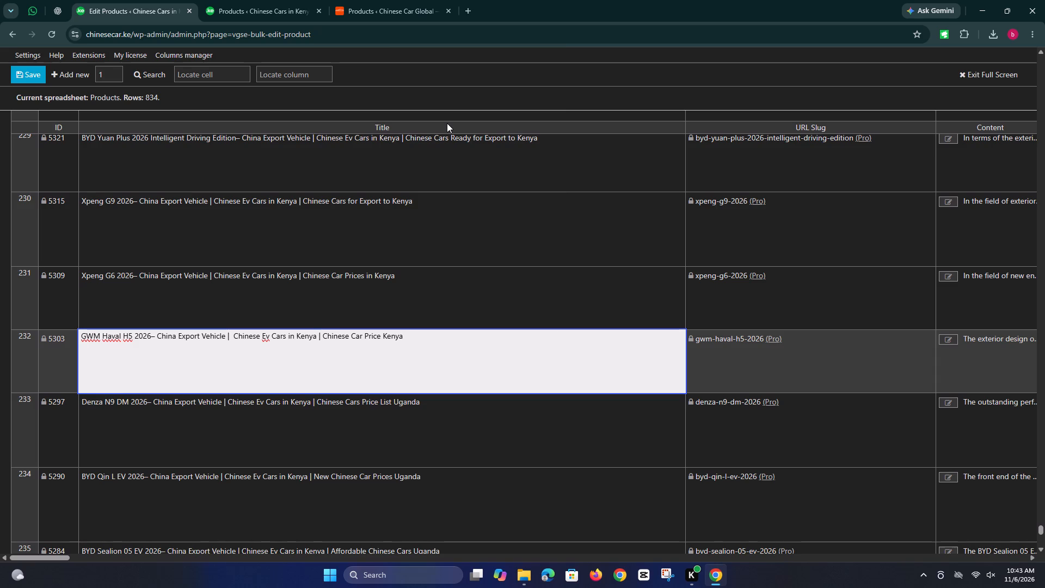
Replace Uganda with Kenya in the Denza N9 DM 2026 title so it ends "Chinese Cars Price List Kenya".
{"action": "scroll", "coordinate": [413, 271], "scroll_direction": "down", "scroll_amount": 4}
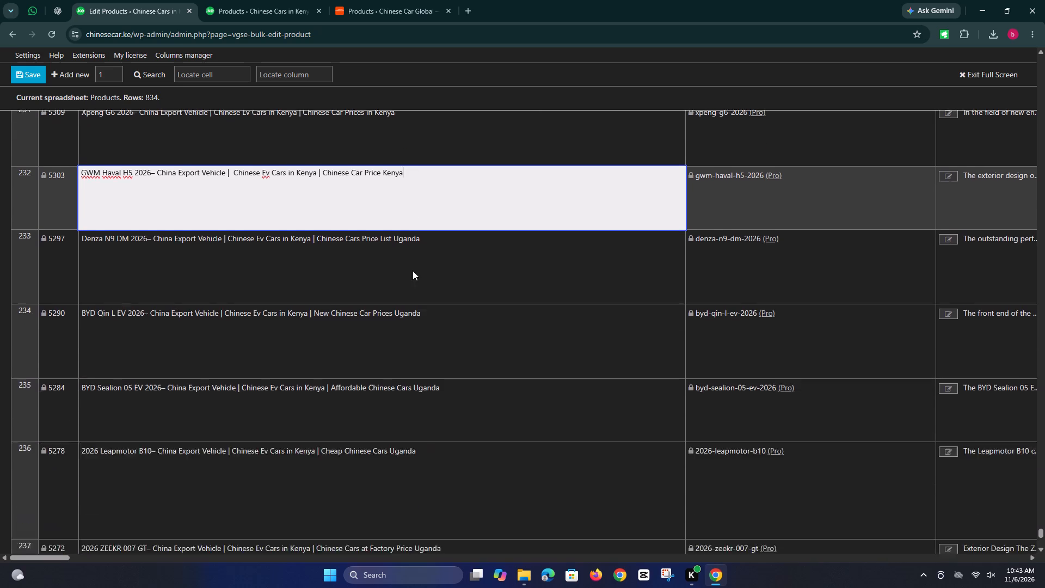
{"action": "triple_click", "coordinate": [354, 238]}
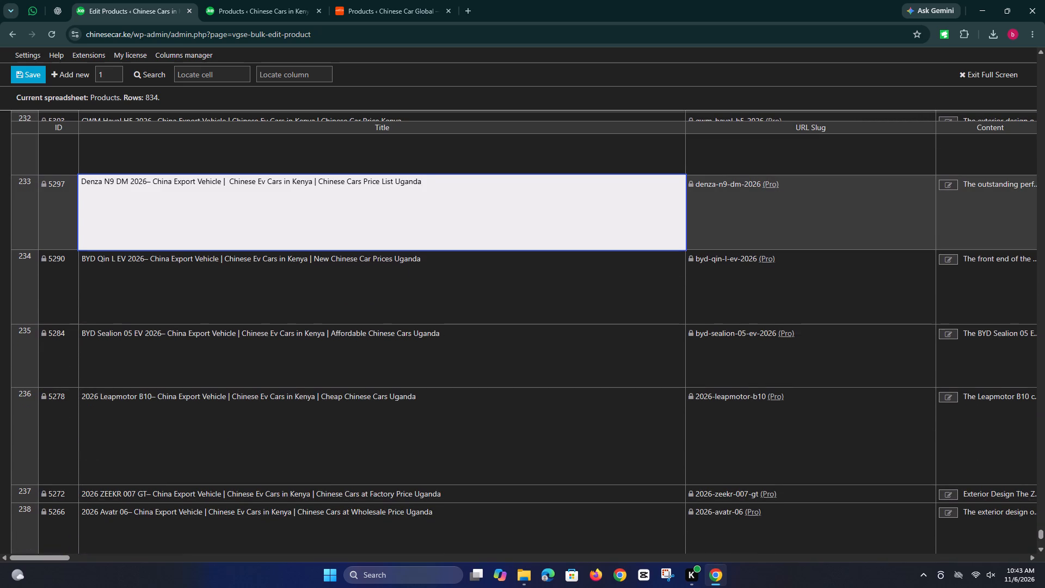
{"action": "left_click_drag", "start_coordinate": [433, 181], "coordinate": [397, 187]}
{"action": "right_click", "coordinate": [408, 182]}
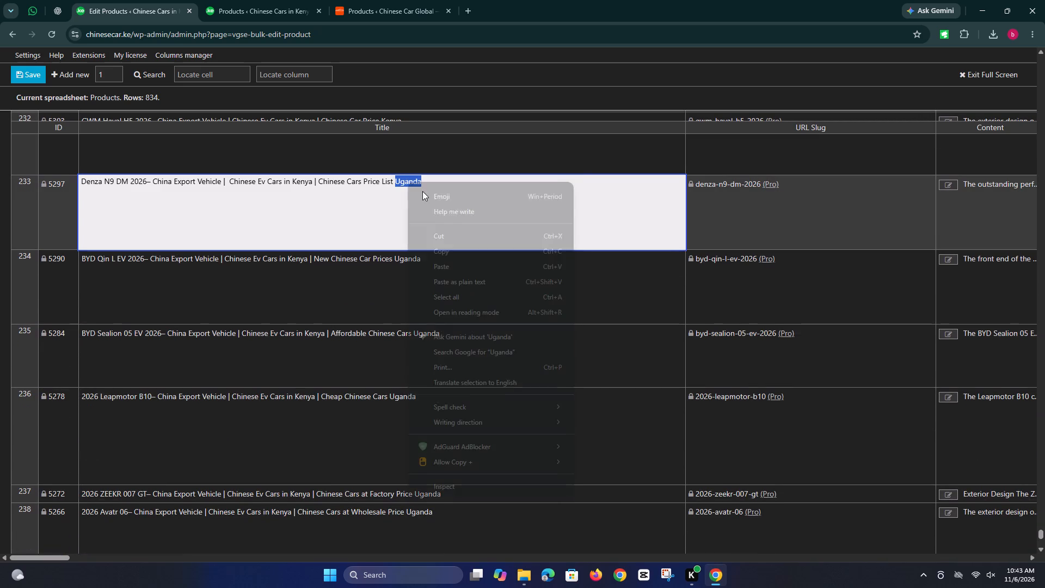
{"action": "left_click", "coordinate": [446, 267]}
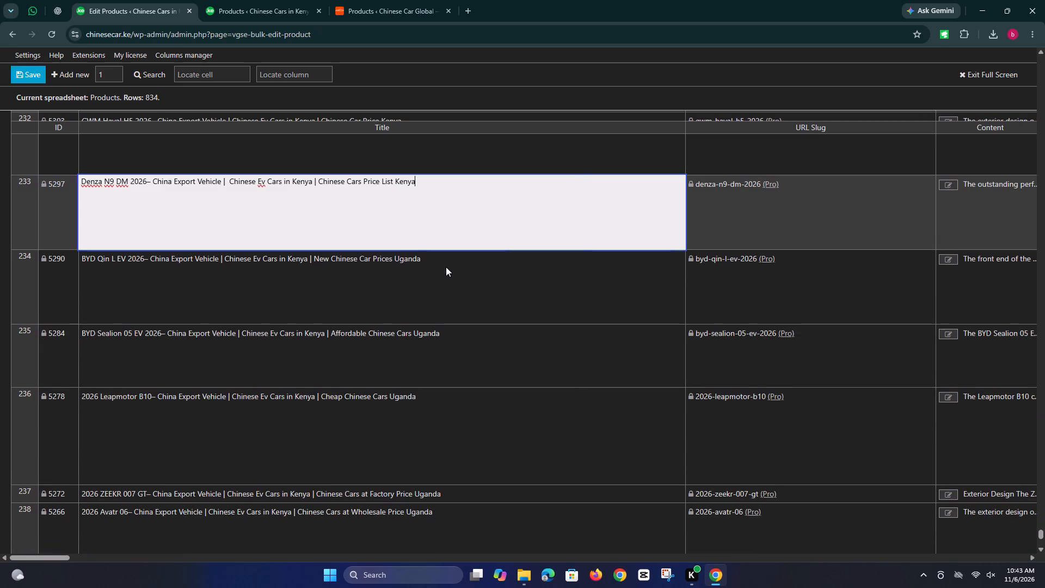
Replace Uganda with Kenya in the BYD Qin L EV 2026 title so it ends "New Chinese Car Prices Kenya".
{"action": "double_click", "coordinate": [426, 284]}
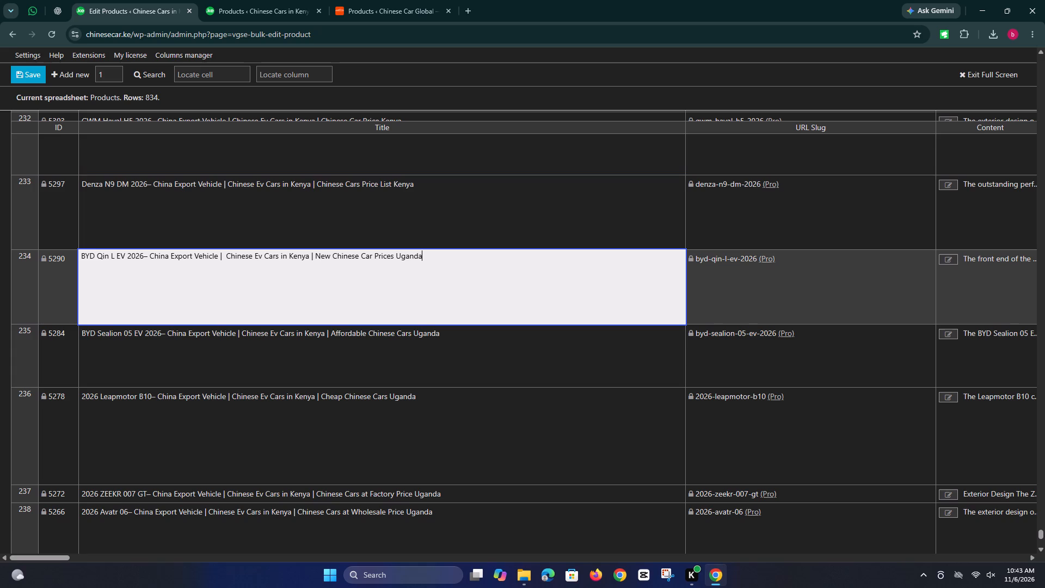
{"action": "left_click_drag", "start_coordinate": [433, 261], "coordinate": [397, 263]}
{"action": "right_click", "coordinate": [412, 256]}
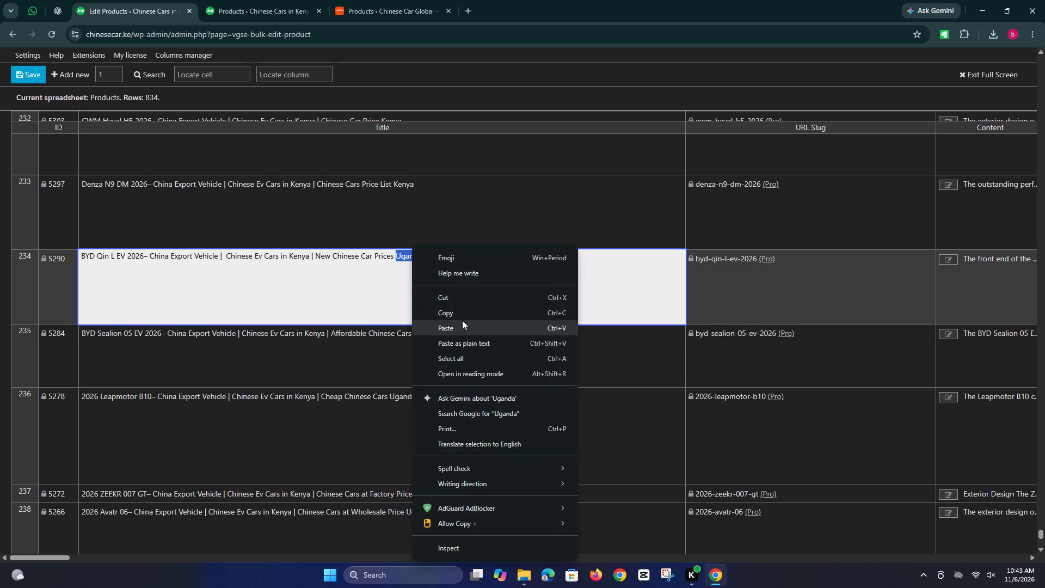
{"action": "left_click", "coordinate": [463, 328]}
Replace Uganda with Kenya in the BYD Sealion 05 EV 2026 title so it ends "Affordable Chinese Cars Kenya".
{"action": "double_click", "coordinate": [422, 363]}
{"action": "left_click_drag", "start_coordinate": [446, 334], "coordinate": [434, 334]}
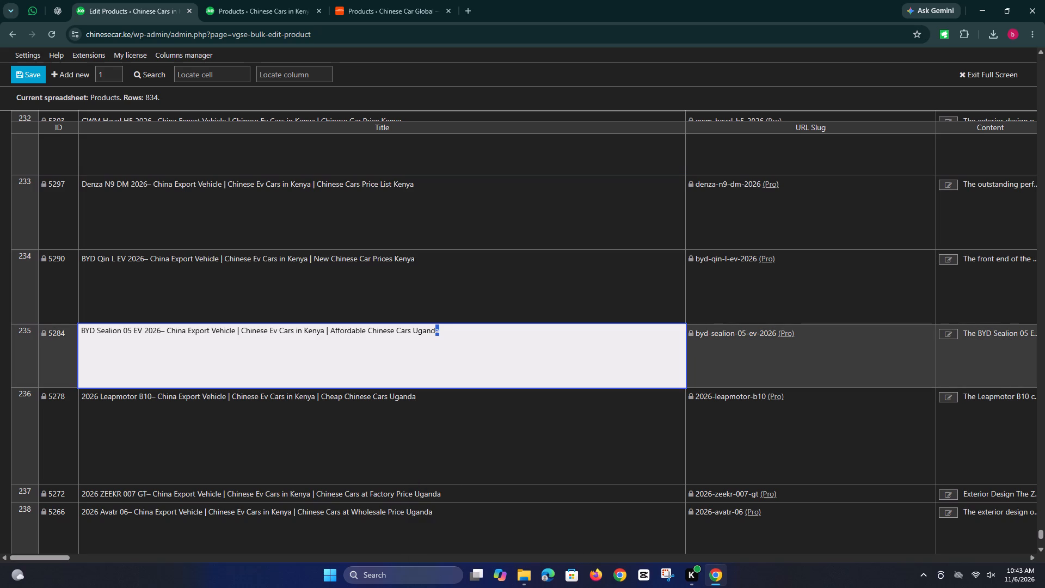
{"action": "left_click_drag", "start_coordinate": [434, 334], "coordinate": [415, 335]}
{"action": "right_click", "coordinate": [425, 333]}
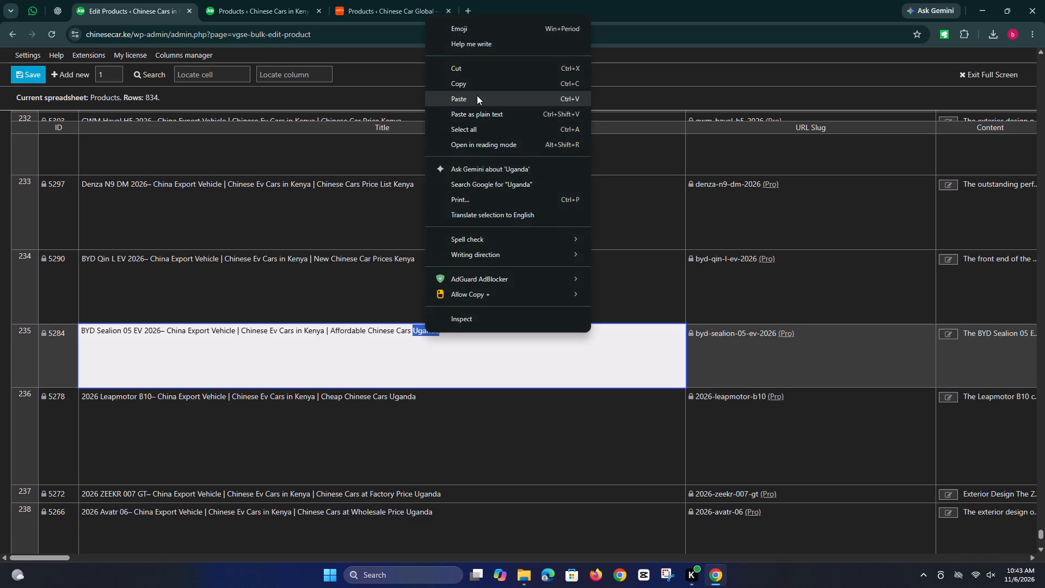
{"action": "left_click", "coordinate": [477, 95]}
Replace Uganda with Kenya in the 2026 Leapmotor B10 title so it ends "Cheap Chinese Cars Kenya".
{"action": "scroll", "coordinate": [430, 273], "scroll_direction": "down", "scroll_amount": 3}
{"action": "double_click", "coordinate": [354, 261]}
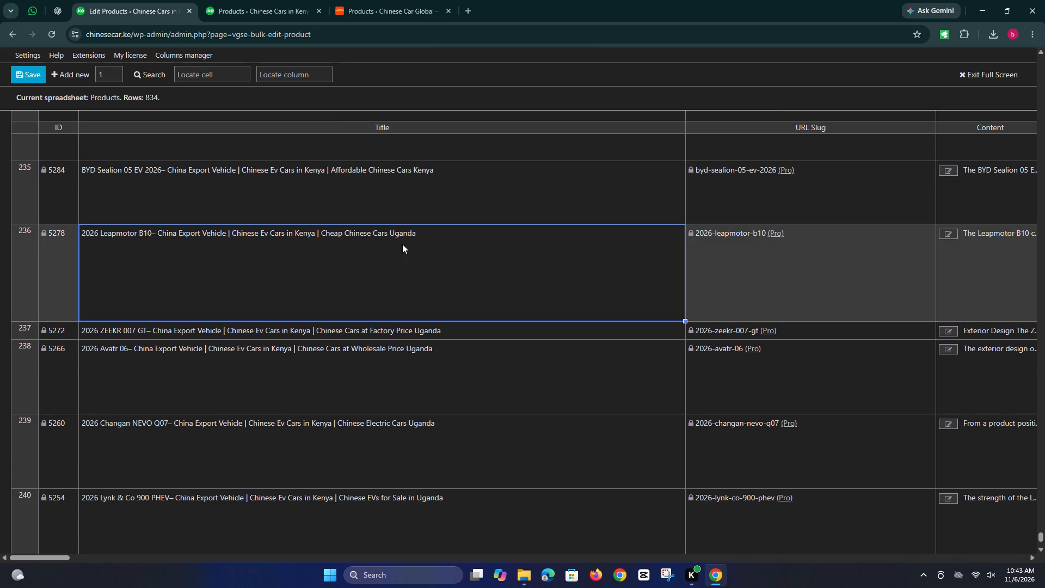
{"action": "double_click", "coordinate": [385, 266]}
{"action": "left_click_drag", "start_coordinate": [423, 235], "coordinate": [393, 239]}
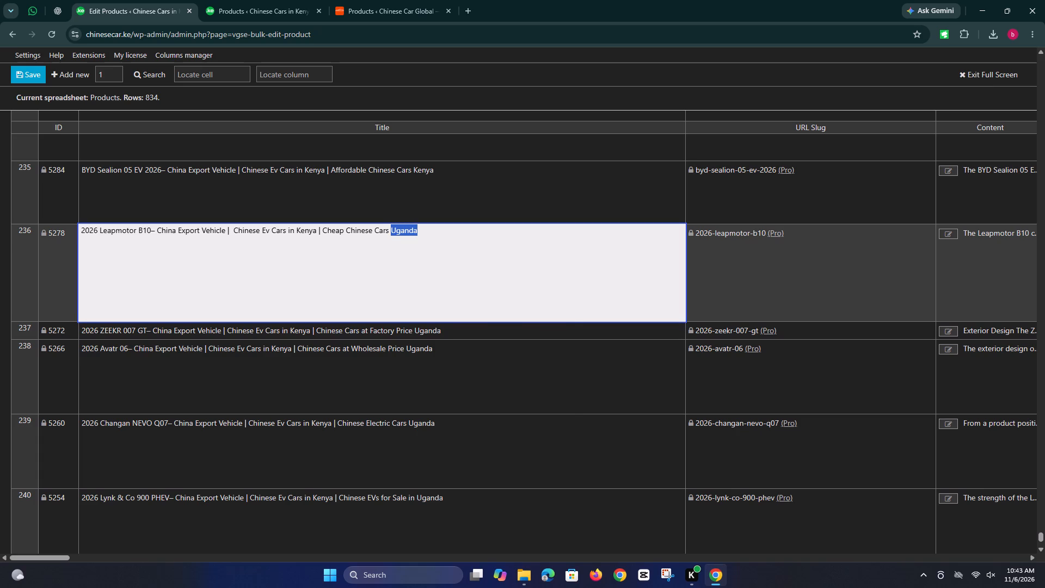
{"action": "right_click", "coordinate": [408, 231]}
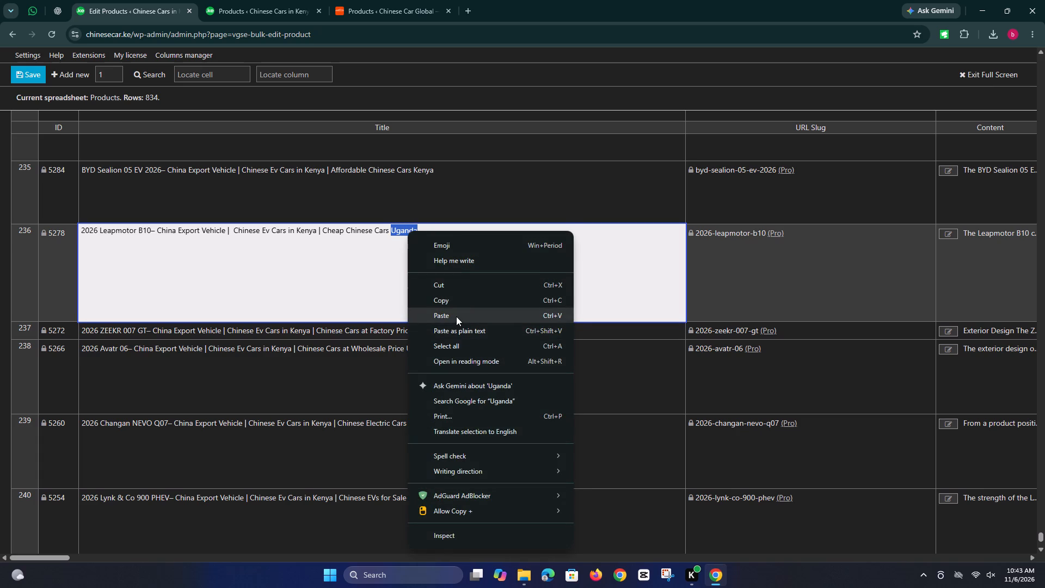
{"action": "left_click", "coordinate": [456, 316]}
Replace Uganda with Kenya in the 2026 ZEEKR 007 GT title so it ends "Chinese Cars at Factory Price Kenya".
{"action": "double_click", "coordinate": [447, 332]}
{"action": "left_click_drag", "start_coordinate": [453, 330], "coordinate": [422, 330]}
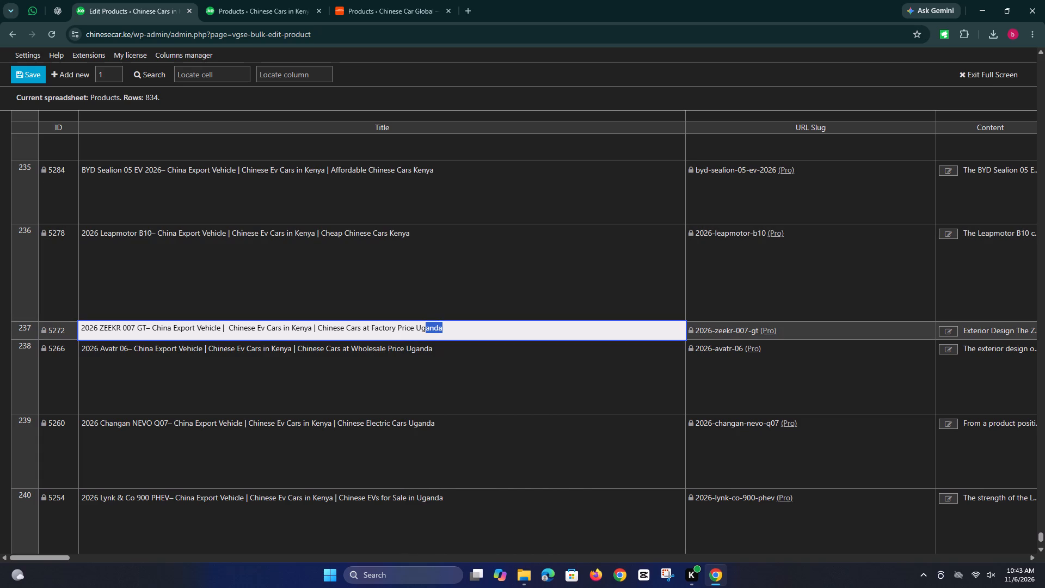
{"action": "left_click_drag", "start_coordinate": [422, 330], "coordinate": [418, 332]}
{"action": "right_click", "coordinate": [431, 327]}
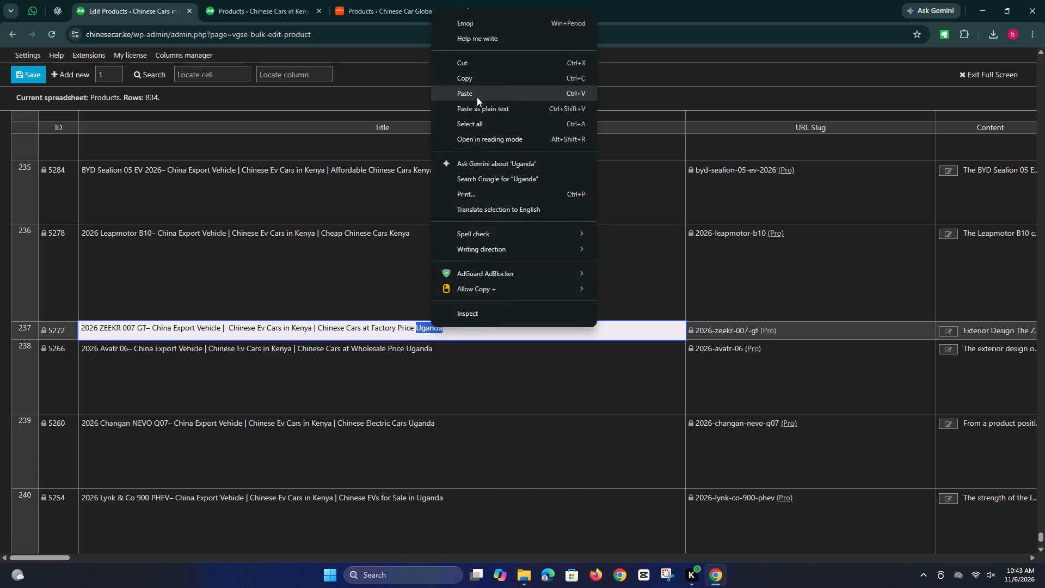
{"action": "left_click", "coordinate": [477, 97]}
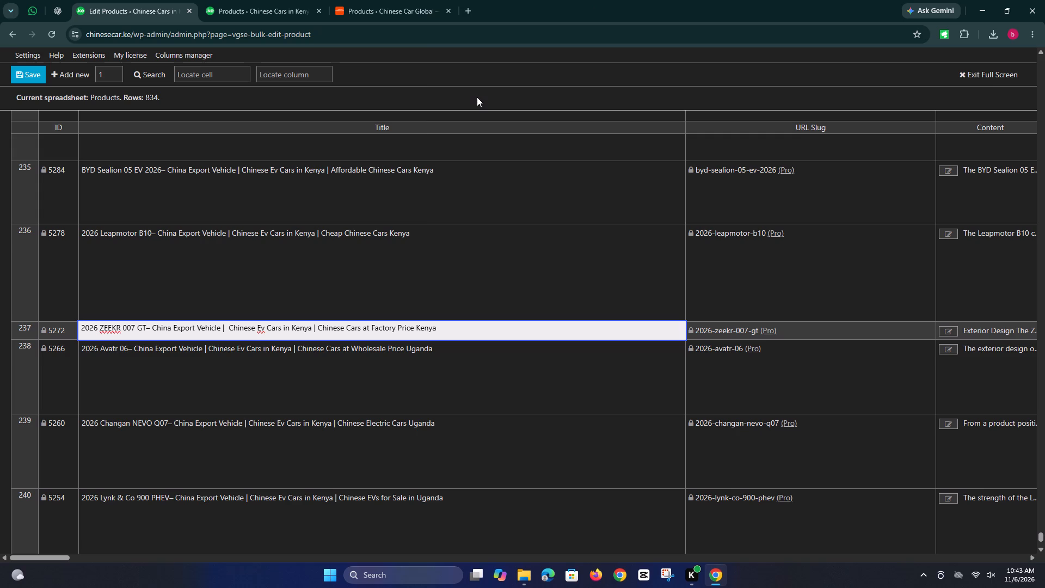
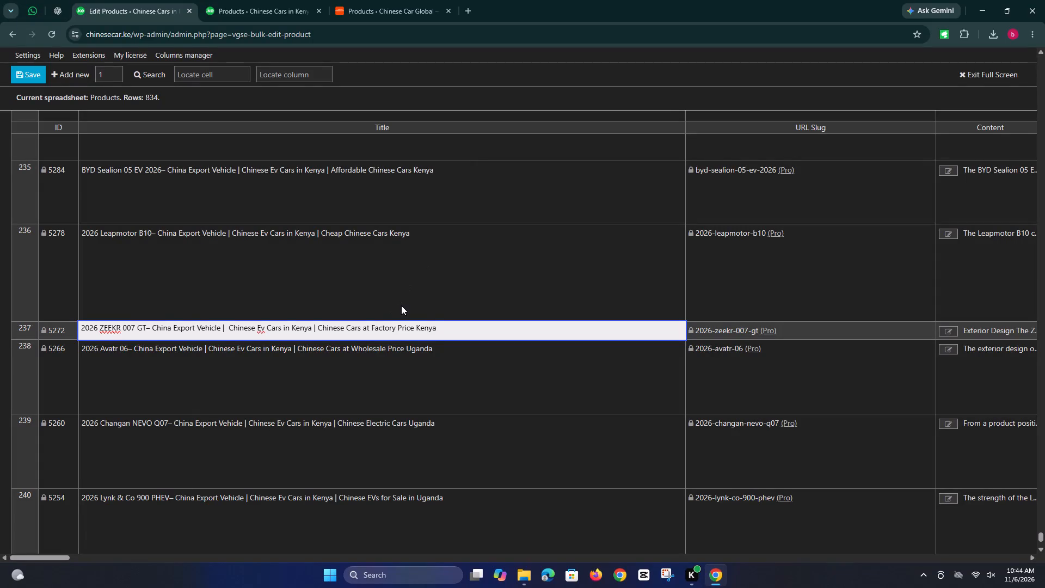
Replace Uganda with Kenya in the 2026 Avatr 06 title so it ends "Chinese Cars at Wholesale Price Kenya".
{"action": "scroll", "coordinate": [374, 346], "scroll_direction": "down", "scroll_amount": 3}
{"action": "double_click", "coordinate": [400, 268]}
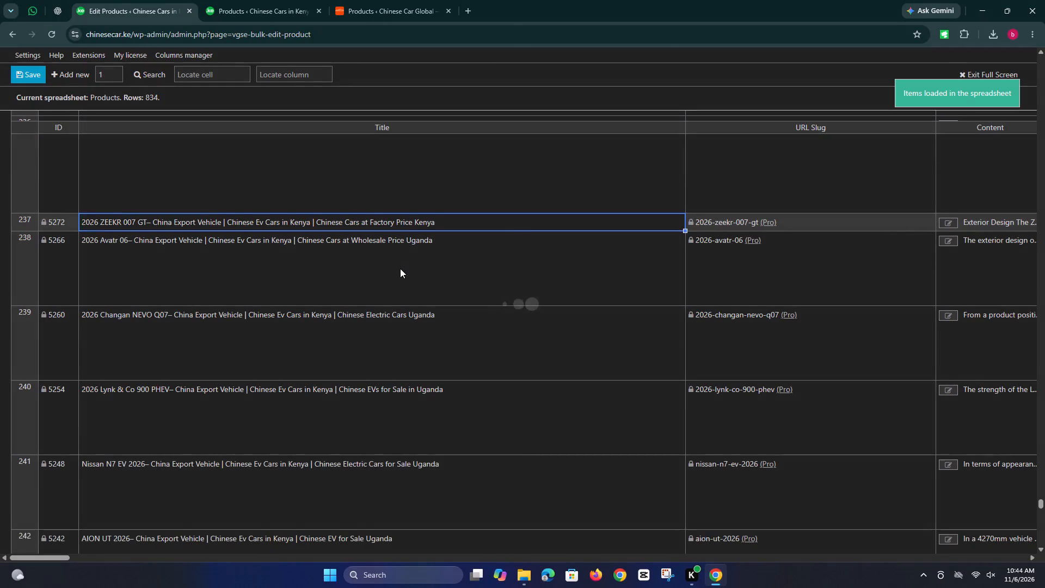
{"action": "double_click", "coordinate": [400, 268]}
{"action": "left_click_drag", "start_coordinate": [440, 242], "coordinate": [416, 242]}
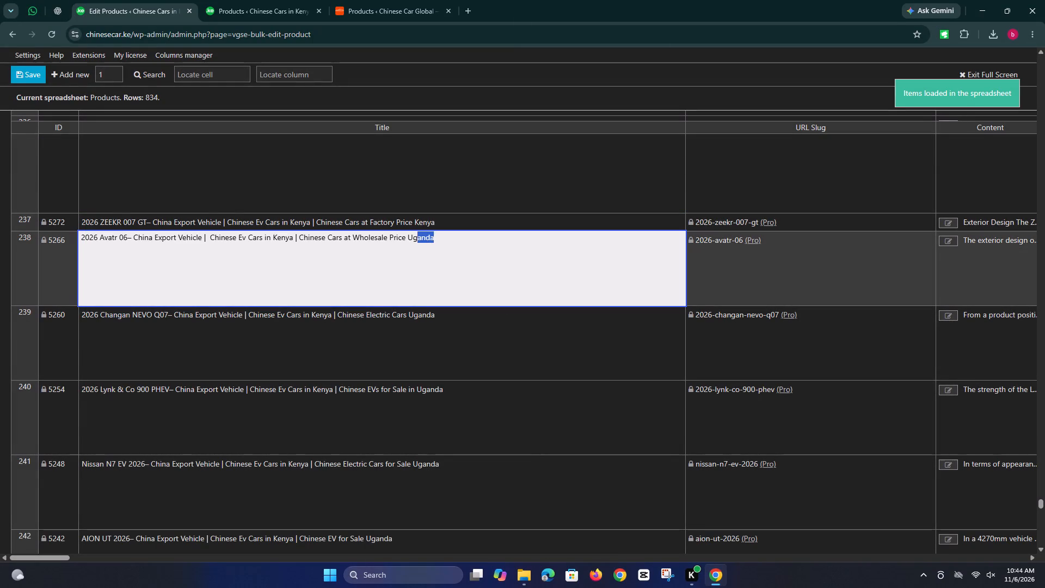
{"action": "left_click_drag", "start_coordinate": [416, 242], "coordinate": [409, 243]}
{"action": "right_click", "coordinate": [418, 240]}
{"action": "left_click", "coordinate": [460, 326]}
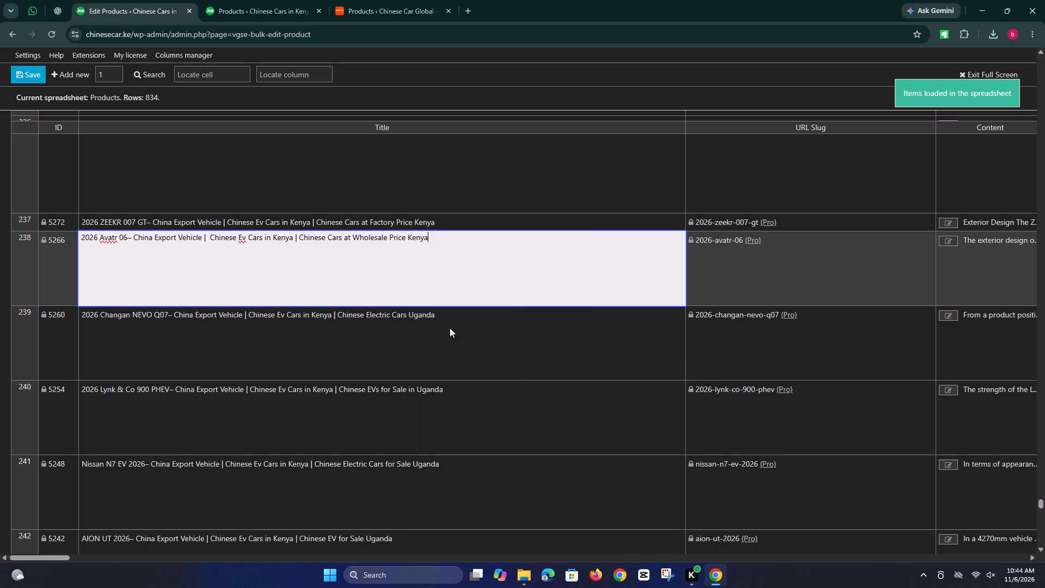
Replace Uganda with Kenya in the 2026 Changan NEVO Q07 title so it ends "Chinese Electric Cars Kenya".
{"action": "double_click", "coordinate": [399, 335]}
{"action": "left_click_drag", "start_coordinate": [442, 315], "coordinate": [411, 315]}
{"action": "right_click", "coordinate": [423, 312]}
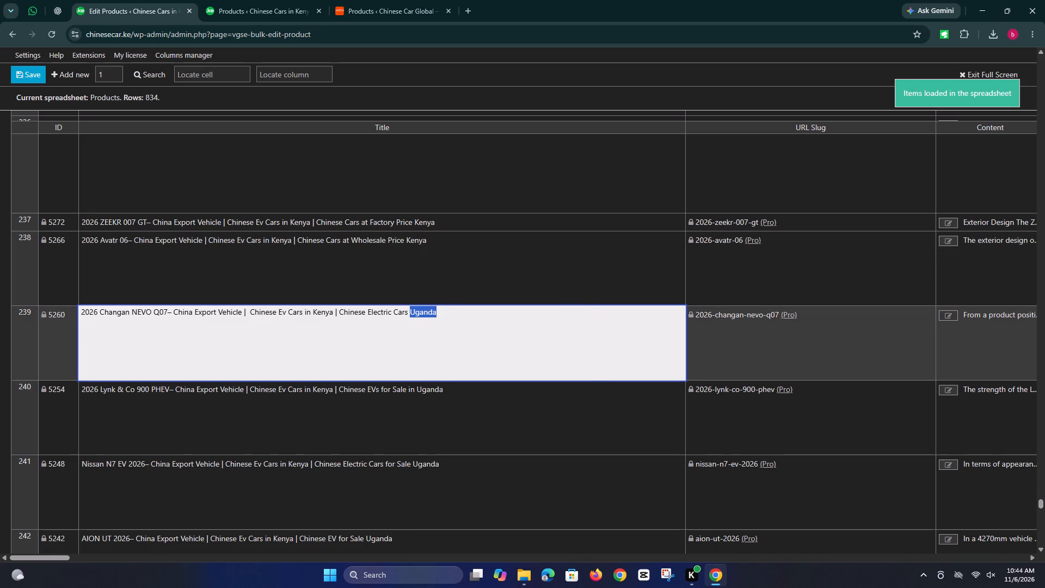
{"action": "left_click", "coordinate": [464, 329]}
Replace Uganda with Kenya in the 2026 Lynk & Co 900 PHEV title so it ends "Chinese EVs for Sale in Kenya".
{"action": "double_click", "coordinate": [414, 435]}
{"action": "left_click_drag", "start_coordinate": [452, 389], "coordinate": [417, 390]}
{"action": "right_click", "coordinate": [427, 390]}
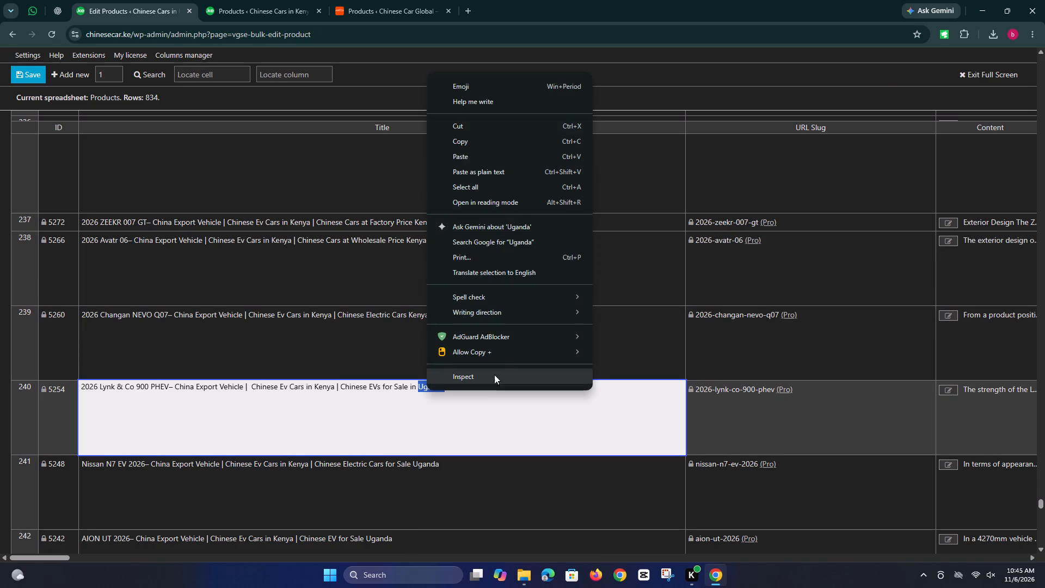
{"action": "left_click", "coordinate": [468, 161]}
Replace Uganda with Kenya in the Nissan N7 EV 2026 title so it ends "Chinese Electric Cars for Sale Kenya".
{"action": "scroll", "coordinate": [440, 337], "scroll_direction": "down", "scroll_amount": 3}
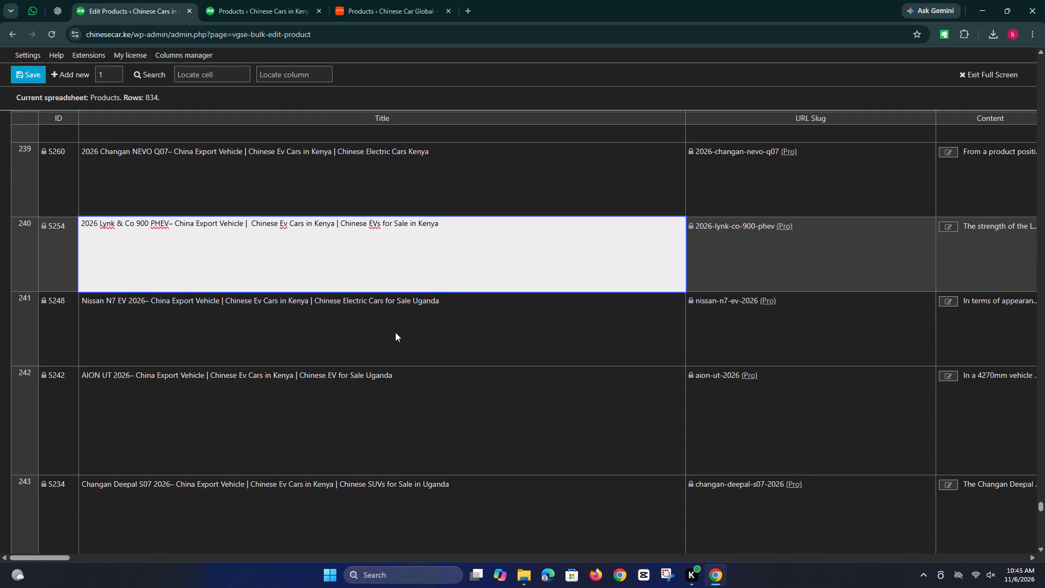
{"action": "triple_click", "coordinate": [395, 332]}
{"action": "left_click_drag", "start_coordinate": [447, 301], "coordinate": [416, 305]}
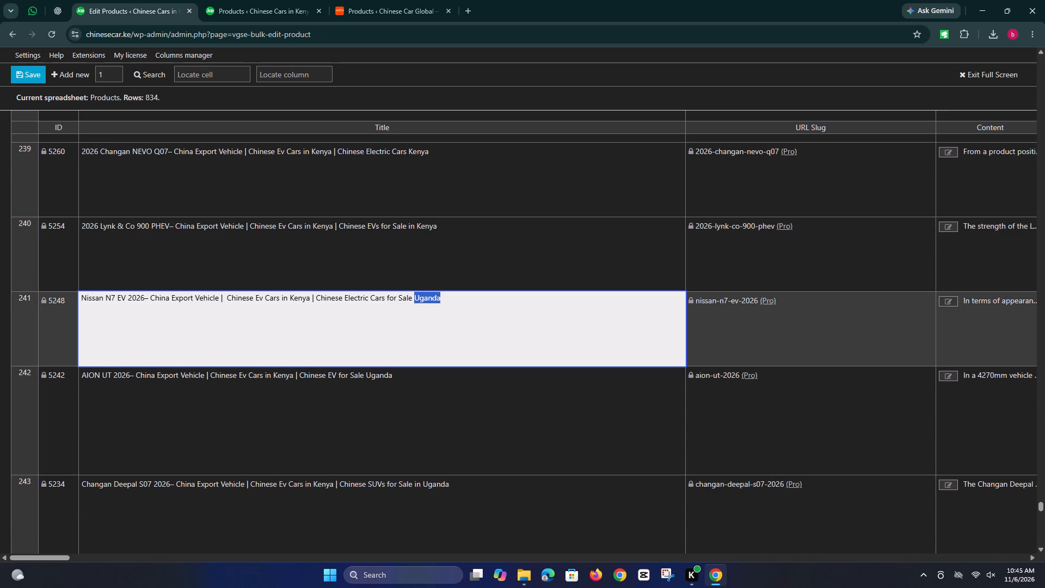
{"action": "left_click_drag", "start_coordinate": [416, 305], "coordinate": [416, 305]}
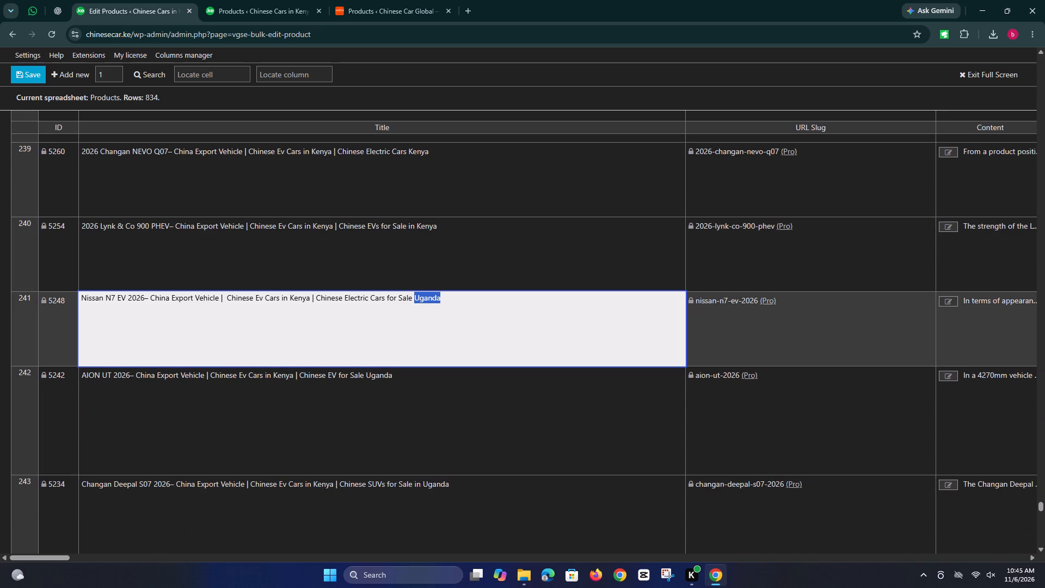
{"action": "right_click", "coordinate": [430, 297]}
{"action": "left_click", "coordinate": [474, 327]}
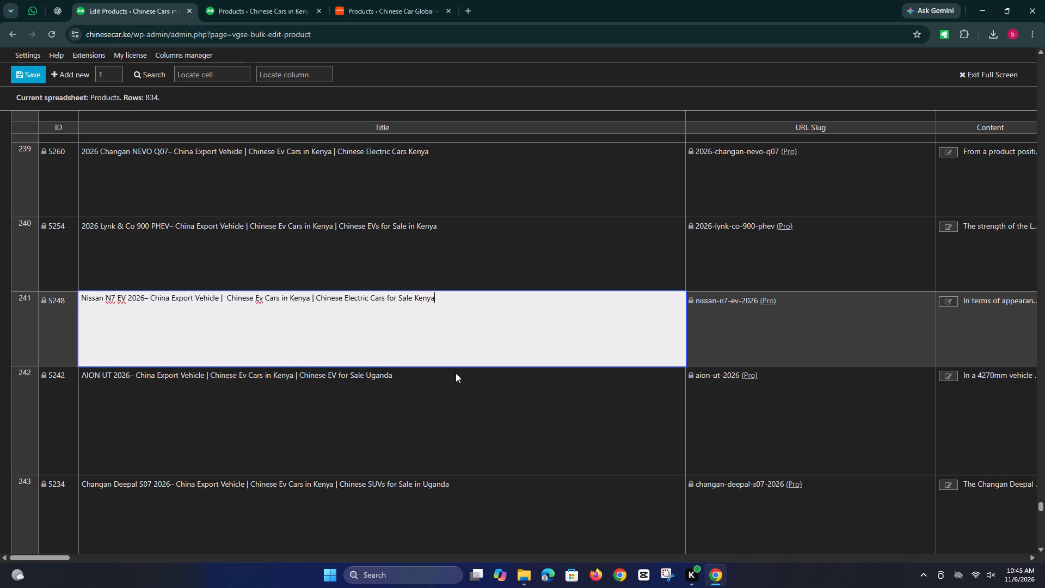
Replace Uganda with Kenya in the AION UT 2026 title so it ends "Chinese EV for Sale Kenya".
{"action": "double_click", "coordinate": [364, 418]}
{"action": "left_click_drag", "start_coordinate": [403, 379], "coordinate": [367, 376]}
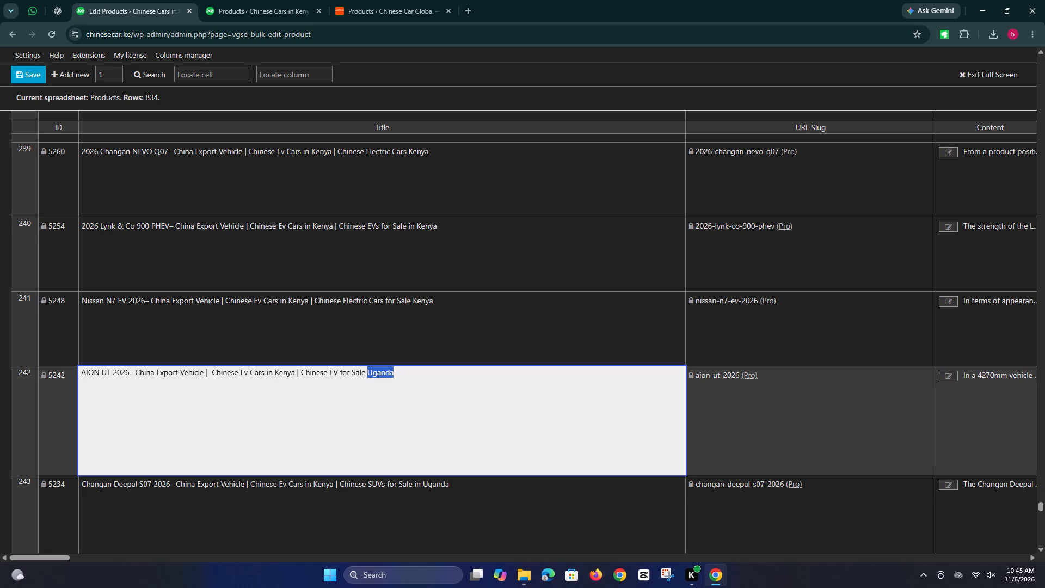
{"action": "right_click", "coordinate": [376, 375]}
{"action": "left_click", "coordinate": [427, 144]}
Replace Uganda with Kenya in the Changan Deepal S07 2026 title so it ends "Chinese SUVs for Sale in Kenya".
{"action": "scroll", "coordinate": [487, 379], "scroll_direction": "down", "scroll_amount": 4}
{"action": "triple_click", "coordinate": [373, 315]}
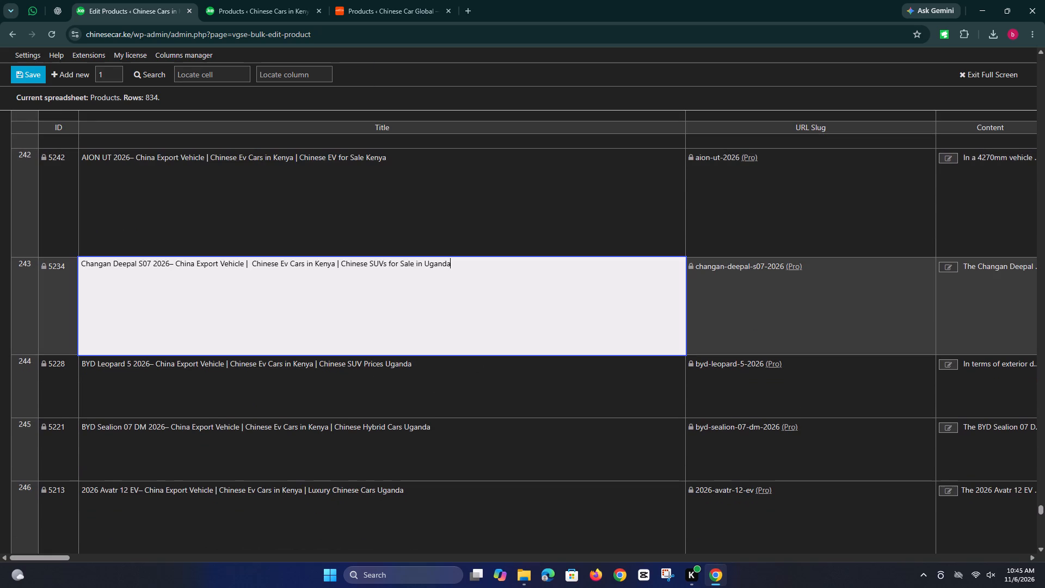
{"action": "left_click_drag", "start_coordinate": [458, 266], "coordinate": [426, 269]}
{"action": "right_click", "coordinate": [434, 267]}
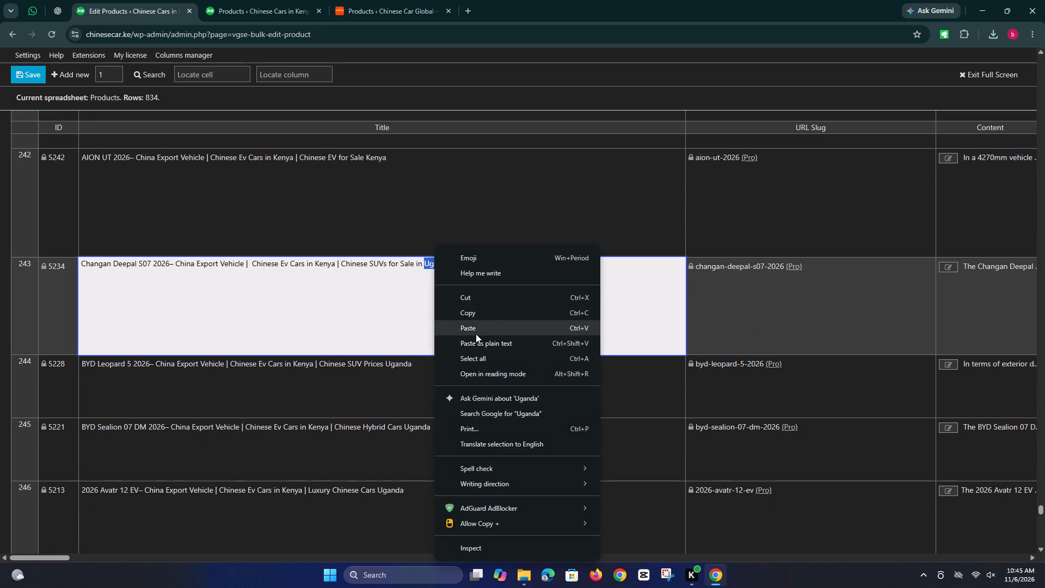
{"action": "left_click", "coordinate": [478, 332]}
Replace Uganda with Kenya in the BYD Leopard 5 2026 title so it ends "Chinese SUV Prices Kenya".
{"action": "scroll", "coordinate": [438, 405], "scroll_direction": "down", "scroll_amount": 2}
{"action": "triple_click", "coordinate": [377, 284]}
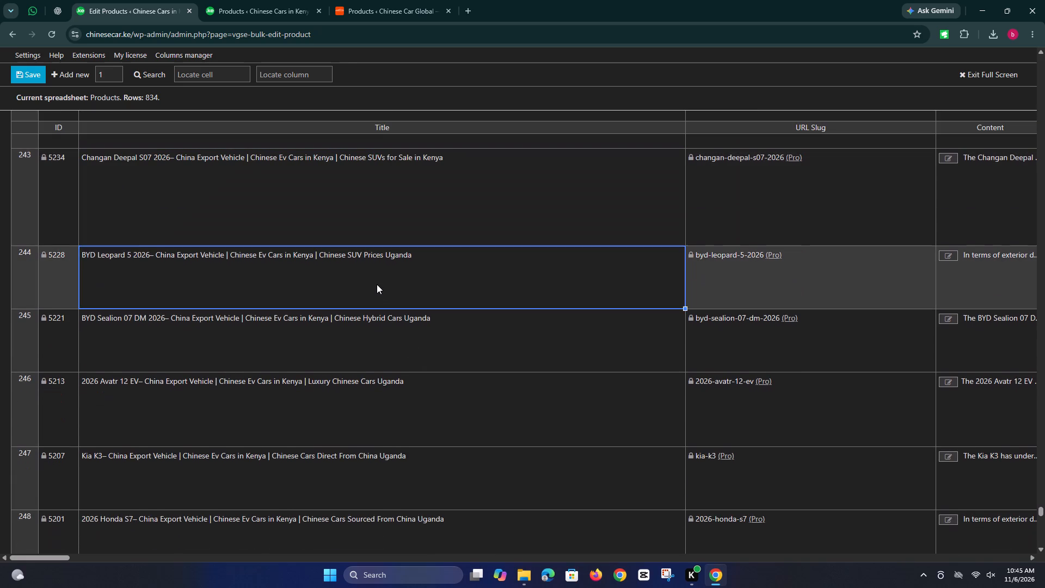
{"action": "left_click_drag", "start_coordinate": [426, 251], "coordinate": [389, 257]}
{"action": "right_click", "coordinate": [401, 252]}
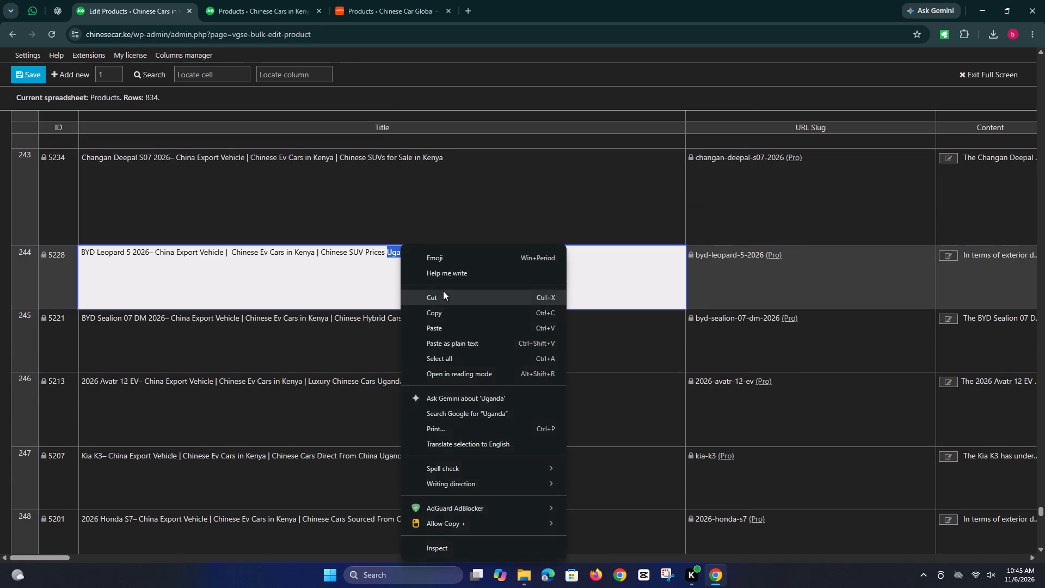
{"action": "left_click", "coordinate": [438, 330]}
Replace Uganda with Kenya in the BYD Sealion 07 DM 2026 title so it ends "Chinese Hybrid Cars Kenya".
{"action": "double_click", "coordinate": [404, 344]}
{"action": "left_click_drag", "start_coordinate": [440, 320], "coordinate": [408, 316]}
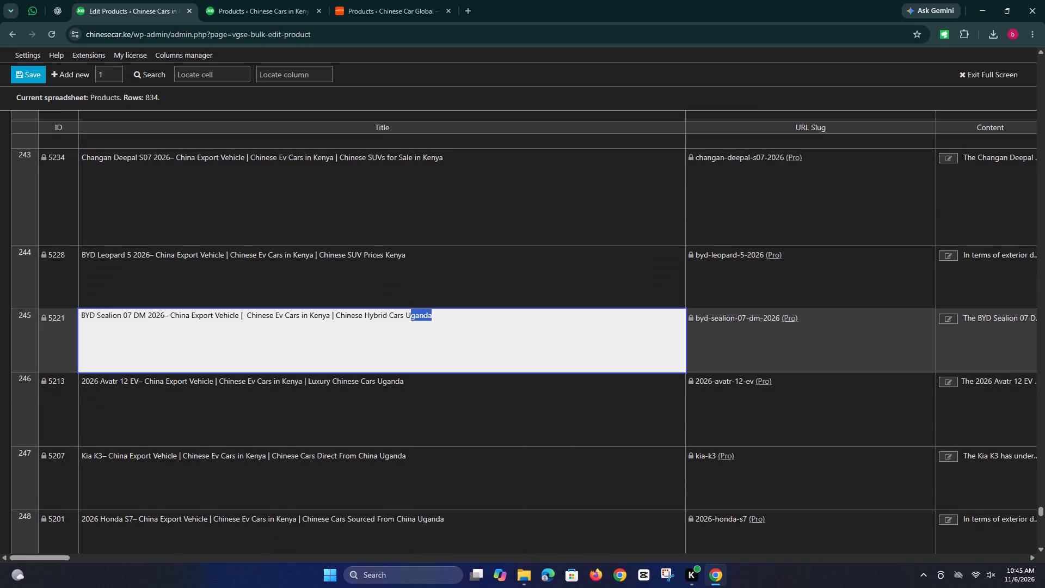
{"action": "left_click_drag", "start_coordinate": [408, 316], "coordinate": [408, 316]}
{"action": "right_click", "coordinate": [418, 315]}
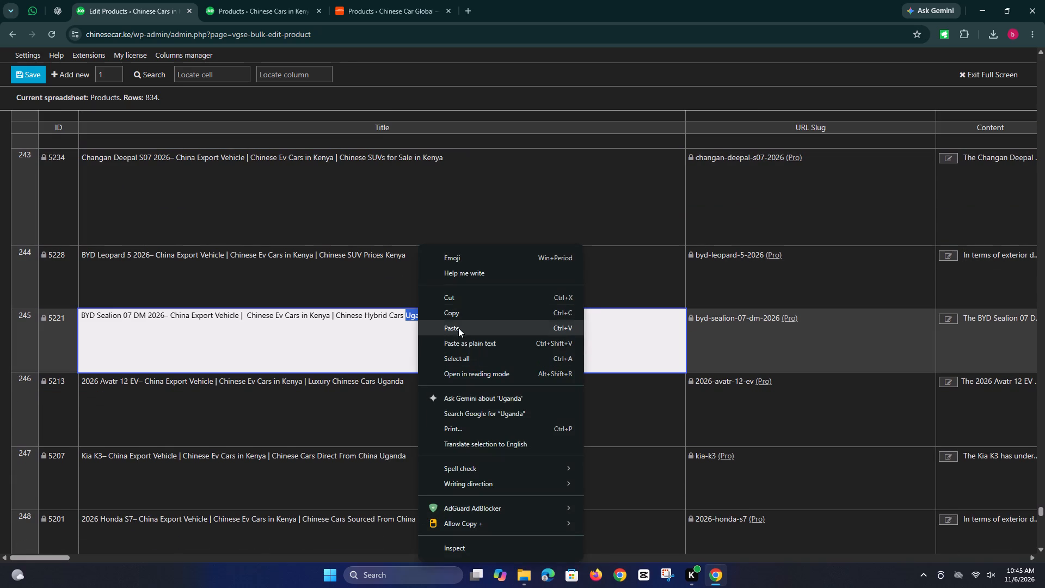
{"action": "left_click", "coordinate": [458, 328]}
Replace Uganda with Kenya in the 2026 Avatr 12 EV title so it ends "Luxury Chinese Cars Kenya".
{"action": "double_click", "coordinate": [392, 415]}
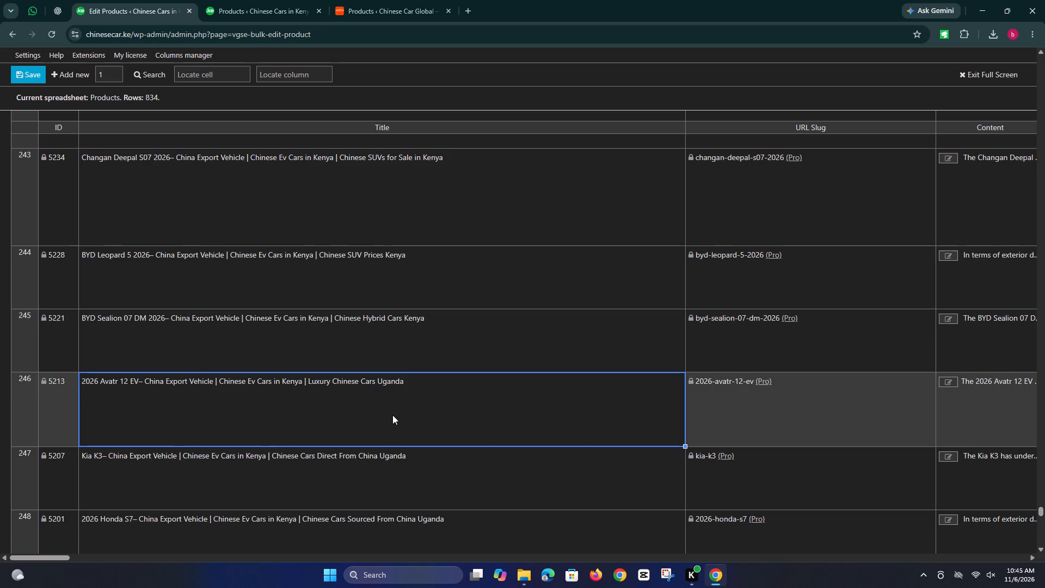
{"action": "left_click_drag", "start_coordinate": [410, 381], "coordinate": [377, 383]}
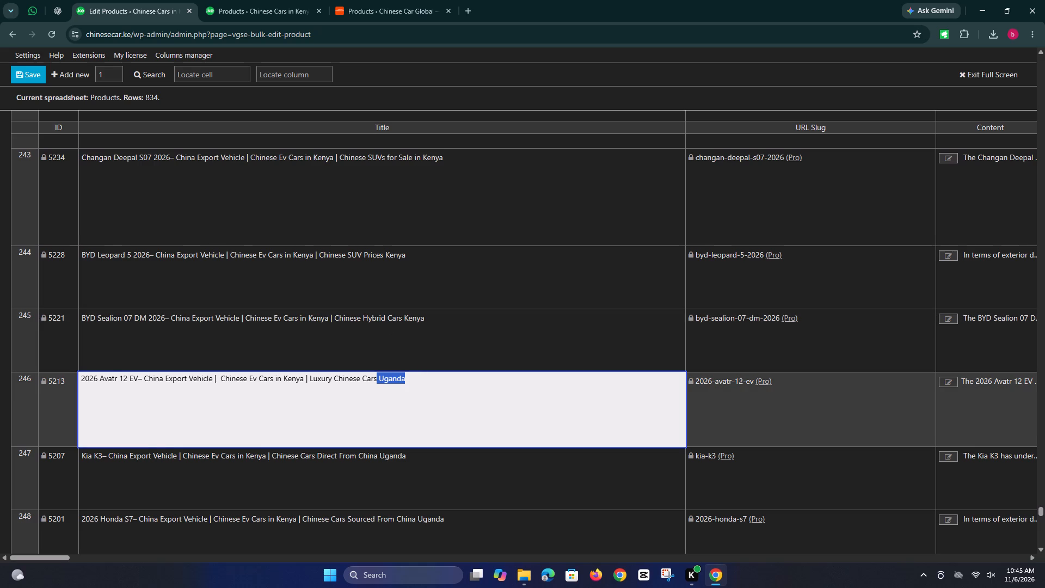
{"action": "left_click", "coordinate": [413, 379]}
{"action": "left_click_drag", "start_coordinate": [416, 379], "coordinate": [378, 381]}
{"action": "right_click", "coordinate": [388, 379]}
{"action": "left_click", "coordinate": [434, 145]}
Replace Uganda with Kenya in the Kia K3 title so it ends "Chinese Cars Direct From China Kenya".
{"action": "scroll", "coordinate": [389, 274], "scroll_direction": "down", "scroll_amount": 3}
{"action": "double_click", "coordinate": [389, 335]}
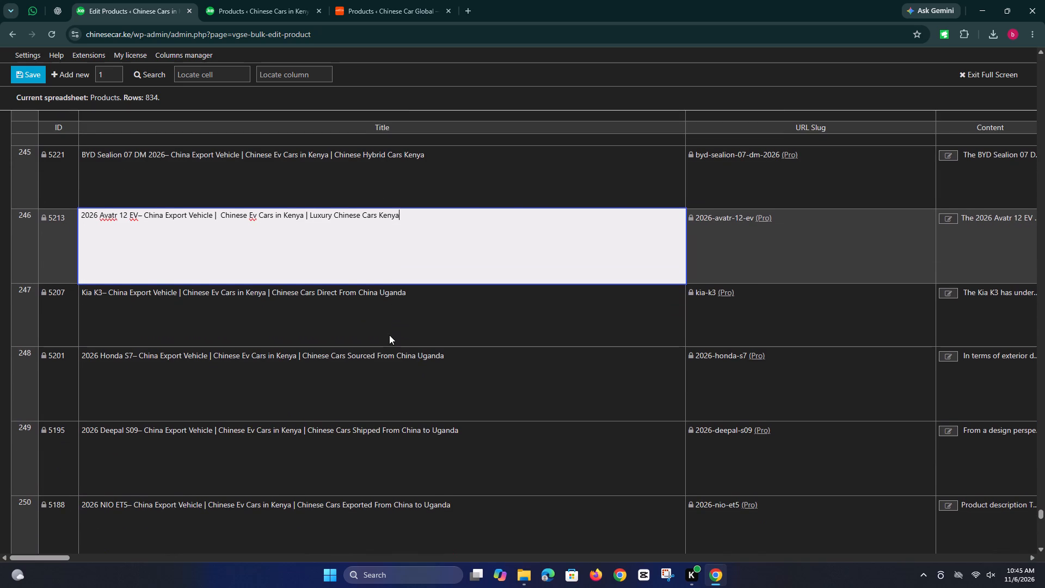
{"action": "left_click", "coordinate": [393, 332]}
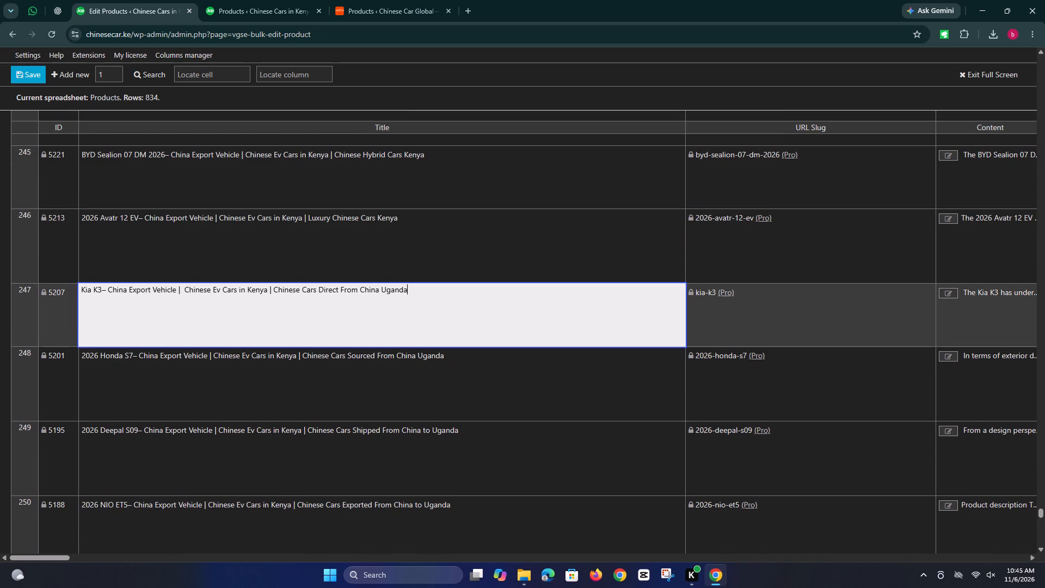
{"action": "left_click_drag", "start_coordinate": [413, 291], "coordinate": [396, 292]}
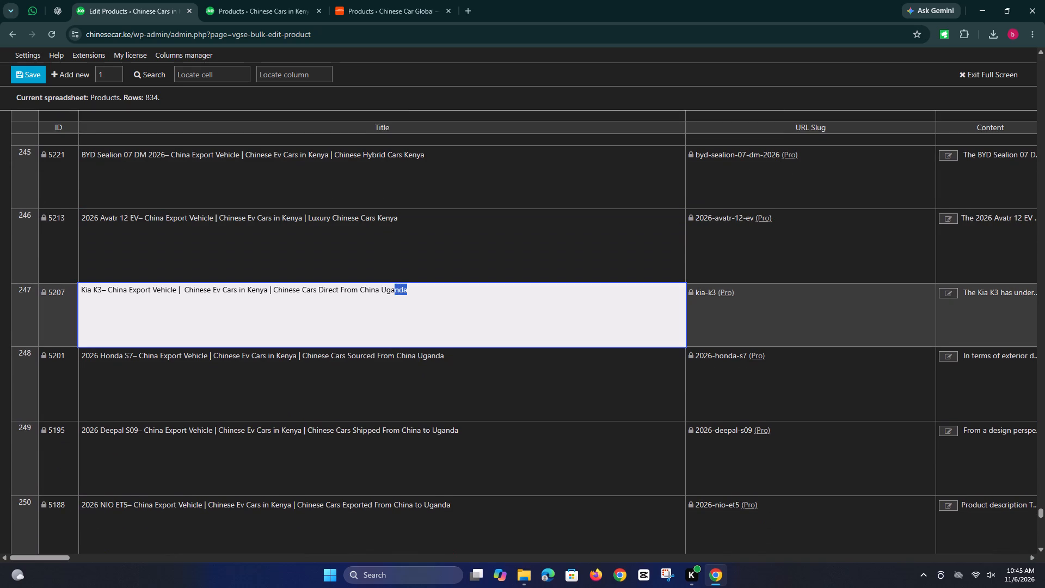
{"action": "left_click_drag", "start_coordinate": [396, 292], "coordinate": [383, 295]}
{"action": "right_click", "coordinate": [396, 291]}
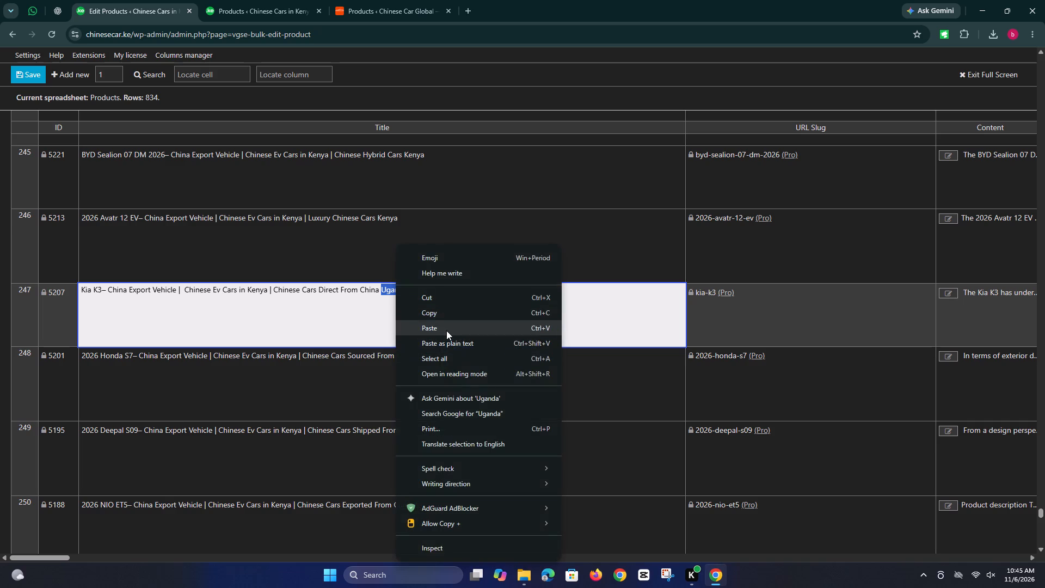
{"action": "left_click", "coordinate": [446, 330]}
Replace Uganda with Kenya in the 2026 Honda S7 title so it ends "Chinese Cars Sourced From China Kenya".
{"action": "double_click", "coordinate": [384, 401]}
{"action": "left_click", "coordinate": [390, 399]}
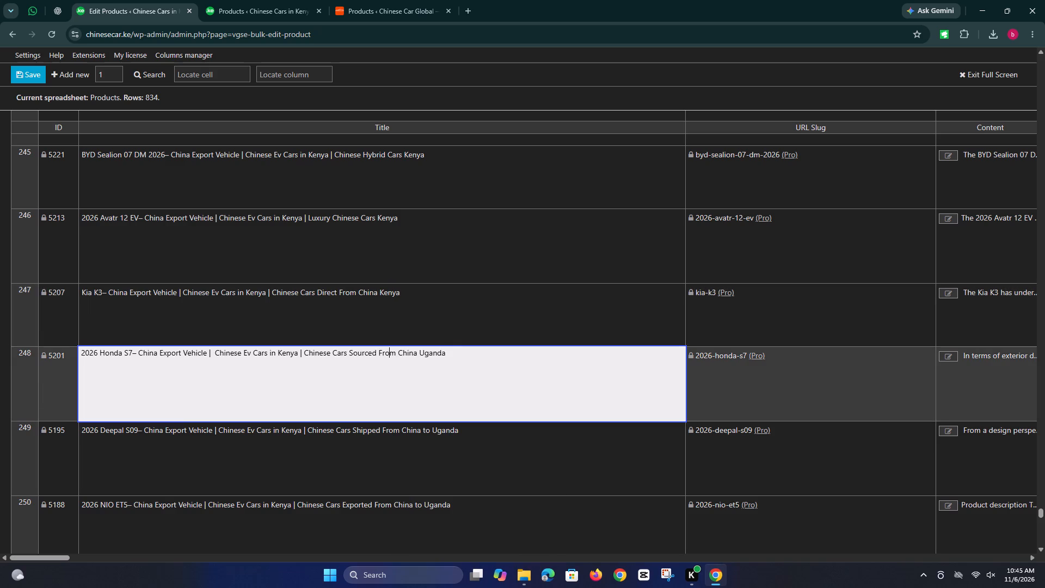
{"action": "left_click_drag", "start_coordinate": [450, 356], "coordinate": [421, 360]}
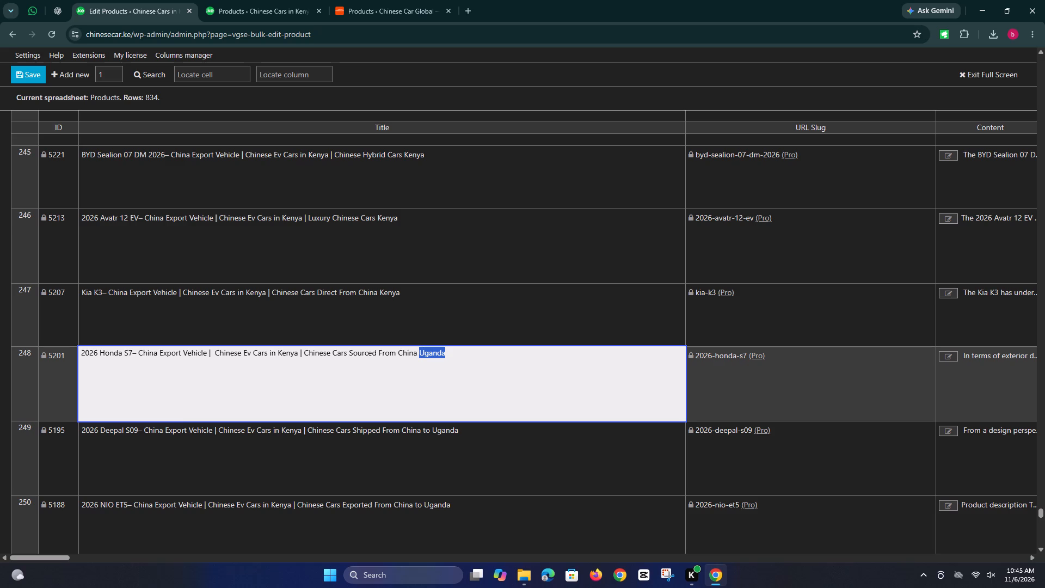
{"action": "right_click", "coordinate": [433, 353]}
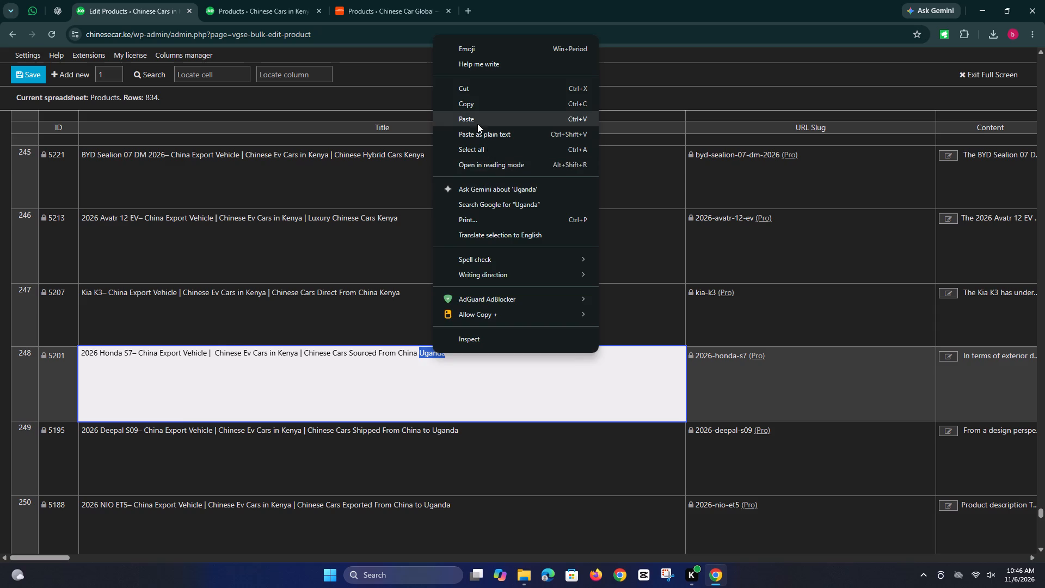
{"action": "left_click", "coordinate": [473, 123]}
Replace Uganda with Kenya in the 2026 Deepal S09 title so it ends "Chinese Cars Shipped From China to Kenya".
{"action": "scroll", "coordinate": [438, 351], "scroll_direction": "down", "scroll_amount": 2}
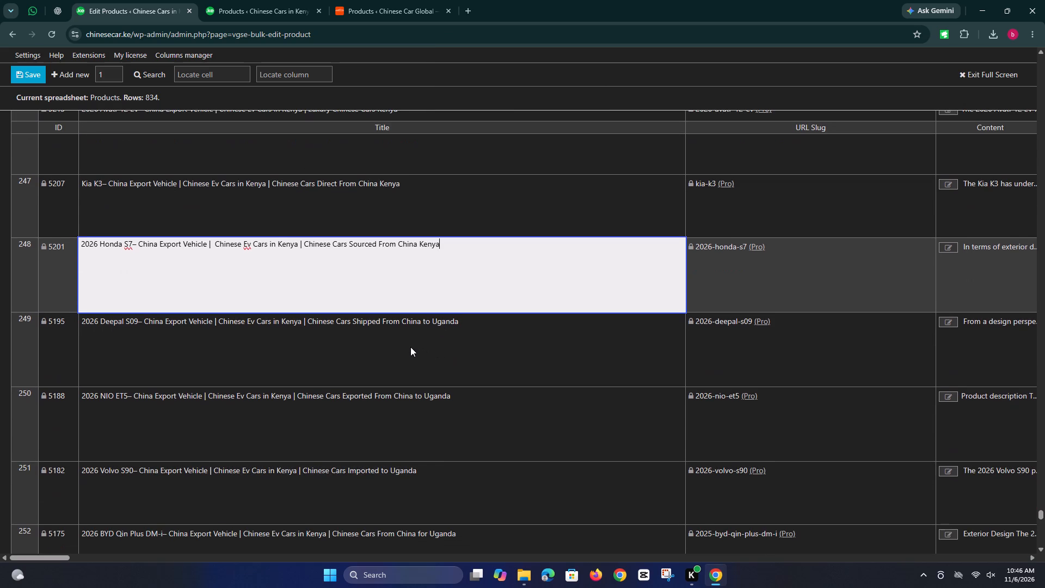
{"action": "double_click", "coordinate": [410, 347]}
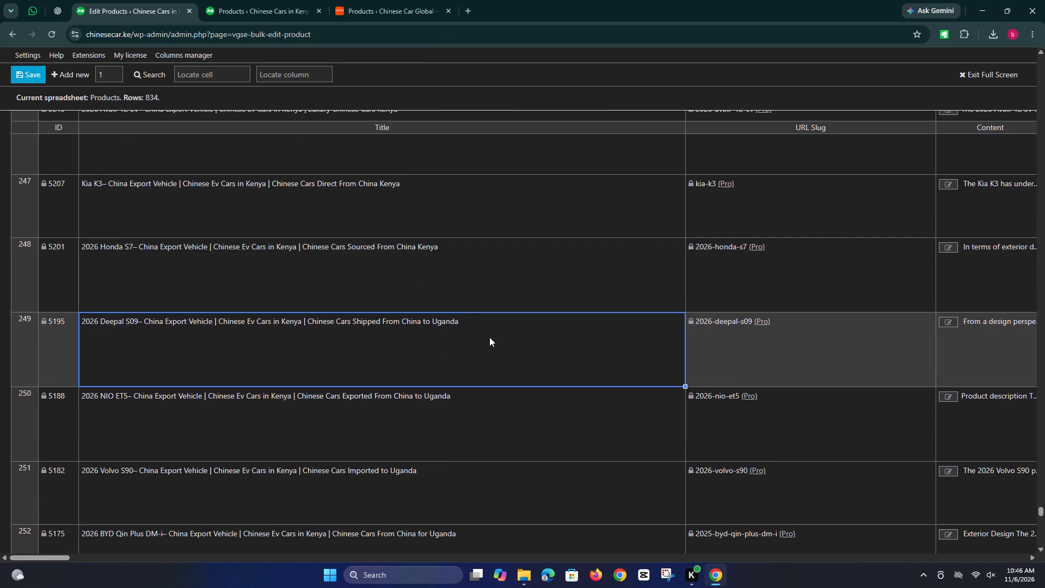
{"action": "double_click", "coordinate": [469, 326]}
{"action": "left_click_drag", "start_coordinate": [466, 322], "coordinate": [435, 322]}
{"action": "right_click", "coordinate": [444, 321]}
{"action": "left_click", "coordinate": [482, 86]}
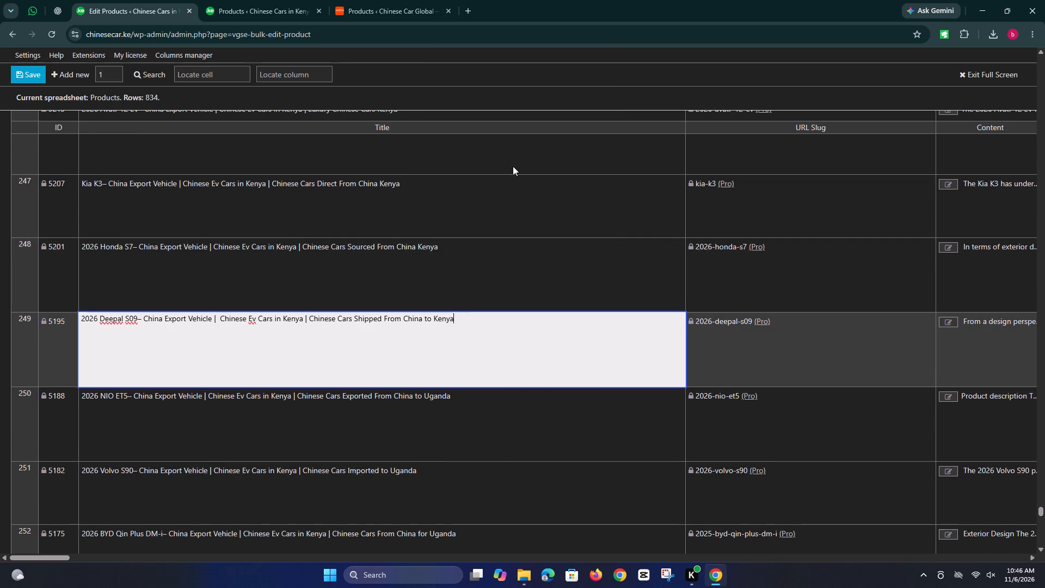
Replace Uganda with Kenya in the 2026 NIO ET5 title so it ends "Chinese Cars Exported From China to Kenya".
{"action": "double_click", "coordinate": [434, 424]}
{"action": "left_click_drag", "start_coordinate": [462, 399], "coordinate": [428, 400]}
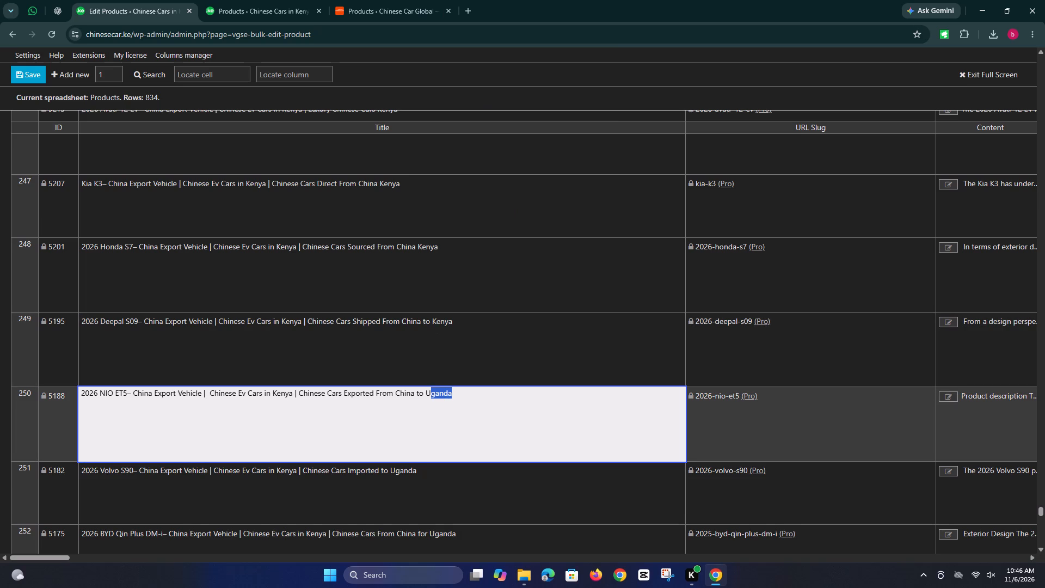
{"action": "left_click_drag", "start_coordinate": [428, 400], "coordinate": [427, 401]}
{"action": "right_click", "coordinate": [435, 396]}
{"action": "left_click", "coordinate": [483, 161]}
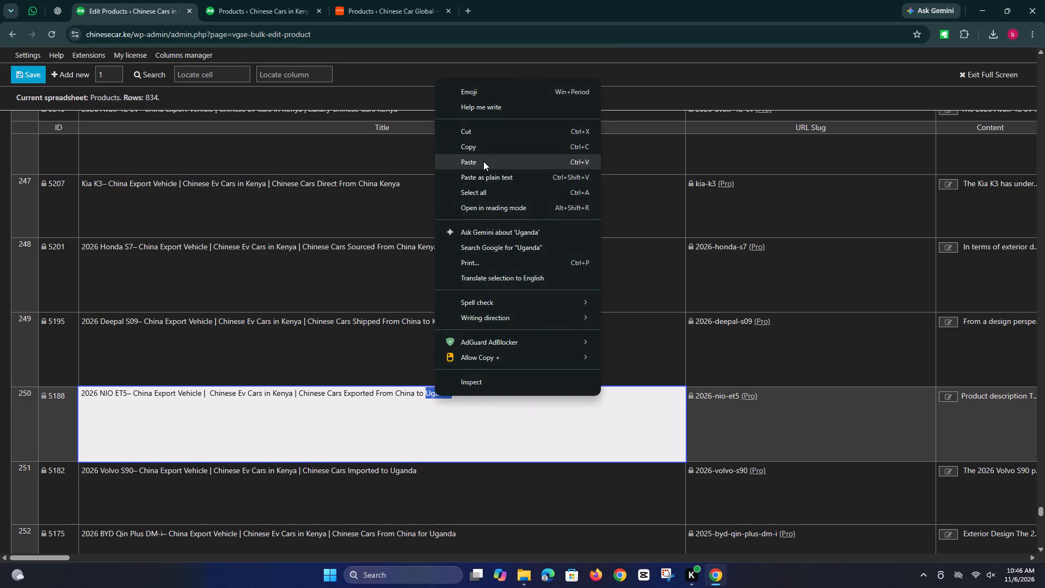
Save the edited product titles in the spreadsheet.
{"action": "left_click", "coordinate": [14, 75]}
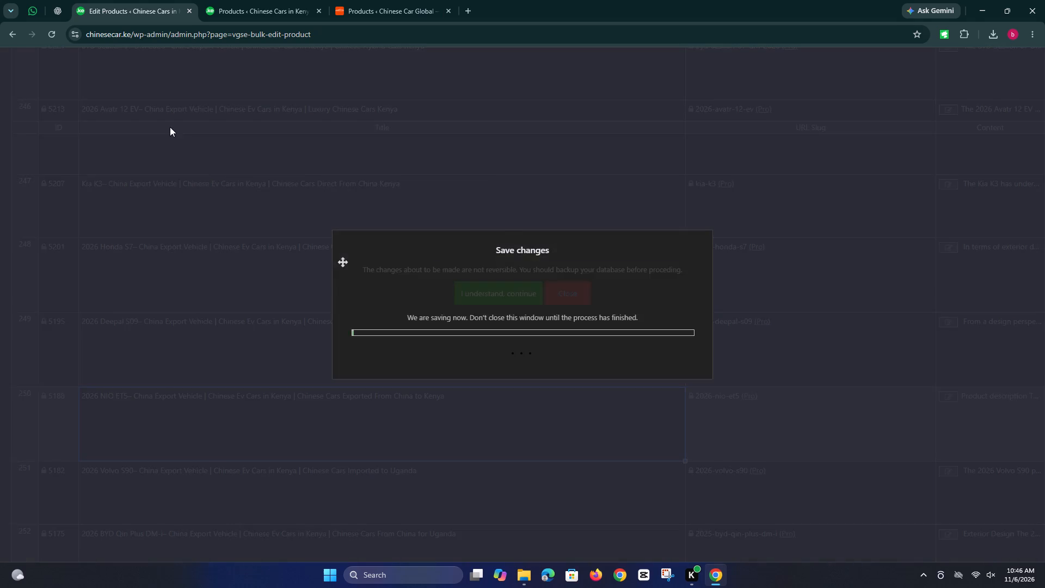
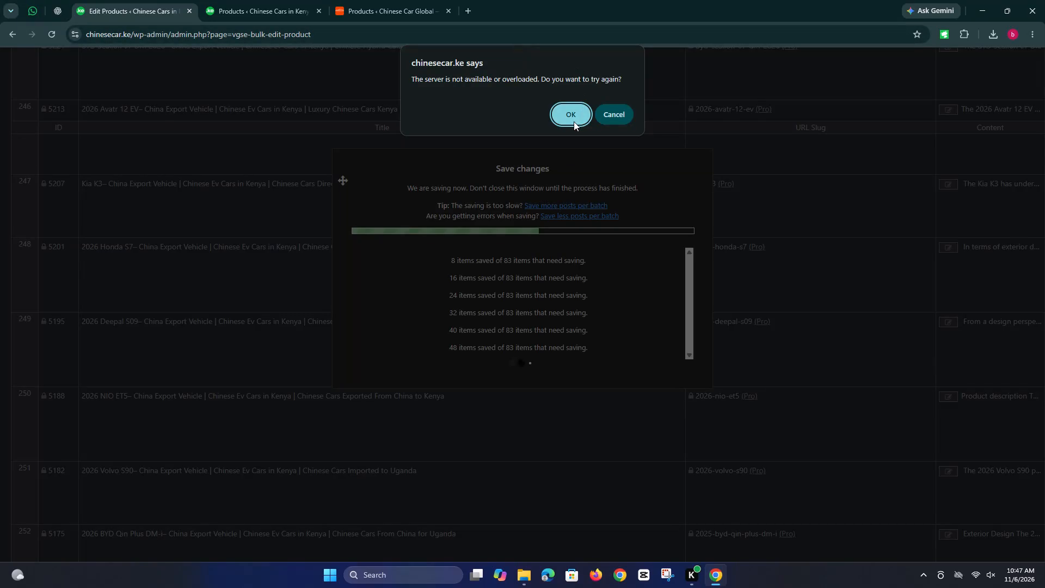
Retry saving the edited product titles after the server interruption.
{"action": "left_click", "coordinate": [574, 121]}
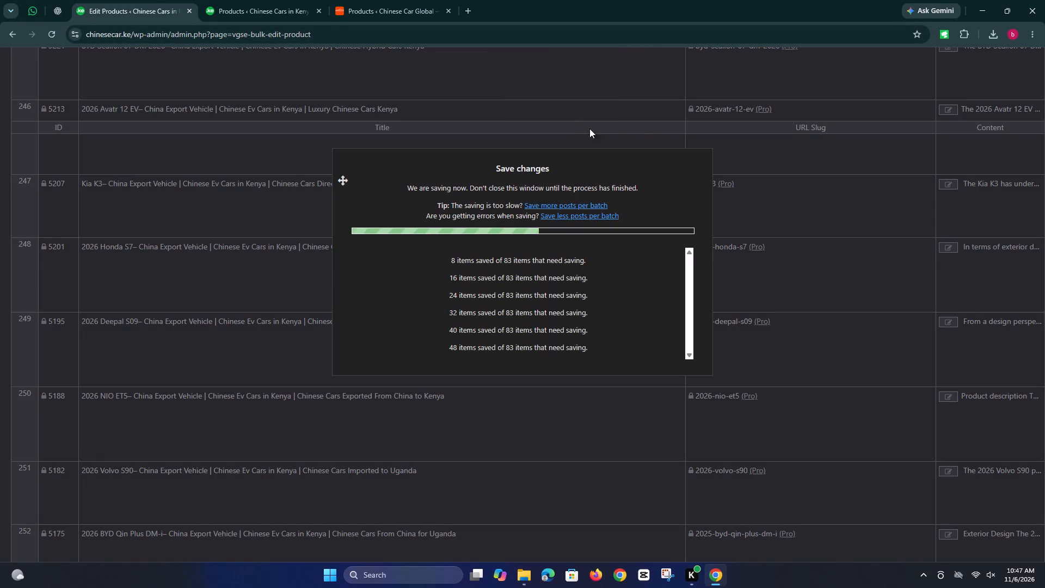
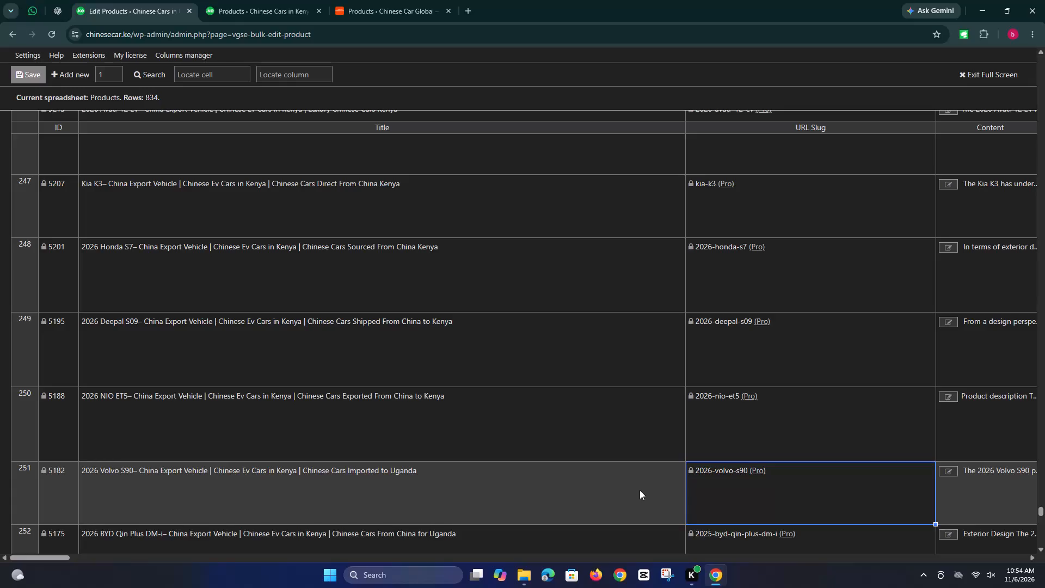
Replace Uganda with Kenya at the end of the 2026 Volvo S90 and 2026 BYD Qin Plus DM-i titles.
{"action": "scroll", "coordinate": [533, 399], "scroll_direction": "down", "scroll_amount": 5}
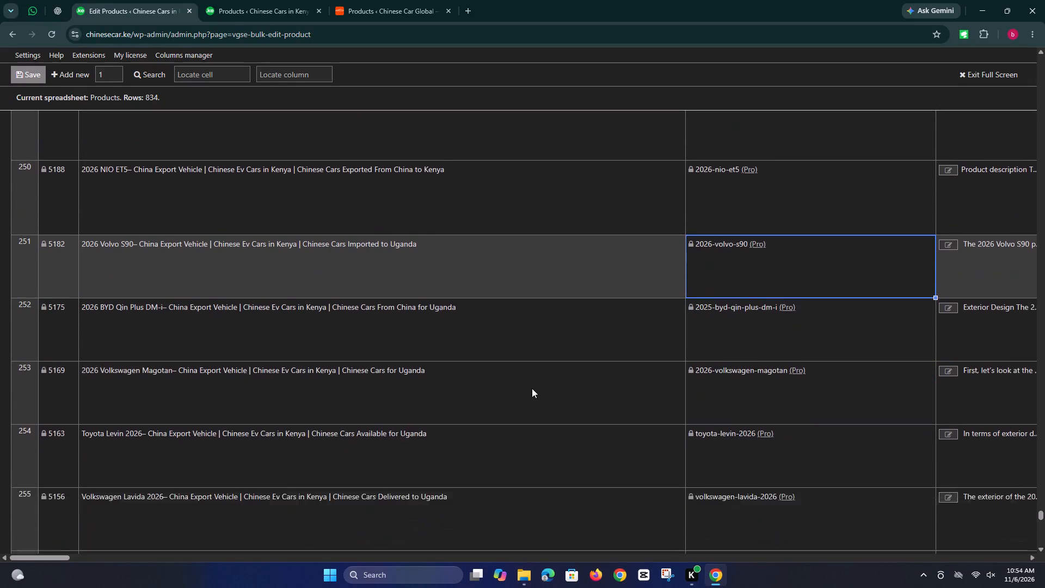
{"action": "triple_click", "coordinate": [429, 236]}
{"action": "left_click", "coordinate": [433, 204]}
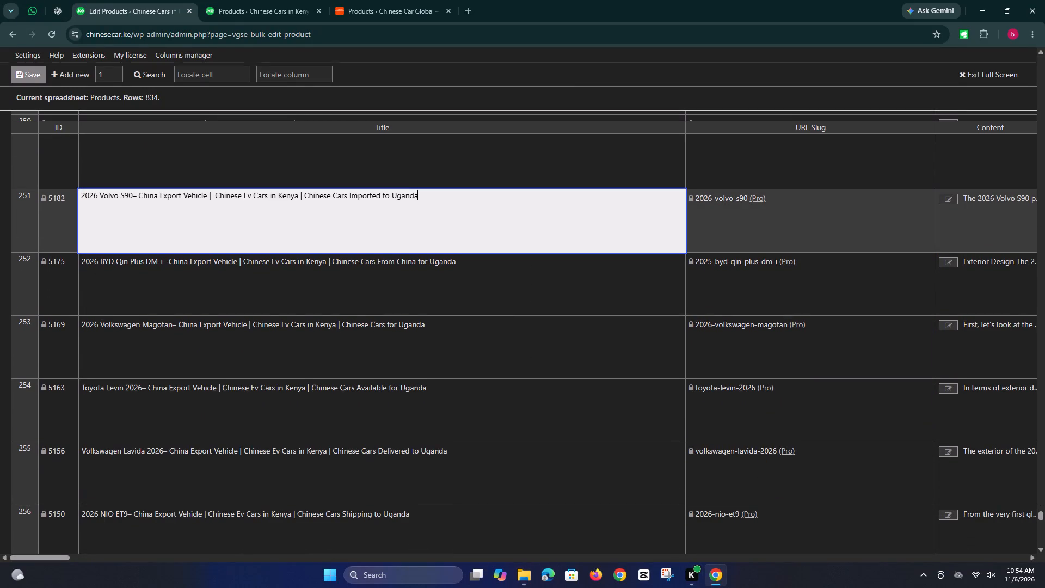
{"action": "left_click_drag", "start_coordinate": [428, 198], "coordinate": [394, 197]}
{"action": "right_click", "coordinate": [401, 197]}
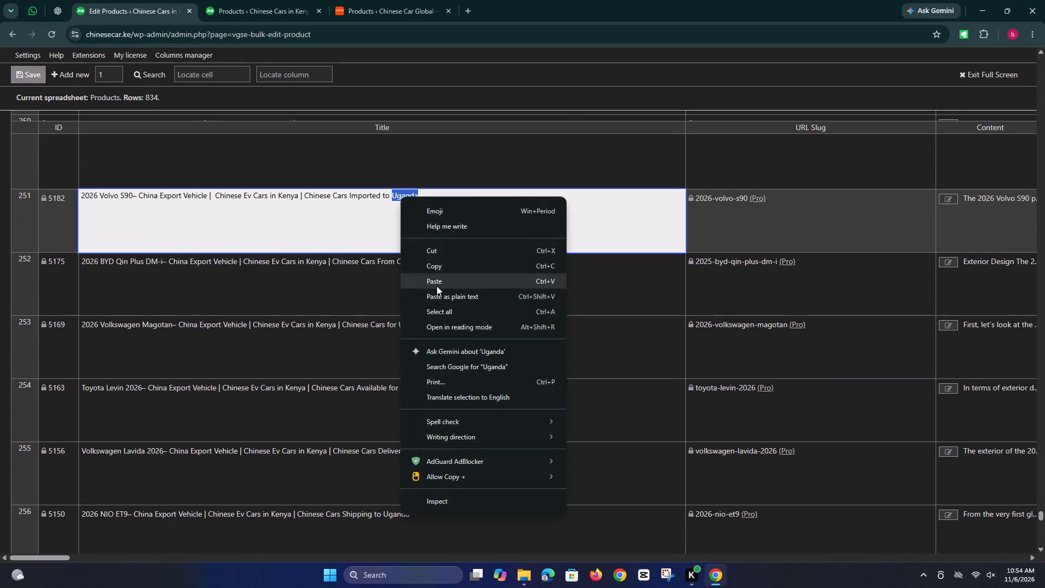
{"action": "left_click", "coordinate": [437, 286]}
{"action": "double_click", "coordinate": [447, 286]}
{"action": "left_click", "coordinate": [464, 261]}
{"action": "left_click", "coordinate": [459, 264]}
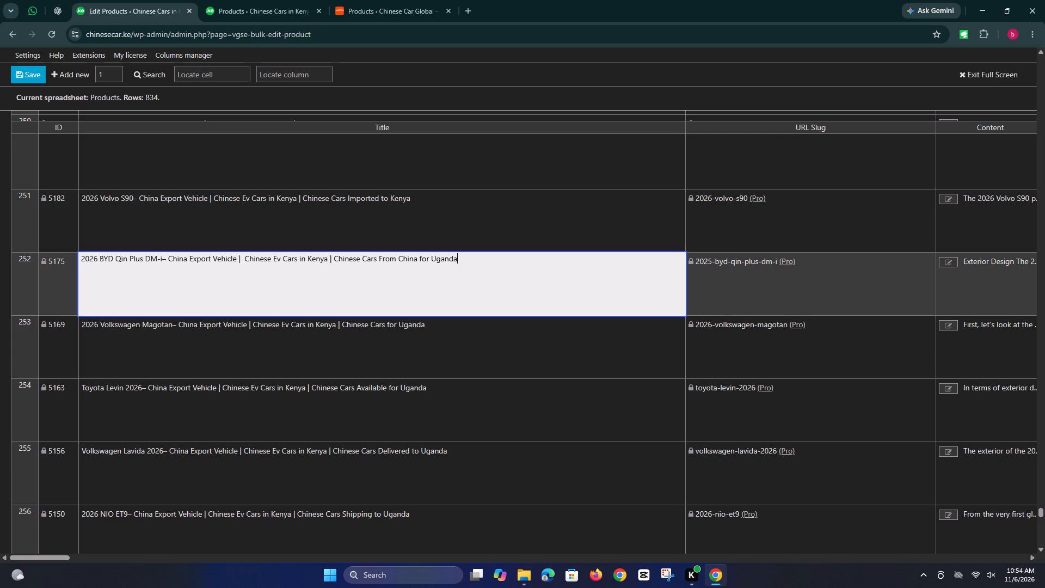
{"action": "left_click_drag", "start_coordinate": [466, 261], "coordinate": [432, 260]}
{"action": "right_click", "coordinate": [439, 259]}
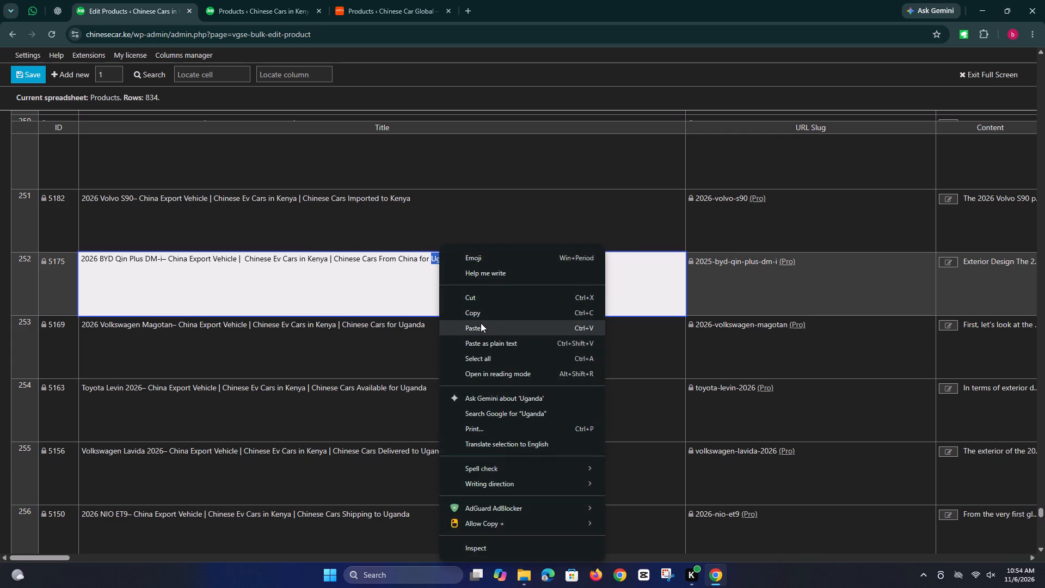
{"action": "left_click", "coordinate": [481, 323]}
Replace Uganda with Kenya at the end of the 2026 Volkswagen Magotan and Toyota Levin 2026 titles.
{"action": "double_click", "coordinate": [431, 340]}
{"action": "left_click_drag", "start_coordinate": [437, 324], "coordinate": [401, 328]}
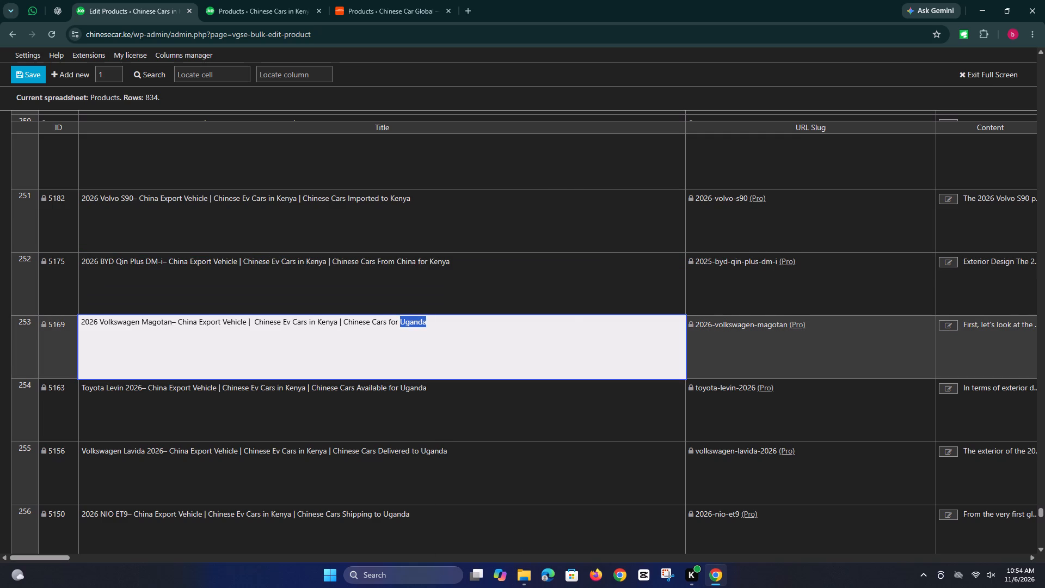
{"action": "right_click", "coordinate": [411, 323]}
{"action": "left_click", "coordinate": [460, 91]}
{"action": "scroll", "coordinate": [426, 337], "scroll_direction": "down", "scroll_amount": 2}
{"action": "triple_click", "coordinate": [365, 308]}
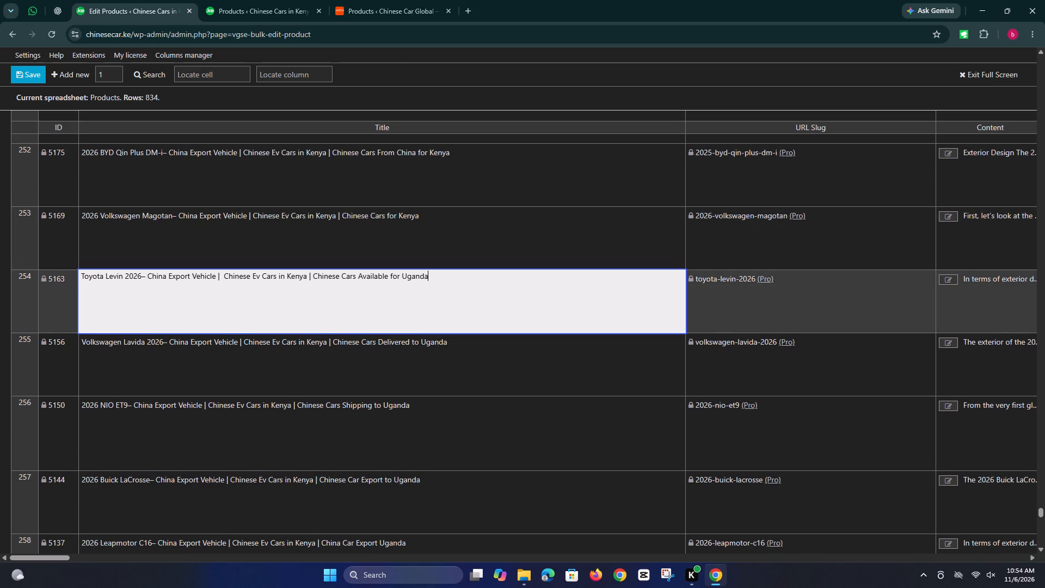
{"action": "left_click_drag", "start_coordinate": [433, 278], "coordinate": [403, 281]}
{"action": "right_click", "coordinate": [412, 276]}
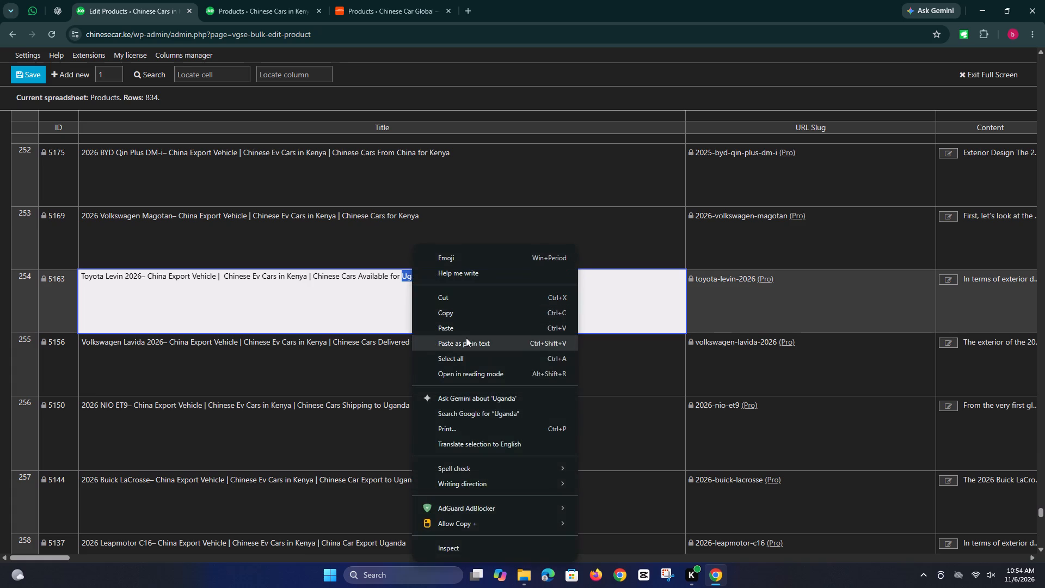
{"action": "left_click", "coordinate": [462, 332]}
Replace Uganda with Kenya at the end of the Volkswagen Lavida 2026 and 2026 NIO ET9 titles.
{"action": "double_click", "coordinate": [392, 381]}
{"action": "left_click_drag", "start_coordinate": [456, 342], "coordinate": [436, 341]}
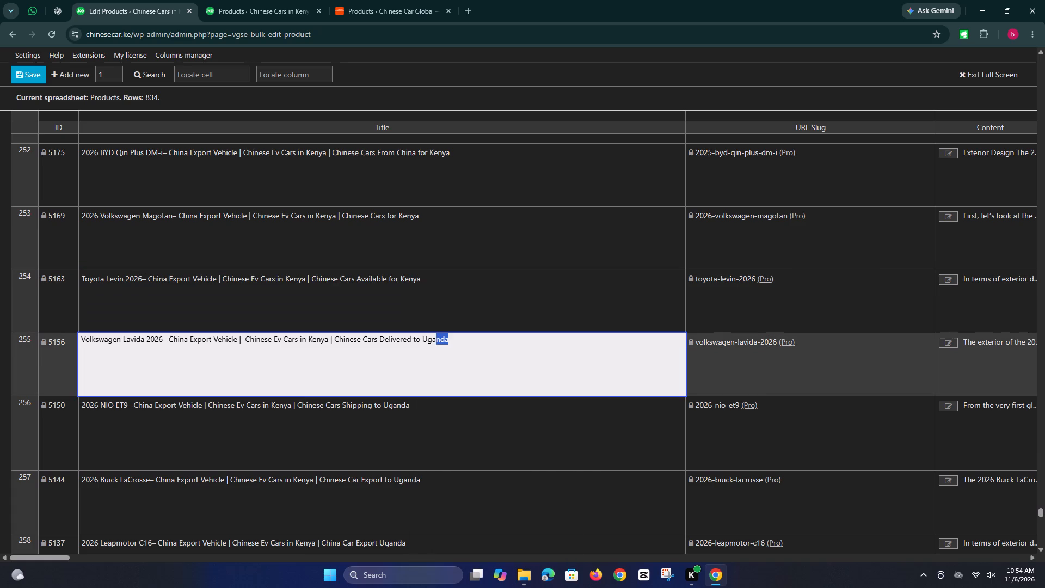
{"action": "left_click_drag", "start_coordinate": [436, 341], "coordinate": [423, 344]}
{"action": "right_click", "coordinate": [433, 341]}
{"action": "left_click", "coordinate": [465, 109]}
{"action": "double_click", "coordinate": [340, 421]}
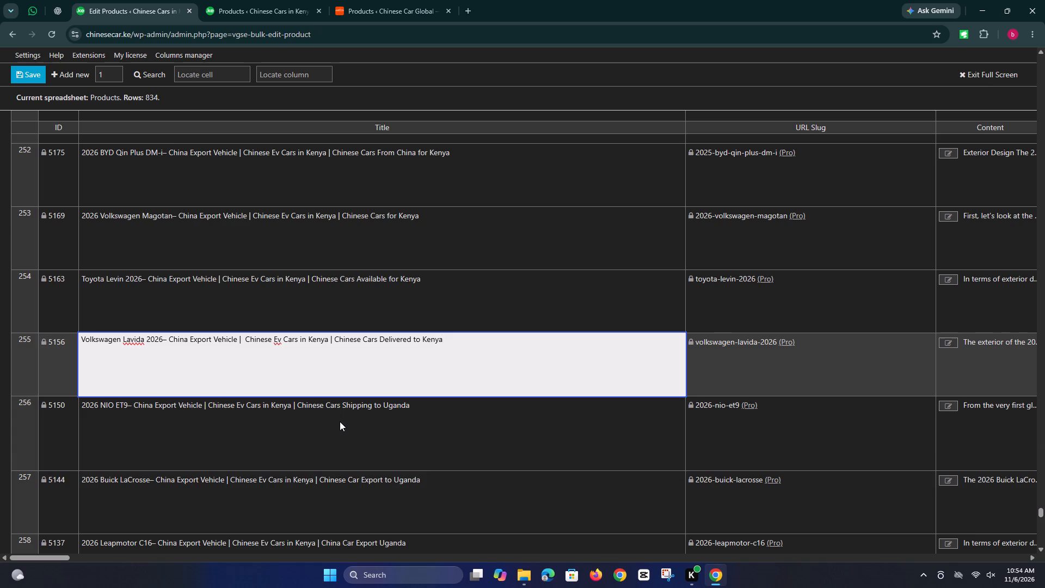
{"action": "left_click_drag", "start_coordinate": [419, 405], "coordinate": [387, 408]}
{"action": "right_click", "coordinate": [394, 402]}
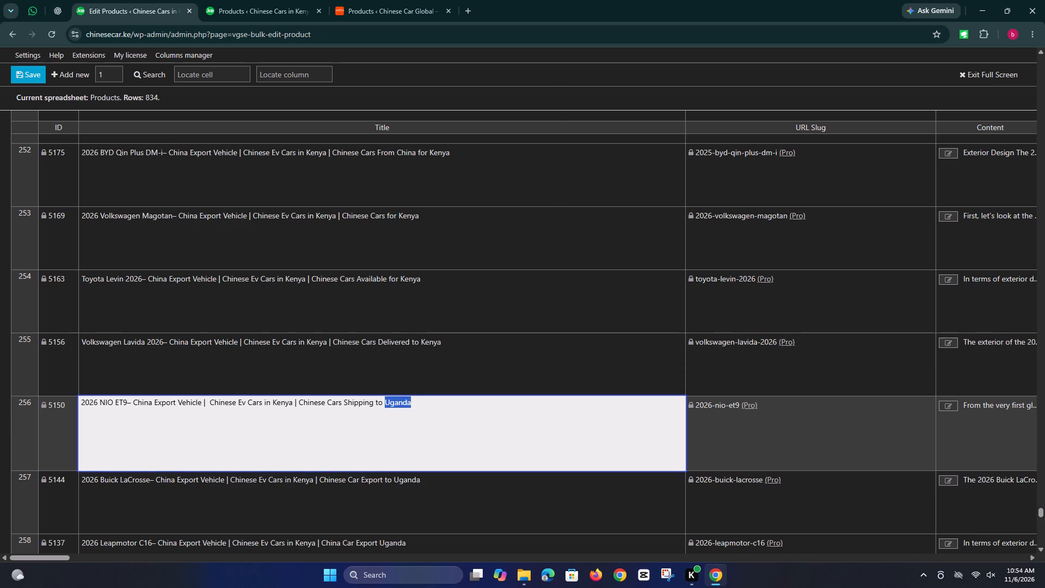
{"action": "left_click", "coordinate": [437, 171]}
Replace Uganda with Kenya at the end of the 2026 Buick LaCrosse and 2026 Leapmotor C16 titles.
{"action": "scroll", "coordinate": [439, 375], "scroll_direction": "down", "scroll_amount": 2}
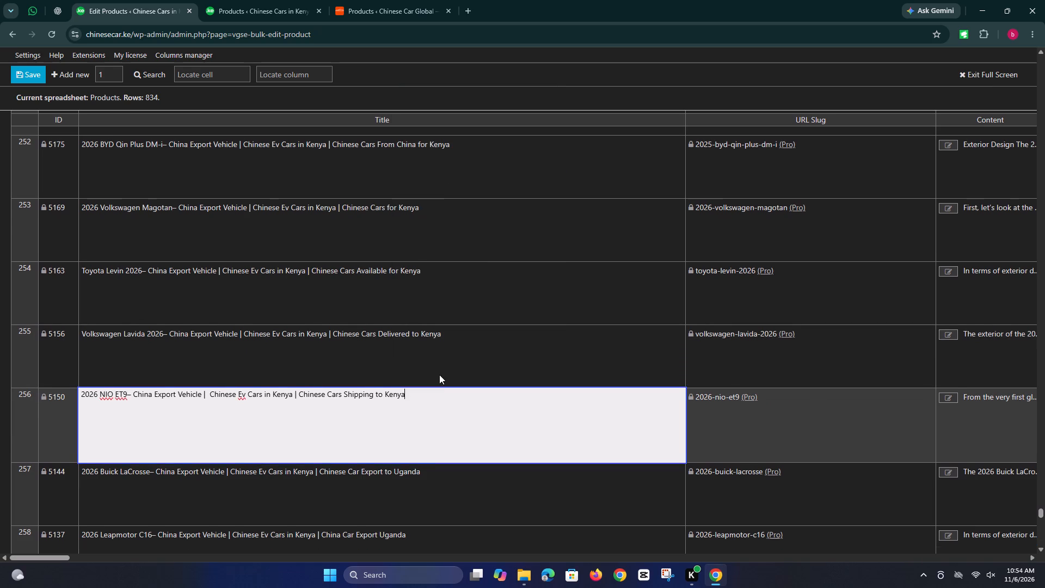
{"action": "scroll", "coordinate": [439, 375], "scroll_direction": "down", "scroll_amount": 2}
{"action": "triple_click", "coordinate": [337, 290]}
{"action": "left_click_drag", "start_coordinate": [429, 263], "coordinate": [408, 261]}
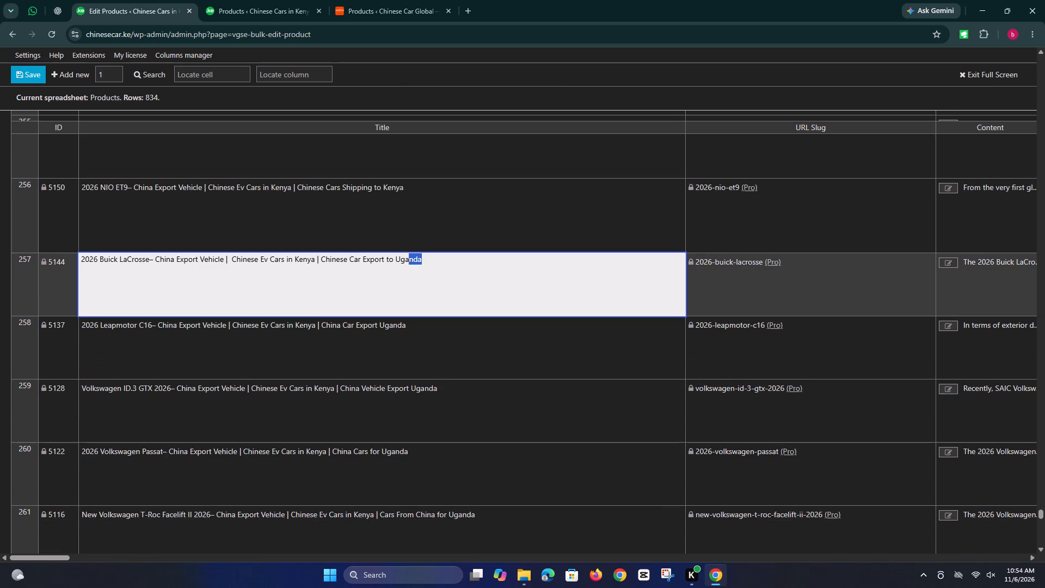
{"action": "left_click_drag", "start_coordinate": [408, 261], "coordinate": [397, 262]}
{"action": "right_click", "coordinate": [408, 259]}
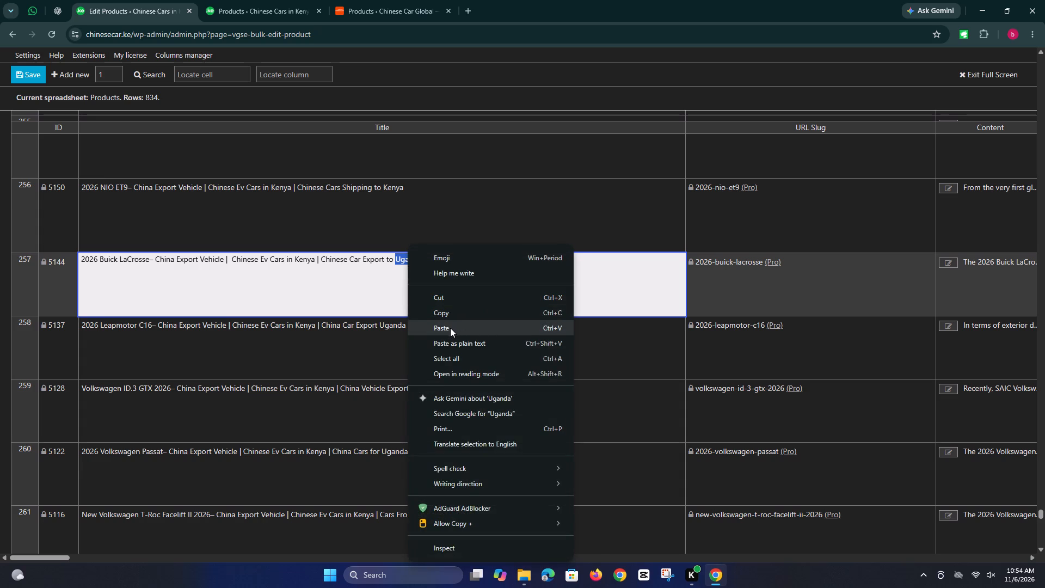
{"action": "left_click", "coordinate": [450, 328]}
{"action": "double_click", "coordinate": [395, 355]}
{"action": "left_click_drag", "start_coordinate": [423, 326], "coordinate": [394, 325]}
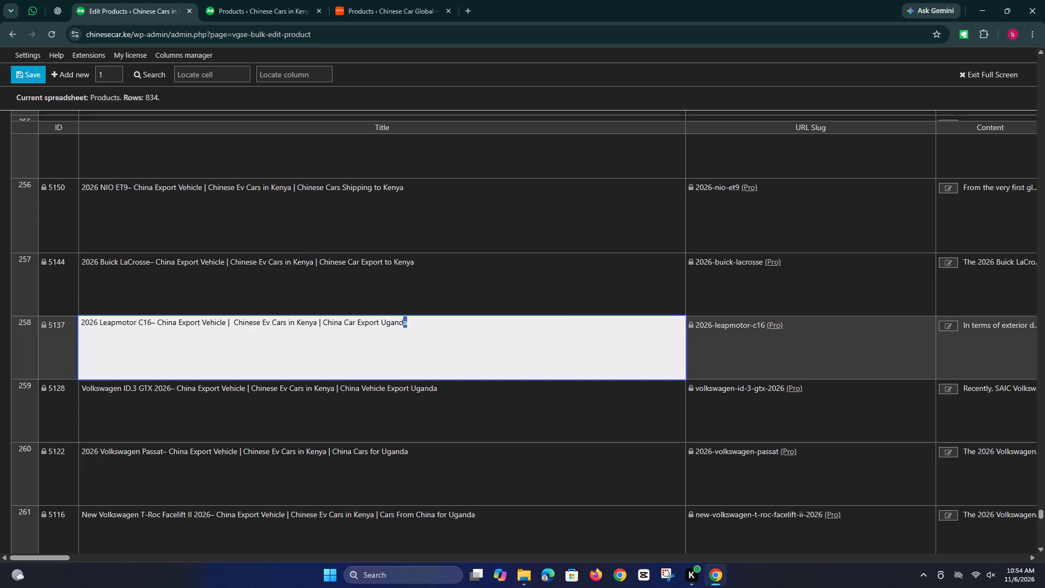
{"action": "left_click_drag", "start_coordinate": [394, 325], "coordinate": [383, 330]}
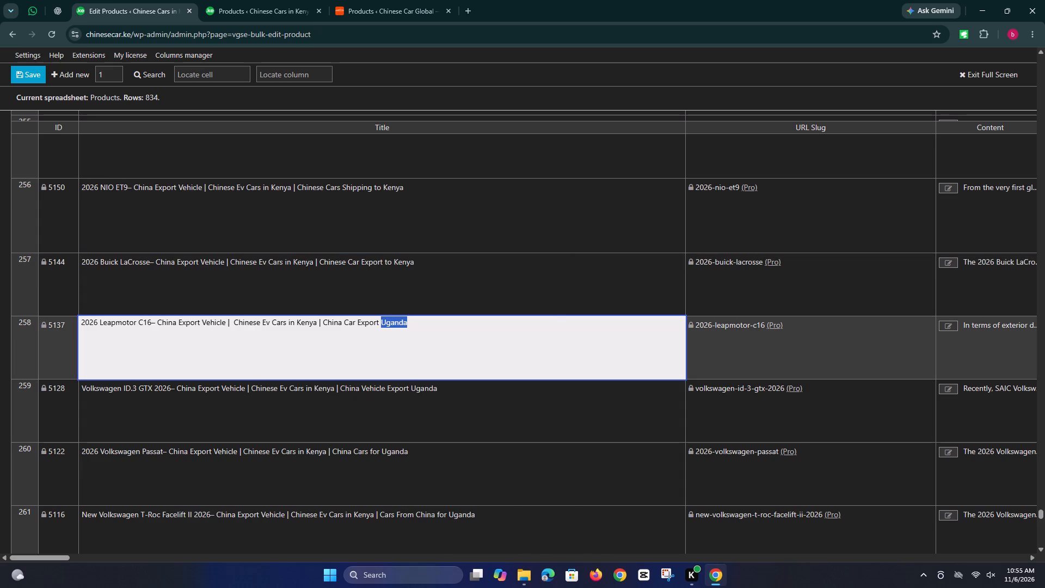
{"action": "right_click", "coordinate": [394, 324]}
{"action": "left_click", "coordinate": [445, 92]}
Replace Uganda with Kenya at the end of the Volkswagen ID.3 GTX 2026 and 2026 Volkswagen Passat titles.
{"action": "scroll", "coordinate": [427, 345], "scroll_direction": "down", "scroll_amount": 3}
{"action": "triple_click", "coordinate": [358, 274]}
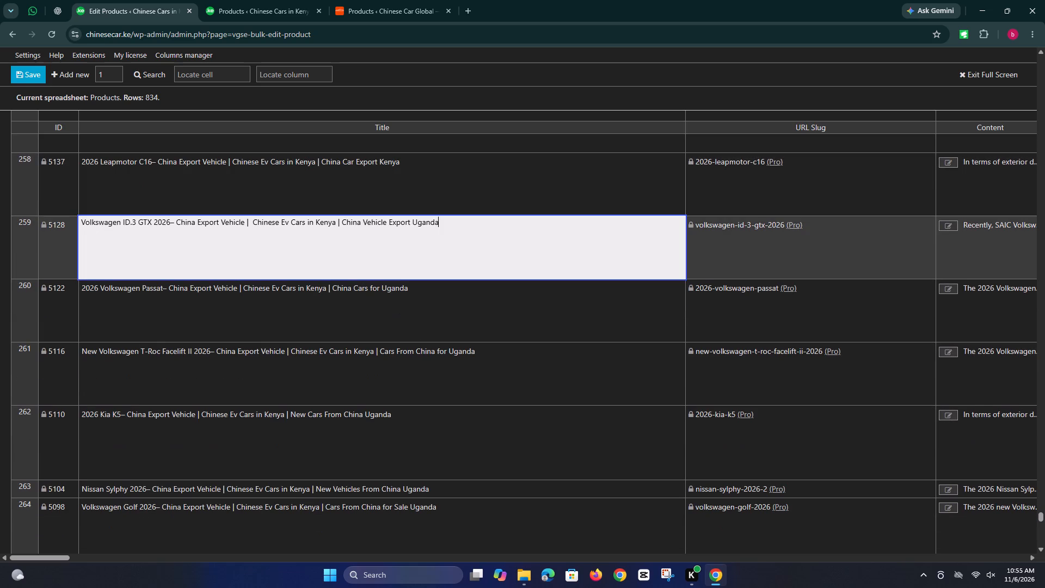
{"action": "left_click_drag", "start_coordinate": [445, 224], "coordinate": [414, 226]}
{"action": "right_click", "coordinate": [422, 224]}
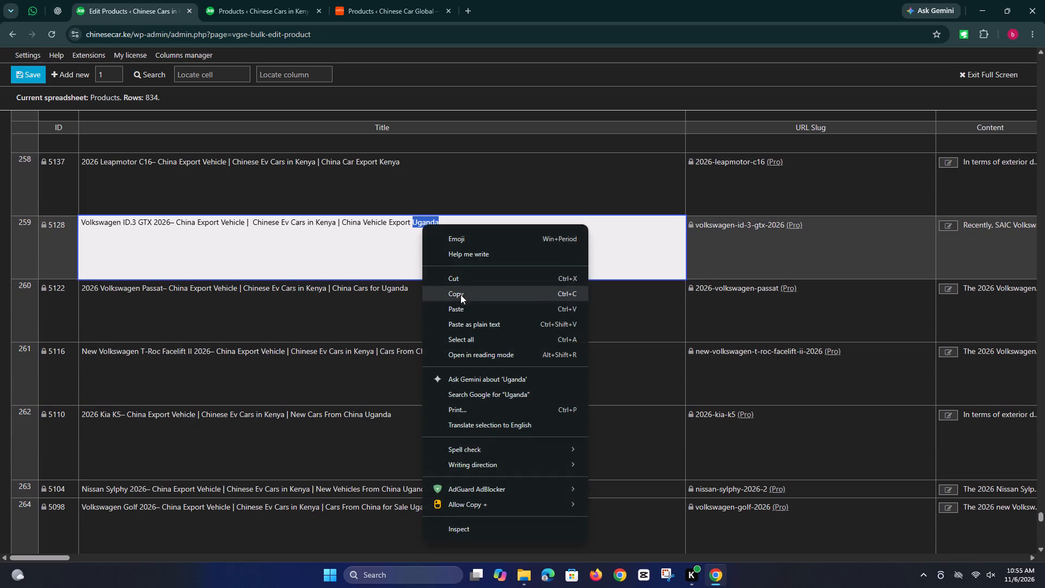
{"action": "left_click", "coordinate": [459, 310]}
{"action": "double_click", "coordinate": [394, 303]}
{"action": "left_click_drag", "start_coordinate": [419, 289], "coordinate": [382, 290]}
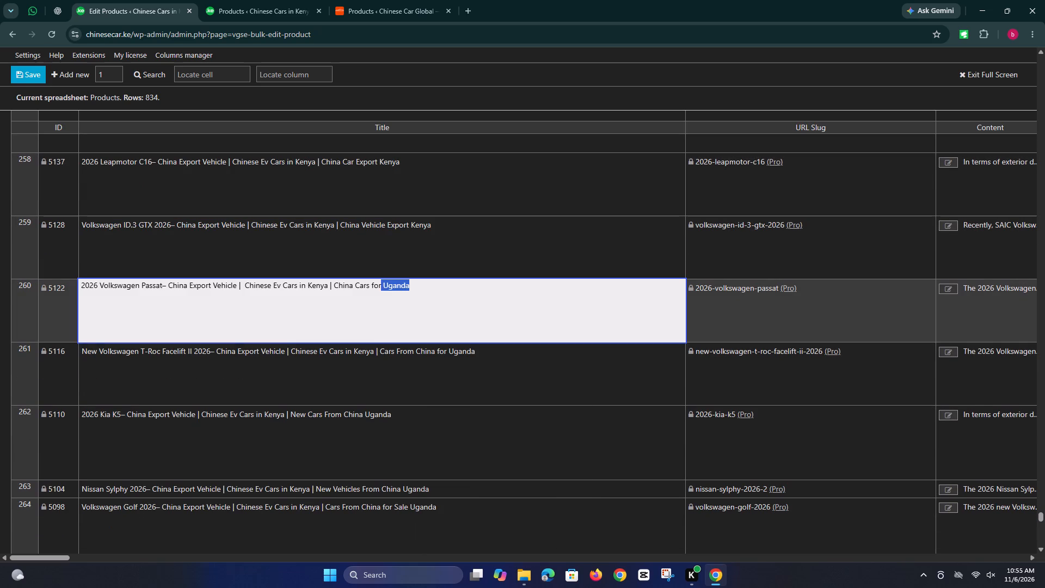
{"action": "left_click_drag", "start_coordinate": [382, 290], "coordinate": [386, 290]}
{"action": "left_click", "coordinate": [386, 290]}
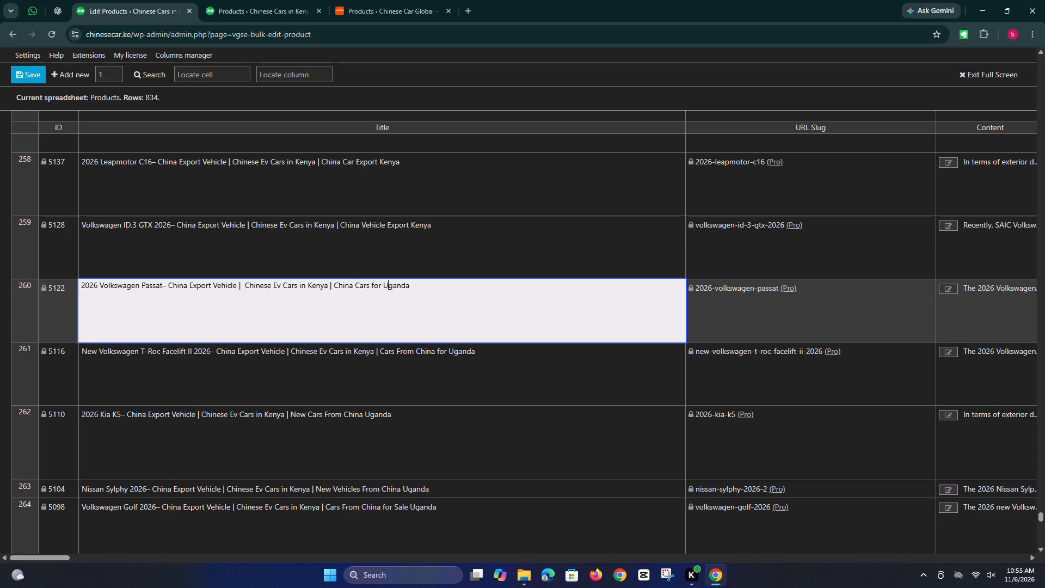
{"action": "left_click_drag", "start_coordinate": [421, 286], "coordinate": [390, 290]}
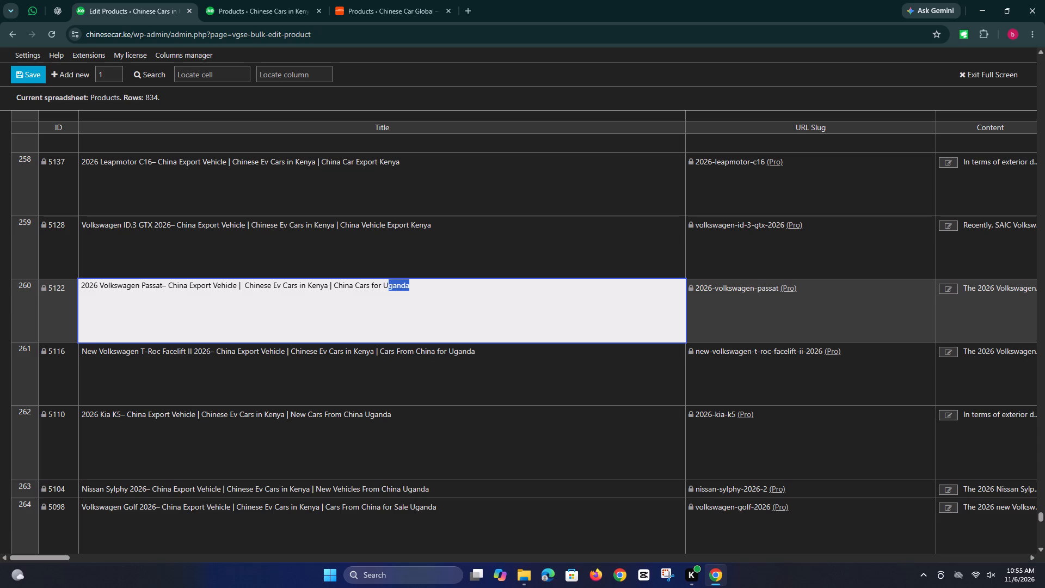
{"action": "left_click_drag", "start_coordinate": [390, 290], "coordinate": [384, 291]}
{"action": "right_click", "coordinate": [394, 285]}
{"action": "left_click", "coordinate": [451, 330]}
Replace Uganda with Kenya at the end of the New Volkswagen T-Roc Facelift II 2026 and 2026 Kia K5 titles.
{"action": "double_click", "coordinate": [446, 364]}
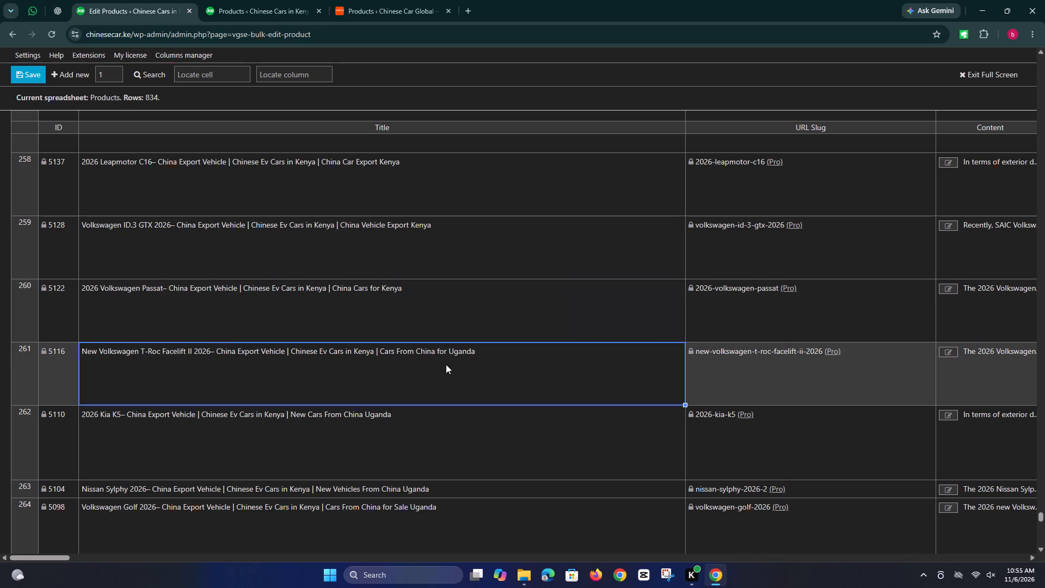
{"action": "left_click_drag", "start_coordinate": [484, 352], "coordinate": [452, 353]}
{"action": "right_click", "coordinate": [458, 350]}
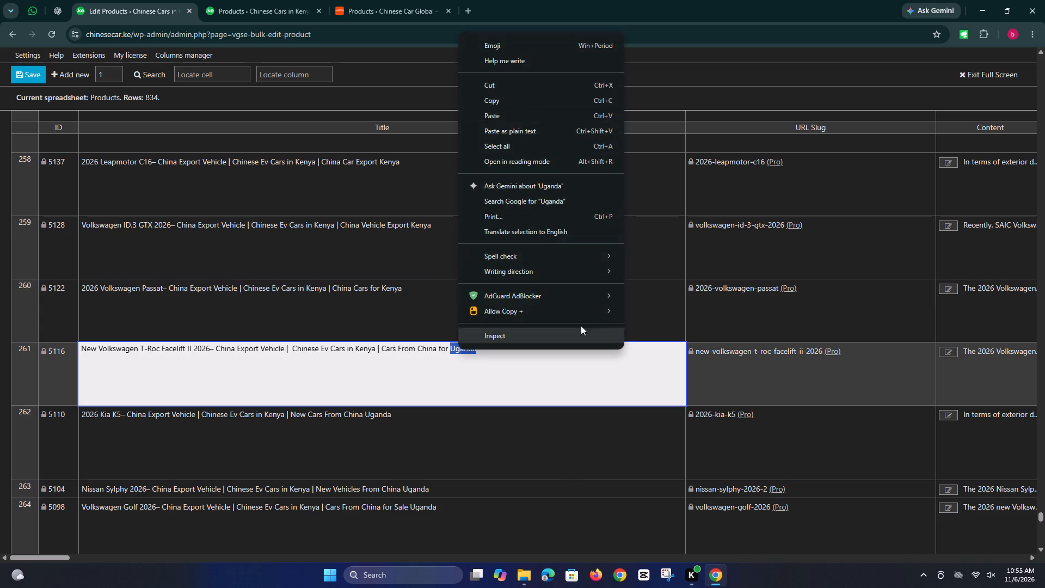
{"action": "left_click", "coordinate": [493, 115]}
{"action": "scroll", "coordinate": [426, 322], "scroll_direction": "down", "scroll_amount": 4}
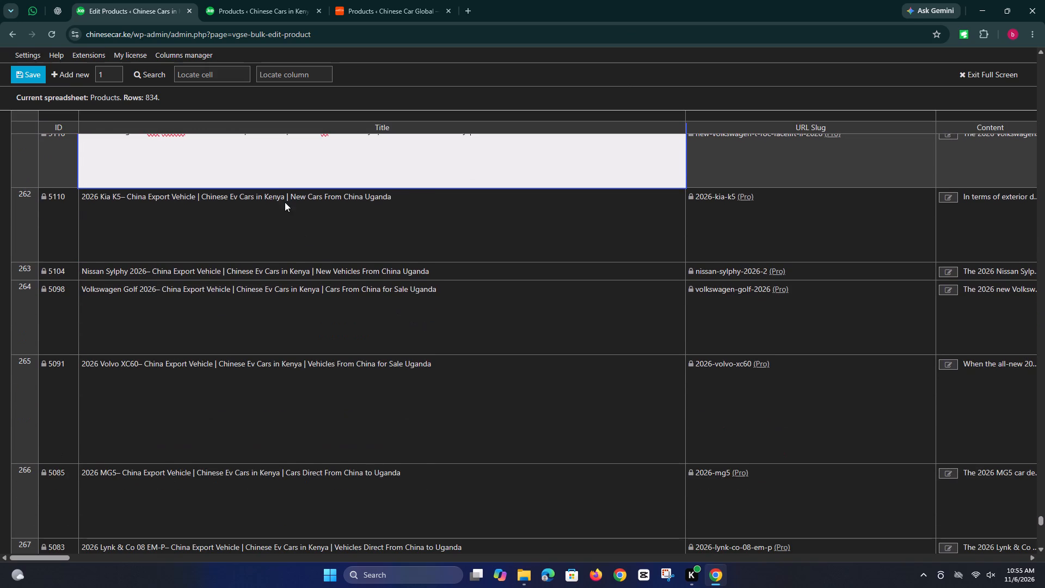
{"action": "triple_click", "coordinate": [302, 222]}
{"action": "left_click_drag", "start_coordinate": [397, 198], "coordinate": [368, 200]}
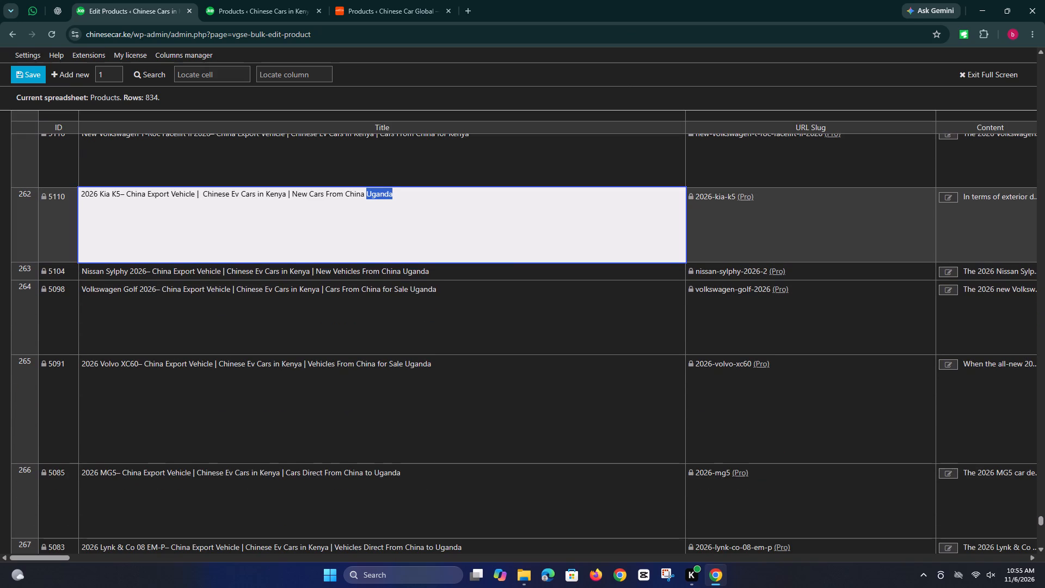
{"action": "left_click_drag", "start_coordinate": [368, 200], "coordinate": [367, 200]}
{"action": "right_click", "coordinate": [380, 198]}
{"action": "left_click", "coordinate": [419, 284]}
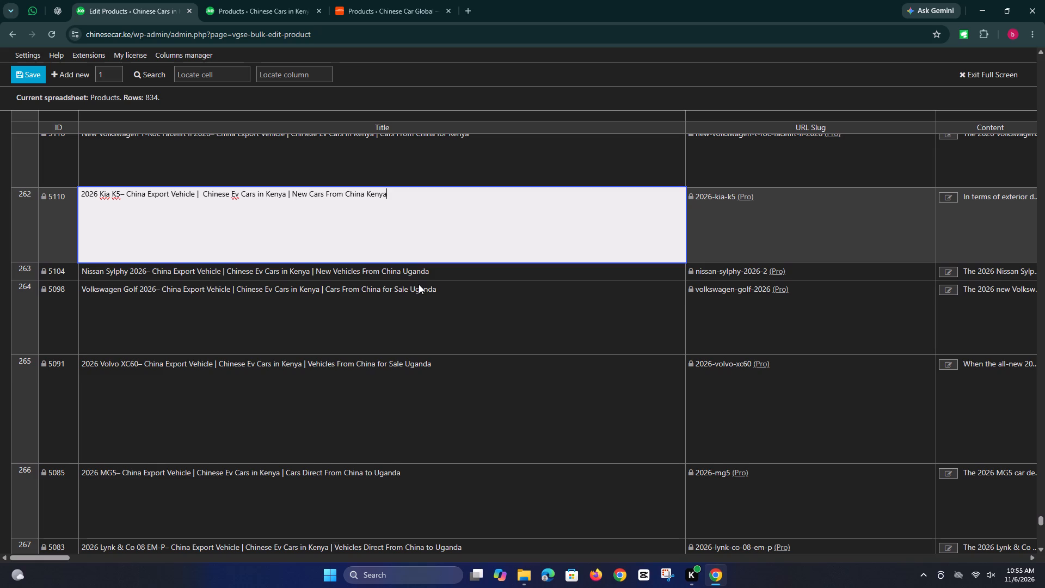
Replace Uganda with Kenya at the end of the Nissan Sylphy 2026 title in row 263.
{"action": "scroll", "coordinate": [419, 284], "scroll_direction": "down", "scroll_amount": 2}
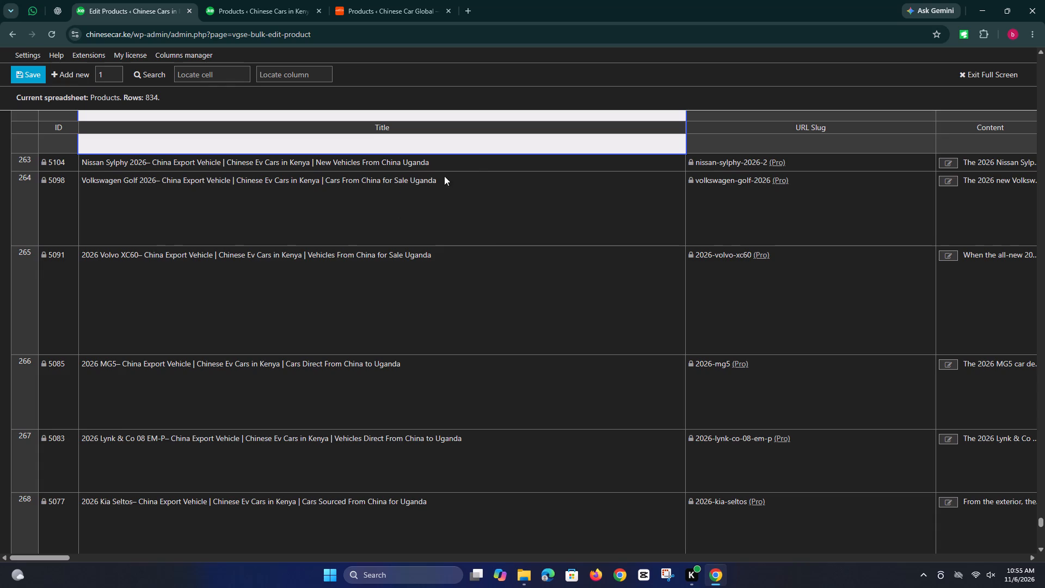
{"action": "scroll", "coordinate": [467, 171], "scroll_direction": "up", "scroll_amount": 3}
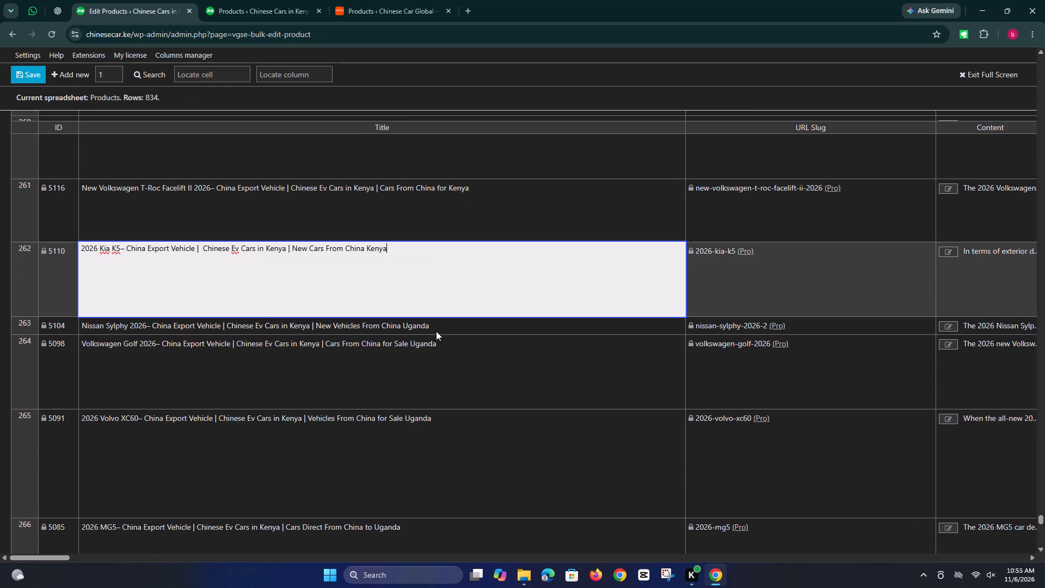
{"action": "double_click", "coordinate": [436, 331]}
{"action": "left_click", "coordinate": [436, 331]}
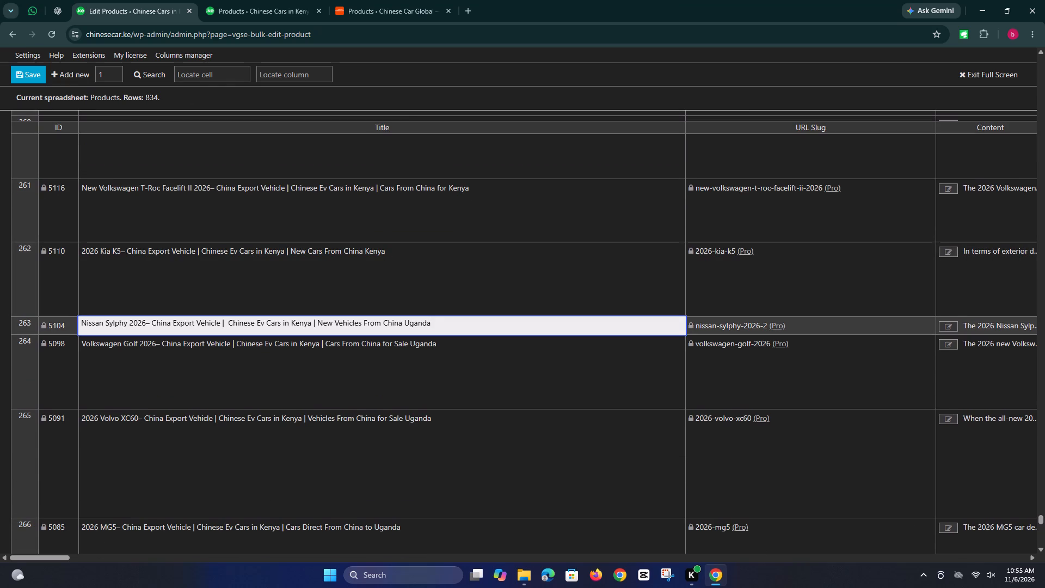
{"action": "left_click_drag", "start_coordinate": [444, 323], "coordinate": [405, 324]}
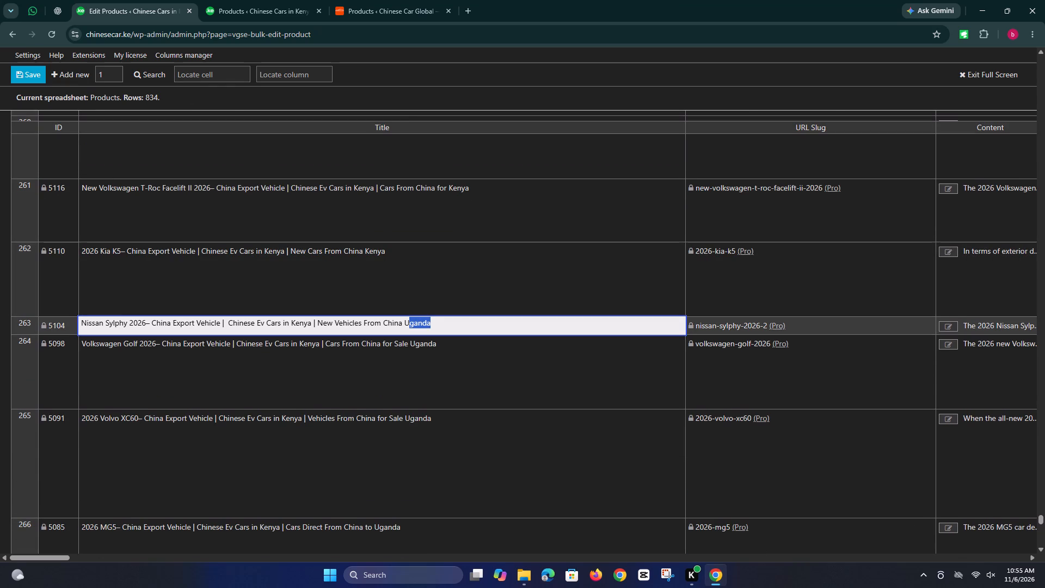
{"action": "right_click", "coordinate": [414, 323]}
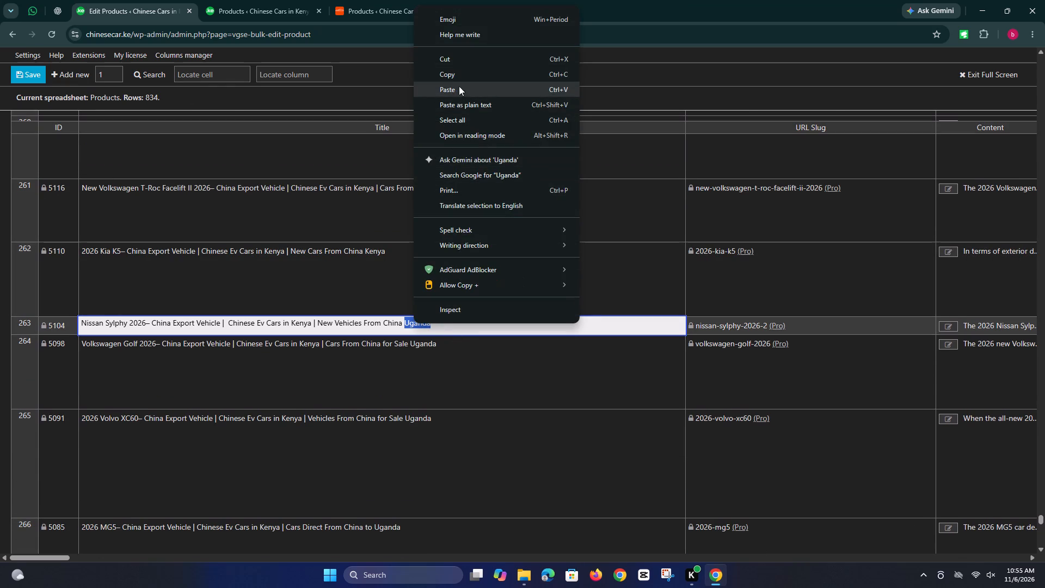
{"action": "left_click", "coordinate": [459, 86]}
Open the Volkswagen Golf 2026 title in row 264 for editing.
{"action": "double_click", "coordinate": [436, 357]}
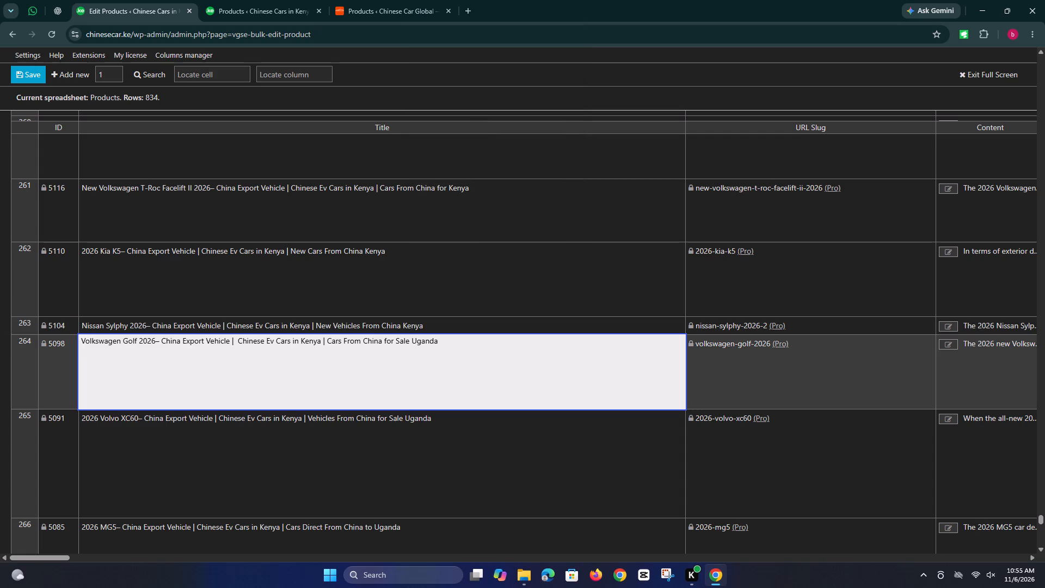
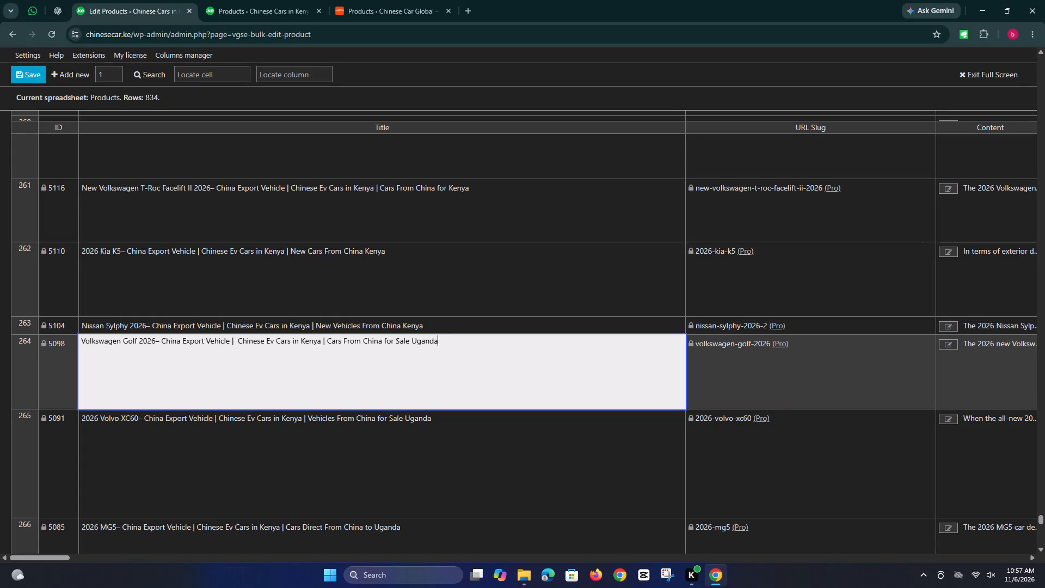
Replace Uganda with Kenya at the end of the Volkswagen Golf 2026 and 2026 Volvo XC60 titles.
{"action": "left_click_drag", "start_coordinate": [444, 345], "coordinate": [410, 347]}
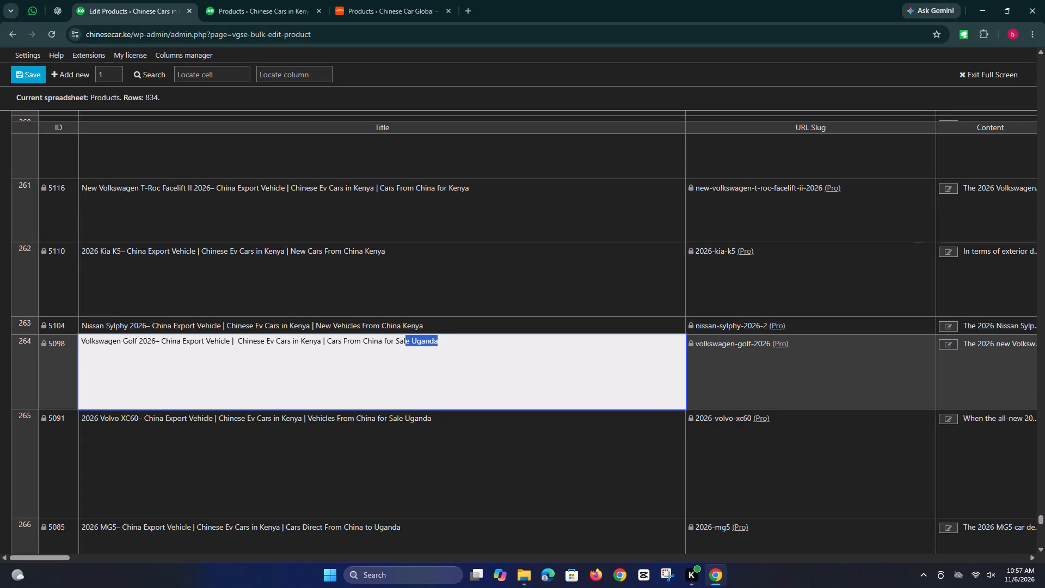
{"action": "left_click_drag", "start_coordinate": [410, 347], "coordinate": [413, 347]}
{"action": "right_click", "coordinate": [416, 344]}
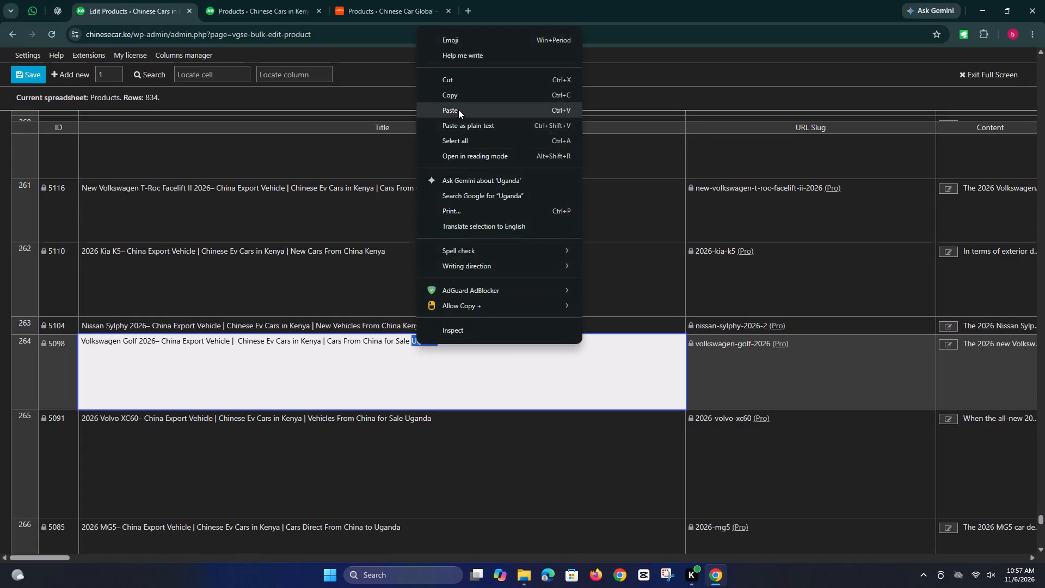
{"action": "left_click", "coordinate": [458, 109]}
{"action": "scroll", "coordinate": [451, 311], "scroll_direction": "down", "scroll_amount": 4}
{"action": "double_click", "coordinate": [387, 242]}
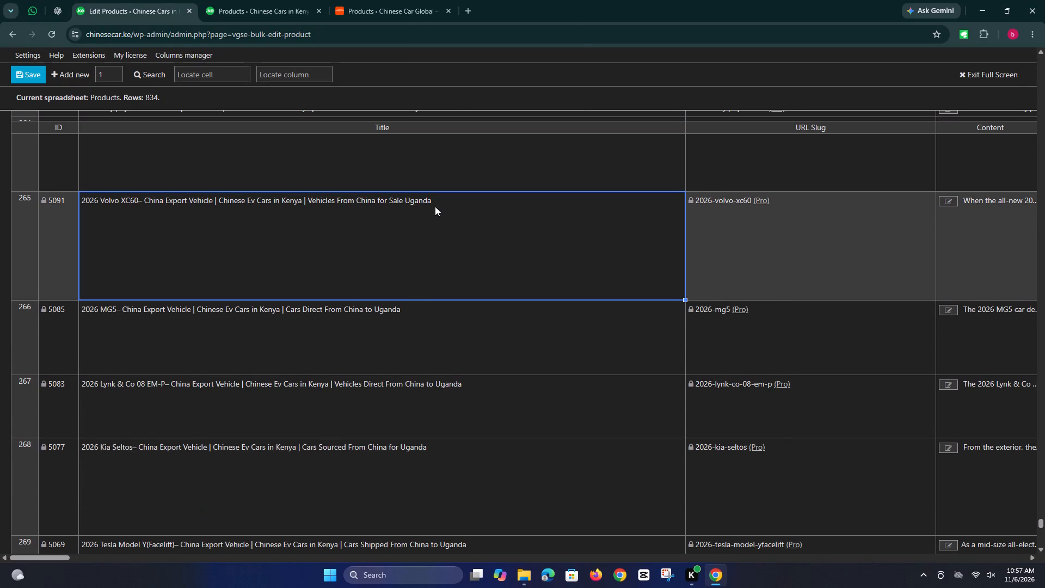
{"action": "double_click", "coordinate": [435, 206]}
{"action": "left_click_drag", "start_coordinate": [444, 200], "coordinate": [409, 202]}
{"action": "right_click", "coordinate": [415, 198]}
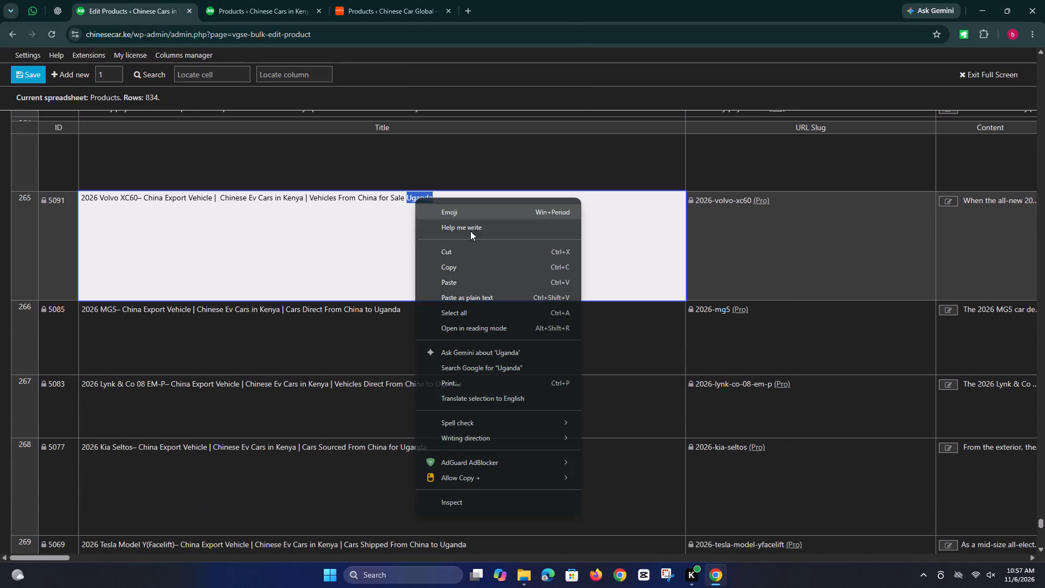
{"action": "left_click", "coordinate": [463, 281]}
Replace Uganda with Kenya at the end of the 2026 MG5 and 2026 Lynk & Co 08 EM-P titles.
{"action": "double_click", "coordinate": [399, 320]}
{"action": "left_click_drag", "start_coordinate": [412, 307], "coordinate": [388, 309]}
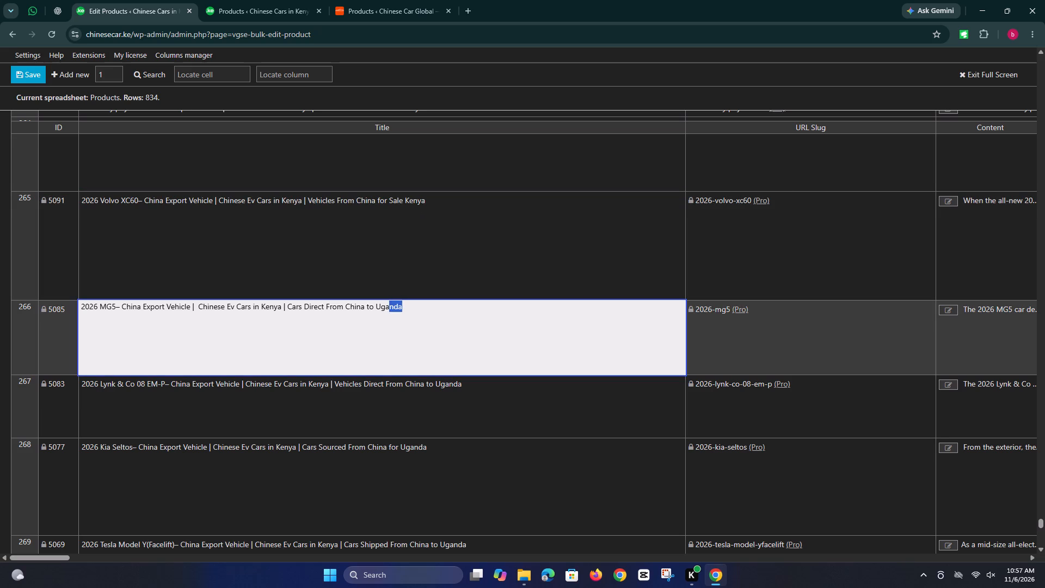
{"action": "left_click_drag", "start_coordinate": [388, 309], "coordinate": [378, 314]}
{"action": "right_click", "coordinate": [387, 310]}
{"action": "left_click", "coordinate": [454, 325]}
{"action": "scroll", "coordinate": [439, 335], "scroll_direction": "down", "scroll_amount": 3}
{"action": "triple_click", "coordinate": [396, 261]}
{"action": "left_click_drag", "start_coordinate": [472, 220], "coordinate": [471, 220]}
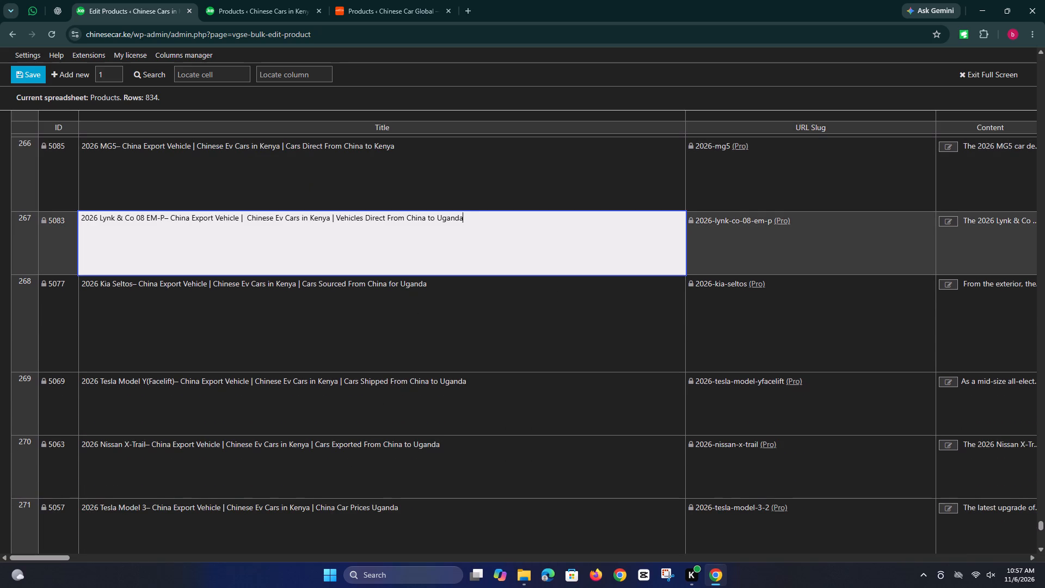
{"action": "left_click_drag", "start_coordinate": [471, 220], "coordinate": [438, 226]}
{"action": "right_click", "coordinate": [446, 216]}
{"action": "left_click", "coordinate": [490, 298]}
Replace Uganda with Kenya at the end of the 2026 Kia Seltos and 2026 Tesla Model Y(Facelift) titles.
{"action": "double_click", "coordinate": [425, 303]}
{"action": "left_click_drag", "start_coordinate": [441, 285], "coordinate": [404, 287]}
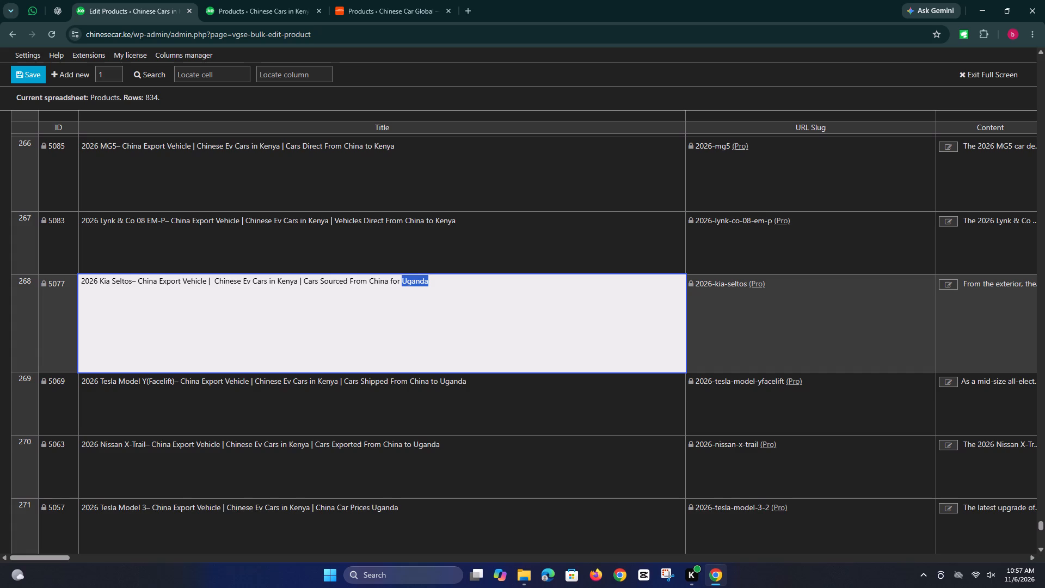
{"action": "right_click", "coordinate": [413, 283]}
{"action": "left_click", "coordinate": [468, 334]}
{"action": "double_click", "coordinate": [419, 416]}
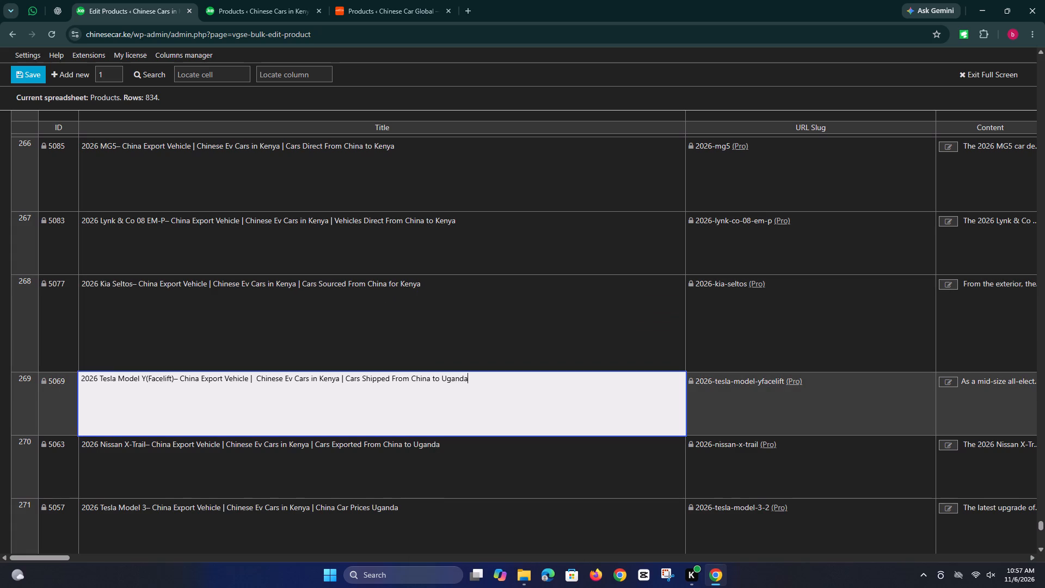
{"action": "left_click_drag", "start_coordinate": [472, 387], "coordinate": [442, 390]}
{"action": "right_click", "coordinate": [453, 381]}
{"action": "left_click", "coordinate": [484, 148]}
Replace Uganda with Kenya at the end of the 2026 Nissan X-Trail and 2026 Tesla Model 3 titles.
{"action": "scroll", "coordinate": [386, 369], "scroll_direction": "down", "scroll_amount": 4}
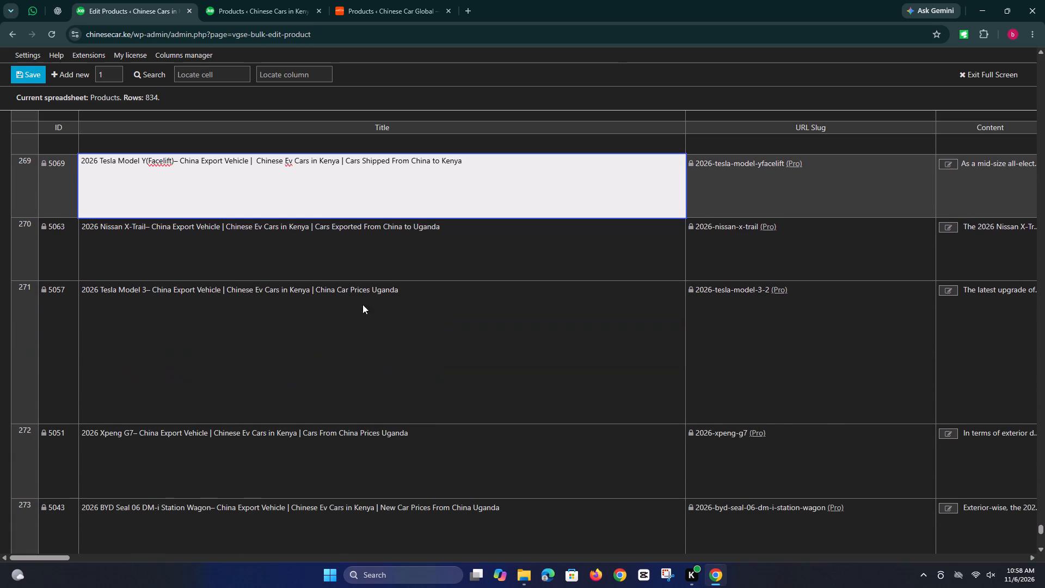
{"action": "triple_click", "coordinate": [334, 260]}
{"action": "left_click_drag", "start_coordinate": [444, 226], "coordinate": [419, 230]}
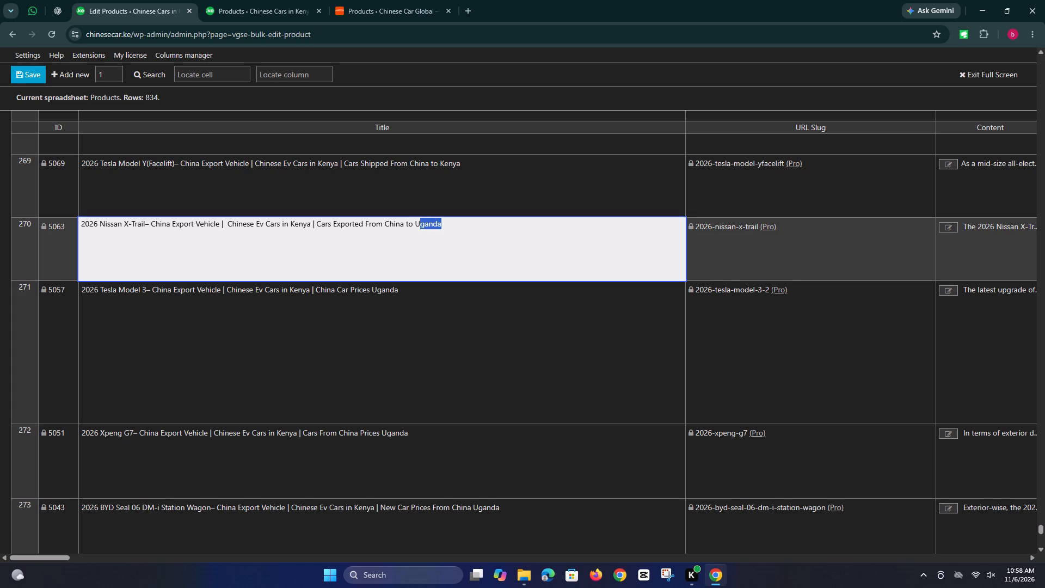
{"action": "left_click_drag", "start_coordinate": [419, 230], "coordinate": [416, 230]}
{"action": "right_click", "coordinate": [429, 224]}
{"action": "left_click", "coordinate": [485, 312]}
{"action": "double_click", "coordinate": [388, 323]}
{"action": "left_click_drag", "start_coordinate": [411, 294], "coordinate": [392, 293]}
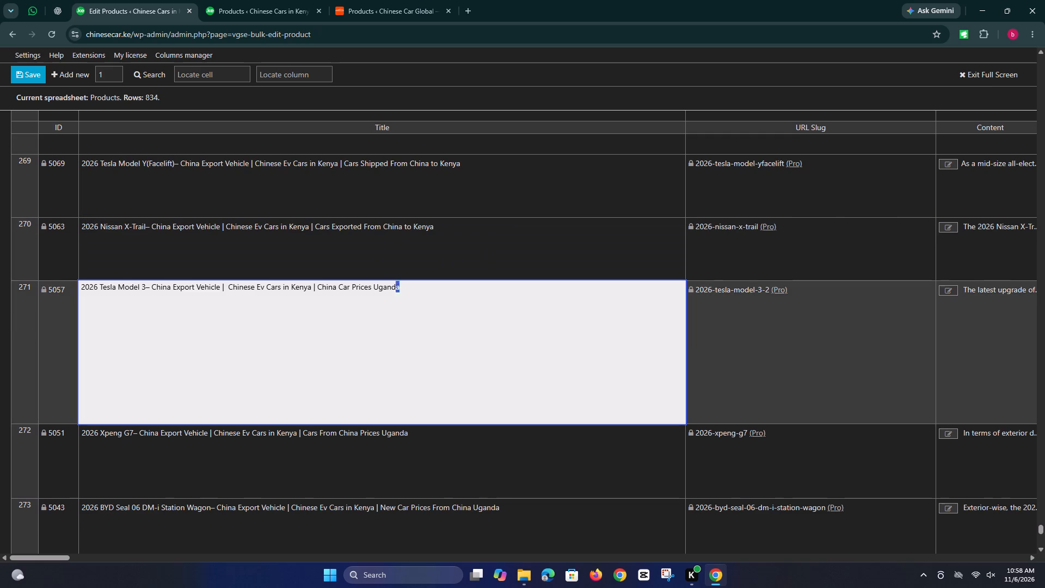
{"action": "left_click_drag", "start_coordinate": [392, 293], "coordinate": [376, 295]}
{"action": "right_click", "coordinate": [385, 291]}
{"action": "left_click", "coordinate": [426, 331]}
Replace Uganda with Kenya at the end of the 2026 Xpeng G7 and 2026 BYD Seal 06 DM-i Station Wagon titles.
{"action": "double_click", "coordinate": [409, 450]}
{"action": "left_click_drag", "start_coordinate": [425, 433], "coordinate": [384, 436]}
{"action": "right_click", "coordinate": [394, 433]}
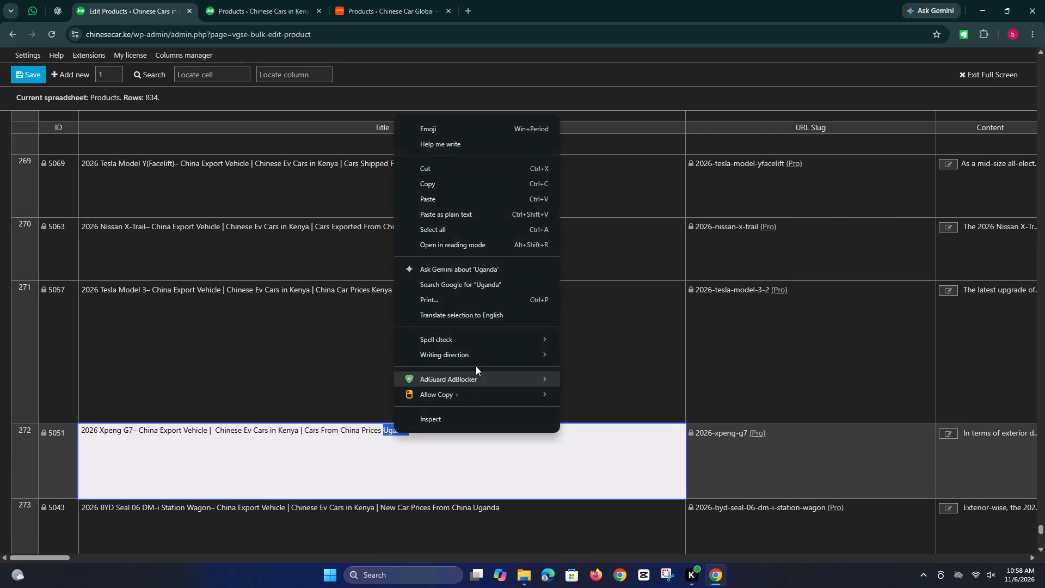
{"action": "left_click", "coordinate": [438, 199]}
{"action": "scroll", "coordinate": [443, 256], "scroll_direction": "down", "scroll_amount": 7}
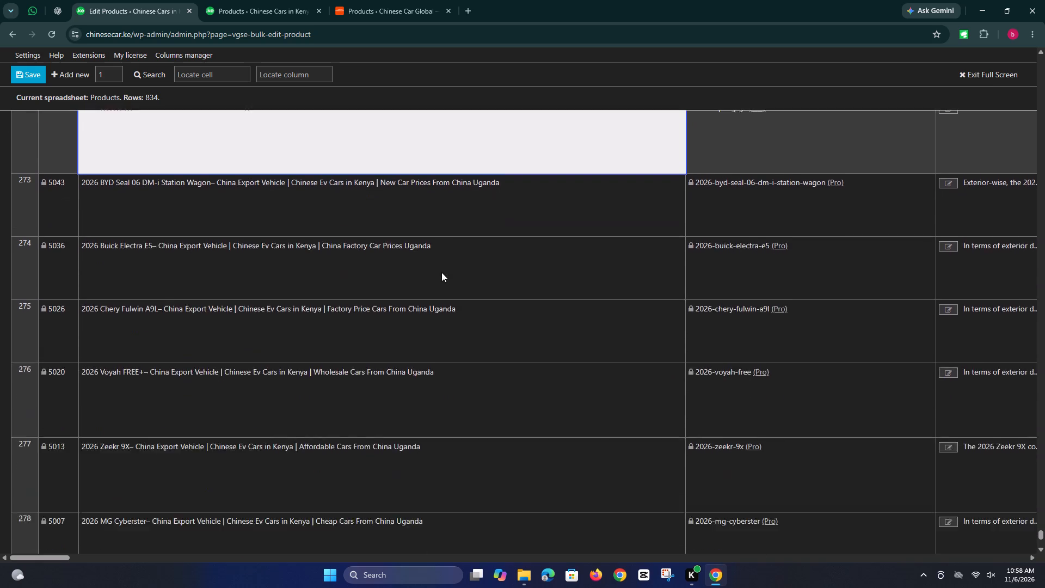
{"action": "scroll", "coordinate": [444, 169], "scroll_direction": "up", "scroll_amount": 1}
{"action": "triple_click", "coordinate": [489, 212]}
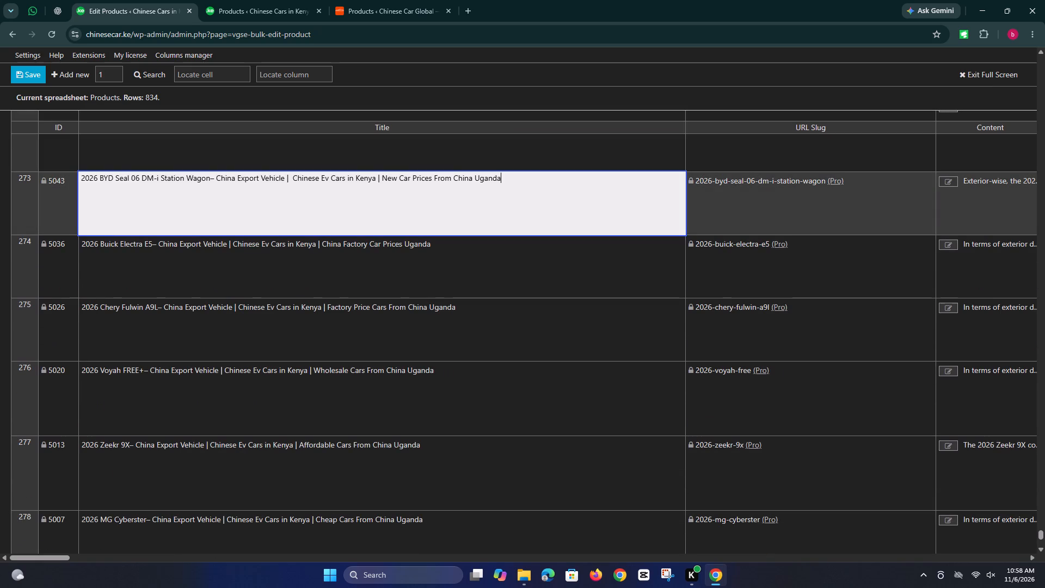
{"action": "left_click_drag", "start_coordinate": [507, 181], "coordinate": [476, 185]}
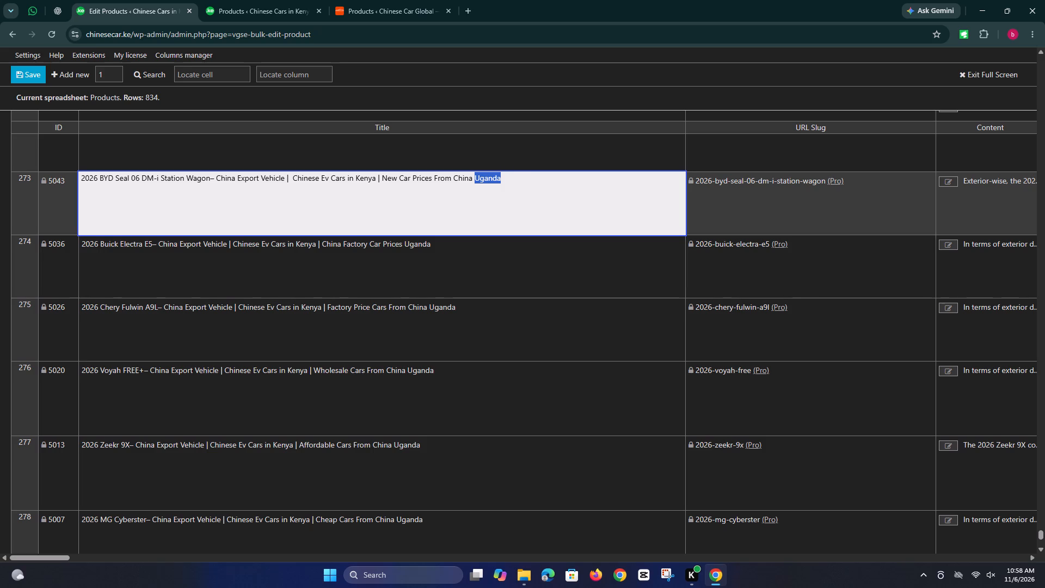
{"action": "right_click", "coordinate": [486, 178]}
{"action": "left_click", "coordinate": [527, 263]}
Replace Uganda with Kenya at the end of the 2026 Buick Electra E5 and 2026 Chery Fulwin A9L titles.
{"action": "double_click", "coordinate": [394, 284]}
{"action": "left_click_drag", "start_coordinate": [438, 245], "coordinate": [408, 250]}
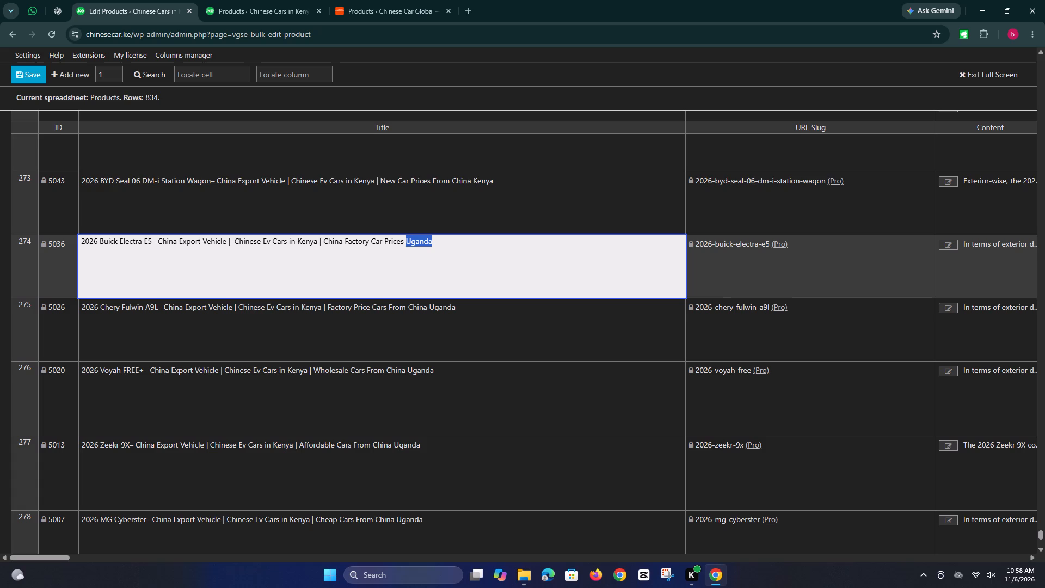
{"action": "right_click", "coordinate": [421, 247]}
{"action": "left_click", "coordinate": [458, 325]}
{"action": "double_click", "coordinate": [431, 326]}
{"action": "left_click_drag", "start_coordinate": [460, 306], "coordinate": [433, 310]}
{"action": "right_click", "coordinate": [446, 305]}
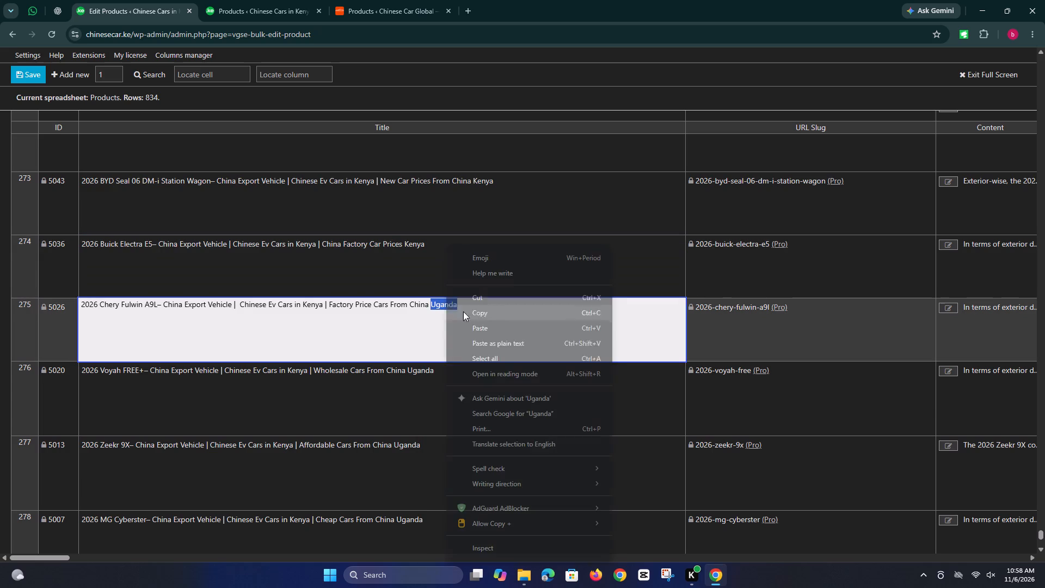
{"action": "left_click", "coordinate": [489, 330]}
Replace Uganda with Kenya at the end of the 2026 Voyah FREE+ and 2026 Zeekr 9X titles.
{"action": "scroll", "coordinate": [418, 368], "scroll_direction": "down", "scroll_amount": 3}
{"action": "triple_click", "coordinate": [340, 228]}
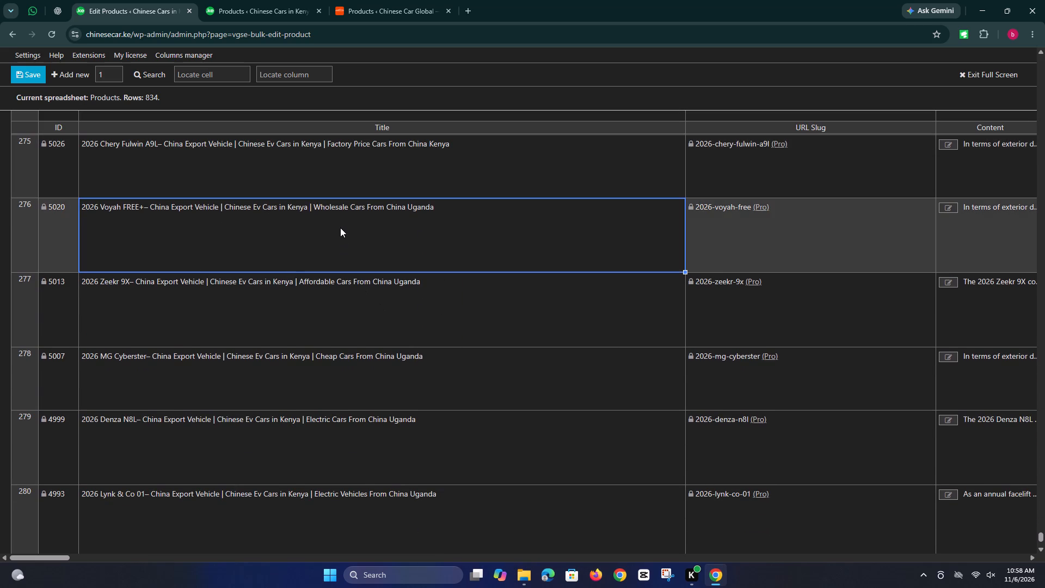
{"action": "left_click_drag", "start_coordinate": [447, 206], "coordinate": [411, 211]}
{"action": "right_click", "coordinate": [423, 204]}
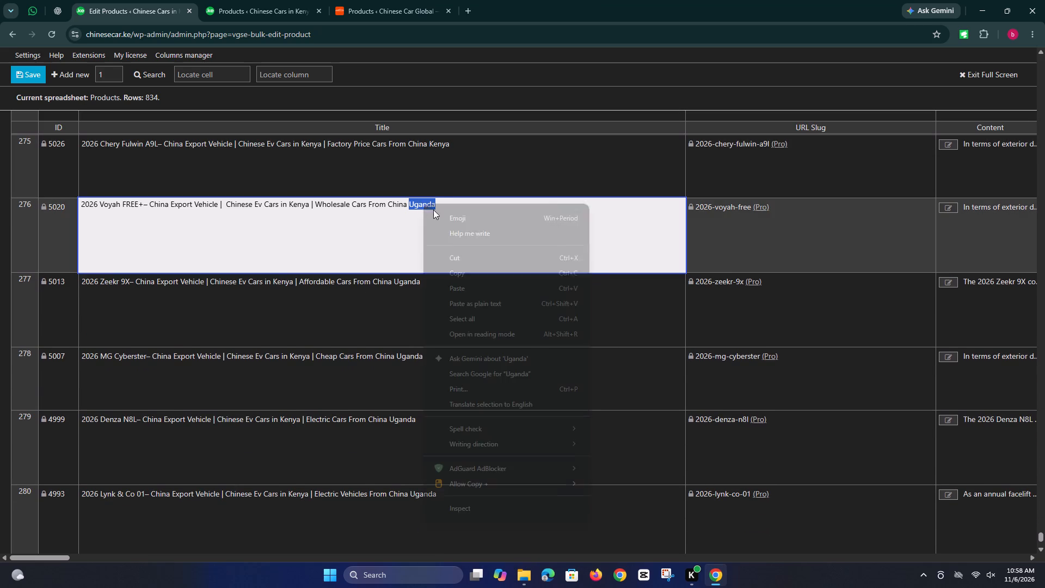
{"action": "left_click", "coordinate": [470, 292]}
{"action": "double_click", "coordinate": [377, 315]}
{"action": "left_click_drag", "start_coordinate": [430, 285], "coordinate": [397, 285]}
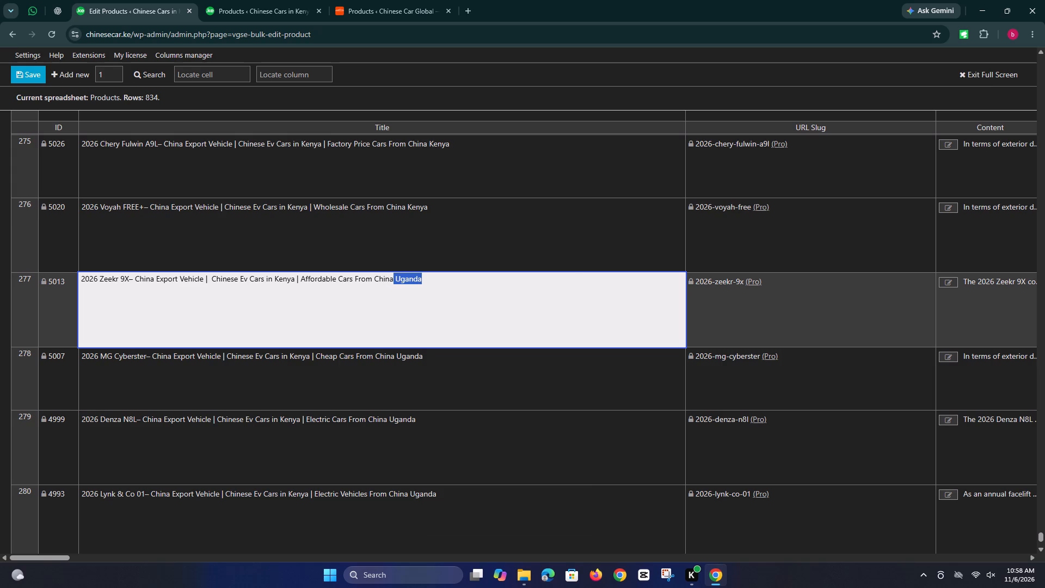
{"action": "right_click", "coordinate": [411, 280]}
{"action": "left_click", "coordinate": [457, 327]}
{"action": "scroll", "coordinate": [408, 346], "scroll_direction": "down", "scroll_amount": 3}
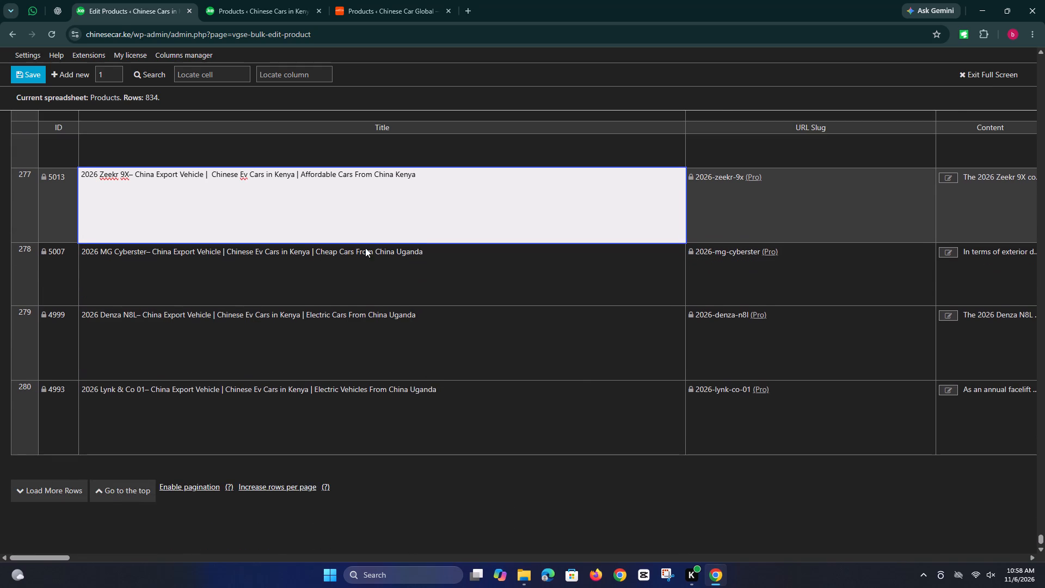
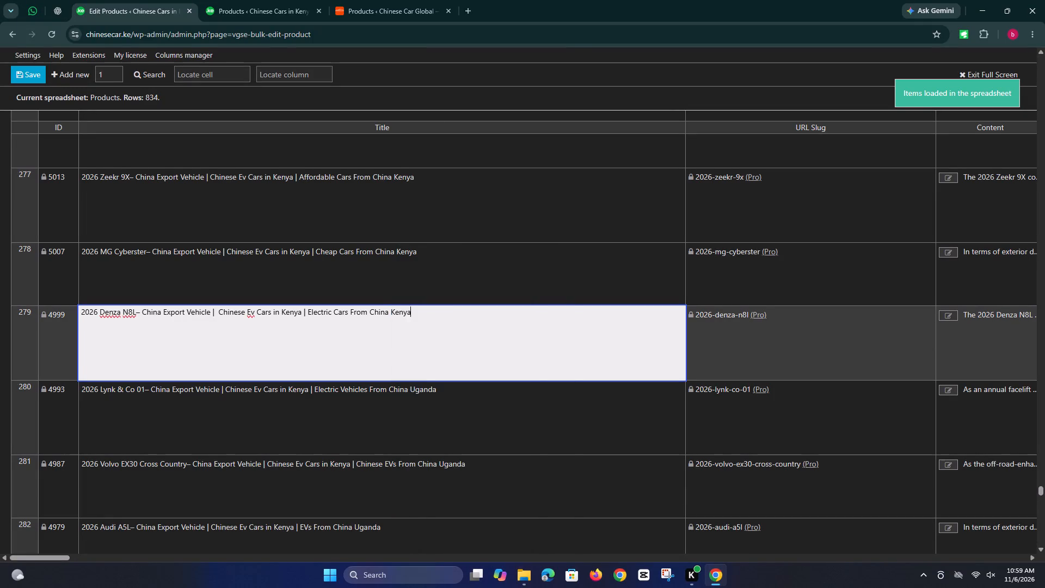
Open the title of the 2026 Lynk & Co 01 listing, which still ends in Uganda, for editing.
{"action": "scroll", "coordinate": [417, 318], "scroll_direction": "down", "scroll_amount": 3}
{"action": "triple_click", "coordinate": [346, 274]}
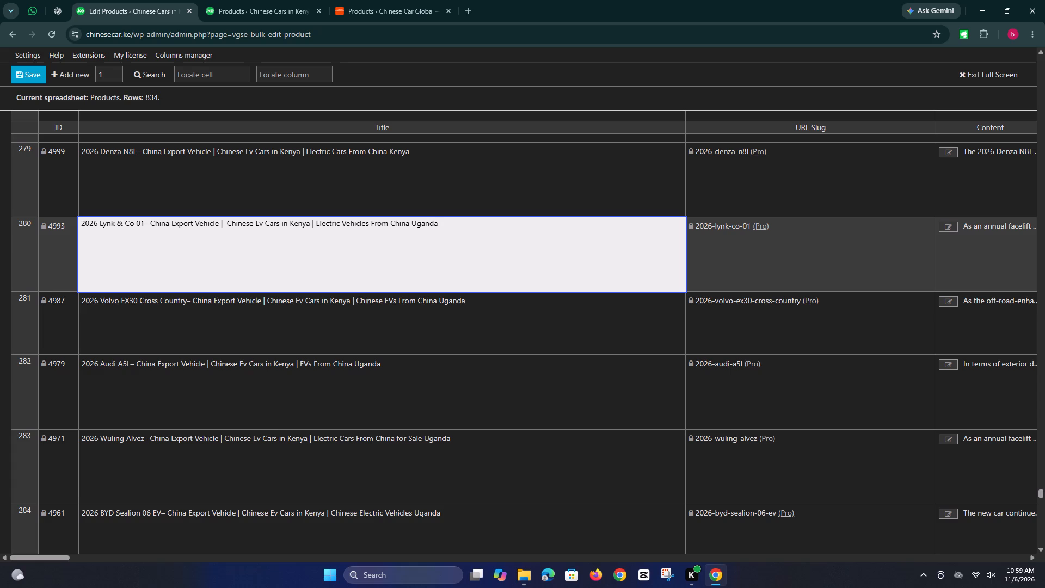
Change the closing country name in the 2026 Lynk & Co 01 product title to Kenya.
{"action": "left_click_drag", "start_coordinate": [448, 226], "coordinate": [425, 226]}
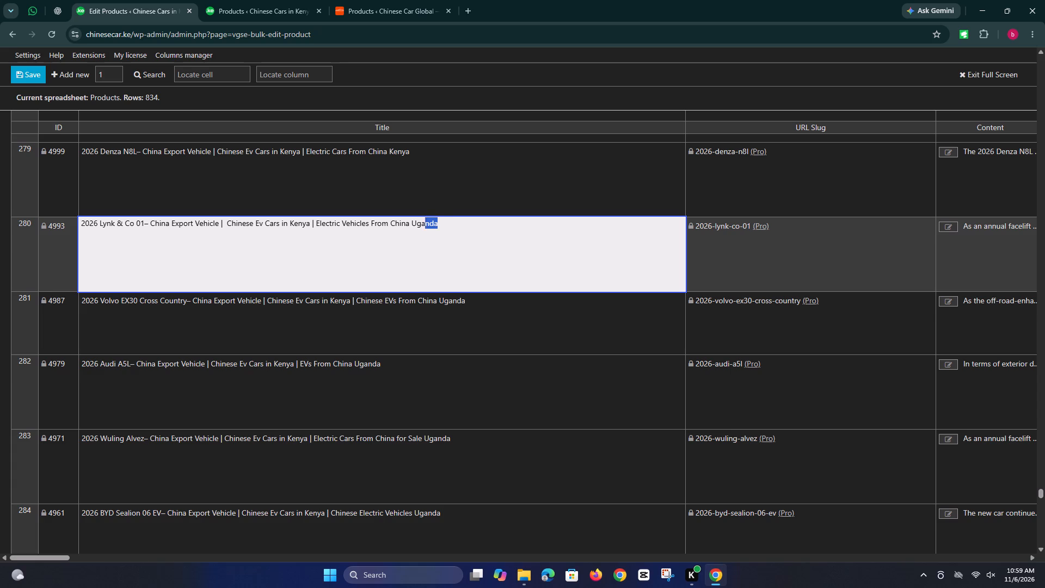
{"action": "left_click_drag", "start_coordinate": [425, 226], "coordinate": [409, 229]}
{"action": "left_click", "coordinate": [413, 229]}
{"action": "left_click_drag", "start_coordinate": [444, 224], "coordinate": [414, 228]}
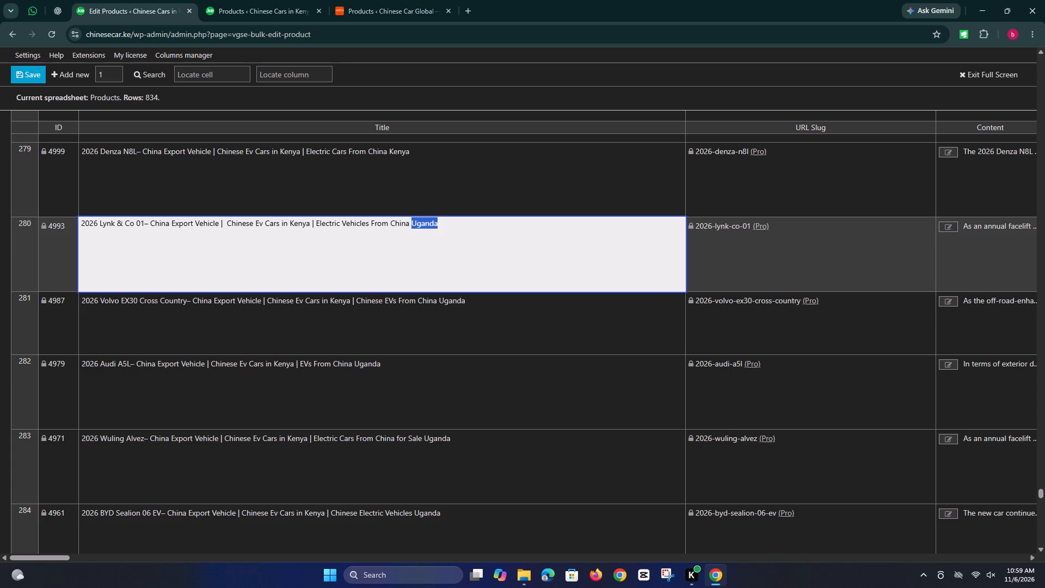
{"action": "left_click_drag", "start_coordinate": [414, 228], "coordinate": [412, 228]}
{"action": "right_click", "coordinate": [423, 225]}
{"action": "double_click", "coordinate": [456, 313]}
Change the closing country name in the 2026 Volvo EX30 Cross Country product title to Kenya.
{"action": "double_click", "coordinate": [460, 316]}
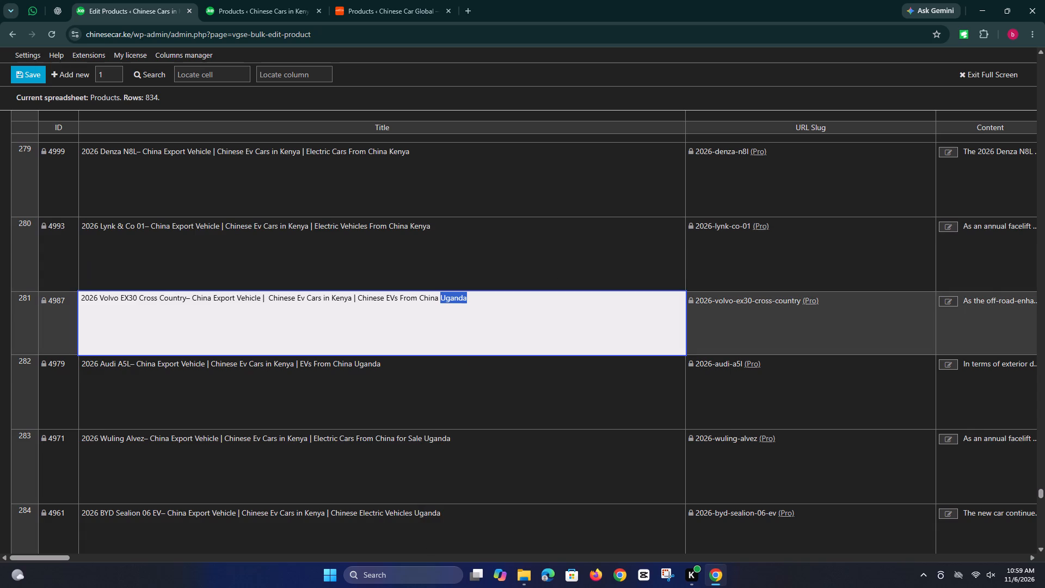
{"action": "right_click", "coordinate": [456, 299]}
{"action": "left_click", "coordinate": [495, 327]}
Change the closing country name in the 2026 Audi A5L product title to Kenya.
{"action": "scroll", "coordinate": [441, 320], "scroll_direction": "down", "scroll_amount": 2}
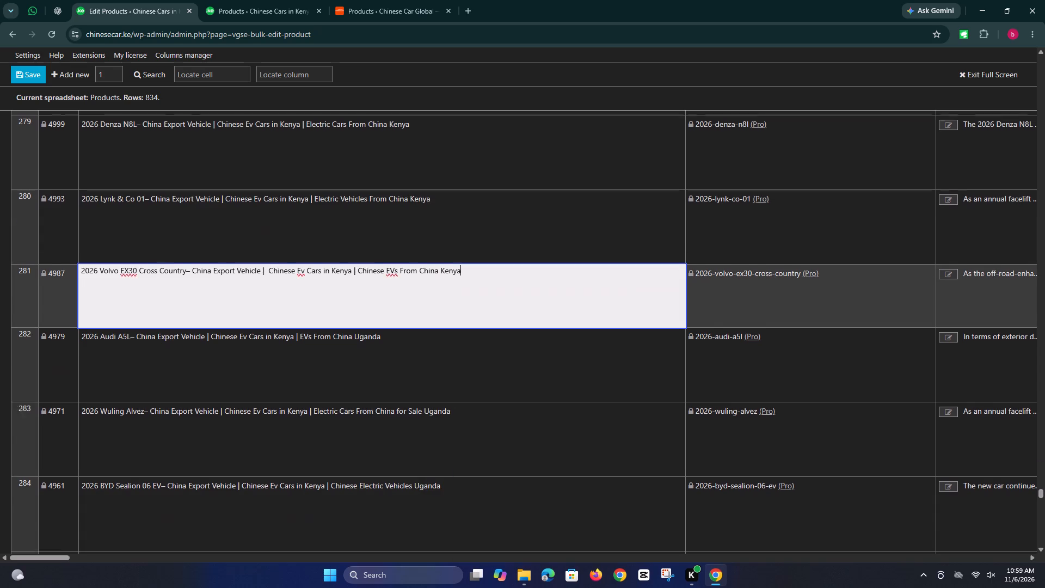
{"action": "scroll", "coordinate": [441, 320], "scroll_direction": "down", "scroll_amount": 2}
{"action": "double_click", "coordinate": [353, 185]}
{"action": "double_click", "coordinate": [373, 157]}
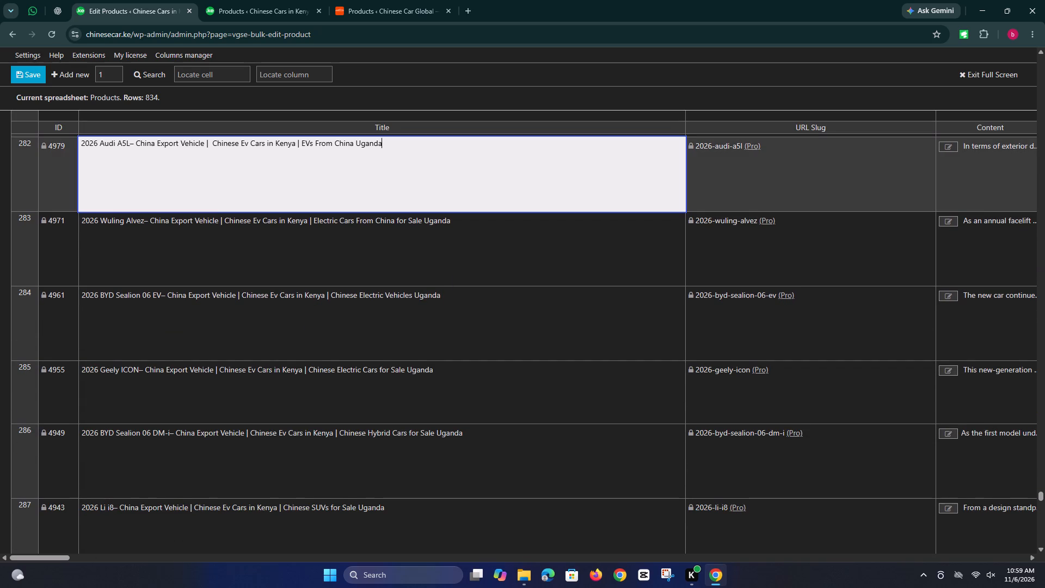
{"action": "left_click_drag", "start_coordinate": [388, 146], "coordinate": [358, 150]}
{"action": "right_click", "coordinate": [368, 146]}
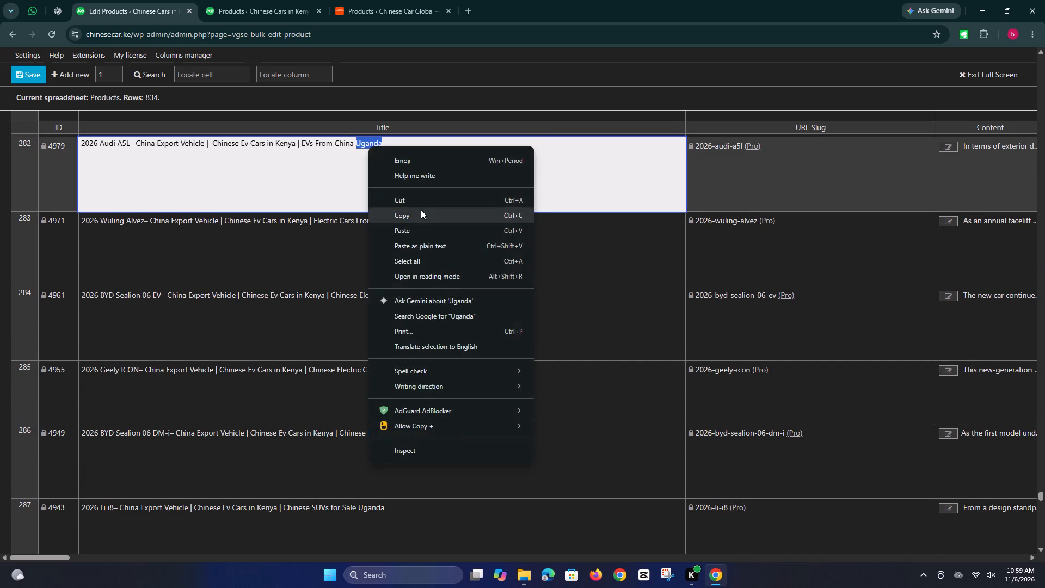
{"action": "left_click", "coordinate": [411, 231]}
Change the closing country name in the 2026 Wuling Alvez product title to Kenya.
{"action": "double_click", "coordinate": [429, 235]}
{"action": "left_click_drag", "start_coordinate": [457, 220], "coordinate": [428, 223]}
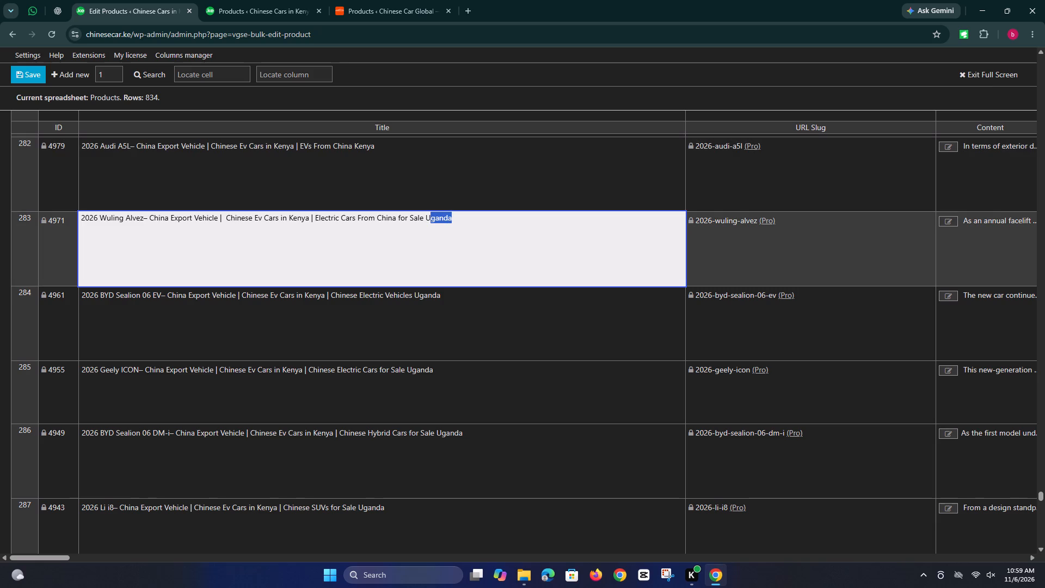
{"action": "left_click_drag", "start_coordinate": [428, 223], "coordinate": [427, 224]}
{"action": "right_click", "coordinate": [436, 217]}
{"action": "left_click", "coordinate": [471, 304]}
Change the closing country name in the 2026 BYD Sealion 06 EV product title to Kenya.
{"action": "double_click", "coordinate": [431, 305]}
{"action": "left_click_drag", "start_coordinate": [450, 292], "coordinate": [417, 297]}
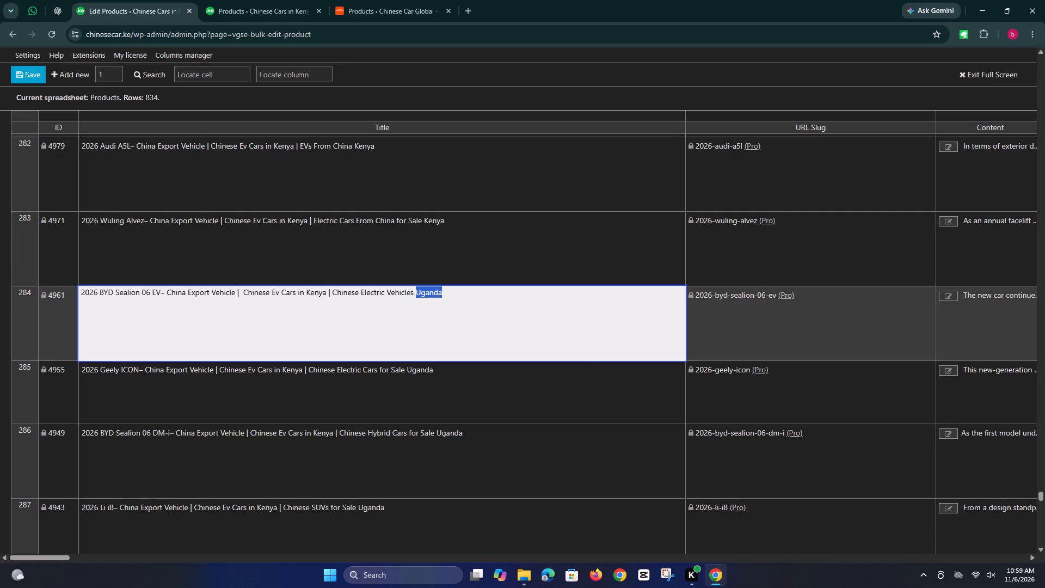
{"action": "right_click", "coordinate": [422, 291]}
{"action": "left_click", "coordinate": [463, 332]}
Change the closing country name in the 2026 Geely ICON product title to Kenya.
{"action": "scroll", "coordinate": [429, 321], "scroll_direction": "down", "scroll_amount": 3}
{"action": "triple_click", "coordinate": [385, 229]}
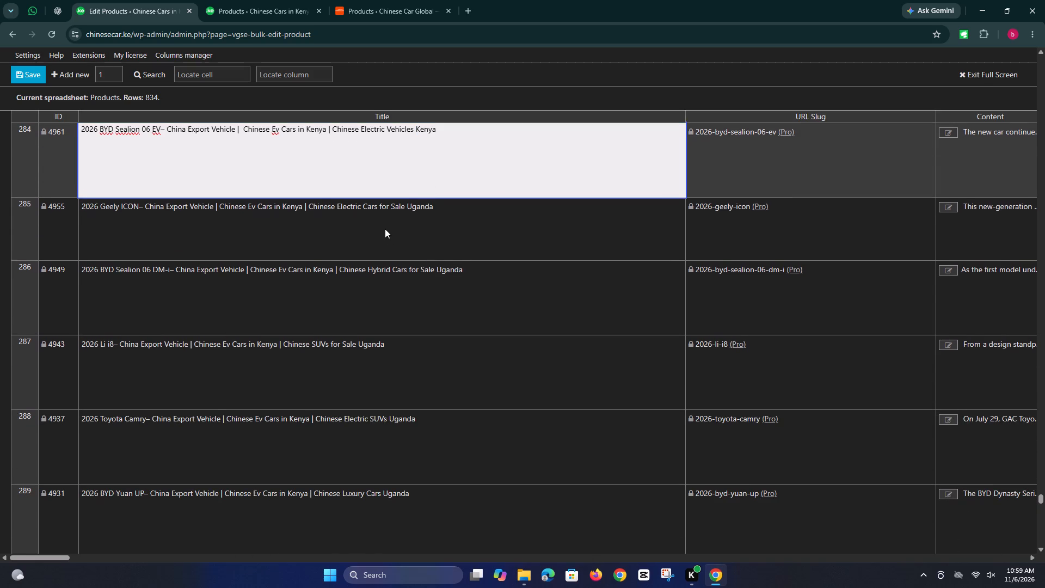
{"action": "left_click_drag", "start_coordinate": [438, 206], "coordinate": [411, 212]}
{"action": "right_click", "coordinate": [420, 206]}
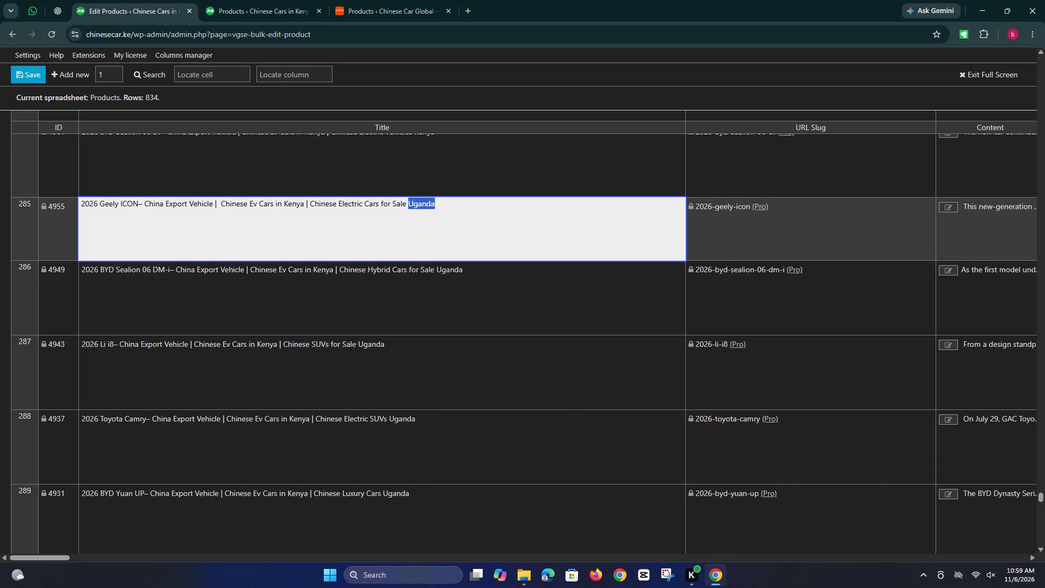
{"action": "left_click", "coordinate": [460, 289]}
Change the closing country name in the 2026 BYD Sealion 06 DM-i product title to Kenya.
{"action": "double_click", "coordinate": [439, 292]}
{"action": "left_click_drag", "start_coordinate": [469, 270], "coordinate": [448, 270]}
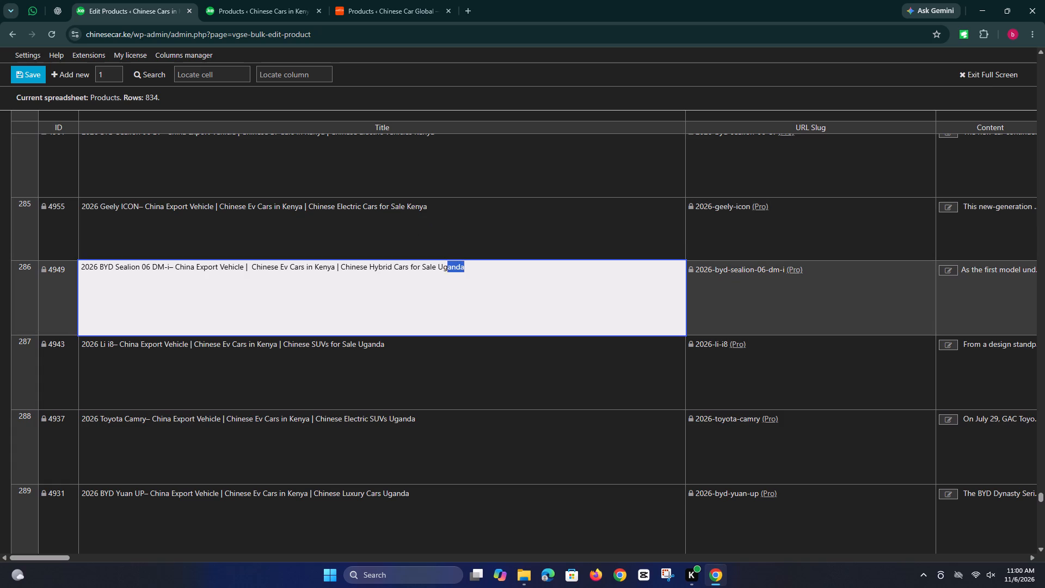
{"action": "left_click_drag", "start_coordinate": [448, 270], "coordinate": [439, 273]}
{"action": "right_click", "coordinate": [447, 269]}
{"action": "left_click", "coordinate": [478, 331]}
Change the closing country name in the 2026 Li i8 product title to Kenya.
{"action": "double_click", "coordinate": [394, 357]}
{"action": "left_click_drag", "start_coordinate": [393, 345], "coordinate": [361, 348]}
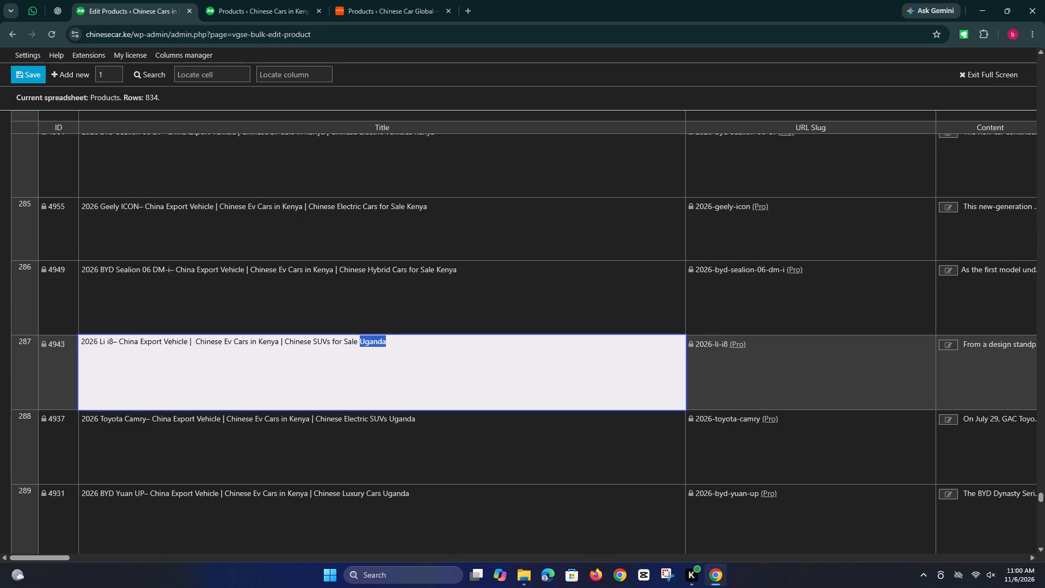
{"action": "right_click", "coordinate": [371, 341]}
{"action": "left_click", "coordinate": [414, 109]}
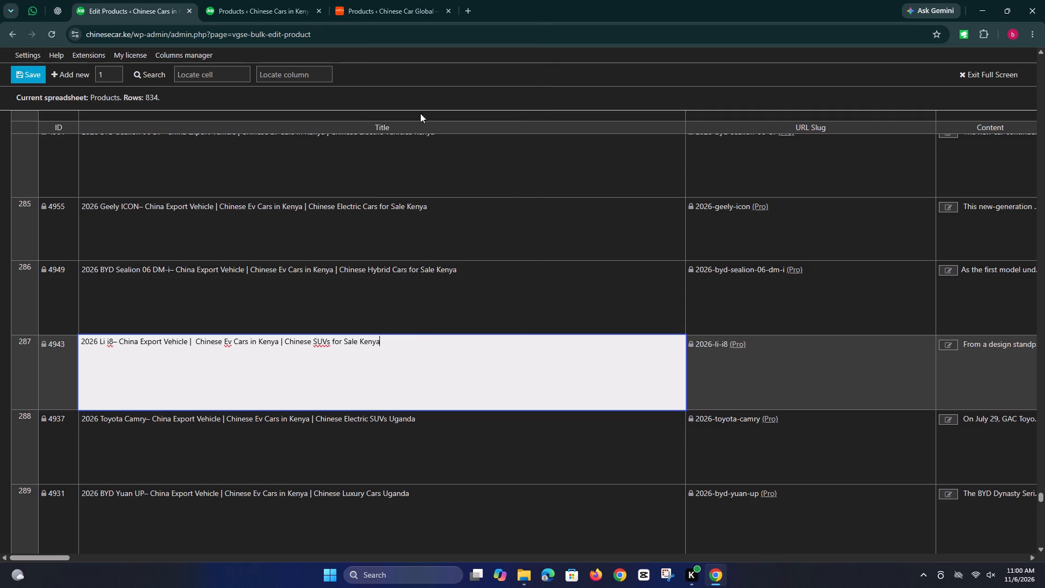
Change the closing country name in the 2026 Toyota Camry product title to Kenya.
{"action": "scroll", "coordinate": [409, 336], "scroll_direction": "down", "scroll_amount": 3}
{"action": "triple_click", "coordinate": [346, 274]}
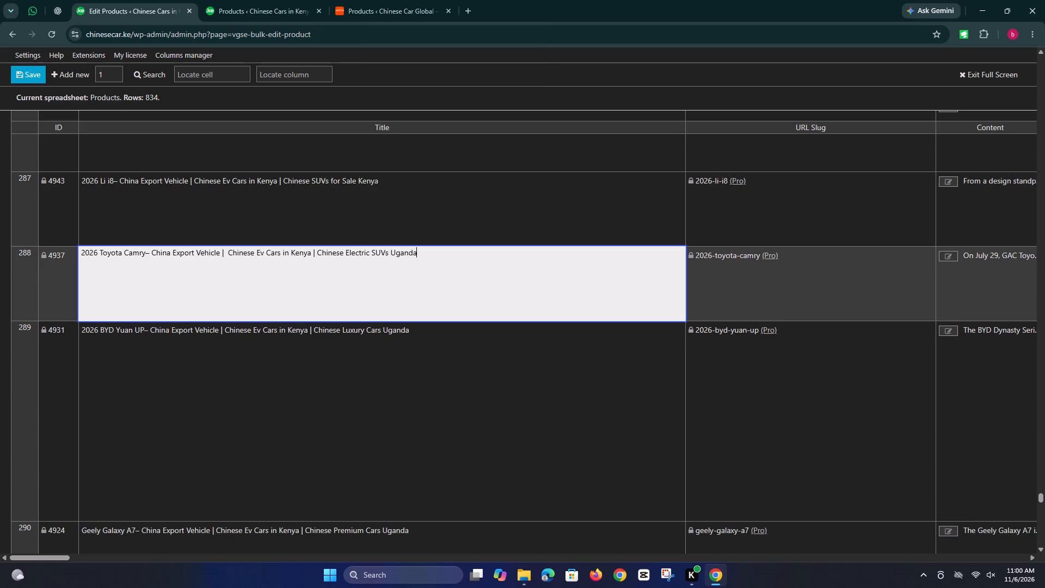
{"action": "left_click_drag", "start_coordinate": [422, 254], "coordinate": [392, 261]}
{"action": "right_click", "coordinate": [402, 254]}
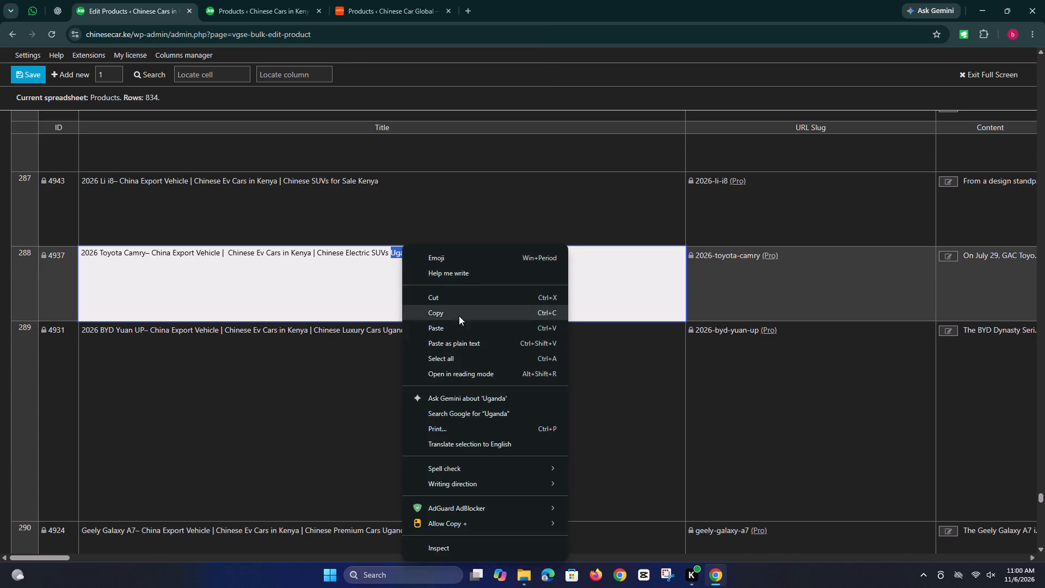
{"action": "left_click", "coordinate": [456, 332]}
Change the closing country name in the 2026 BYD Yuan UP product title to Kenya.
{"action": "double_click", "coordinate": [379, 345]}
{"action": "left_click_drag", "start_coordinate": [416, 332], "coordinate": [388, 334]}
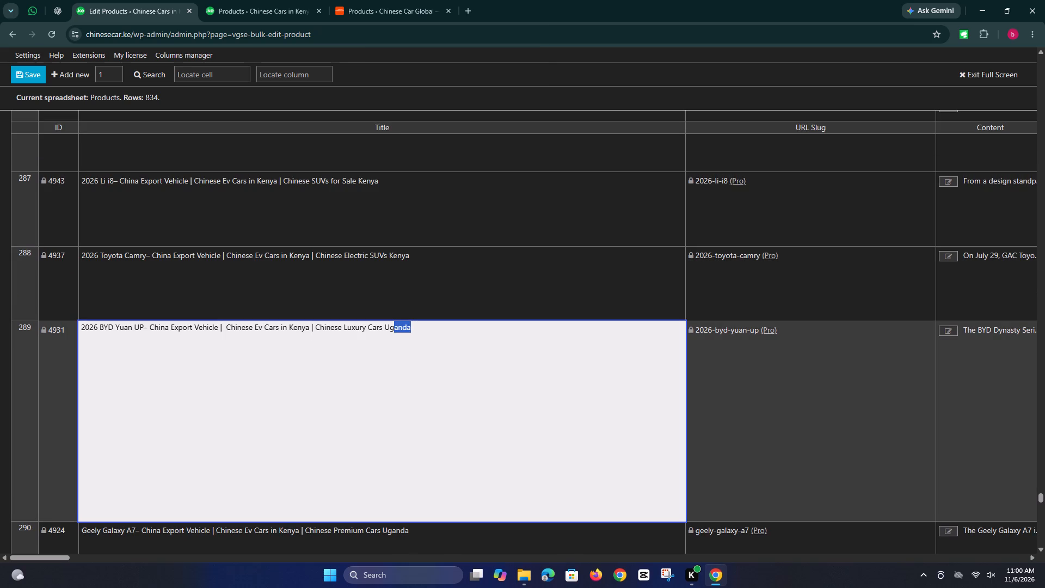
{"action": "left_click_drag", "start_coordinate": [388, 334], "coordinate": [386, 336]}
{"action": "right_click", "coordinate": [394, 329]}
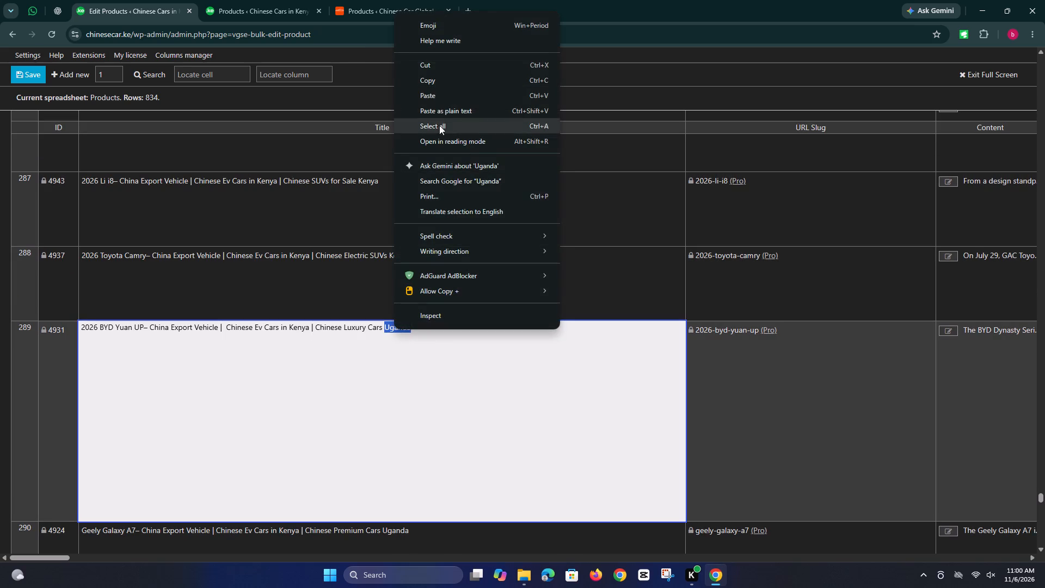
{"action": "left_click", "coordinate": [444, 98]}
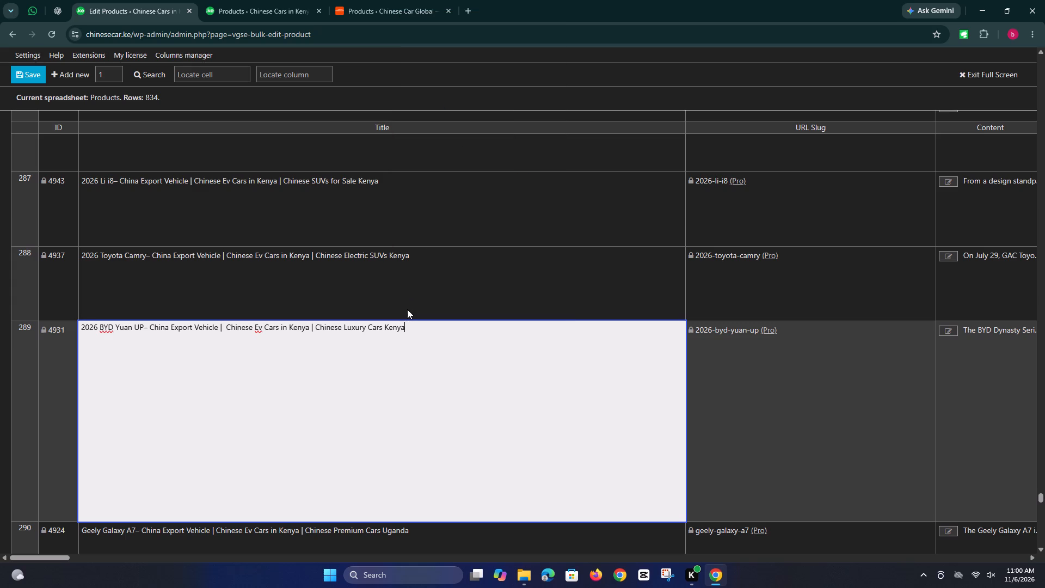
Change the closing country name in the Geely Galaxy A7 product title to Kenya.
{"action": "scroll", "coordinate": [390, 322], "scroll_direction": "down", "scroll_amount": 3}
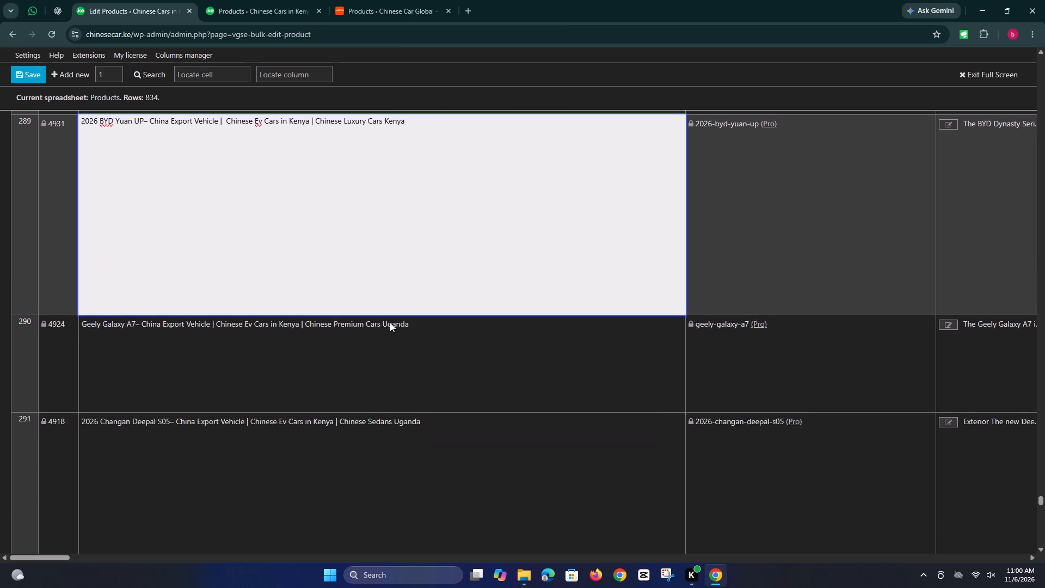
{"action": "scroll", "coordinate": [390, 322], "scroll_direction": "down", "scroll_amount": 3}
{"action": "triple_click", "coordinate": [327, 255]}
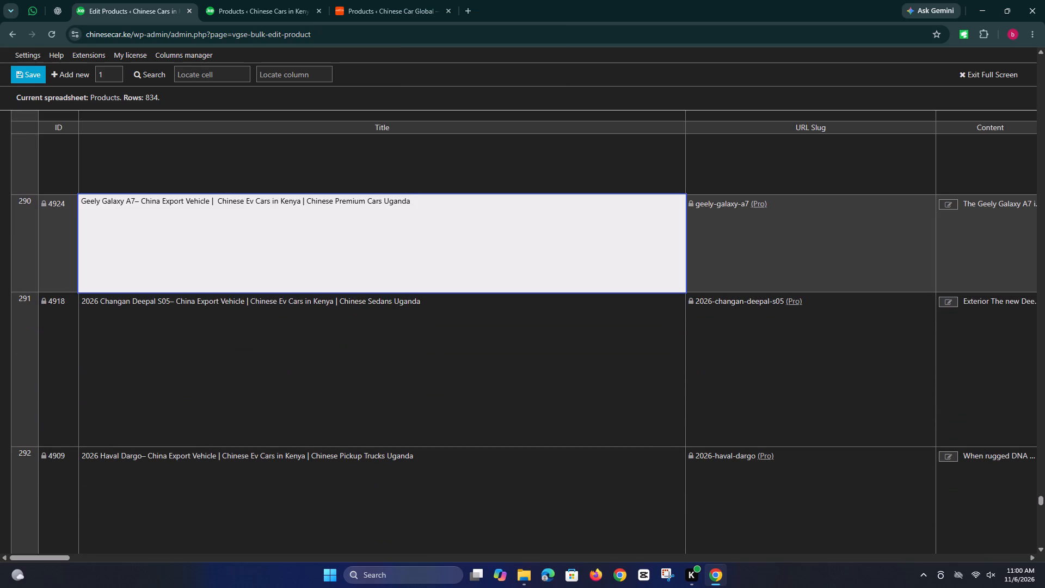
{"action": "left_click_drag", "start_coordinate": [422, 203], "coordinate": [385, 203]}
{"action": "right_click", "coordinate": [397, 200]}
{"action": "left_click", "coordinate": [442, 289]}
Change the closing country name in the 2026 Changan Deepal S05 product title to Kenya.
{"action": "double_click", "coordinate": [406, 341]}
{"action": "left_click_drag", "start_coordinate": [431, 303], "coordinate": [396, 304]}
{"action": "right_click", "coordinate": [410, 301]}
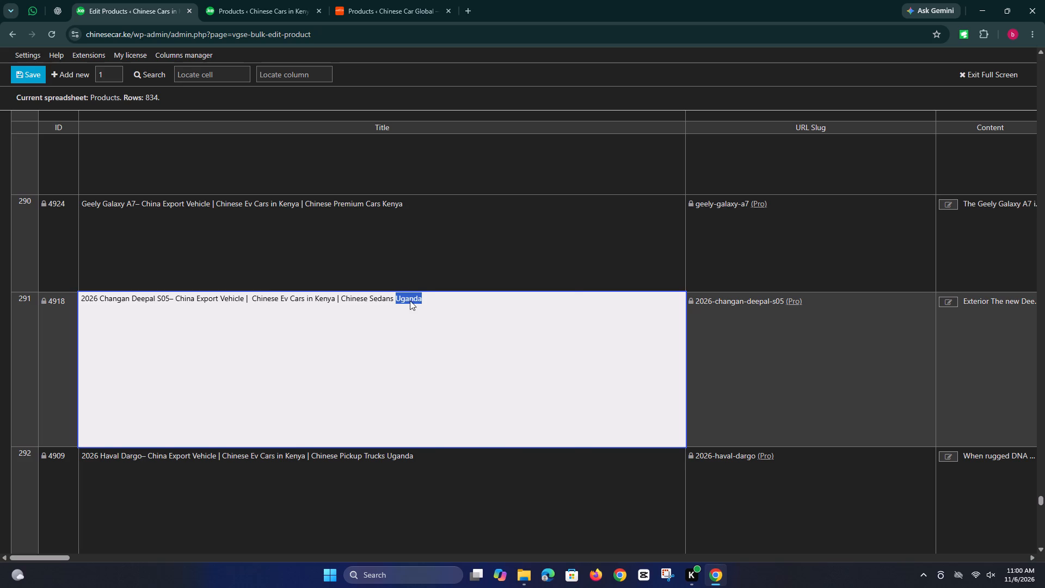
{"action": "left_click", "coordinate": [471, 327]}
Change the closing country name in the 2026 Haval Dargo product title to Kenya.
{"action": "scroll", "coordinate": [471, 327], "scroll_direction": "down", "scroll_amount": 3}
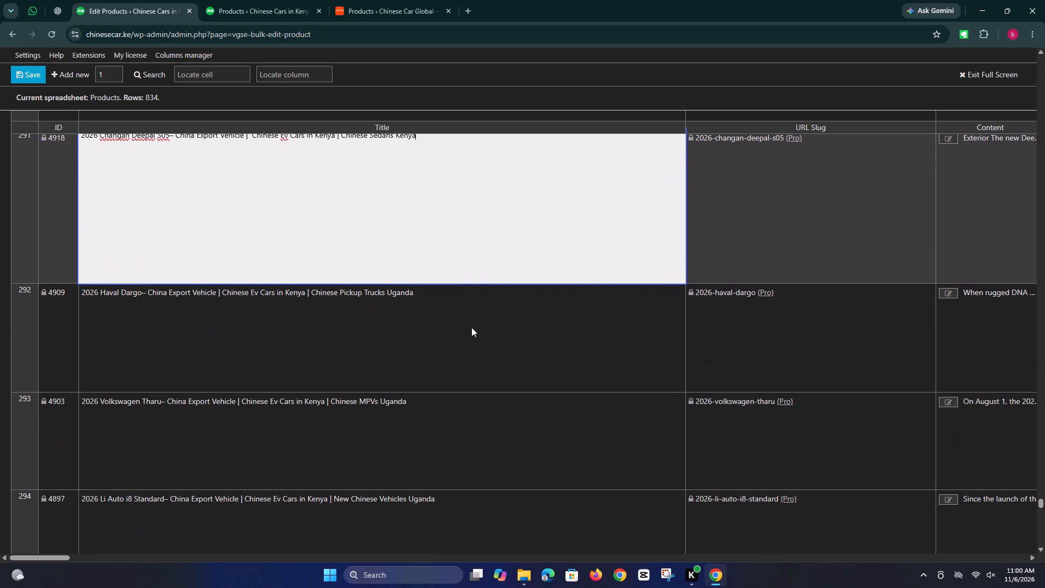
{"action": "scroll", "coordinate": [471, 327], "scroll_direction": "down", "scroll_amount": 1}
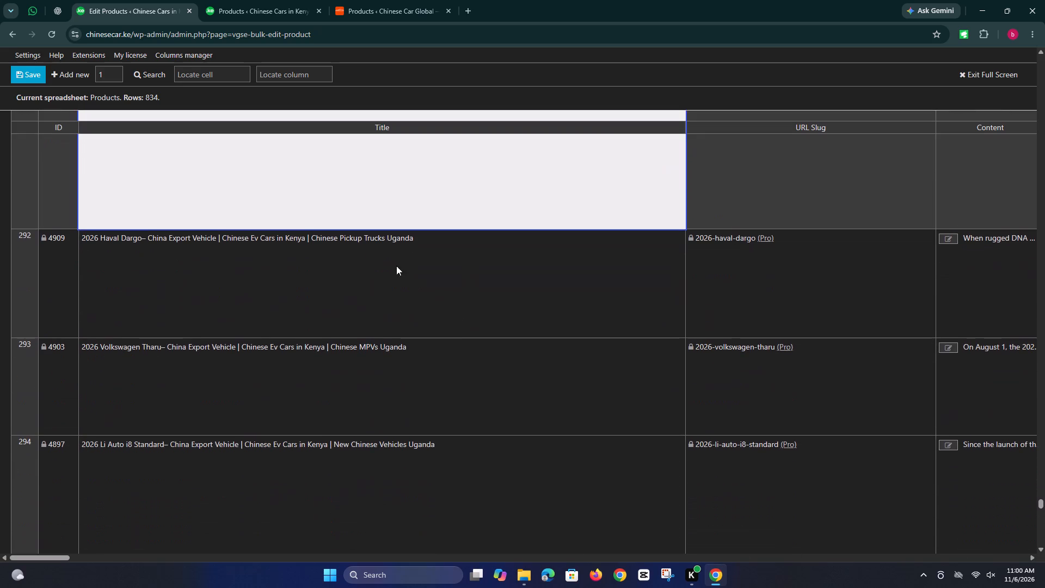
{"action": "triple_click", "coordinate": [381, 262]}
{"action": "left_click_drag", "start_coordinate": [421, 241], "coordinate": [389, 242]}
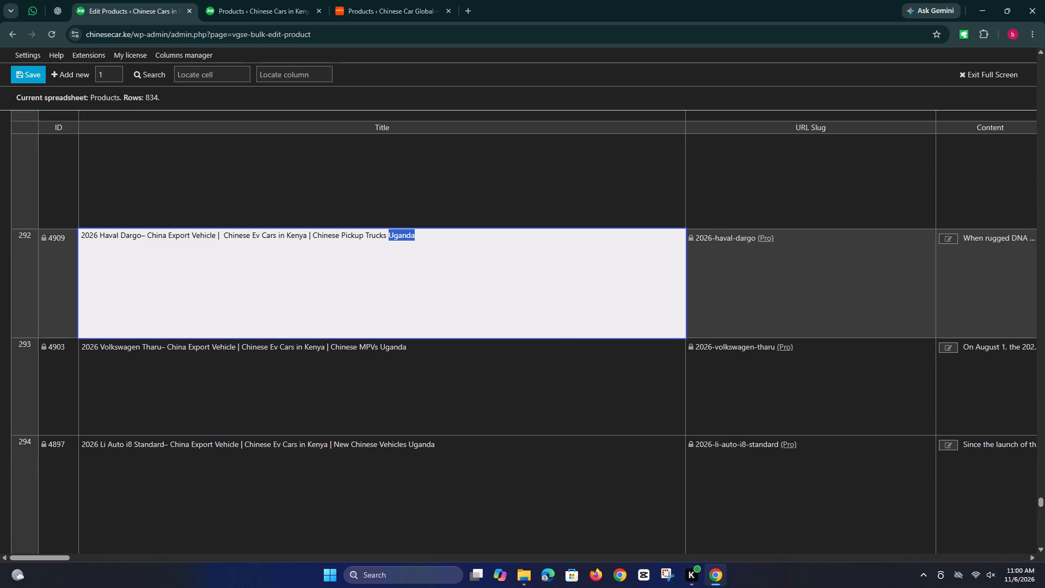
{"action": "right_click", "coordinate": [400, 238]}
{"action": "left_click", "coordinate": [449, 323]}
Change the closing country name in the 2026 Volkswagen Tharu product title to Kenya.
{"action": "scroll", "coordinate": [411, 302], "scroll_direction": "down", "scroll_amount": 2}
{"action": "triple_click", "coordinate": [378, 284]}
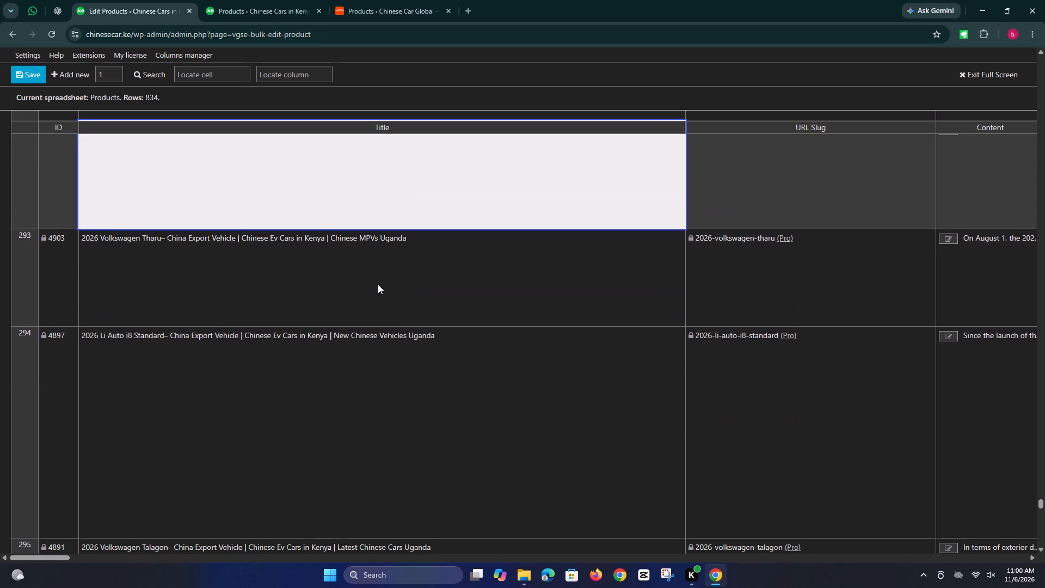
{"action": "left_click_drag", "start_coordinate": [416, 238], "coordinate": [384, 242]}
{"action": "right_click", "coordinate": [396, 237]}
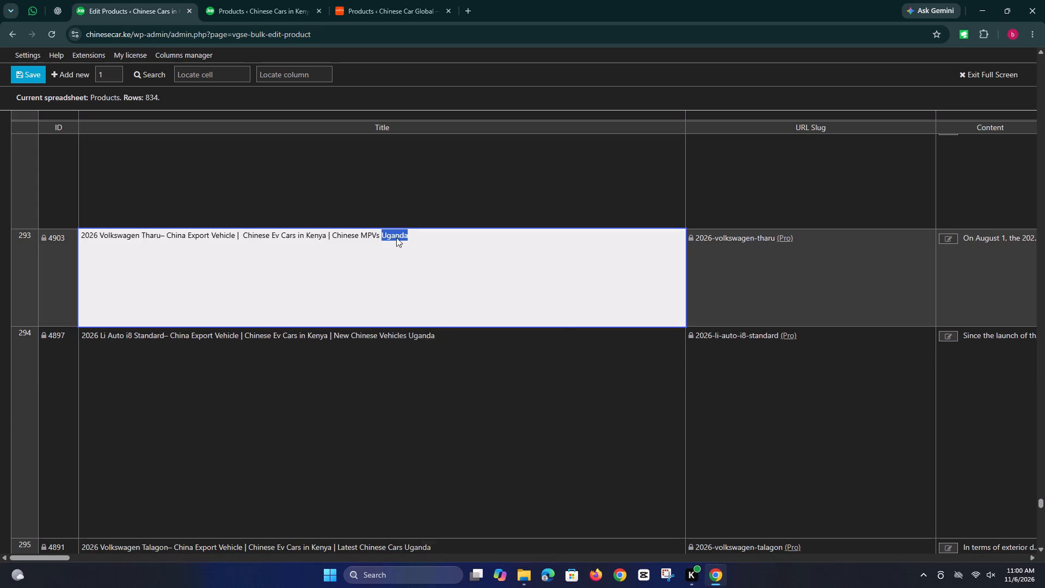
{"action": "left_click", "coordinate": [443, 324]}
Change the closing country name in the 2026 Li Auto i8 Standard product title to Kenya.
{"action": "scroll", "coordinate": [399, 304], "scroll_direction": "down", "scroll_amount": 2}
{"action": "triple_click", "coordinate": [361, 260]}
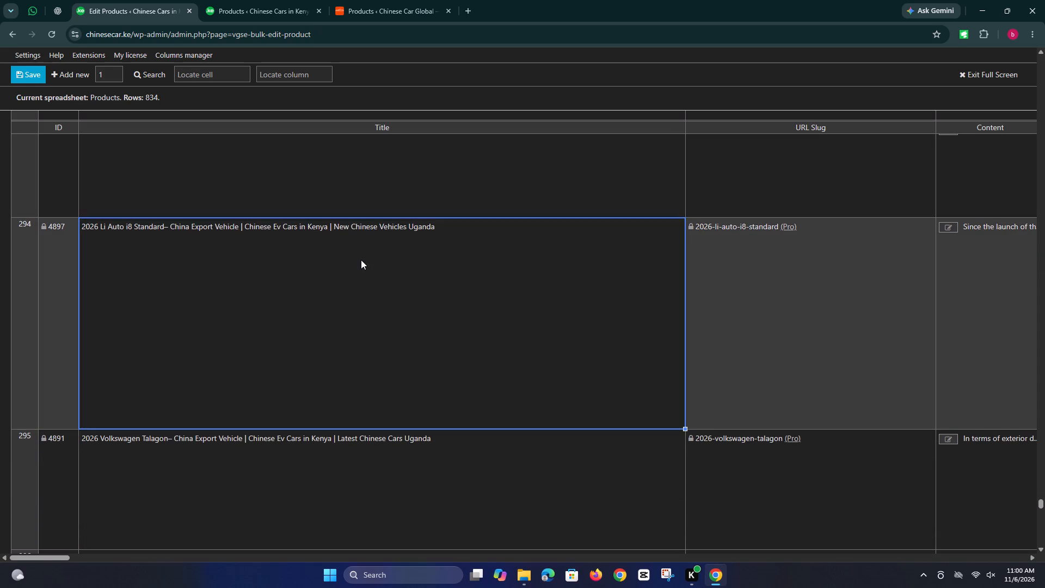
{"action": "left_click_drag", "start_coordinate": [444, 228], "coordinate": [409, 228]}
{"action": "right_click", "coordinate": [419, 225]}
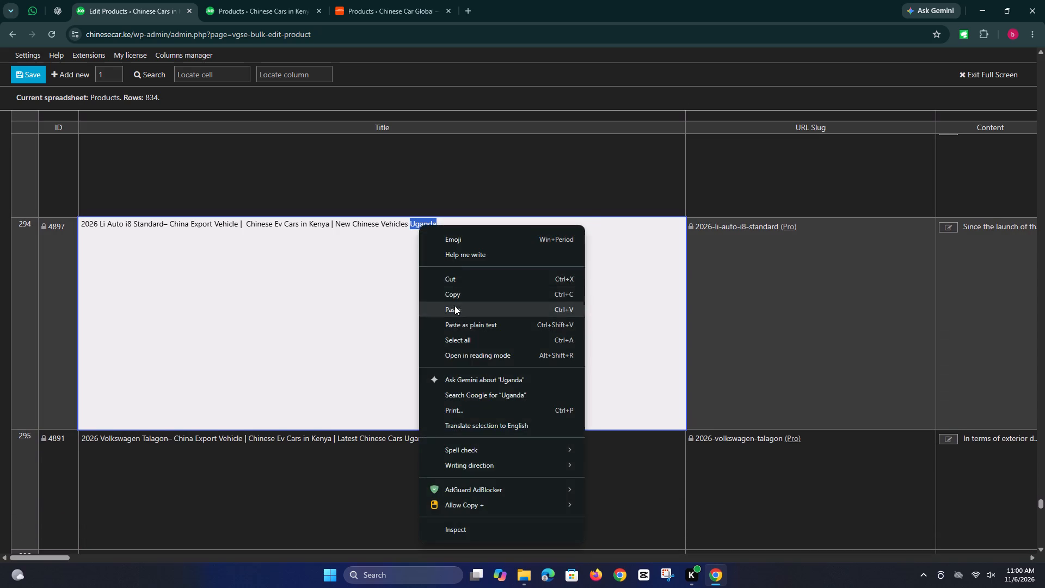
{"action": "left_click", "coordinate": [456, 309]}
Change the closing country name in the 2026 Volkswagen Talagon product title to Kenya.
{"action": "scroll", "coordinate": [418, 305], "scroll_direction": "down", "scroll_amount": 3}
{"action": "triple_click", "coordinate": [385, 294]}
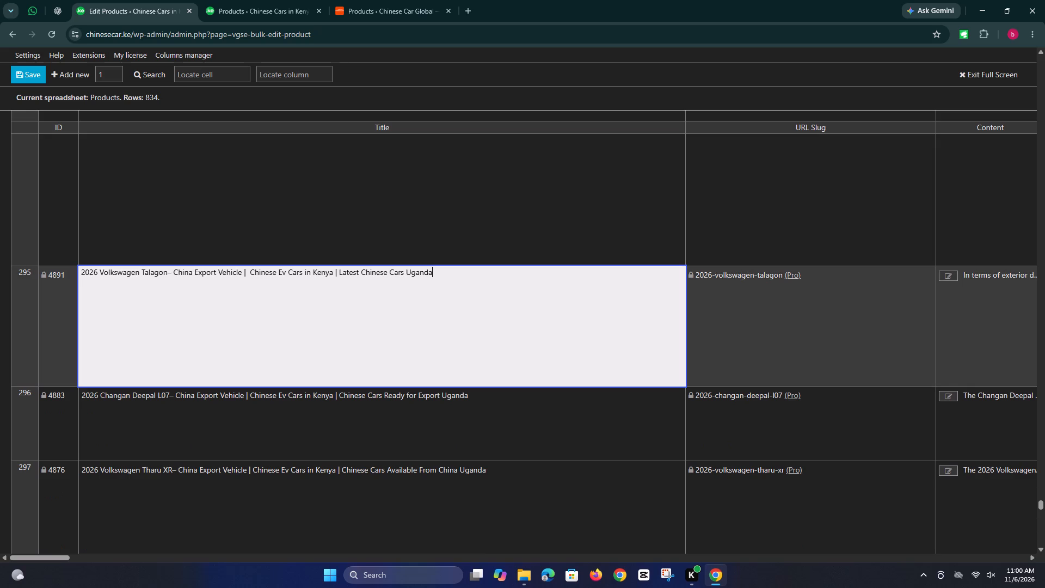
{"action": "left_click_drag", "start_coordinate": [440, 271], "coordinate": [405, 275]}
{"action": "right_click", "coordinate": [416, 272]}
{"action": "left_click", "coordinate": [461, 332]}
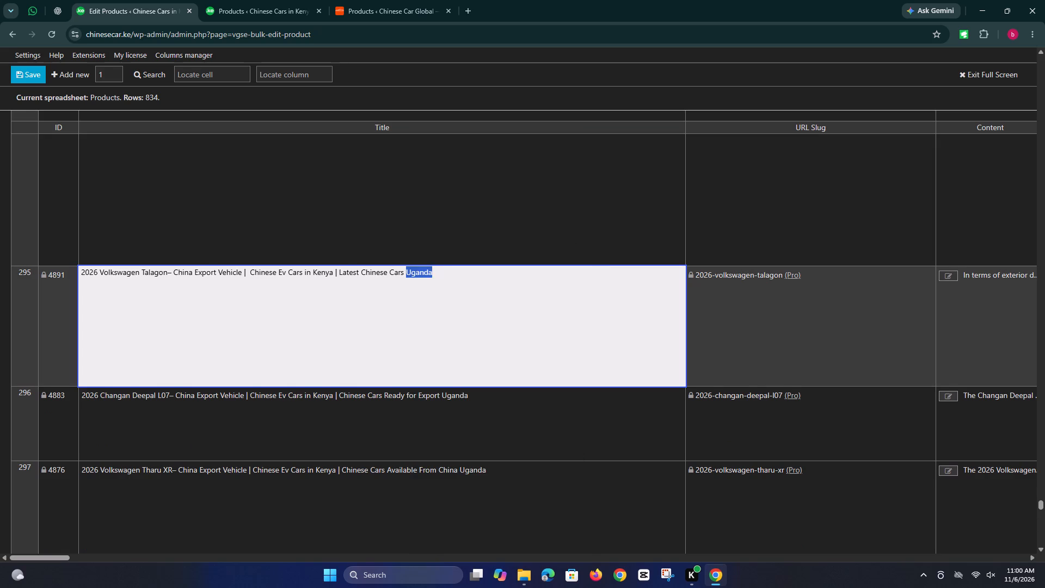
Change the closing country name in the 2026 Changan Deepal L07 product title to Kenya.
{"action": "scroll", "coordinate": [386, 322], "scroll_direction": "down", "scroll_amount": 3}
{"action": "double_click", "coordinate": [376, 307]}
{"action": "double_click", "coordinate": [446, 243]}
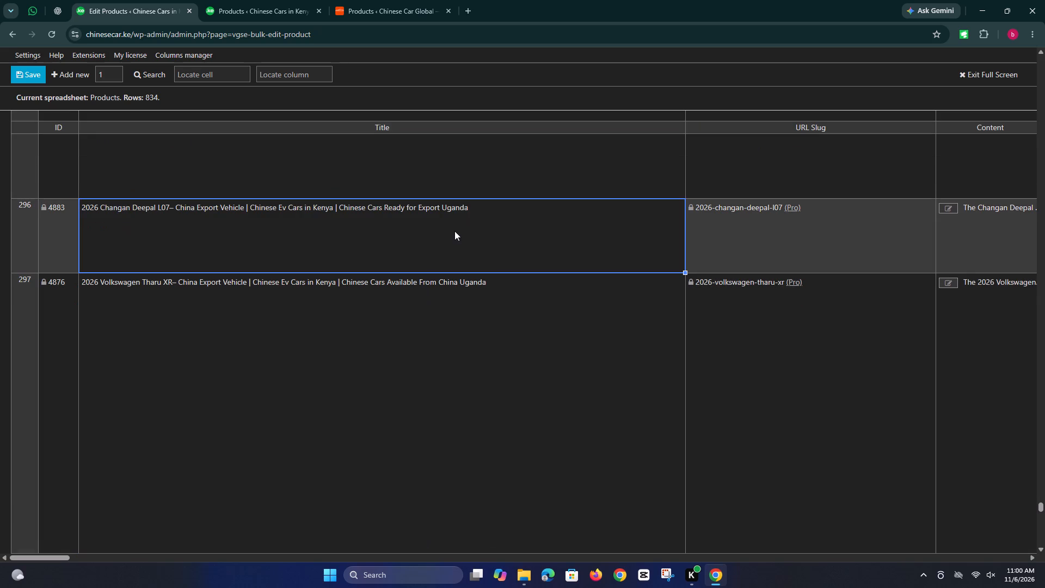
{"action": "left_click_drag", "start_coordinate": [478, 206], "coordinate": [447, 215]}
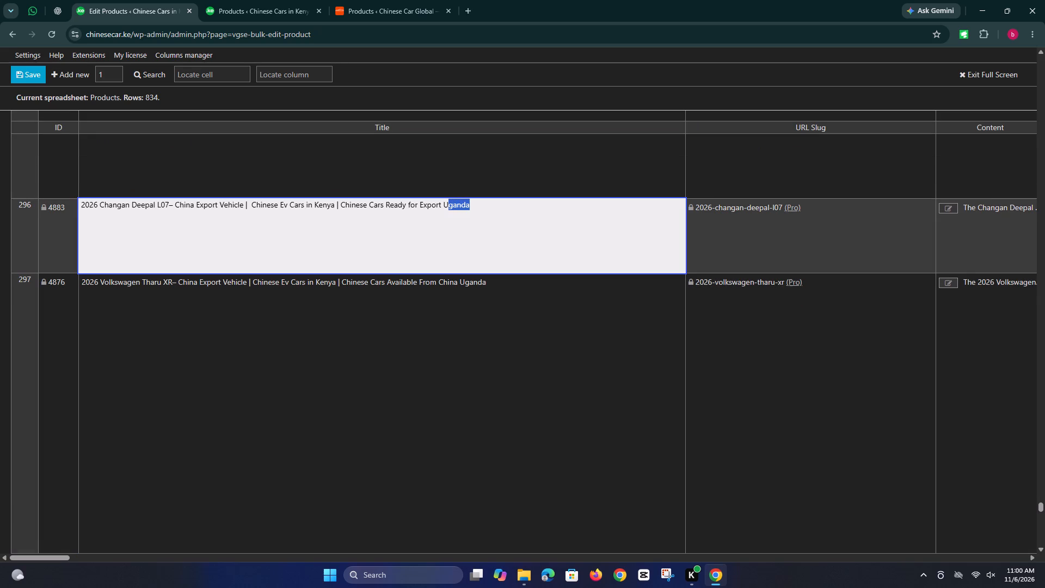
{"action": "left_click", "coordinate": [471, 205]}
{"action": "left_click_drag", "start_coordinate": [474, 205], "coordinate": [445, 207]}
{"action": "right_click", "coordinate": [456, 205]}
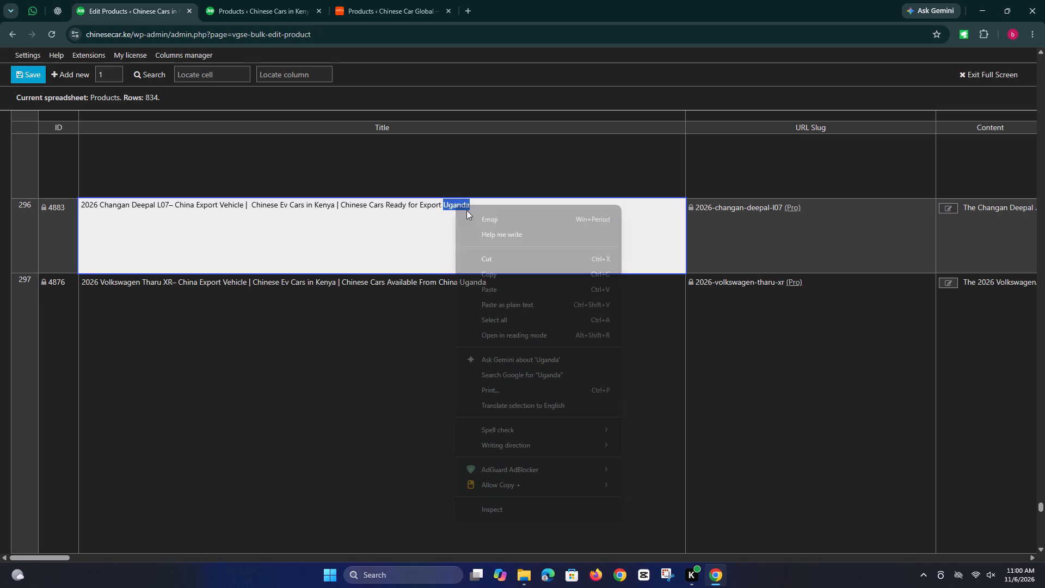
{"action": "left_click", "coordinate": [520, 290]}
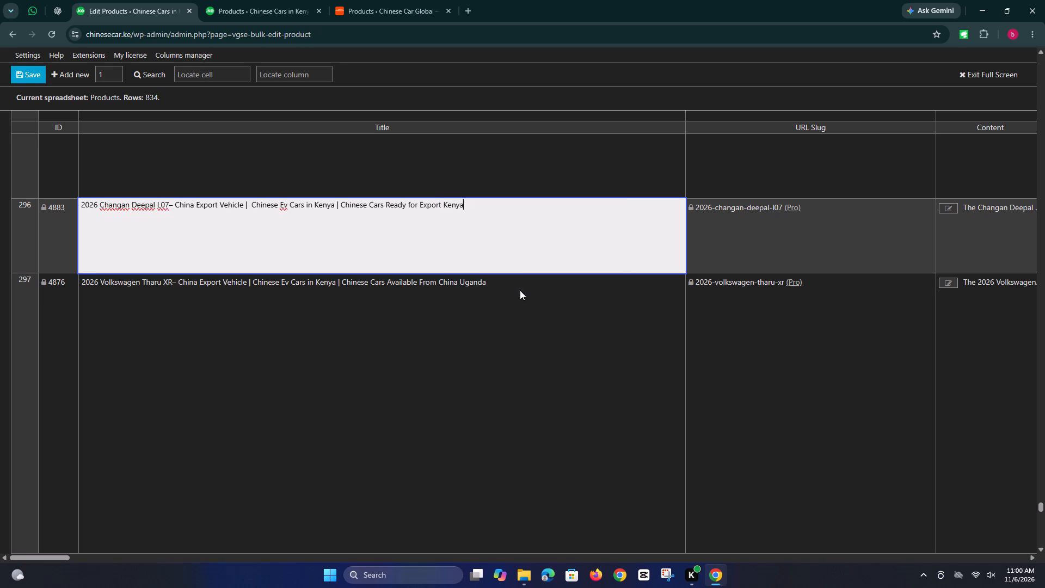
Change the closing country name in the 2026 Volkswagen Tharu XR product title to Kenya.
{"action": "double_click", "coordinate": [458, 297]}
{"action": "left_click_drag", "start_coordinate": [493, 281], "coordinate": [464, 284]}
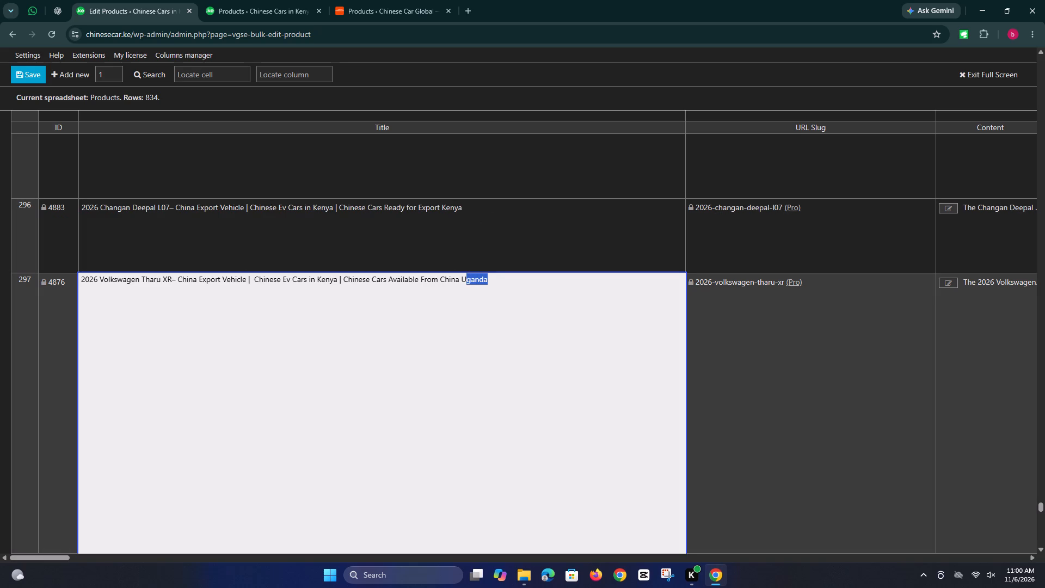
{"action": "left_click_drag", "start_coordinate": [464, 284], "coordinate": [463, 284]}
{"action": "right_click", "coordinate": [472, 281]}
{"action": "left_click", "coordinate": [527, 324]}
Change the closing country name in the 2026 Changan UNI-V 3rd-Gen product title to Kenya.
{"action": "scroll", "coordinate": [486, 314], "scroll_direction": "down", "scroll_amount": 5}
{"action": "triple_click", "coordinate": [468, 313]}
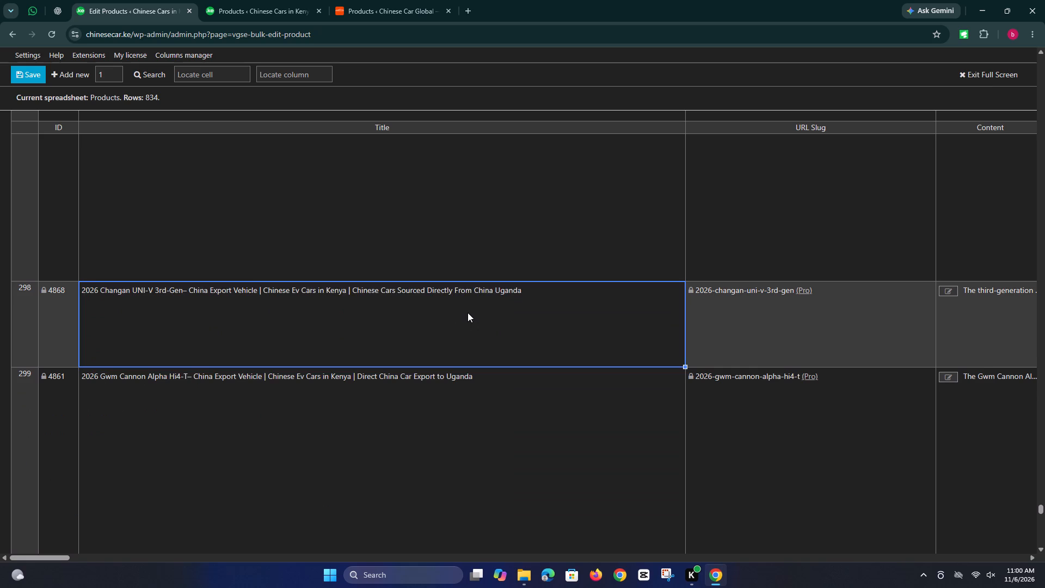
{"action": "left_click_drag", "start_coordinate": [524, 293], "coordinate": [499, 295]}
{"action": "right_click", "coordinate": [509, 290]}
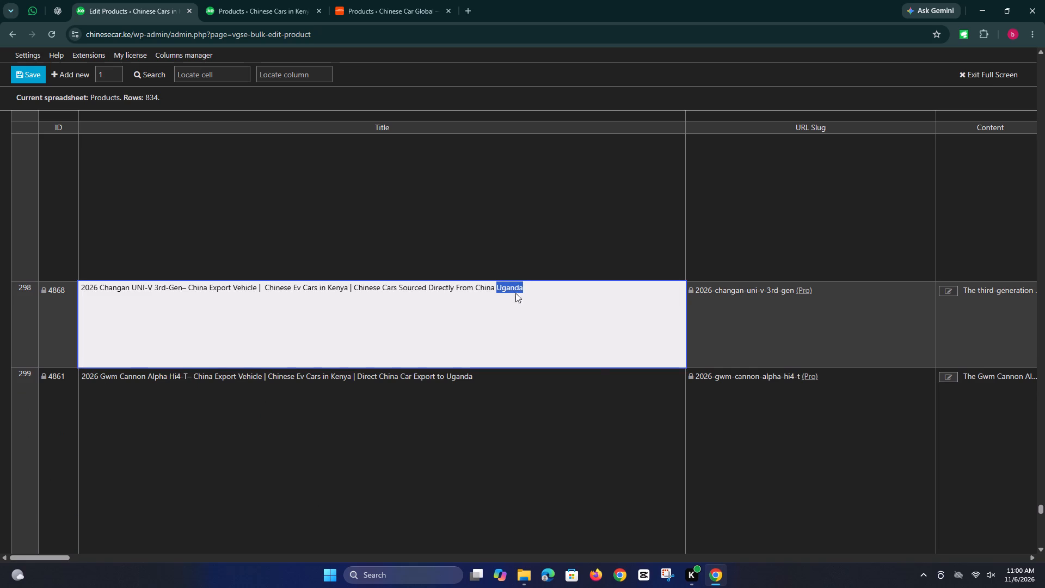
{"action": "left_click", "coordinate": [561, 332]}
Change the closing country name in the 2026 Gwm Cannon Alpha Hi4-T product title to Kenya.
{"action": "scroll", "coordinate": [430, 322], "scroll_direction": "down", "scroll_amount": 3}
{"action": "triple_click", "coordinate": [371, 284]}
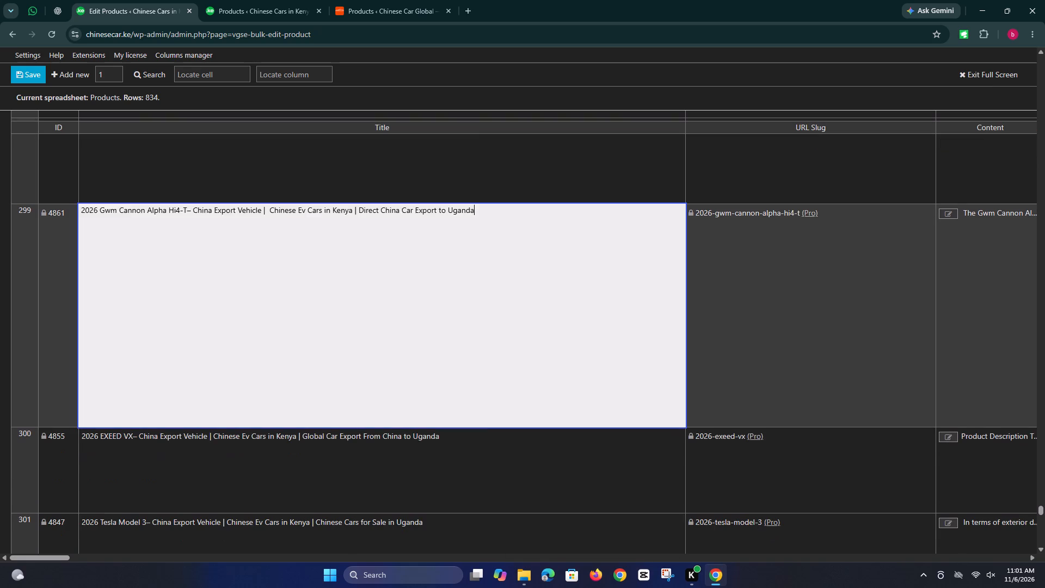
{"action": "left_click", "coordinate": [481, 217]}
{"action": "left_click_drag", "start_coordinate": [482, 213], "coordinate": [451, 218]}
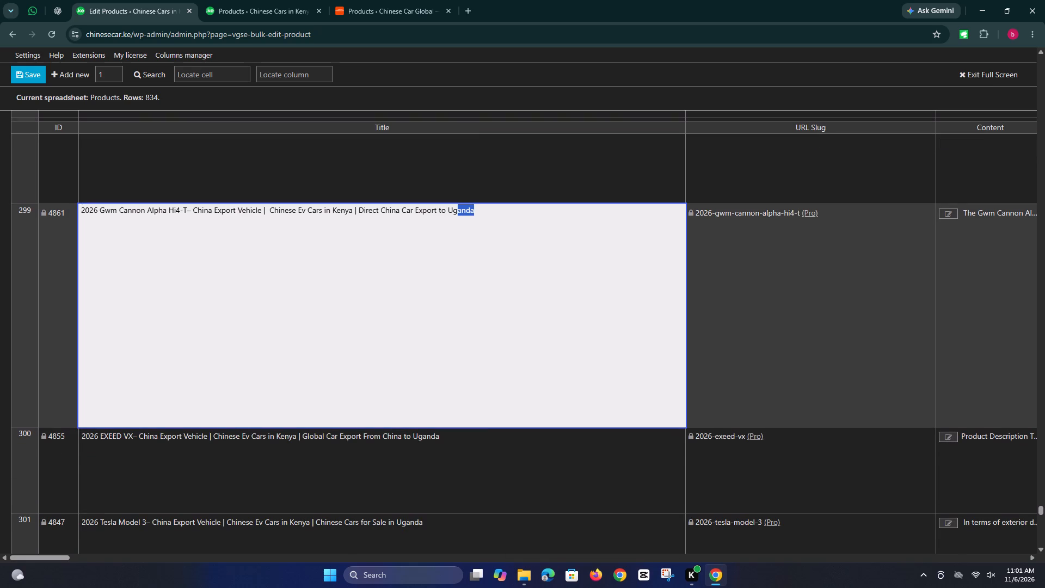
{"action": "left_click_drag", "start_coordinate": [451, 218], "coordinate": [450, 218]}
{"action": "right_click", "coordinate": [463, 213]}
{"action": "left_click", "coordinate": [499, 300]}
Change the closing country name in the 2026 EXEED VX product title to Kenya.
{"action": "scroll", "coordinate": [458, 304], "scroll_direction": "down", "scroll_amount": 3}
{"action": "triple_click", "coordinate": [406, 293]}
{"action": "left_click_drag", "start_coordinate": [446, 273], "coordinate": [425, 277]}
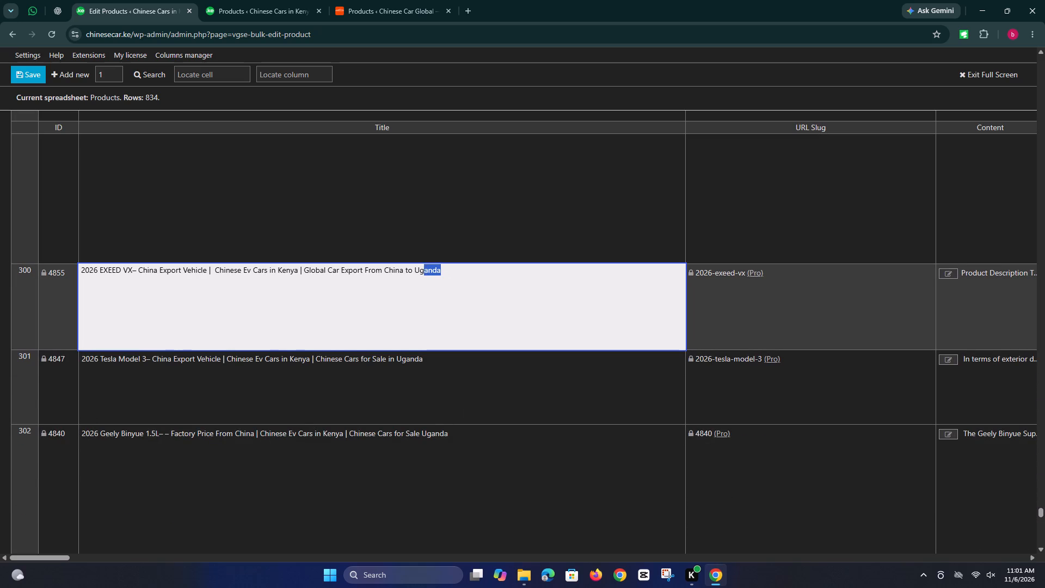
{"action": "left_click_drag", "start_coordinate": [425, 277], "coordinate": [416, 281]}
{"action": "right_click", "coordinate": [429, 273]}
{"action": "left_click", "coordinate": [470, 326]}
{"action": "left_click", "coordinate": [418, 323]}
Change the closing country name in the 2026 Tesla Model 3 product title to Kenya.
{"action": "double_click", "coordinate": [403, 384]}
{"action": "left_click_drag", "start_coordinate": [434, 354], "coordinate": [401, 356]}
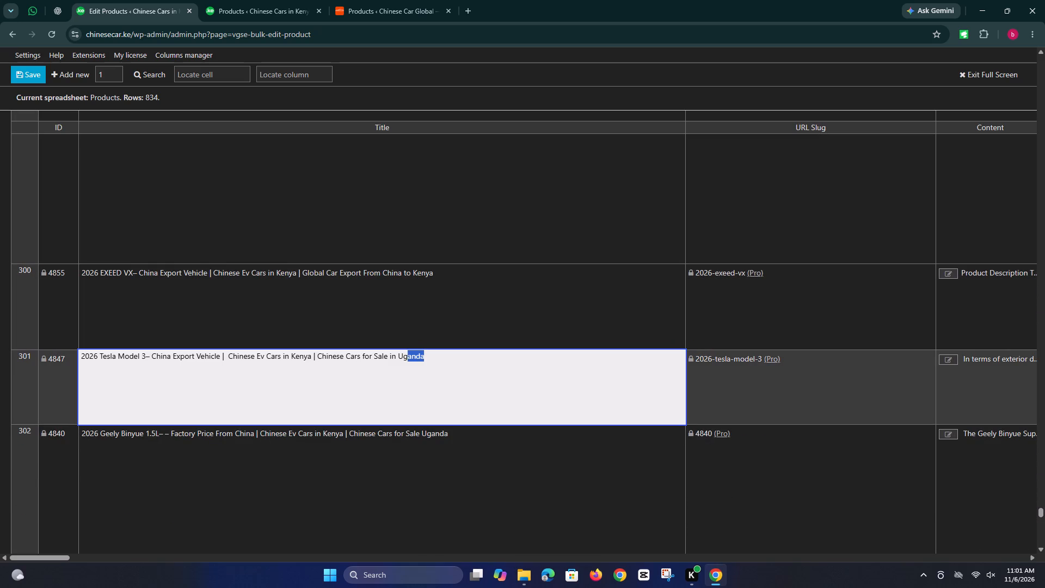
{"action": "left_click_drag", "start_coordinate": [401, 356], "coordinate": [398, 358]}
{"action": "right_click", "coordinate": [408, 356]}
{"action": "left_click", "coordinate": [459, 117]}
Change the closing country name in the 2026 Geely Binyue 1.5L product title to Kenya.
{"action": "scroll", "coordinate": [465, 277], "scroll_direction": "down", "scroll_amount": 3}
{"action": "triple_click", "coordinate": [426, 287]}
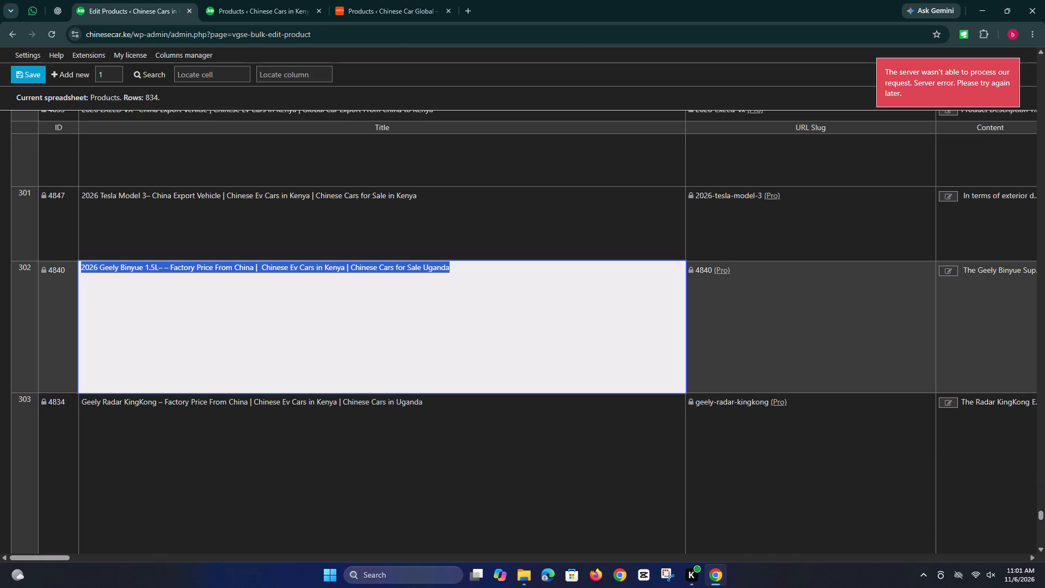
{"action": "left_click", "coordinate": [459, 273]}
{"action": "left_click_drag", "start_coordinate": [457, 269], "coordinate": [428, 274]}
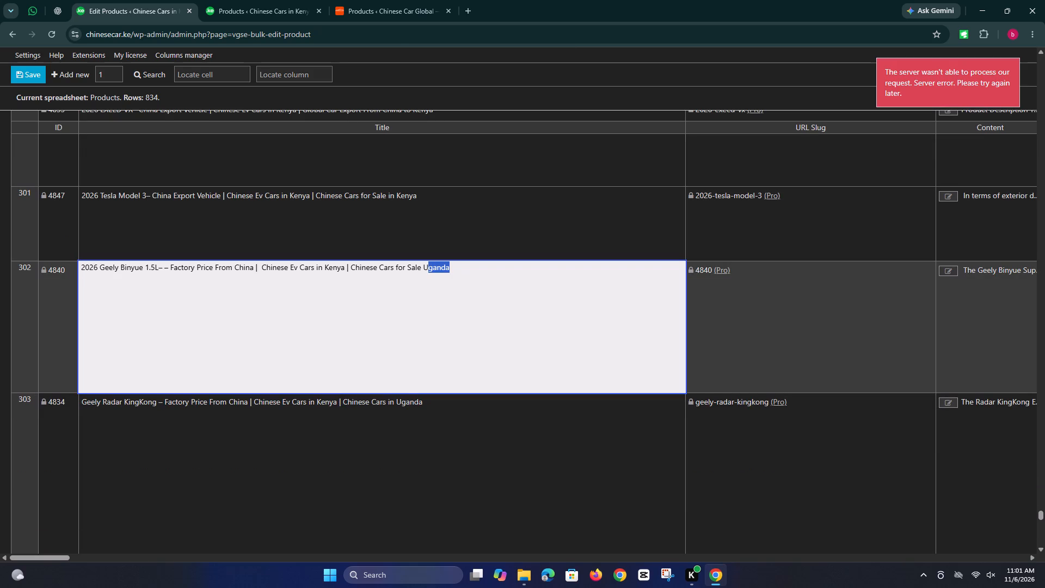
{"action": "left_click_drag", "start_coordinate": [428, 274], "coordinate": [422, 283]}
{"action": "right_click", "coordinate": [439, 264]}
{"action": "left_click", "coordinate": [496, 332]}
Change the closing country name in the Geely Radar KingKong product title to Kenya.
{"action": "scroll", "coordinate": [424, 309], "scroll_direction": "down", "scroll_amount": 3}
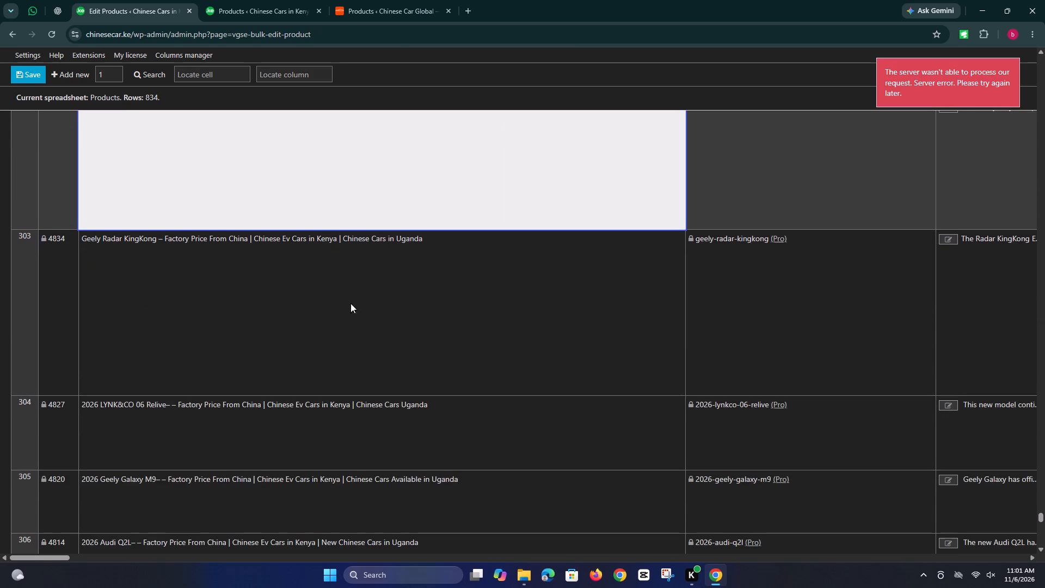
{"action": "triple_click", "coordinate": [334, 298]}
{"action": "left_click_drag", "start_coordinate": [431, 238], "coordinate": [395, 239]}
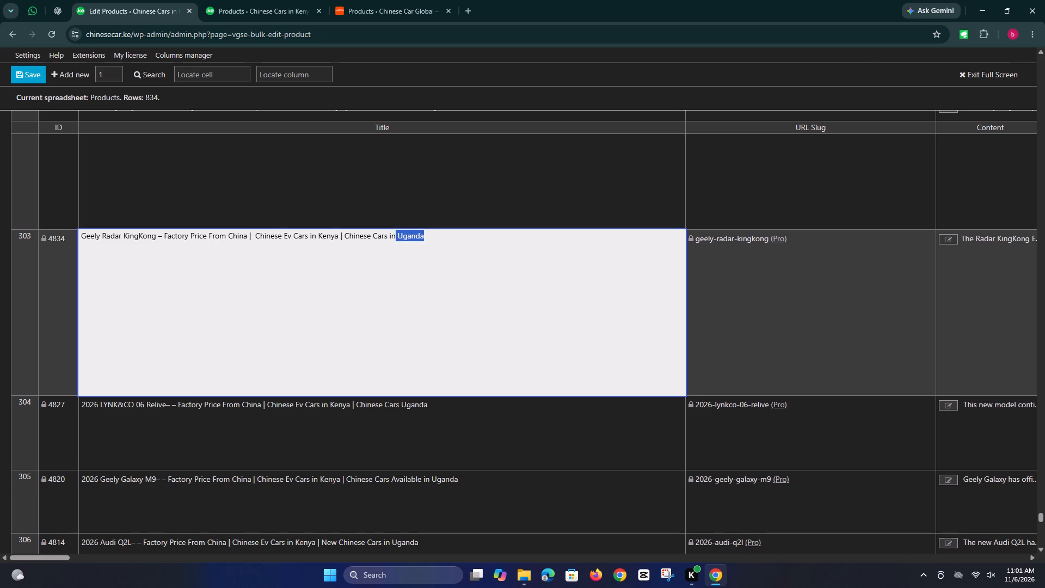
{"action": "left_click_drag", "start_coordinate": [395, 239], "coordinate": [396, 242]}
{"action": "left_click", "coordinate": [403, 241]}
{"action": "left_click_drag", "start_coordinate": [439, 239], "coordinate": [402, 240]}
{"action": "left_click_drag", "start_coordinate": [402, 240], "coordinate": [399, 242]}
{"action": "right_click", "coordinate": [415, 237]}
{"action": "left_click", "coordinate": [454, 322]}
Change the closing country name in the 2026 LYNK&CO 06 Relive product title to Kenya.
{"action": "scroll", "coordinate": [406, 304], "scroll_direction": "down", "scroll_amount": 3}
{"action": "triple_click", "coordinate": [383, 296]}
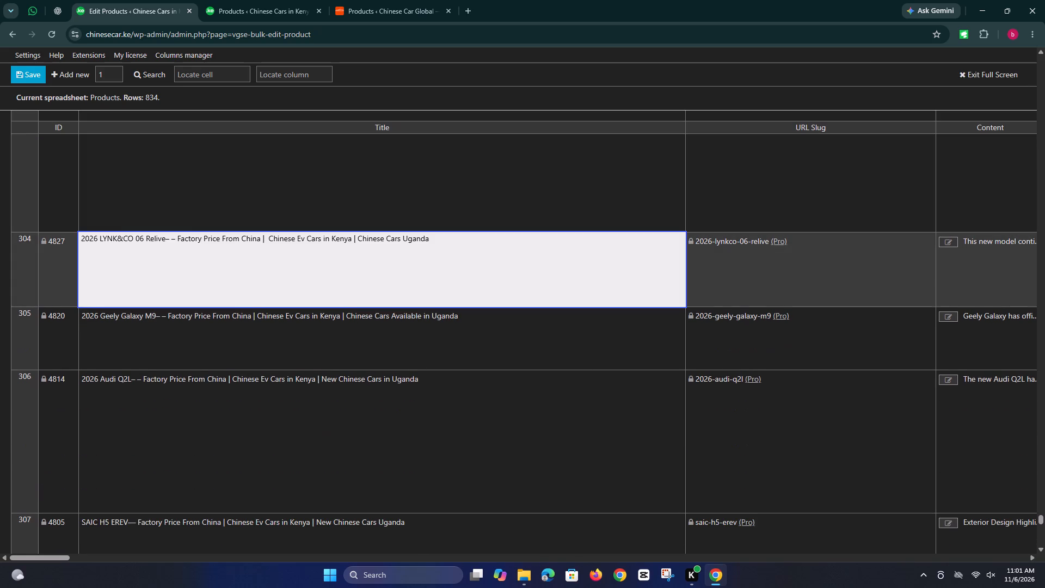
{"action": "left_click_drag", "start_coordinate": [436, 242], "coordinate": [404, 246]}
{"action": "right_click", "coordinate": [421, 240]}
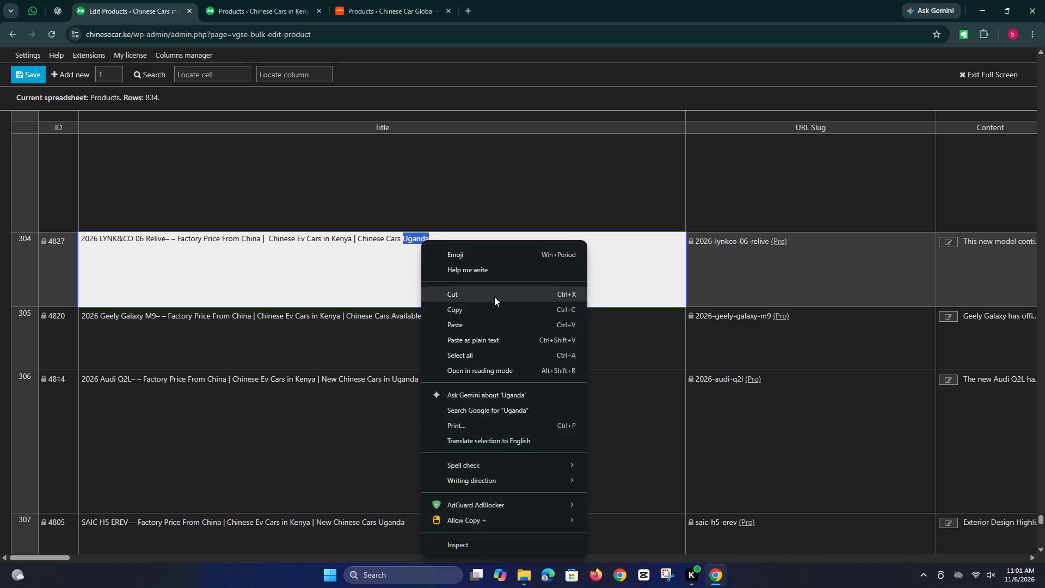
{"action": "left_click", "coordinate": [462, 323]}
Change the closing country name in the 2026 Geely Galaxy M9 product title to Kenya.
{"action": "triple_click", "coordinate": [468, 322]}
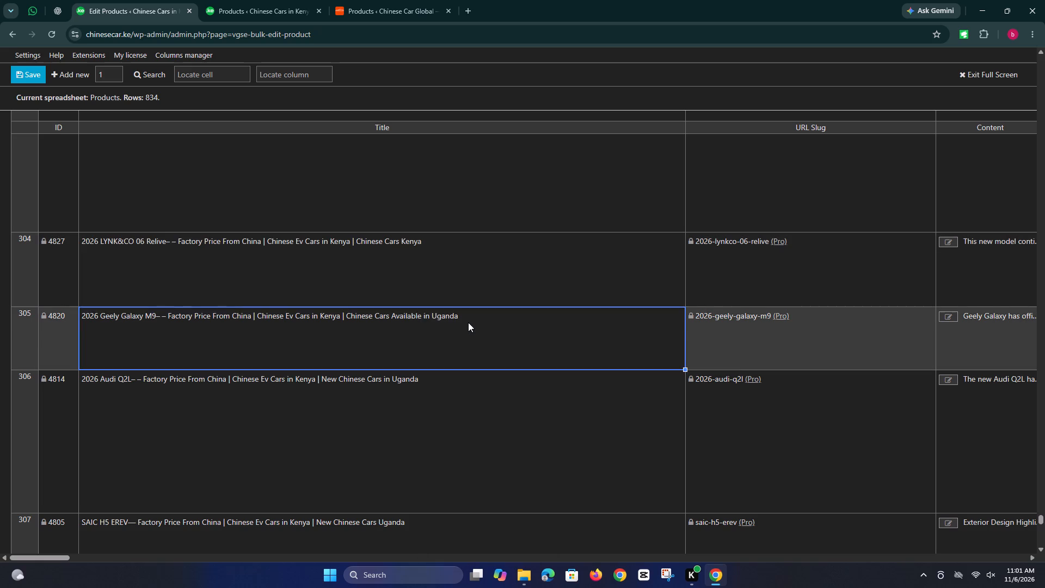
{"action": "left_click", "coordinate": [466, 313]}
{"action": "left_click_drag", "start_coordinate": [470, 314], "coordinate": [436, 319]}
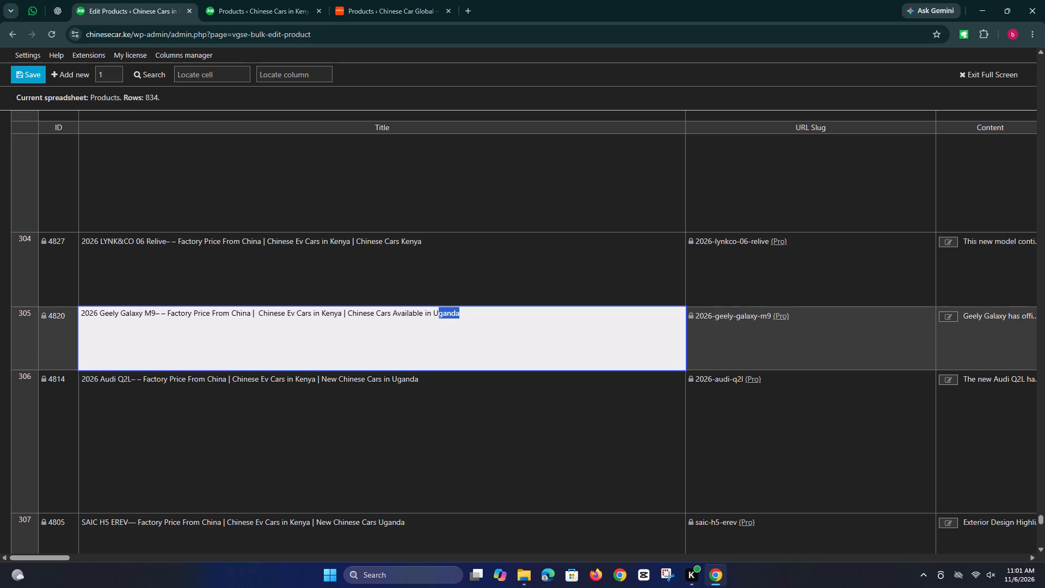
{"action": "left_click_drag", "start_coordinate": [436, 319], "coordinate": [435, 322]}
{"action": "right_click", "coordinate": [445, 315]}
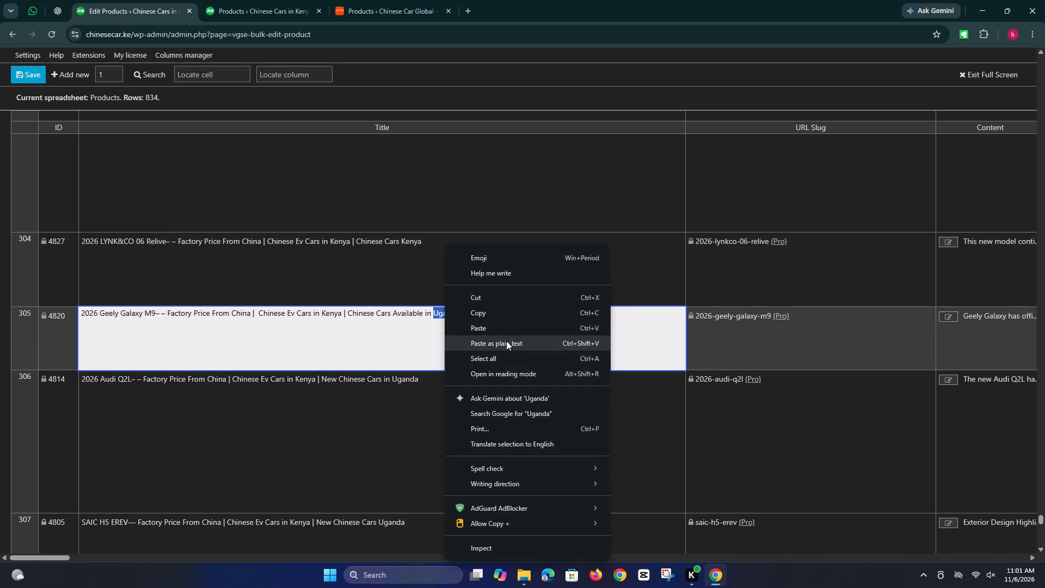
{"action": "left_click", "coordinate": [482, 324]}
Change the closing country name in the 2026 Audi Q2L product title to Kenya.
{"action": "scroll", "coordinate": [506, 332], "scroll_direction": "down", "scroll_amount": 3}
{"action": "double_click", "coordinate": [362, 290]}
{"action": "left_click", "coordinate": [362, 290]}
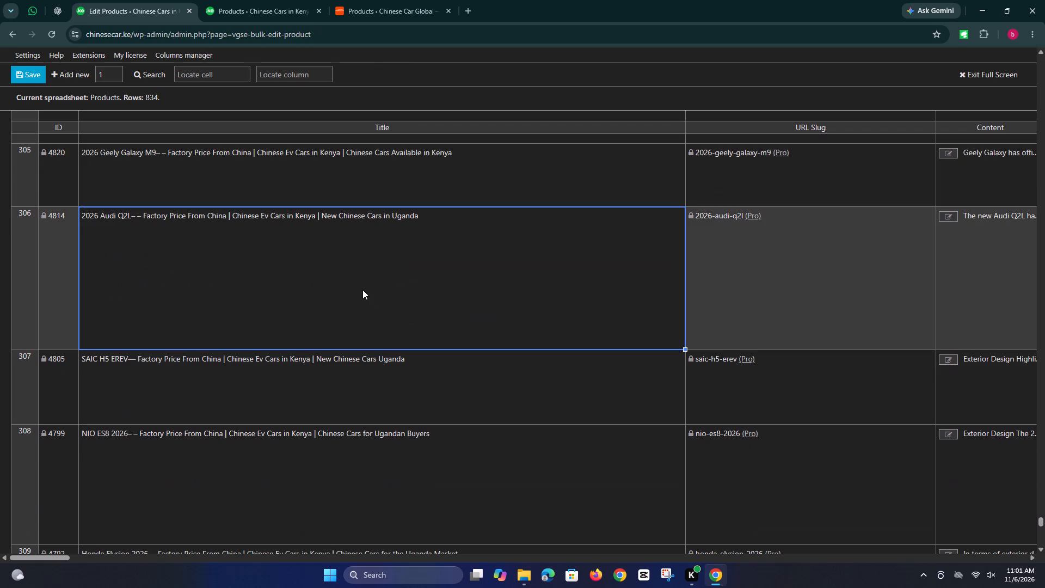
{"action": "left_click_drag", "start_coordinate": [425, 216], "coordinate": [395, 218]}
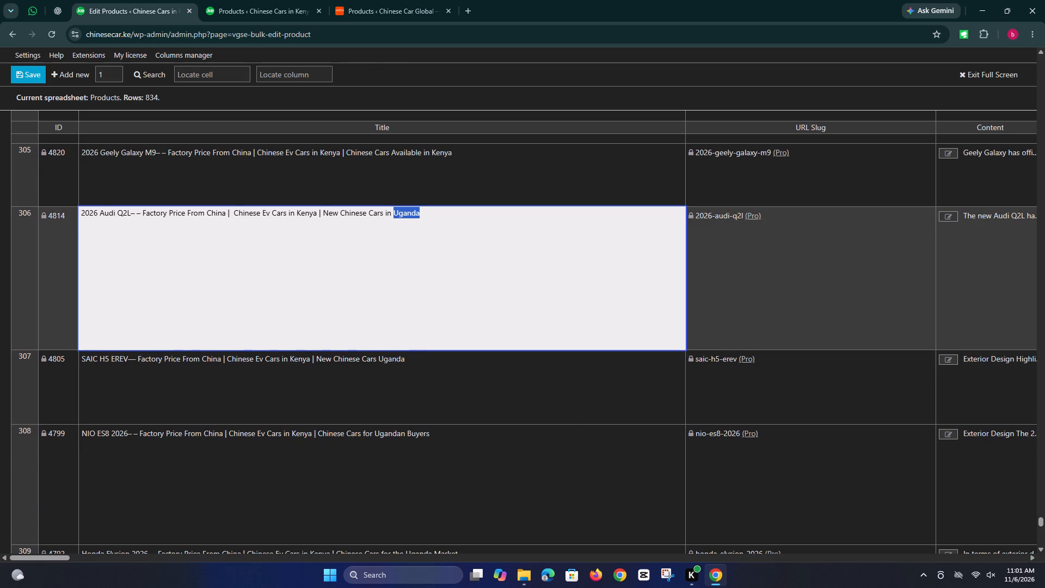
{"action": "right_click", "coordinate": [404, 215]}
{"action": "left_click", "coordinate": [440, 301]}
Change the closing country name in the SAIC H5 EREV product title to Kenya.
{"action": "scroll", "coordinate": [499, 326], "scroll_direction": "down", "scroll_amount": 1}
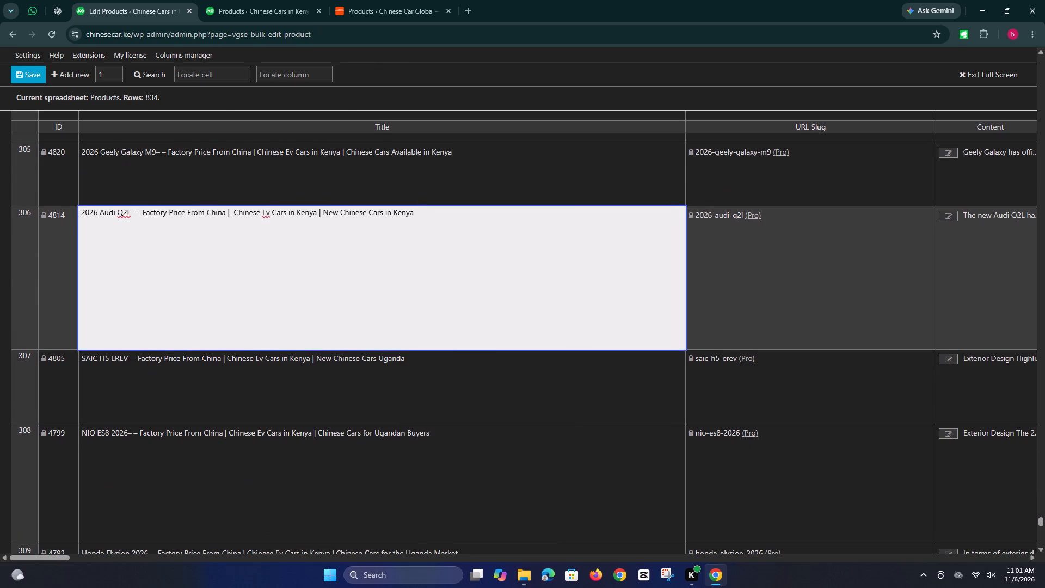
{"action": "scroll", "coordinate": [499, 326], "scroll_direction": "down", "scroll_amount": 1}
{"action": "triple_click", "coordinate": [381, 267]}
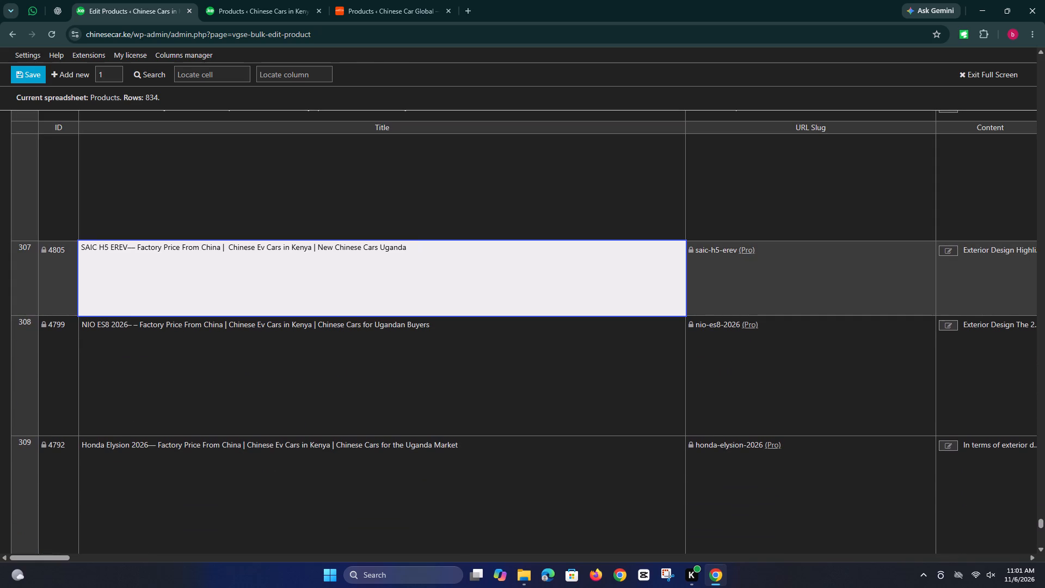
{"action": "left_click_drag", "start_coordinate": [415, 243], "coordinate": [380, 248]}
{"action": "right_click", "coordinate": [391, 246]}
{"action": "left_click", "coordinate": [437, 330]}
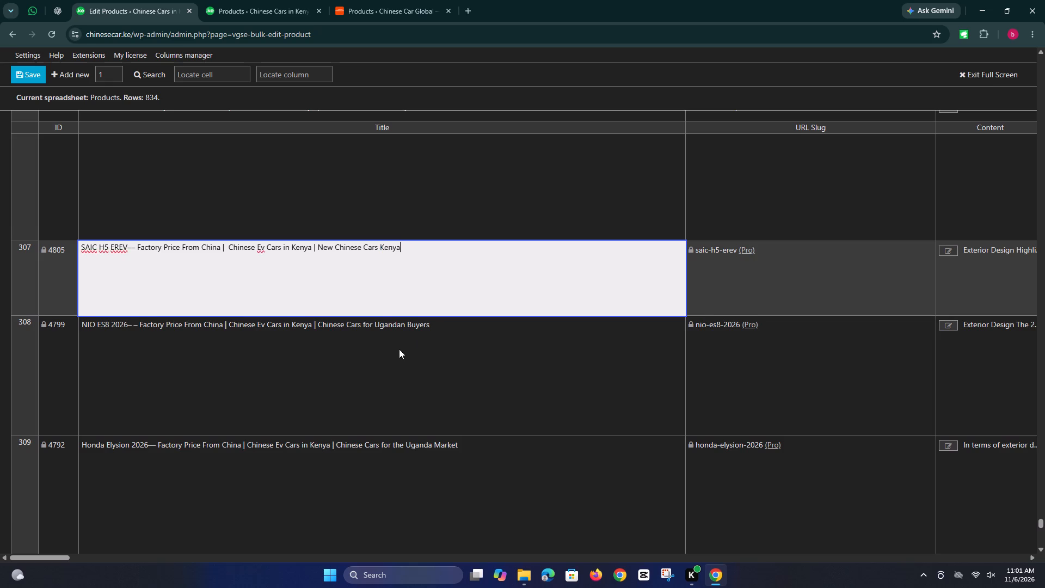
Change the closing phrase of the NIO ES8 2026 product title to Chinese Cars for Kenyan Buyers.
{"action": "double_click", "coordinate": [398, 350]}
{"action": "left_click_drag", "start_coordinate": [400, 324], "coordinate": [388, 324]}
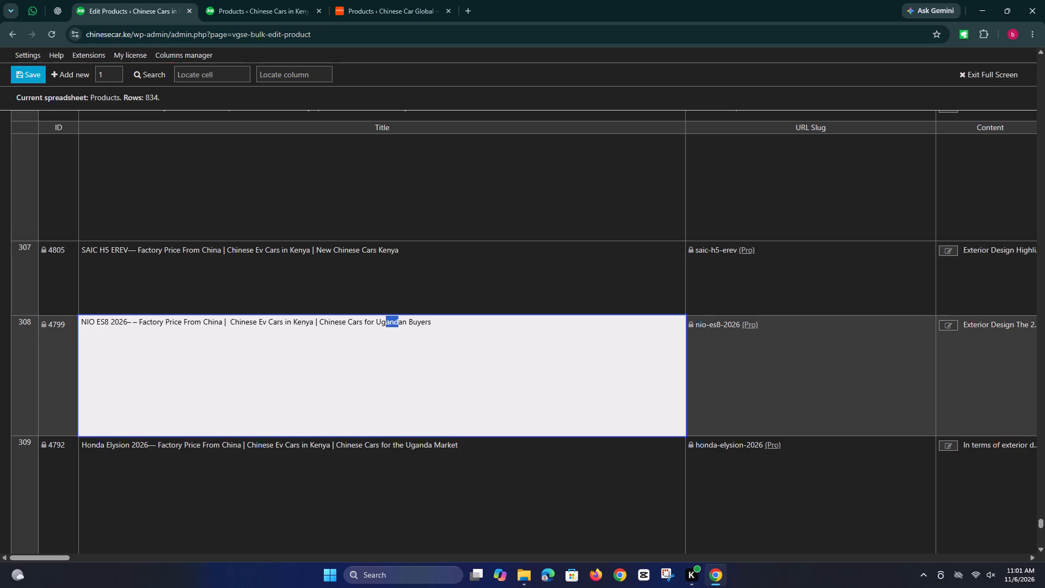
{"action": "left_click", "coordinate": [402, 321]}
{"action": "left_click_drag", "start_coordinate": [402, 321], "coordinate": [379, 327]}
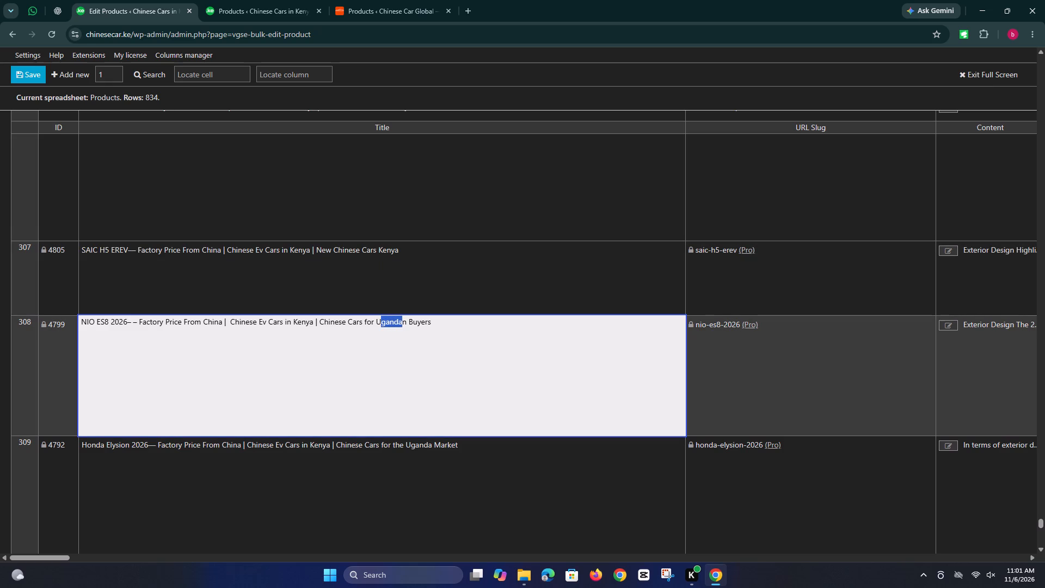
{"action": "left_click_drag", "start_coordinate": [379, 327], "coordinate": [378, 327]}
{"action": "right_click", "coordinate": [386, 323]}
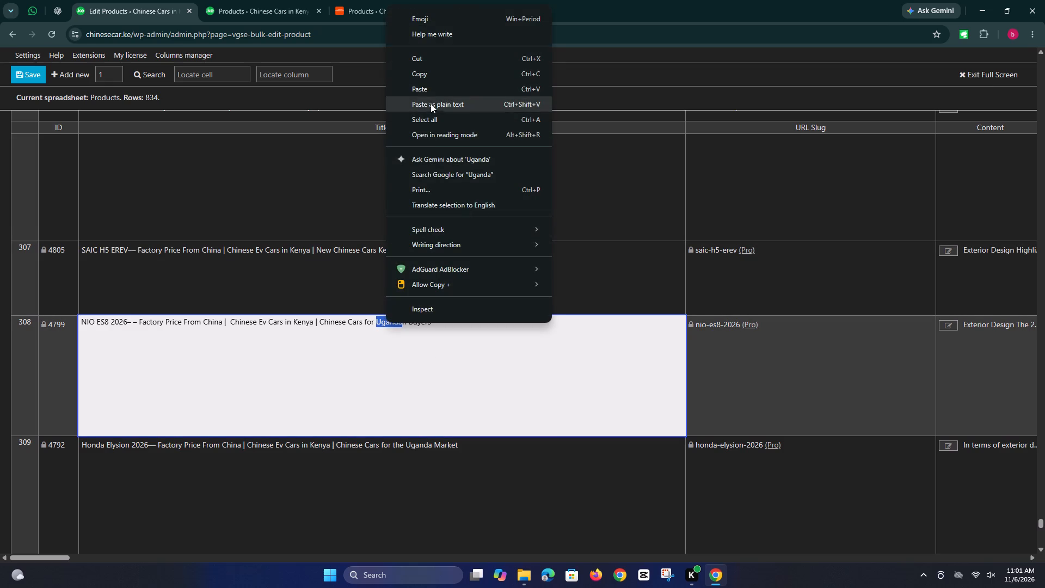
{"action": "left_click", "coordinate": [422, 92]}
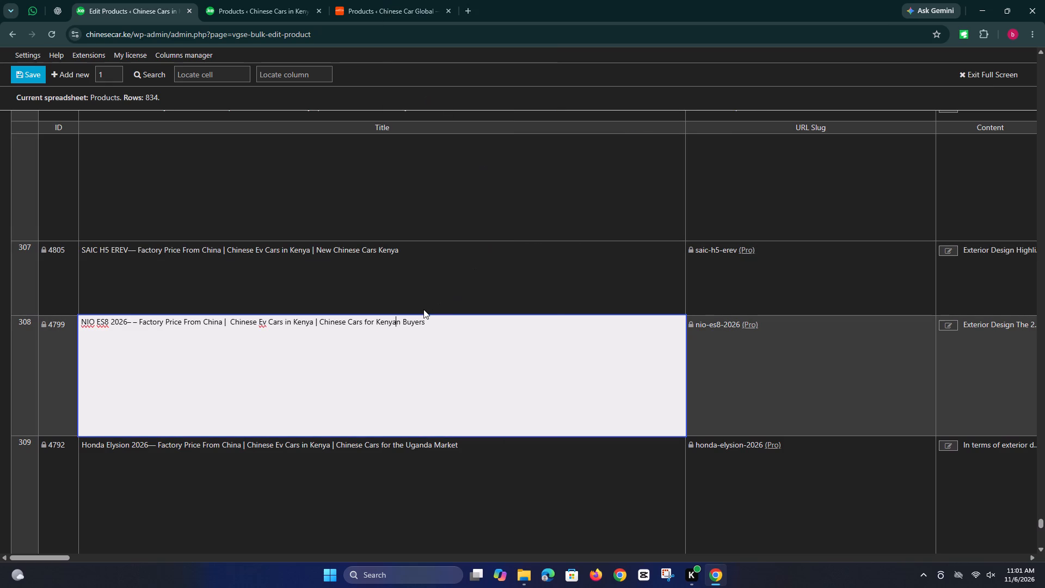
Change the closing phrase of the Honda Elysion 2026 product title to Chinese Cars for the Kenya Market.
{"action": "scroll", "coordinate": [423, 309], "scroll_direction": "down", "scroll_amount": 3}
{"action": "triple_click", "coordinate": [376, 307]}
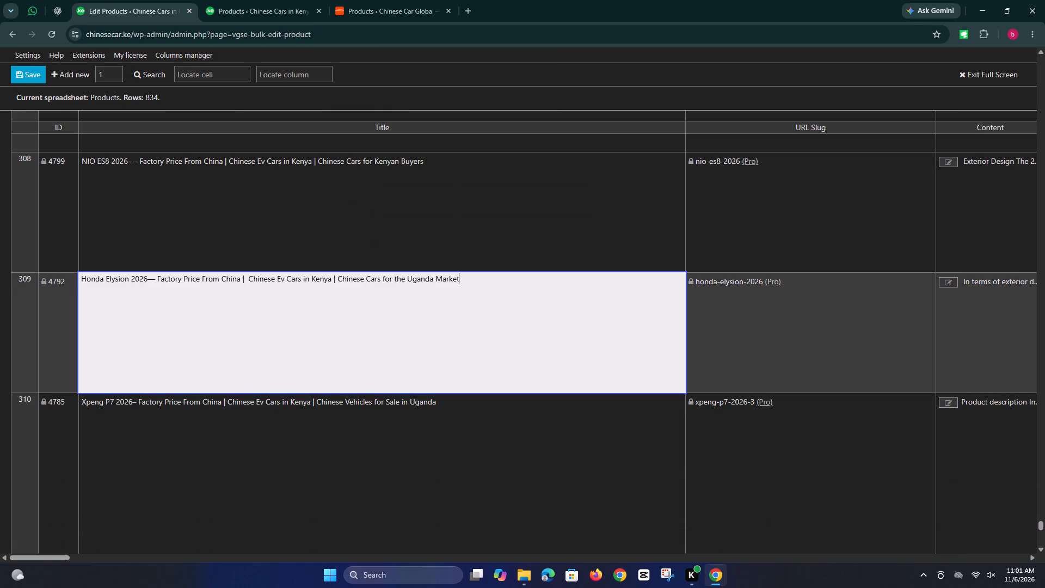
{"action": "left_click_drag", "start_coordinate": [433, 280], "coordinate": [409, 281]}
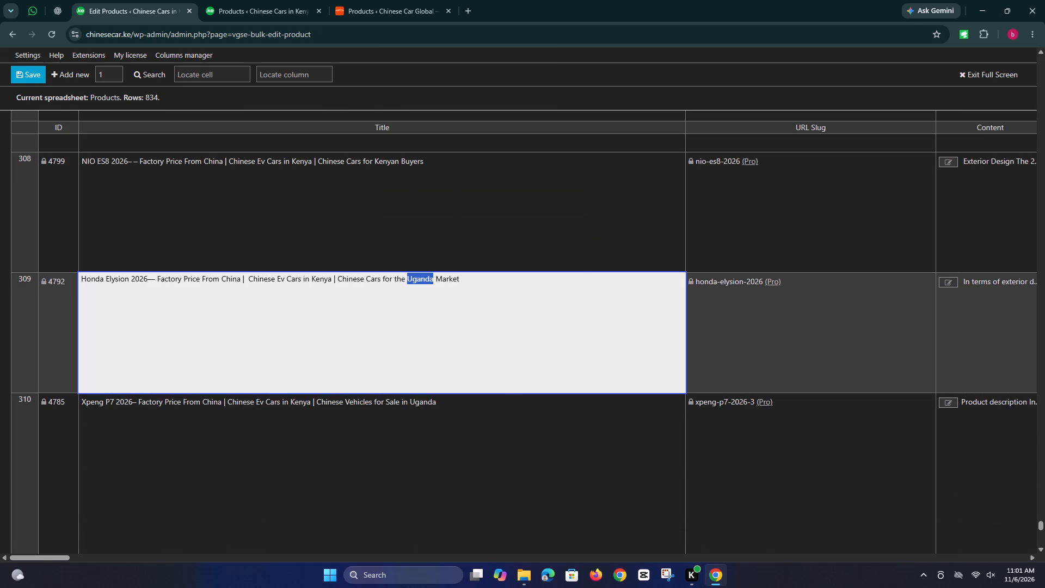
{"action": "right_click", "coordinate": [416, 280]}
{"action": "left_click", "coordinate": [464, 332]}
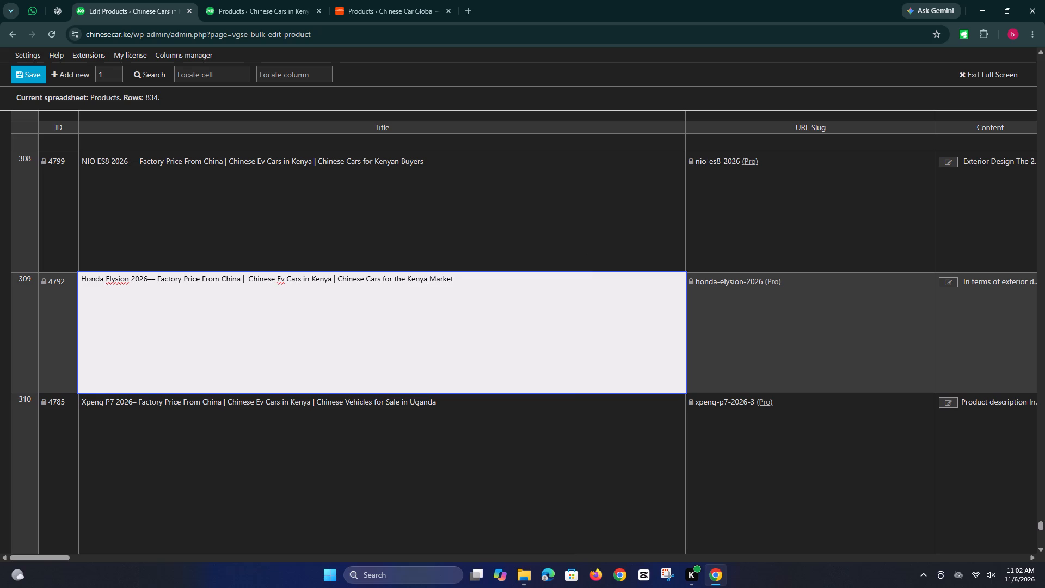
Change the closing country name in the Xpeng P7 2026 product title to Kenya.
{"action": "scroll", "coordinate": [405, 321], "scroll_direction": "down", "scroll_amount": 3}
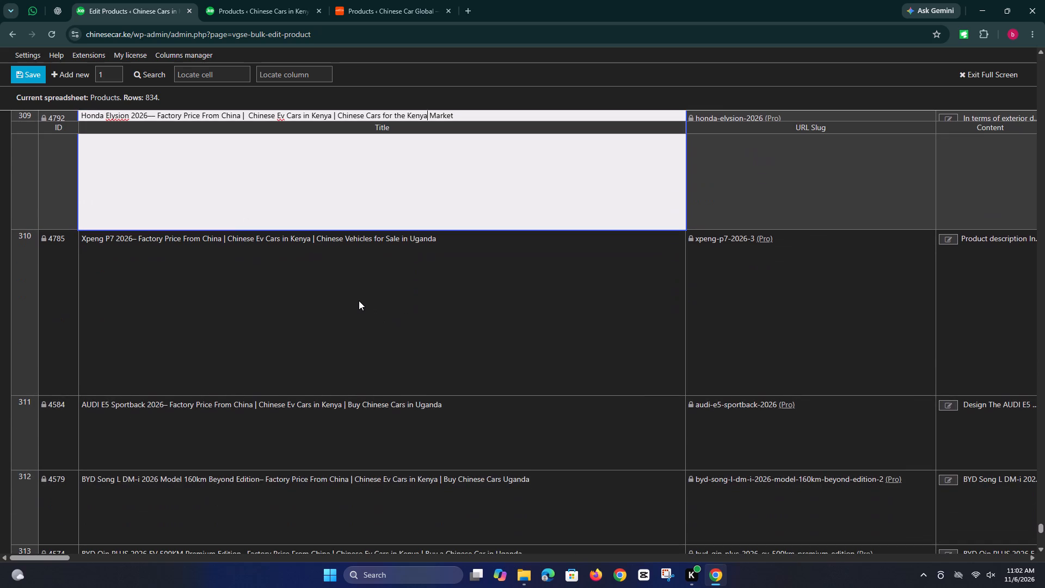
{"action": "triple_click", "coordinate": [359, 301]}
{"action": "left_click_drag", "start_coordinate": [440, 235], "coordinate": [433, 235]}
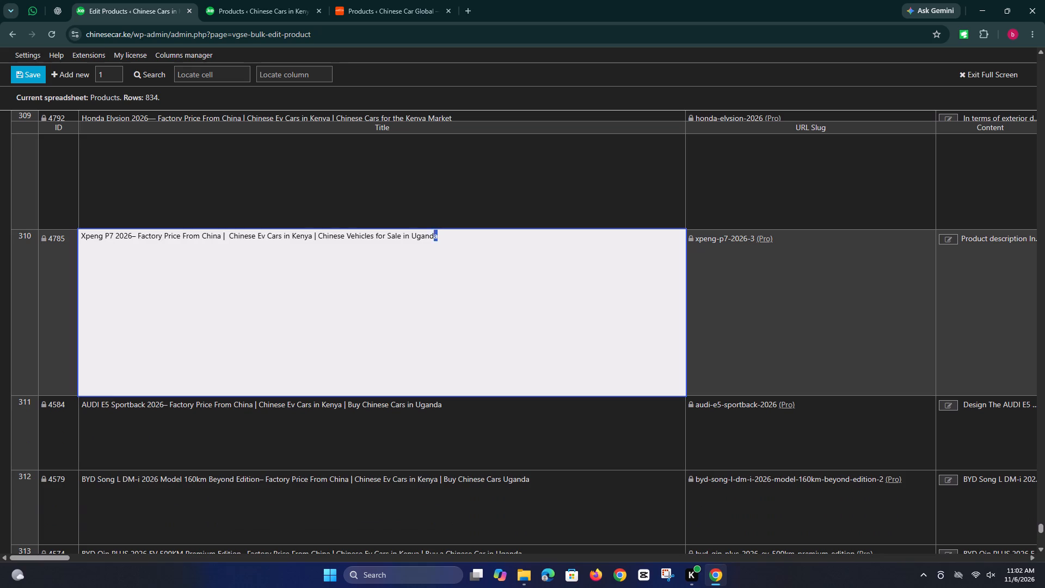
{"action": "left_click_drag", "start_coordinate": [433, 235], "coordinate": [413, 238]}
{"action": "right_click", "coordinate": [422, 235]}
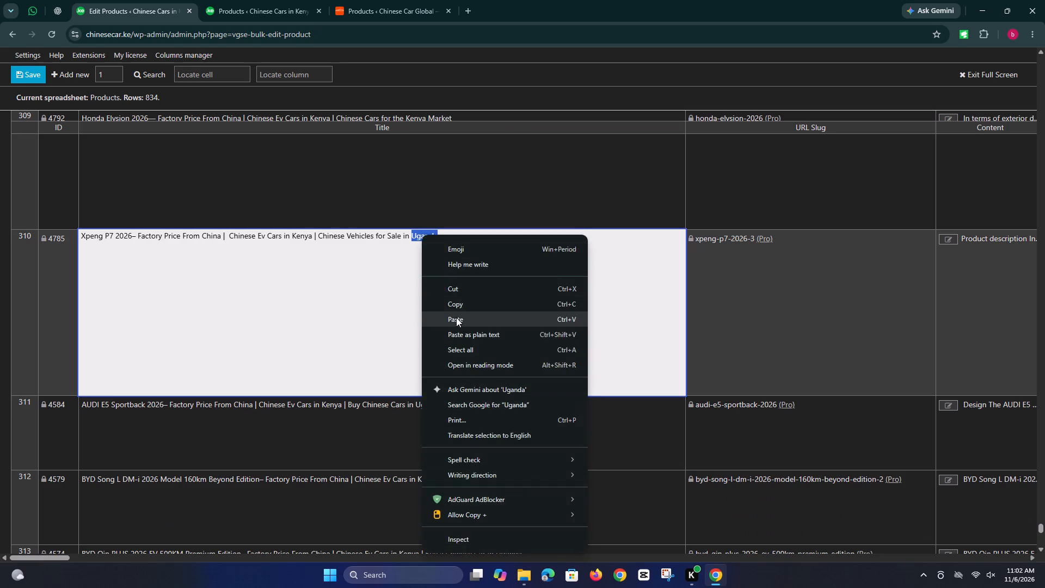
{"action": "left_click", "coordinate": [456, 318]}
Change the closing country name in the AUDI E5 Sportback 2026 product title to Kenya.
{"action": "scroll", "coordinate": [431, 334], "scroll_direction": "down", "scroll_amount": 3}
{"action": "triple_click", "coordinate": [377, 275]}
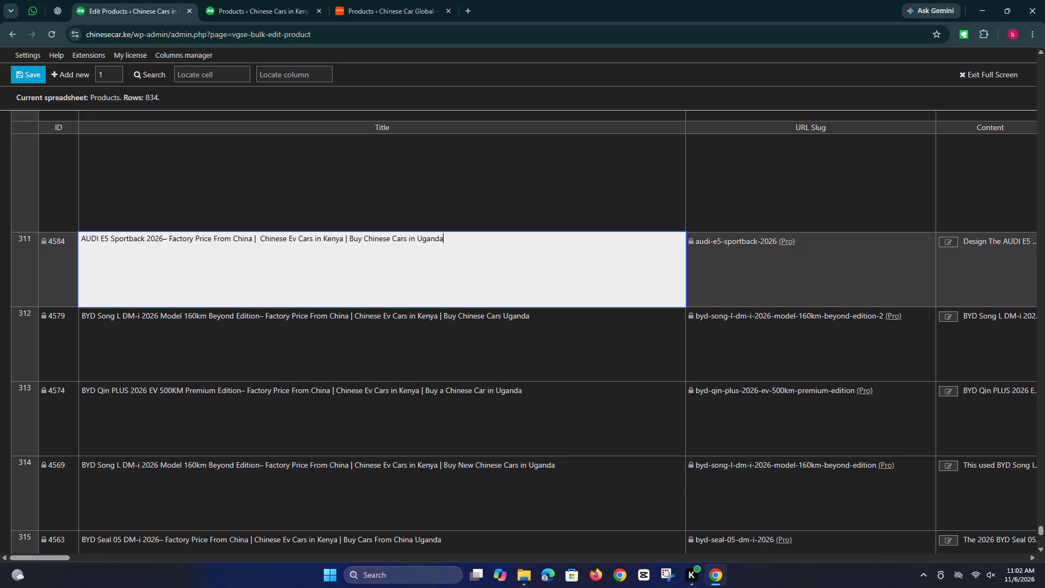
{"action": "left_click_drag", "start_coordinate": [447, 238], "coordinate": [420, 250]}
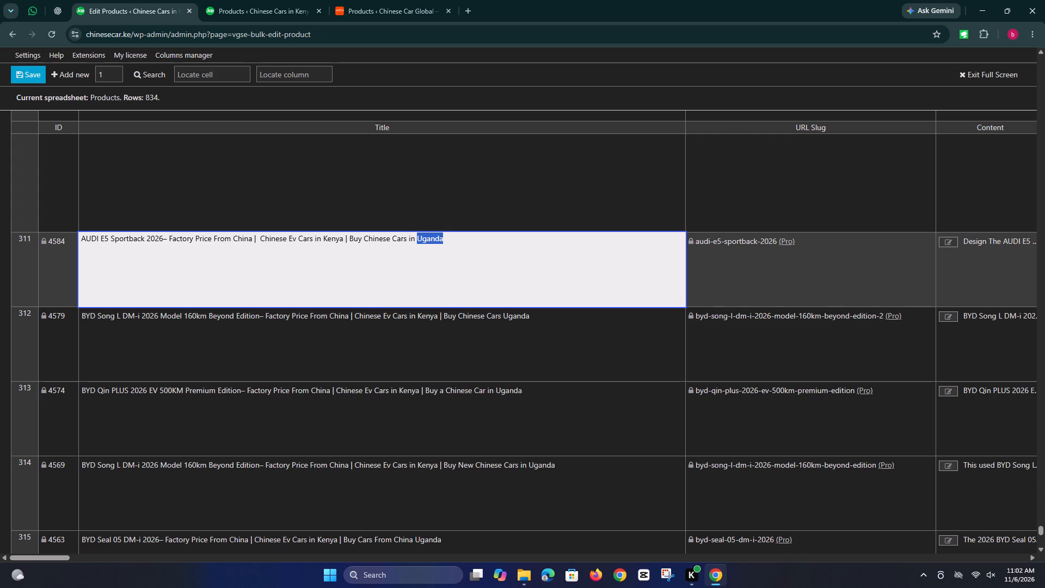
{"action": "right_click", "coordinate": [434, 239]}
{"action": "left_click", "coordinate": [471, 322]}
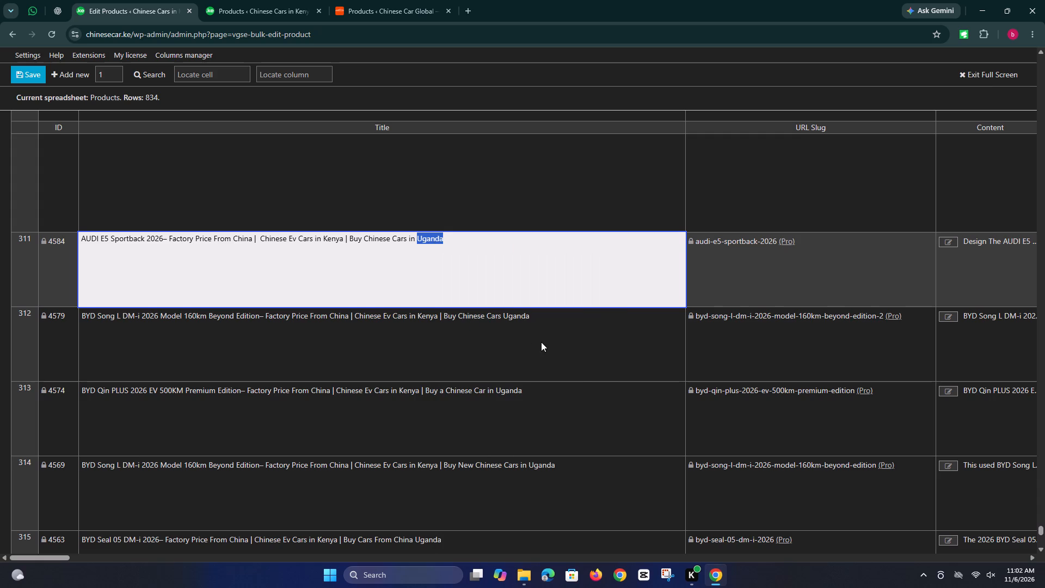
Change the closing country name to Kenya in the row 312 BYD Song L DM-i 2026 160km Beyond Edition title.
{"action": "double_click", "coordinate": [541, 342]}
{"action": "left_click_drag", "start_coordinate": [533, 313], "coordinate": [507, 318]}
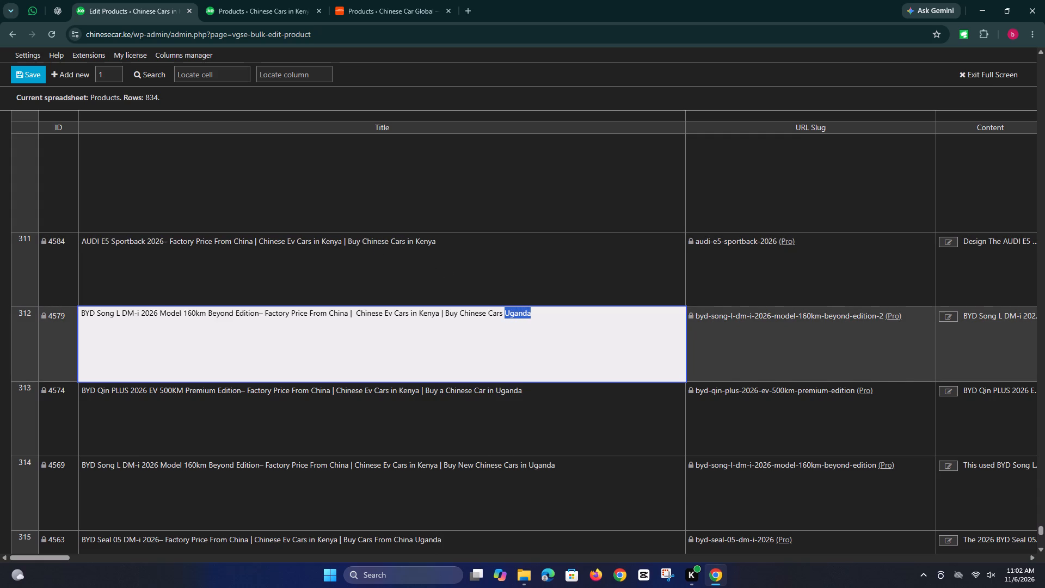
{"action": "right_click", "coordinate": [514, 315]}
{"action": "left_click", "coordinate": [551, 329]}
Change the closing country name in the BYD Qin PLUS 2026 EV 500KM Premium Edition product title to Kenya.
{"action": "scroll", "coordinate": [509, 328], "scroll_direction": "down", "scroll_amount": 3}
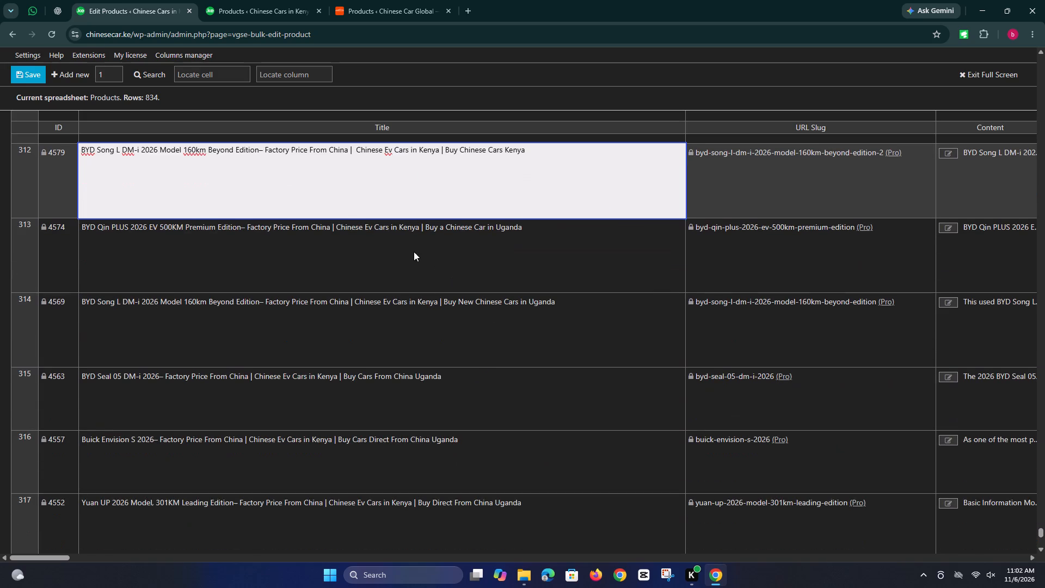
{"action": "triple_click", "coordinate": [412, 262]}
{"action": "left_click_drag", "start_coordinate": [528, 226], "coordinate": [499, 228]}
{"action": "right_click", "coordinate": [506, 226]}
{"action": "left_click", "coordinate": [544, 311]}
Change the closing country name to Kenya in the row 314 BYD Song L DM-i 2026 160km Beyond Edition title.
{"action": "double_click", "coordinate": [481, 321]}
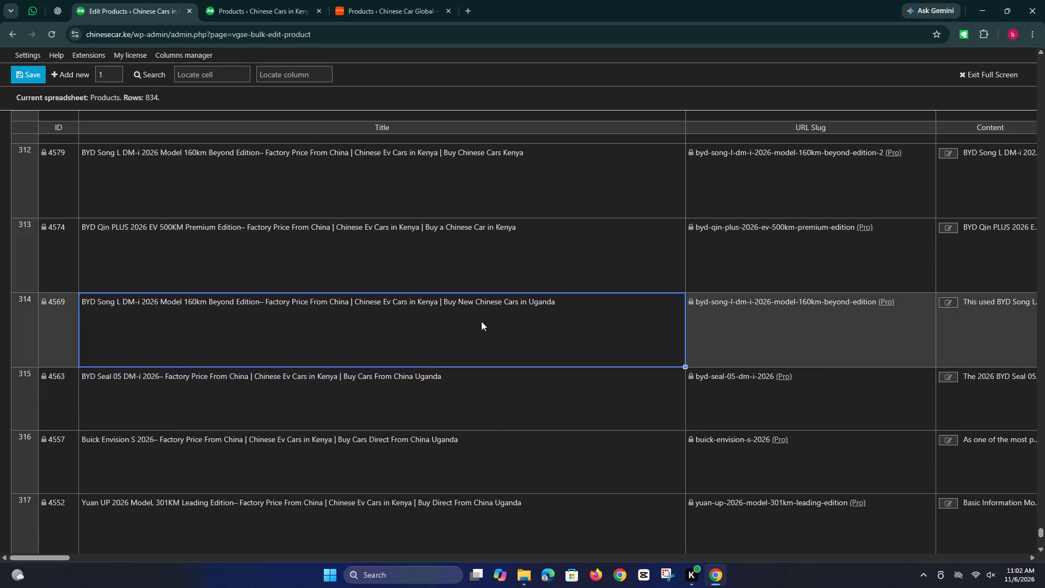
{"action": "left_click_drag", "start_coordinate": [560, 302], "coordinate": [530, 306]}
{"action": "right_click", "coordinate": [537, 300]}
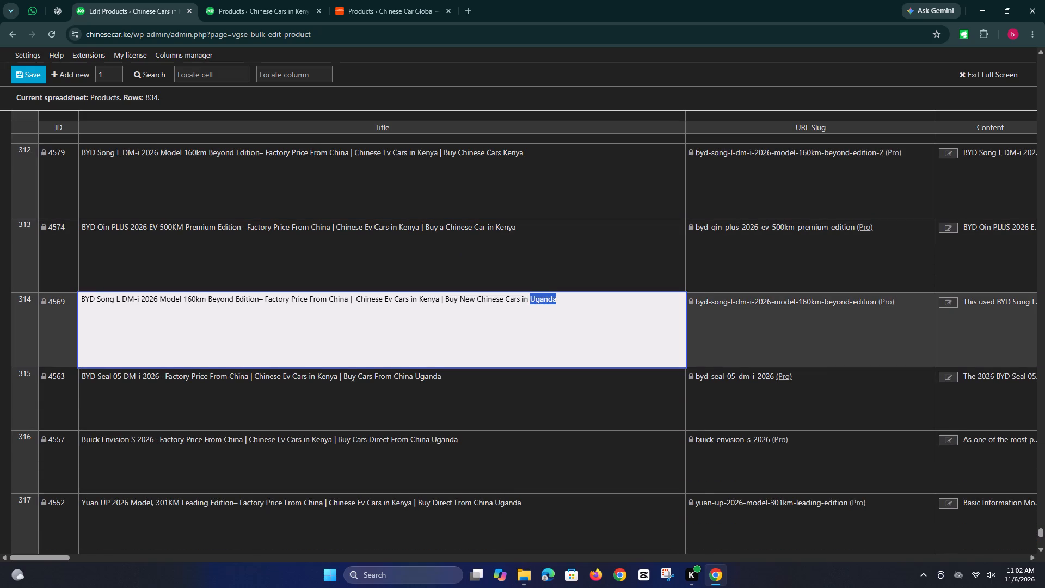
{"action": "left_click", "coordinate": [592, 326]}
Change the closing country name in the BYD Seal 05 DM-i 2026 product title to Kenya.
{"action": "scroll", "coordinate": [493, 320], "scroll_direction": "down", "scroll_amount": 3}
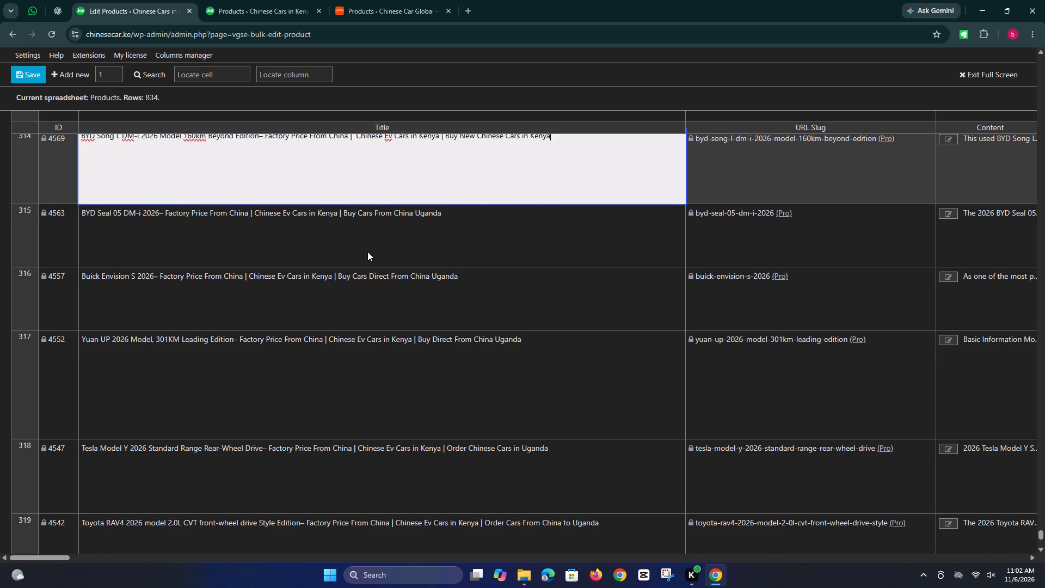
{"action": "double_click", "coordinate": [367, 252]}
{"action": "left_click", "coordinate": [403, 244]}
{"action": "left_click_drag", "start_coordinate": [446, 212], "coordinate": [419, 215]}
{"action": "right_click", "coordinate": [427, 212]}
{"action": "left_click", "coordinate": [469, 297]}
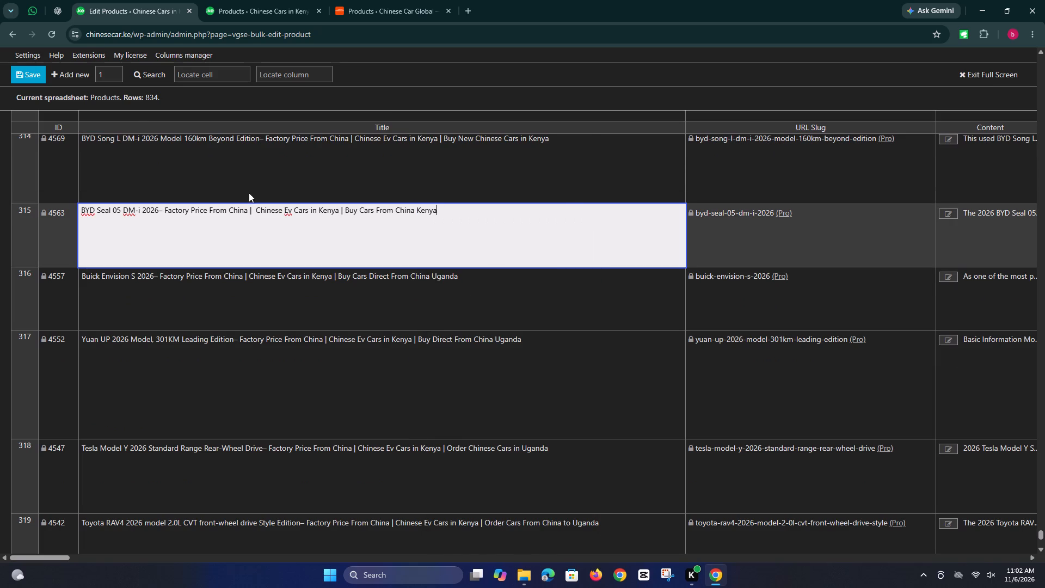
Save the edited product titles in the spreadsheet.
{"action": "left_click", "coordinate": [33, 75]}
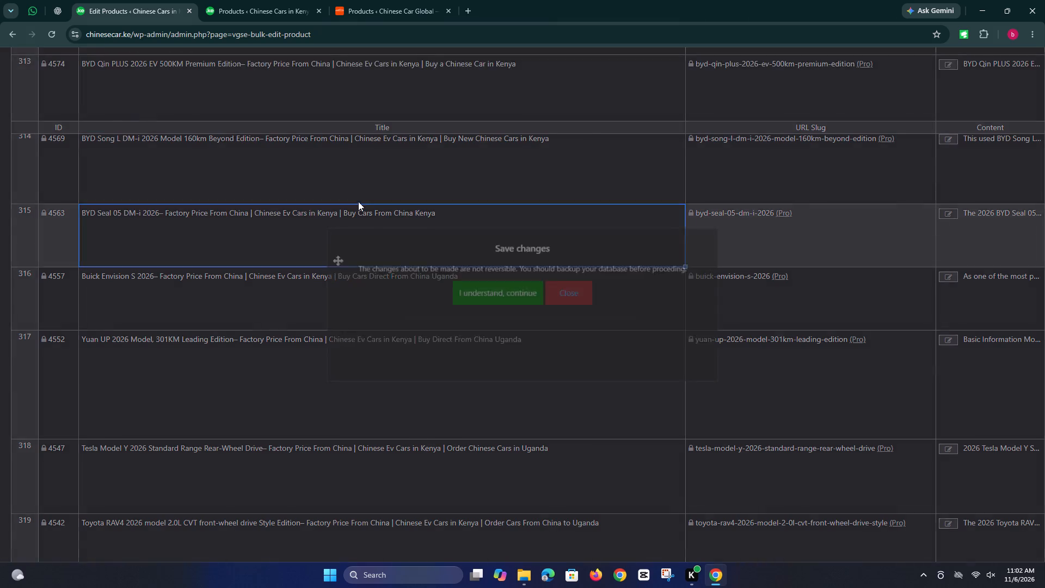
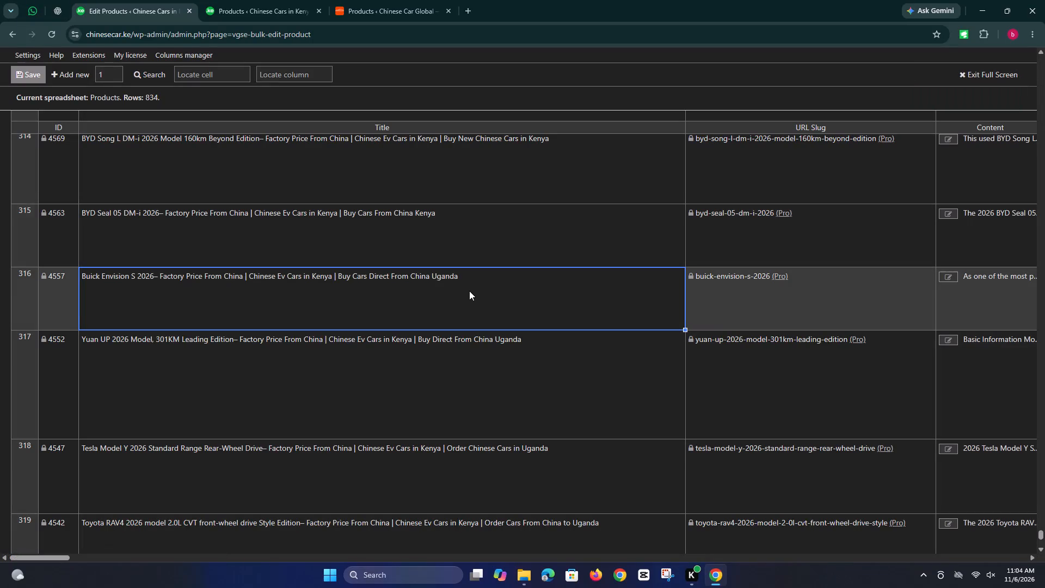
Change the closing country name in the Buick Envision S 2026 product title to Kenya.
{"action": "left_click_drag", "start_coordinate": [464, 274], "coordinate": [446, 275]}
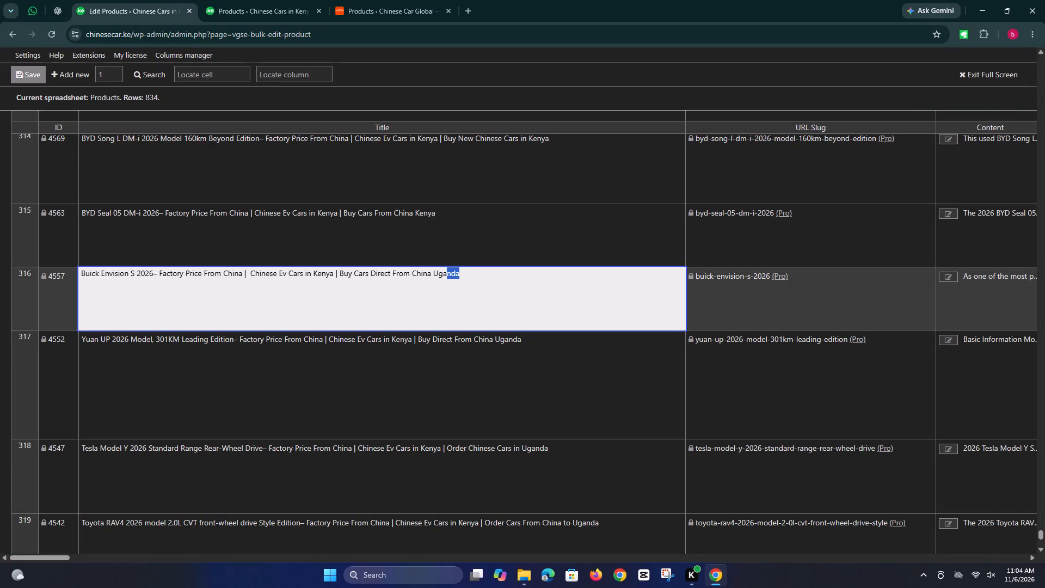
{"action": "left_click_drag", "start_coordinate": [446, 275], "coordinate": [435, 278]}
{"action": "right_click", "coordinate": [444, 274]}
{"action": "left_click", "coordinate": [488, 330]}
Change the closing country name in the Yuan UP 2026 Model 301KM Leading Edition product title to Kenya.
{"action": "double_click", "coordinate": [496, 382]}
{"action": "left_click_drag", "start_coordinate": [526, 340], "coordinate": [497, 341]}
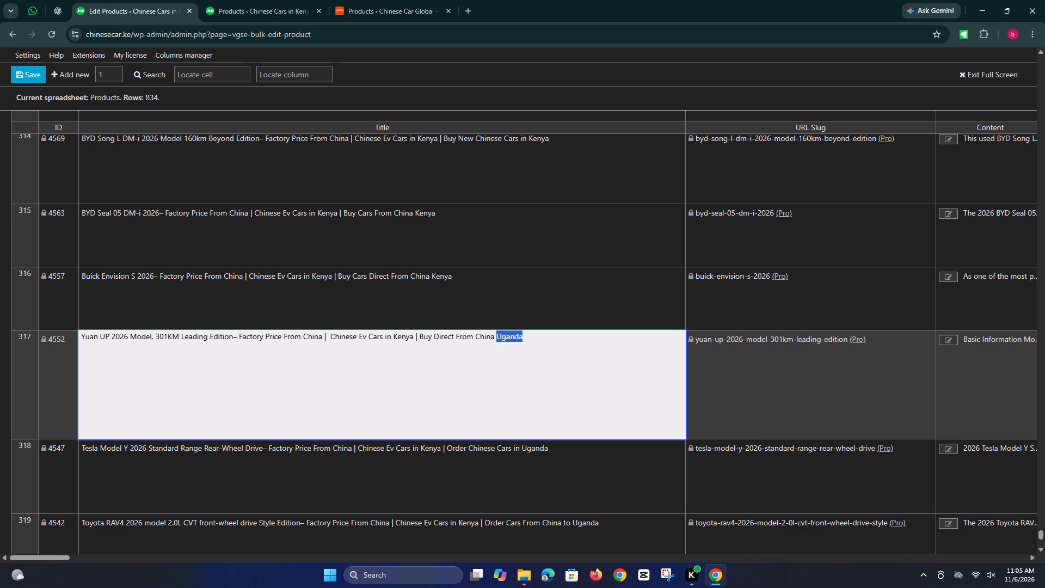
{"action": "right_click", "coordinate": [507, 340]}
{"action": "left_click", "coordinate": [542, 107]}
Change the closing country name in the Tesla Model Y 2026 Standard Range Rear-Wheel Drive product title to Kenya.
{"action": "scroll", "coordinate": [570, 244], "scroll_direction": "down", "scroll_amount": 4}
{"action": "triple_click", "coordinate": [494, 280]}
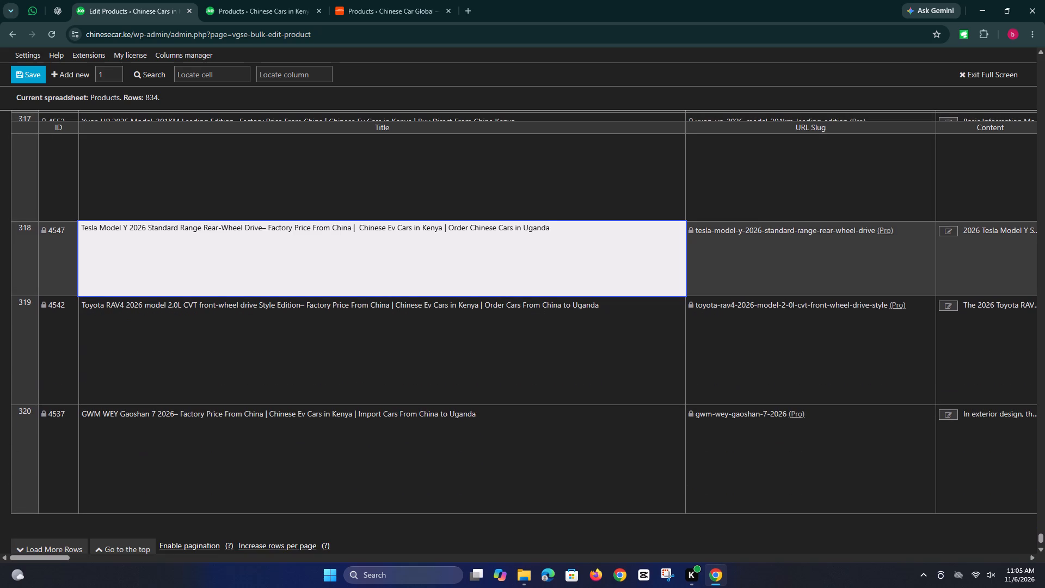
{"action": "left_click_drag", "start_coordinate": [551, 231], "coordinate": [525, 237]}
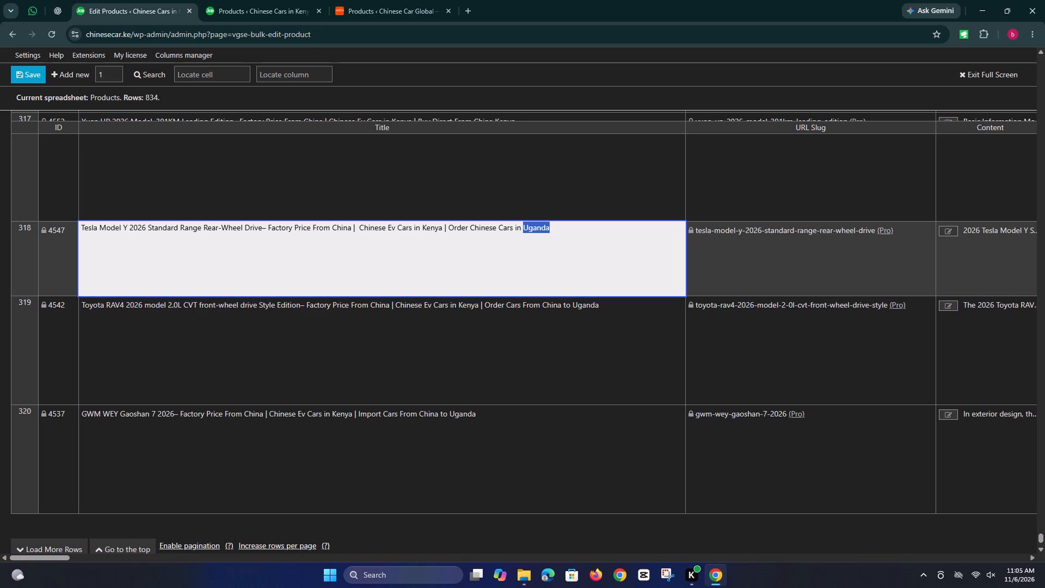
{"action": "right_click", "coordinate": [541, 228]}
{"action": "left_click", "coordinate": [582, 313]}
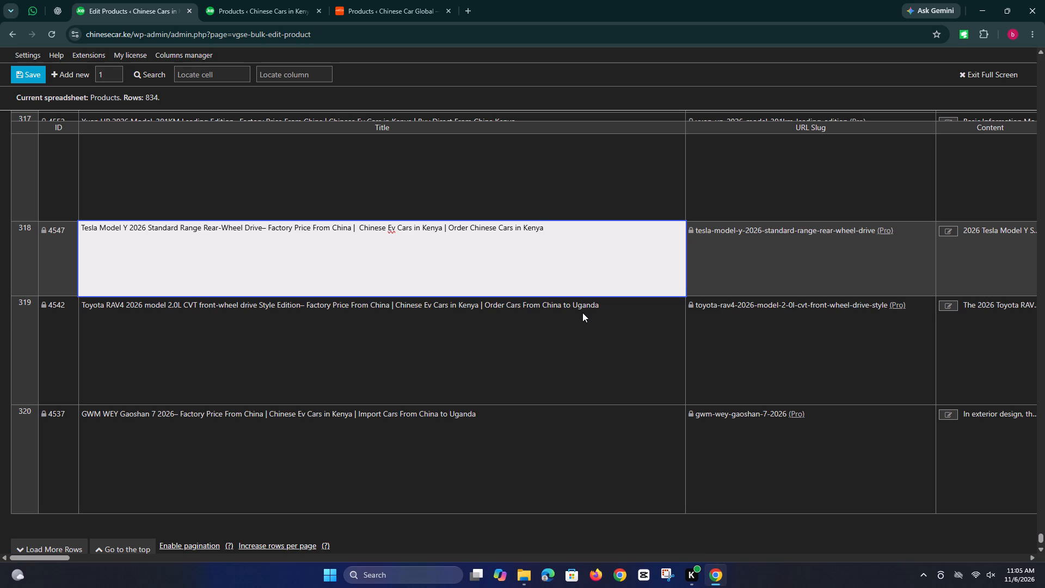
Change the closing country name in the Toyota RAV4 2026 2.0L CVT front-wheel drive Style Edition product title to Kenya.
{"action": "double_click", "coordinate": [579, 321]}
{"action": "left_click_drag", "start_coordinate": [605, 305], "coordinate": [575, 308]}
{"action": "right_click", "coordinate": [585, 305]}
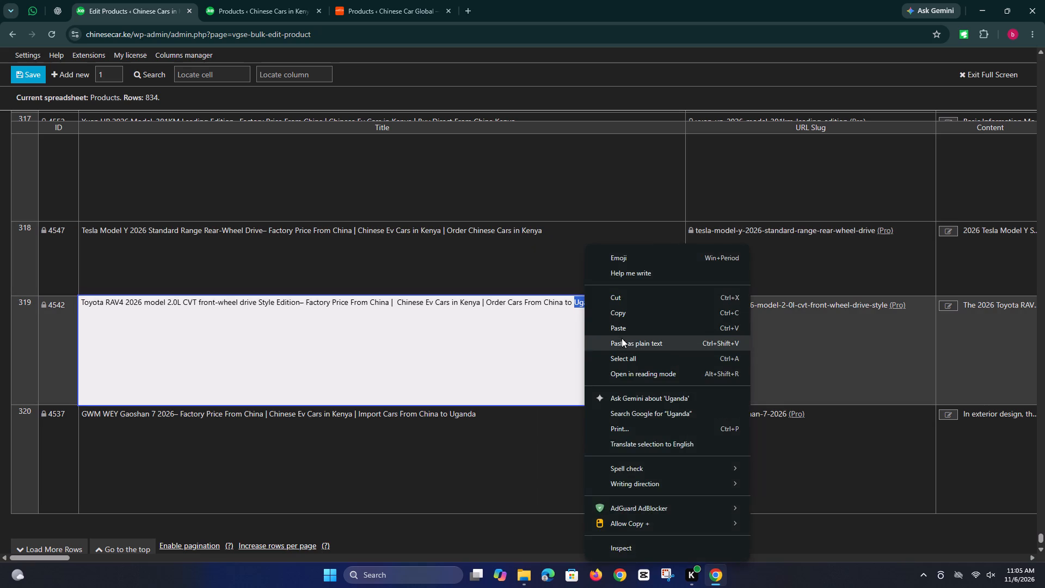
{"action": "left_click", "coordinate": [624, 331]}
Change the closing country name in the GWM WEY Gaoshan 7 2026 product title to Kenya.
{"action": "scroll", "coordinate": [550, 336], "scroll_direction": "down", "scroll_amount": 3}
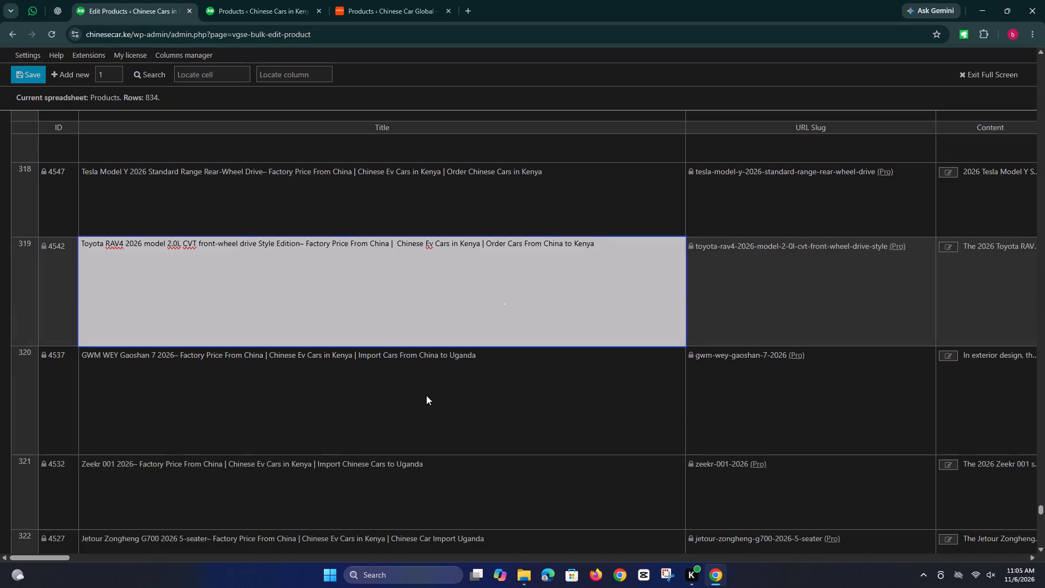
{"action": "double_click", "coordinate": [426, 395]}
{"action": "left_click_drag", "start_coordinate": [481, 355], "coordinate": [469, 355]}
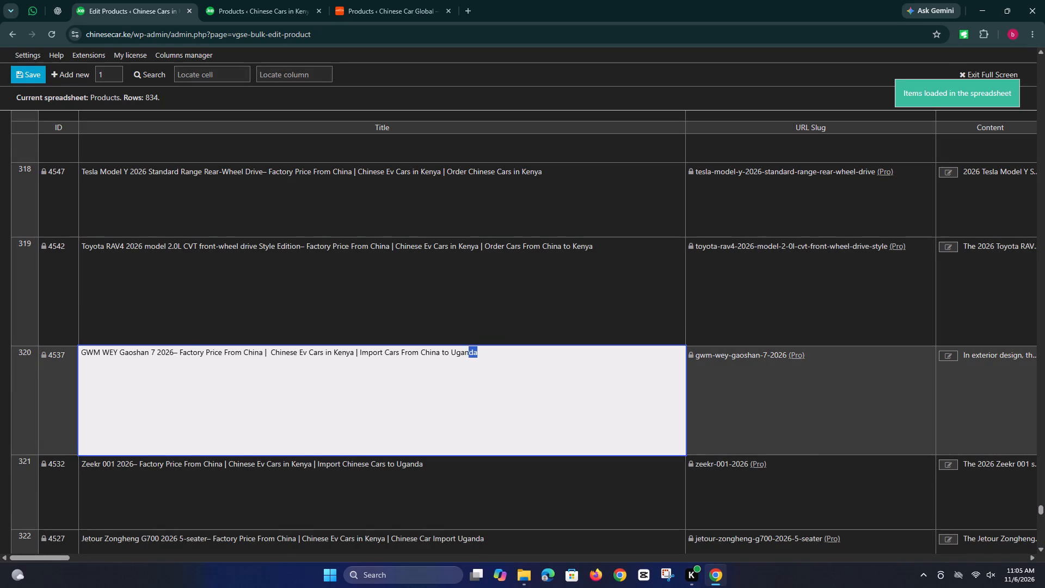
{"action": "left_click_drag", "start_coordinate": [469, 355], "coordinate": [453, 358]}
{"action": "right_click", "coordinate": [463, 352]}
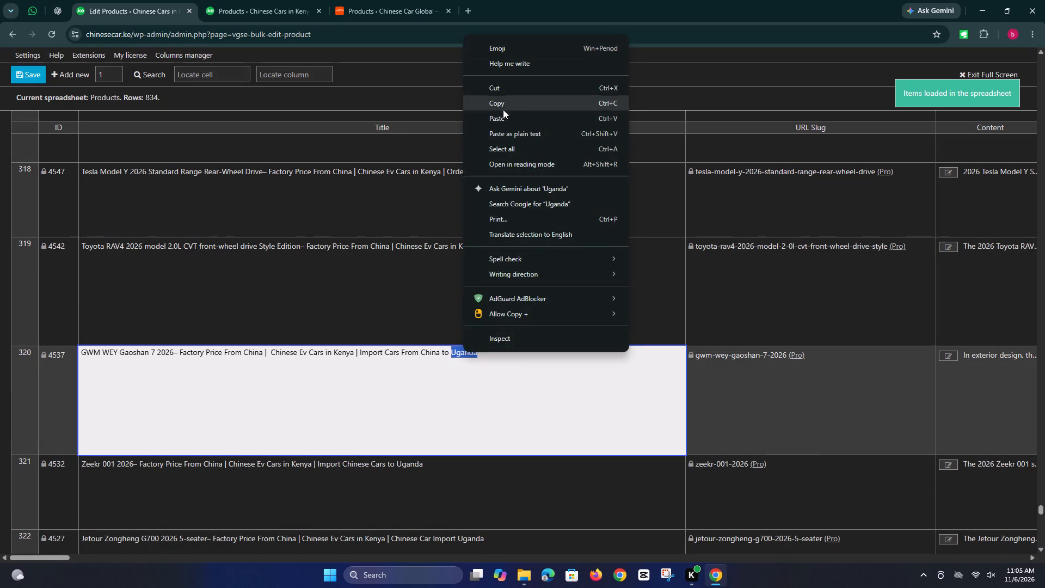
{"action": "left_click", "coordinate": [501, 119]}
Change the closing country name in the Zeekr 001 2026 product title in row 321 to Kenya.
{"action": "scroll", "coordinate": [425, 274], "scroll_direction": "down", "scroll_amount": 2}
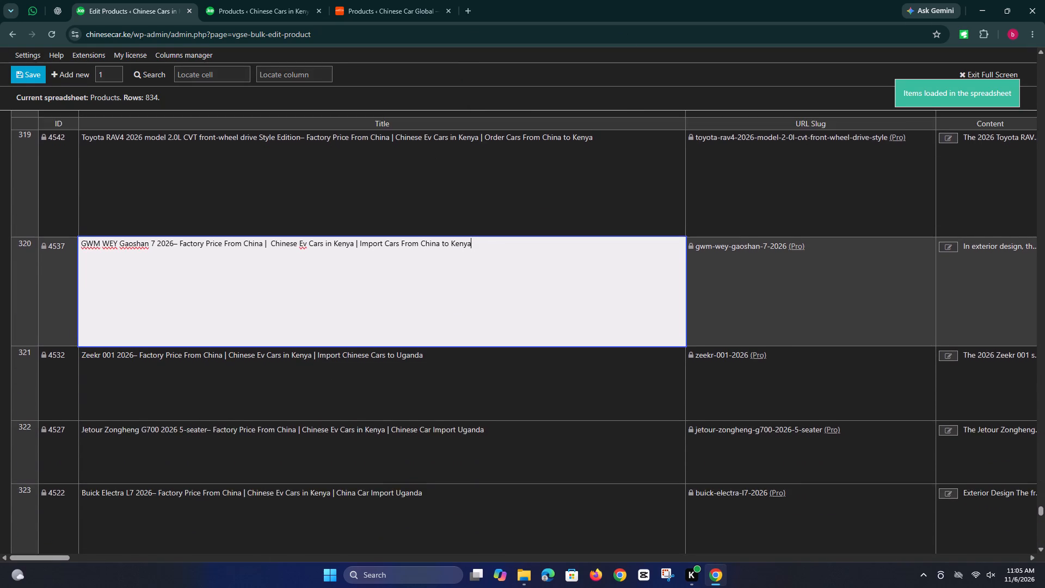
{"action": "scroll", "coordinate": [425, 274], "scroll_direction": "down", "scroll_amount": 2}
{"action": "double_click", "coordinate": [360, 263]}
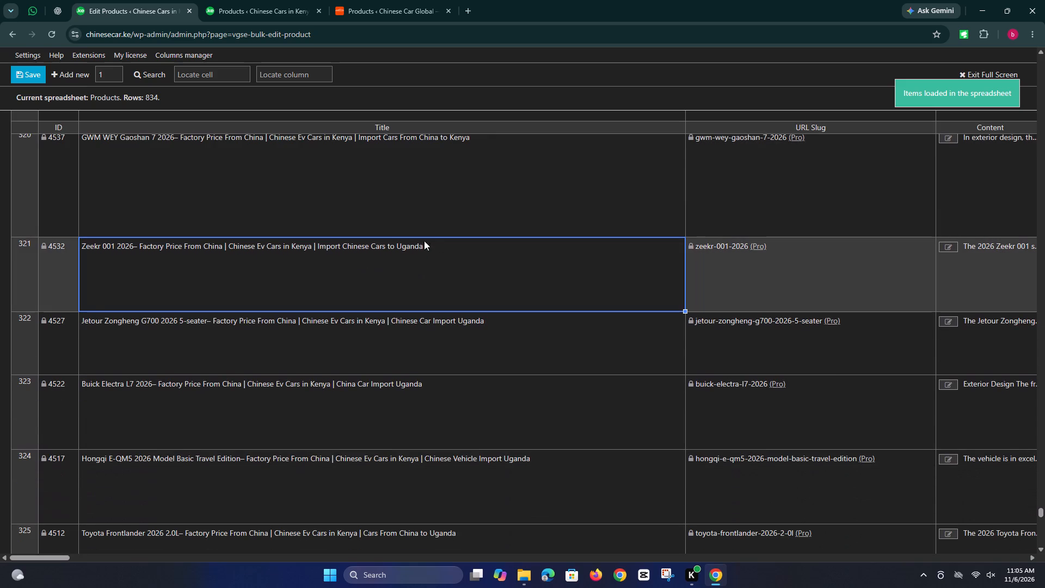
{"action": "double_click", "coordinate": [419, 264]}
{"action": "left_click_drag", "start_coordinate": [428, 246], "coordinate": [399, 247]}
{"action": "right_click", "coordinate": [407, 243]}
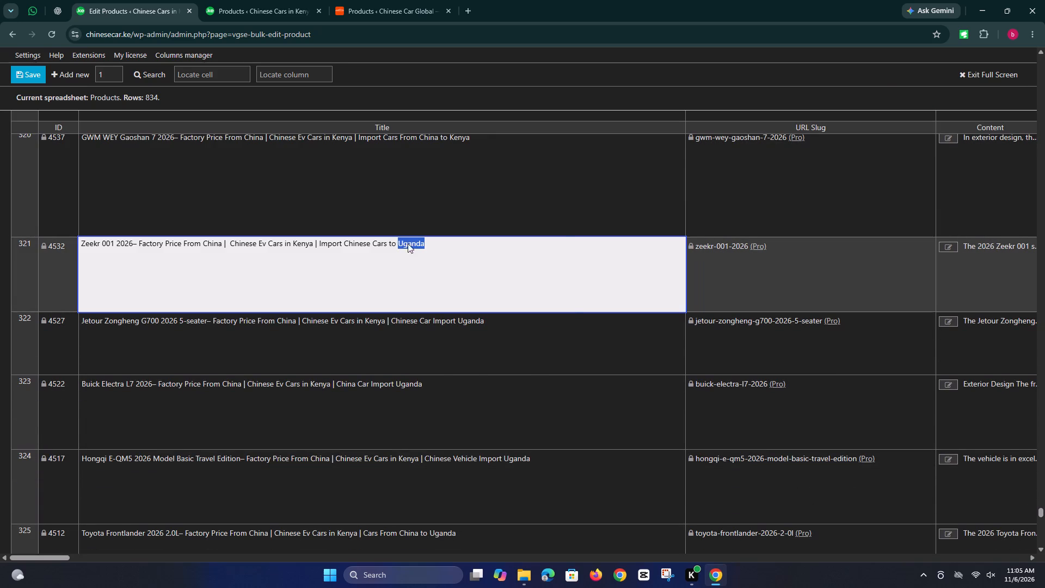
{"action": "left_click", "coordinate": [439, 331]}
Change the closing country name in the Jetour Zongheng G700 2026 5-seater product title to Kenya.
{"action": "double_click", "coordinate": [473, 339]}
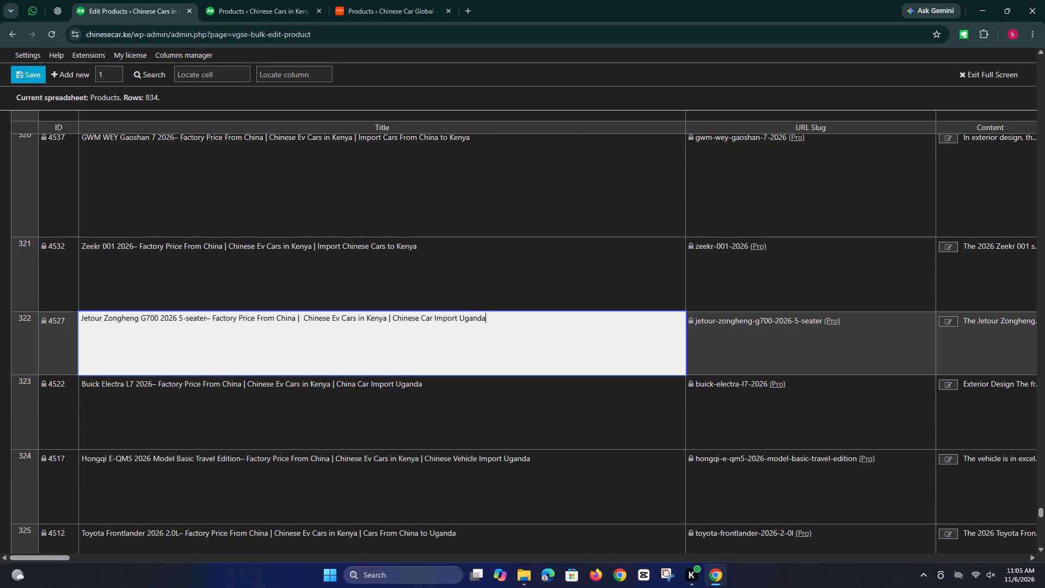
{"action": "left_click_drag", "start_coordinate": [481, 321], "coordinate": [461, 322]}
{"action": "left_click_drag", "start_coordinate": [495, 320], "coordinate": [465, 321]}
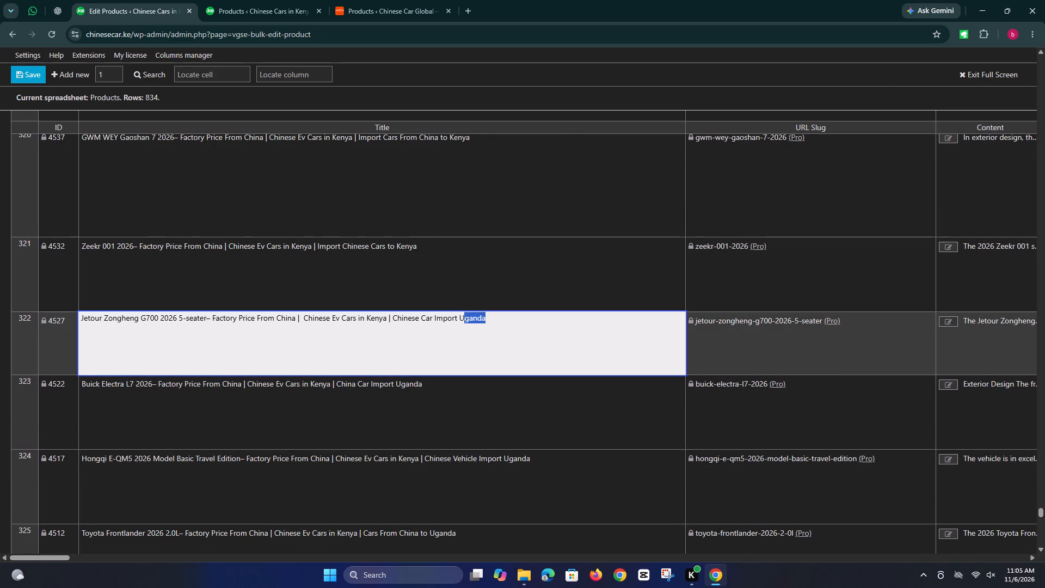
{"action": "left_click_drag", "start_coordinate": [465, 321], "coordinate": [459, 322]}
{"action": "right_click", "coordinate": [469, 316]}
{"action": "left_click", "coordinate": [521, 327]}
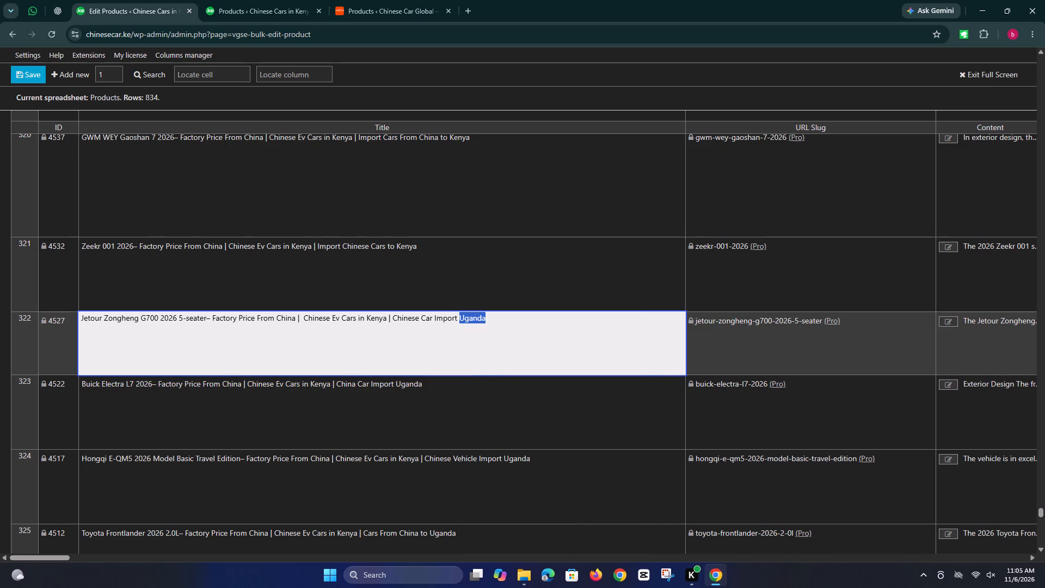
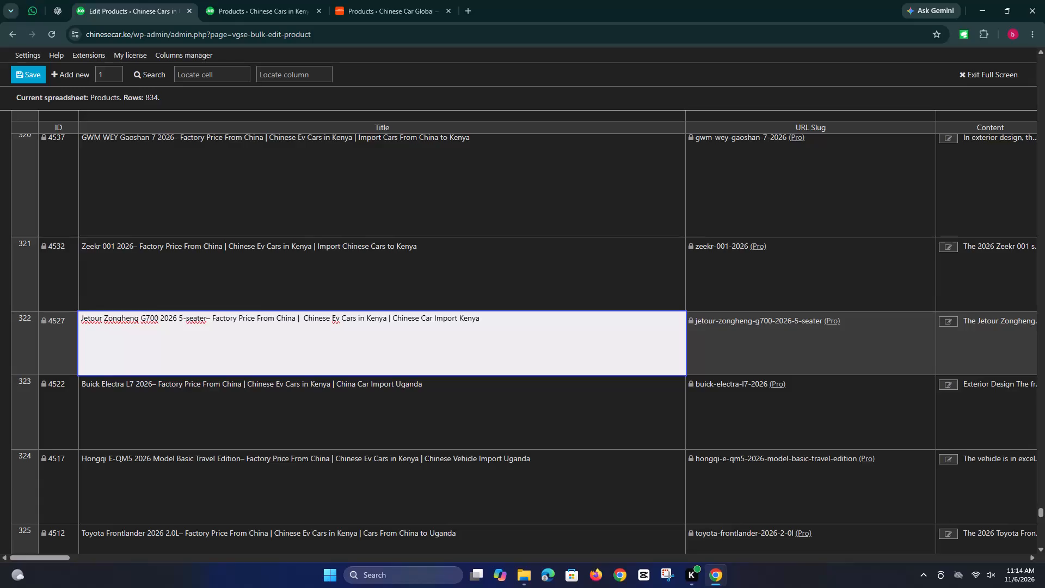
Change the closing country name in the Buick Electra L7 2026 product title to Kenya.
{"action": "scroll", "coordinate": [505, 330], "scroll_direction": "down", "scroll_amount": 3}
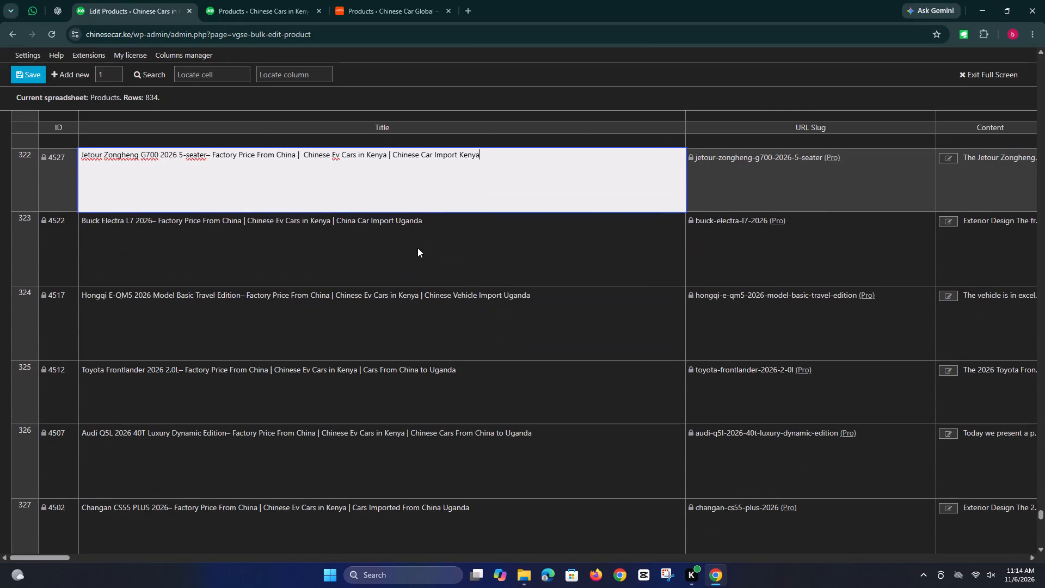
{"action": "triple_click", "coordinate": [417, 249]}
{"action": "left_click_drag", "start_coordinate": [429, 219], "coordinate": [398, 224]}
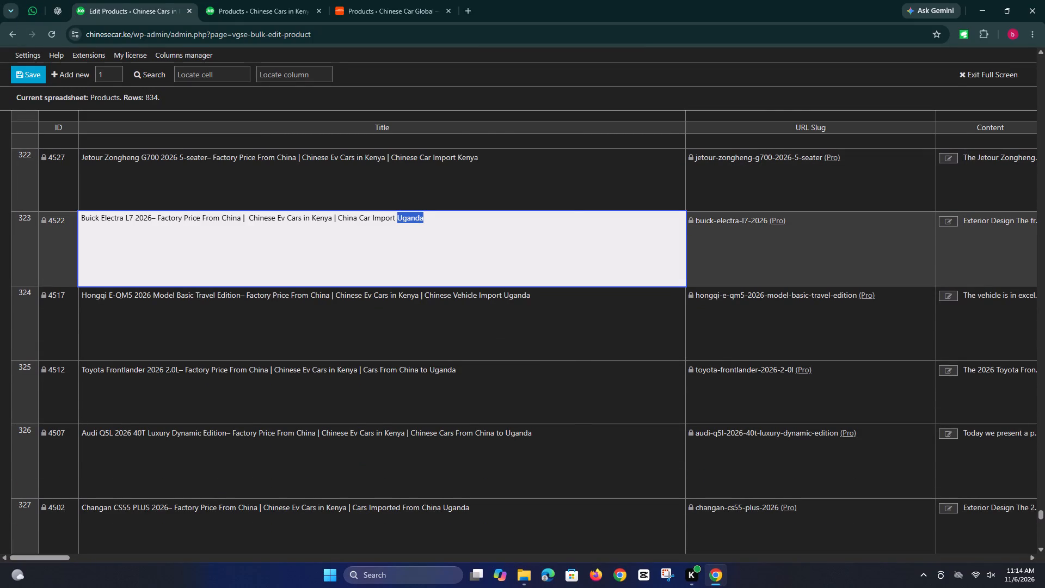
{"action": "right_click", "coordinate": [411, 218]}
{"action": "left_click", "coordinate": [453, 302]}
Change the closing country name in the Hongqi E-QM5 2026 Model Basic Travel Edition product title to Kenya.
{"action": "double_click", "coordinate": [528, 311]}
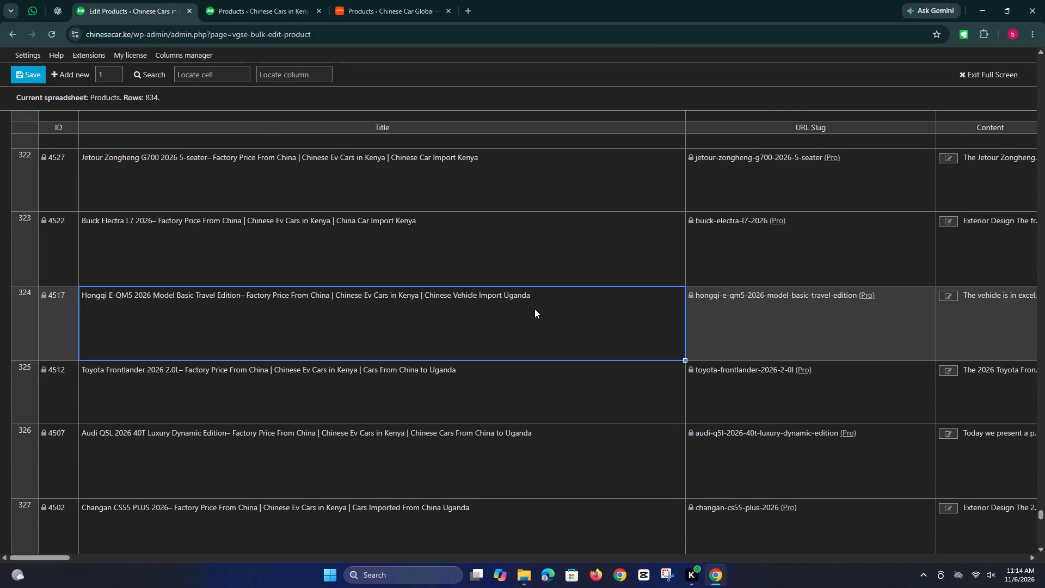
{"action": "left_click_drag", "start_coordinate": [540, 295], "coordinate": [508, 297]}
{"action": "right_click", "coordinate": [517, 293]}
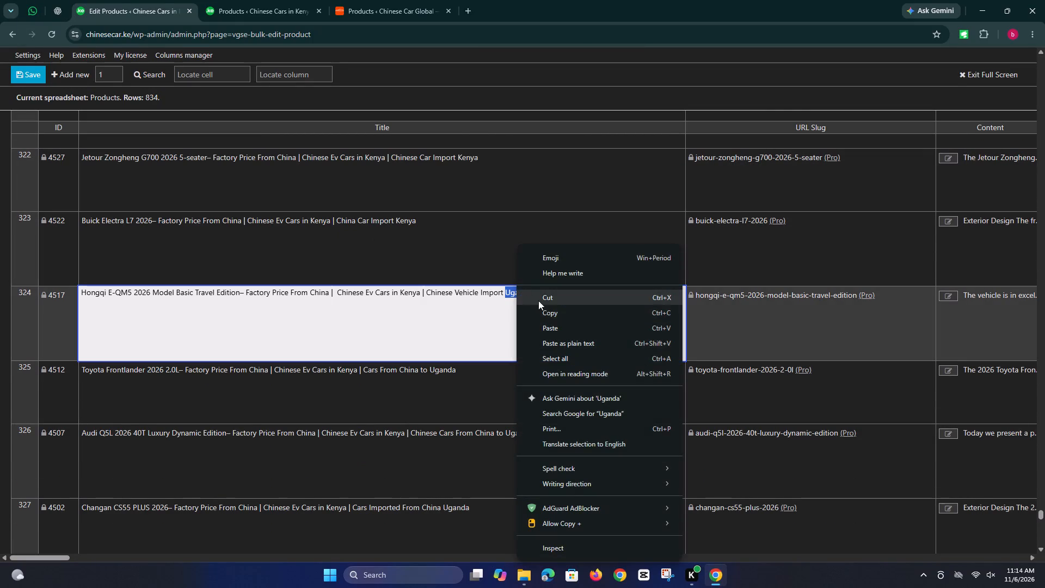
{"action": "left_click", "coordinate": [561, 327]}
Change the closing country name in the Toyota Frontlander 2026 2.0L product title to Kenya.
{"action": "scroll", "coordinate": [508, 335], "scroll_direction": "down", "scroll_amount": 3}
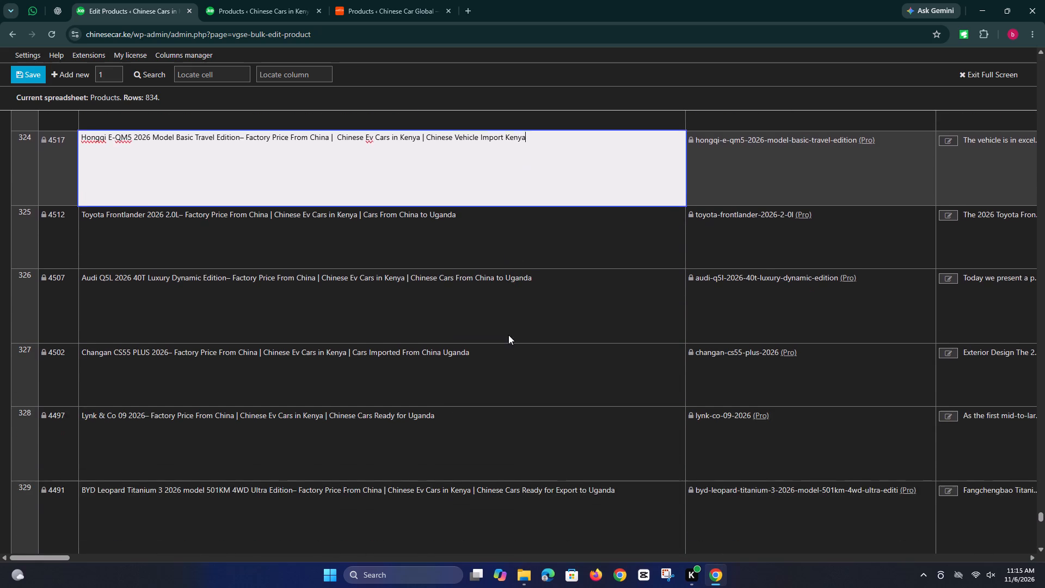
{"action": "triple_click", "coordinate": [421, 249]}
{"action": "left_click_drag", "start_coordinate": [469, 207], "coordinate": [428, 210]}
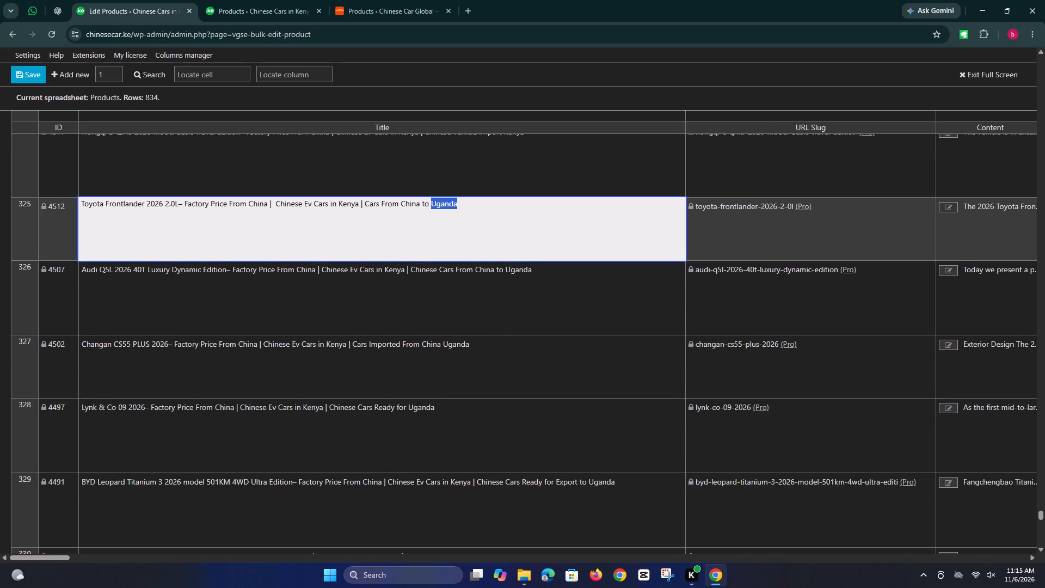
{"action": "left_click_drag", "start_coordinate": [428, 210], "coordinate": [433, 211]}
{"action": "right_click", "coordinate": [442, 203]}
{"action": "left_click", "coordinate": [481, 287]}
Change the closing country name in the Audi Q5L 2026 40T Luxury Dynamic Edition product title to Kenya.
{"action": "double_click", "coordinate": [518, 298]}
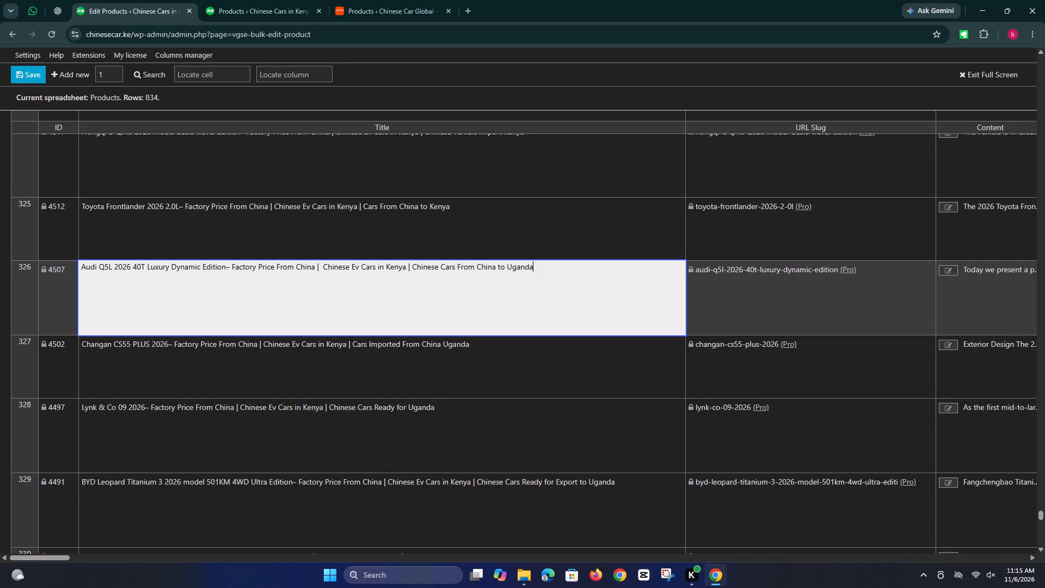
{"action": "left_click_drag", "start_coordinate": [538, 267], "coordinate": [507, 273]}
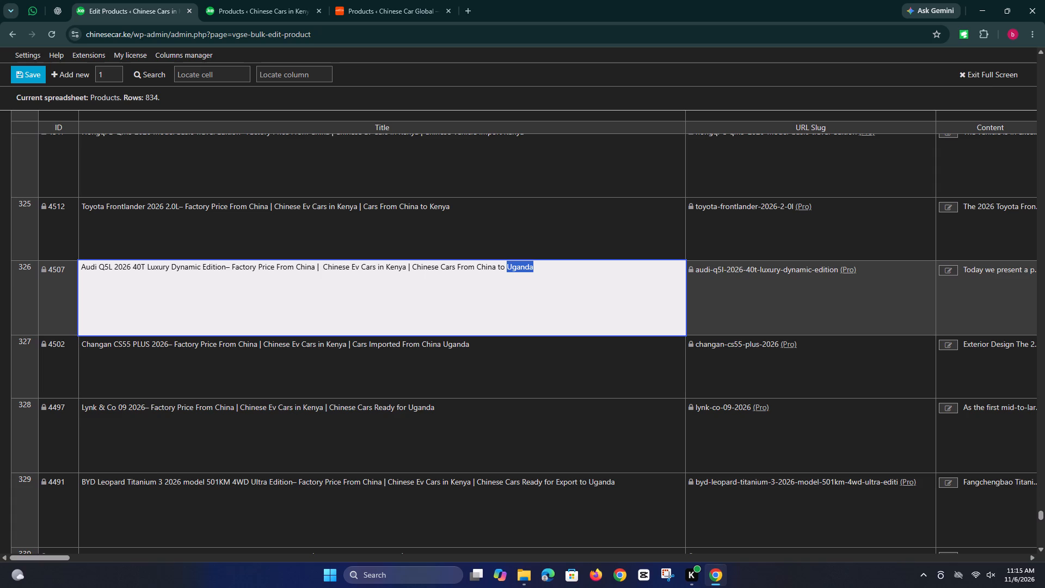
{"action": "right_click", "coordinate": [516, 270]}
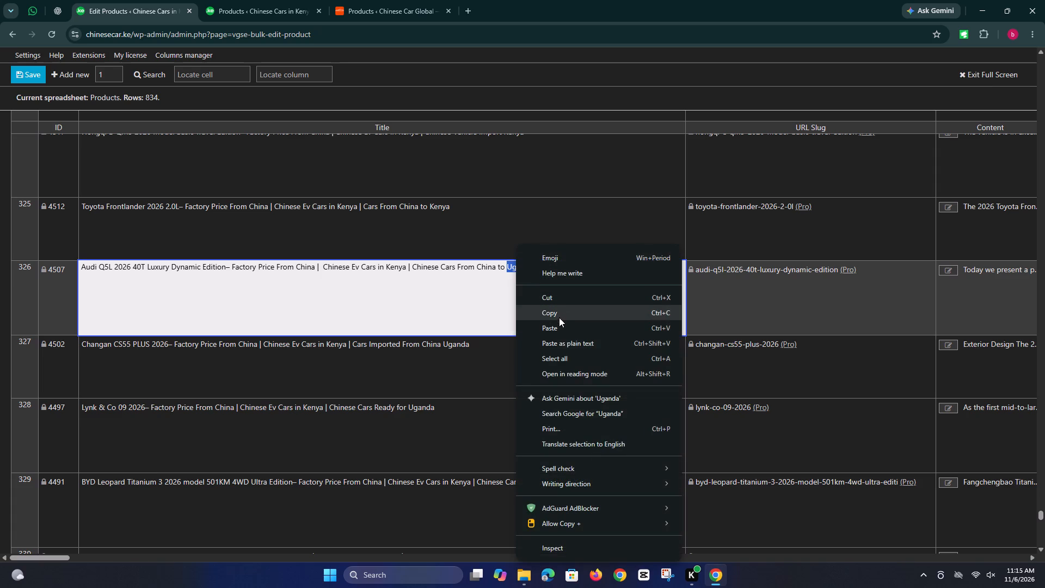
{"action": "left_click", "coordinate": [558, 324]}
Change the closing country name in the Changan CS55 PLUS 2026 product title to Kenya.
{"action": "scroll", "coordinate": [521, 318], "scroll_direction": "down", "scroll_amount": 2}
{"action": "triple_click", "coordinate": [415, 249]}
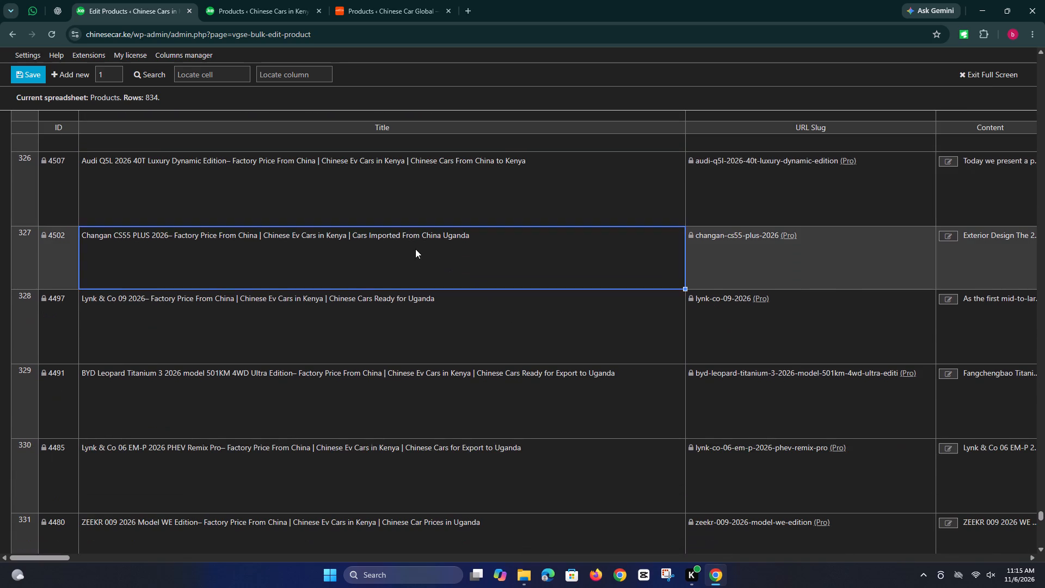
{"action": "left_click_drag", "start_coordinate": [476, 233], "coordinate": [445, 236]}
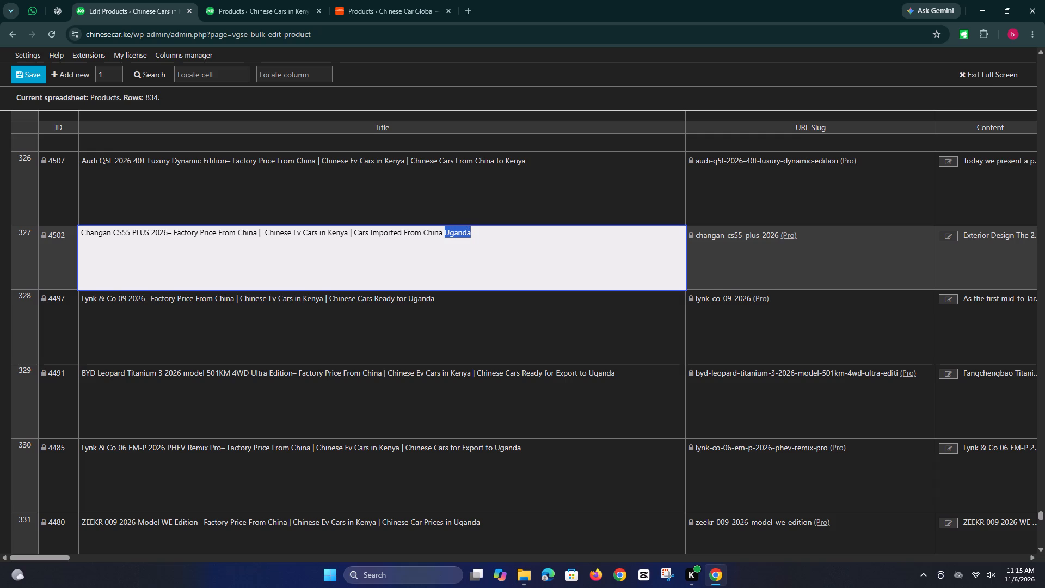
{"action": "right_click", "coordinate": [458, 232]}
{"action": "left_click", "coordinate": [497, 317]}
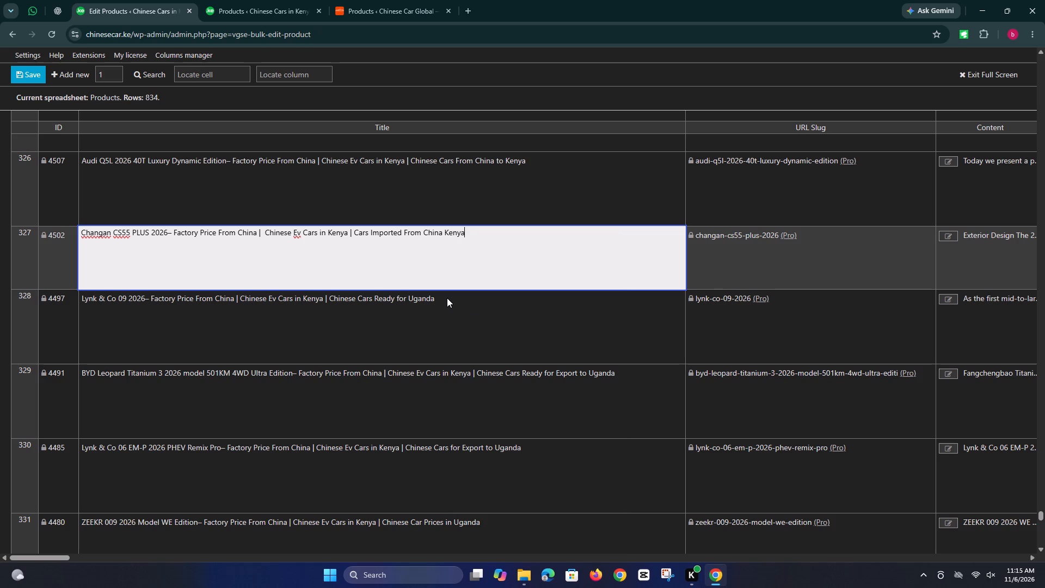
Change the closing country name in the Lynk & Co 09 2026 product title to Kenya.
{"action": "double_click", "coordinate": [447, 298]}
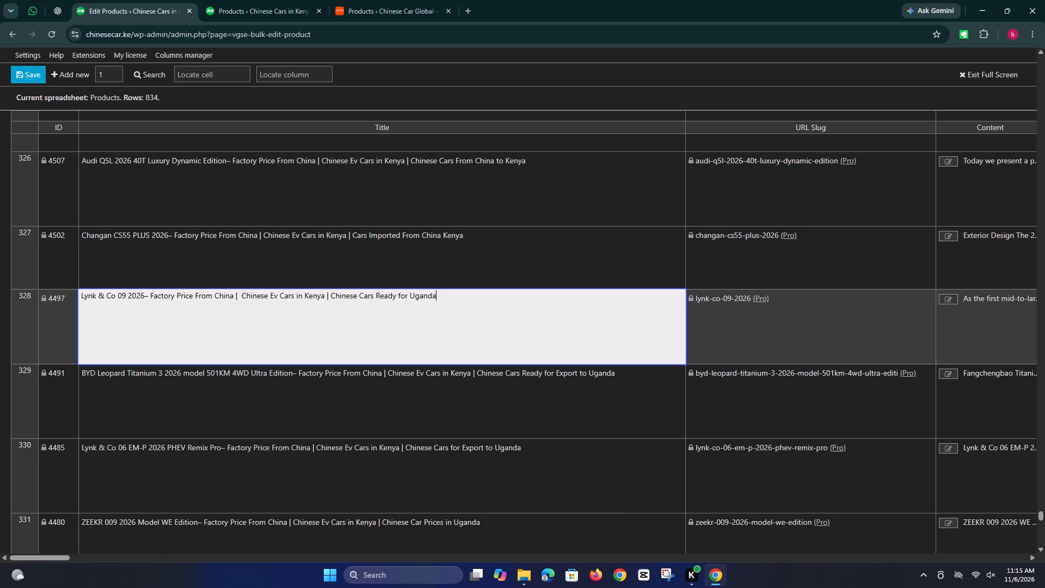
{"action": "left_click_drag", "start_coordinate": [446, 298], "coordinate": [412, 298]}
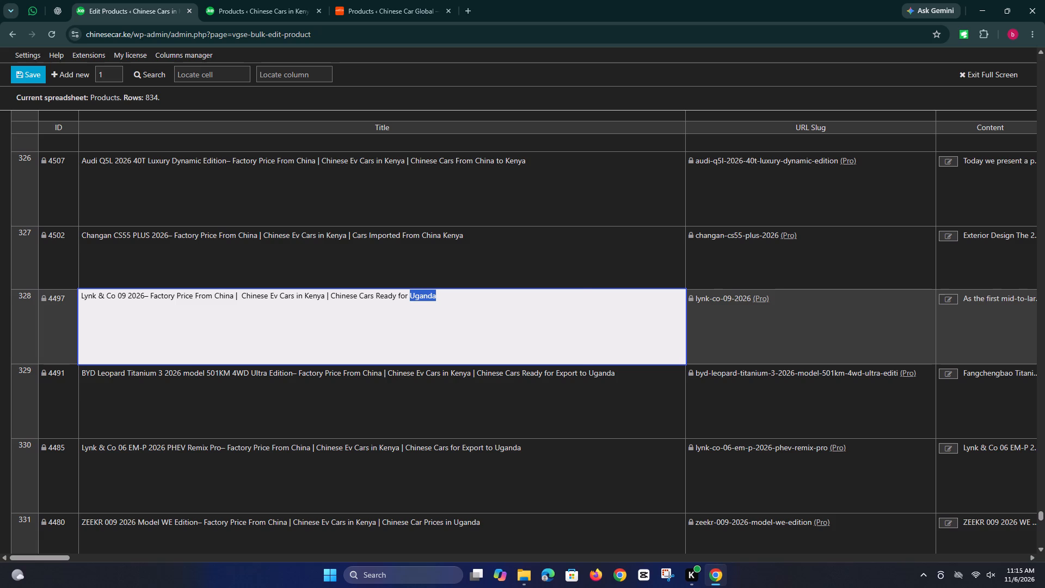
{"action": "right_click", "coordinate": [417, 297]}
{"action": "left_click", "coordinate": [463, 331]}
Change the closing country name in the BYD Leopard Titanium 3 2026 501KM 4WD Ultra Edition product title to Kenya.
{"action": "scroll", "coordinate": [463, 331], "scroll_direction": "down", "scroll_amount": 3}
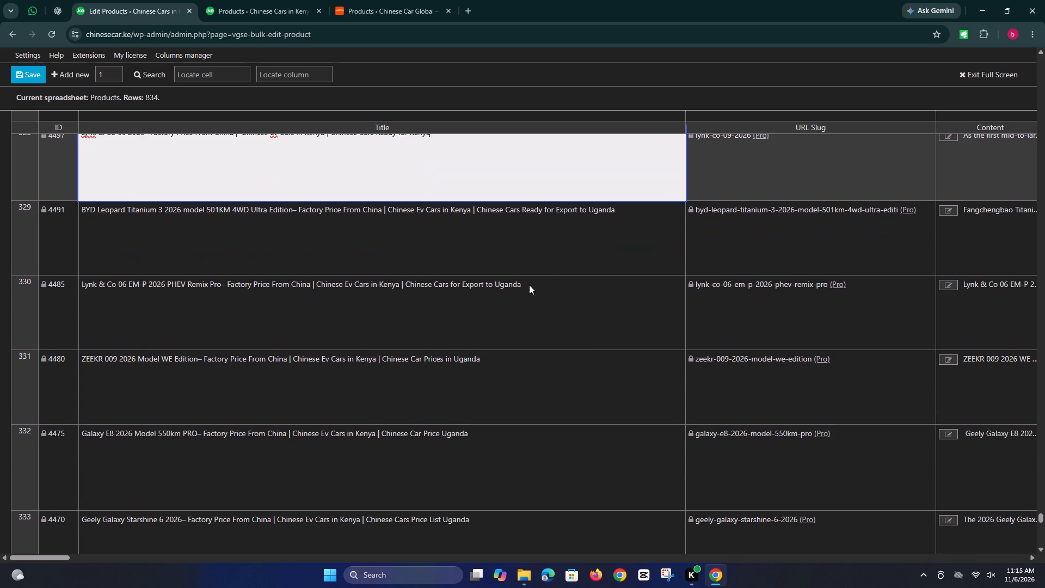
{"action": "double_click", "coordinate": [510, 252]}
{"action": "left_click", "coordinate": [510, 252]}
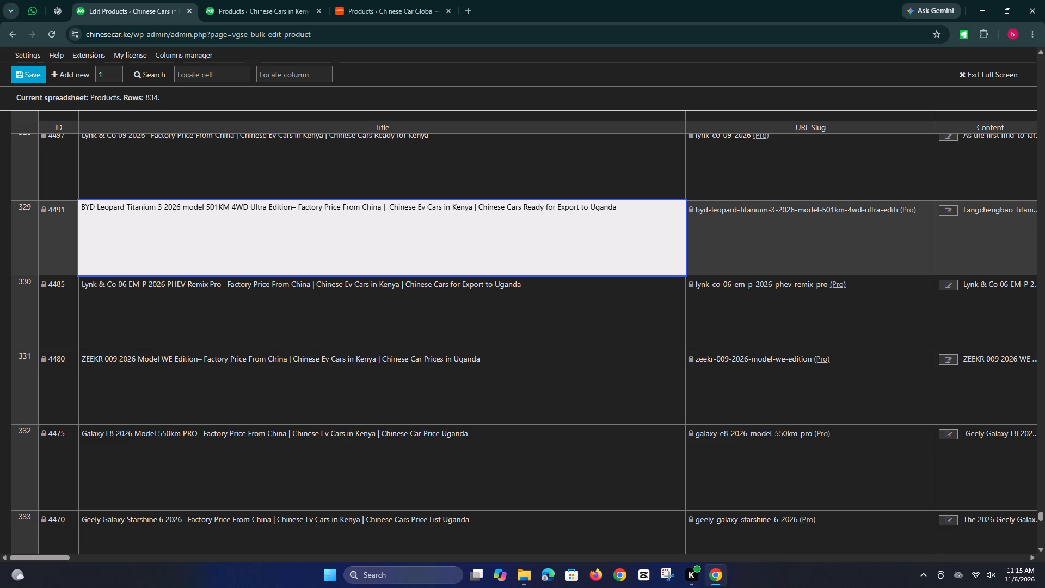
{"action": "left_click_drag", "start_coordinate": [620, 208], "coordinate": [617, 208]}
{"action": "left_click_drag", "start_coordinate": [617, 208], "coordinate": [590, 210]}
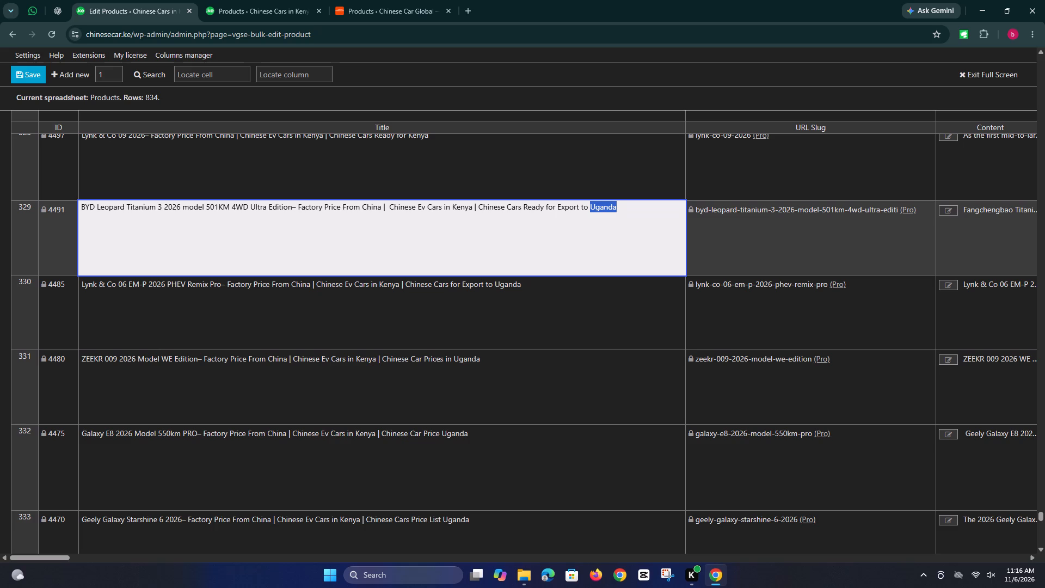
{"action": "right_click", "coordinate": [598, 207]}
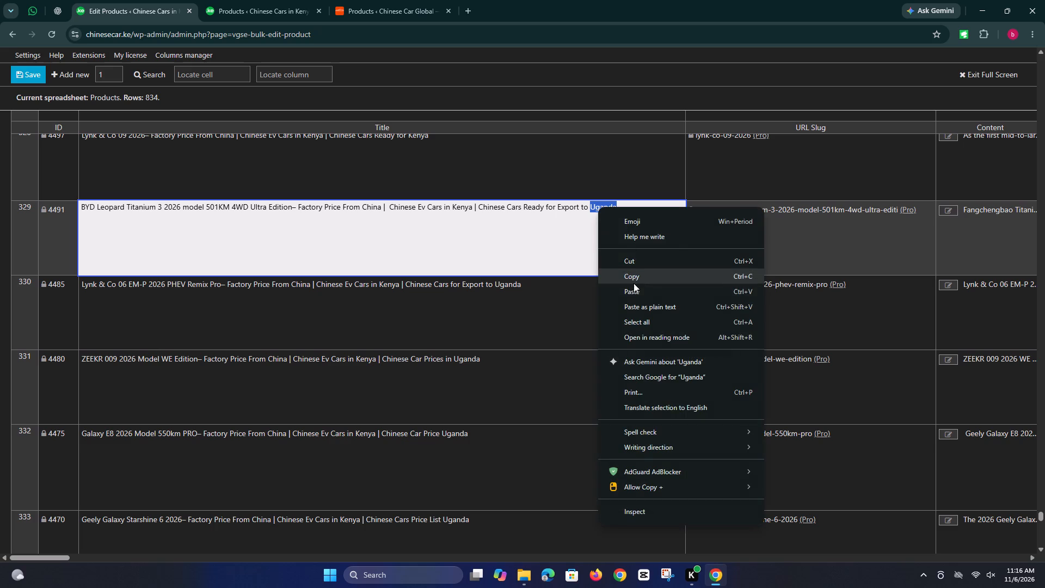
{"action": "left_click", "coordinate": [635, 291]}
Change the closing country name in the Lynk & Co 06 EM-P 2026 PHEV Remix Pro product title to Kenya.
{"action": "left_click", "coordinate": [425, 302]}
{"action": "left_click", "coordinate": [425, 302]}
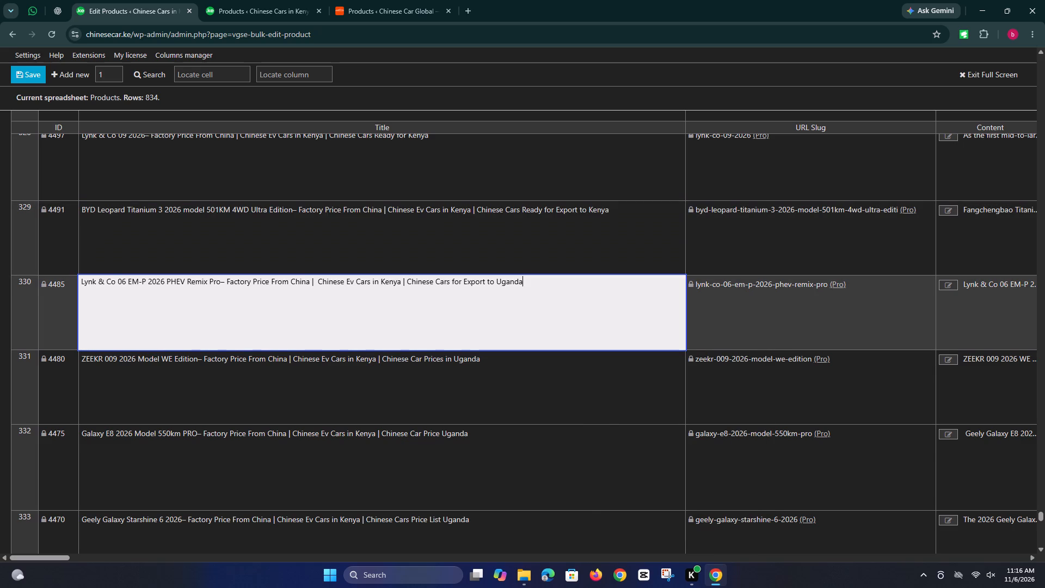
{"action": "left_click_drag", "start_coordinate": [525, 283], "coordinate": [496, 284]}
{"action": "right_click", "coordinate": [505, 283]}
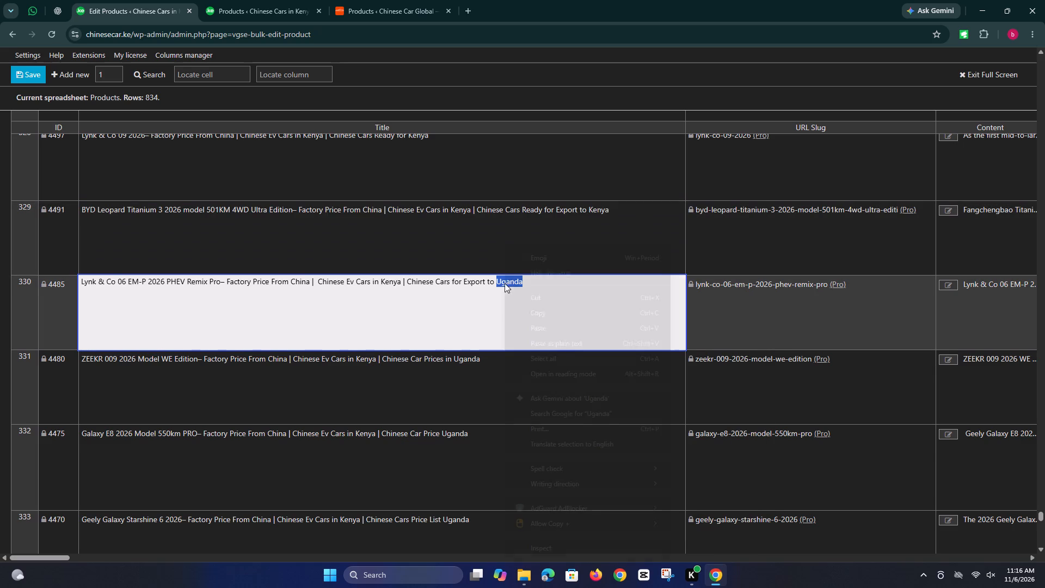
{"action": "left_click", "coordinate": [546, 327]}
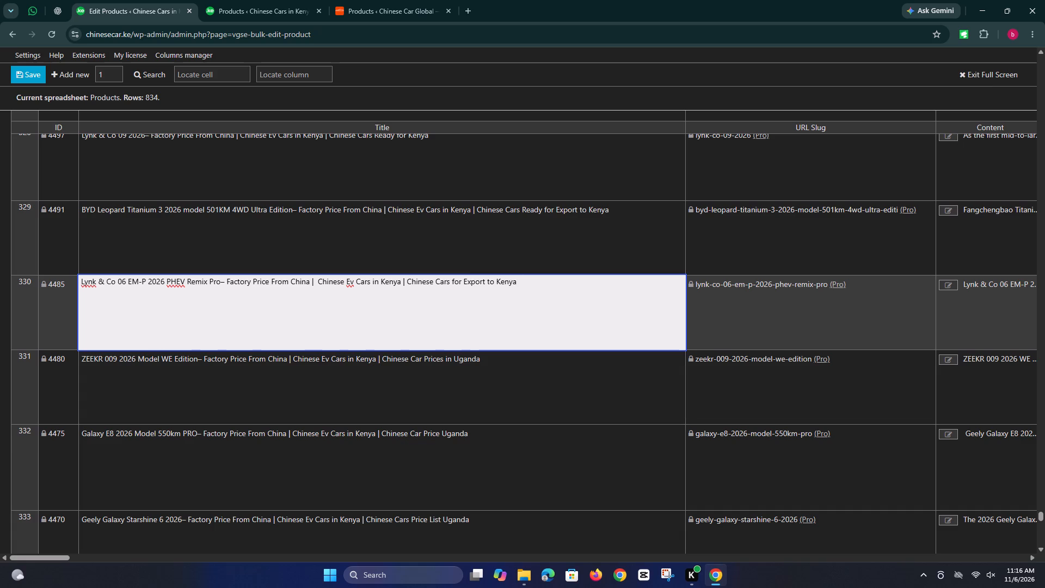
Change the closing country name in the ZEEKR 009 2026 Model WE Edition product title to Kenya.
{"action": "double_click", "coordinate": [495, 376]}
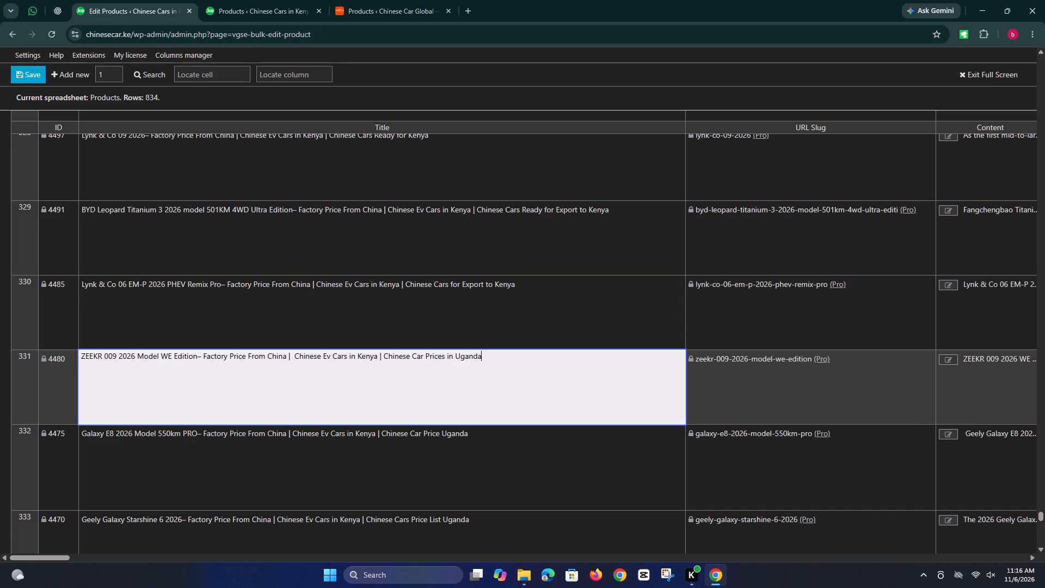
{"action": "left_click_drag", "start_coordinate": [496, 359], "coordinate": [457, 364]}
{"action": "right_click", "coordinate": [468, 359]}
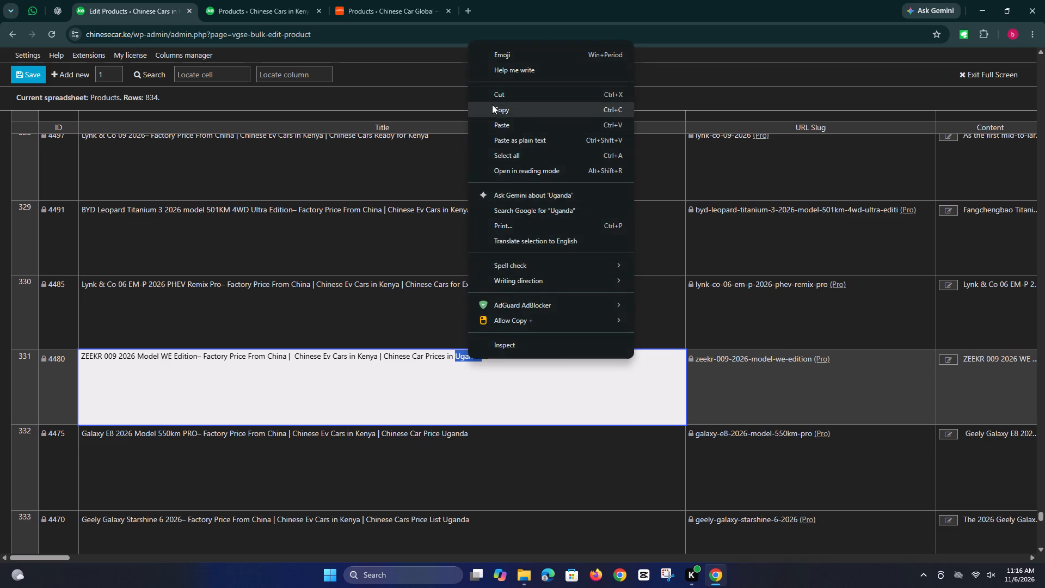
{"action": "left_click", "coordinate": [507, 129]}
Change the closing country name in the Galaxy E8 2026 Model 550km PRO product title to Kenya.
{"action": "scroll", "coordinate": [478, 290], "scroll_direction": "down", "scroll_amount": 4}
{"action": "triple_click", "coordinate": [433, 249]}
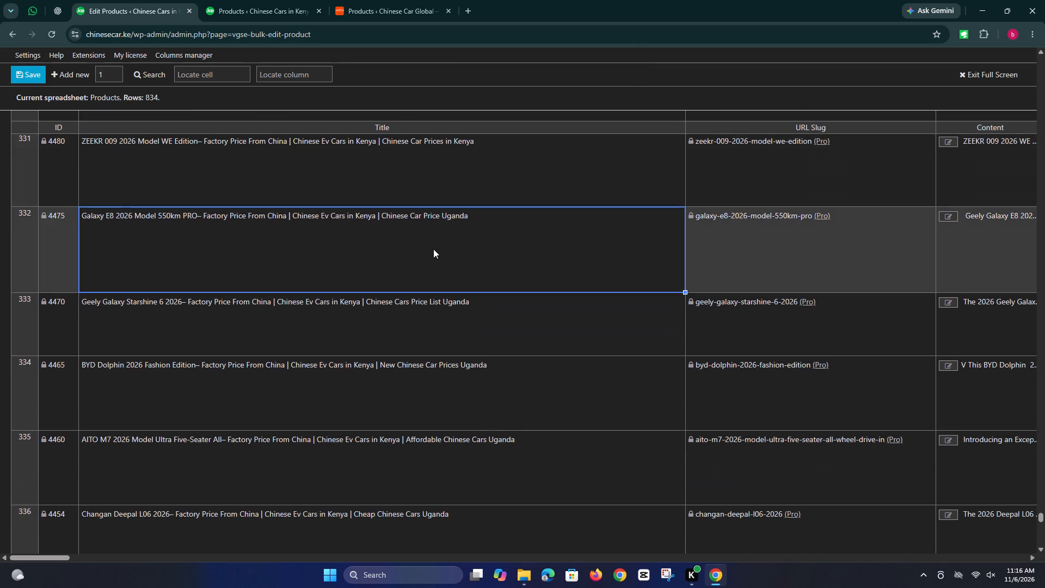
{"action": "left_click_drag", "start_coordinate": [472, 218], "coordinate": [445, 223]}
{"action": "right_click", "coordinate": [456, 215]}
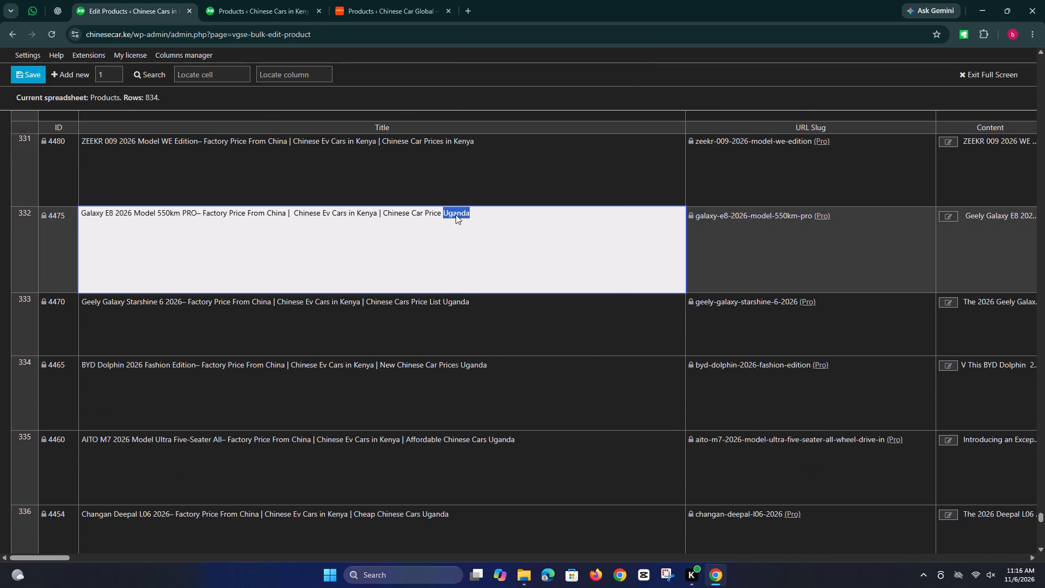
{"action": "left_click", "coordinate": [495, 297]}
Change the closing country name in the Geely Galaxy Starshine 6 2026 product title to Kenya.
{"action": "scroll", "coordinate": [459, 289], "scroll_direction": "down", "scroll_amount": 2}
{"action": "triple_click", "coordinate": [422, 219]}
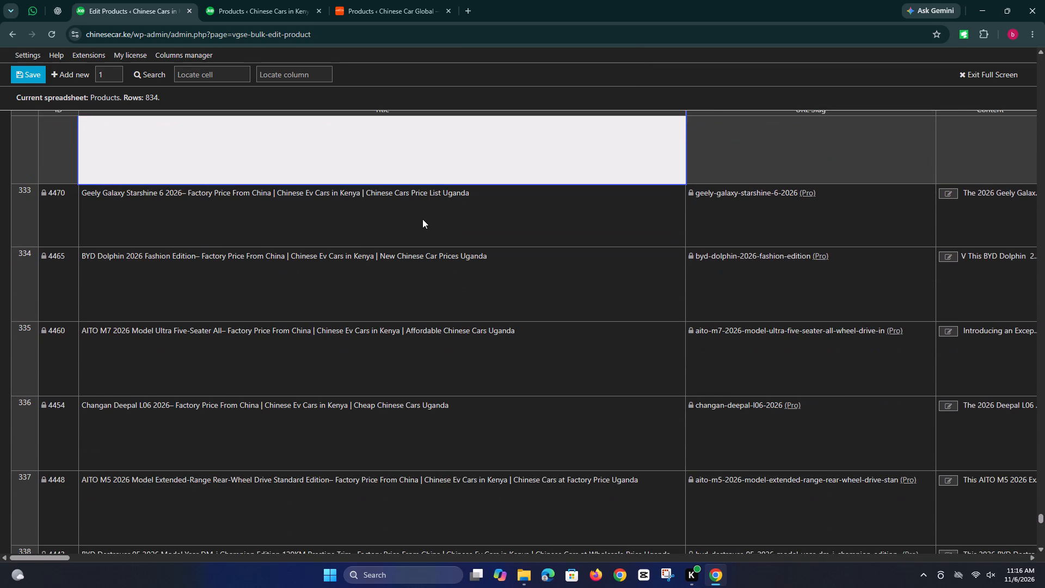
{"action": "left_click_drag", "start_coordinate": [475, 189], "coordinate": [446, 194]}
{"action": "right_click", "coordinate": [455, 189]}
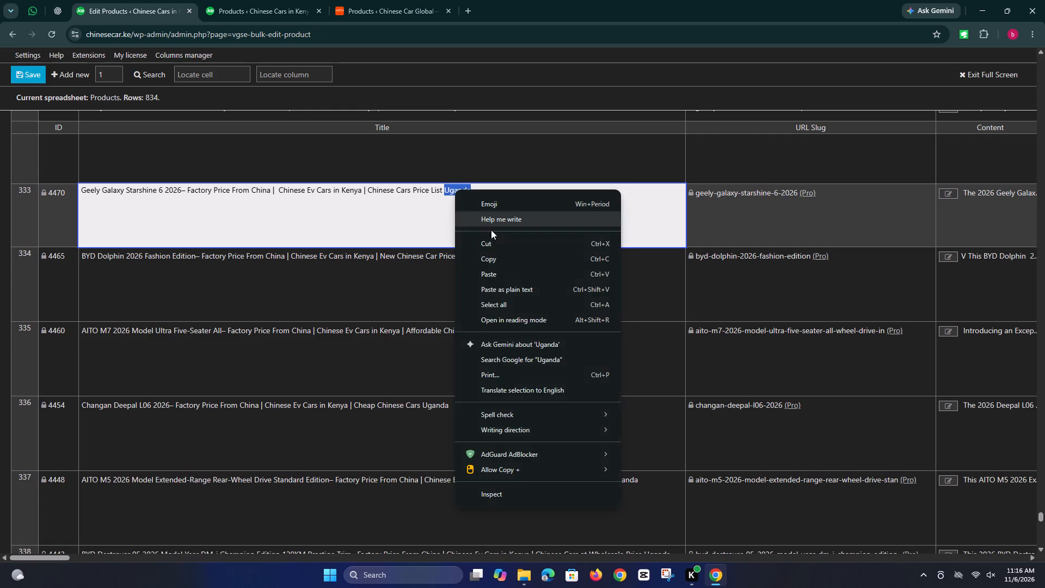
{"action": "left_click", "coordinate": [493, 277]}
Change the closing country name in the BYD Dolphin 2026 Fashion Edition product title to Kenya.
{"action": "double_click", "coordinate": [457, 275]}
{"action": "left_click_drag", "start_coordinate": [494, 256], "coordinate": [465, 255]}
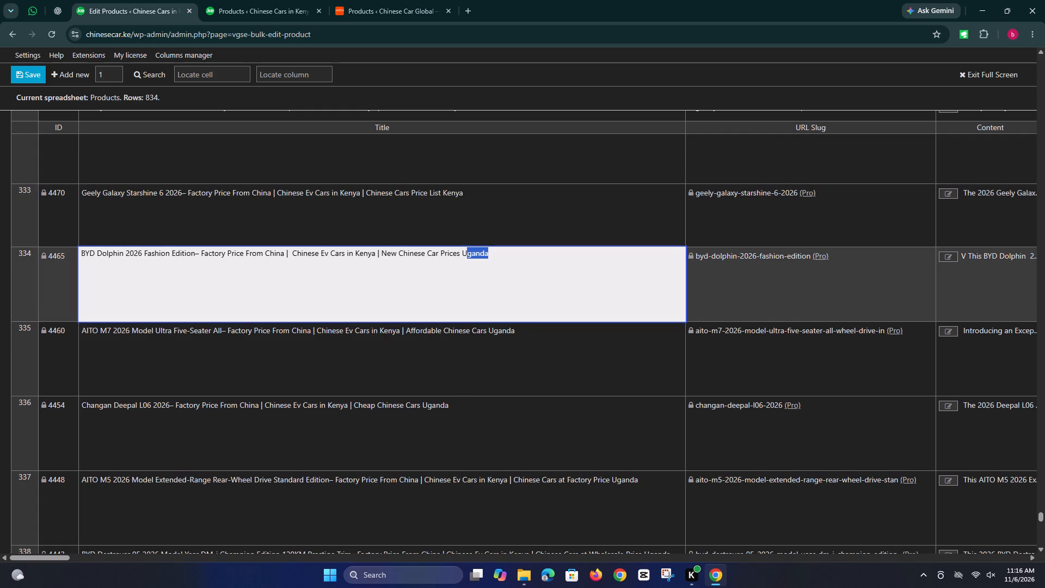
{"action": "left_click_drag", "start_coordinate": [465, 255], "coordinate": [464, 256]}
{"action": "right_click", "coordinate": [476, 253]}
{"action": "left_click", "coordinate": [511, 331]}
Change the closing country name in the AITO M7 2026 Model Ultra Five-Seater product title to Kenya.
{"action": "scroll", "coordinate": [463, 301], "scroll_direction": "down", "scroll_amount": 2}
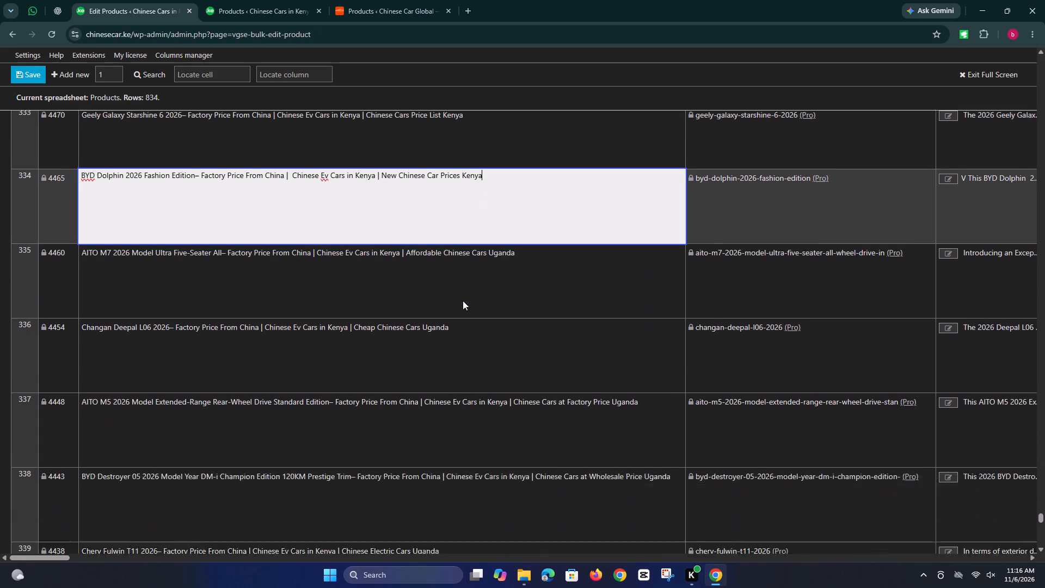
{"action": "triple_click", "coordinate": [434, 243]}
{"action": "left_click_drag", "start_coordinate": [520, 221], "coordinate": [493, 226]}
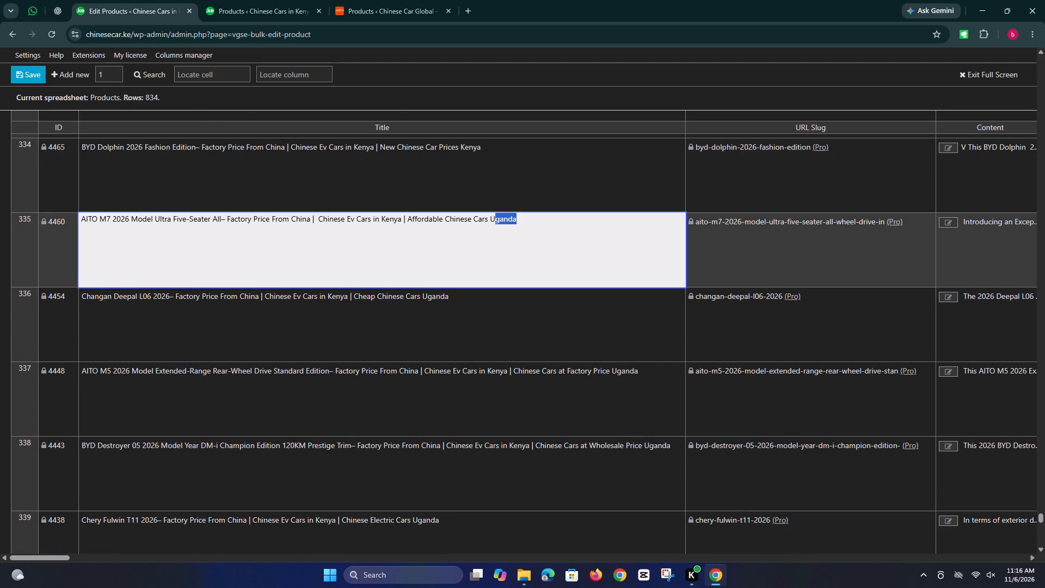
{"action": "left_click_drag", "start_coordinate": [493, 226], "coordinate": [491, 227]}
{"action": "right_click", "coordinate": [503, 219]}
{"action": "left_click", "coordinate": [550, 305]}
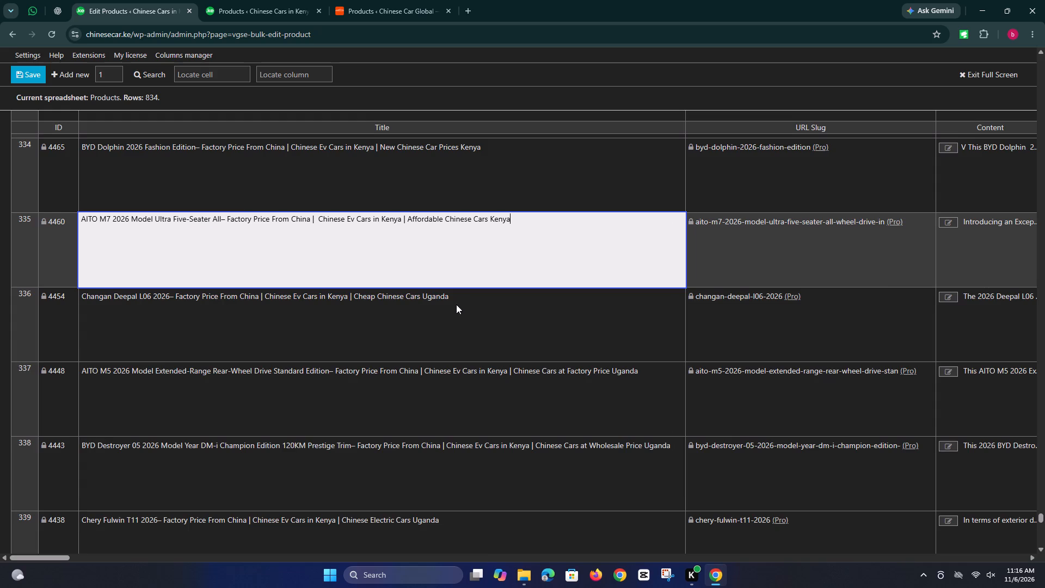
Change the closing country name in the Changan Deepal L06 2026 product title to Kenya.
{"action": "scroll", "coordinate": [456, 304], "scroll_direction": "down", "scroll_amount": 2}
{"action": "triple_click", "coordinate": [393, 235]}
{"action": "left_click_drag", "start_coordinate": [456, 189], "coordinate": [425, 188]}
{"action": "right_click", "coordinate": [438, 185]}
{"action": "left_click", "coordinate": [483, 268]}
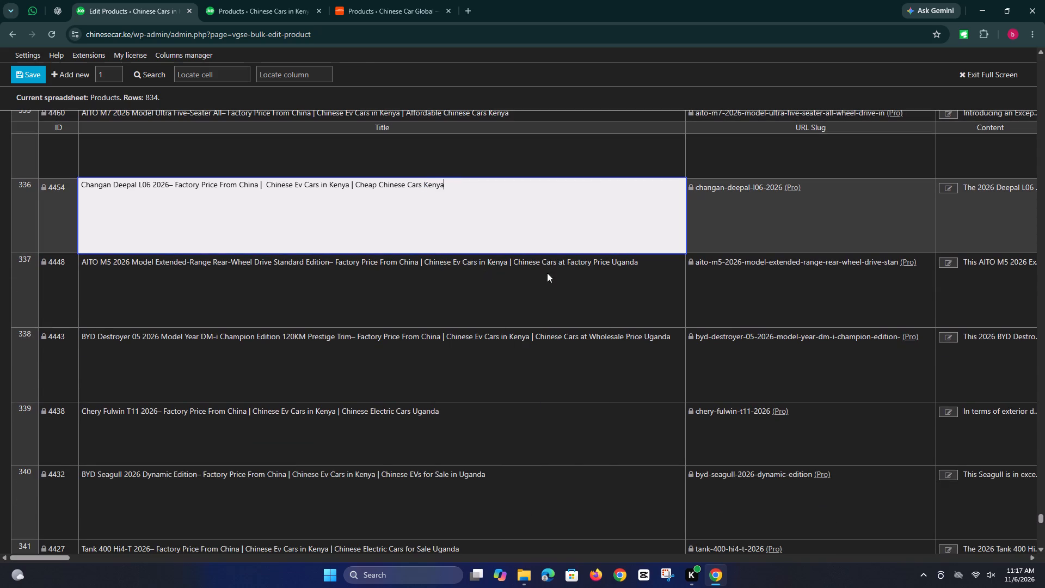
Change the closing country name in the AITO M5 2026 Extended-Range Rear-Wheel Drive Standard Edition product title to Kenya.
{"action": "double_click", "coordinate": [603, 280]}
{"action": "left_click_drag", "start_coordinate": [647, 263], "coordinate": [614, 264]}
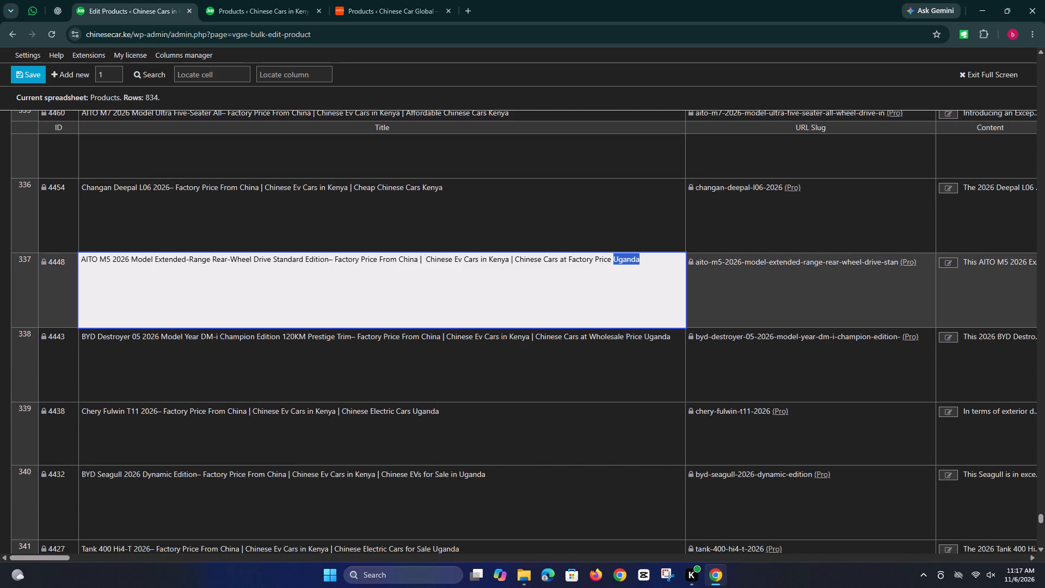
{"action": "right_click", "coordinate": [620, 262]}
{"action": "left_click", "coordinate": [660, 324]}
Change the closing country name in the BYD Destroyer 05 2026 DM-i Champion Edition product title to Kenya.
{"action": "scroll", "coordinate": [579, 334], "scroll_direction": "down", "scroll_amount": 3}
{"action": "triple_click", "coordinate": [511, 213]}
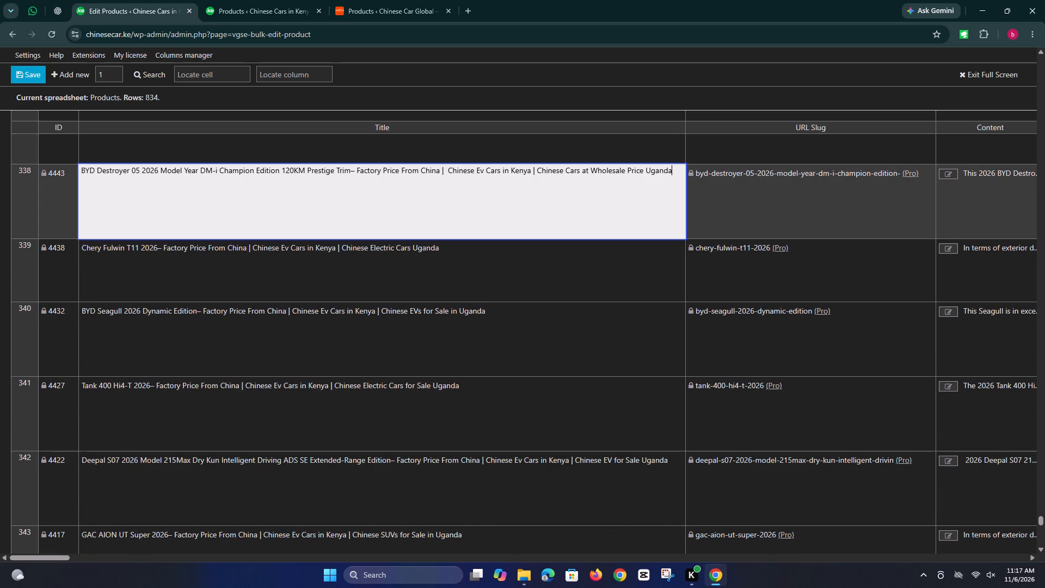
{"action": "left_click_drag", "start_coordinate": [676, 177], "coordinate": [647, 176]}
{"action": "right_click", "coordinate": [657, 174]}
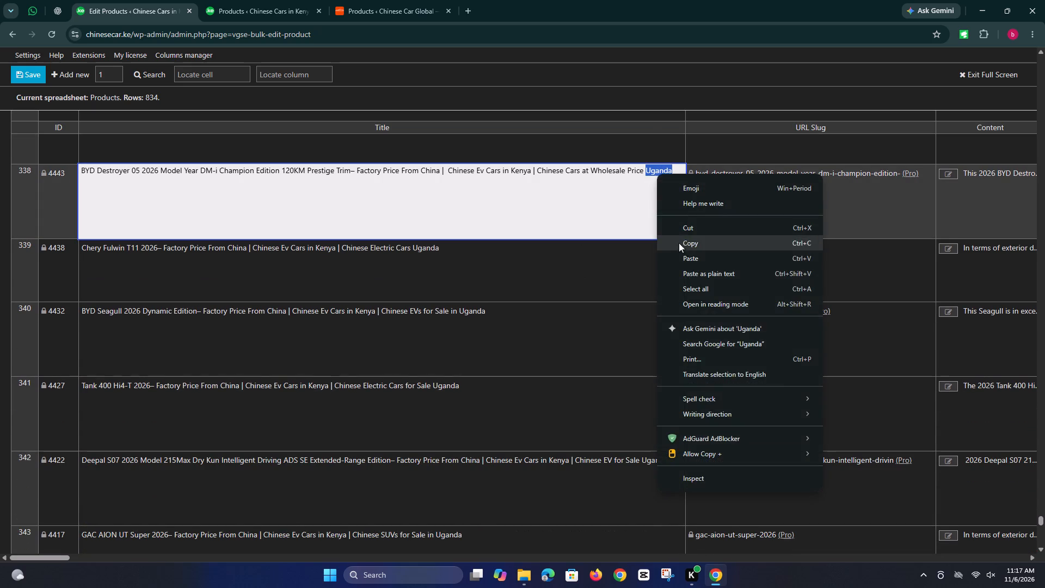
{"action": "left_click", "coordinate": [696, 255]}
Change the closing country name in the Chery Fulwin T11 2026 product title to Kenya.
{"action": "double_click", "coordinate": [429, 281]}
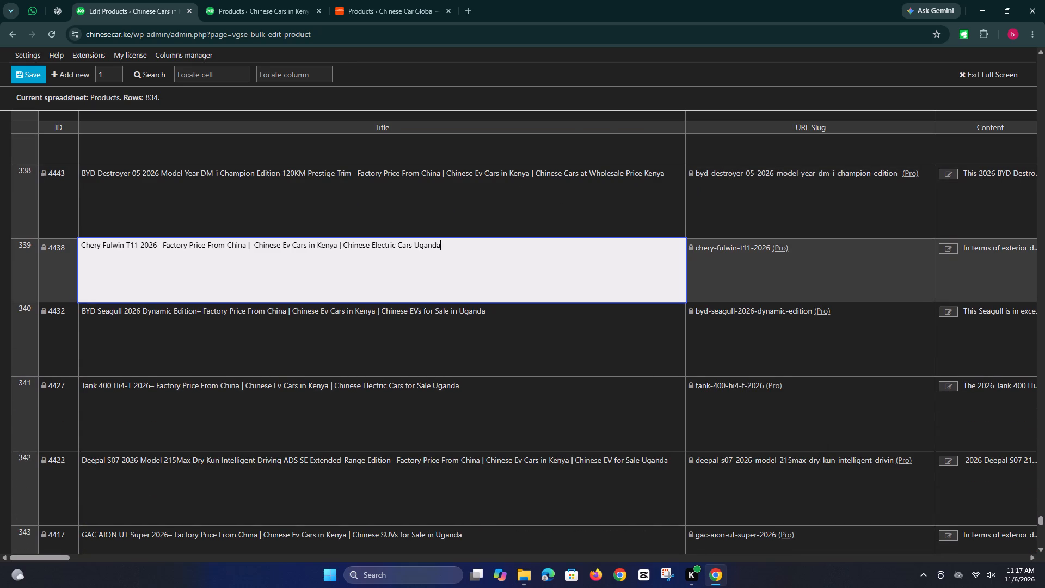
{"action": "left_click_drag", "start_coordinate": [448, 252], "coordinate": [414, 249]}
{"action": "right_click", "coordinate": [427, 246]}
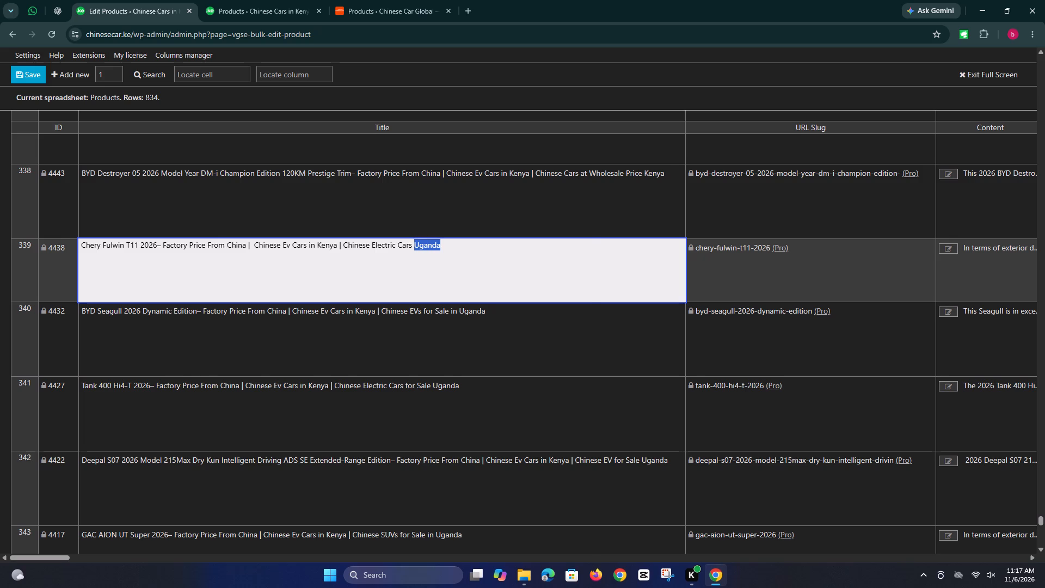
{"action": "left_click", "coordinate": [465, 327]}
Change the closing country name in the BYD Seagull 2026 Dynamic Edition product title to Kenya.
{"action": "double_click", "coordinate": [454, 327]}
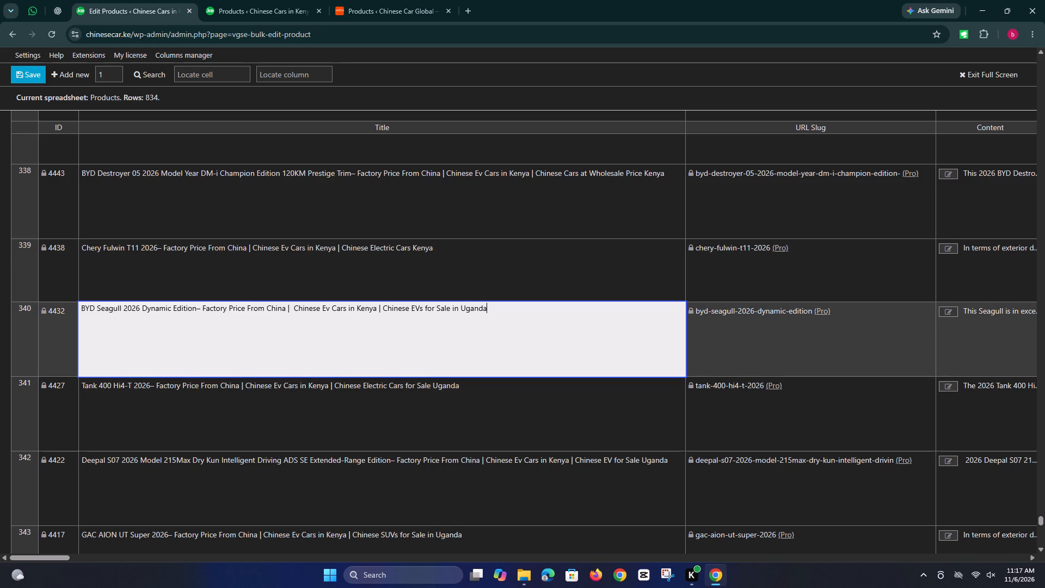
{"action": "left_click_drag", "start_coordinate": [494, 314], "coordinate": [461, 312]}
{"action": "right_click", "coordinate": [470, 309]}
{"action": "left_click", "coordinate": [514, 330]}
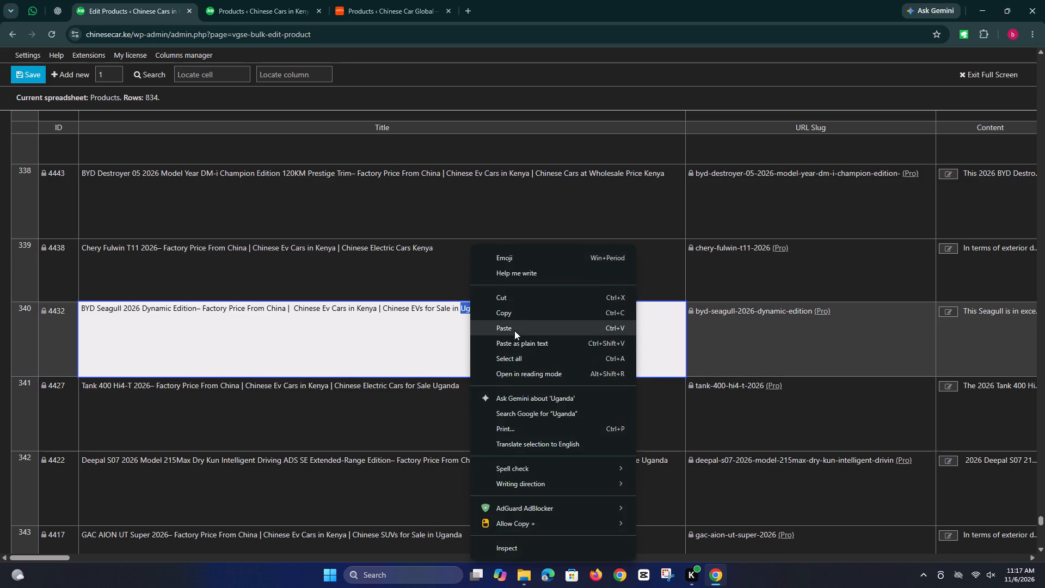
Change the closing country name in the Tank 400 Hi4-T 2026 product title to Kenya.
{"action": "double_click", "coordinate": [428, 425]}
{"action": "left_click_drag", "start_coordinate": [475, 390], "coordinate": [438, 390]}
{"action": "left_click", "coordinate": [476, 390]}
{"action": "left_click", "coordinate": [467, 386]}
{"action": "left_click_drag", "start_coordinate": [469, 385], "coordinate": [438, 384]}
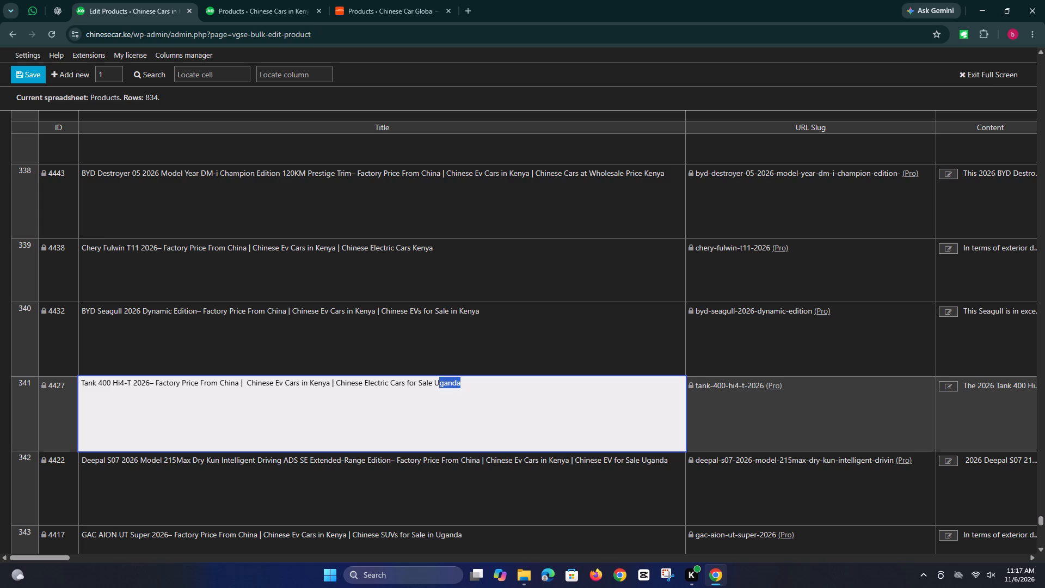
{"action": "left_click_drag", "start_coordinate": [438, 384], "coordinate": [434, 384]}
{"action": "right_click", "coordinate": [444, 383]}
{"action": "left_click", "coordinate": [489, 152]}
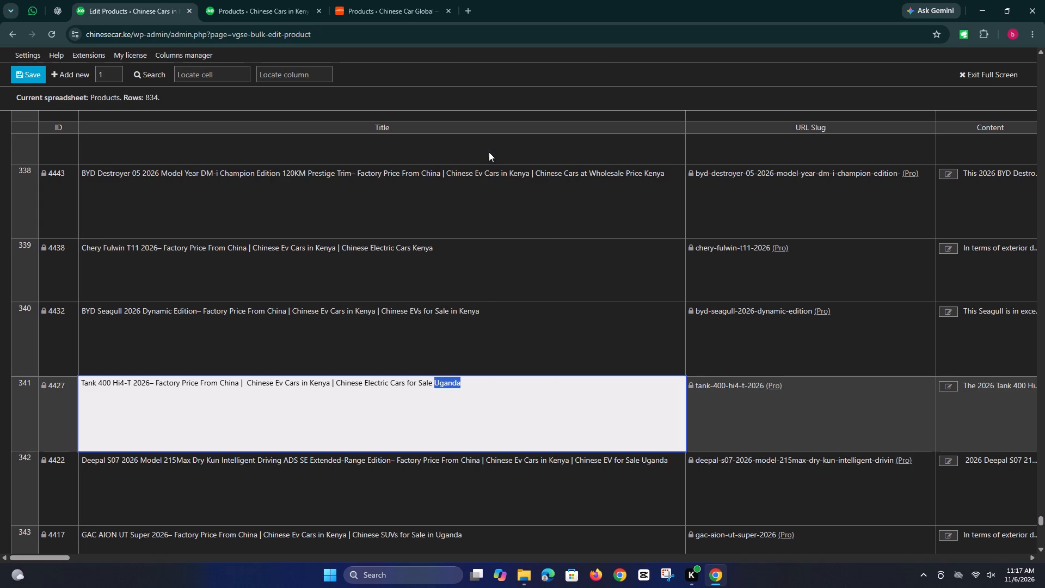
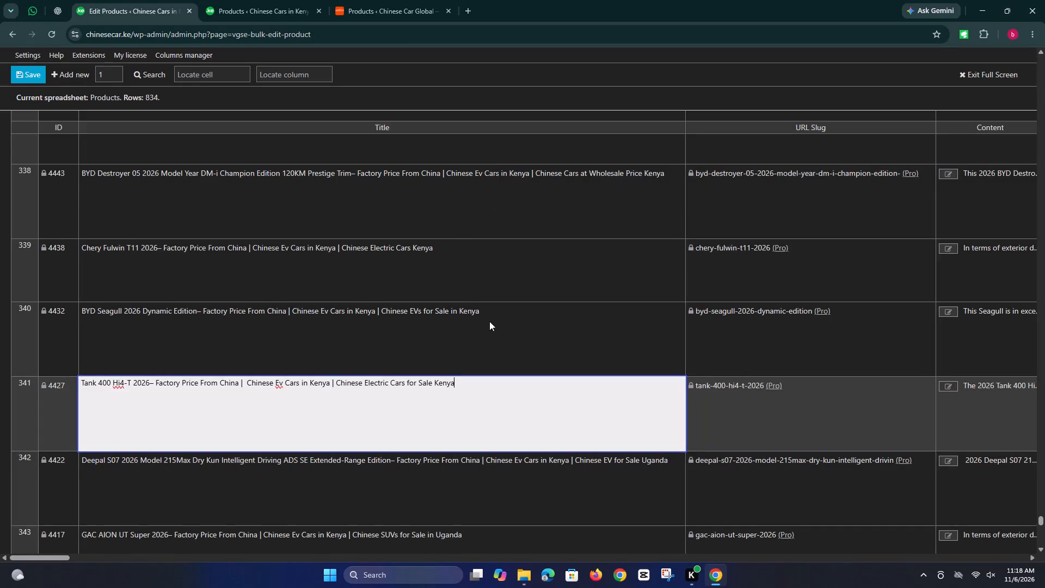
Change the closing country name in the Deepal S07 2026 Model 215Max product title to Kenya.
{"action": "scroll", "coordinate": [489, 321], "scroll_direction": "down", "scroll_amount": 2}
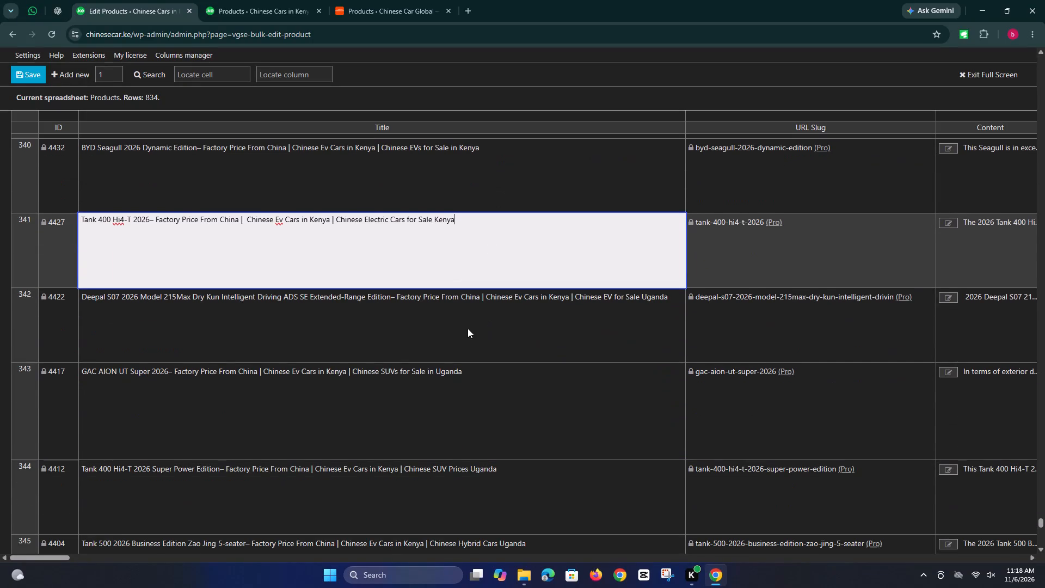
{"action": "triple_click", "coordinate": [461, 328]}
{"action": "left_click_drag", "start_coordinate": [674, 295], "coordinate": [648, 298]}
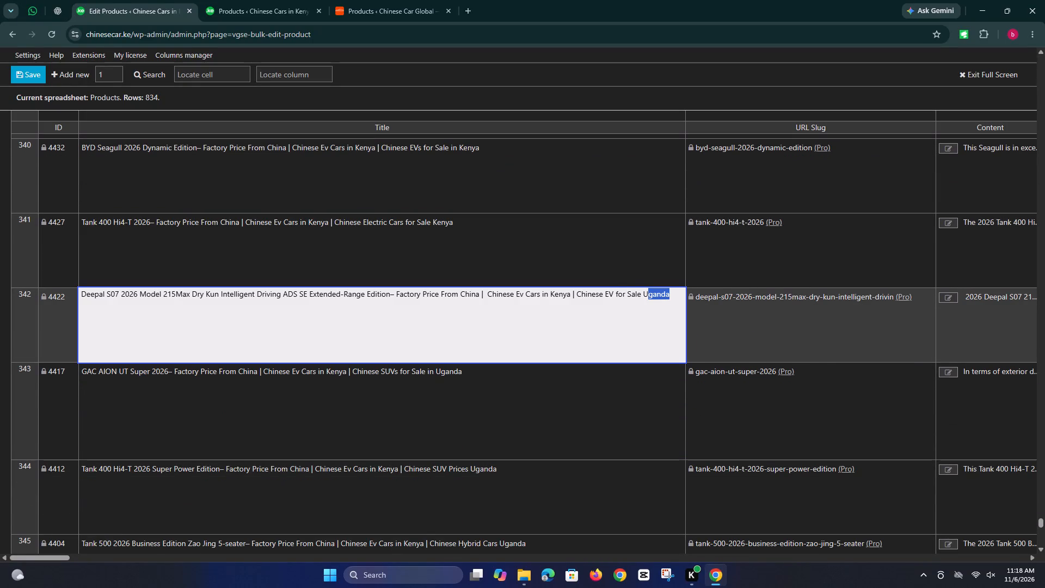
{"action": "left_click_drag", "start_coordinate": [648, 298], "coordinate": [644, 299]}
{"action": "right_click", "coordinate": [653, 295]}
{"action": "left_click", "coordinate": [697, 329]}
Change the closing country name in the GAC AION UT Super 2026 product title to Kenya.
{"action": "double_click", "coordinate": [448, 419]}
{"action": "left_click_drag", "start_coordinate": [469, 368], "coordinate": [439, 374]}
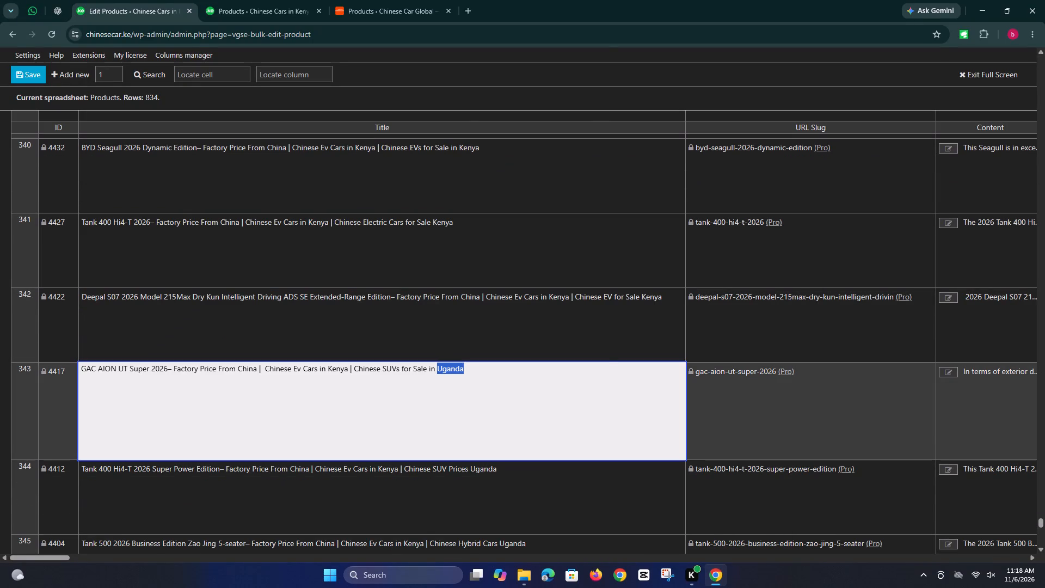
{"action": "left_click_drag", "start_coordinate": [439, 374], "coordinate": [439, 374]}
{"action": "right_click", "coordinate": [446, 369]}
{"action": "left_click", "coordinate": [494, 133]}
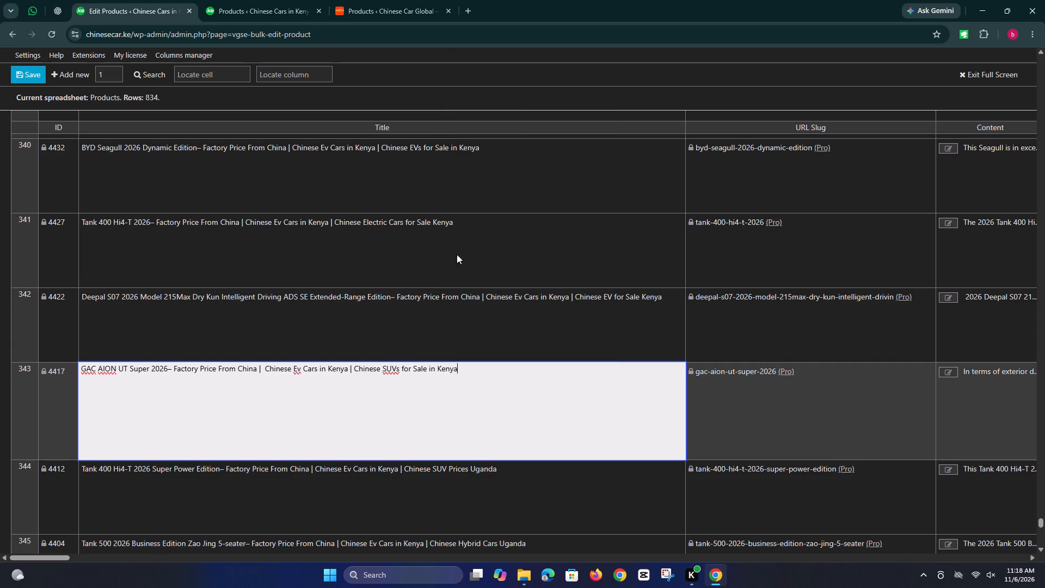
Change the closing country name in the Tank 400 Hi4-T 2026 Super Power Edition product title to Kenya.
{"action": "scroll", "coordinate": [415, 308], "scroll_direction": "down", "scroll_amount": 3}
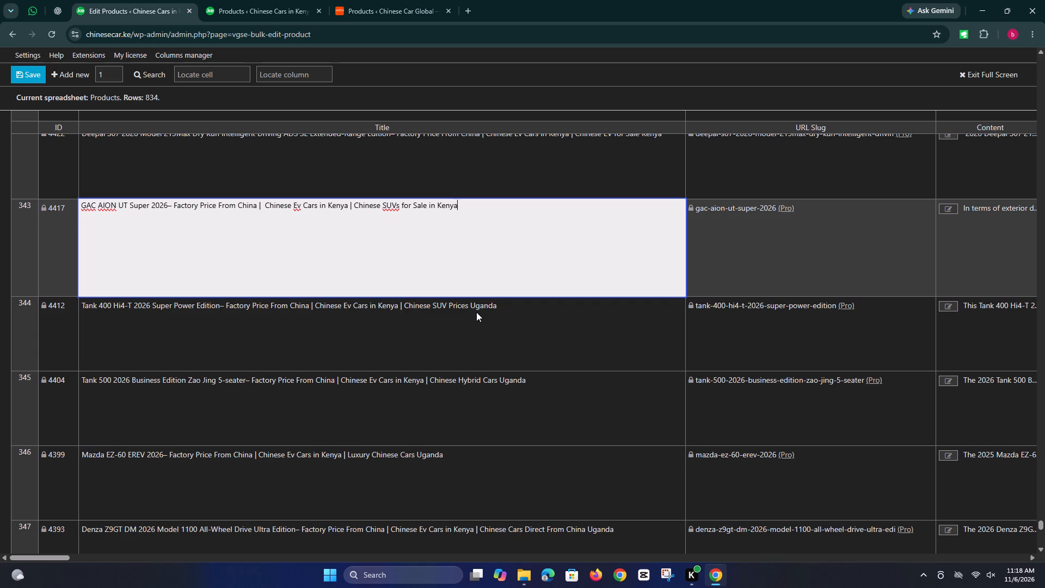
{"action": "double_click", "coordinate": [479, 324]}
{"action": "double_click", "coordinate": [495, 310]}
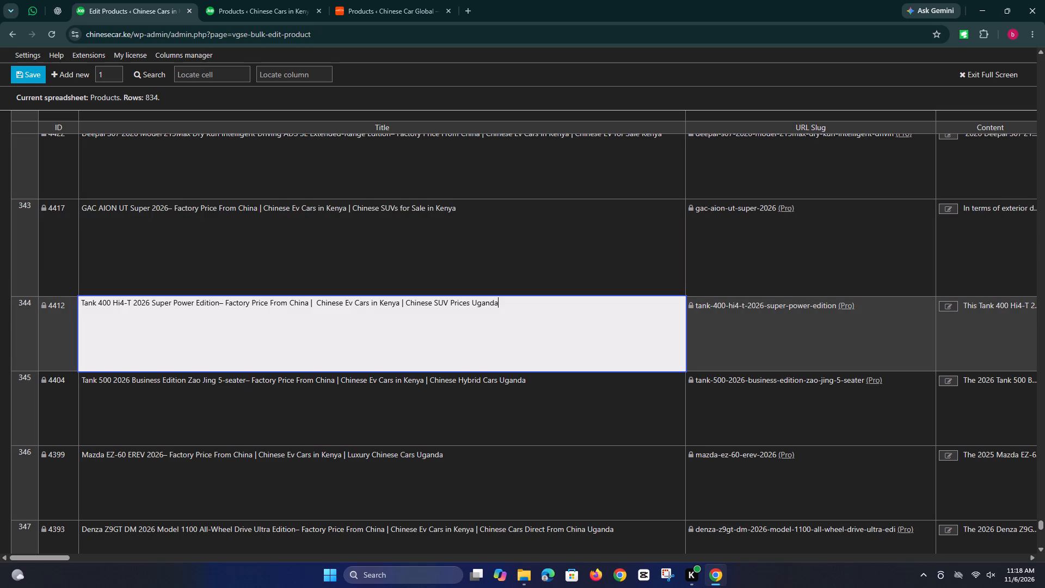
{"action": "left_click_drag", "start_coordinate": [509, 305], "coordinate": [472, 307]}
{"action": "right_click", "coordinate": [480, 304]}
{"action": "left_click", "coordinate": [527, 330]}
Change the closing country name in the Tank 500 2026 Business Edition Zao Jing 5-seater product title to Kenya.
{"action": "double_click", "coordinate": [497, 399]}
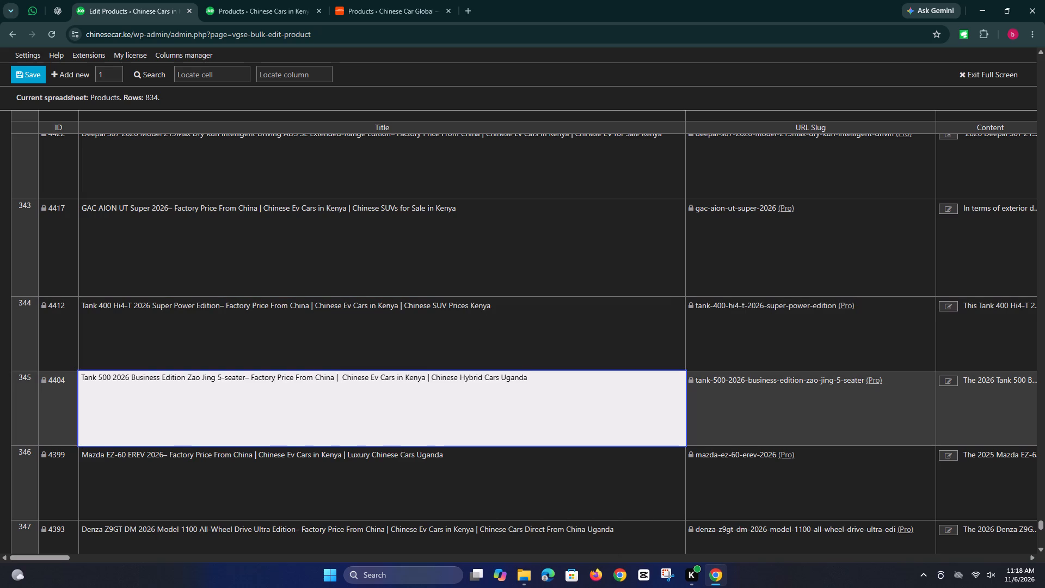
{"action": "left_click_drag", "start_coordinate": [533, 382], "coordinate": [501, 382]}
{"action": "right_click", "coordinate": [512, 381]}
{"action": "left_click", "coordinate": [567, 152]}
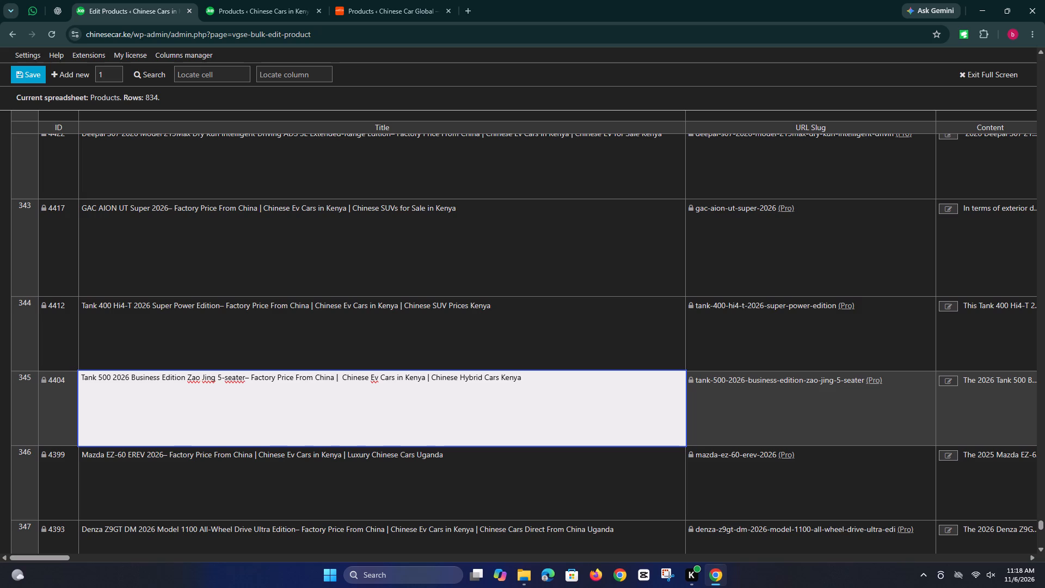
Change the closing country name in the Mazda EZ-60 EREV 2026 product title to Kenya.
{"action": "scroll", "coordinate": [496, 396], "scroll_direction": "down", "scroll_amount": 3}
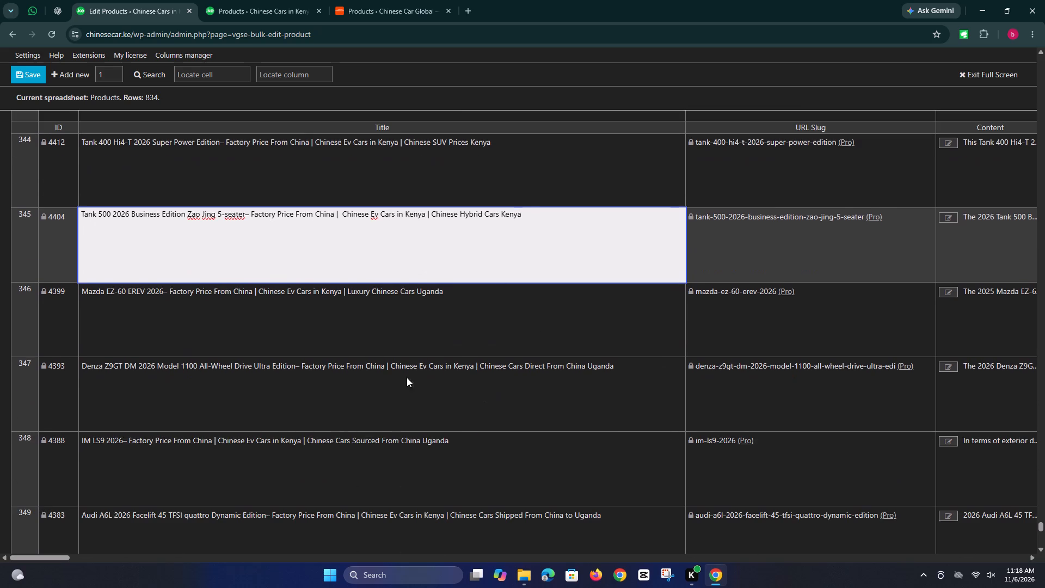
{"action": "triple_click", "coordinate": [415, 326]}
{"action": "left_click_drag", "start_coordinate": [452, 289], "coordinate": [433, 291]}
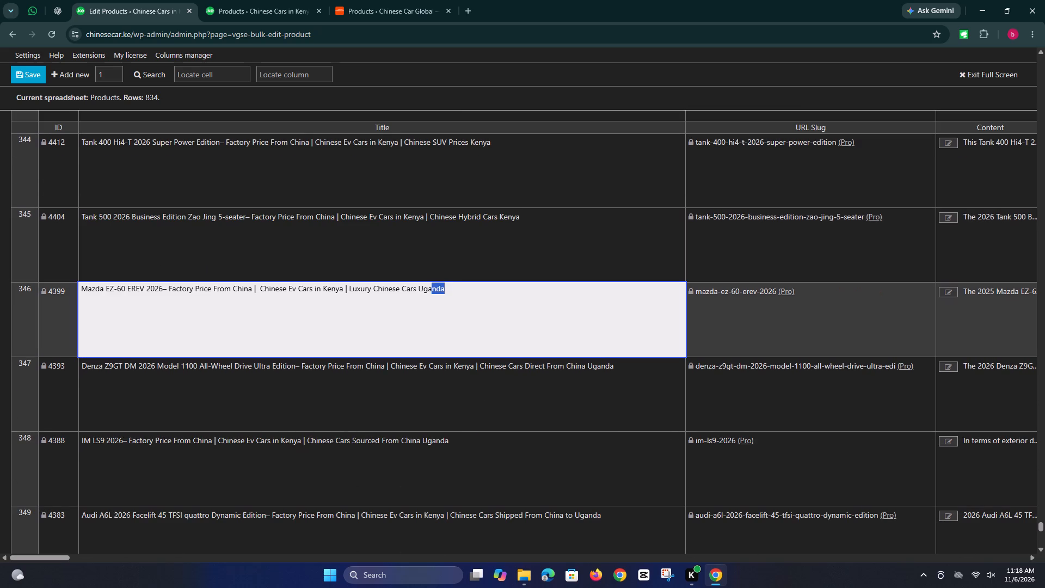
{"action": "left_click_drag", "start_coordinate": [433, 291], "coordinate": [421, 295]}
{"action": "right_click", "coordinate": [433, 288]}
{"action": "left_click", "coordinate": [493, 330]}
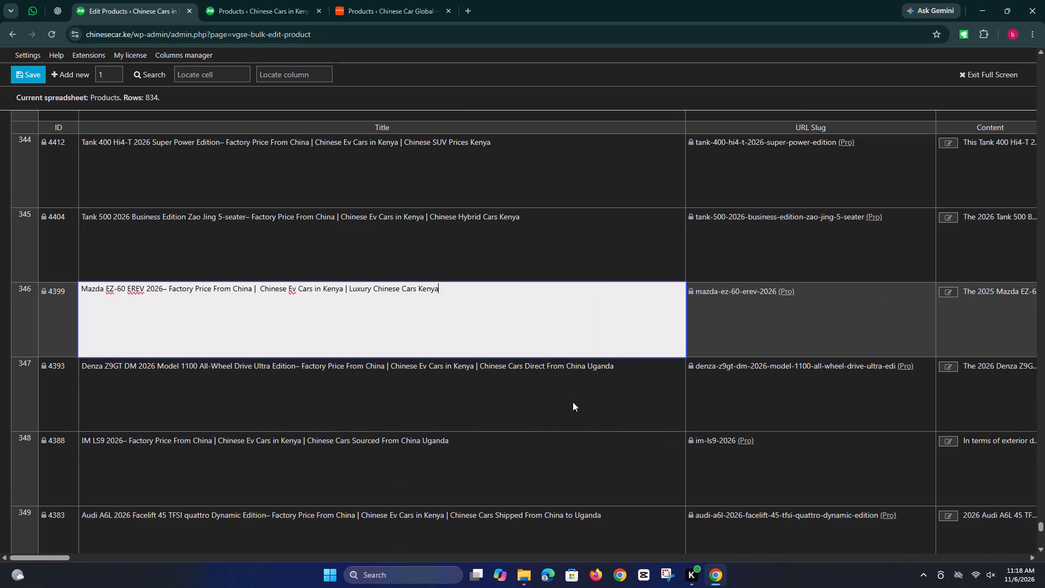
Change the closing country name in the Denza Z9GT DM 2026 Ultra Edition product title to Kenya.
{"action": "double_click", "coordinate": [573, 402]}
{"action": "left_click_drag", "start_coordinate": [621, 366], "coordinate": [591, 369]}
{"action": "right_click", "coordinate": [601, 359]}
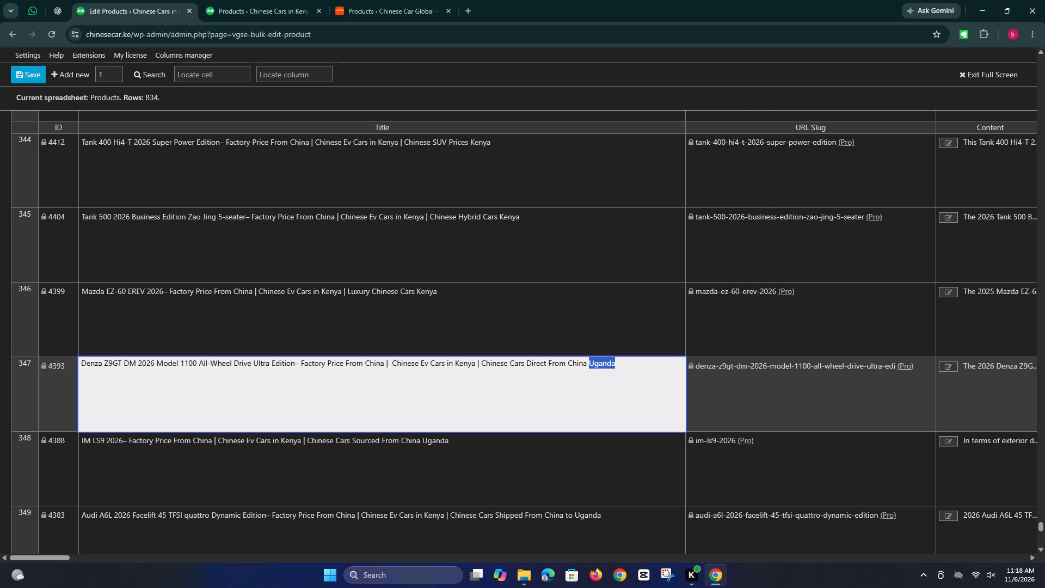
{"action": "left_click", "coordinate": [629, 126]}
Change the closing country name in the IM LS9 2026 product title to Kenya.
{"action": "scroll", "coordinate": [377, 419], "scroll_direction": "down", "scroll_amount": 3}
{"action": "triple_click", "coordinate": [330, 309]}
{"action": "left_click_drag", "start_coordinate": [464, 277], "coordinate": [438, 278]}
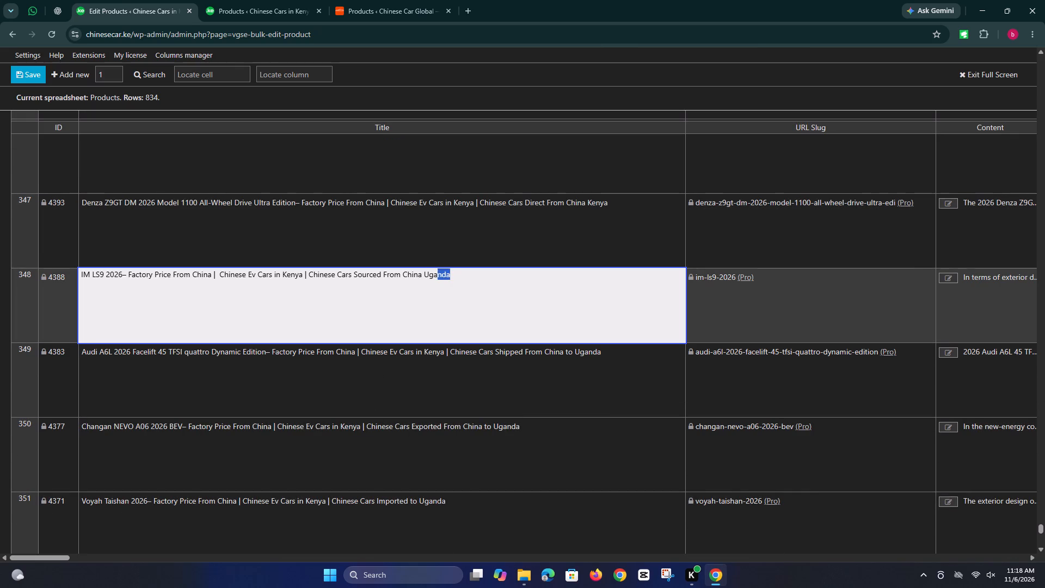
{"action": "left_click_drag", "start_coordinate": [438, 278], "coordinate": [425, 280]}
{"action": "right_click", "coordinate": [437, 274]}
{"action": "left_click", "coordinate": [487, 328]}
Change the closing country name in the Audi A6L 2026 Facelift 45 TFSI quattro product title to Kenya.
{"action": "double_click", "coordinate": [578, 375]}
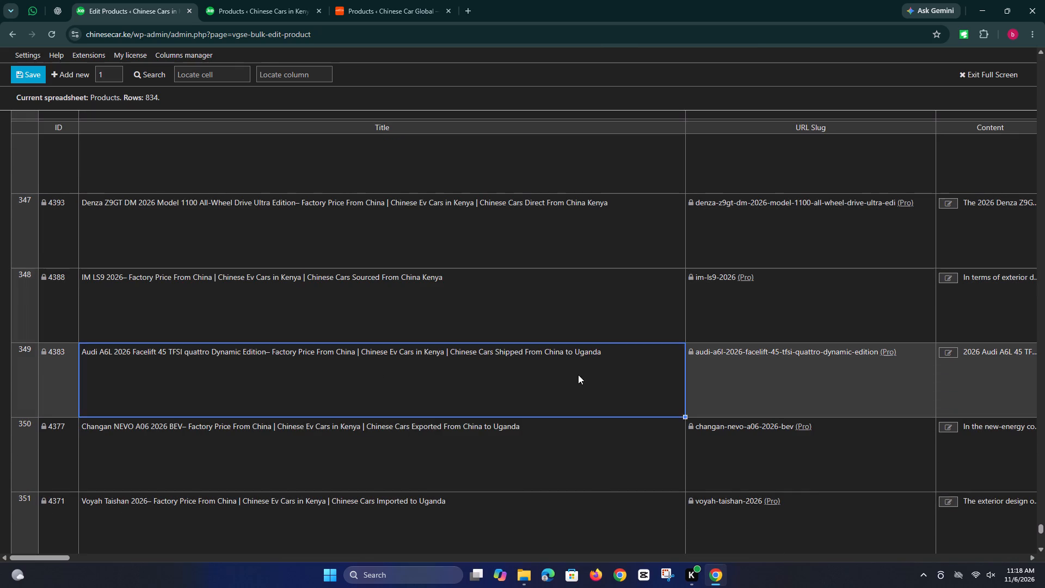
{"action": "left_click_drag", "start_coordinate": [604, 351], "coordinate": [577, 358]}
{"action": "right_click", "coordinate": [588, 350]}
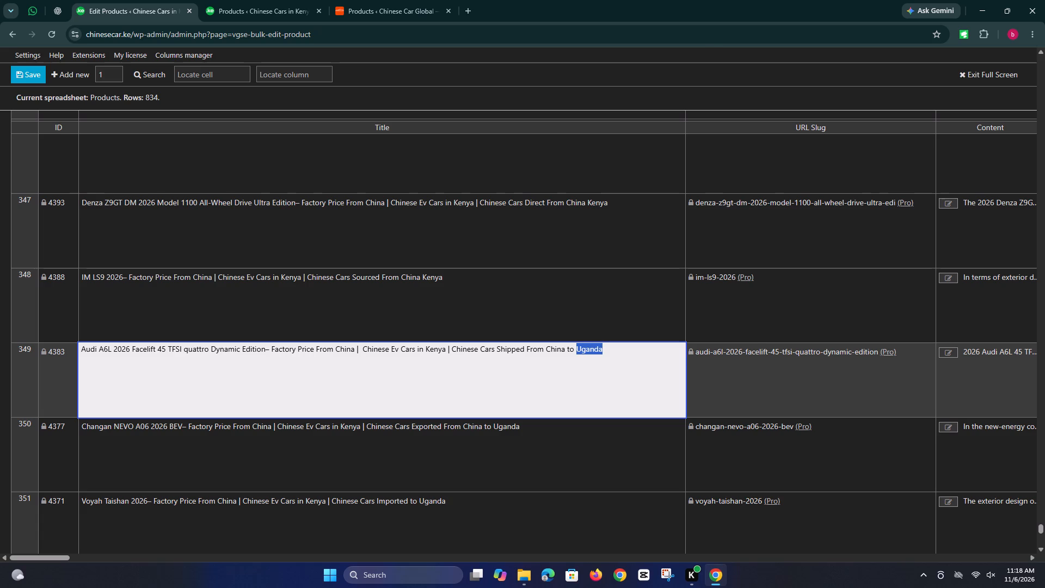
{"action": "left_click", "coordinate": [635, 117]}
Pin the browser tab that holds the product bulk-edit spreadsheet.
{"action": "scroll", "coordinate": [527, 351], "scroll_direction": "down", "scroll_amount": 2}
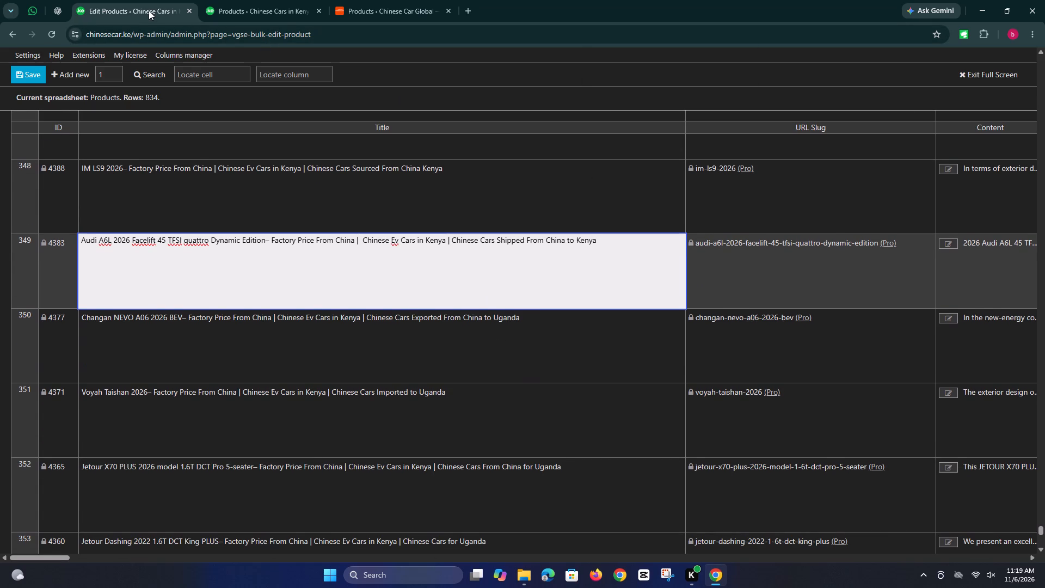
{"action": "right_click", "coordinate": [149, 10]}
{"action": "left_click", "coordinate": [197, 128]}
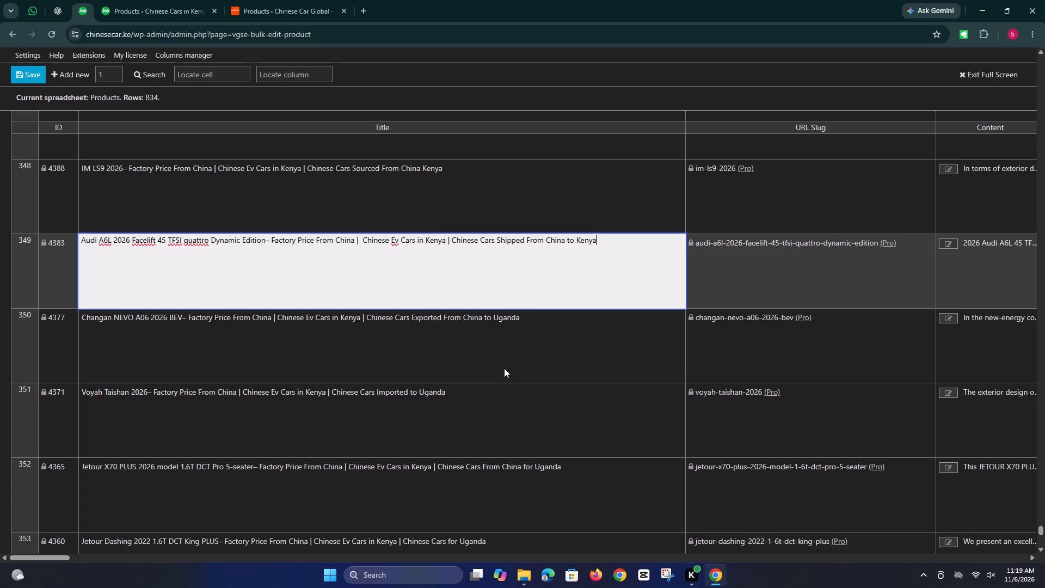
Change the closing country name in the Changan NEVO A06 2026 BEV product title to Kenya.
{"action": "double_click", "coordinate": [492, 354]}
{"action": "double_click", "coordinate": [532, 323]}
{"action": "left_click_drag", "start_coordinate": [532, 319], "coordinate": [530, 319]}
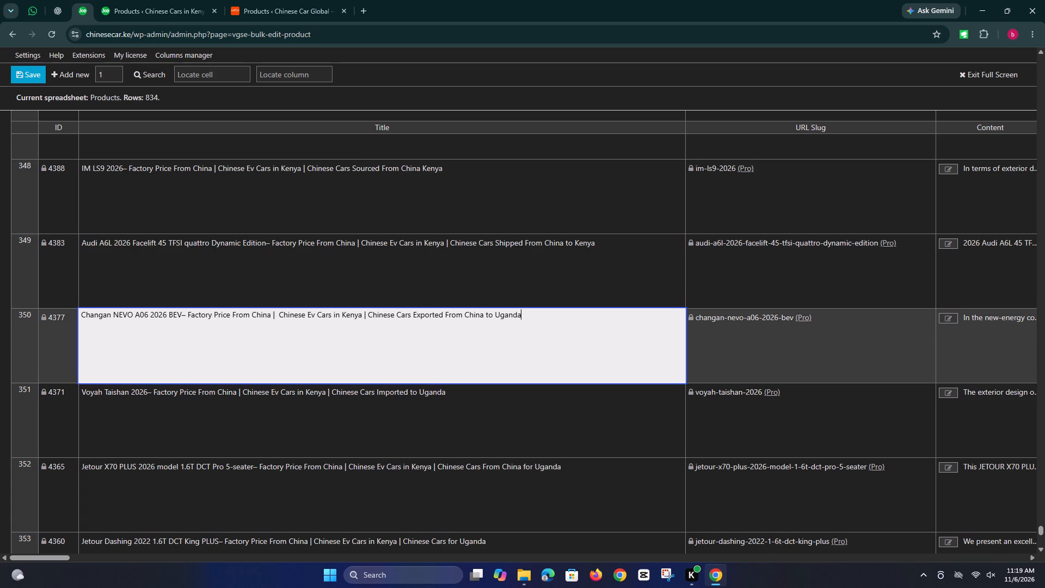
{"action": "left_click_drag", "start_coordinate": [530, 319], "coordinate": [496, 323]}
{"action": "right_click", "coordinate": [508, 316]}
{"action": "left_click", "coordinate": [571, 328]}
Save the edited product titles in the spreadsheet.
{"action": "left_click", "coordinate": [27, 76]}
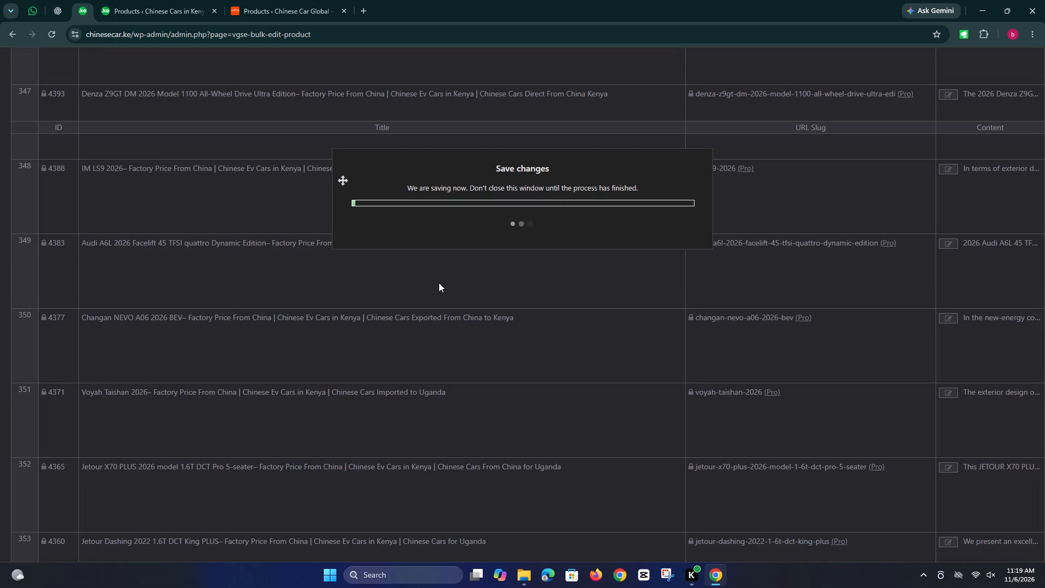
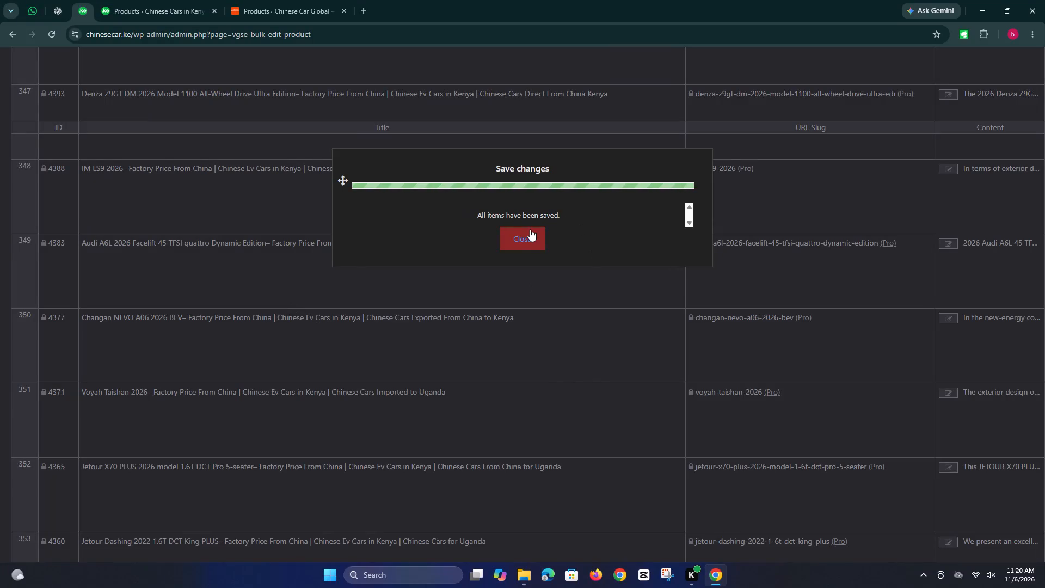
Close the completed Save changes dialog to return to the product spreadsheet.
{"action": "left_click", "coordinate": [526, 234]}
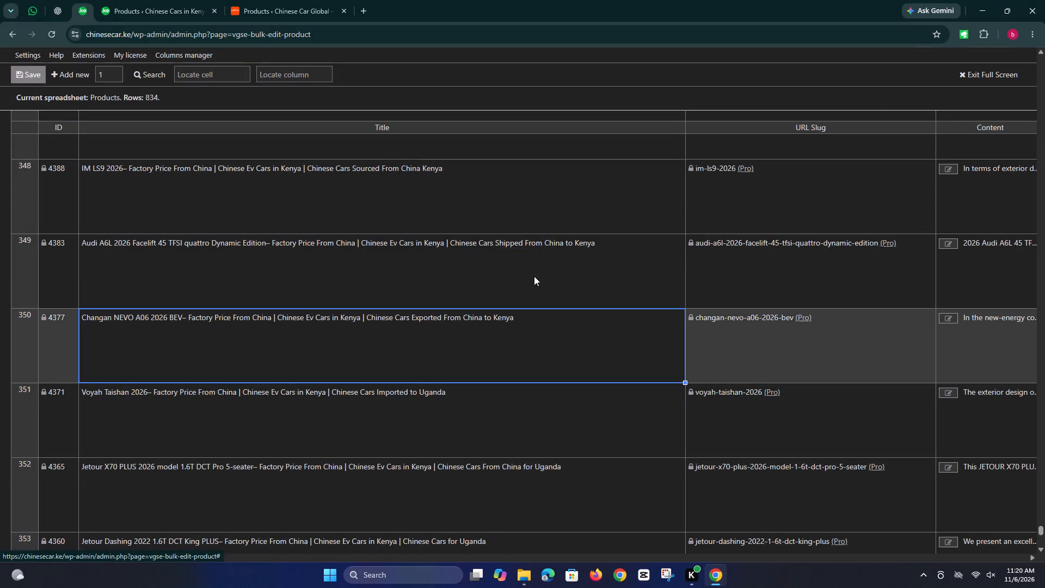
Change the closing country name in the Voyah Taishan 2026 product title to Kenya.
{"action": "scroll", "coordinate": [511, 299], "scroll_direction": "down", "scroll_amount": 1}
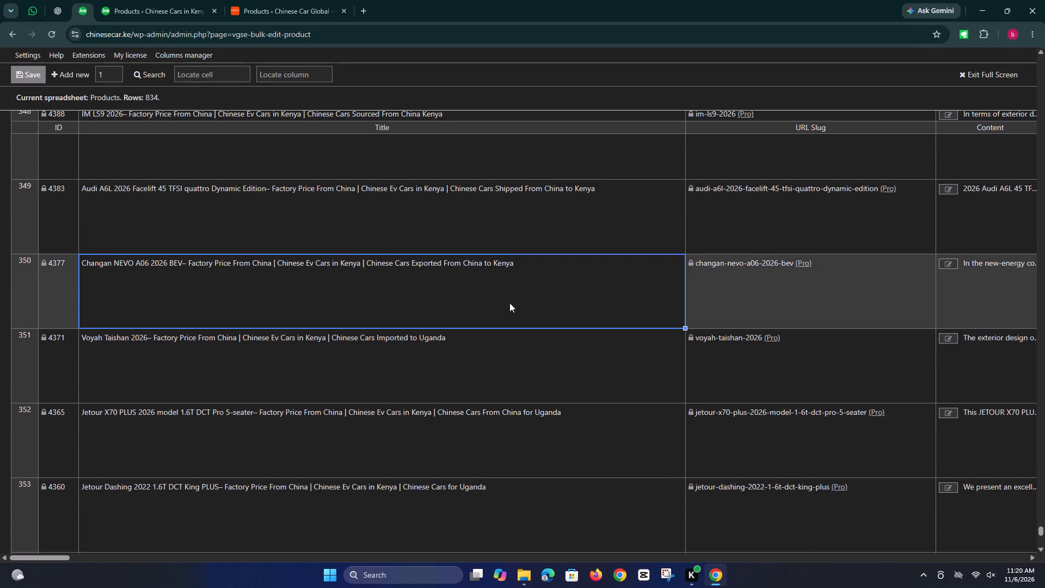
{"action": "scroll", "coordinate": [509, 303], "scroll_direction": "down", "scroll_amount": 1}
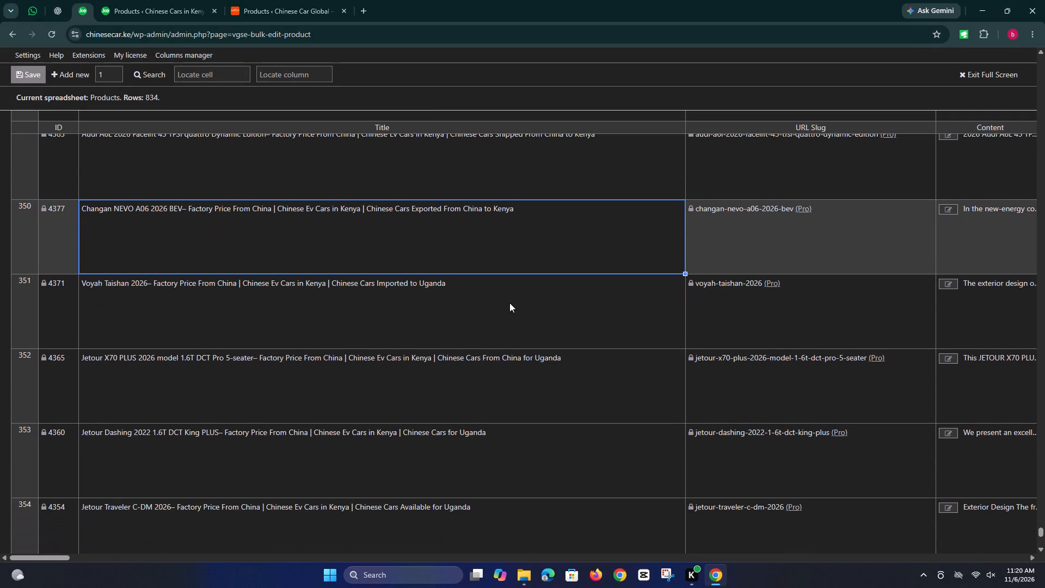
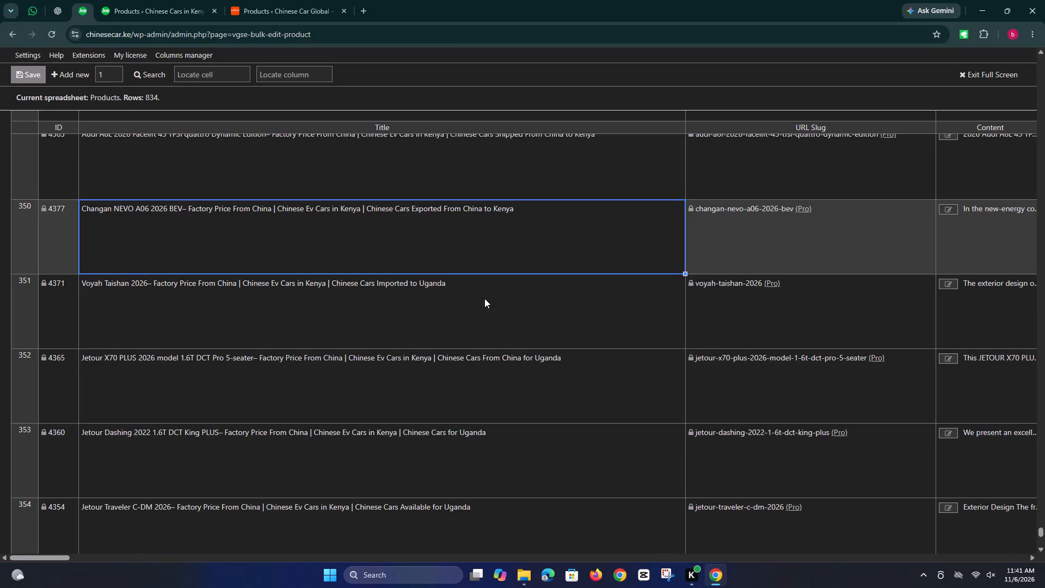
Change the closing country name in the Voyah Taishan 2026 product title to Kenya.
{"action": "double_click", "coordinate": [473, 298]}
{"action": "left_click_drag", "start_coordinate": [461, 285], "coordinate": [422, 285]}
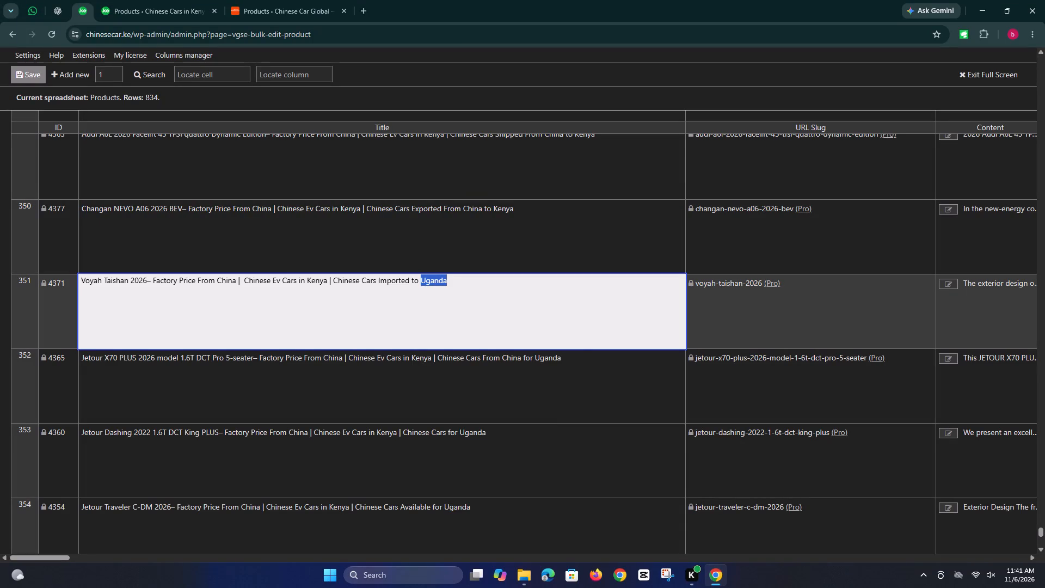
{"action": "left_click_drag", "start_coordinate": [422, 285], "coordinate": [422, 285]}
{"action": "right_click", "coordinate": [431, 281]}
{"action": "left_click", "coordinate": [473, 329]}
Change the closing country name in the Jetour X70 PLUS 2026 product title to Kenya.
{"action": "double_click", "coordinate": [543, 377]}
{"action": "left_click", "coordinate": [569, 358]}
{"action": "left_click", "coordinate": [564, 359]}
{"action": "left_click_drag", "start_coordinate": [568, 358], "coordinate": [539, 358]}
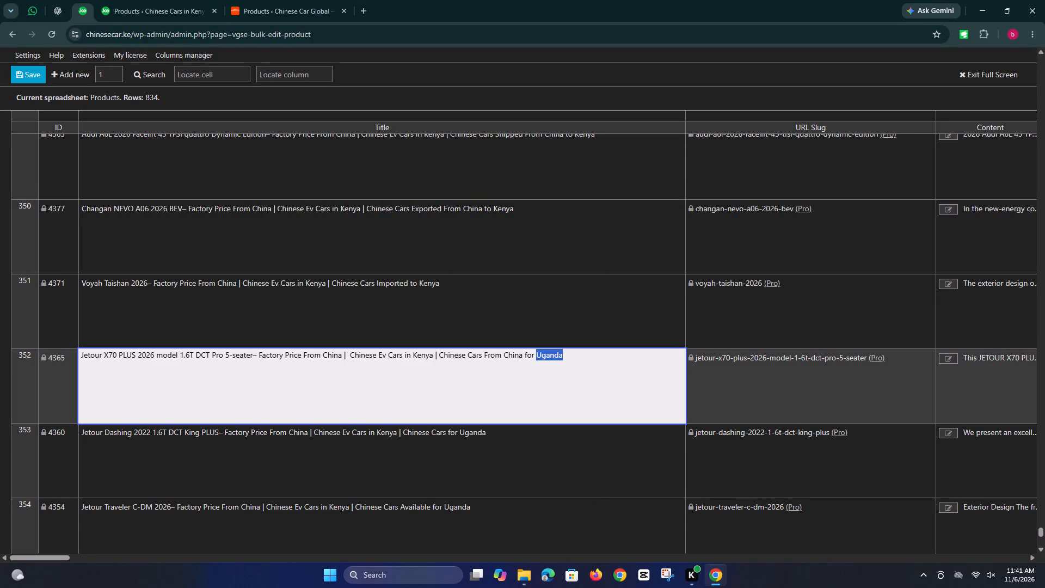
{"action": "left_click_drag", "start_coordinate": [539, 358], "coordinate": [538, 358]}
{"action": "right_click", "coordinate": [546, 354]}
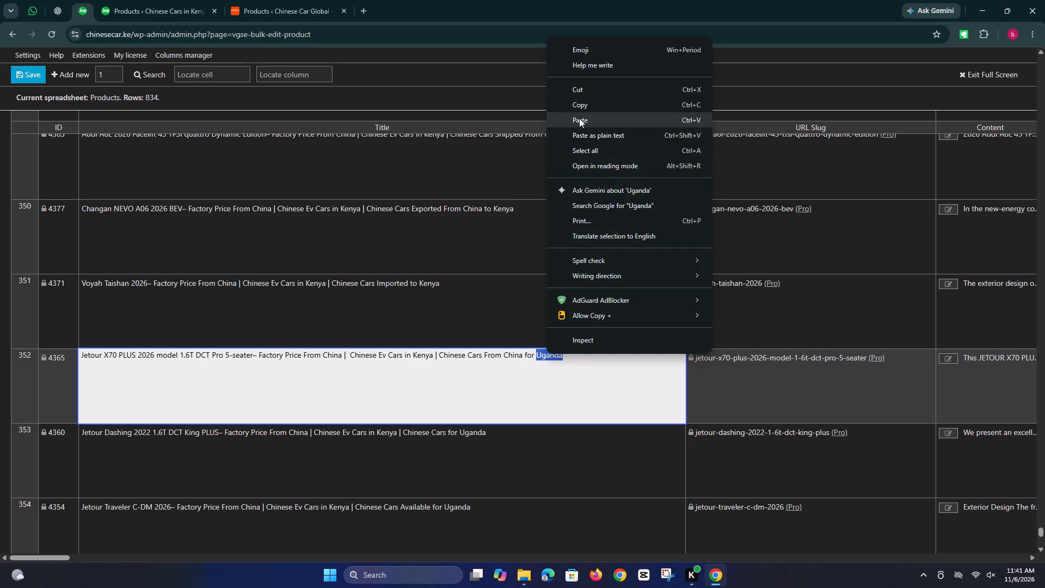
{"action": "left_click", "coordinate": [579, 118]}
Change the closing country name in the Jetour Dashing 2022 product title to Kenya.
{"action": "scroll", "coordinate": [408, 368], "scroll_direction": "down", "scroll_amount": 3}
{"action": "triple_click", "coordinate": [377, 294]}
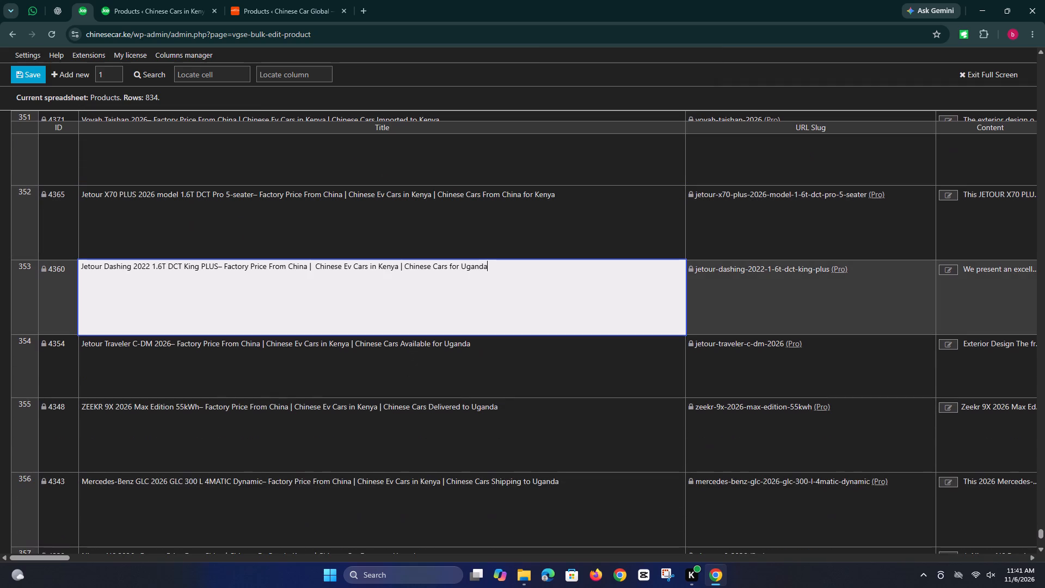
{"action": "left_click_drag", "start_coordinate": [490, 271], "coordinate": [463, 269]}
{"action": "right_click", "coordinate": [473, 267]}
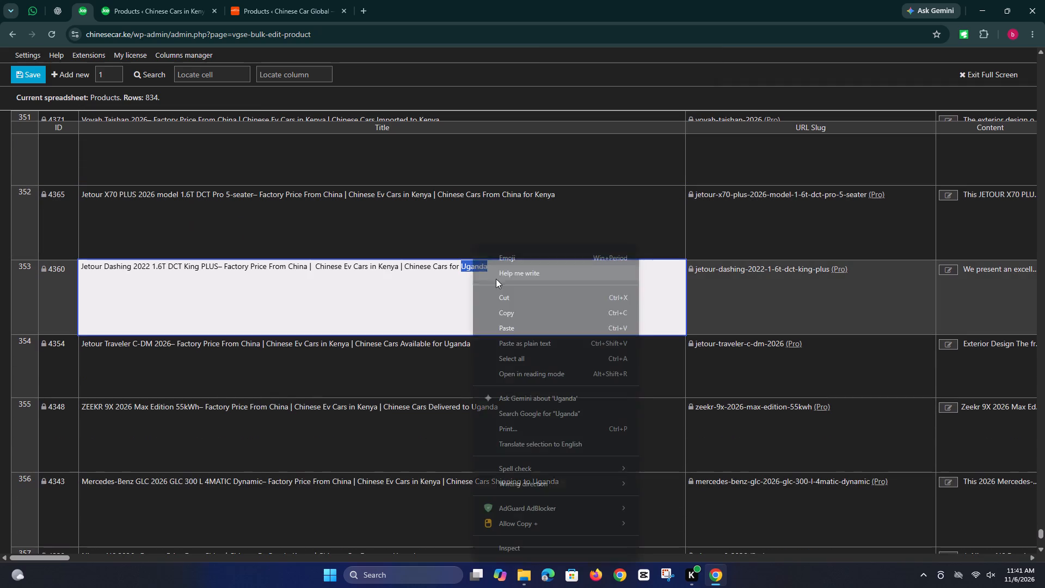
{"action": "left_click", "coordinate": [509, 330]}
Change the closing country name in the Jetour Traveler C-DM 2026 product title to Kenya.
{"action": "double_click", "coordinate": [470, 371]}
{"action": "left_click_drag", "start_coordinate": [480, 346], "coordinate": [467, 346]}
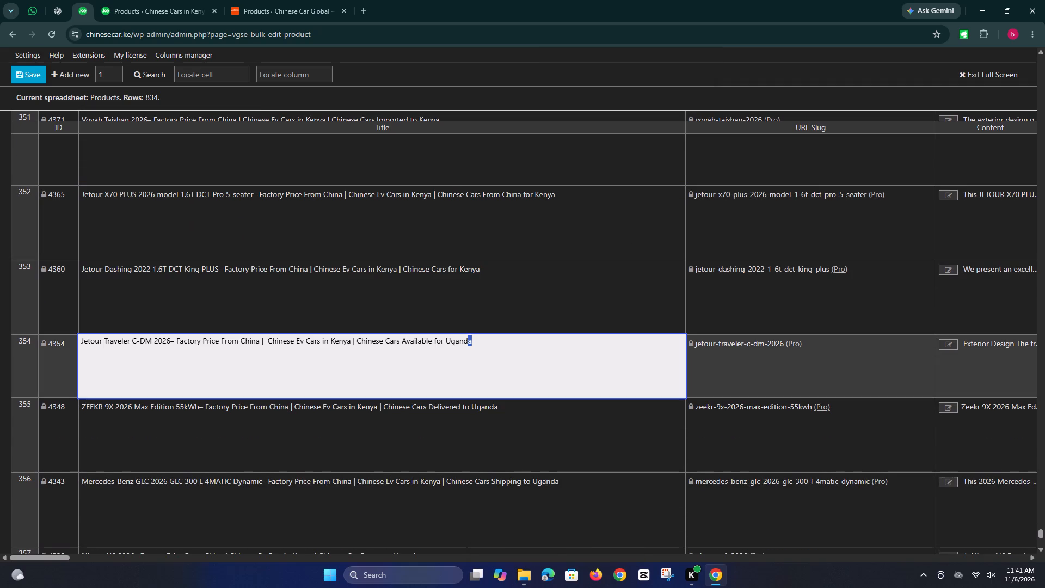
{"action": "left_click_drag", "start_coordinate": [467, 346], "coordinate": [446, 346]}
{"action": "right_click", "coordinate": [458, 341]}
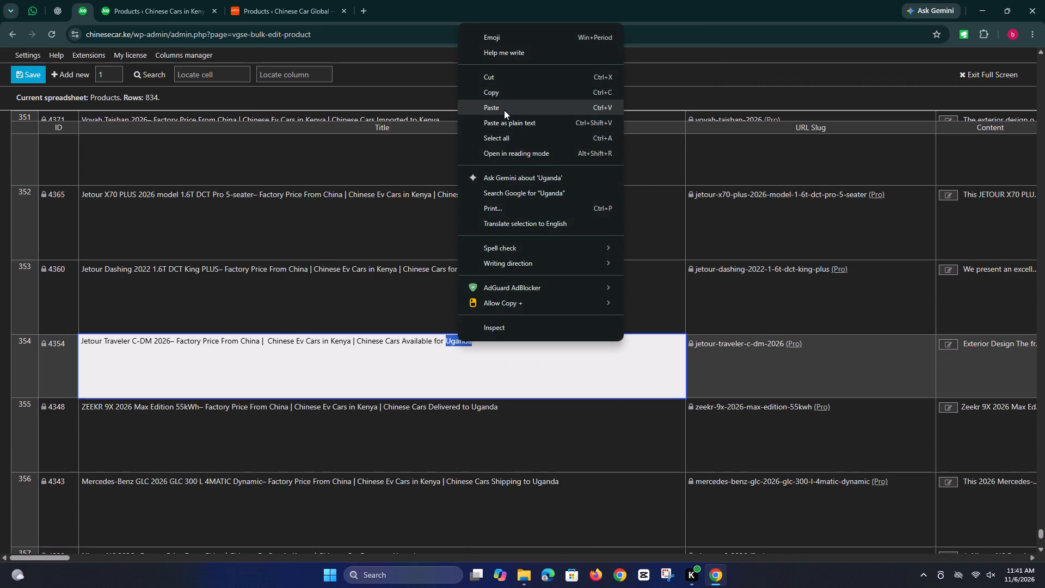
{"action": "left_click", "coordinate": [504, 110]}
Change the closing country name in the ZEEKR 9X 2026 Max Edition product title to Kenya.
{"action": "scroll", "coordinate": [453, 351], "scroll_direction": "down", "scroll_amount": 3}
{"action": "triple_click", "coordinate": [423, 295]}
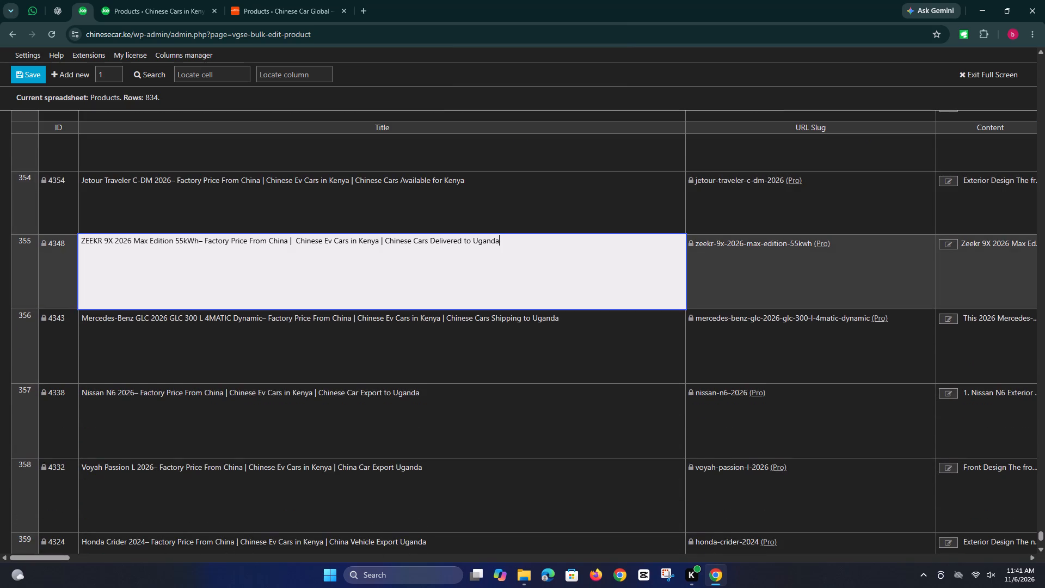
{"action": "left_click_drag", "start_coordinate": [506, 242], "coordinate": [474, 246]}
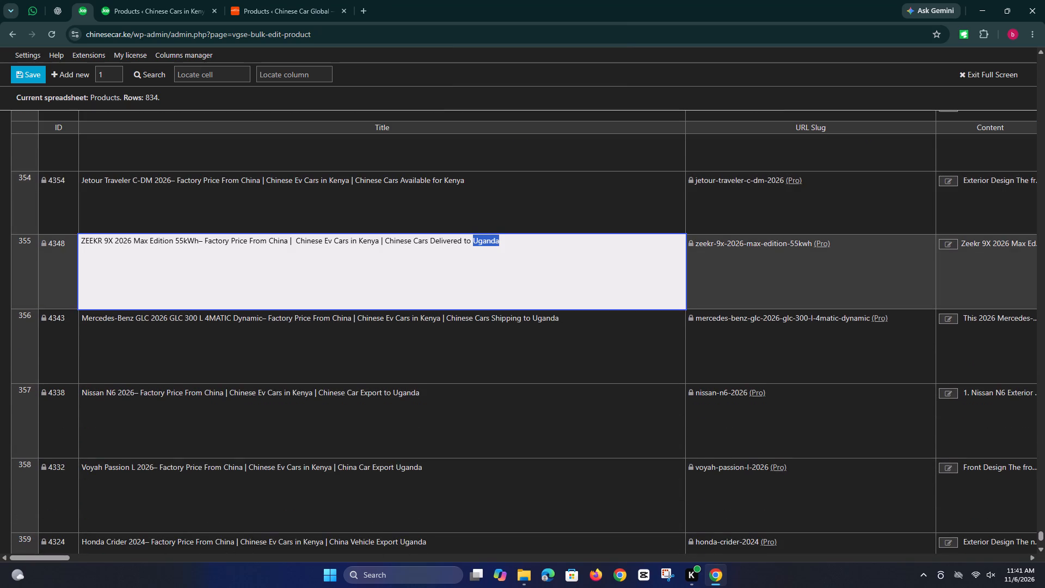
{"action": "right_click", "coordinate": [491, 241]}
{"action": "left_click", "coordinate": [536, 323]}
Change the closing country name in the Mercedes-Benz GLC 2026 product title to Kenya.
{"action": "double_click", "coordinate": [488, 343]}
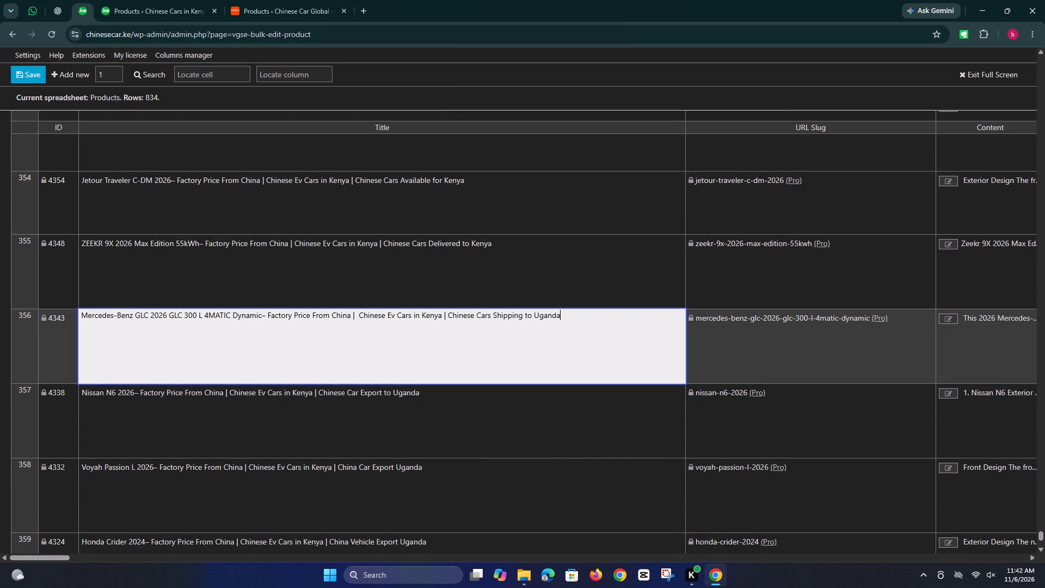
{"action": "left_click_drag", "start_coordinate": [563, 316], "coordinate": [536, 322]}
{"action": "right_click", "coordinate": [548, 317]}
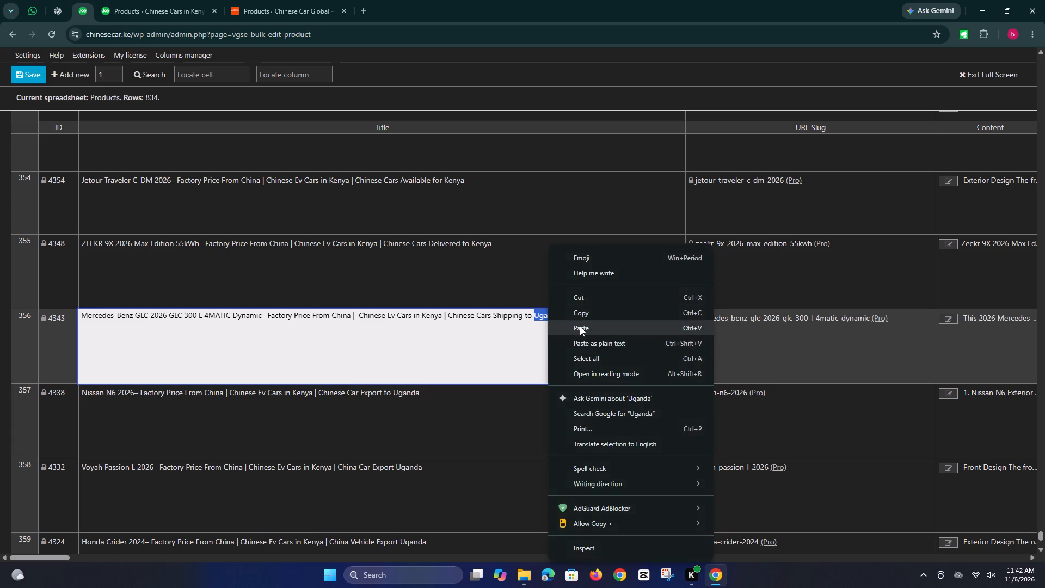
{"action": "left_click", "coordinate": [597, 329]}
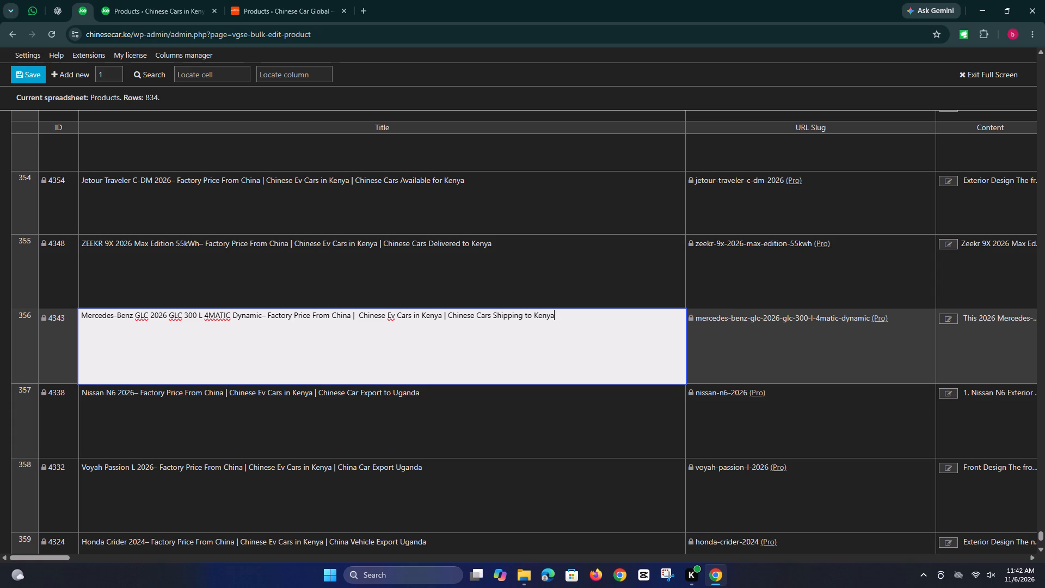
Change the closing country name in the Nissan N6 2026 product title to Kenya.
{"action": "scroll", "coordinate": [487, 370], "scroll_direction": "down", "scroll_amount": 3}
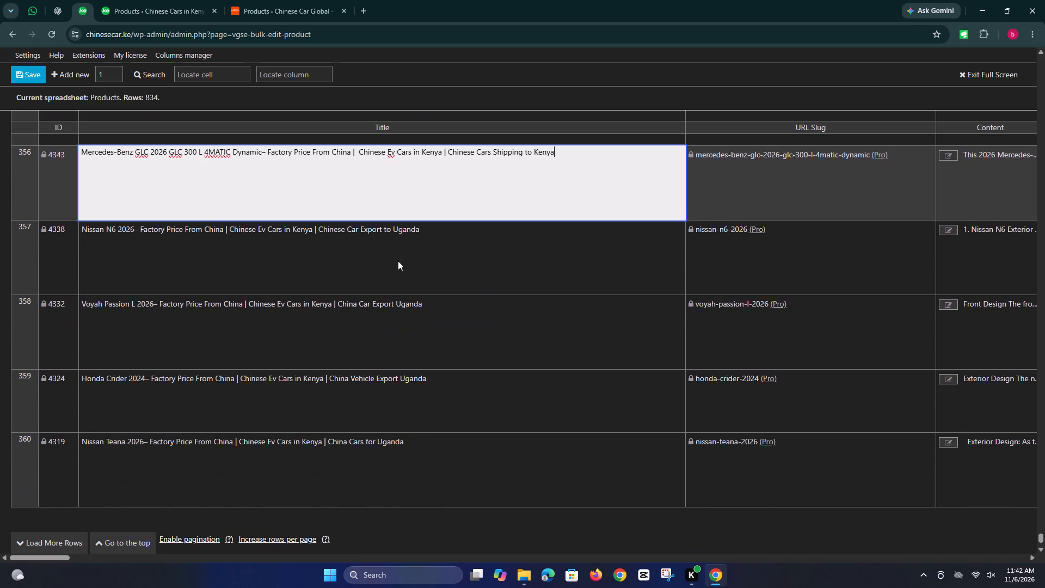
{"action": "triple_click", "coordinate": [398, 261]}
{"action": "left_click_drag", "start_coordinate": [428, 228], "coordinate": [397, 232]}
{"action": "right_click", "coordinate": [406, 227]}
{"action": "left_click", "coordinate": [457, 310]}
Change the closing country name in the Voyah Passion L 2026 product title to Kenya.
{"action": "double_click", "coordinate": [416, 318]}
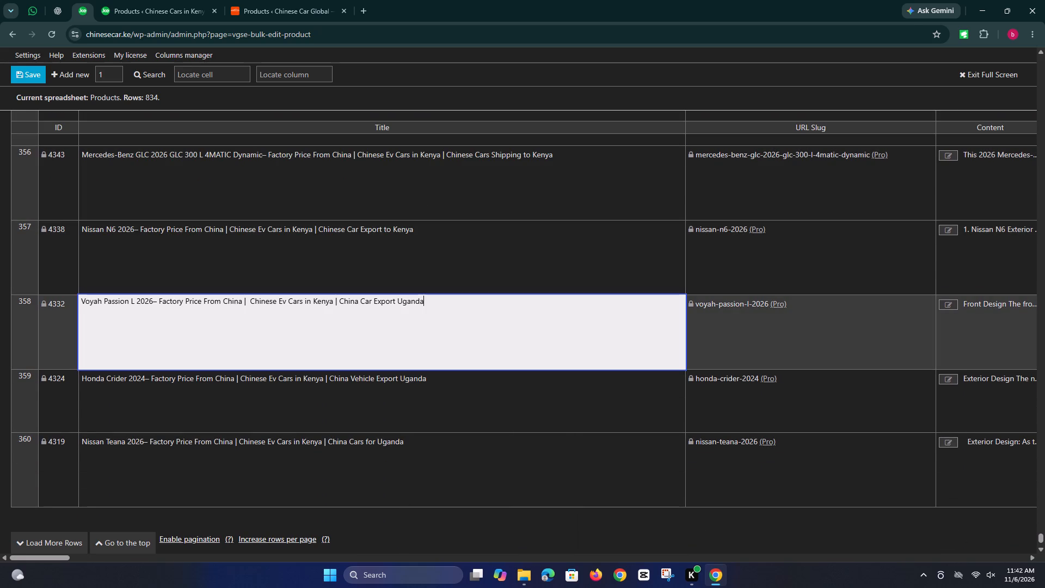
{"action": "left_click_drag", "start_coordinate": [433, 304], "coordinate": [399, 305]}
{"action": "right_click", "coordinate": [410, 303]}
{"action": "left_click", "coordinate": [468, 330]}
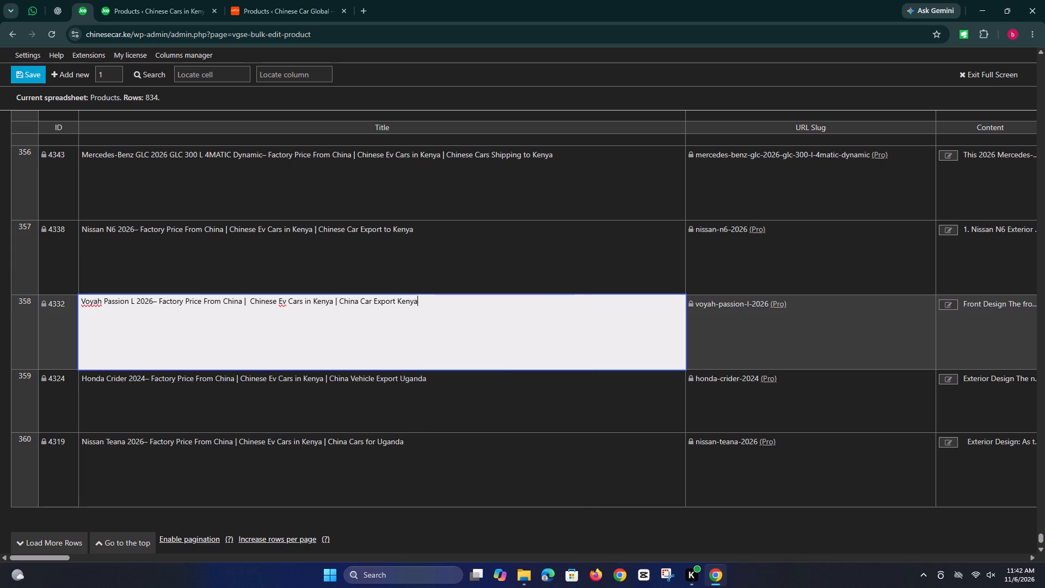
Change the closing country name in the Honda Crider 2024 product title to Kenya.
{"action": "double_click", "coordinate": [409, 415]}
{"action": "left_click_drag", "start_coordinate": [435, 382], "coordinate": [401, 379]}
{"action": "right_click", "coordinate": [409, 378]}
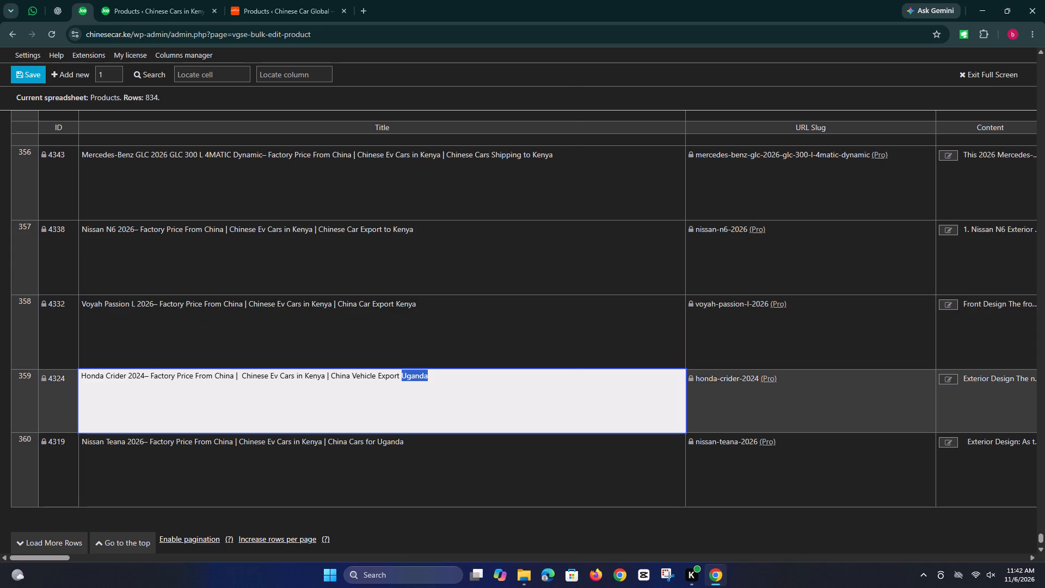
{"action": "left_click", "coordinate": [450, 145]}
Change the closing country name in the Nissan Teana 2026 product title to Kenya.
{"action": "scroll", "coordinate": [446, 337], "scroll_direction": "down", "scroll_amount": 3}
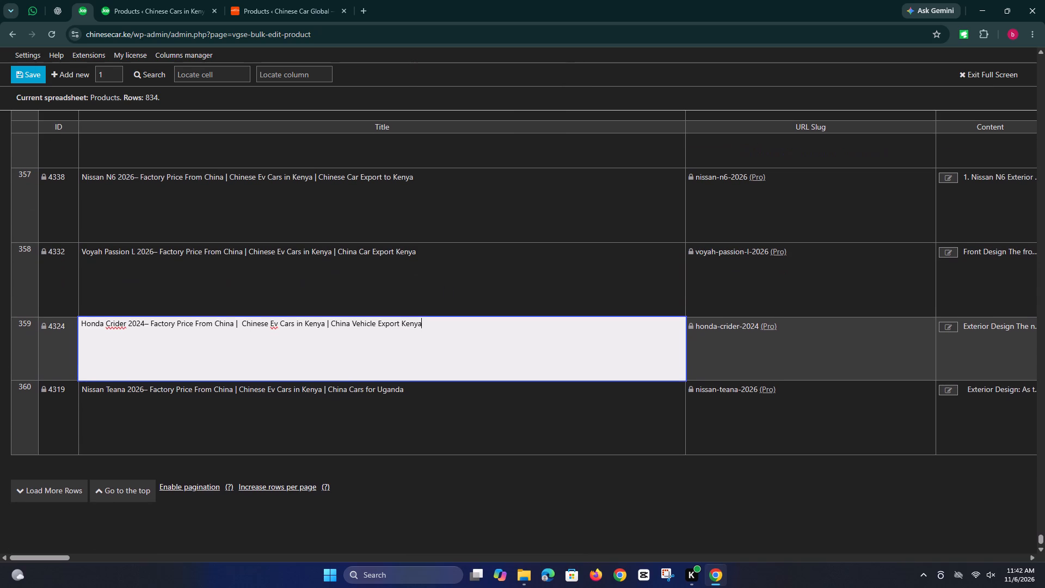
{"action": "double_click", "coordinate": [348, 420]}
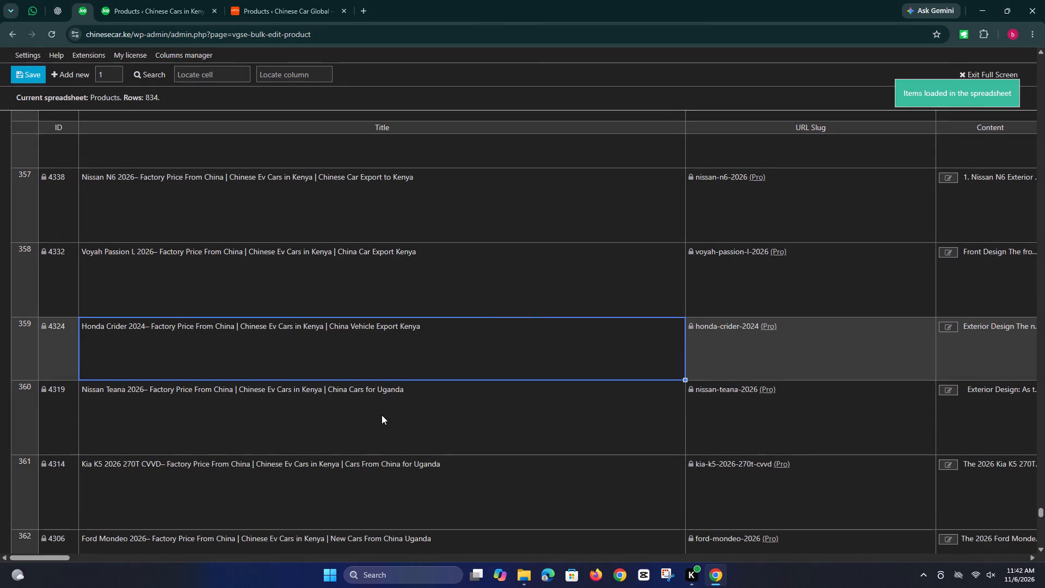
{"action": "double_click", "coordinate": [382, 415]}
{"action": "left_click_drag", "start_coordinate": [413, 392], "coordinate": [380, 391]}
{"action": "right_click", "coordinate": [390, 388]}
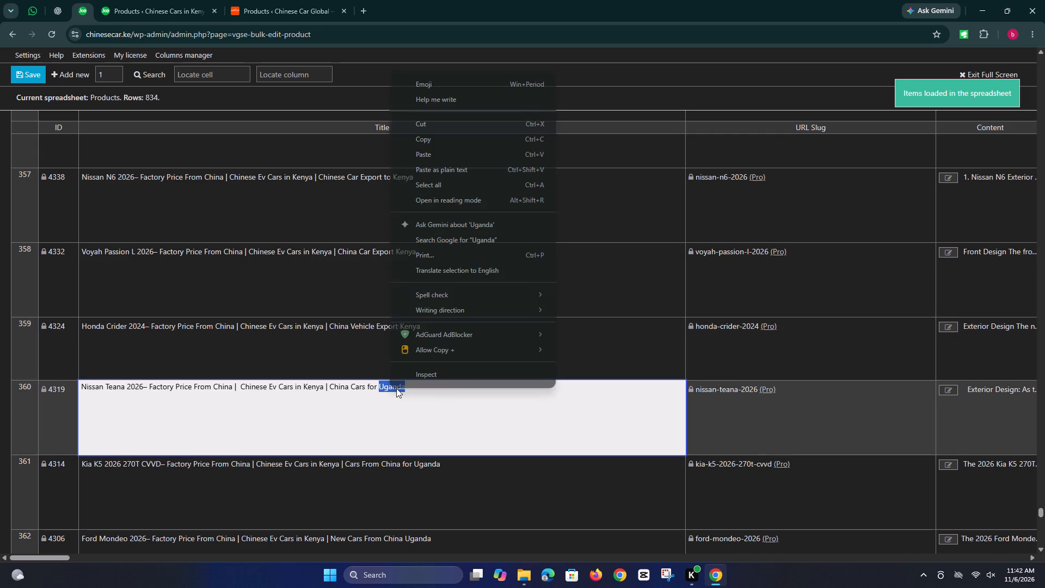
{"action": "left_click", "coordinate": [438, 152]}
Change the closing country name in the Kia K5 2026 270T CVVD product title to Kenya.
{"action": "scroll", "coordinate": [386, 271], "scroll_direction": "down", "scroll_amount": 4}
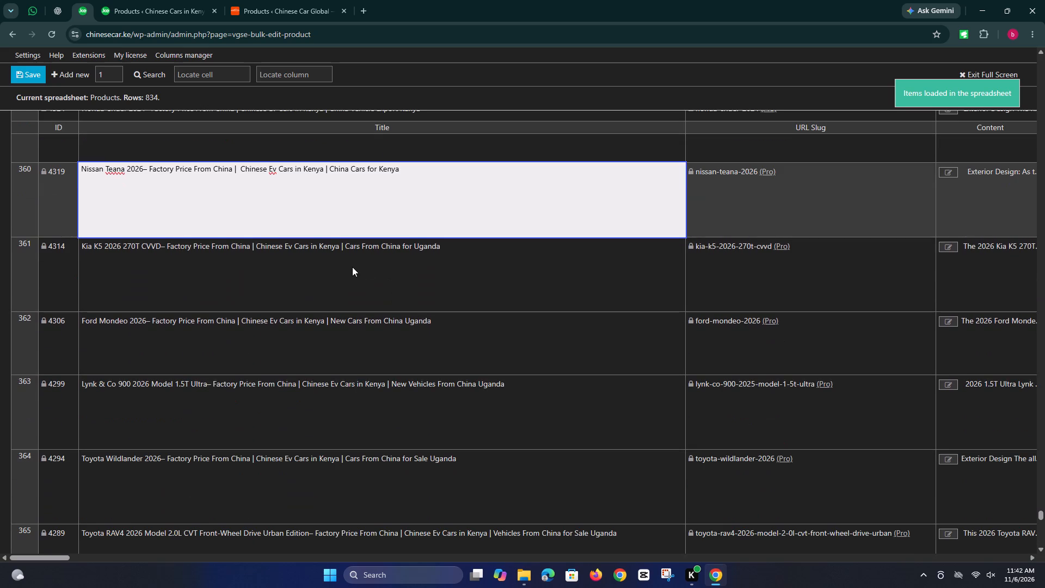
{"action": "triple_click", "coordinate": [349, 266]}
{"action": "left_click_drag", "start_coordinate": [455, 249], "coordinate": [419, 249]}
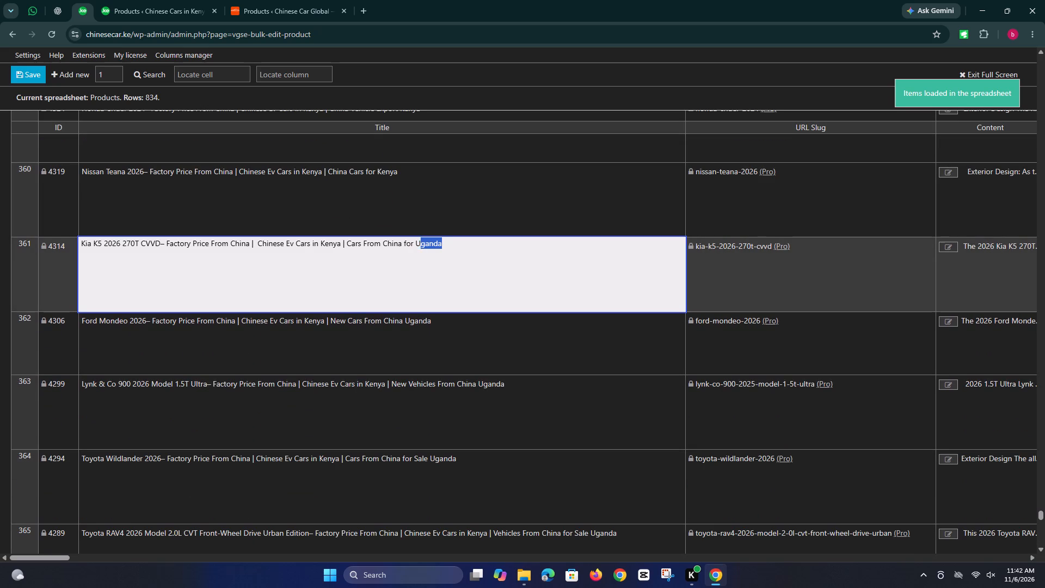
{"action": "left_click_drag", "start_coordinate": [419, 249], "coordinate": [417, 249]}
{"action": "right_click", "coordinate": [429, 244]}
{"action": "left_click", "coordinate": [471, 329]}
Change the closing country name in the Ford Mondeo 2026 product title to Kenya.
{"action": "double_click", "coordinate": [437, 341]}
{"action": "left_click_drag", "start_coordinate": [442, 321], "coordinate": [408, 322]}
{"action": "right_click", "coordinate": [419, 318]}
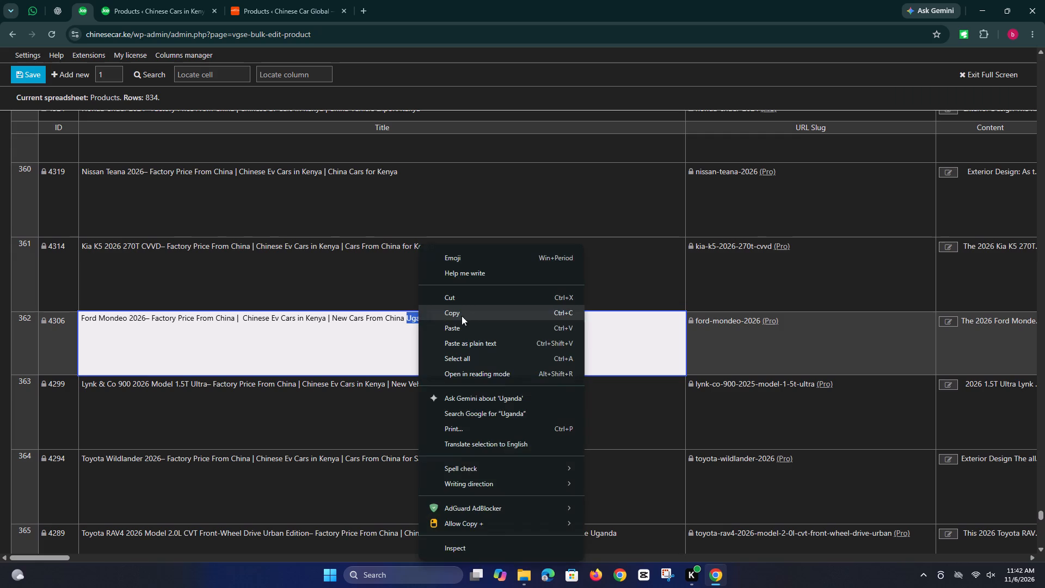
{"action": "left_click", "coordinate": [468, 333]}
Change the closing country name in the Lynk & Co 900 2026 product title to Kenya.
{"action": "scroll", "coordinate": [468, 333], "scroll_direction": "down", "scroll_amount": 3}
{"action": "triple_click", "coordinate": [397, 258]}
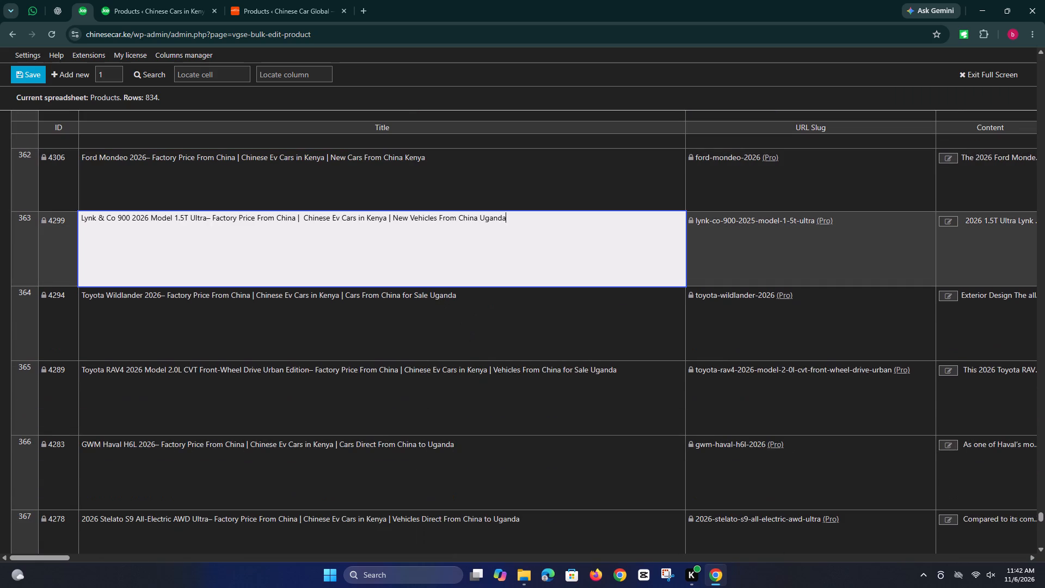
{"action": "left_click_drag", "start_coordinate": [511, 220], "coordinate": [479, 223]}
{"action": "right_click", "coordinate": [490, 220]}
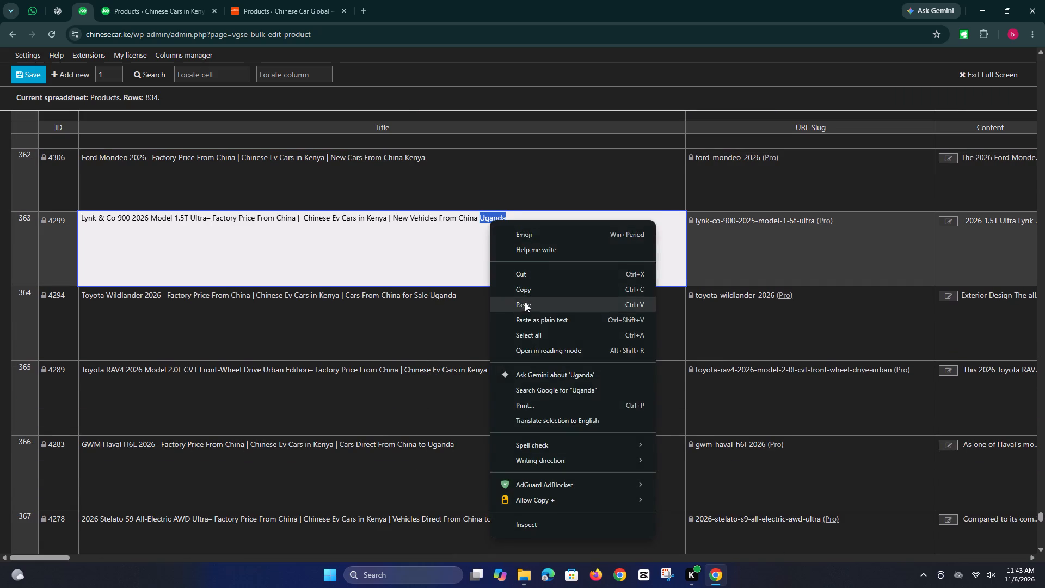
{"action": "left_click", "coordinate": [525, 303]}
Change the closing country name in the Toyota Wildlander 2026 product title to Kenya.
{"action": "double_click", "coordinate": [469, 311]}
{"action": "left_click_drag", "start_coordinate": [466, 295], "coordinate": [432, 297]}
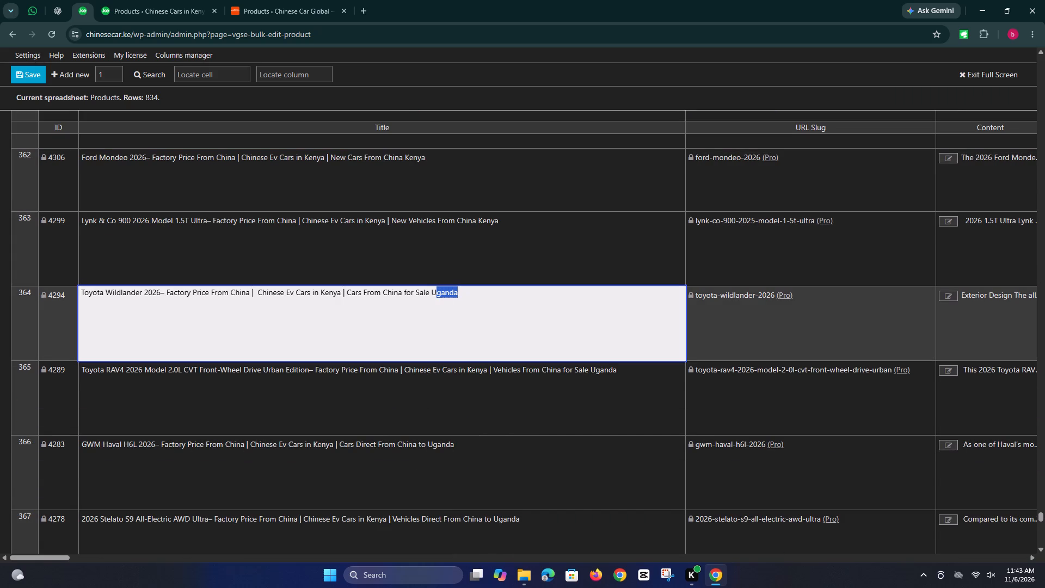
{"action": "right_click", "coordinate": [440, 295]}
{"action": "left_click", "coordinate": [485, 329]}
Change the closing country name in the Toyota RAV4 2026 2.0L CVT Urban Edition product title to Kenya.
{"action": "scroll", "coordinate": [495, 349], "scroll_direction": "down", "scroll_amount": 1}
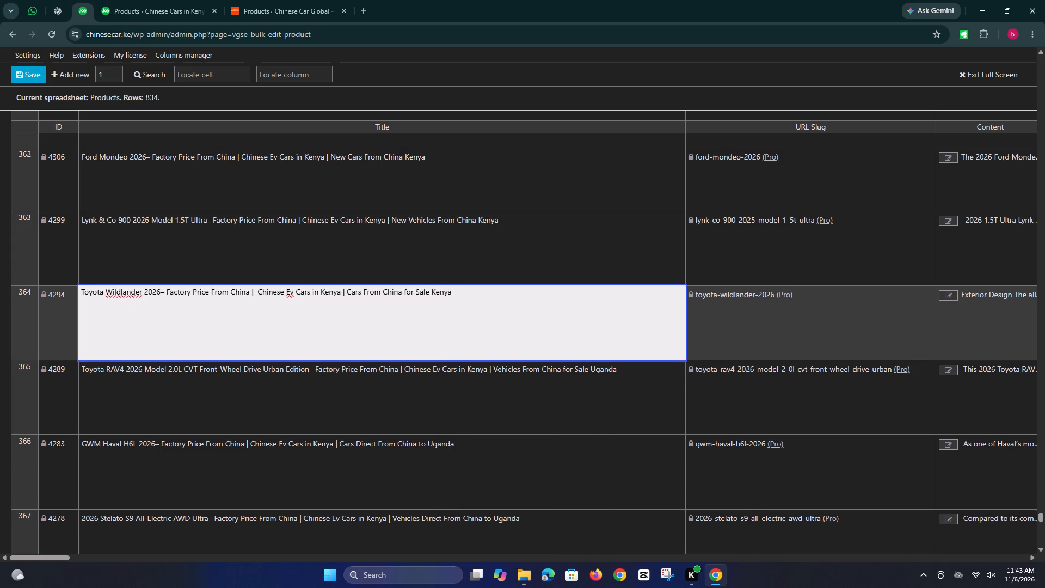
{"action": "scroll", "coordinate": [495, 349], "scroll_direction": "down", "scroll_amount": 1}
{"action": "triple_click", "coordinate": [525, 297]}
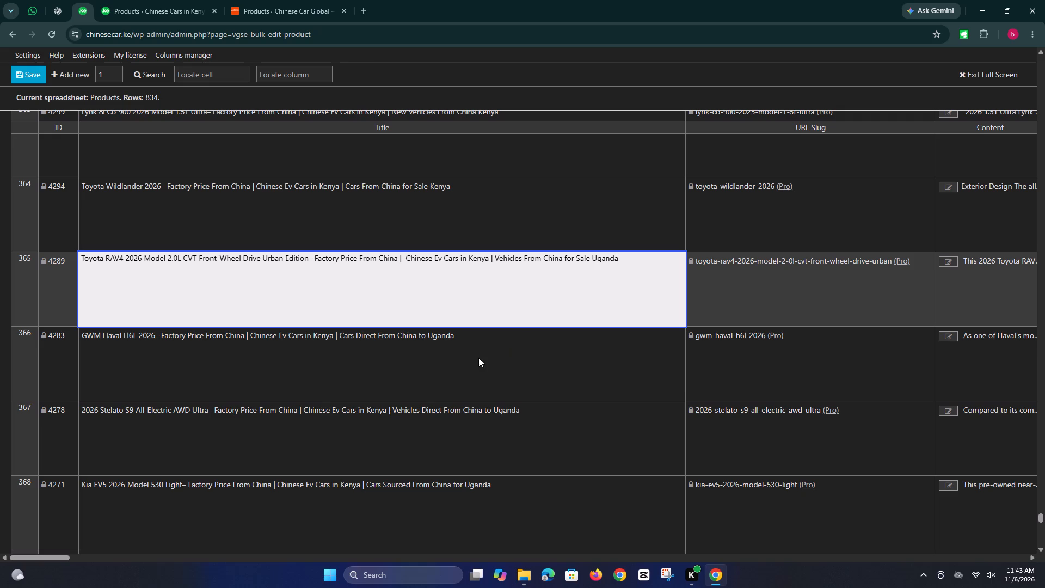
{"action": "left_click_drag", "start_coordinate": [626, 262], "coordinate": [594, 262]}
{"action": "right_click", "coordinate": [608, 258]}
{"action": "left_click", "coordinate": [651, 329]}
Change the closing country name in the GWM Haval H6L 2026 product title to Kenya.
{"action": "scroll", "coordinate": [528, 304], "scroll_direction": "down", "scroll_amount": 2}
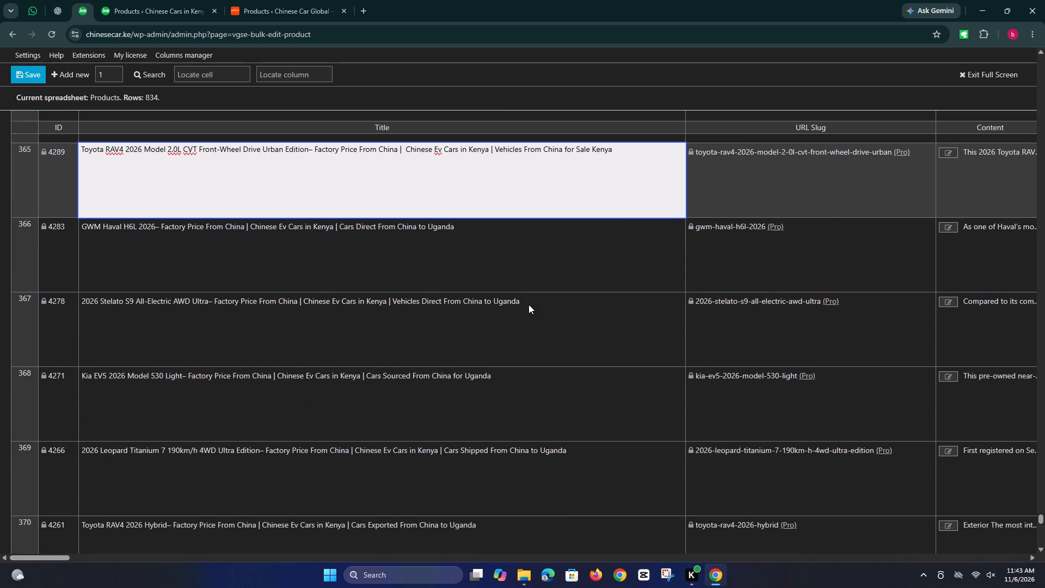
{"action": "double_click", "coordinate": [440, 260]}
{"action": "left_click", "coordinate": [448, 239]}
{"action": "left_click_drag", "start_coordinate": [463, 227], "coordinate": [434, 228]}
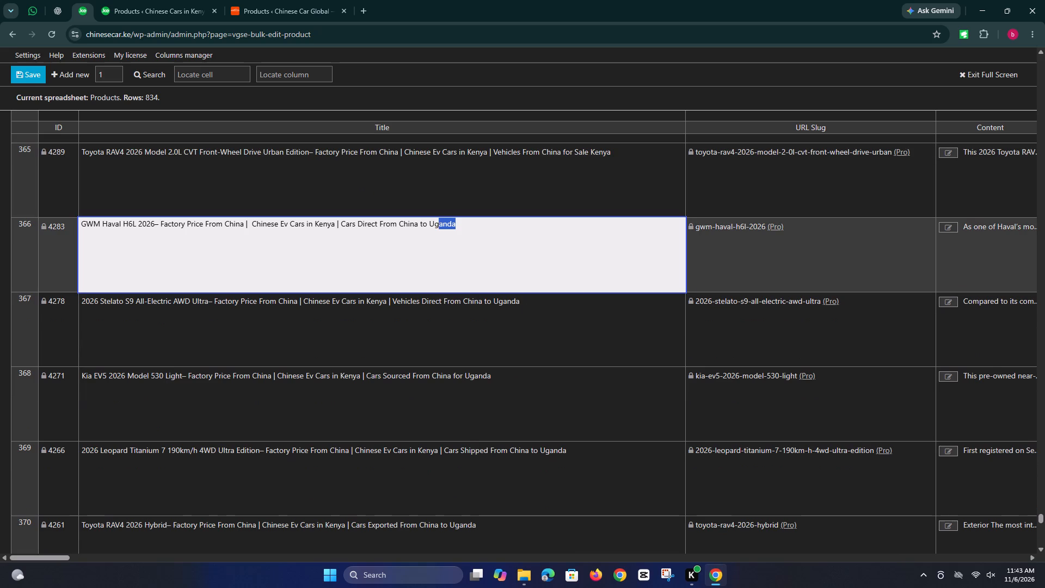
{"action": "left_click_drag", "start_coordinate": [434, 228], "coordinate": [429, 229]}
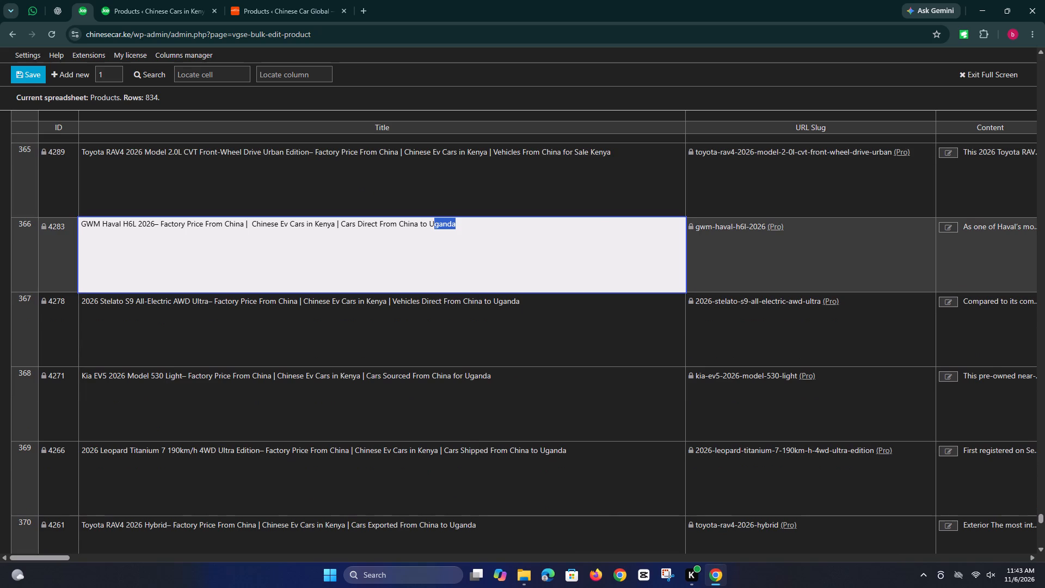
{"action": "right_click", "coordinate": [439, 226]}
{"action": "left_click", "coordinate": [478, 317]}
Change the closing country name in the 2026 Stelato S9 All-Electric AWD Ultra product title to Kenya.
{"action": "double_click", "coordinate": [485, 333]}
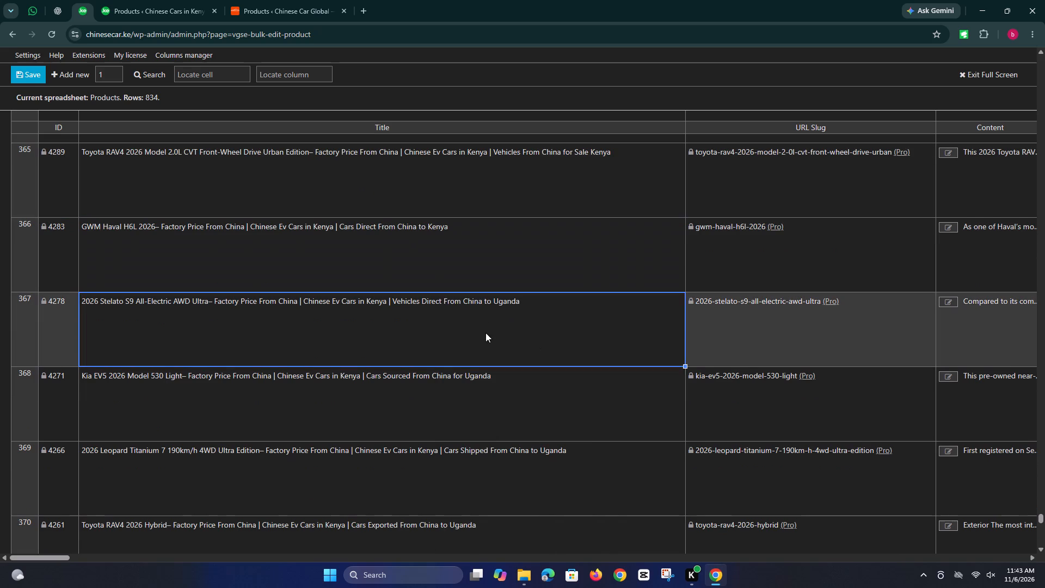
{"action": "left_click_drag", "start_coordinate": [542, 299], "coordinate": [494, 301]}
{"action": "right_click", "coordinate": [504, 298]}
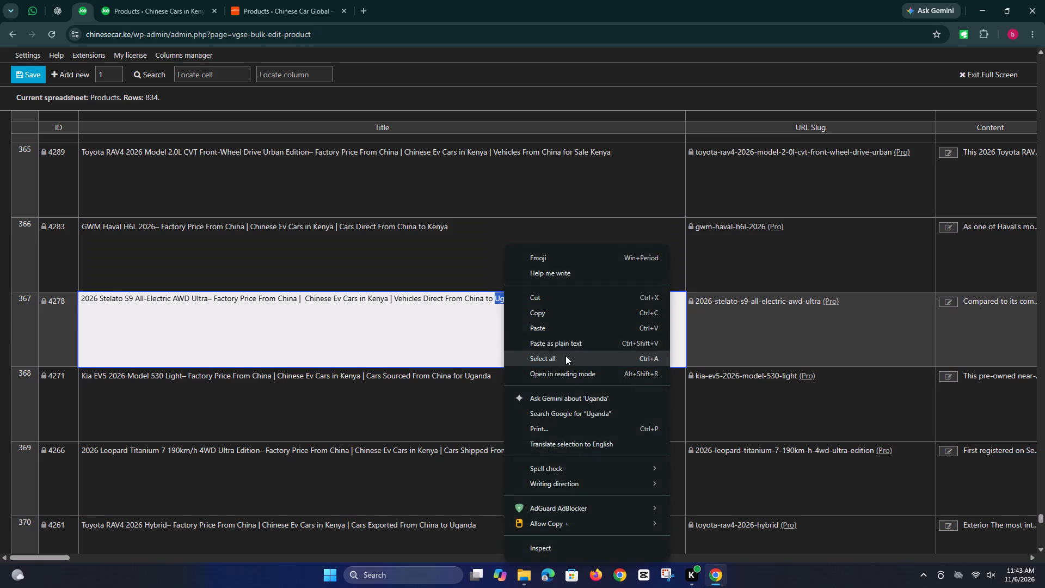
{"action": "left_click", "coordinate": [544, 330]}
Change the closing country name in the Kia EV5 2026 Model 530 Light product title to Kenya.
{"action": "scroll", "coordinate": [499, 339], "scroll_direction": "down", "scroll_amount": 3}
{"action": "triple_click", "coordinate": [392, 249]}
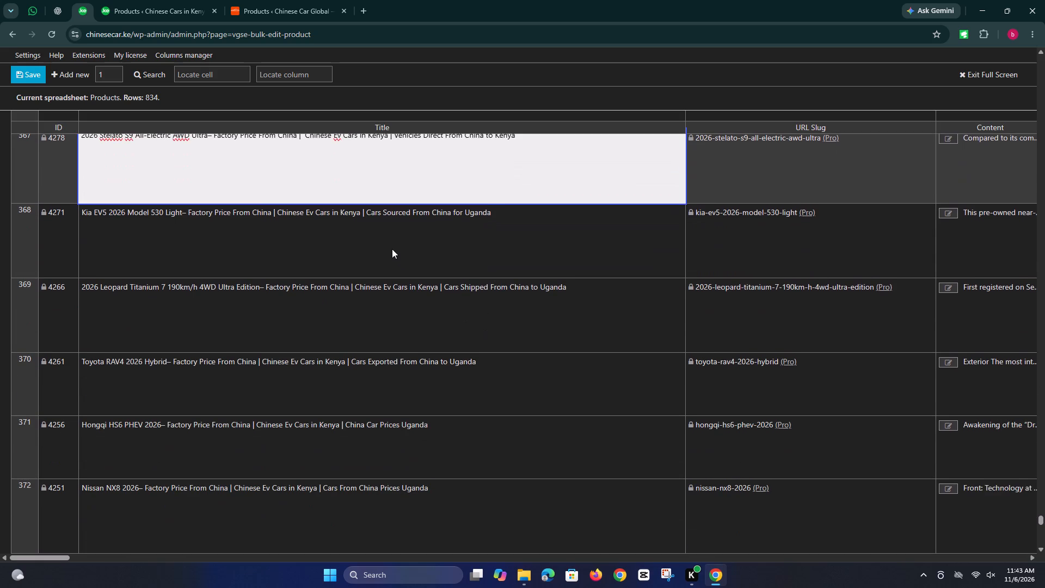
{"action": "left_click_drag", "start_coordinate": [502, 214], "coordinate": [467, 215]}
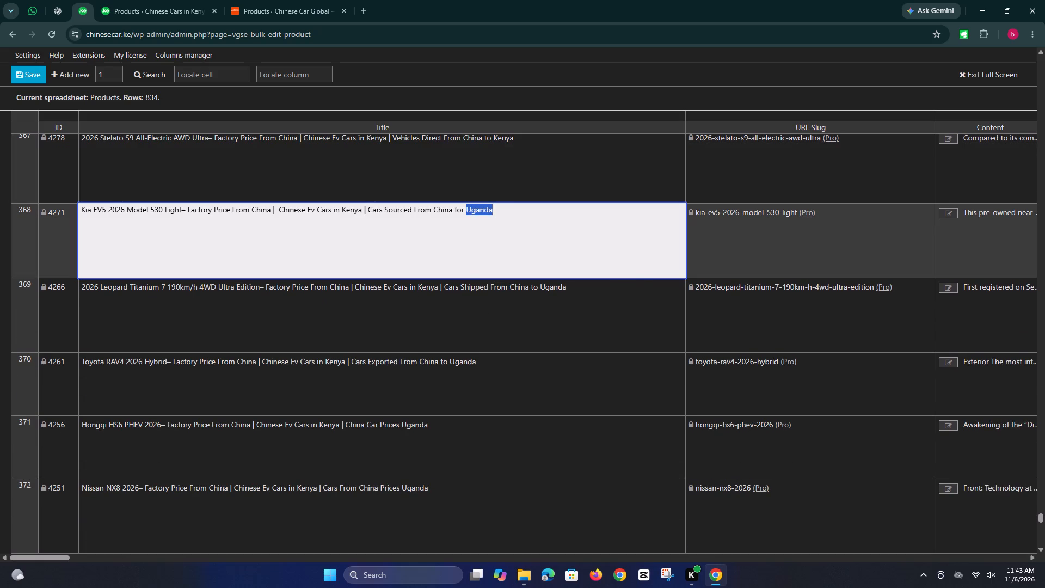
{"action": "right_click", "coordinate": [477, 212]}
{"action": "left_click", "coordinate": [525, 297]}
Change the closing country name in the 2026 Leopard Titanium 7 4WD Ultra Edition product title to Kenya.
{"action": "double_click", "coordinate": [528, 310]}
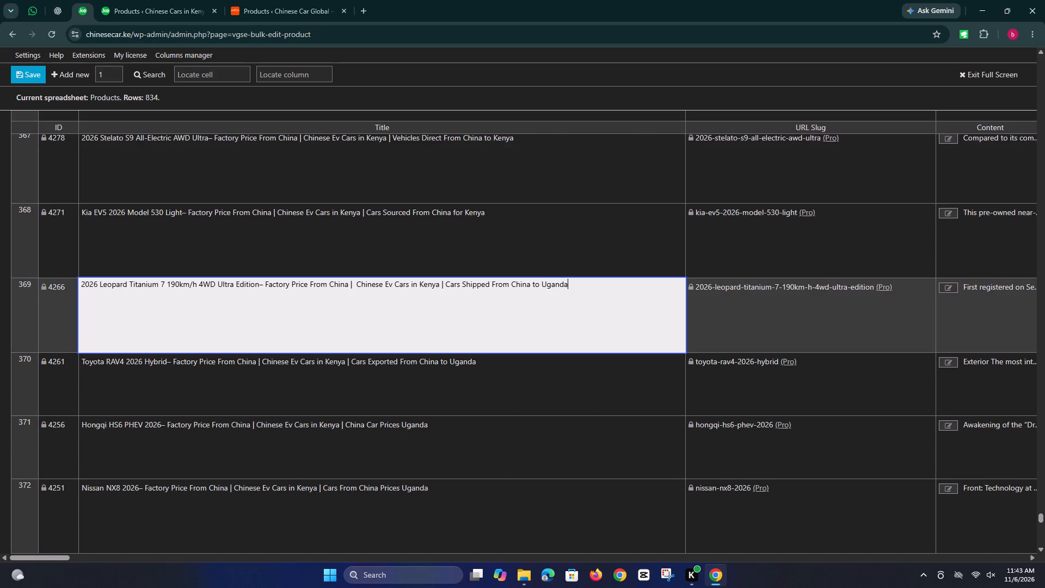
{"action": "left_click_drag", "start_coordinate": [581, 286], "coordinate": [542, 287]}
{"action": "right_click", "coordinate": [552, 284]}
{"action": "right_click", "coordinate": [552, 284]}
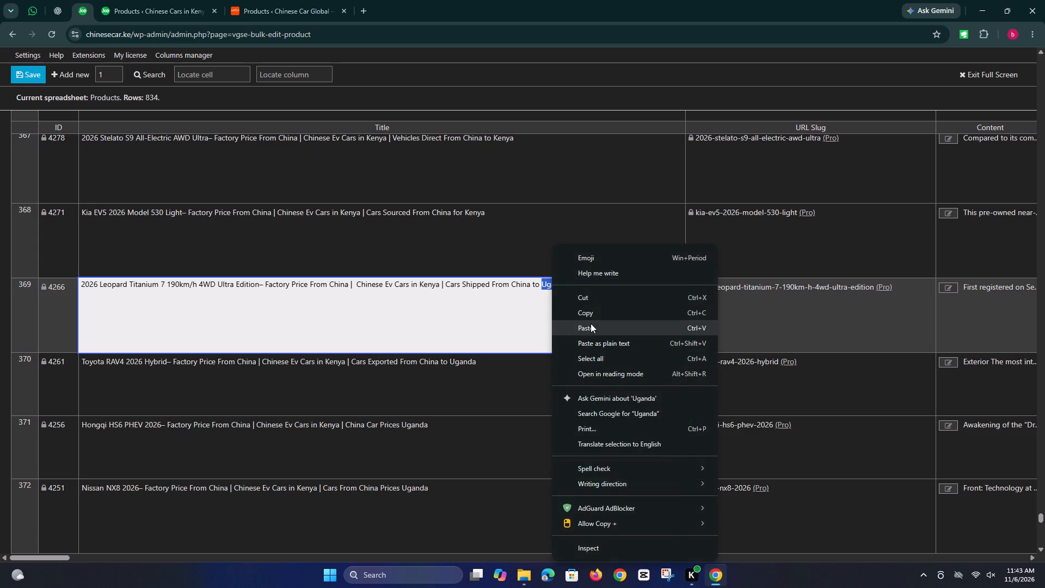
{"action": "left_click", "coordinate": [591, 322]}
Change the closing country name in the Toyota RAV4 2026 Hybrid product title to Kenya.
{"action": "scroll", "coordinate": [474, 321], "scroll_direction": "down", "scroll_amount": 2}
{"action": "triple_click", "coordinate": [398, 293]}
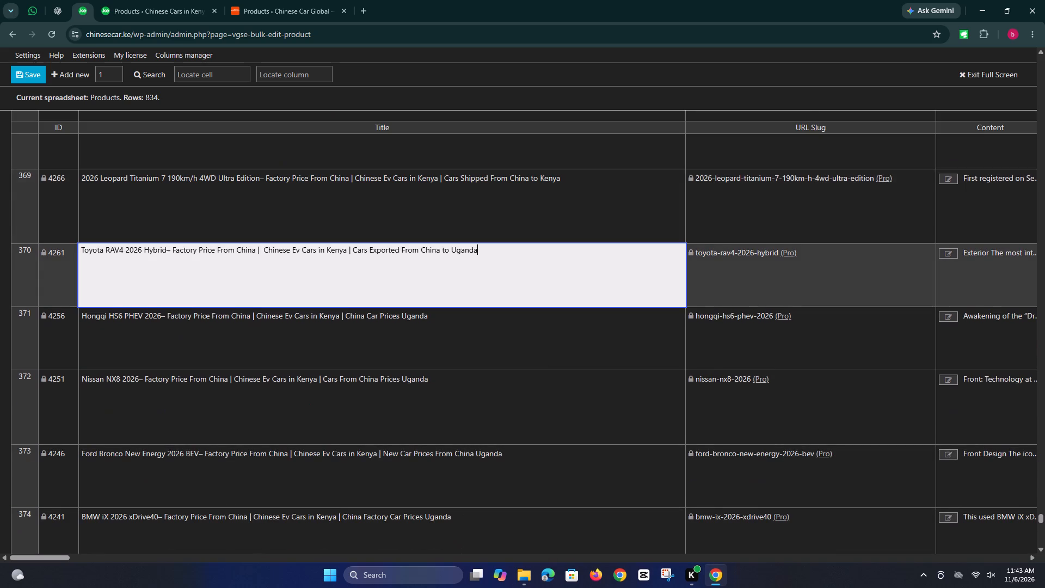
{"action": "left_click_drag", "start_coordinate": [488, 253], "coordinate": [451, 253]}
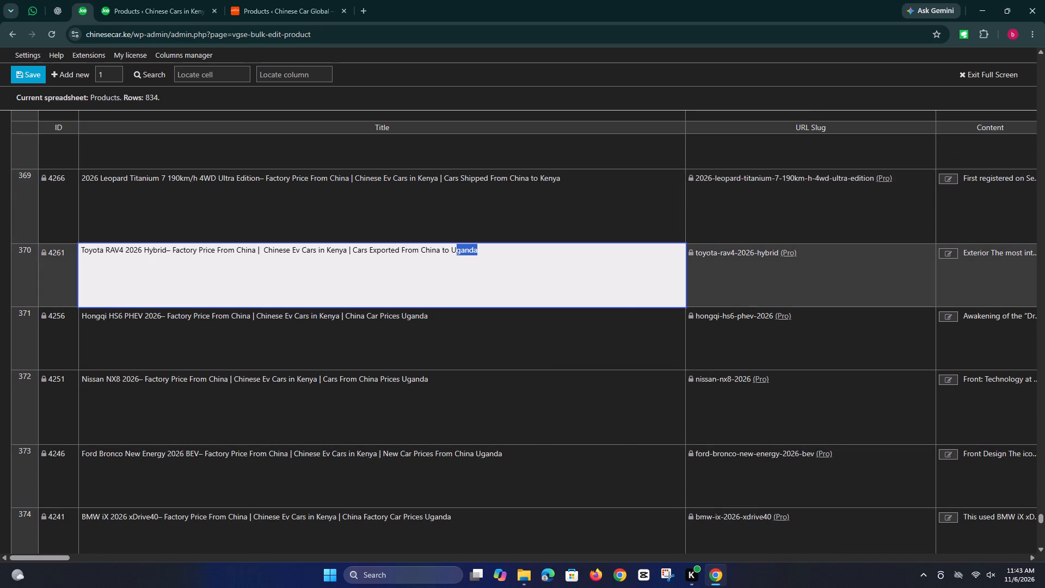
{"action": "right_click", "coordinate": [463, 250]}
{"action": "left_click", "coordinate": [506, 326]}
Change the closing country name in the Hongqi HS6 PHEV 2026 product title to Kenya.
{"action": "double_click", "coordinate": [410, 327]}
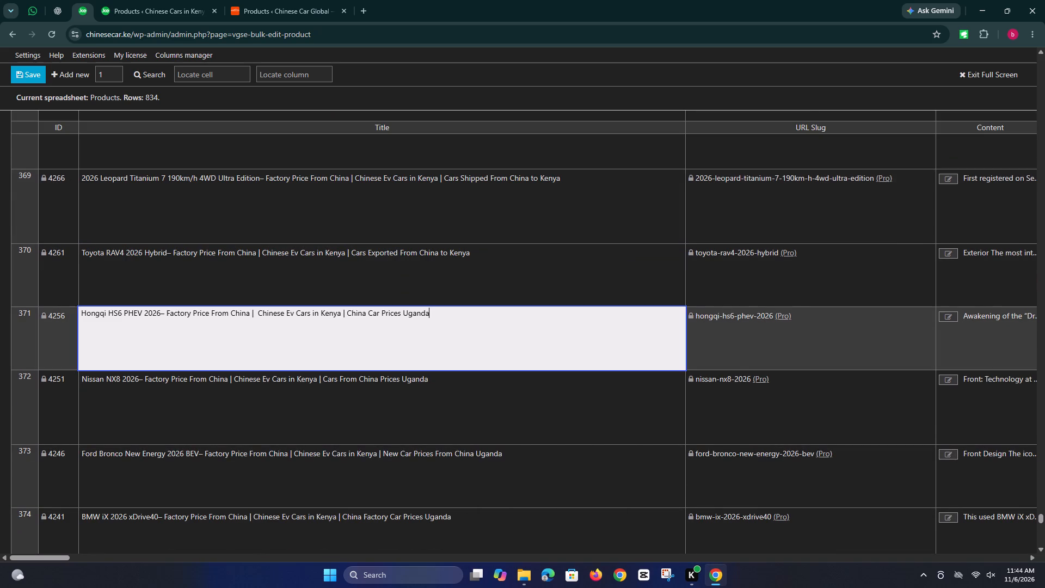
{"action": "left_click_drag", "start_coordinate": [434, 315], "coordinate": [405, 316]}
{"action": "right_click", "coordinate": [414, 315]}
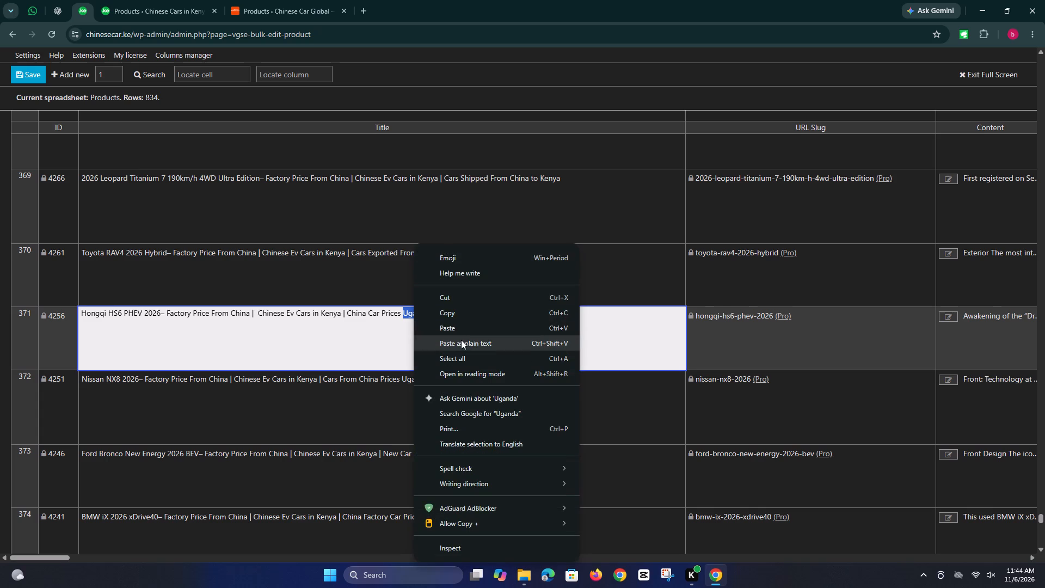
{"action": "left_click", "coordinate": [463, 329]}
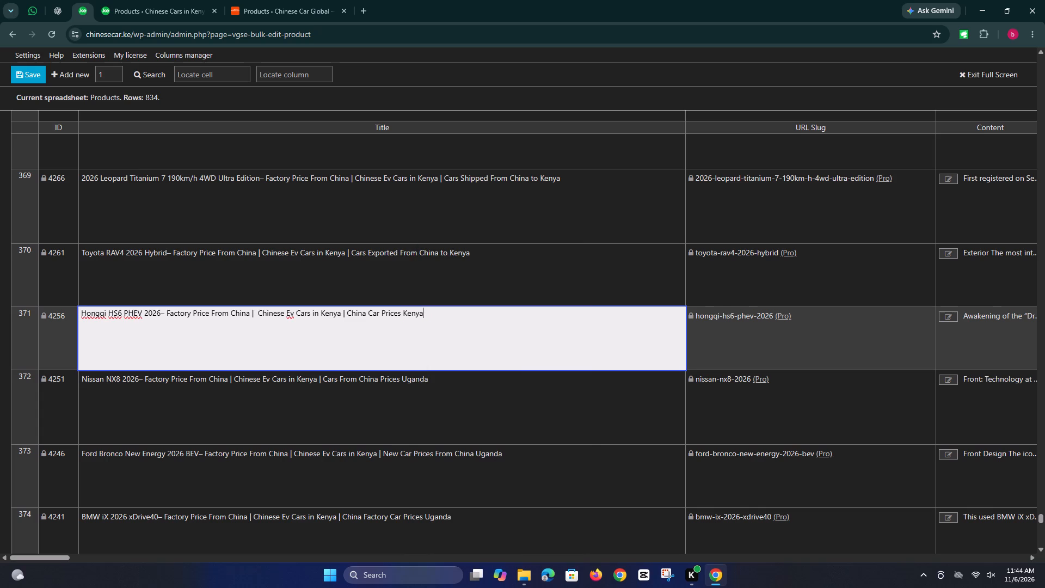
Change the closing country name in the Nissan NX8 2026 product title to Kenya.
{"action": "scroll", "coordinate": [402, 354], "scroll_direction": "down", "scroll_amount": 2}
{"action": "left_click", "coordinate": [365, 339]}
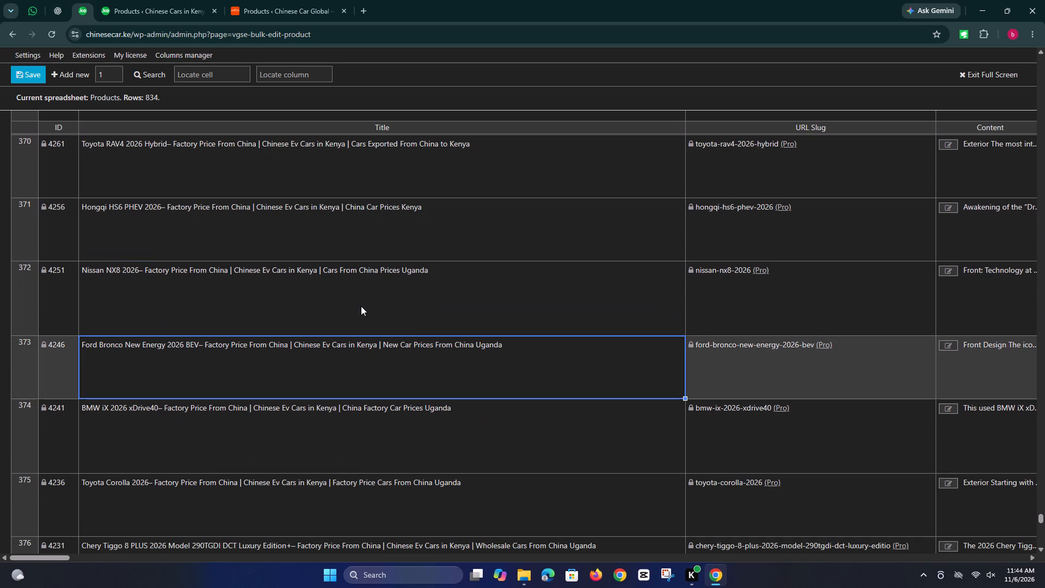
{"action": "double_click", "coordinate": [361, 306]}
{"action": "left_click_drag", "start_coordinate": [435, 271], "coordinate": [403, 268]}
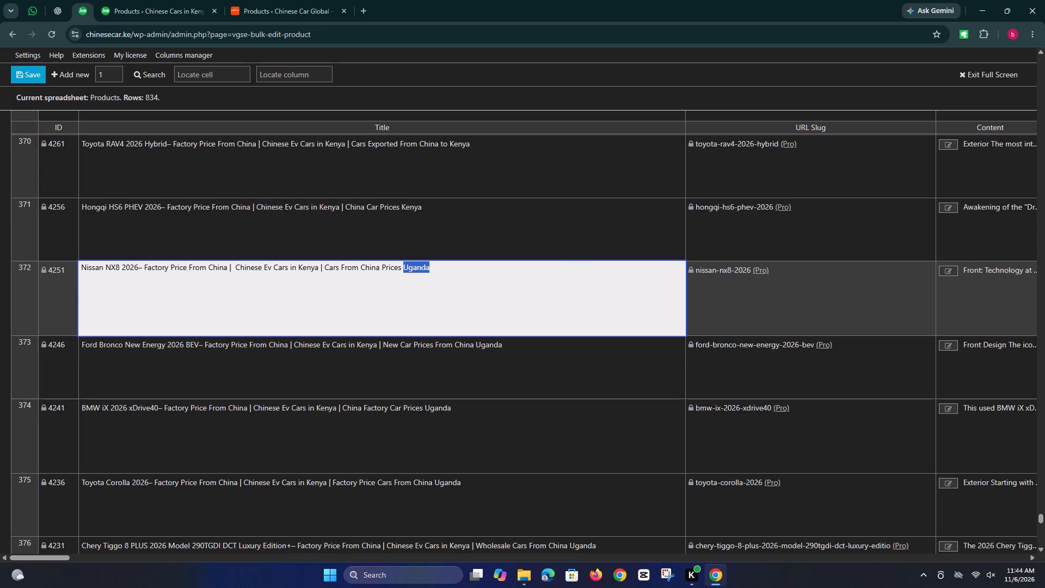
{"action": "right_click", "coordinate": [412, 269]}
{"action": "left_click", "coordinate": [453, 332]}
Change the closing country name in the Ford Bronco New Energy 2026 BEV product title to Kenya.
{"action": "double_click", "coordinate": [506, 387]}
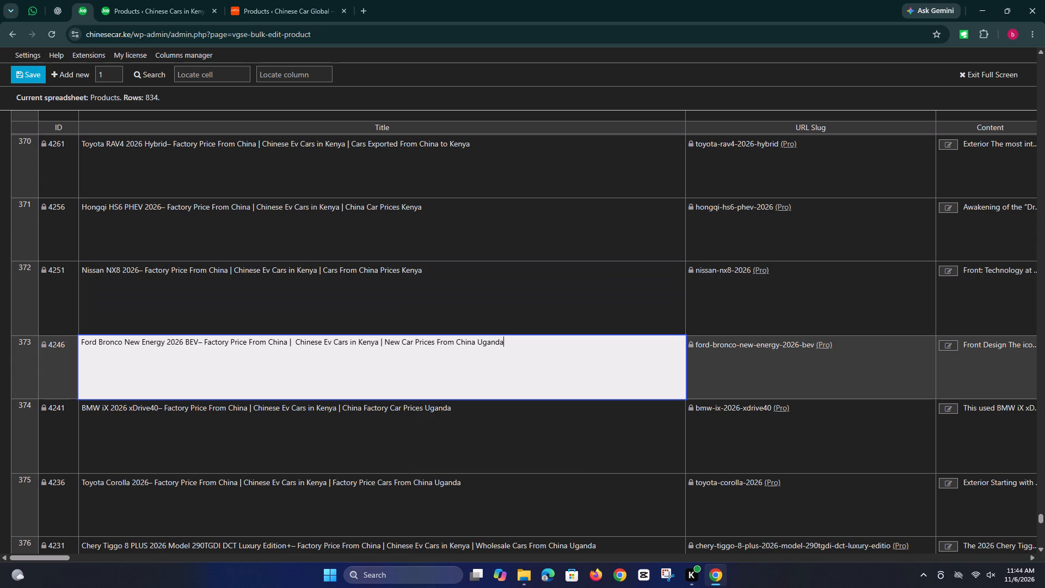
{"action": "left_click_drag", "start_coordinate": [508, 347], "coordinate": [479, 348]}
{"action": "right_click", "coordinate": [486, 346]}
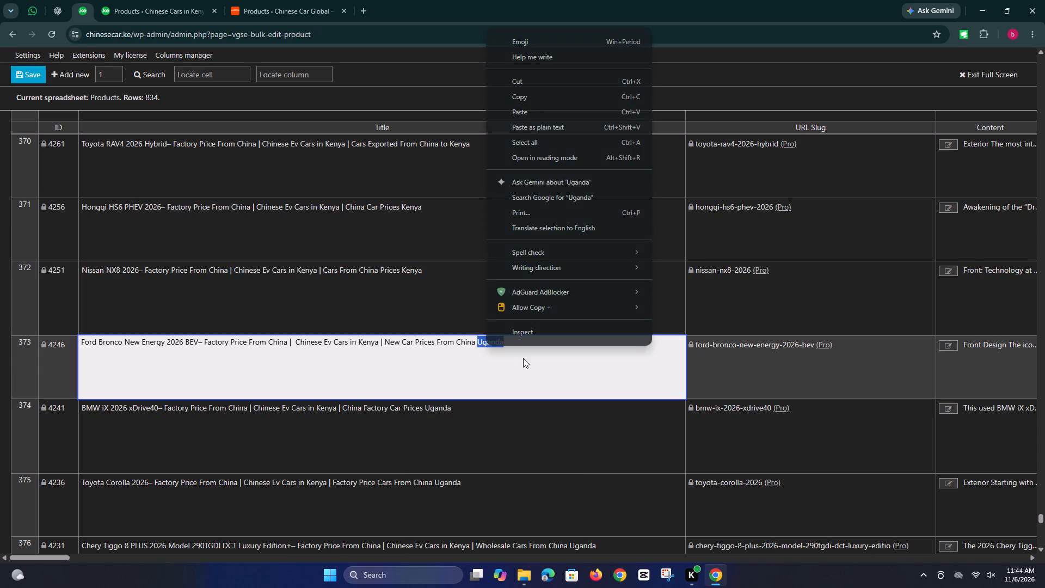
{"action": "left_click", "coordinate": [525, 111]}
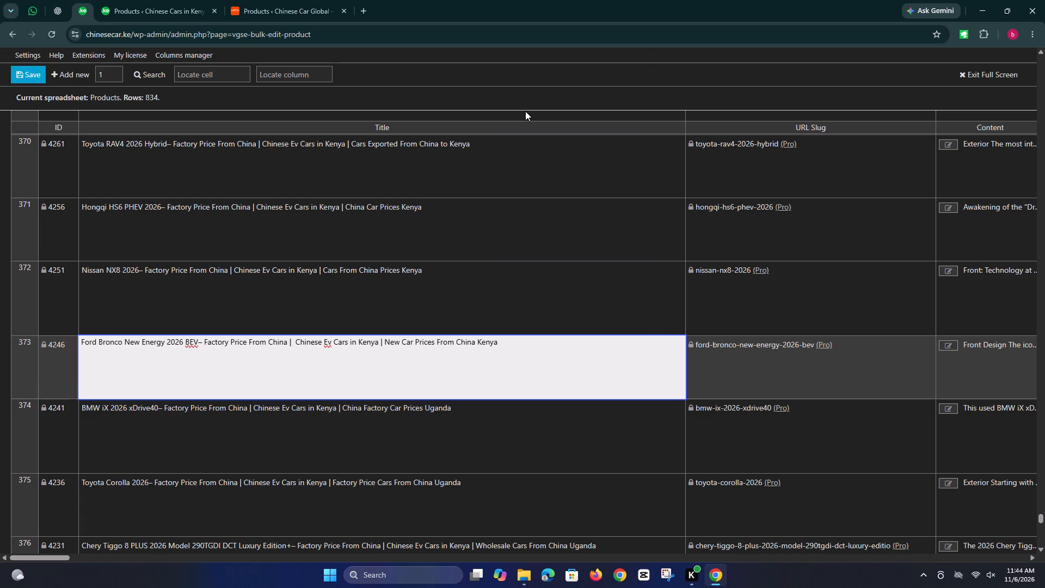
Change the closing country name in the BMW iX 2026 xDrive40 product title to Kenya.
{"action": "scroll", "coordinate": [525, 111], "scroll_direction": "down", "scroll_amount": 2}
{"action": "scroll", "coordinate": [474, 264], "scroll_direction": "down", "scroll_amount": 3}
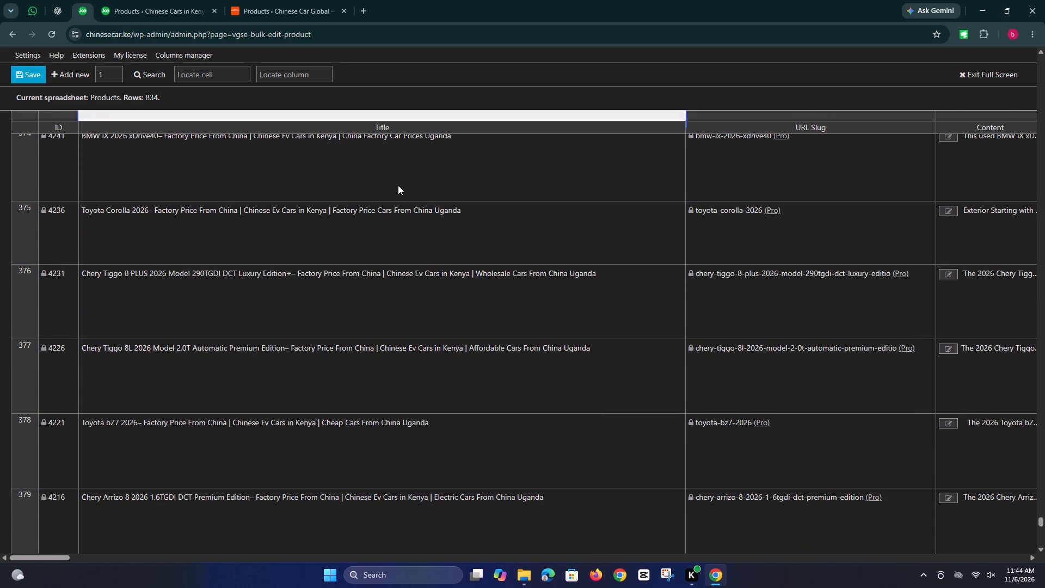
{"action": "scroll", "coordinate": [409, 178], "scroll_direction": "up", "scroll_amount": 1}
{"action": "triple_click", "coordinate": [442, 216]}
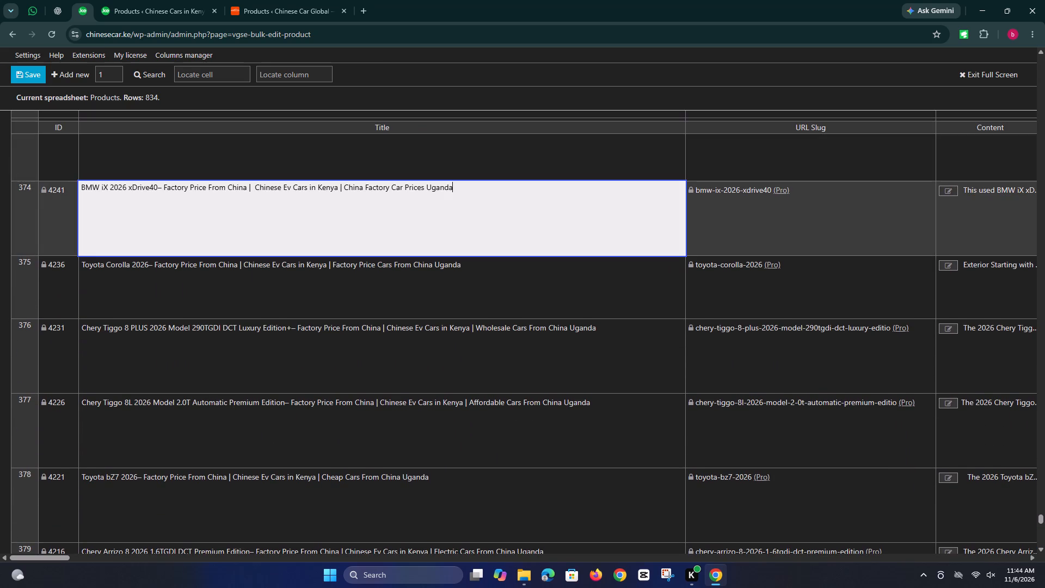
{"action": "left_click_drag", "start_coordinate": [457, 193], "coordinate": [429, 194]}
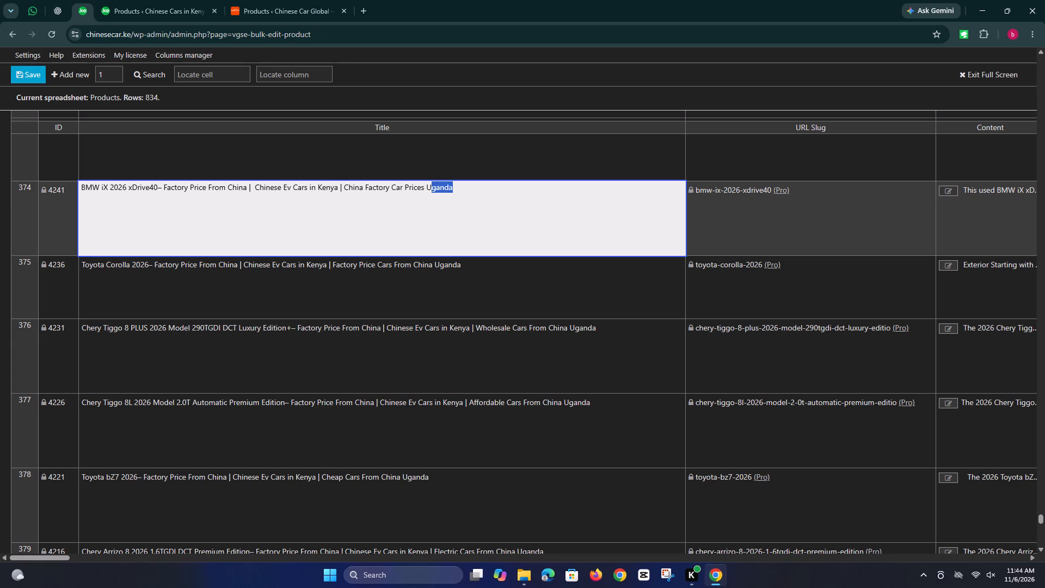
{"action": "left_click_drag", "start_coordinate": [429, 194], "coordinate": [429, 195]}
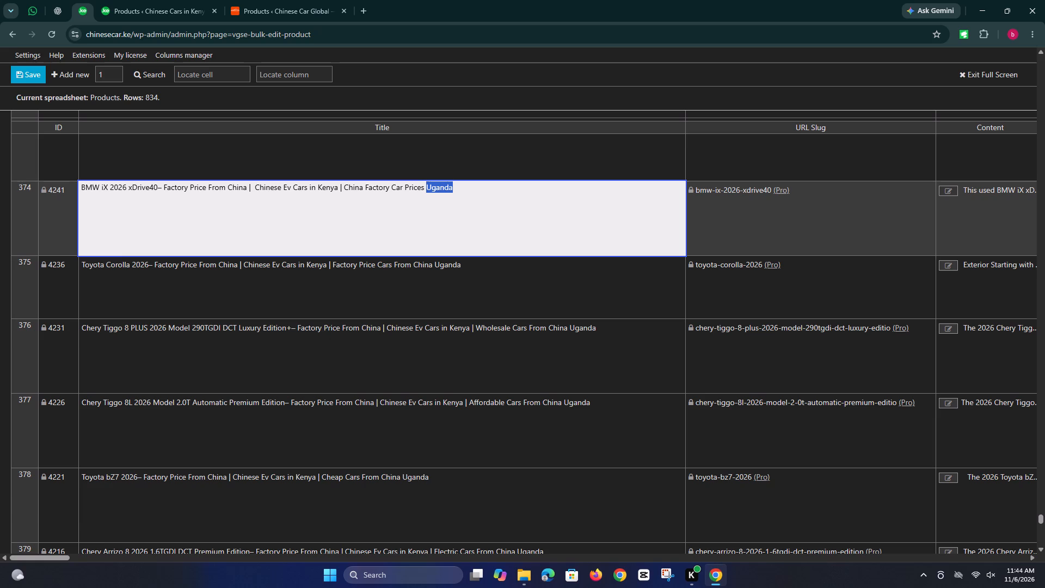
{"action": "right_click", "coordinate": [440, 188]}
{"action": "left_click", "coordinate": [470, 276]}
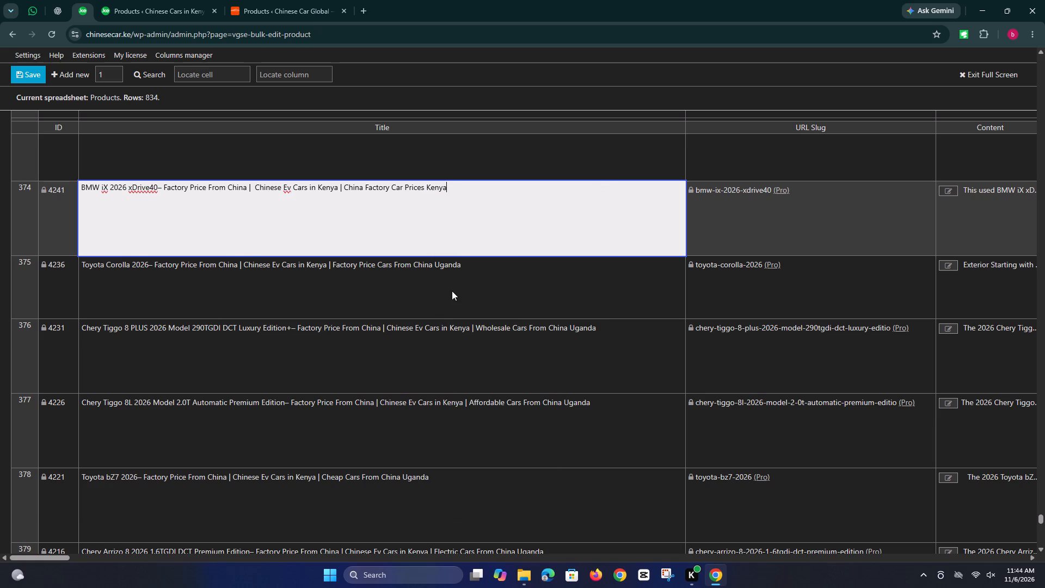
Change the closing country name in the Toyota Corolla 2026 product title to Kenya.
{"action": "double_click", "coordinate": [452, 291]}
{"action": "left_click_drag", "start_coordinate": [469, 263], "coordinate": [438, 265]}
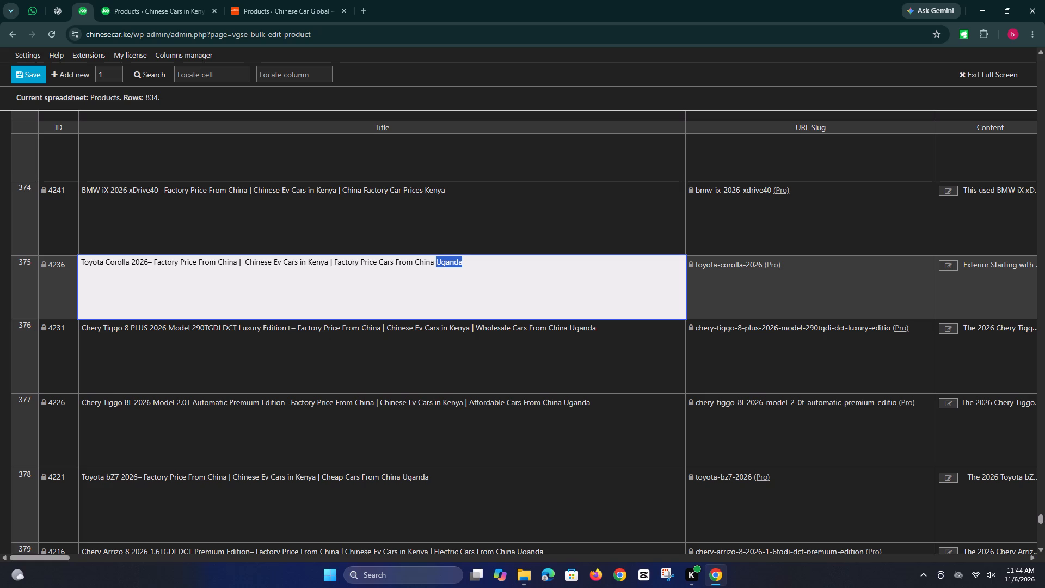
{"action": "right_click", "coordinate": [448, 264]}
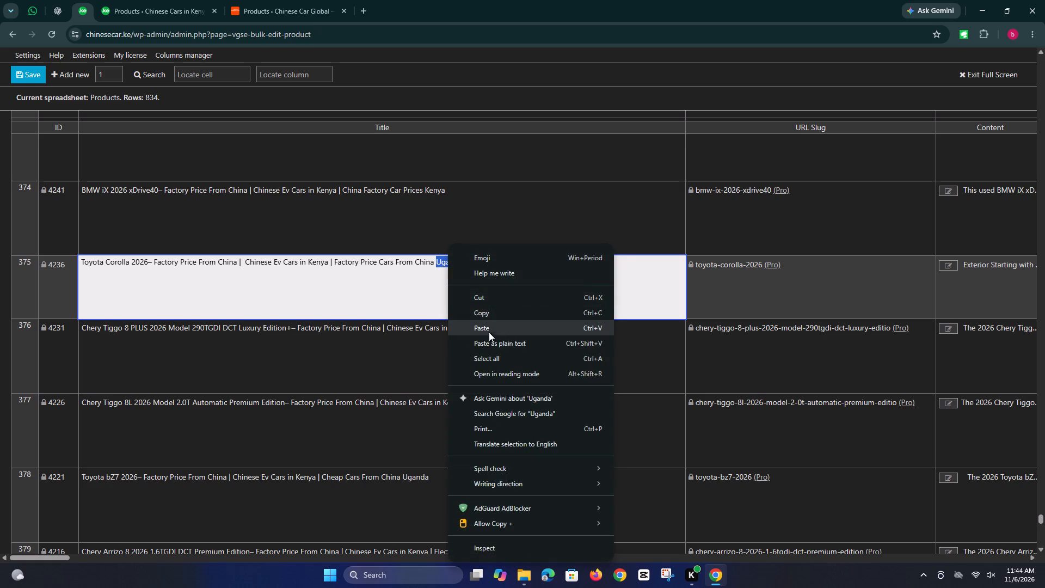
{"action": "left_click", "coordinate": [491, 330]}
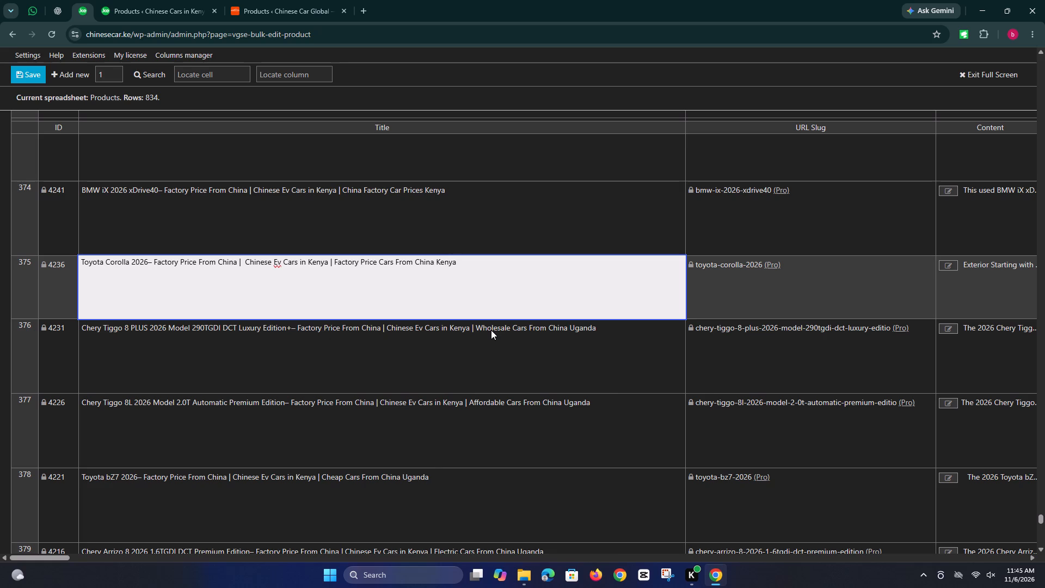
Change the closing country name in the Chery Tiggo 8 PLUS 2026 290TGDI DCT Luxury Edition+ product title to Kenya.
{"action": "scroll", "coordinate": [491, 330], "scroll_direction": "down", "scroll_amount": 2}
{"action": "double_click", "coordinate": [533, 246]}
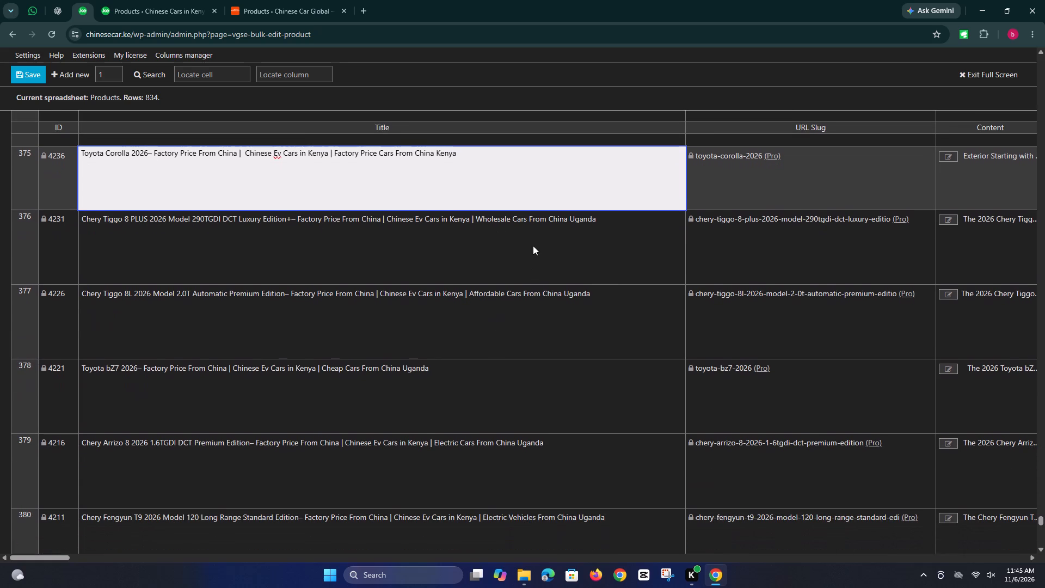
{"action": "double_click", "coordinate": [595, 224]}
{"action": "left_click_drag", "start_coordinate": [602, 221], "coordinate": [572, 219]}
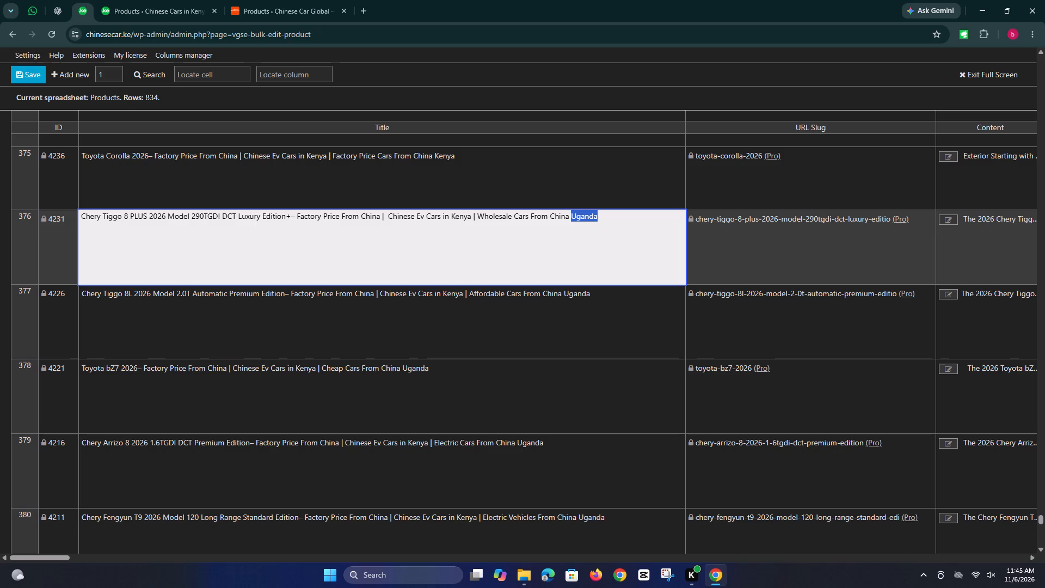
{"action": "right_click", "coordinate": [579, 216]}
{"action": "left_click", "coordinate": [614, 298]}
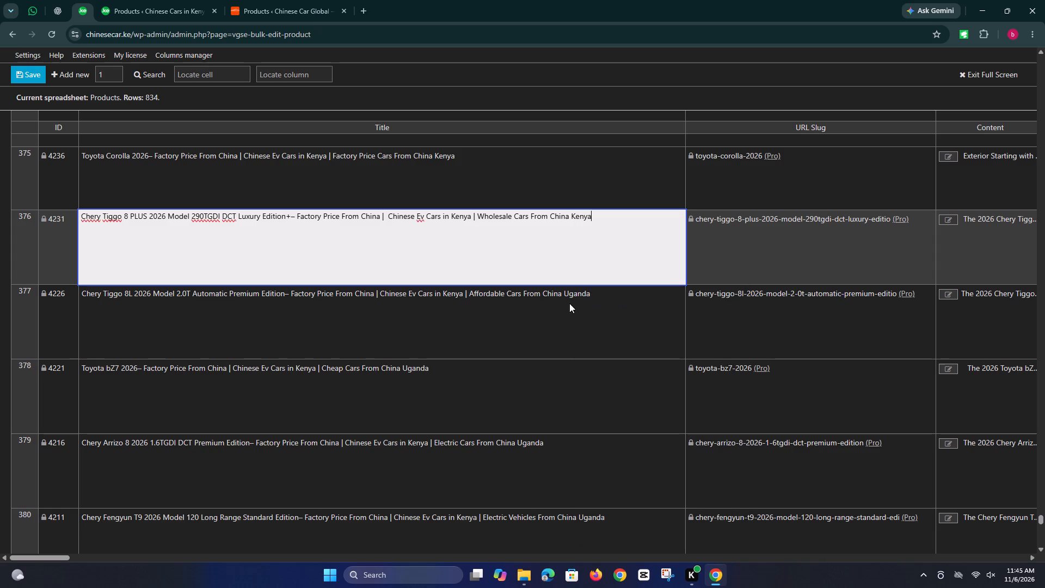
Change the closing country name in the Chery Tiggo 8L 2026 2.0T Automatic Premium Edition product title to Kenya.
{"action": "double_click", "coordinate": [569, 303]}
{"action": "left_click_drag", "start_coordinate": [601, 290], "coordinate": [566, 299]}
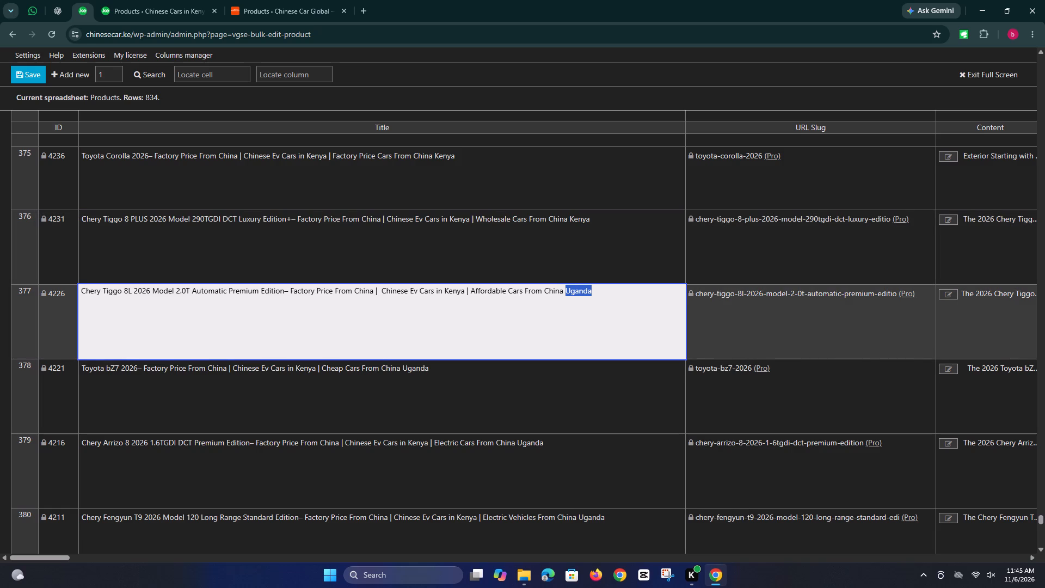
{"action": "right_click", "coordinate": [574, 290]}
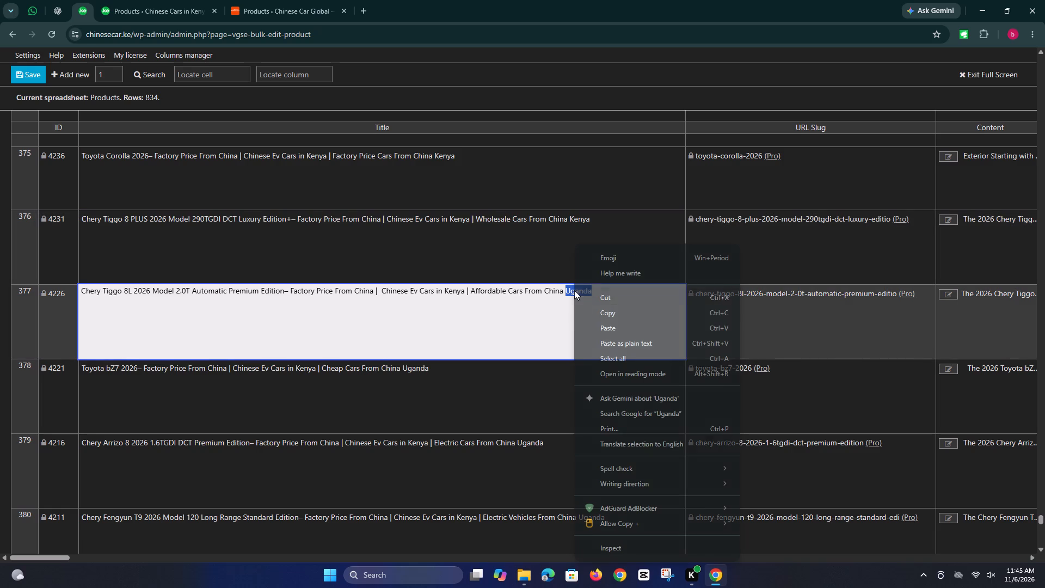
{"action": "left_click", "coordinate": [628, 332]}
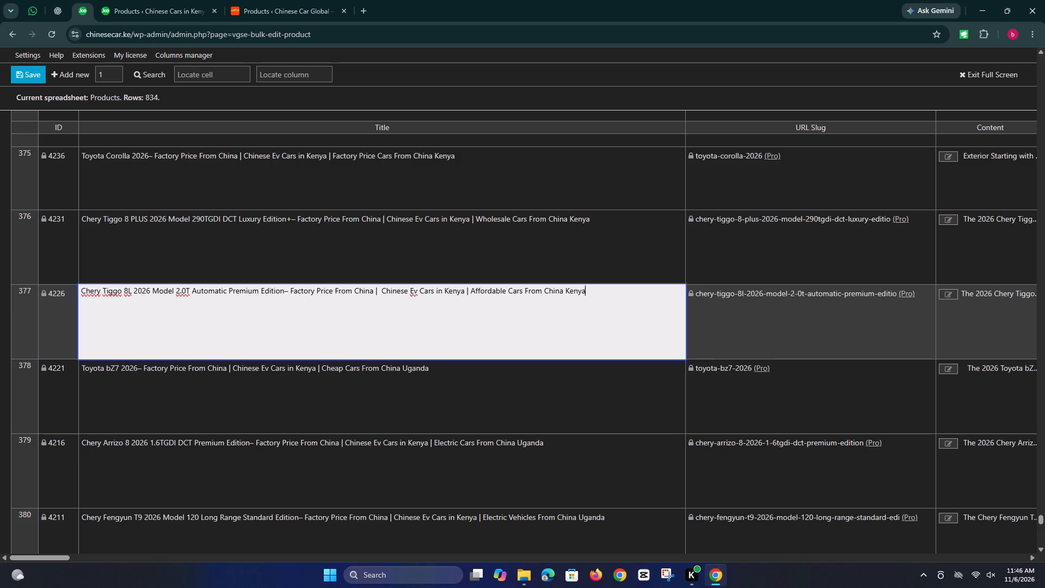
Change the closing country name in the Toyota bZ7 2026 product title to Kenya.
{"action": "scroll", "coordinate": [422, 360], "scroll_direction": "down", "scroll_amount": 3}
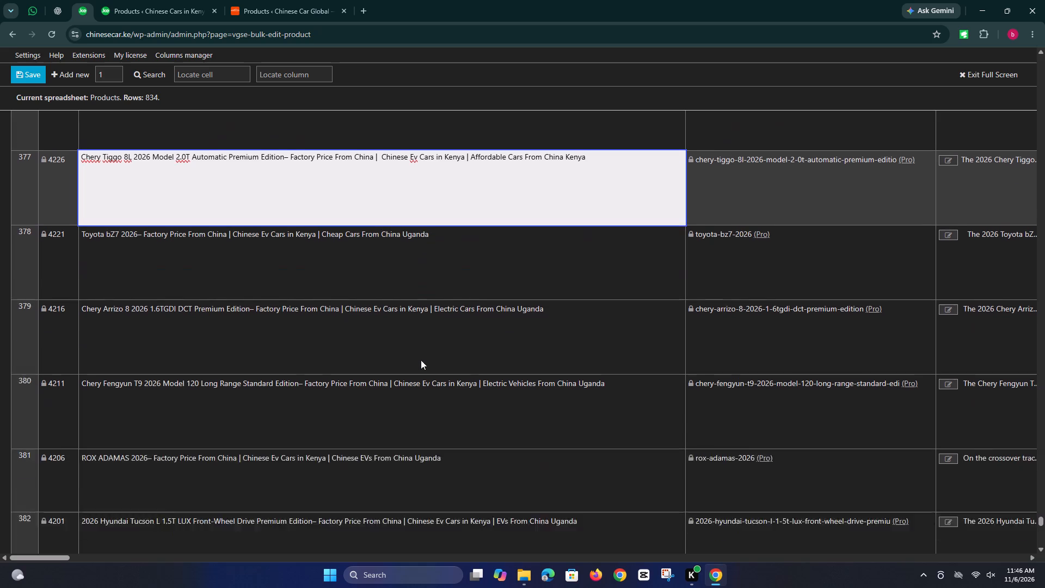
{"action": "triple_click", "coordinate": [397, 241]}
{"action": "left_click_drag", "start_coordinate": [433, 205], "coordinate": [427, 205]}
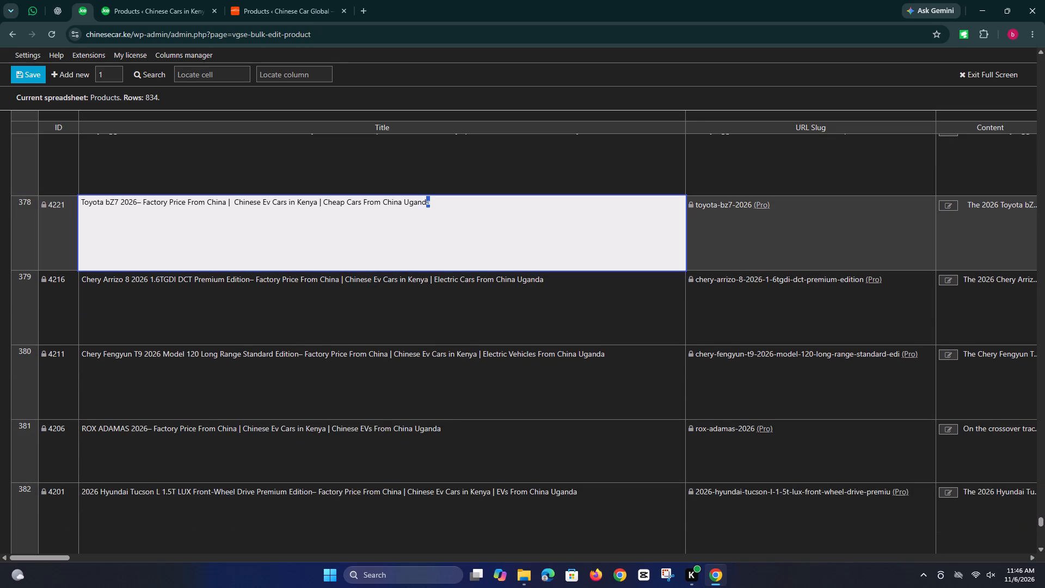
{"action": "left_click_drag", "start_coordinate": [427, 205], "coordinate": [403, 206]}
{"action": "right_click", "coordinate": [414, 203]}
{"action": "left_click", "coordinate": [465, 288]}
Change the closing country name in the Chery Arrizo 8 2026 1.6TGDI DCT Premium Edition product title to Kenya.
{"action": "double_click", "coordinate": [528, 318]}
{"action": "left_click_drag", "start_coordinate": [549, 281], "coordinate": [521, 284]}
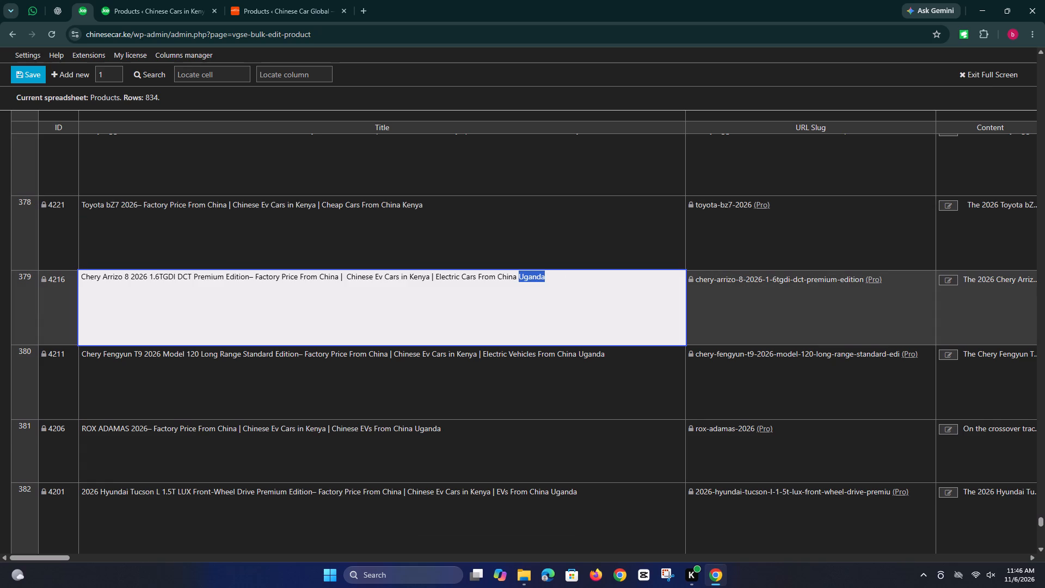
{"action": "left_click_drag", "start_coordinate": [521, 284], "coordinate": [521, 284]}
{"action": "right_click", "coordinate": [528, 278]}
{"action": "left_click", "coordinate": [575, 325]}
Change the closing country name in the Chery Fengyun T9 2026 Model 120 Long Range Standard Edition product title to Kenya.
{"action": "double_click", "coordinate": [564, 380]}
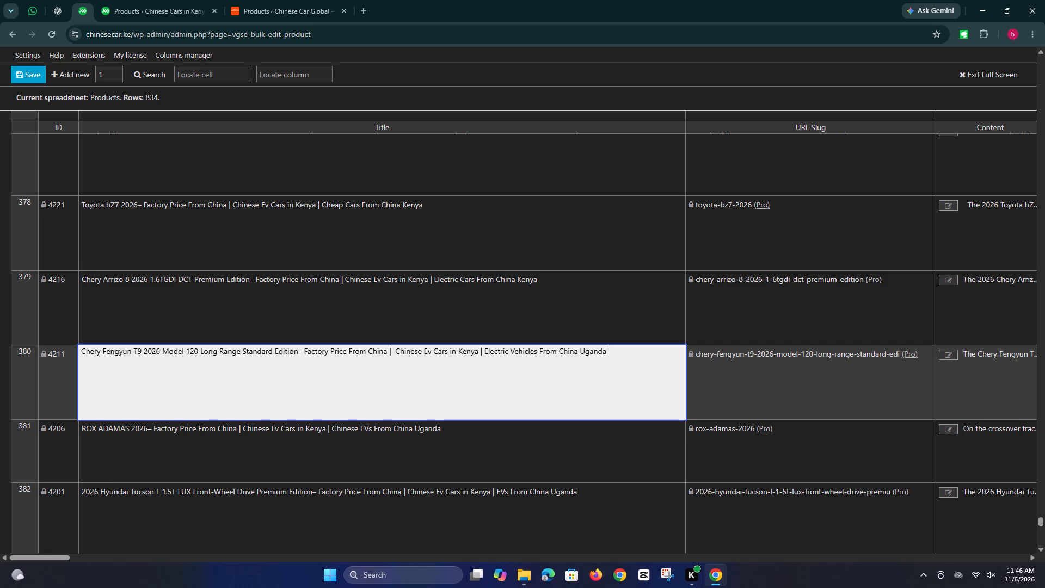
{"action": "left_click_drag", "start_coordinate": [618, 356], "coordinate": [583, 360]}
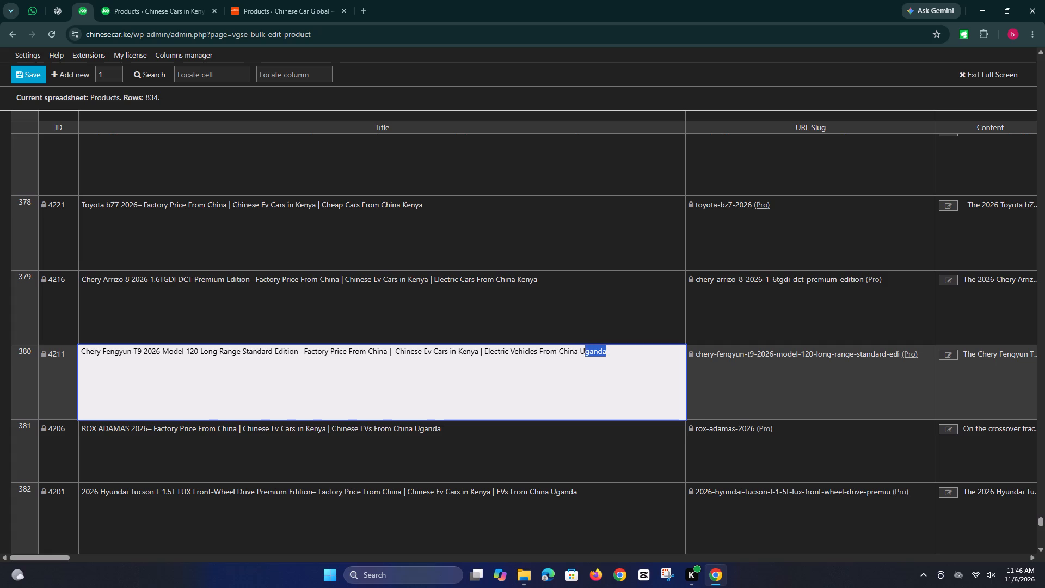
{"action": "left_click_drag", "start_coordinate": [583, 360], "coordinate": [582, 360]}
{"action": "right_click", "coordinate": [589, 356]}
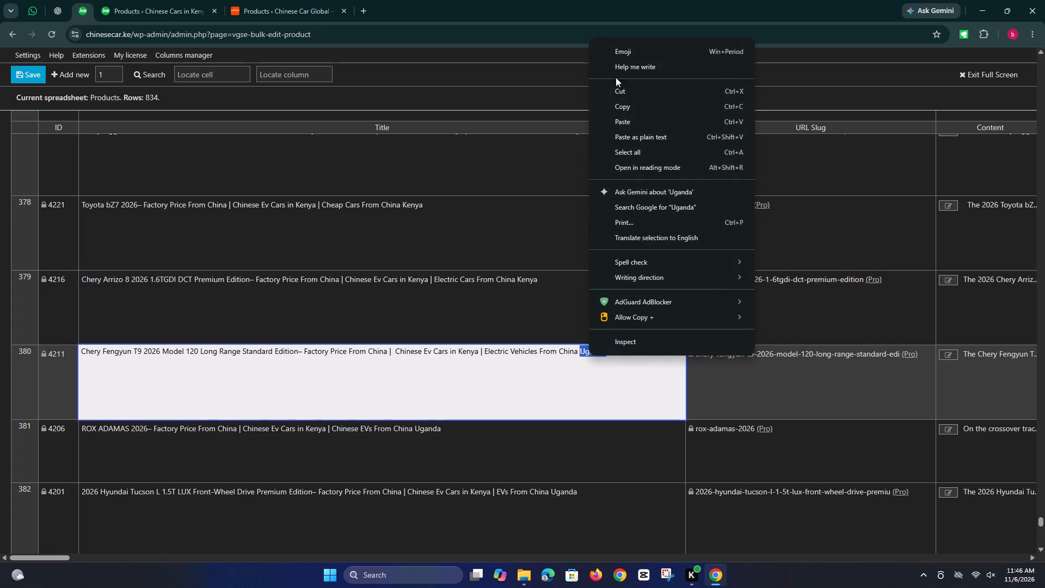
{"action": "left_click", "coordinate": [623, 119]}
Change the closing country name in the ROX ADAMAS 2026 product title to Kenya.
{"action": "scroll", "coordinate": [482, 198], "scroll_direction": "down", "scroll_amount": 1}
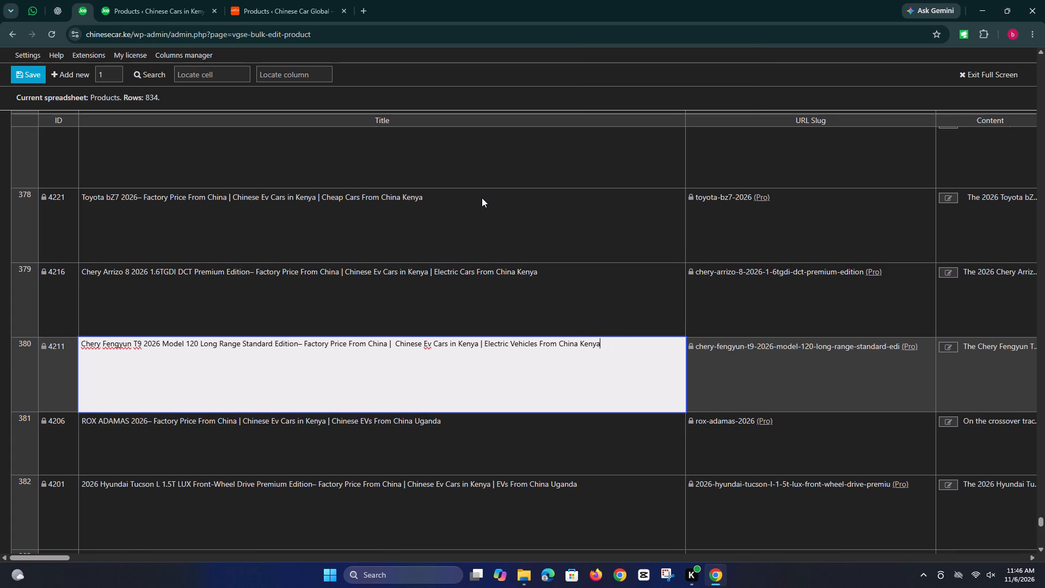
{"action": "scroll", "coordinate": [482, 198], "scroll_direction": "down", "scroll_amount": 1}
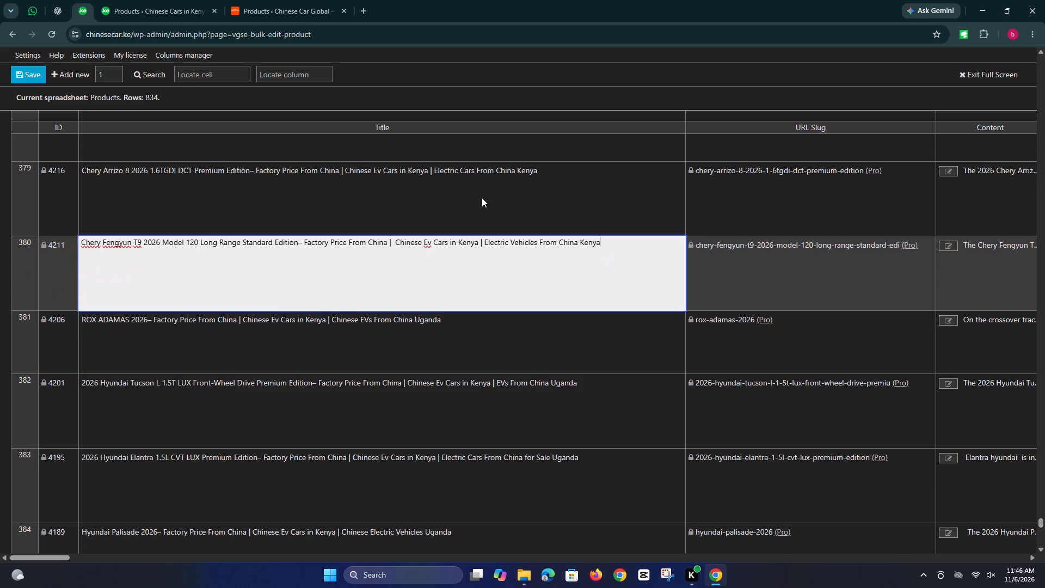
{"action": "scroll", "coordinate": [482, 198], "scroll_direction": "down", "scroll_amount": 2}
{"action": "left_click", "coordinate": [457, 229]}
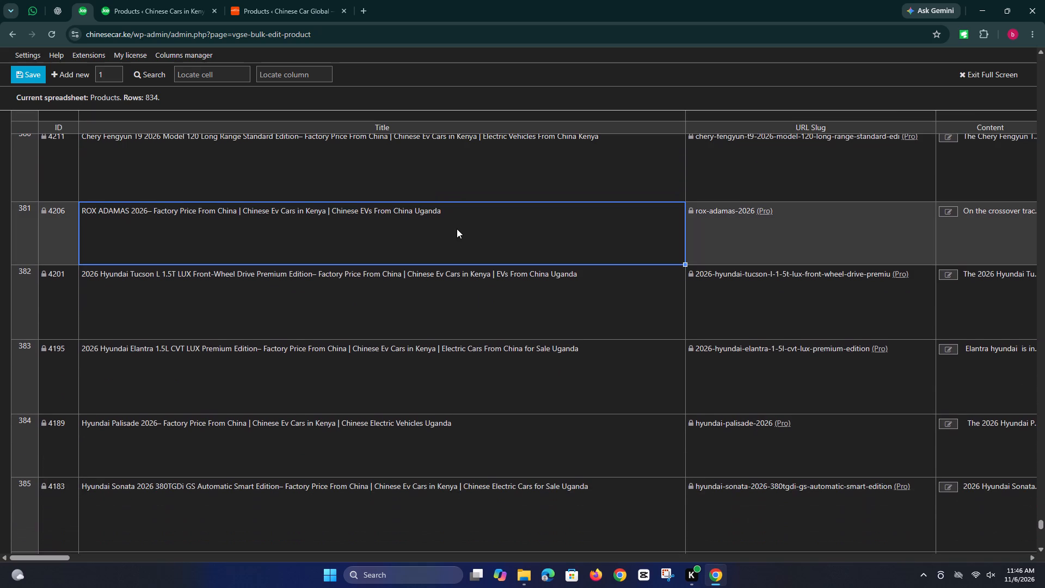
{"action": "double_click", "coordinate": [444, 224]}
{"action": "left_click_drag", "start_coordinate": [452, 212], "coordinate": [419, 213]}
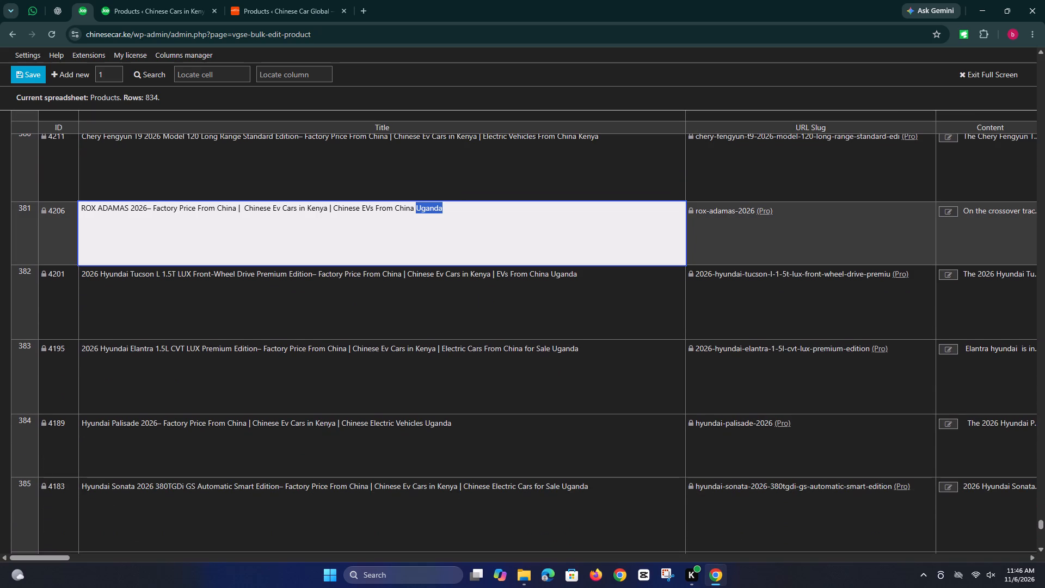
{"action": "right_click", "coordinate": [428, 210]}
{"action": "left_click", "coordinate": [479, 297]}
Change the closing country name in the 2026 Hyundai Tucson L 1.5T LUX Front-Wheel Drive Premium Edition product title to Kenya.
{"action": "double_click", "coordinate": [592, 301]}
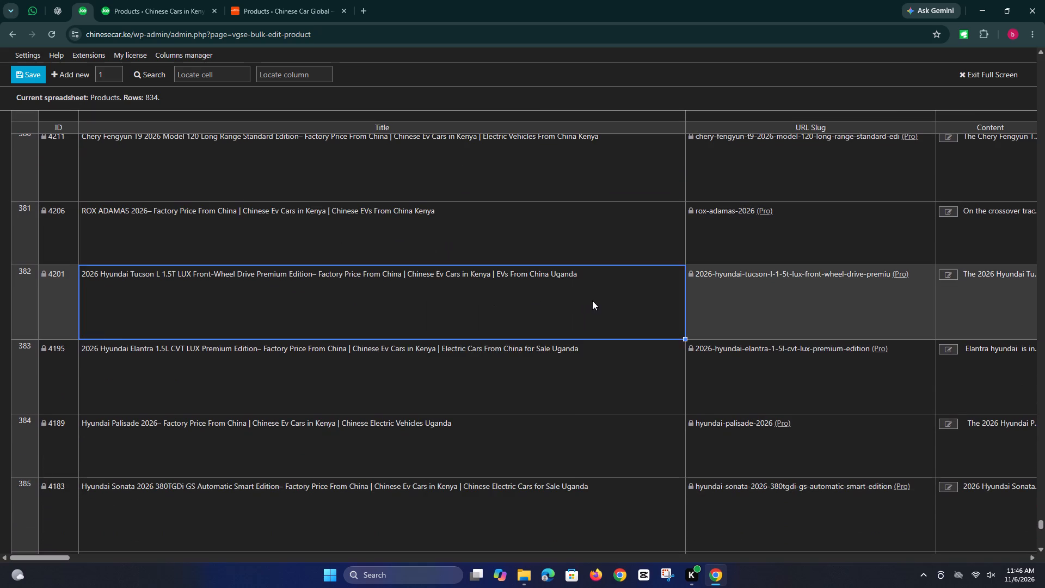
{"action": "left_click_drag", "start_coordinate": [590, 280], "coordinate": [554, 280]}
{"action": "right_click", "coordinate": [564, 276]}
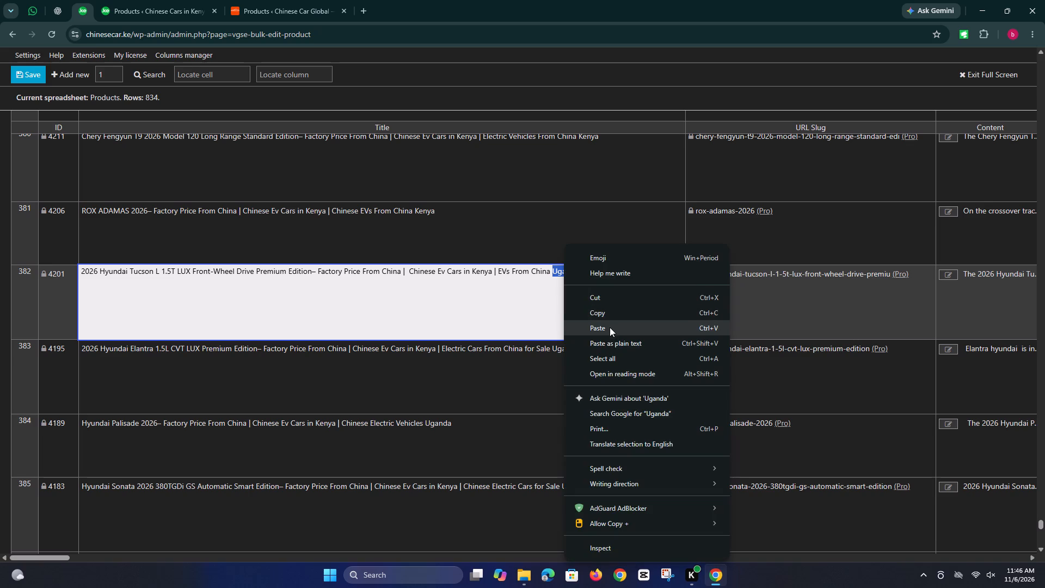
{"action": "left_click", "coordinate": [610, 327]}
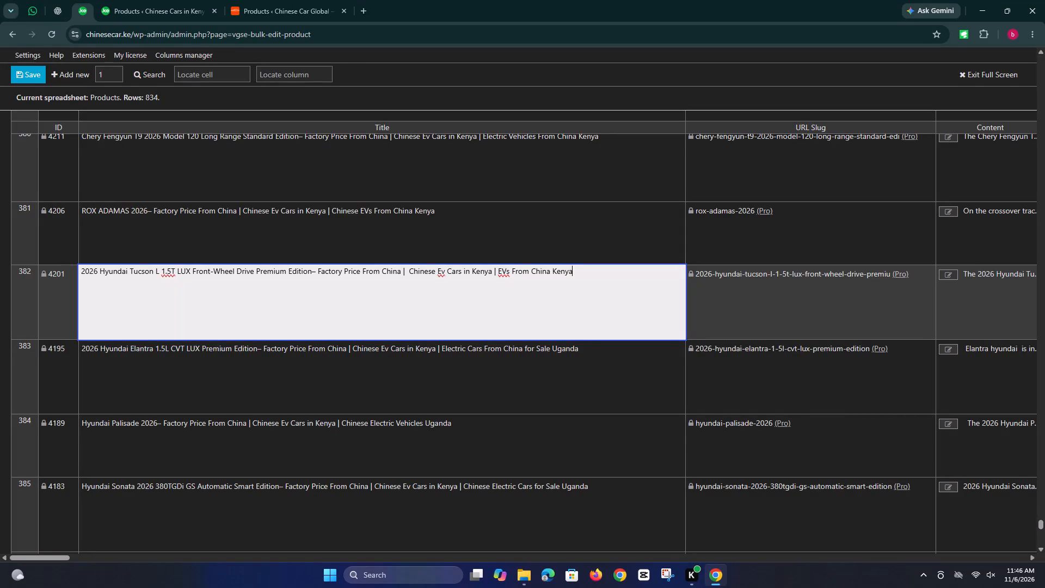
Change the closing country name in the 2026 Hyundai Elantra 1.5L CVT LUX Premium Edition product title to Kenya.
{"action": "double_click", "coordinate": [587, 353]}
{"action": "left_click_drag", "start_coordinate": [589, 351], "coordinate": [560, 353]}
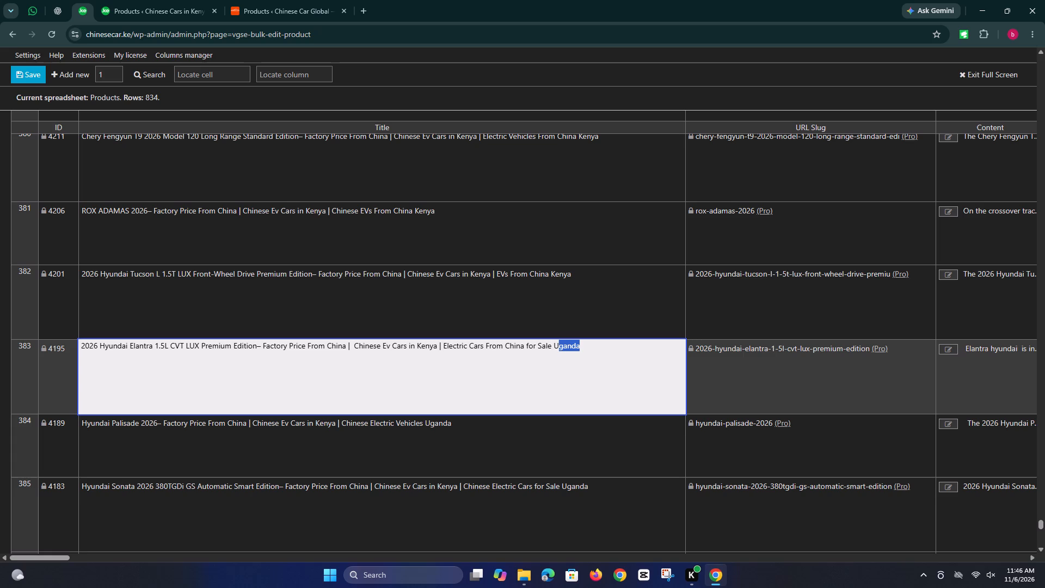
{"action": "left_click_drag", "start_coordinate": [560, 353], "coordinate": [555, 355]}
{"action": "right_click", "coordinate": [565, 350]}
{"action": "left_click", "coordinate": [617, 116]}
Change the closing country name in the Hyundai Palisade 2026 product title to Kenya.
{"action": "scroll", "coordinate": [421, 333], "scroll_direction": "down", "scroll_amount": 3}
{"action": "triple_click", "coordinate": [445, 276]}
{"action": "left_click_drag", "start_coordinate": [454, 264], "coordinate": [441, 264]}
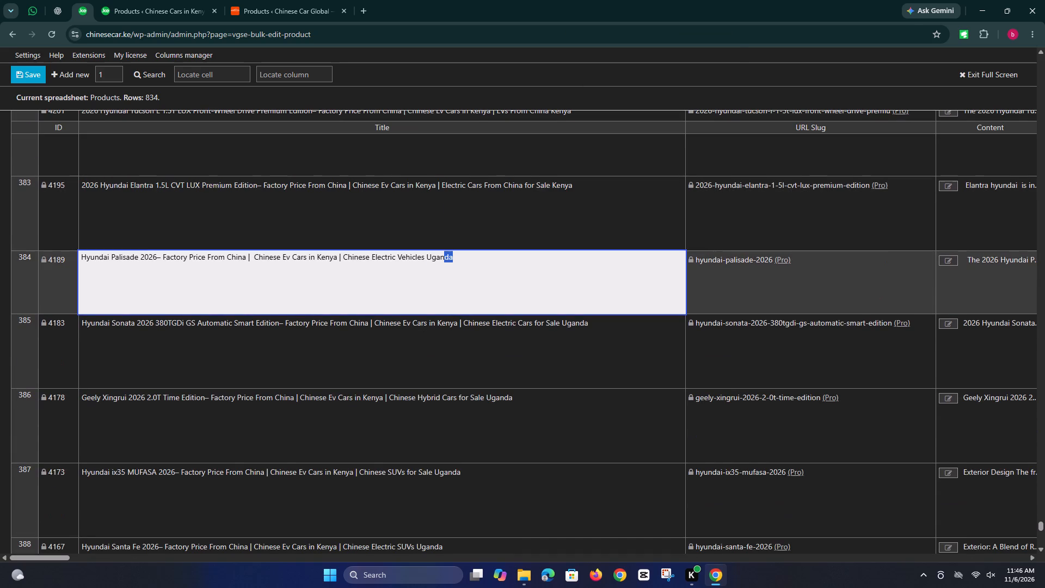
{"action": "left_click_drag", "start_coordinate": [441, 264], "coordinate": [428, 265]}
{"action": "right_click", "coordinate": [438, 260]}
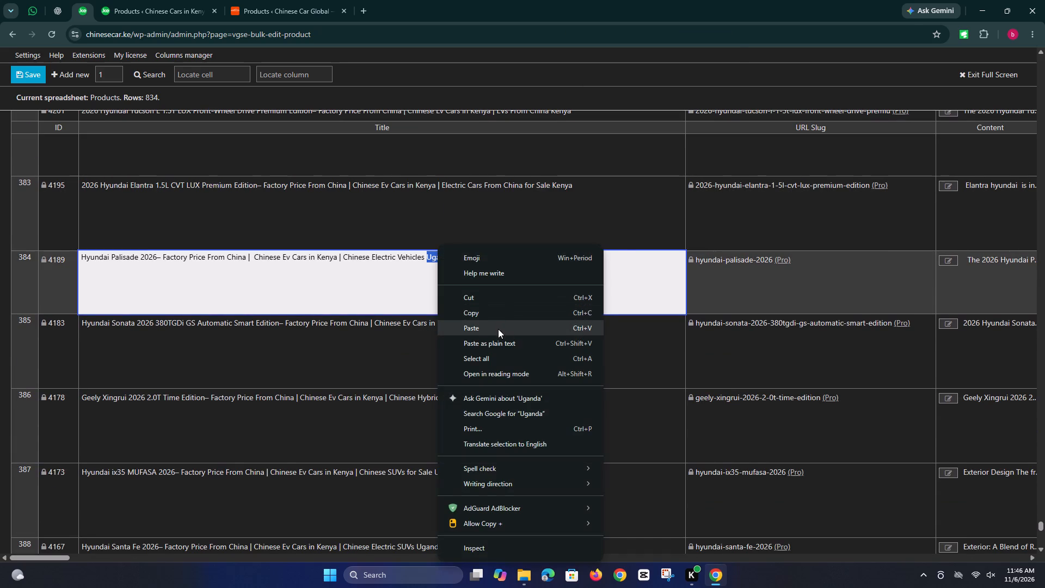
{"action": "left_click", "coordinate": [498, 329]}
Change the closing country name in the Hyundai Sonata 2026 380TGDi GS Automatic Smart Edition product title to Kenya.
{"action": "double_click", "coordinate": [600, 340]}
{"action": "left_click_drag", "start_coordinate": [600, 324], "coordinate": [566, 329]}
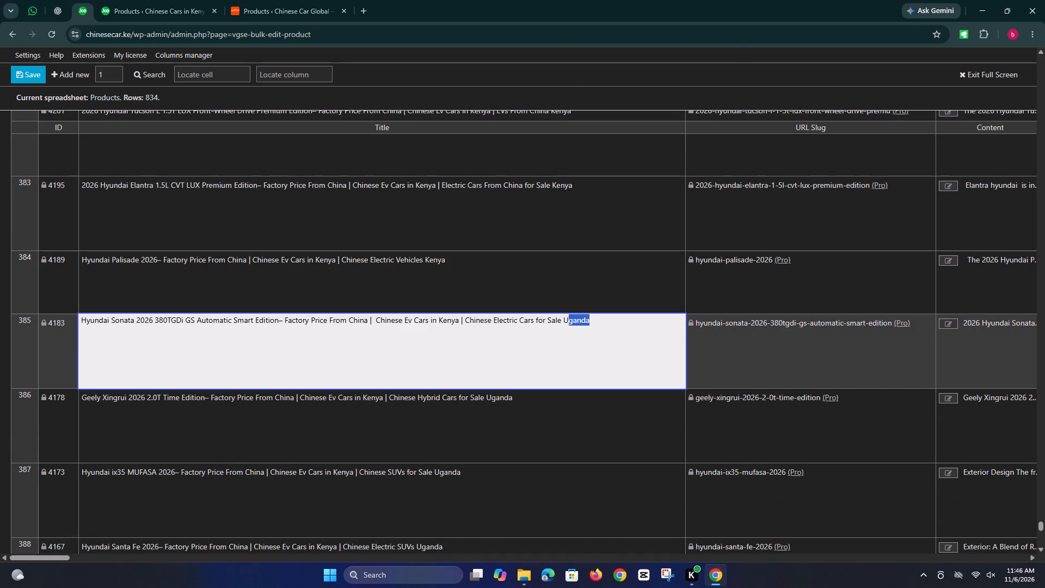
{"action": "left_click_drag", "start_coordinate": [566, 329], "coordinate": [565, 330]}
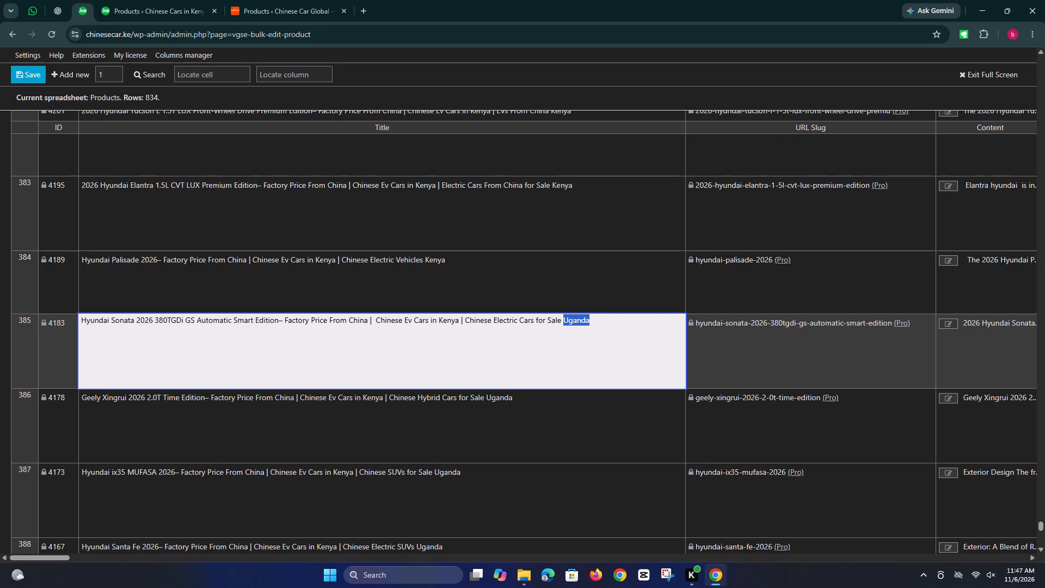
{"action": "right_click", "coordinate": [576, 323]}
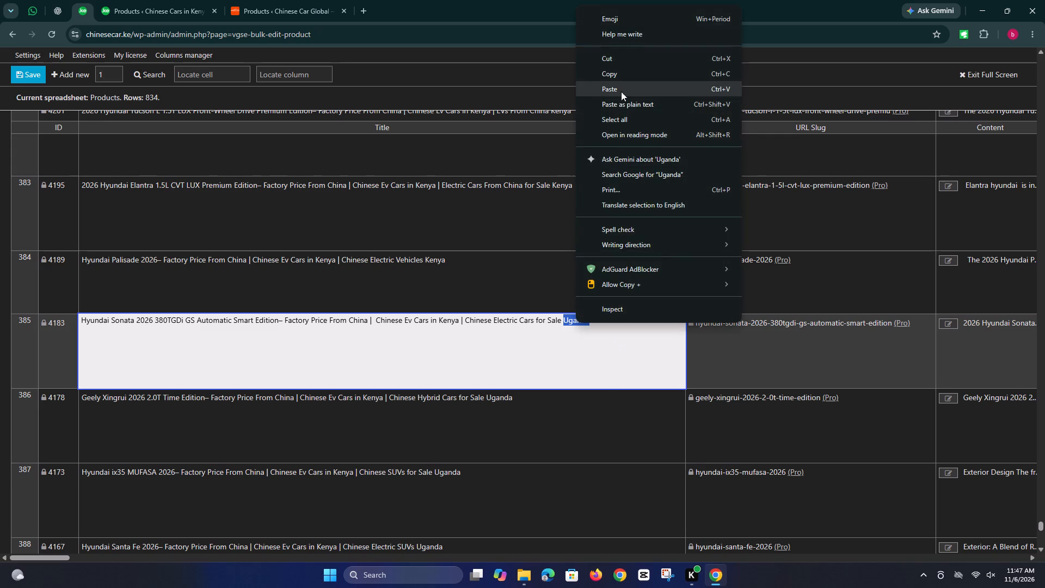
{"action": "left_click", "coordinate": [623, 92]}
Change the closing country name in the Geely Xingrui 2026 2.0T Time Edition product title to Kenya.
{"action": "scroll", "coordinate": [495, 319], "scroll_direction": "down", "scroll_amount": 3}
{"action": "triple_click", "coordinate": [433, 269]}
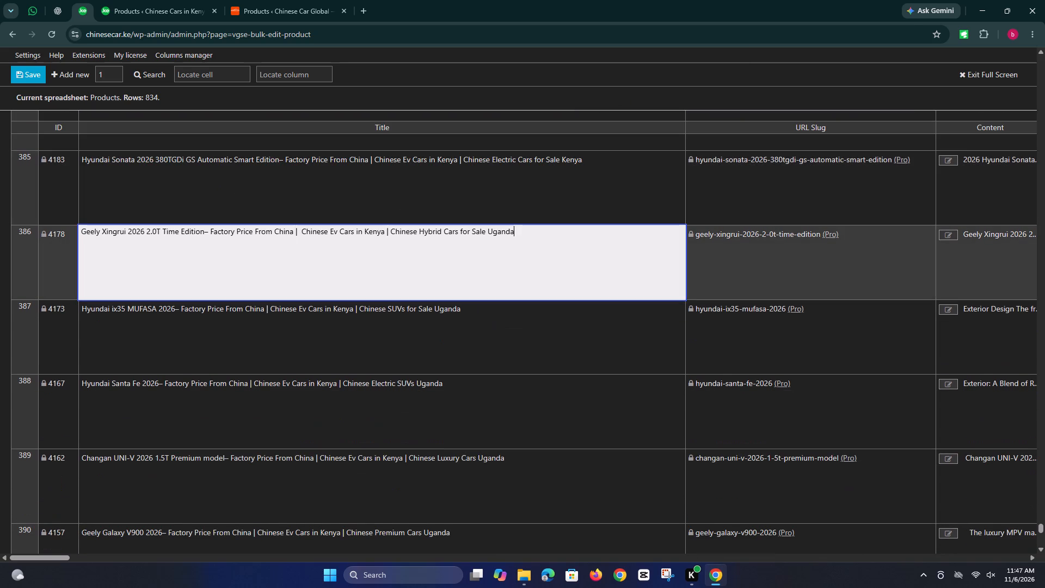
{"action": "left_click_drag", "start_coordinate": [519, 237], "coordinate": [489, 237]}
{"action": "right_click", "coordinate": [502, 234]}
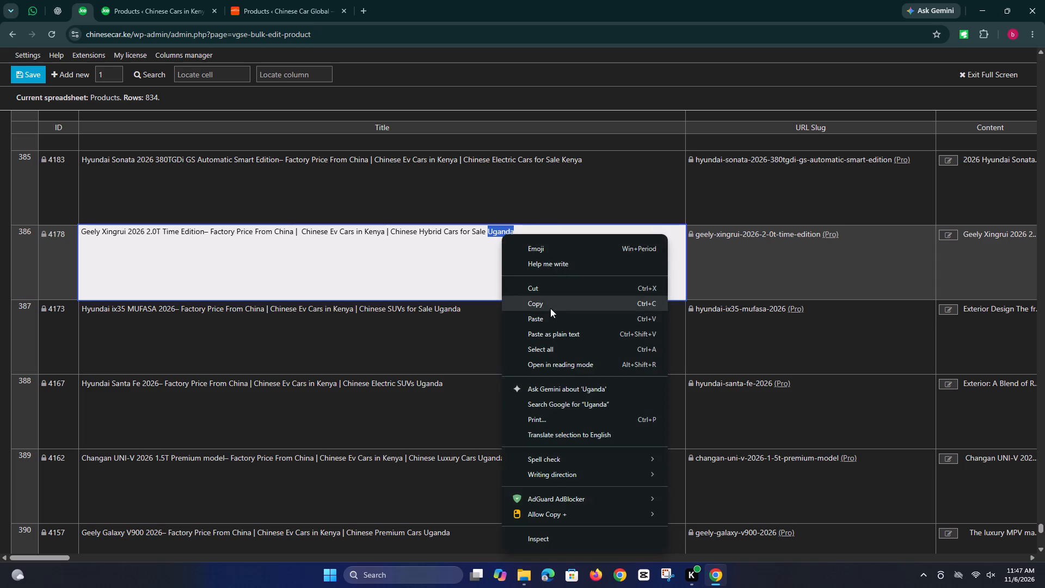
{"action": "left_click", "coordinate": [548, 322]}
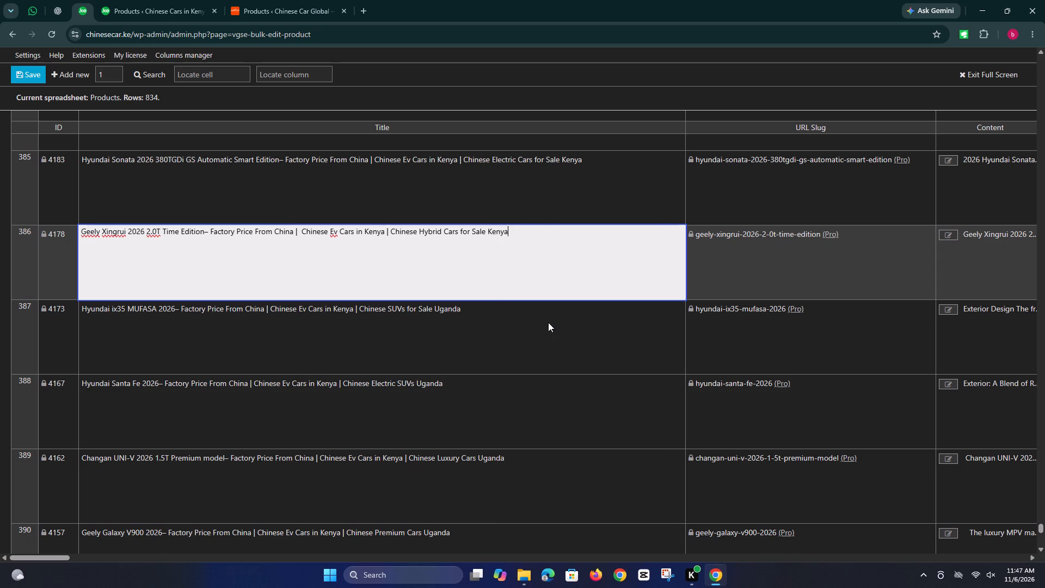
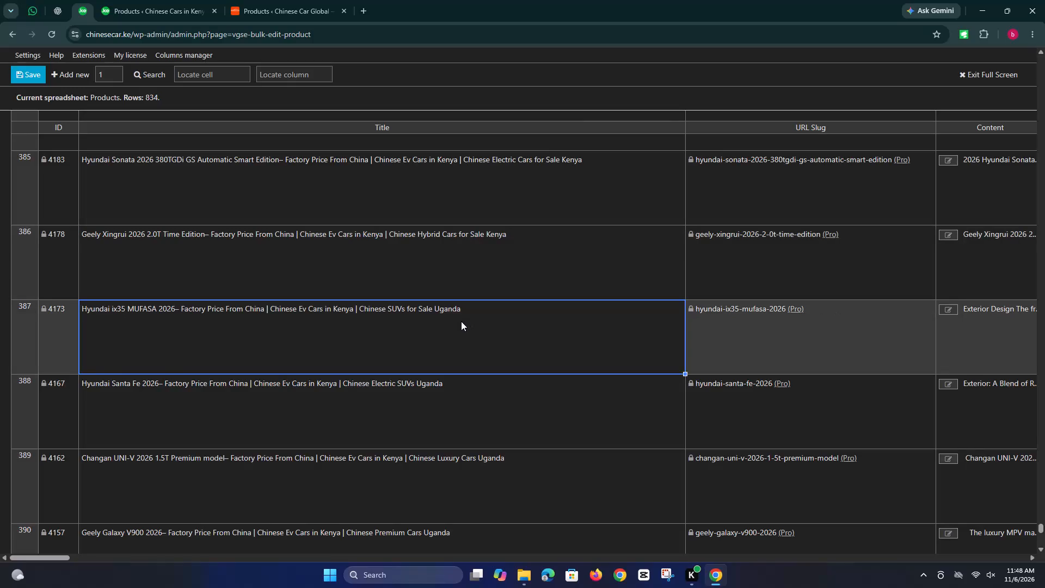
Change the closing country name in the Hyundai ix35 MUFASA 2026 product title to Kenya.
{"action": "left_click_drag", "start_coordinate": [474, 308], "coordinate": [463, 308]}
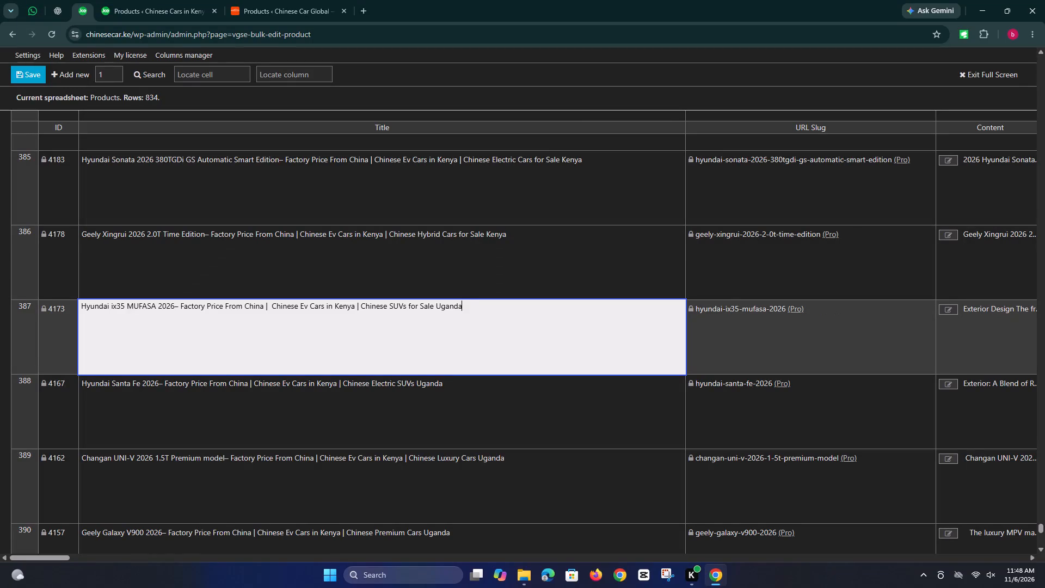
{"action": "left_click_drag", "start_coordinate": [463, 308], "coordinate": [437, 310]}
{"action": "right_click", "coordinate": [445, 308]}
{"action": "left_click", "coordinate": [484, 326]}
Change the closing country name in the Hyundai Santa Fe 2026 product title to Kenya.
{"action": "scroll", "coordinate": [452, 341], "scroll_direction": "down", "scroll_amount": 2}
{"action": "triple_click", "coordinate": [388, 293]}
{"action": "left_click_drag", "start_coordinate": [454, 269], "coordinate": [420, 276]}
{"action": "right_click", "coordinate": [427, 274]}
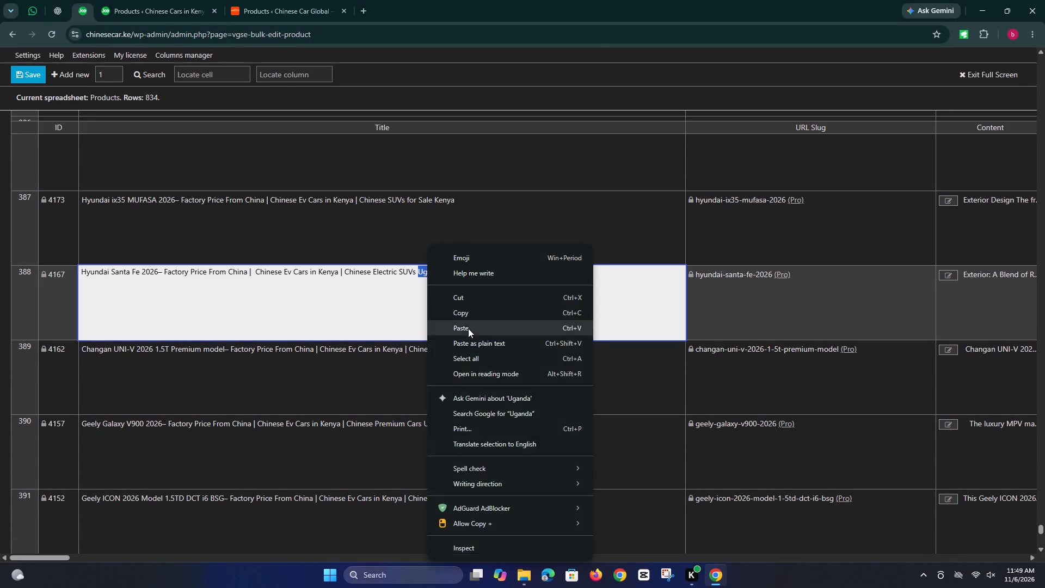
{"action": "left_click", "coordinate": [468, 328]}
Change the closing country name in the Changan UNI-V 2026 1.5T Premium model product title to Kenya.
{"action": "double_click", "coordinate": [497, 373]}
{"action": "left_click_drag", "start_coordinate": [509, 344], "coordinate": [481, 349]}
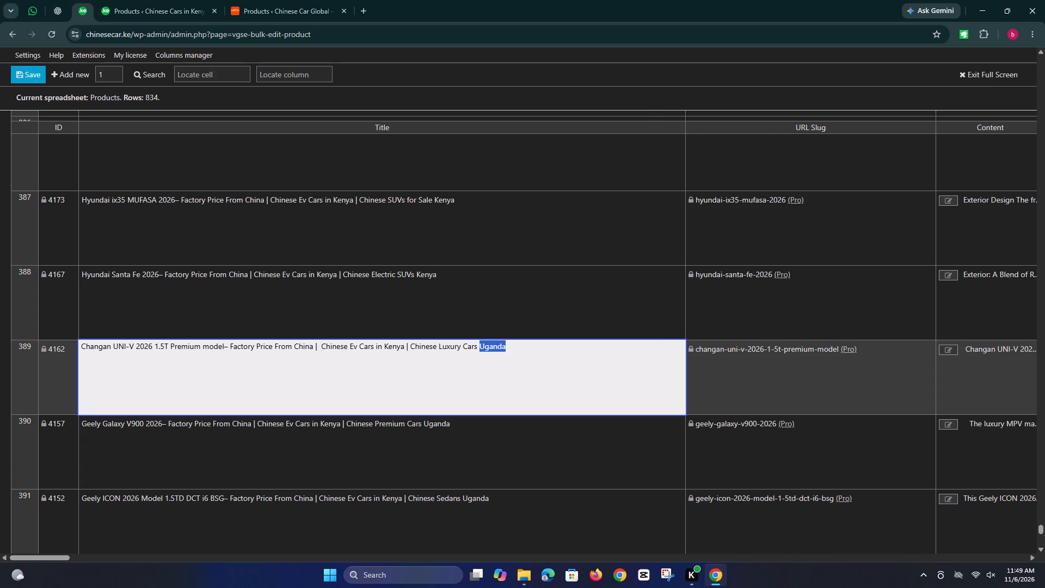
{"action": "right_click", "coordinate": [488, 347]}
{"action": "left_click", "coordinate": [553, 109]}
Change the closing country name in the Geely Galaxy V900 2026 product title to Kenya.
{"action": "scroll", "coordinate": [477, 281], "scroll_direction": "down", "scroll_amount": 4}
{"action": "double_click", "coordinate": [360, 222]}
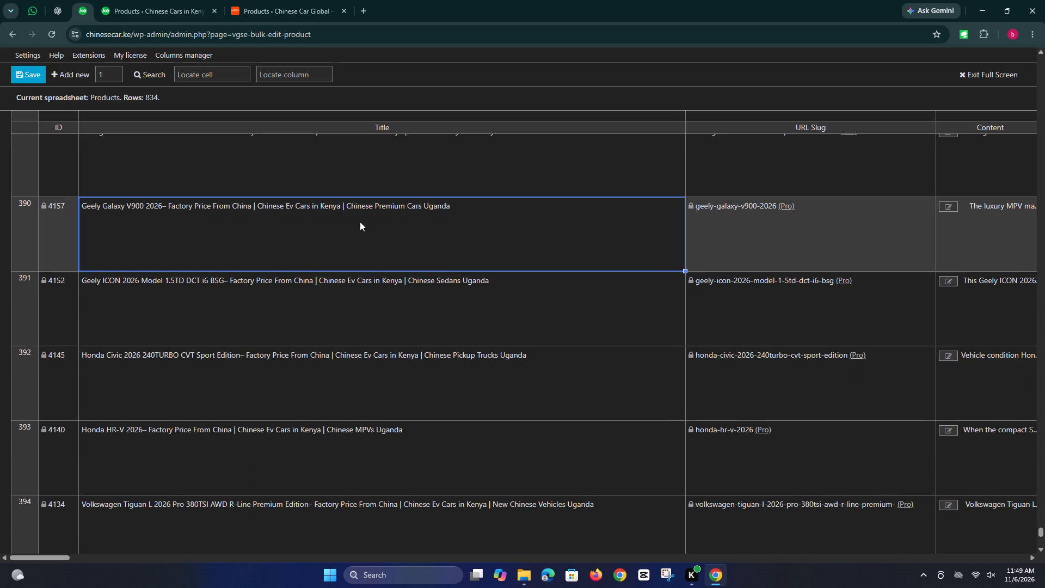
{"action": "left_click", "coordinate": [360, 222]}
{"action": "left_click_drag", "start_coordinate": [457, 205], "coordinate": [428, 207]}
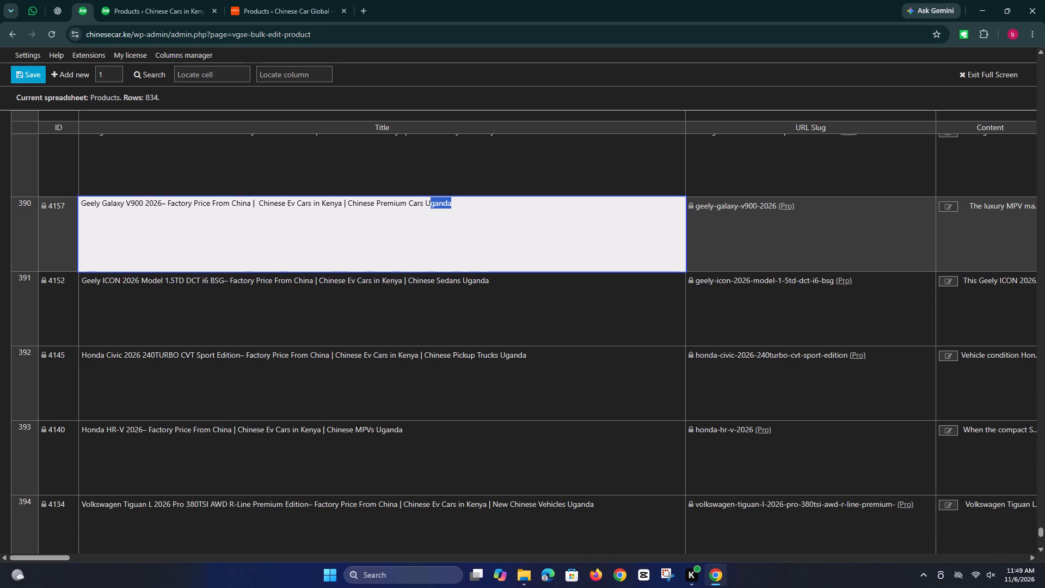
{"action": "left_click_drag", "start_coordinate": [428, 207], "coordinate": [426, 208]}
{"action": "right_click", "coordinate": [435, 205]}
{"action": "left_click", "coordinate": [497, 291]}
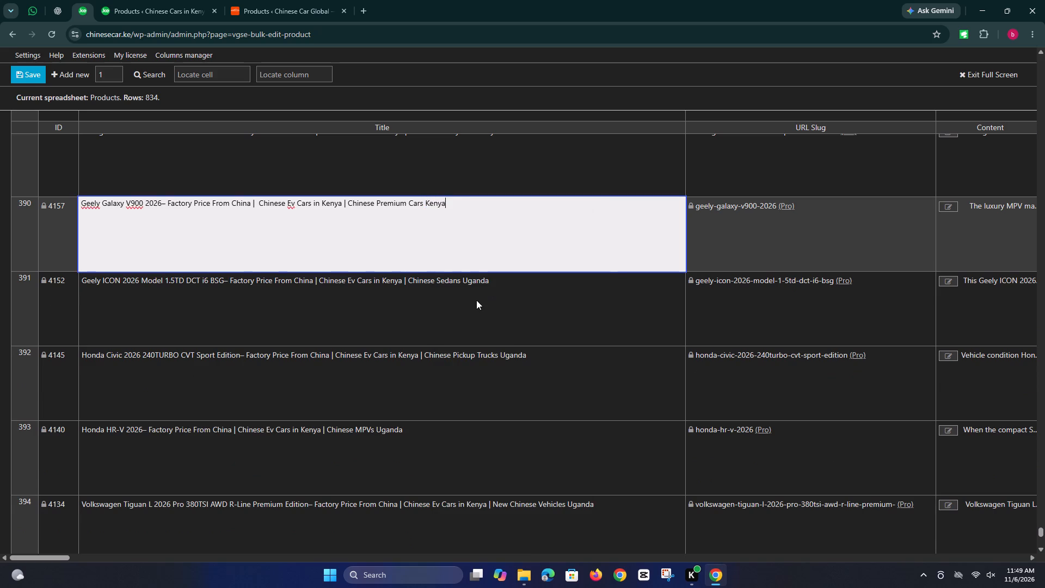
Change the closing country name in the Geely ICON 2026 Model 1.5TD DCT i6 BSG product title to Kenya.
{"action": "double_click", "coordinate": [476, 300]}
{"action": "left_click_drag", "start_coordinate": [499, 282], "coordinate": [464, 280]}
{"action": "right_click", "coordinate": [476, 278]}
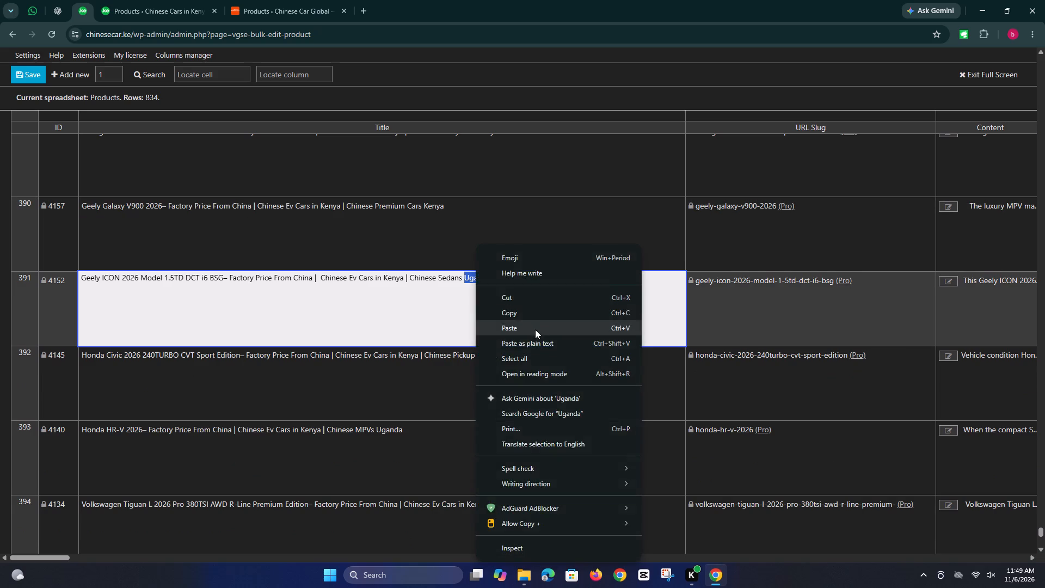
{"action": "left_click", "coordinate": [535, 329]}
Change the closing country name in the Honda Civic 2026 240TURBO CVT Sport Edition product title to Kenya.
{"action": "scroll", "coordinate": [531, 324], "scroll_direction": "down", "scroll_amount": 2}
{"action": "triple_click", "coordinate": [476, 285]}
{"action": "left_click_drag", "start_coordinate": [530, 247], "coordinate": [504, 247]}
{"action": "right_click", "coordinate": [513, 245]}
{"action": "left_click", "coordinate": [556, 329]}
Change the closing country name in the Honda HR-V 2026 product title to Kenya.
{"action": "scroll", "coordinate": [451, 293], "scroll_direction": "down", "scroll_amount": 1}
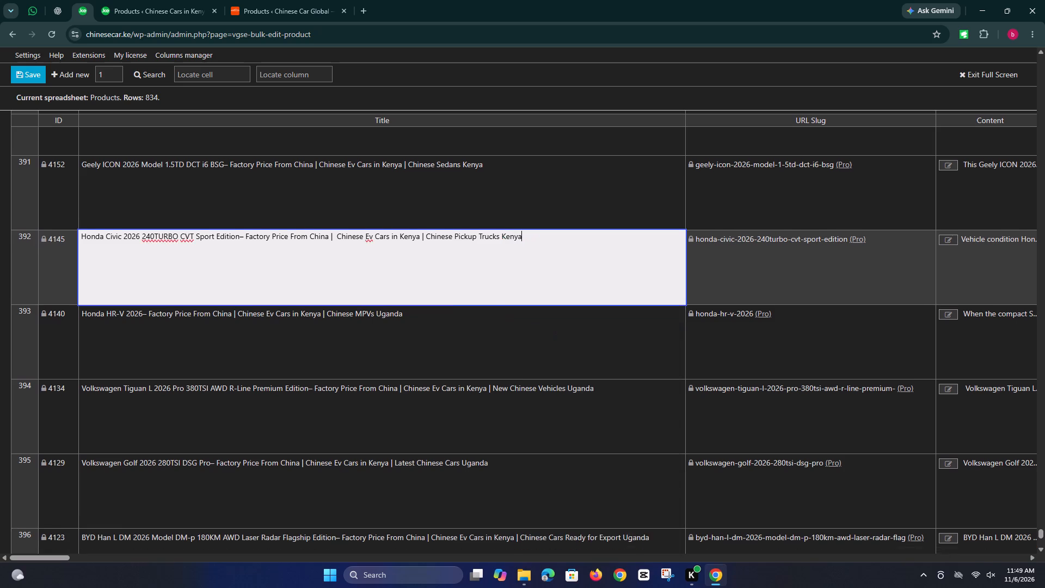
{"action": "scroll", "coordinate": [451, 293], "scroll_direction": "down", "scroll_amount": 1}
{"action": "triple_click", "coordinate": [394, 246]}
{"action": "left_click_drag", "start_coordinate": [410, 210], "coordinate": [379, 211]}
{"action": "right_click", "coordinate": [392, 209]}
{"action": "left_click", "coordinate": [437, 297]}
Change the closing country name in the Volkswagen Tiguan L 2026 Pro 380TSI AWD R-Line Premium Edition product title to Kenya.
{"action": "double_click", "coordinate": [620, 324]}
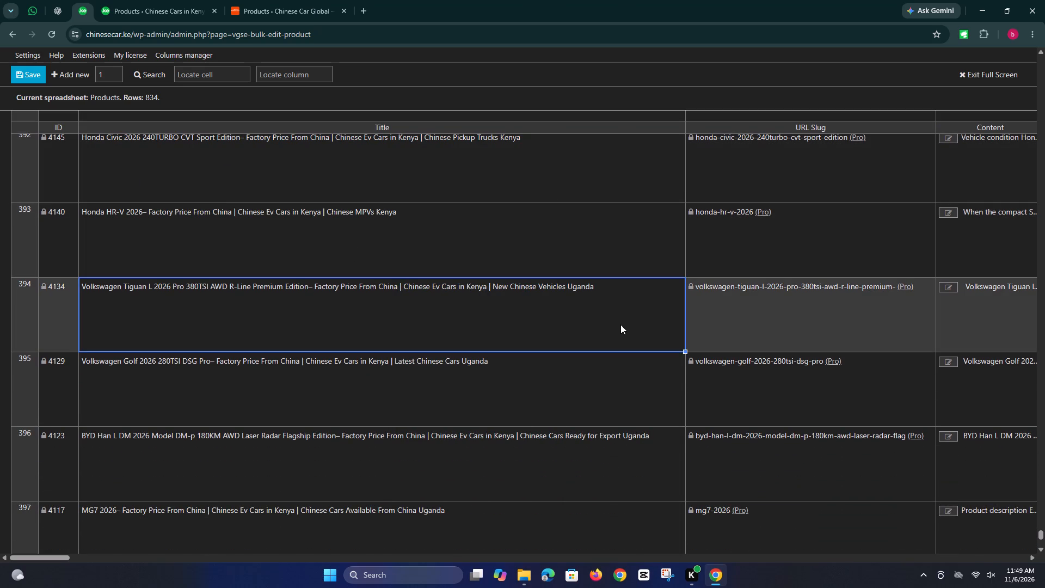
{"action": "left_click_drag", "start_coordinate": [604, 284], "coordinate": [569, 287]}
{"action": "right_click", "coordinate": [578, 285]}
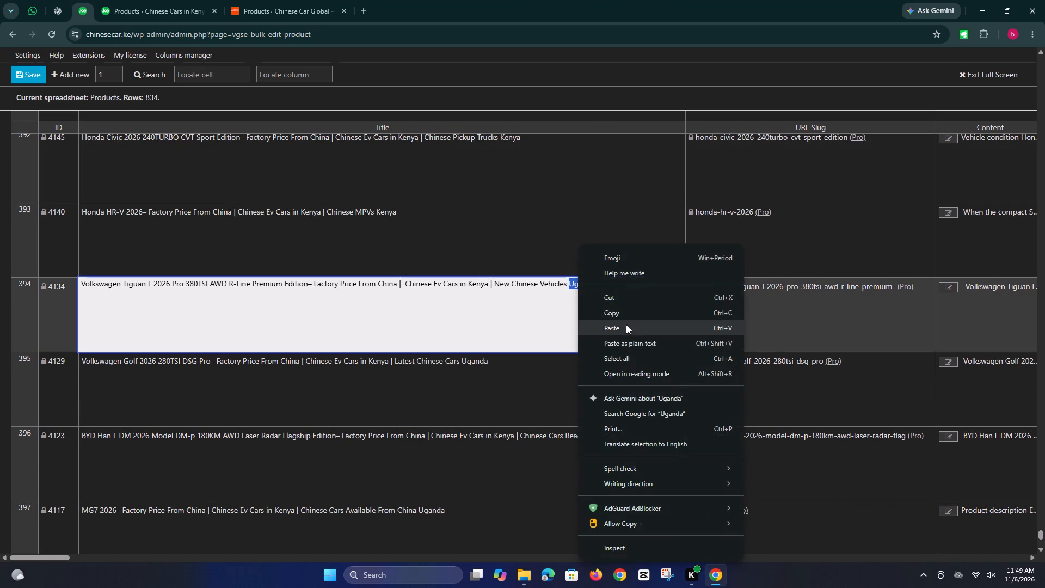
{"action": "left_click", "coordinate": [625, 335]}
Change the closing country name in the Volkswagen Golf 2026 280TSI DSG Pro product title to Kenya.
{"action": "scroll", "coordinate": [486, 280], "scroll_direction": "down", "scroll_amount": 2}
{"action": "triple_click", "coordinate": [432, 272]}
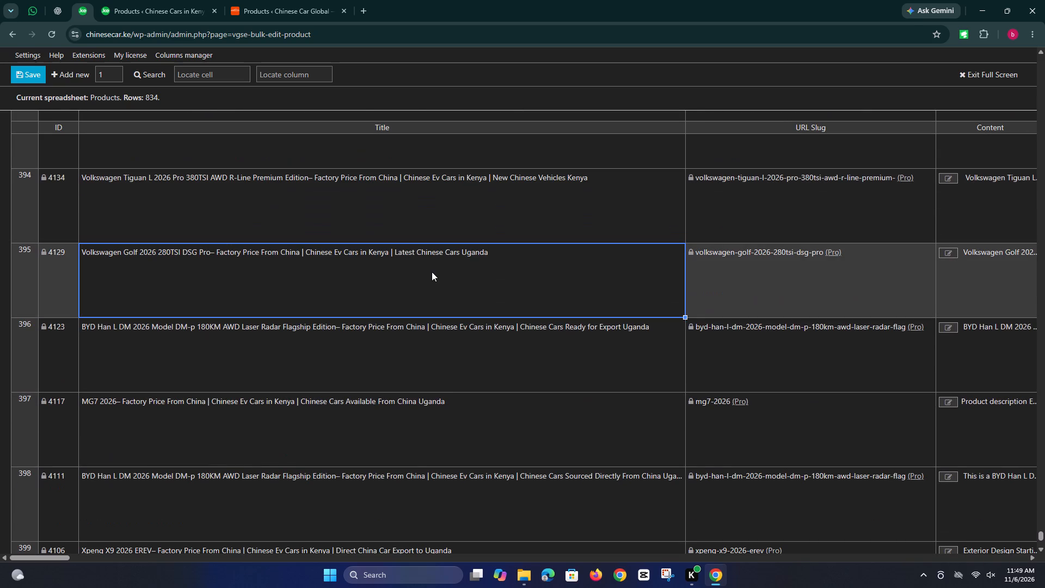
{"action": "left_click_drag", "start_coordinate": [494, 254], "coordinate": [464, 256]}
{"action": "right_click", "coordinate": [476, 252]}
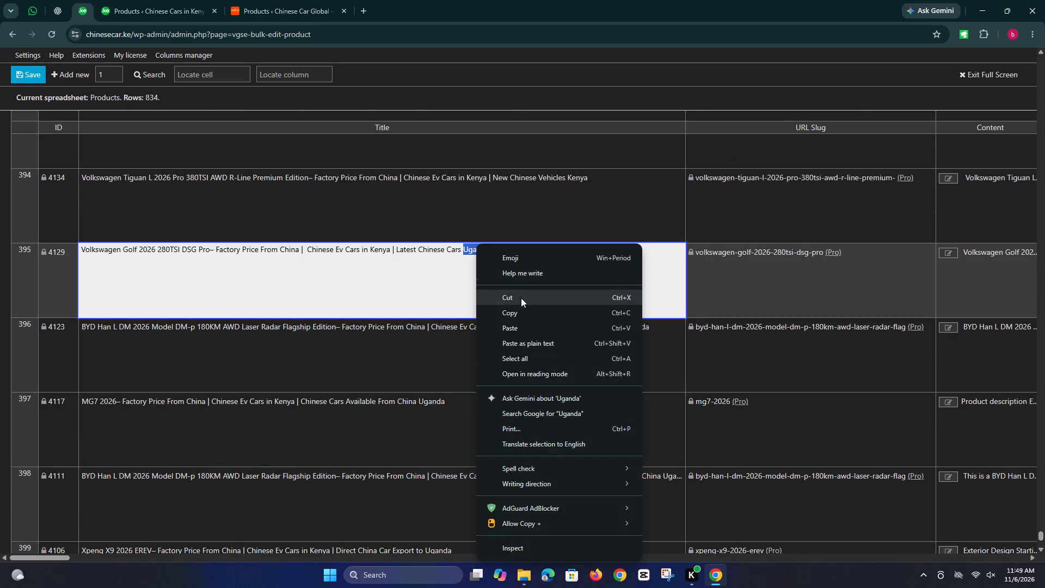
{"action": "left_click", "coordinate": [514, 328]}
Change the closing country name to Kenya in the BYD Han L DM 2026 product title containing "Ready for Export", row 396.
{"action": "scroll", "coordinate": [521, 276], "scroll_direction": "down", "scroll_amount": 2}
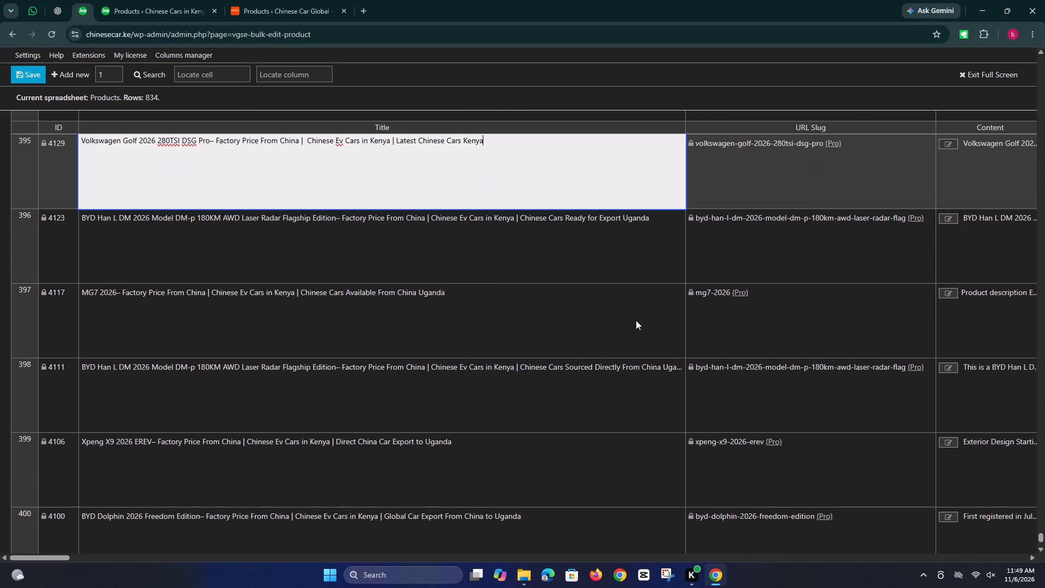
{"action": "triple_click", "coordinate": [567, 264]}
{"action": "left_click_drag", "start_coordinate": [652, 221], "coordinate": [638, 221]}
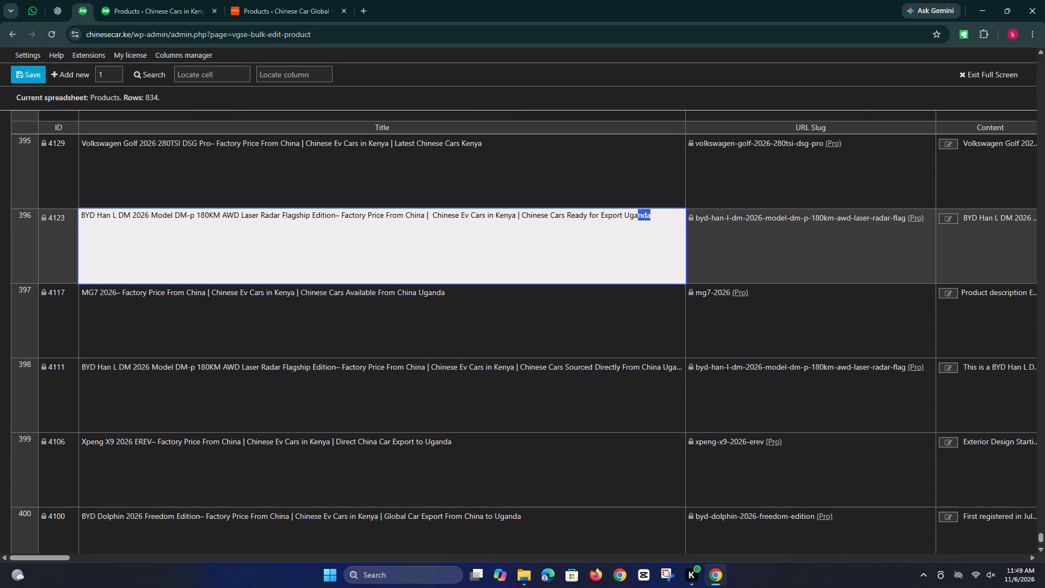
{"action": "left_click_drag", "start_coordinate": [638, 221], "coordinate": [626, 223]}
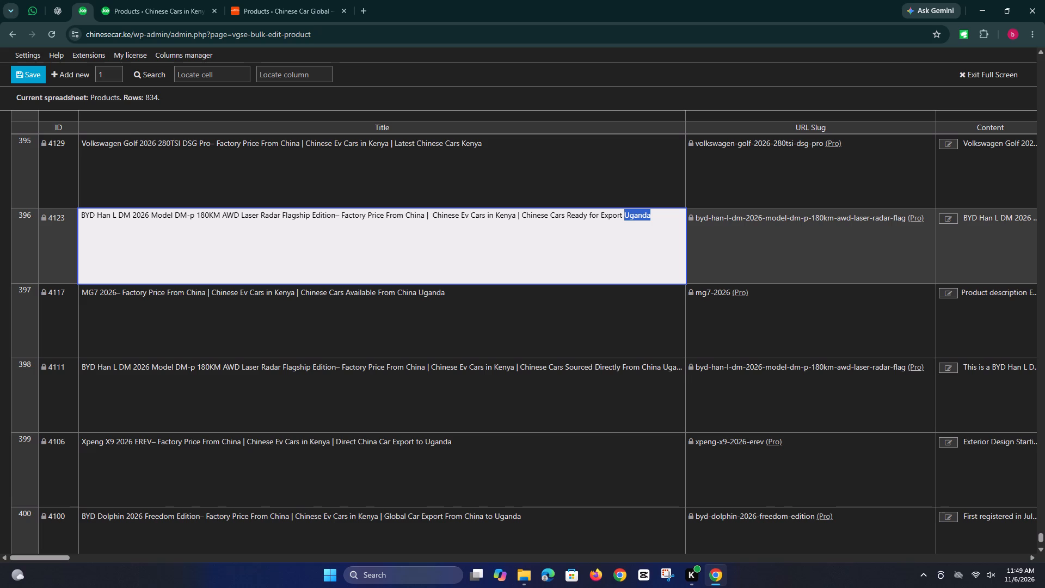
{"action": "right_click", "coordinate": [642, 217]}
{"action": "left_click", "coordinate": [678, 302]}
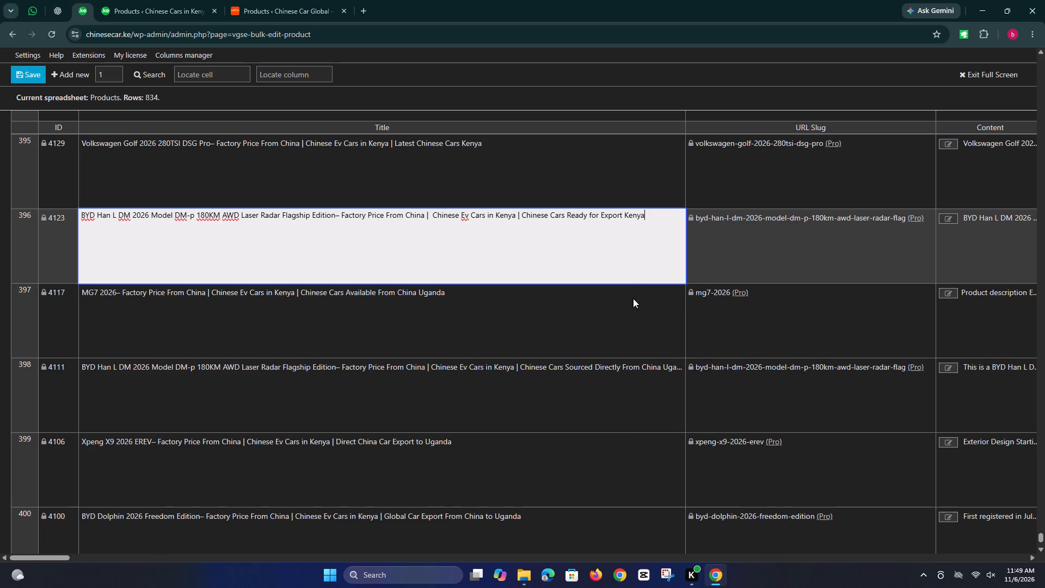
Change the closing country name in the MG7 2026 product title to Kenya.
{"action": "double_click", "coordinate": [468, 306]}
{"action": "left_click_drag", "start_coordinate": [454, 293], "coordinate": [420, 293]}
{"action": "right_click", "coordinate": [430, 290]}
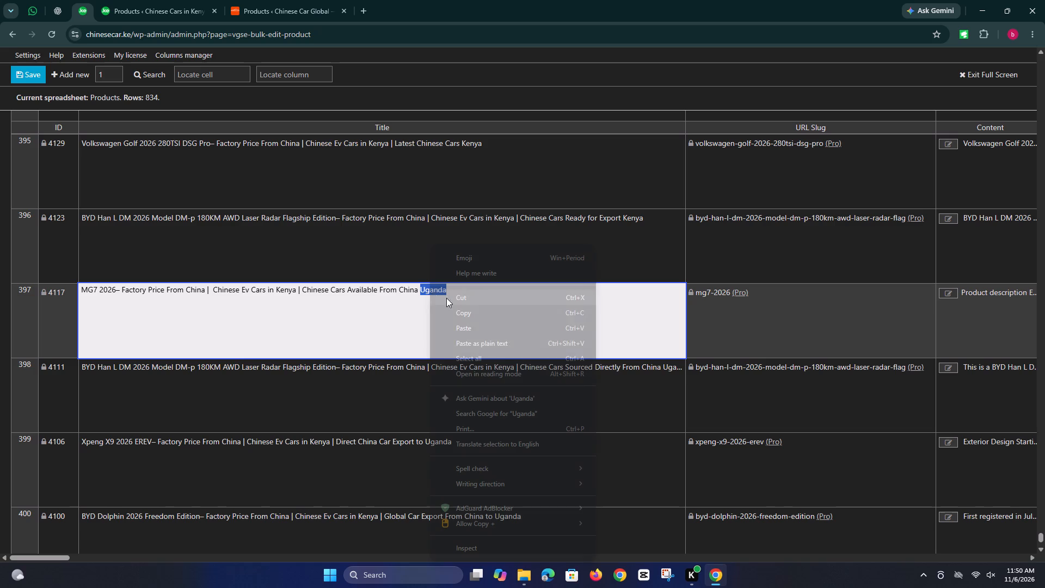
{"action": "left_click", "coordinate": [483, 326]}
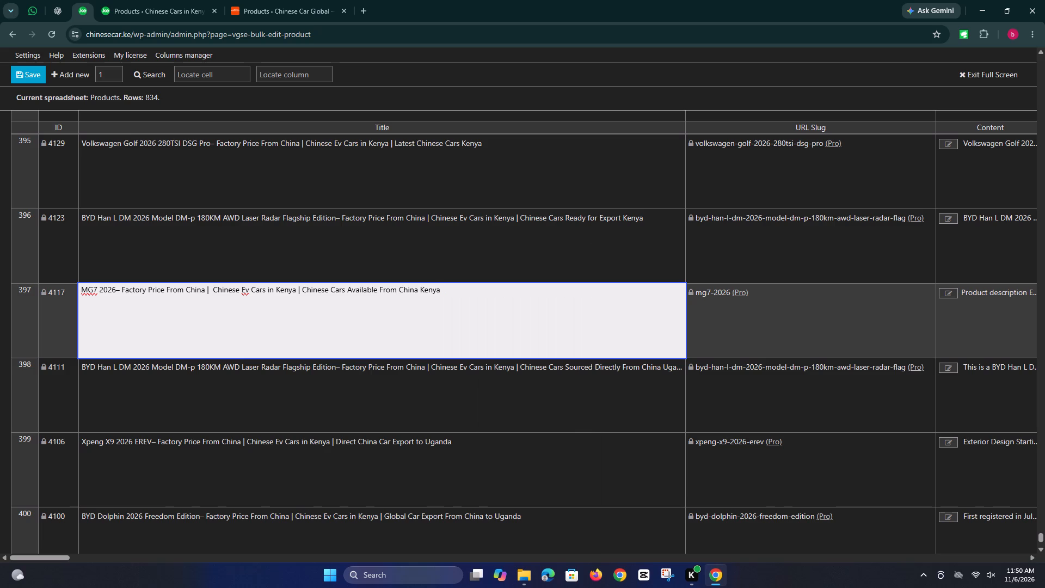
Change the closing country name to Kenya in the BYD Han L DM 2026 product title containing "Sourced Directly From China", row 398.
{"action": "triple_click", "coordinate": [553, 414]}
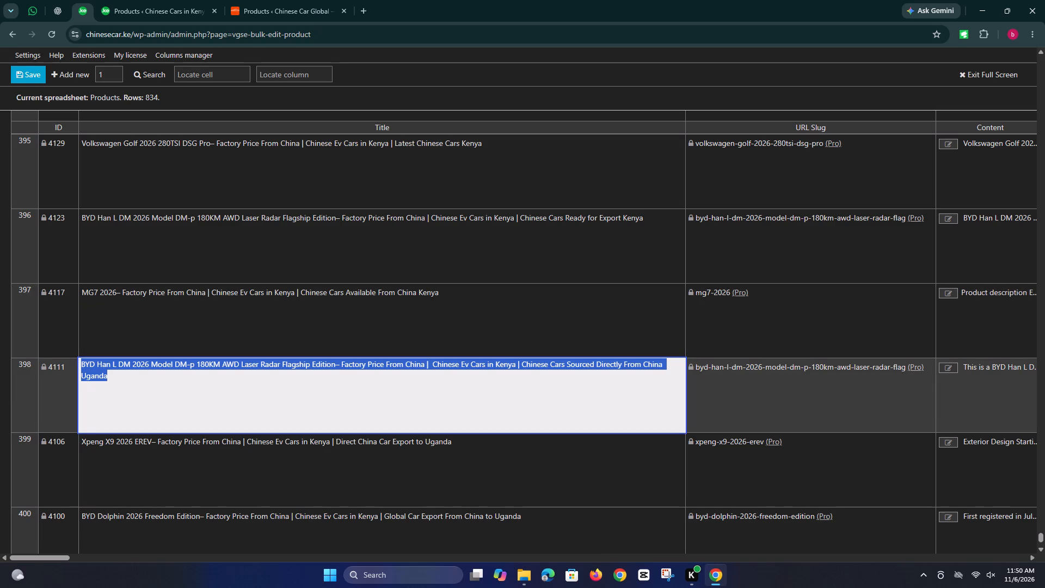
{"action": "left_click", "coordinate": [114, 381]}
{"action": "left_click_drag", "start_coordinate": [120, 379], "coordinate": [79, 379]}
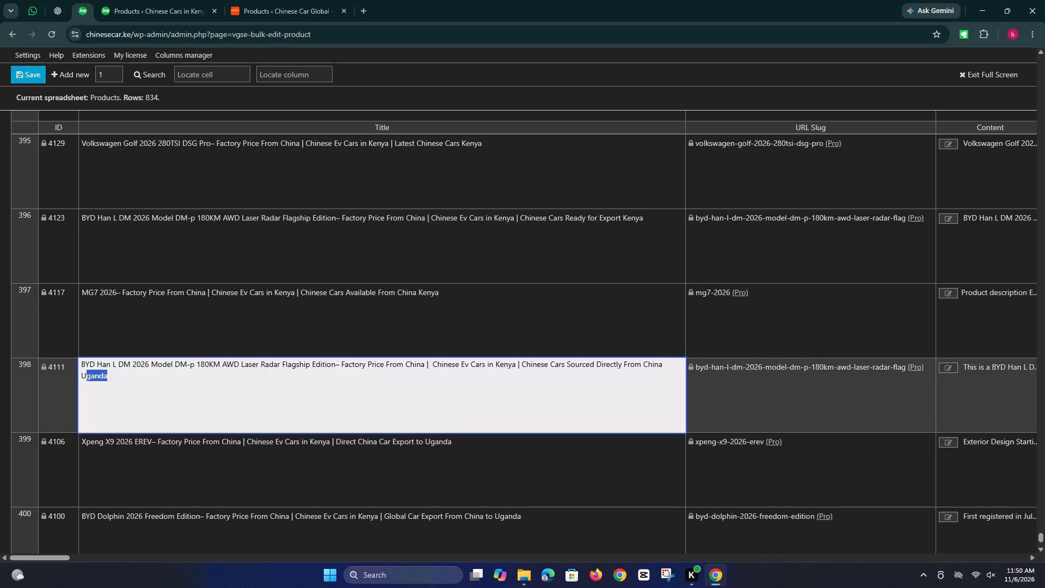
{"action": "right_click", "coordinate": [91, 378]}
{"action": "left_click", "coordinate": [149, 147]}
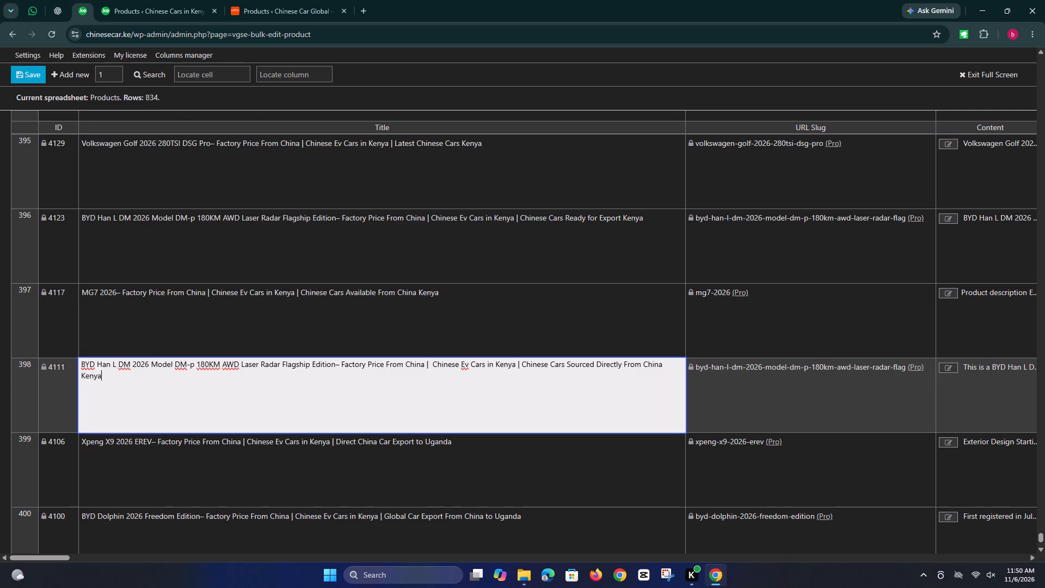
Change the closing country name in the Xpeng X9 2026 EREV product title to Kenya.
{"action": "scroll", "coordinate": [577, 376], "scroll_direction": "down", "scroll_amount": 1}
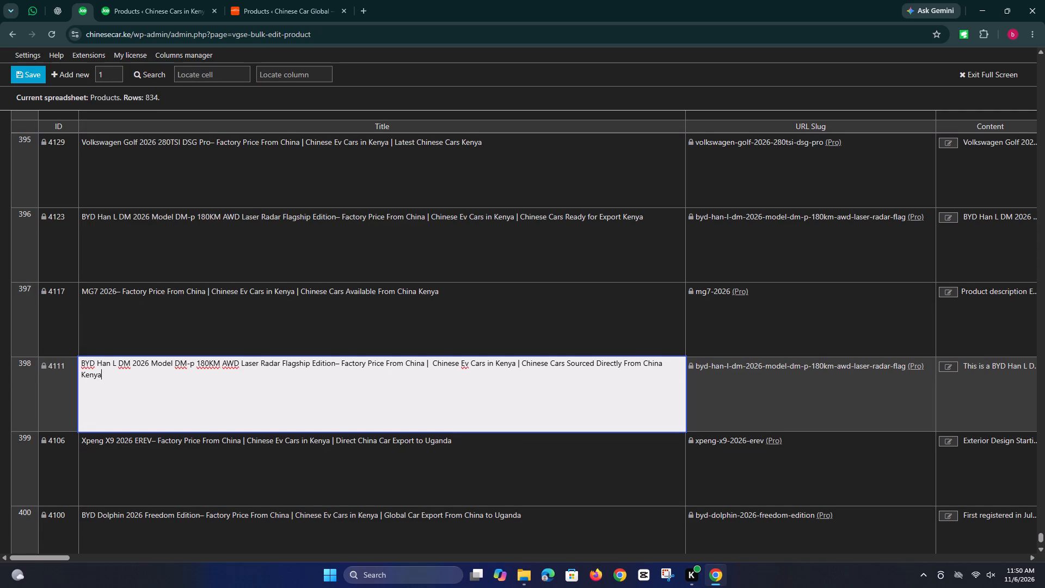
{"action": "scroll", "coordinate": [574, 376], "scroll_direction": "down", "scroll_amount": 2}
{"action": "triple_click", "coordinate": [421, 333]}
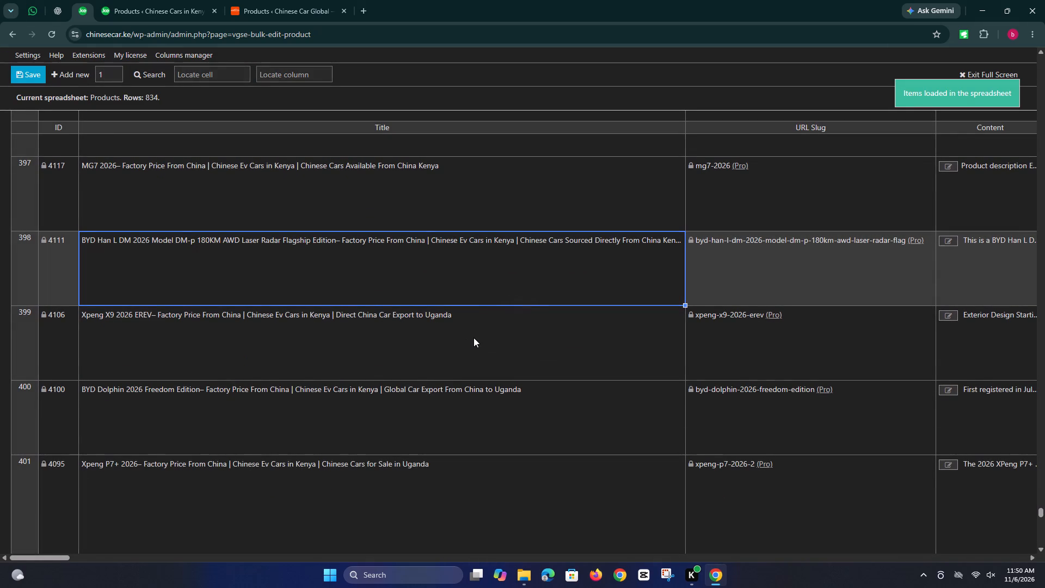
{"action": "double_click", "coordinate": [442, 330]}
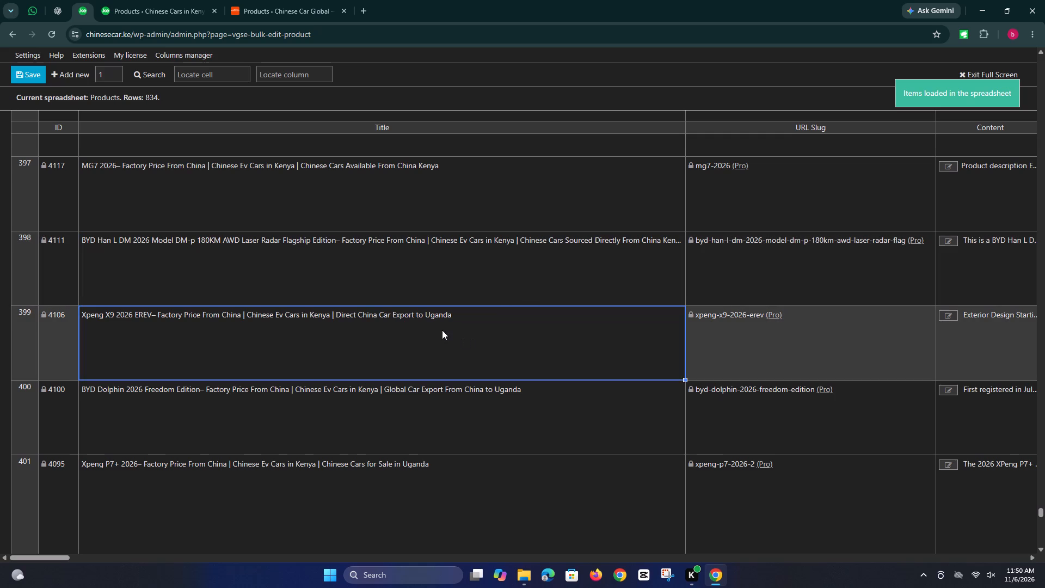
{"action": "left_click_drag", "start_coordinate": [458, 314], "coordinate": [428, 316]}
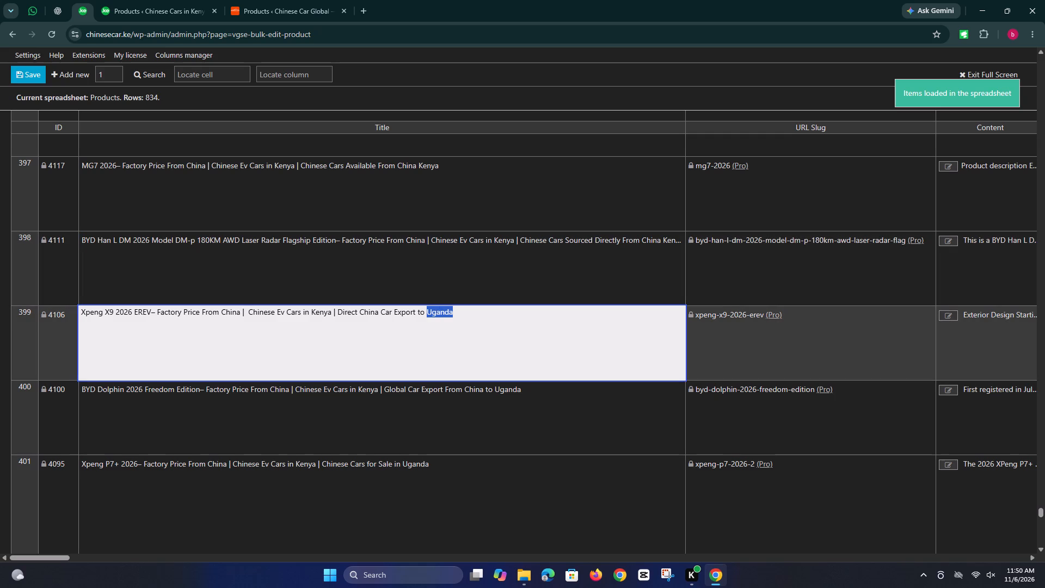
{"action": "right_click", "coordinate": [442, 311]}
{"action": "left_click", "coordinate": [491, 333]}
Change the closing country name in the BYD Dolphin 2026 Freedom Edition product title to Kenya.
{"action": "double_click", "coordinate": [477, 408]}
{"action": "left_click_drag", "start_coordinate": [527, 389], "coordinate": [497, 389]}
{"action": "right_click", "coordinate": [505, 388]}
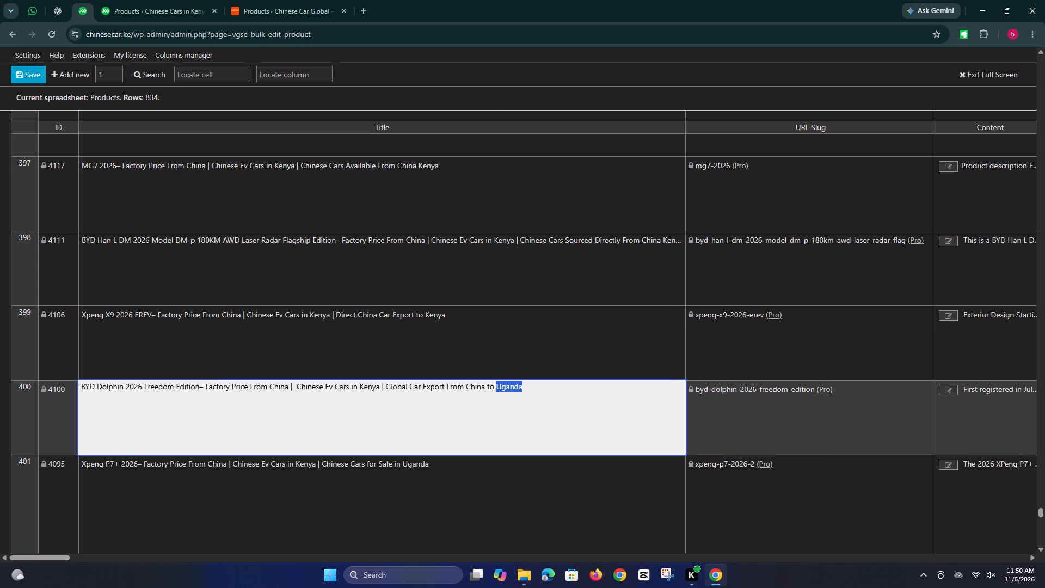
{"action": "left_click", "coordinate": [553, 158]}
Change the closing country name in the Xpeng P7+ 2026 product title to Kenya.
{"action": "scroll", "coordinate": [507, 211], "scroll_direction": "down", "scroll_amount": 2}
{"action": "scroll", "coordinate": [494, 277], "scroll_direction": "down", "scroll_amount": 2}
{"action": "triple_click", "coordinate": [391, 265]}
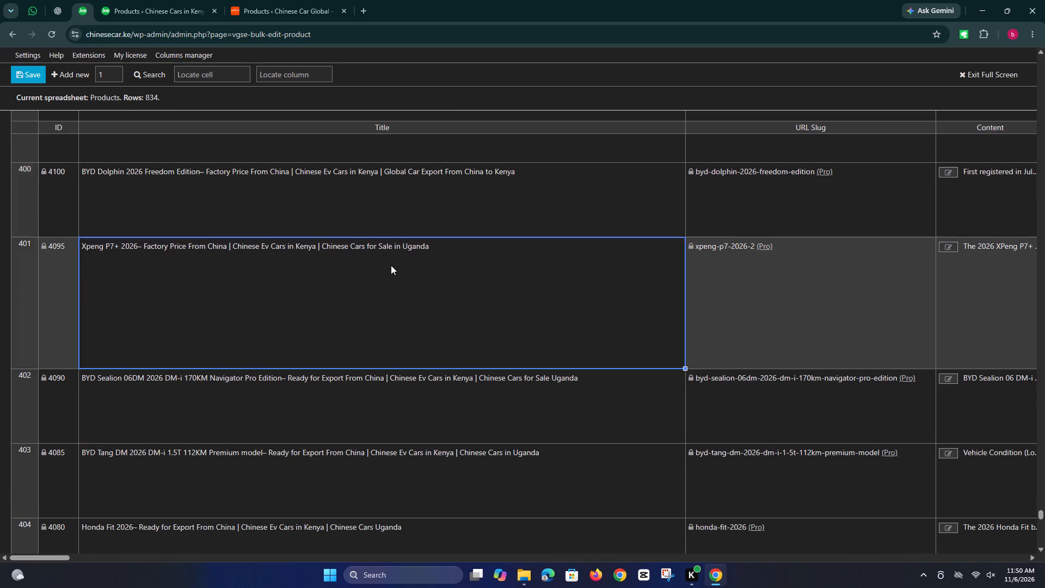
{"action": "left_click_drag", "start_coordinate": [440, 247], "coordinate": [407, 249]}
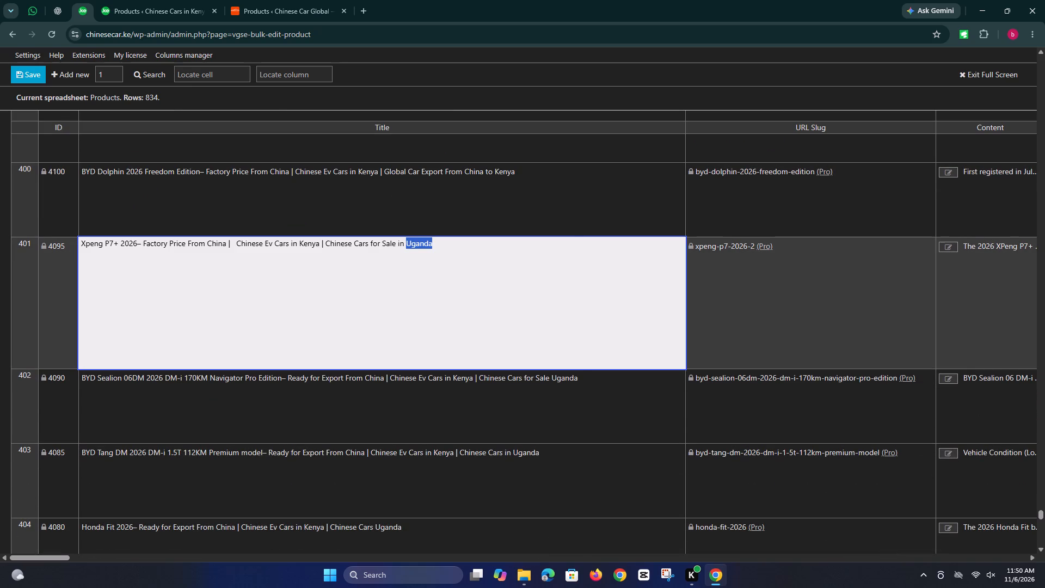
{"action": "right_click", "coordinate": [415, 247]}
{"action": "left_click", "coordinate": [452, 331]}
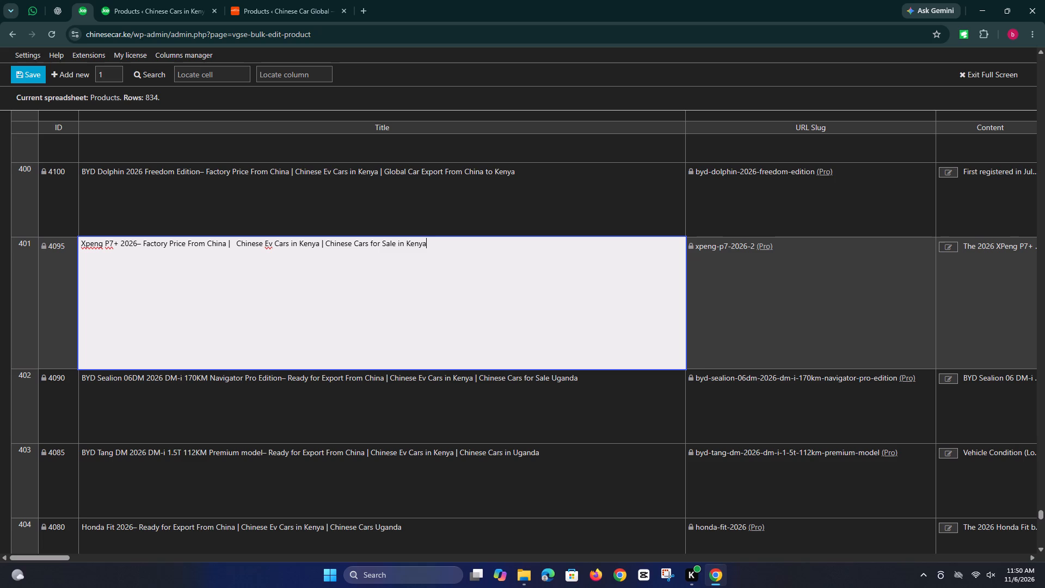
Change the closing country name in the BYD Sealion 06DM 2026 Navigator Pro Edition product title to Kenya.
{"action": "scroll", "coordinate": [452, 331], "scroll_direction": "down", "scroll_amount": 2}
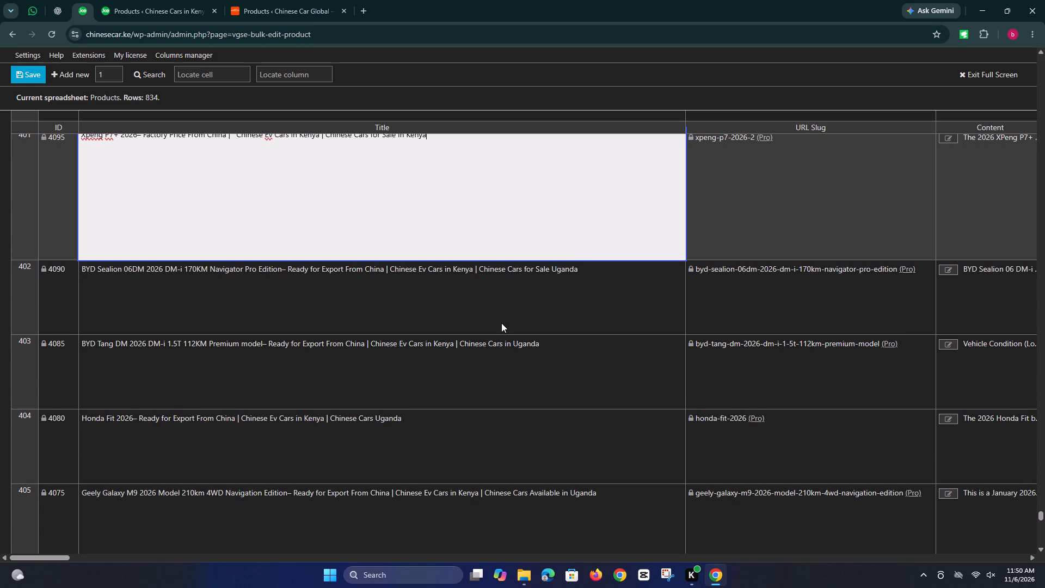
{"action": "triple_click", "coordinate": [501, 323]}
{"action": "left_click_drag", "start_coordinate": [583, 272], "coordinate": [555, 271]}
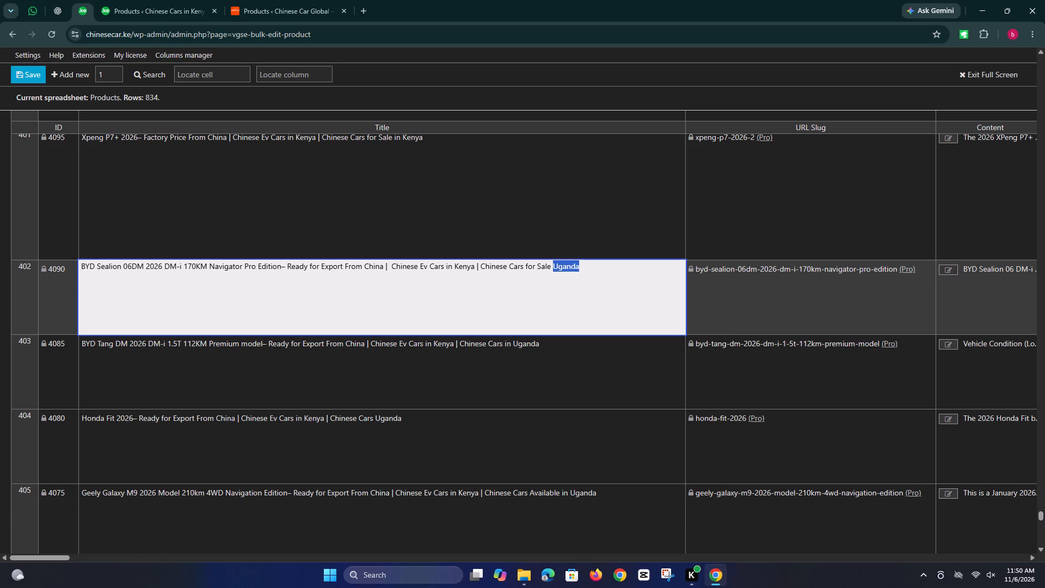
{"action": "right_click", "coordinate": [562, 268]}
{"action": "left_click", "coordinate": [594, 324]}
Change the closing country name in the BYD Tang DM 2026 1.5T 112KM Premium product title to Kenya.
{"action": "double_click", "coordinate": [525, 356]}
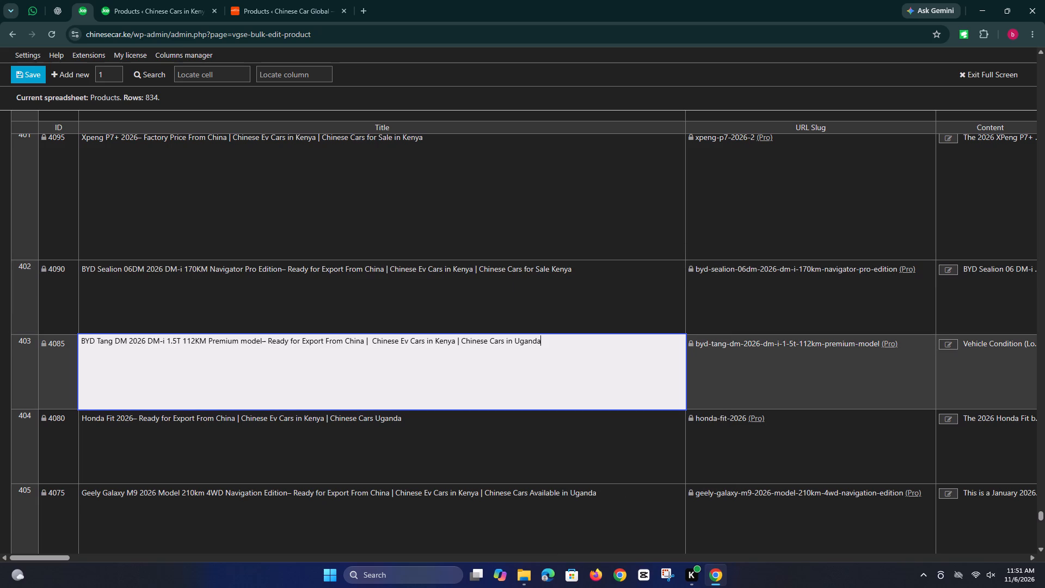
{"action": "left_click_drag", "start_coordinate": [543, 345], "coordinate": [516, 346]}
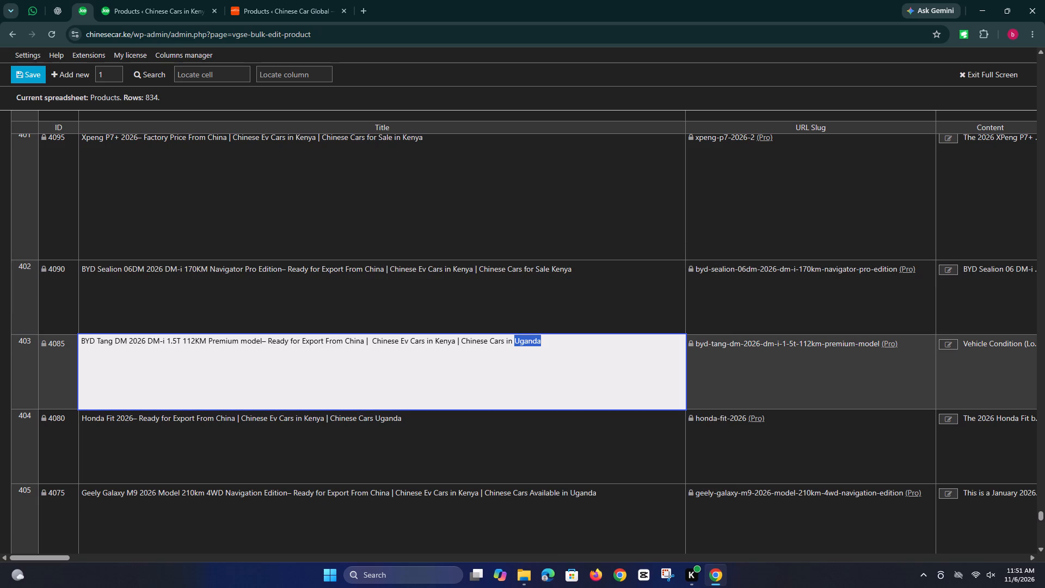
{"action": "right_click", "coordinate": [525, 342]}
{"action": "left_click", "coordinate": [580, 115]}
Change the closing country name in the Honda Fit 2026 product title to Kenya.
{"action": "scroll", "coordinate": [538, 277], "scroll_direction": "down", "scroll_amount": 3}
{"action": "triple_click", "coordinate": [419, 264]}
{"action": "left_click_drag", "start_coordinate": [415, 257], "coordinate": [379, 256]}
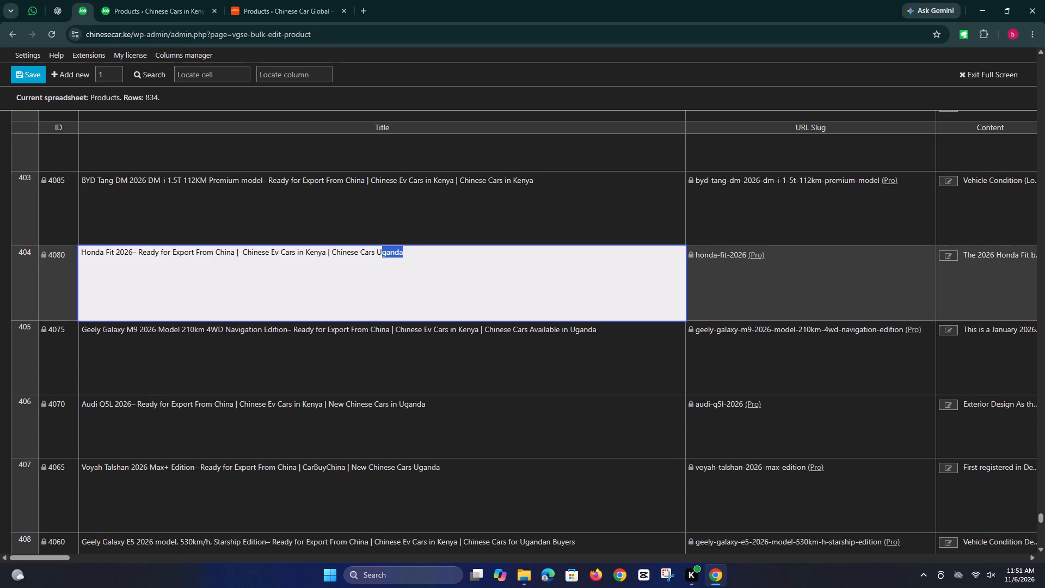
{"action": "left_click_drag", "start_coordinate": [379, 256], "coordinate": [378, 256]}
{"action": "right_click", "coordinate": [389, 251]}
{"action": "left_click", "coordinate": [450, 330]}
Change the closing country name in the Geely Galaxy M9 2026 4WD Navigation Edition product title to Kenya.
{"action": "double_click", "coordinate": [556, 342]}
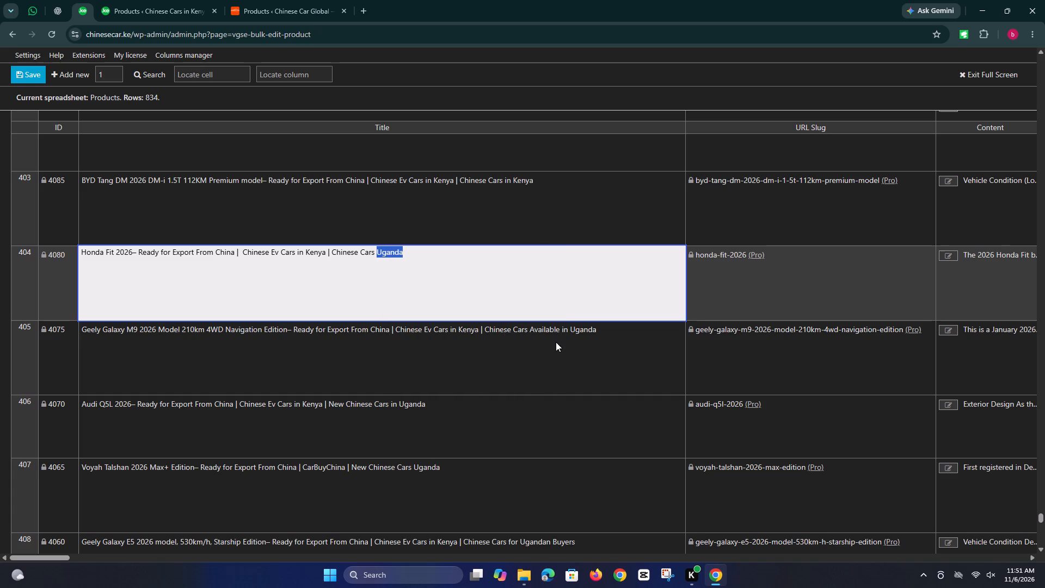
{"action": "left_click_drag", "start_coordinate": [599, 330], "coordinate": [570, 333]}
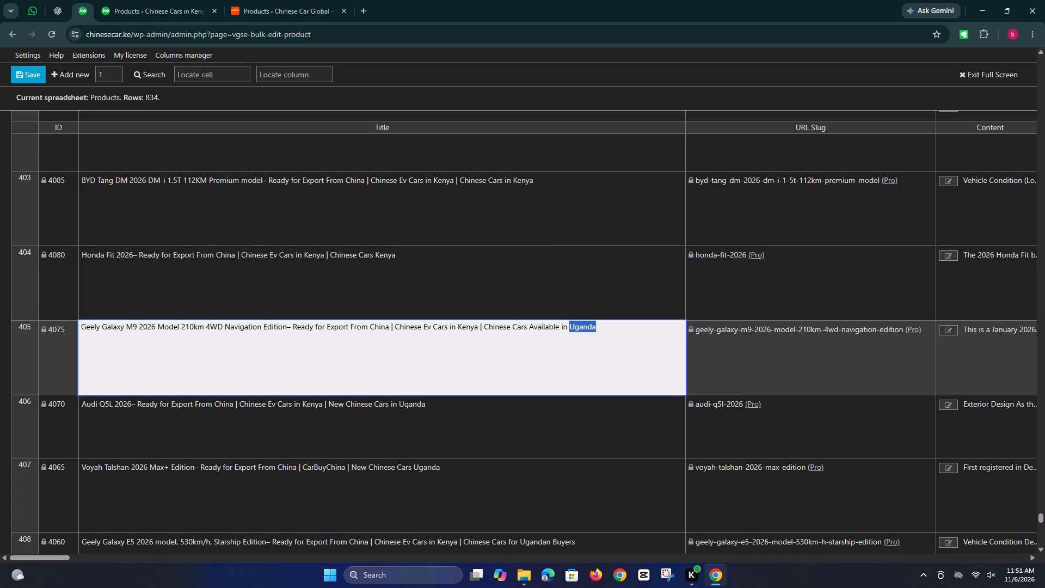
{"action": "right_click", "coordinate": [579, 329]}
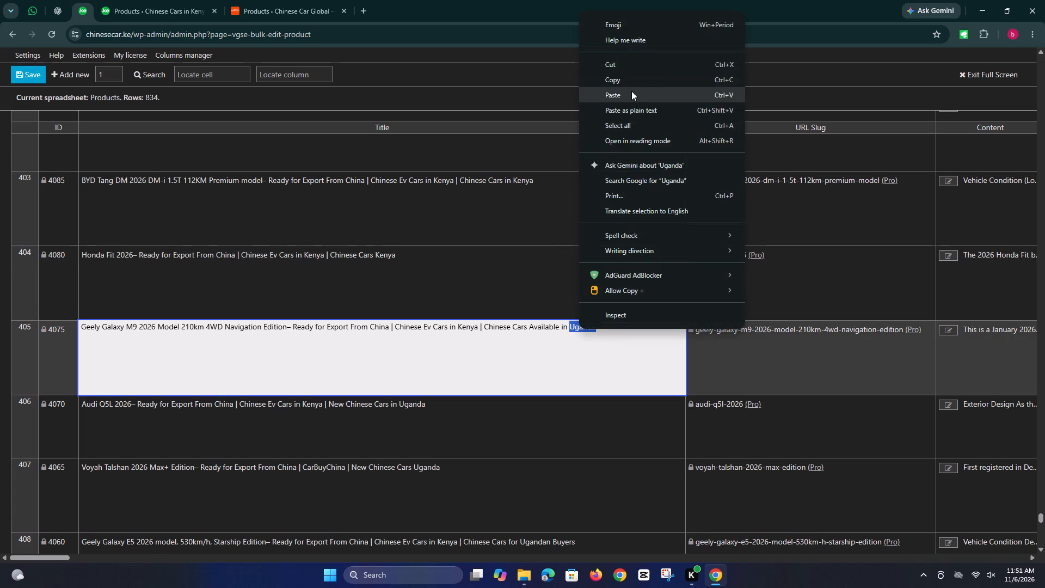
{"action": "left_click", "coordinate": [631, 92]}
Change the closing country name in the Audi Q5L 2026 product title to Kenya.
{"action": "scroll", "coordinate": [468, 212], "scroll_direction": "down", "scroll_amount": 4}
{"action": "triple_click", "coordinate": [358, 224]}
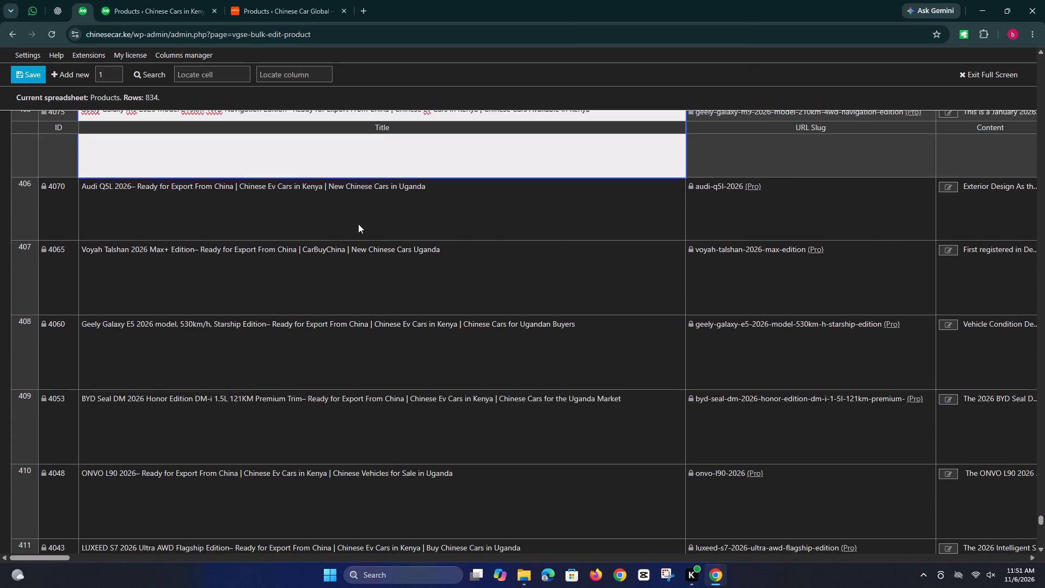
{"action": "left_click_drag", "start_coordinate": [432, 186], "coordinate": [398, 185]}
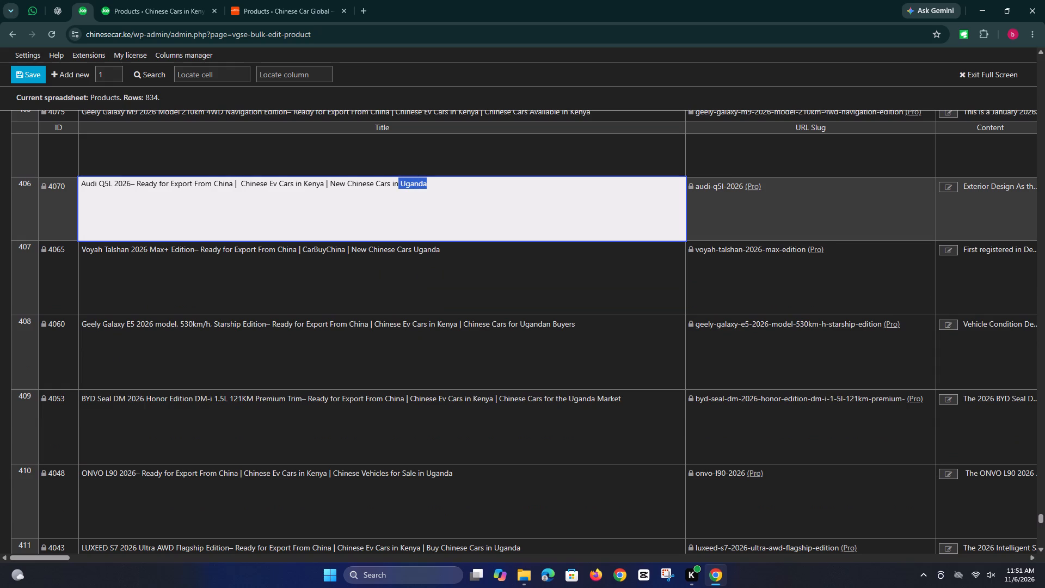
{"action": "left_click_drag", "start_coordinate": [398, 185], "coordinate": [402, 185]}
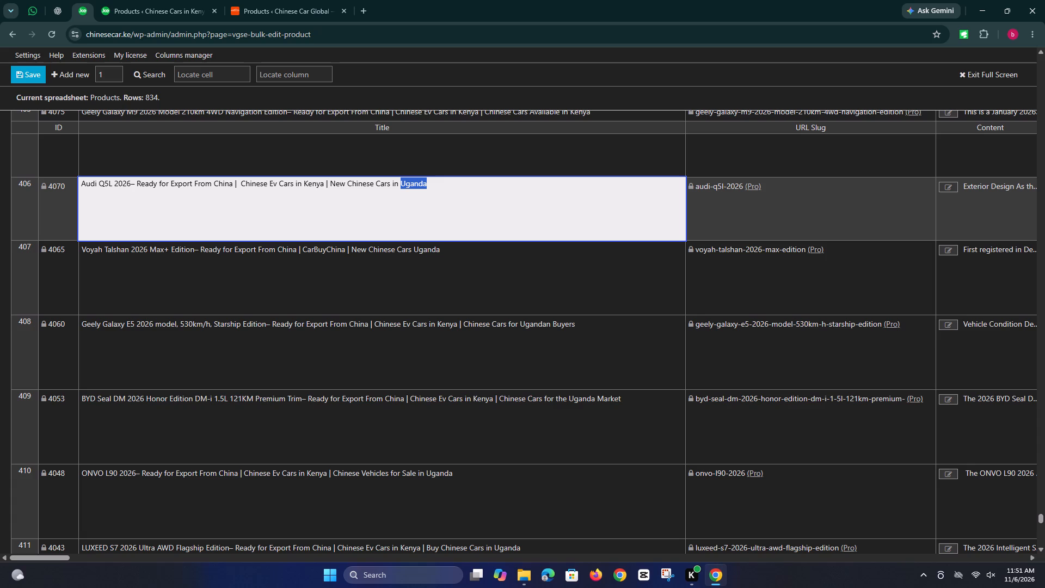
{"action": "right_click", "coordinate": [414, 184]}
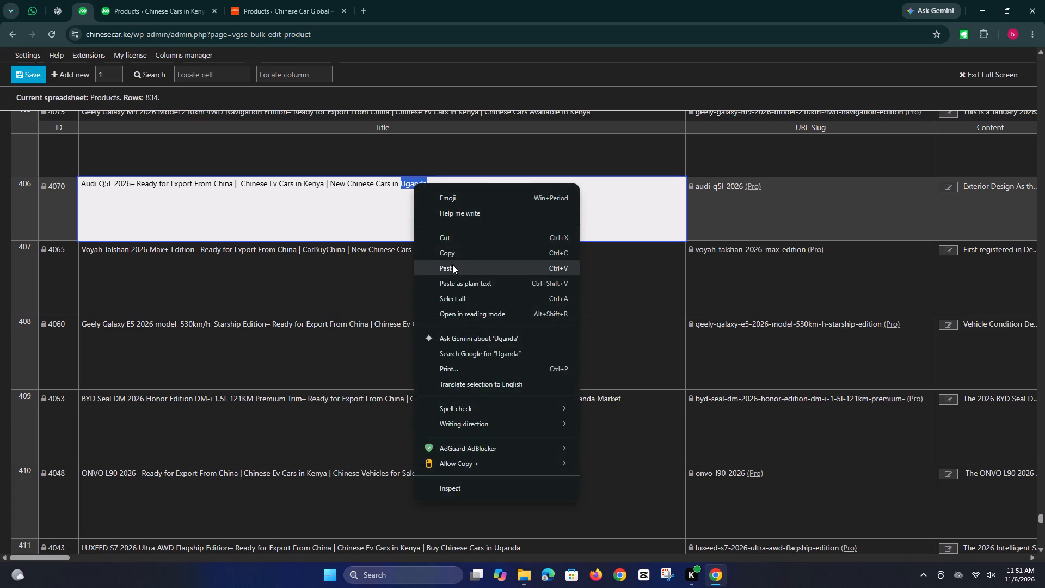
{"action": "left_click", "coordinate": [452, 265]}
Change the closing country name in the Voyah Talshan 2026 Max+ Edition product title to Kenya.
{"action": "double_click", "coordinate": [478, 265]}
{"action": "left_click_drag", "start_coordinate": [445, 247], "coordinate": [414, 248]}
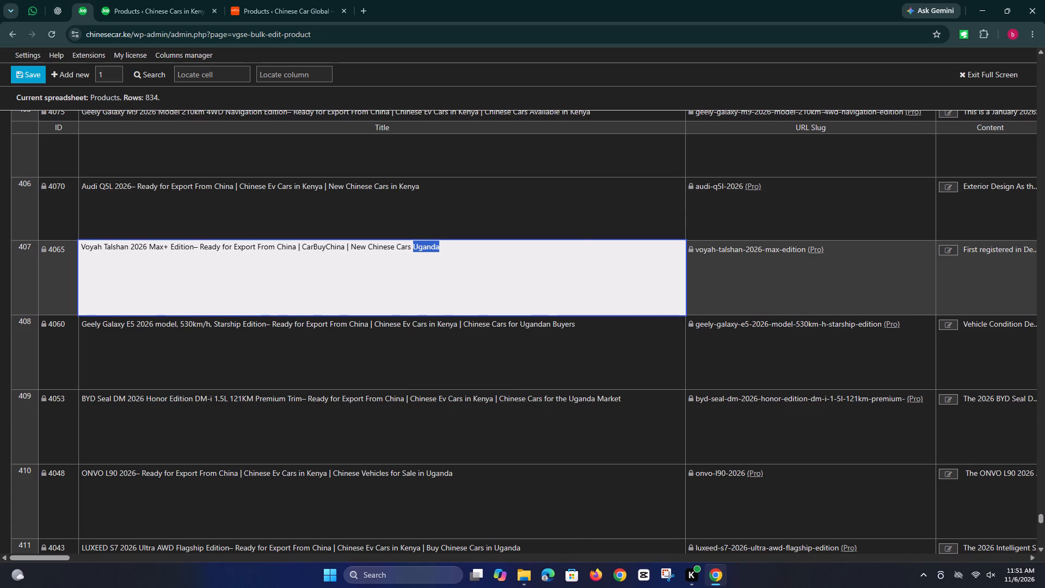
{"action": "right_click", "coordinate": [421, 247]}
{"action": "left_click", "coordinate": [456, 328]}
Change the closing phrase of the Geely Galaxy E5 2026 Starship Edition product title to "Chinese Cars for Kenyan Buyers".
{"action": "double_click", "coordinate": [572, 342]}
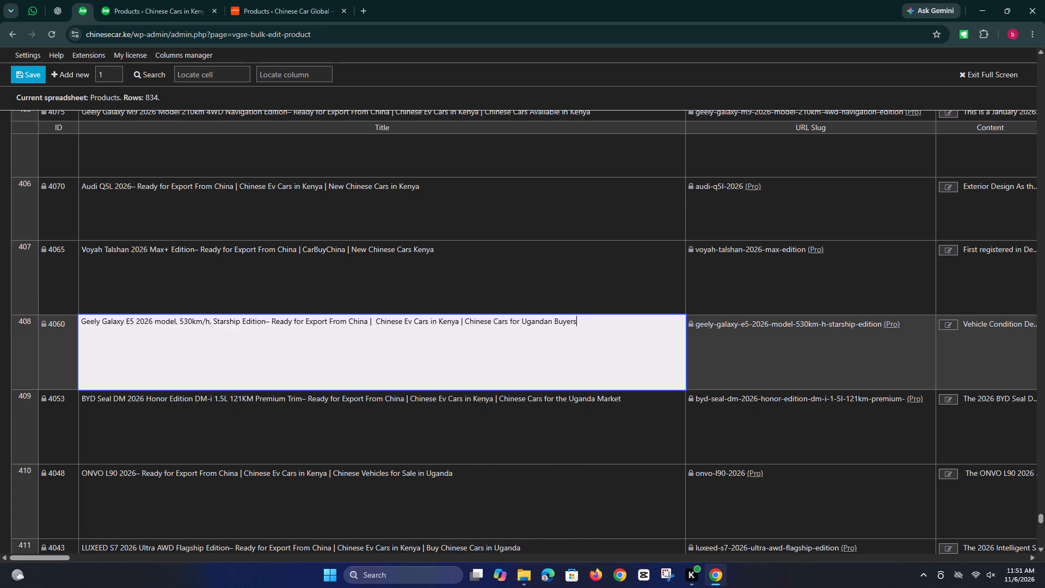
{"action": "left_click_drag", "start_coordinate": [547, 321], "coordinate": [521, 323]}
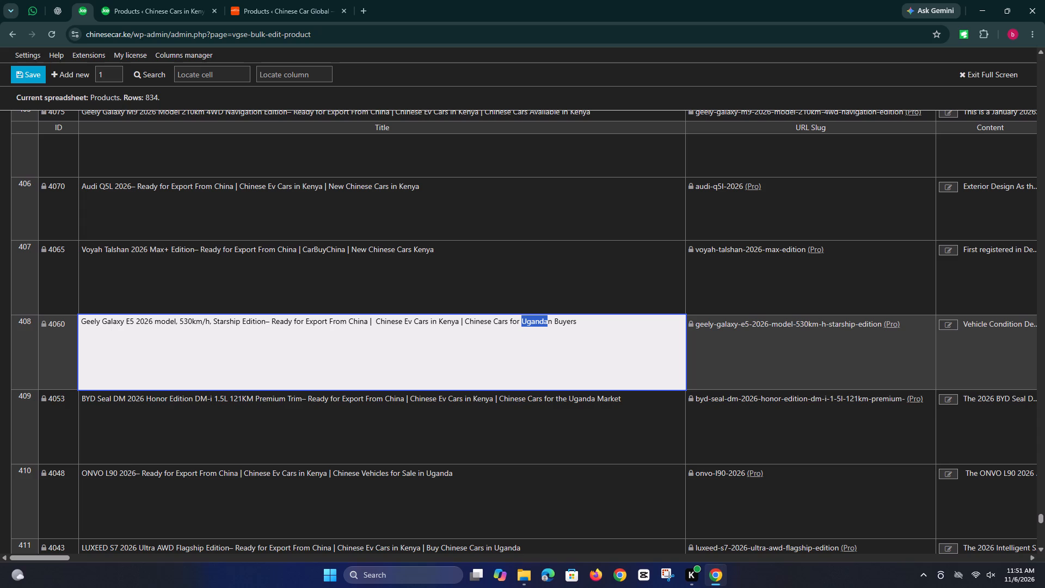
{"action": "right_click", "coordinate": [521, 323]}
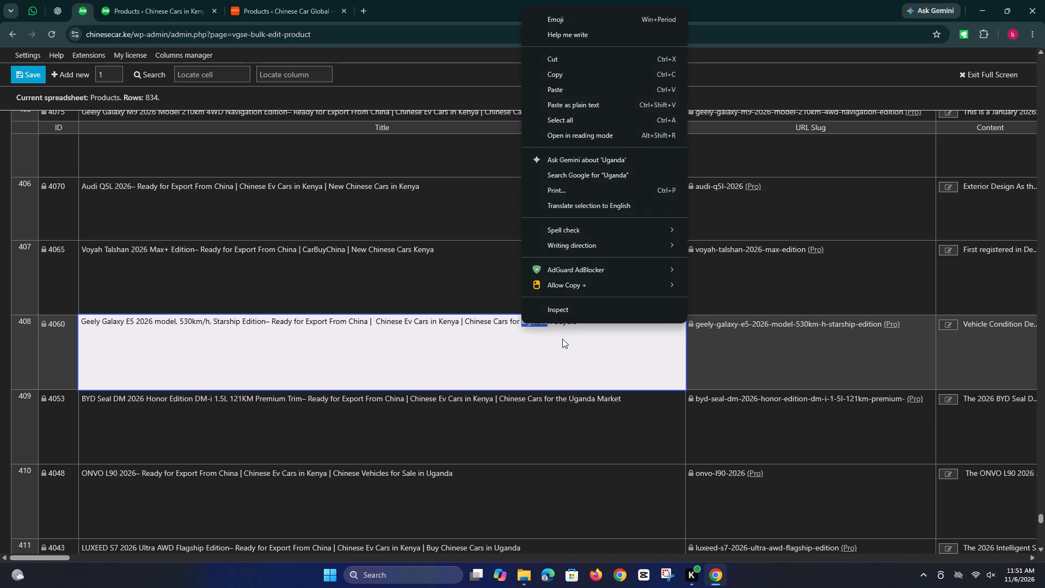
{"action": "left_click", "coordinate": [557, 91]}
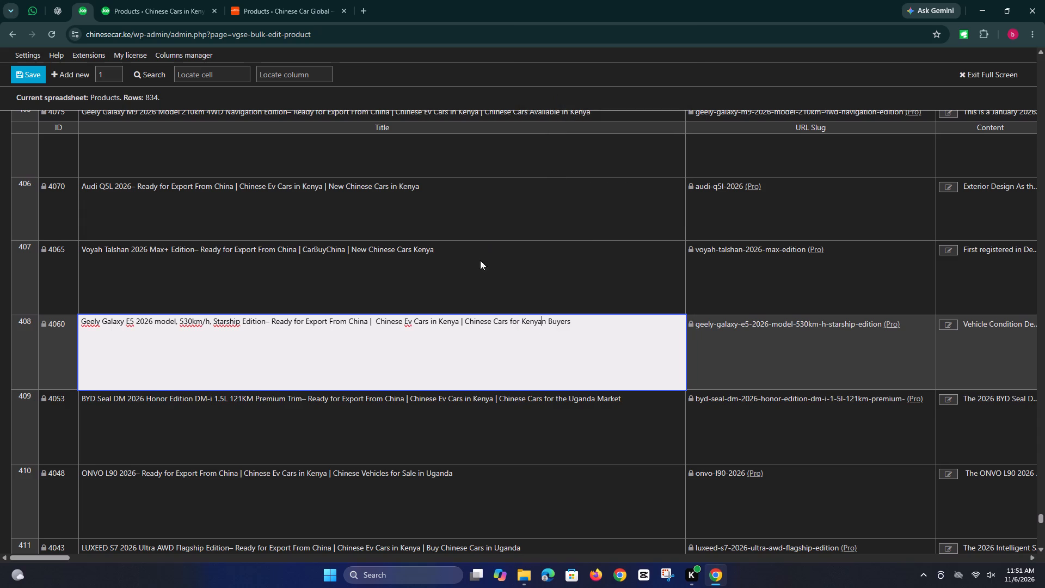
Change the closing phrase of the BYD Seal DM 2026 Honor Edition product title to "Chinese Cars for the Kenya Market".
{"action": "scroll", "coordinate": [470, 292], "scroll_direction": "down", "scroll_amount": 4}
{"action": "triple_click", "coordinate": [440, 212]}
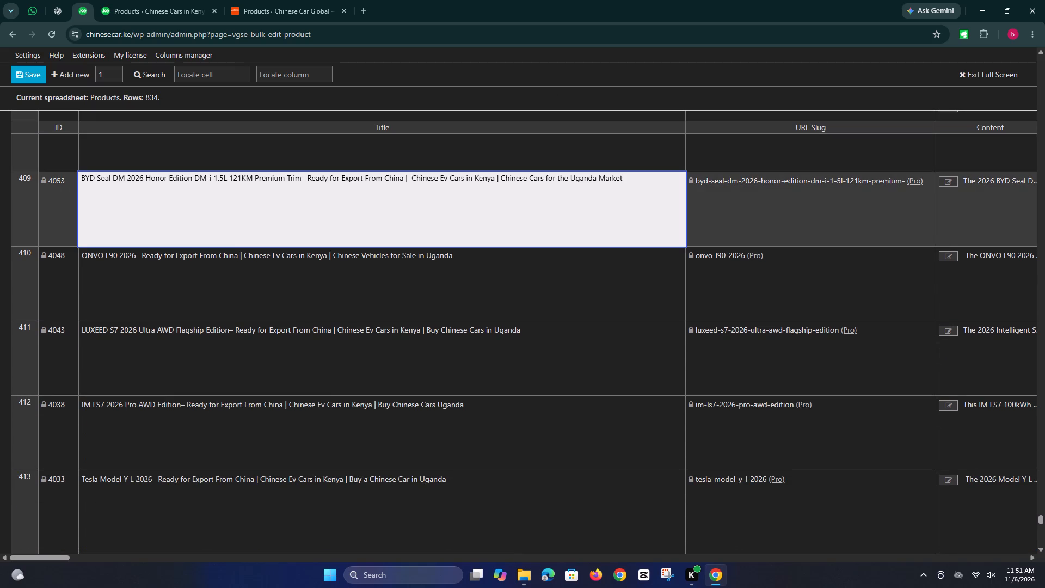
{"action": "left_click_drag", "start_coordinate": [595, 180], "coordinate": [573, 179]}
{"action": "right_click", "coordinate": [578, 179]}
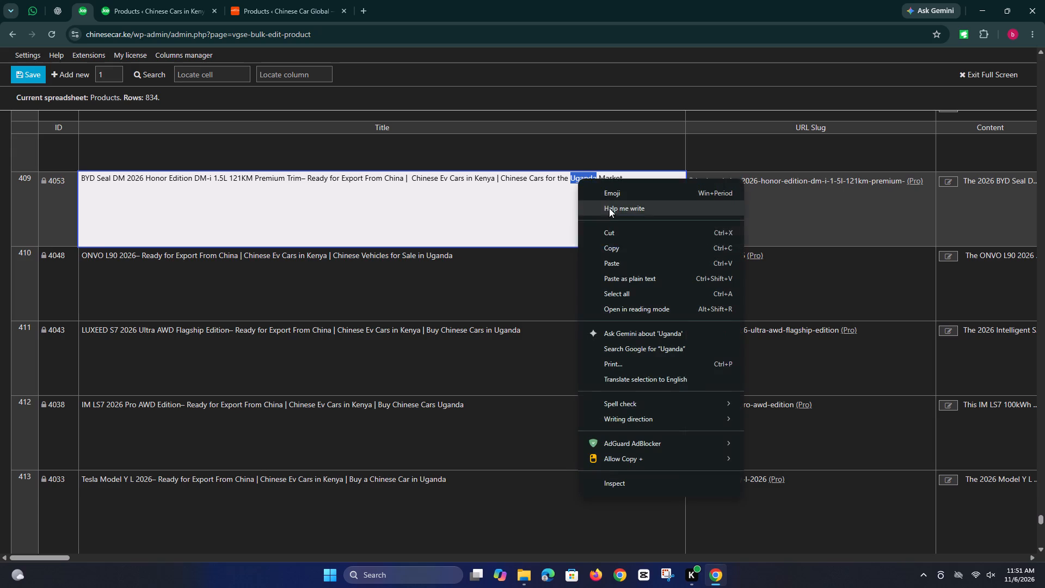
{"action": "left_click", "coordinate": [617, 261]}
Change the closing country name in the ONVO L90 2026 product title to Kenya.
{"action": "double_click", "coordinate": [404, 302]}
{"action": "left_click_drag", "start_coordinate": [462, 255], "coordinate": [457, 255]}
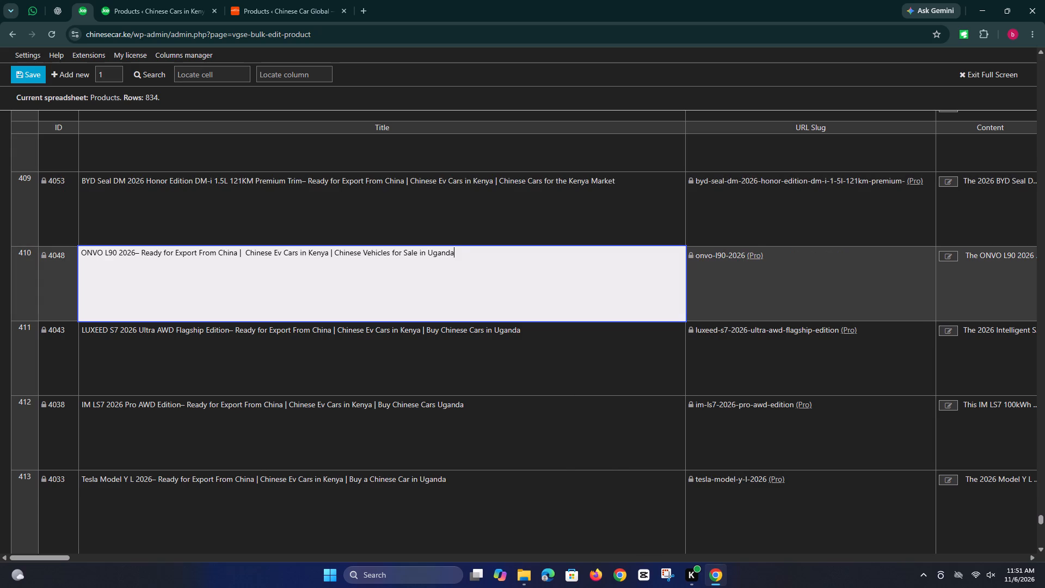
{"action": "left_click_drag", "start_coordinate": [457, 255], "coordinate": [429, 258]}
{"action": "right_click", "coordinate": [438, 254]}
{"action": "left_click", "coordinate": [478, 328]}
Change the closing country name in the LUXEED S7 2026 Ultra AWD Flagship Edition product title to Kenya.
{"action": "scroll", "coordinate": [483, 277], "scroll_direction": "down", "scroll_amount": 2}
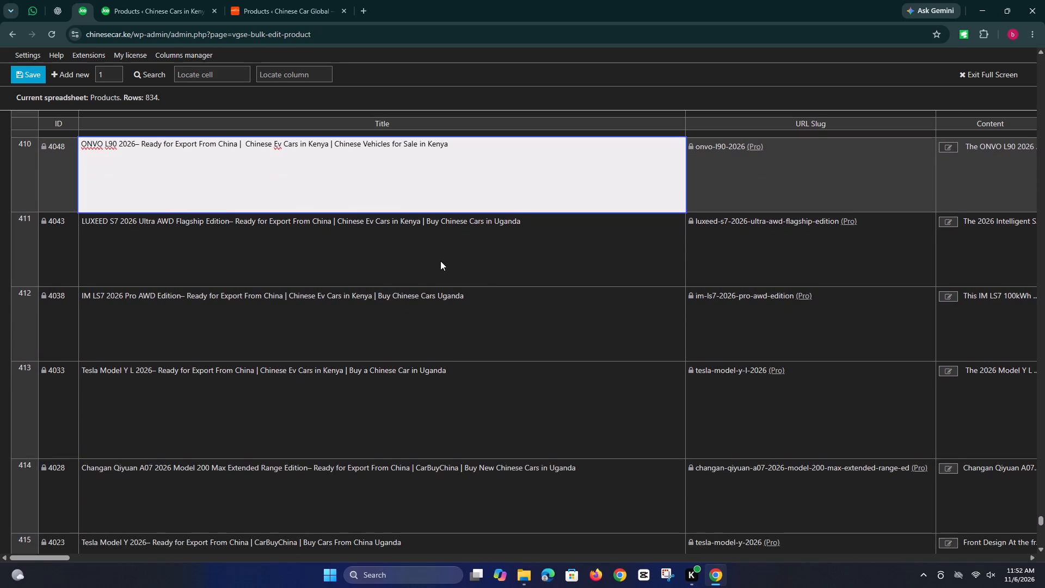
{"action": "triple_click", "coordinate": [440, 261]}
{"action": "left_click_drag", "start_coordinate": [527, 221], "coordinate": [498, 223]}
{"action": "right_click", "coordinate": [507, 220]}
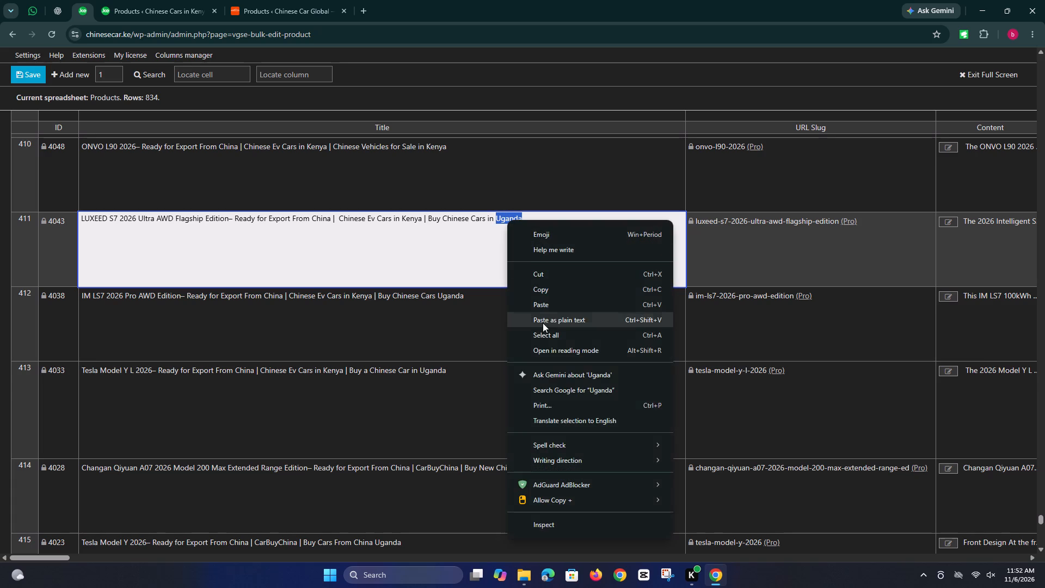
{"action": "left_click", "coordinate": [546, 307]}
Change the closing country name in the IM LS7 2026 Pro AWD Edition product title to Kenya.
{"action": "double_click", "coordinate": [447, 311]}
{"action": "left_click_drag", "start_coordinate": [468, 293], "coordinate": [453, 293]}
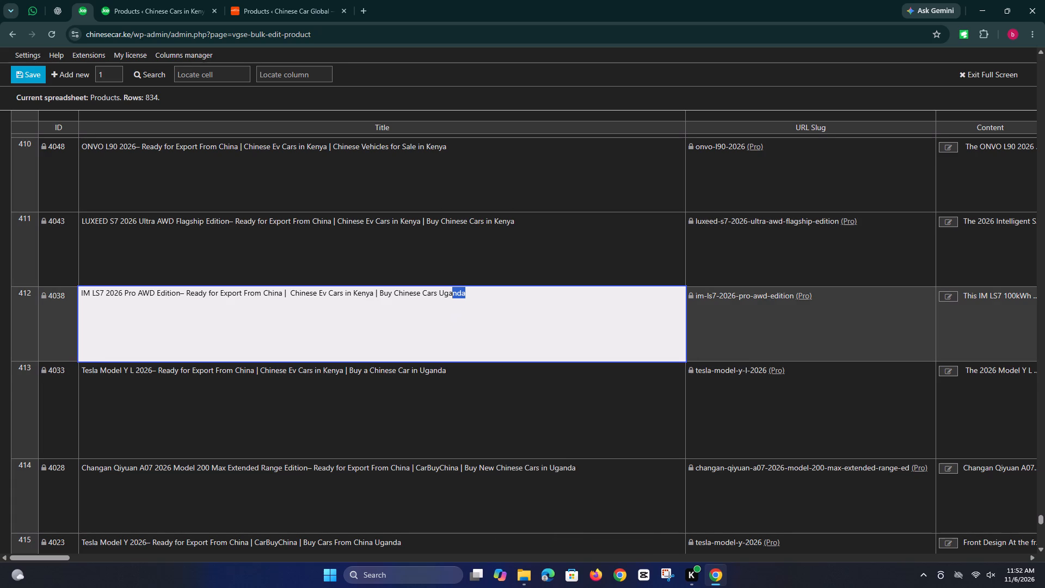
{"action": "left_click_drag", "start_coordinate": [453, 293], "coordinate": [439, 296]}
{"action": "right_click", "coordinate": [446, 295]}
{"action": "left_click", "coordinate": [487, 330]}
Change the closing country name in the Tesla Model Y L 2026 product title to Kenya.
{"action": "double_click", "coordinate": [416, 392]}
{"action": "left_click_drag", "start_coordinate": [451, 372], "coordinate": [422, 373]}
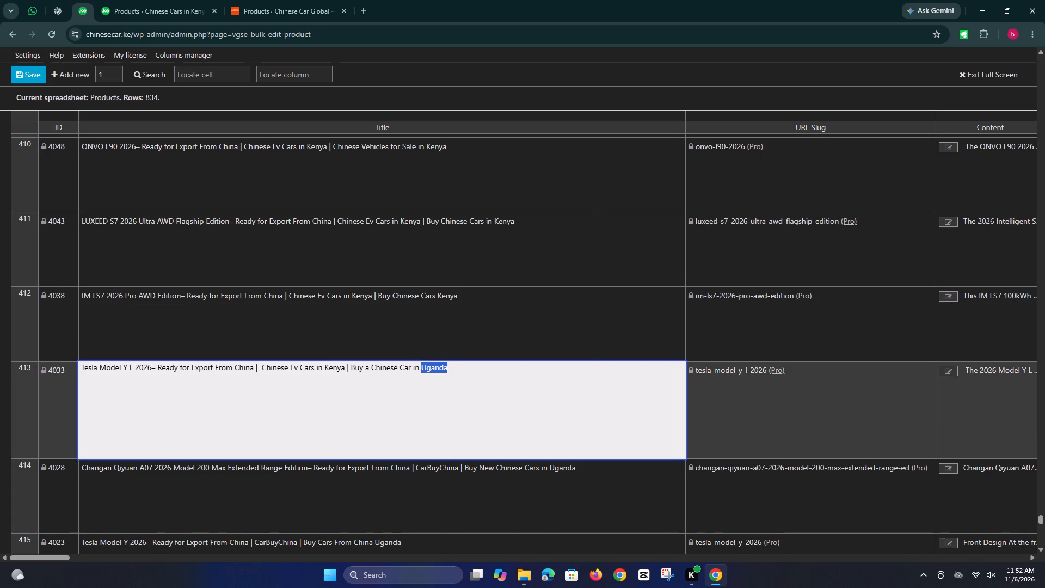
{"action": "right_click", "coordinate": [427, 368]}
{"action": "left_click", "coordinate": [473, 132]}
Change the closing country name in the Changan Qiyuan A07 2026 Extended Range Edition product title to Kenya.
{"action": "scroll", "coordinate": [473, 293], "scroll_direction": "down", "scroll_amount": 3}
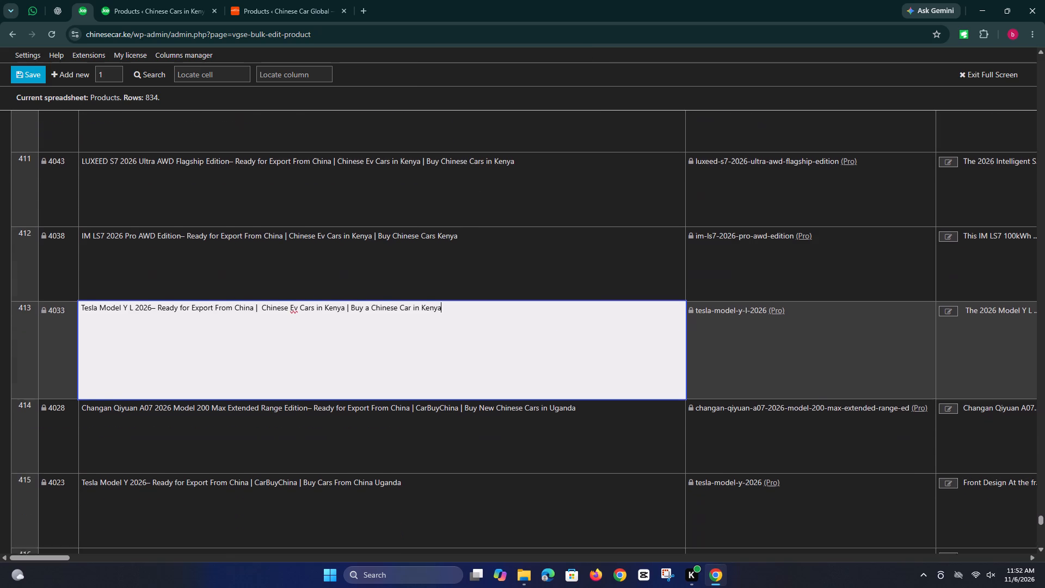
{"action": "triple_click", "coordinate": [496, 324]}
{"action": "left_click_drag", "start_coordinate": [579, 305], "coordinate": [554, 311]}
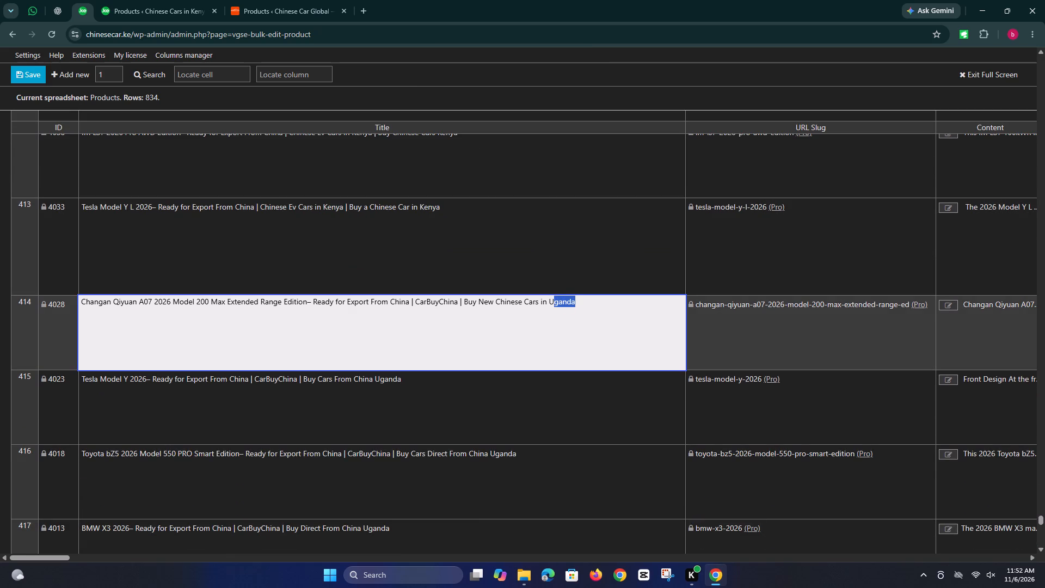
{"action": "left_click_drag", "start_coordinate": [554, 311], "coordinate": [551, 312]}
{"action": "right_click", "coordinate": [557, 298]}
{"action": "left_click", "coordinate": [599, 330]}
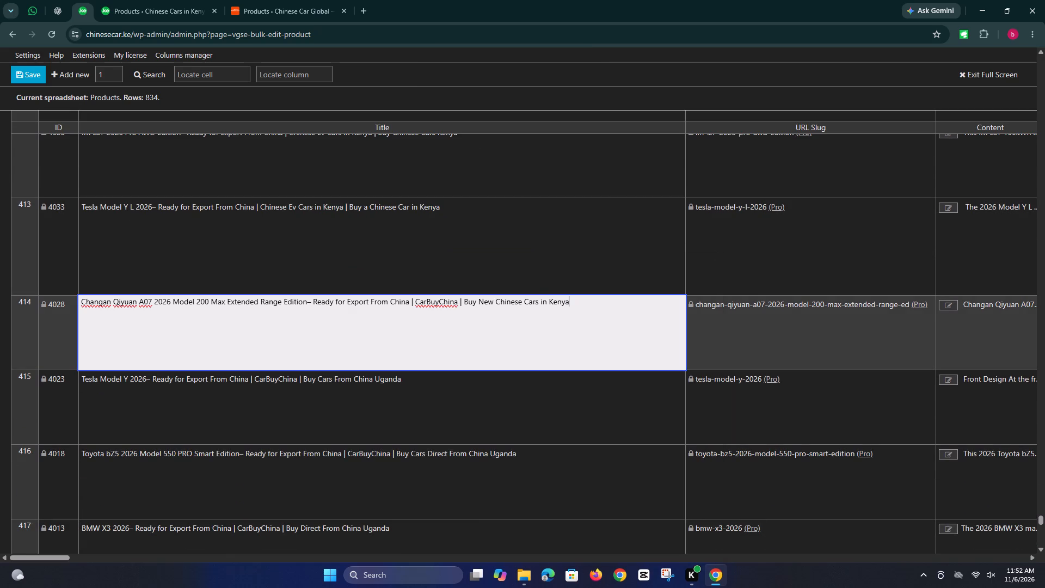
Change the closing country name in the Tesla Model Y 2026 product title, row 415, to Kenya.
{"action": "scroll", "coordinate": [394, 305], "scroll_direction": "down", "scroll_amount": 3}
{"action": "triple_click", "coordinate": [336, 256]}
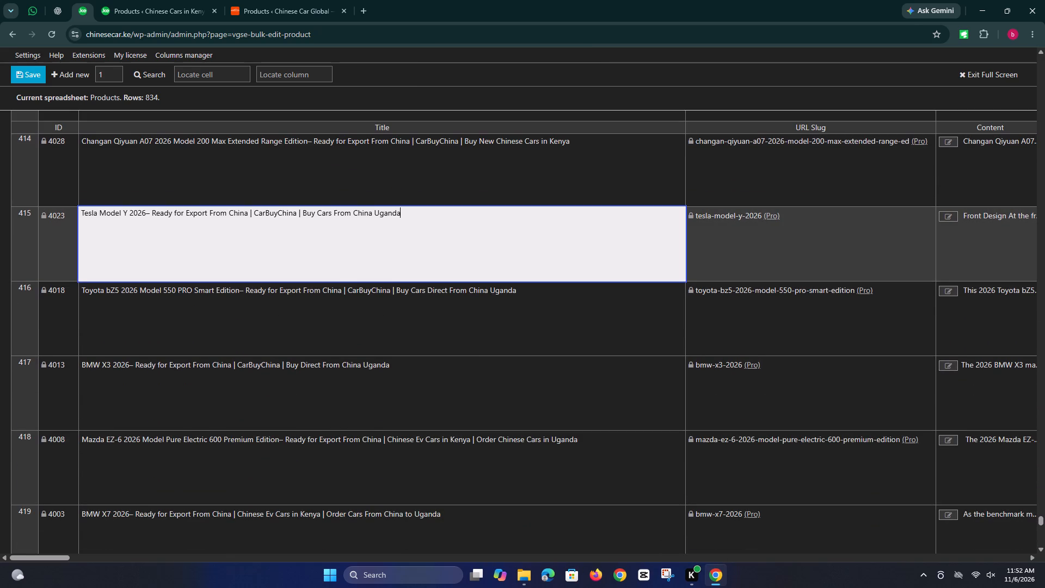
{"action": "left_click_drag", "start_coordinate": [403, 217], "coordinate": [375, 217]}
{"action": "right_click", "coordinate": [384, 215]}
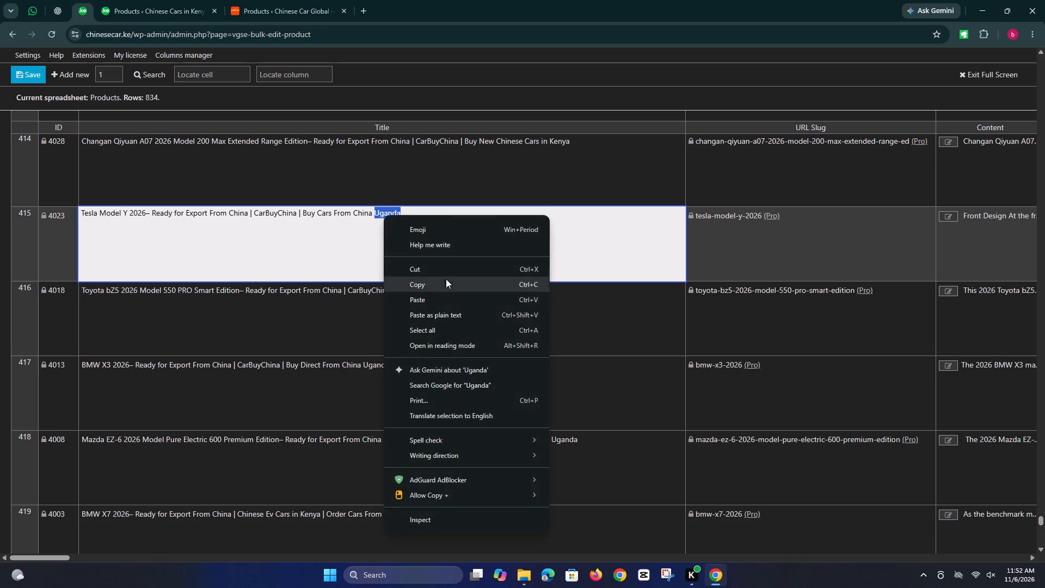
{"action": "left_click", "coordinate": [421, 301]}
Change the closing country name in the Toyota bZ5 2026 550 PRO Smart Edition product title to Kenya.
{"action": "double_click", "coordinate": [488, 315]}
{"action": "left_click_drag", "start_coordinate": [517, 290], "coordinate": [503, 290]}
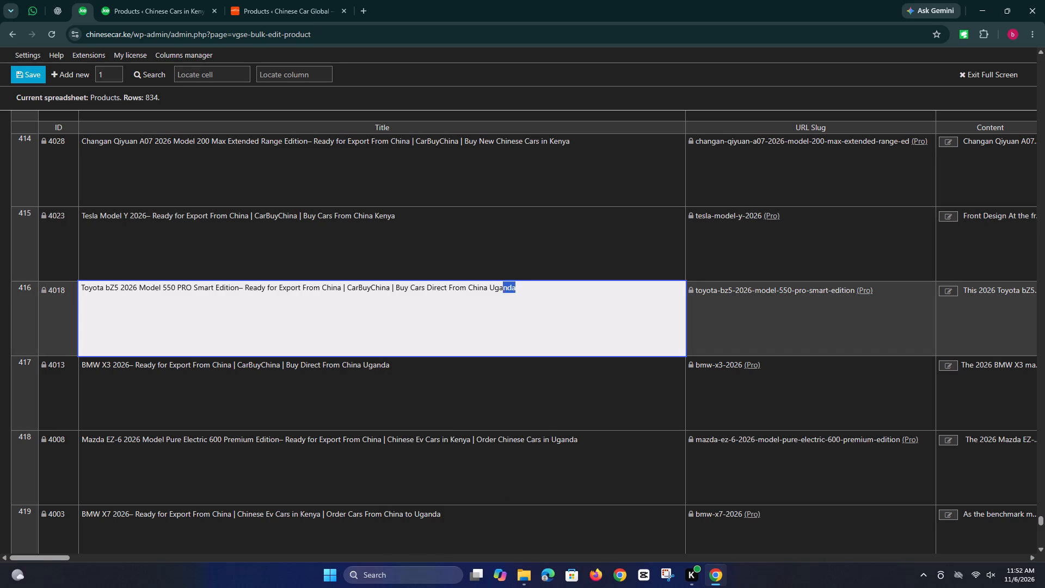
{"action": "left_click_drag", "start_coordinate": [503, 290], "coordinate": [489, 293]}
{"action": "right_click", "coordinate": [497, 290]}
{"action": "left_click", "coordinate": [542, 328]}
Change the closing country name in the BMW X3 2026 product title to Kenya.
{"action": "scroll", "coordinate": [395, 314], "scroll_direction": "down", "scroll_amount": 3}
{"action": "triple_click", "coordinate": [315, 238]}
{"action": "left_click_drag", "start_coordinate": [391, 201], "coordinate": [388, 201]}
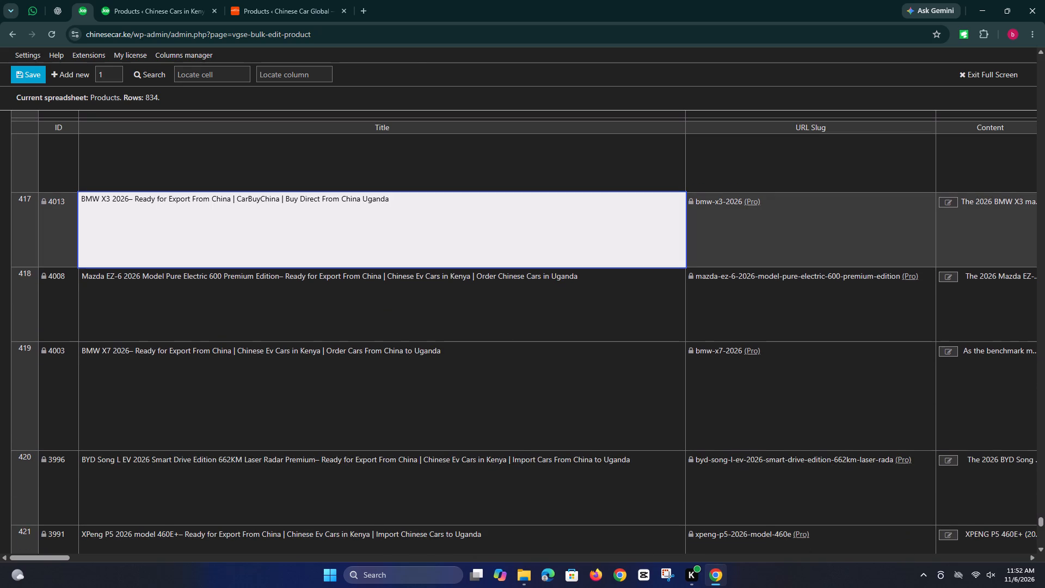
{"action": "left_click_drag", "start_coordinate": [388, 201], "coordinate": [364, 203]}
{"action": "right_click", "coordinate": [374, 200]}
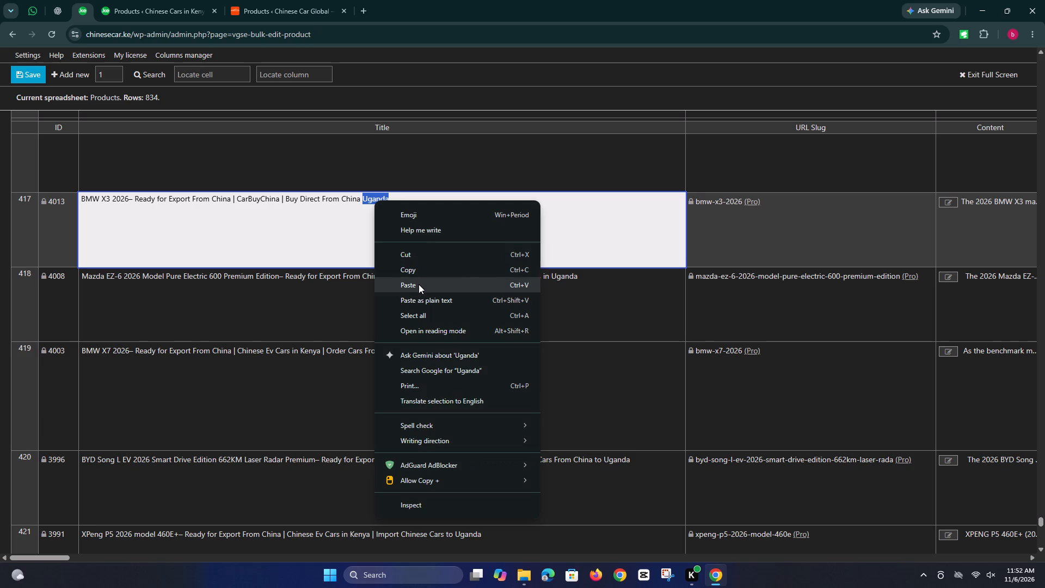
{"action": "left_click", "coordinate": [419, 284]}
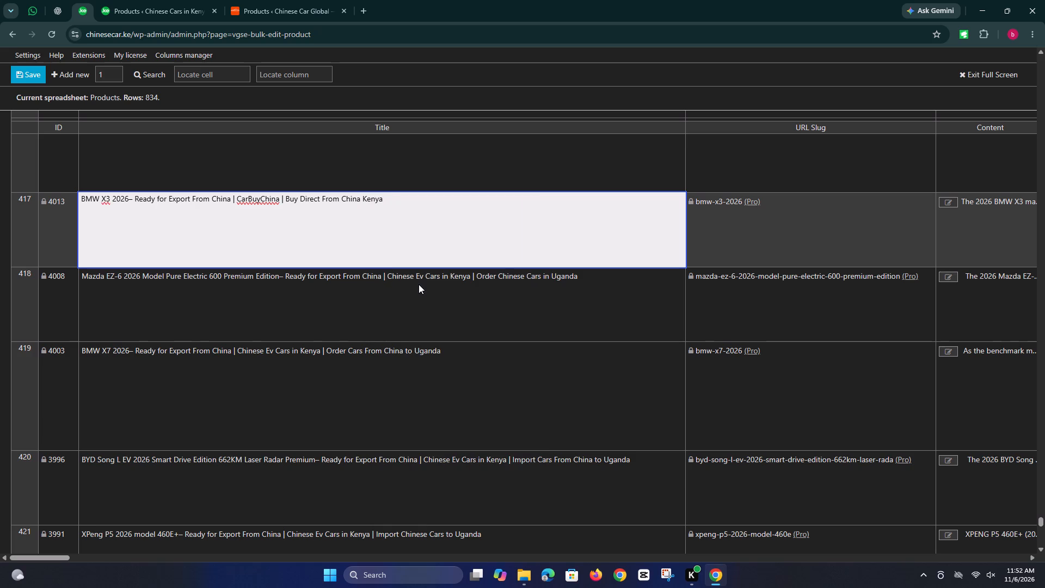
Change the closing country name in the Mazda EZ-6 2026 Pure Electric 600 Premium Edition product title to Kenya.
{"action": "scroll", "coordinate": [419, 284], "scroll_direction": "down", "scroll_amount": 1}
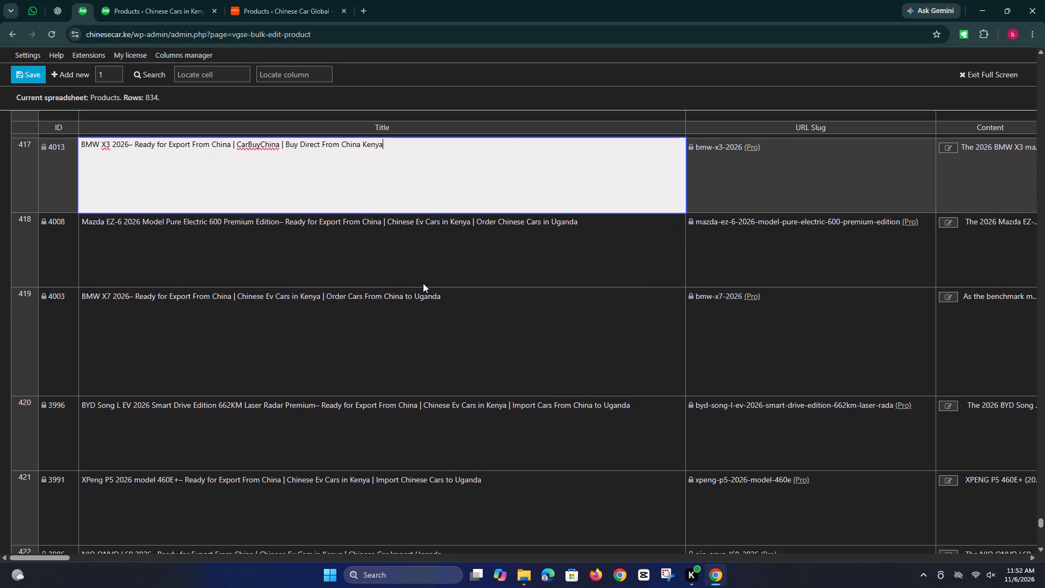
{"action": "triple_click", "coordinate": [488, 248]}
{"action": "left_click", "coordinate": [580, 223]}
{"action": "left_click_drag", "start_coordinate": [582, 222], "coordinate": [576, 222]}
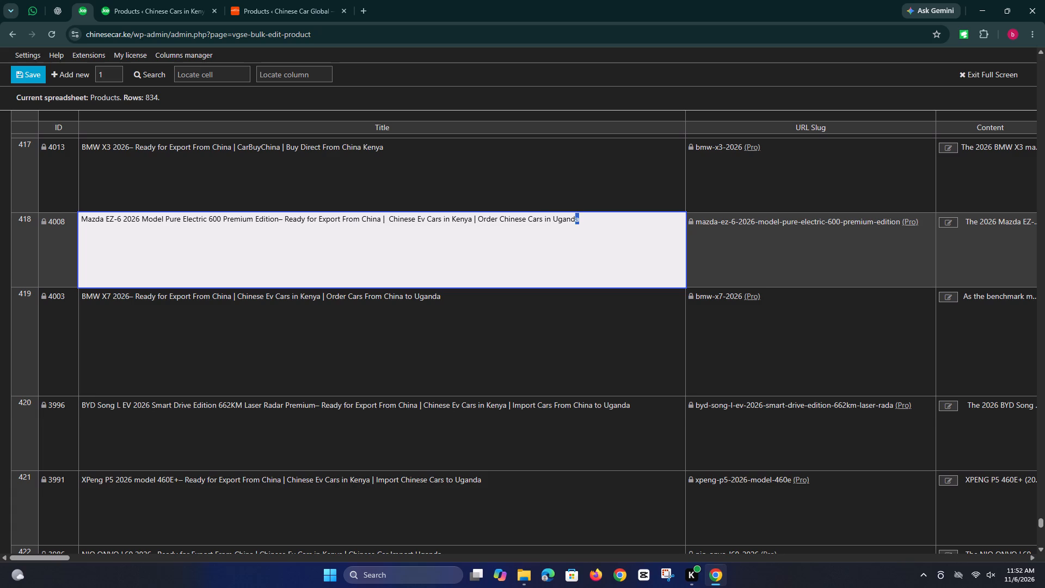
{"action": "left_click_drag", "start_coordinate": [576, 222], "coordinate": [553, 224]}
{"action": "right_click", "coordinate": [567, 218]}
{"action": "left_click", "coordinate": [612, 302]}
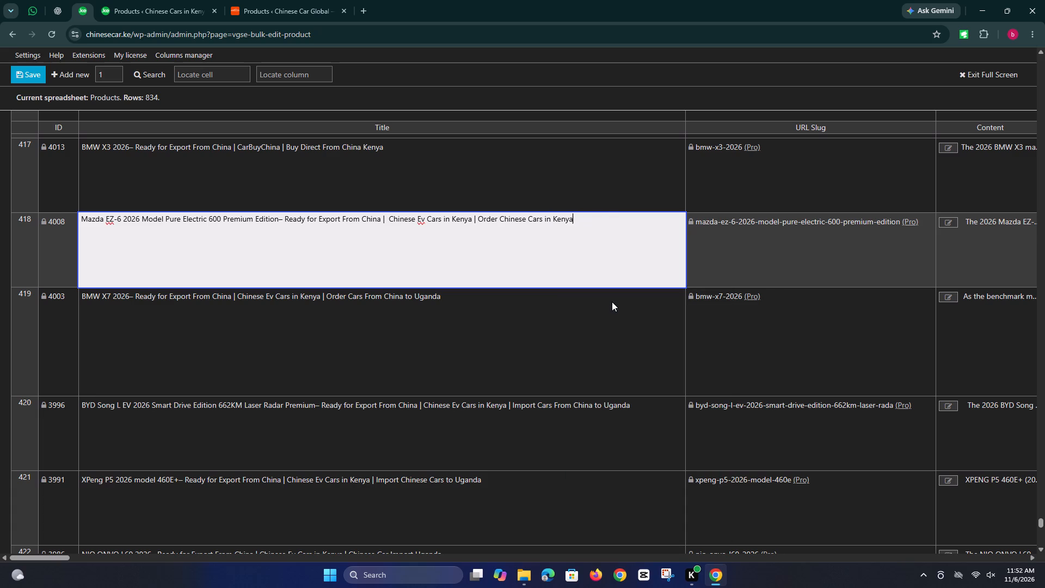
Change the closing country name in the BMW X7 2026 product title to Kenya.
{"action": "scroll", "coordinate": [497, 307], "scroll_direction": "down", "scroll_amount": 2}
{"action": "triple_click", "coordinate": [398, 234]}
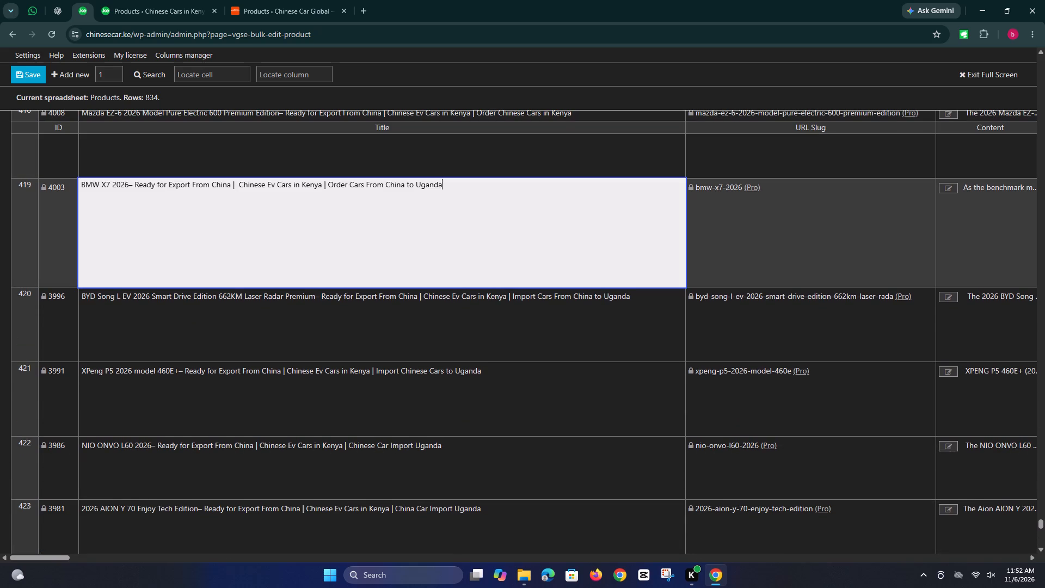
{"action": "left_click_drag", "start_coordinate": [452, 191], "coordinate": [416, 193]}
{"action": "right_click", "coordinate": [423, 185]}
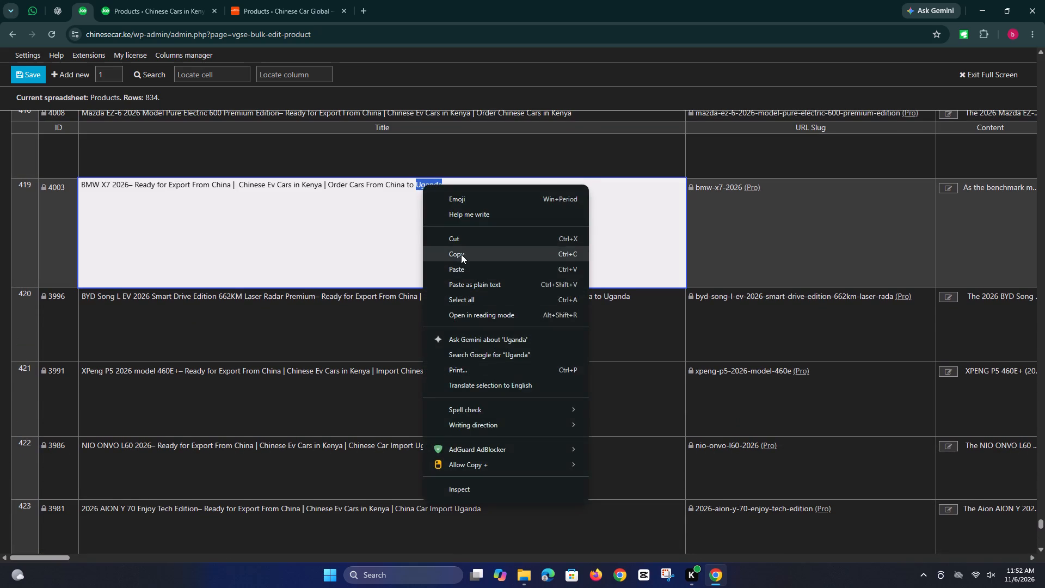
{"action": "left_click", "coordinate": [459, 269]}
Change the closing country name in the BYD Song L EV 2026 Smart Drive Edition product title to Kenya.
{"action": "double_click", "coordinate": [537, 314]}
{"action": "left_click_drag", "start_coordinate": [635, 298], "coordinate": [607, 298]}
{"action": "right_click", "coordinate": [612, 296]}
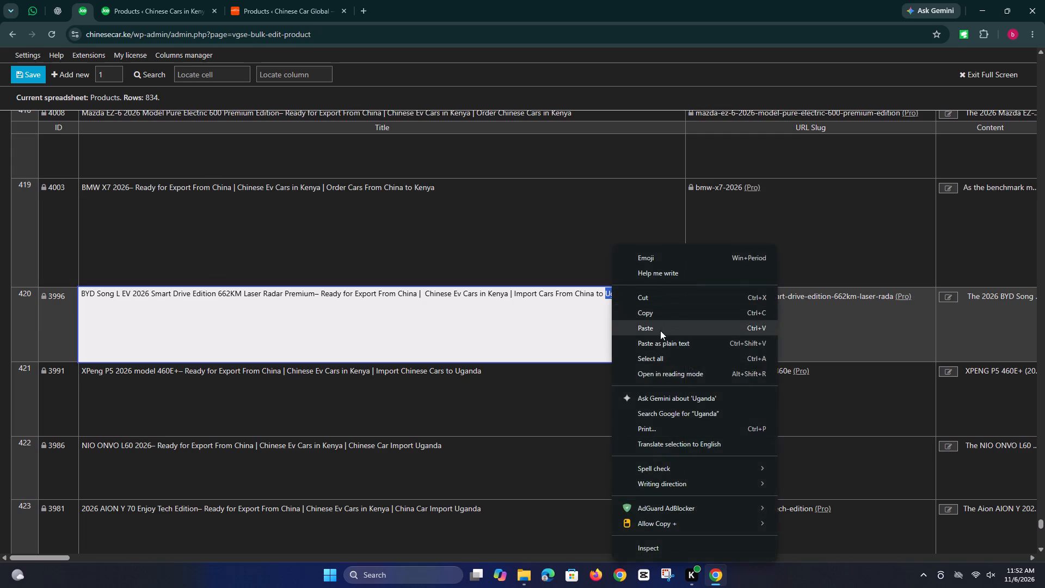
{"action": "left_click", "coordinate": [660, 330]}
Change the closing country name in the XPeng P5 2026 460E+ product title to Kenya.
{"action": "scroll", "coordinate": [482, 308], "scroll_direction": "down", "scroll_amount": 3}
{"action": "triple_click", "coordinate": [385, 254]}
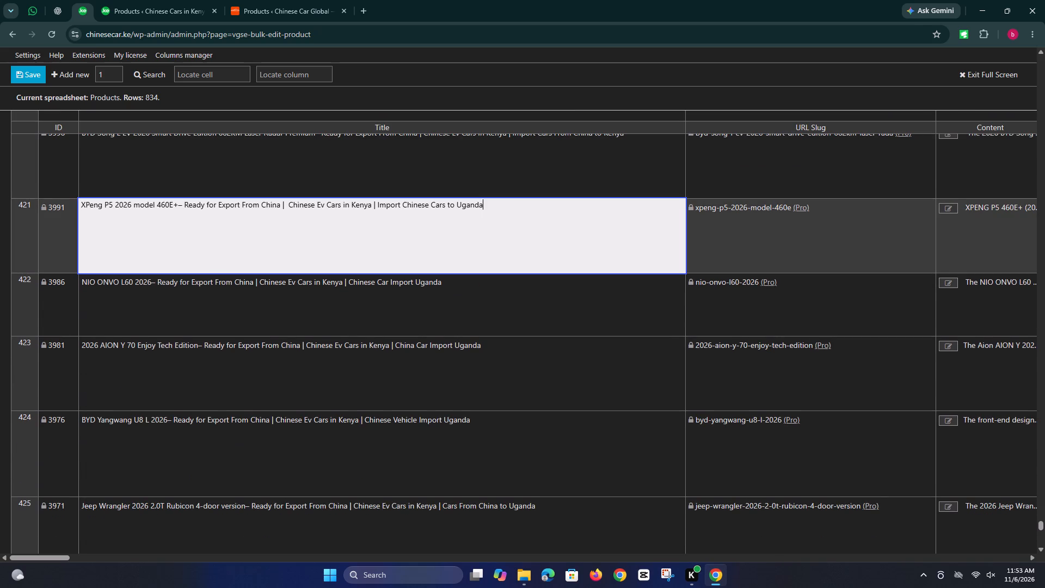
{"action": "left_click_drag", "start_coordinate": [488, 205], "coordinate": [457, 213]}
{"action": "right_click", "coordinate": [465, 206]}
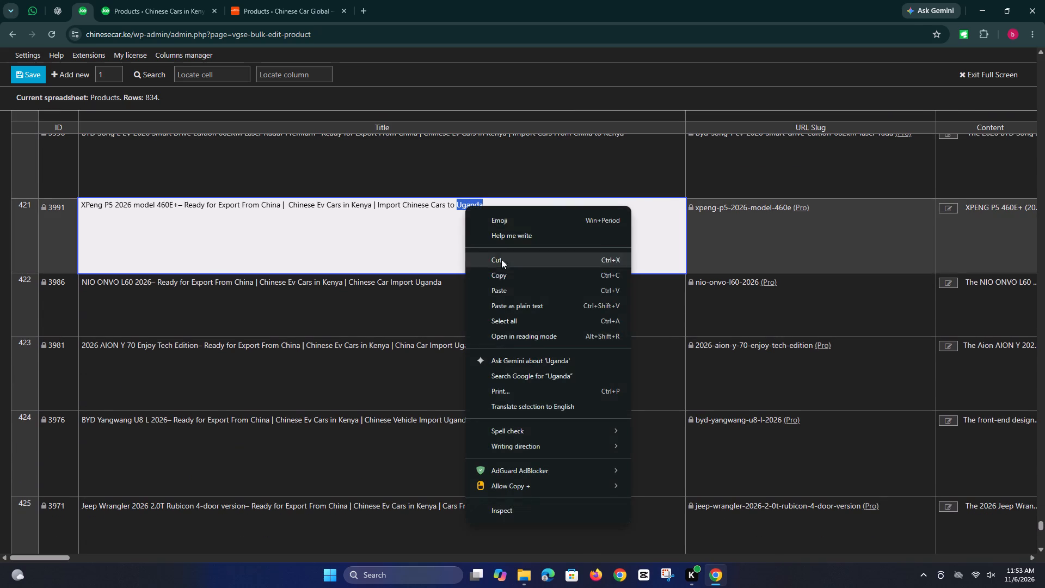
{"action": "left_click", "coordinate": [502, 290]}
Change the closing country name in the NIO ONVO L60 2026 product title to Kenya.
{"action": "scroll", "coordinate": [456, 269], "scroll_direction": "down", "scroll_amount": 2}
{"action": "triple_click", "coordinate": [395, 201]}
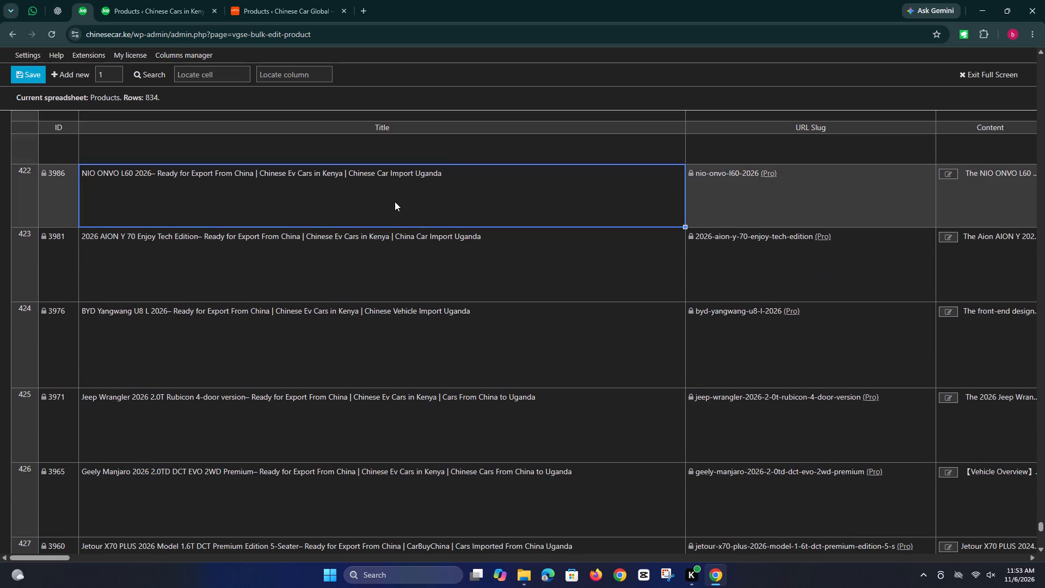
{"action": "left_click_drag", "start_coordinate": [450, 174], "coordinate": [419, 175]}
{"action": "right_click", "coordinate": [426, 171]}
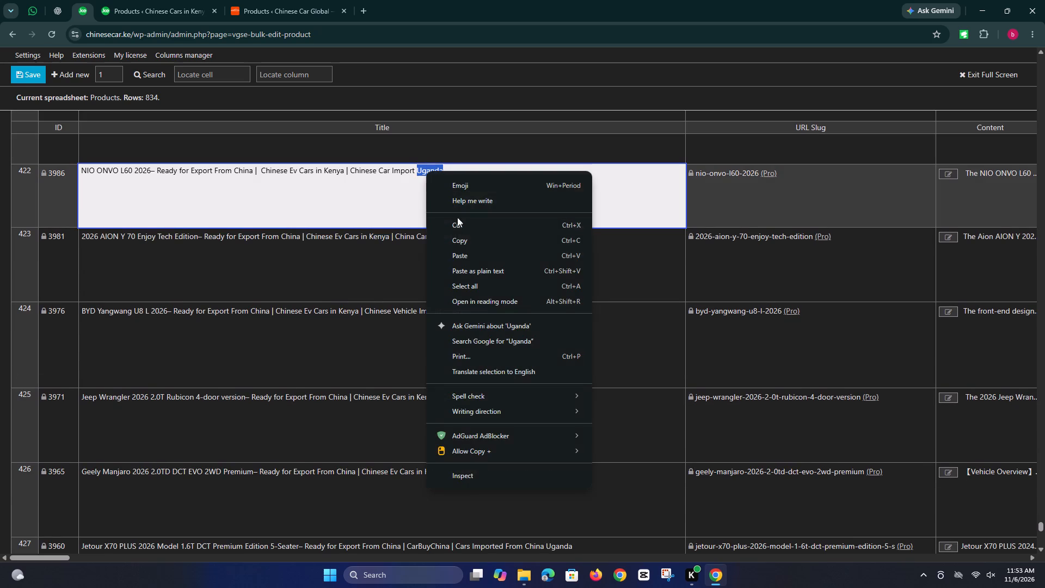
{"action": "left_click", "coordinate": [469, 258]}
Change the closing country name in the 2026 AION Y 70 Enjoy Tech Edition product title to Kenya.
{"action": "double_click", "coordinate": [456, 259]}
{"action": "left_click_drag", "start_coordinate": [485, 237], "coordinate": [462, 237]}
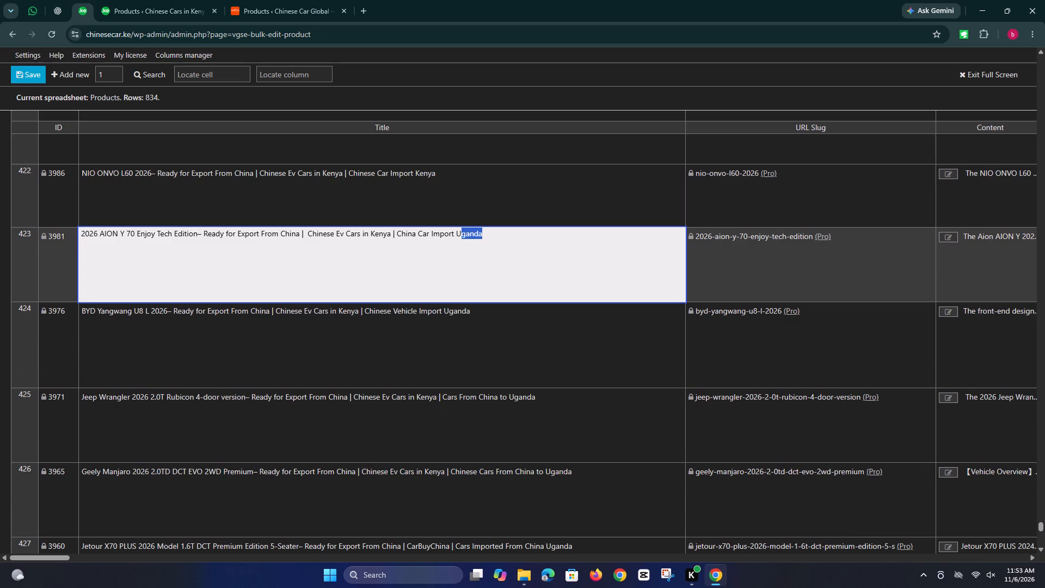
{"action": "left_click_drag", "start_coordinate": [462, 237], "coordinate": [458, 238]}
{"action": "right_click", "coordinate": [466, 235]}
{"action": "left_click", "coordinate": [508, 319]}
Change the closing country name in the BYD Yangwang U8 L 2026 product title to Kenya.
{"action": "scroll", "coordinate": [473, 271], "scroll_direction": "down", "scroll_amount": 2}
{"action": "triple_click", "coordinate": [428, 231]}
{"action": "left_click_drag", "start_coordinate": [477, 204], "coordinate": [472, 204]}
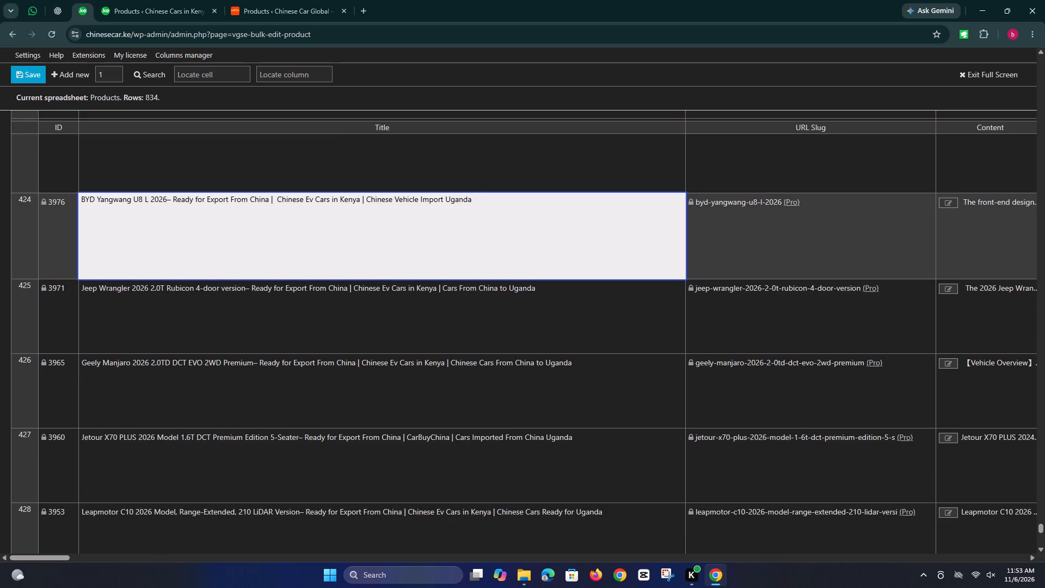
{"action": "left_click_drag", "start_coordinate": [472, 204], "coordinate": [447, 206]}
{"action": "right_click", "coordinate": [454, 201]}
{"action": "left_click", "coordinate": [499, 285]}
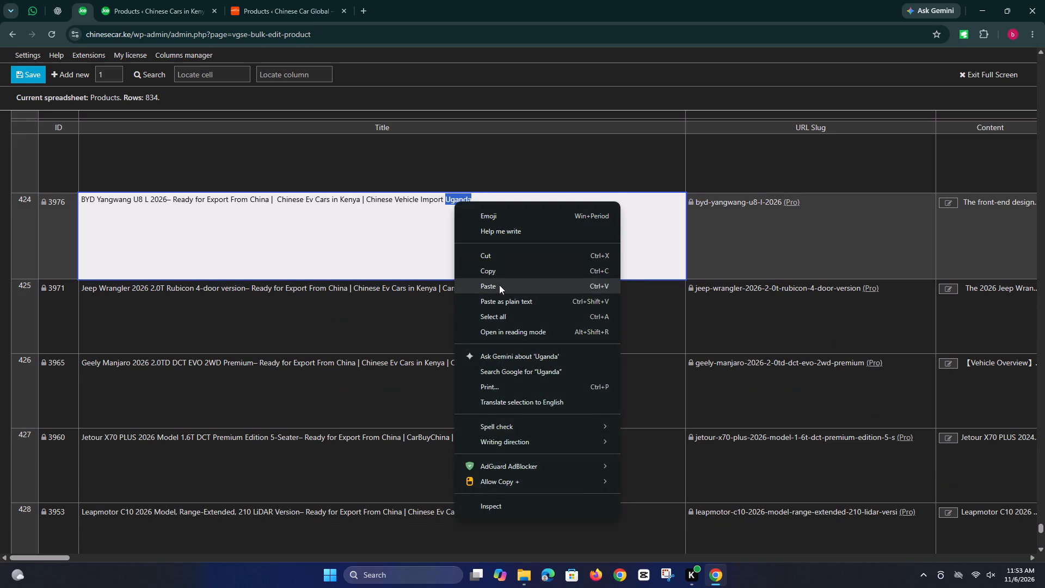
Change the closing country name in the Jeep Wrangler 2026 2.0T Rubicon 4-door product title to Kenya.
{"action": "double_click", "coordinate": [509, 307]}
{"action": "left_click_drag", "start_coordinate": [542, 289], "coordinate": [512, 289]}
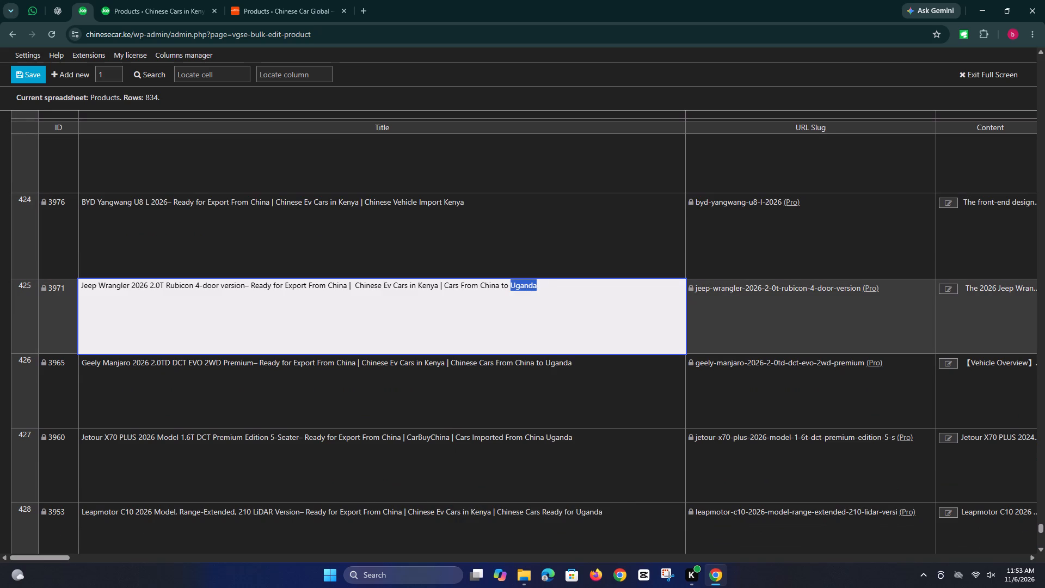
{"action": "right_click", "coordinate": [523, 288]}
{"action": "left_click", "coordinate": [561, 330]}
Change the closing country name in the Geely Manjaro 2026 2.0TD product title to Kenya.
{"action": "scroll", "coordinate": [448, 328], "scroll_direction": "down", "scroll_amount": 2}
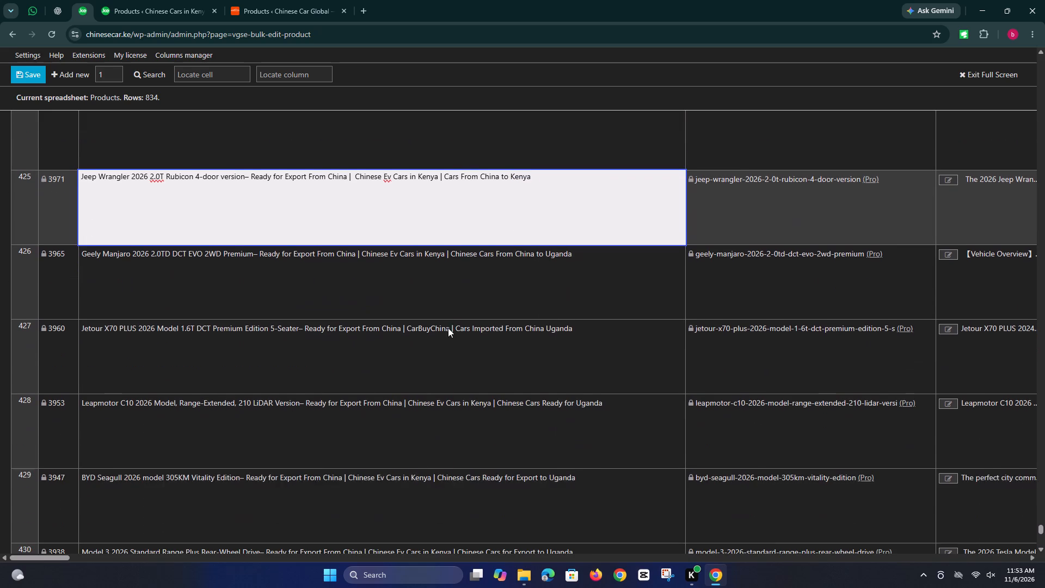
{"action": "triple_click", "coordinate": [525, 286]}
{"action": "left_click_drag", "start_coordinate": [577, 254], "coordinate": [558, 254]}
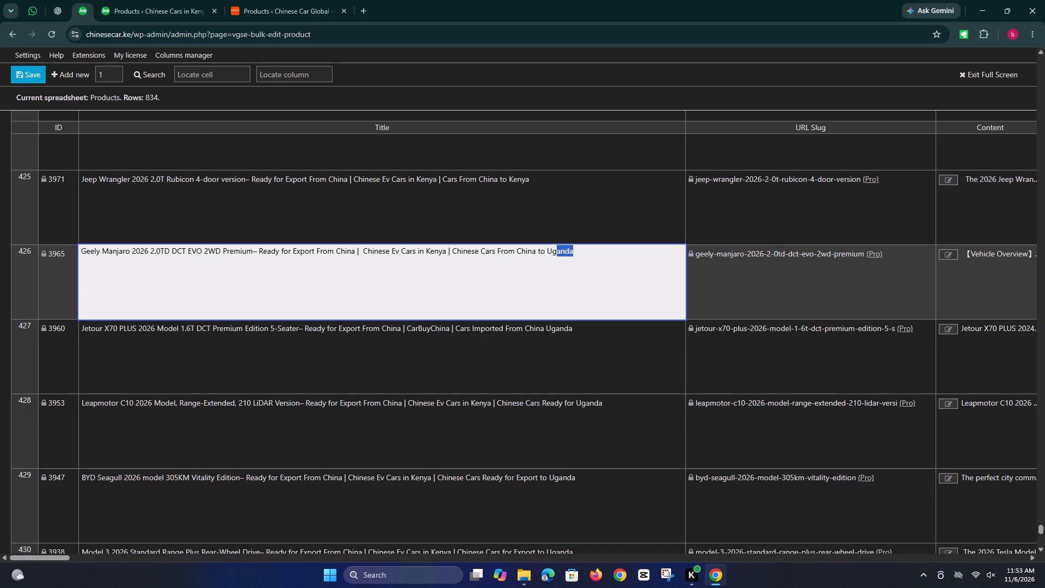
{"action": "left_click_drag", "start_coordinate": [558, 254], "coordinate": [549, 254]}
{"action": "right_click", "coordinate": [555, 252]}
{"action": "left_click", "coordinate": [589, 331]}
Change the closing country name in the Jetour X70 PLUS 2026 product title to Kenya, keeping a space before it.
{"action": "double_click", "coordinate": [515, 339]}
{"action": "left_click_drag", "start_coordinate": [577, 328], "coordinate": [544, 330]}
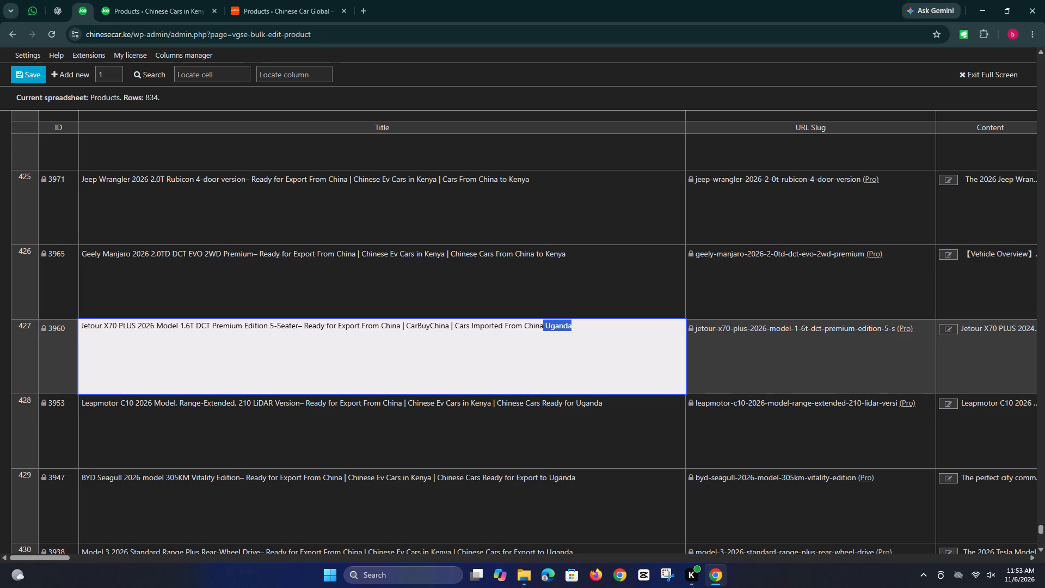
{"action": "right_click", "coordinate": [554, 327]}
{"action": "left_click", "coordinate": [600, 91]}
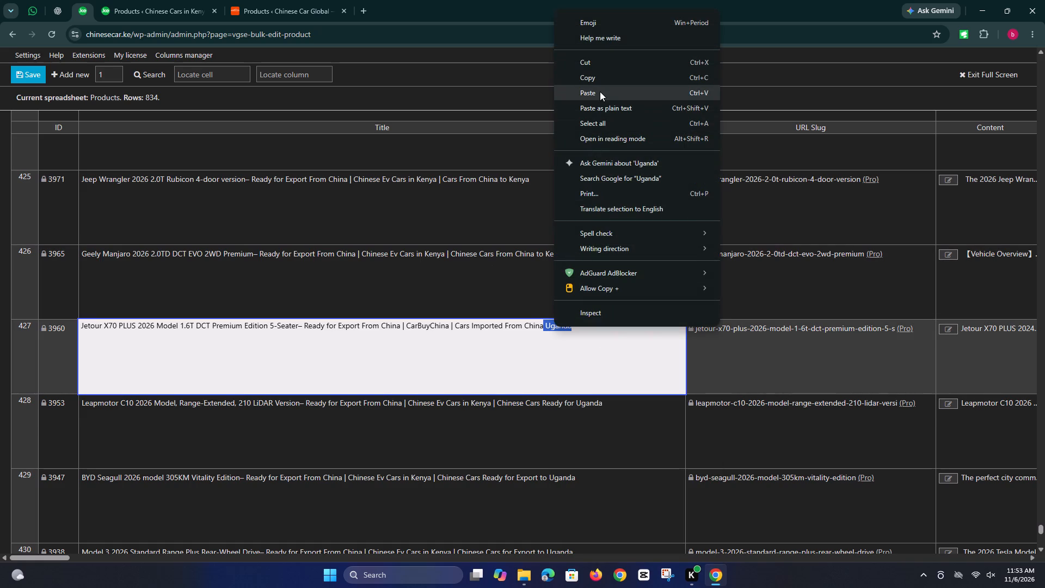
{"action": "left_click", "coordinate": [543, 328]}
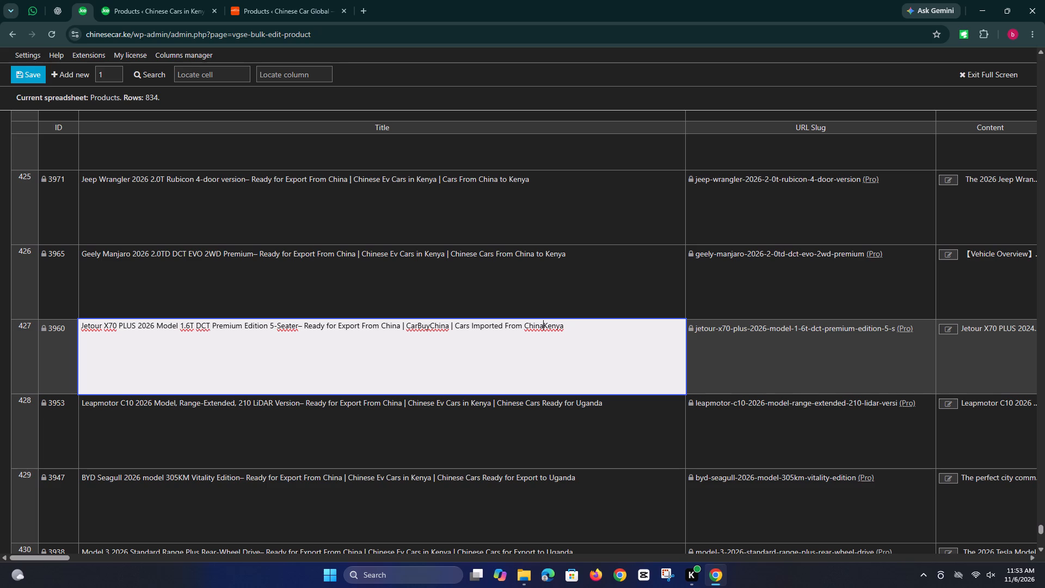
{"action": "key", "text": "space"}
Replace CarBuyChina in the Jetour X70 PLUS 2026 title with "Chinese Ev Cars in Kenya", copied from the Leapmotor C10 2026 title.
{"action": "scroll", "coordinate": [568, 360], "scroll_direction": "down", "scroll_amount": 2}
{"action": "double_click", "coordinate": [553, 323]}
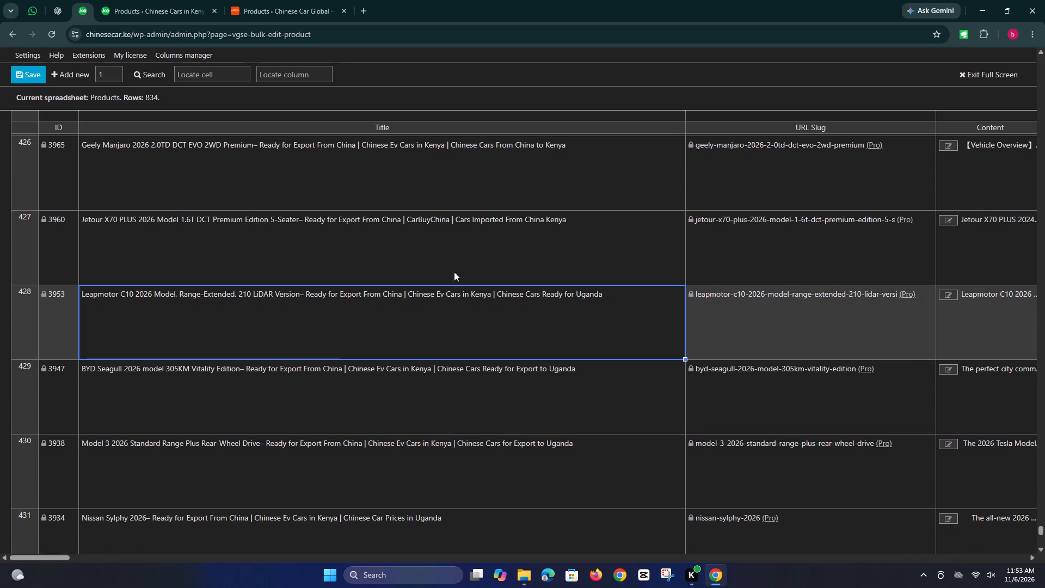
{"action": "double_click", "coordinate": [444, 329]}
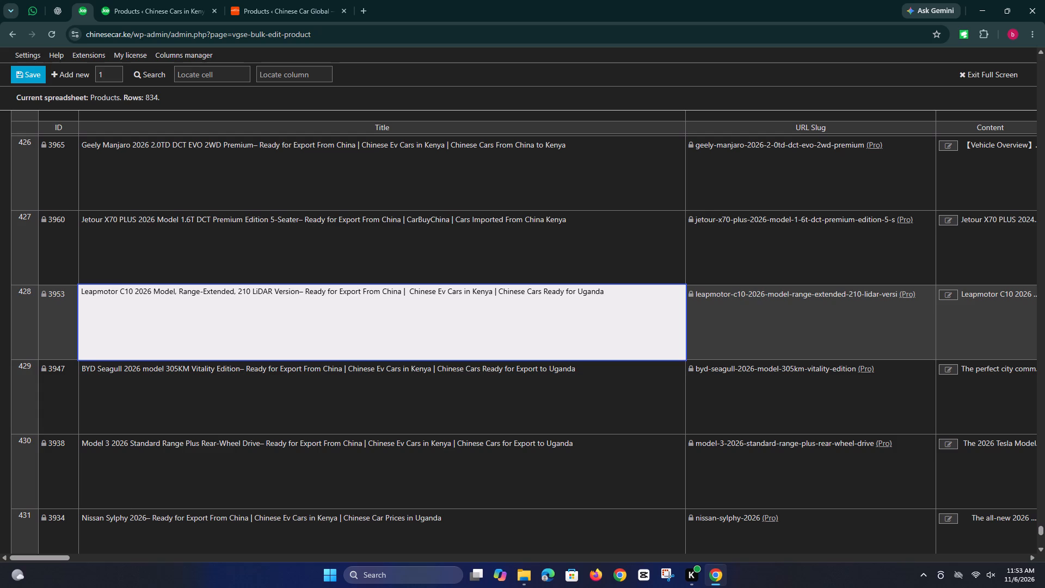
{"action": "left_click_drag", "start_coordinate": [493, 295], "coordinate": [410, 296]}
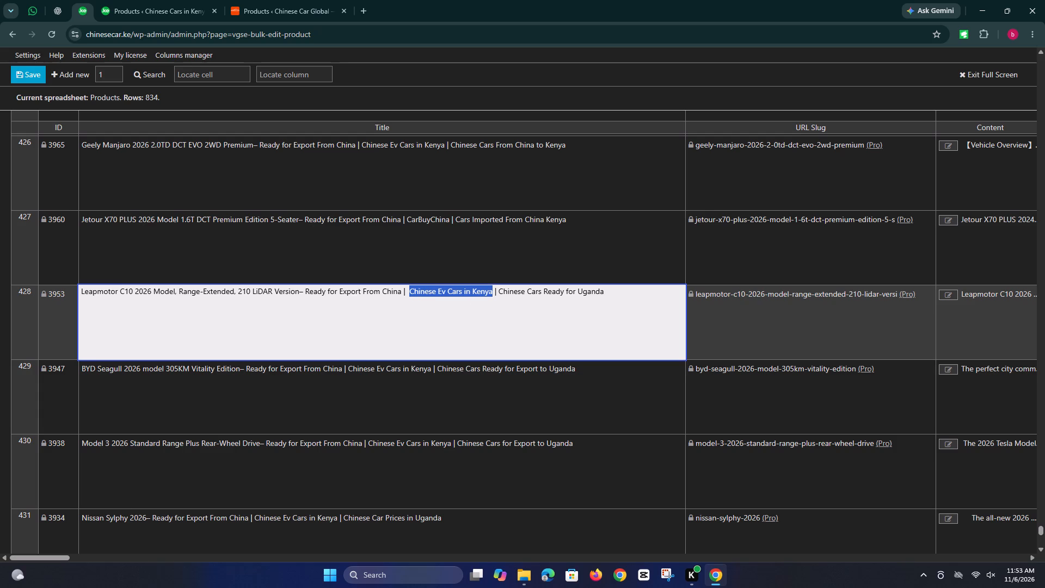
{"action": "right_click", "coordinate": [425, 293]}
{"action": "right_click", "coordinate": [425, 293]}
{"action": "left_click", "coordinate": [480, 317]}
{"action": "double_click", "coordinate": [427, 227]}
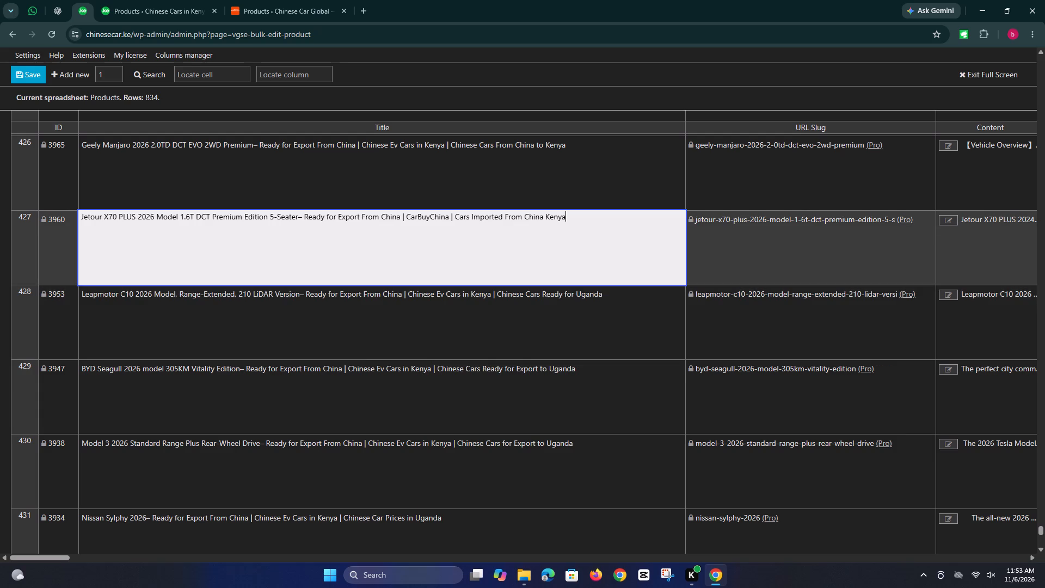
{"action": "left_click_drag", "start_coordinate": [449, 219], "coordinate": [408, 221]}
{"action": "right_click", "coordinate": [417, 218]}
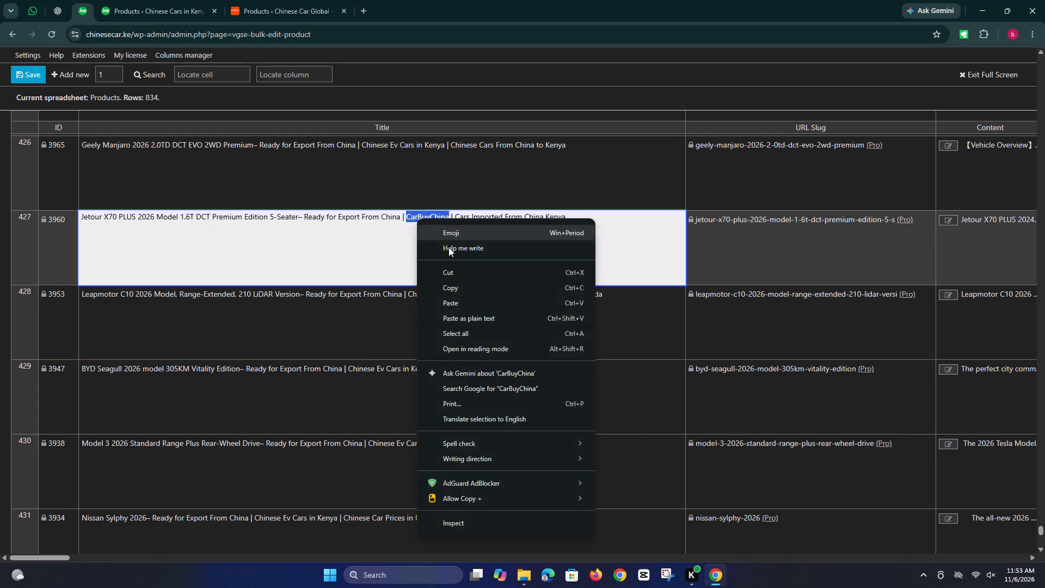
{"action": "left_click", "coordinate": [460, 304]}
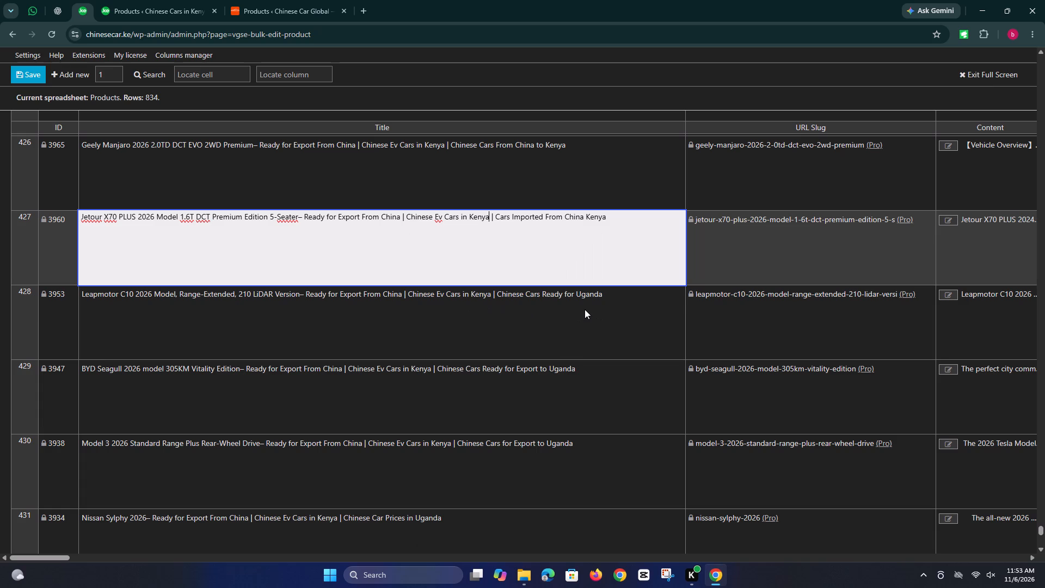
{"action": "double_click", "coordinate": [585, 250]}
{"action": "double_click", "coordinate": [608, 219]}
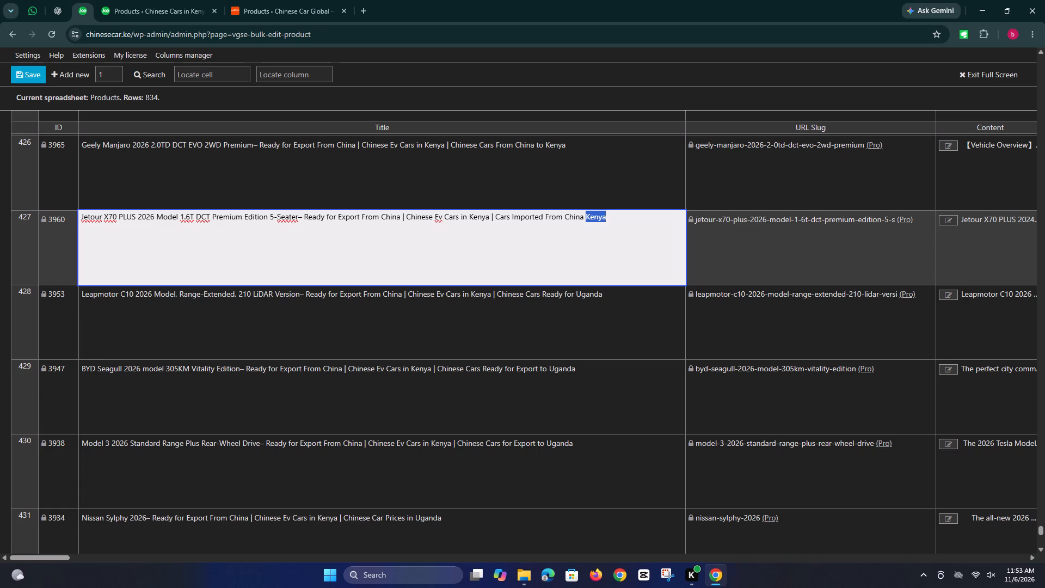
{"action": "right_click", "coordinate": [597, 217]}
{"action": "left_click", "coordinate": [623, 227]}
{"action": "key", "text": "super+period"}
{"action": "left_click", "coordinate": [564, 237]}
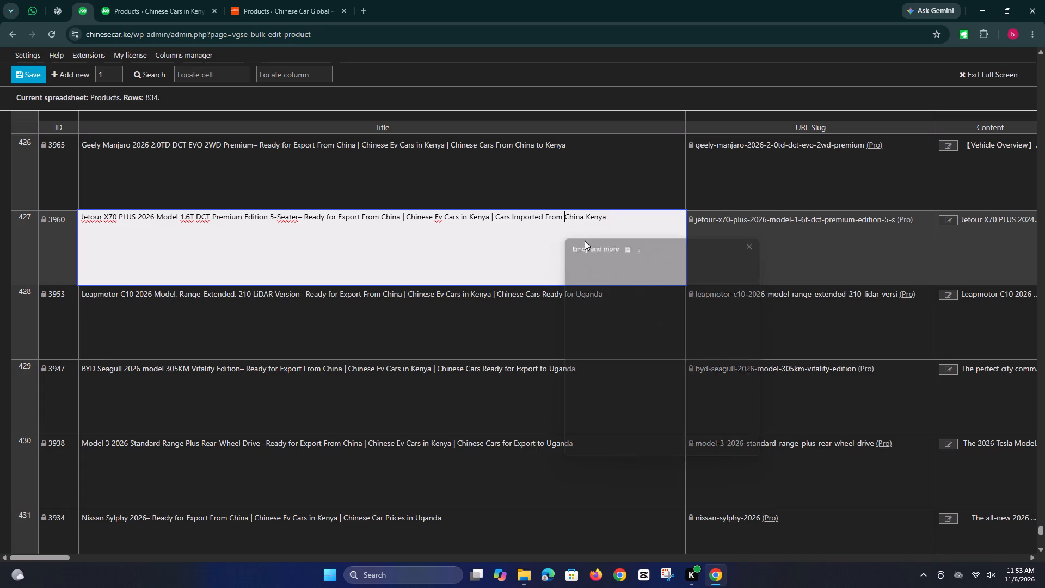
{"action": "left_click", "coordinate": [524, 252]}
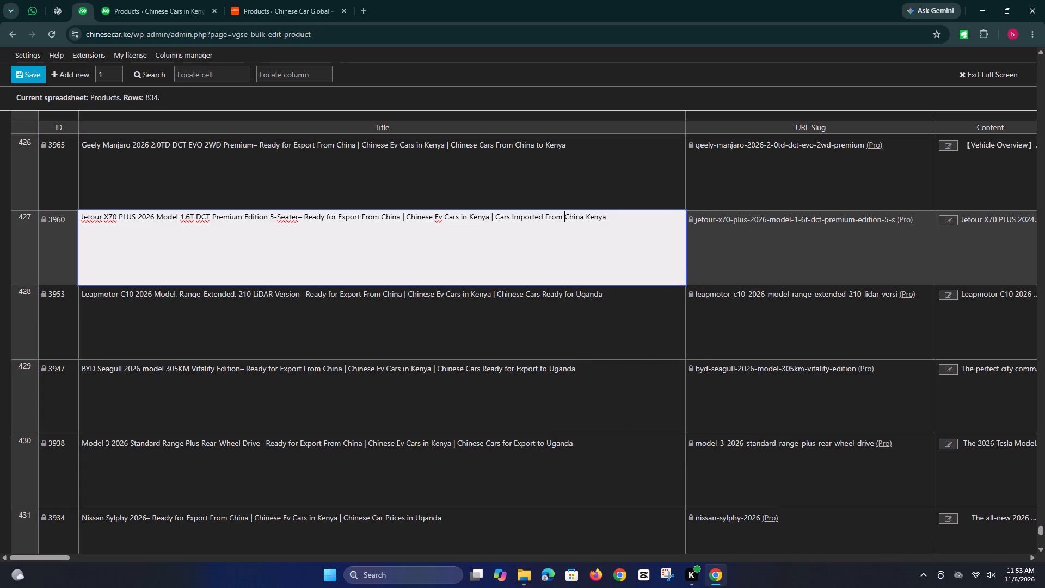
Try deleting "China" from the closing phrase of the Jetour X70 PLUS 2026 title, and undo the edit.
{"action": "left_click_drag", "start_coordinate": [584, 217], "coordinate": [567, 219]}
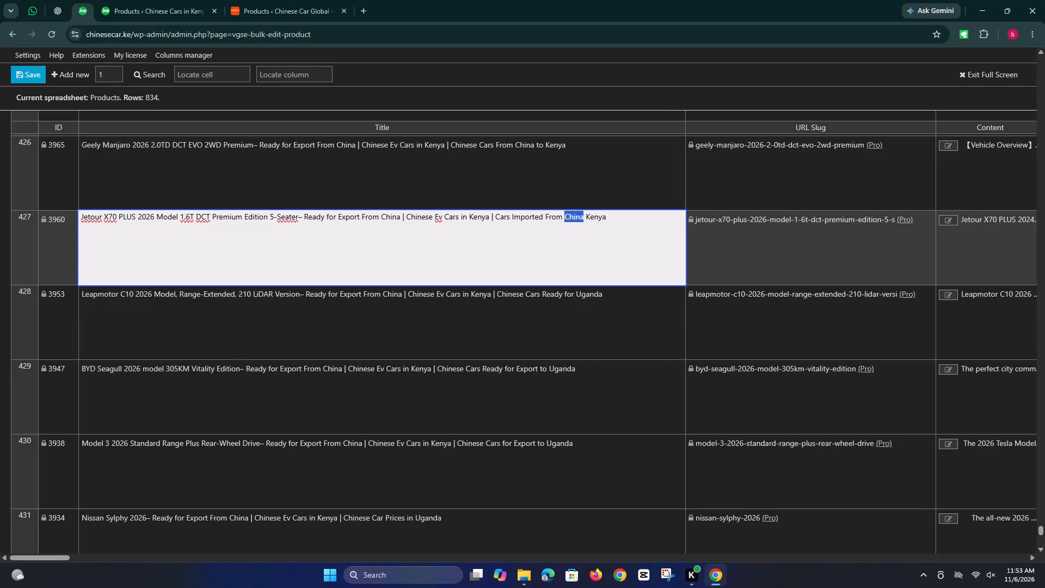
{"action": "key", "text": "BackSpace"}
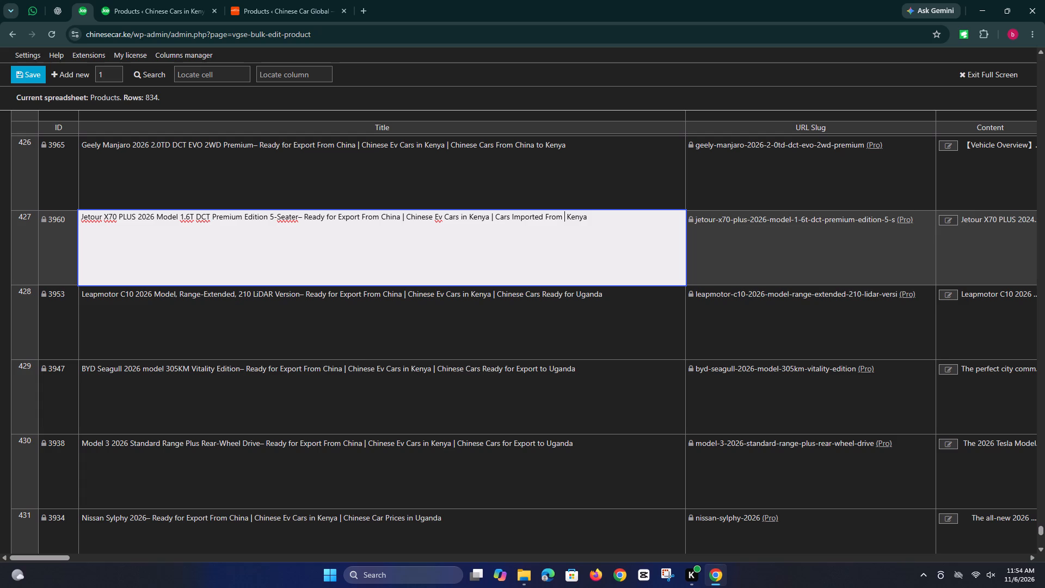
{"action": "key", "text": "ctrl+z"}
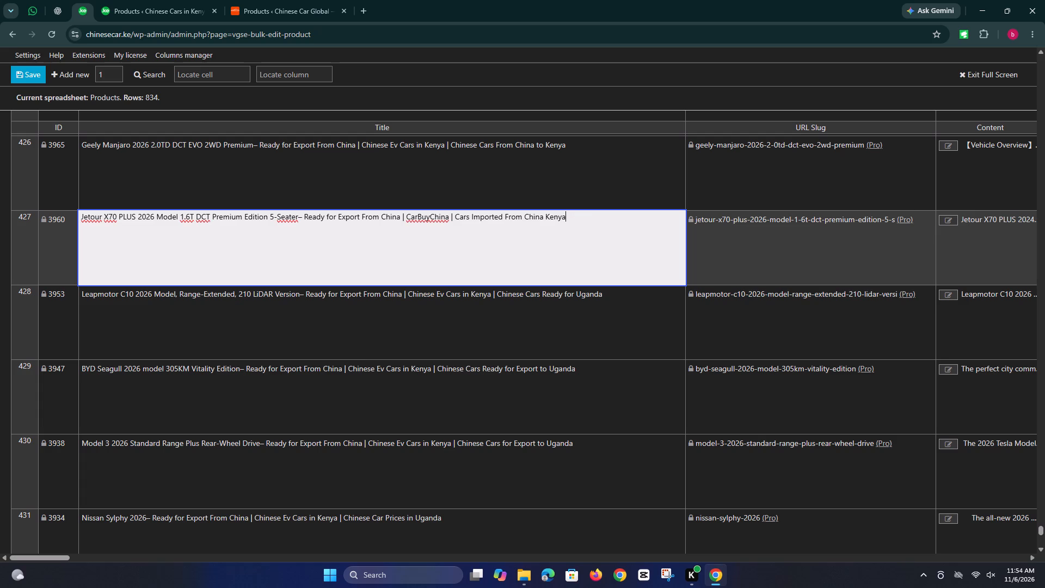
Insert "to" before Kenya in the Jetour X70 PLUS 2026 title so its closing phrase reads "Cars Imported From China to Kenya".
{"action": "left_click", "coordinate": [545, 215]}
{"action": "key", "text": "space"}
{"action": "type", "text": "to"}
{"action": "left_click", "coordinate": [548, 217]}
{"action": "key", "text": "BackSpace"}
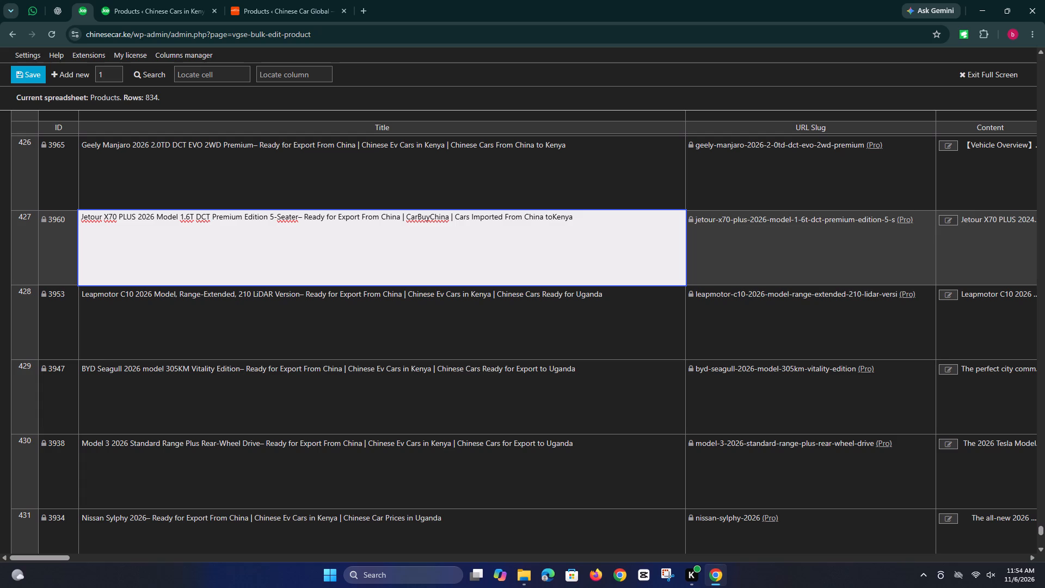
{"action": "left_click", "coordinate": [551, 215]}
{"action": "key", "text": "space"}
Replace Uganda at the end of the Leapmotor C10 2026 title with Kenya, copied from the Jetour X70 PLUS 2026 title.
{"action": "left_click_drag", "start_coordinate": [582, 221], "coordinate": [555, 222]}
{"action": "right_click", "coordinate": [557, 216]}
{"action": "right_click", "coordinate": [557, 216]}
{"action": "left_click", "coordinate": [597, 287]}
{"action": "double_click", "coordinate": [574, 332]}
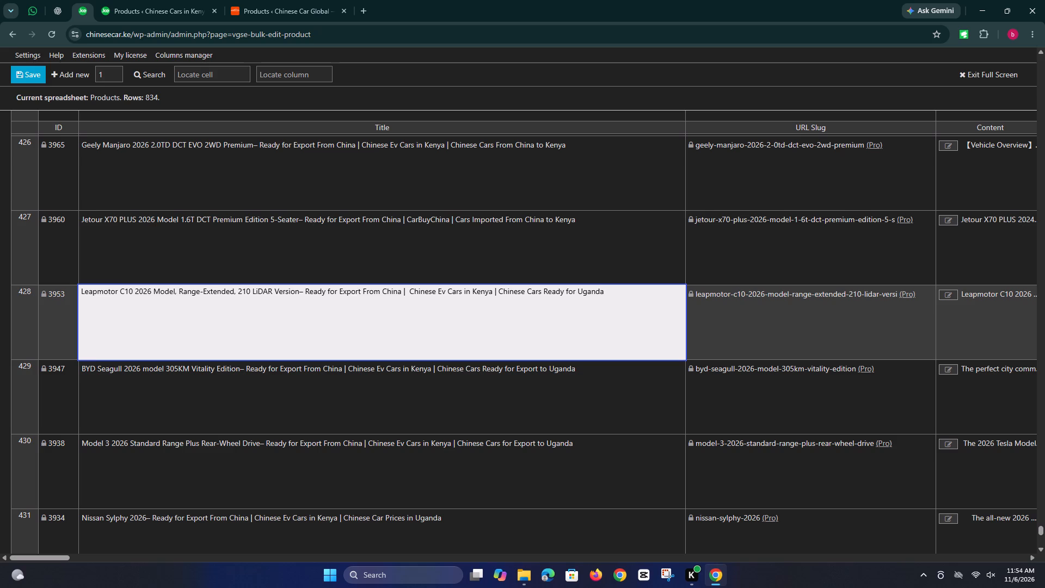
{"action": "left_click_drag", "start_coordinate": [606, 297], "coordinate": [579, 297]}
{"action": "right_click", "coordinate": [588, 294]}
{"action": "left_click", "coordinate": [629, 328]}
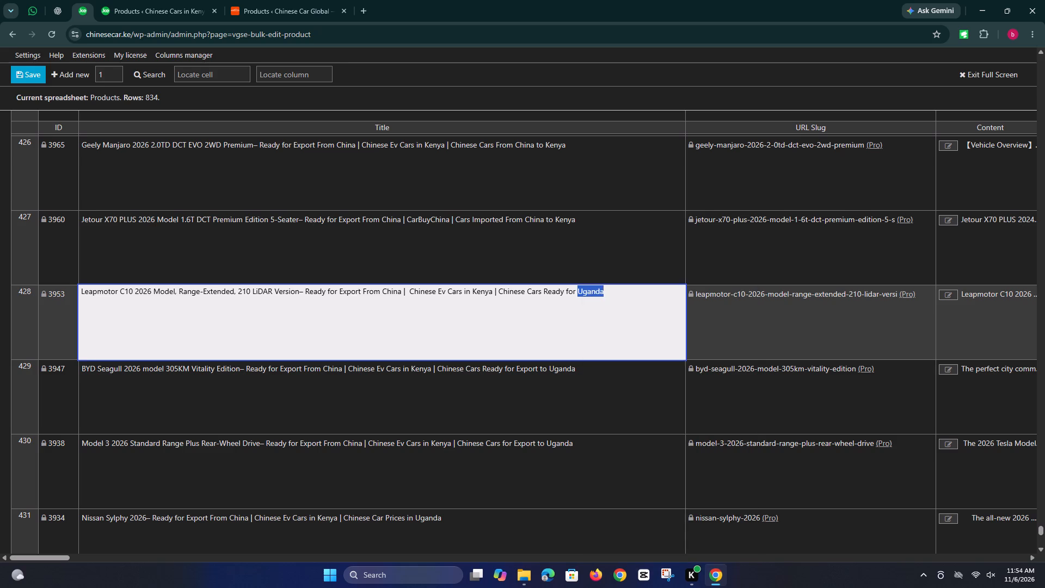
Replace Uganda at the end of the BYD Seagull 2026 305KM Vitality Edition title with the copied word Kenya.
{"action": "scroll", "coordinate": [544, 285], "scroll_direction": "down", "scroll_amount": 3}
{"action": "triple_click", "coordinate": [497, 253]}
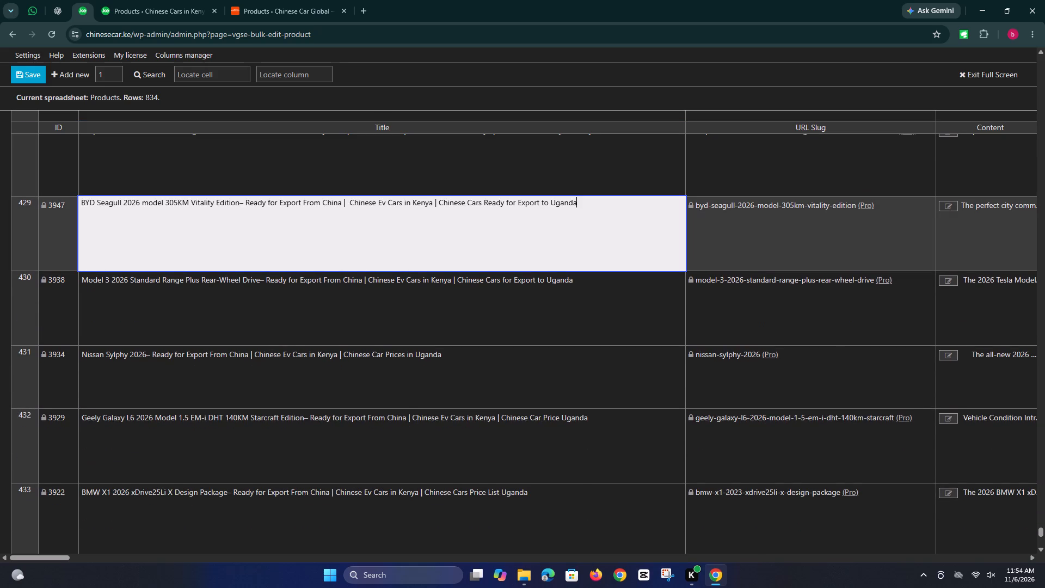
{"action": "left_click_drag", "start_coordinate": [578, 205], "coordinate": [550, 209]}
{"action": "right_click", "coordinate": [563, 200]}
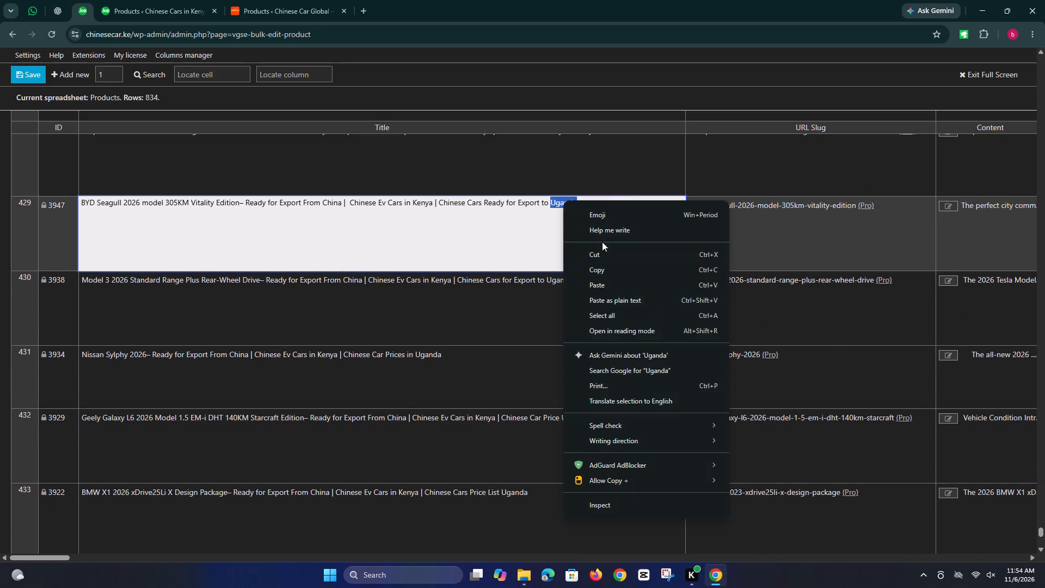
{"action": "left_click", "coordinate": [603, 283]}
Replace Uganda at the end of the Model 3 2026 Standard Range Plus title with the copied word Kenya.
{"action": "double_click", "coordinate": [569, 301]}
{"action": "left_click_drag", "start_coordinate": [581, 282], "coordinate": [580, 282]}
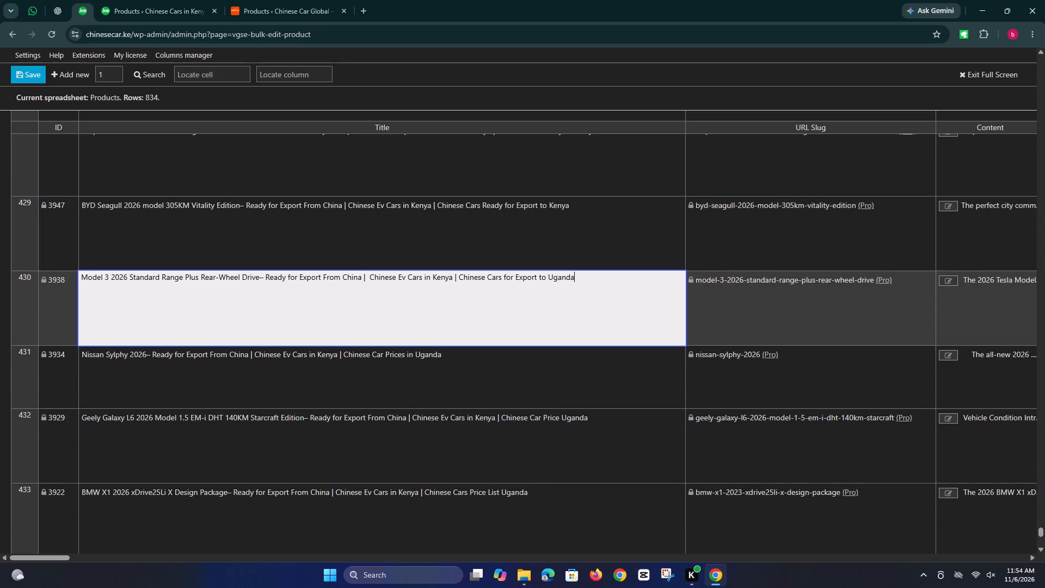
{"action": "left_click_drag", "start_coordinate": [580, 282], "coordinate": [548, 281]}
{"action": "right_click", "coordinate": [560, 278]}
{"action": "left_click", "coordinate": [593, 329]}
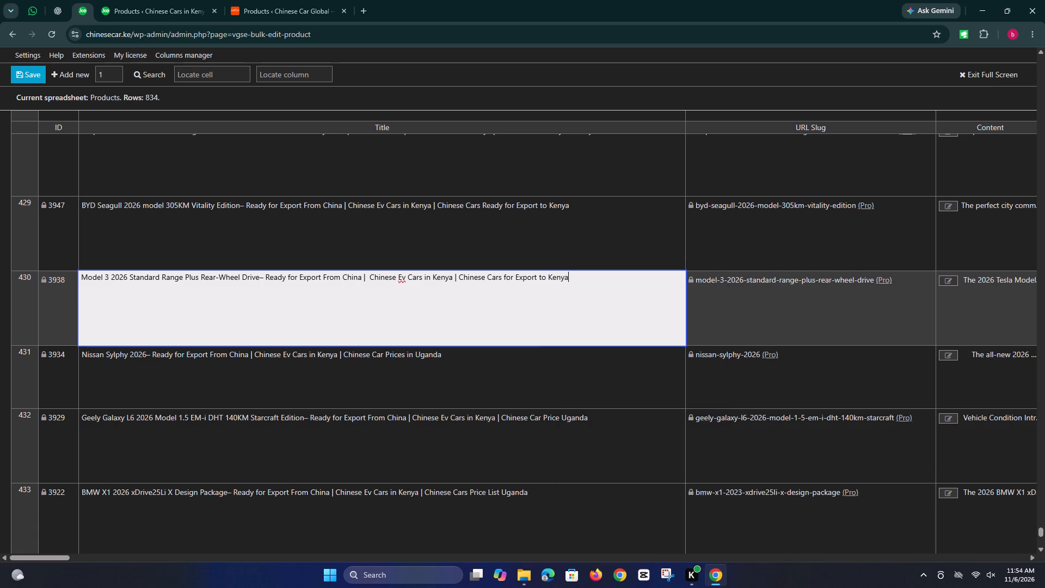
Start saving the edited product titles in the Products spreadsheet.
{"action": "scroll", "coordinate": [519, 303], "scroll_direction": "down", "scroll_amount": 2}
{"action": "triple_click", "coordinate": [416, 266]}
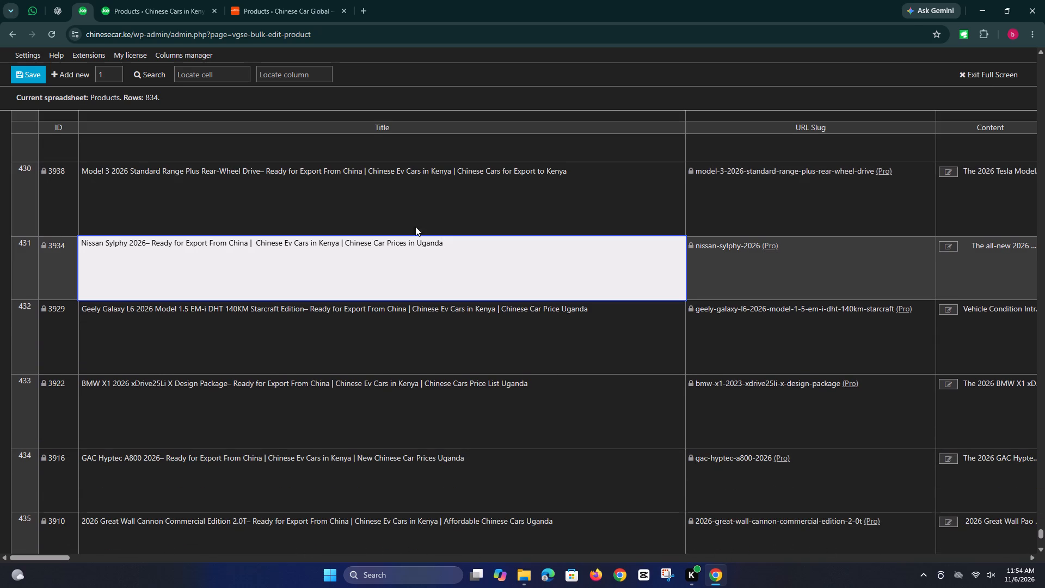
{"action": "scroll", "coordinate": [501, 212], "scroll_direction": "up", "scroll_amount": 1}
{"action": "left_click", "coordinate": [38, 73]}
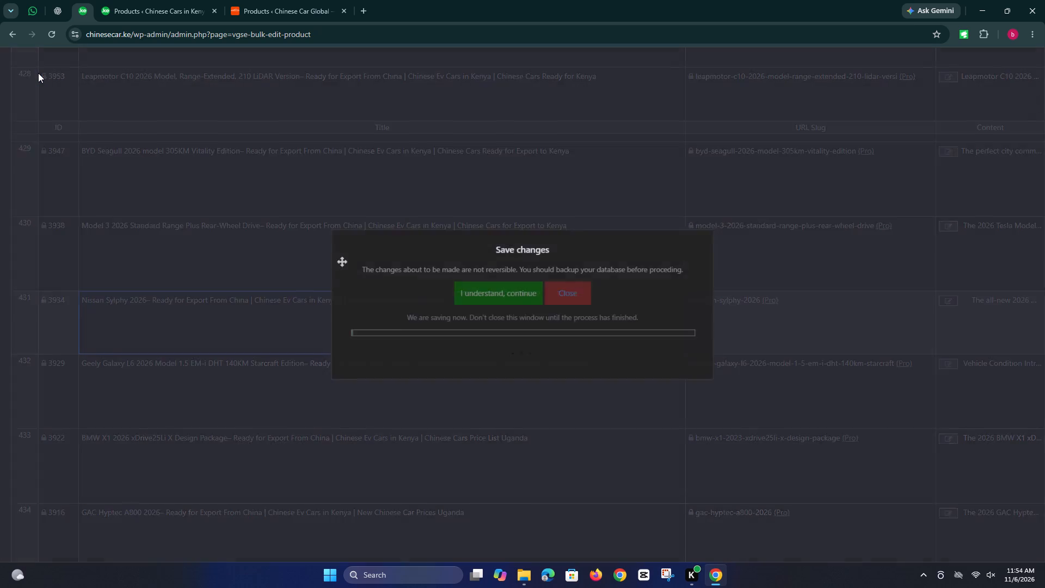
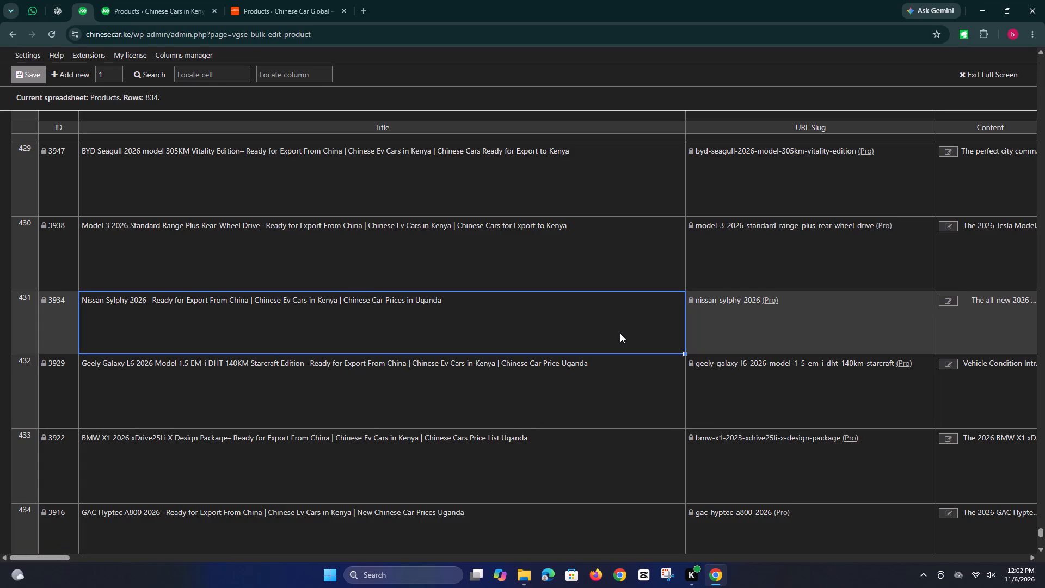
Replace Uganda at the end of the Nissan Sylphy 2026 title with the copied word Kenya.
{"action": "double_click", "coordinate": [484, 315]}
{"action": "left_click_drag", "start_coordinate": [456, 301], "coordinate": [416, 305]}
{"action": "right_click", "coordinate": [423, 297]}
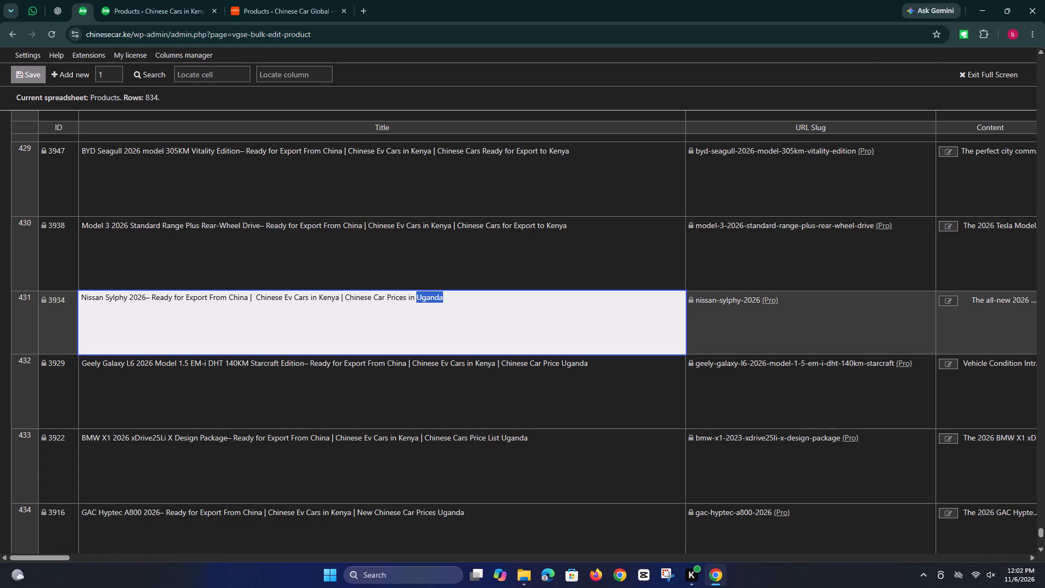
{"action": "right_click", "coordinate": [423, 297]}
{"action": "left_click", "coordinate": [476, 329]}
Replace Uganda at the end of the Geely Galaxy L6 2026 Starcraft Edition title with the copied word Kenya.
{"action": "double_click", "coordinate": [557, 391]}
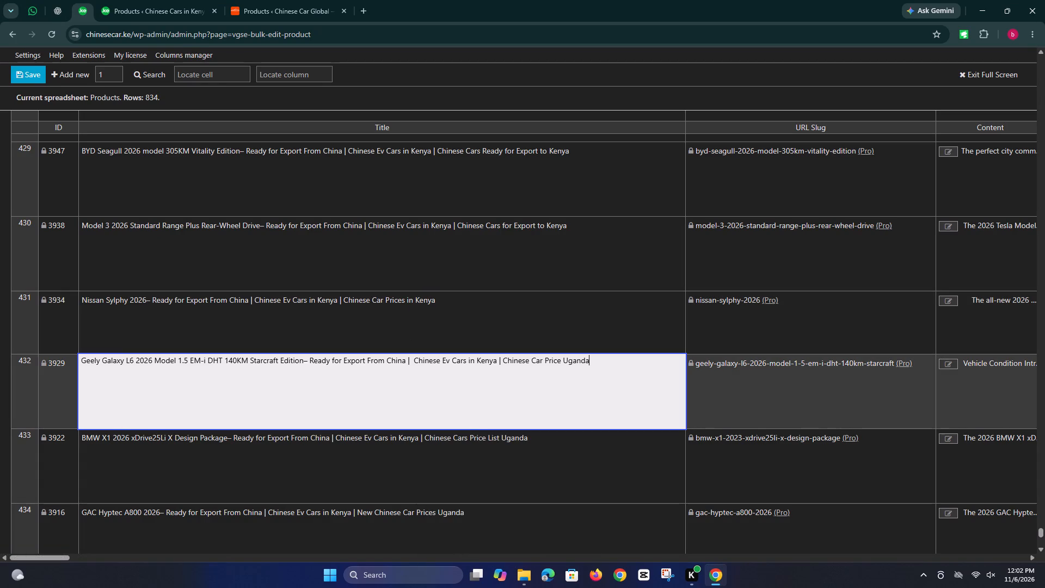
{"action": "left_click_drag", "start_coordinate": [594, 366], "coordinate": [564, 366]}
{"action": "right_click", "coordinate": [570, 364]}
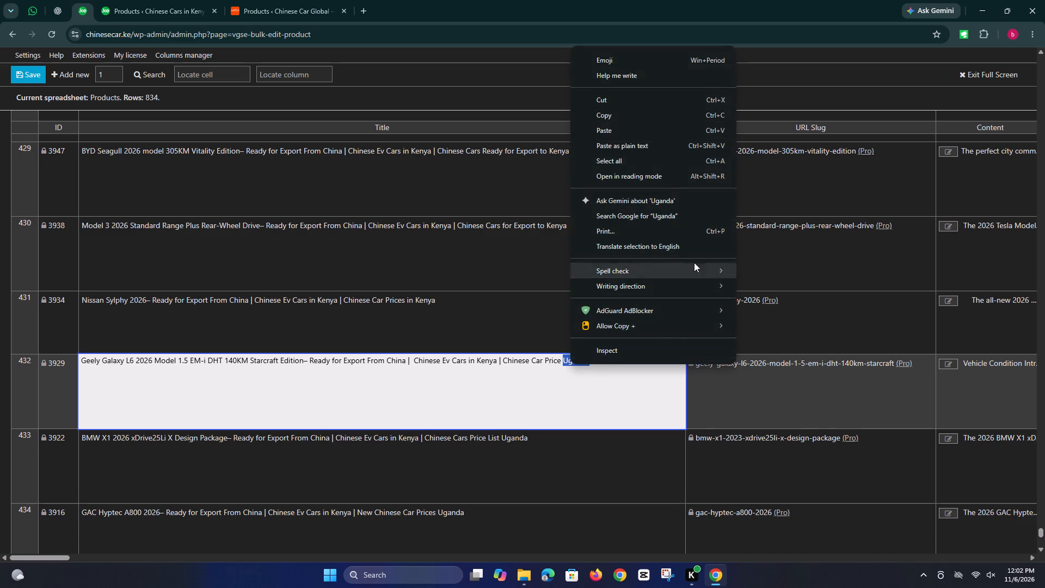
{"action": "left_click", "coordinate": [636, 130]}
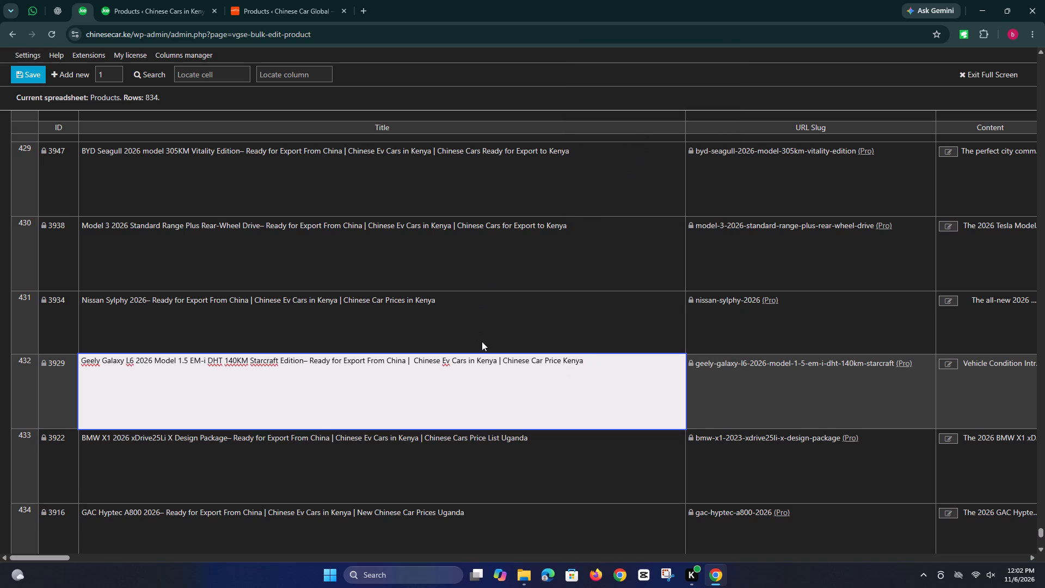
Replace Uganda at the end of the BMW X1 2026 xDrive25Li title with the copied word Kenya.
{"action": "scroll", "coordinate": [482, 341], "scroll_direction": "down", "scroll_amount": 3}
{"action": "triple_click", "coordinate": [470, 315]}
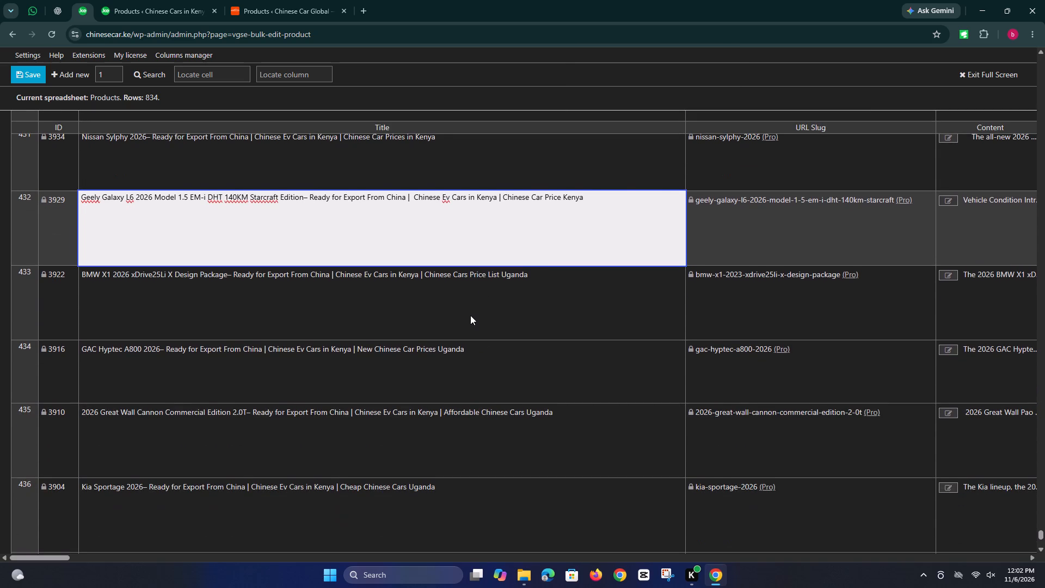
{"action": "left_click_drag", "start_coordinate": [538, 272], "coordinate": [505, 278]}
{"action": "right_click", "coordinate": [514, 273]}
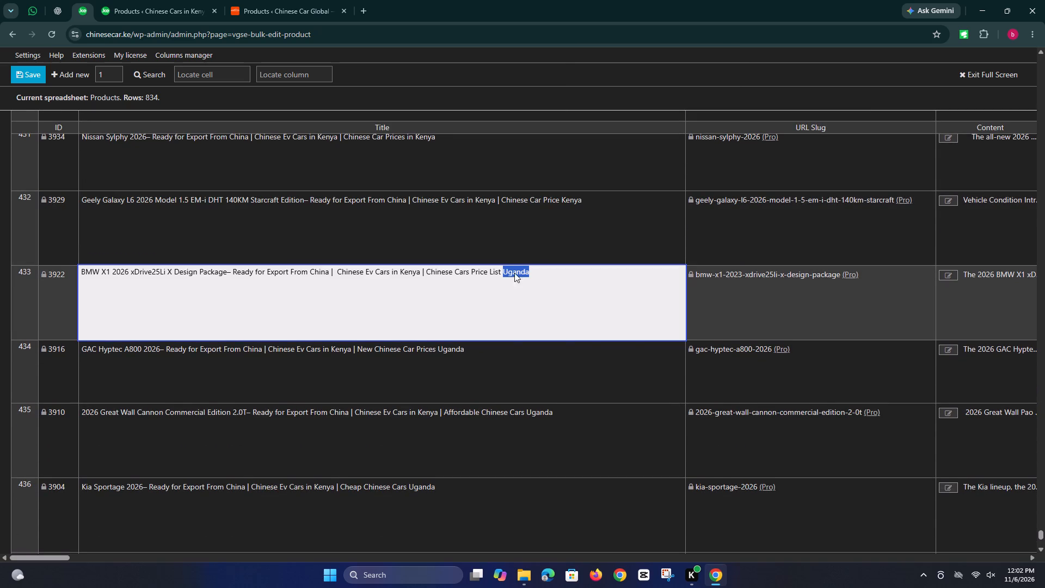
{"action": "left_click", "coordinate": [564, 327]}
Replace Uganda at the end of the GAC Hyptec A800 2026 title with the copied word Kenya.
{"action": "scroll", "coordinate": [503, 330], "scroll_direction": "down", "scroll_amount": 1}
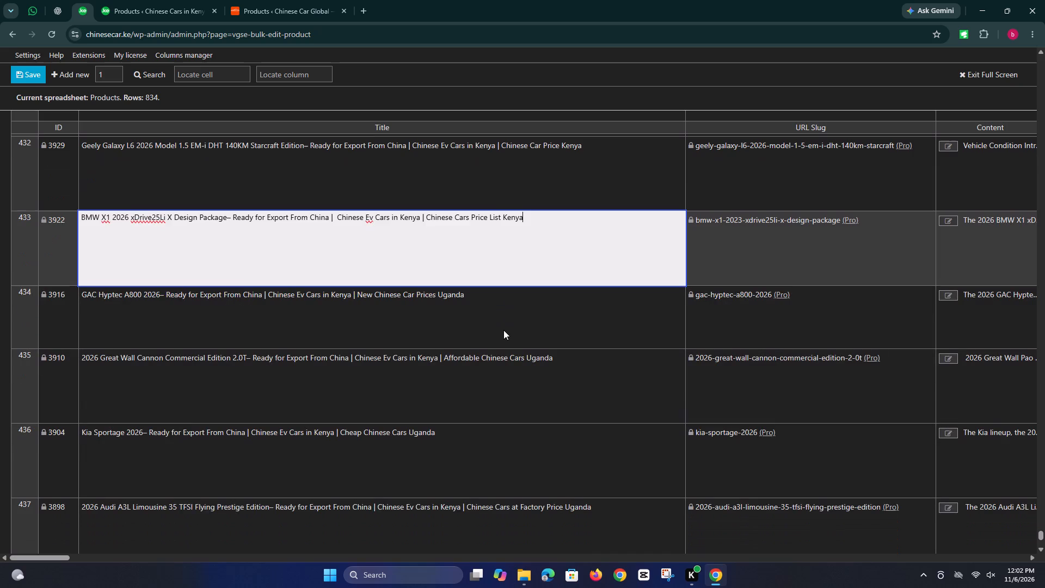
{"action": "double_click", "coordinate": [469, 320]}
{"action": "left_click_drag", "start_coordinate": [472, 295], "coordinate": [451, 295]}
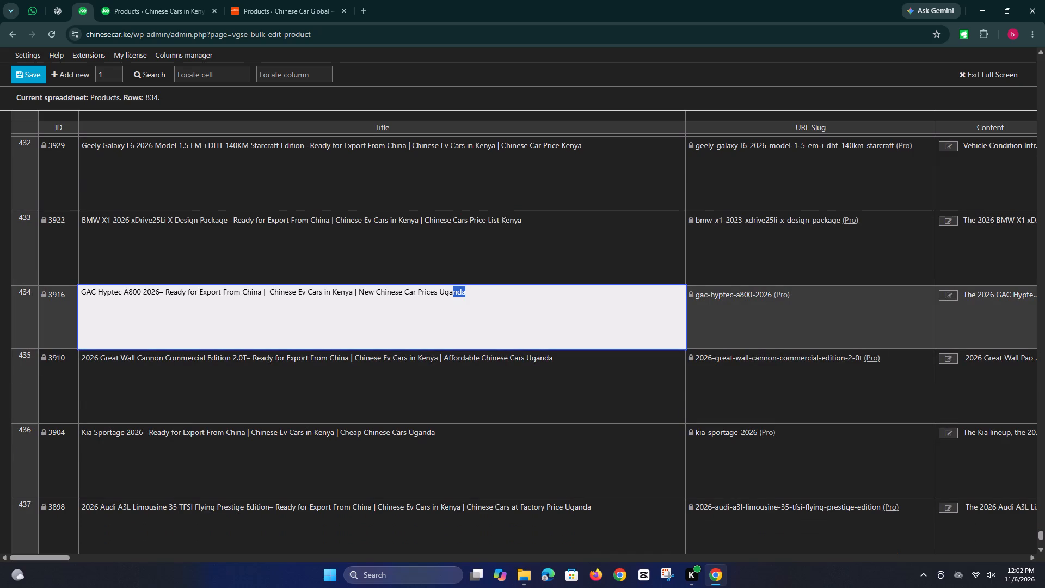
{"action": "left_click_drag", "start_coordinate": [451, 295], "coordinate": [440, 295]}
{"action": "right_click", "coordinate": [451, 293]}
{"action": "left_click", "coordinate": [500, 329]}
Replace Uganda at the end of the 2026 Great Wall Cannon Commercial Edition 2.0T title with the copied word Kenya.
{"action": "double_click", "coordinate": [548, 376]}
{"action": "left_click_drag", "start_coordinate": [559, 361], "coordinate": [527, 362]}
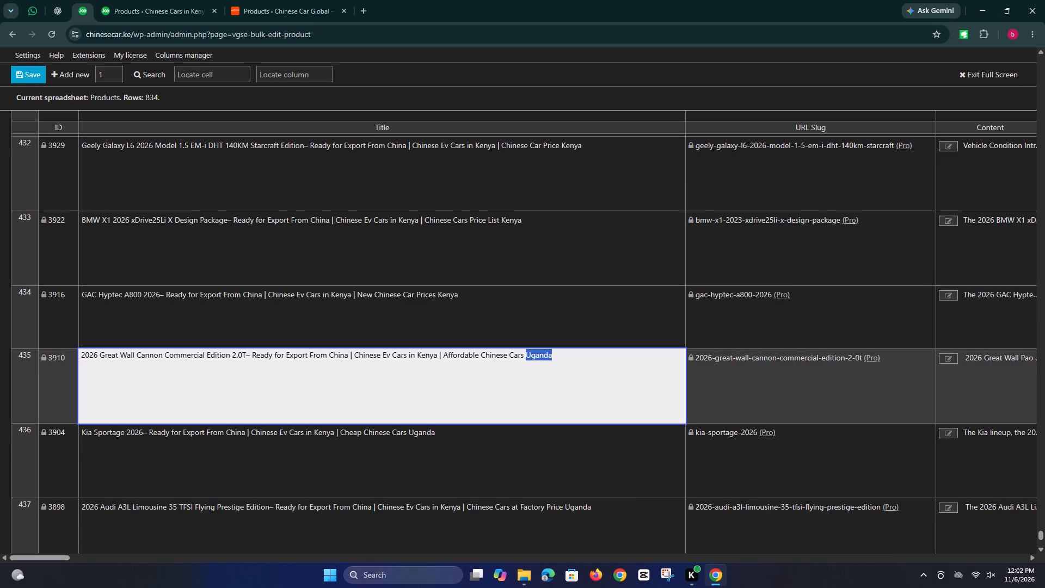
{"action": "right_click", "coordinate": [538, 356]}
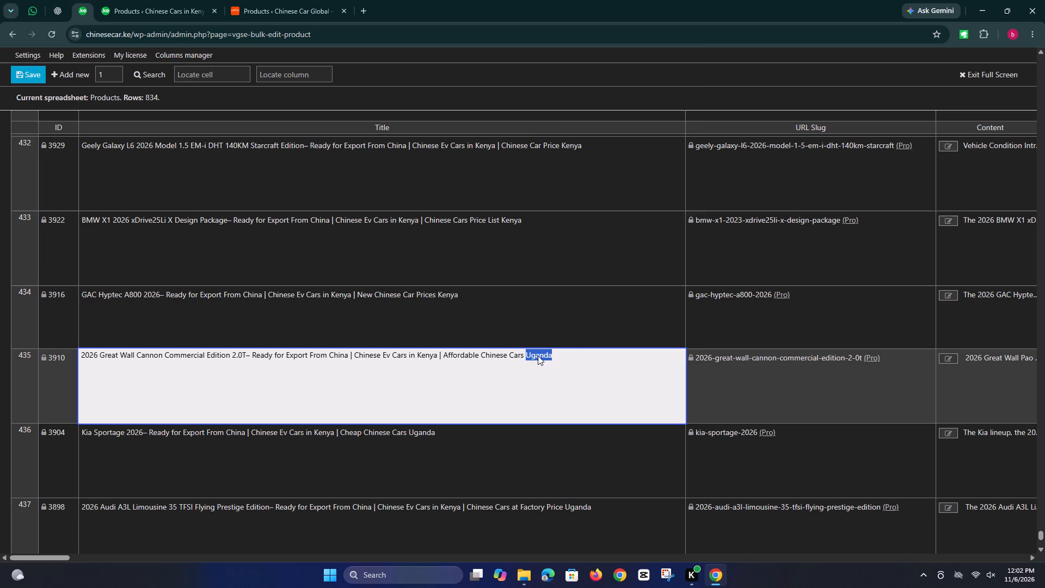
{"action": "left_click", "coordinate": [572, 125]}
Replace Uganda at the end of the Kia Sportage 2026 title with the copied word Kenya.
{"action": "scroll", "coordinate": [432, 358], "scroll_direction": "down", "scroll_amount": 3}
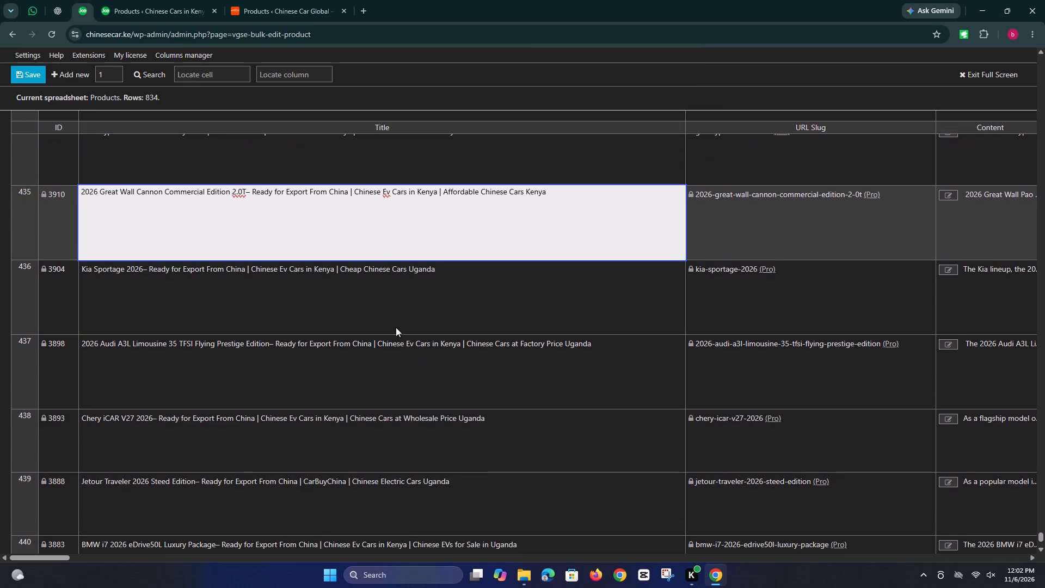
{"action": "double_click", "coordinate": [390, 318]}
{"action": "left_click", "coordinate": [390, 318]}
{"action": "left_click_drag", "start_coordinate": [444, 269], "coordinate": [417, 270]}
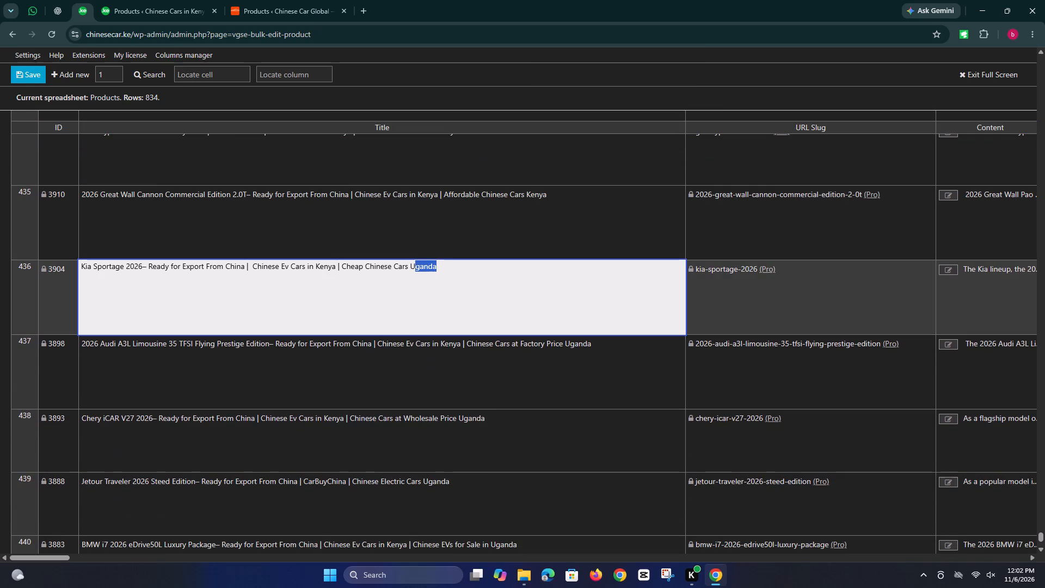
{"action": "left_click_drag", "start_coordinate": [417, 270], "coordinate": [410, 271]}
{"action": "right_click", "coordinate": [422, 269]}
{"action": "left_click", "coordinate": [464, 324]}
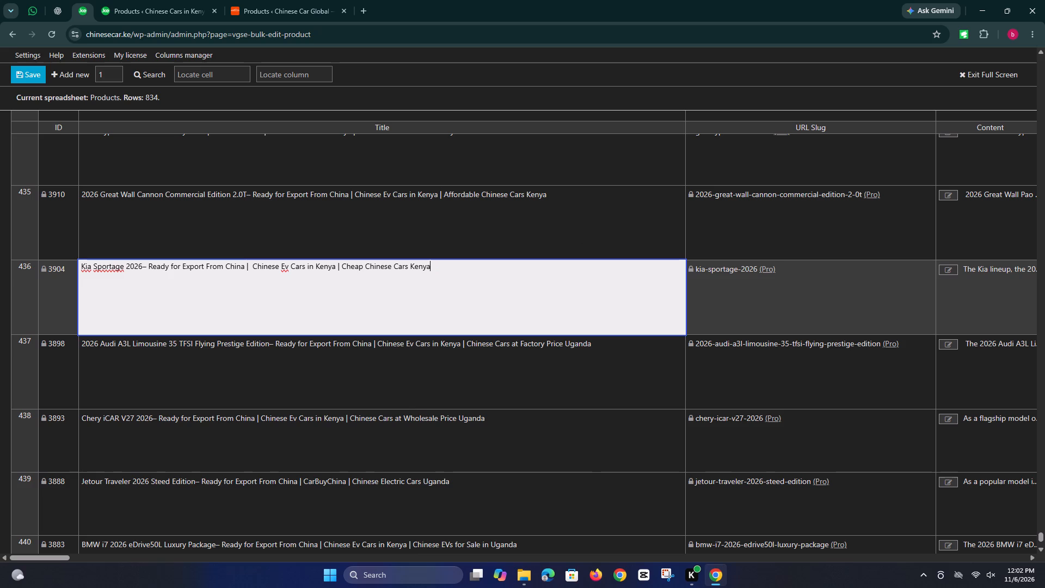
Replace Uganda at the end of the 2026 Audi A3L Limousine 35 TFSI title with the copied word Kenya.
{"action": "scroll", "coordinate": [464, 324], "scroll_direction": "down", "scroll_amount": 1}
{"action": "double_click", "coordinate": [483, 314]}
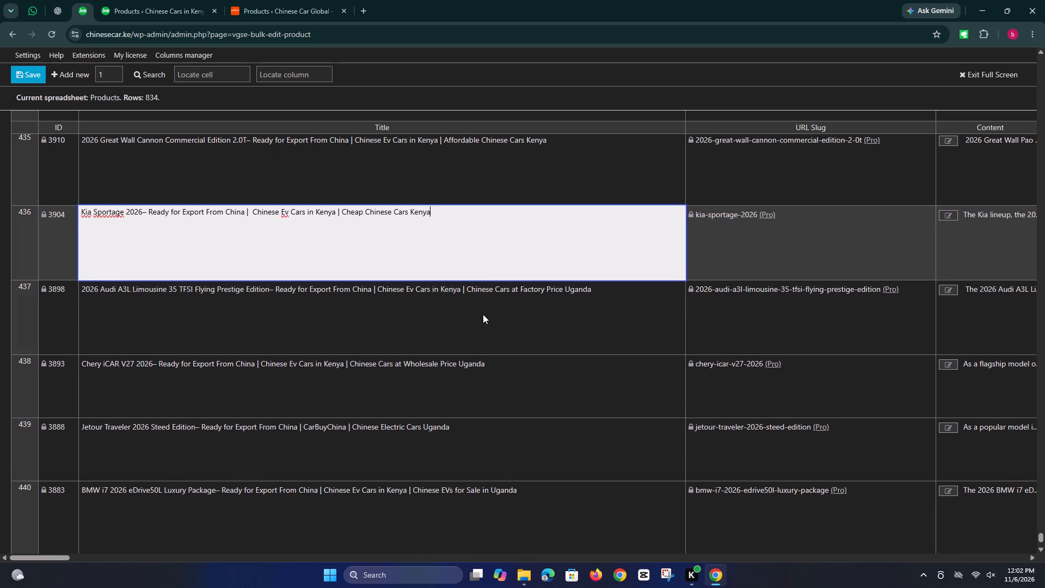
{"action": "left_click_drag", "start_coordinate": [597, 291], "coordinate": [569, 289]}
{"action": "right_click", "coordinate": [578, 287]}
{"action": "left_click", "coordinate": [578, 287]}
{"action": "right_click", "coordinate": [578, 287]}
{"action": "left_click", "coordinate": [613, 329]}
Replace Uganda at the end of the Chery iCAR V27 2026 title with the copied word Kenya.
{"action": "double_click", "coordinate": [482, 377]}
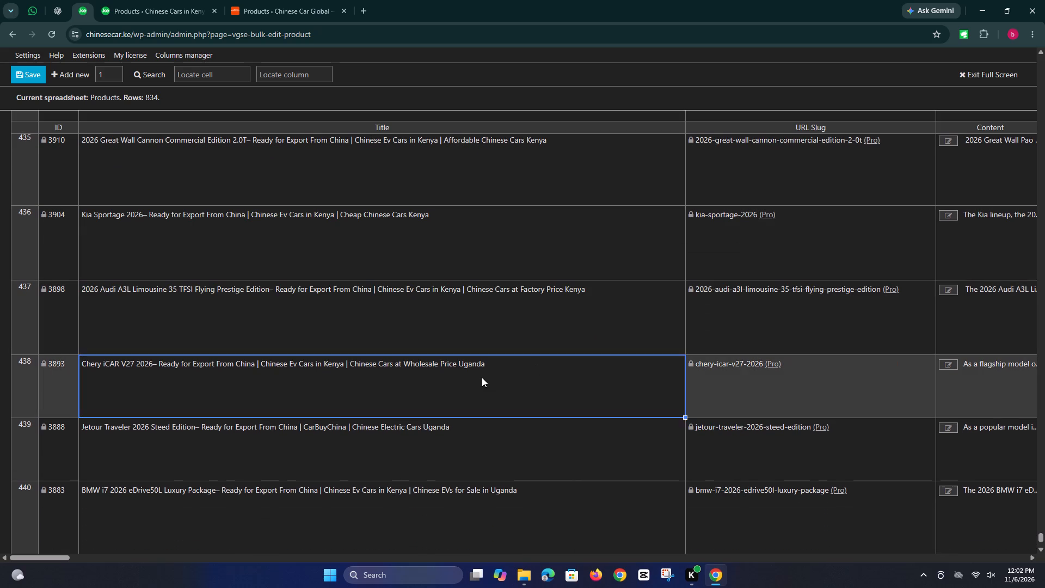
{"action": "left_click_drag", "start_coordinate": [490, 366], "coordinate": [459, 365]}
{"action": "left_click", "coordinate": [495, 364]}
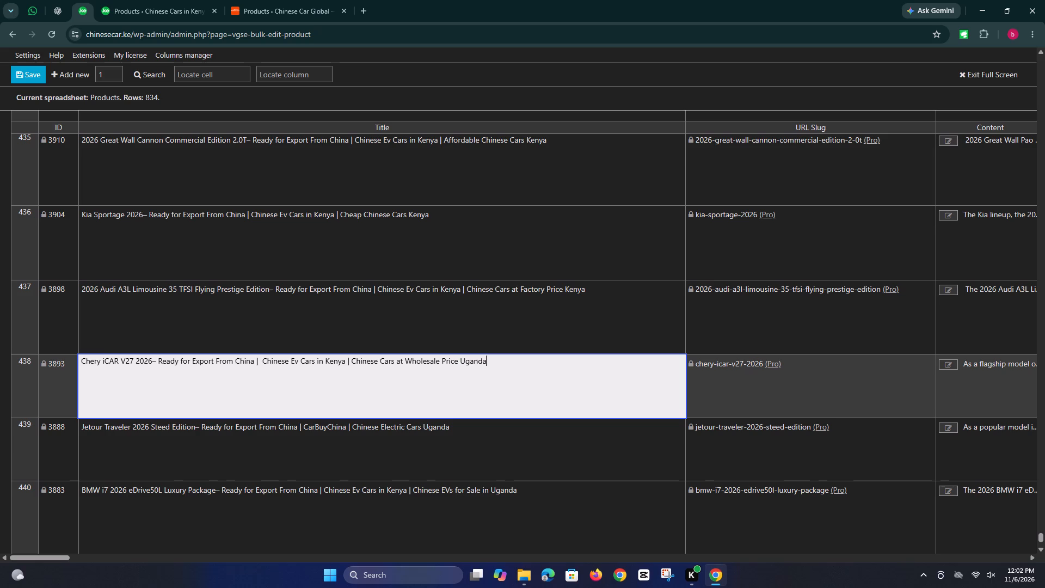
{"action": "left_click_drag", "start_coordinate": [497, 364], "coordinate": [462, 363]}
{"action": "right_click", "coordinate": [471, 360]}
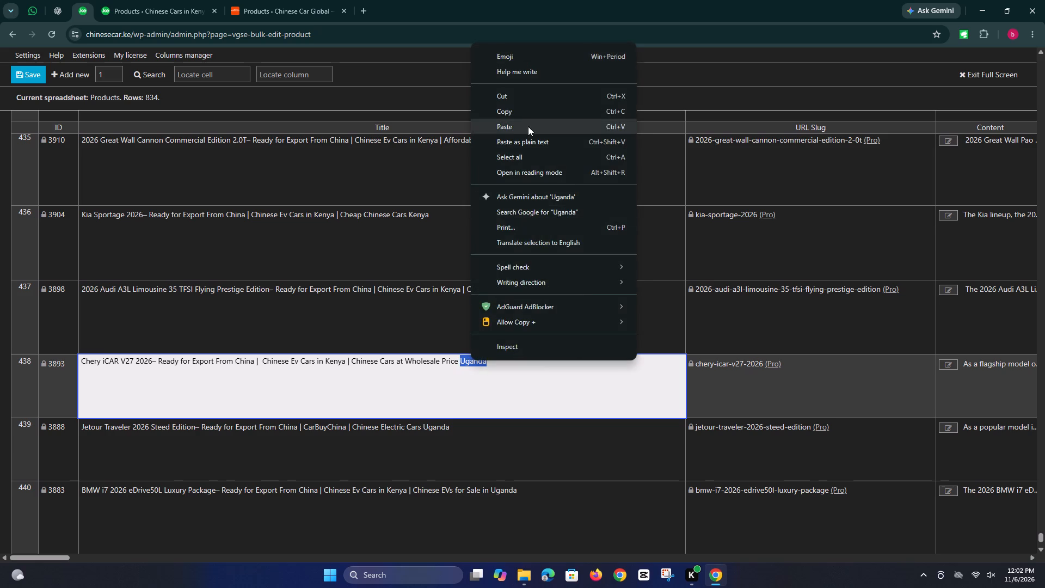
{"action": "left_click", "coordinate": [519, 128]}
Replace Uganda at the end of the Jetour Traveler 2026 Steed Edition title with the copied word Kenya.
{"action": "scroll", "coordinate": [537, 362], "scroll_direction": "down", "scroll_amount": 3}
{"action": "double_click", "coordinate": [404, 345]}
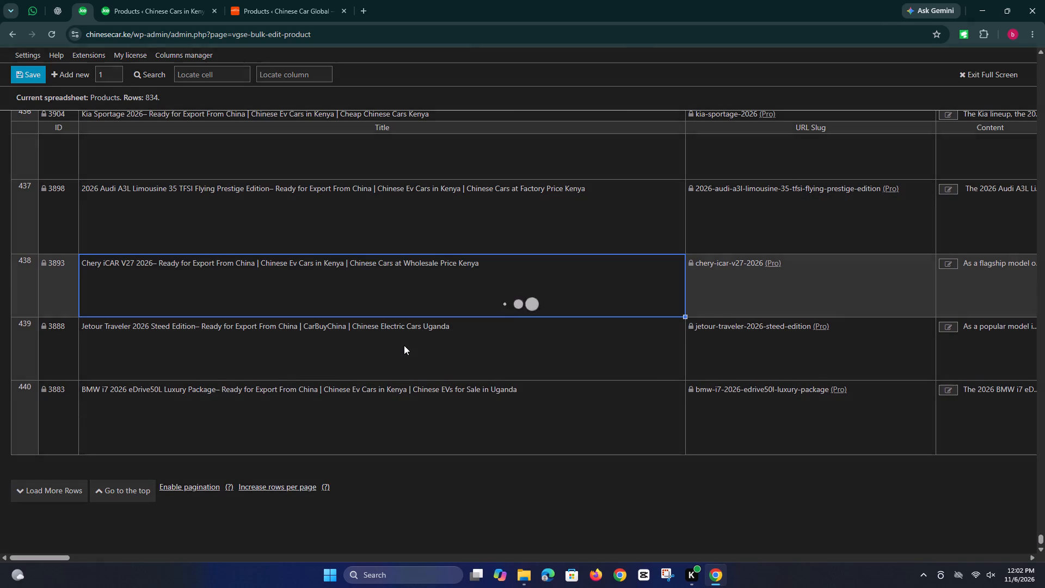
{"action": "double_click", "coordinate": [447, 339]}
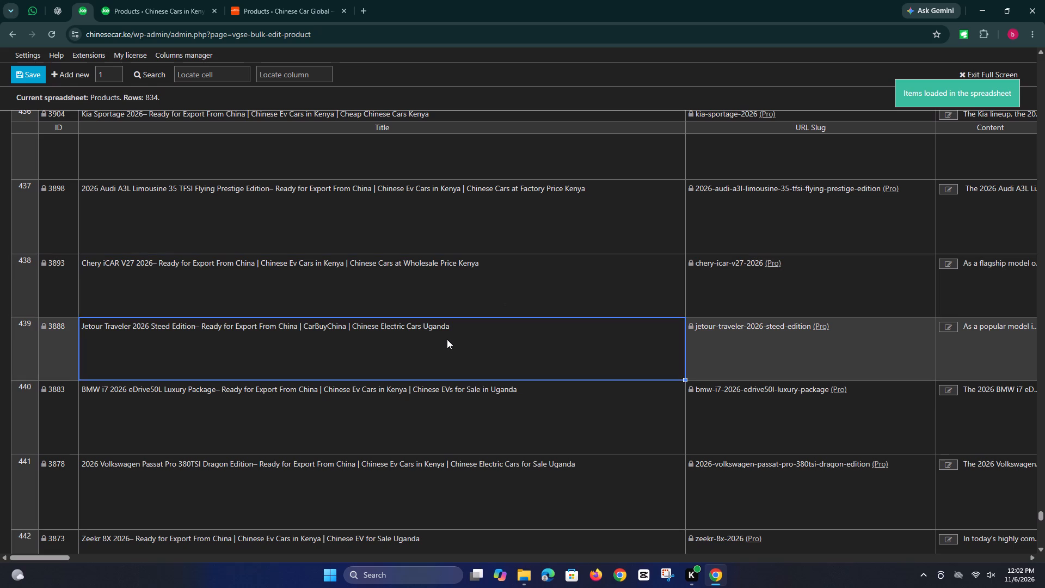
{"action": "left_click_drag", "start_coordinate": [459, 326], "coordinate": [424, 327]}
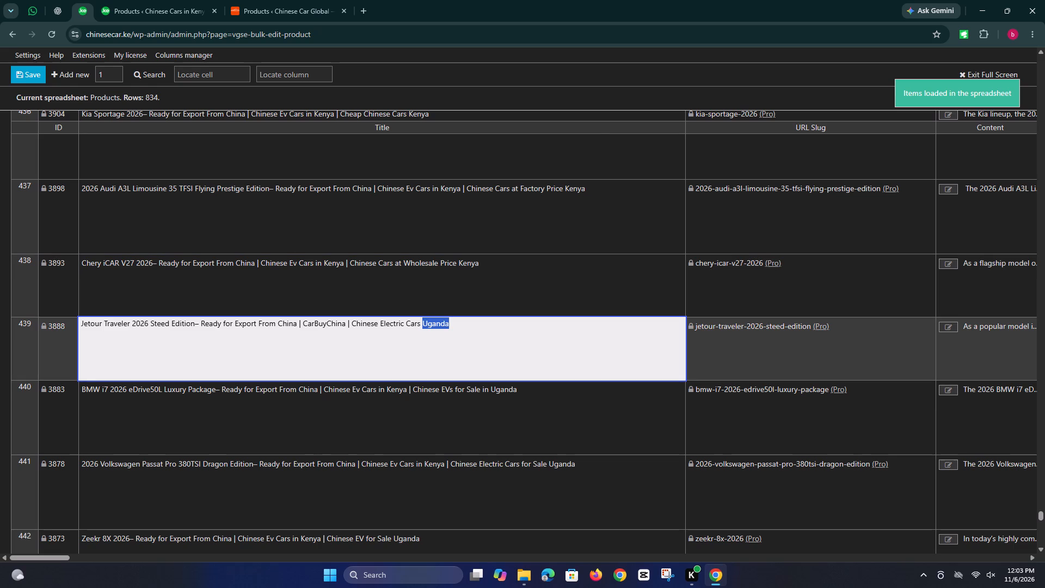
{"action": "right_click", "coordinate": [433, 324]}
{"action": "left_click", "coordinate": [481, 96]}
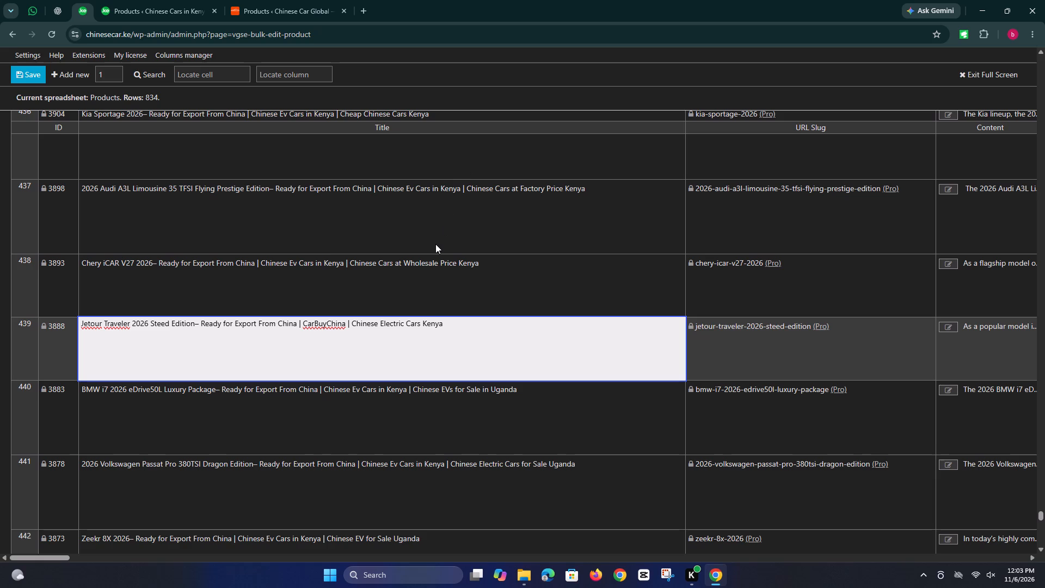
Replace Uganda at the end of the BMW i7 2026 eDrive50L Luxury Package title with the copied word Kenya.
{"action": "scroll", "coordinate": [435, 244], "scroll_direction": "down", "scroll_amount": 2}
{"action": "triple_click", "coordinate": [472, 309]}
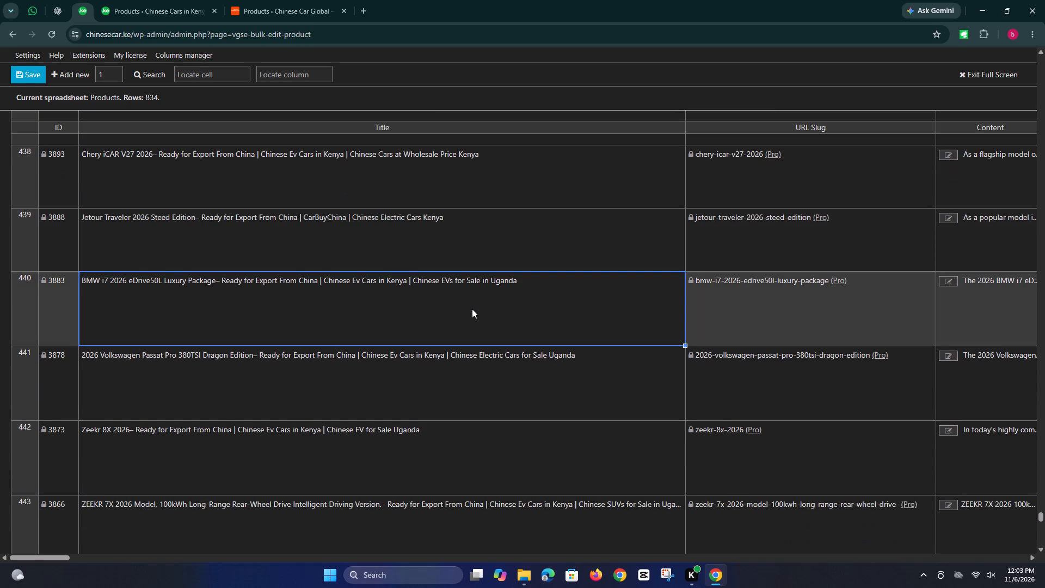
{"action": "left_click", "coordinate": [509, 281]}
{"action": "left_click_drag", "start_coordinate": [524, 280], "coordinate": [495, 285]}
{"action": "right_click", "coordinate": [506, 281]}
{"action": "left_click", "coordinate": [550, 326]}
Replace Uganda at the end of the 2026 Volkswagen Passat Pro 380TSI Dragon Edition title with the copied word Kenya.
{"action": "scroll", "coordinate": [540, 318], "scroll_direction": "down", "scroll_amount": 1}
{"action": "double_click", "coordinate": [511, 323]}
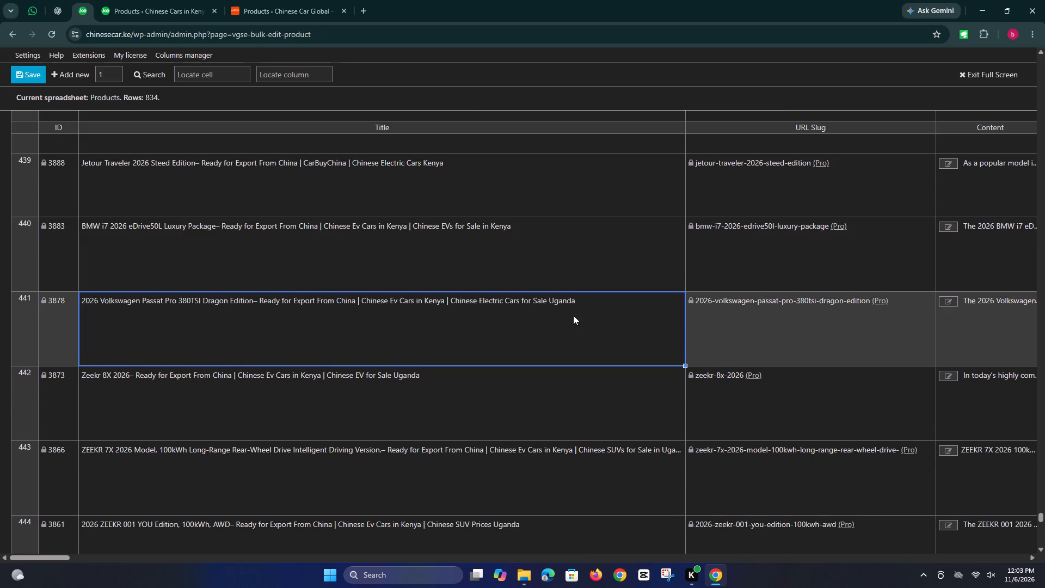
{"action": "double_click", "coordinate": [573, 315]}
{"action": "left_click_drag", "start_coordinate": [584, 300], "coordinate": [550, 304]}
{"action": "right_click", "coordinate": [560, 301]}
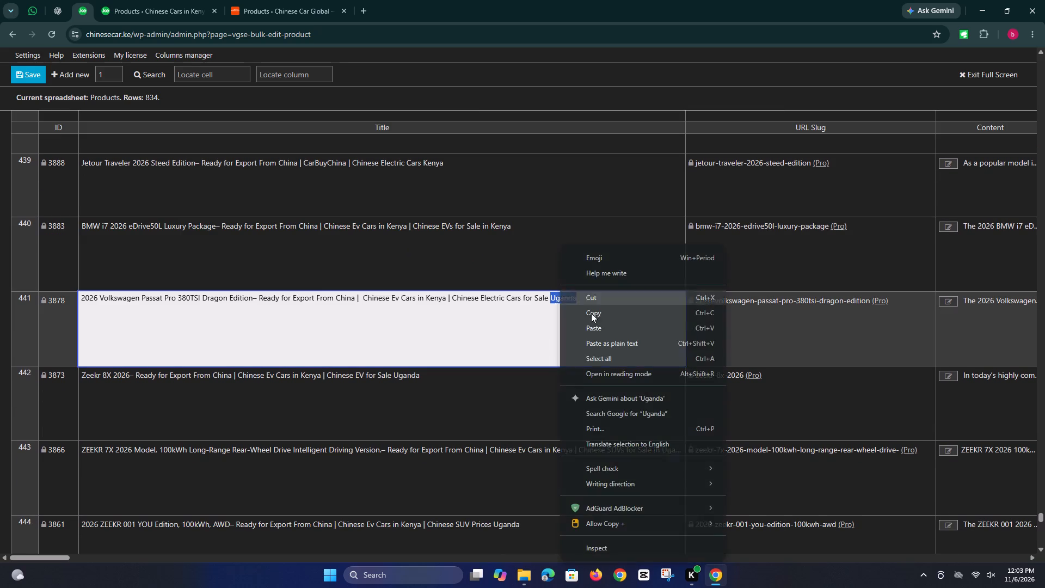
{"action": "left_click", "coordinate": [603, 331]}
Replace Uganda at the end of the Zeekr 8X 2026 title with the copied word Kenya.
{"action": "scroll", "coordinate": [437, 334], "scroll_direction": "down", "scroll_amount": 3}
{"action": "triple_click", "coordinate": [349, 264]}
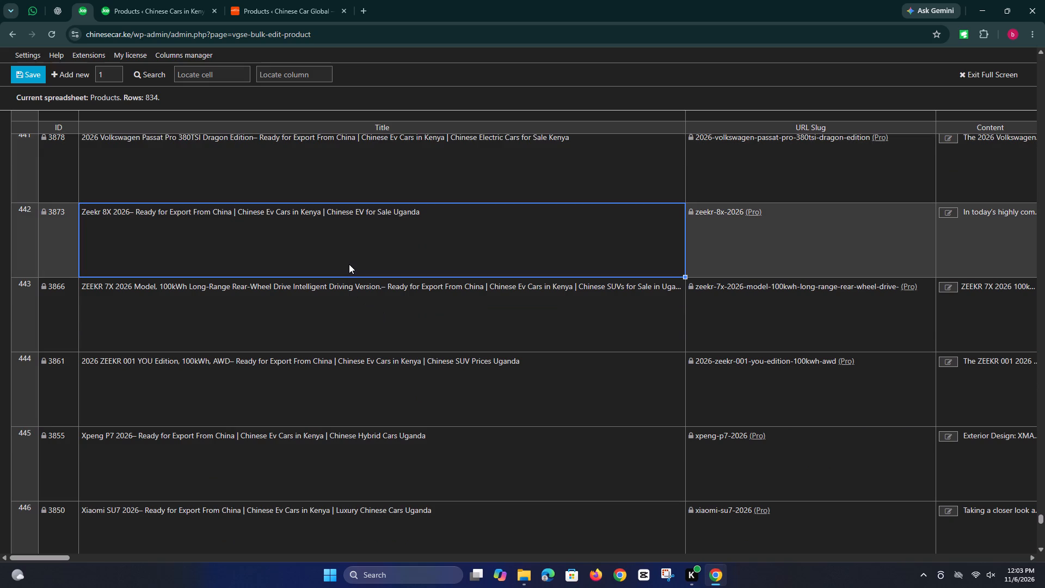
{"action": "left_click_drag", "start_coordinate": [426, 212], "coordinate": [397, 215]}
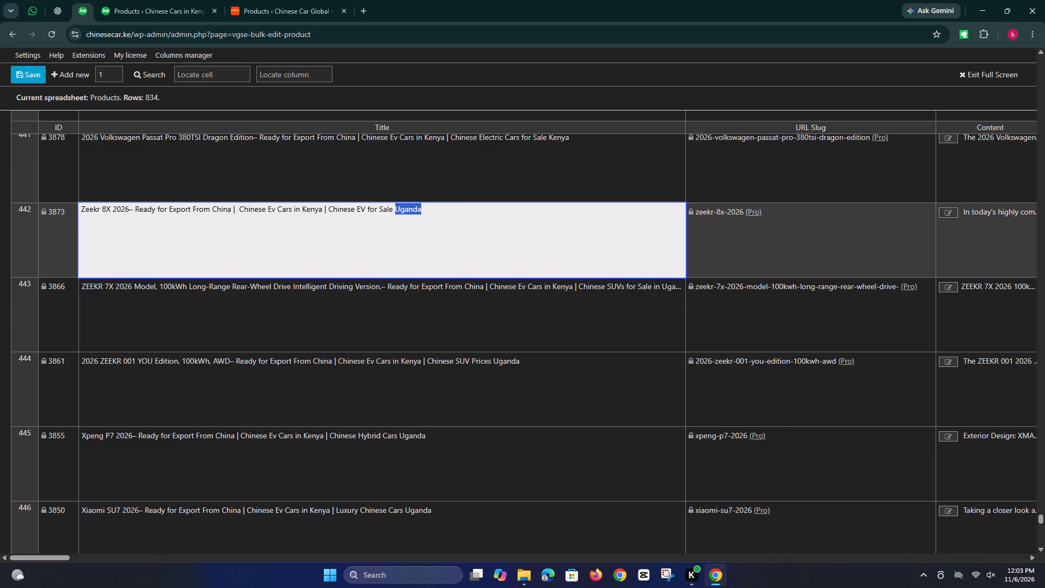
{"action": "left_click_drag", "start_coordinate": [397, 215], "coordinate": [396, 216]}
{"action": "right_click", "coordinate": [406, 211]}
{"action": "left_click", "coordinate": [447, 295]}
Replace Uganda at the end of the ZEEKR 7X 2026 100kWh Long-Range title with the copied word Kenya.
{"action": "double_click", "coordinate": [639, 305]}
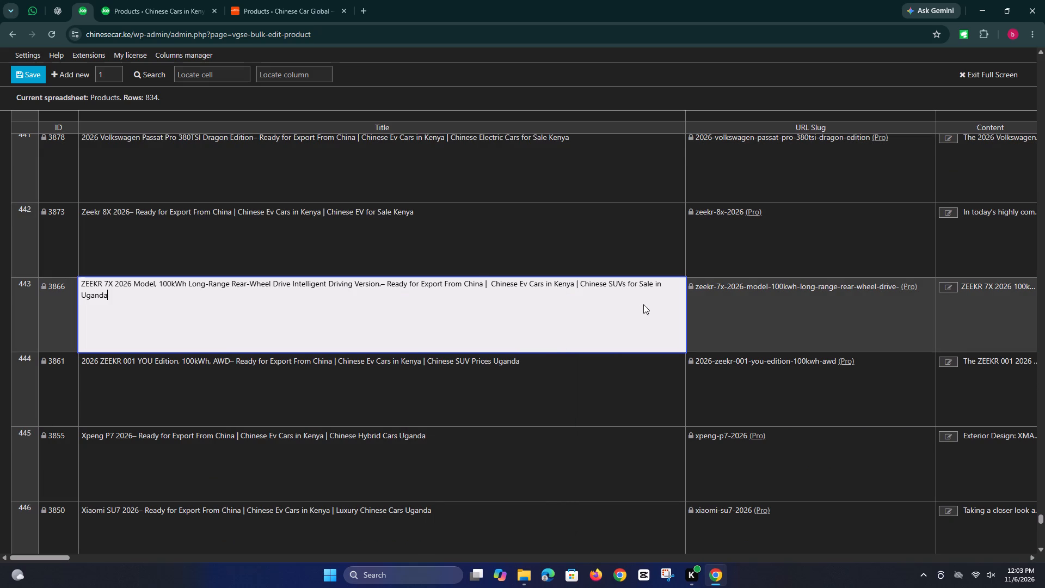
{"action": "left_click_drag", "start_coordinate": [119, 302], "coordinate": [89, 304]}
{"action": "left_click_drag", "start_coordinate": [89, 304], "coordinate": [82, 331]}
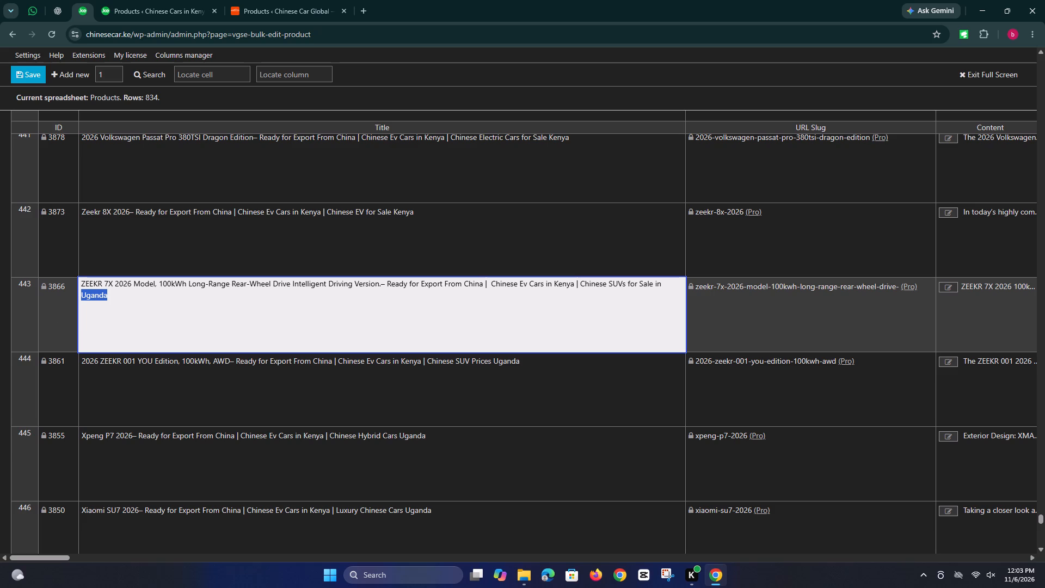
{"action": "right_click", "coordinate": [96, 298]}
{"action": "left_click", "coordinate": [147, 329]}
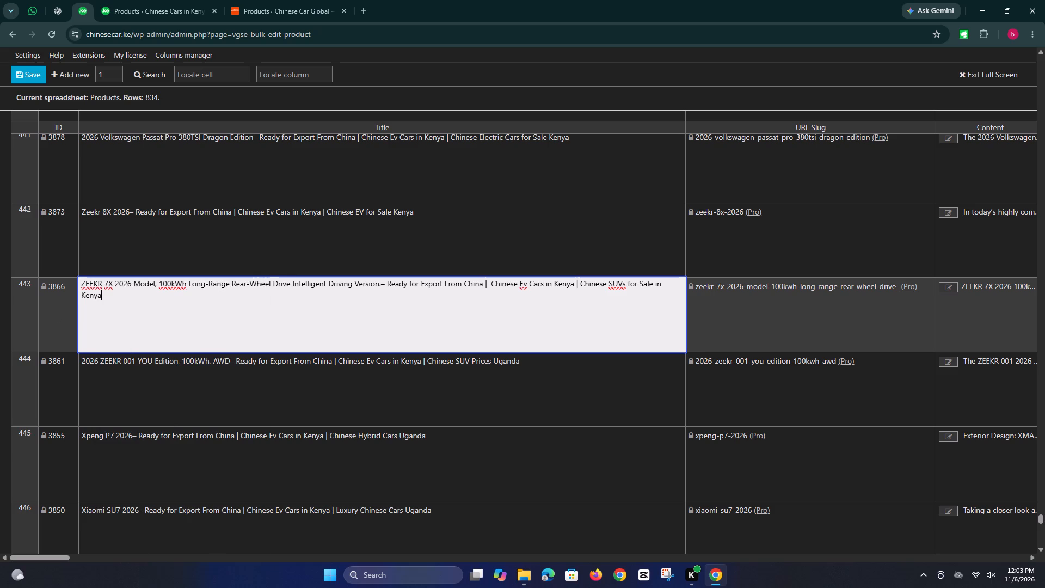
Replace Uganda at the end of the 2026 ZEEKR 001 YOU Edition title with the copied word Kenya.
{"action": "scroll", "coordinate": [604, 338], "scroll_direction": "down", "scroll_amount": 1}
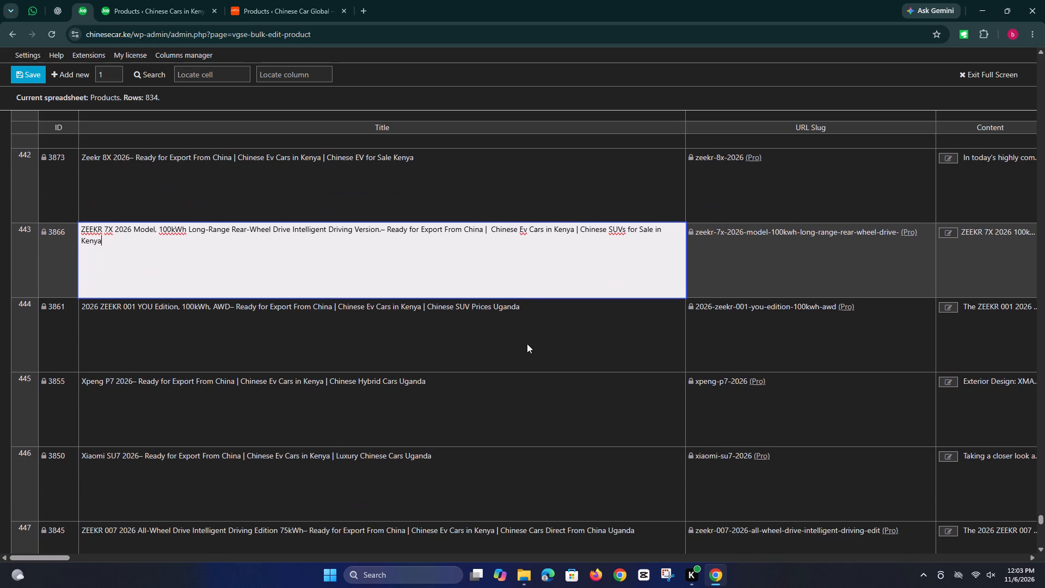
{"action": "double_click", "coordinate": [527, 344]}
{"action": "left_click_drag", "start_coordinate": [531, 307], "coordinate": [498, 308]}
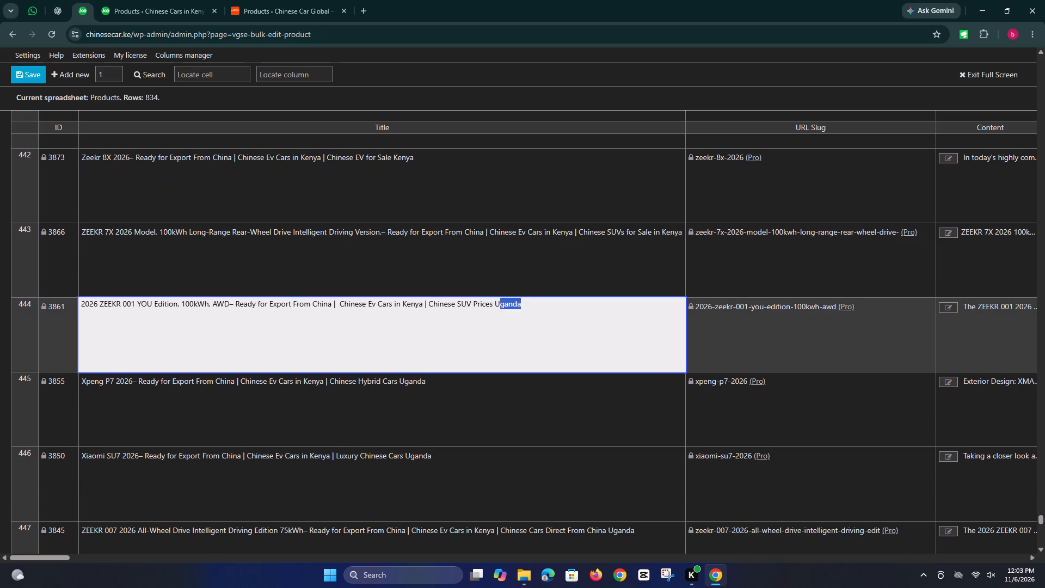
{"action": "left_click_drag", "start_coordinate": [498, 308], "coordinate": [494, 310]}
{"action": "left_click", "coordinate": [533, 302]}
{"action": "left_click_drag", "start_coordinate": [530, 304], "coordinate": [498, 308]}
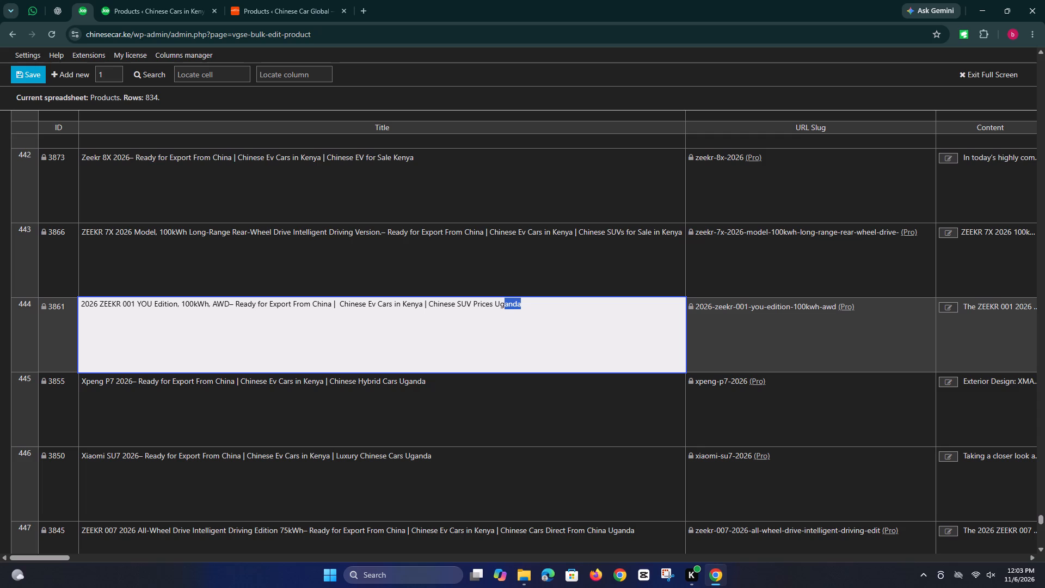
{"action": "left_click_drag", "start_coordinate": [498, 308], "coordinate": [495, 308]}
{"action": "right_click", "coordinate": [510, 306]}
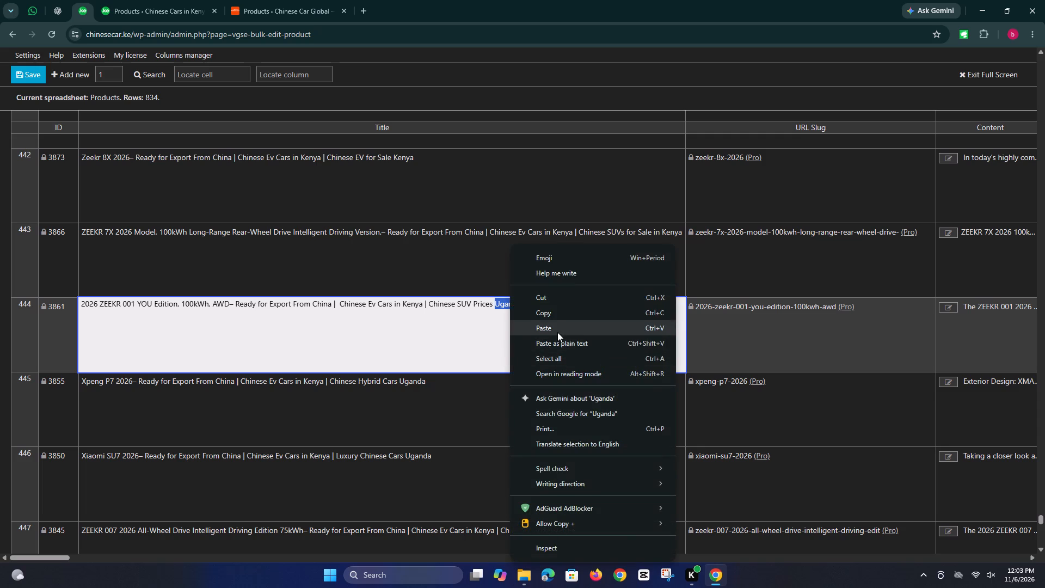
{"action": "left_click", "coordinate": [557, 332]}
Replace Uganda at the end of the Xpeng P7 2026 title with the copied word Kenya.
{"action": "triple_click", "coordinate": [411, 407]}
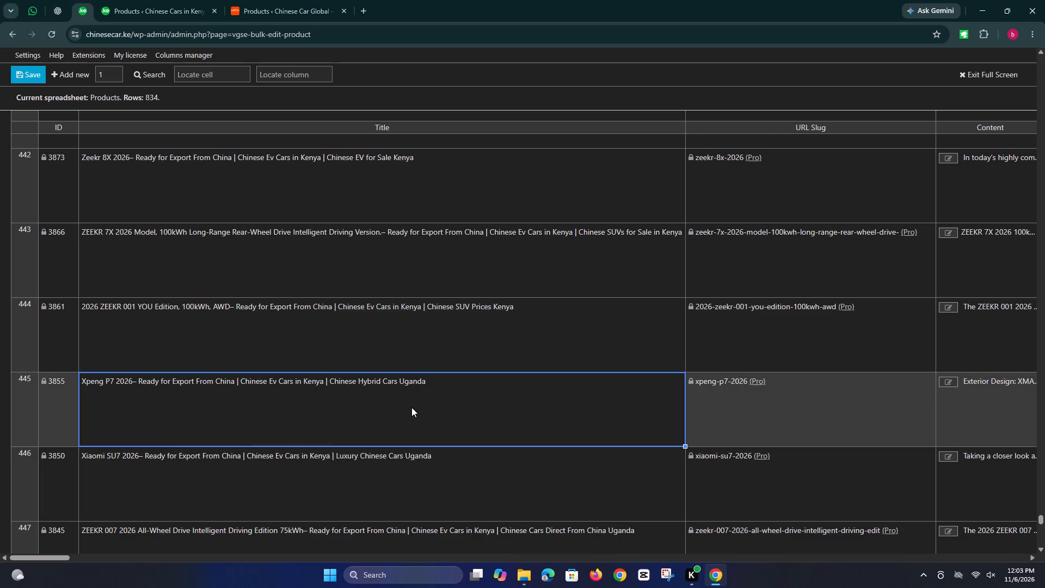
{"action": "left_click", "coordinate": [433, 383]}
{"action": "left_click_drag", "start_coordinate": [438, 382], "coordinate": [402, 381]}
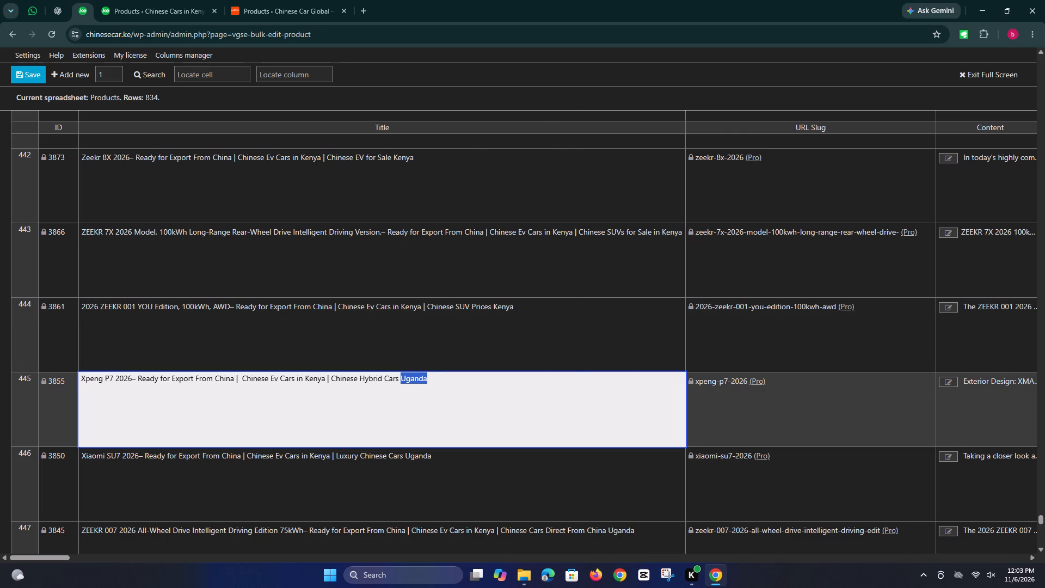
{"action": "right_click", "coordinate": [412, 377]}
{"action": "left_click", "coordinate": [466, 143]}
Replace Uganda at the end of the Xiaomi SU7 2026 title with the copied word Kenya.
{"action": "scroll", "coordinate": [479, 321], "scroll_direction": "down", "scroll_amount": 4}
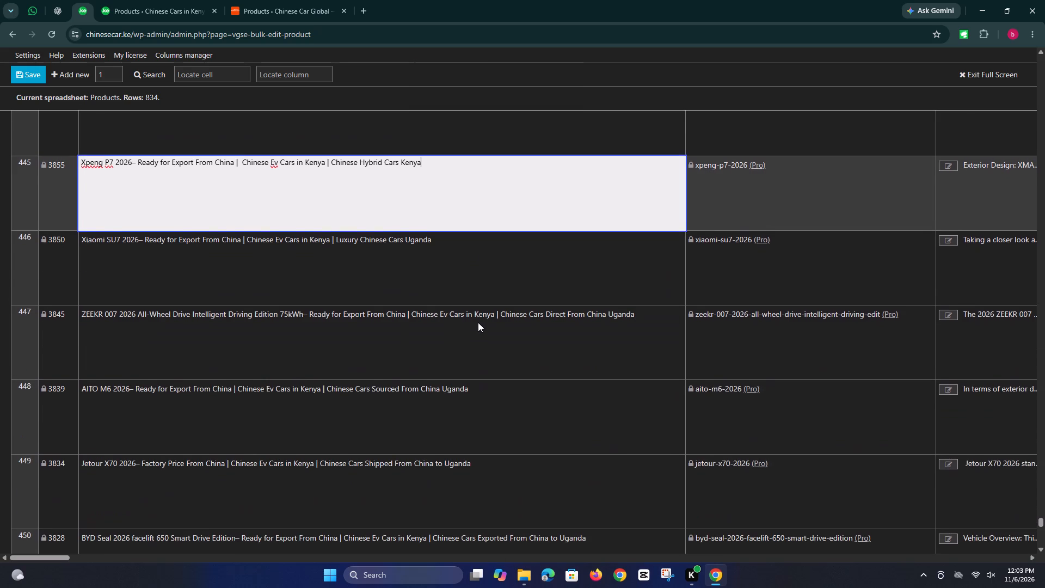
{"action": "triple_click", "coordinate": [397, 252]}
{"action": "left_click_drag", "start_coordinate": [440, 235], "coordinate": [409, 239]}
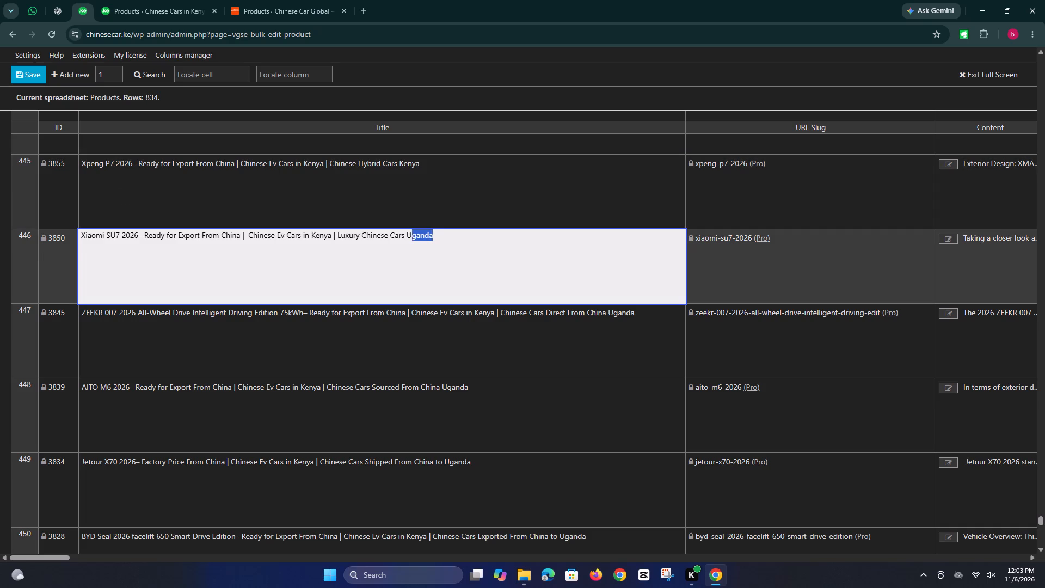
{"action": "left_click_drag", "start_coordinate": [409, 239], "coordinate": [408, 239]}
{"action": "right_click", "coordinate": [416, 237]}
{"action": "left_click", "coordinate": [453, 321]}
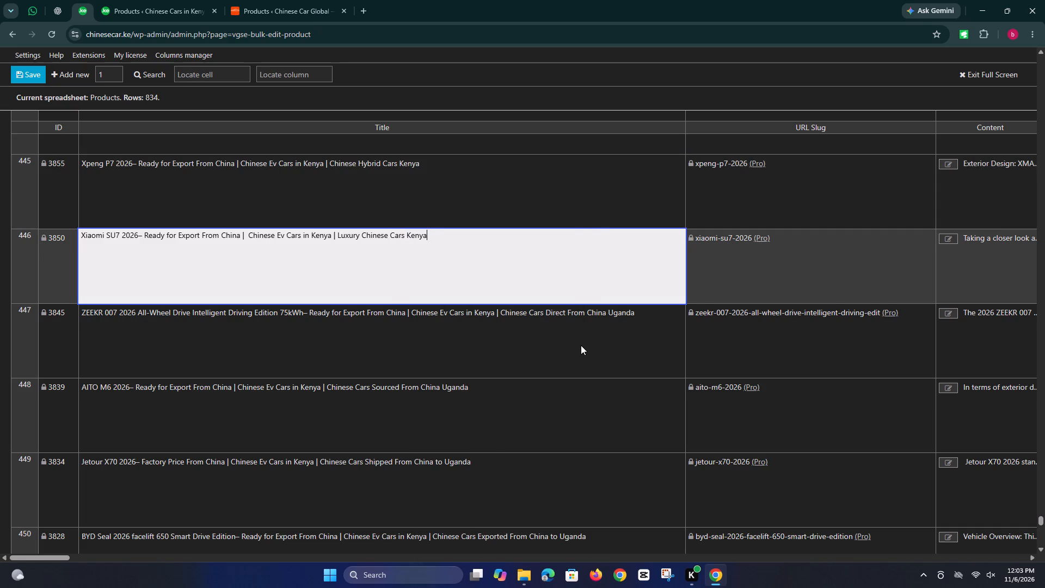
Replace Uganda at the end of the ZEEKR 007 2026 All-Wheel Drive 75kWh title with the copied word Kenya.
{"action": "double_click", "coordinate": [581, 346]}
{"action": "left_click_drag", "start_coordinate": [641, 313], "coordinate": [612, 314]}
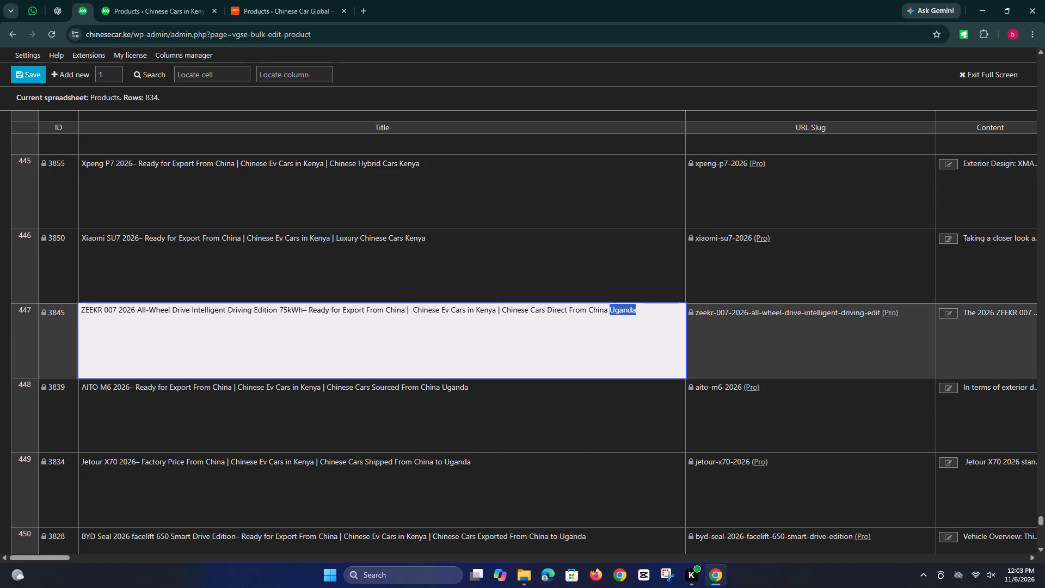
{"action": "left_click_drag", "start_coordinate": [612, 314], "coordinate": [611, 314]}
{"action": "right_click", "coordinate": [620, 310]}
{"action": "left_click", "coordinate": [673, 330]}
Replace Uganda at the end of the AITO M6 2026 title with the copied word Kenya.
{"action": "scroll", "coordinate": [502, 338], "scroll_direction": "down", "scroll_amount": 3}
{"action": "triple_click", "coordinate": [407, 265]}
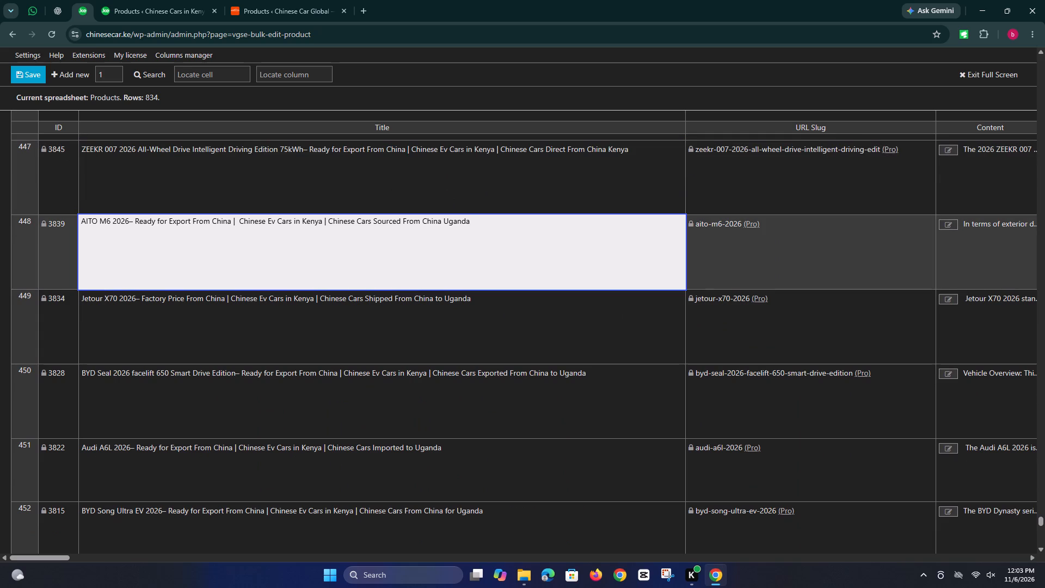
{"action": "left_click_drag", "start_coordinate": [475, 222], "coordinate": [445, 223]}
{"action": "right_click", "coordinate": [458, 219]}
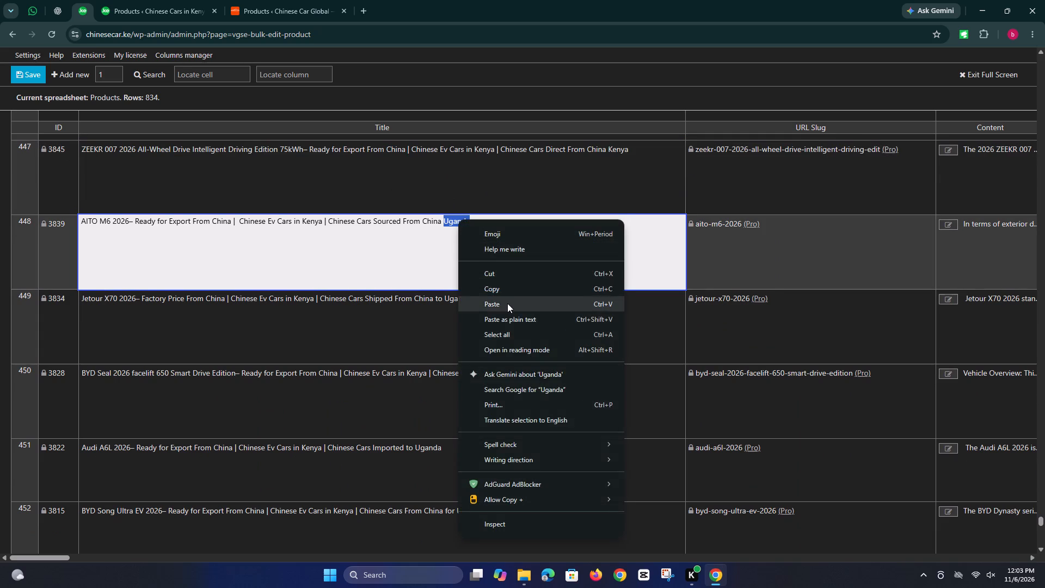
{"action": "left_click", "coordinate": [507, 303]}
Replace Uganda at the end of the Jetour X70 2026 title with the copied word Kenya.
{"action": "scroll", "coordinate": [506, 301], "scroll_direction": "down", "scroll_amount": 2}
{"action": "triple_click", "coordinate": [391, 223]}
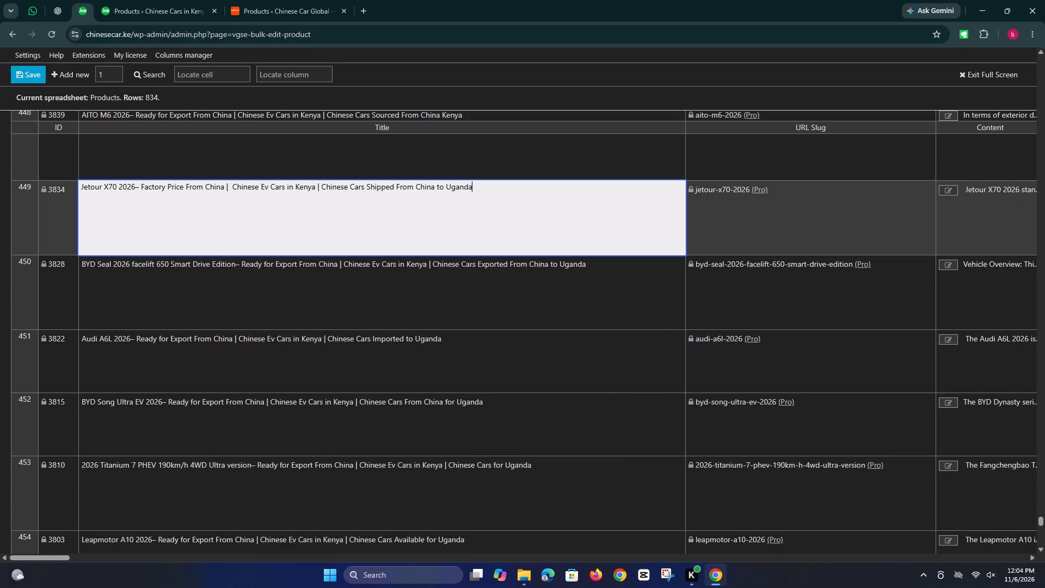
{"action": "left_click_drag", "start_coordinate": [480, 190], "coordinate": [447, 191]}
{"action": "right_click", "coordinate": [461, 189]}
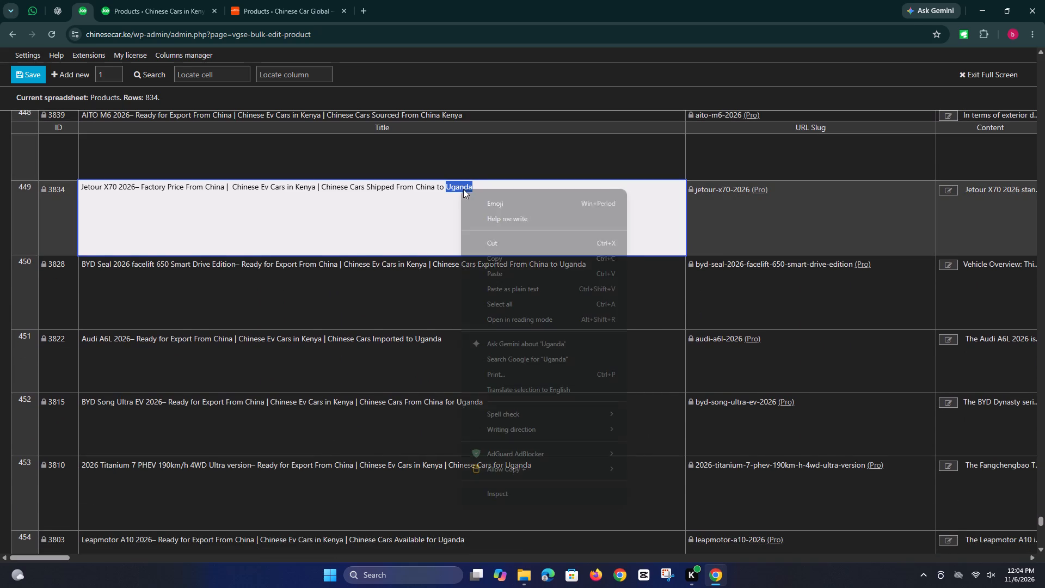
{"action": "left_click", "coordinate": [502, 273]}
Replace Uganda at the end of the BYD Seal 2026 facelift 650 Smart Drive Edition title with the copied word Kenya.
{"action": "double_click", "coordinate": [478, 293]}
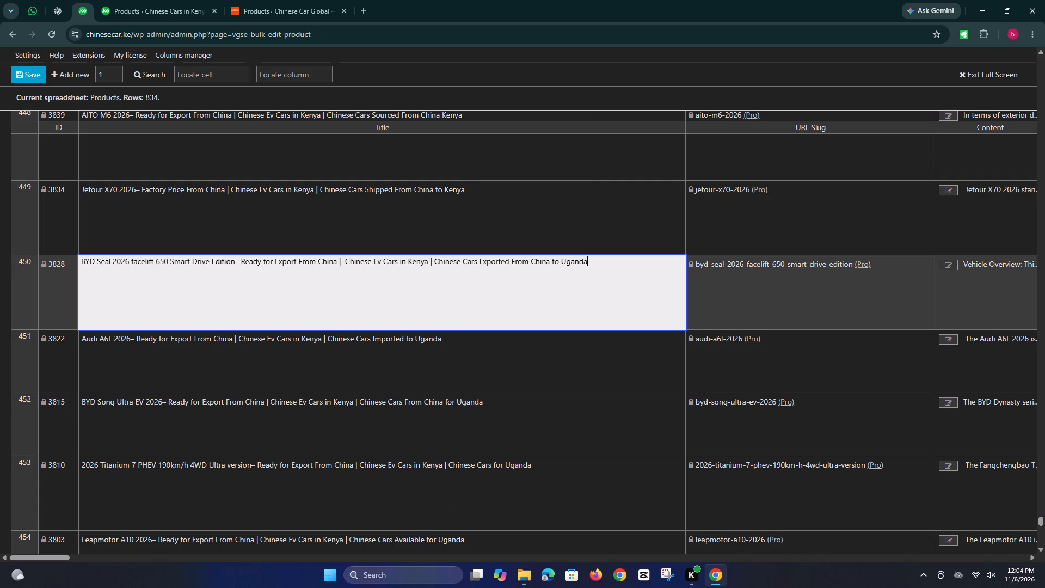
{"action": "left_click_drag", "start_coordinate": [591, 266], "coordinate": [561, 266]}
{"action": "right_click", "coordinate": [571, 265]}
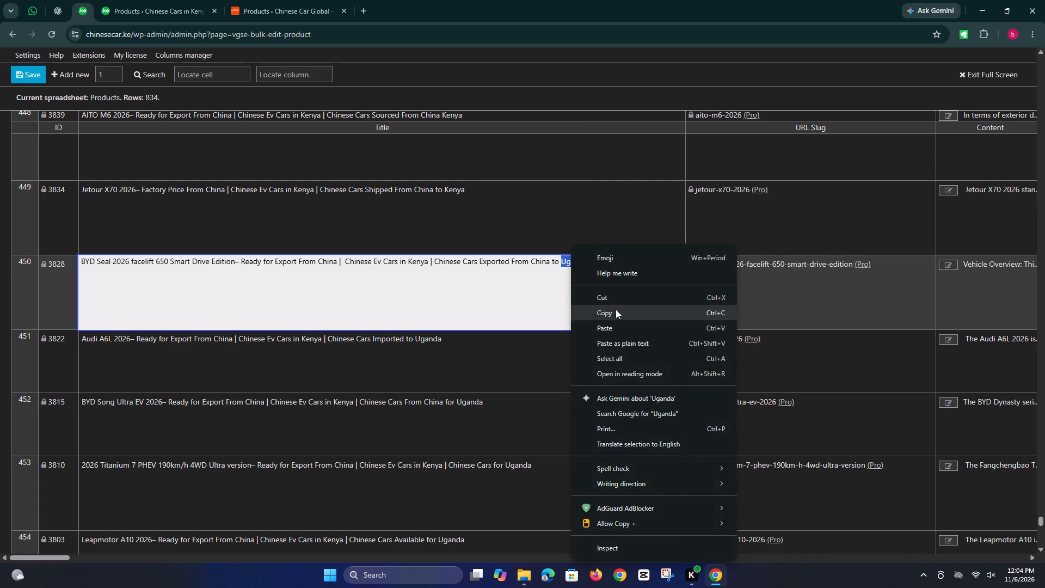
{"action": "left_click", "coordinate": [614, 330]}
Replace Uganda at the end of the Audi A6L 2026 title with the copied word Kenya.
{"action": "scroll", "coordinate": [390, 309], "scroll_direction": "down", "scroll_amount": 2}
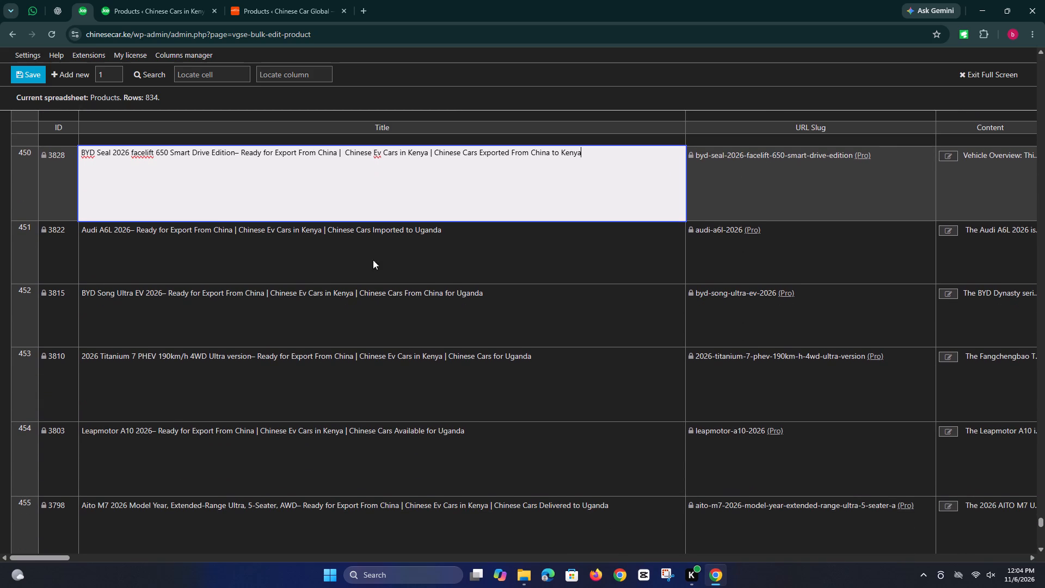
{"action": "triple_click", "coordinate": [425, 252]}
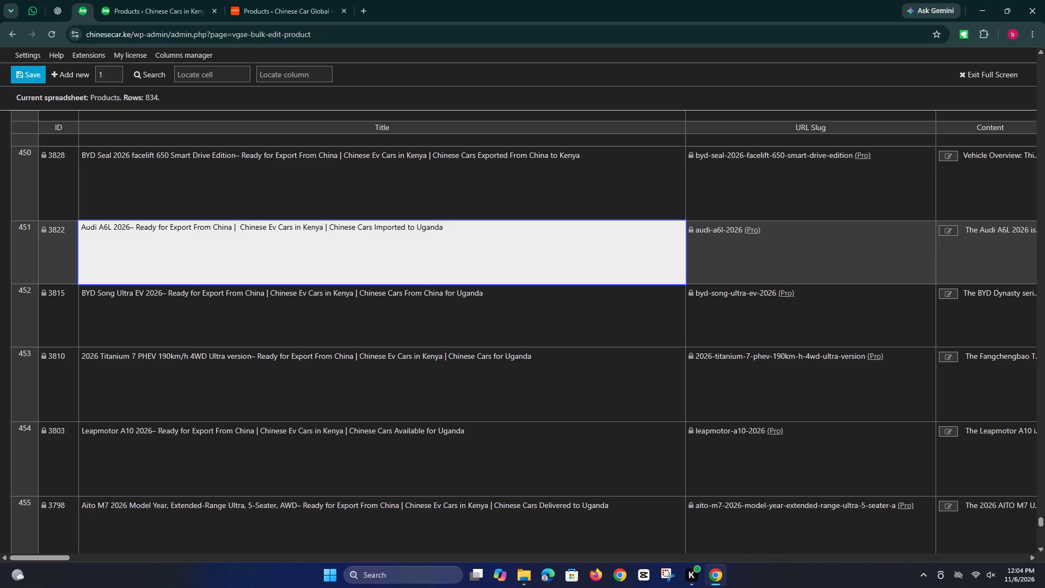
{"action": "left_click_drag", "start_coordinate": [445, 226], "coordinate": [425, 230]}
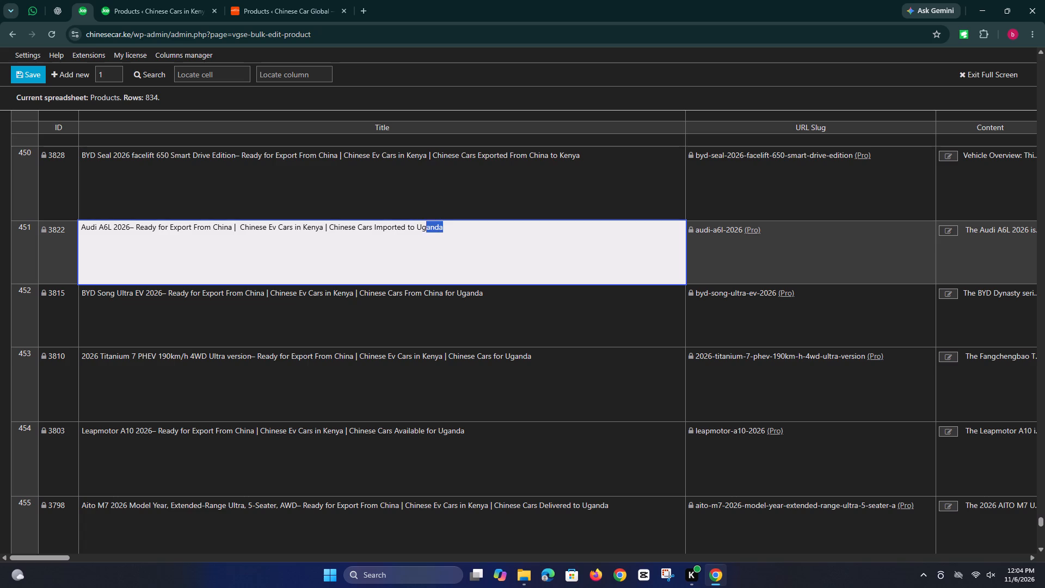
{"action": "left_click_drag", "start_coordinate": [425, 230], "coordinate": [417, 231]}
{"action": "right_click", "coordinate": [428, 229]}
{"action": "right_click", "coordinate": [428, 229]}
{"action": "left_click", "coordinate": [470, 311]}
Replace Uganda at the end of the BYD Song Ultra EV 2026 title with the copied word Kenya.
{"action": "scroll", "coordinate": [453, 289], "scroll_direction": "down", "scroll_amount": 2}
{"action": "scroll", "coordinate": [453, 289], "scroll_direction": "up", "scroll_amount": 1}
{"action": "triple_click", "coordinate": [448, 267]}
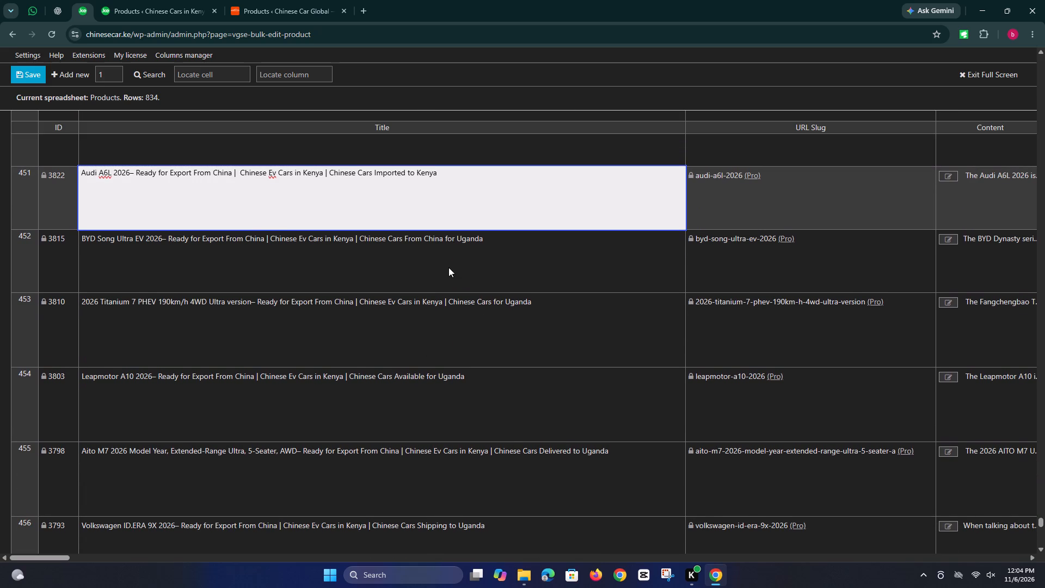
{"action": "left_click_drag", "start_coordinate": [490, 242], "coordinate": [460, 240]}
{"action": "right_click", "coordinate": [470, 238]}
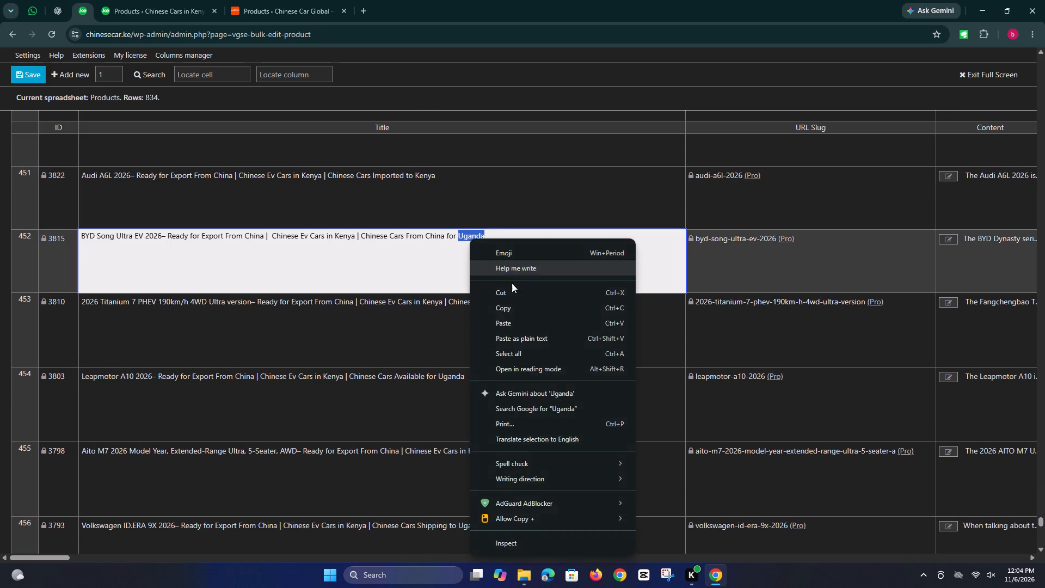
{"action": "left_click", "coordinate": [502, 321]}
Replace Uganda at the end of the 2026 Titanium 7 PHEV 4WD Ultra title with the copied word Kenya.
{"action": "double_click", "coordinate": [508, 318]}
{"action": "left_click_drag", "start_coordinate": [536, 302], "coordinate": [512, 301]}
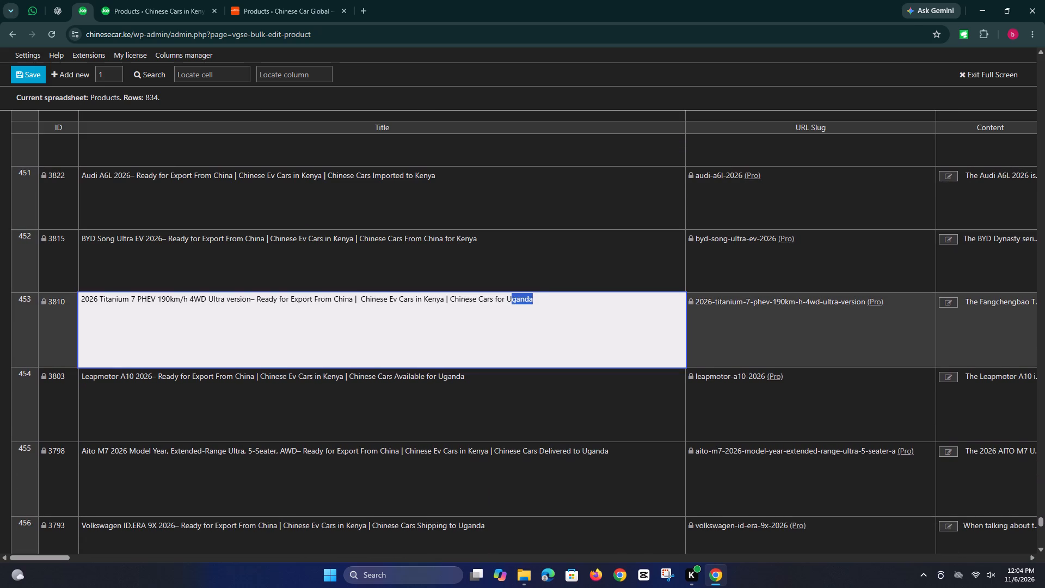
{"action": "left_click_drag", "start_coordinate": [512, 301], "coordinate": [508, 302]}
{"action": "right_click", "coordinate": [521, 298]}
{"action": "left_click", "coordinate": [577, 328]}
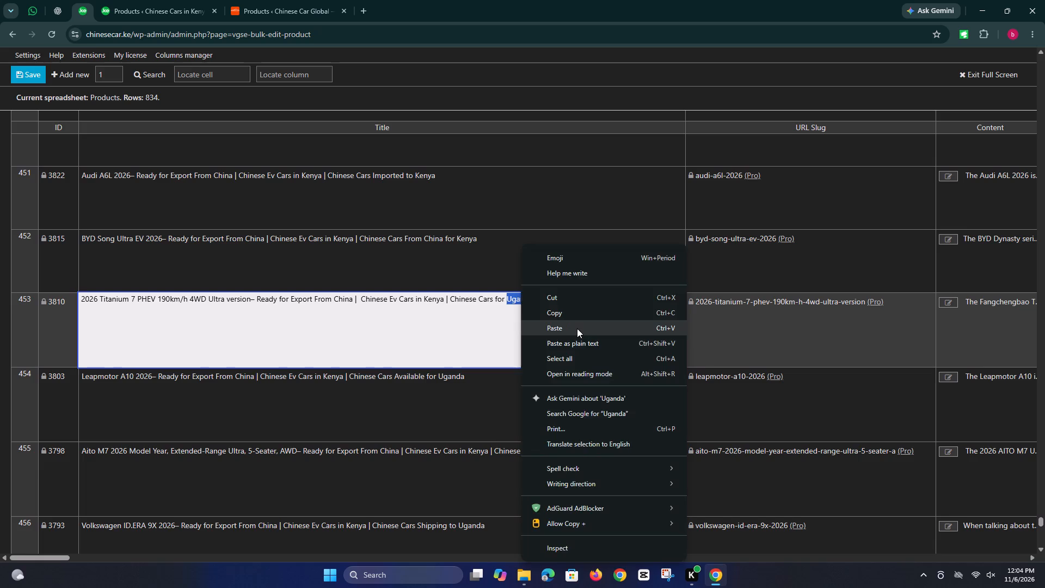
Replace Uganda at the end of the Leapmotor A10 2026 title with the copied word Kenya.
{"action": "scroll", "coordinate": [480, 330], "scroll_direction": "down", "scroll_amount": 3}
{"action": "double_click", "coordinate": [392, 247]}
{"action": "left_click", "coordinate": [392, 247]}
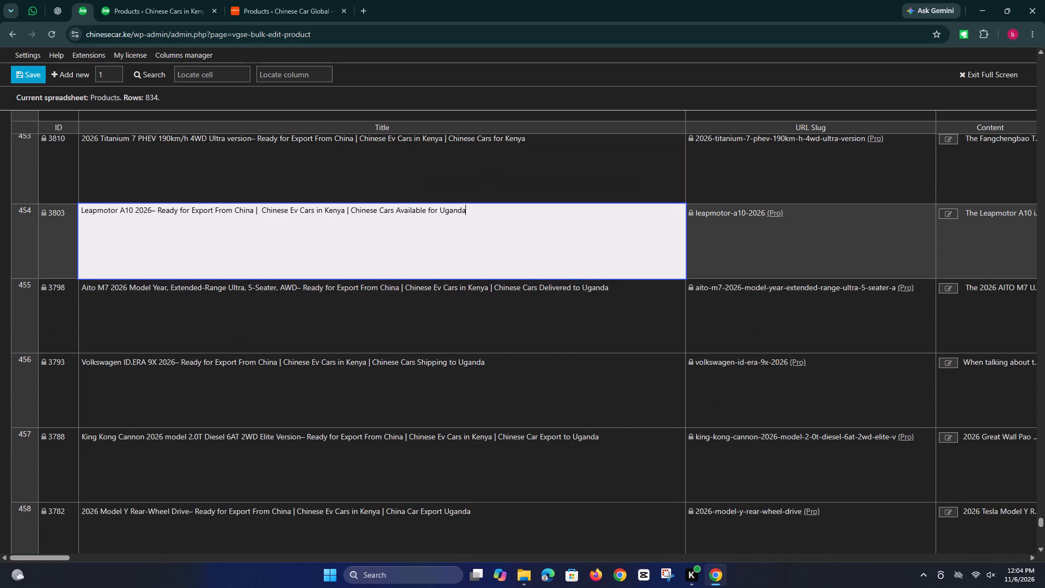
{"action": "left_click_drag", "start_coordinate": [471, 210], "coordinate": [441, 214]}
{"action": "right_click", "coordinate": [453, 212]}
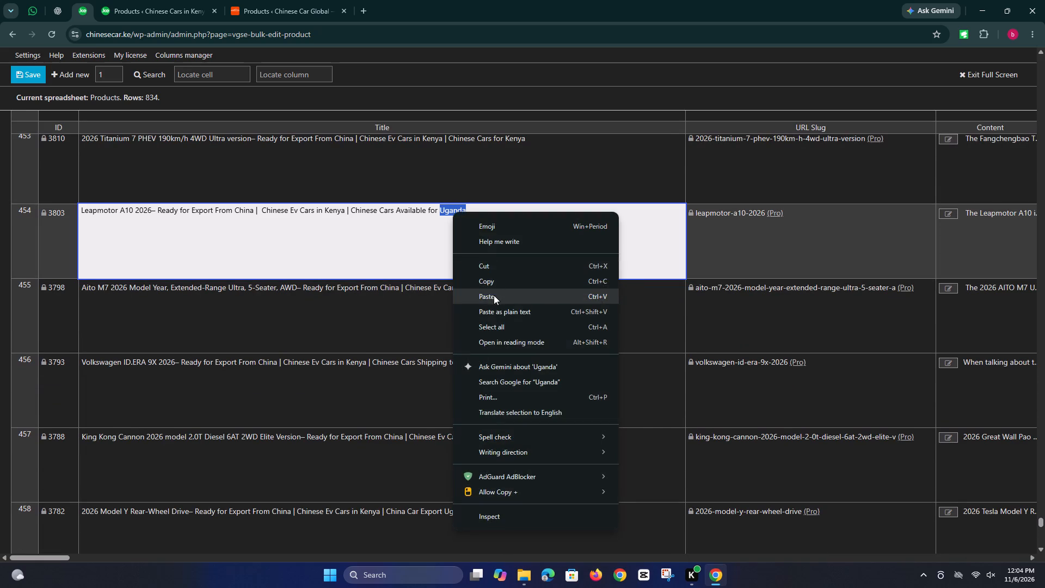
{"action": "left_click", "coordinate": [494, 295]}
Replace Uganda at the end of the Aito M7 2026 Extended-Range Ultra title with the copied word Kenya.
{"action": "double_click", "coordinate": [541, 306]}
{"action": "left_click_drag", "start_coordinate": [613, 289], "coordinate": [586, 289]}
{"action": "right_click", "coordinate": [593, 287]}
{"action": "left_click", "coordinate": [629, 327]}
Replace Uganda at the end of the Volkswagen ID.ERA 9X 2026 title with the copied word Kenya.
{"action": "scroll", "coordinate": [495, 338], "scroll_direction": "down", "scroll_amount": 2}
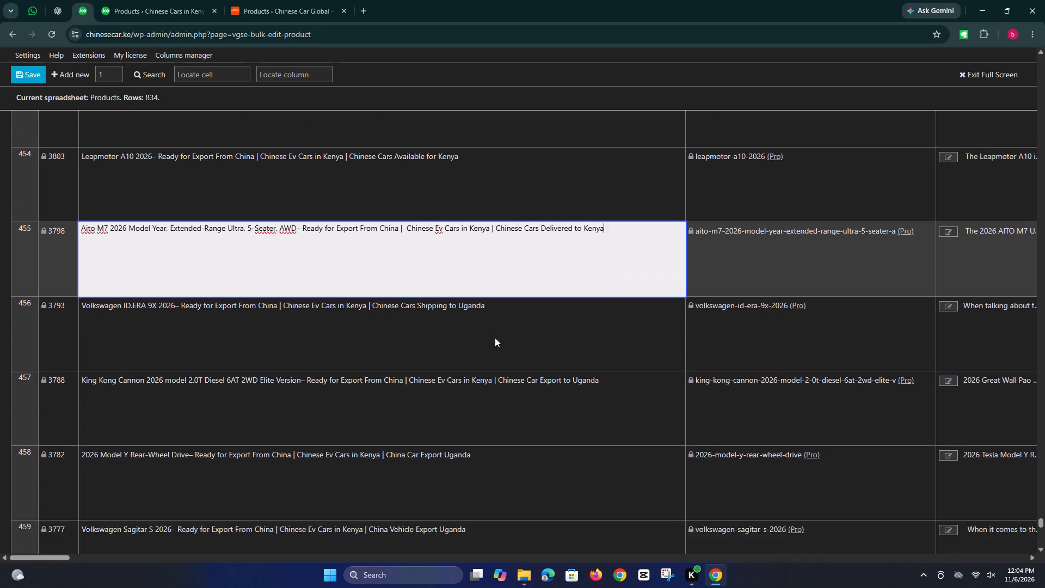
{"action": "triple_click", "coordinate": [438, 298]}
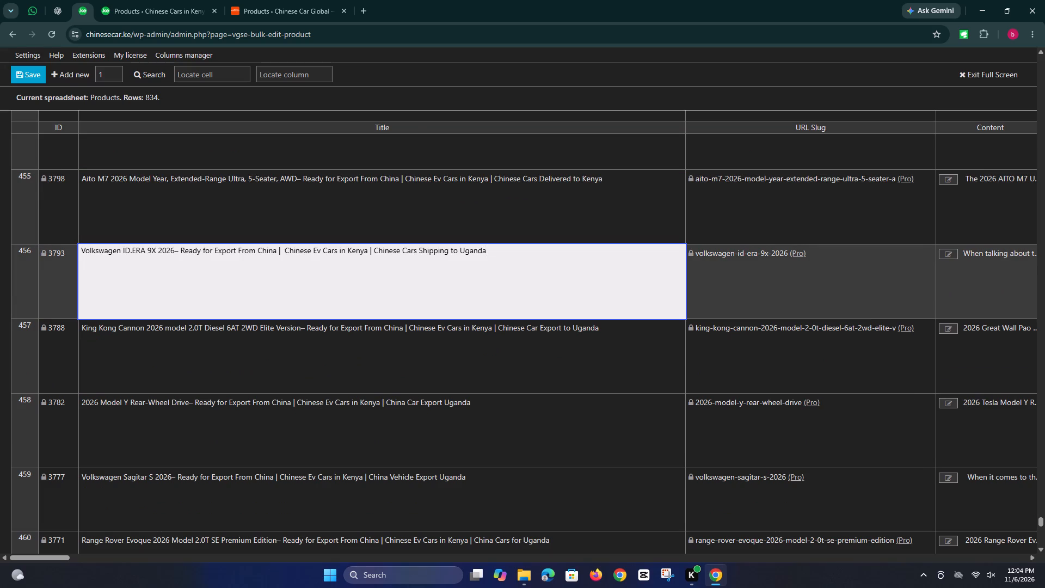
{"action": "left_click_drag", "start_coordinate": [492, 254], "coordinate": [461, 254]}
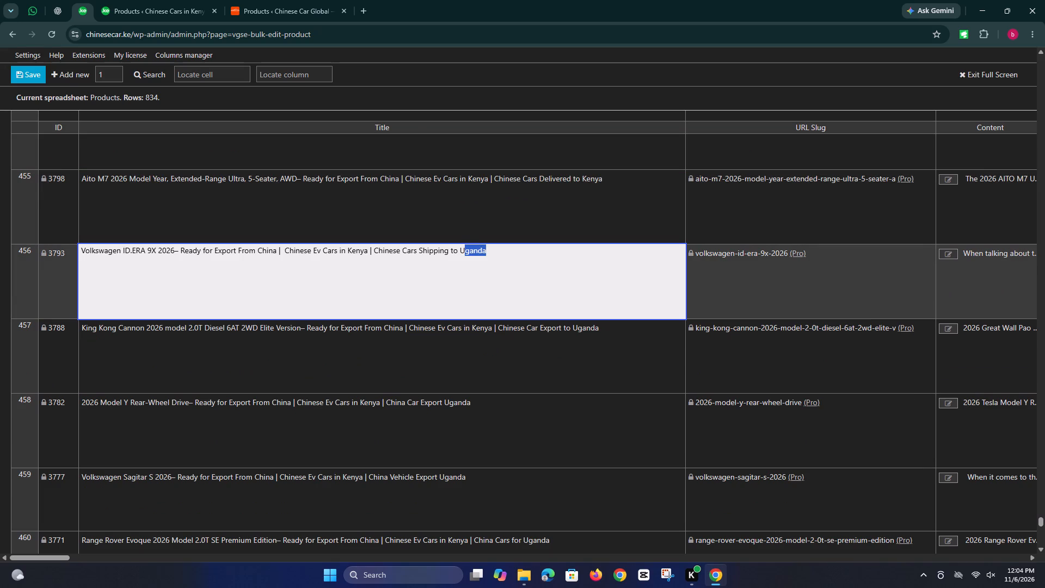
{"action": "left_click_drag", "start_coordinate": [461, 254], "coordinate": [460, 254]}
{"action": "right_click", "coordinate": [469, 252]}
{"action": "left_click", "coordinate": [513, 329]}
Replace Uganda at the end of the King Kong Cannon 2026 2.0T Diesel title with the copied word Kenya.
{"action": "scroll", "coordinate": [511, 309], "scroll_direction": "down", "scroll_amount": 2}
{"action": "triple_click", "coordinate": [511, 252]}
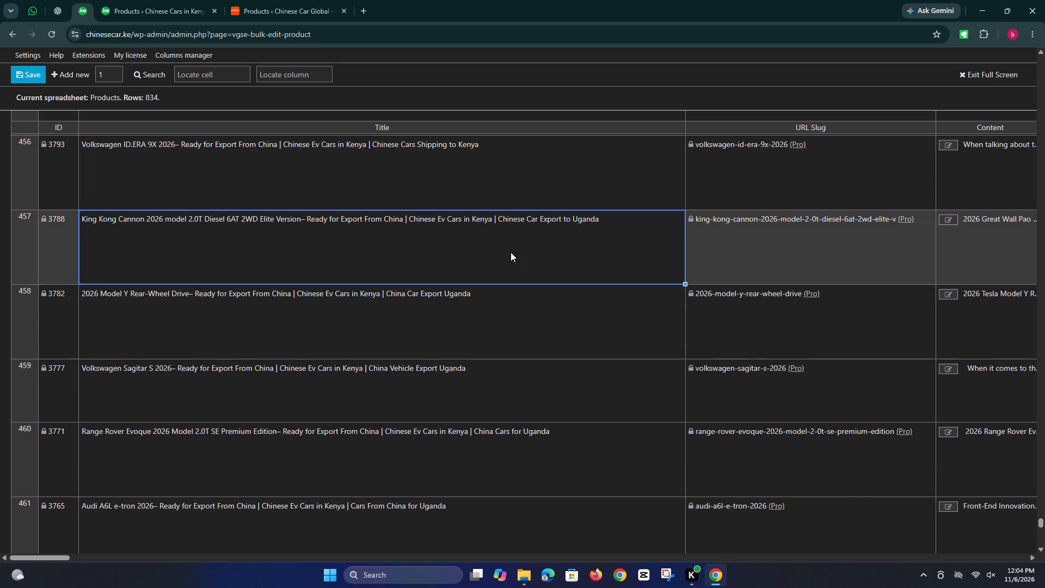
{"action": "left_click_drag", "start_coordinate": [612, 217], "coordinate": [575, 218]}
{"action": "right_click", "coordinate": [585, 217]}
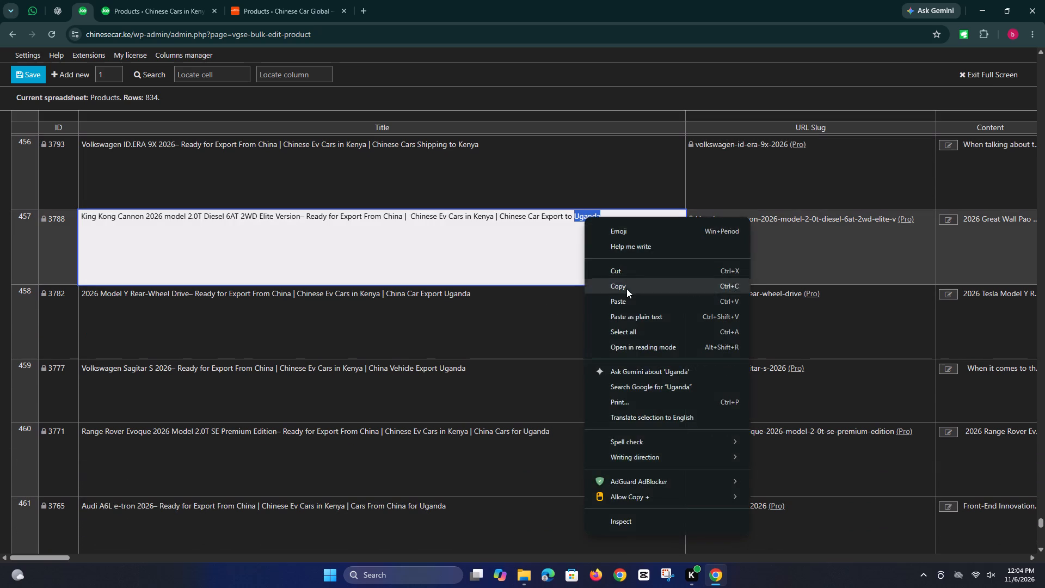
{"action": "left_click", "coordinate": [623, 306]}
Replace Uganda at the end of the 2026 Model Y Rear-Wheel Drive title with the copied word Kenya.
{"action": "double_click", "coordinate": [409, 322]}
{"action": "left_click_drag", "start_coordinate": [477, 297], "coordinate": [456, 297]}
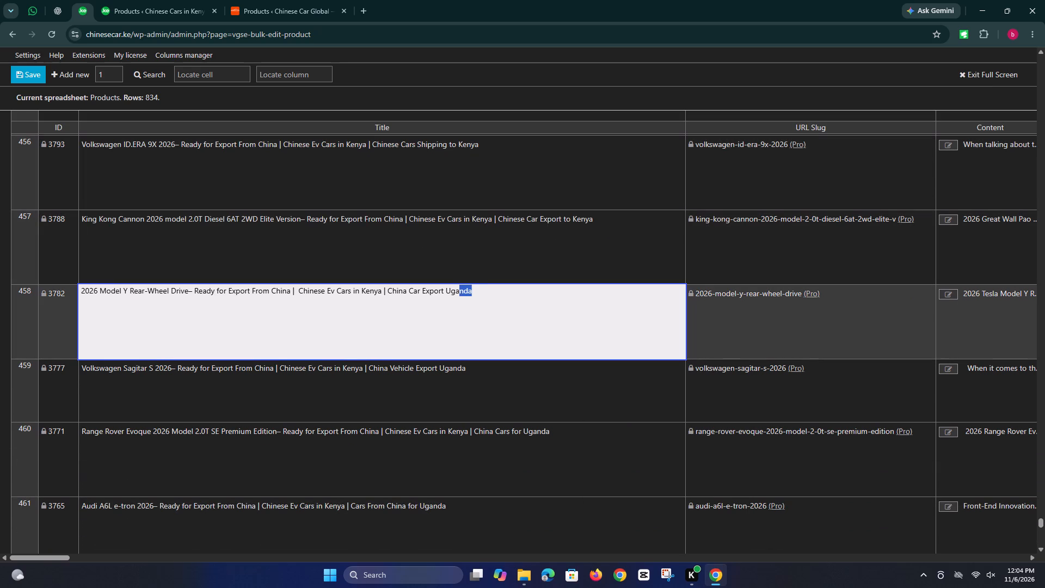
{"action": "left_click_drag", "start_coordinate": [456, 297], "coordinate": [447, 298]}
{"action": "right_click", "coordinate": [459, 293]}
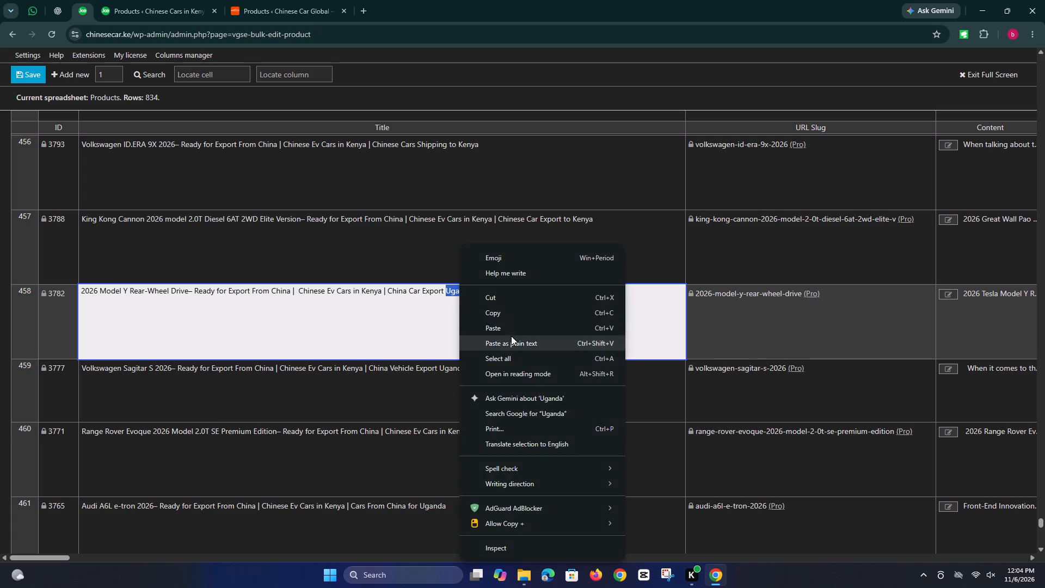
{"action": "left_click", "coordinate": [509, 330]}
Replace Uganda at the end of the Volkswagen Sagitar S 2026 title with the copied word Kenya.
{"action": "scroll", "coordinate": [446, 334], "scroll_direction": "down", "scroll_amount": 2}
{"action": "triple_click", "coordinate": [382, 294]}
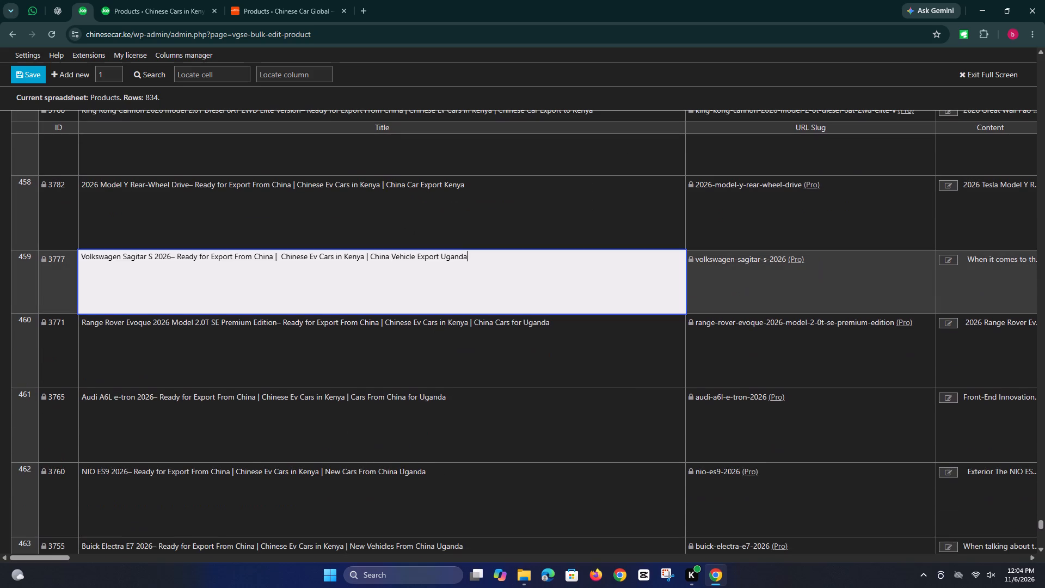
{"action": "left_click_drag", "start_coordinate": [473, 256], "coordinate": [442, 259]}
{"action": "right_click", "coordinate": [451, 258]}
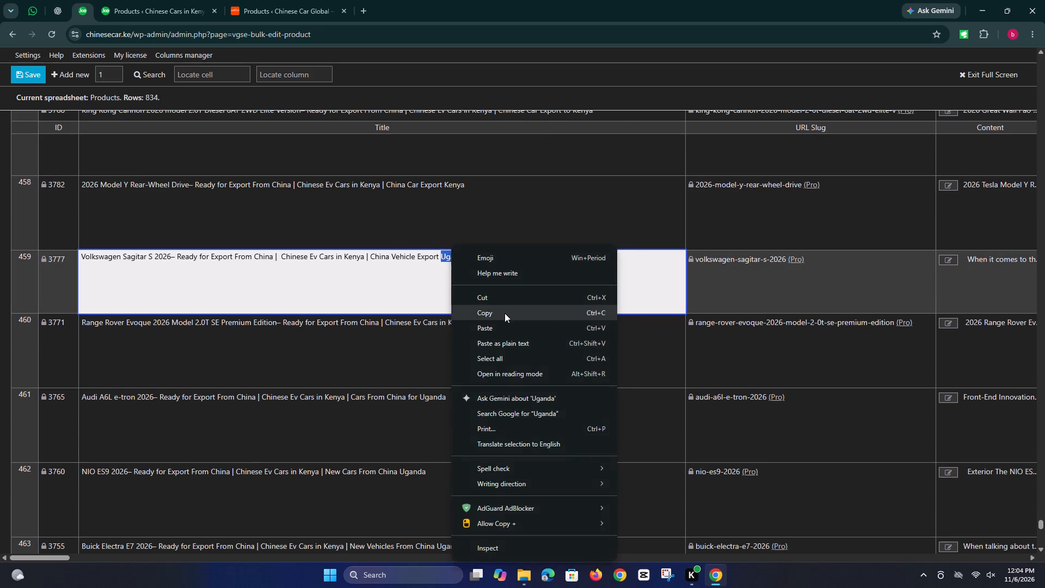
{"action": "left_click", "coordinate": [497, 330]}
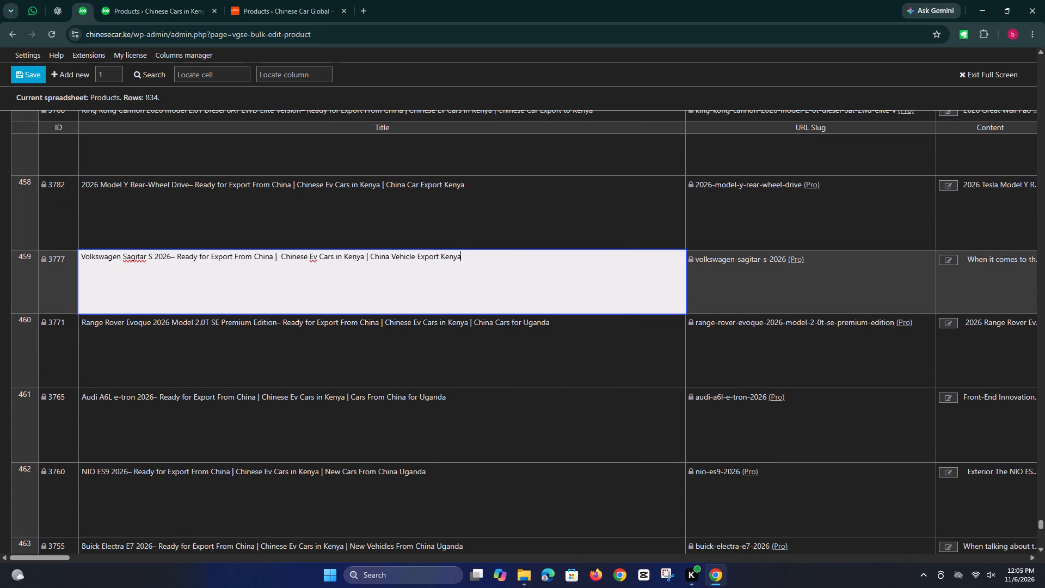
Replace Uganda at the end of the Range Rover Evoque 2026 2.0T SE Premium Edition title with the copied word Kenya.
{"action": "scroll", "coordinate": [472, 310], "scroll_direction": "down", "scroll_amount": 1}
{"action": "triple_click", "coordinate": [496, 310]}
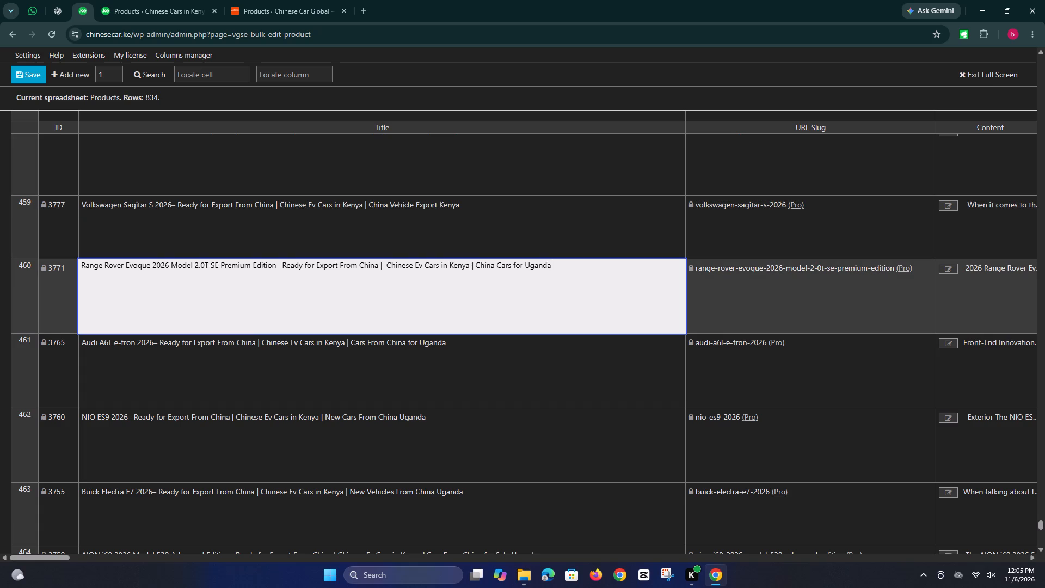
{"action": "left_click_drag", "start_coordinate": [558, 269], "coordinate": [526, 272]}
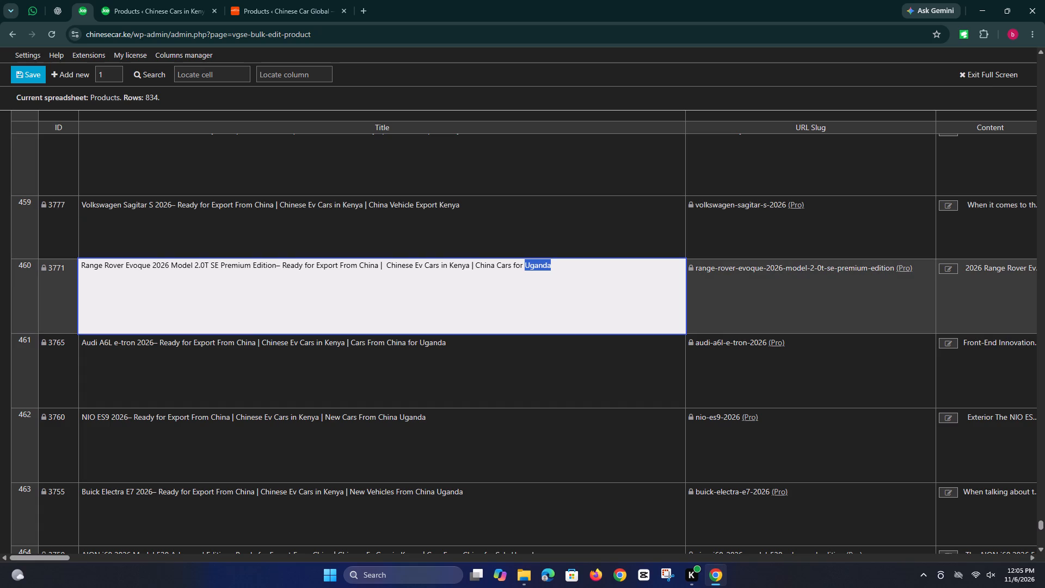
{"action": "right_click", "coordinate": [541, 266]}
{"action": "left_click", "coordinate": [586, 328]}
Save the edited product titles in the bulk-edit spreadsheet.
{"action": "left_click", "coordinate": [34, 76]}
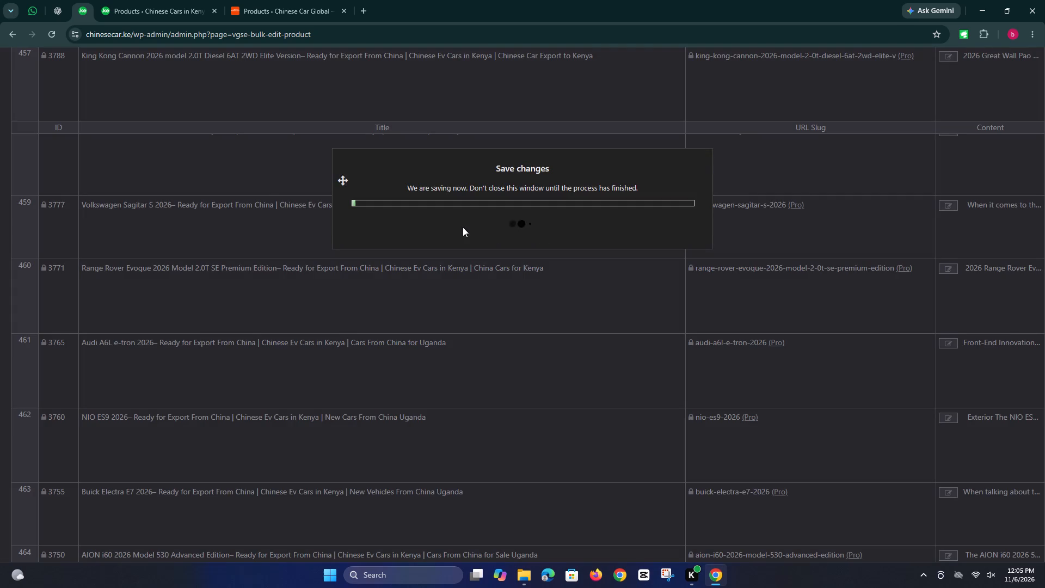
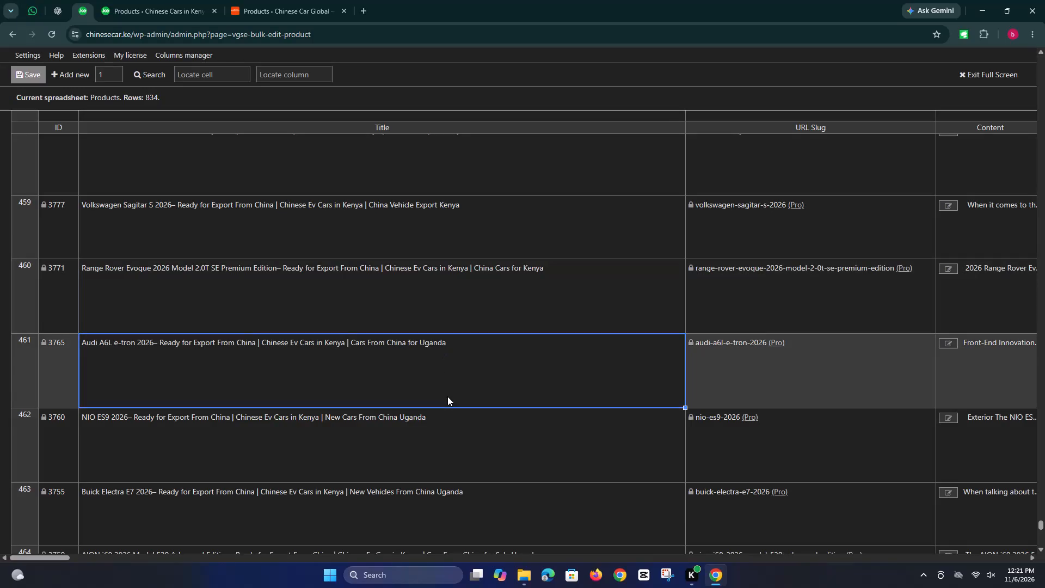
Replace Uganda at the end of the Audi A6L e-tron 2026 title with the copied word Kenya.
{"action": "left_click_drag", "start_coordinate": [458, 342], "coordinate": [422, 344]}
{"action": "right_click", "coordinate": [434, 342]}
{"action": "right_click", "coordinate": [434, 342]}
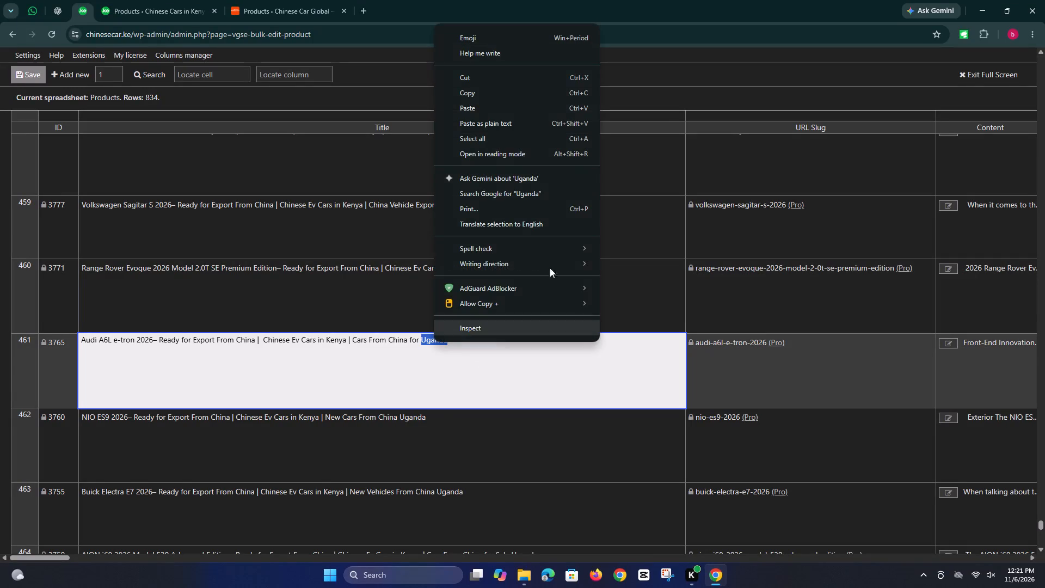
{"action": "left_click", "coordinate": [490, 110]}
Replace Uganda at the end of the NIO ES9 2026 title with the copied word Kenya.
{"action": "scroll", "coordinate": [421, 309], "scroll_direction": "down", "scroll_amount": 3}
{"action": "triple_click", "coordinate": [383, 283]}
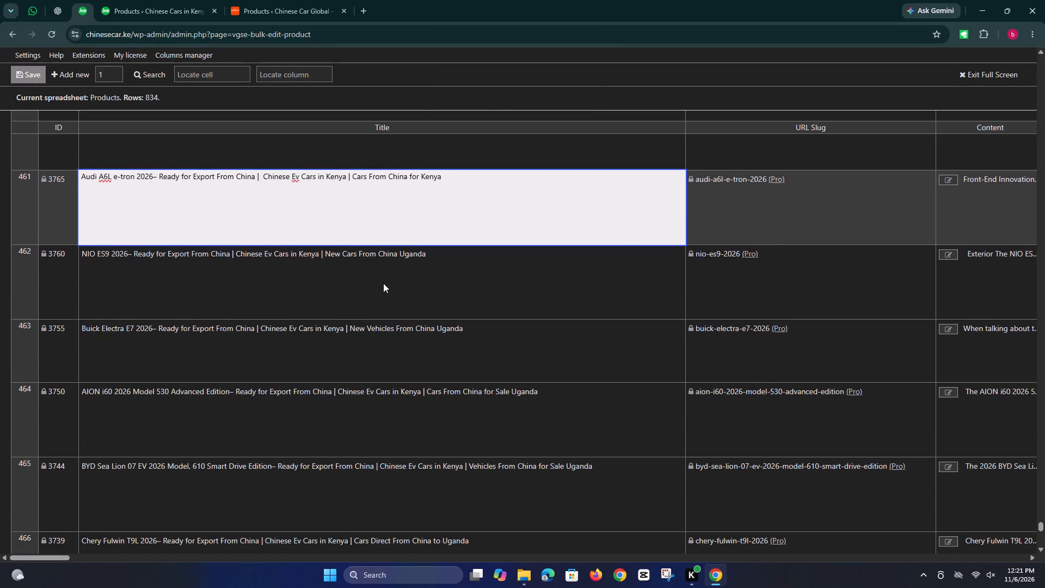
{"action": "left_click_drag", "start_coordinate": [434, 256], "coordinate": [400, 258]}
{"action": "right_click", "coordinate": [411, 254]}
{"action": "left_click", "coordinate": [411, 254]}
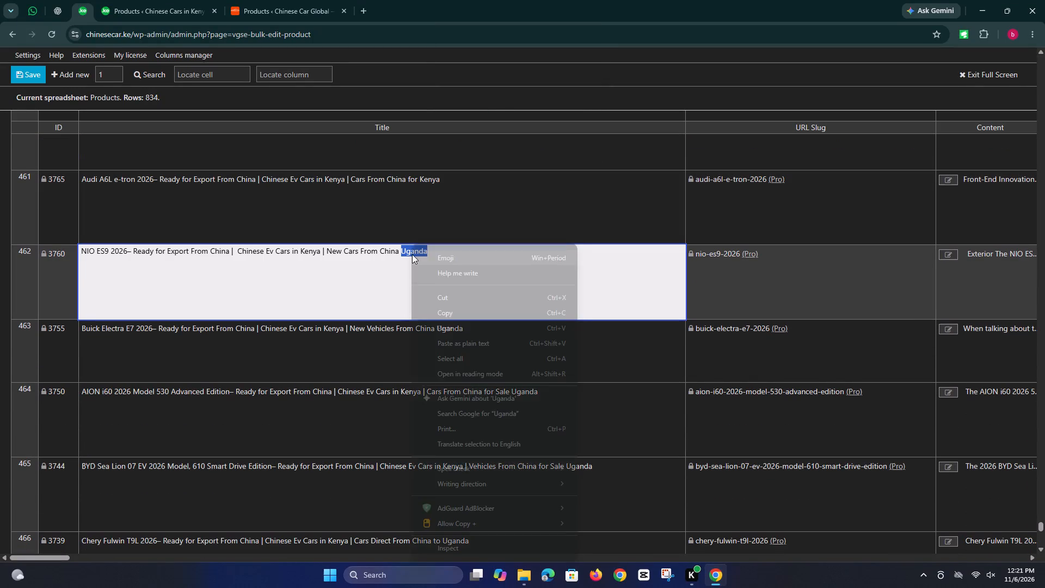
{"action": "left_click", "coordinate": [459, 327]}
Replace Uganda at the end of the Buick Electra E7 2026 title with the copied word Kenya, leaving no stray letters.
{"action": "double_click", "coordinate": [469, 367]}
{"action": "left_click_drag", "start_coordinate": [476, 333], "coordinate": [463, 329]}
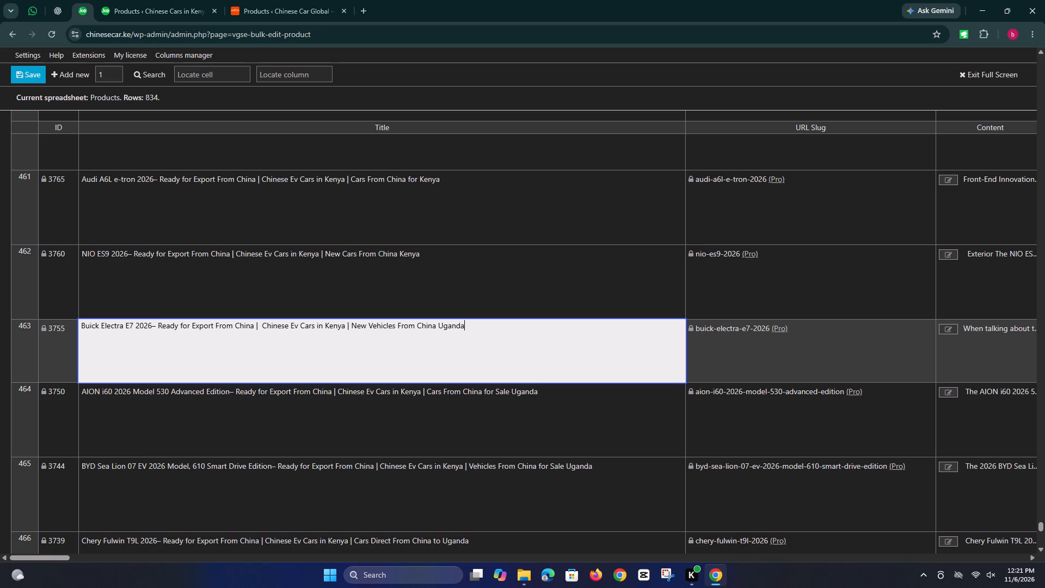
{"action": "left_click_drag", "start_coordinate": [463, 329], "coordinate": [440, 330]}
{"action": "right_click", "coordinate": [448, 329]}
{"action": "left_click", "coordinate": [448, 329]}
{"action": "right_click", "coordinate": [448, 329]}
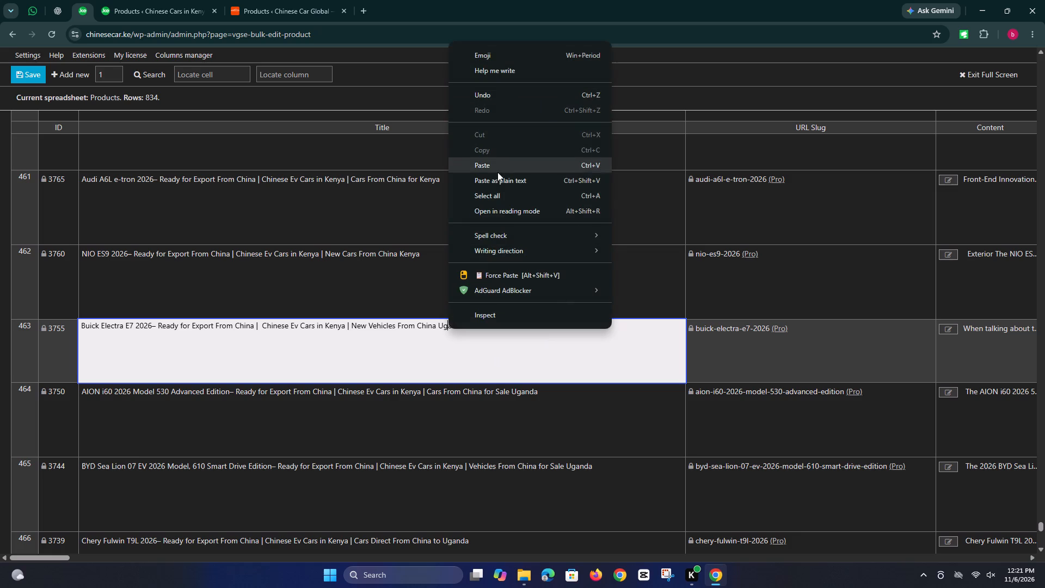
{"action": "left_click", "coordinate": [499, 170]}
{"action": "scroll", "coordinate": [464, 270], "scroll_direction": "down", "scroll_amount": 3}
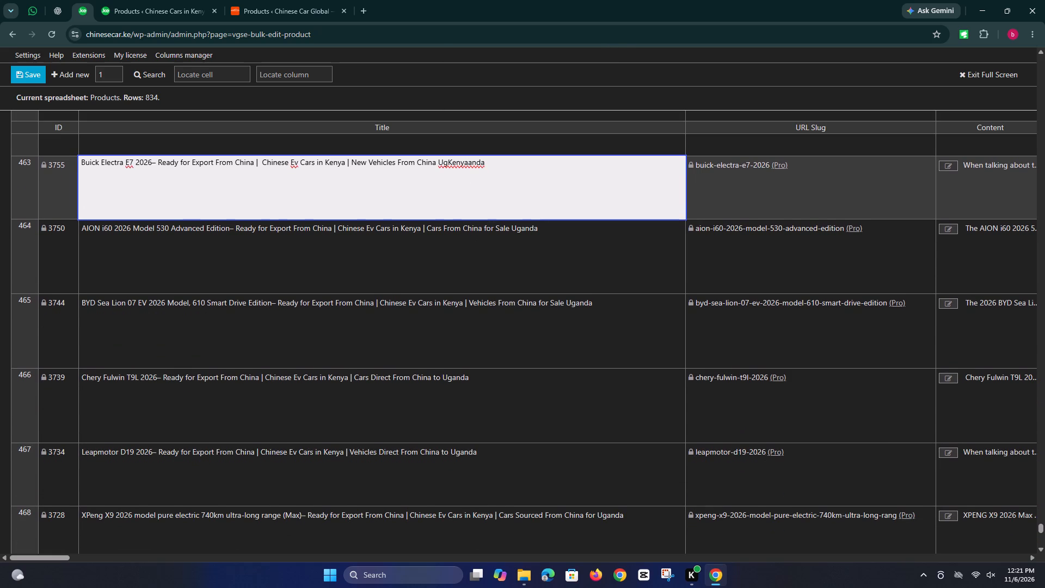
{"action": "left_click_drag", "start_coordinate": [447, 164], "coordinate": [440, 164]}
{"action": "key", "text": "BackSpace"}
{"action": "left_click_drag", "start_coordinate": [478, 165], "coordinate": [471, 165]}
{"action": "left_click_drag", "start_coordinate": [471, 165], "coordinate": [459, 167]}
{"action": "key", "text": "BackSpace"}
Replace Uganda at the end of the AION i60 2026 Model 530 Advanced Edition title with the copied word Kenya.
{"action": "double_click", "coordinate": [513, 250]}
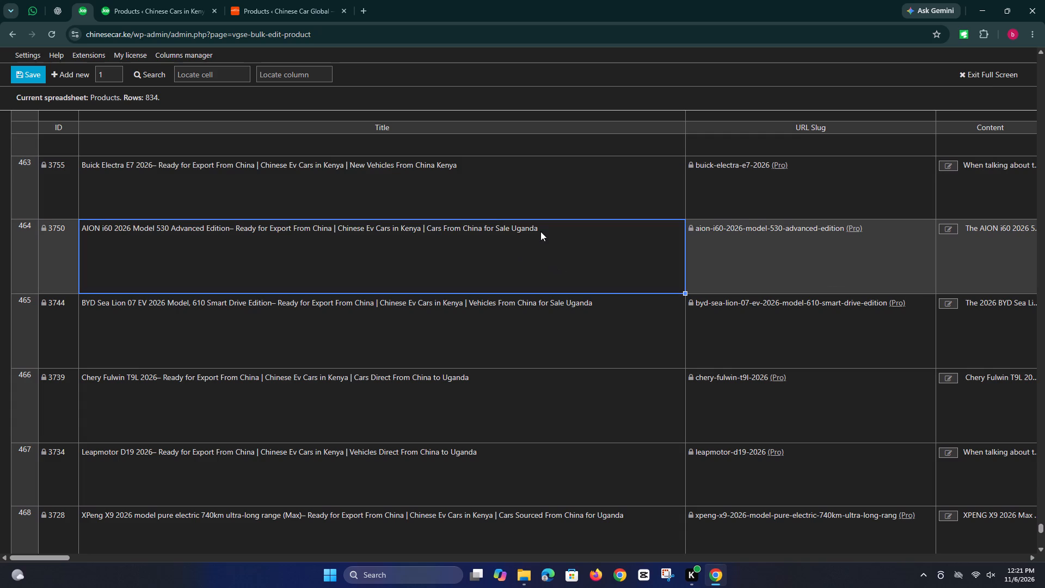
{"action": "double_click", "coordinate": [540, 230]}
{"action": "left_click_drag", "start_coordinate": [545, 229], "coordinate": [514, 228]}
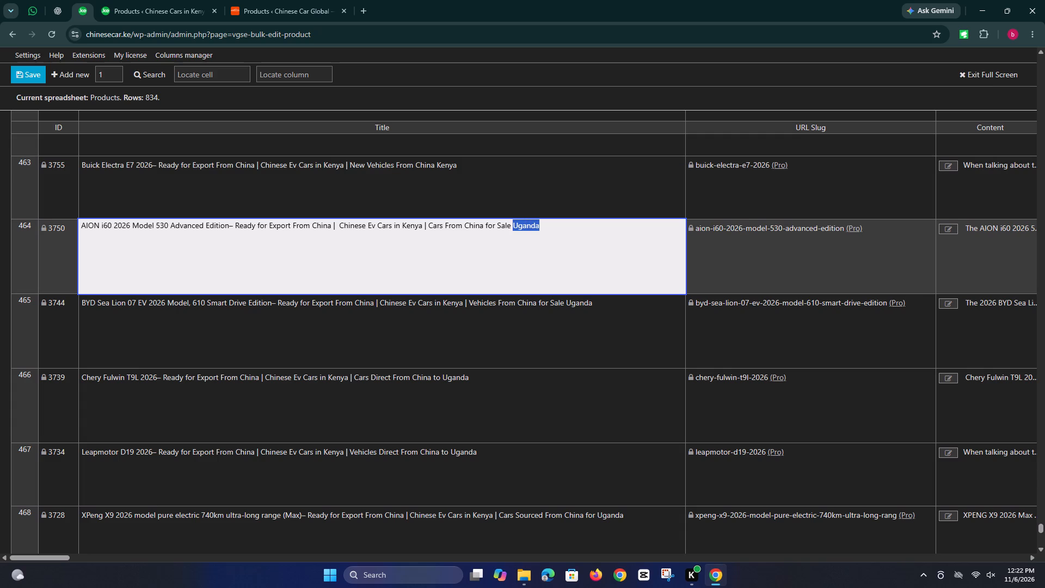
{"action": "right_click", "coordinate": [529, 226]}
{"action": "left_click", "coordinate": [574, 306]}
Replace Uganda at the end of the BYD Sea Lion 07 EV 2026 610 Smart Drive Edition title with the copied word Kenya.
{"action": "scroll", "coordinate": [499, 260], "scroll_direction": "down", "scroll_amount": 2}
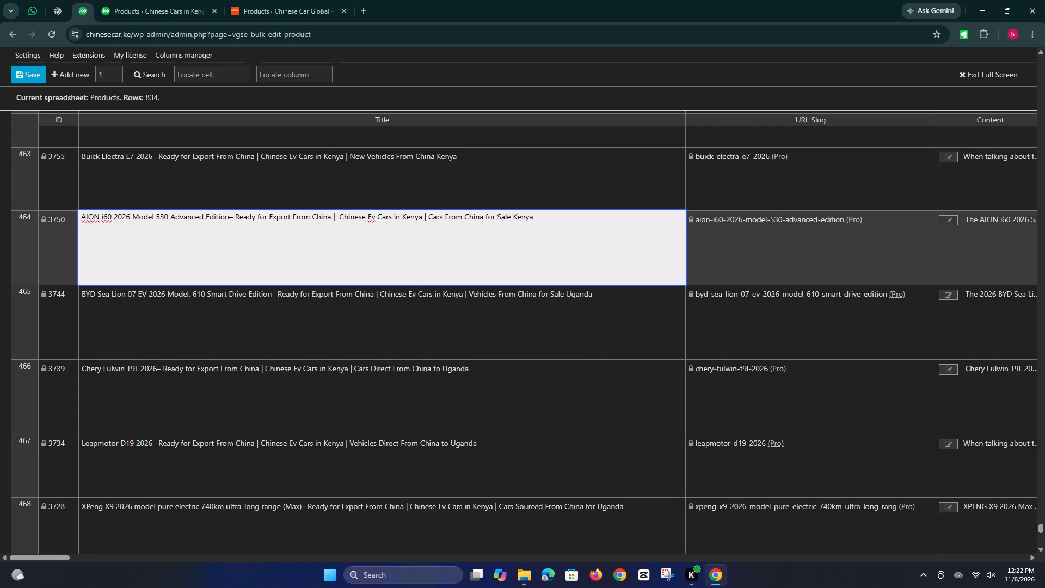
{"action": "triple_click", "coordinate": [470, 232]}
{"action": "left_click_drag", "start_coordinate": [598, 194], "coordinate": [581, 194]}
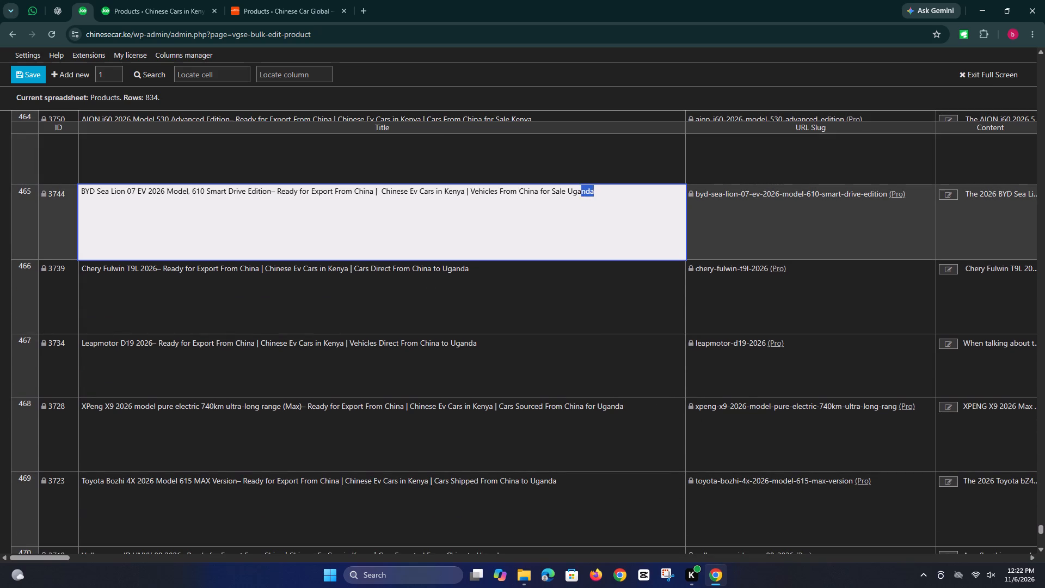
{"action": "left_click_drag", "start_coordinate": [581, 194], "coordinate": [566, 197]}
{"action": "left_click", "coordinate": [595, 192]}
{"action": "left_click_drag", "start_coordinate": [598, 192], "coordinate": [589, 192]}
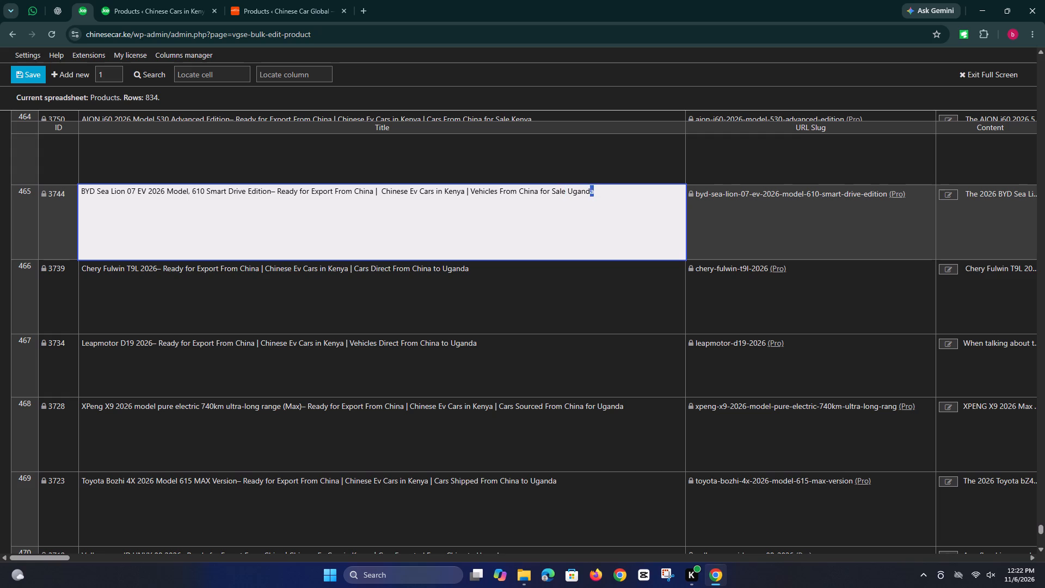
{"action": "left_click_drag", "start_coordinate": [589, 192], "coordinate": [569, 194]}
{"action": "right_click", "coordinate": [577, 192]}
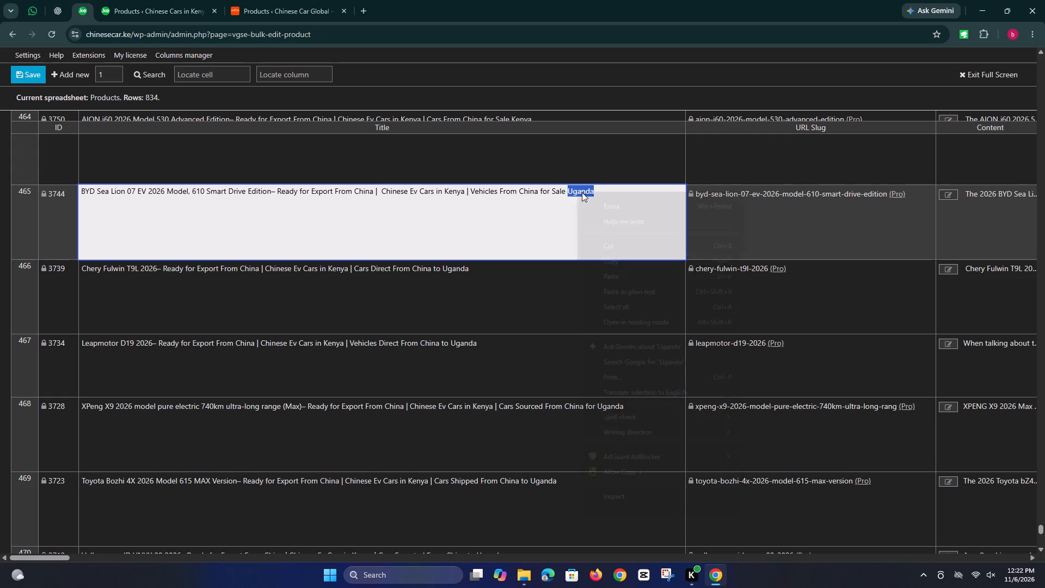
{"action": "left_click", "coordinate": [615, 275]}
Replace Uganda at the end of the Chery Fulwin T9L 2026 title with the copied word Kenya.
{"action": "double_click", "coordinate": [432, 291]}
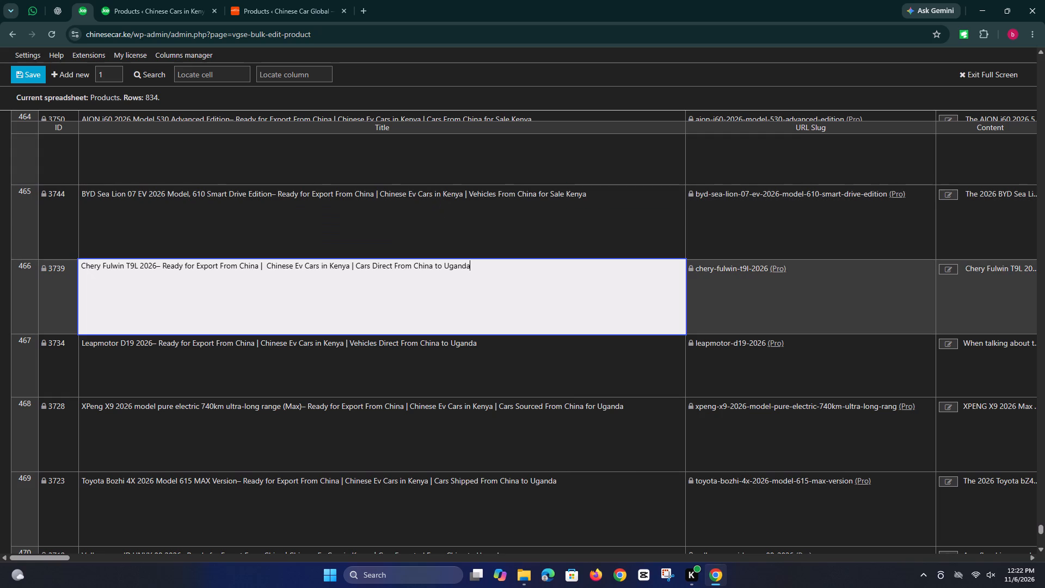
{"action": "left_click_drag", "start_coordinate": [475, 268], "coordinate": [446, 271]}
{"action": "right_click", "coordinate": [459, 267]}
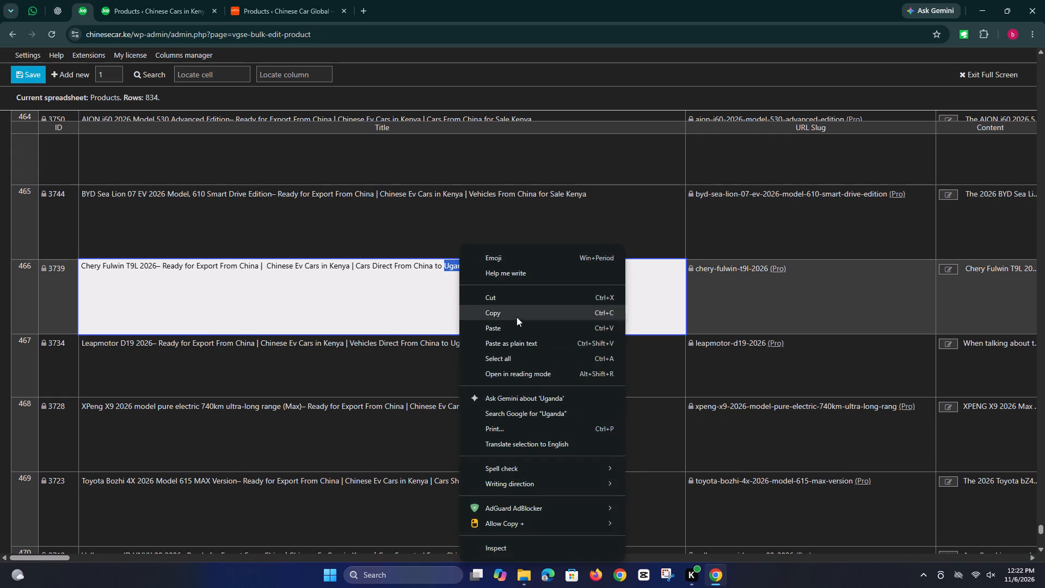
{"action": "left_click", "coordinate": [506, 332]}
Replace Uganda at the end of the Leapmotor D19 2026 title with the copied word Kenya.
{"action": "scroll", "coordinate": [491, 311], "scroll_direction": "down", "scroll_amount": 2}
{"action": "triple_click", "coordinate": [391, 275]}
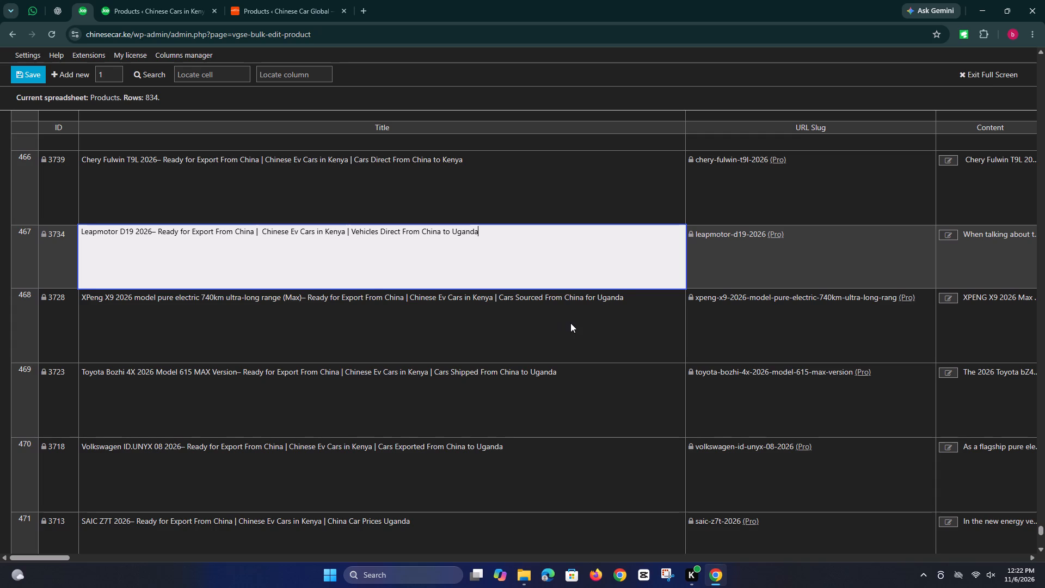
{"action": "triple_click", "coordinate": [570, 323]}
{"action": "double_click", "coordinate": [482, 242]}
{"action": "left_click_drag", "start_coordinate": [484, 235], "coordinate": [454, 236]}
{"action": "right_click", "coordinate": [460, 234]}
{"action": "left_click", "coordinate": [460, 234]}
{"action": "right_click", "coordinate": [460, 234]}
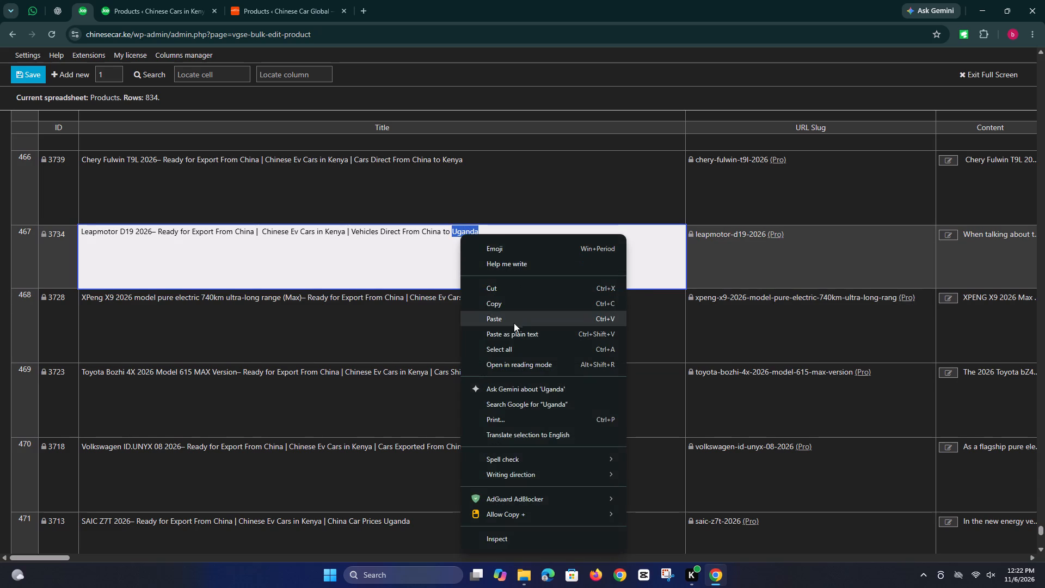
{"action": "left_click", "coordinate": [515, 321]}
Replace Uganda at the end of the XPeng X9 2026 740km ultra-long range (Max) title with the copied word Kenya.
{"action": "double_click", "coordinate": [613, 328]}
{"action": "left_click_drag", "start_coordinate": [631, 298], "coordinate": [599, 297]}
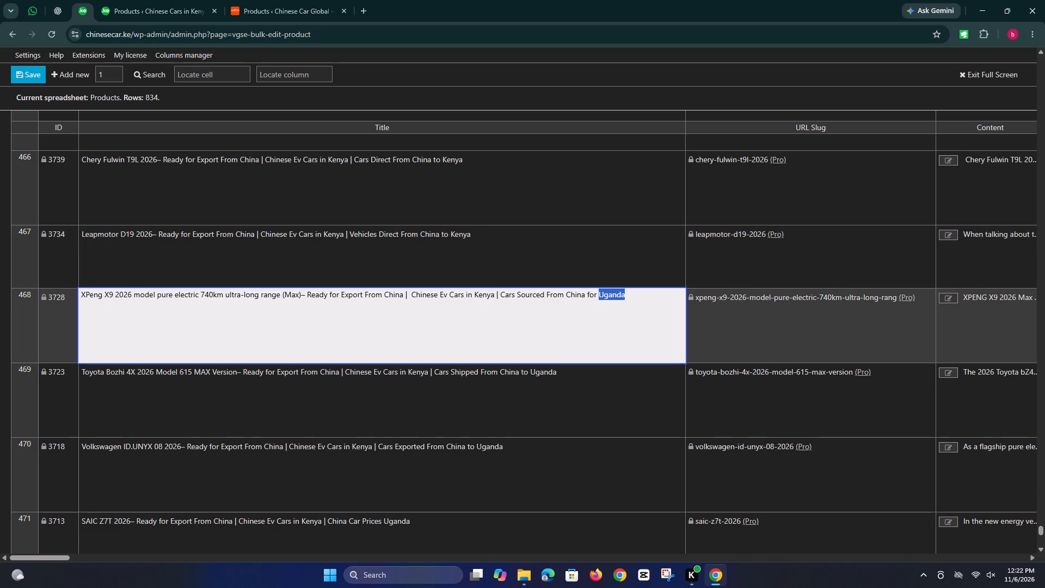
{"action": "left_click_drag", "start_coordinate": [599, 297], "coordinate": [600, 297]}
{"action": "right_click", "coordinate": [605, 296]}
{"action": "right_click", "coordinate": [605, 296]}
{"action": "left_click", "coordinate": [639, 329]}
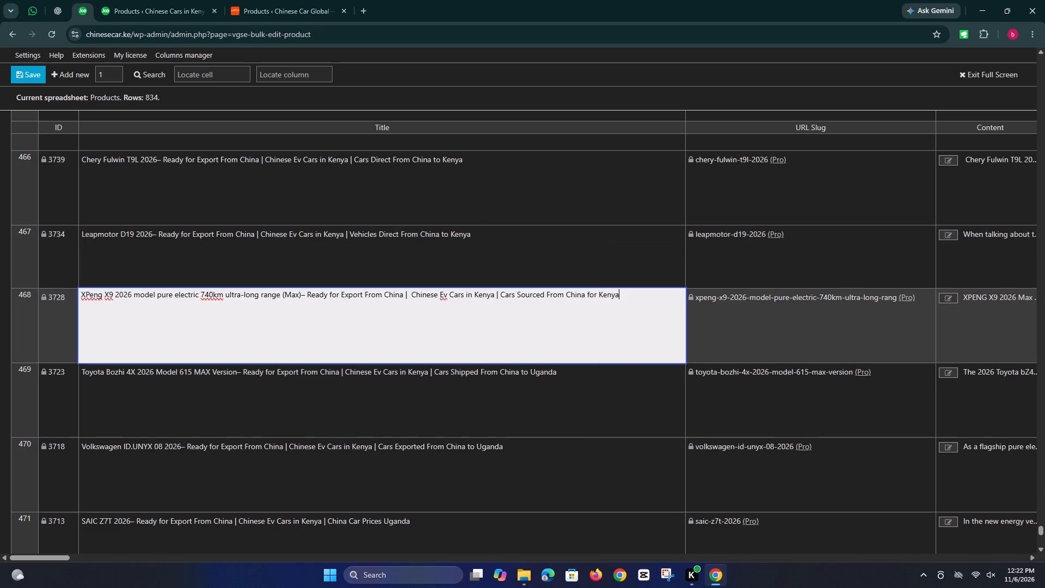
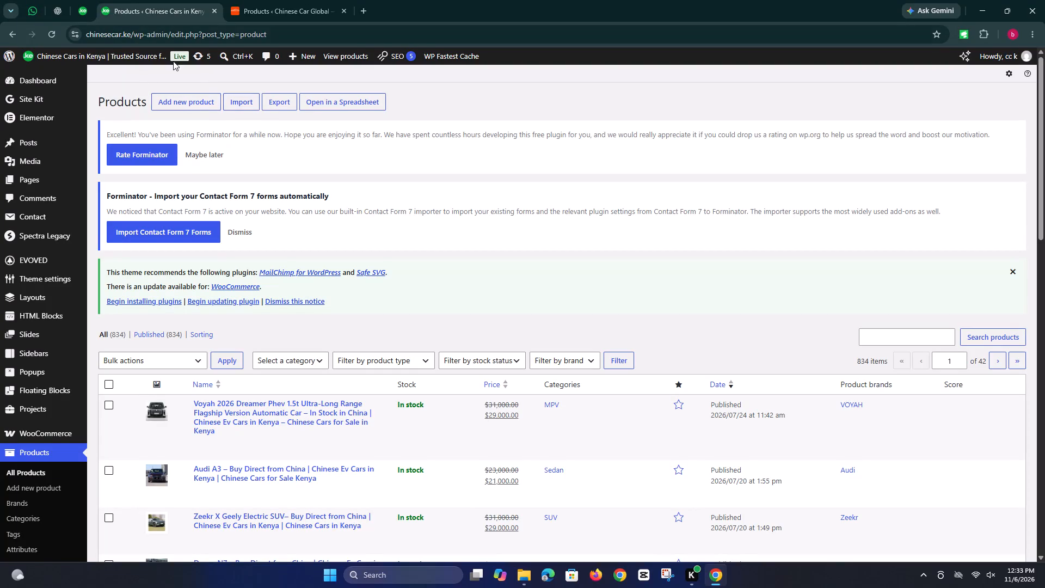
Return to the bulk-edit spreadsheet and replace Uganda at the end of the Toyota Bozhi 4X 2026 615 MAX title with the copied word Kenya.
{"action": "left_click", "coordinate": [84, 14]}
{"action": "scroll", "coordinate": [561, 320], "scroll_direction": "down", "scroll_amount": 2}
{"action": "triple_click", "coordinate": [540, 297]}
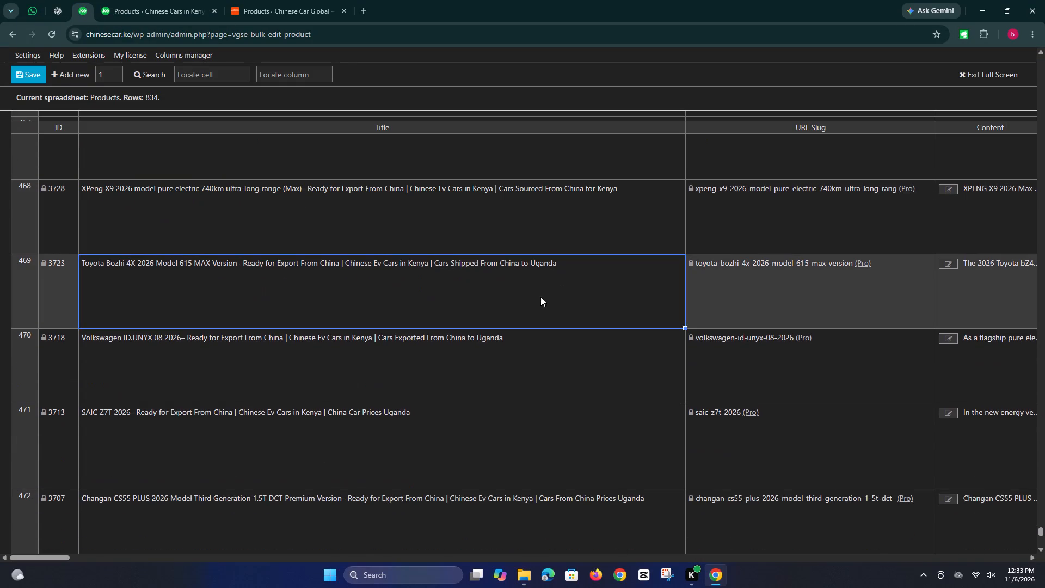
{"action": "left_click_drag", "start_coordinate": [564, 264], "coordinate": [533, 266]}
{"action": "right_click", "coordinate": [542, 262]}
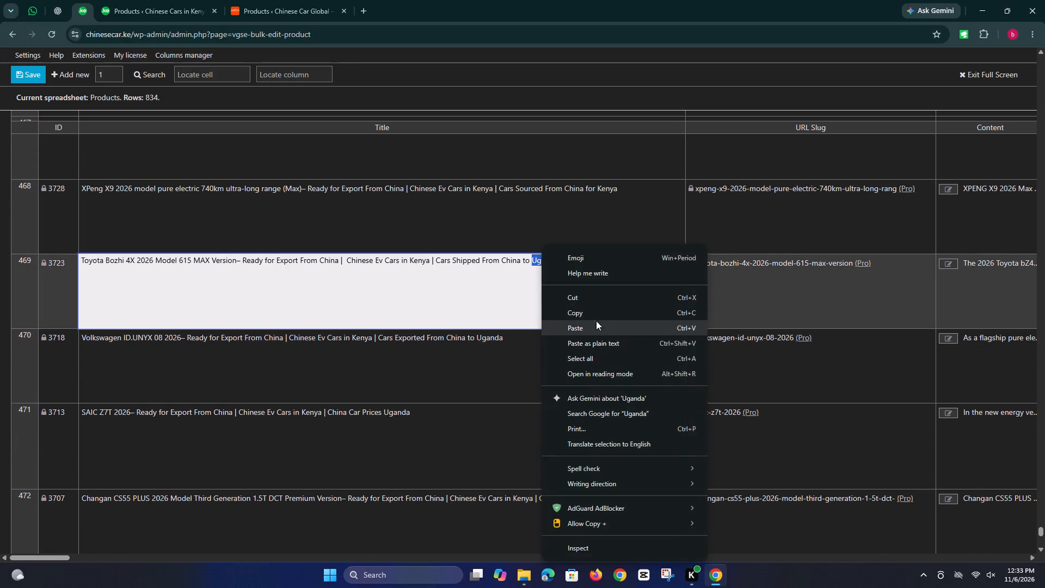
{"action": "left_click", "coordinate": [589, 326]}
Replace Uganda at the end of the Volkswagen ID.UNYX 08 2026 title with the copied word Kenya.
{"action": "double_click", "coordinate": [502, 355]}
{"action": "left_click_drag", "start_coordinate": [509, 339], "coordinate": [477, 338]}
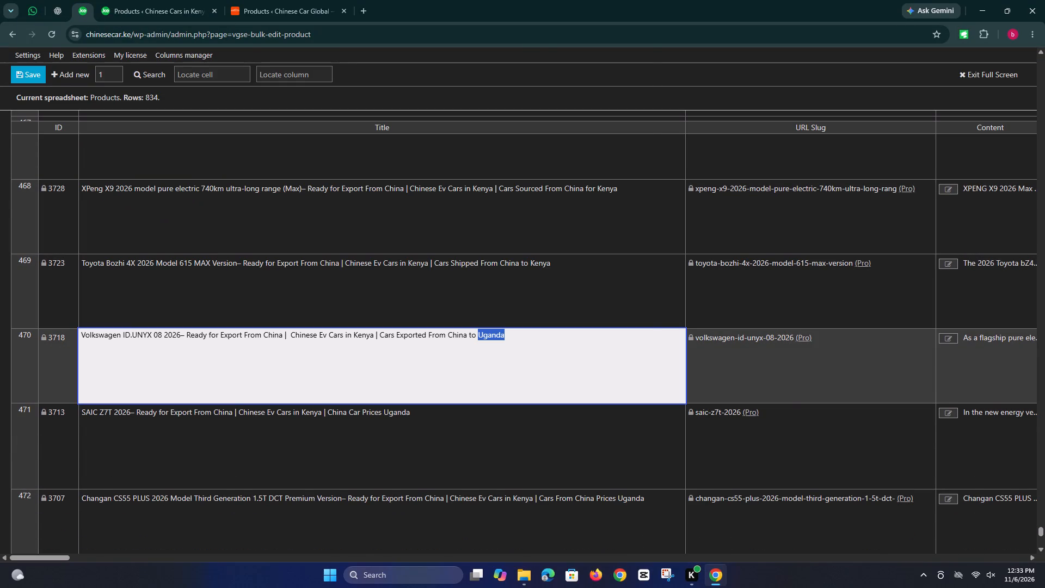
{"action": "right_click", "coordinate": [487, 335]}
{"action": "right_click", "coordinate": [487, 335]}
{"action": "left_click", "coordinate": [533, 105]}
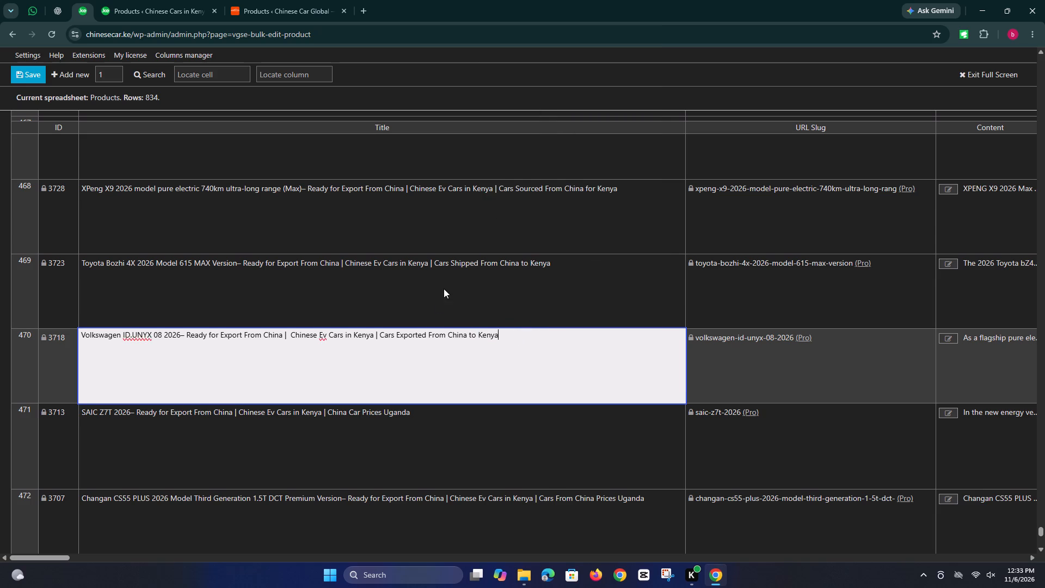
Replace Uganda at the end of the SAIC Z7T 2026 title with the copied word Kenya.
{"action": "scroll", "coordinate": [439, 304], "scroll_direction": "down", "scroll_amount": 3}
{"action": "triple_click", "coordinate": [372, 265]}
{"action": "left_click_drag", "start_coordinate": [427, 248], "coordinate": [371, 250]}
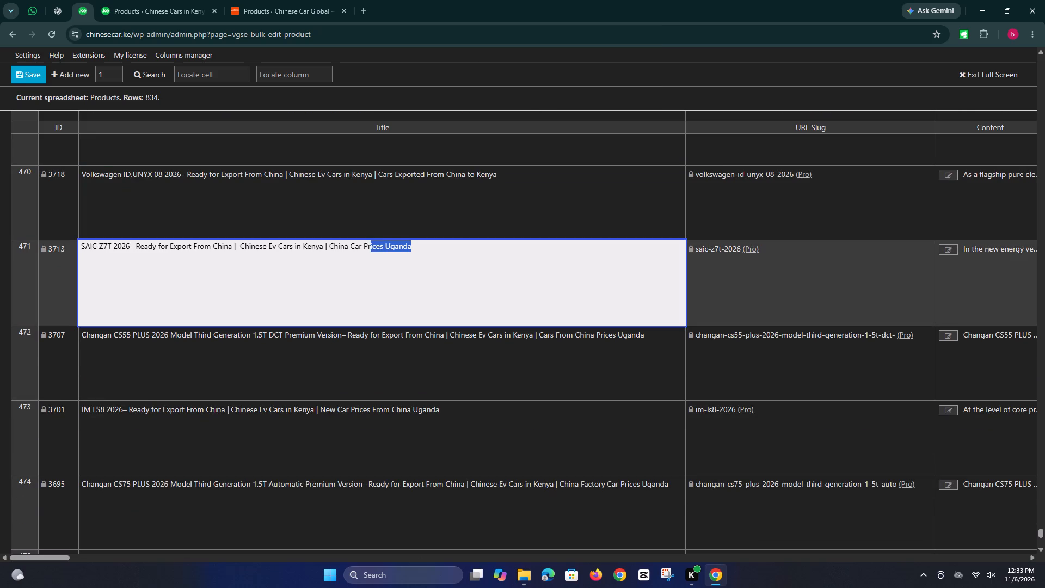
{"action": "left_click_drag", "start_coordinate": [371, 250], "coordinate": [387, 252]}
{"action": "right_click", "coordinate": [393, 247]}
{"action": "right_click", "coordinate": [393, 247]}
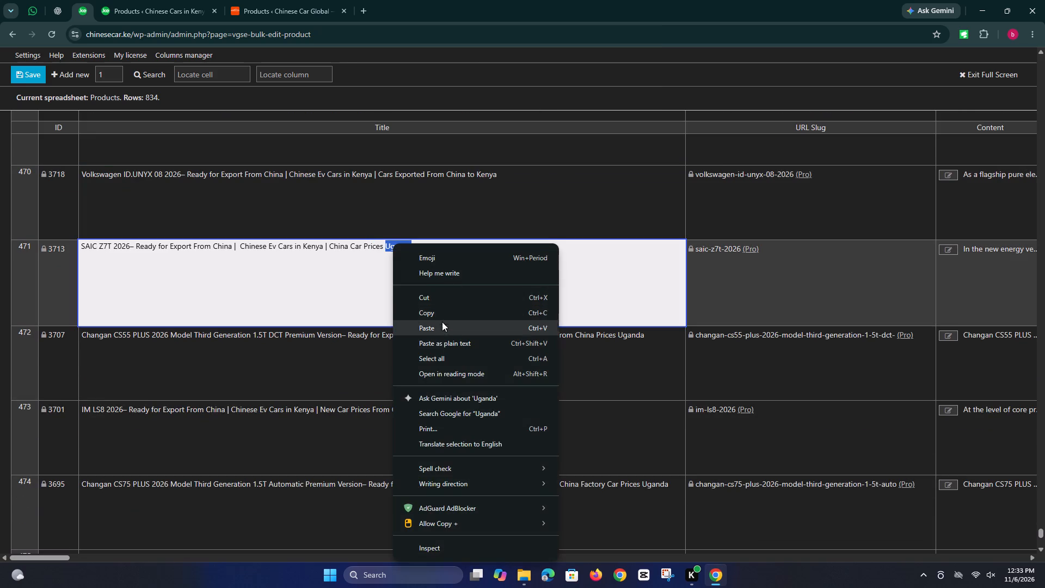
{"action": "left_click", "coordinate": [440, 328]}
Replace Uganda at the end of the Changan CS55 PLUS 2026 1.5T DCT Premium title with the copied word Kenya.
{"action": "scroll", "coordinate": [538, 302], "scroll_direction": "down", "scroll_amount": 2}
{"action": "triple_click", "coordinate": [620, 256]}
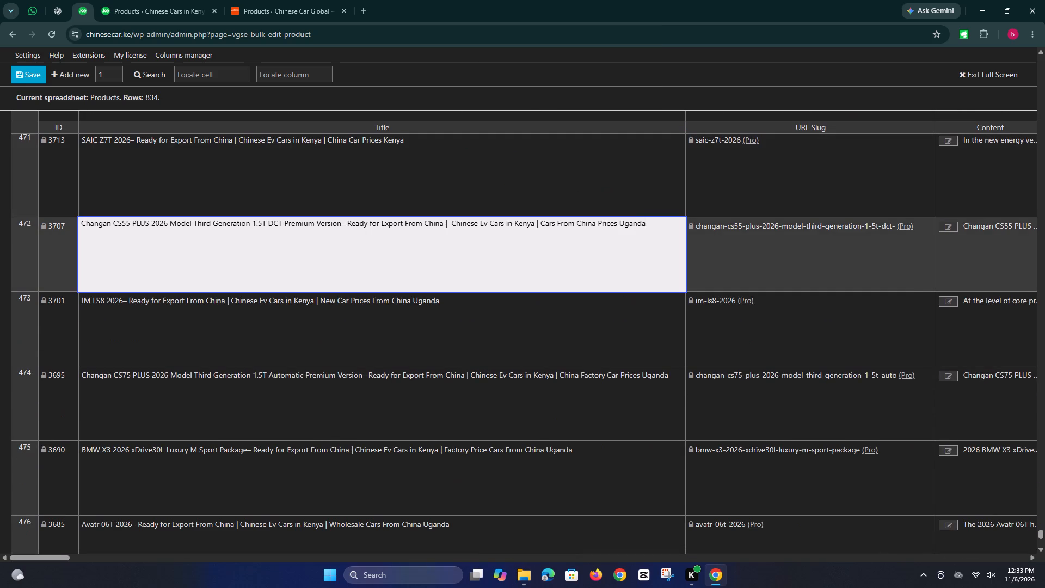
{"action": "left_click_drag", "start_coordinate": [650, 226], "coordinate": [618, 230]}
{"action": "right_click", "coordinate": [628, 226]}
{"action": "right_click", "coordinate": [628, 226]}
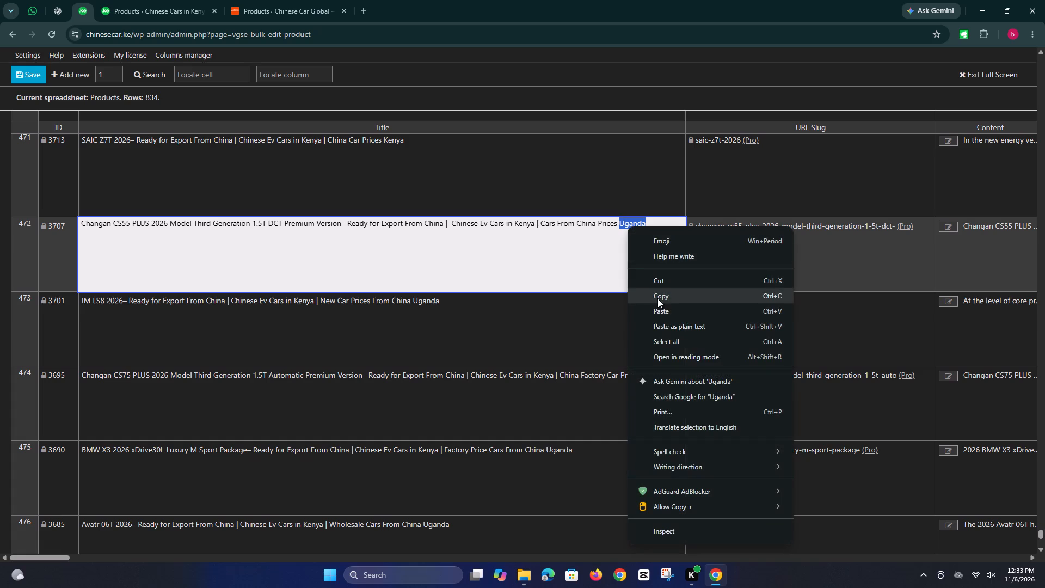
{"action": "left_click", "coordinate": [659, 310]}
Replace Uganda at the end of the IM LS8 2026 title with the copied word Kenya.
{"action": "double_click", "coordinate": [425, 313]}
{"action": "left_click_drag", "start_coordinate": [450, 300], "coordinate": [422, 299]}
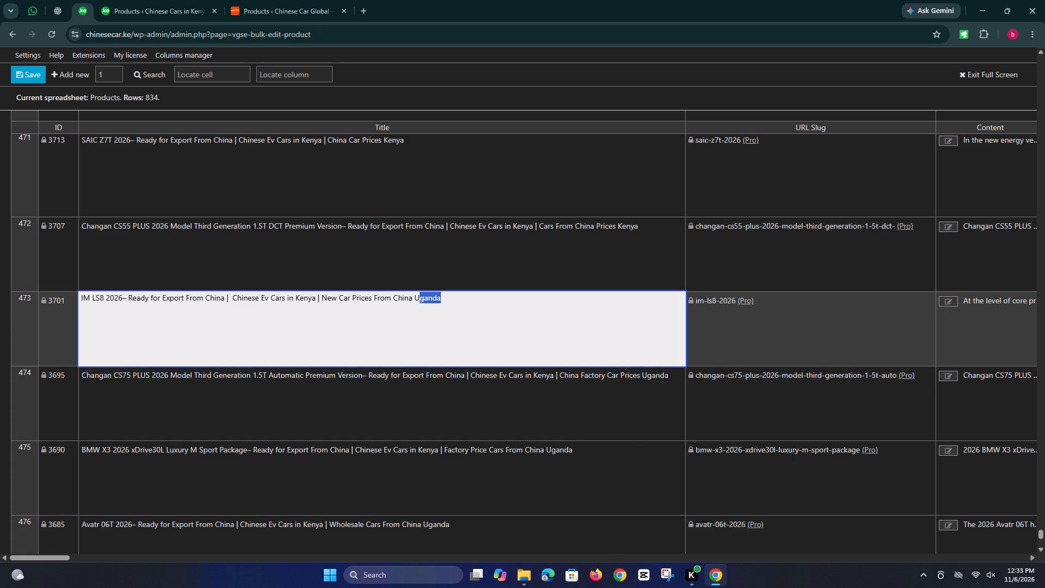
{"action": "left_click_drag", "start_coordinate": [422, 299], "coordinate": [416, 301]}
{"action": "right_click", "coordinate": [426, 297]}
{"action": "right_click", "coordinate": [426, 297]}
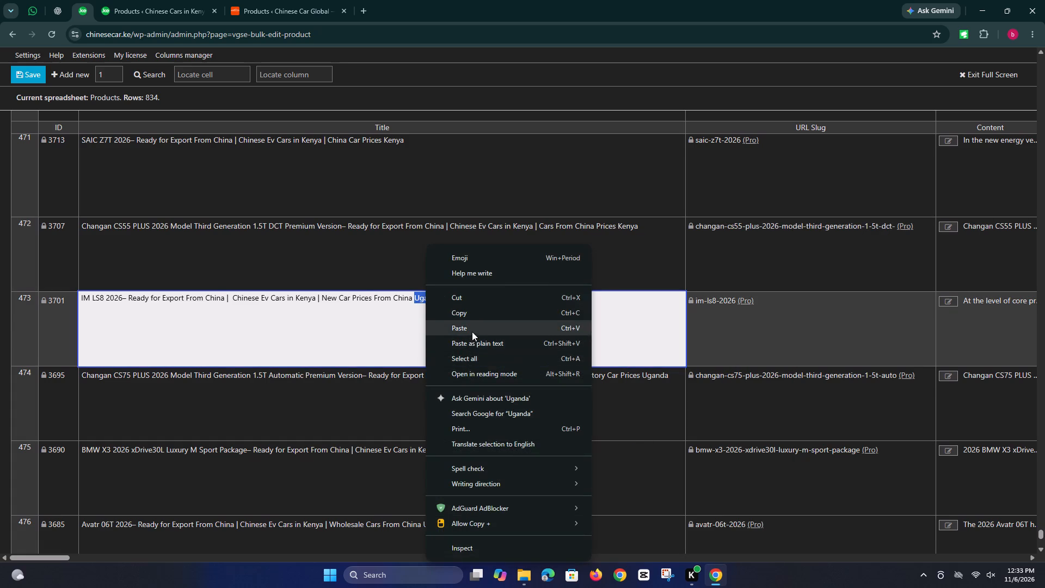
{"action": "left_click", "coordinate": [472, 330]}
Replace Uganda at the end of the Changan CS75 PLUS 2026 1.5T Automatic Premium title with the copied word Kenya.
{"action": "scroll", "coordinate": [584, 328], "scroll_direction": "down", "scroll_amount": 2}
{"action": "triple_click", "coordinate": [626, 304]}
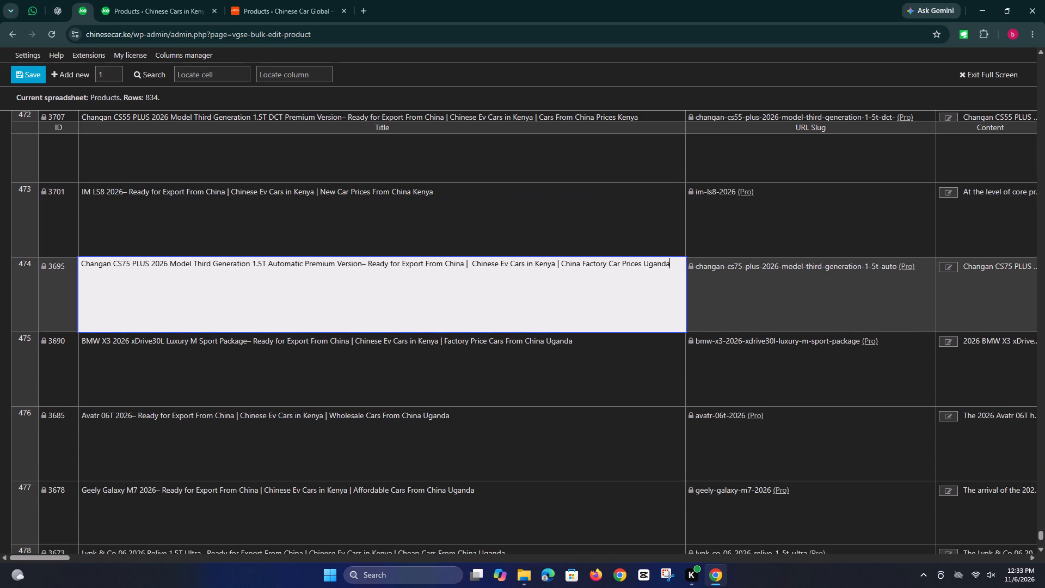
{"action": "left_click_drag", "start_coordinate": [673, 268], "coordinate": [644, 272]}
{"action": "right_click", "coordinate": [651, 266]}
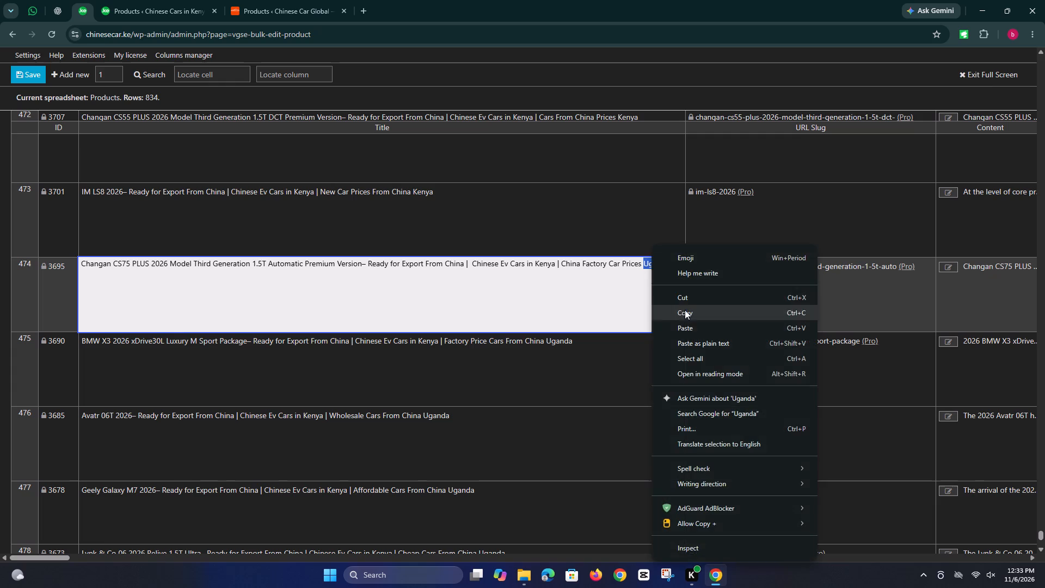
{"action": "left_click", "coordinate": [685, 330]}
Replace Uganda at the end of the BMW X3 2026 xDrive30L Luxury M Sport Package title with the copied word Kenya.
{"action": "scroll", "coordinate": [543, 322], "scroll_direction": "down", "scroll_amount": 2}
{"action": "triple_click", "coordinate": [480, 275]}
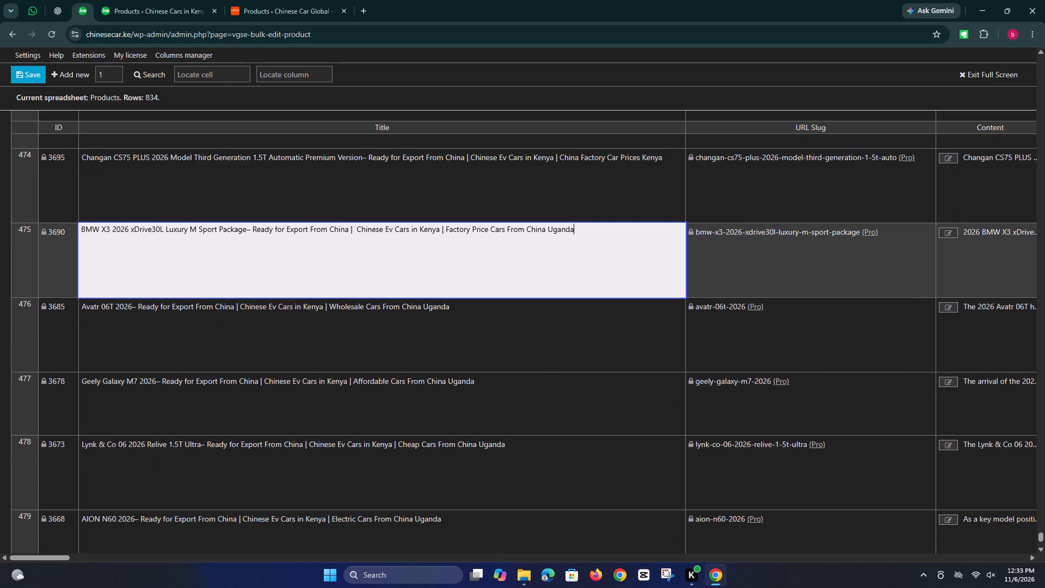
{"action": "left_click_drag", "start_coordinate": [580, 234], "coordinate": [549, 235]}
{"action": "right_click", "coordinate": [560, 230]}
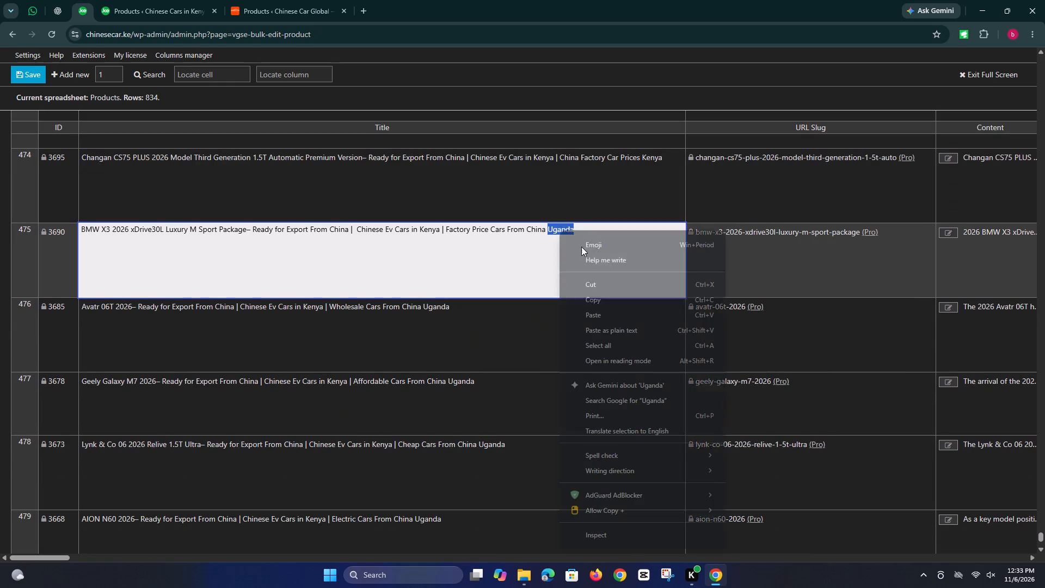
{"action": "left_click", "coordinate": [597, 314]}
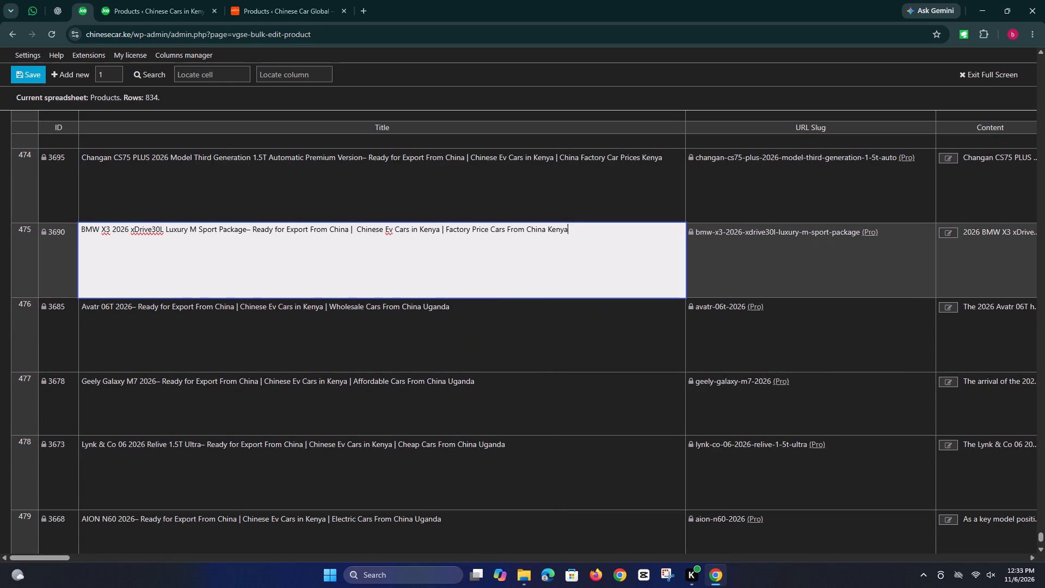
Replace Uganda at the end of the Avatr 06T 2026 title with the copied word Kenya.
{"action": "scroll", "coordinate": [481, 295], "scroll_direction": "down", "scroll_amount": 1}
{"action": "triple_click", "coordinate": [457, 277]}
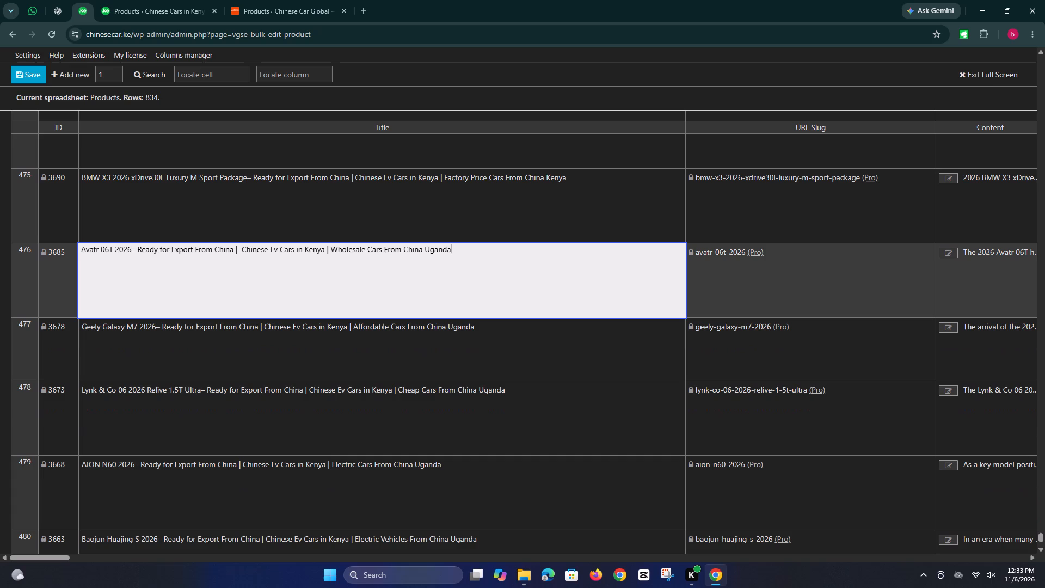
{"action": "left_click_drag", "start_coordinate": [457, 254], "coordinate": [427, 255]}
{"action": "right_click", "coordinate": [435, 250]}
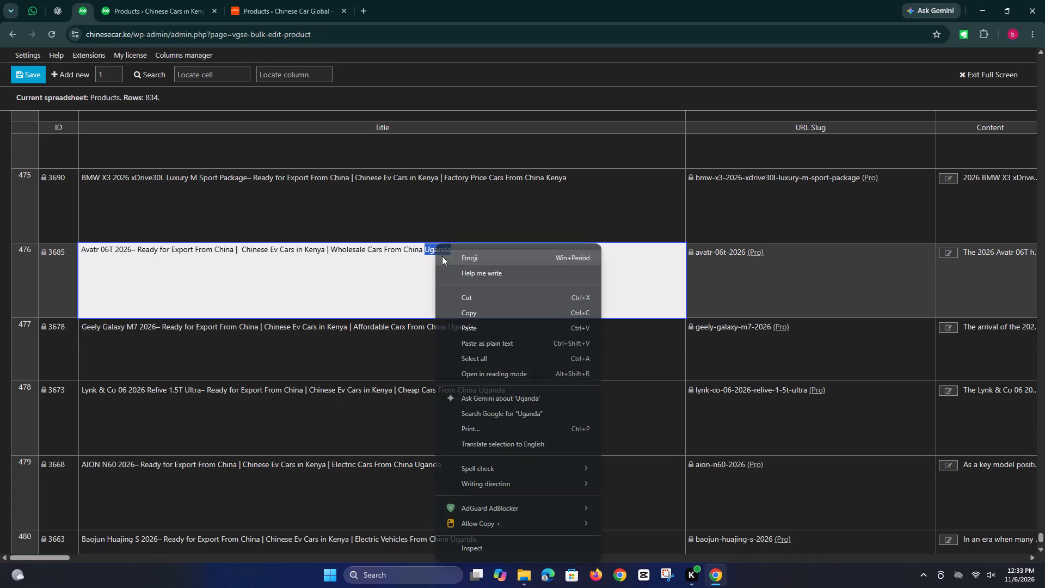
{"action": "left_click", "coordinate": [480, 326]}
Replace Uganda at the end of the Geely Galaxy M7 2026 title with the copied word Kenya.
{"action": "double_click", "coordinate": [438, 333]}
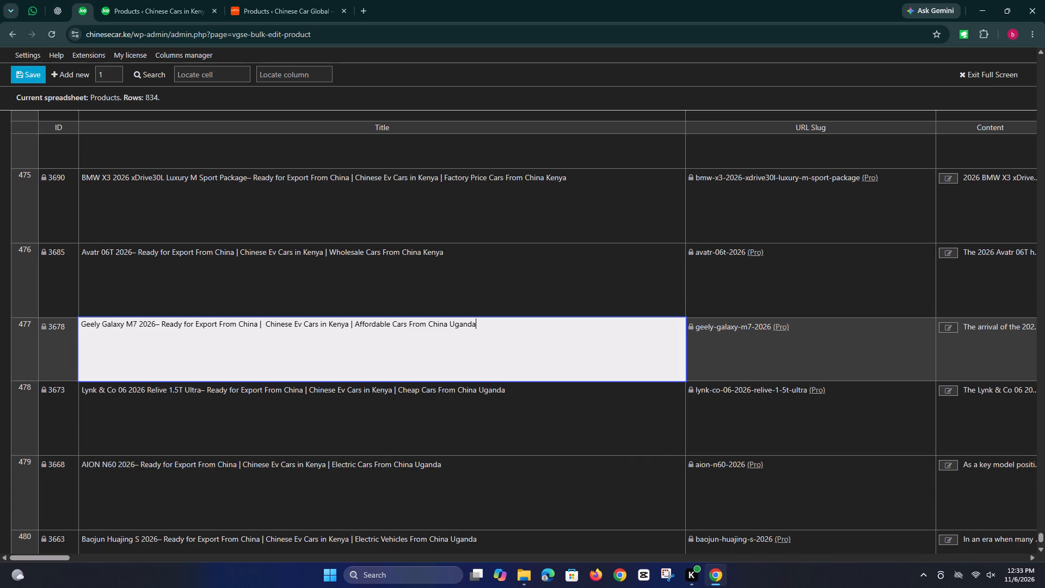
{"action": "left_click_drag", "start_coordinate": [482, 325], "coordinate": [451, 327]}
{"action": "right_click", "coordinate": [456, 324]}
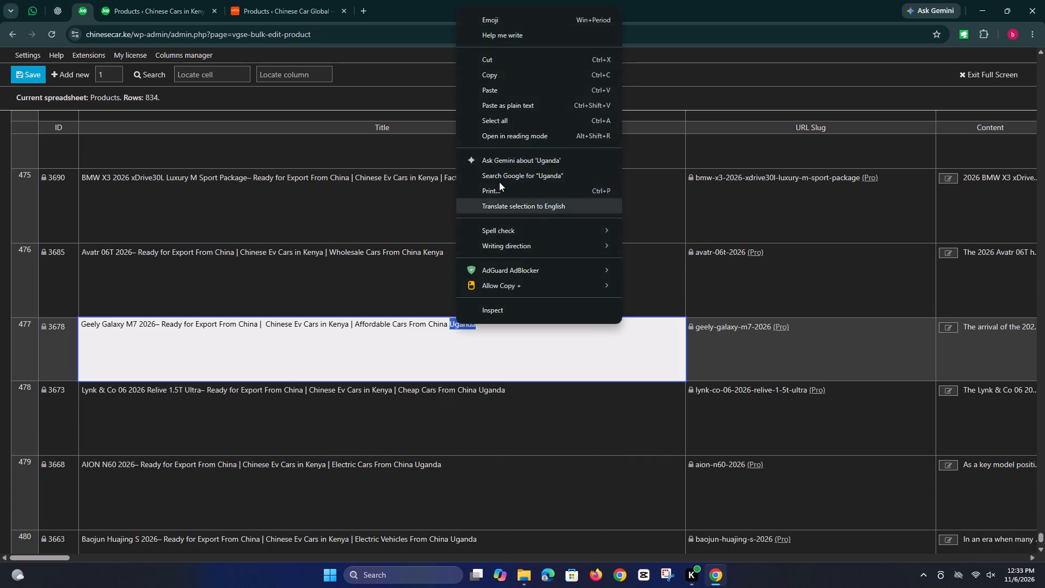
{"action": "left_click", "coordinate": [509, 90]}
Replace Uganda at the end of the Lynk & Co 06 2026 Relive 1.5T Ultra title with the copied word Kenya.
{"action": "scroll", "coordinate": [520, 297], "scroll_direction": "down", "scroll_amount": 3}
{"action": "triple_click", "coordinate": [466, 281]}
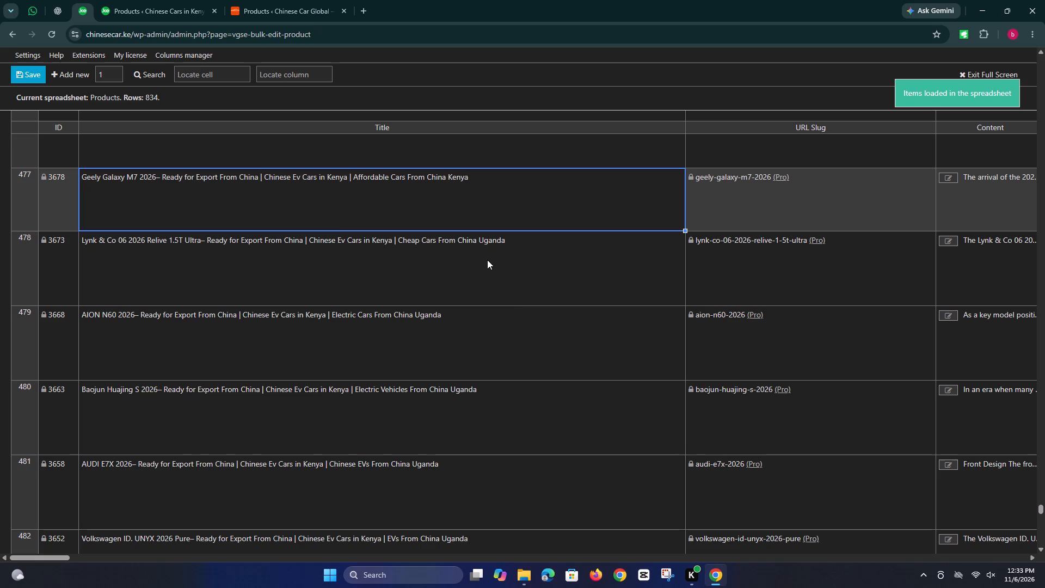
{"action": "triple_click", "coordinate": [491, 260]}
{"action": "left_click", "coordinate": [513, 243]}
{"action": "left_click_drag", "start_coordinate": [513, 238], "coordinate": [482, 240]}
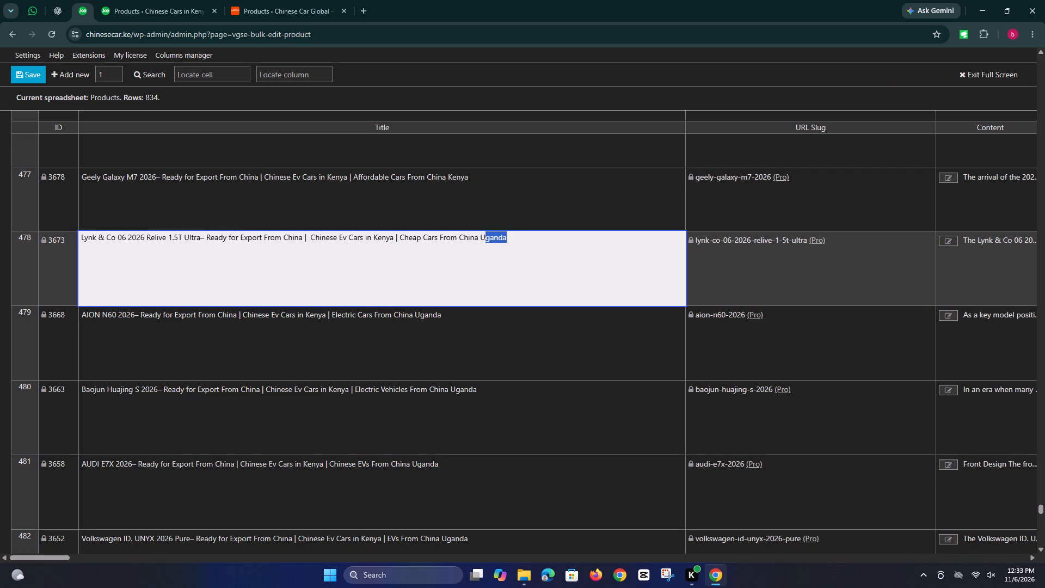
{"action": "left_click_drag", "start_coordinate": [482, 240], "coordinate": [481, 241]}
{"action": "right_click", "coordinate": [491, 239]}
{"action": "left_click", "coordinate": [534, 325]}
Replace Uganda at the end of the AION N60 2026 title with the copied word Kenya.
{"action": "triple_click", "coordinate": [434, 334]}
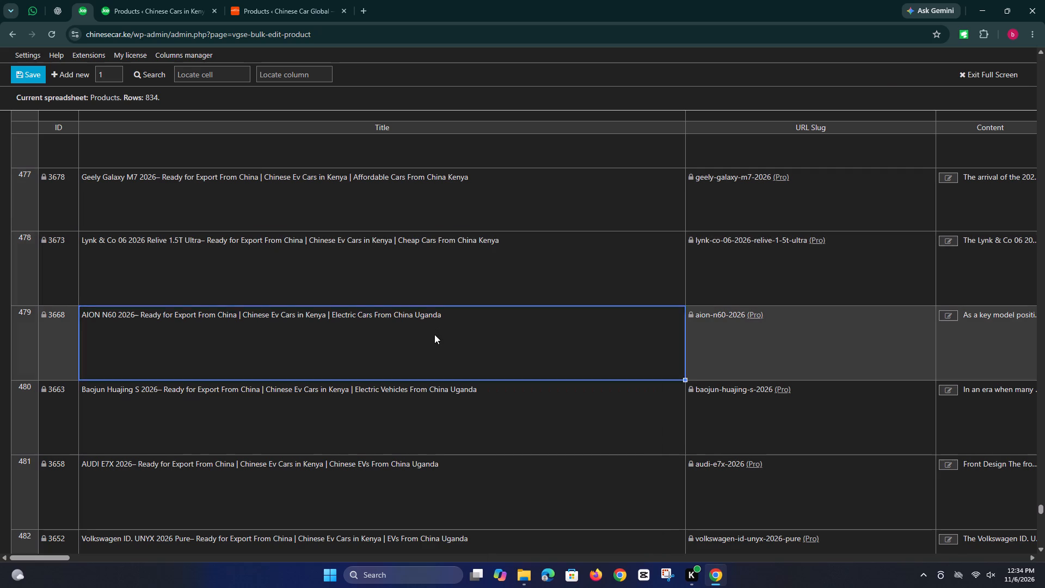
{"action": "left_click_drag", "start_coordinate": [445, 315], "coordinate": [425, 316]}
{"action": "left_click", "coordinate": [445, 316]}
{"action": "left_click_drag", "start_coordinate": [448, 315], "coordinate": [429, 315]}
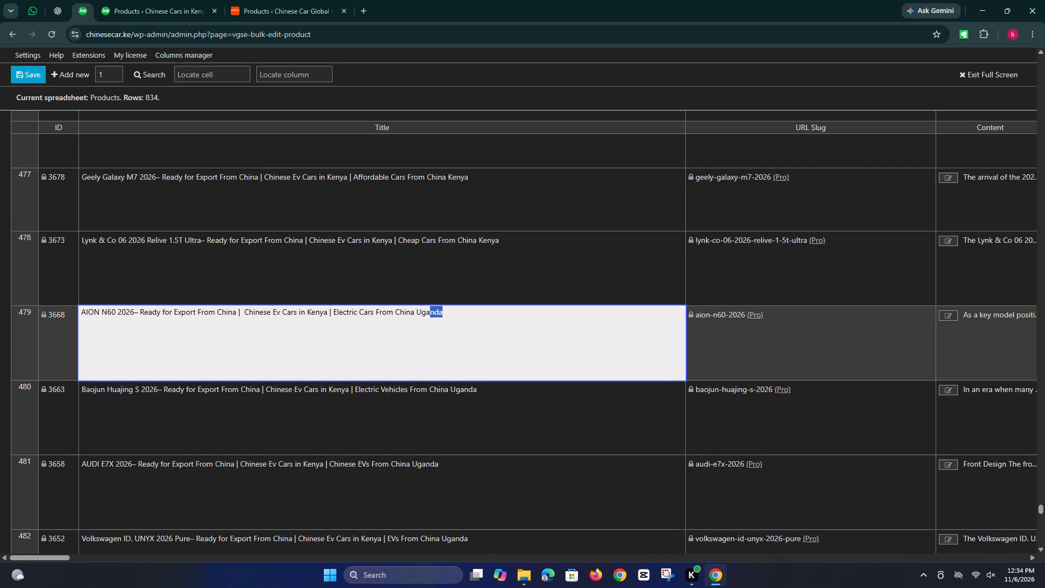
{"action": "left_click_drag", "start_coordinate": [429, 315], "coordinate": [418, 317]}
{"action": "right_click", "coordinate": [427, 315]}
{"action": "left_click", "coordinate": [478, 330]}
Replace Uganda at the end of the Baojun Huajing S 2026 title with the copied word Kenya.
{"action": "scroll", "coordinate": [493, 325], "scroll_direction": "down", "scroll_amount": 3}
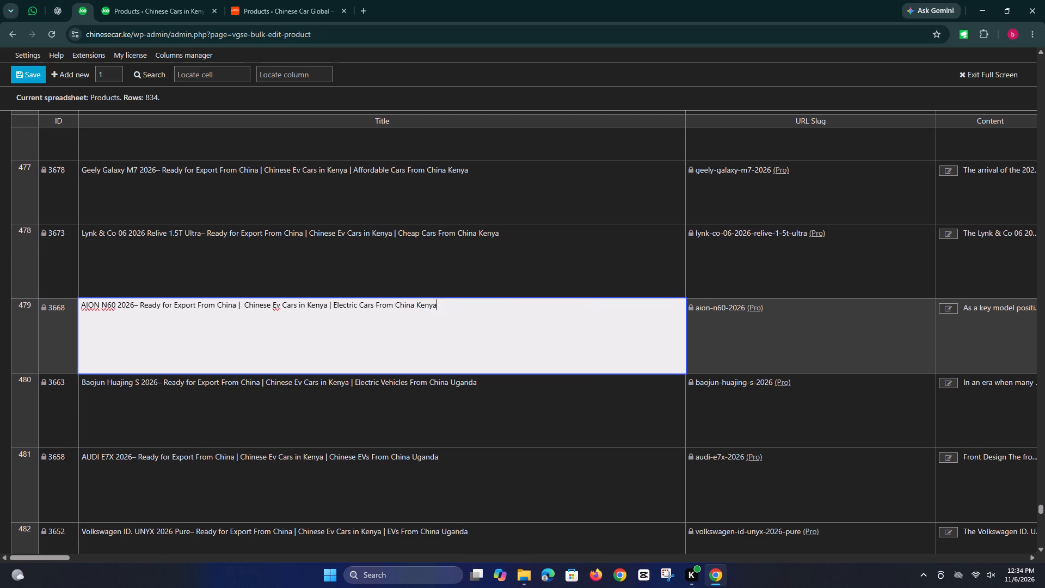
{"action": "triple_click", "coordinate": [434, 275]}
{"action": "left_click_drag", "start_coordinate": [484, 226], "coordinate": [463, 226]}
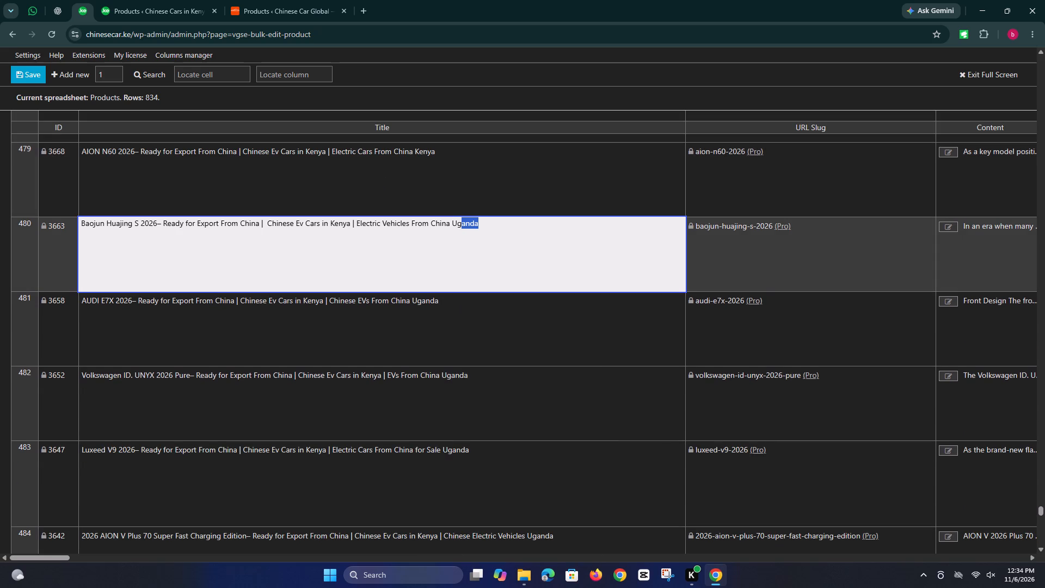
{"action": "left_click_drag", "start_coordinate": [463, 226], "coordinate": [454, 228]}
{"action": "right_click", "coordinate": [464, 225]}
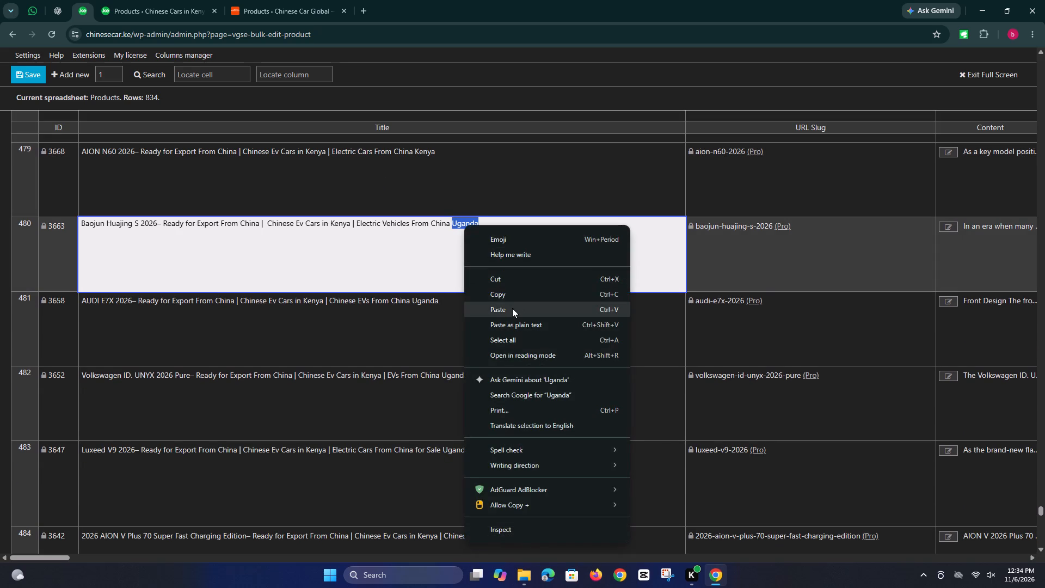
{"action": "left_click", "coordinate": [512, 308]}
Replace Uganda at the end of the AUDI E7X 2026 title with the copied word Kenya.
{"action": "double_click", "coordinate": [444, 328]}
{"action": "left_click_drag", "start_coordinate": [446, 303], "coordinate": [419, 303]}
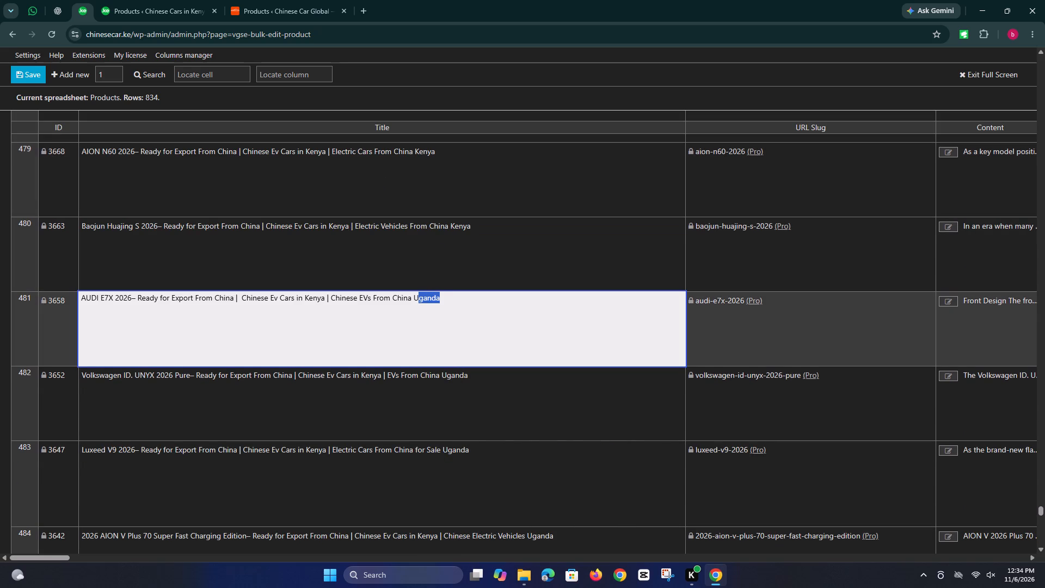
{"action": "left_click_drag", "start_coordinate": [419, 303], "coordinate": [415, 304]}
{"action": "right_click", "coordinate": [426, 301]}
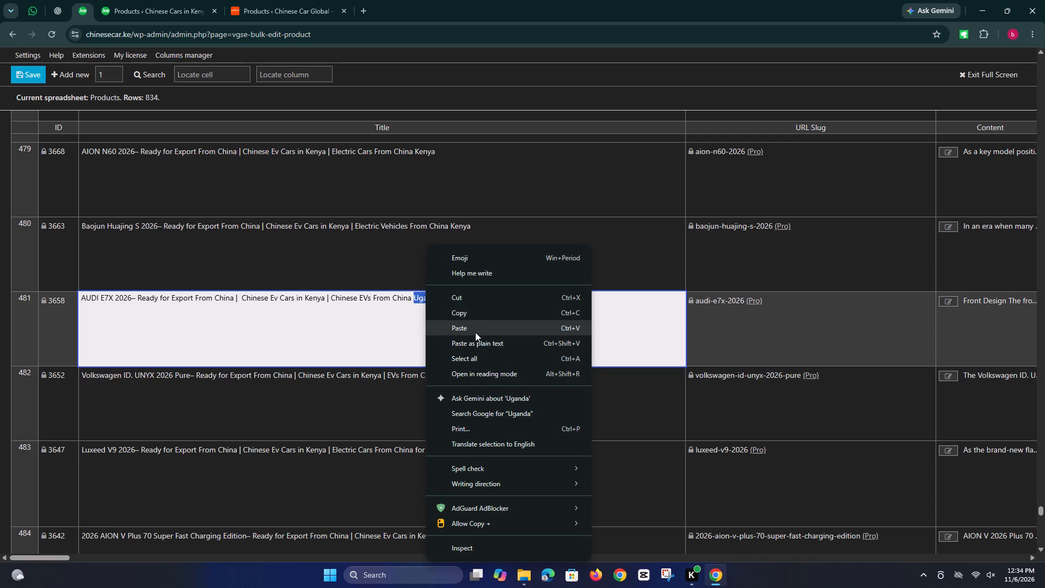
{"action": "left_click", "coordinate": [475, 332]}
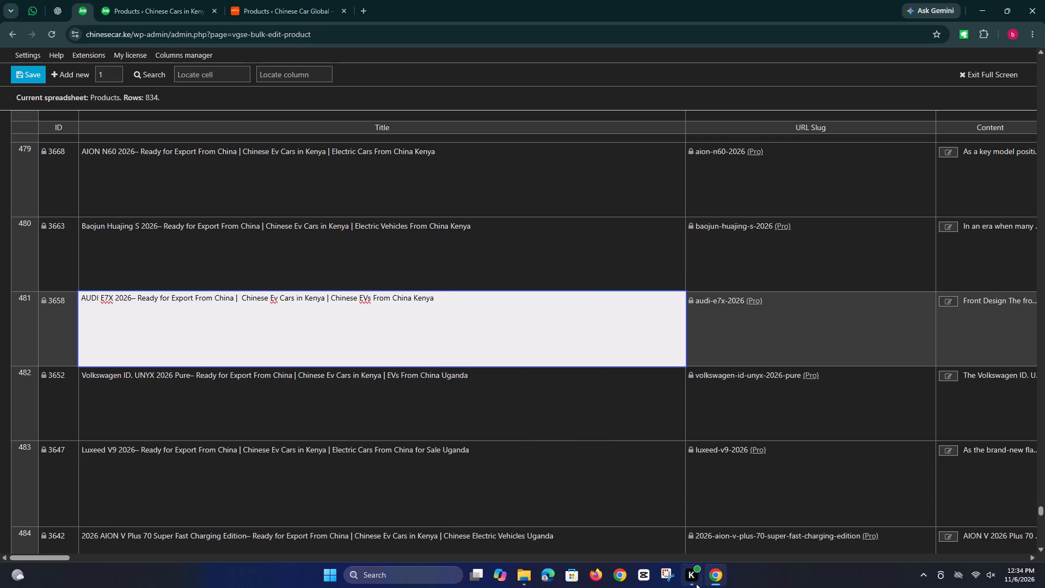
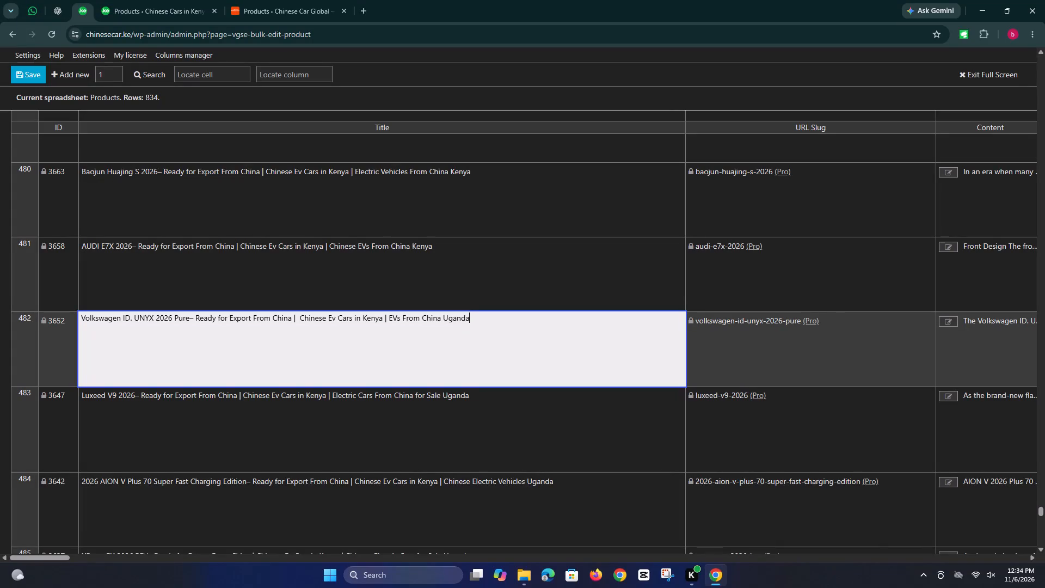
Replace Uganda at the end of the Volkswagen ID. UNYX 2026 Pure title with the copied word Kenya.
{"action": "left_click_drag", "start_coordinate": [480, 321], "coordinate": [445, 321]}
{"action": "right_click", "coordinate": [453, 321]}
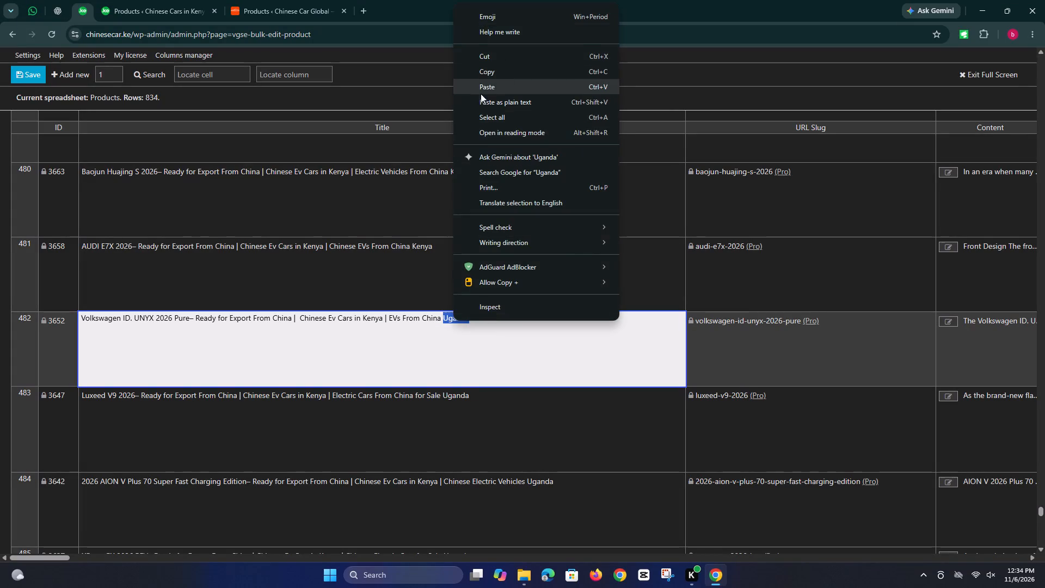
{"action": "left_click", "coordinate": [491, 86]}
Replace Uganda at the end of the Luxeed V9 2026 title with the copied word Kenya.
{"action": "scroll", "coordinate": [468, 285], "scroll_direction": "down", "scroll_amount": 3}
{"action": "triple_click", "coordinate": [447, 297]}
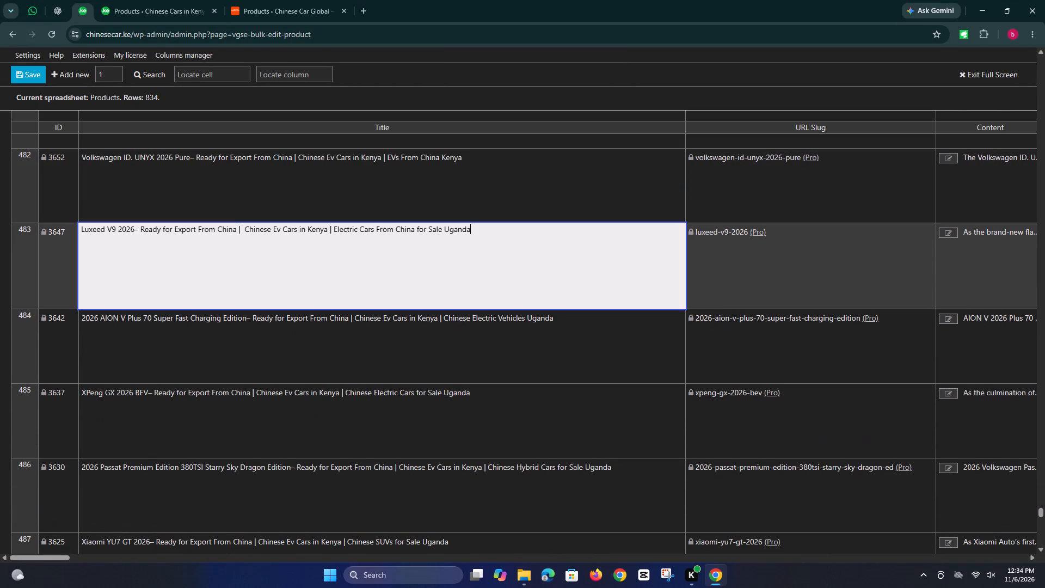
{"action": "left_click_drag", "start_coordinate": [481, 234], "coordinate": [446, 235]}
{"action": "right_click", "coordinate": [453, 231]}
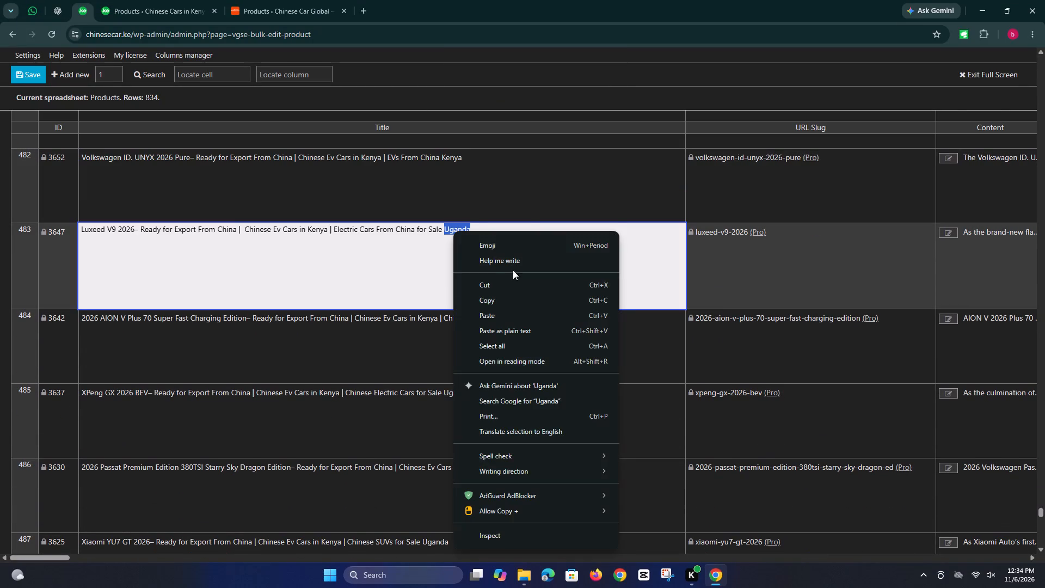
{"action": "left_click", "coordinate": [502, 313]}
Replace Uganda at the end of the 2026 AION V Plus 70 Super Fast Charging Edition title with the copied word Kenya.
{"action": "double_click", "coordinate": [520, 354]}
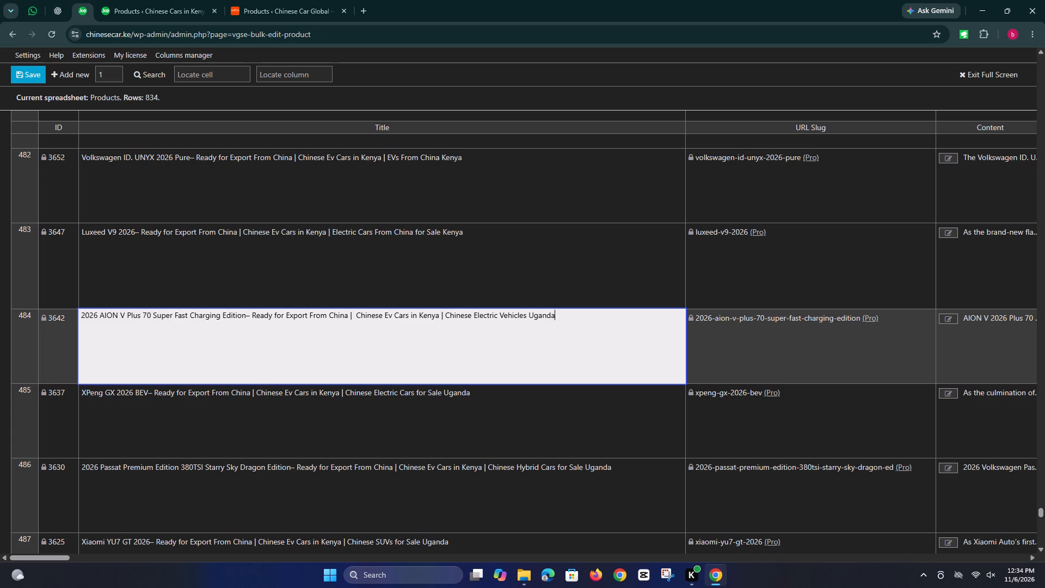
{"action": "left_click_drag", "start_coordinate": [562, 320], "coordinate": [530, 320]}
{"action": "right_click", "coordinate": [537, 318]}
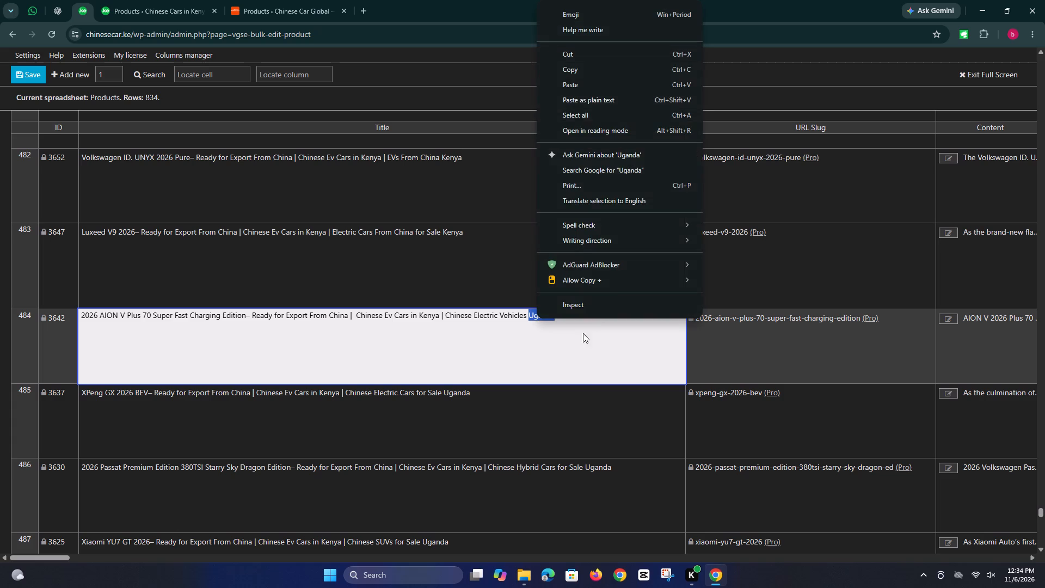
{"action": "left_click", "coordinate": [582, 89]}
Replace Uganda at the end of the XPeng GX 2026 BEV title with the copied word Kenya.
{"action": "scroll", "coordinate": [422, 261], "scroll_direction": "down", "scroll_amount": 3}
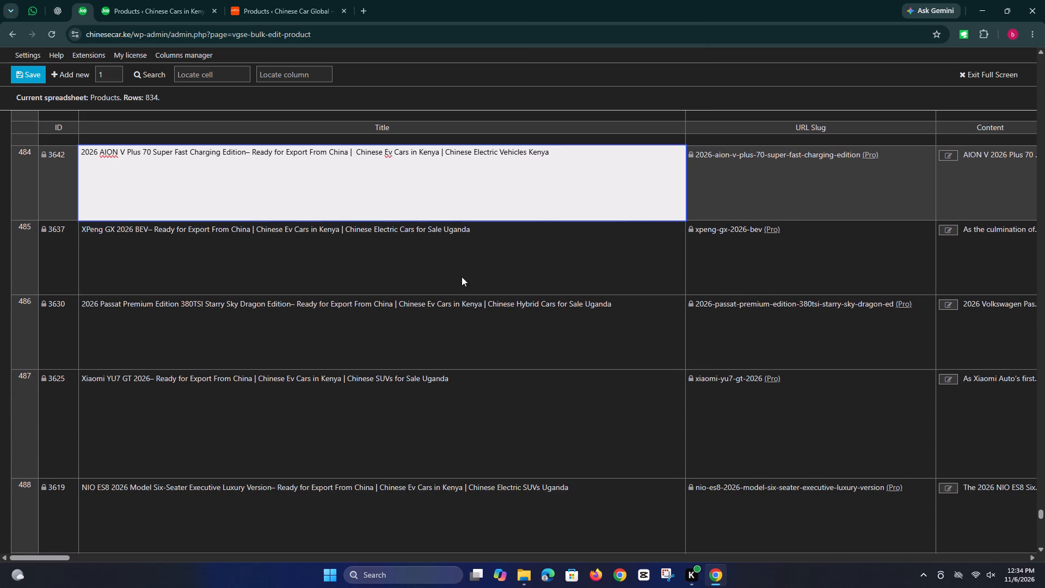
{"action": "triple_click", "coordinate": [411, 256]}
{"action": "left_click_drag", "start_coordinate": [484, 228], "coordinate": [447, 231]}
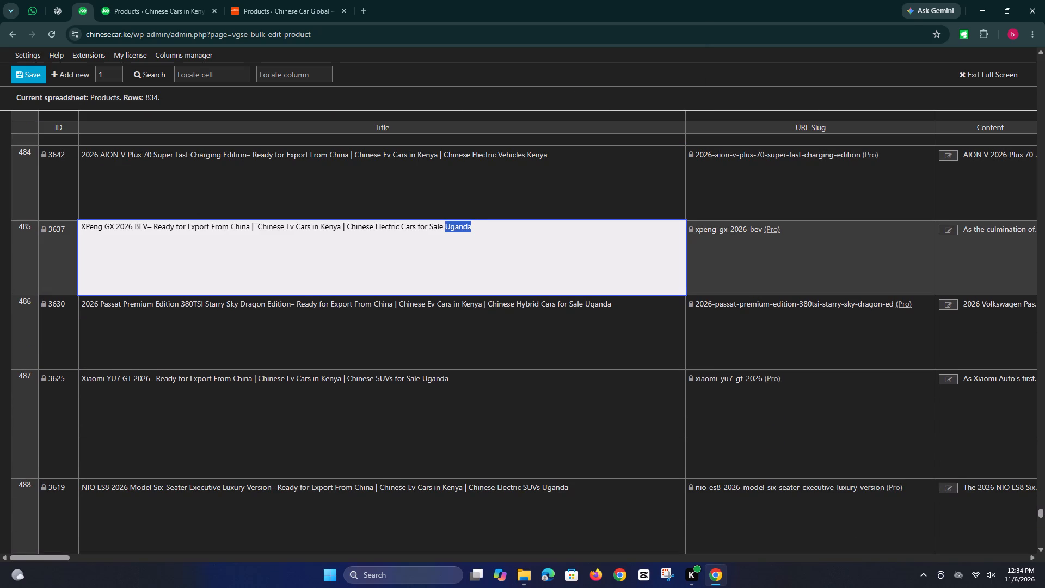
{"action": "left_click_drag", "start_coordinate": [447, 231], "coordinate": [447, 231]}
{"action": "right_click", "coordinate": [457, 228]}
{"action": "left_click", "coordinate": [507, 313]}
Replace Uganda at the end of the 2026 Passat Premium Edition 380TSI Starry Sky Dragon Edition title with the copied word Kenya.
{"action": "double_click", "coordinate": [570, 333]}
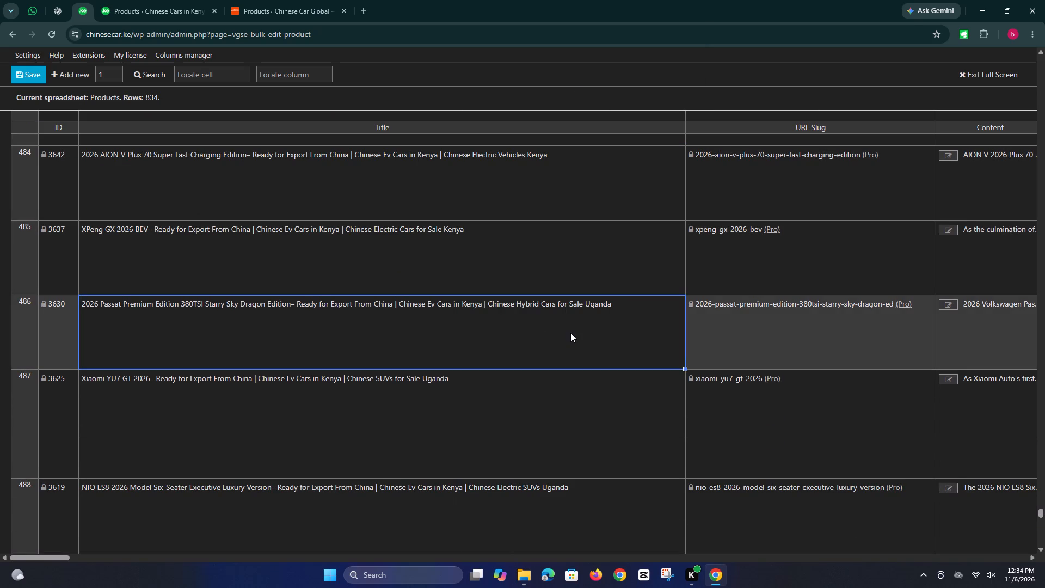
{"action": "left_click_drag", "start_coordinate": [614, 308], "coordinate": [587, 307]}
{"action": "right_click", "coordinate": [595, 305]}
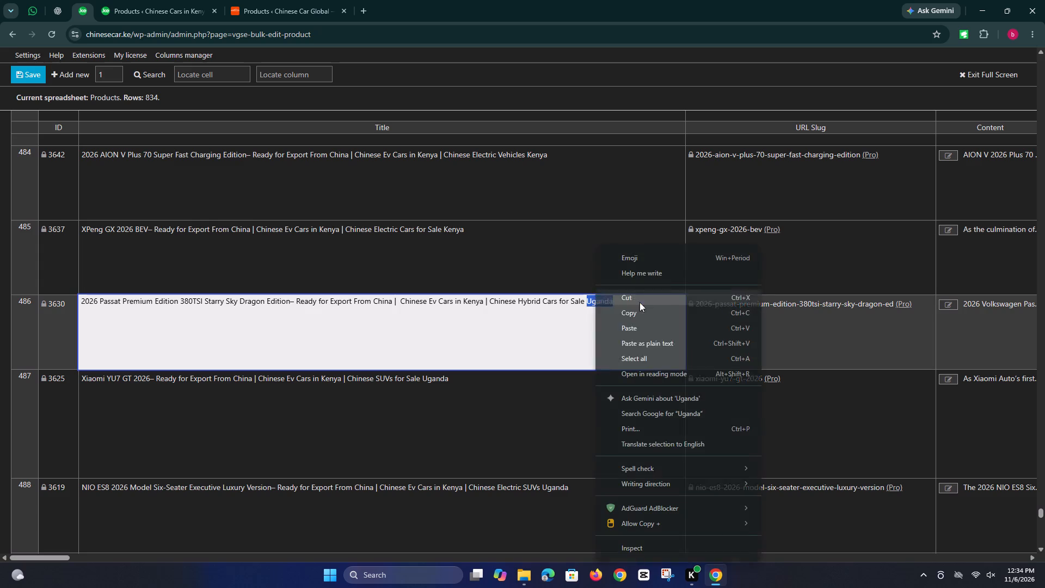
{"action": "left_click", "coordinate": [646, 328]}
Replace Uganda at the end of the Xiaomi YU7 GT 2026 title with the copied word Kenya.
{"action": "scroll", "coordinate": [527, 284], "scroll_direction": "down", "scroll_amount": 4}
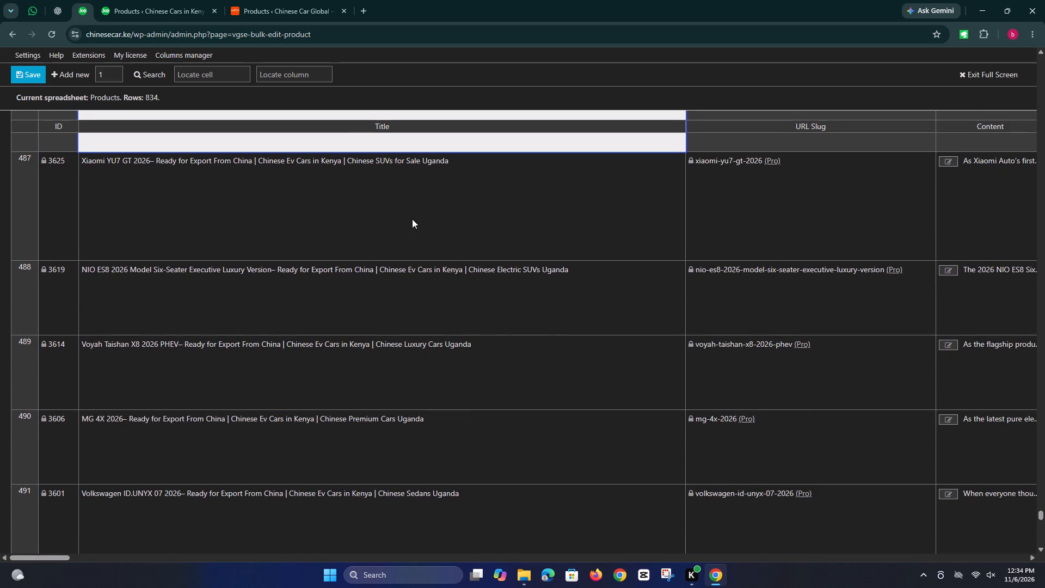
{"action": "triple_click", "coordinate": [412, 219]}
{"action": "left_click_drag", "start_coordinate": [452, 160], "coordinate": [425, 164]}
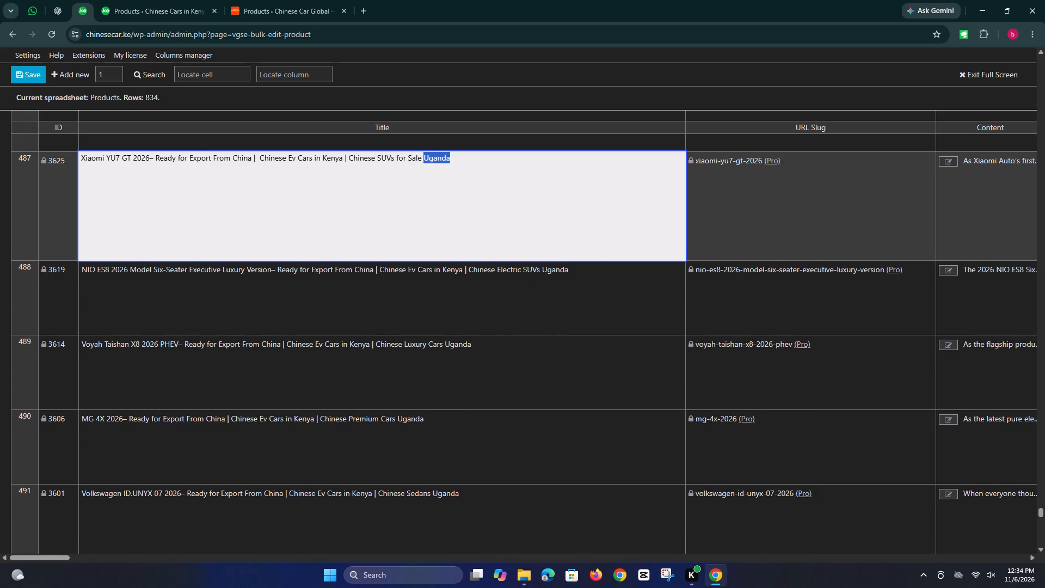
{"action": "right_click", "coordinate": [436, 159]}
{"action": "left_click", "coordinate": [494, 242]}
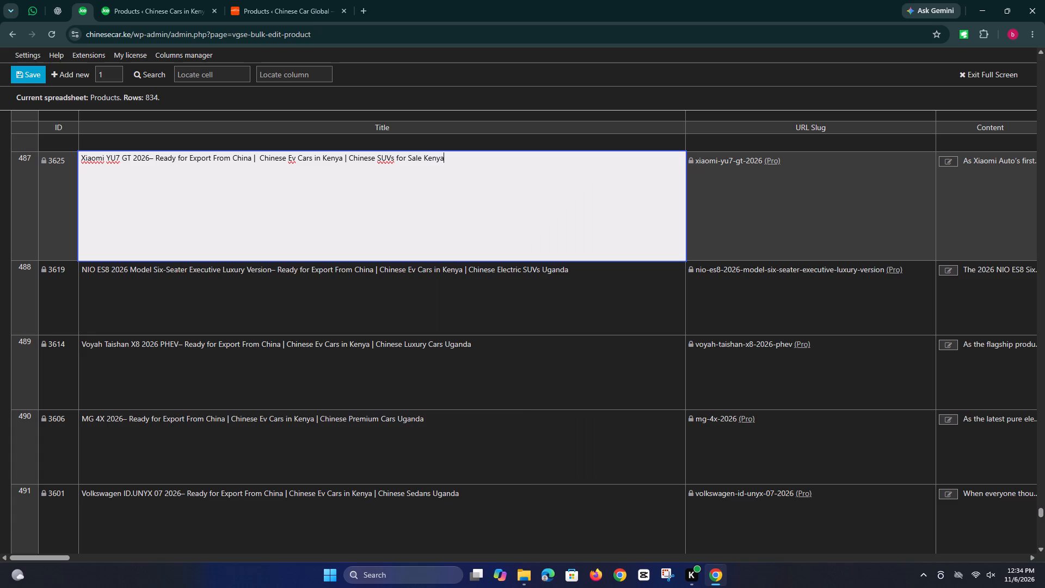
Replace Uganda at the end of the NIO ES8 2026 Model Six-Seater Executive Luxury Version title with the copied word Kenya.
{"action": "double_click", "coordinate": [525, 315]}
{"action": "left_click", "coordinate": [525, 315]}
{"action": "left_click", "coordinate": [570, 272]}
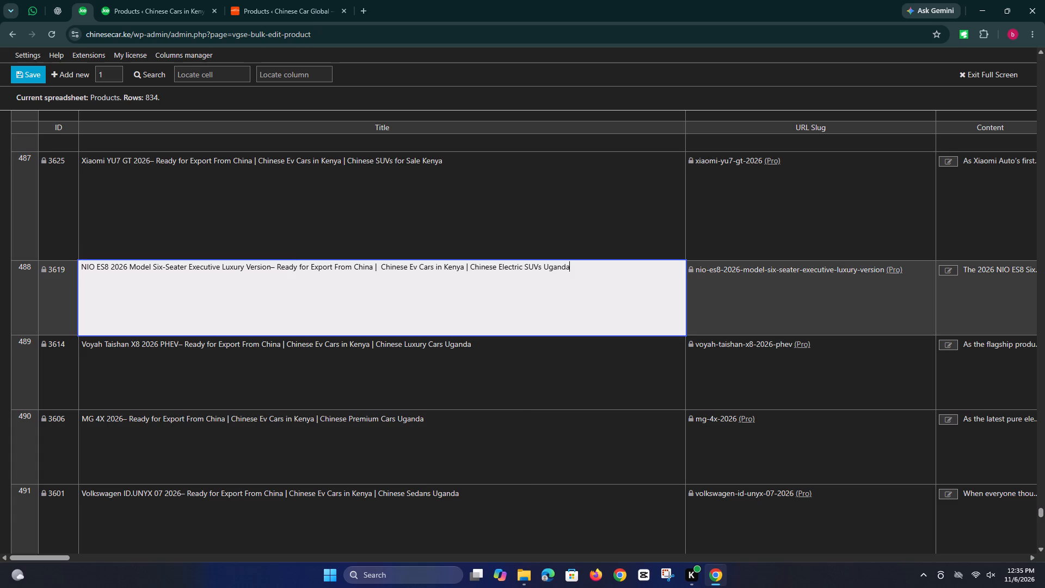
{"action": "left_click_drag", "start_coordinate": [575, 271], "coordinate": [543, 269]}
{"action": "right_click", "coordinate": [554, 267]}
{"action": "left_click", "coordinate": [602, 330]}
Replace Uganda at the end of the Voyah Taishan X8 2026 PHEV title with the copied word Kenya.
{"action": "scroll", "coordinate": [498, 326], "scroll_direction": "down", "scroll_amount": 2}
{"action": "triple_click", "coordinate": [437, 277]}
{"action": "left_click_drag", "start_coordinate": [478, 238], "coordinate": [451, 239]}
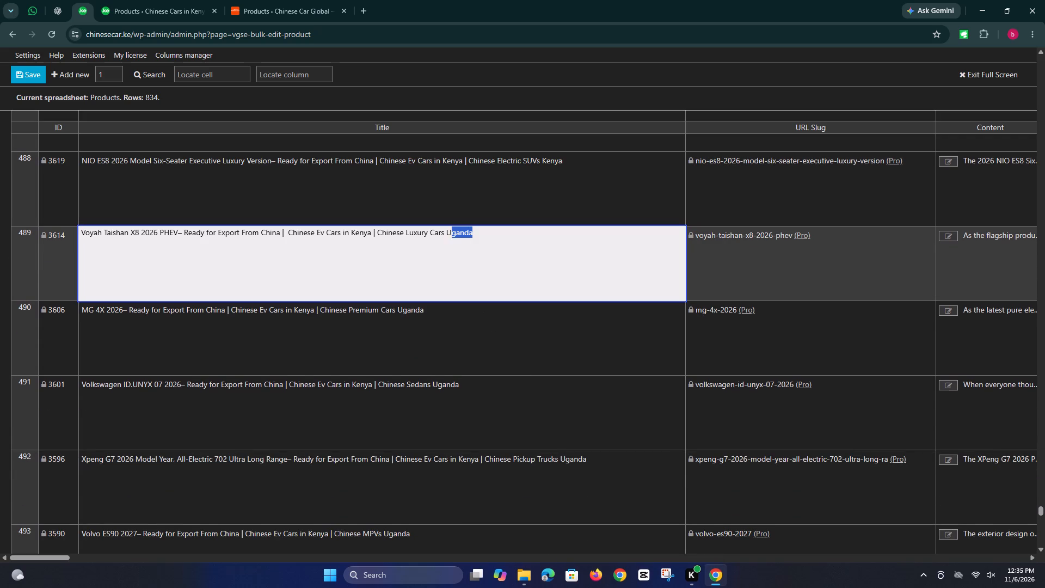
{"action": "left_click_drag", "start_coordinate": [451, 239], "coordinate": [448, 241]}
{"action": "right_click", "coordinate": [457, 236]}
{"action": "left_click", "coordinate": [510, 318]}
Replace Uganda at the end of the MG 4X 2026 title with the copied word Kenya.
{"action": "double_click", "coordinate": [432, 327]}
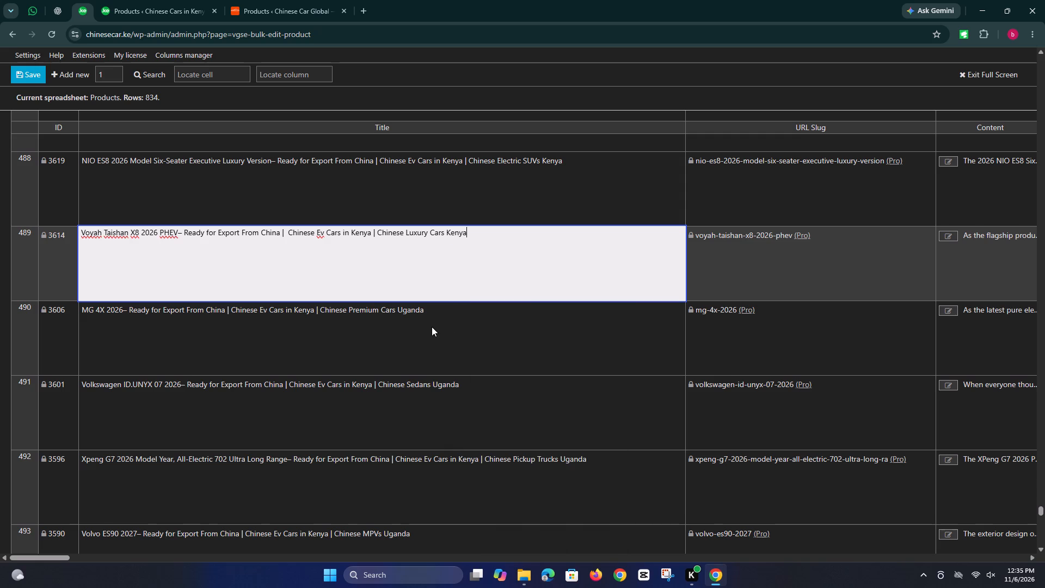
{"action": "left_click_drag", "start_coordinate": [431, 309], "coordinate": [401, 310]}
{"action": "right_click", "coordinate": [408, 309]}
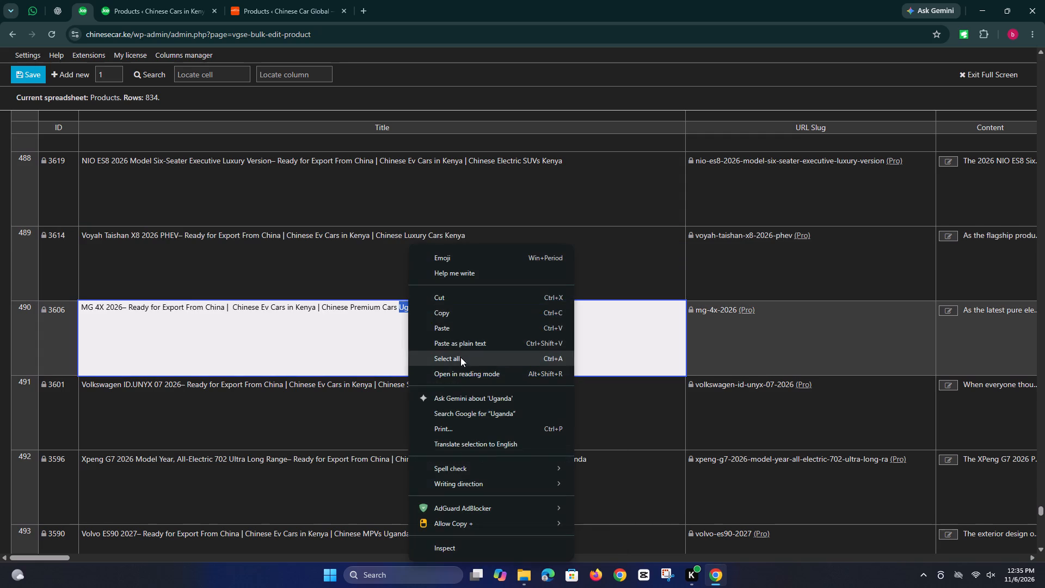
{"action": "left_click", "coordinate": [454, 327]}
Replace Uganda at the end of the Volkswagen ID.UNYX 07 2026 title with the copied word Kenya.
{"action": "scroll", "coordinate": [511, 320], "scroll_direction": "down", "scroll_amount": 2}
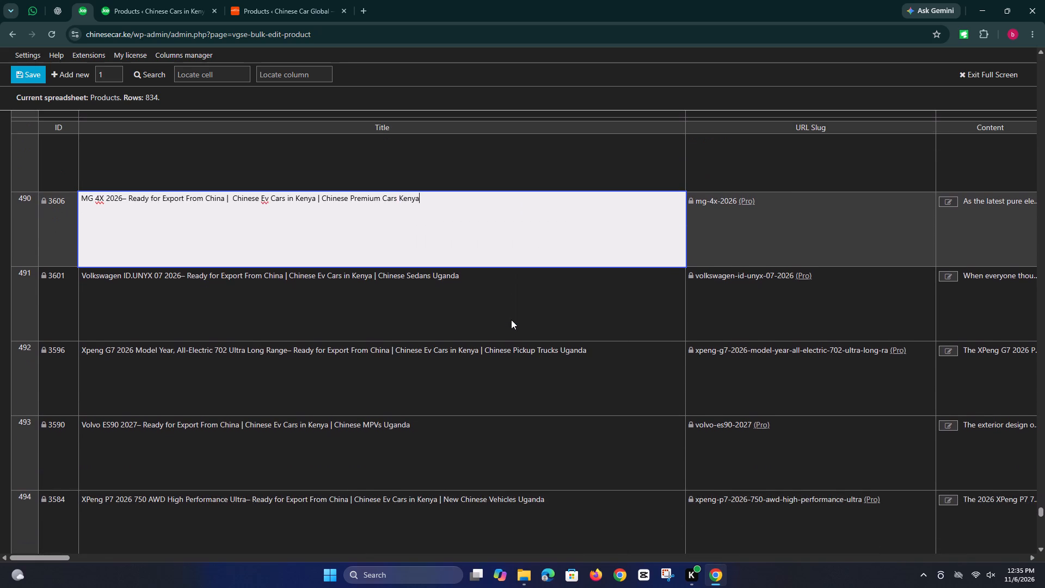
{"action": "scroll", "coordinate": [511, 320], "scroll_direction": "down", "scroll_amount": 1}
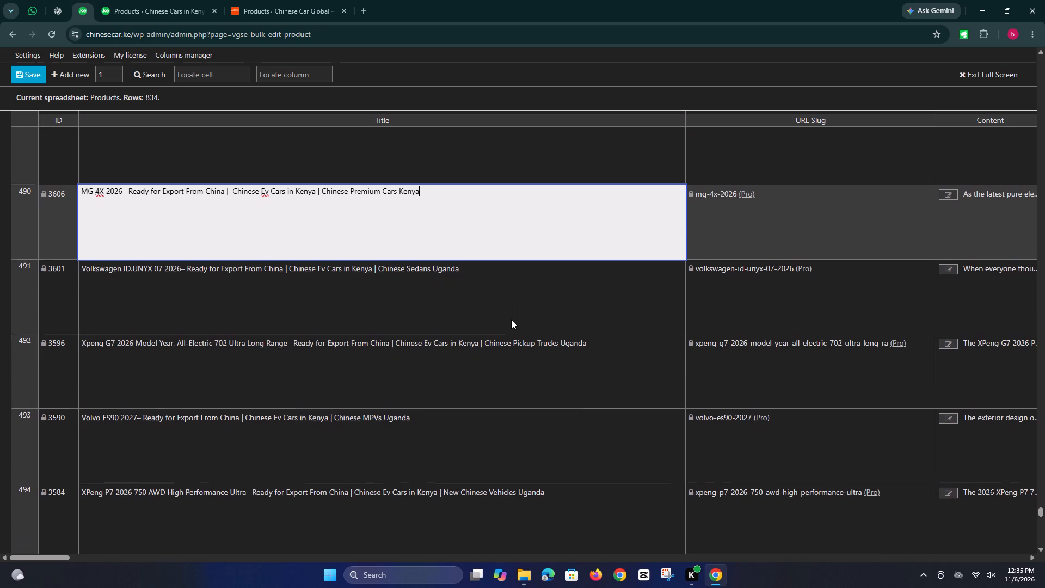
{"action": "triple_click", "coordinate": [459, 260]}
{"action": "left_click_drag", "start_coordinate": [468, 225], "coordinate": [439, 226]}
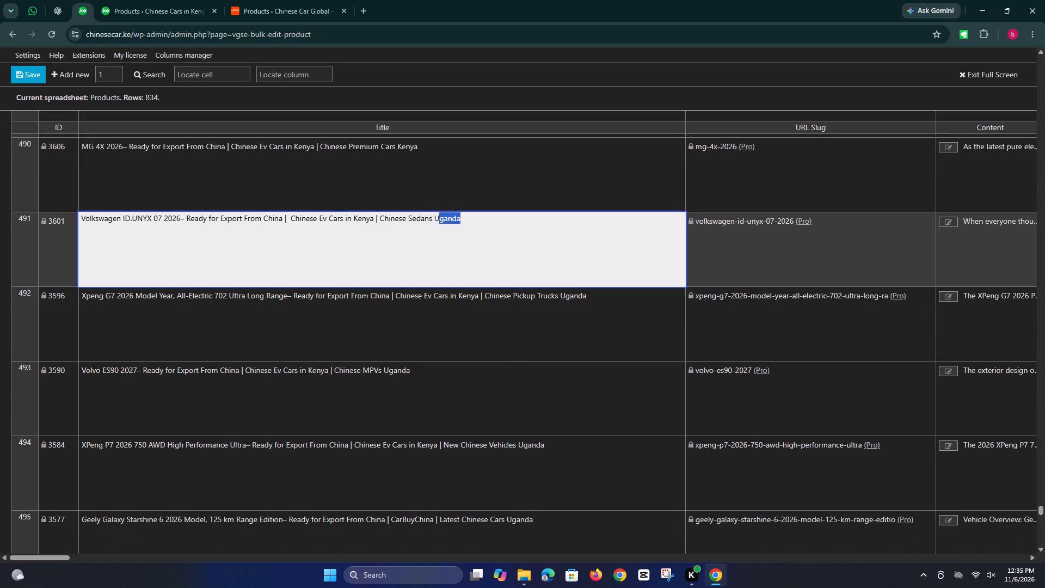
{"action": "left_click_drag", "start_coordinate": [439, 226], "coordinate": [434, 227]}
{"action": "right_click", "coordinate": [448, 220]}
{"action": "left_click", "coordinate": [491, 307]}
Replace Uganda at the end of the Xpeng G7 2026 All-Electric 702 Ultra Long Range title with the copied word Kenya.
{"action": "double_click", "coordinate": [554, 322]}
{"action": "left_click_drag", "start_coordinate": [599, 293], "coordinate": [563, 296]}
{"action": "right_click", "coordinate": [573, 292]}
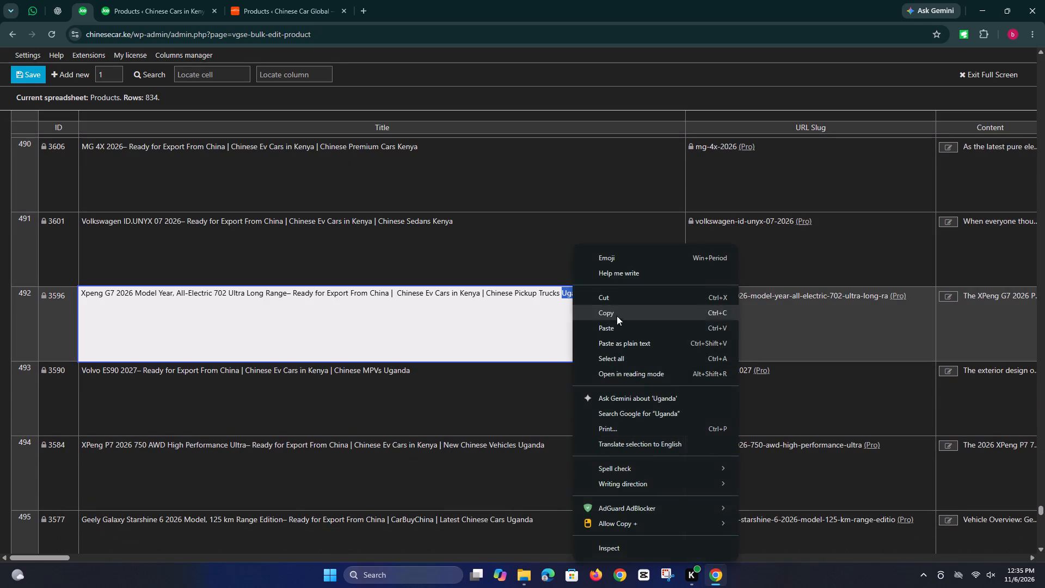
{"action": "left_click", "coordinate": [619, 331]}
Replace Uganda at the end of the Volvo ES90 2027 title with the copied word Kenya.
{"action": "scroll", "coordinate": [455, 328], "scroll_direction": "down", "scroll_amount": 3}
{"action": "triple_click", "coordinate": [354, 255]}
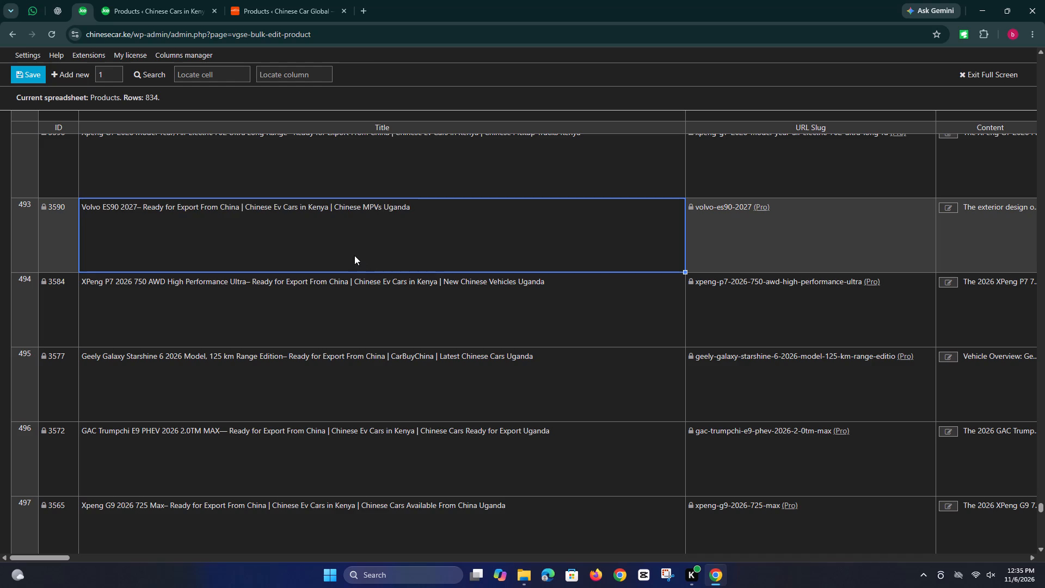
{"action": "left_click_drag", "start_coordinate": [421, 208], "coordinate": [385, 210]}
{"action": "right_click", "coordinate": [399, 206]}
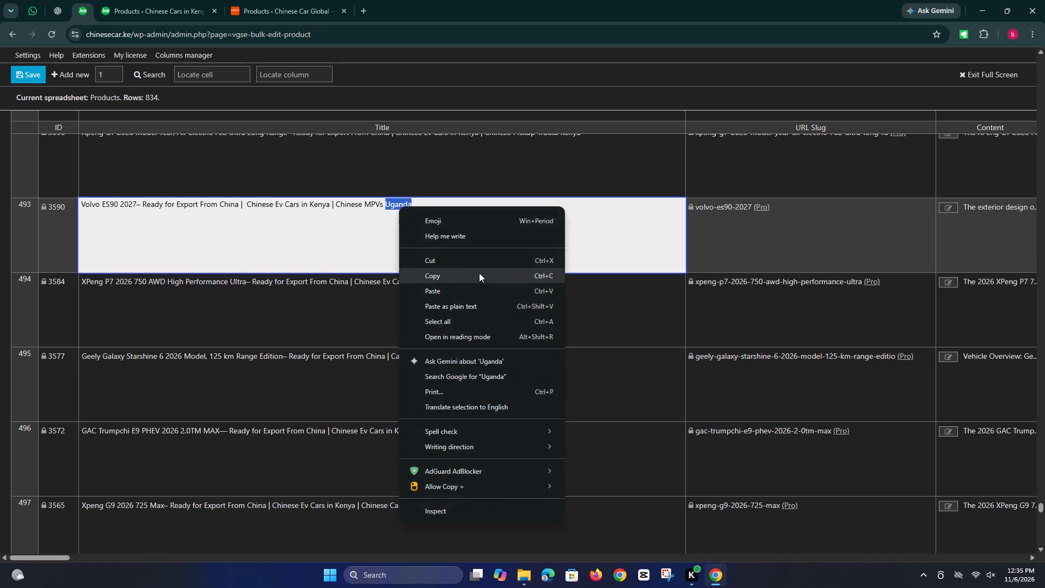
{"action": "left_click", "coordinate": [453, 289]}
Replace Uganda at the end of the XPeng P7 2026 750 AWD High Performance Ultra title with the copied word Kenya.
{"action": "double_click", "coordinate": [544, 309]}
{"action": "left_click_drag", "start_coordinate": [550, 283], "coordinate": [524, 281]}
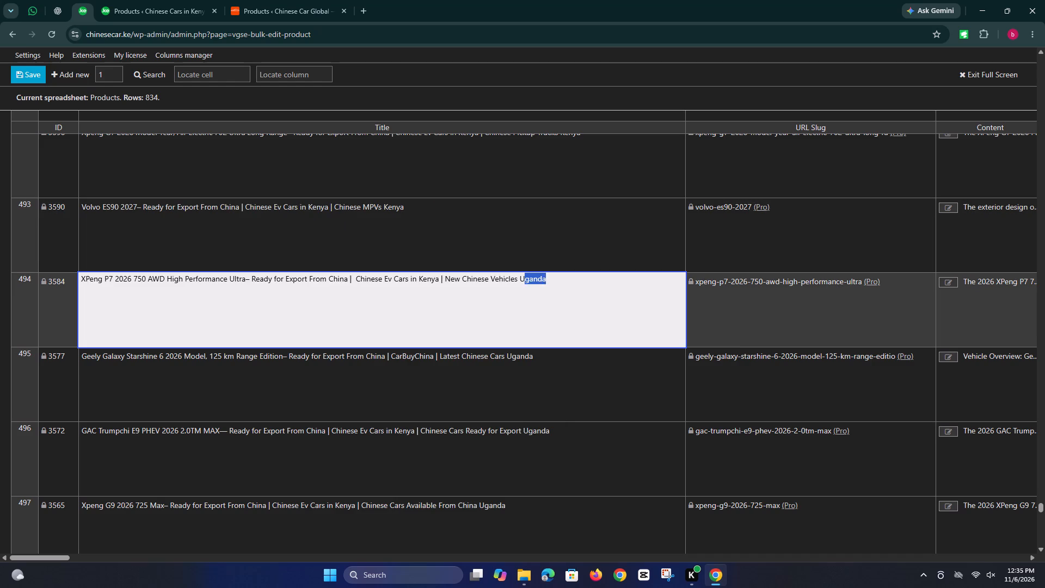
{"action": "left_click_drag", "start_coordinate": [524, 281], "coordinate": [521, 281]}
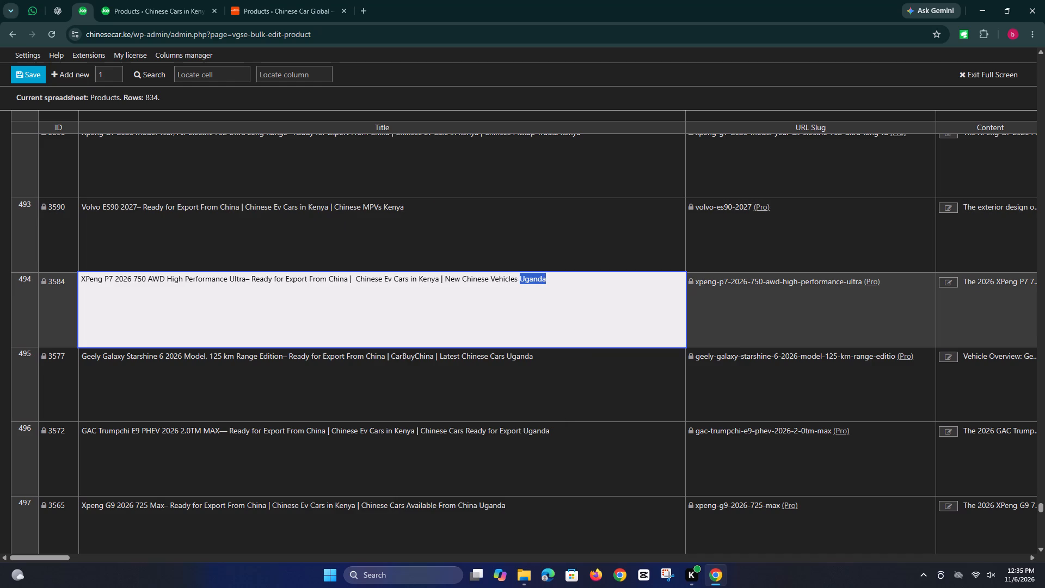
{"action": "right_click", "coordinate": [533, 279]}
{"action": "left_click", "coordinate": [586, 327]}
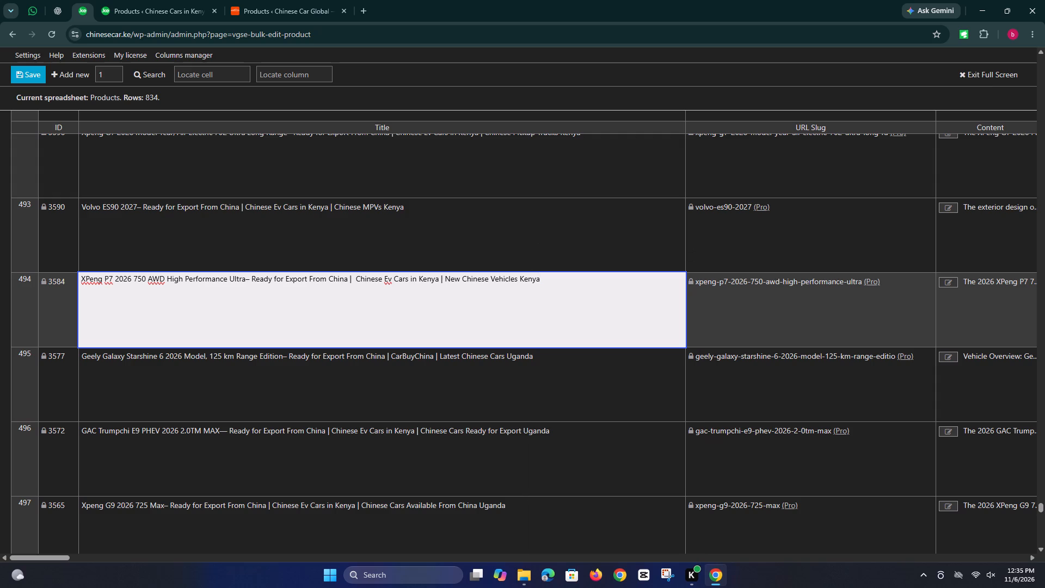
Replace Uganda at the end of the Geely Galaxy Starshine 6 2026 125 km Range Edition title with the copied word Kenya.
{"action": "double_click", "coordinate": [517, 375]}
{"action": "left_click_drag", "start_coordinate": [538, 359], "coordinate": [510, 359]}
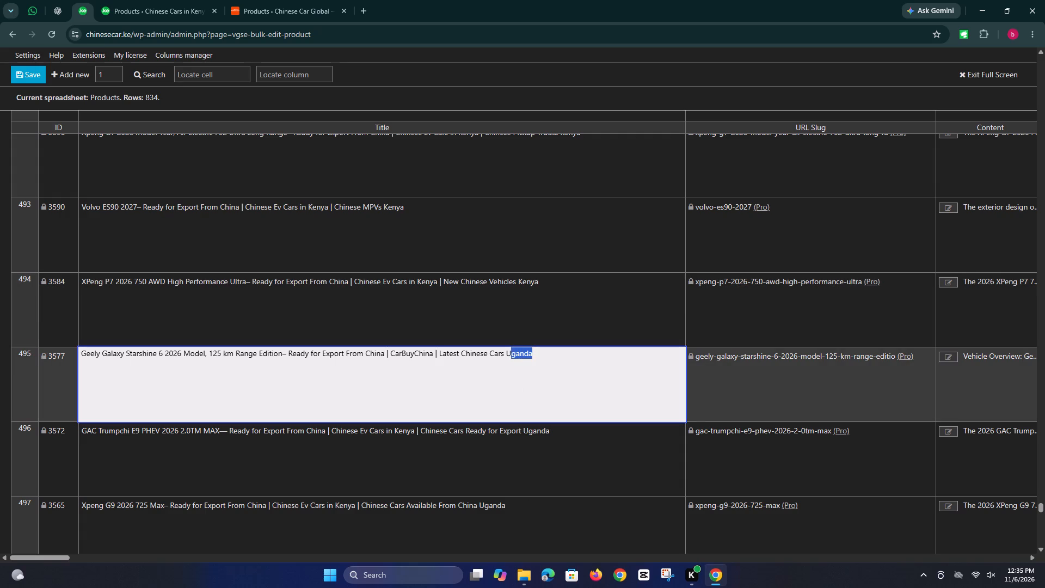
{"action": "left_click_drag", "start_coordinate": [510, 359], "coordinate": [508, 359]}
{"action": "right_click", "coordinate": [518, 356]}
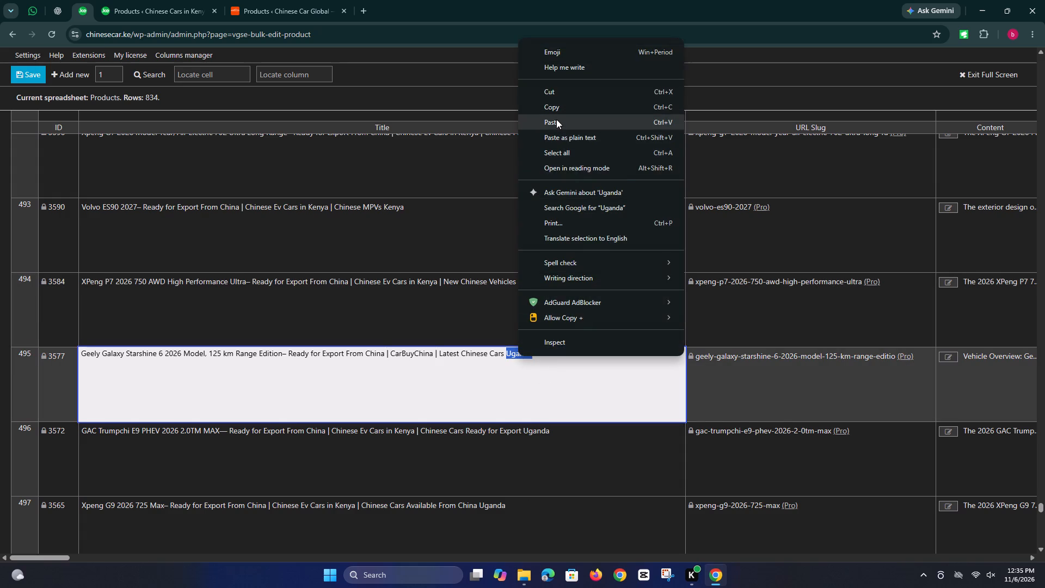
{"action": "left_click", "coordinate": [556, 119]}
Replace Uganda at the end of the GAC Trumpchi E9 PHEV 2026 2.0TM MAX title with the copied word Kenya.
{"action": "scroll", "coordinate": [469, 347], "scroll_direction": "down", "scroll_amount": 3}
{"action": "triple_click", "coordinate": [456, 307]}
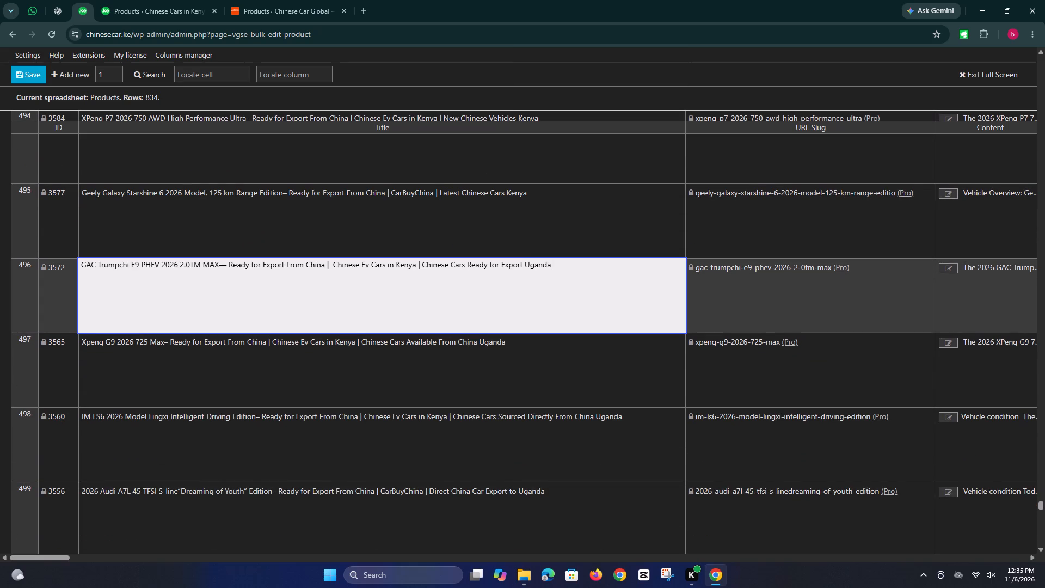
{"action": "left_click_drag", "start_coordinate": [558, 272], "coordinate": [526, 272]}
{"action": "right_click", "coordinate": [537, 267]}
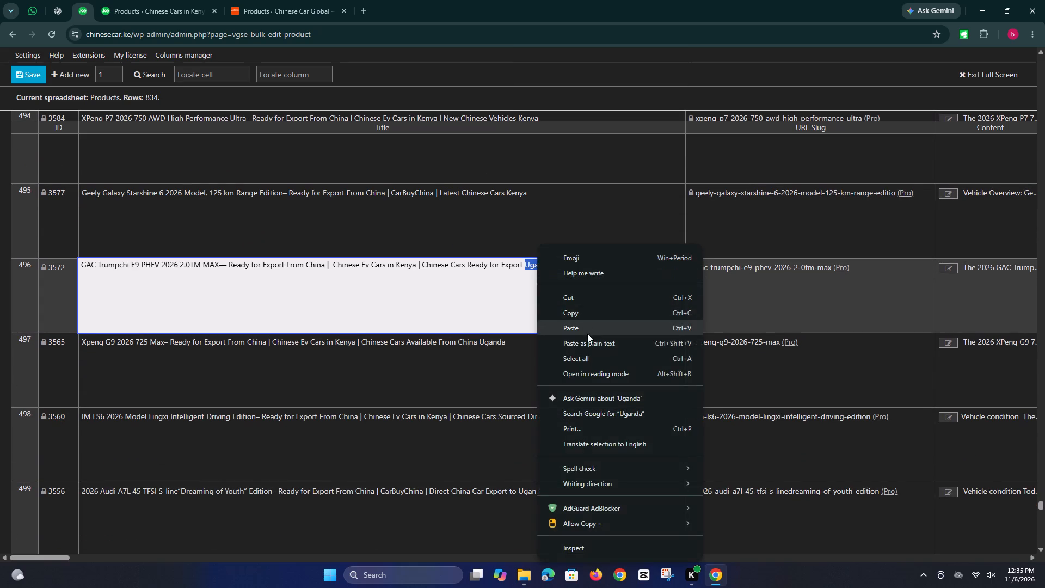
{"action": "left_click", "coordinate": [587, 334]}
Replace Uganda at the end of the Xpeng G9 2026 725 Max title with the copied word Kenya.
{"action": "double_click", "coordinate": [499, 346]}
{"action": "left_click_drag", "start_coordinate": [514, 342], "coordinate": [485, 341]}
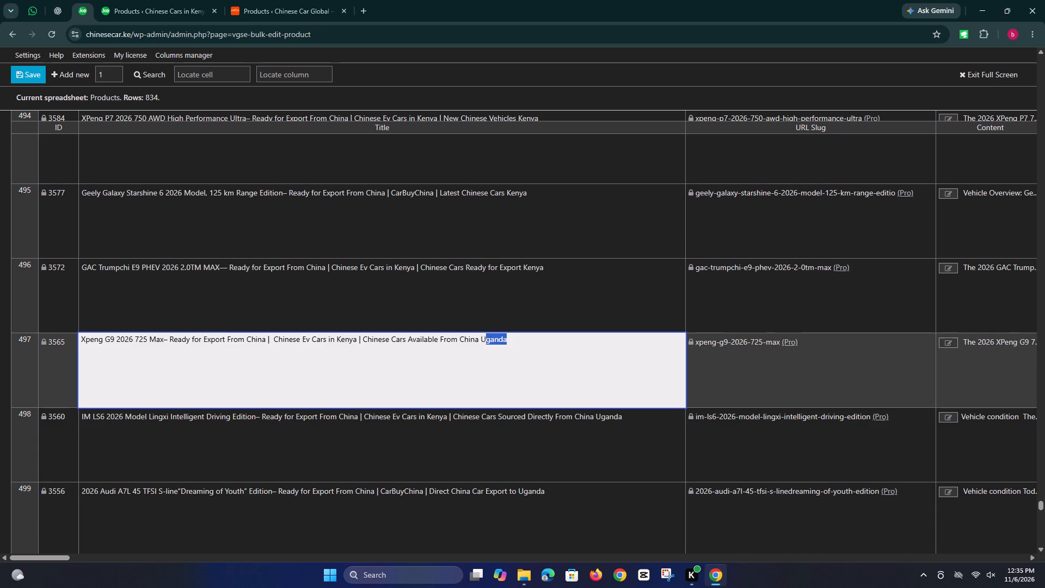
{"action": "left_click_drag", "start_coordinate": [485, 341], "coordinate": [482, 344]}
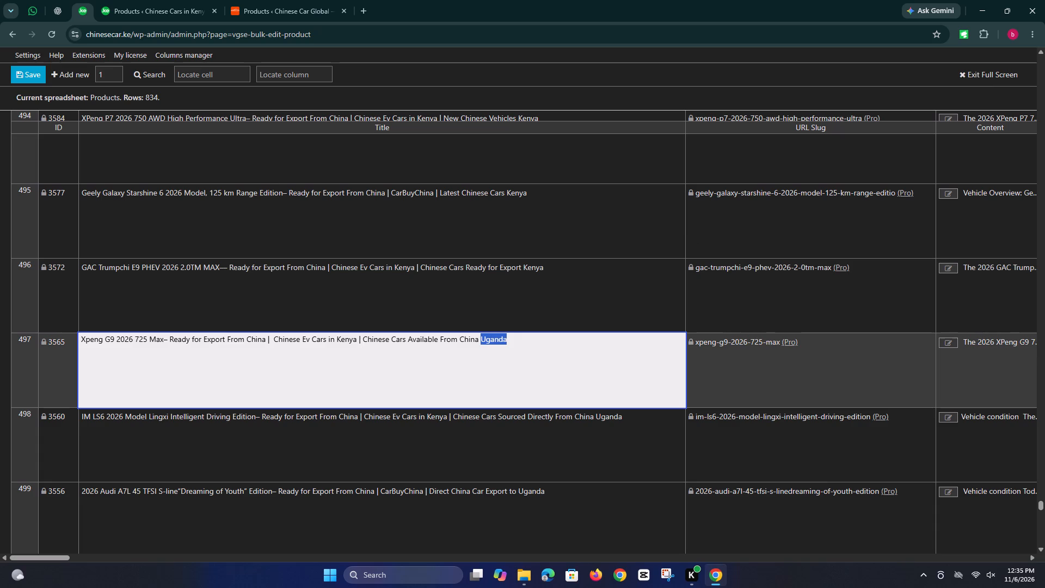
{"action": "right_click", "coordinate": [490, 340]}
{"action": "right_click", "coordinate": [490, 340]}
{"action": "left_click", "coordinate": [525, 108]}
Replace Uganda at the end of the IM LS6 2026 Lingxi Intelligent Driving Edition title with the copied word Kenya.
{"action": "scroll", "coordinate": [511, 318], "scroll_direction": "down", "scroll_amount": 3}
{"action": "triple_click", "coordinate": [464, 288]}
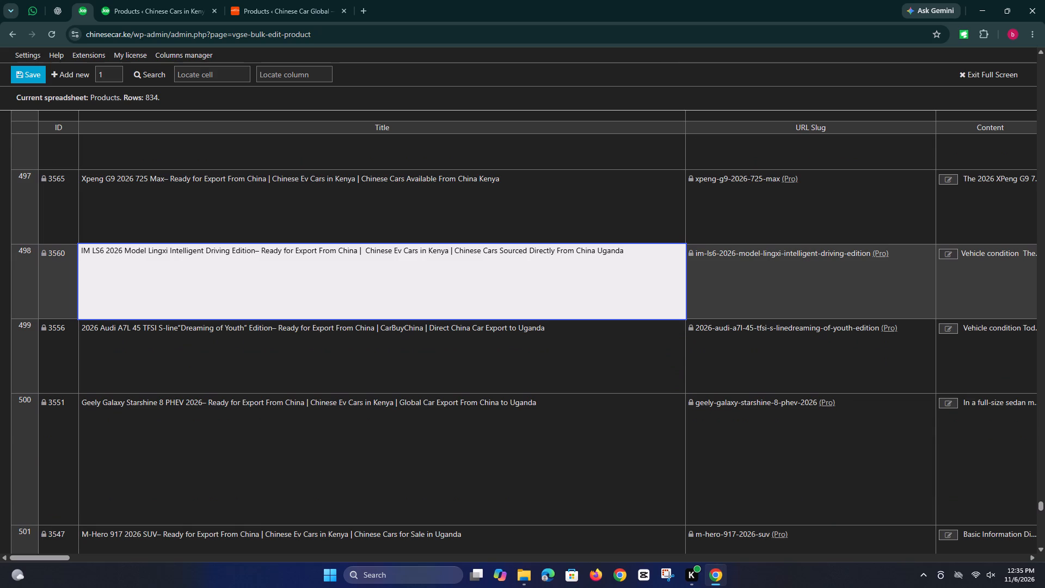
{"action": "left_click_drag", "start_coordinate": [626, 252], "coordinate": [598, 255]}
{"action": "right_click", "coordinate": [609, 252]}
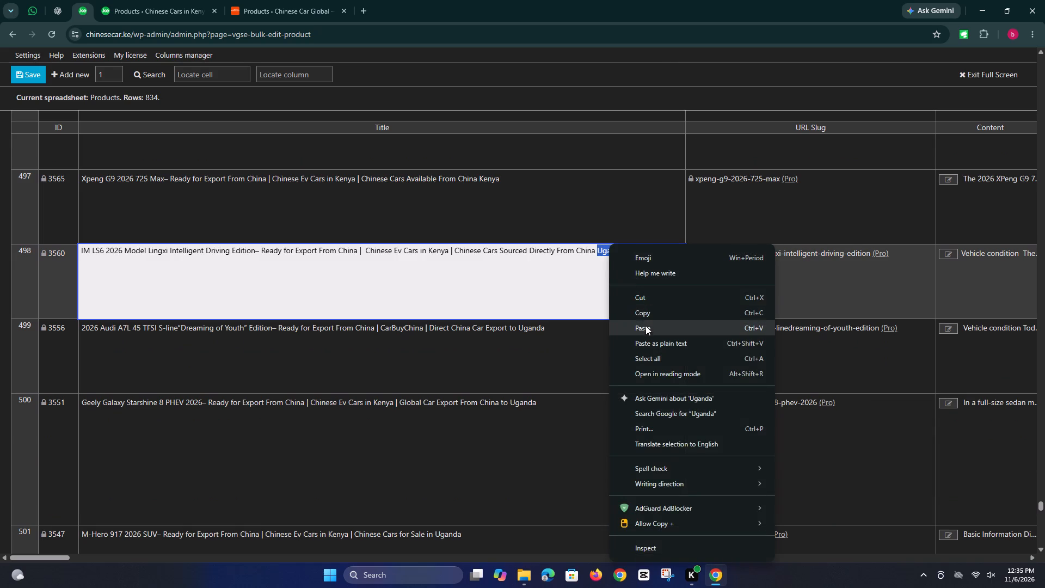
{"action": "left_click", "coordinate": [646, 328]}
Replace Uganda at the end of the 2026 Audi A7L 45 TFSI S-line title with the copied word Kenya.
{"action": "double_click", "coordinate": [544, 359]}
{"action": "left_click_drag", "start_coordinate": [549, 326], "coordinate": [540, 326]}
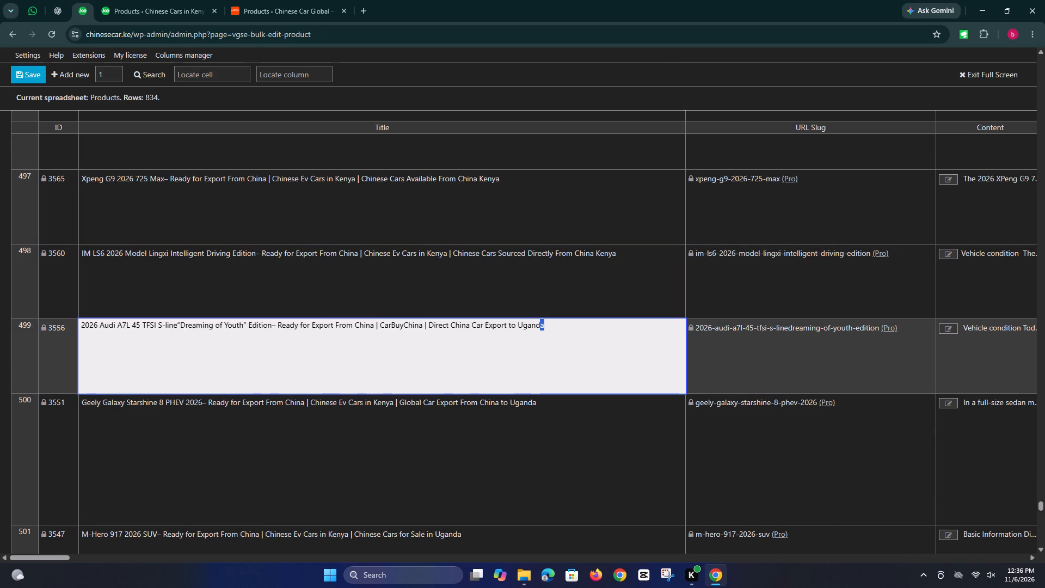
{"action": "left_click_drag", "start_coordinate": [540, 326], "coordinate": [519, 332]}
{"action": "right_click", "coordinate": [528, 326]}
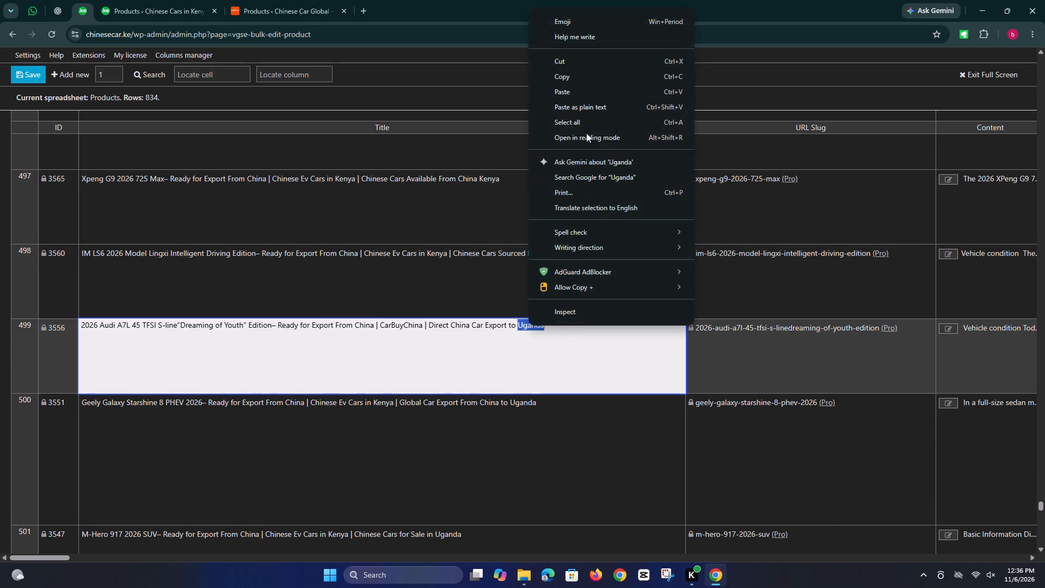
{"action": "left_click", "coordinate": [561, 92]}
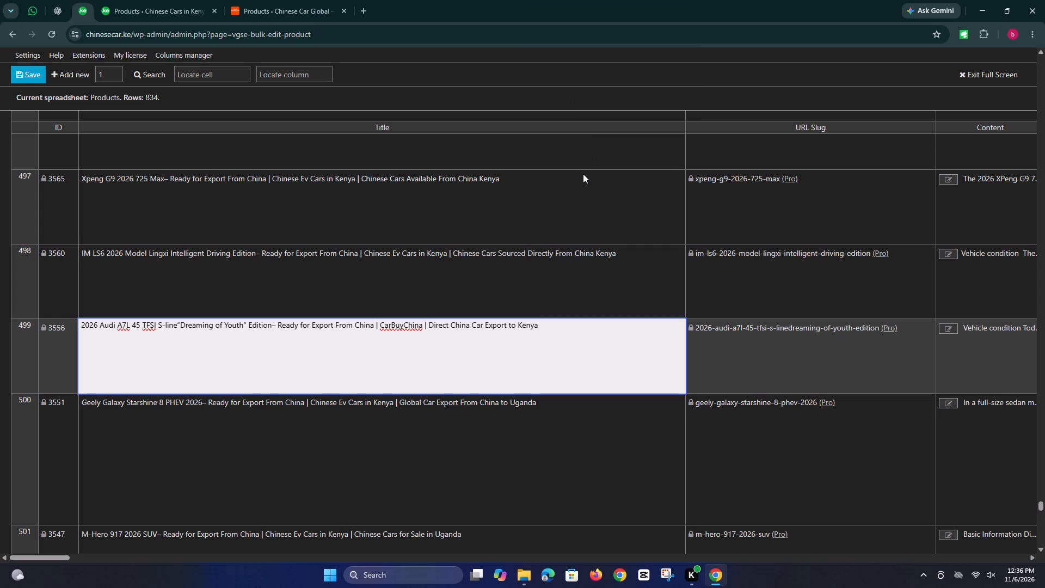
Replace Uganda at the end of the Geely Galaxy Starshine 8 PHEV 2026 title with the copied word Kenya.
{"action": "scroll", "coordinate": [530, 342], "scroll_direction": "down", "scroll_amount": 2}
{"action": "triple_click", "coordinate": [520, 338]}
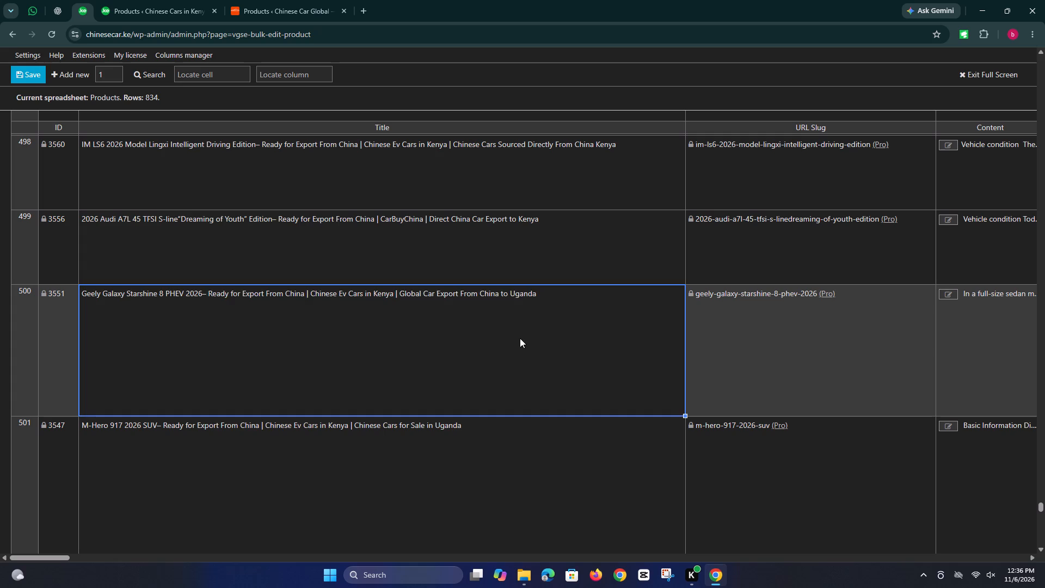
{"action": "left_click_drag", "start_coordinate": [544, 295], "coordinate": [513, 295]}
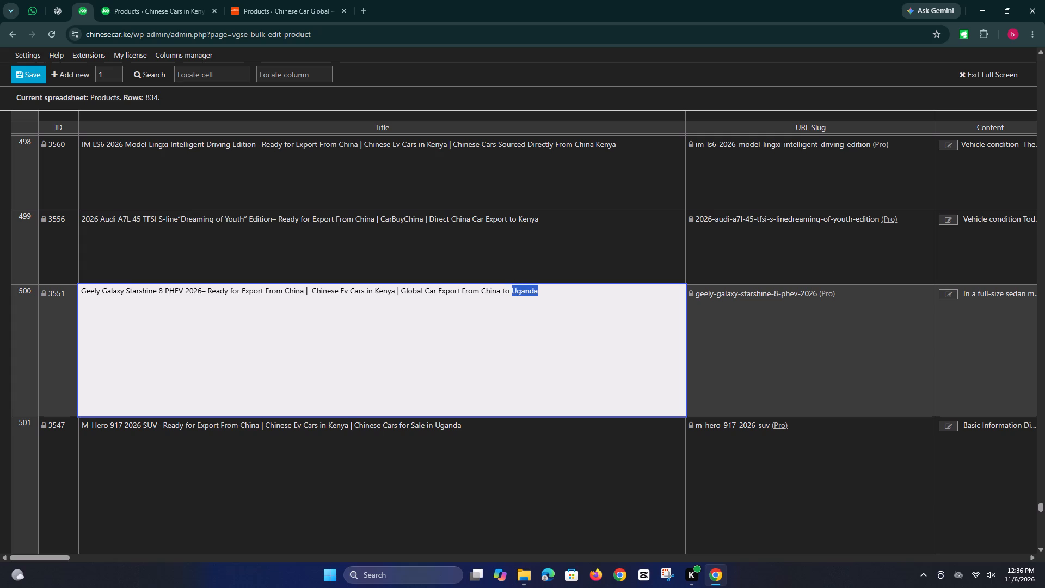
{"action": "right_click", "coordinate": [525, 292]}
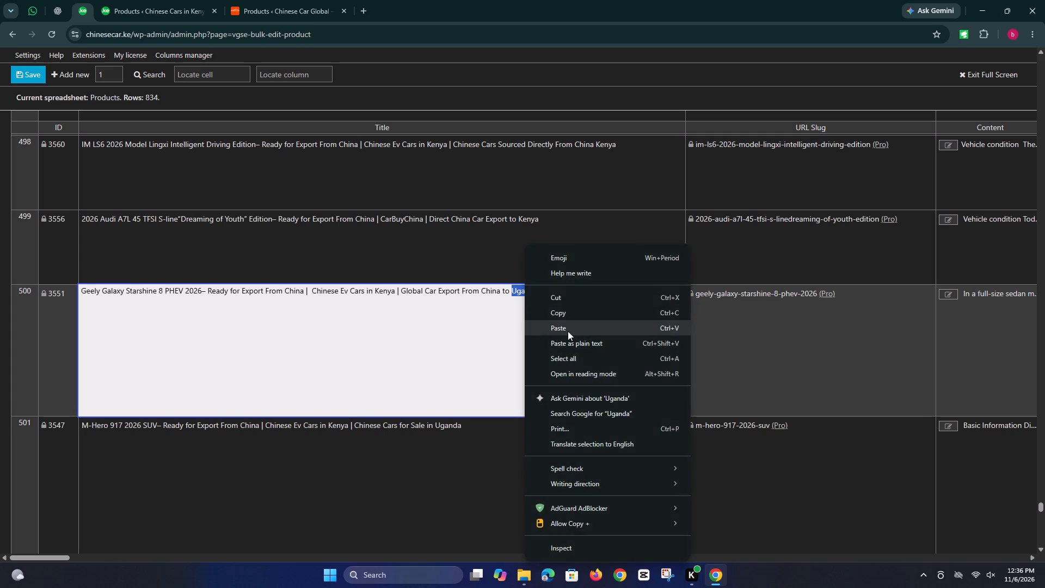
{"action": "left_click", "coordinate": [568, 331]}
Replace Uganda at the end of the M-Hero 917 2026 SUV title with the copied word Kenya.
{"action": "scroll", "coordinate": [478, 336], "scroll_direction": "down", "scroll_amount": 3}
{"action": "triple_click", "coordinate": [384, 314]}
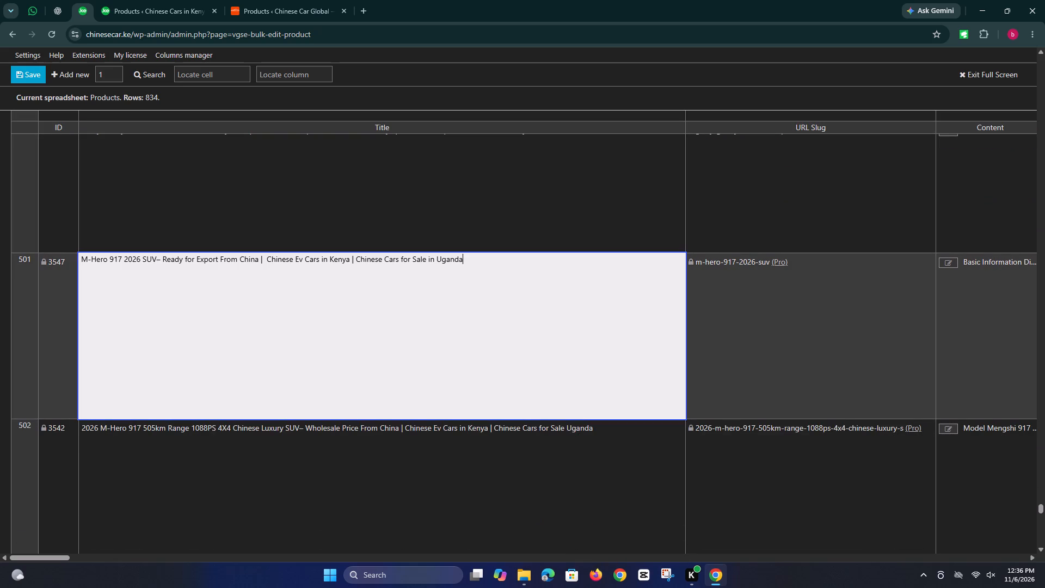
{"action": "left_click_drag", "start_coordinate": [464, 265], "coordinate": [437, 268]}
{"action": "right_click", "coordinate": [447, 262]}
{"action": "left_click", "coordinate": [501, 324]}
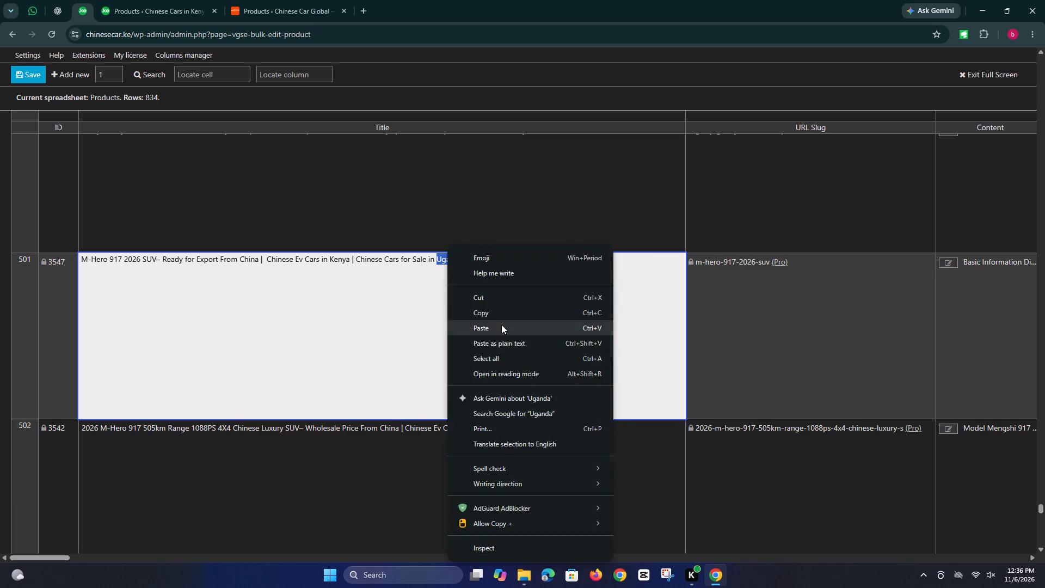
Replace Uganda at the end of the 2026 M-Hero 917 505km Range 1088PS 4X4 title with the copied word Kenya.
{"action": "double_click", "coordinate": [521, 502]}
{"action": "double_click", "coordinate": [599, 356]}
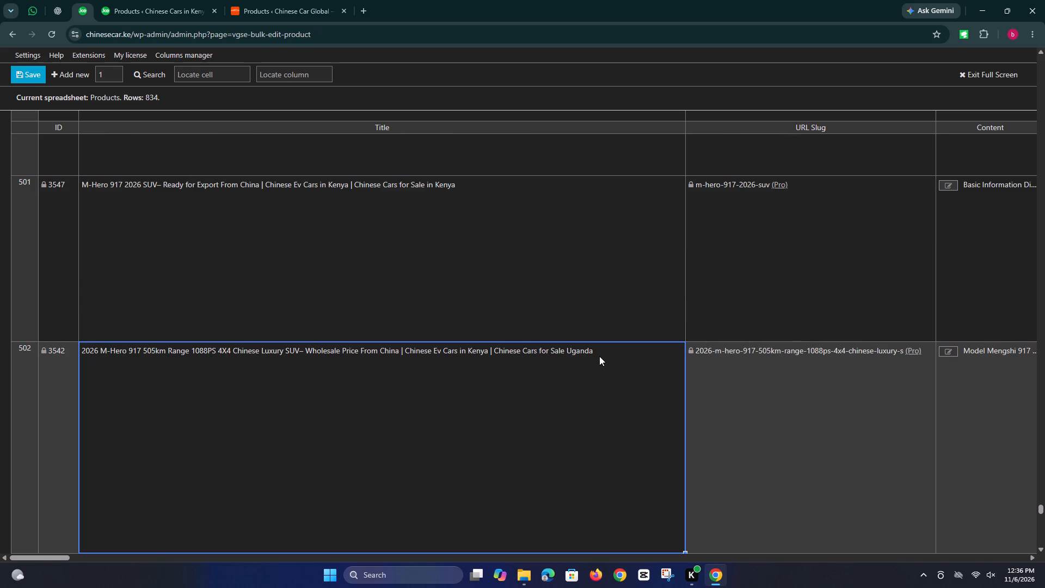
{"action": "left_click_drag", "start_coordinate": [600, 354], "coordinate": [569, 357]}
{"action": "right_click", "coordinate": [578, 348]}
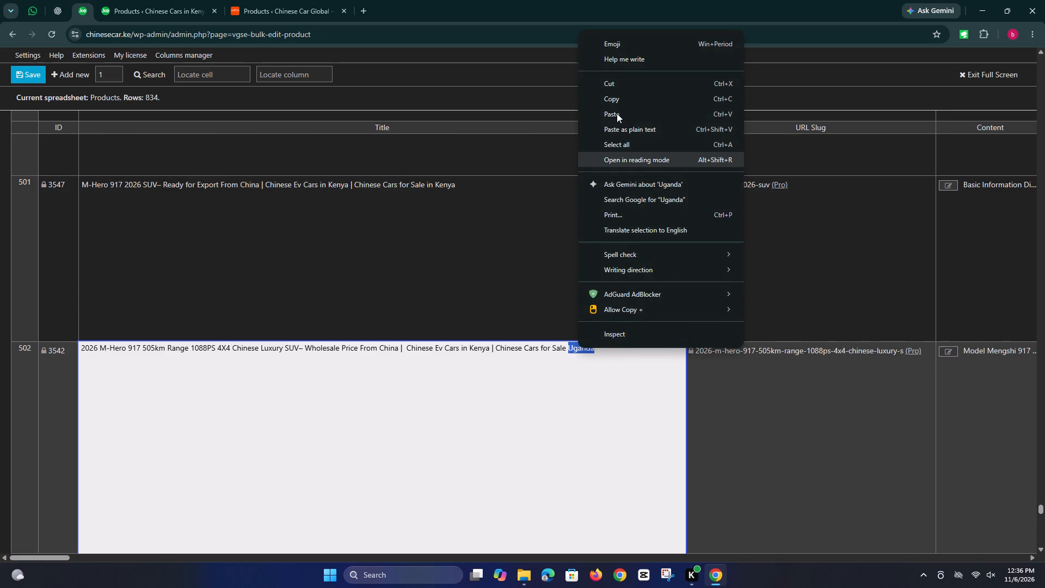
{"action": "left_click", "coordinate": [611, 117]}
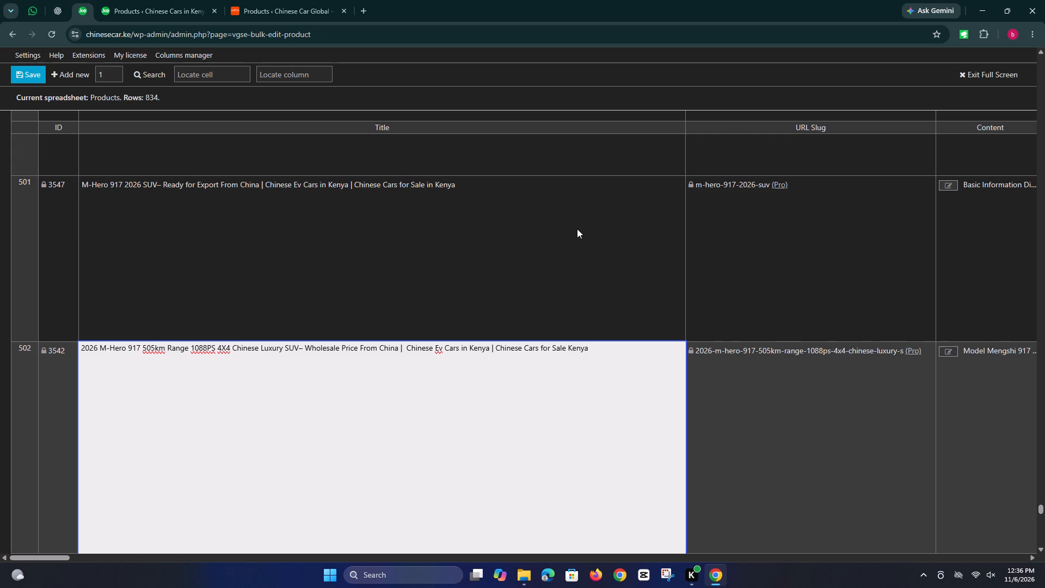
Replace Uganda at the end of the Xiaomi Su7 2026 830km Rwd Ultra Long Range title with the copied word Kenya.
{"action": "scroll", "coordinate": [577, 229], "scroll_direction": "down", "scroll_amount": 4}
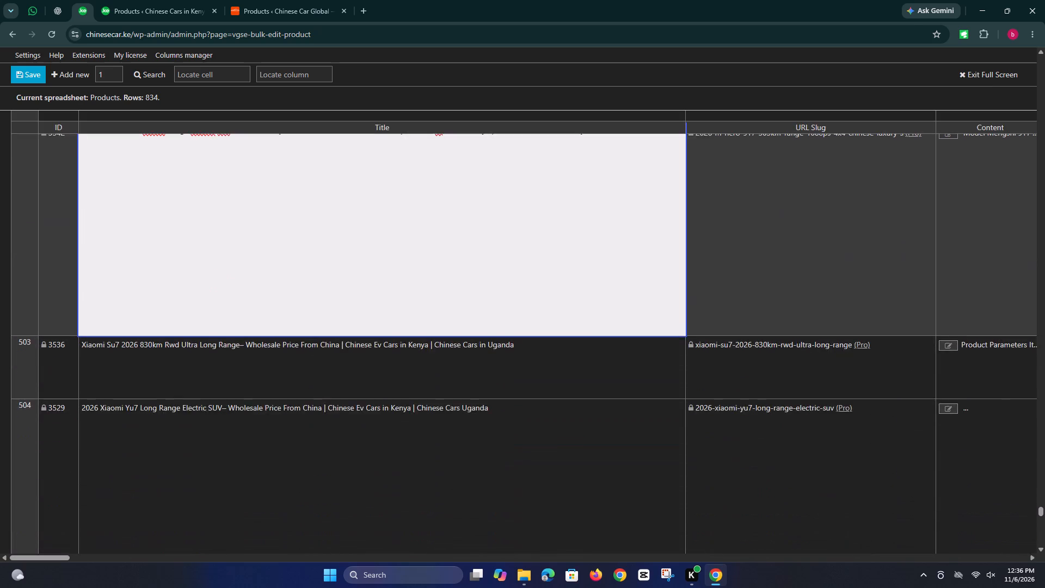
{"action": "scroll", "coordinate": [577, 229], "scroll_direction": "down", "scroll_amount": 2}
{"action": "triple_click", "coordinate": [461, 254]}
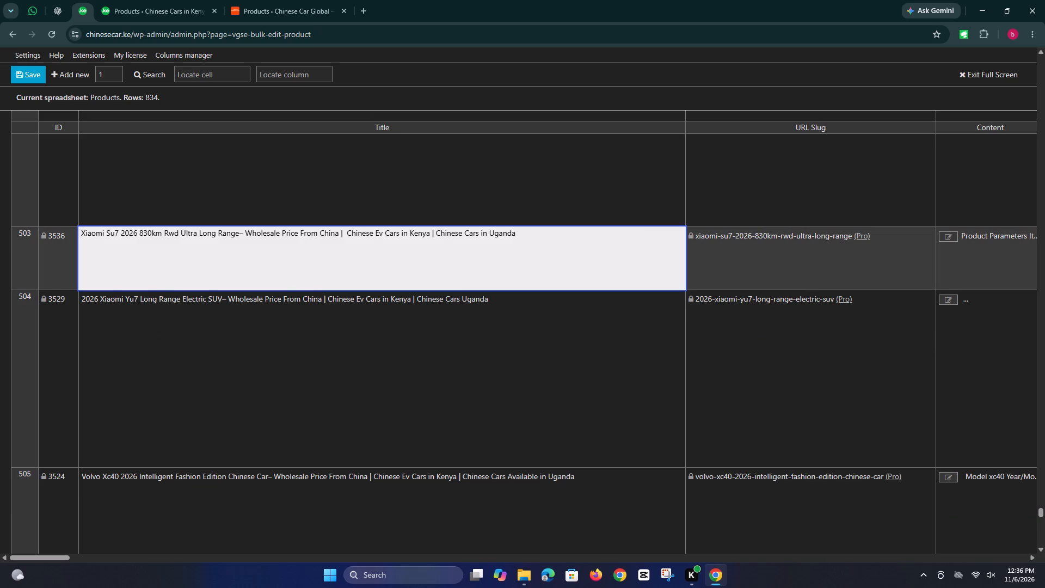
{"action": "left_click_drag", "start_coordinate": [523, 235], "coordinate": [490, 235]}
{"action": "right_click", "coordinate": [499, 234]}
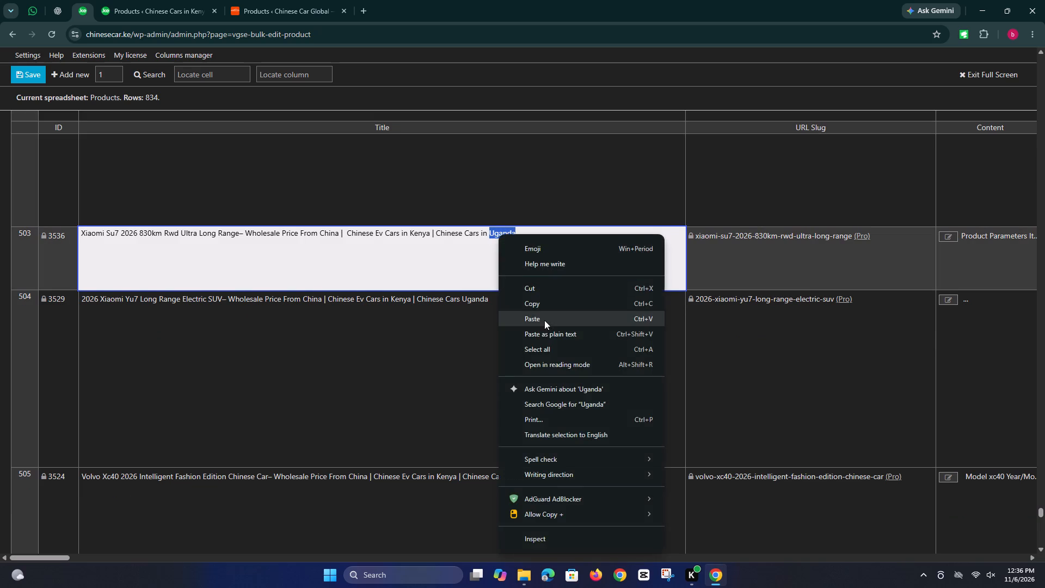
{"action": "left_click", "coordinate": [544, 320]}
Replace Uganda at the end of the 2026 Xiaomi Yu7 Long Range Electric SUV title with the copied word Kenya.
{"action": "triple_click", "coordinate": [485, 329]}
{"action": "left_click", "coordinate": [495, 301]}
{"action": "left_click_drag", "start_coordinate": [497, 300], "coordinate": [482, 300]}
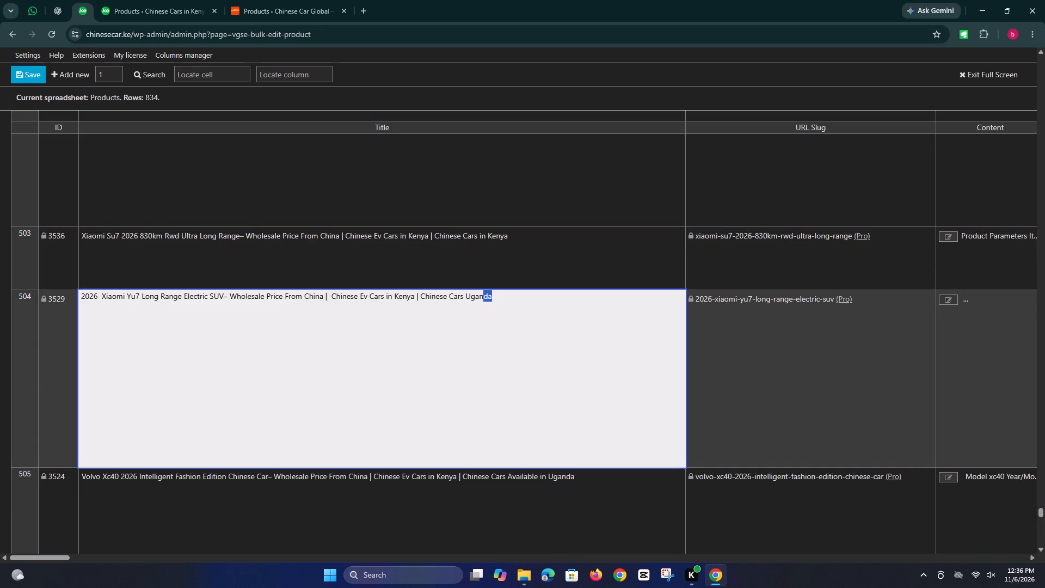
{"action": "left_click_drag", "start_coordinate": [482, 300], "coordinate": [468, 302]}
{"action": "right_click", "coordinate": [479, 296]}
{"action": "left_click", "coordinate": [537, 334]}
Replace Uganda at the end of the Volvo Xc40 2026 Intelligent Fashion Edition title with the copied word Kenya.
{"action": "scroll", "coordinate": [483, 331], "scroll_direction": "down", "scroll_amount": 3}
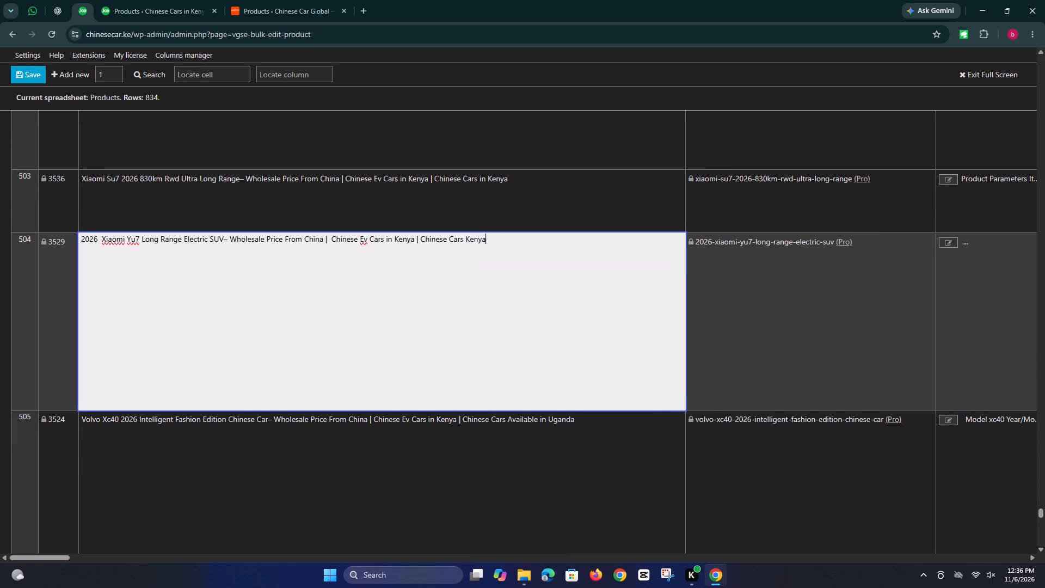
{"action": "triple_click", "coordinate": [529, 347]}
{"action": "left_click_drag", "start_coordinate": [581, 310], "coordinate": [575, 312]}
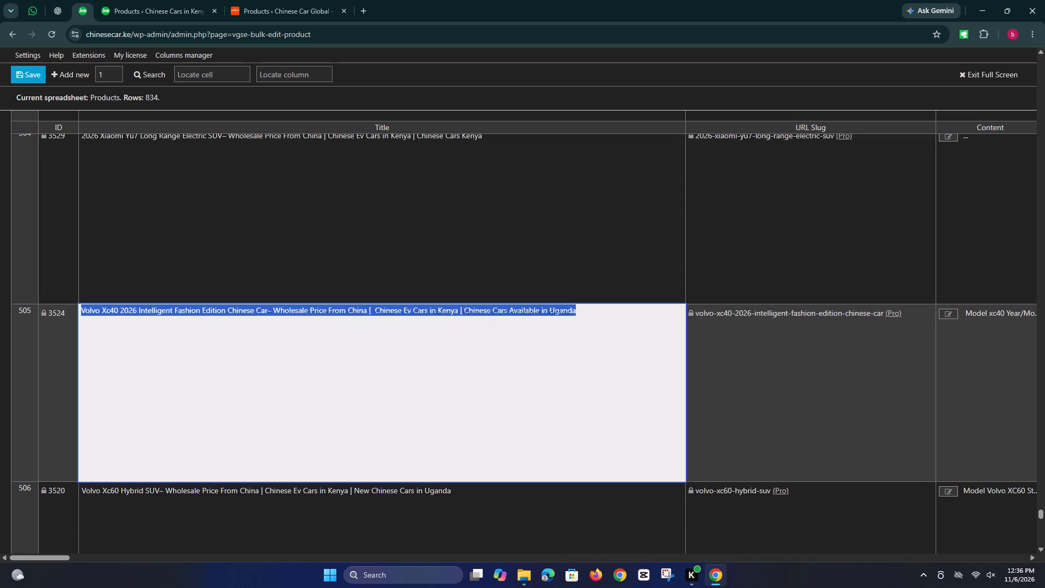
{"action": "left_click", "coordinate": [585, 314]}
{"action": "left_click_drag", "start_coordinate": [584, 313], "coordinate": [552, 314]}
{"action": "right_click", "coordinate": [557, 312]}
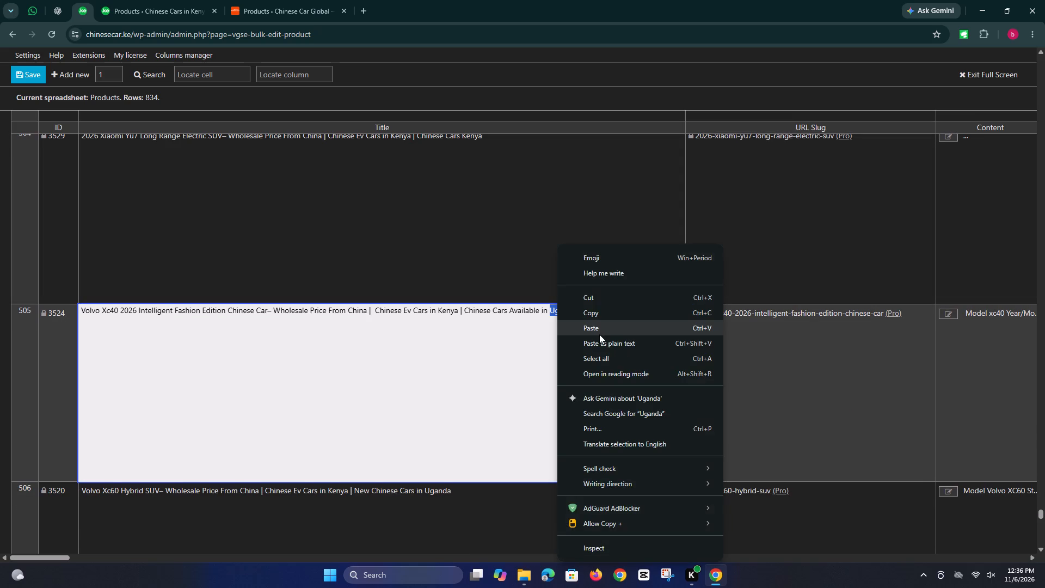
{"action": "left_click", "coordinate": [599, 332]}
Replace Uganda at the end of the Volvo Xc60 Hybrid SUV title with the copied word Kenya.
{"action": "scroll", "coordinate": [491, 342], "scroll_direction": "down", "scroll_amount": 4}
{"action": "triple_click", "coordinate": [403, 331]}
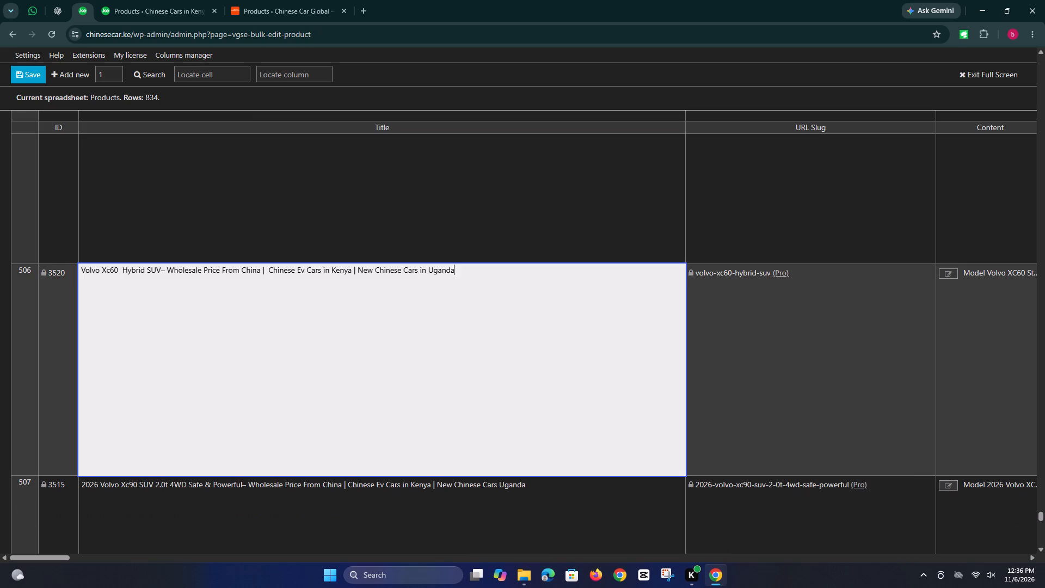
{"action": "left_click_drag", "start_coordinate": [457, 272], "coordinate": [427, 276]}
{"action": "right_click", "coordinate": [440, 273]}
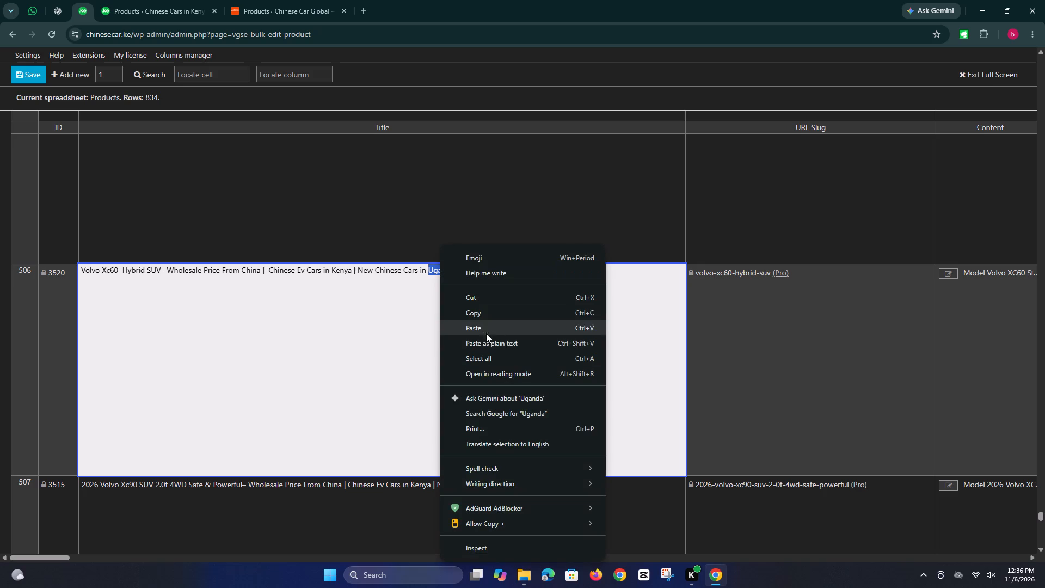
{"action": "left_click", "coordinate": [488, 331]}
Replace Uganda at the end of the 2026 Volvo Xc90 SUV 2.0t 4WD title with the copied word Kenya.
{"action": "scroll", "coordinate": [488, 331], "scroll_direction": "down", "scroll_amount": 4}
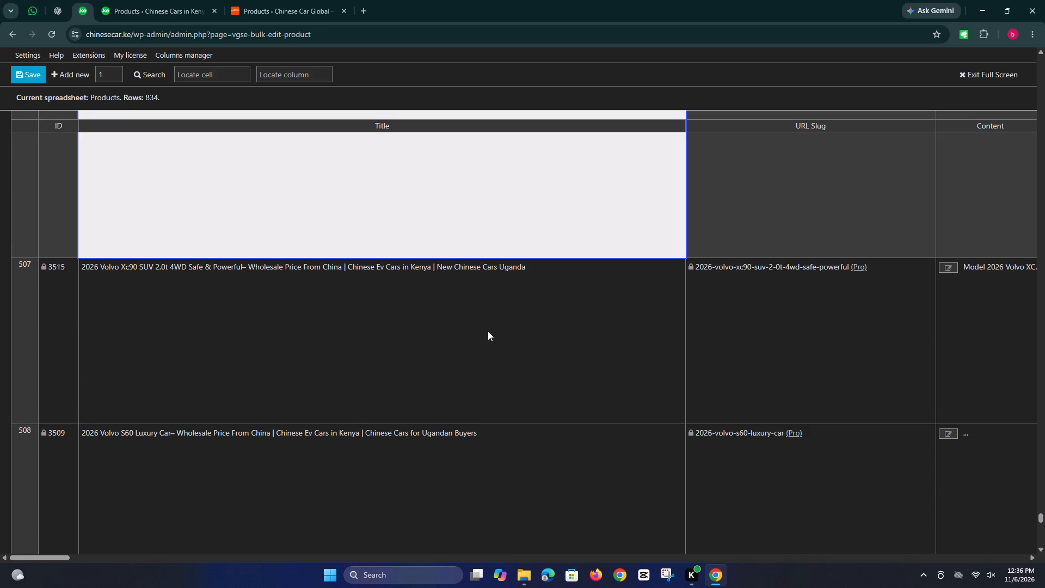
{"action": "triple_click", "coordinate": [488, 331]}
{"action": "left_click_drag", "start_coordinate": [532, 265], "coordinate": [502, 266]}
{"action": "right_click", "coordinate": [509, 265]}
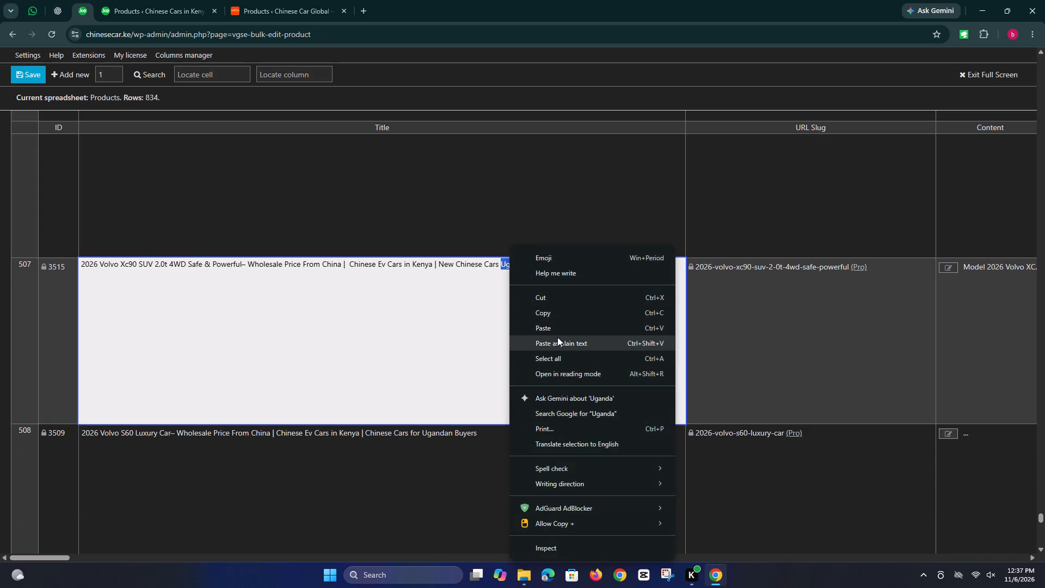
{"action": "left_click", "coordinate": [560, 330]}
Change Ugandan Buyers to Kenyan Buyers in the 2026 Volvo S60 Luxury Car title using the copied word Kenya.
{"action": "scroll", "coordinate": [451, 341], "scroll_direction": "down", "scroll_amount": 3}
{"action": "triple_click", "coordinate": [438, 340]}
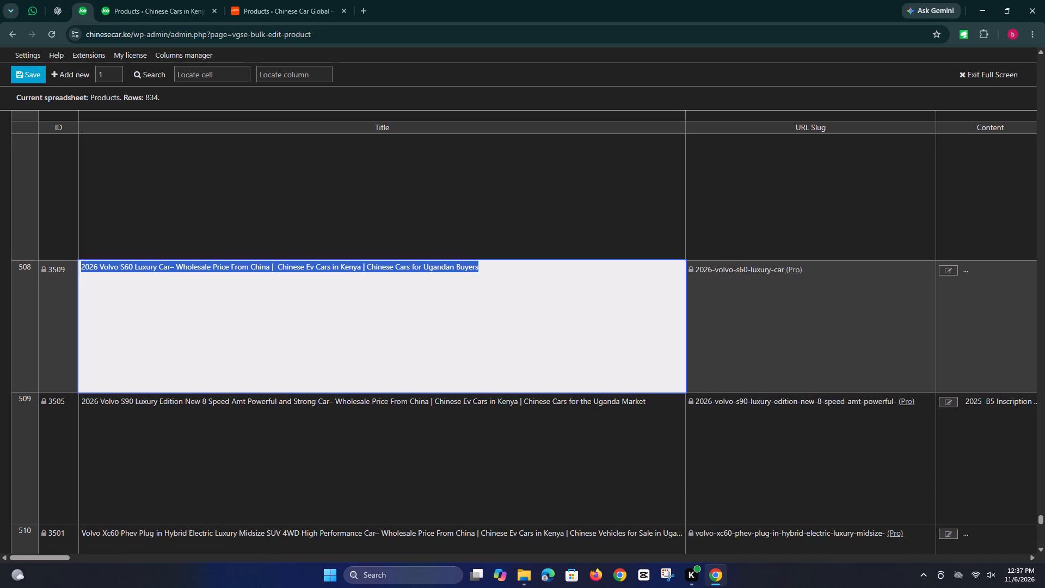
{"action": "left_click", "coordinate": [449, 267]}
{"action": "left_click_drag", "start_coordinate": [449, 267], "coordinate": [434, 268]}
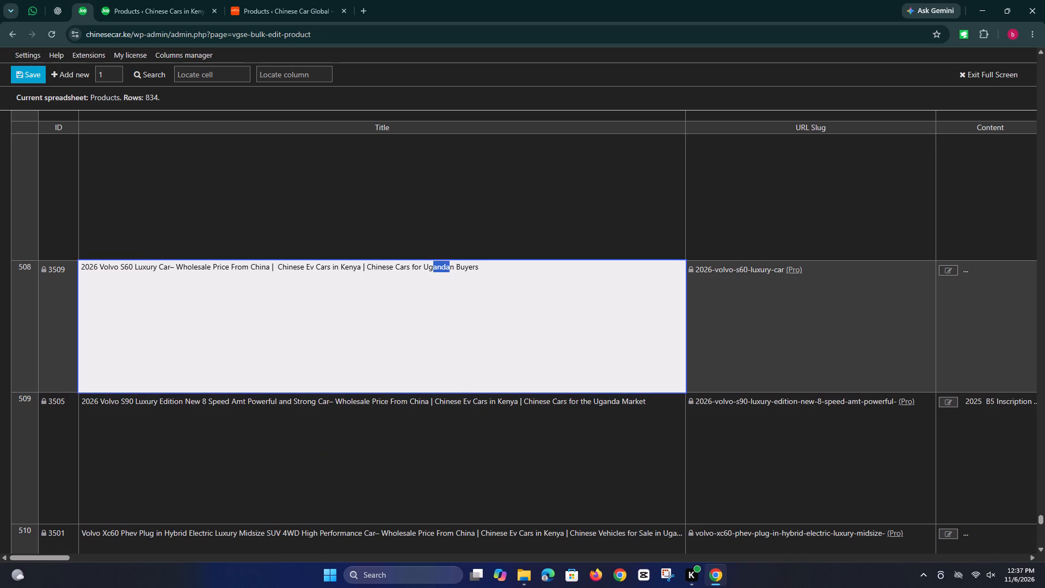
{"action": "left_click_drag", "start_coordinate": [434, 268], "coordinate": [425, 271]}
{"action": "right_click", "coordinate": [434, 268]}
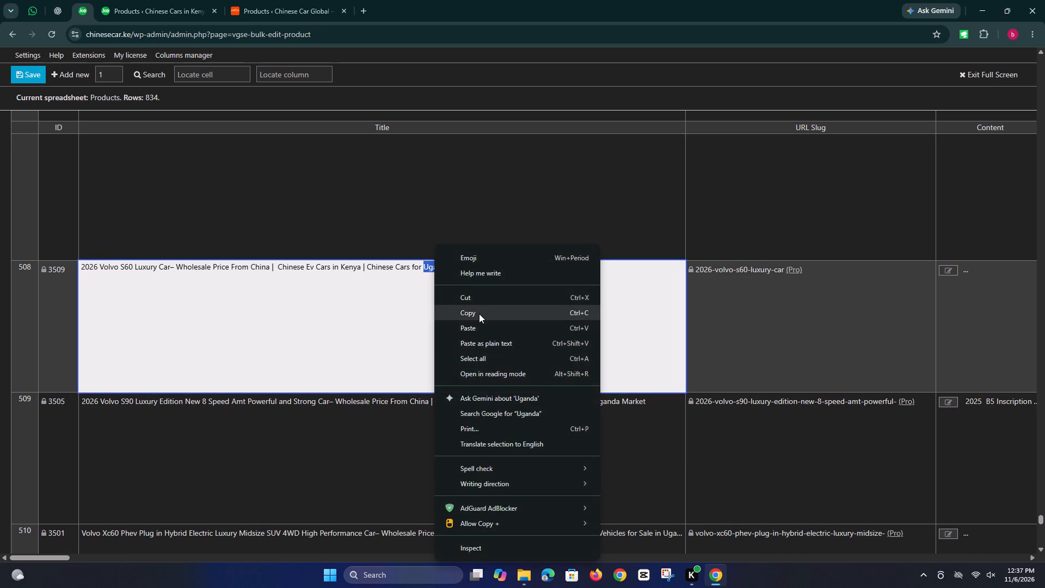
{"action": "left_click", "coordinate": [477, 333]}
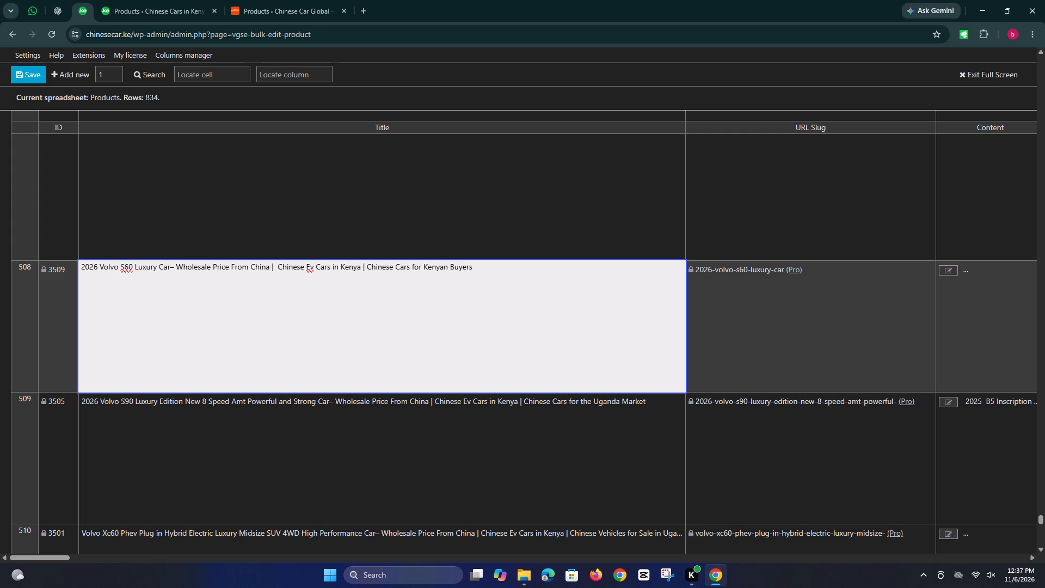
Replace Uganda before Market in the 2026 Volvo S90 Luxury Edition title with the copied word Kenya.
{"action": "scroll", "coordinate": [476, 333], "scroll_direction": "down", "scroll_amount": 2}
{"action": "triple_click", "coordinate": [476, 333]}
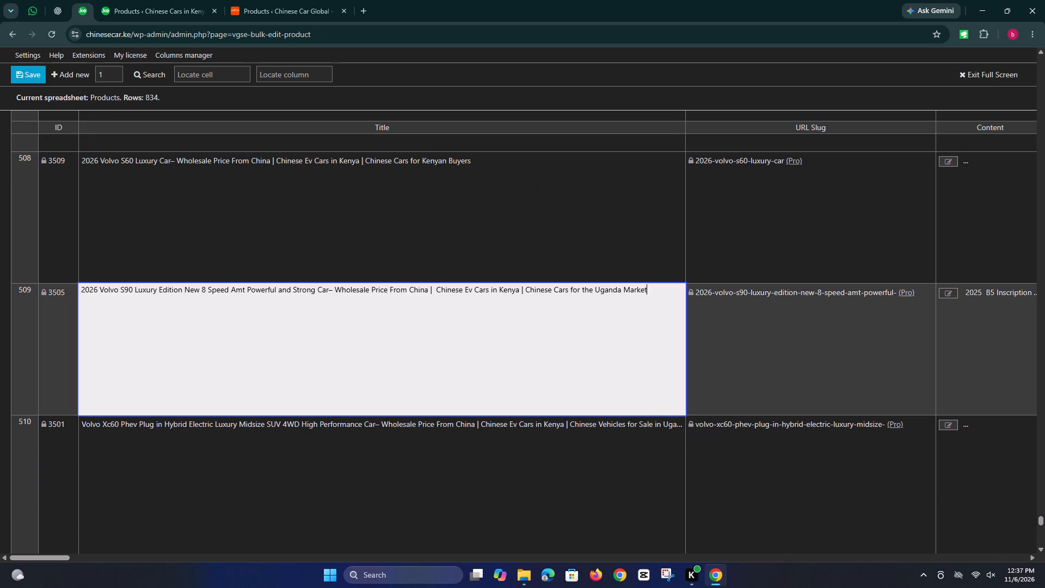
{"action": "left_click_drag", "start_coordinate": [621, 290], "coordinate": [596, 293]}
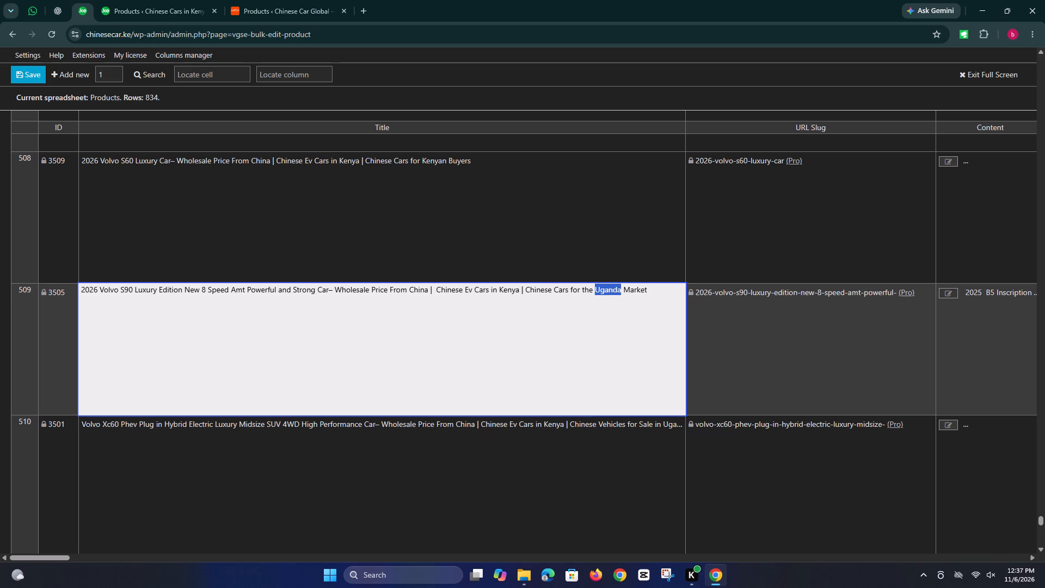
{"action": "right_click", "coordinate": [603, 291]}
{"action": "left_click", "coordinate": [632, 331]}
Replace Uganda at the end of the Volvo Xc60 Phev Plug in Hybrid title with the copied word Kenya.
{"action": "scroll", "coordinate": [541, 333], "scroll_direction": "down", "scroll_amount": 3}
{"action": "triple_click", "coordinate": [532, 330]}
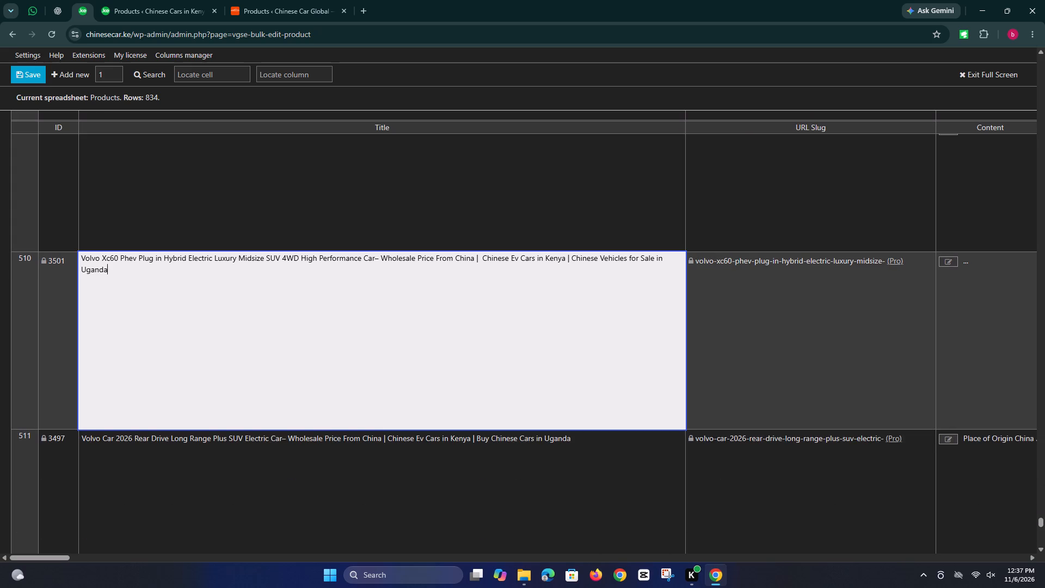
{"action": "left_click_drag", "start_coordinate": [111, 272], "coordinate": [80, 274]}
{"action": "right_click", "coordinate": [90, 272]}
{"action": "left_click", "coordinate": [134, 325]}
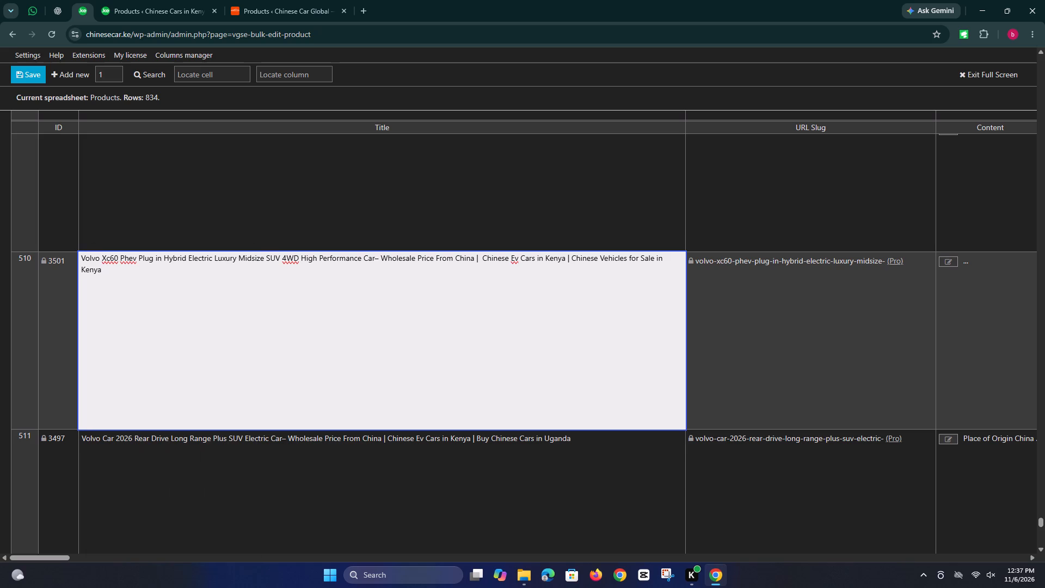
Replace Uganda at the end of the Volvo Car 2026 Rear Drive Long Range Plus SUV title with the copied word Kenya.
{"action": "scroll", "coordinate": [386, 315], "scroll_direction": "down", "scroll_amount": 3}
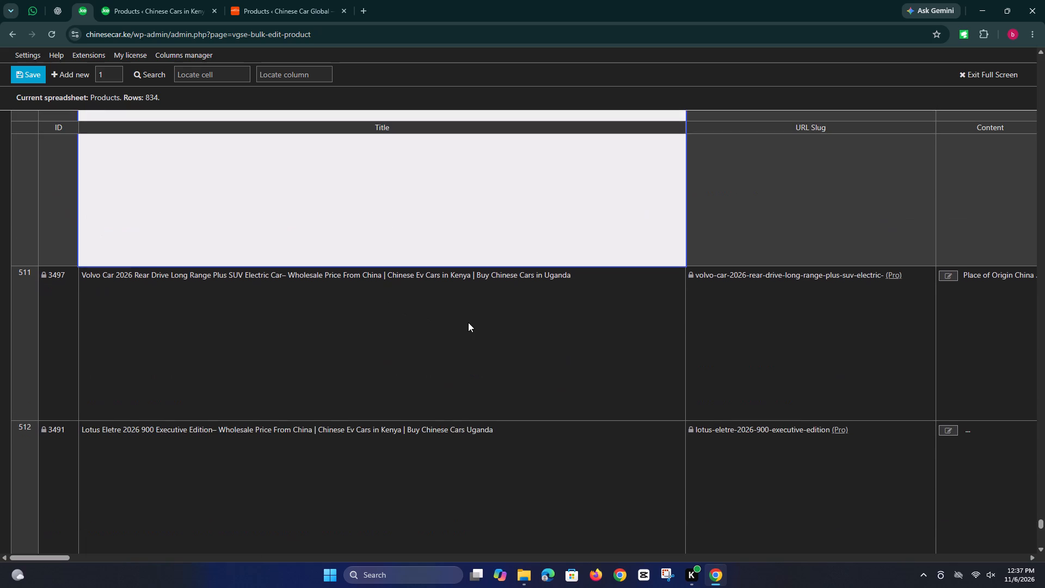
{"action": "triple_click", "coordinate": [468, 322]}
{"action": "left_click_drag", "start_coordinate": [575, 275], "coordinate": [554, 275]}
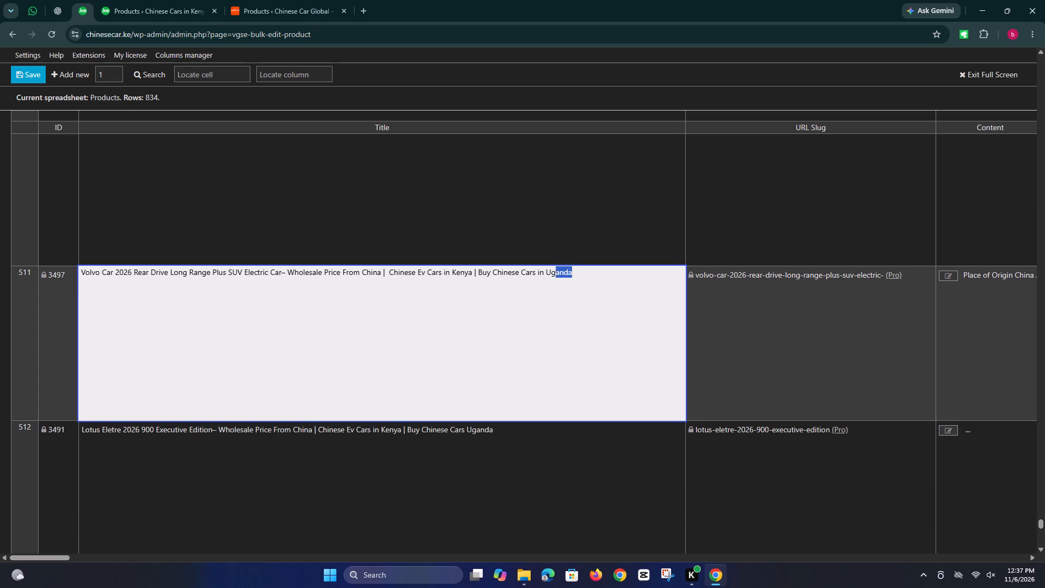
{"action": "left_click_drag", "start_coordinate": [554, 275], "coordinate": [548, 276]}
{"action": "right_click", "coordinate": [555, 274]}
{"action": "left_click", "coordinate": [588, 326]}
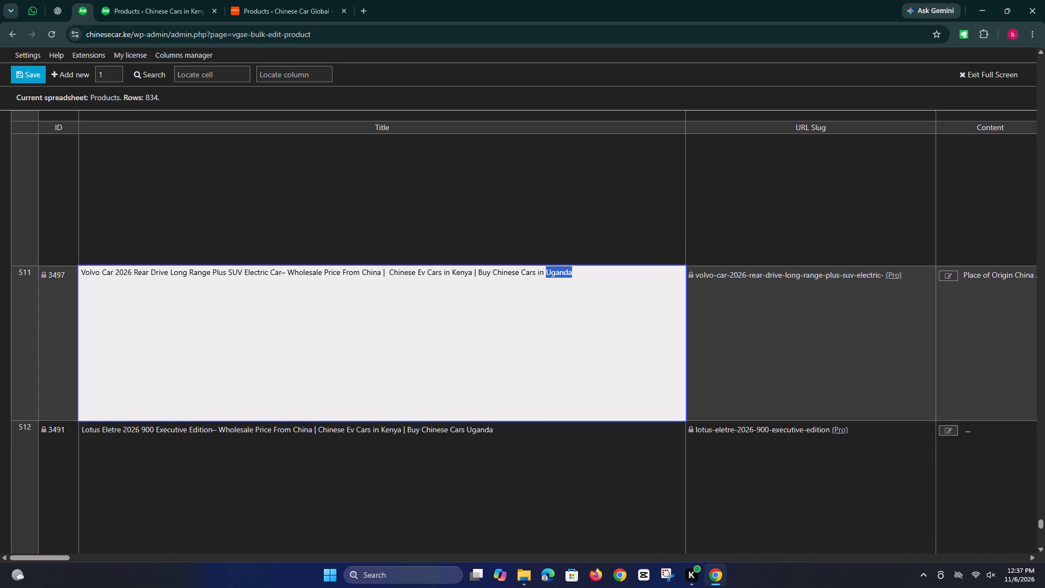
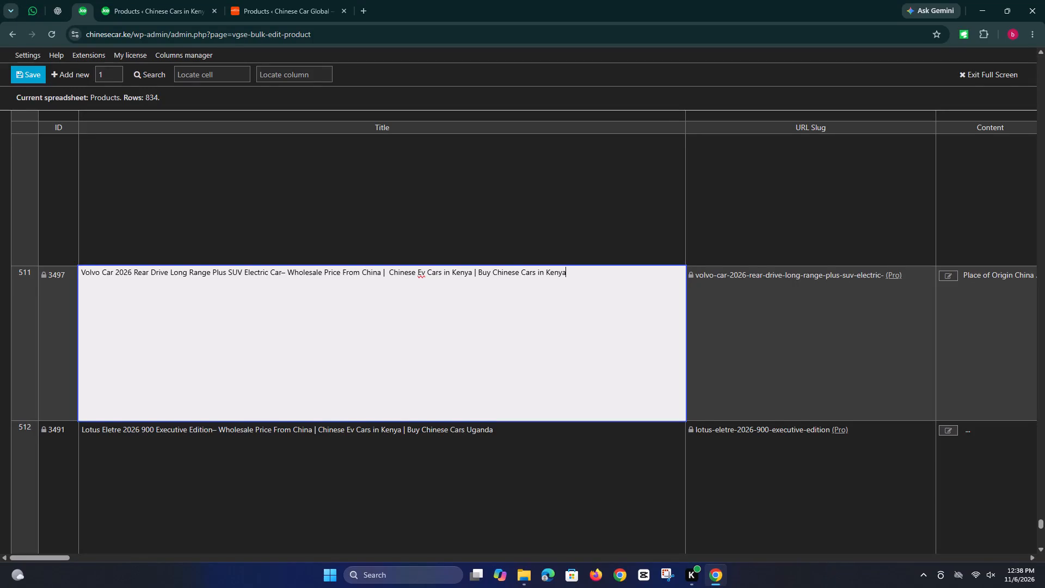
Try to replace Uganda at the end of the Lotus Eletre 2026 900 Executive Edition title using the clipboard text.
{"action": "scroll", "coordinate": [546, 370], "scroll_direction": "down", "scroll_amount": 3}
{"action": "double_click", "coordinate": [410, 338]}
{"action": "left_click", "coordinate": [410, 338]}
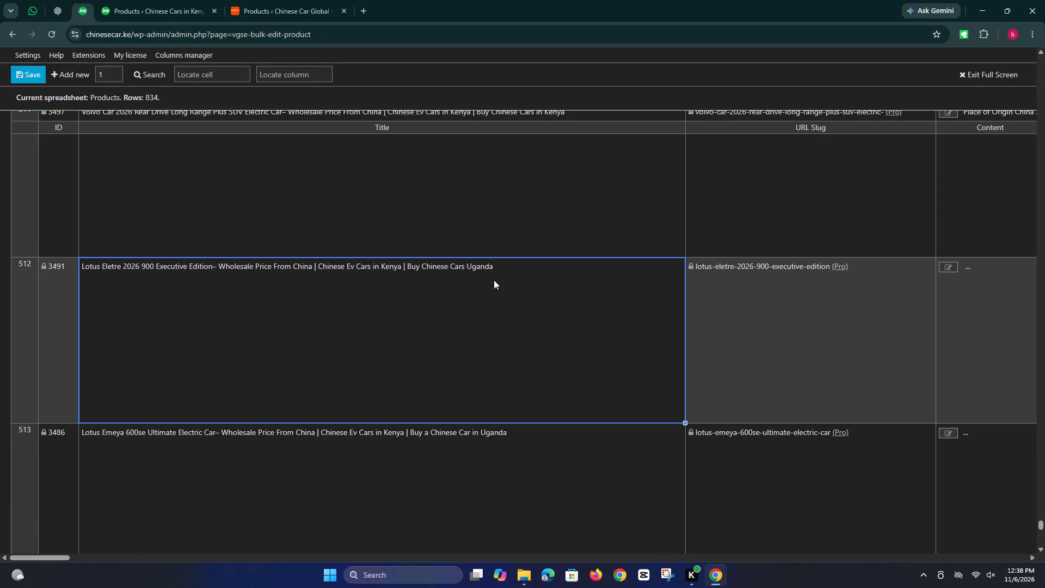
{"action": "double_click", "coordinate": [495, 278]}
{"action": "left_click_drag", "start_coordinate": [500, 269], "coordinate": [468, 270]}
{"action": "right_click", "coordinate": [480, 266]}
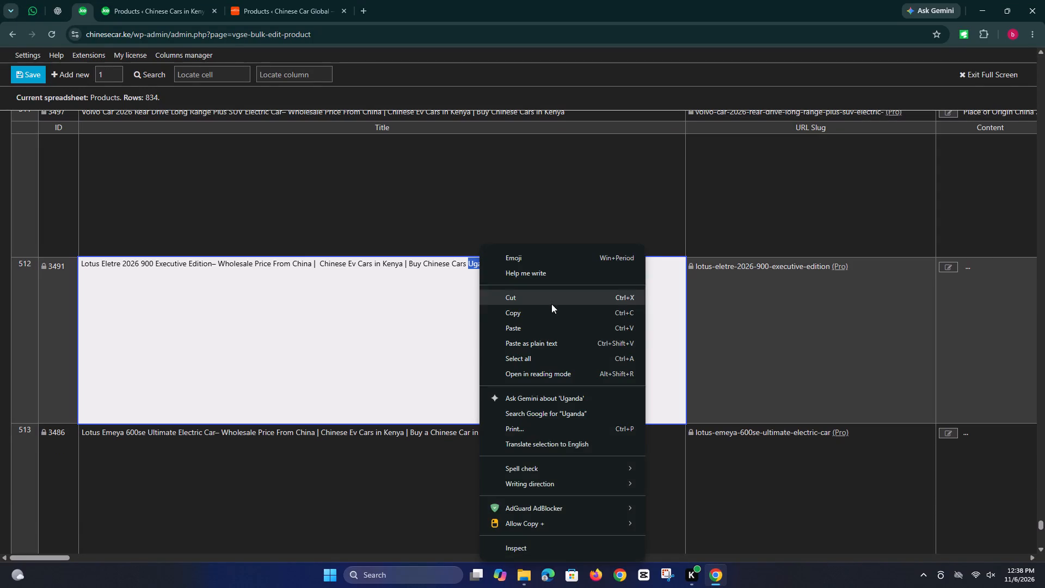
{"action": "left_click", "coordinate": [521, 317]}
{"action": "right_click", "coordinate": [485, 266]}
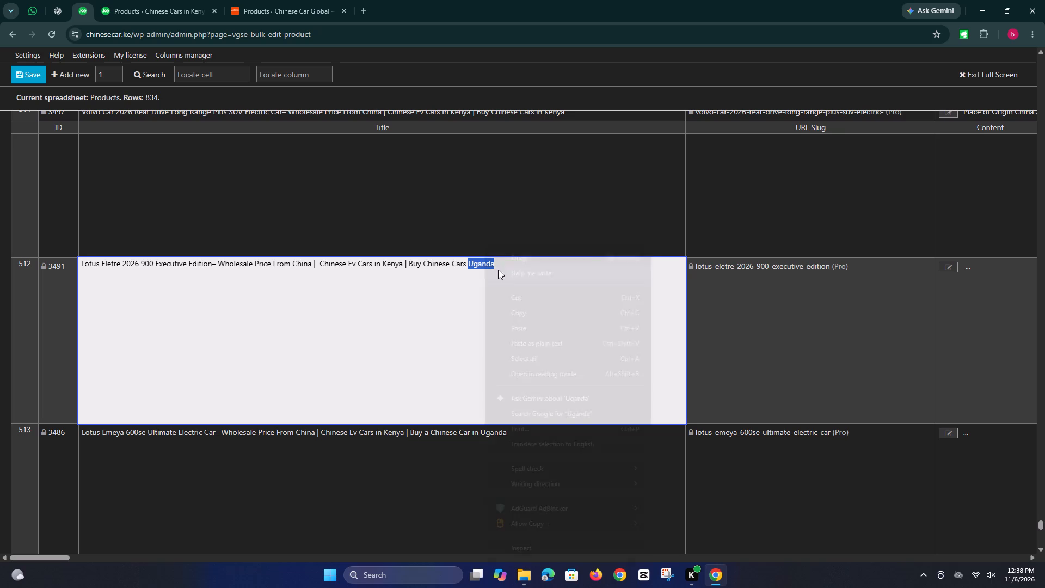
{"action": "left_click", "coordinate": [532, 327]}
Replace Uganda at the end of the Lotus Eletre 2026 900 Executive Edition title with Kenya copied from the Volvo Rear Drive Long Range Plus title.
{"action": "scroll", "coordinate": [545, 193], "scroll_direction": "up", "scroll_amount": 1}
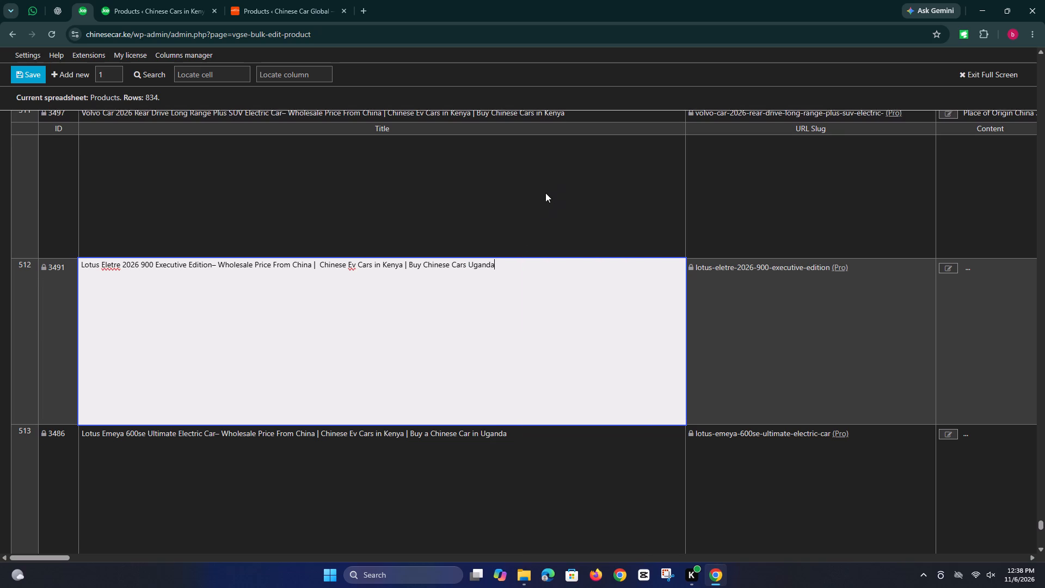
{"action": "scroll", "coordinate": [545, 193], "scroll_direction": "up", "scroll_amount": 1}
{"action": "double_click", "coordinate": [562, 238]}
{"action": "left_click_drag", "start_coordinate": [570, 220], "coordinate": [549, 223]}
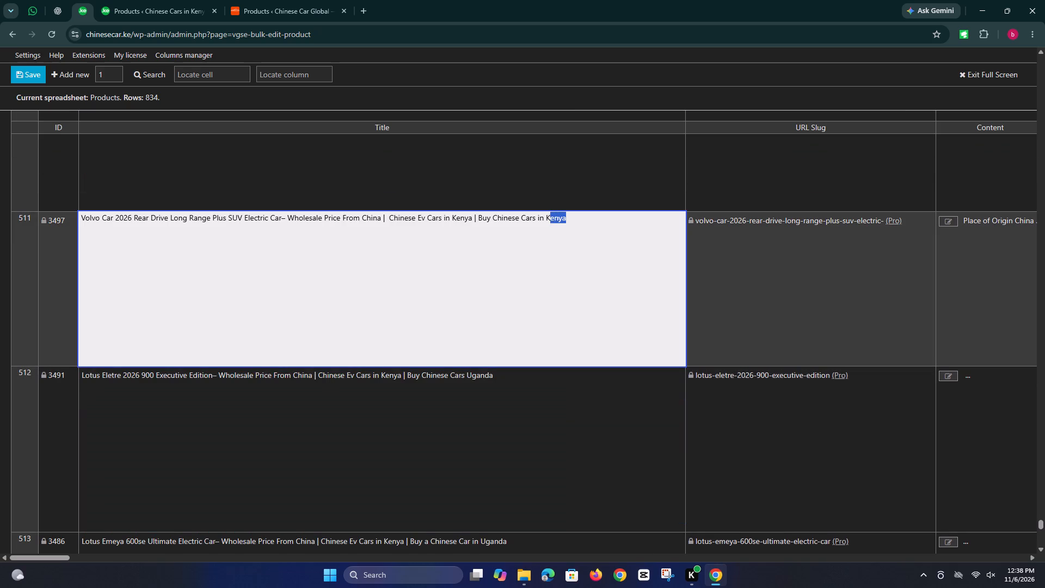
{"action": "left_click_drag", "start_coordinate": [549, 223], "coordinate": [546, 225]}
{"action": "right_click", "coordinate": [553, 219]}
{"action": "left_click", "coordinate": [597, 292]}
{"action": "scroll", "coordinate": [570, 309], "scroll_direction": "down", "scroll_amount": 2}
{"action": "triple_click", "coordinate": [422, 312]}
{"action": "left_click", "coordinate": [499, 261]}
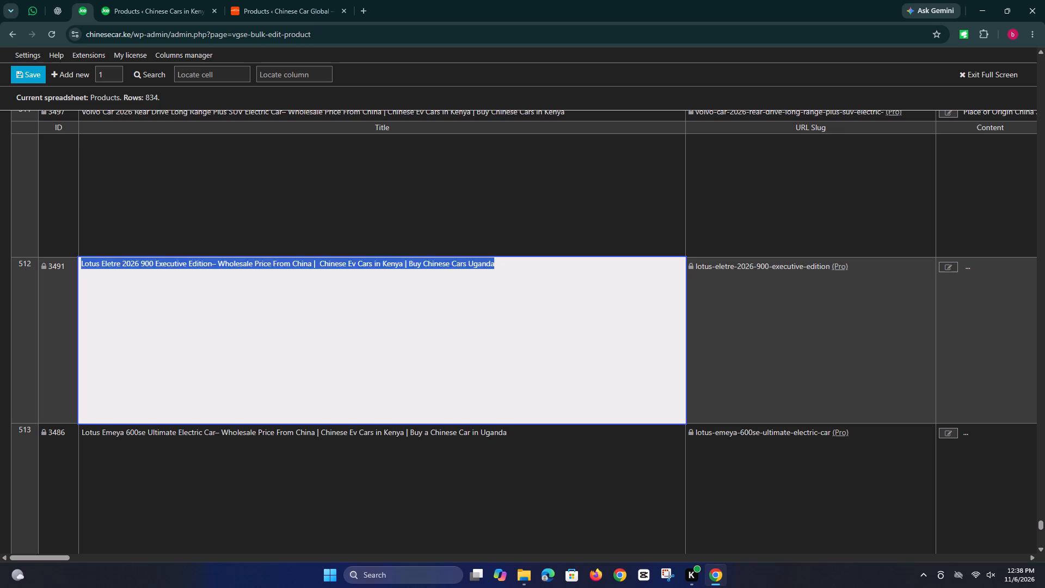
{"action": "left_click_drag", "start_coordinate": [500, 267], "coordinate": [470, 270]}
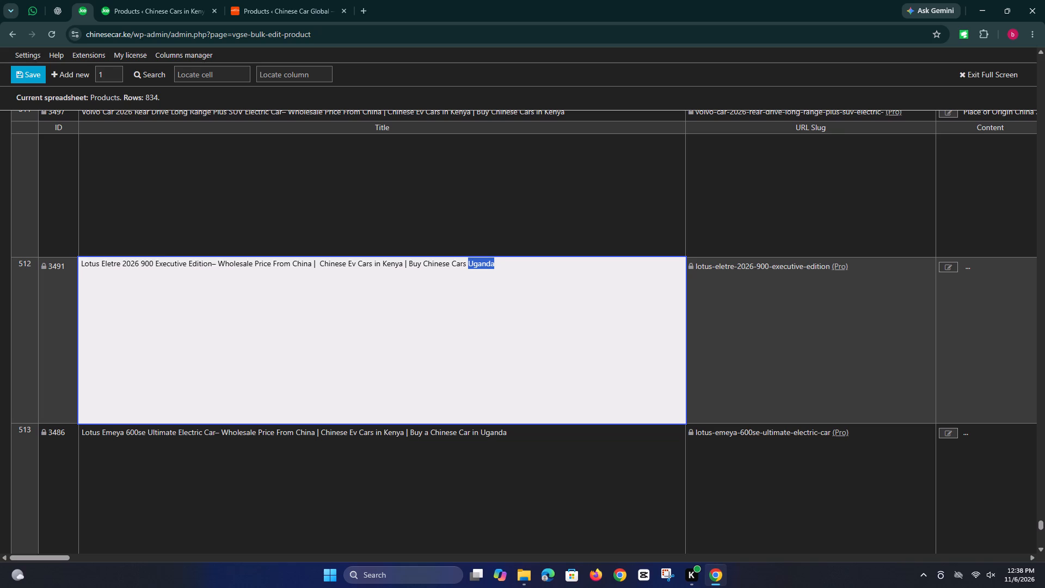
{"action": "right_click", "coordinate": [486, 265]}
{"action": "left_click", "coordinate": [525, 332]}
Replace Uganda at the end of the Lotus Emeya 600se Ultimate Electric Car title with the copied word Kenya.
{"action": "scroll", "coordinate": [521, 331], "scroll_direction": "down", "scroll_amount": 3}
{"action": "triple_click", "coordinate": [455, 350]}
{"action": "left_click_drag", "start_coordinate": [520, 271], "coordinate": [493, 271]}
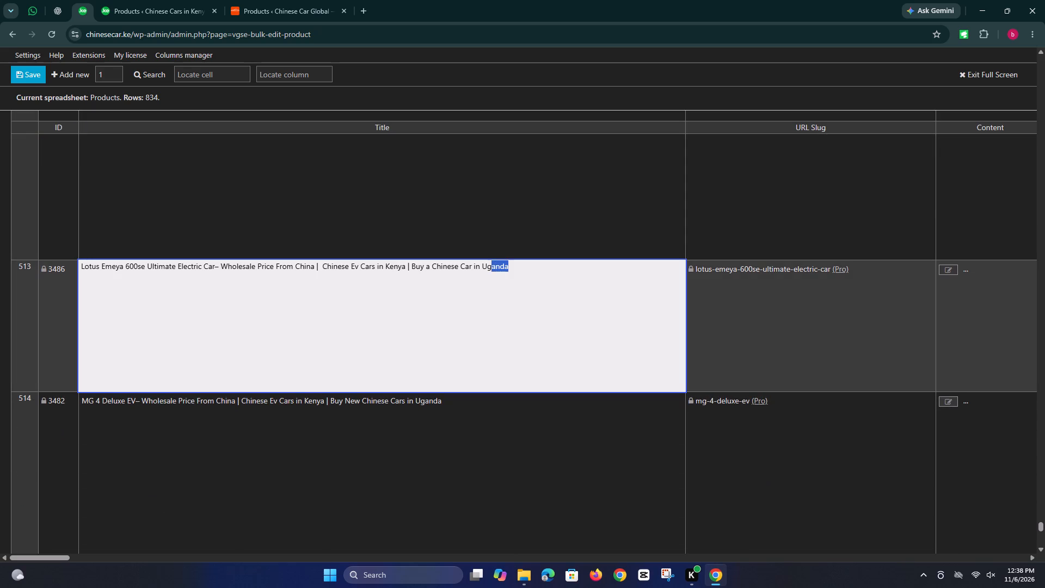
{"action": "left_click_drag", "start_coordinate": [493, 271], "coordinate": [484, 274]}
{"action": "right_click", "coordinate": [489, 265]}
{"action": "left_click", "coordinate": [527, 330]}
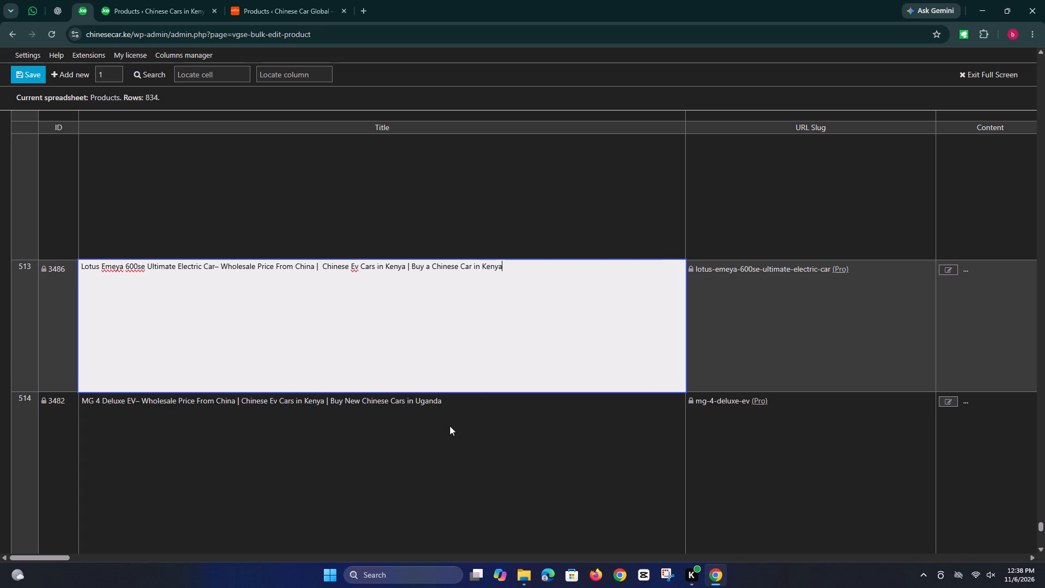
Replace Uganda at the end of the MG 4 Deluxe EV title with the copied word Kenya.
{"action": "double_click", "coordinate": [449, 427]}
{"action": "left_click_drag", "start_coordinate": [451, 383], "coordinate": [417, 385]}
{"action": "right_click", "coordinate": [428, 385]}
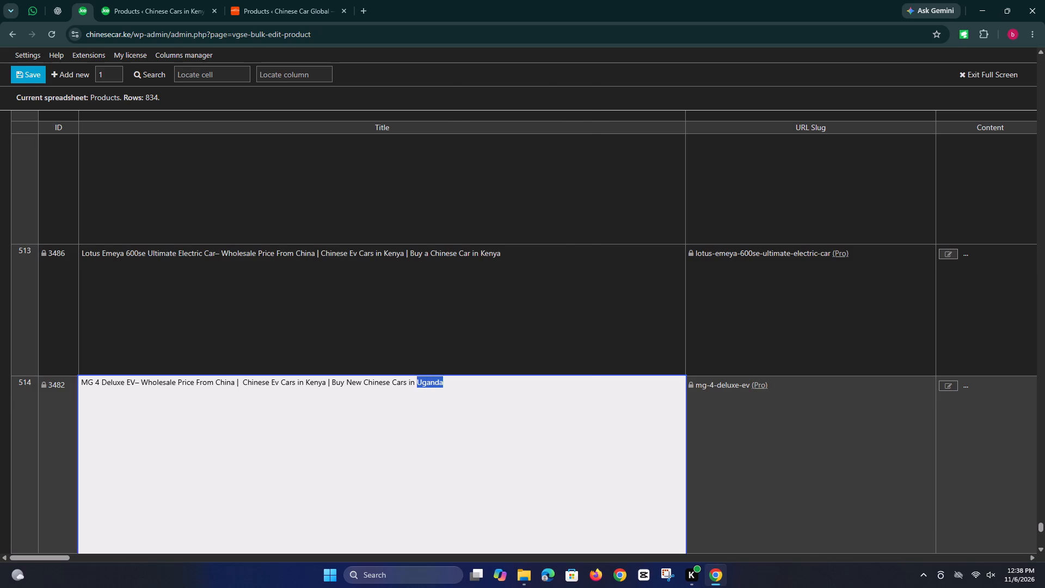
{"action": "left_click", "coordinate": [472, 152]}
Replace Uganda at the end of the MG 5 Manual Luxury 2026 title with the copied word Kenya.
{"action": "scroll", "coordinate": [462, 346], "scroll_direction": "down", "scroll_amount": 2}
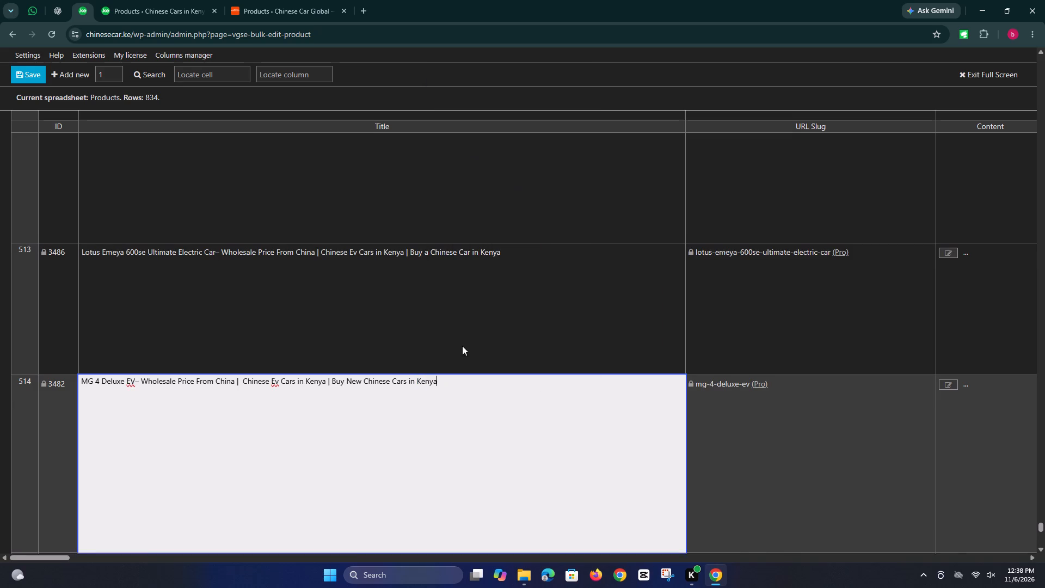
{"action": "scroll", "coordinate": [462, 346], "scroll_direction": "down", "scroll_amount": 2}
{"action": "triple_click", "coordinate": [466, 373]}
{"action": "left_click_drag", "start_coordinate": [468, 345], "coordinate": [446, 345]}
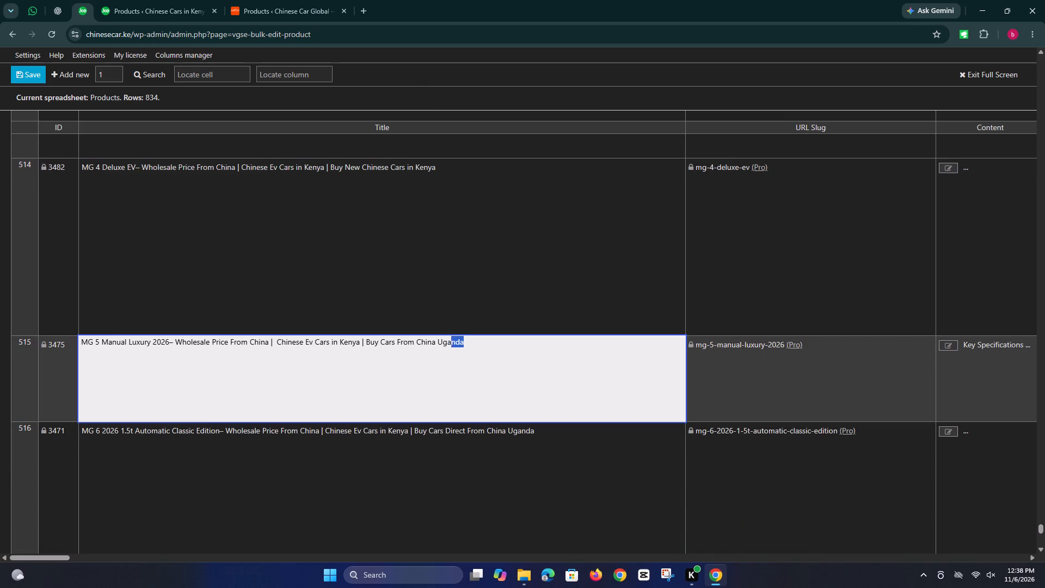
{"action": "left_click_drag", "start_coordinate": [446, 345], "coordinate": [439, 348]}
{"action": "right_click", "coordinate": [449, 344]}
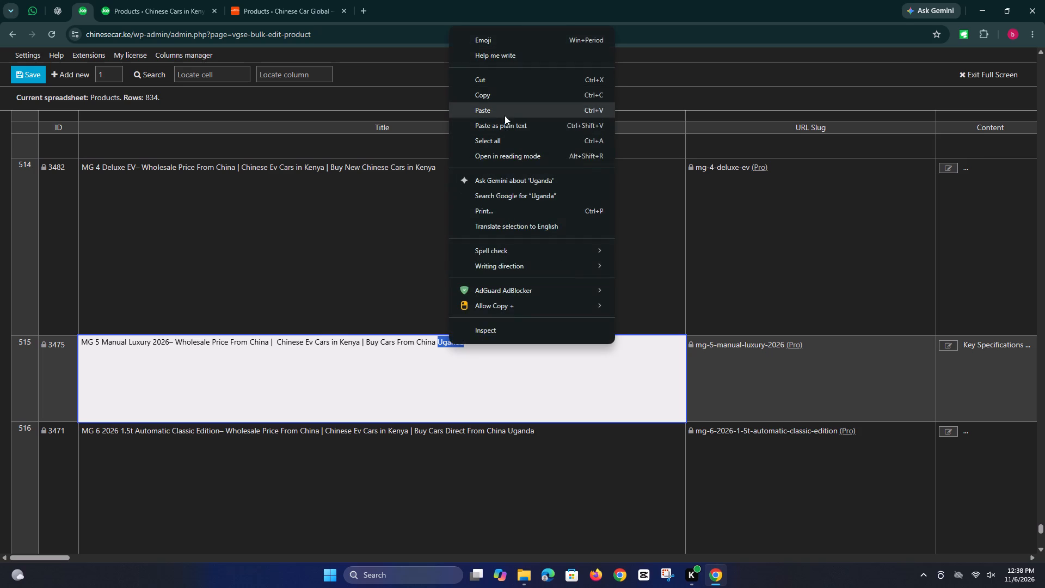
{"action": "left_click", "coordinate": [495, 114]}
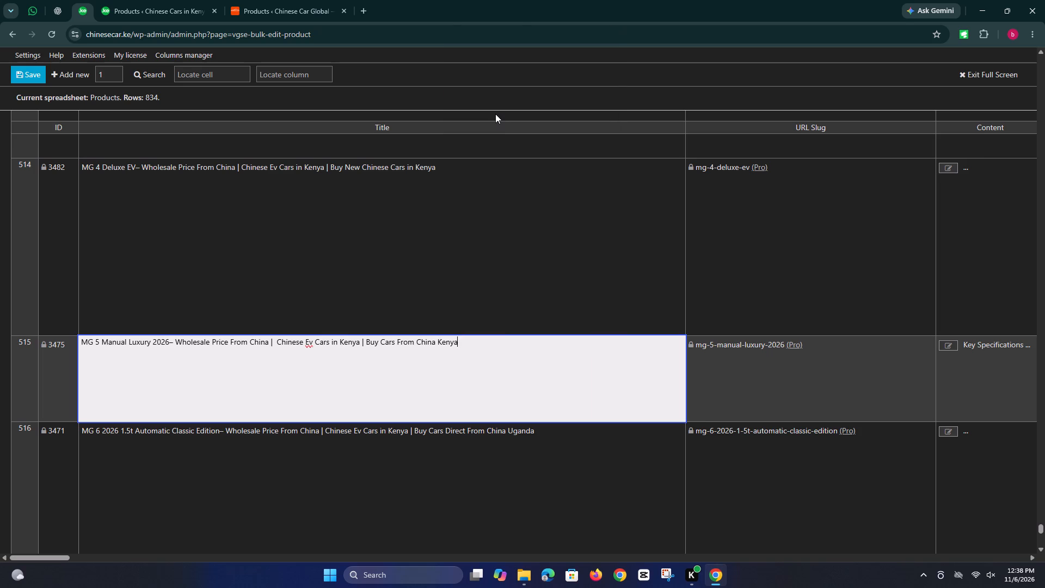
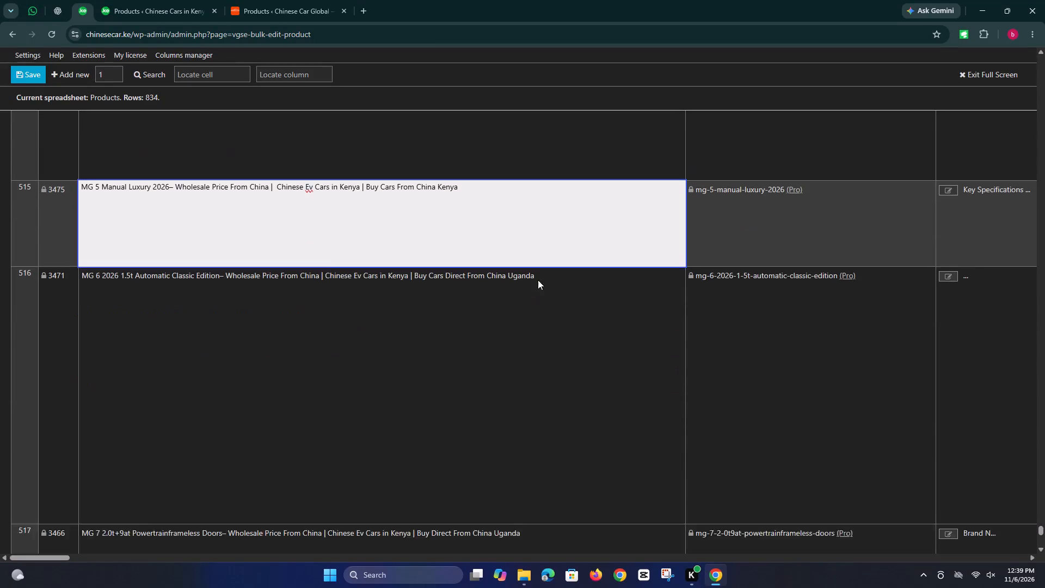
Replace Uganda at the end of the MG 6 2026 1.5t Automatic Classic Edition title with the copied word Kenya.
{"action": "triple_click", "coordinate": [495, 258]}
{"action": "left_click_drag", "start_coordinate": [545, 216], "coordinate": [512, 219]}
{"action": "right_click", "coordinate": [520, 212]}
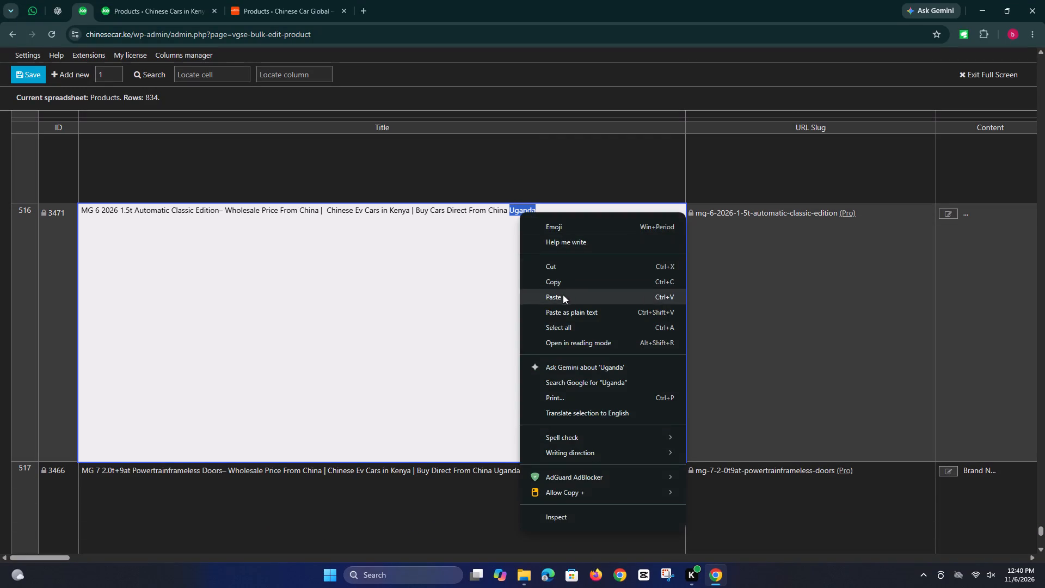
{"action": "left_click", "coordinate": [562, 296]}
Replace Uganda at the end of the MG 7 2.0t+9at Powertrainframeless Doors title with the copied word Kenya.
{"action": "scroll", "coordinate": [532, 298], "scroll_direction": "down", "scroll_amount": 3}
{"action": "triple_click", "coordinate": [479, 328]}
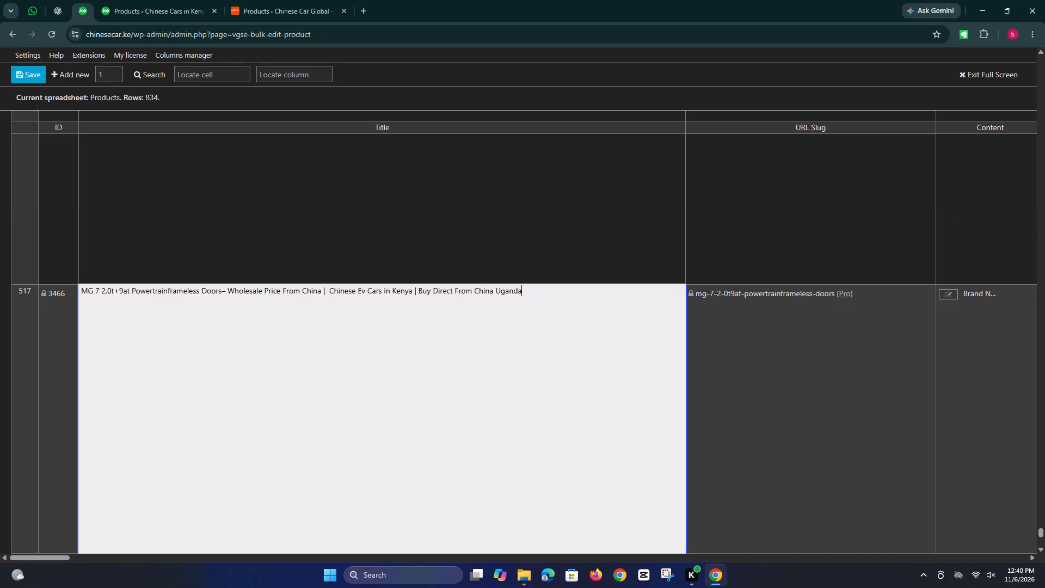
{"action": "left_click", "coordinate": [528, 293]}
{"action": "left_click_drag", "start_coordinate": [531, 293], "coordinate": [496, 293]}
{"action": "right_click", "coordinate": [505, 293]}
{"action": "left_click", "coordinate": [562, 327]}
Replace Uganda at the end of the MG Cyberster 2026 520km Legendary Four-Wheel Roadster title with the copied word Kenya.
{"action": "scroll", "coordinate": [536, 319], "scroll_direction": "down", "scroll_amount": 2}
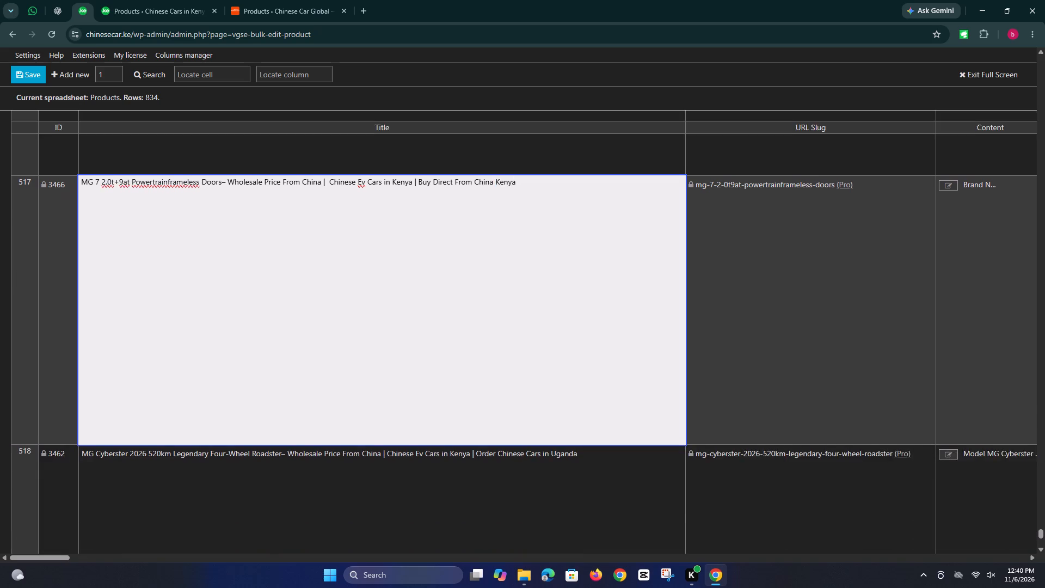
{"action": "scroll", "coordinate": [535, 314], "scroll_direction": "down", "scroll_amount": 3}
{"action": "triple_click", "coordinate": [550, 316]}
{"action": "left_click_drag", "start_coordinate": [584, 285], "coordinate": [564, 293]}
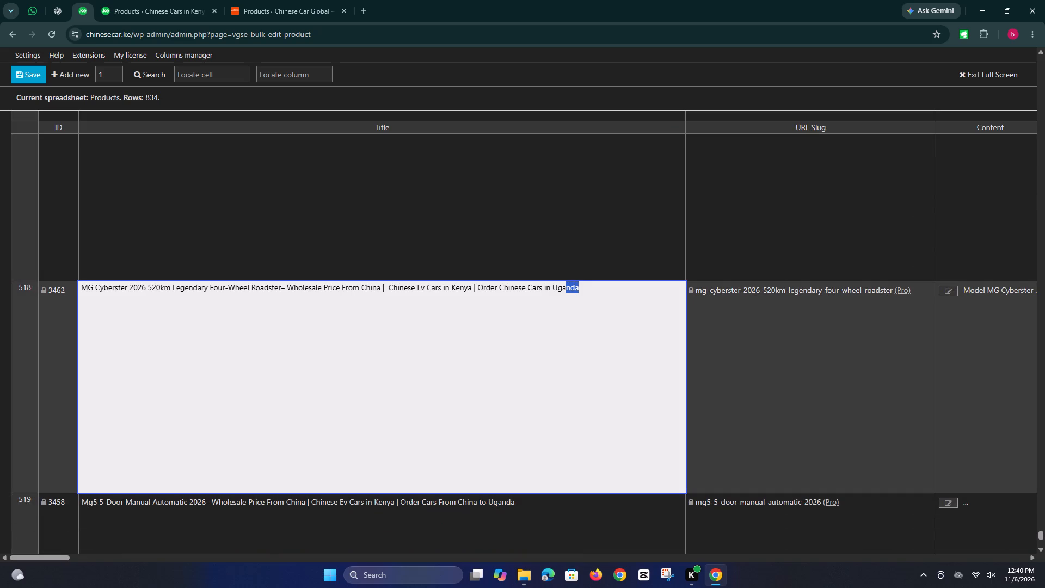
{"action": "left_click_drag", "start_coordinate": [564, 293], "coordinate": [555, 296]}
{"action": "right_click", "coordinate": [565, 289]}
{"action": "left_click", "coordinate": [595, 333]}
Replace Uganda at the end of the Mg5 5-Door Manual Automatic 2026 title with the copied word Kenya.
{"action": "scroll", "coordinate": [571, 321], "scroll_direction": "down", "scroll_amount": 4}
{"action": "triple_click", "coordinate": [475, 303]}
{"action": "left_click", "coordinate": [518, 285]}
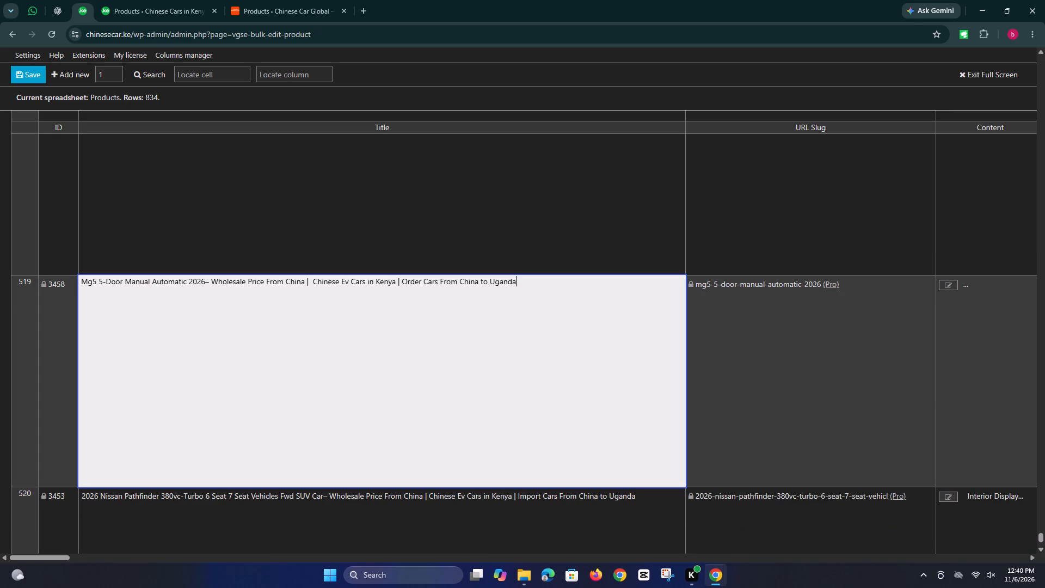
{"action": "left_click_drag", "start_coordinate": [522, 284], "coordinate": [490, 289]}
{"action": "right_click", "coordinate": [502, 284]}
{"action": "left_click", "coordinate": [546, 329]}
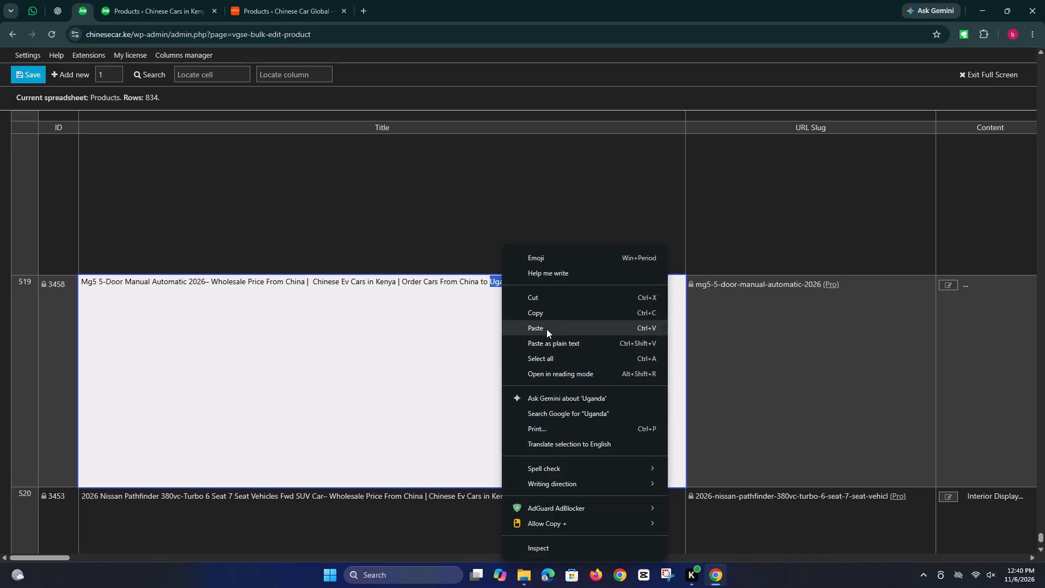
Replace Uganda at the end of the 2026 Nissan Pathfinder 380vc-Turbo title with the copied word Kenya.
{"action": "scroll", "coordinate": [538, 326], "scroll_direction": "down", "scroll_amount": 5}
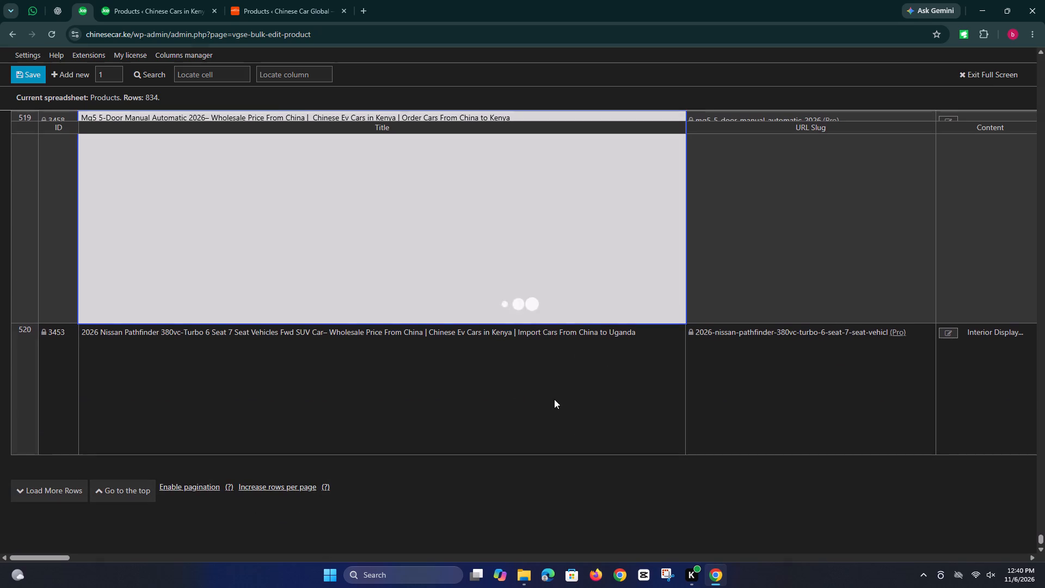
{"action": "left_click", "coordinate": [598, 375]}
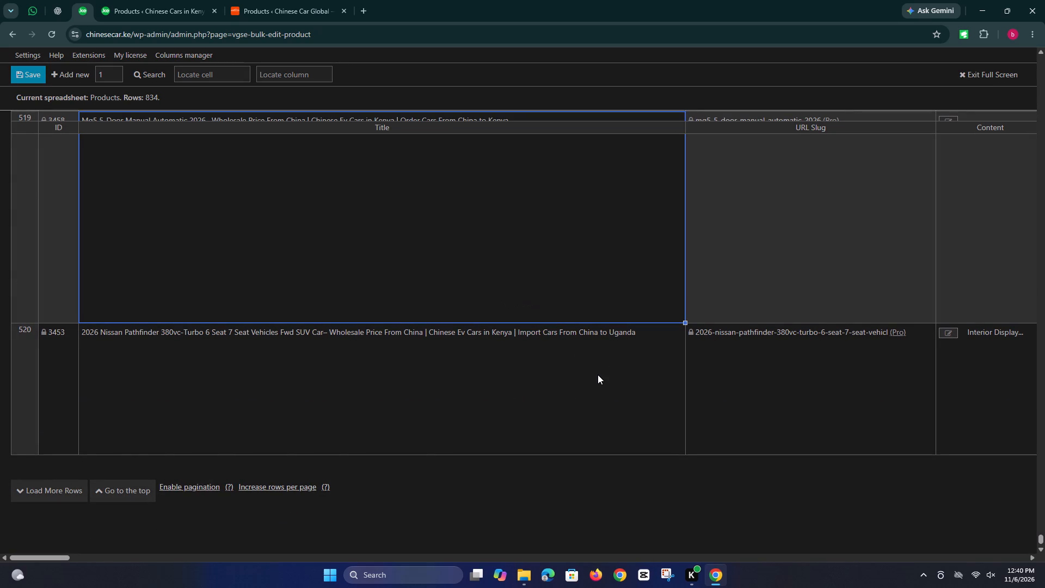
{"action": "triple_click", "coordinate": [581, 371]}
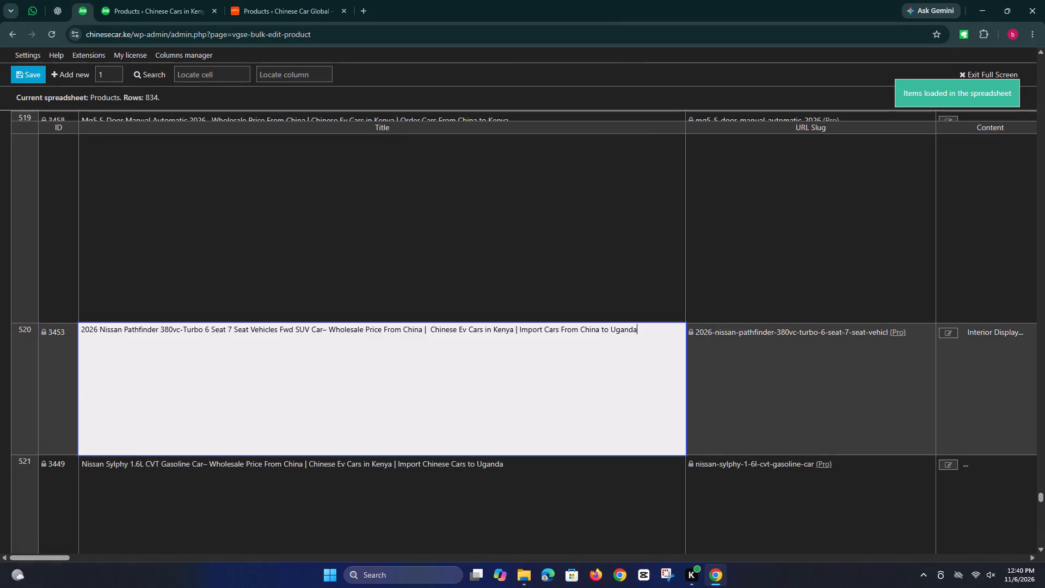
{"action": "left_click_drag", "start_coordinate": [640, 330], "coordinate": [611, 332]}
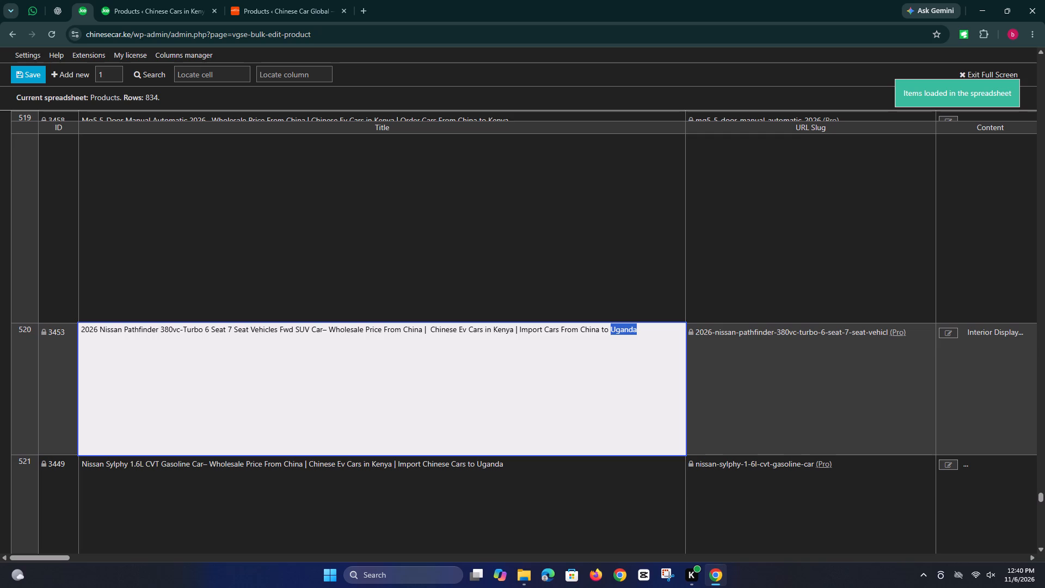
{"action": "right_click", "coordinate": [621, 330]}
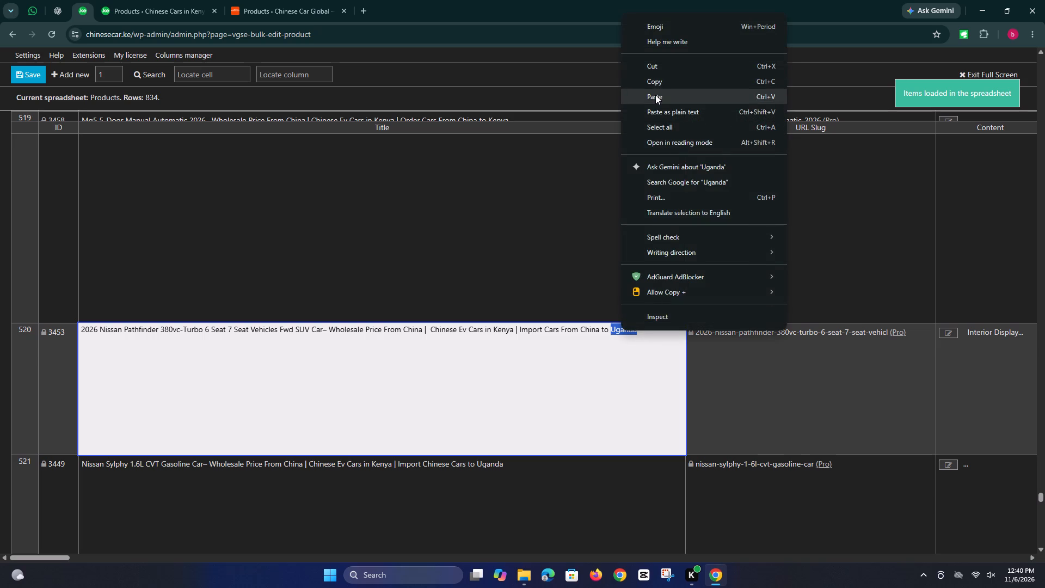
{"action": "left_click", "coordinate": [655, 95]}
Replace Uganda at the end of the Nissan Sylphy 1.6L CVT Gasoline Car title with the copied word Kenya.
{"action": "scroll", "coordinate": [528, 298], "scroll_direction": "down", "scroll_amount": 2}
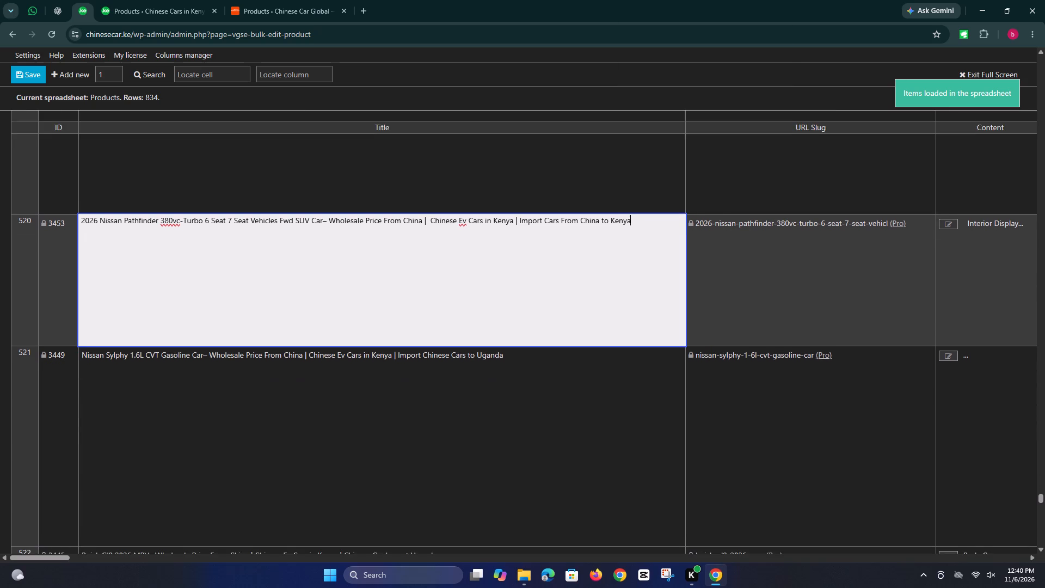
{"action": "scroll", "coordinate": [528, 298], "scroll_direction": "down", "scroll_amount": 3}
{"action": "triple_click", "coordinate": [481, 270]}
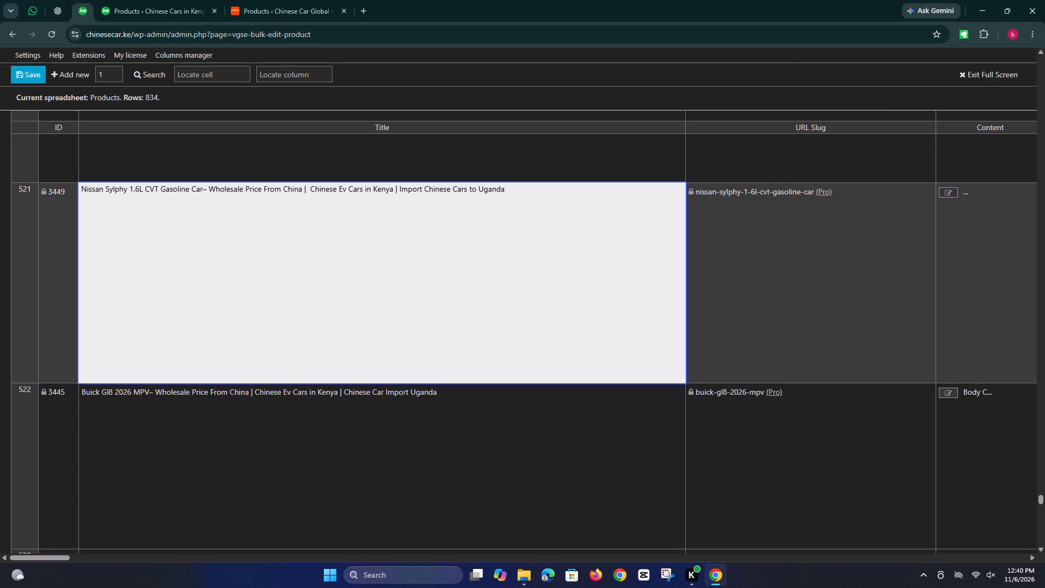
{"action": "left_click_drag", "start_coordinate": [509, 189], "coordinate": [479, 191]}
{"action": "right_click", "coordinate": [488, 190]}
{"action": "left_click", "coordinate": [529, 273]}
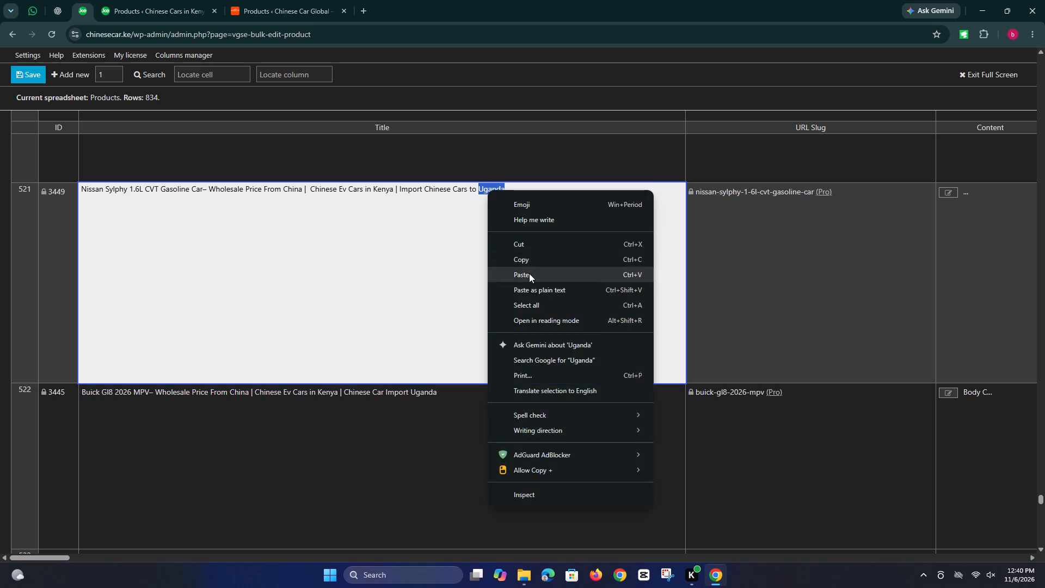
Replace Uganda at the end of the Buick Gl8 2026 MPV title with the copied word Kenya.
{"action": "scroll", "coordinate": [487, 261], "scroll_direction": "down", "scroll_amount": 3}
{"action": "triple_click", "coordinate": [374, 260]}
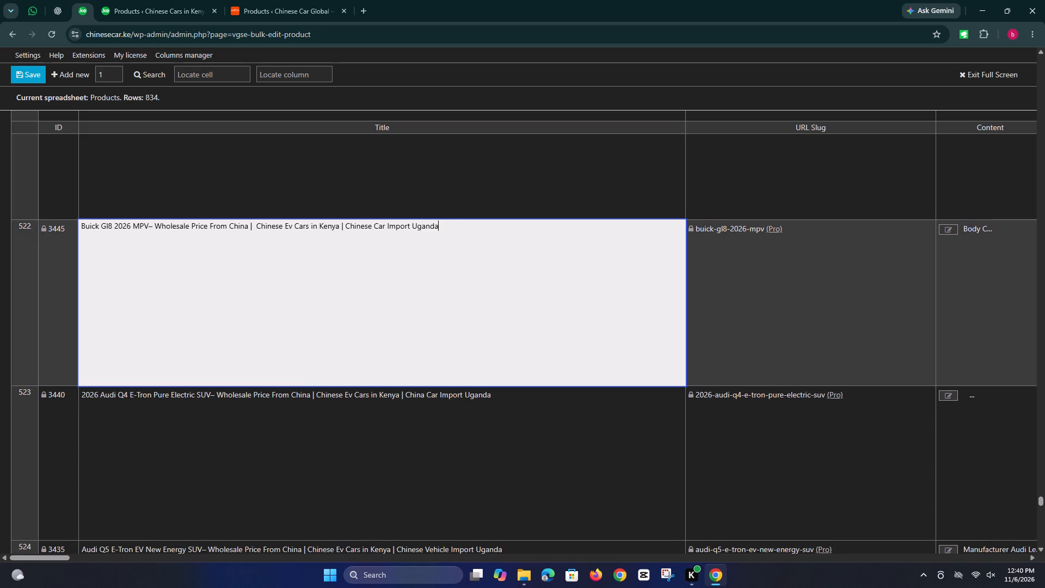
{"action": "left_click_drag", "start_coordinate": [444, 231], "coordinate": [413, 228]}
{"action": "right_click", "coordinate": [423, 226]}
{"action": "left_click", "coordinate": [474, 310]}
Replace Uganda at the end of the 2026 Audi Q4 E-Tron Pure Electric SUV title with the copied word Kenya.
{"action": "scroll", "coordinate": [475, 297], "scroll_direction": "down", "scroll_amount": 3}
{"action": "triple_click", "coordinate": [447, 288]}
{"action": "left_click_drag", "start_coordinate": [500, 236], "coordinate": [468, 238]}
{"action": "right_click", "coordinate": [477, 229]}
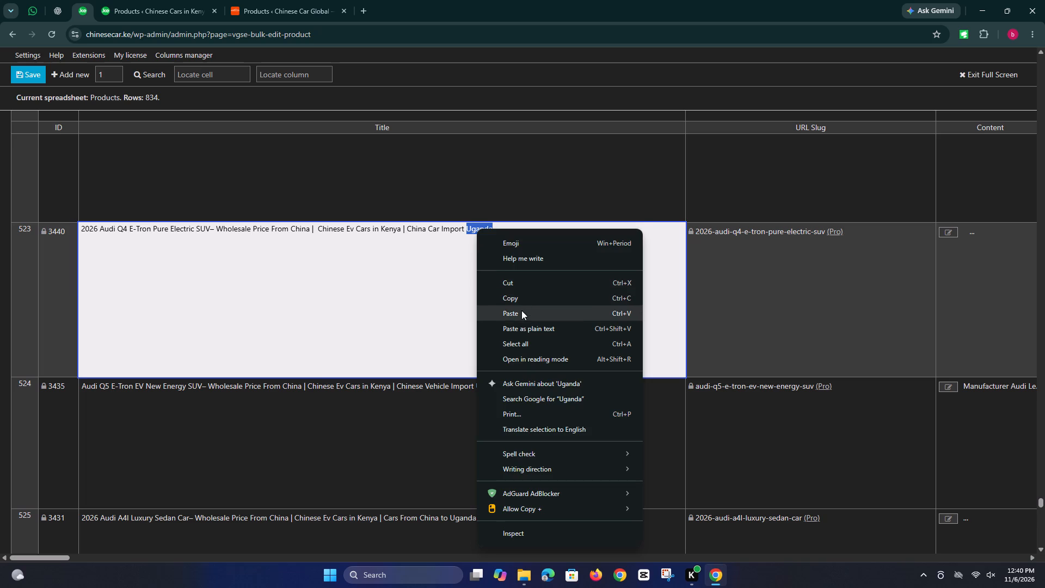
{"action": "left_click", "coordinate": [521, 310]}
Replace Uganda at the end of the Audi Q5 E-Tron EV New Energy SUV title with the copied word Kenya.
{"action": "scroll", "coordinate": [515, 297], "scroll_direction": "down", "scroll_amount": 3}
{"action": "triple_click", "coordinate": [487, 290]}
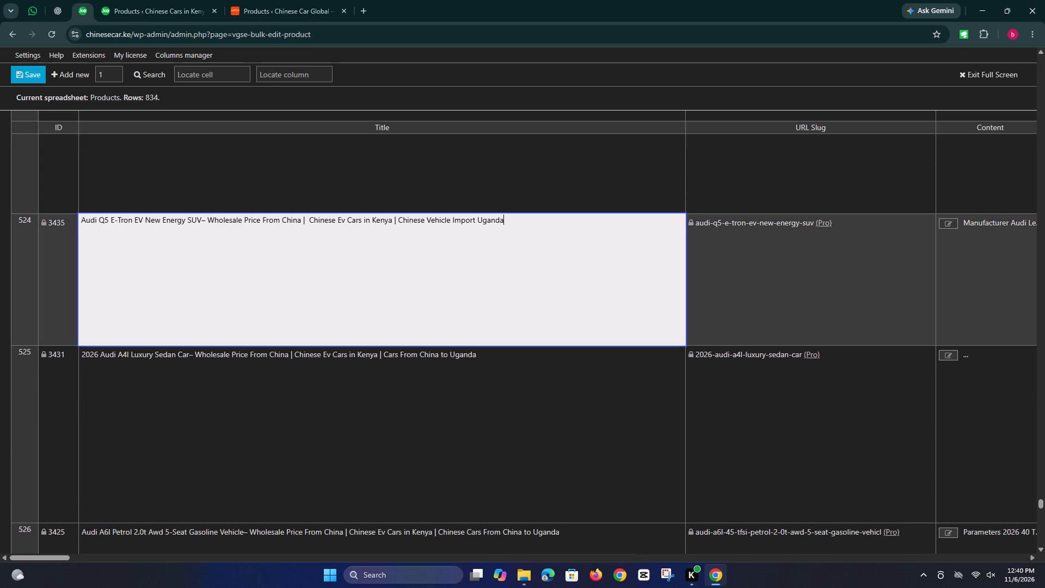
{"action": "left_click_drag", "start_coordinate": [509, 225], "coordinate": [479, 224]}
{"action": "right_click", "coordinate": [491, 220]}
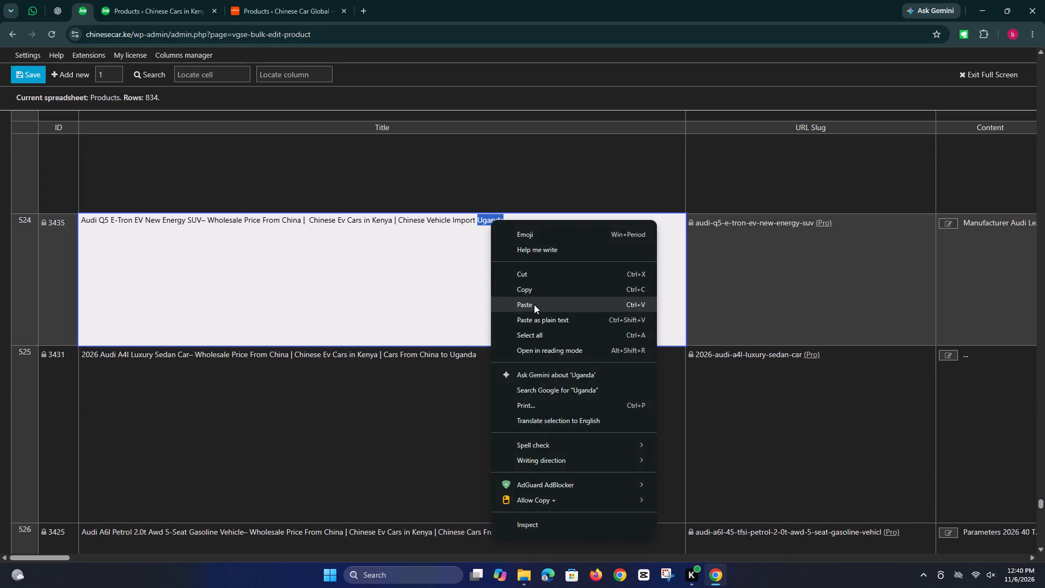
{"action": "left_click", "coordinate": [534, 305]}
Replace Uganda at the end of the 2026 Audi A4l Luxury Sedan Car title with the copied word Kenya.
{"action": "double_click", "coordinate": [478, 396]}
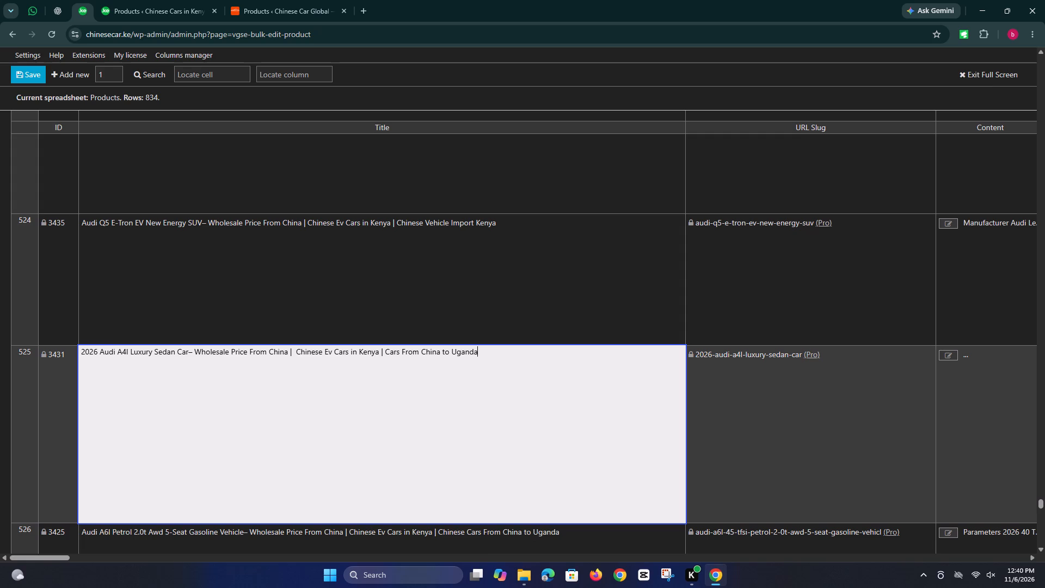
{"action": "left_click_drag", "start_coordinate": [490, 360], "coordinate": [454, 361]}
{"action": "right_click", "coordinate": [465, 353]}
{"action": "left_click", "coordinate": [502, 117]}
Replace Uganda at the end of the Audi A6l Petrol 2.0t Awd 5-Seat Gasoline Vehicle title with the copied word Kenya.
{"action": "scroll", "coordinate": [513, 342], "scroll_direction": "down", "scroll_amount": 6}
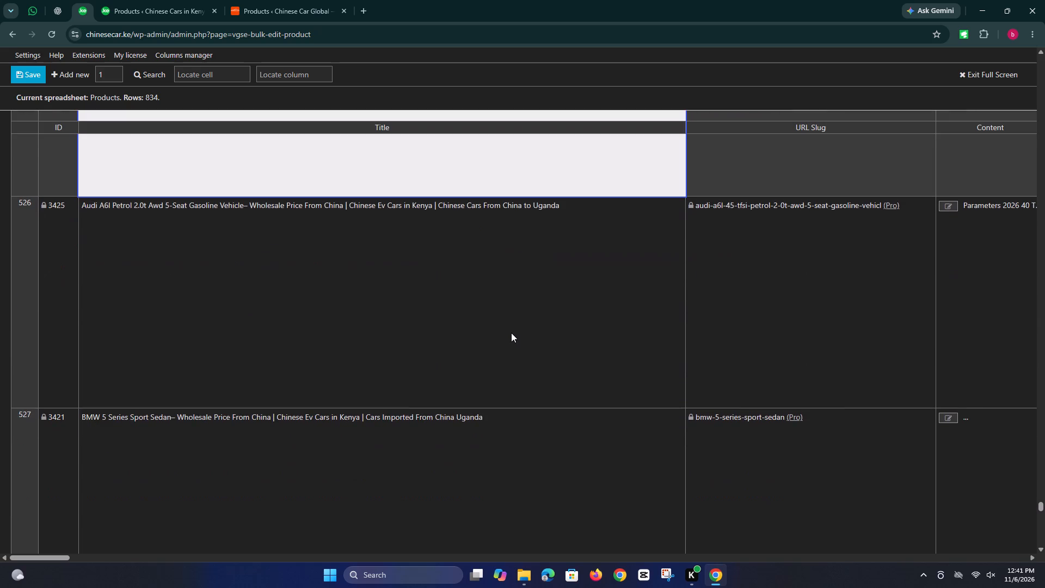
{"action": "triple_click", "coordinate": [501, 313]}
{"action": "left_click_drag", "start_coordinate": [567, 207], "coordinate": [536, 207]}
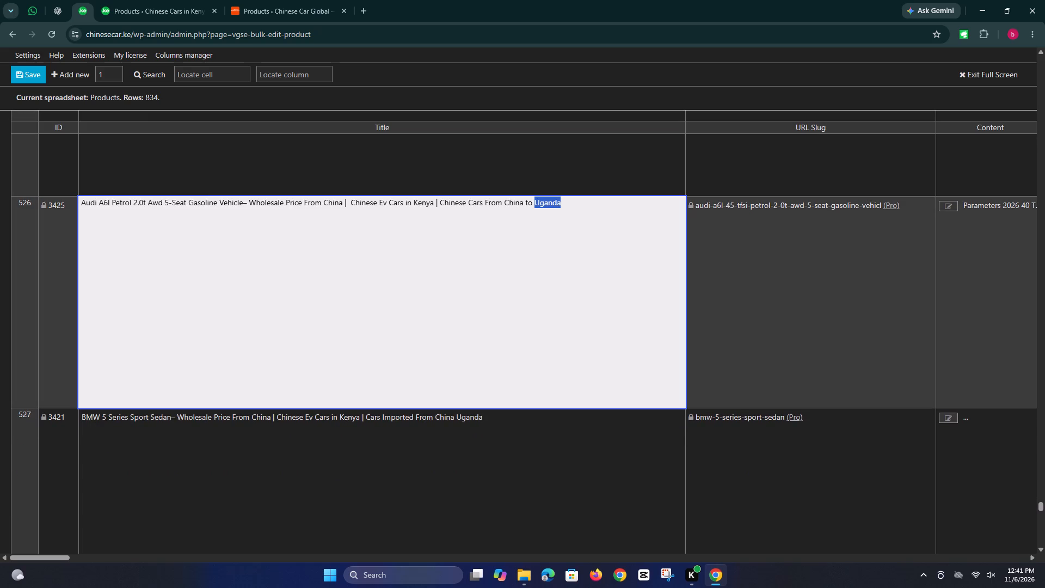
{"action": "left_click_drag", "start_coordinate": [536, 207], "coordinate": [535, 207]}
{"action": "right_click", "coordinate": [545, 203]}
{"action": "left_click", "coordinate": [595, 288]}
Replace Uganda at the end of the BMW 5 Series Sport Sedan title with the copied word Kenya.
{"action": "double_click", "coordinate": [464, 452]}
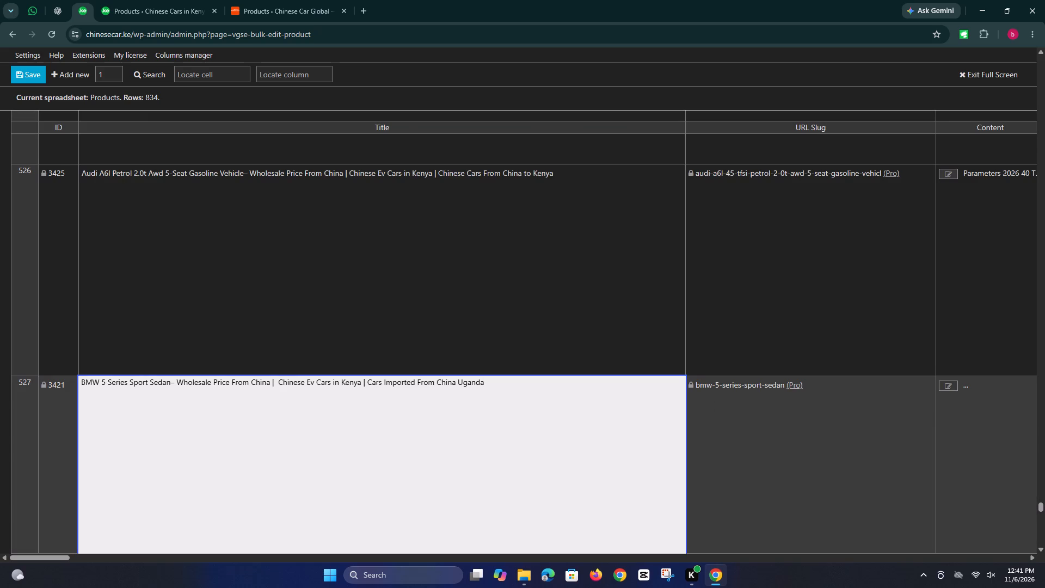
{"action": "left_click_drag", "start_coordinate": [498, 388], "coordinate": [459, 390]}
{"action": "right_click", "coordinate": [468, 383]}
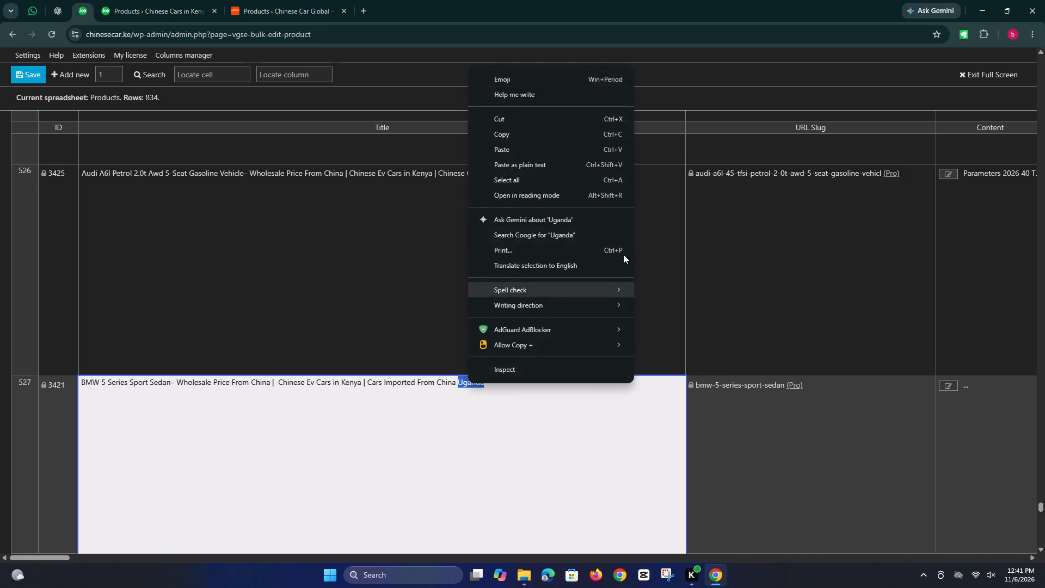
{"action": "double_click", "coordinate": [506, 149]}
Replace Uganda at the end of the BMW X5 Petrol Vehicle Midsize SUV 5-Seats title with the copied word Kenya.
{"action": "scroll", "coordinate": [563, 339], "scroll_direction": "down", "scroll_amount": 5}
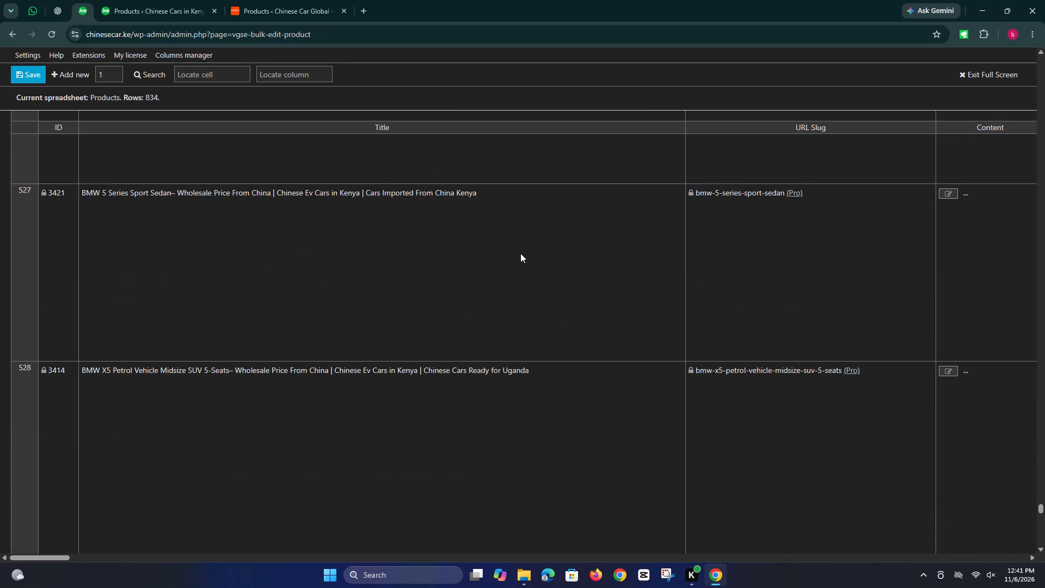
{"action": "scroll", "coordinate": [520, 253], "scroll_direction": "up", "scroll_amount": 4}
{"action": "scroll", "coordinate": [520, 253], "scroll_direction": "down", "scroll_amount": 3}
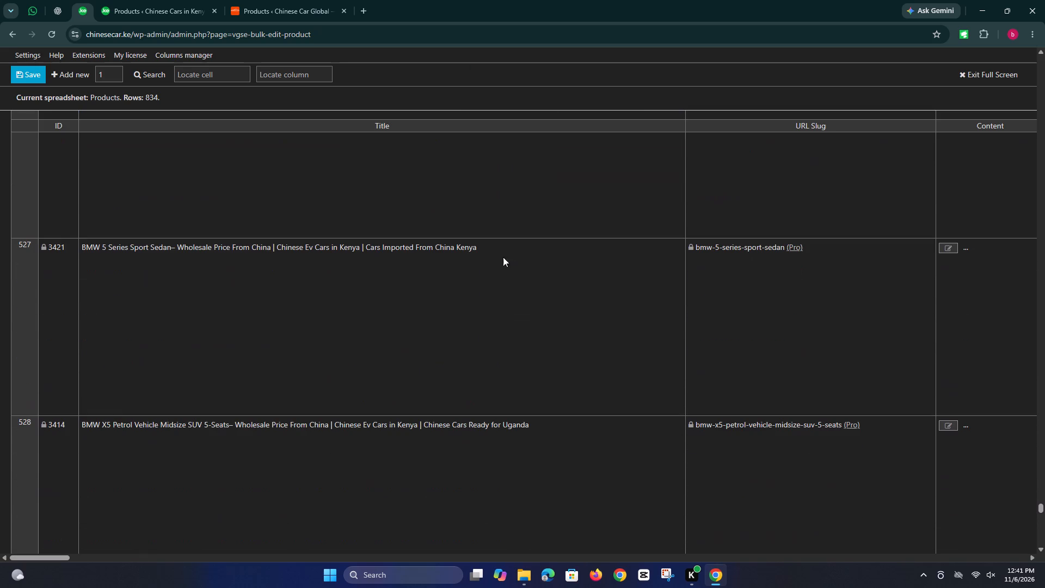
{"action": "double_click", "coordinate": [441, 282]}
{"action": "scroll", "coordinate": [545, 301], "scroll_direction": "down", "scroll_amount": 3}
{"action": "triple_click", "coordinate": [499, 308]}
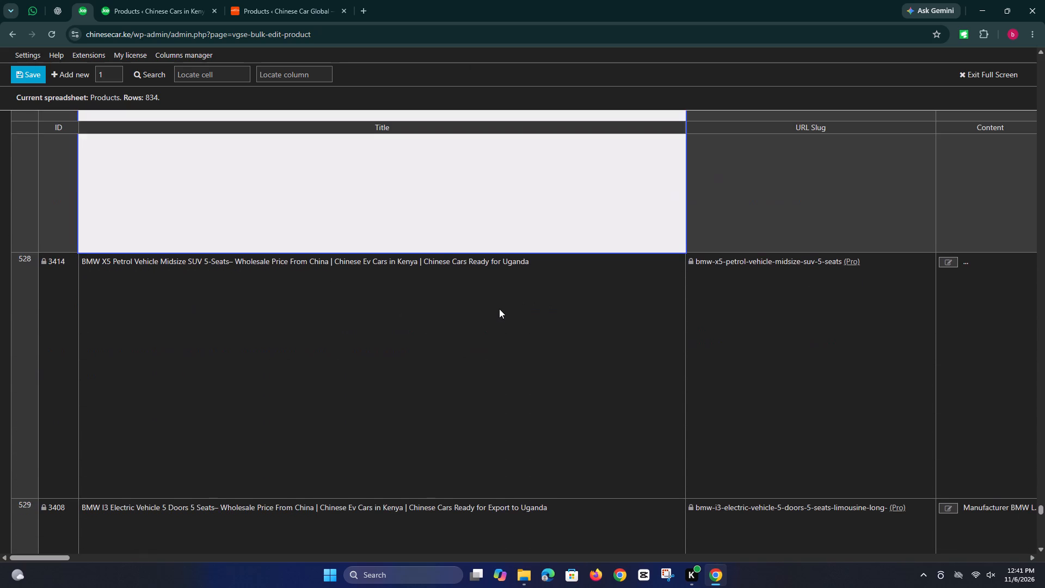
{"action": "left_click_drag", "start_coordinate": [537, 264], "coordinate": [505, 266]}
{"action": "right_click", "coordinate": [516, 260]}
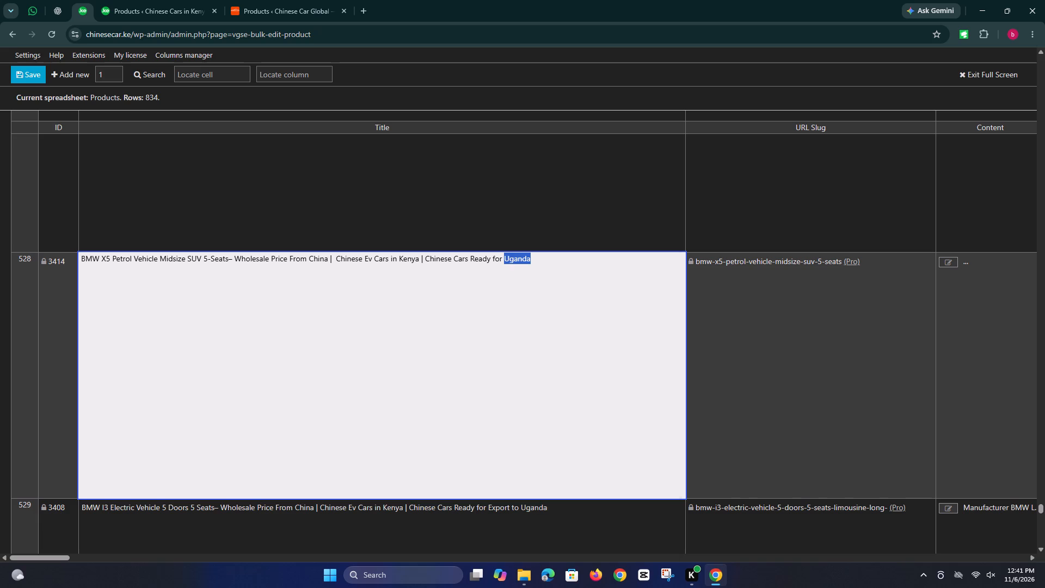
{"action": "left_click", "coordinate": [560, 331]}
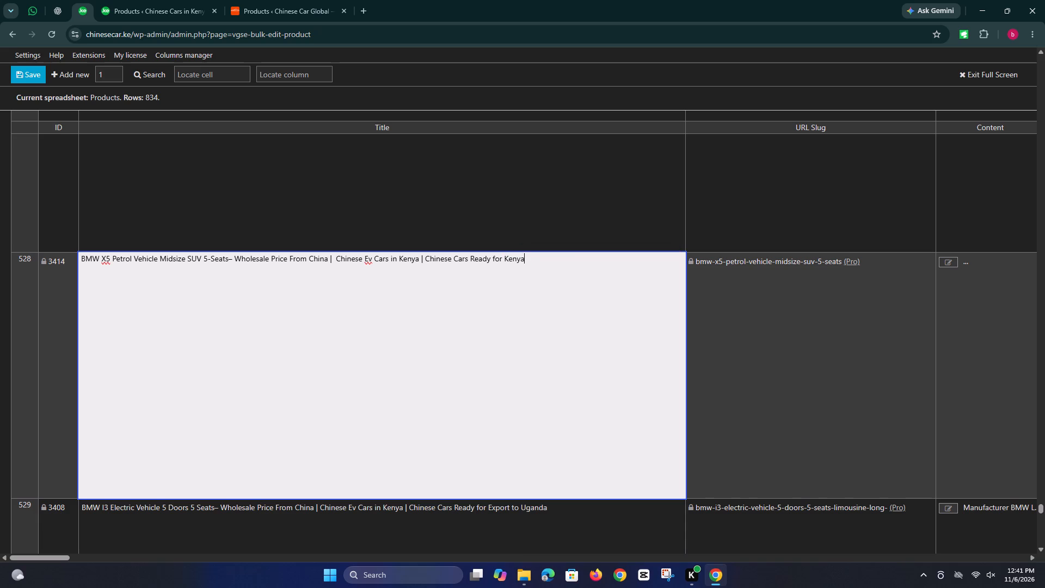
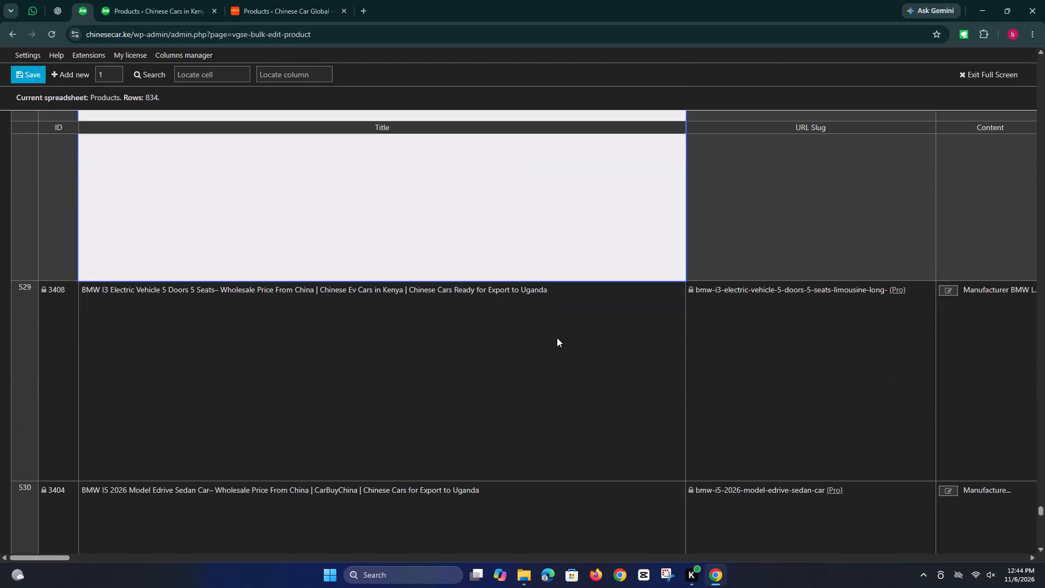
Replace Uganda at the end of the BMW I3 Electric Vehicle 5 Doors 5 Seats title with the copied word Kenya.
{"action": "left_click_drag", "start_coordinate": [558, 285], "coordinate": [531, 287]}
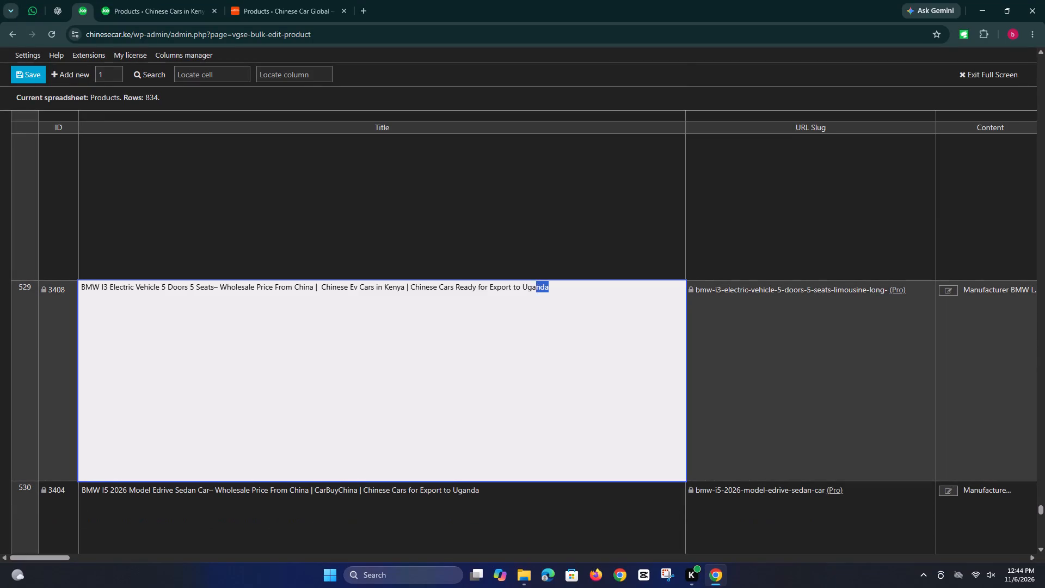
{"action": "left_click_drag", "start_coordinate": [531, 287], "coordinate": [524, 289]}
{"action": "right_click", "coordinate": [530, 287]}
{"action": "left_click", "coordinate": [574, 328]}
Replace Uganda at the end of the BMW I5 2026 Model Edrive Sedan Car title with the copied word Kenya.
{"action": "scroll", "coordinate": [574, 328], "scroll_direction": "down", "scroll_amount": 3}
{"action": "double_click", "coordinate": [477, 341]}
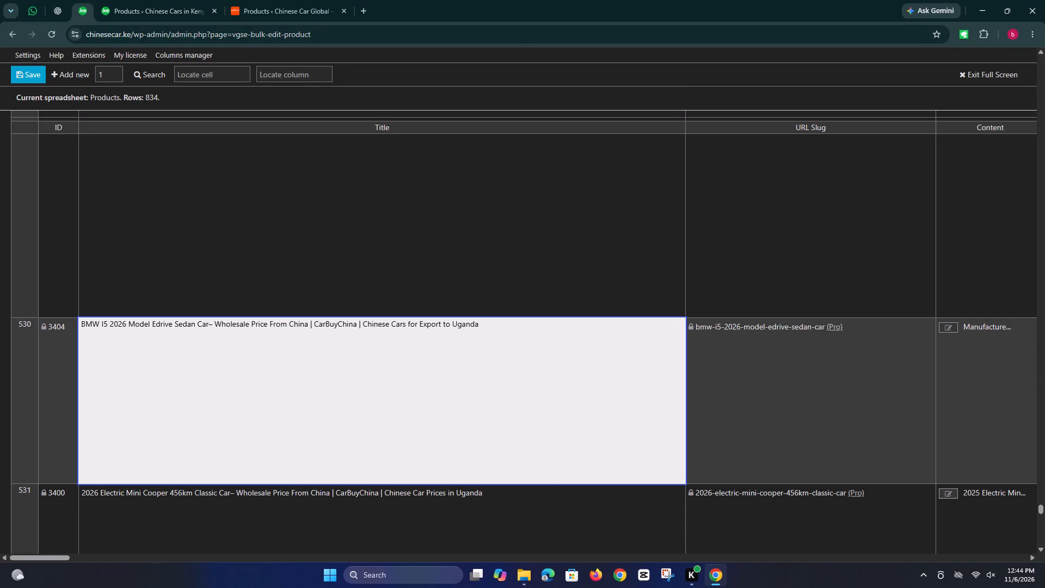
{"action": "left_click_drag", "start_coordinate": [483, 328], "coordinate": [454, 326]}
{"action": "right_click", "coordinate": [463, 323]}
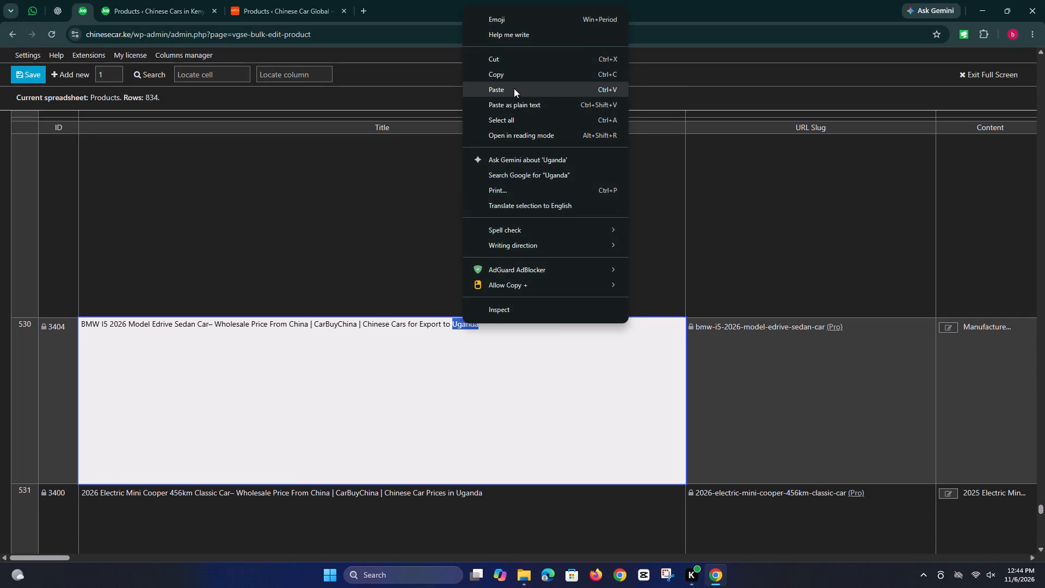
{"action": "left_click", "coordinate": [514, 89]}
Replace Uganda at the end of the 2026 Electric Mini Cooper 456km Classic Car title with the copied word Kenya.
{"action": "scroll", "coordinate": [516, 280], "scroll_direction": "down", "scroll_amount": 4}
{"action": "triple_click", "coordinate": [452, 309]}
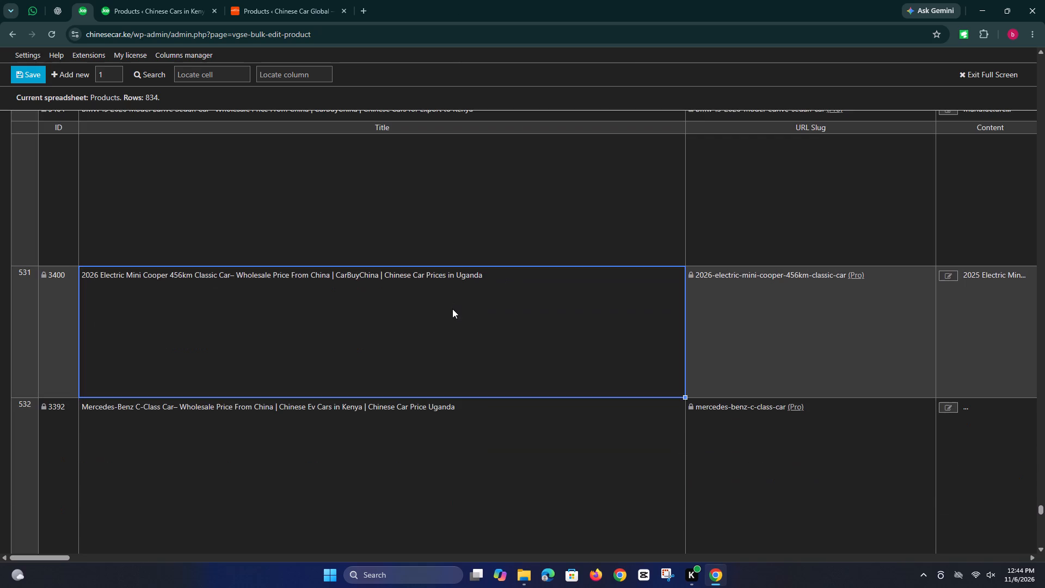
{"action": "left_click_drag", "start_coordinate": [493, 278], "coordinate": [457, 276]}
{"action": "right_click", "coordinate": [466, 272]}
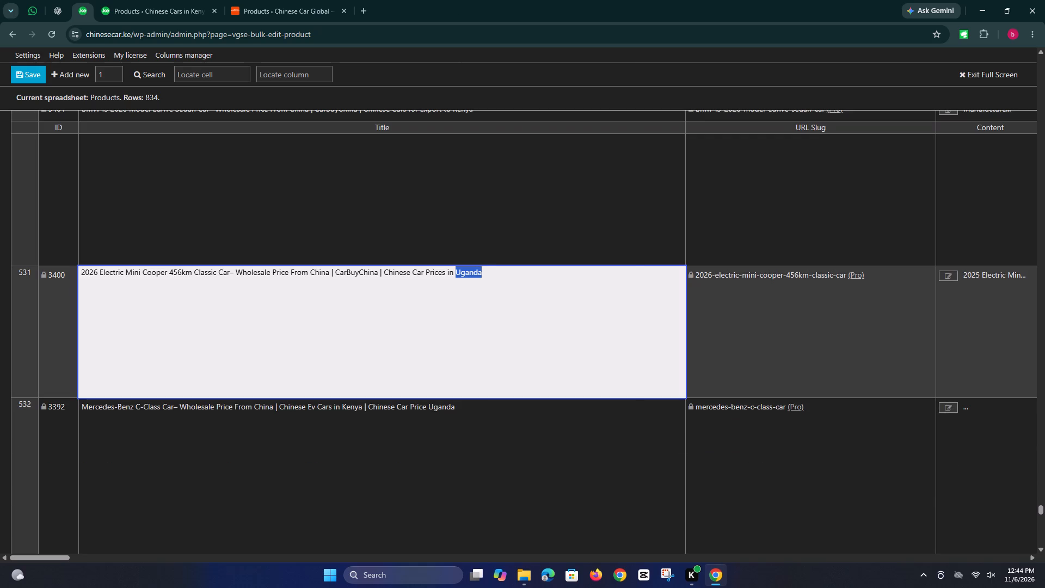
{"action": "right_click", "coordinate": [466, 272]}
{"action": "left_click", "coordinate": [519, 327]}
Replace Uganda at the end of the Mercedes-Benz C-Class Car title with the copied word Kenya.
{"action": "scroll", "coordinate": [515, 313], "scroll_direction": "down", "scroll_amount": 3}
{"action": "triple_click", "coordinate": [426, 279]}
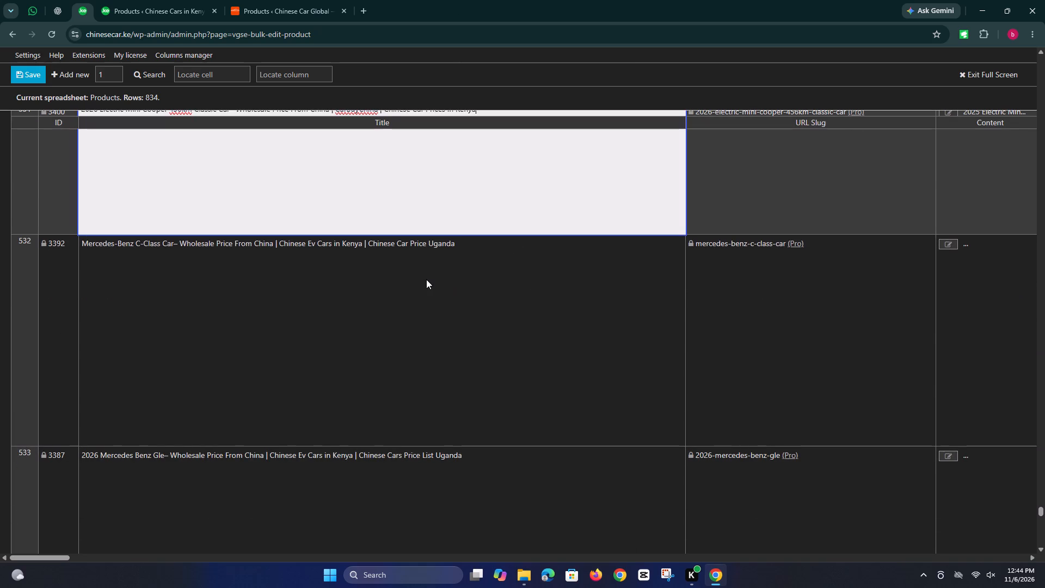
{"action": "left_click_drag", "start_coordinate": [465, 243], "coordinate": [432, 246]}
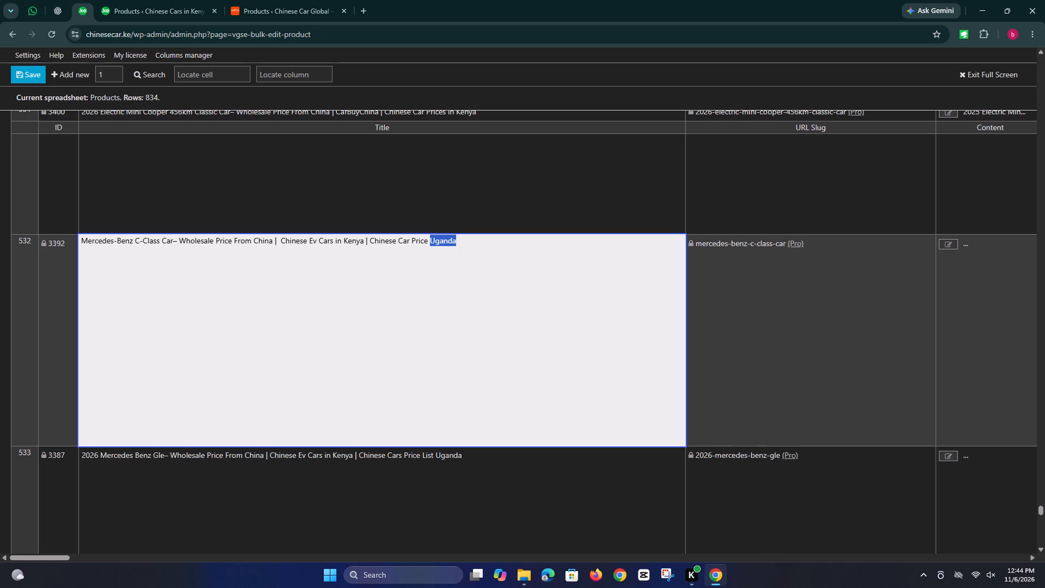
{"action": "right_click", "coordinate": [443, 244]}
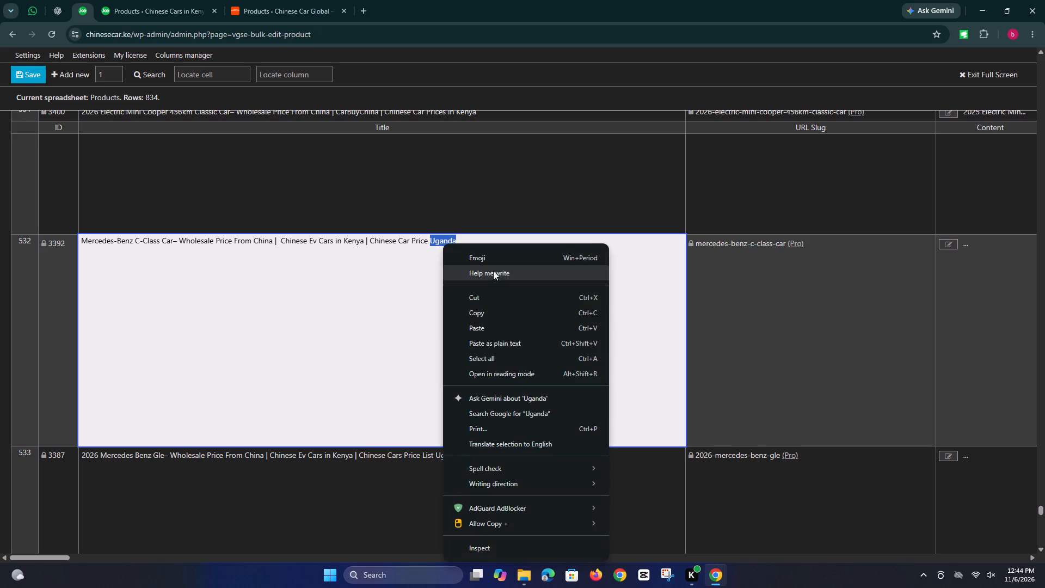
{"action": "left_click", "coordinate": [485, 329]}
Replace Uganda at the end of the 2026 Mercedes Benz Gle title with the copied word Kenya.
{"action": "scroll", "coordinate": [488, 320], "scroll_direction": "down", "scroll_amount": 4}
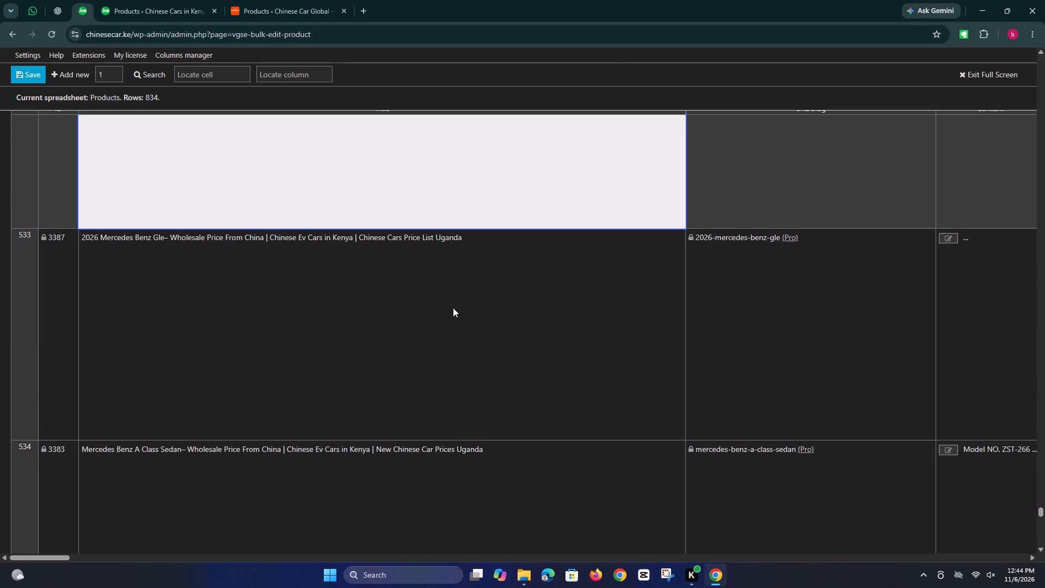
{"action": "triple_click", "coordinate": [453, 308]}
{"action": "left_click_drag", "start_coordinate": [480, 237], "coordinate": [440, 240]}
{"action": "left_click", "coordinate": [440, 240]}
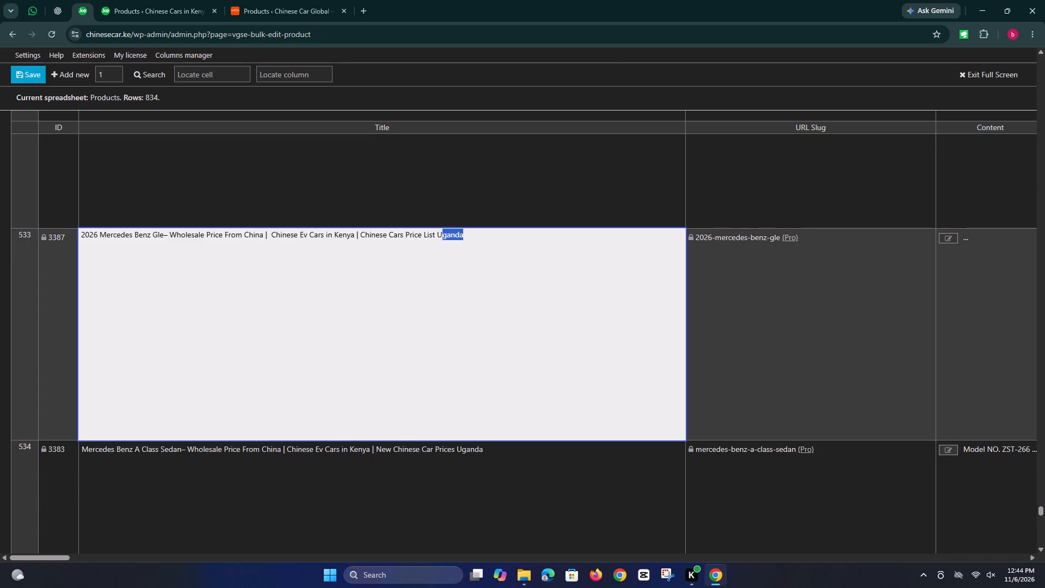
{"action": "left_click", "coordinate": [474, 240]}
{"action": "left_click_drag", "start_coordinate": [466, 234], "coordinate": [438, 236]}
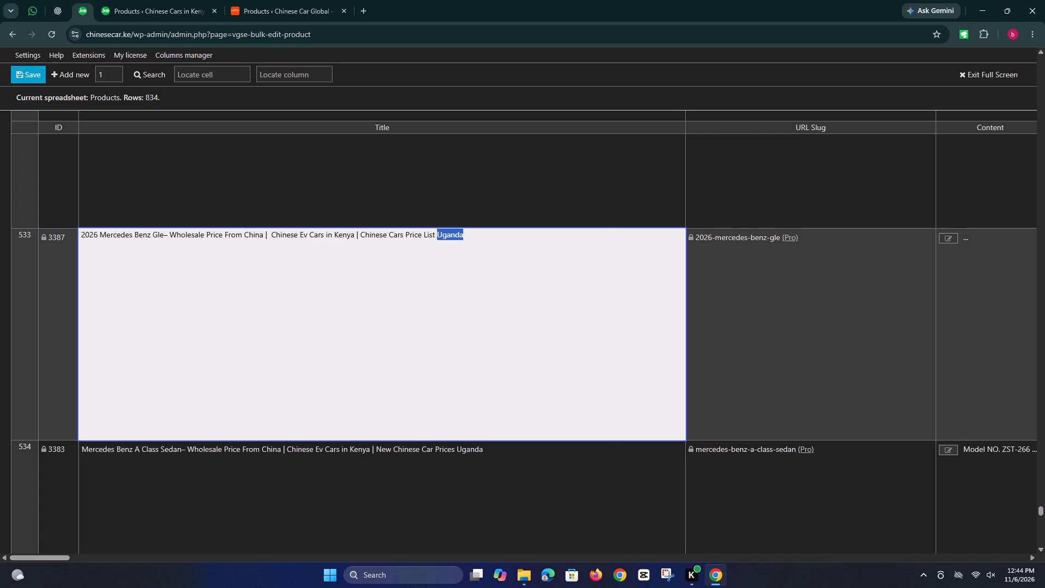
{"action": "right_click", "coordinate": [446, 234]}
{"action": "left_click", "coordinate": [485, 317]}
Replace Uganda at the end of the Mercedes Benz A Class Sedan title with the copied word Kenya.
{"action": "scroll", "coordinate": [484, 305], "scroll_direction": "down", "scroll_amount": 4}
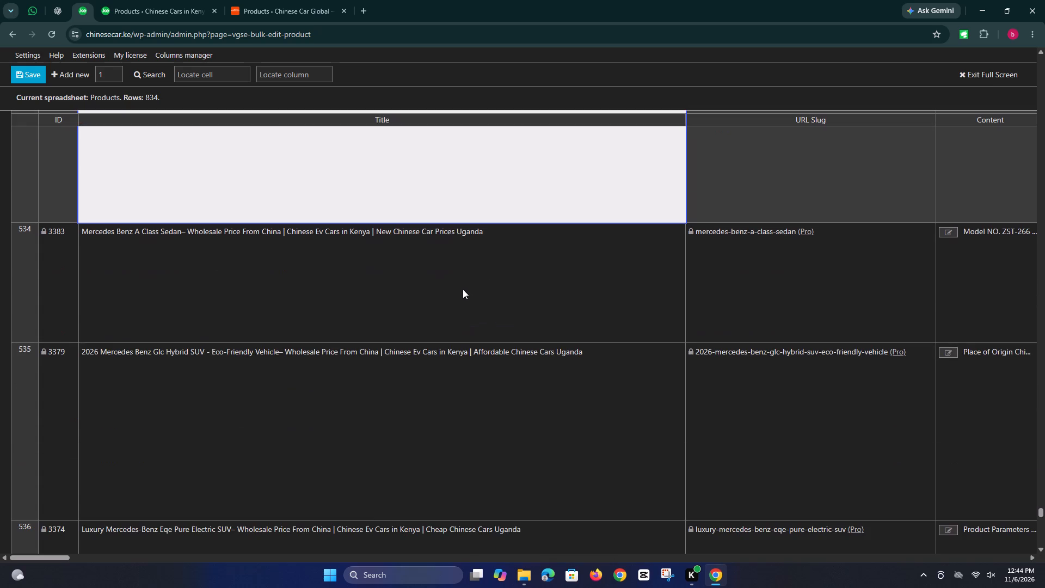
{"action": "triple_click", "coordinate": [463, 289]}
{"action": "left_click_drag", "start_coordinate": [496, 234], "coordinate": [459, 236]}
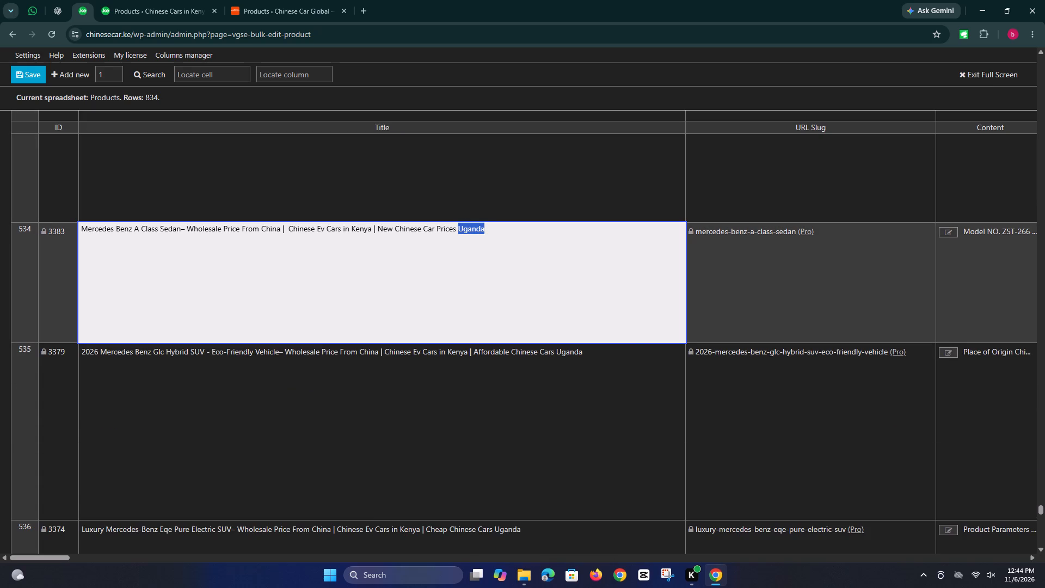
{"action": "right_click", "coordinate": [469, 229]}
{"action": "left_click", "coordinate": [507, 312]}
Replace Uganda at the end of the 2026 Mercedes Benz Glc Hybrid SUV title with the copied word Kenya.
{"action": "scroll", "coordinate": [530, 291], "scroll_direction": "down", "scroll_amount": 3}
{"action": "triple_click", "coordinate": [525, 278]}
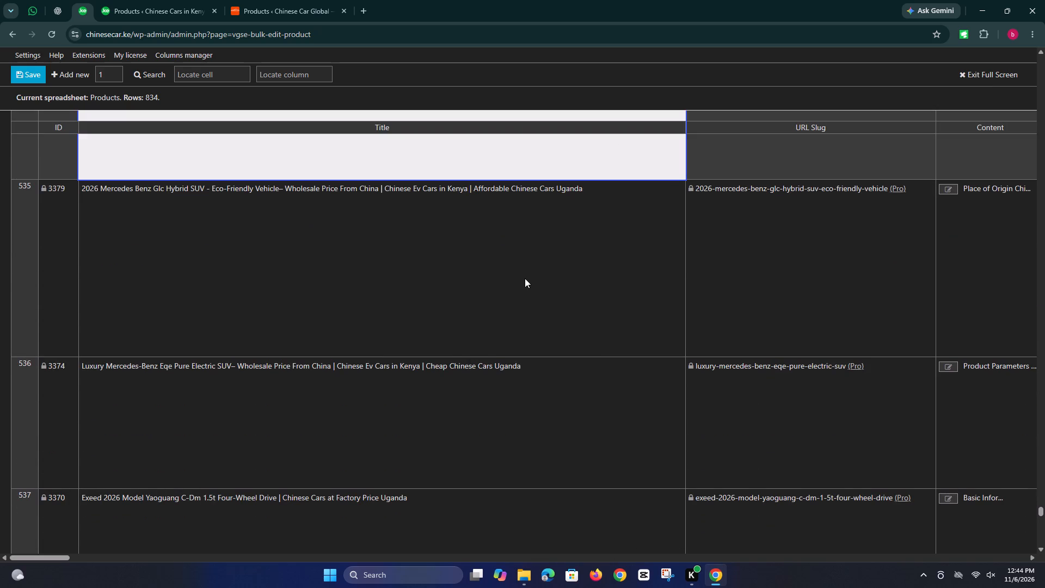
{"action": "left_click_drag", "start_coordinate": [589, 187], "coordinate": [558, 189]}
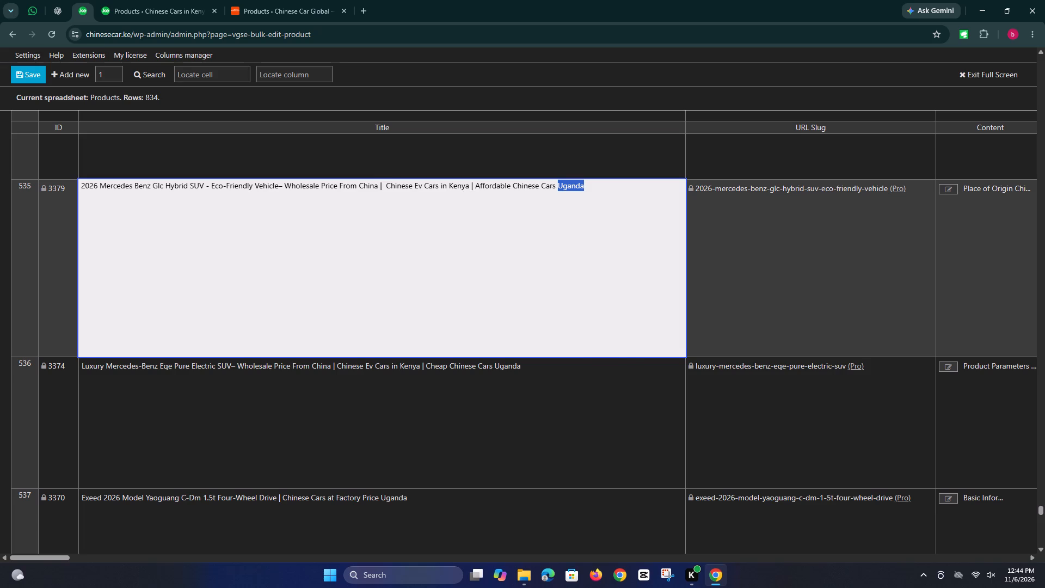
{"action": "right_click", "coordinate": [569, 186]}
{"action": "left_click", "coordinate": [606, 272]}
Replace Uganda at the end of the Luxury Mercedes-Benz Eqe Pure Electric SUV title with the copied word Kenya.
{"action": "scroll", "coordinate": [548, 264], "scroll_direction": "down", "scroll_amount": 3}
{"action": "triple_click", "coordinate": [504, 251]}
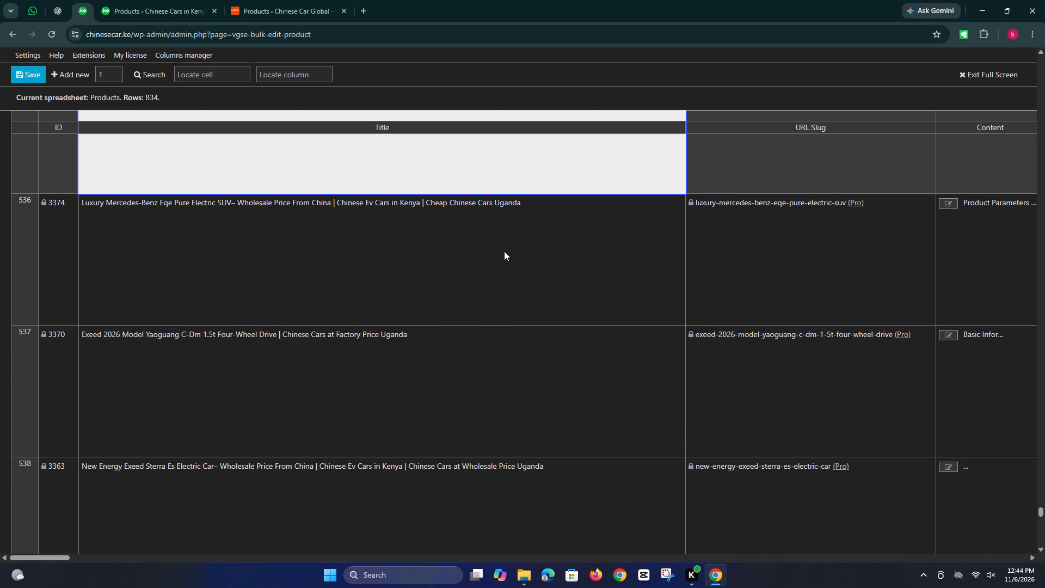
{"action": "left_click_drag", "start_coordinate": [531, 205], "coordinate": [496, 207]}
{"action": "right_click", "coordinate": [506, 199]}
{"action": "left_click", "coordinate": [545, 284]}
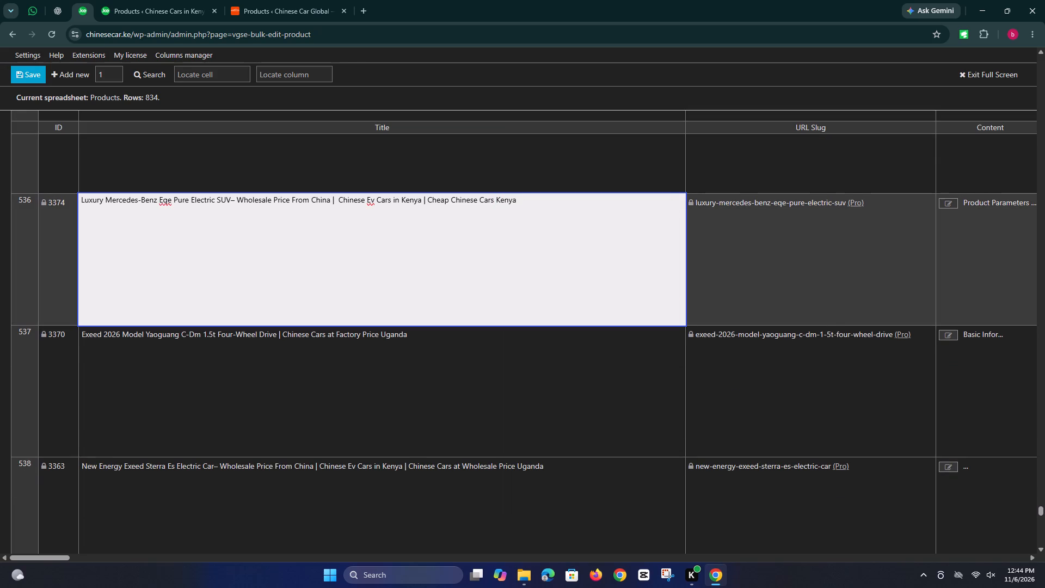
Replace Uganda at the end of the Exeed 2026 Model Yaoguang C-Dm 1.5t Four-Wheel Drive title with the copied word Kenya.
{"action": "scroll", "coordinate": [530, 278], "scroll_direction": "down", "scroll_amount": 3}
{"action": "double_click", "coordinate": [407, 223]}
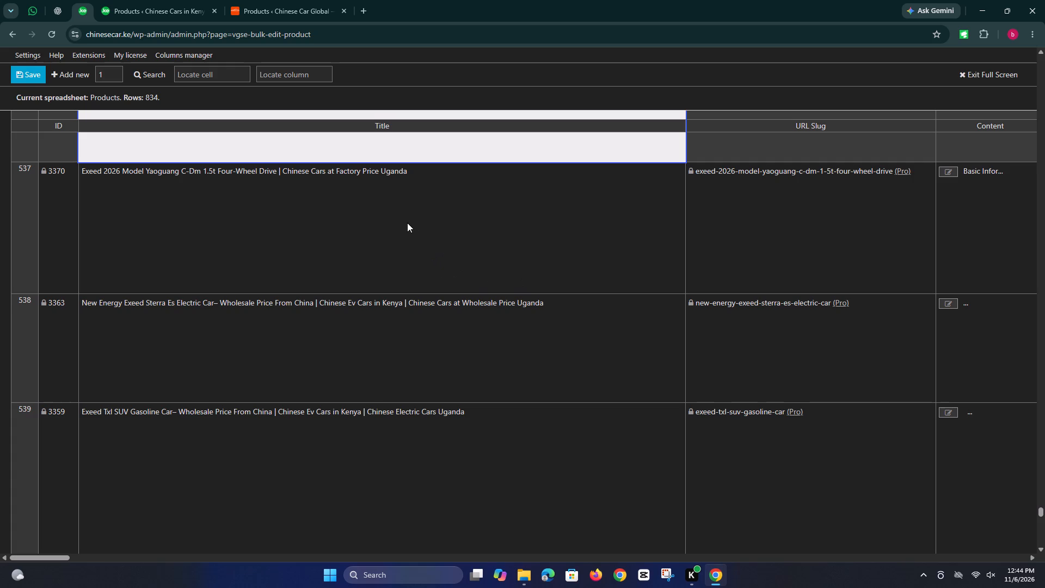
{"action": "left_click", "coordinate": [409, 222]}
{"action": "left_click_drag", "start_coordinate": [417, 171], "coordinate": [380, 173]}
{"action": "right_click", "coordinate": [392, 171]}
{"action": "left_click", "coordinate": [440, 260]}
Replace Uganda at the end of the New Energy Exeed Sterra Es Electric Car title with the copied word Kenya.
{"action": "double_click", "coordinate": [507, 338]}
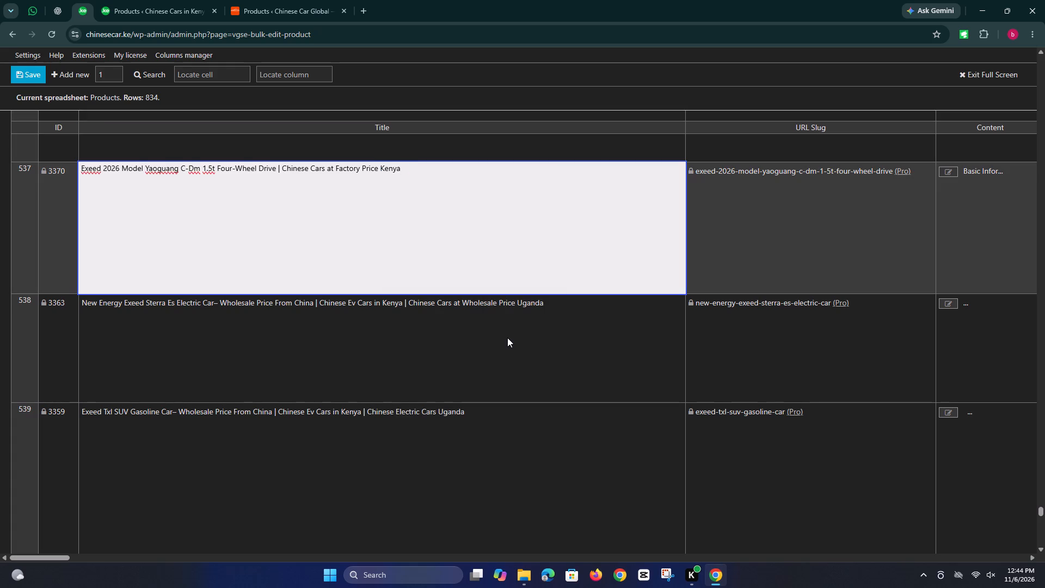
{"action": "left_click_drag", "start_coordinate": [549, 305], "coordinate": [518, 305]}
{"action": "right_click", "coordinate": [526, 303]}
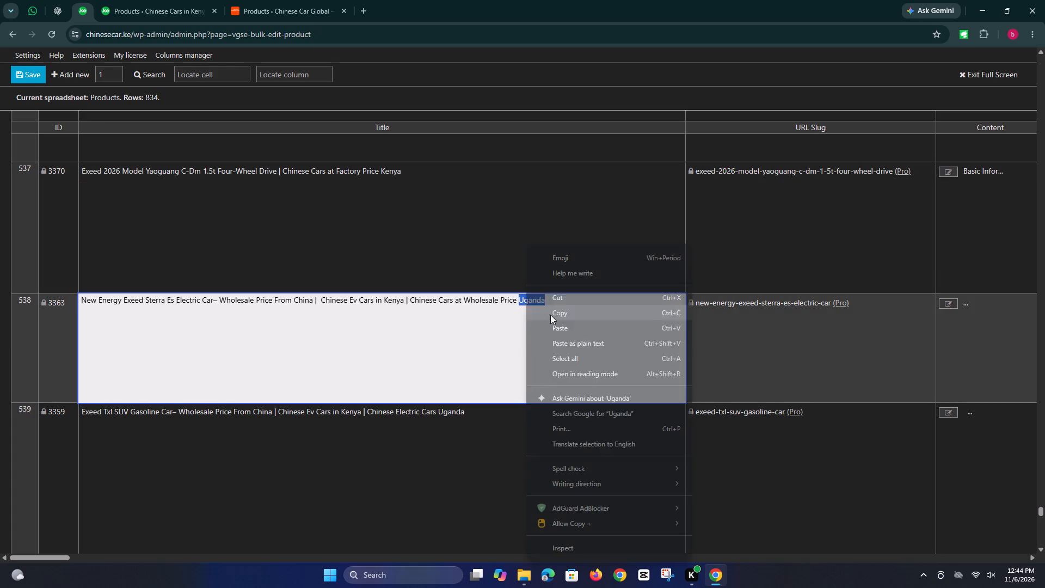
{"action": "left_click", "coordinate": [565, 330]}
Replace Uganda at the end of the Exeed Txl SUV Gasoline Car title with the copied word Kenya.
{"action": "scroll", "coordinate": [495, 339], "scroll_direction": "down", "scroll_amount": 2}
{"action": "triple_click", "coordinate": [447, 332]}
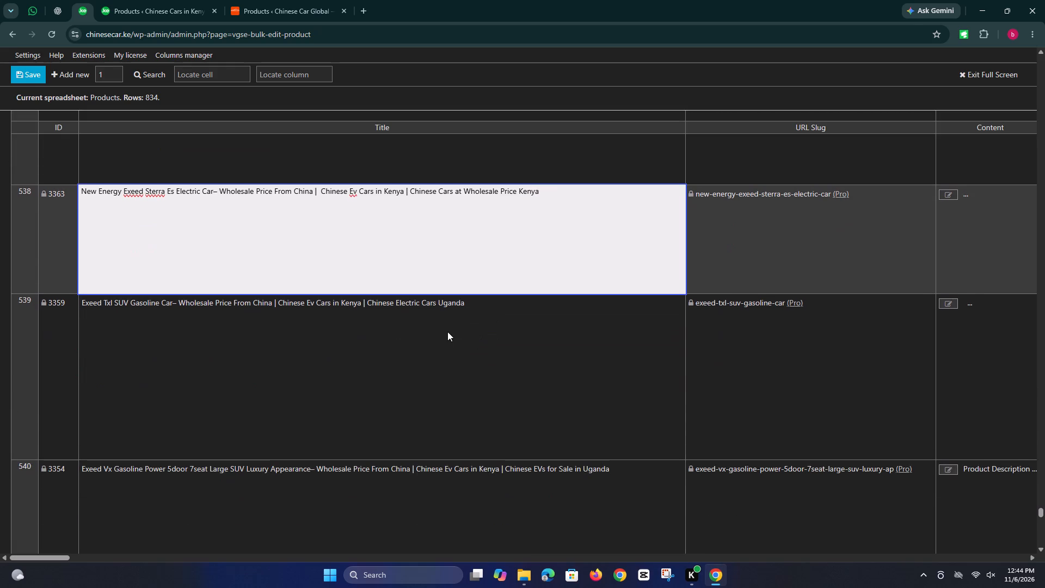
{"action": "left_click_drag", "start_coordinate": [473, 305], "coordinate": [441, 308]}
{"action": "right_click", "coordinate": [451, 299]}
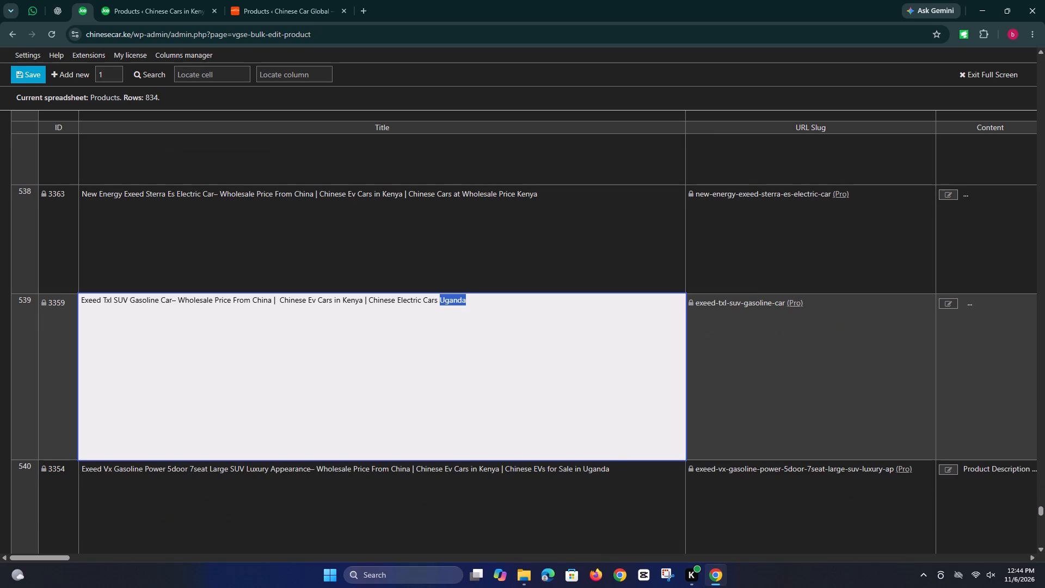
{"action": "left_click", "coordinate": [489, 329]}
Replace Uganda at the end of the Exeed Vx Gasoline Power 5door 7seat Large SUV title with the copied word Kenya.
{"action": "scroll", "coordinate": [507, 381], "scroll_direction": "down", "scroll_amount": 3}
{"action": "triple_click", "coordinate": [513, 378]}
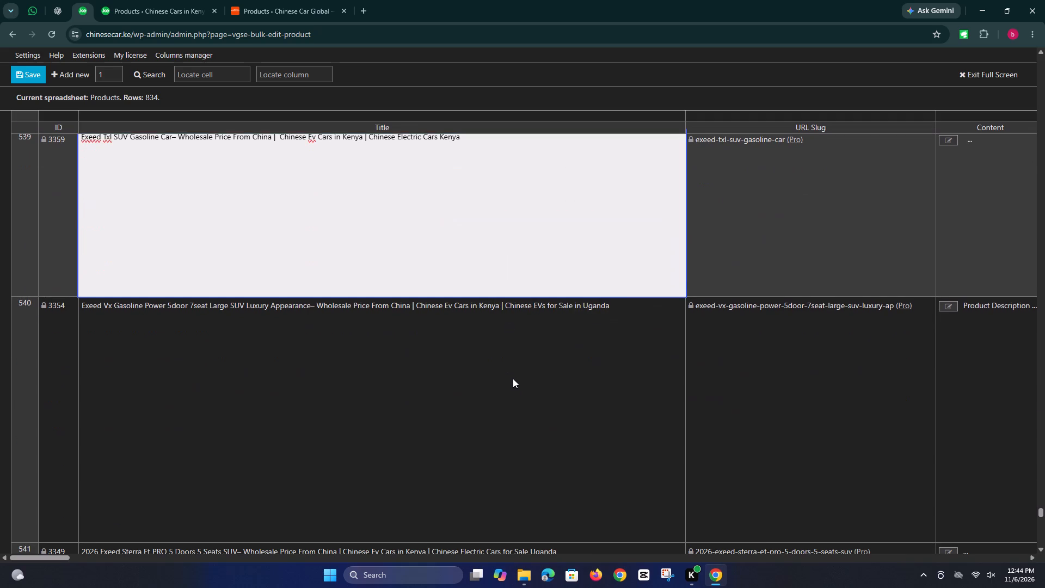
{"action": "left_click_drag", "start_coordinate": [616, 307], "coordinate": [583, 311]}
{"action": "right_click", "coordinate": [595, 306]}
{"action": "left_click", "coordinate": [628, 328]}
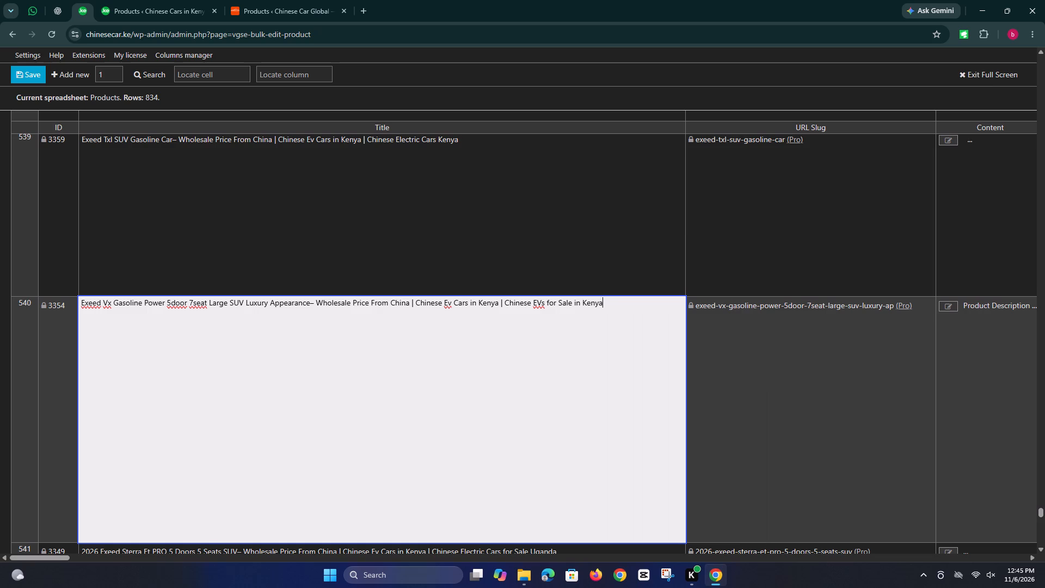
Replace Uganda at the end of the 2026 Exeed Sterra Et PRO 5 Doors 5 Seats SUV title with the copied word Kenya.
{"action": "scroll", "coordinate": [626, 329], "scroll_direction": "down", "scroll_amount": 5}
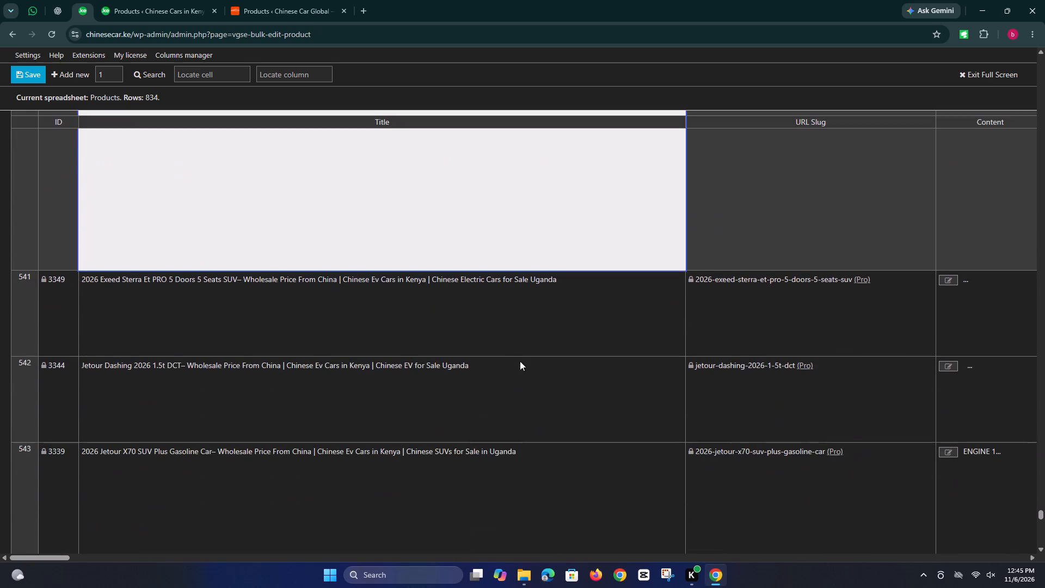
{"action": "triple_click", "coordinate": [512, 335]}
{"action": "left_click_drag", "start_coordinate": [568, 276], "coordinate": [534, 277]}
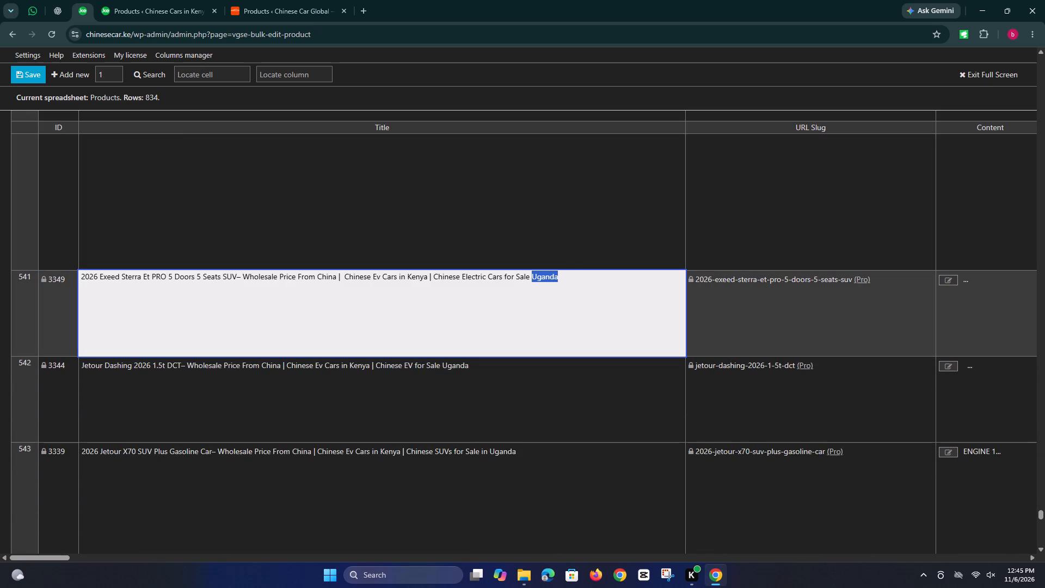
{"action": "left_click_drag", "start_coordinate": [534, 277], "coordinate": [531, 279]}
{"action": "right_click", "coordinate": [539, 275]}
{"action": "left_click", "coordinate": [584, 327]}
Replace Uganda at the end of the Jetour Dashing 2026 1.5t DCT title with the copied word Kenya.
{"action": "double_click", "coordinate": [450, 391]}
{"action": "left_click_drag", "start_coordinate": [480, 369], "coordinate": [446, 369]}
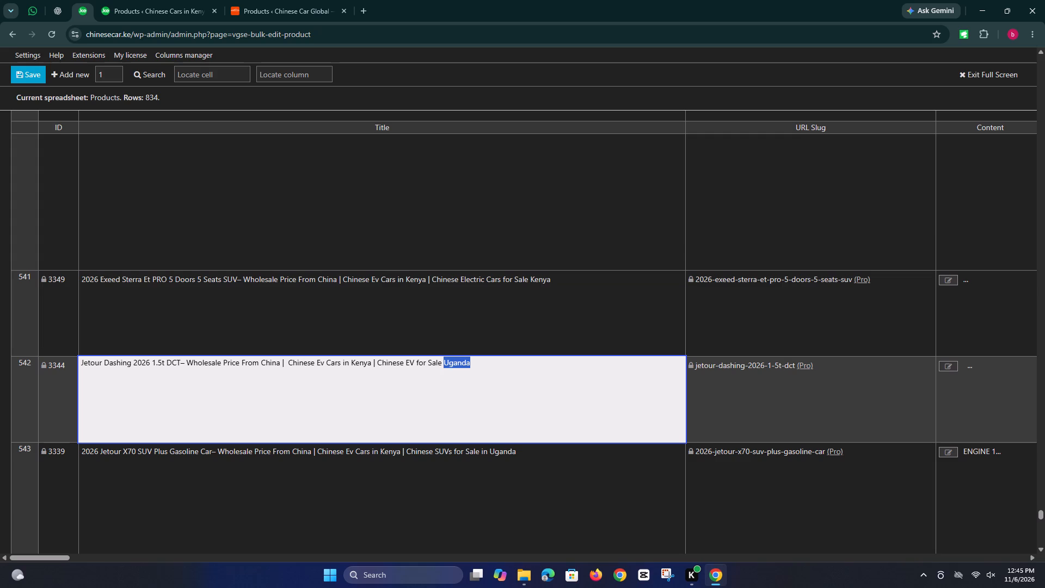
{"action": "right_click", "coordinate": [454, 364]}
{"action": "left_click", "coordinate": [504, 129]}
Replace Uganda at the end of the 2026 Jetour X70 SUV Plus Gasoline Car title with the copied word Kenya.
{"action": "scroll", "coordinate": [536, 345], "scroll_direction": "down", "scroll_amount": 4}
{"action": "double_click", "coordinate": [451, 296]}
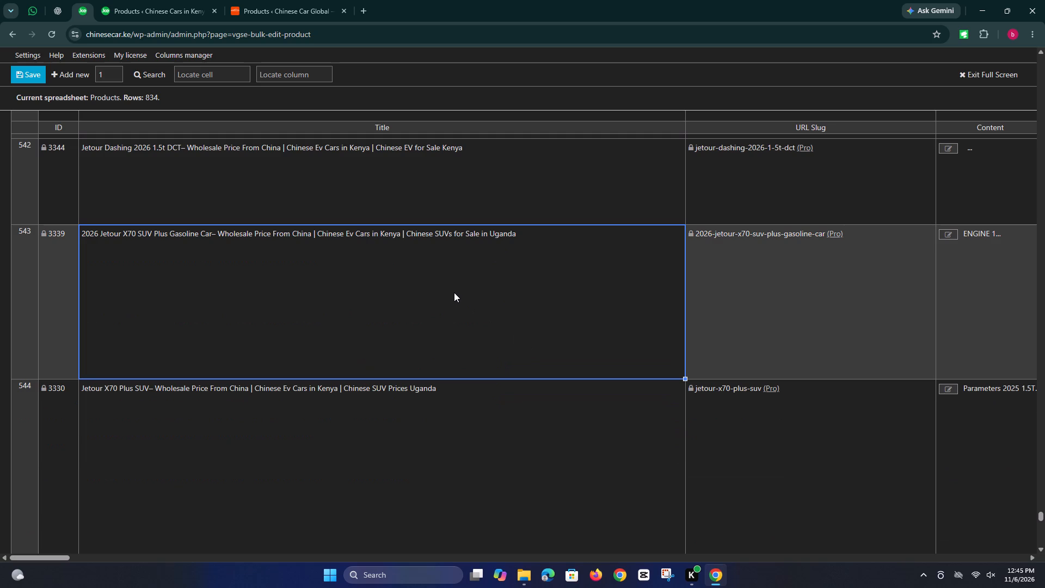
{"action": "double_click", "coordinate": [456, 291]}
{"action": "left_click_drag", "start_coordinate": [521, 233], "coordinate": [489, 232]}
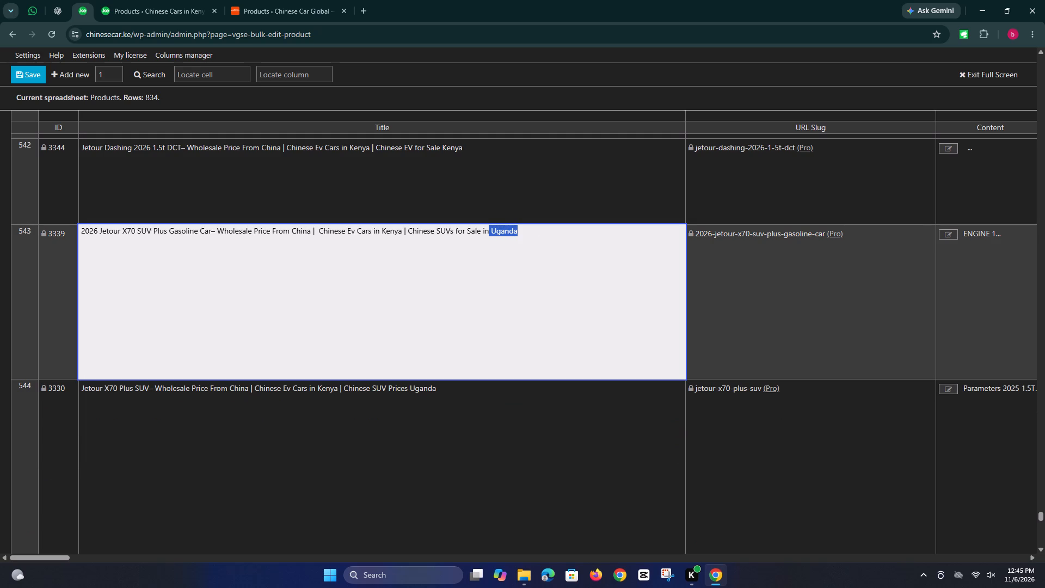
{"action": "left_click", "coordinate": [522, 233]}
{"action": "left_click_drag", "start_coordinate": [525, 233], "coordinate": [493, 232]}
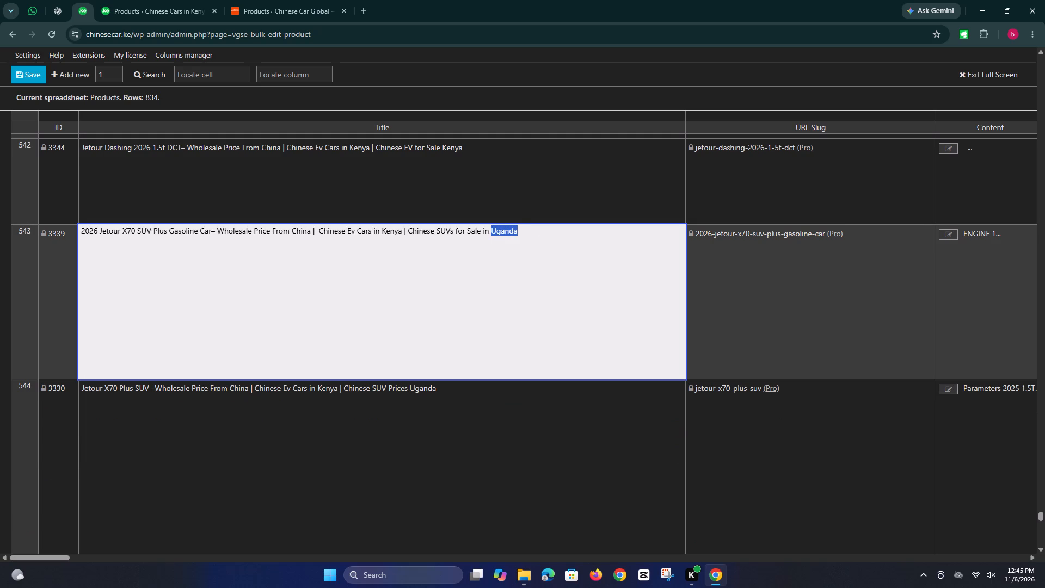
{"action": "right_click", "coordinate": [498, 232]}
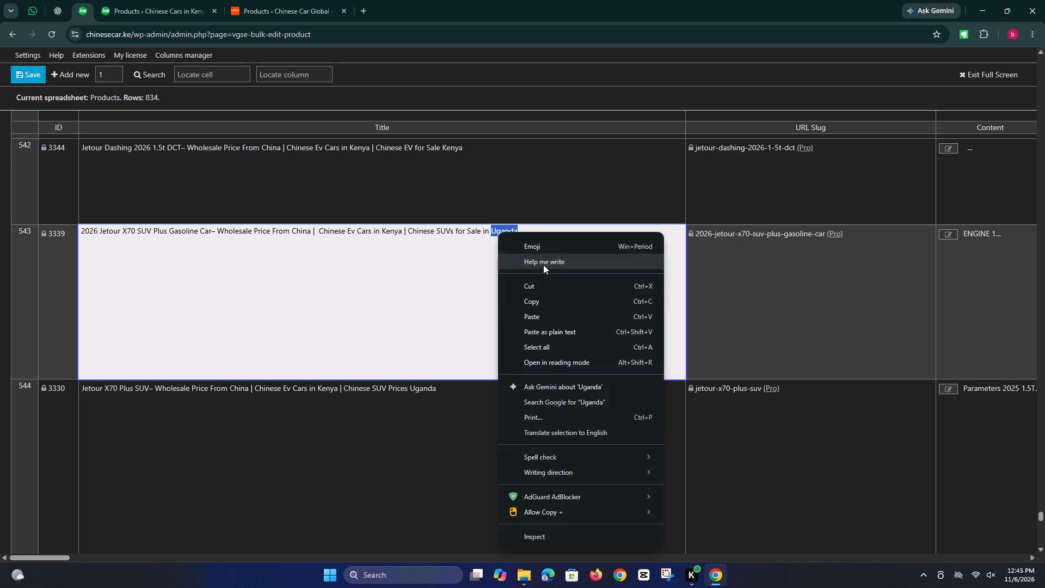
{"action": "left_click", "coordinate": [542, 315]}
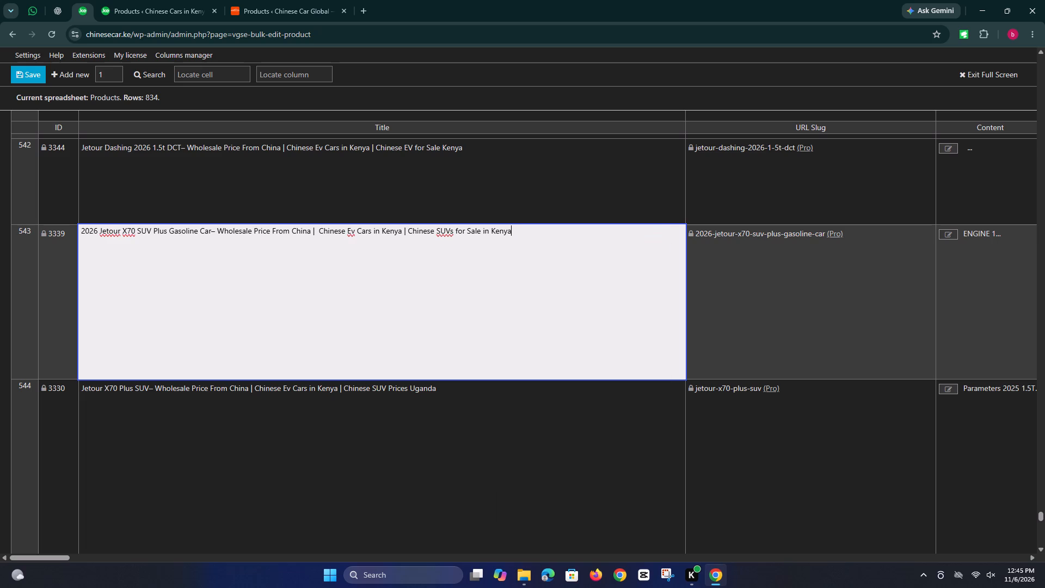
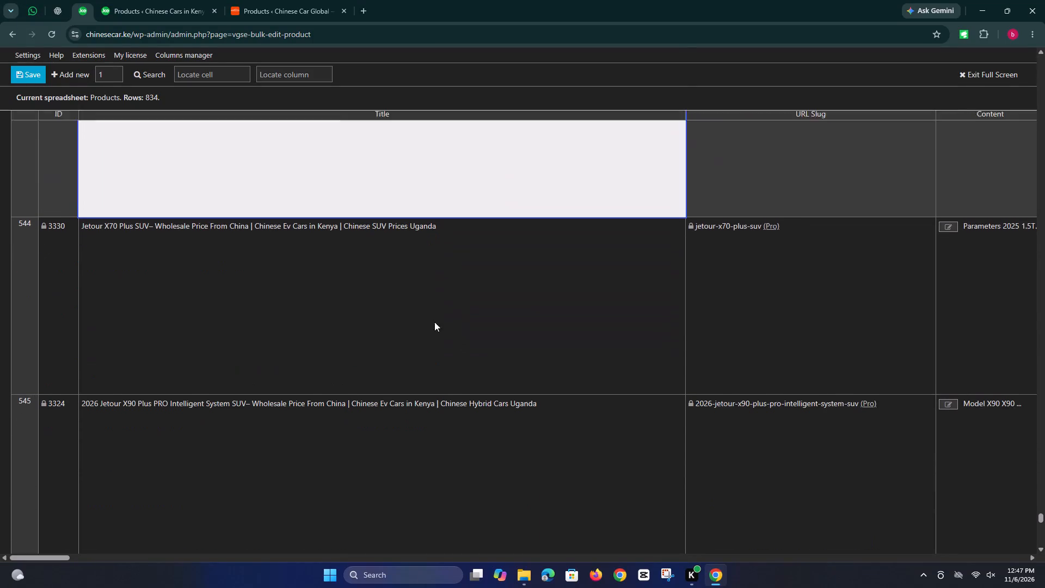
Replace Uganda at the end of the Jetour X70 Plus SUV title with the copied word Kenya.
{"action": "triple_click", "coordinate": [408, 310]}
{"action": "left_click_drag", "start_coordinate": [445, 227], "coordinate": [403, 225]}
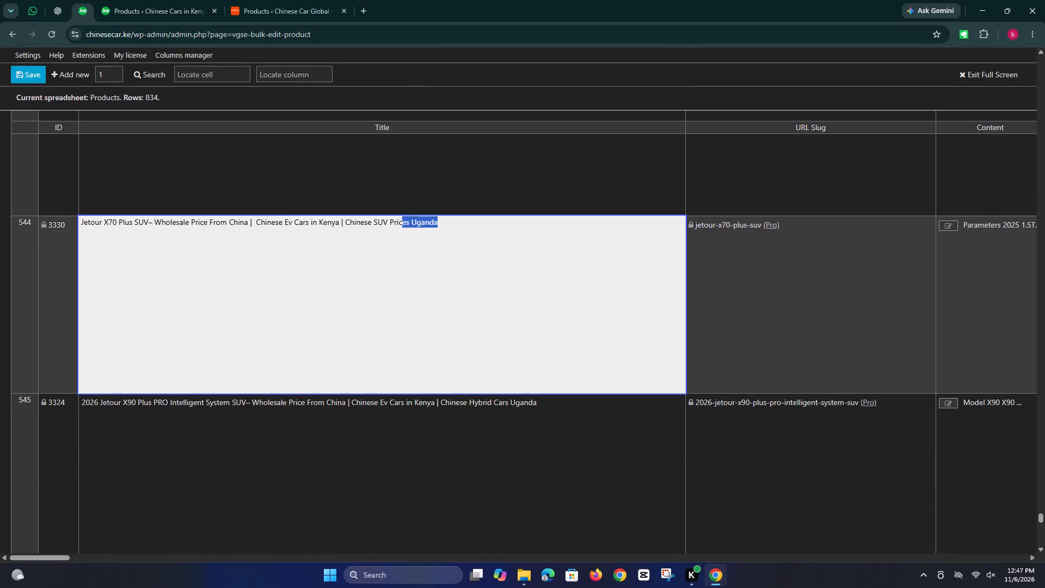
{"action": "left_click_drag", "start_coordinate": [403, 225], "coordinate": [413, 226]}
{"action": "right_click", "coordinate": [420, 224]}
{"action": "left_click", "coordinate": [471, 313]}
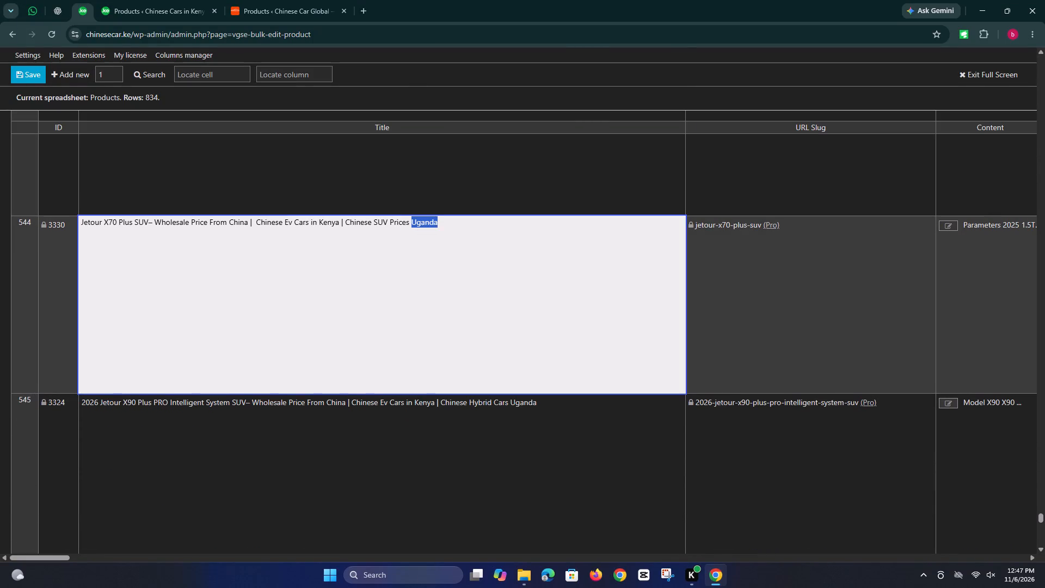
Replace Uganda at the end of the 2026 Jetour X90 Plus PRO Intelligent System SUV title with the copied word Kenya.
{"action": "scroll", "coordinate": [528, 300], "scroll_direction": "down", "scroll_amount": 3}
{"action": "triple_click", "coordinate": [515, 299]}
{"action": "left_click_drag", "start_coordinate": [545, 240], "coordinate": [517, 240]}
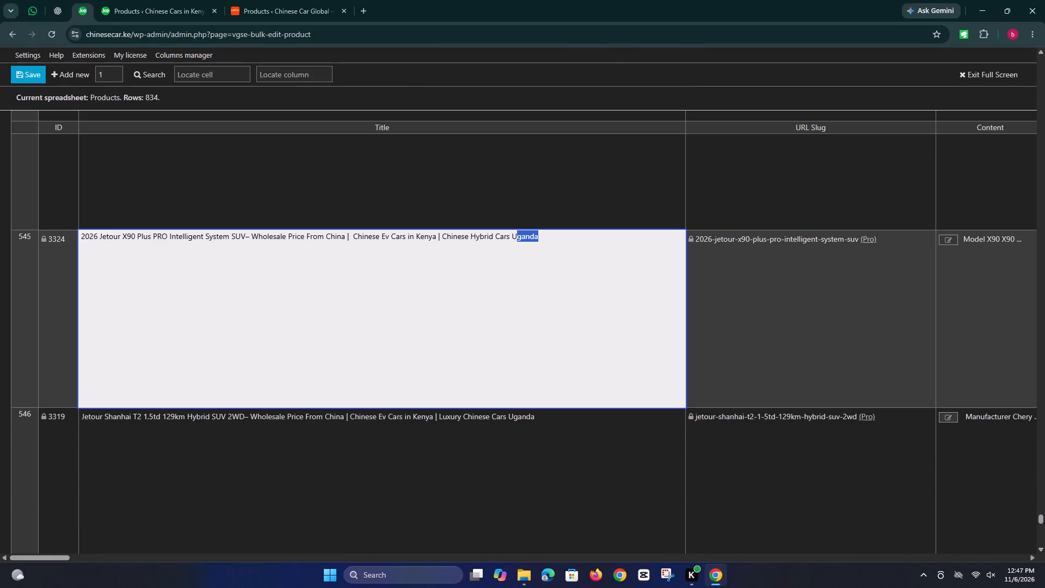
{"action": "left_click_drag", "start_coordinate": [517, 240], "coordinate": [513, 241]}
{"action": "right_click", "coordinate": [522, 237]}
{"action": "double_click", "coordinate": [560, 321]}
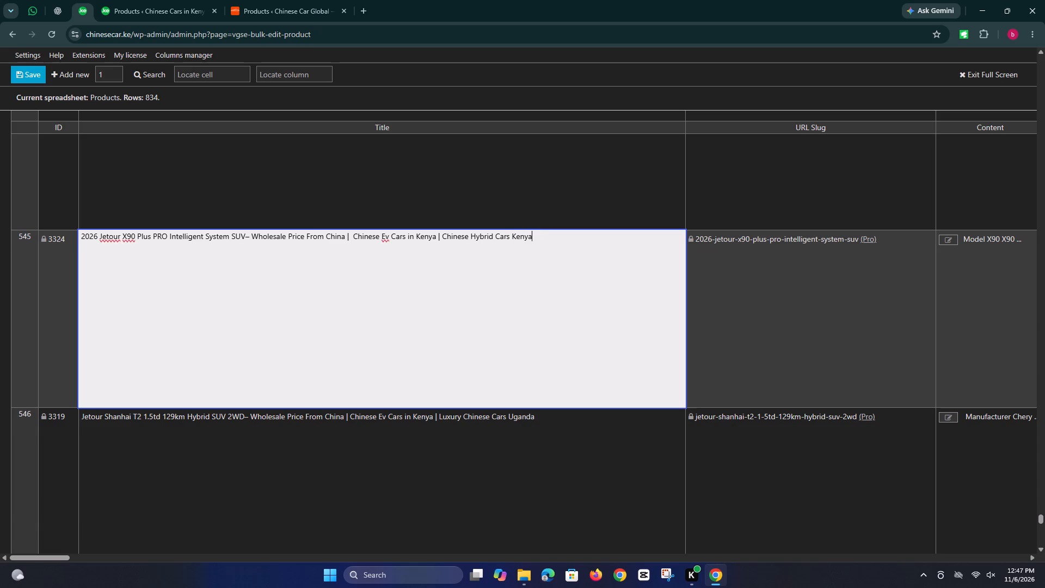
Replace Uganda at the end of the Jetour Shanhai T2 1.5td 129km Hybrid SUV 2WD title with the copied word Kenya.
{"action": "scroll", "coordinate": [533, 314], "scroll_direction": "down", "scroll_amount": 3}
{"action": "triple_click", "coordinate": [503, 303]}
{"action": "left_click", "coordinate": [542, 252]}
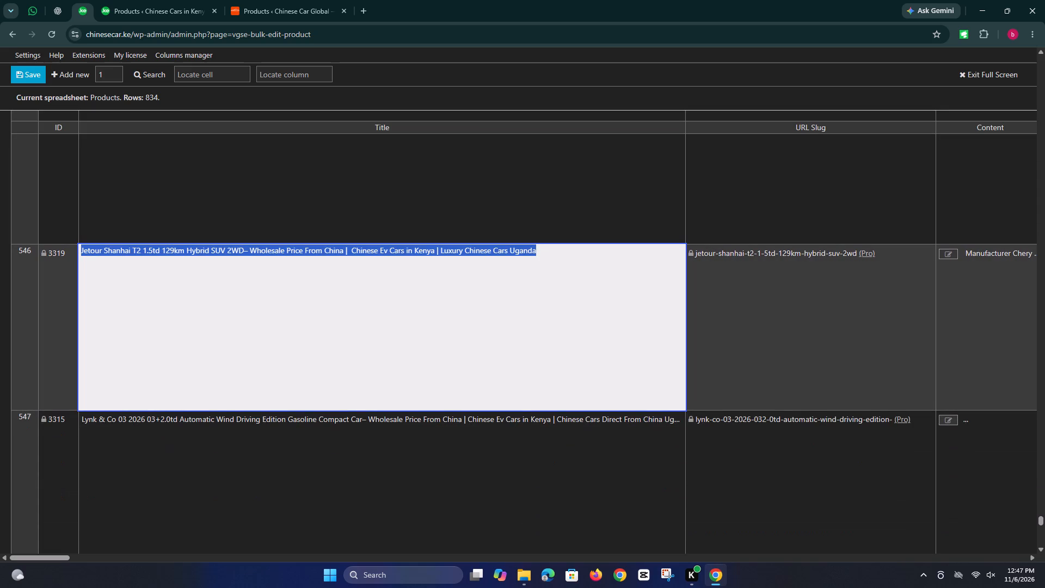
{"action": "left_click_drag", "start_coordinate": [545, 252], "coordinate": [511, 252]}
{"action": "right_click", "coordinate": [520, 250]}
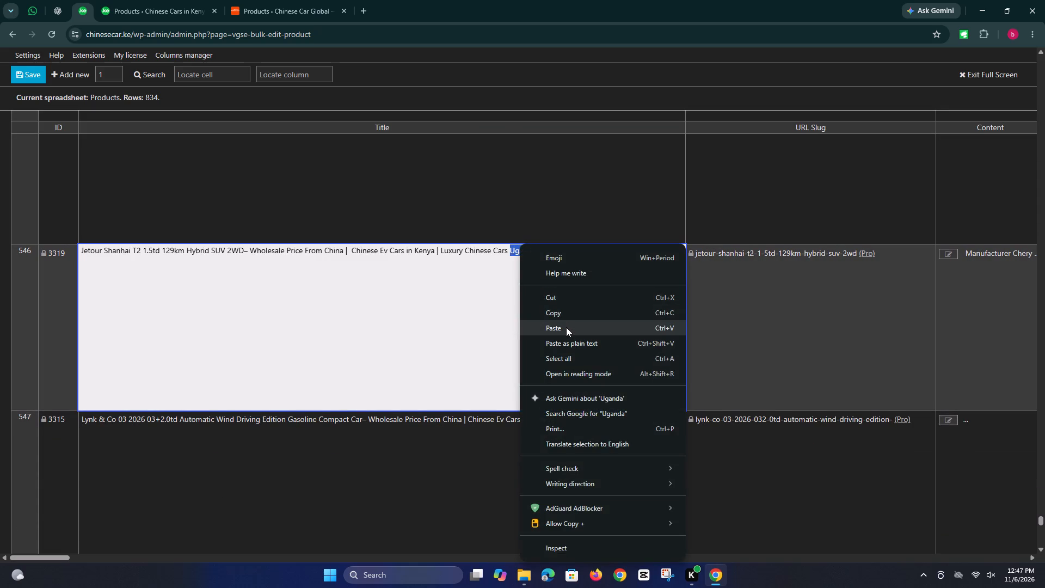
{"action": "left_click", "coordinate": [566, 327]}
Replace Uganda at the end of the Lynk & Co 03 2026 Automatic Wind Driving Edition title with the copied word Kenya.
{"action": "scroll", "coordinate": [572, 318], "scroll_direction": "down", "scroll_amount": 3}
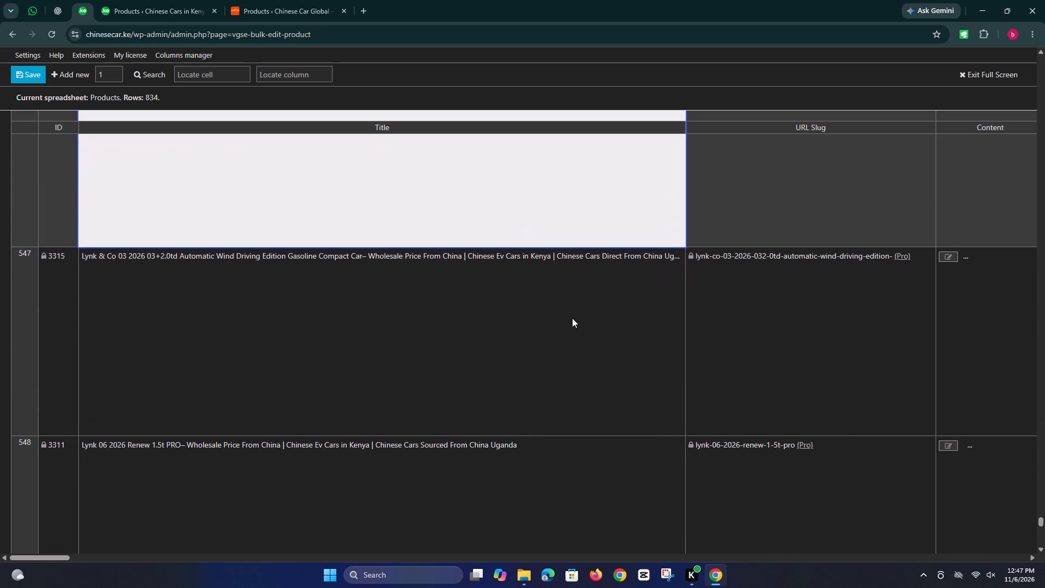
{"action": "triple_click", "coordinate": [583, 329]}
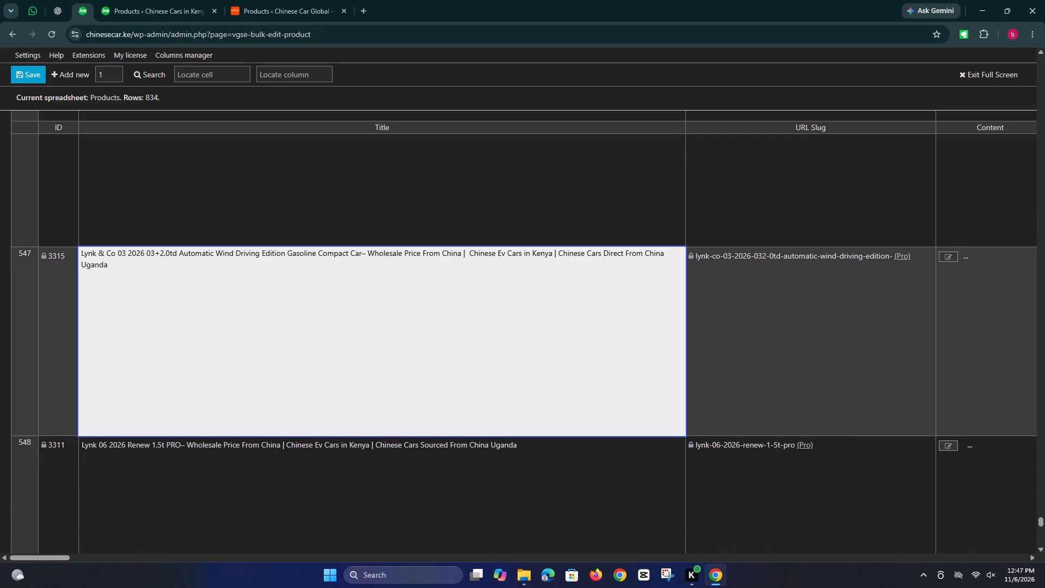
{"action": "left_click_drag", "start_coordinate": [118, 266], "coordinate": [79, 270]}
{"action": "right_click", "coordinate": [92, 267]}
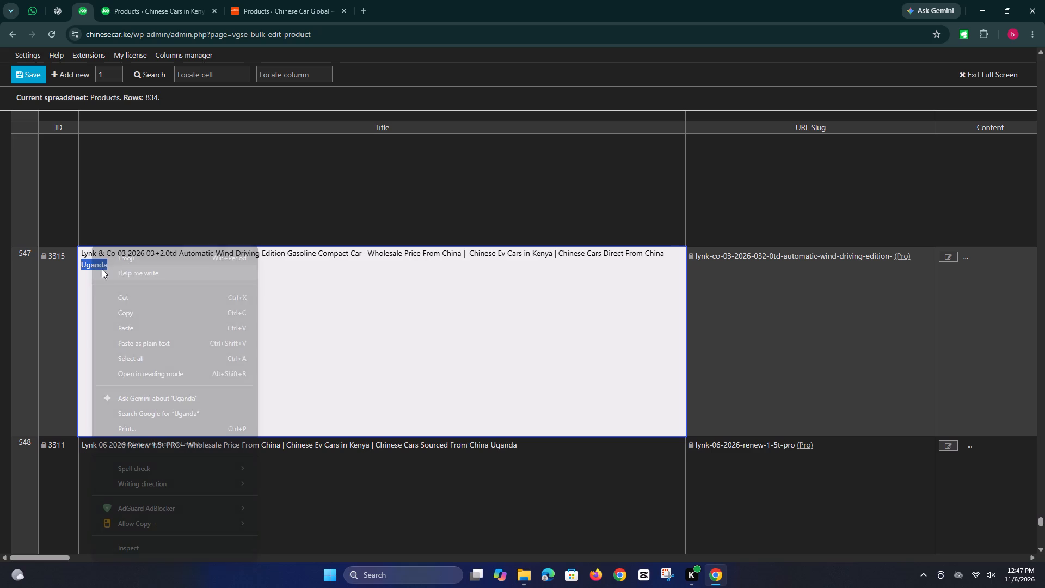
{"action": "left_click", "coordinate": [138, 328]}
Replace Uganda at the end of the Lynk 06 2026 Renew 1.5t PRO title with the copied word Kenya.
{"action": "scroll", "coordinate": [528, 350], "scroll_direction": "down", "scroll_amount": 2}
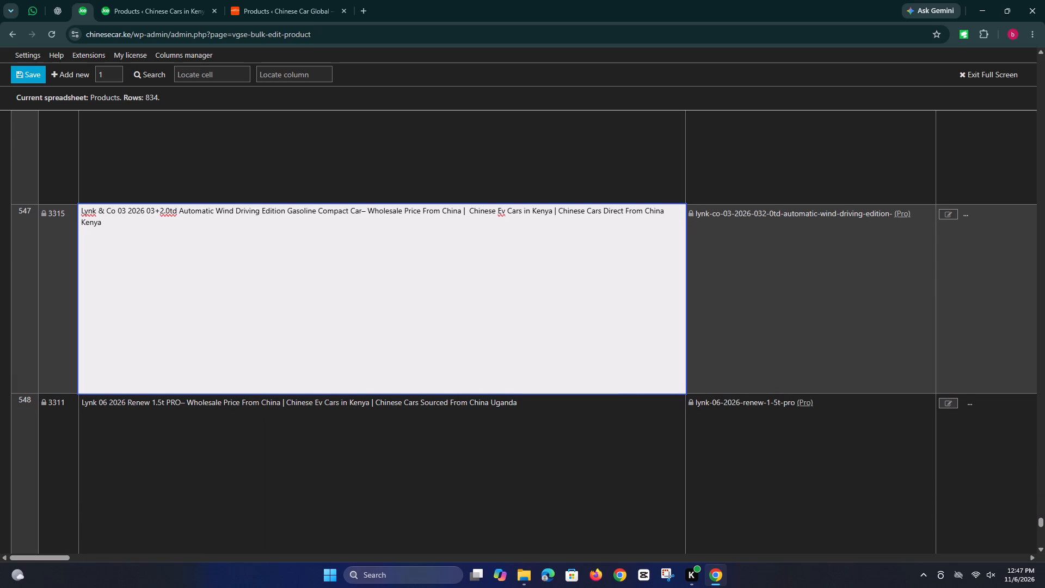
{"action": "scroll", "coordinate": [528, 350], "scroll_direction": "down", "scroll_amount": 2}
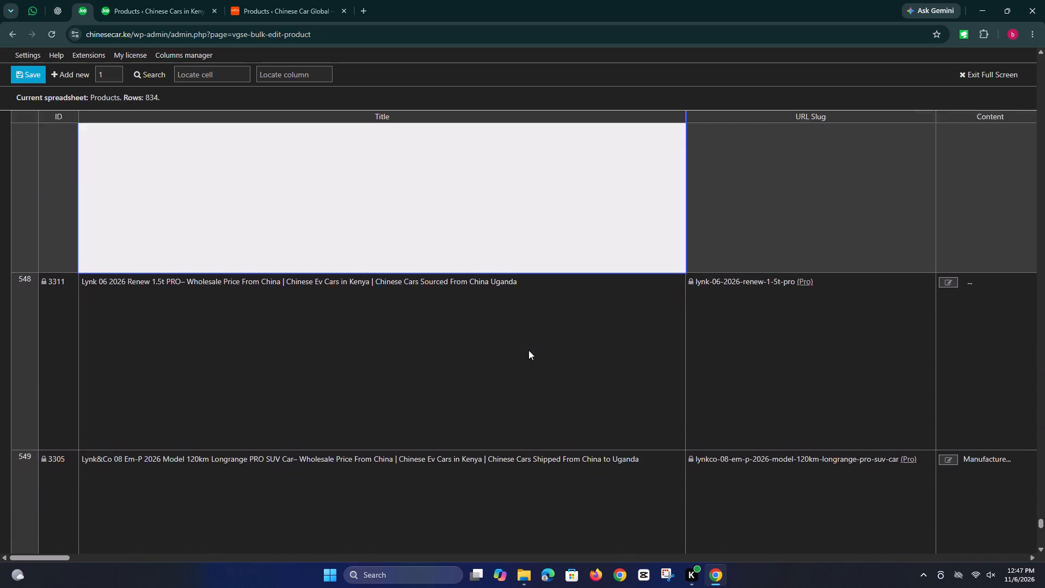
{"action": "triple_click", "coordinate": [439, 313]}
{"action": "left_click_drag", "start_coordinate": [525, 227], "coordinate": [500, 226]}
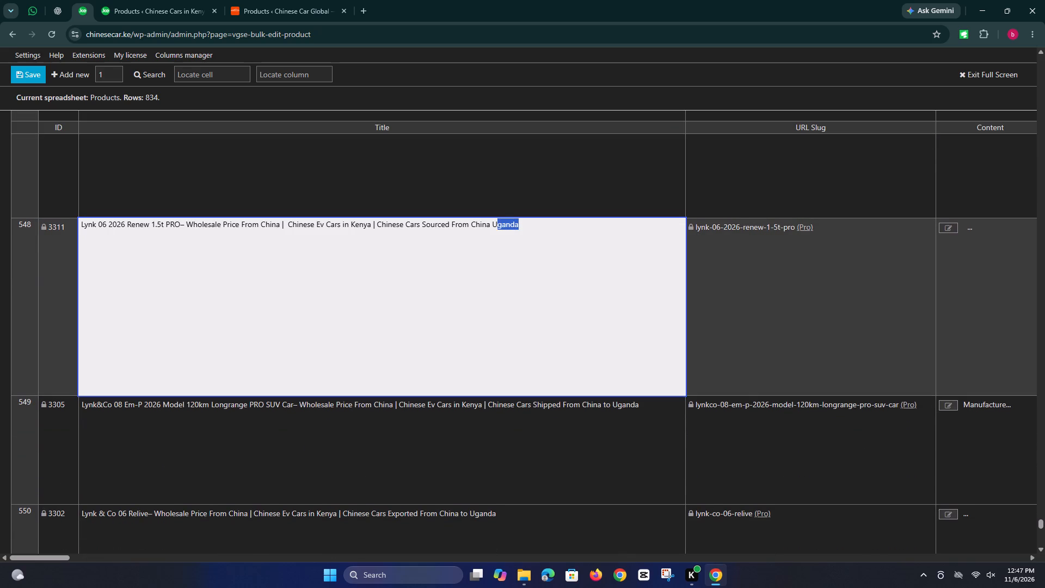
{"action": "left_click_drag", "start_coordinate": [500, 226], "coordinate": [493, 228]}
{"action": "right_click", "coordinate": [502, 226]}
{"action": "left_click", "coordinate": [545, 310]}
Replace Uganda at the end of the Lynk&Co 08 Em-P 2026 Model 120km Longrange PRO SUV title with the copied word Kenya.
{"action": "scroll", "coordinate": [601, 310], "scroll_direction": "down", "scroll_amount": 3}
{"action": "scroll", "coordinate": [601, 310], "scroll_direction": "up", "scroll_amount": 1}
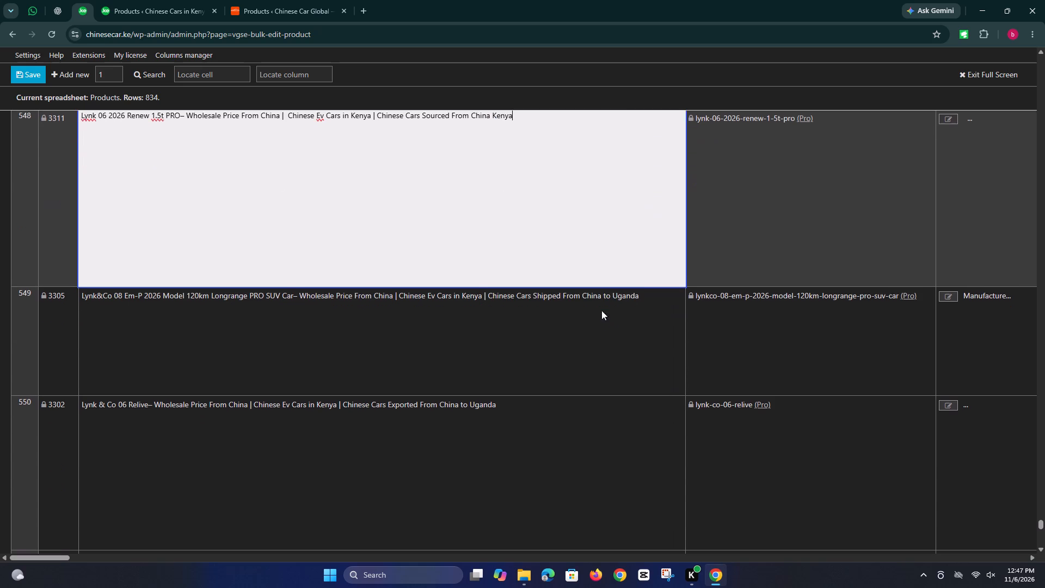
{"action": "triple_click", "coordinate": [563, 304]}
{"action": "left_click", "coordinate": [649, 295]}
{"action": "left_click_drag", "start_coordinate": [647, 295], "coordinate": [624, 296]}
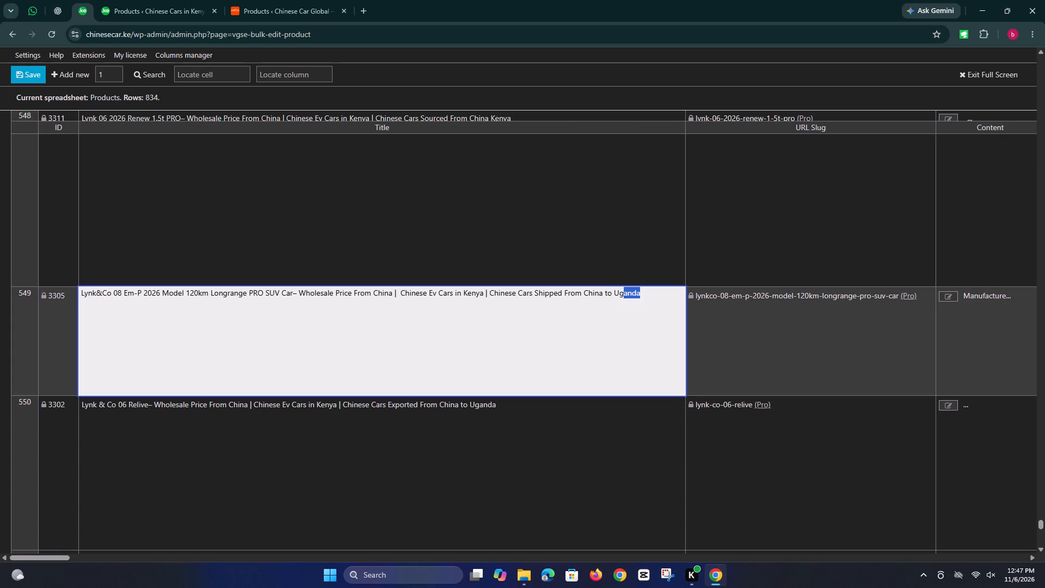
{"action": "left_click_drag", "start_coordinate": [624, 296], "coordinate": [614, 298]}
{"action": "right_click", "coordinate": [620, 296]}
{"action": "left_click", "coordinate": [653, 326]}
Replace Uganda at the end of the Lynk & Co 06 Relive title with the copied word Kenya.
{"action": "scroll", "coordinate": [559, 335], "scroll_direction": "down", "scroll_amount": 4}
{"action": "triple_click", "coordinate": [431, 291]}
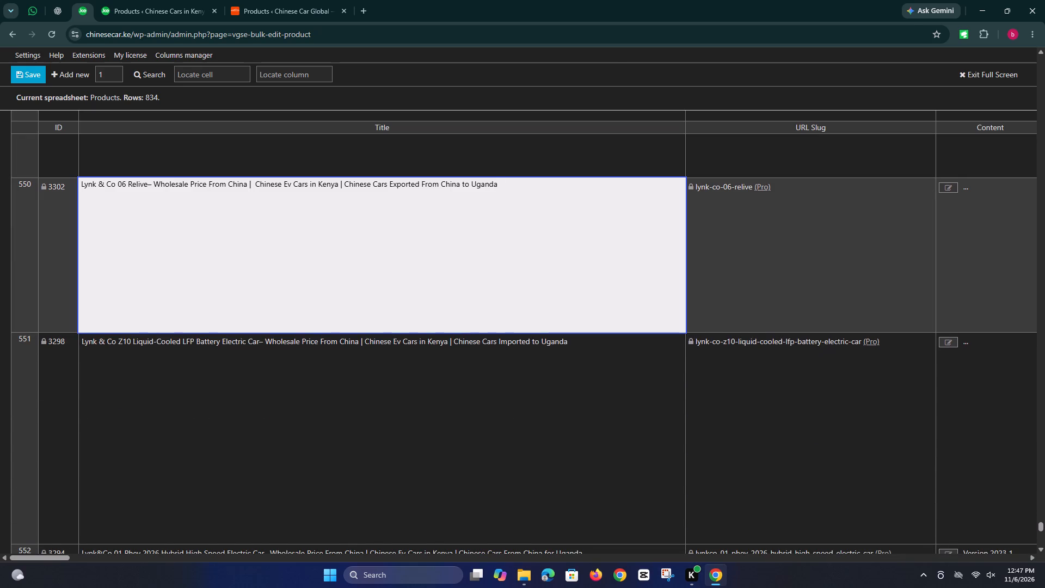
{"action": "left_click_drag", "start_coordinate": [508, 182], "coordinate": [472, 184]}
{"action": "right_click", "coordinate": [481, 184]}
{"action": "right_click", "coordinate": [481, 184]}
{"action": "left_click", "coordinate": [519, 270]}
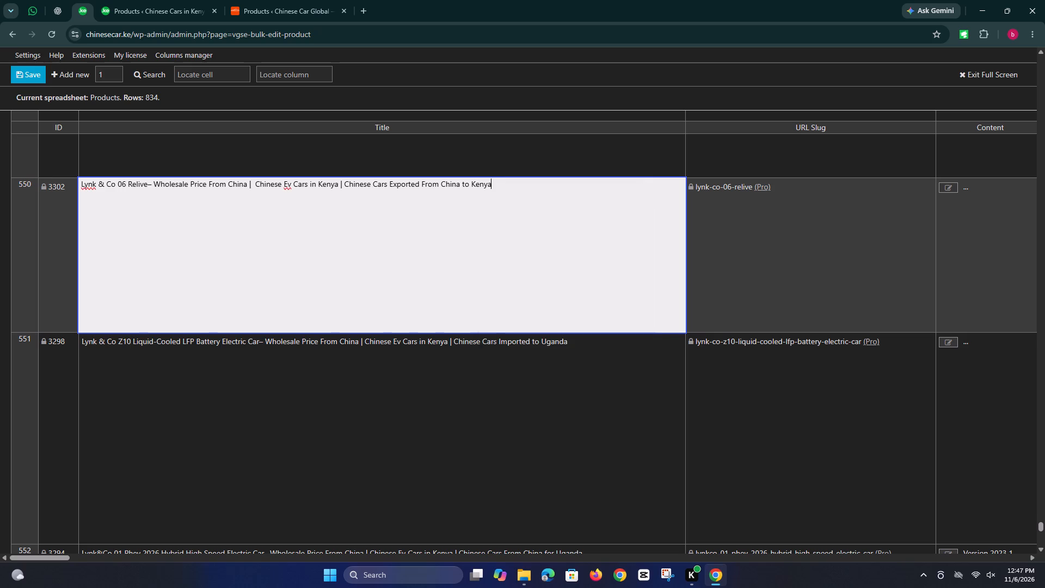
Save the edited product titles in the spreadsheet.
{"action": "left_click", "coordinate": [26, 76]}
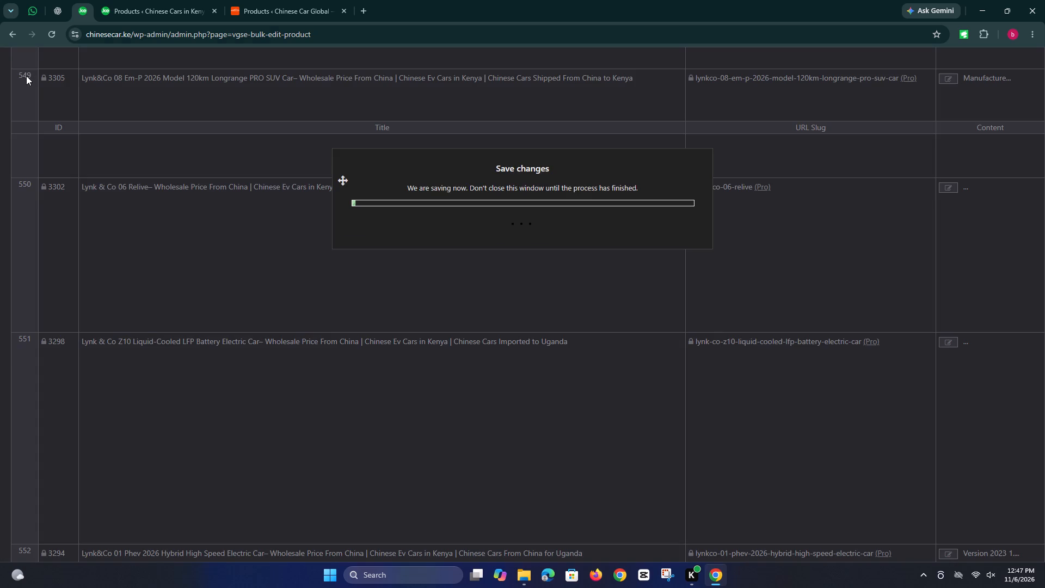
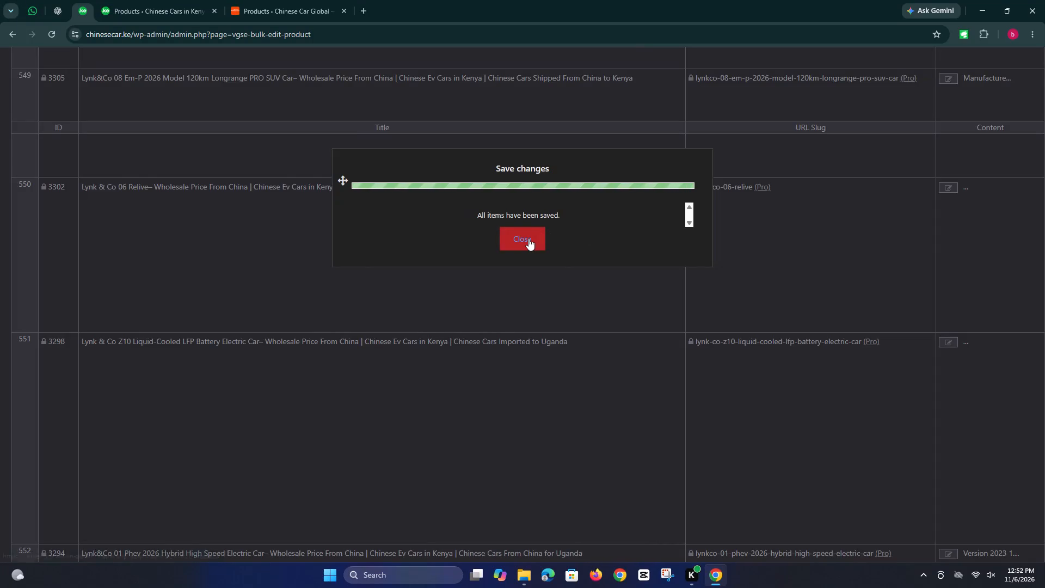
Close the completed save dialog to return to the product spreadsheet.
{"action": "left_click", "coordinate": [528, 238]}
Replace Uganda at the end of the Lynk & Co Z10 Liquid-Cooled LFP Battery Electric Car title with the copied word Kenya.
{"action": "scroll", "coordinate": [520, 241], "scroll_direction": "down", "scroll_amount": 3}
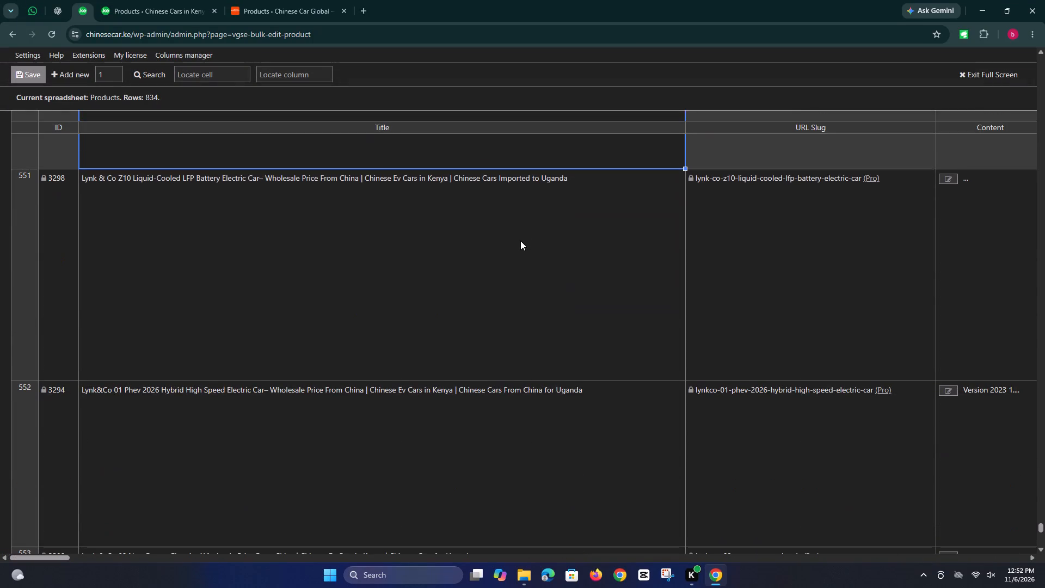
{"action": "triple_click", "coordinate": [520, 241]}
{"action": "left_click", "coordinate": [576, 182]}
{"action": "left_click_drag", "start_coordinate": [576, 179], "coordinate": [546, 176]}
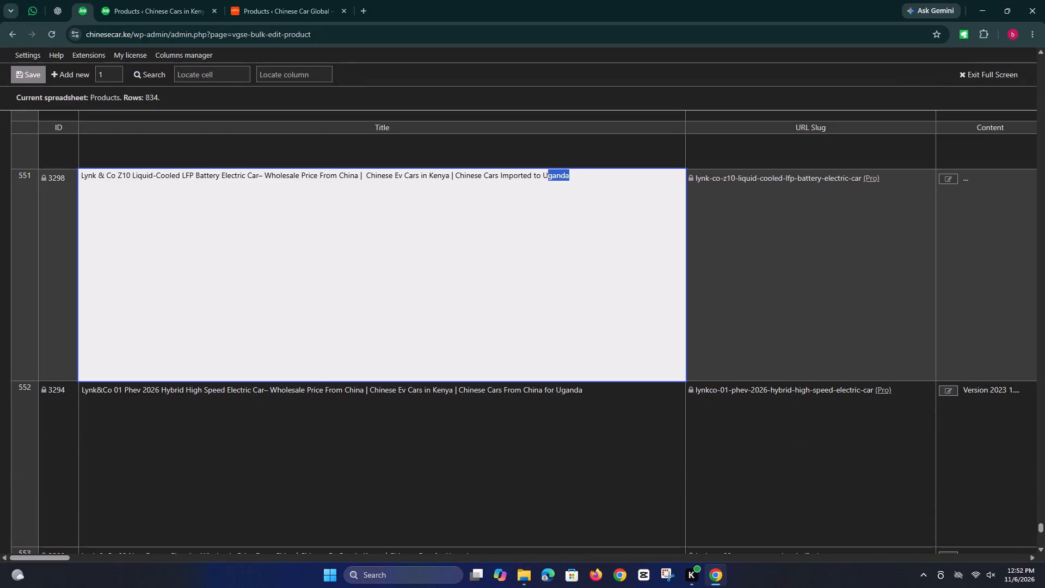
{"action": "left_click_drag", "start_coordinate": [546, 176], "coordinate": [546, 177]}
{"action": "right_click", "coordinate": [551, 177]}
{"action": "left_click", "coordinate": [521, 195]}
{"action": "left_click_drag", "start_coordinate": [583, 180], "coordinate": [581, 180]}
{"action": "left_click_drag", "start_coordinate": [581, 180], "coordinate": [544, 178]}
{"action": "right_click", "coordinate": [552, 176]}
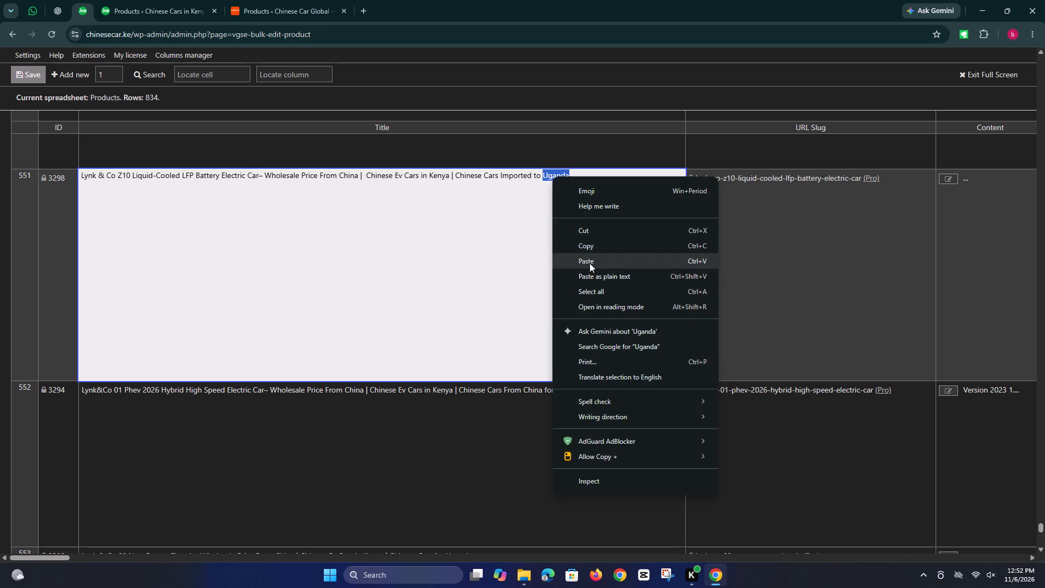
{"action": "left_click", "coordinate": [590, 265]}
Replace Uganda at the end of the Lynk&Co 01 Phev 2026 Hybrid High Speed Electric Car title with the copied word Kenya.
{"action": "scroll", "coordinate": [594, 255], "scroll_direction": "down", "scroll_amount": 3}
{"action": "triple_click", "coordinate": [555, 260]}
{"action": "left_click_drag", "start_coordinate": [592, 224], "coordinate": [583, 224]}
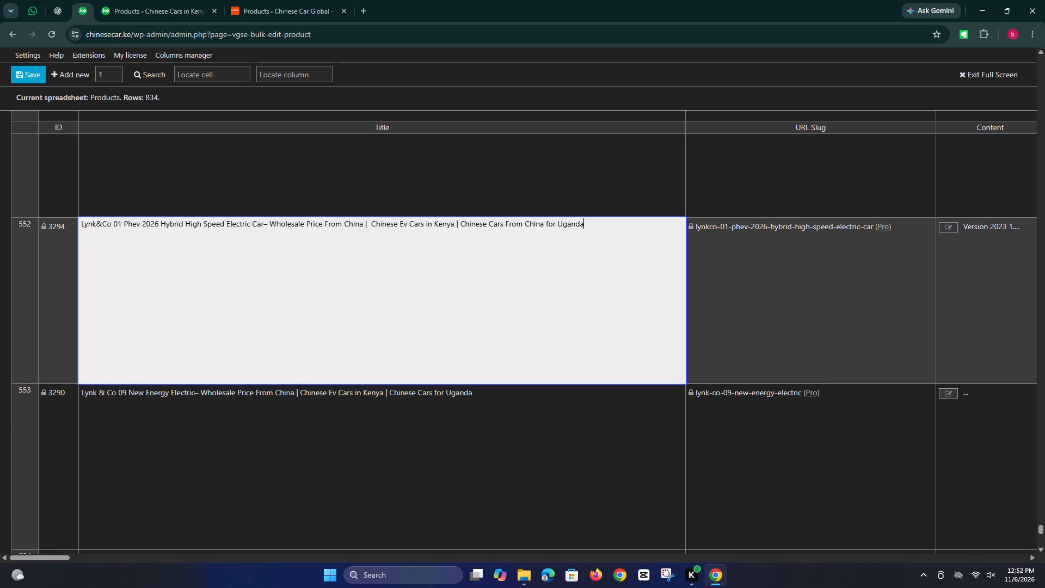
{"action": "left_click_drag", "start_coordinate": [583, 224], "coordinate": [560, 230]}
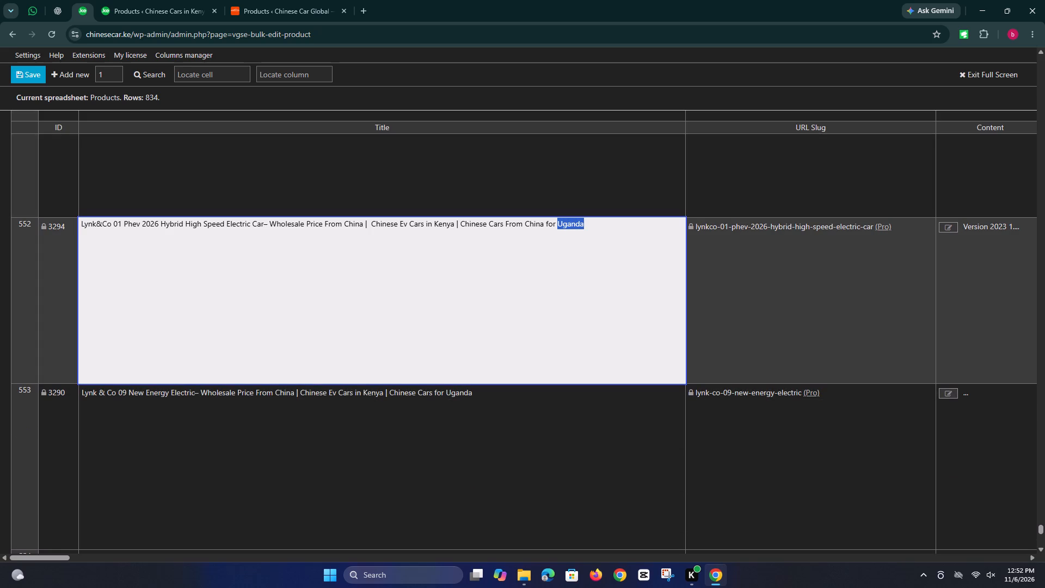
{"action": "right_click", "coordinate": [569, 224]}
{"action": "left_click", "coordinate": [609, 306]}
Replace Uganda at the end of the Lynk & Co 09 New Energy Electric title with the copied word Kenya.
{"action": "scroll", "coordinate": [601, 294], "scroll_direction": "down", "scroll_amount": 3}
{"action": "double_click", "coordinate": [447, 253]}
{"action": "left_click", "coordinate": [461, 243]}
{"action": "left_click_drag", "start_coordinate": [481, 228], "coordinate": [476, 227]}
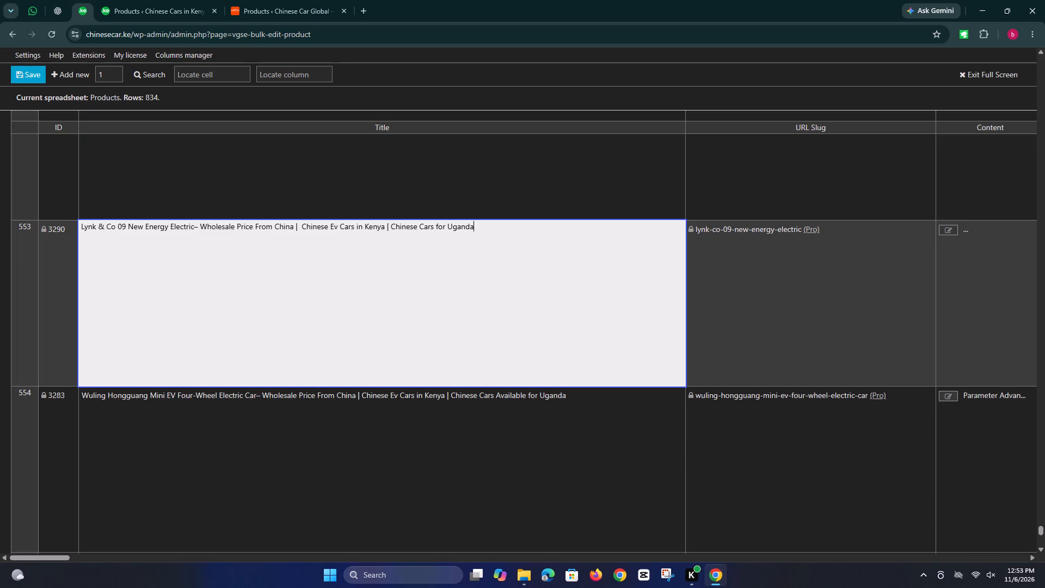
{"action": "left_click_drag", "start_coordinate": [476, 227], "coordinate": [448, 234]}
{"action": "right_click", "coordinate": [457, 226]}
{"action": "left_click", "coordinate": [519, 310]}
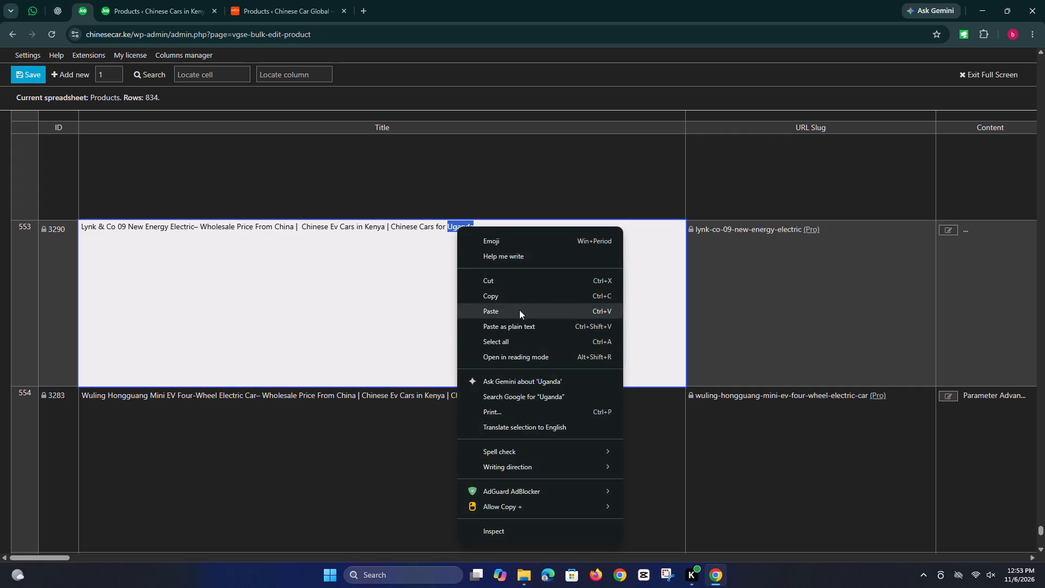
Replace Uganda at the end of the Wuling Hongguang Mini EV Four-Wheel Electric Car title with the copied word Kenya.
{"action": "scroll", "coordinate": [567, 291], "scroll_direction": "down", "scroll_amount": 3}
{"action": "triple_click", "coordinate": [560, 290]}
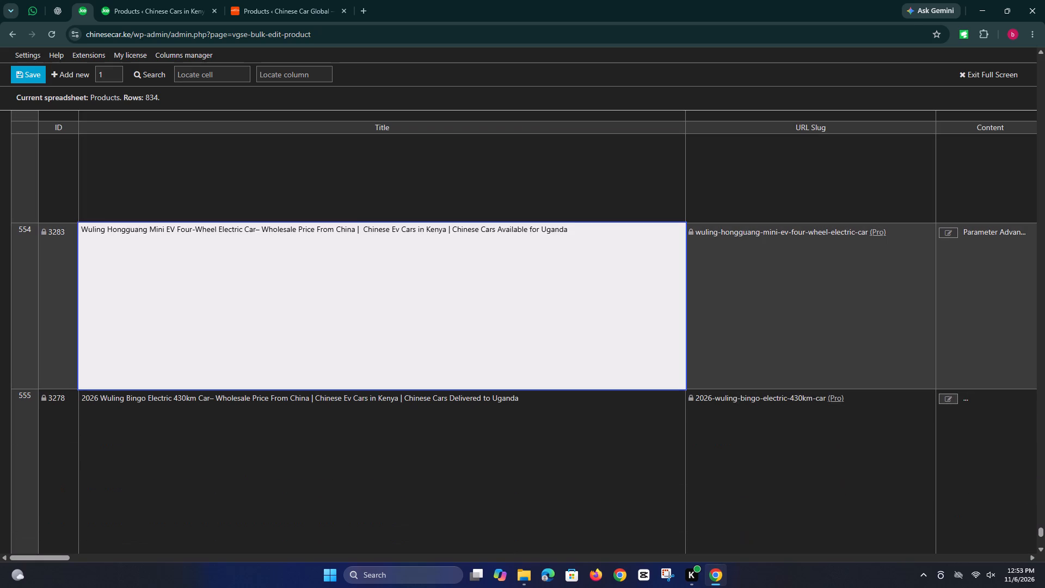
{"action": "left_click_drag", "start_coordinate": [575, 231], "coordinate": [544, 232]}
{"action": "right_click", "coordinate": [548, 231]}
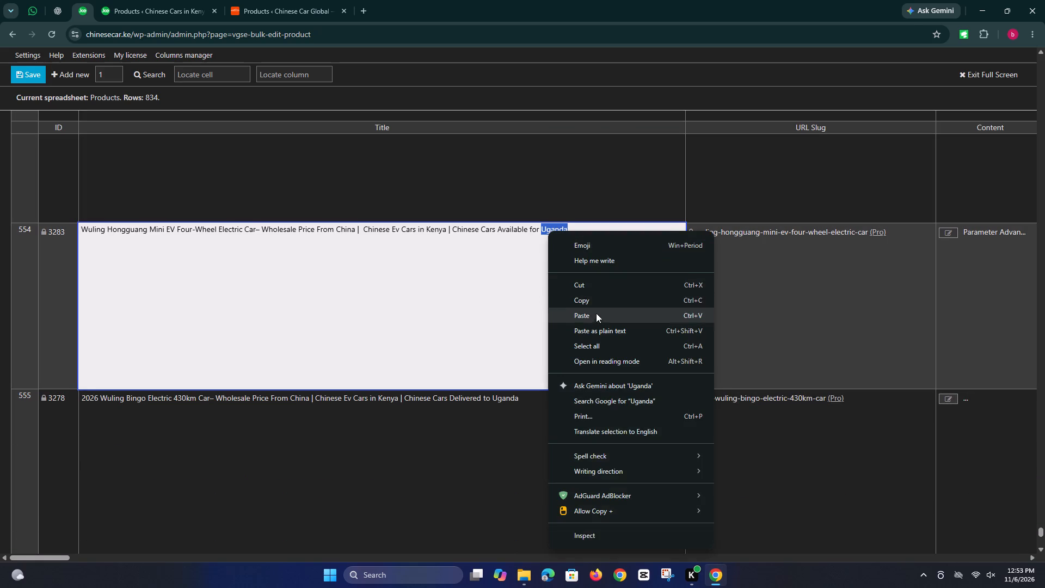
{"action": "left_click", "coordinate": [595, 318]}
Replace Uganda at the end of the 2026 Wuling Bingo Electric 430km Car title with the copied word Kenya.
{"action": "scroll", "coordinate": [592, 306], "scroll_direction": "down", "scroll_amount": 3}
{"action": "triple_click", "coordinate": [480, 282]}
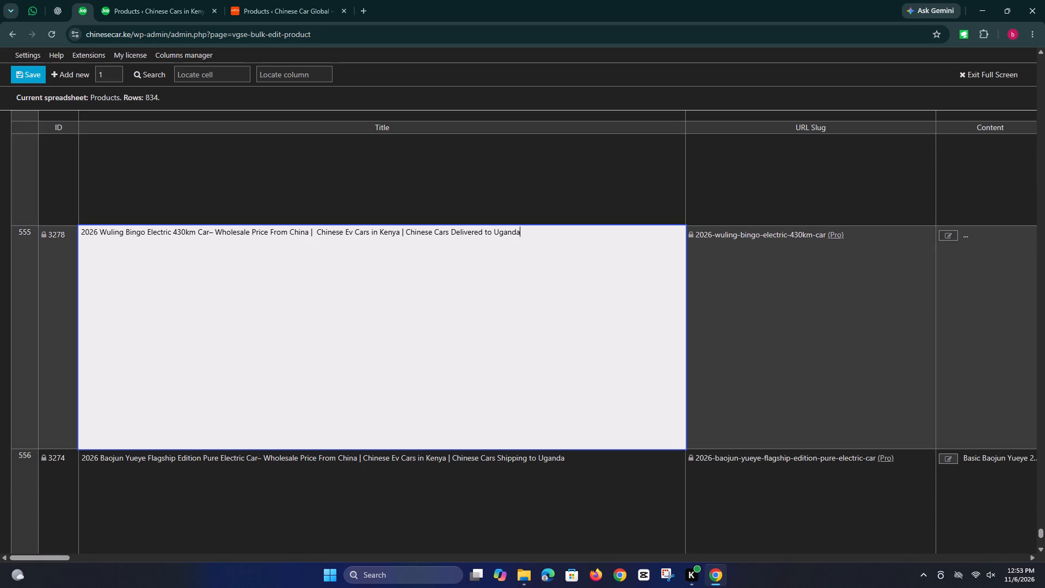
{"action": "left_click_drag", "start_coordinate": [525, 237], "coordinate": [496, 239]}
{"action": "right_click", "coordinate": [508, 232]}
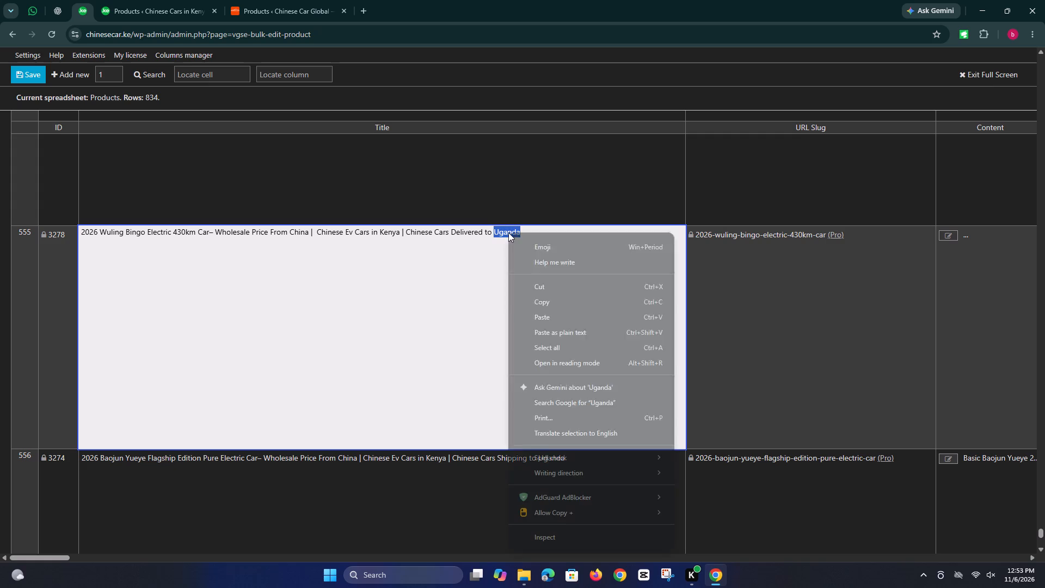
{"action": "left_click", "coordinate": [550, 316]}
Replace Uganda at the end of the 2026 Baojun Yueye Flagship Edition Pure Electric Car title with the copied word Kenya.
{"action": "scroll", "coordinate": [563, 304], "scroll_direction": "down", "scroll_amount": 4}
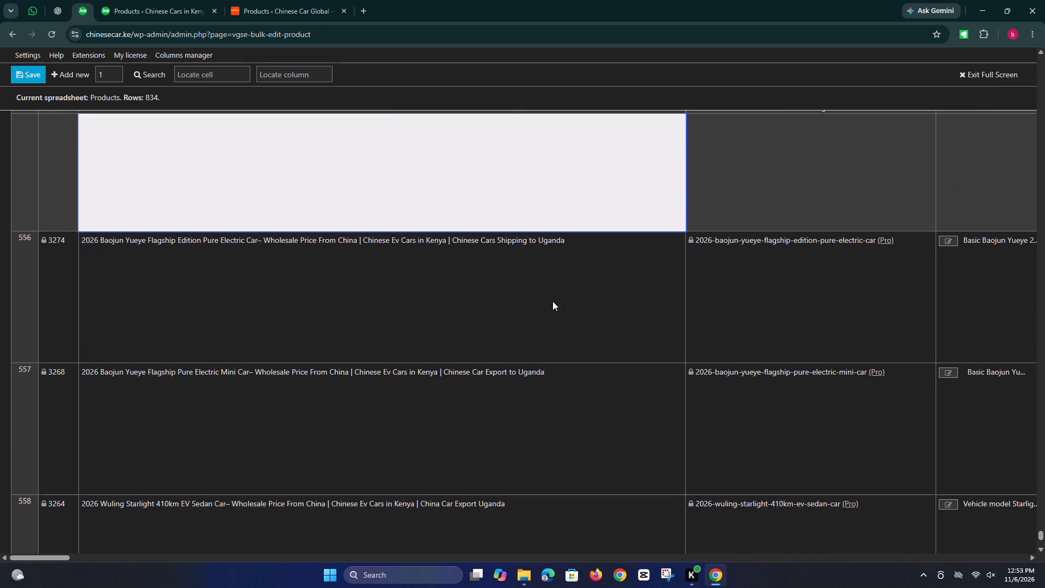
{"action": "double_click", "coordinate": [520, 295]}
{"action": "left_click", "coordinate": [520, 295]}
{"action": "left_click", "coordinate": [543, 239]}
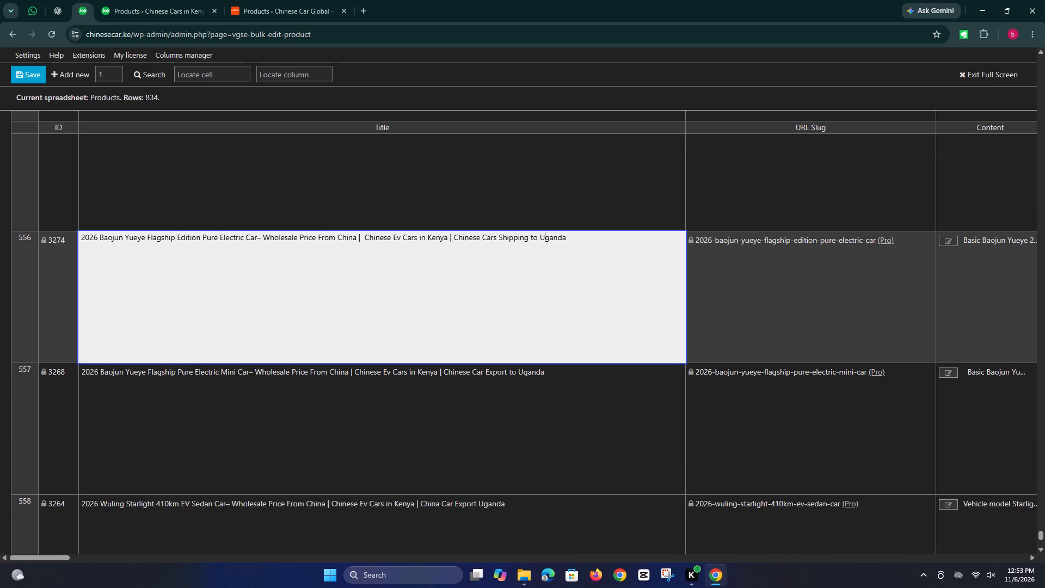
{"action": "left_click_drag", "start_coordinate": [577, 241], "coordinate": [542, 241]}
{"action": "right_click", "coordinate": [550, 239]}
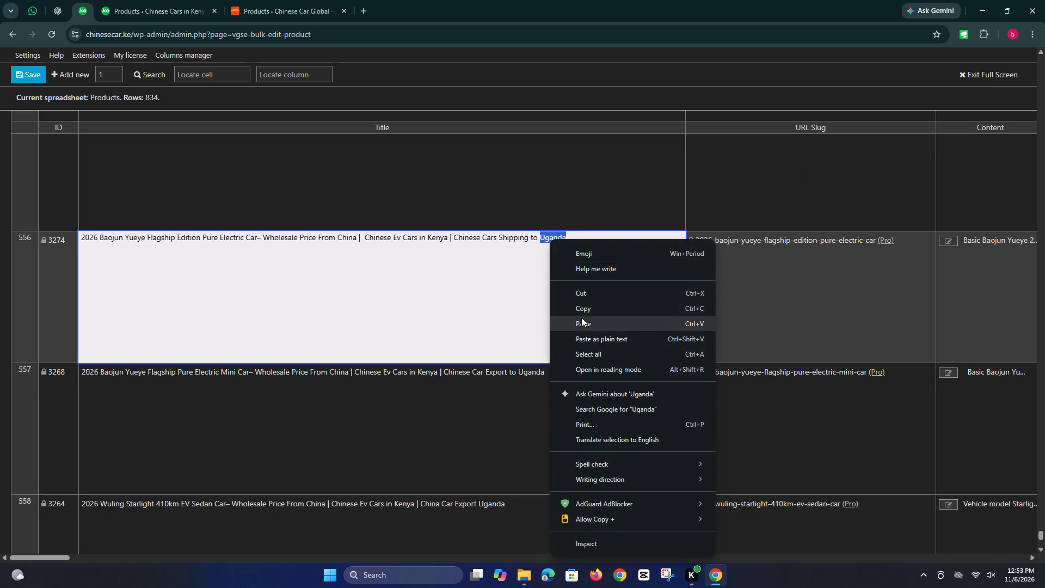
{"action": "left_click", "coordinate": [585, 327]}
Replace Uganda at the end of the 2026 Baojun Yueye Flagship Pure Electric Mini Car title with the copied word Kenya.
{"action": "scroll", "coordinate": [580, 313], "scroll_direction": "down", "scroll_amount": 3}
{"action": "triple_click", "coordinate": [517, 270]}
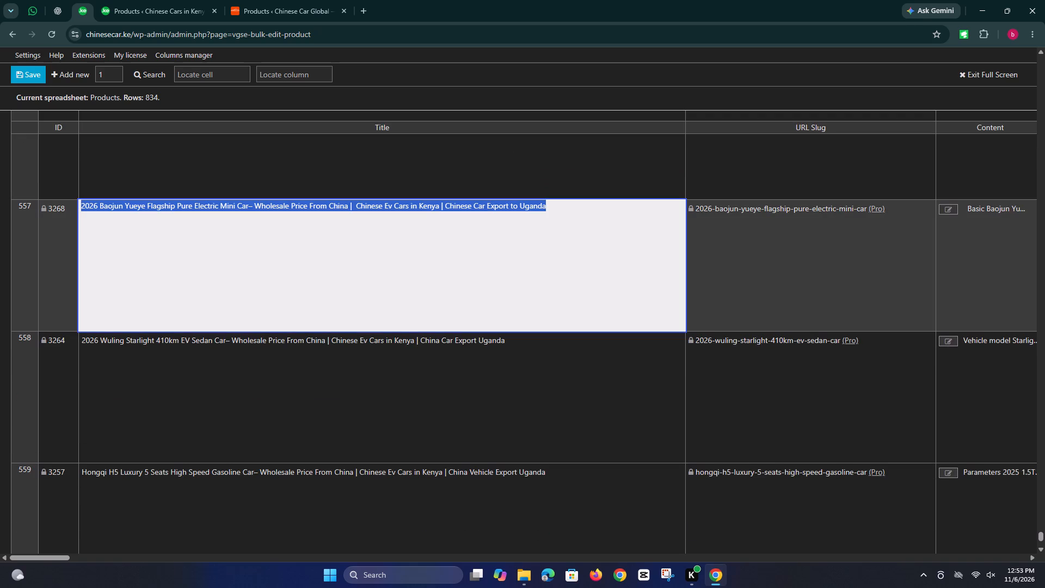
{"action": "left_click", "coordinate": [551, 207]}
{"action": "left_click_drag", "start_coordinate": [555, 207], "coordinate": [521, 207]}
{"action": "right_click", "coordinate": [531, 206]}
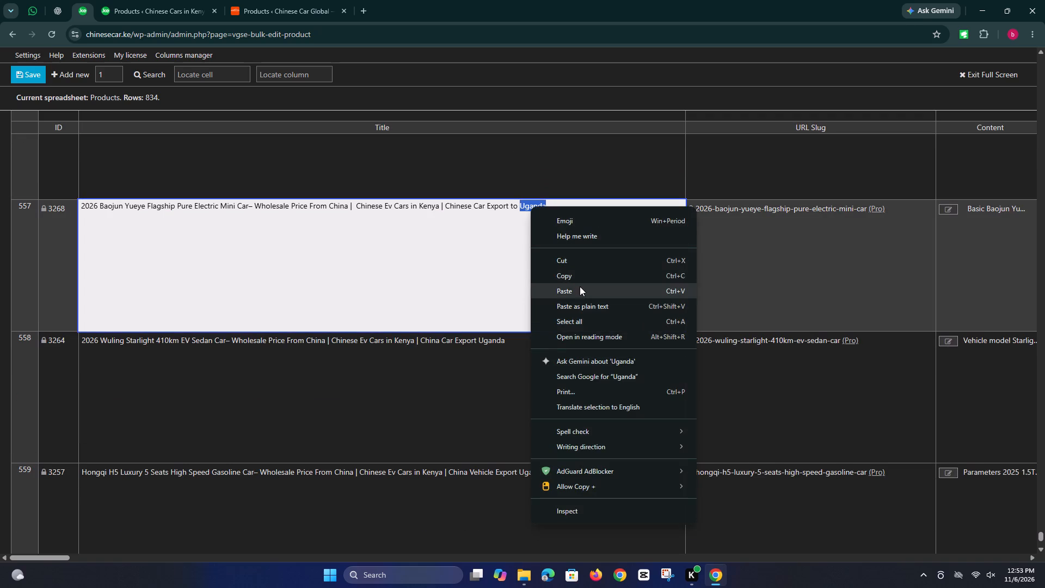
{"action": "left_click", "coordinate": [577, 290]}
Replace Uganda at the end of the 2026 Wuling Starlight 410km EV Sedan Car title with the copied word Kenya.
{"action": "scroll", "coordinate": [569, 261], "scroll_direction": "down", "scroll_amount": 3}
{"action": "triple_click", "coordinate": [490, 251]}
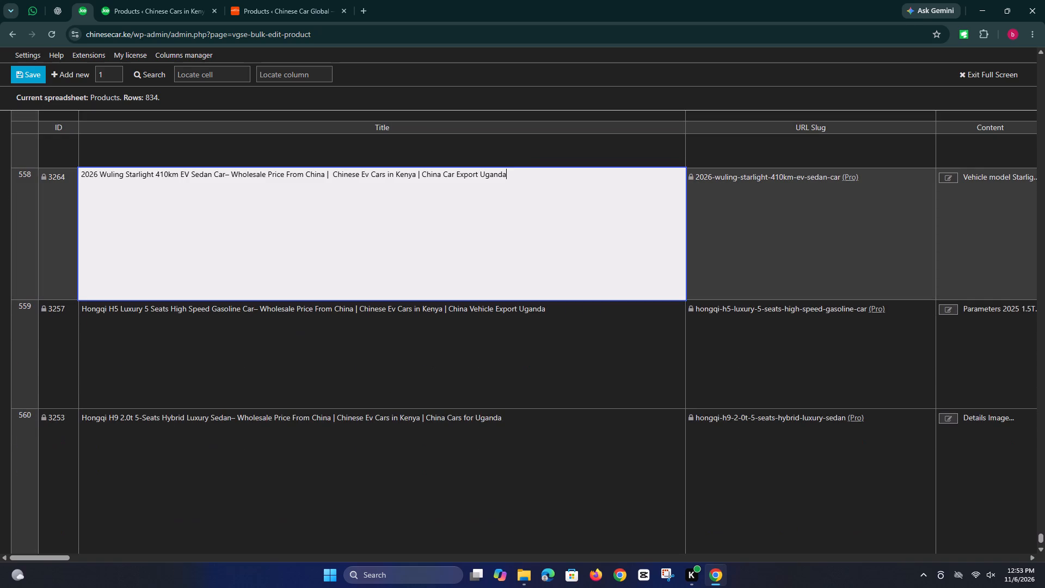
{"action": "left_click_drag", "start_coordinate": [514, 179], "coordinate": [481, 182]}
{"action": "right_click", "coordinate": [487, 175]}
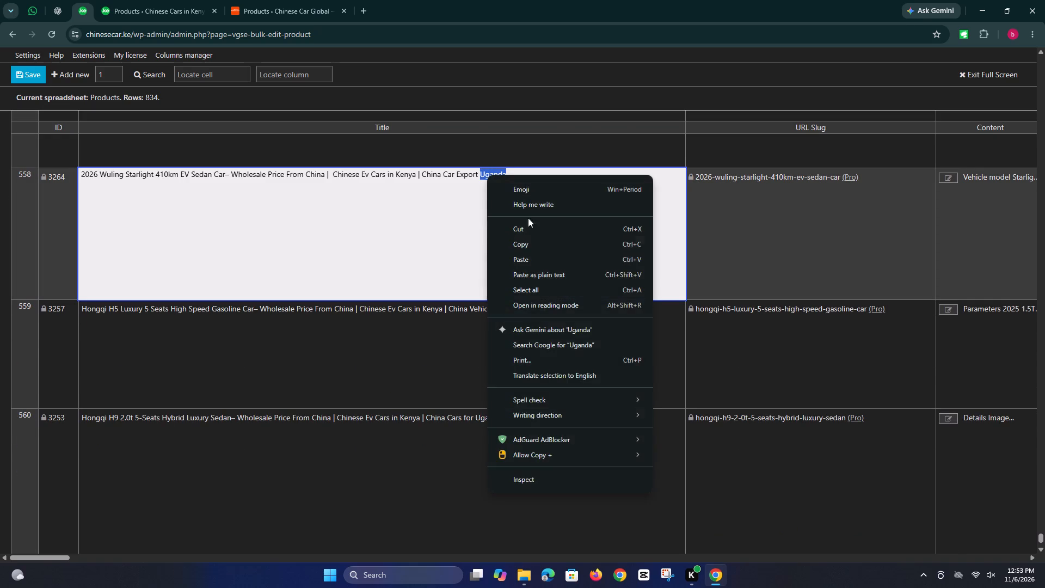
{"action": "left_click", "coordinate": [533, 263]}
Replace Uganda at the end of the Hongqi H5 Luxury 5 Seats High Speed Gasoline Car title with the copied word Kenya.
{"action": "scroll", "coordinate": [544, 250], "scroll_direction": "down", "scroll_amount": 3}
{"action": "triple_click", "coordinate": [503, 233]}
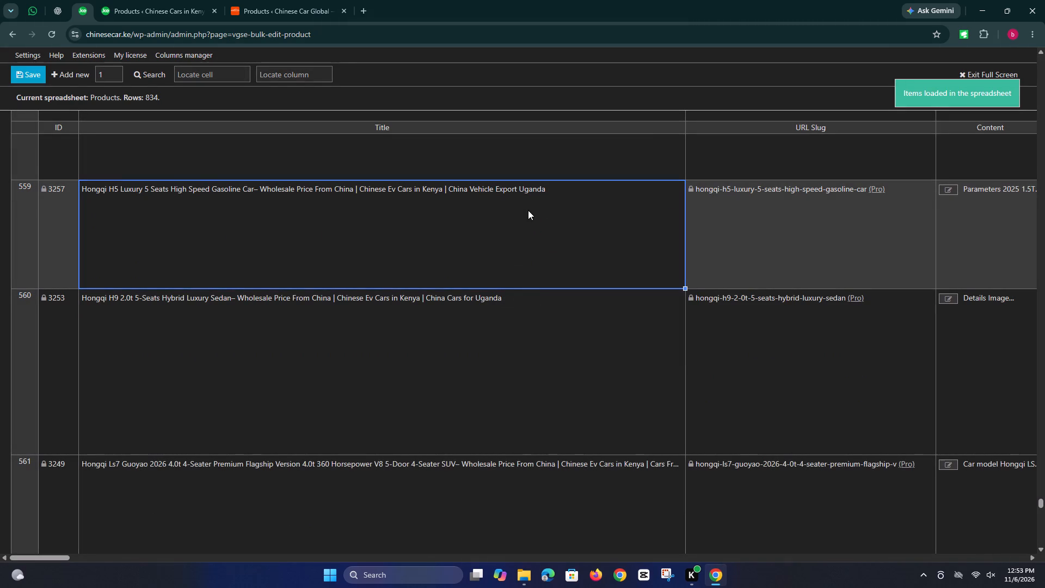
{"action": "double_click", "coordinate": [528, 210]}
{"action": "left_click_drag", "start_coordinate": [551, 188], "coordinate": [527, 187]}
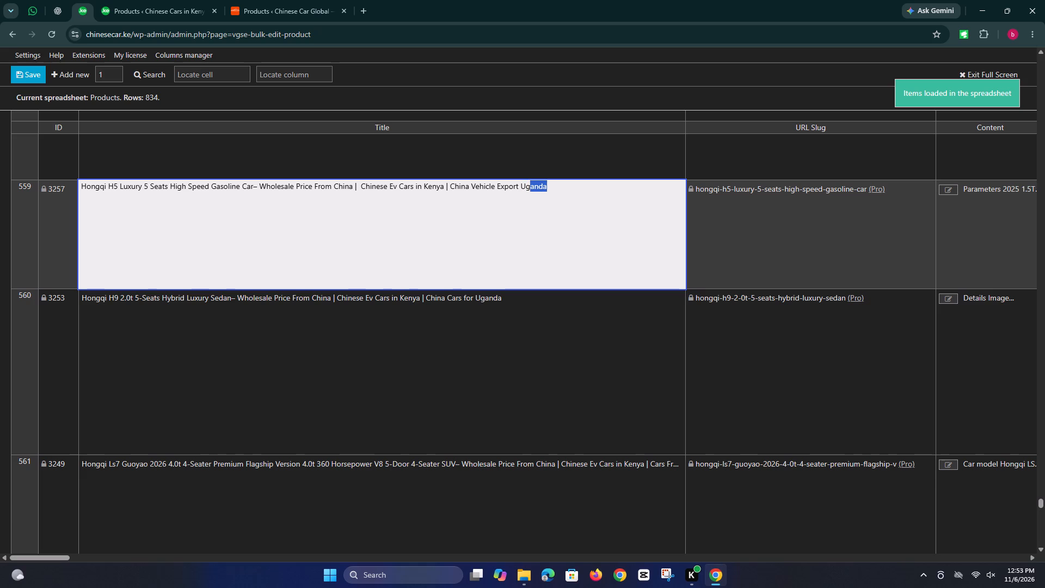
{"action": "left_click_drag", "start_coordinate": [527, 187], "coordinate": [523, 188]}
{"action": "right_click", "coordinate": [532, 187]}
{"action": "left_click", "coordinate": [577, 269]}
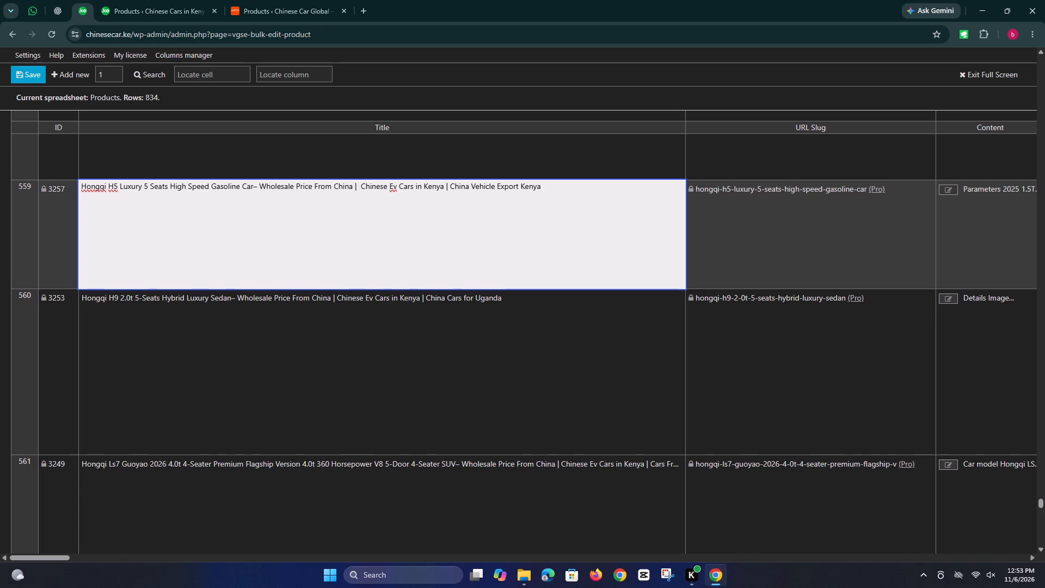
Replace Uganda at the end of the Hongqi H9 2.0t 5-Seats Hybrid Luxury Sedan title with the copied word Kenya.
{"action": "scroll", "coordinate": [577, 269], "scroll_direction": "down", "scroll_amount": 2}
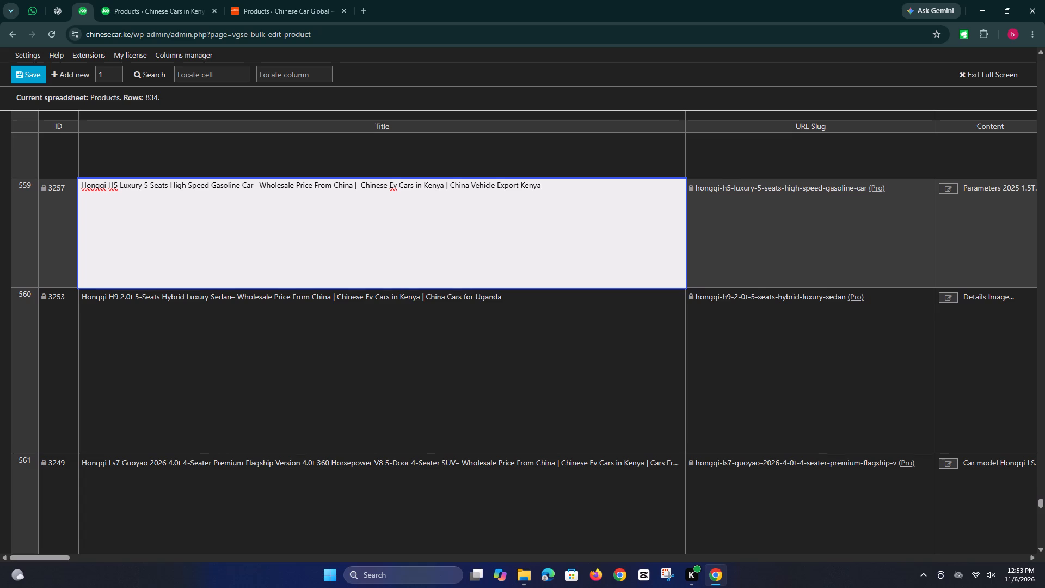
{"action": "scroll", "coordinate": [577, 269], "scroll_direction": "down", "scroll_amount": 1}
{"action": "triple_click", "coordinate": [487, 229]}
{"action": "scroll", "coordinate": [510, 199], "scroll_direction": "up", "scroll_amount": 2}
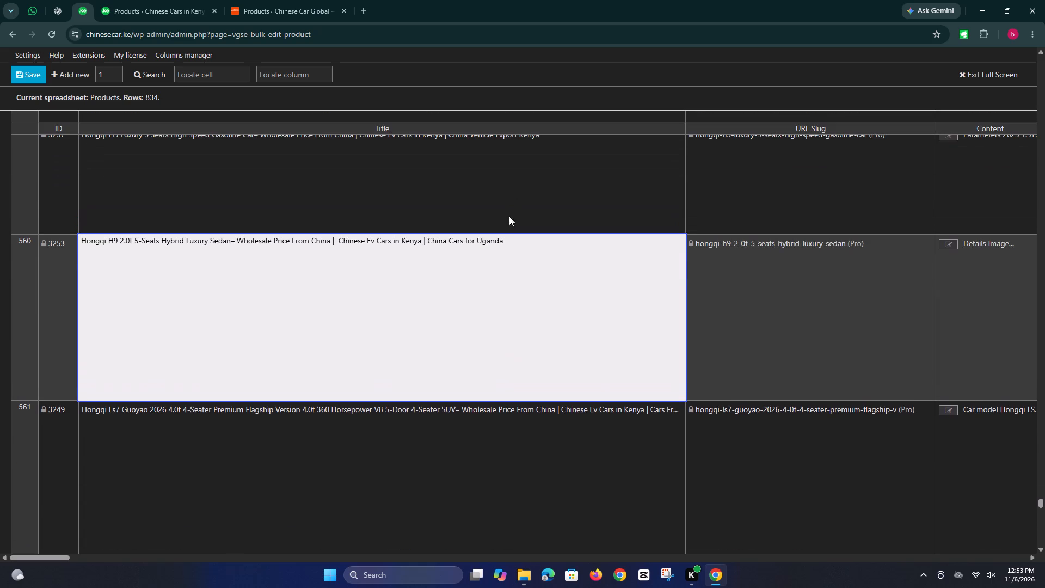
{"action": "left_click_drag", "start_coordinate": [512, 240], "coordinate": [479, 239]}
{"action": "right_click", "coordinate": [481, 238]}
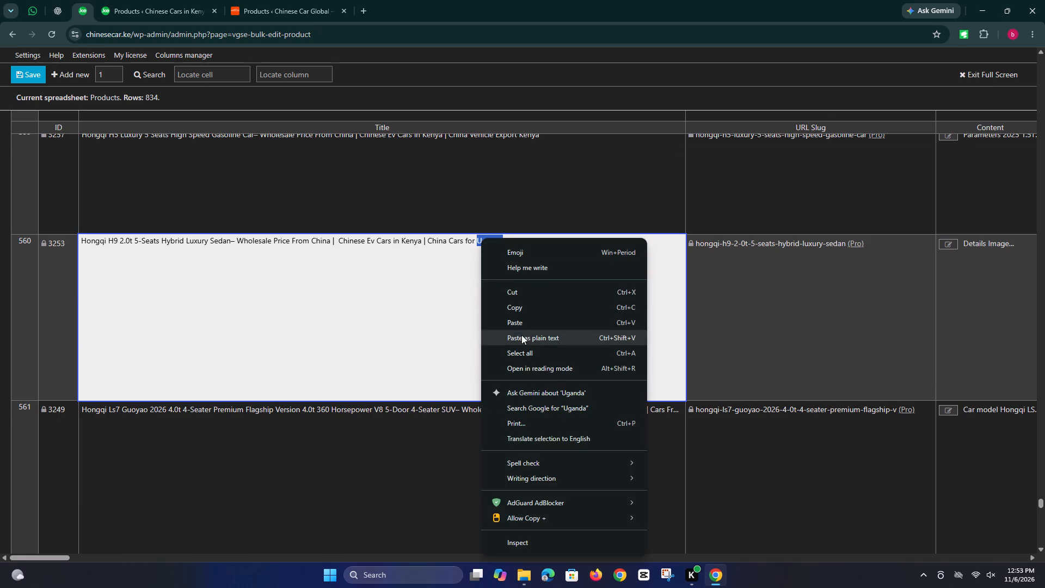
{"action": "left_click", "coordinate": [528, 323]}
Replace Uganda at the end of the Hongqi Ls7 Guoyao 2026 4.0t 4-Seater SUV title with the copied word Kenya.
{"action": "scroll", "coordinate": [595, 320], "scroll_direction": "down", "scroll_amount": 3}
{"action": "triple_click", "coordinate": [595, 322]}
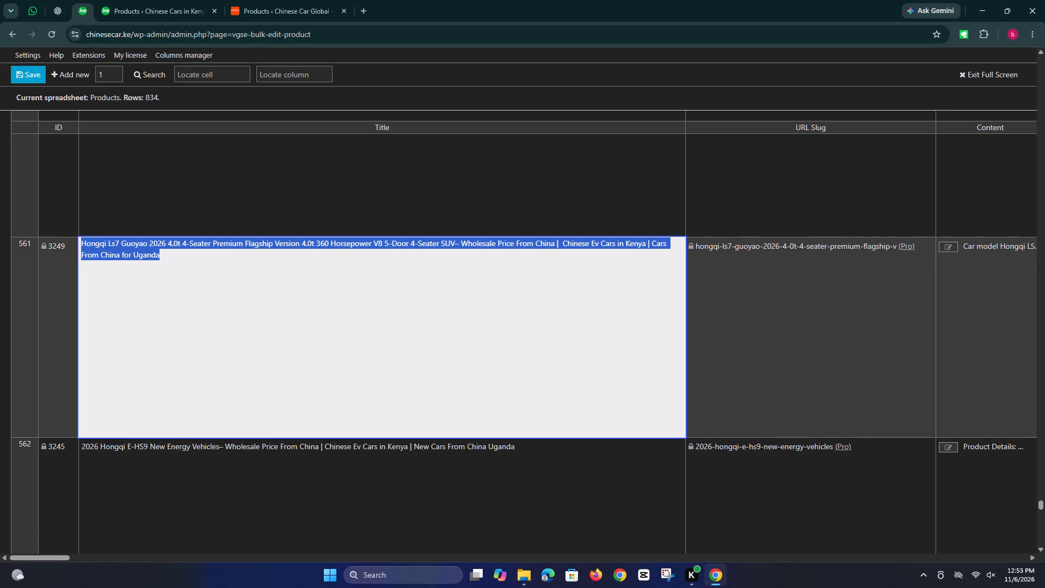
{"action": "left_click", "coordinate": [167, 256]}
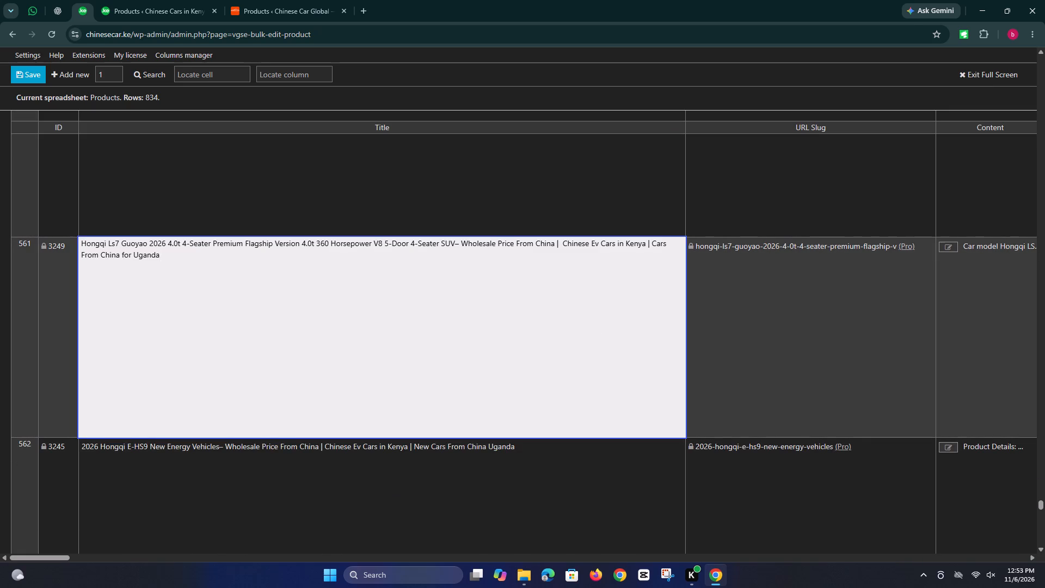
{"action": "left_click_drag", "start_coordinate": [168, 258], "coordinate": [134, 262]}
{"action": "right_click", "coordinate": [139, 256]}
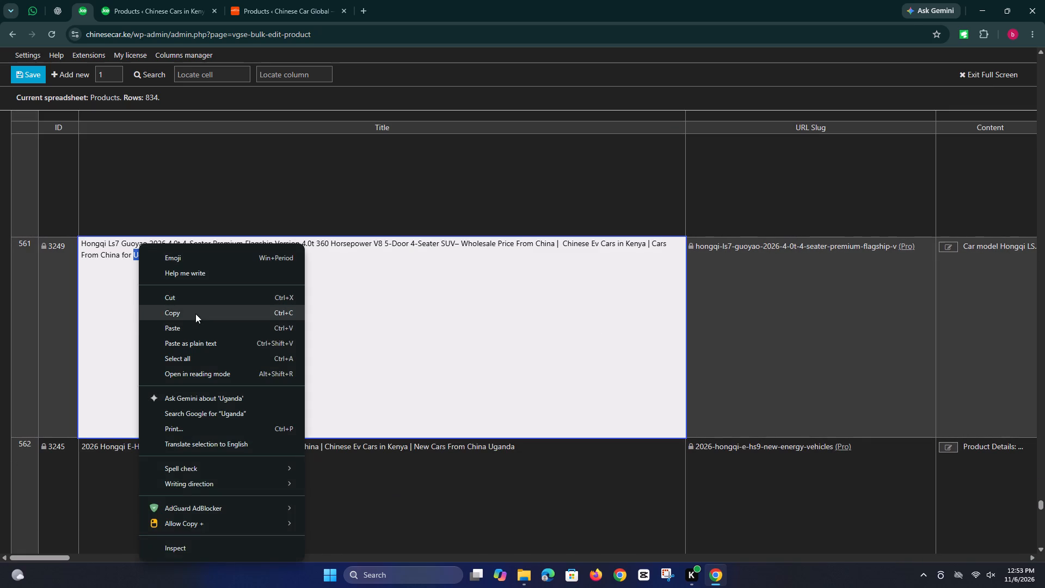
{"action": "left_click", "coordinate": [194, 324]}
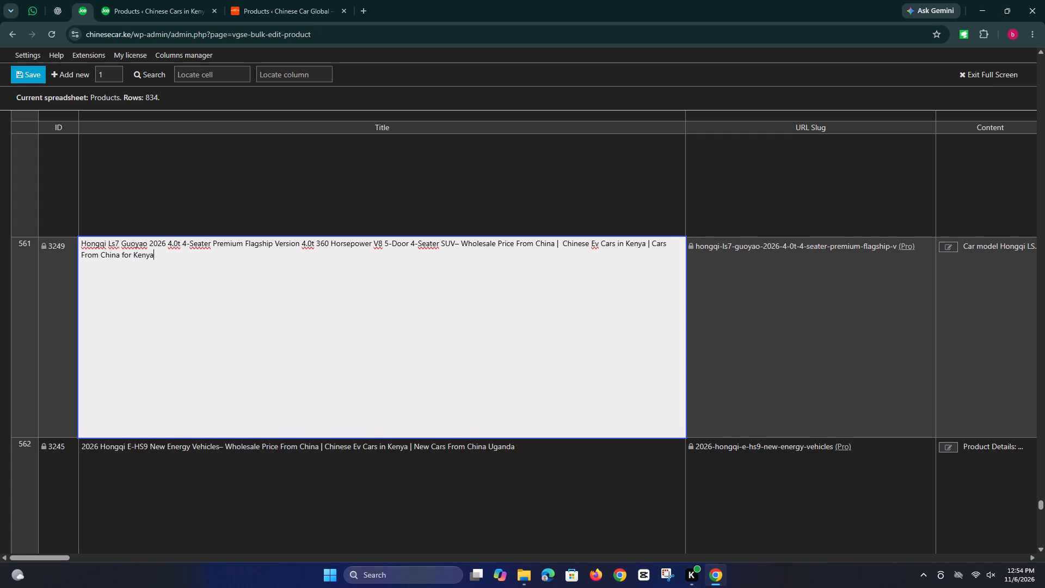
Replace Uganda at the end of the 2026 Hongqi E-HS9 New Energy Vehicles title with the copied word Kenya.
{"action": "scroll", "coordinate": [441, 338], "scroll_direction": "down", "scroll_amount": 2}
{"action": "scroll", "coordinate": [491, 337], "scroll_direction": "up", "scroll_amount": 2}
{"action": "scroll", "coordinate": [507, 353], "scroll_direction": "down", "scroll_amount": 2}
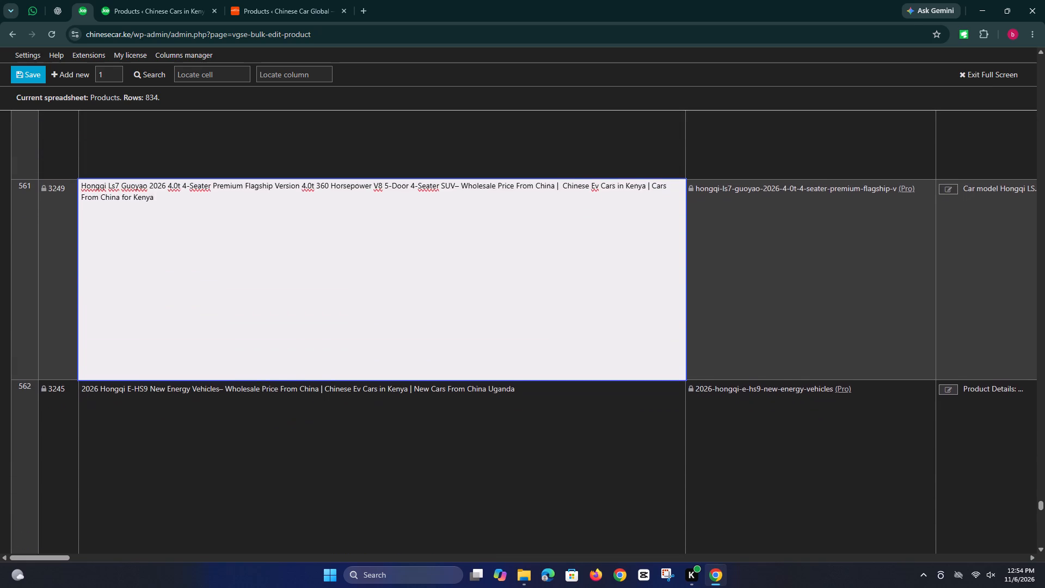
{"action": "double_click", "coordinate": [470, 350]}
{"action": "left_click", "coordinate": [480, 351]}
{"action": "left_click_drag", "start_coordinate": [520, 338], "coordinate": [504, 337]}
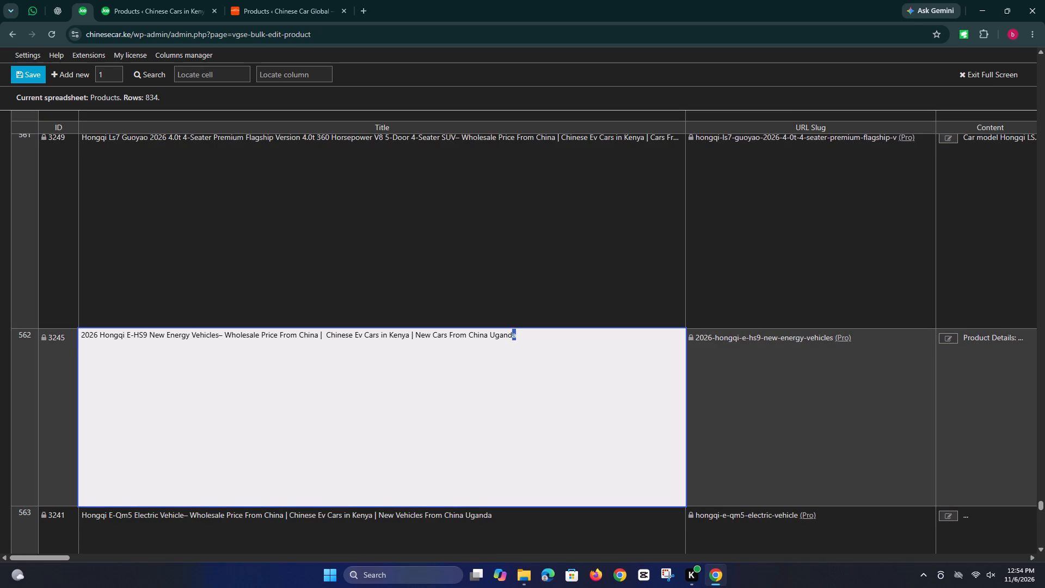
{"action": "left_click_drag", "start_coordinate": [504, 337], "coordinate": [489, 338]}
{"action": "right_click", "coordinate": [497, 336]}
{"action": "left_click", "coordinate": [531, 103]}
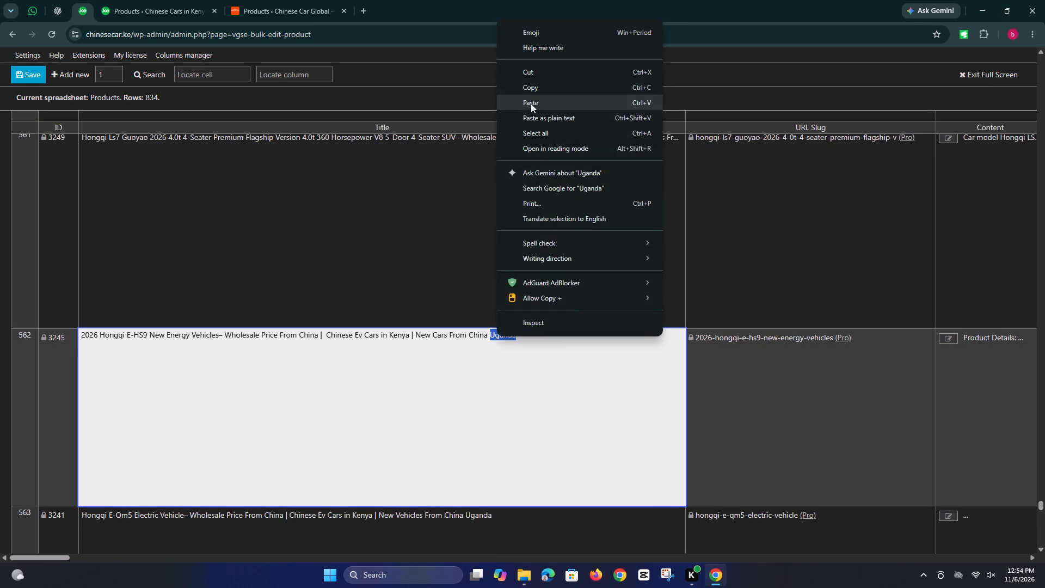
Replace Uganda at the end of the Hongqi E-Qm5 Electric Vehicle title with the copied word Kenya.
{"action": "scroll", "coordinate": [500, 330], "scroll_direction": "down", "scroll_amount": 4}
{"action": "triple_click", "coordinate": [475, 330]}
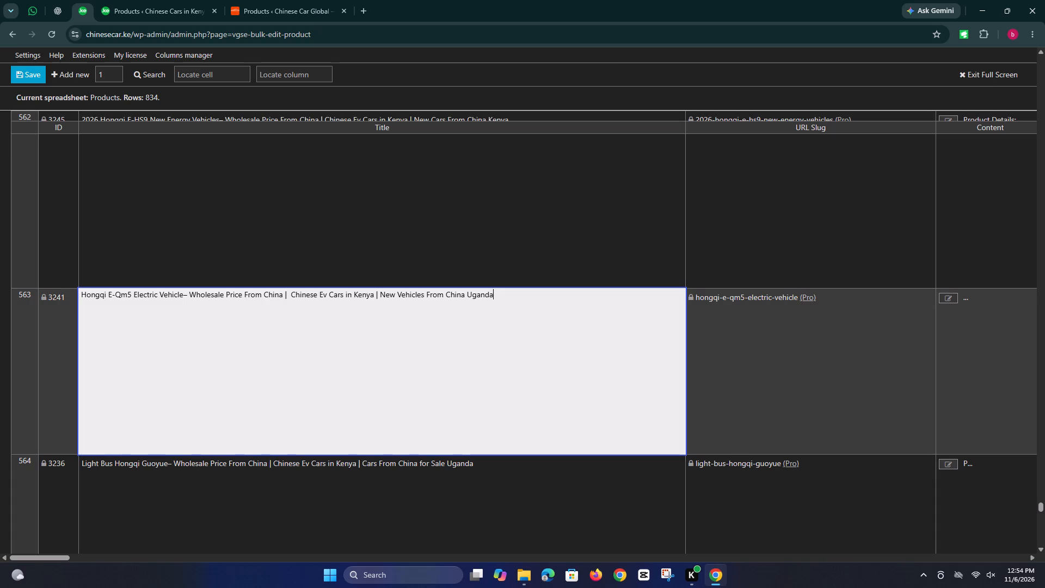
{"action": "left_click_drag", "start_coordinate": [499, 301], "coordinate": [469, 302]}
{"action": "right_click", "coordinate": [480, 299]}
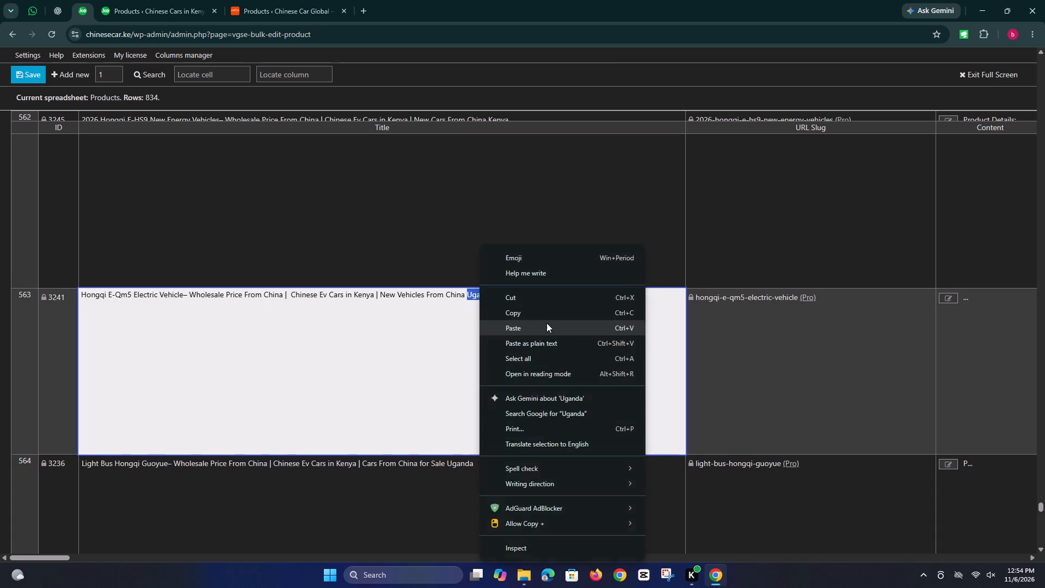
{"action": "left_click", "coordinate": [542, 326]}
Replace Uganda at the end of the Light Bus Hongqi Guoyue title with the copied word Kenya.
{"action": "scroll", "coordinate": [542, 323], "scroll_direction": "down", "scroll_amount": 4}
{"action": "triple_click", "coordinate": [436, 307]}
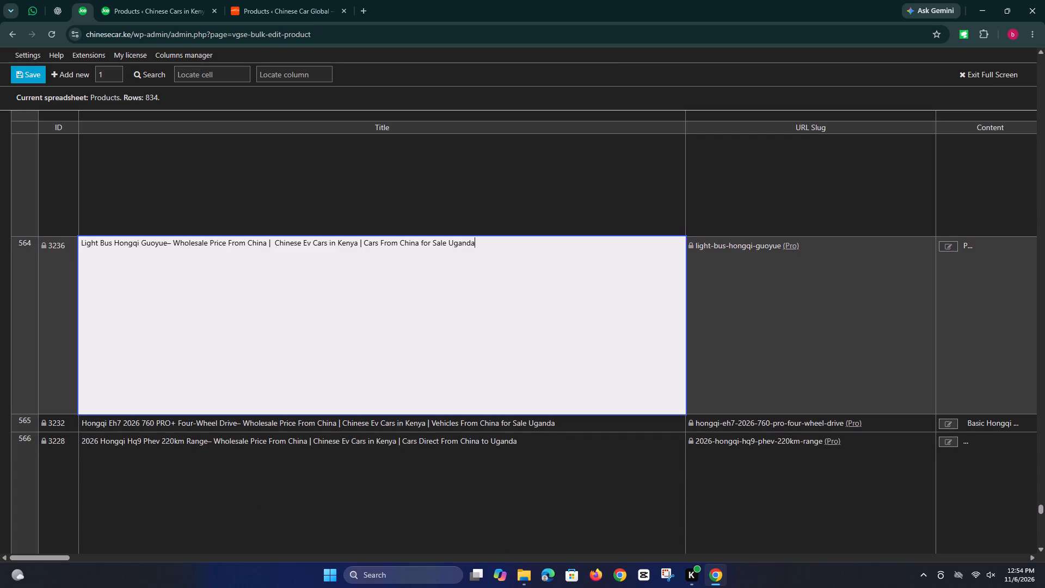
{"action": "left_click_drag", "start_coordinate": [481, 250], "coordinate": [447, 250]}
{"action": "right_click", "coordinate": [457, 243]}
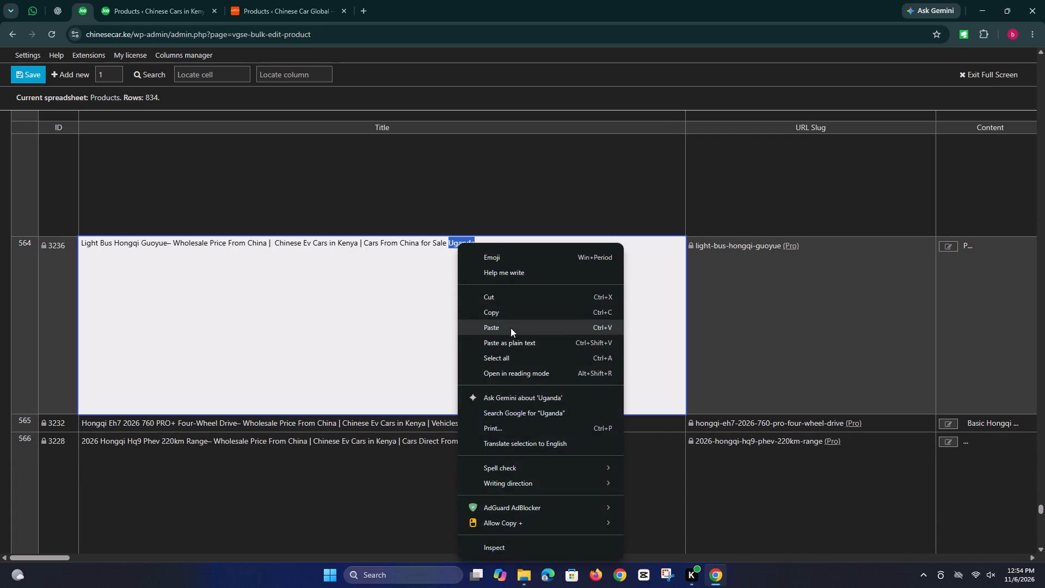
{"action": "left_click", "coordinate": [511, 328]}
Replace Uganda at the end of the Hongqi Eh7 2026 760 PRO+ Four-Wheel Drive title with the copied word Kenya.
{"action": "scroll", "coordinate": [521, 313], "scroll_direction": "down", "scroll_amount": 3}
{"action": "double_click", "coordinate": [539, 258]}
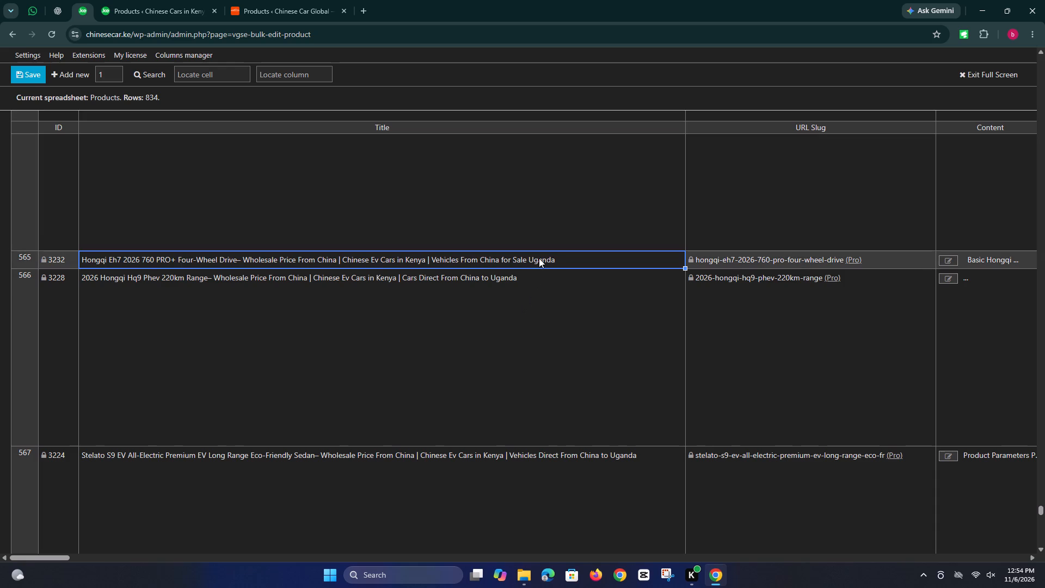
{"action": "double_click", "coordinate": [565, 260]}
{"action": "left_click_drag", "start_coordinate": [567, 260], "coordinate": [531, 264]}
{"action": "right_click", "coordinate": [540, 259]}
{"action": "left_click", "coordinate": [589, 329]}
Replace Uganda at the end of the 2026 Hongqi Hq9 Phev 220km Range title with the copied word Kenya.
{"action": "left_click", "coordinate": [531, 316]}
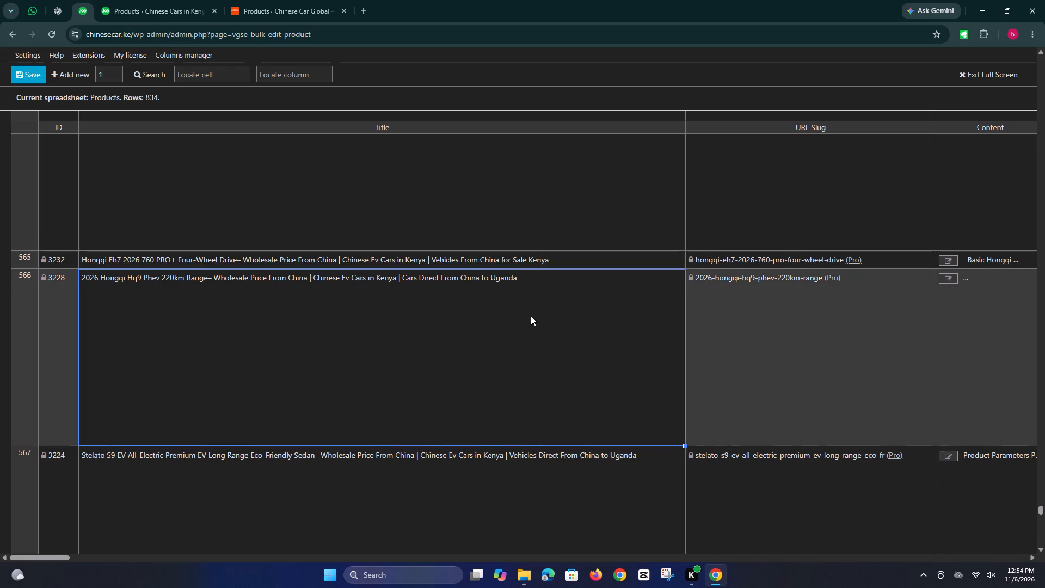
{"action": "left_click", "coordinate": [531, 316]}
{"action": "left_click_drag", "start_coordinate": [524, 279], "coordinate": [493, 284]}
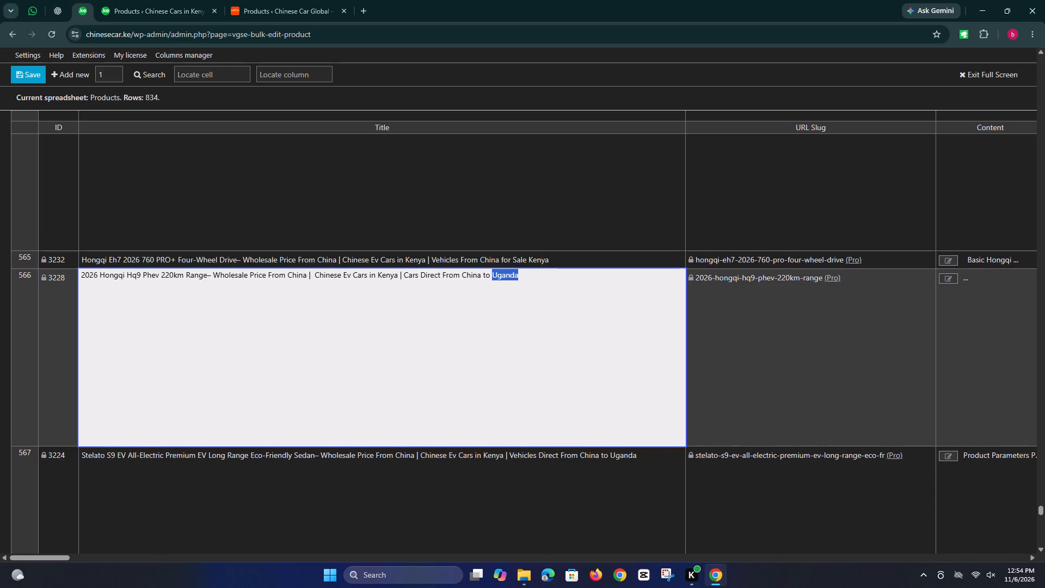
{"action": "right_click", "coordinate": [501, 274]}
{"action": "left_click", "coordinate": [550, 330]}
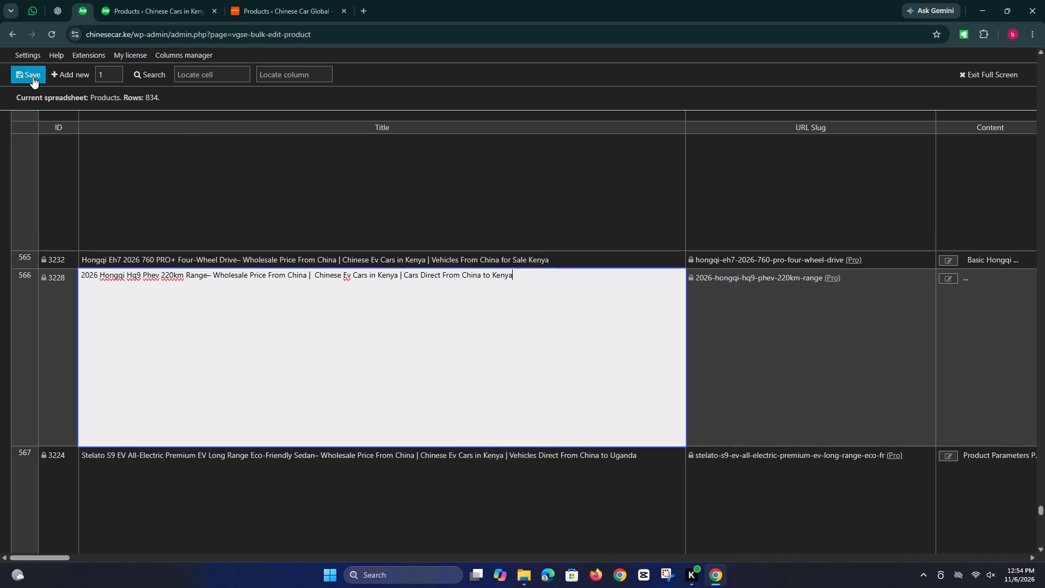
Save the edited product titles in the bulk-edit spreadsheet.
{"action": "left_click", "coordinate": [33, 77]}
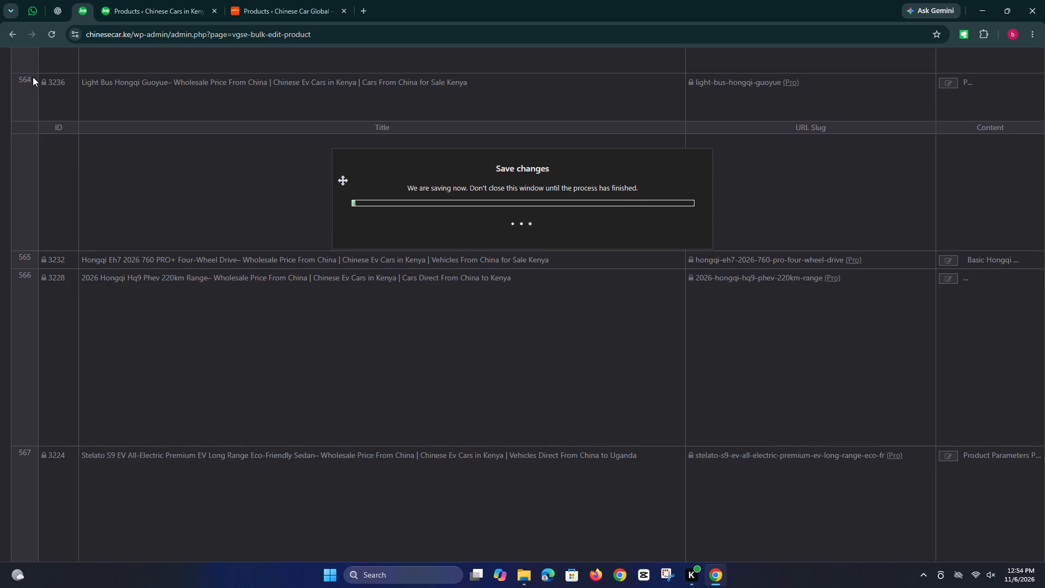
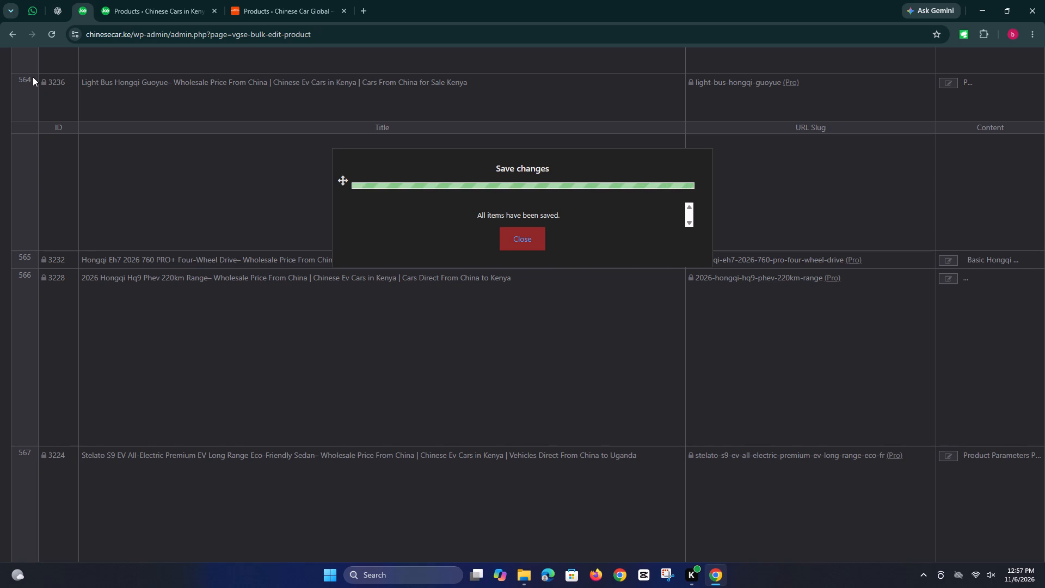
Dismiss the Save changes dialog to return to the product spreadsheet.
{"action": "left_click", "coordinate": [515, 241], "text": "alt"}
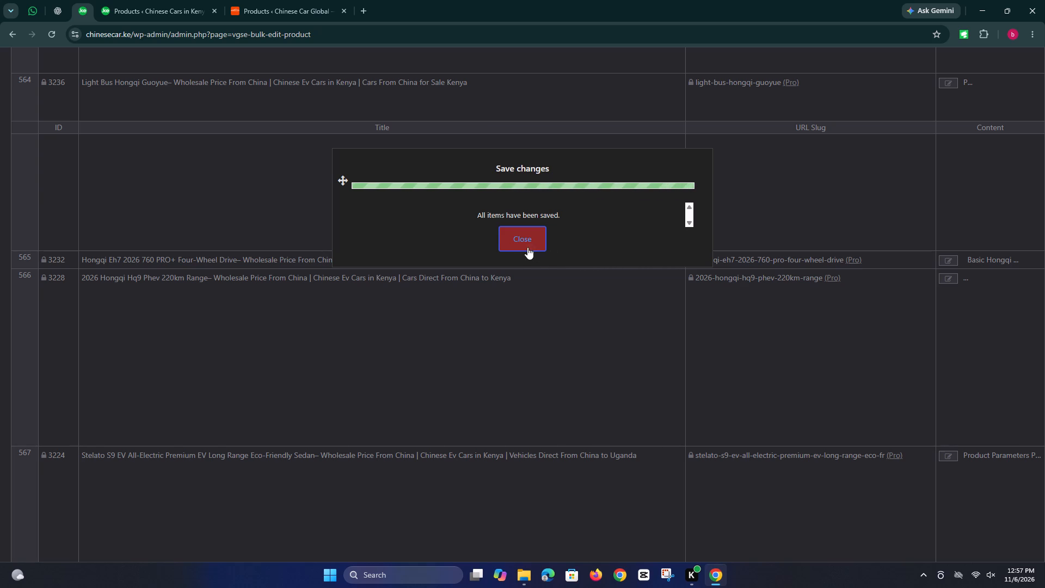
{"action": "left_click", "coordinate": [526, 244], "text": "alt"}
{"action": "left_click", "coordinate": [522, 243], "text": "alt"}
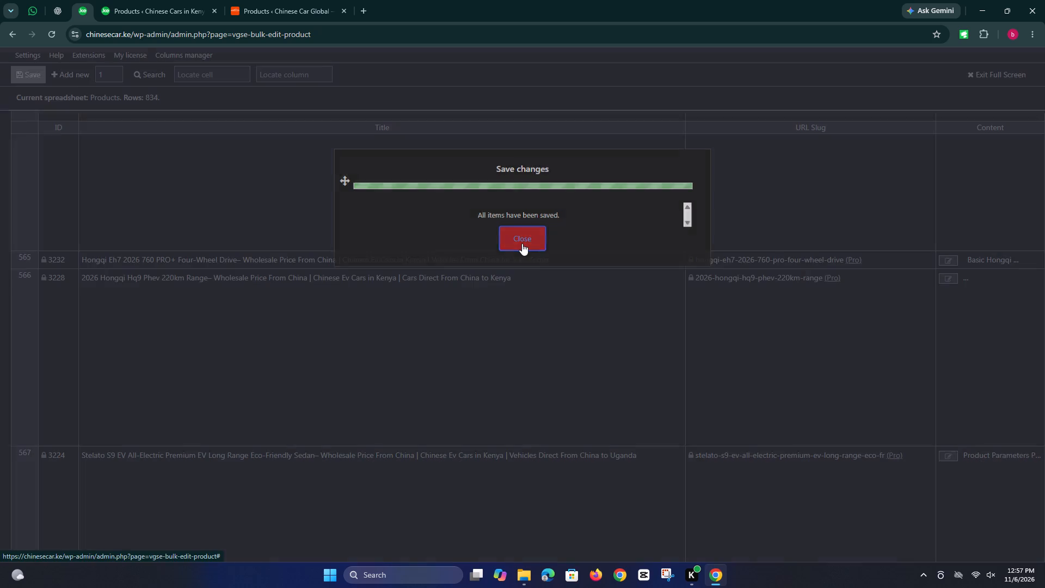
Open the Stelato S9 EV All-Electric Premium EV title for editing, with the cursor at the end of its closing phrase.
{"action": "scroll", "coordinate": [569, 332], "scroll_direction": "down", "scroll_amount": 6, "text": "alt"}
{"action": "triple_click", "coordinate": [540, 273], "text": "alt"}
{"action": "scroll", "coordinate": [626, 217], "scroll_direction": "up", "scroll_amount": 3, "text": "alt"}
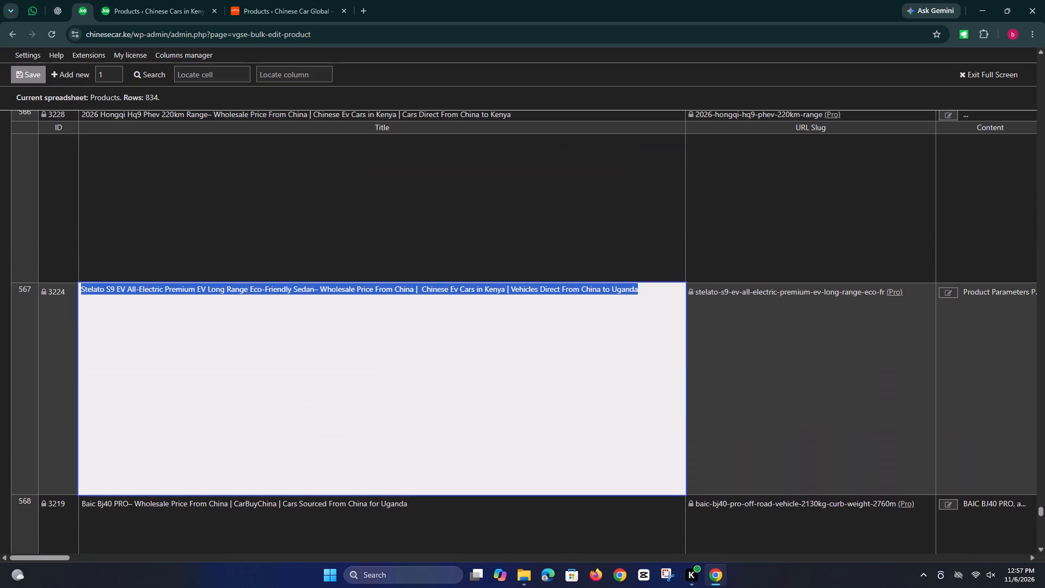
{"action": "left_click", "coordinate": [641, 313], "text": "alt"}
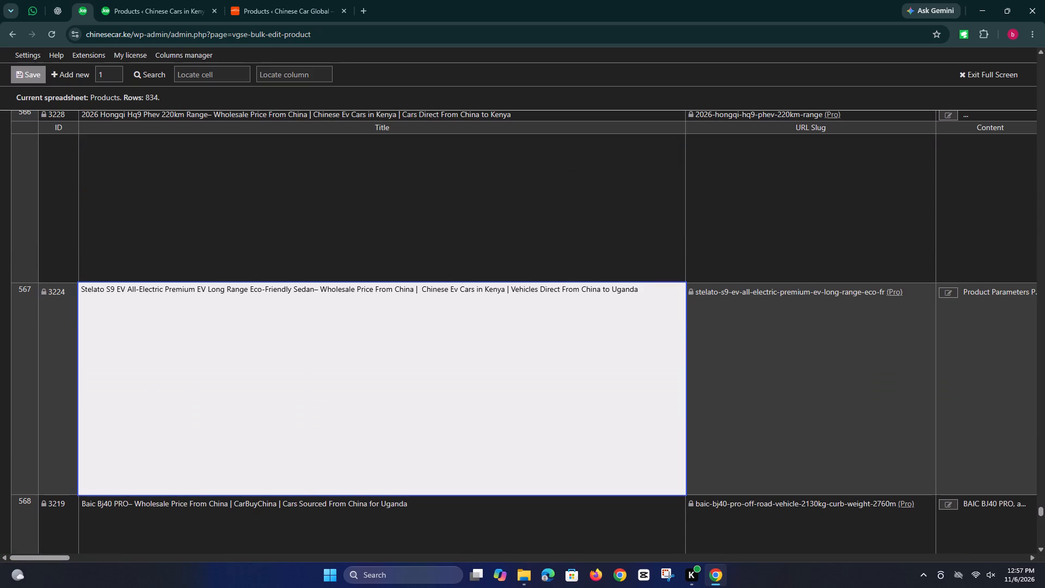
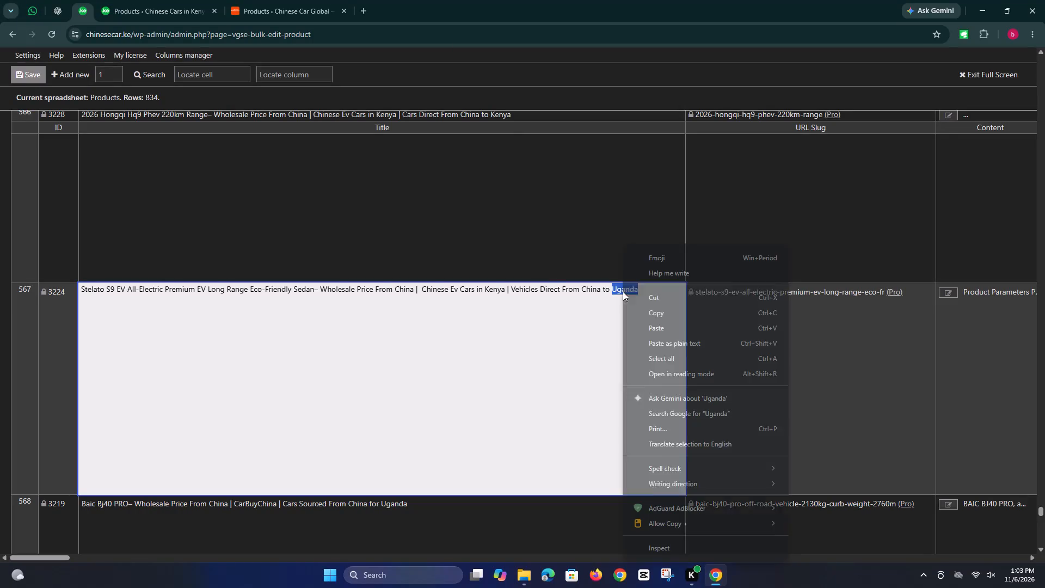
Change the country in the Stelato S9 EV title's closing phrase so it reads "Vehicles Direct From China to Kenya".
{"action": "left_click", "coordinate": [669, 324]}
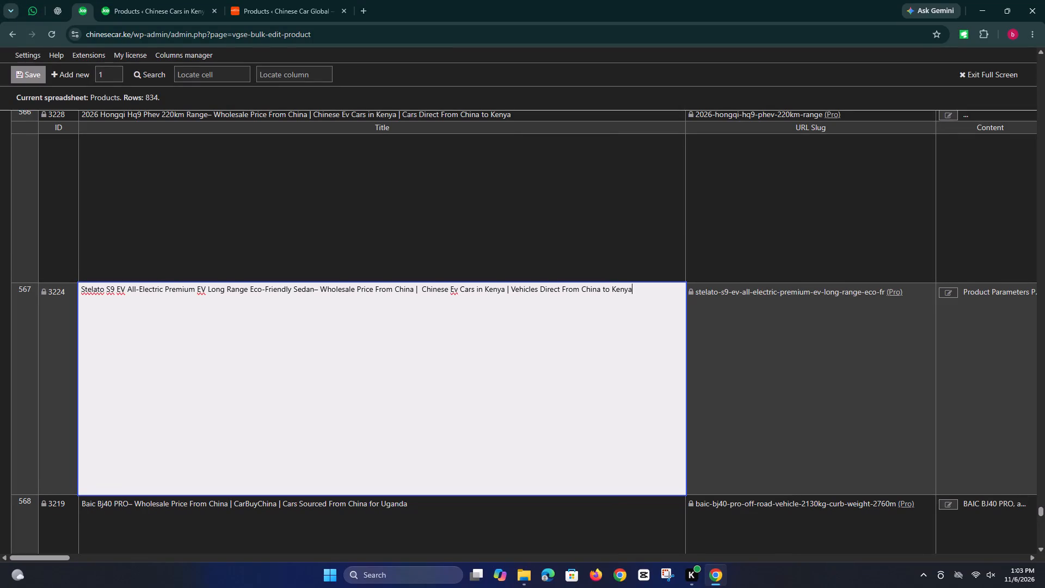
Change the closing phrase of the Baic Bj40 PRO title in row 568 to "Cars Sourced From China for Kenya".
{"action": "scroll", "coordinate": [550, 321], "scroll_direction": "down", "scroll_amount": 5}
{"action": "triple_click", "coordinate": [407, 299]}
{"action": "left_click_drag", "start_coordinate": [417, 232], "coordinate": [414, 231]}
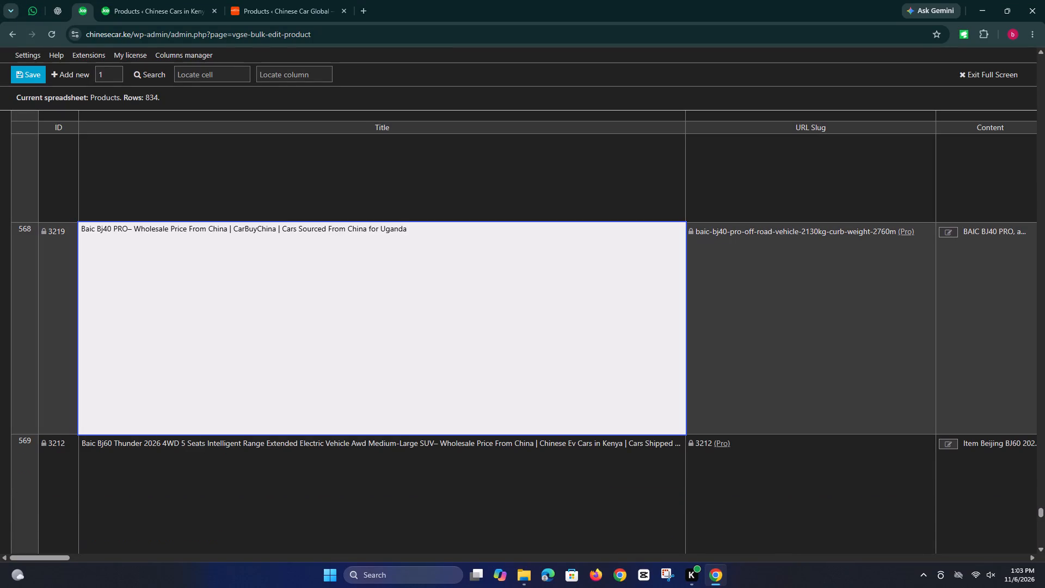
{"action": "left_click_drag", "start_coordinate": [414, 231], "coordinate": [382, 234]}
{"action": "right_click", "coordinate": [391, 231]}
{"action": "left_click", "coordinate": [428, 317]}
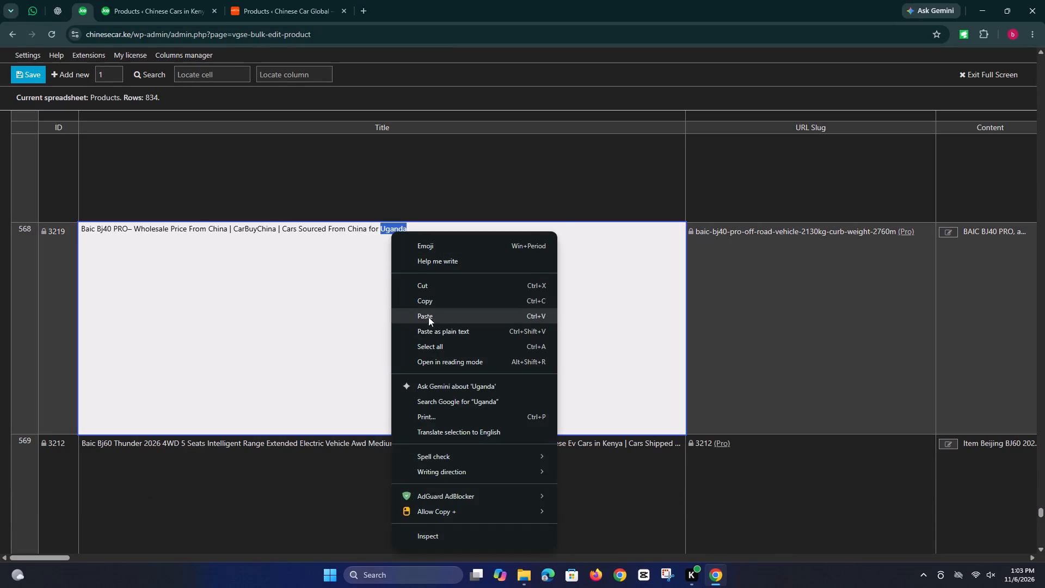
Change the closing phrase of the Baic Bj60 Thunder title in row 569 to "Cars Shipped From China to Kenya".
{"action": "scroll", "coordinate": [508, 301], "scroll_direction": "down", "scroll_amount": 4}
{"action": "triple_click", "coordinate": [601, 313]}
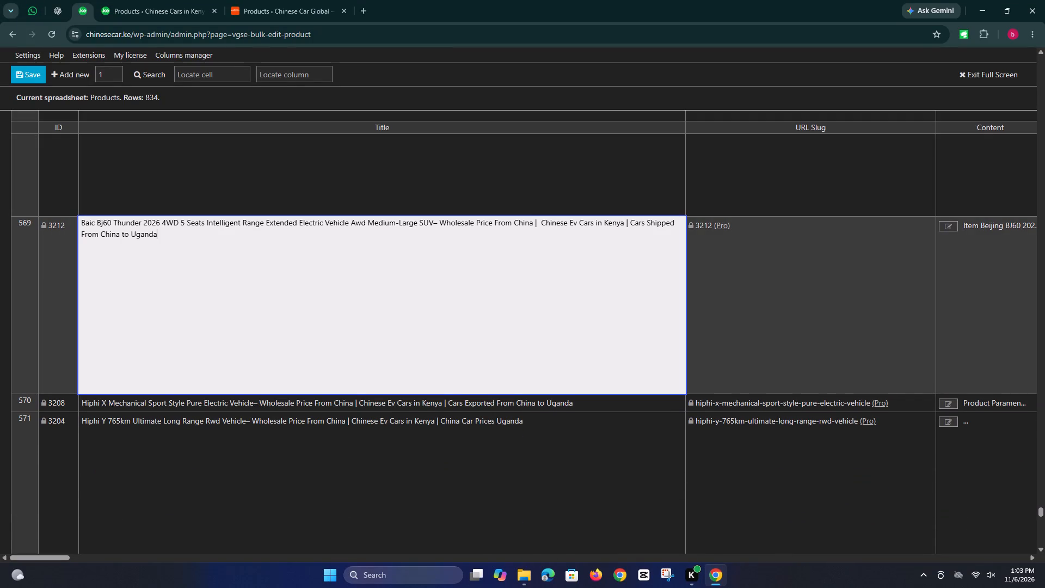
{"action": "left_click_drag", "start_coordinate": [168, 237], "coordinate": [132, 240]}
{"action": "right_click", "coordinate": [143, 237]}
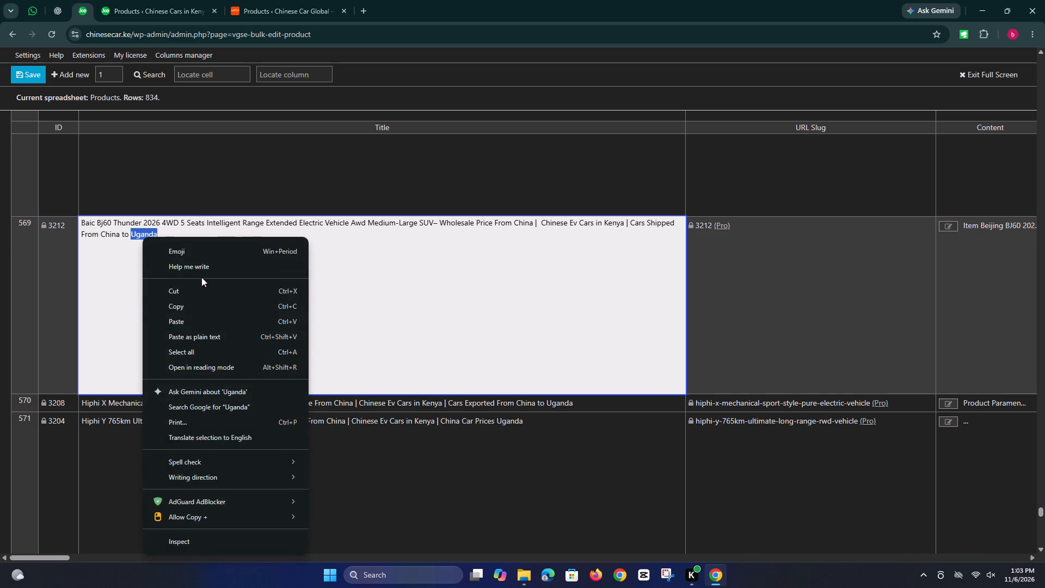
{"action": "left_click", "coordinate": [187, 322]}
Change the closing phrase of the Hiphi X title in row 570 to "Cars Exported From China to Kenya".
{"action": "scroll", "coordinate": [373, 303], "scroll_direction": "down", "scroll_amount": 3}
{"action": "triple_click", "coordinate": [558, 244]}
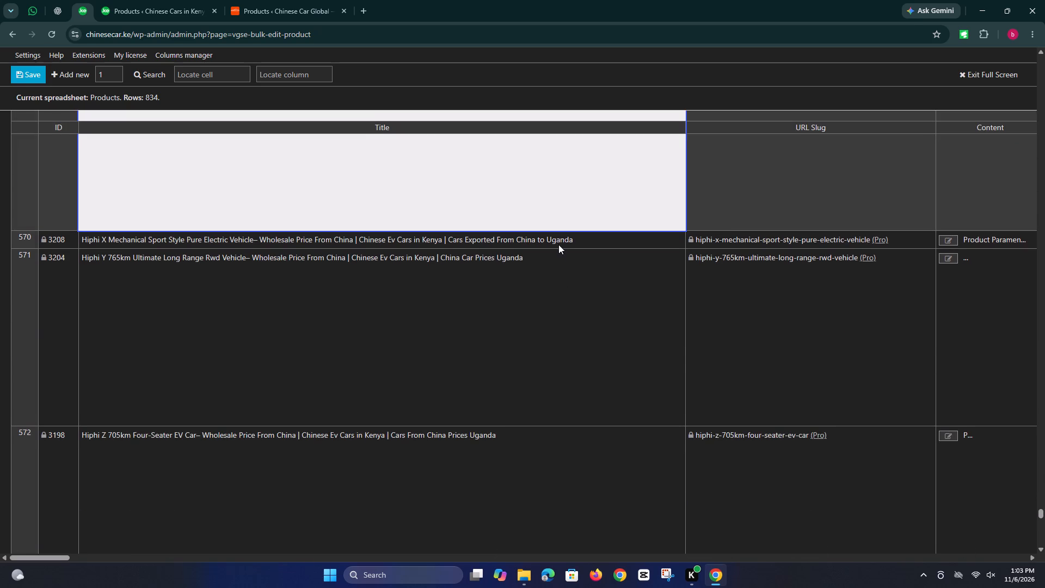
{"action": "left_click_drag", "start_coordinate": [579, 241], "coordinate": [549, 241]}
{"action": "right_click", "coordinate": [557, 239]}
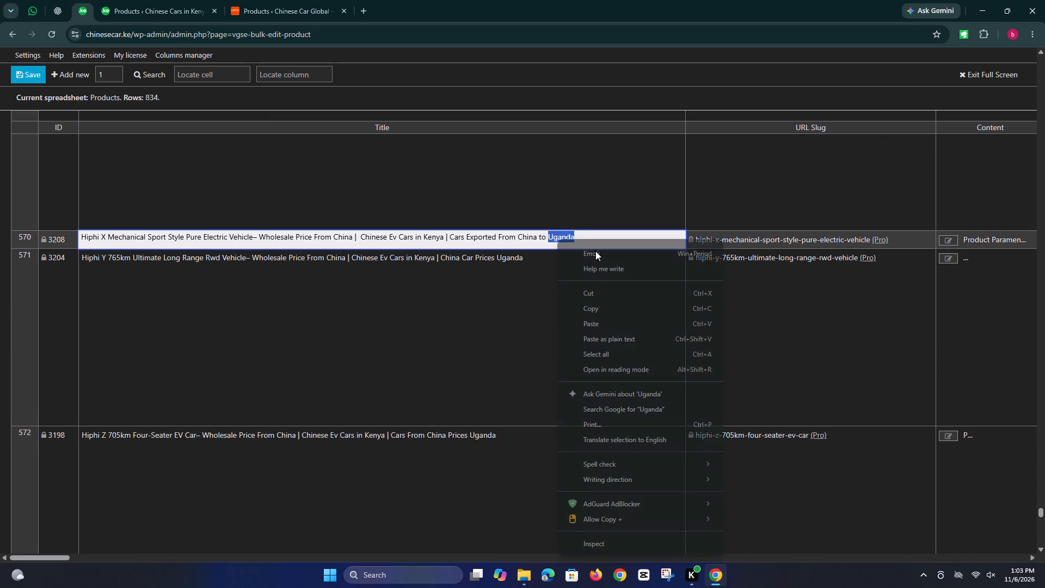
{"action": "left_click", "coordinate": [595, 324]}
Change the closing phrase of the Hiphi Y 765km title in row 571 to "China Car Prices Kenya".
{"action": "double_click", "coordinate": [519, 301]}
{"action": "left_click_drag", "start_coordinate": [528, 257], "coordinate": [499, 261]}
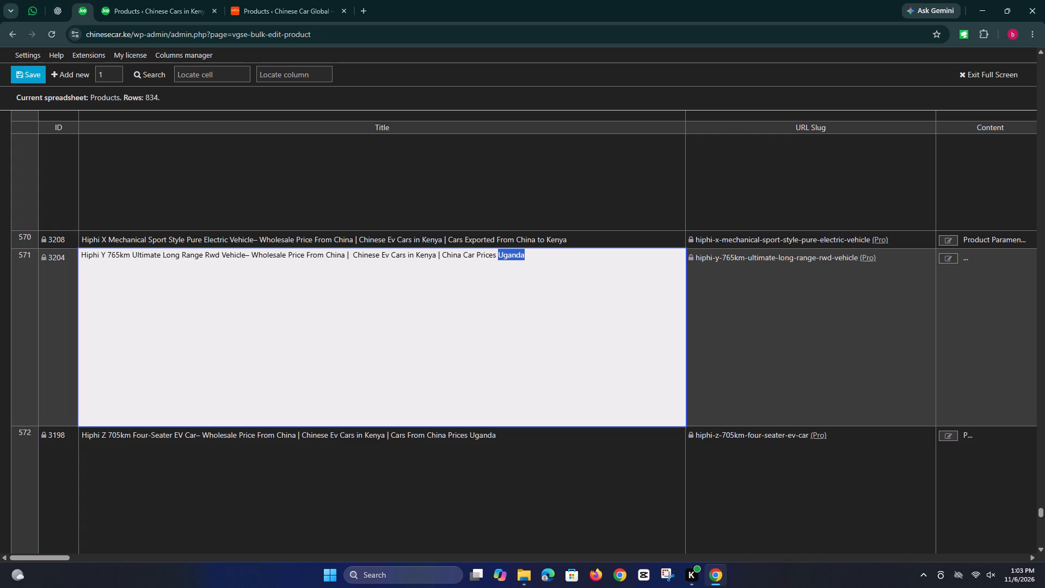
{"action": "right_click", "coordinate": [509, 256]}
{"action": "left_click", "coordinate": [544, 327]}
Change the closing phrase of the Hiphi Z 705km title in row 572 to "Cars From China Prices Kenya".
{"action": "scroll", "coordinate": [544, 327], "scroll_direction": "down", "scroll_amount": 2}
{"action": "double_click", "coordinate": [477, 342]}
{"action": "left_click", "coordinate": [481, 342]}
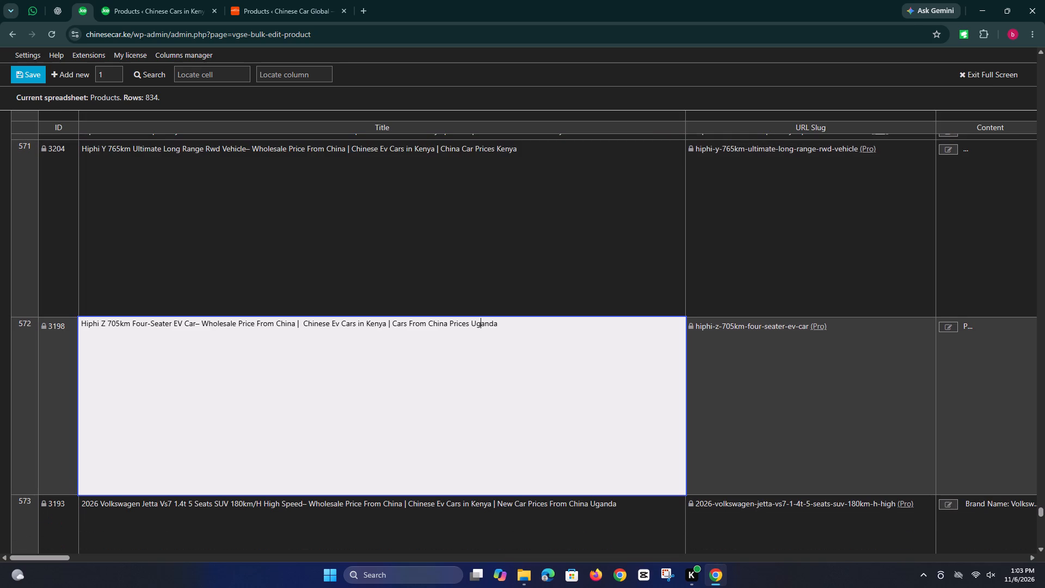
{"action": "left_click_drag", "start_coordinate": [505, 326], "coordinate": [474, 324]}
{"action": "right_click", "coordinate": [480, 323]}
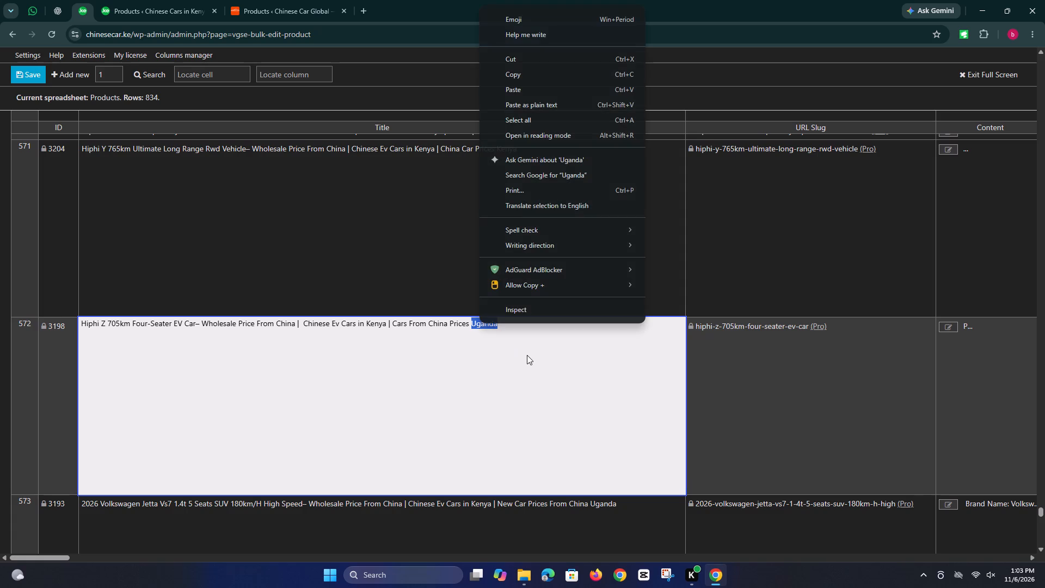
{"action": "left_click", "coordinate": [509, 89]}
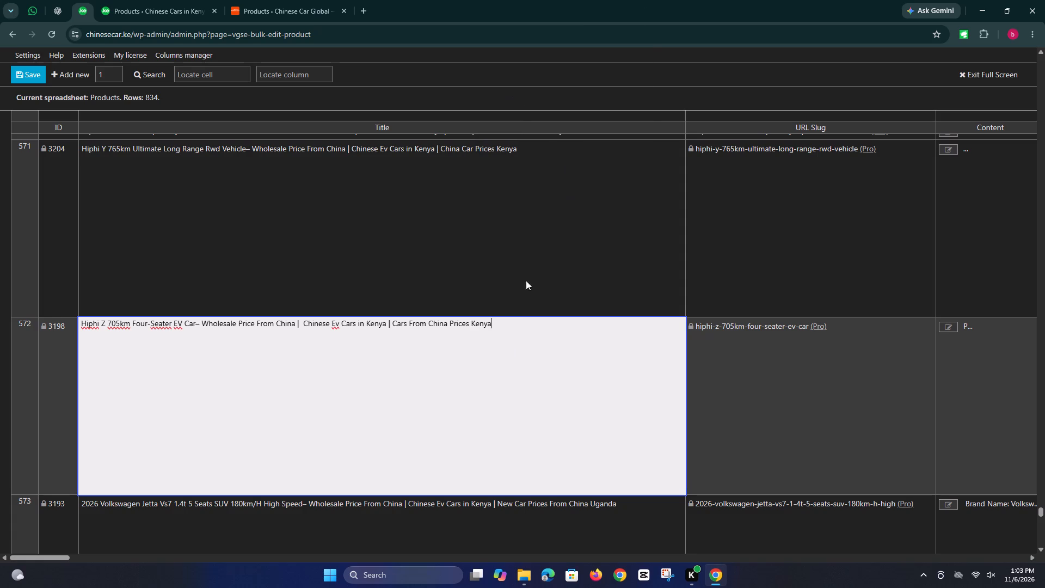
Change the closing phrase of the 2026 Volkswagen Jetta Vs7 title in row 573 to "New Car Prices From China Kenya".
{"action": "scroll", "coordinate": [537, 328], "scroll_direction": "down", "scroll_amount": 3}
{"action": "triple_click", "coordinate": [605, 372]}
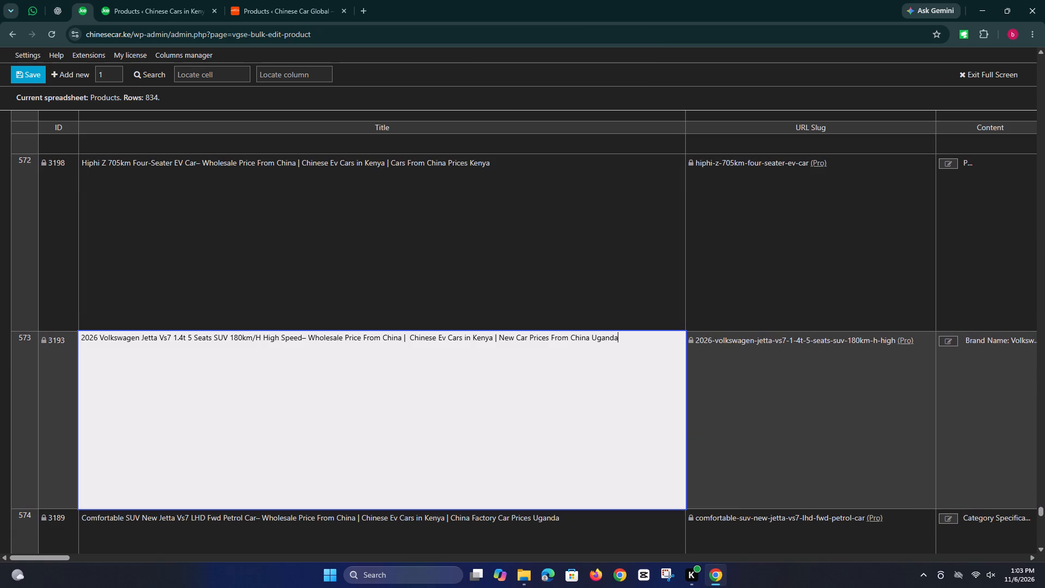
{"action": "left_click_drag", "start_coordinate": [626, 339], "coordinate": [593, 344]}
{"action": "right_click", "coordinate": [600, 340]}
{"action": "left_click", "coordinate": [640, 109]}
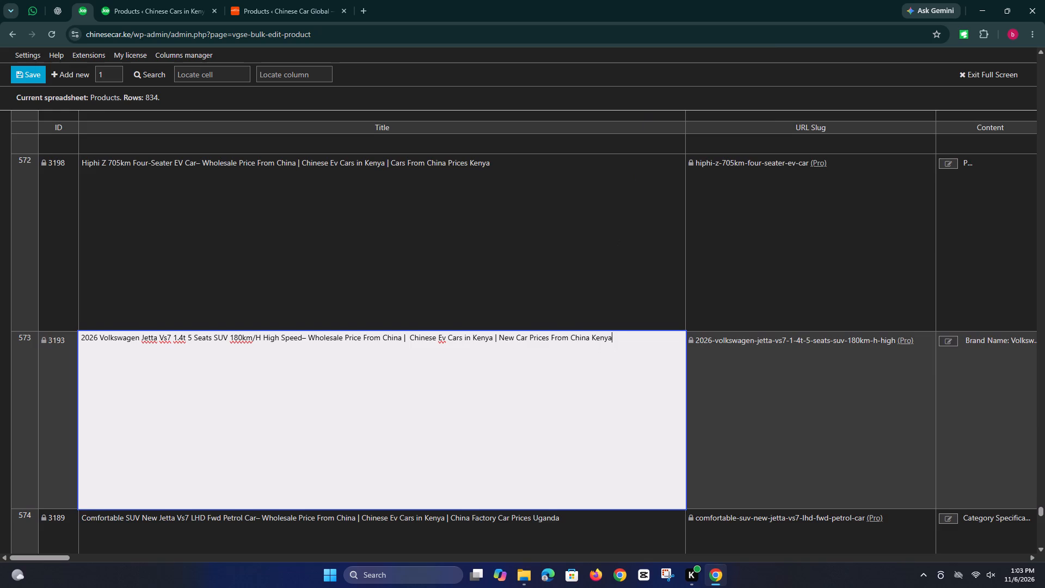
Change the closing phrase of the Comfortable SUV New Jetta Vs7 title in row 574 to "China Factory Car Prices Kenya".
{"action": "scroll", "coordinate": [503, 341], "scroll_direction": "down", "scroll_amount": 4}
{"action": "triple_click", "coordinate": [520, 324]}
{"action": "left_click_drag", "start_coordinate": [568, 304], "coordinate": [546, 304]}
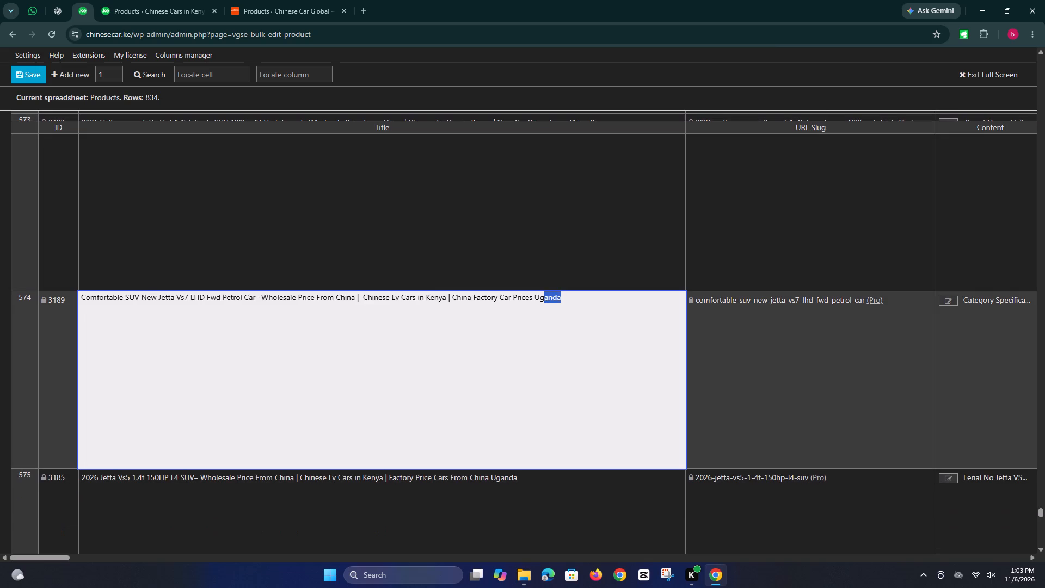
{"action": "left_click_drag", "start_coordinate": [546, 304], "coordinate": [537, 304]}
{"action": "right_click", "coordinate": [545, 299]}
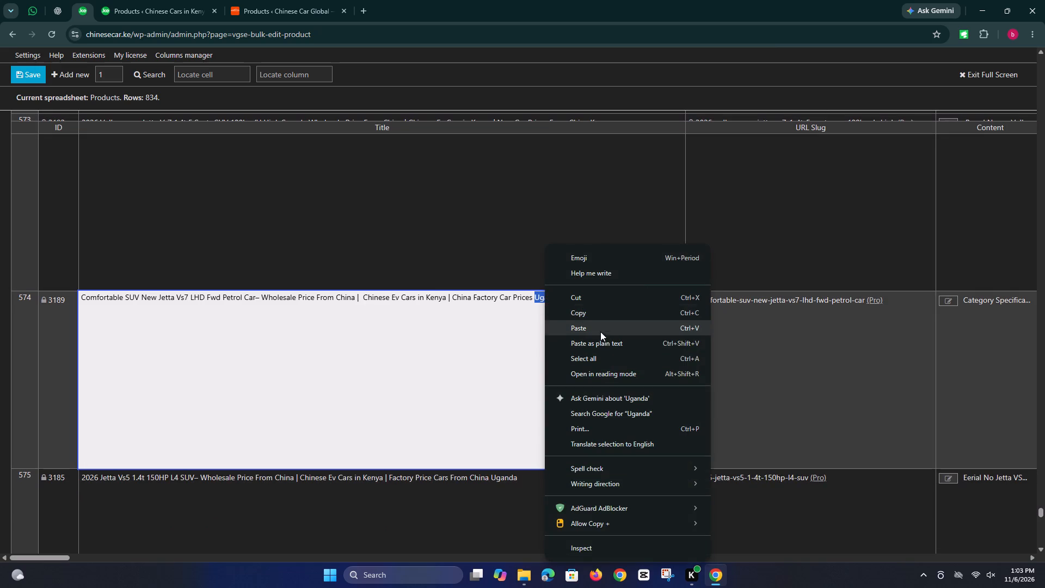
{"action": "left_click", "coordinate": [600, 332]}
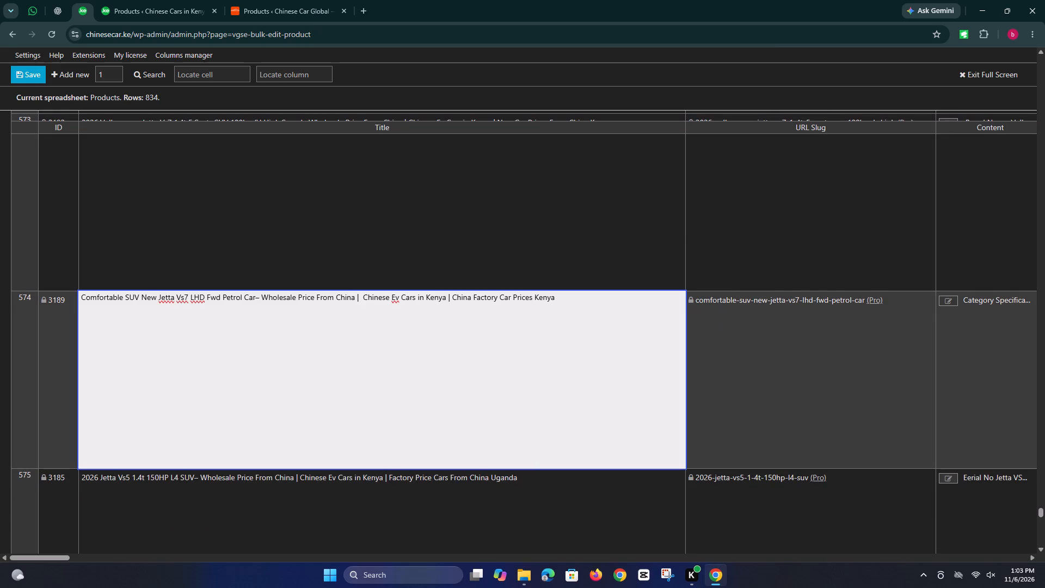
Change the closing phrase of the 2026 Jetta Vs5 title in row 575 to "Factory Price Cars From China Kenya".
{"action": "scroll", "coordinate": [587, 326], "scroll_direction": "down", "scroll_amount": 4}
{"action": "triple_click", "coordinate": [507, 320]}
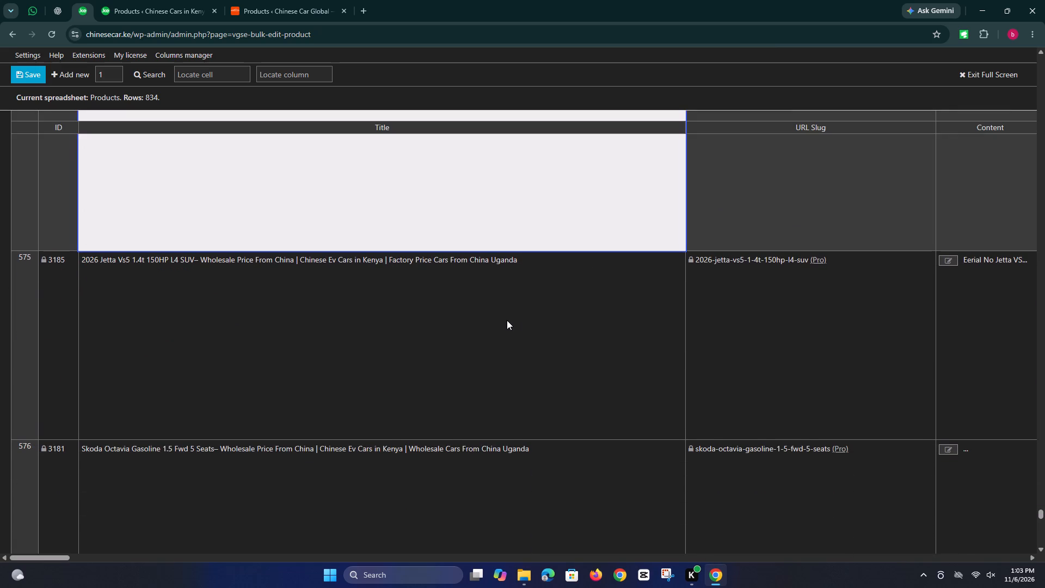
{"action": "left_click_drag", "start_coordinate": [524, 265], "coordinate": [499, 264]}
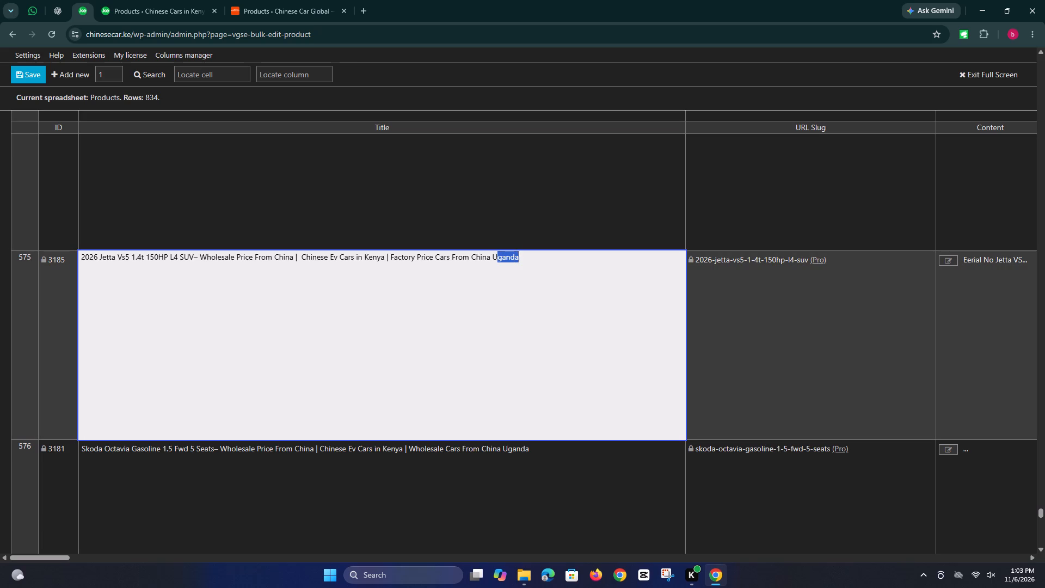
{"action": "left_click_drag", "start_coordinate": [499, 264], "coordinate": [495, 265]}
{"action": "right_click", "coordinate": [501, 258]}
{"action": "left_click", "coordinate": [546, 327]}
Change the closing phrase of the Skoda Octavia title in row 576 to "Wholesale Cars From China Kenya".
{"action": "scroll", "coordinate": [540, 327], "scroll_direction": "down", "scroll_amount": 3}
{"action": "triple_click", "coordinate": [492, 321]}
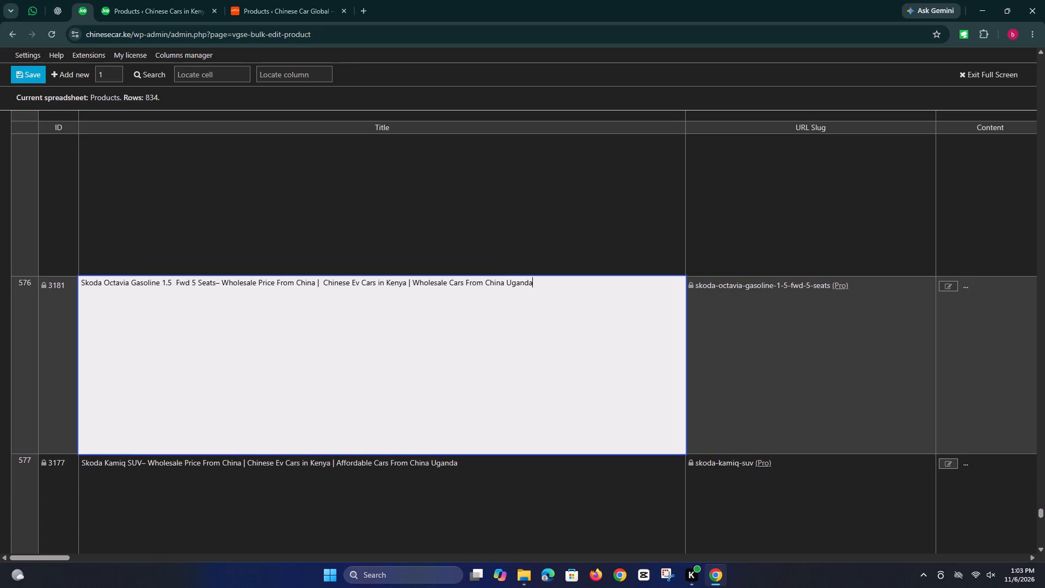
{"action": "left_click_drag", "start_coordinate": [536, 288], "coordinate": [507, 287]}
{"action": "right_click", "coordinate": [517, 285]}
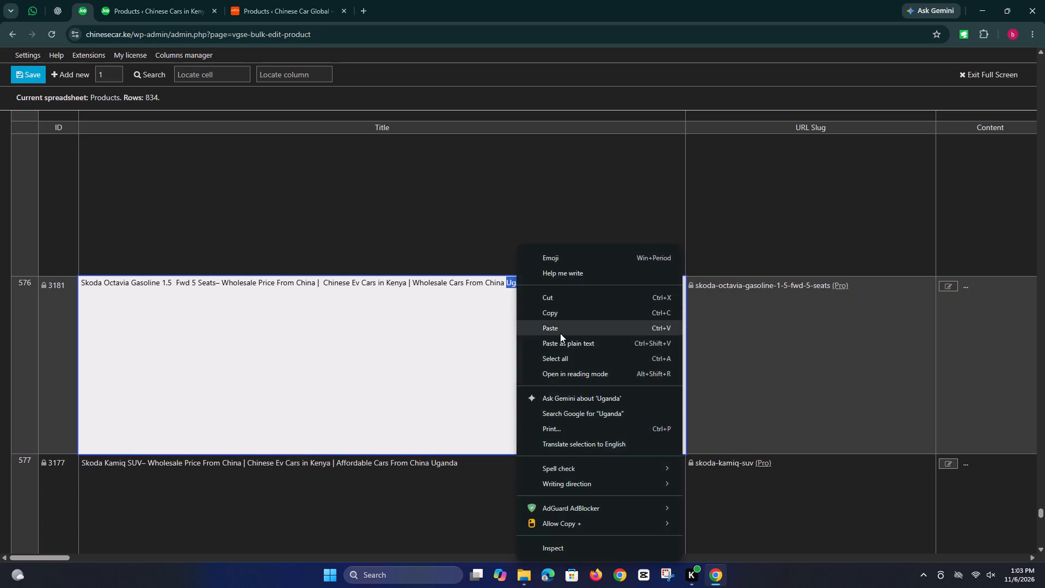
{"action": "left_click", "coordinate": [560, 333]}
Change the closing phrase of the Skoda Kamiq SUV title in row 577 to "Affordable Cars From China Kenya".
{"action": "scroll", "coordinate": [532, 332], "scroll_direction": "down", "scroll_amount": 3}
{"action": "triple_click", "coordinate": [447, 332]}
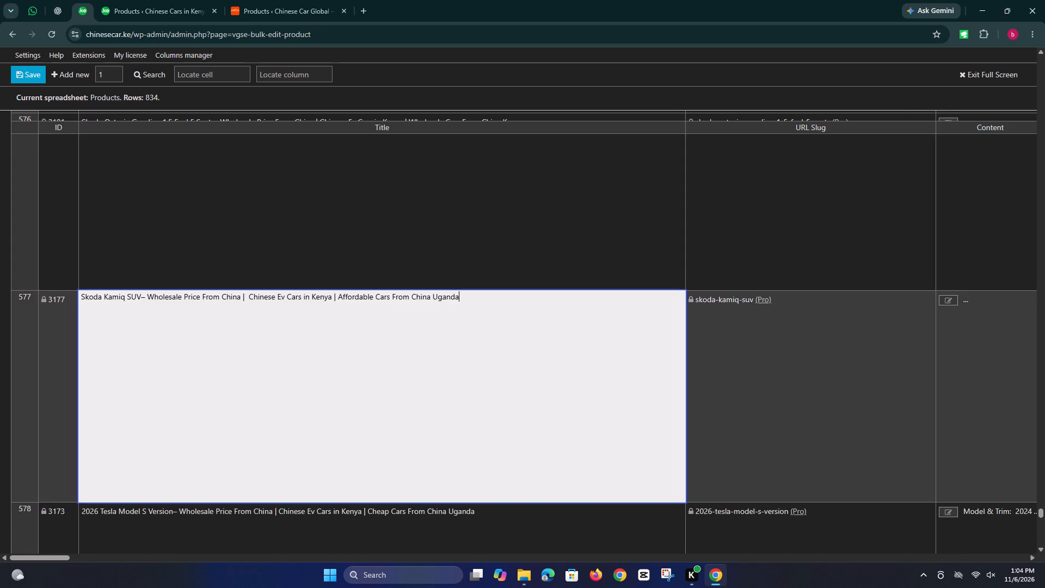
{"action": "left_click_drag", "start_coordinate": [464, 299], "coordinate": [434, 305]}
{"action": "right_click", "coordinate": [445, 297]}
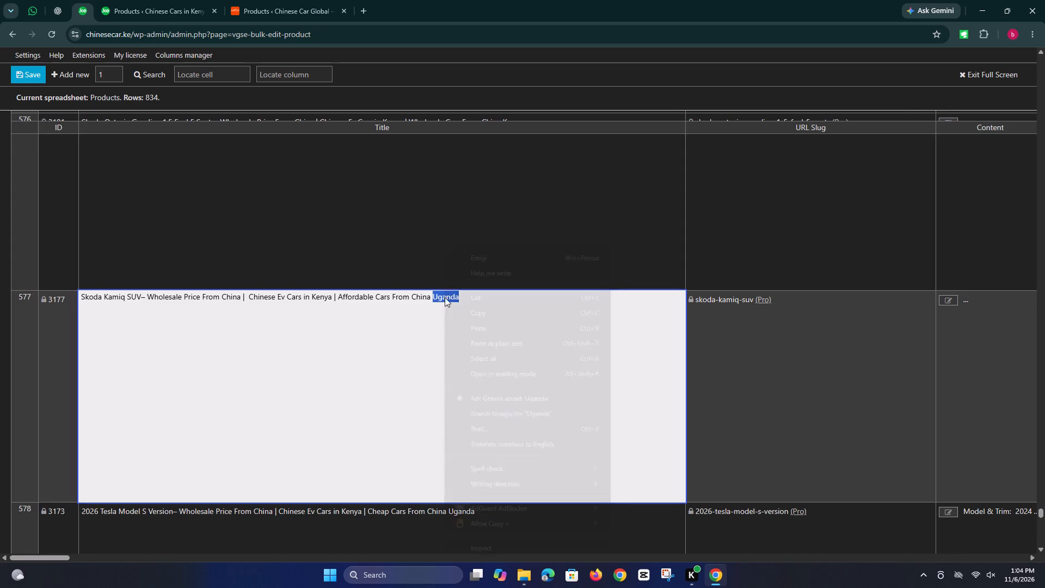
{"action": "left_click", "coordinate": [485, 330]}
Change the closing phrase of the 2026 Tesla Model S title in row 578 to "Cheap Cars From China Kenya".
{"action": "scroll", "coordinate": [484, 330], "scroll_direction": "down", "scroll_amount": 3}
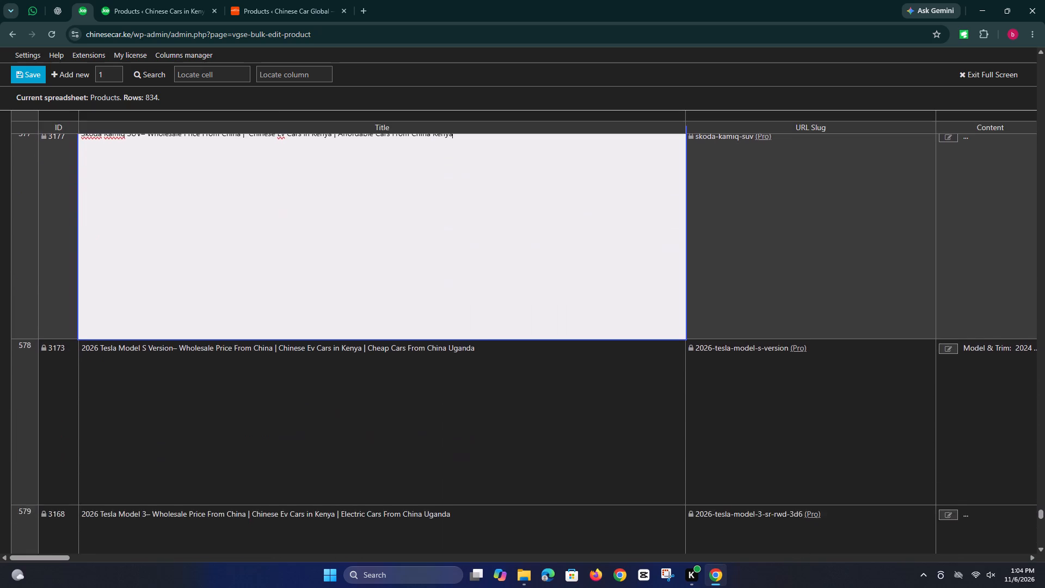
{"action": "scroll", "coordinate": [484, 330], "scroll_direction": "down", "scroll_amount": 2}
{"action": "triple_click", "coordinate": [470, 333]}
{"action": "left_click", "coordinate": [470, 333]}
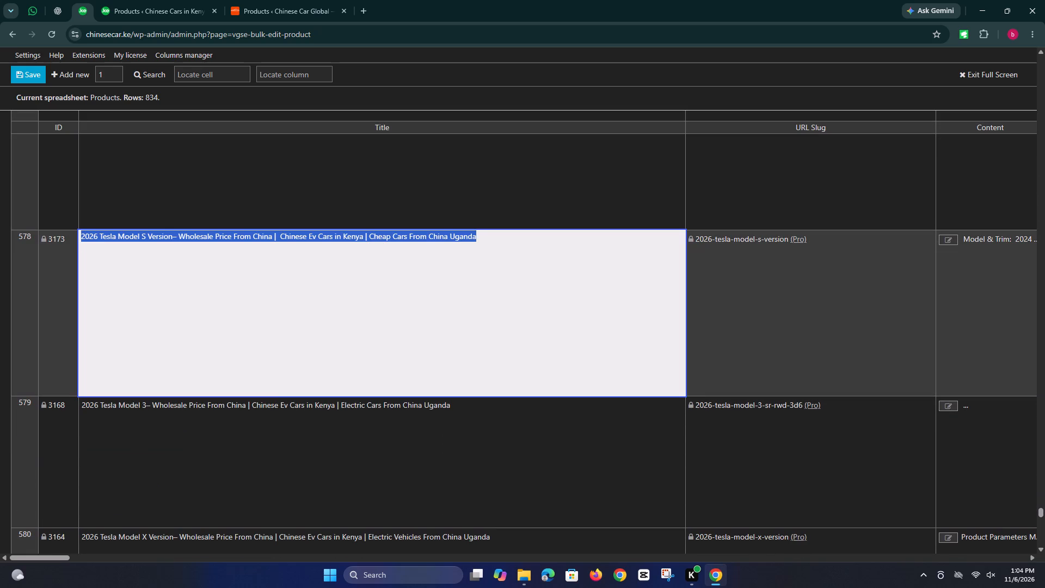
{"action": "left_click", "coordinate": [480, 235]}
{"action": "left_click_drag", "start_coordinate": [483, 236], "coordinate": [451, 237]}
{"action": "right_click", "coordinate": [459, 237]}
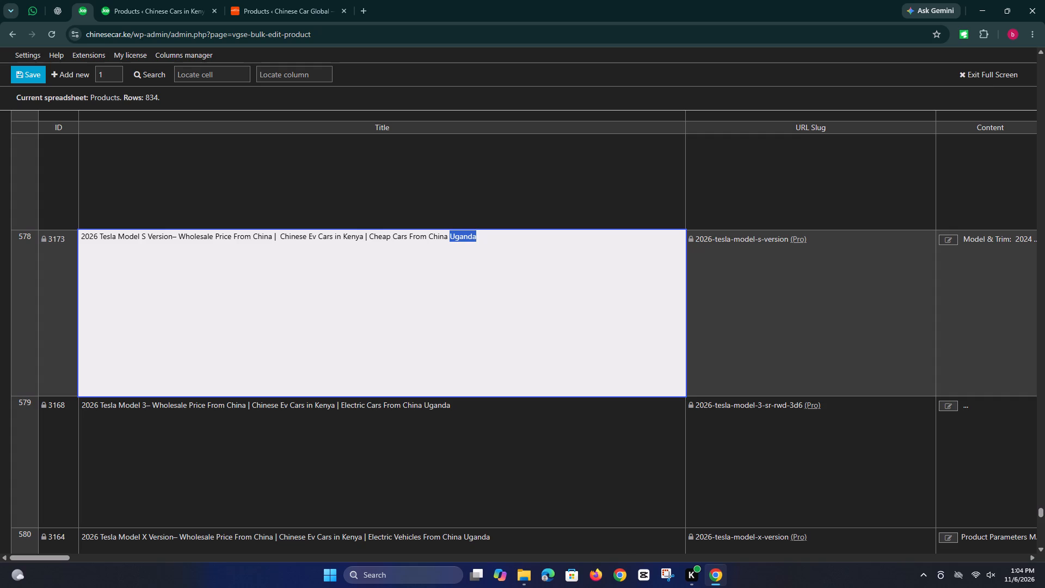
{"action": "left_click", "coordinate": [494, 321]}
Change the closing phrase of the 2026 Tesla Model 3 title in row 579 to "Electric Cars From China Kenya".
{"action": "scroll", "coordinate": [487, 321], "scroll_direction": "down", "scroll_amount": 4}
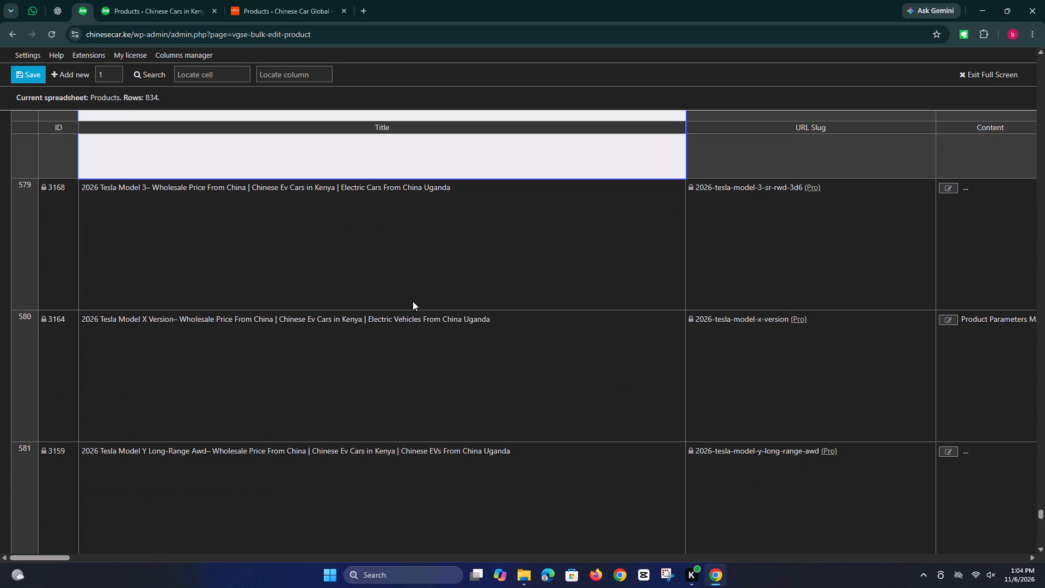
{"action": "triple_click", "coordinate": [439, 234]}
{"action": "left_click", "coordinate": [453, 181]}
{"action": "left_click_drag", "start_coordinate": [456, 185], "coordinate": [426, 189]}
{"action": "right_click", "coordinate": [438, 186]}
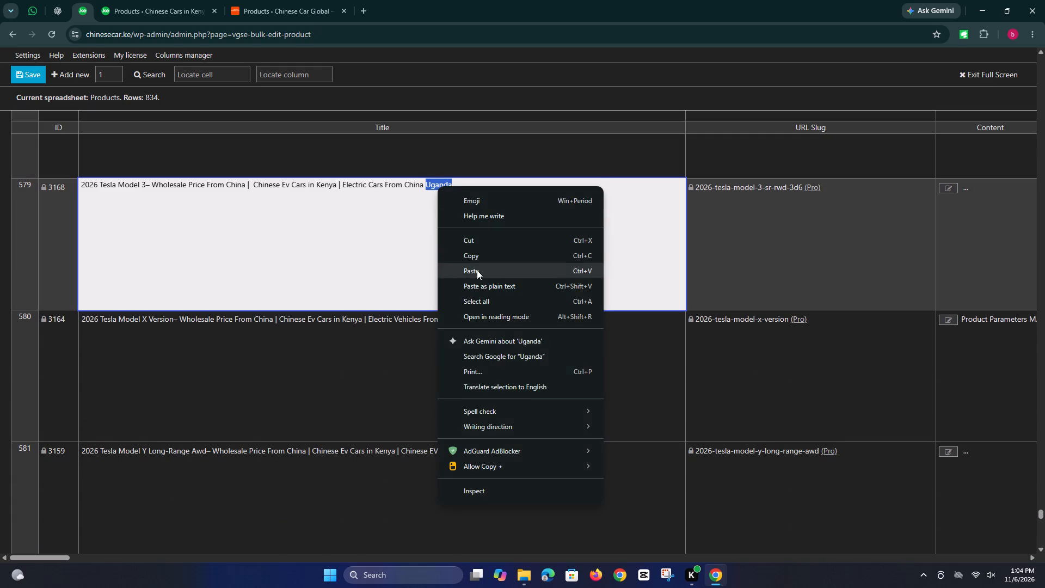
{"action": "left_click", "coordinate": [477, 270]}
Change the closing phrase of the 2026 Tesla Model X title in row 580 to "Electric Vehicles From China Kenya".
{"action": "double_click", "coordinate": [478, 365]}
{"action": "left_click_drag", "start_coordinate": [497, 321], "coordinate": [466, 322]}
{"action": "right_click", "coordinate": [478, 317]}
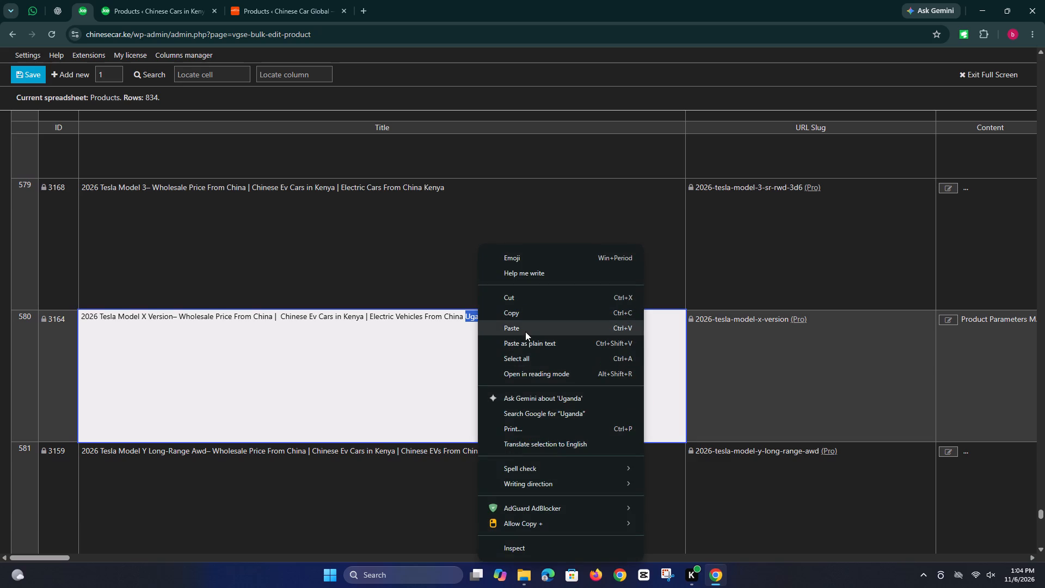
{"action": "left_click", "coordinate": [525, 331]}
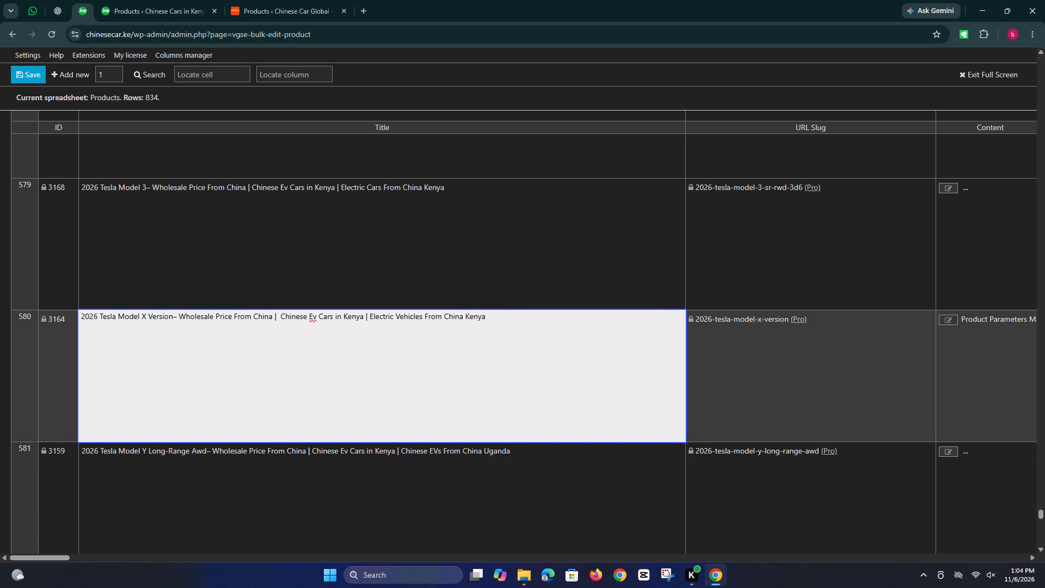
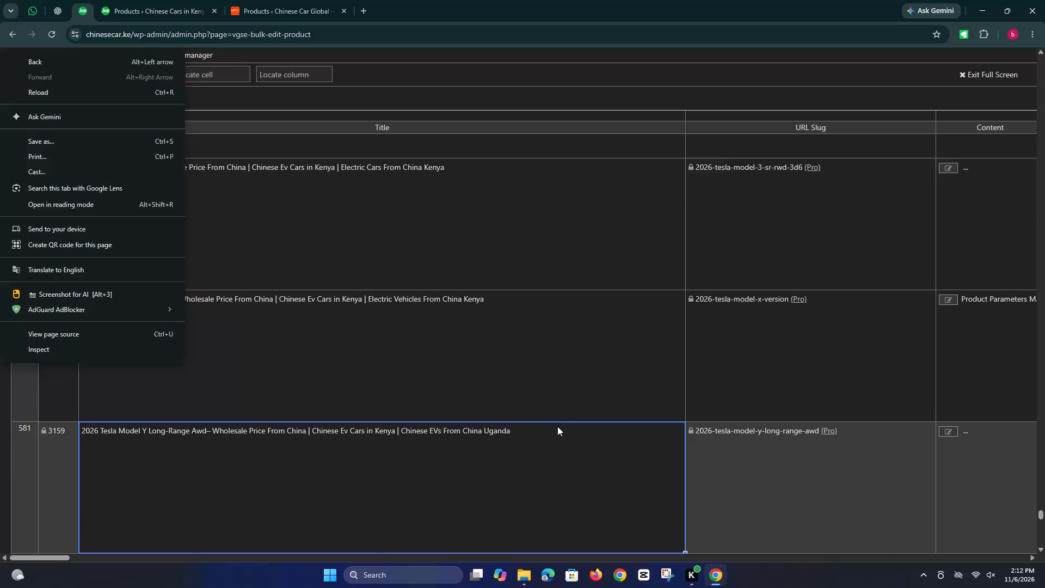
Change the closing phrase of the 2026 Tesla Model Y Long-Range title in row 581 to "Chinese EVs From China Kenya".
{"action": "scroll", "coordinate": [557, 426], "scroll_direction": "down", "scroll_amount": 2}
{"action": "double_click", "coordinate": [498, 344]}
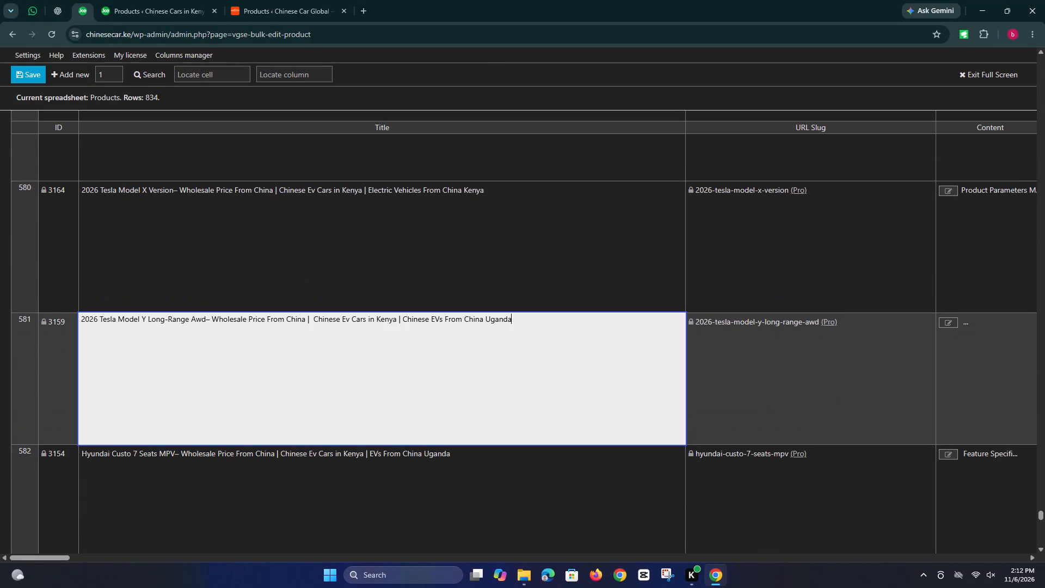
{"action": "left_click_drag", "start_coordinate": [522, 322], "coordinate": [488, 322]}
{"action": "left_click", "coordinate": [521, 323]}
{"action": "left_click_drag", "start_coordinate": [517, 322], "coordinate": [488, 324]}
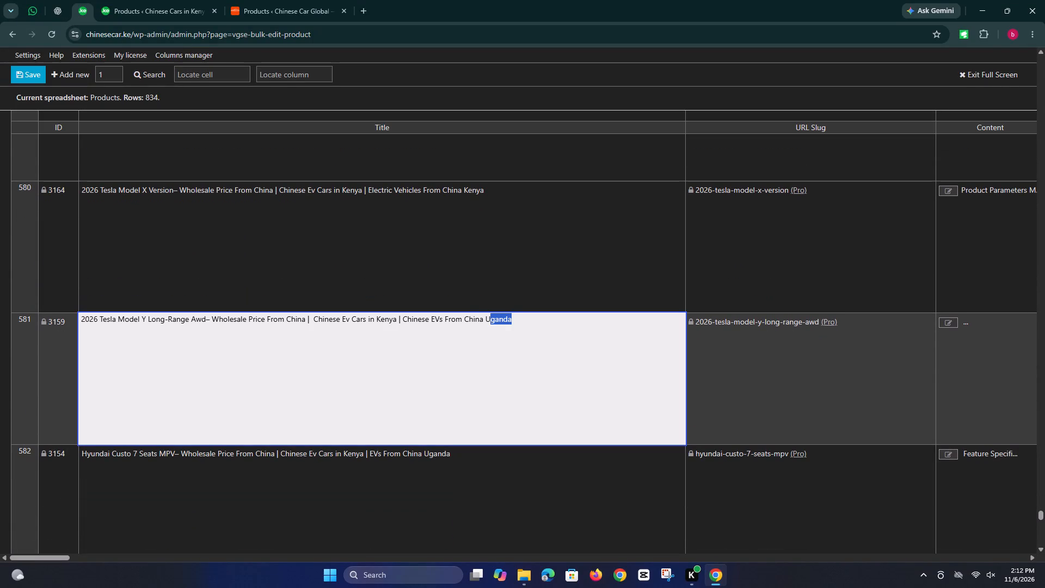
{"action": "left_click_drag", "start_coordinate": [488, 324], "coordinate": [486, 325]}
{"action": "right_click", "coordinate": [494, 322]}
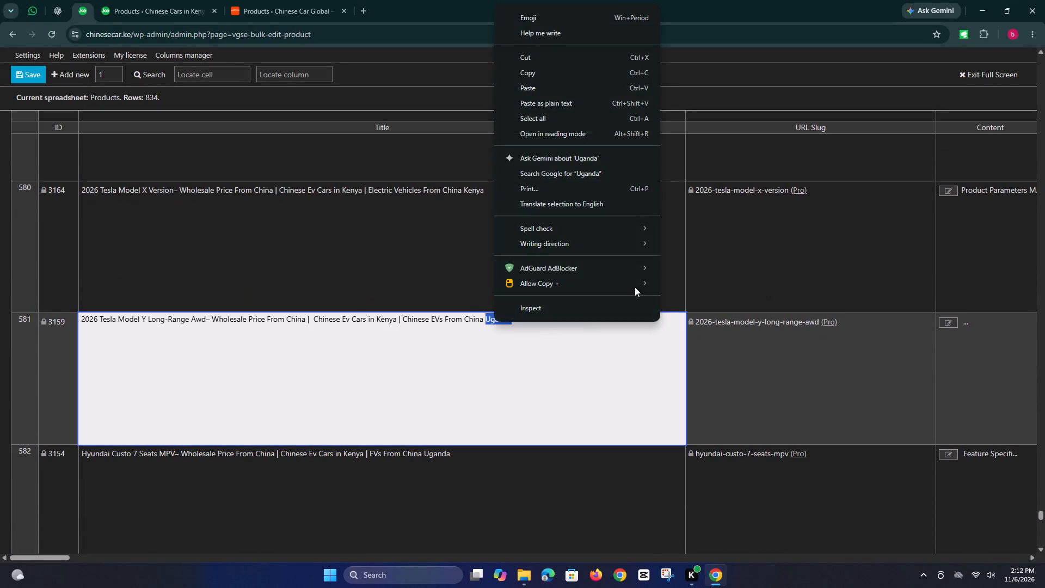
{"action": "left_click", "coordinate": [542, 89]}
Change the closing phrase of the Hyundai Custo 7 Seats MPV title in row 582 to "EVs From China Kenya".
{"action": "scroll", "coordinate": [482, 298], "scroll_direction": "down", "scroll_amount": 4}
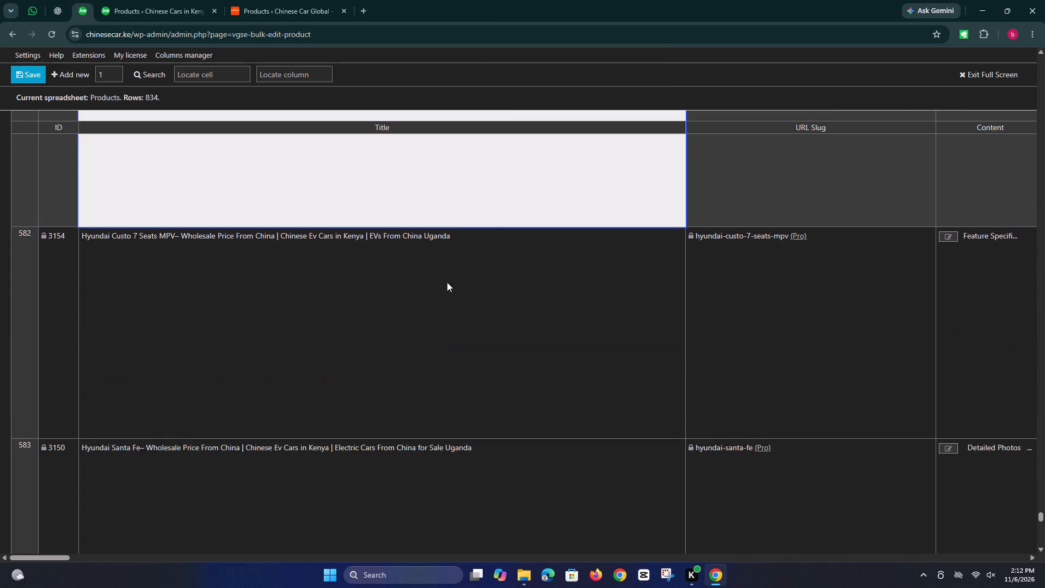
{"action": "triple_click", "coordinate": [422, 268]}
{"action": "left_click_drag", "start_coordinate": [457, 237], "coordinate": [432, 237]}
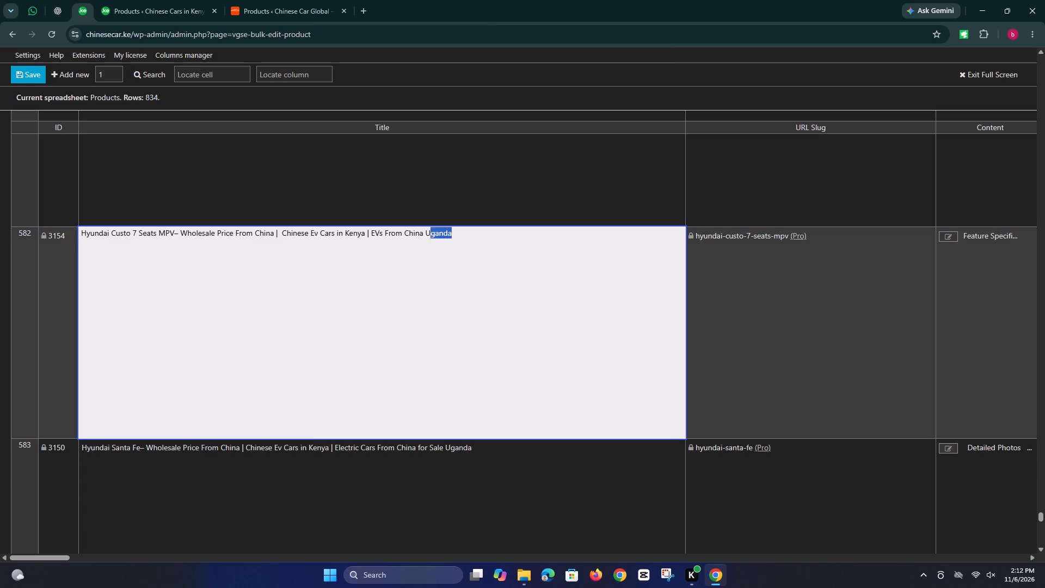
{"action": "left_click_drag", "start_coordinate": [432, 237], "coordinate": [425, 238]}
{"action": "right_click", "coordinate": [437, 237]}
{"action": "left_click", "coordinate": [489, 319]}
Change the closing phrase of the Hyundai Santa Fe title in row 583 to "Electric Cars From China for Sale Kenya".
{"action": "scroll", "coordinate": [488, 315], "scroll_direction": "down", "scroll_amount": 3}
{"action": "triple_click", "coordinate": [467, 314]}
{"action": "left_click_drag", "start_coordinate": [480, 285], "coordinate": [447, 286]}
{"action": "right_click", "coordinate": [457, 284]}
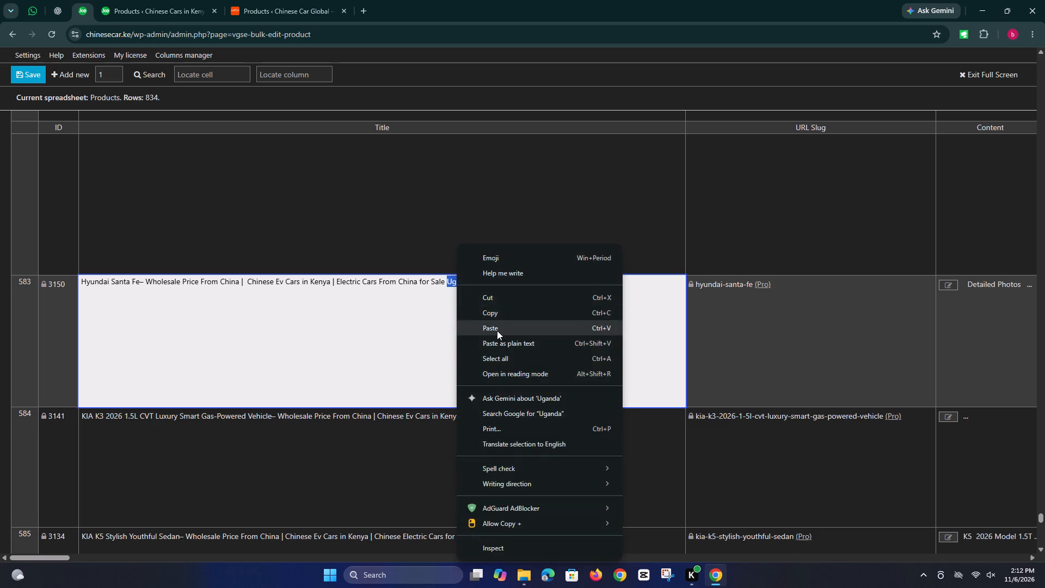
{"action": "left_click", "coordinate": [497, 330]}
Replace Uganda in the closing phrase of the KIA K3 2026 title in row 584 with the copied Kenya.
{"action": "scroll", "coordinate": [496, 330], "scroll_direction": "down", "scroll_amount": 3}
{"action": "triple_click", "coordinate": [496, 330]}
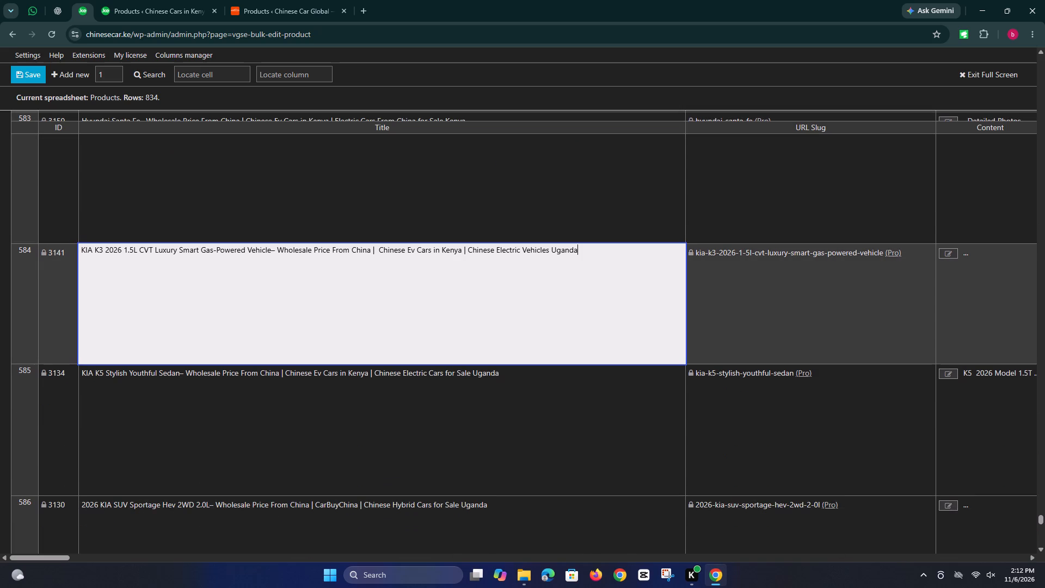
{"action": "left_click_drag", "start_coordinate": [580, 251], "coordinate": [551, 252]}
{"action": "right_click", "coordinate": [563, 251]}
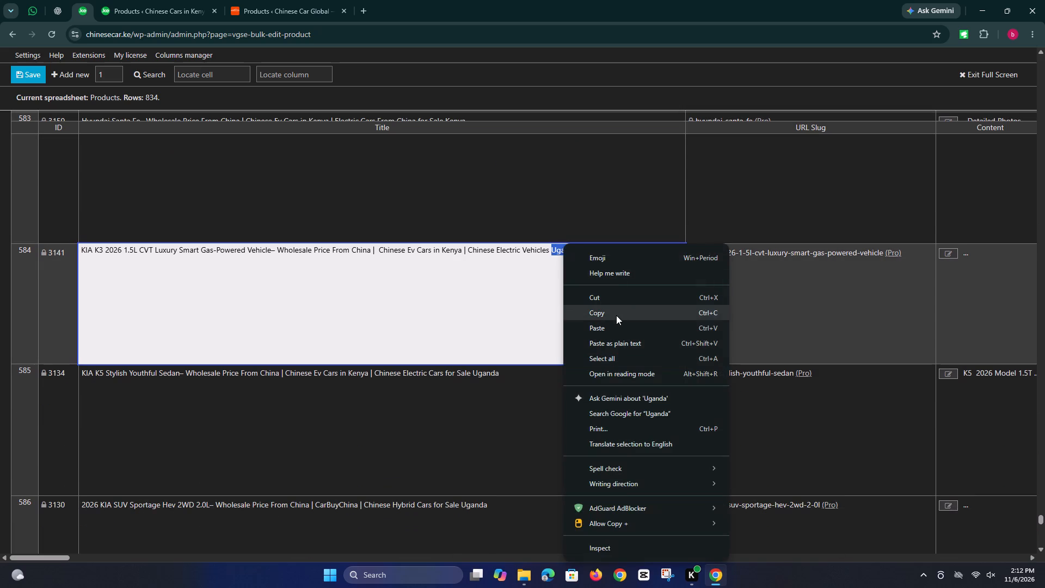
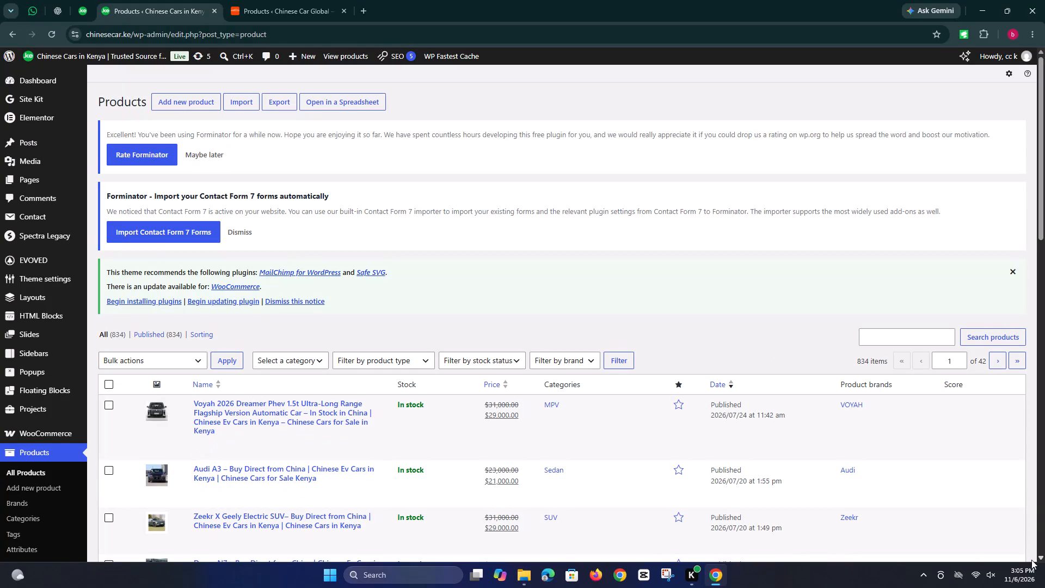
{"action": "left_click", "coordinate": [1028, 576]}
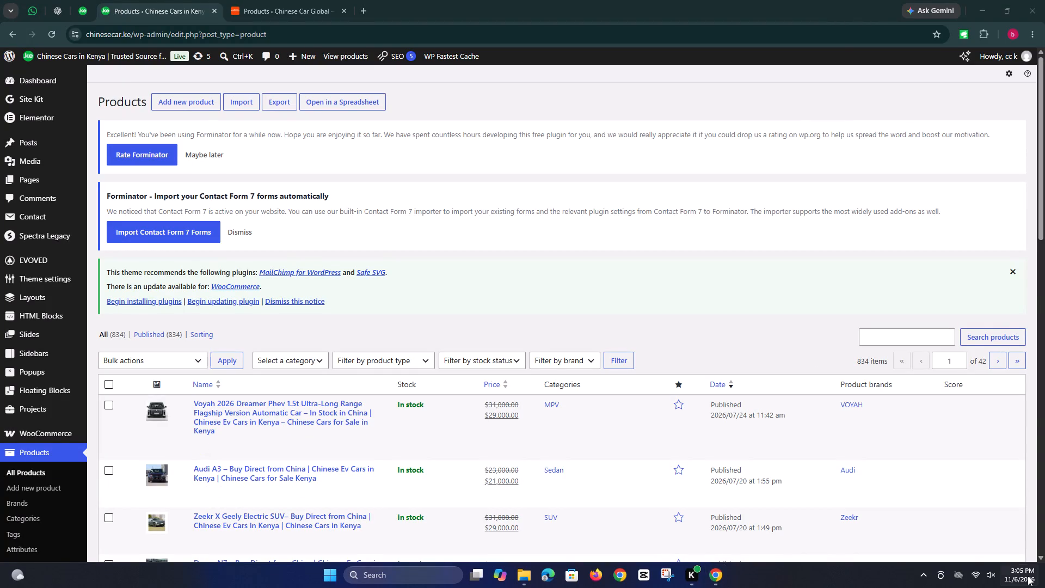
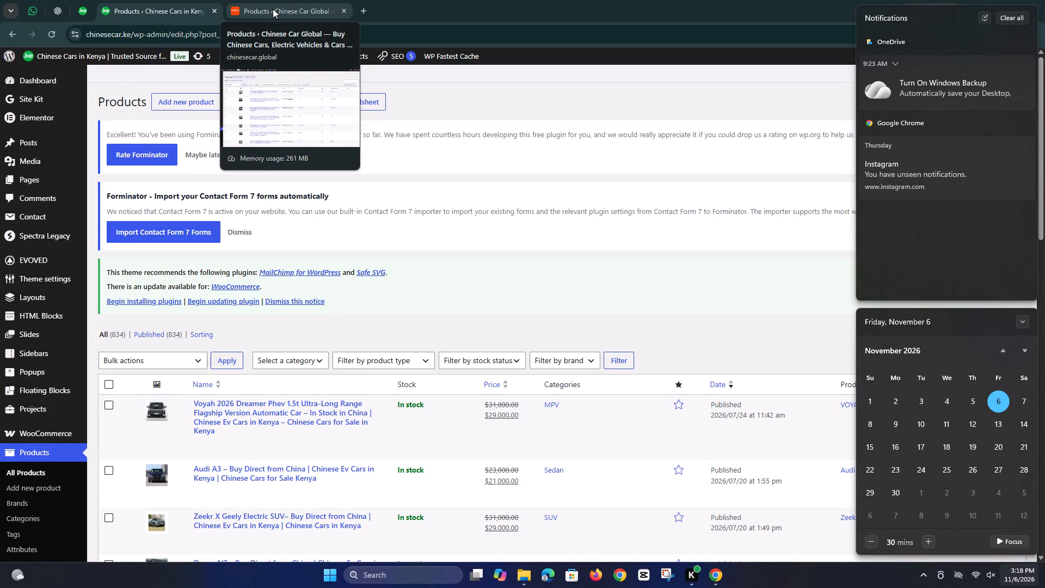
Return to the product bulk-edit spreadsheet and change the closing country to Kenya in the row 585 KIA K5 title.
{"action": "left_click", "coordinate": [182, 9]}
{"action": "left_click", "coordinate": [81, 8]}
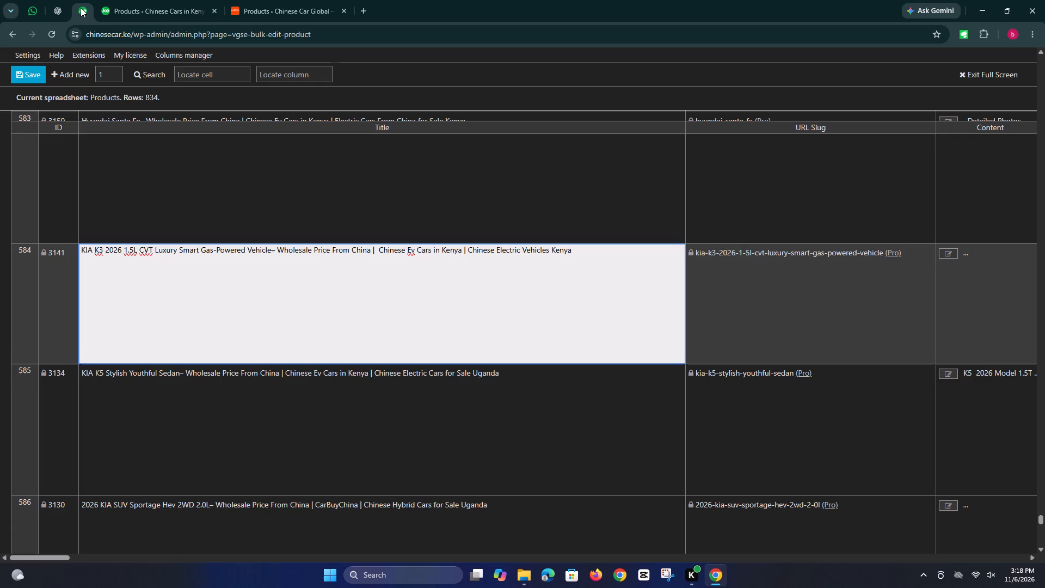
{"action": "scroll", "coordinate": [526, 415], "scroll_direction": "down", "scroll_amount": 3}
{"action": "double_click", "coordinate": [510, 250]}
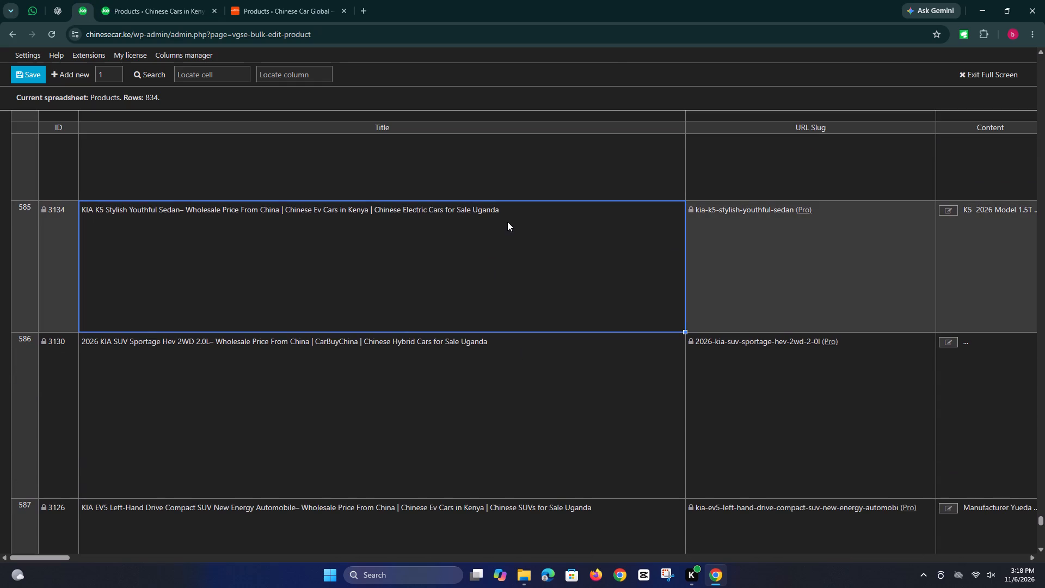
{"action": "double_click", "coordinate": [505, 212]}
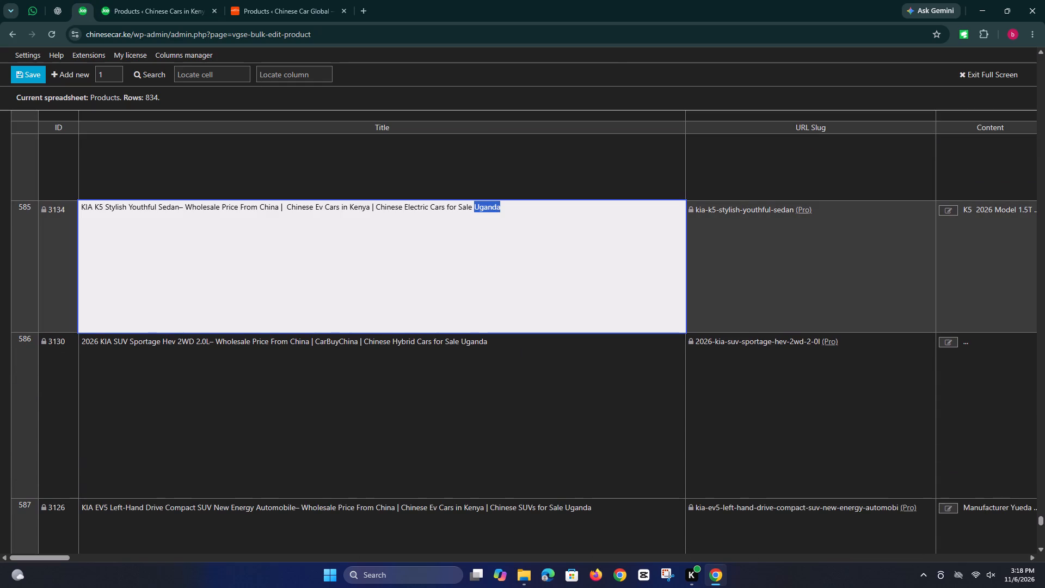
{"action": "key", "text": "ctrl+v"}
Change the closing country to Kenya in the titles of row 586 (KIA Sportage Hev) and row 587 (KIA EV5).
{"action": "scroll", "coordinate": [474, 287], "scroll_direction": "down", "scroll_amount": 2}
{"action": "triple_click", "coordinate": [459, 279]}
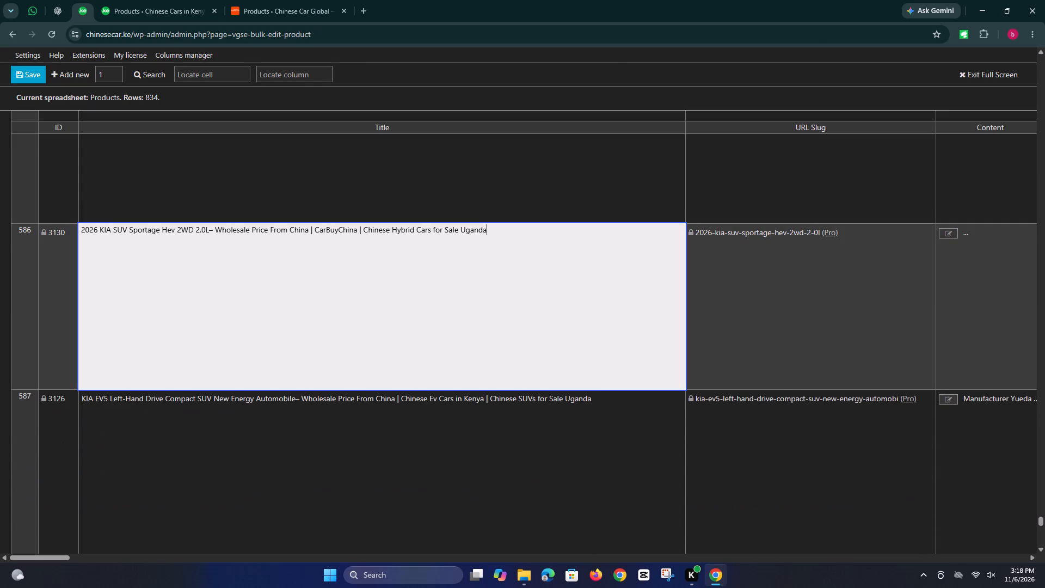
{"action": "left_click_drag", "start_coordinate": [497, 232], "coordinate": [462, 232]}
{"action": "key", "text": "ctrl+v"}
{"action": "scroll", "coordinate": [518, 293], "scroll_direction": "down", "scroll_amount": 3}
{"action": "triple_click", "coordinate": [515, 293]}
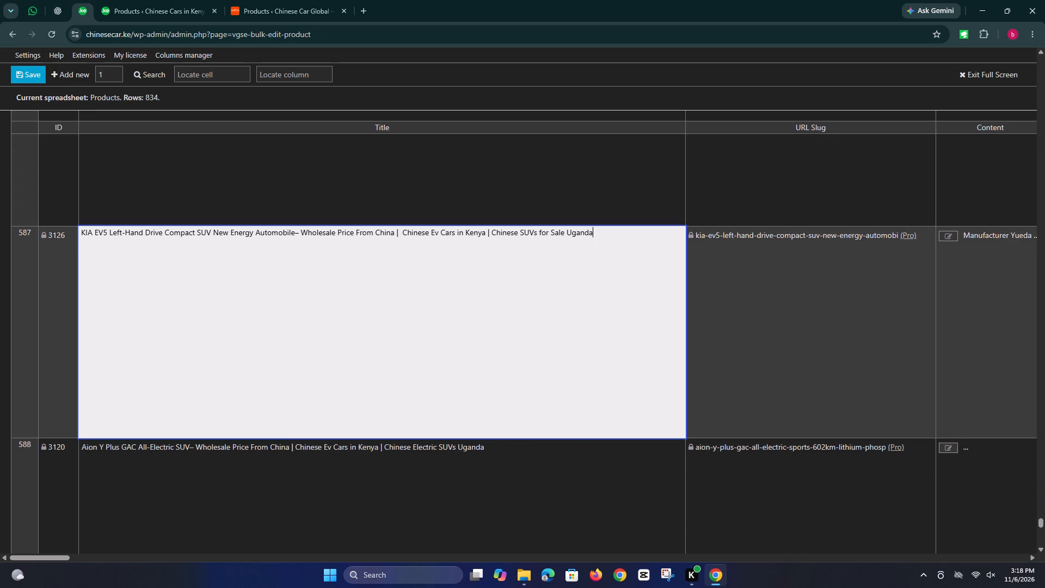
{"action": "left_click_drag", "start_coordinate": [598, 236], "coordinate": [568, 238]}
{"action": "key", "text": "ctrl+v"}
Change the closing country to Kenya in the titles of row 588 (Aion Y Plus) and row 589 (GAC Aion S Plus).
{"action": "scroll", "coordinate": [505, 303], "scroll_direction": "down", "scroll_amount": 3}
{"action": "triple_click", "coordinate": [490, 303]}
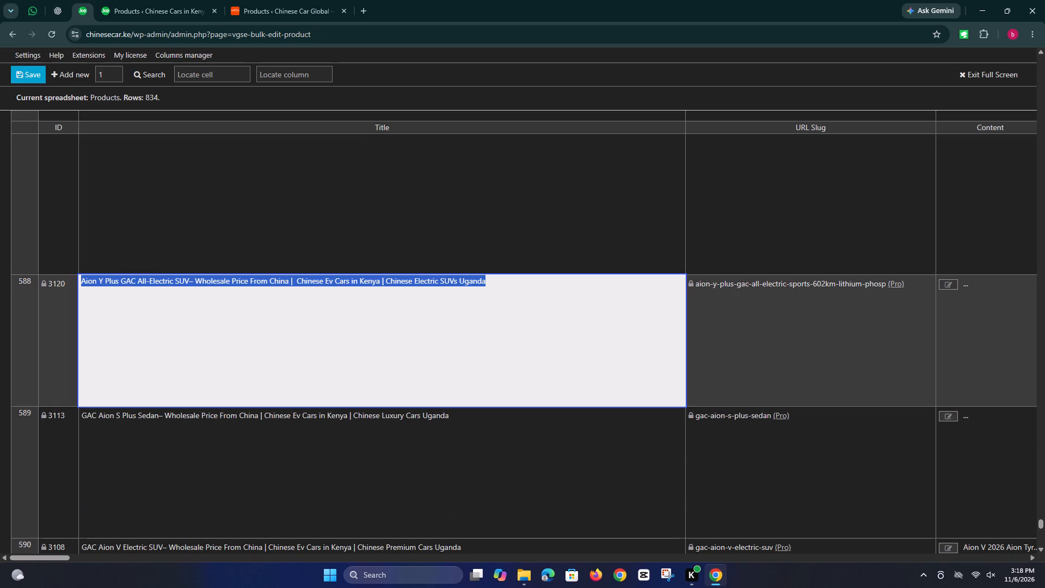
{"action": "left_click", "coordinate": [491, 283]}
{"action": "left_click_drag", "start_coordinate": [491, 283], "coordinate": [463, 284]}
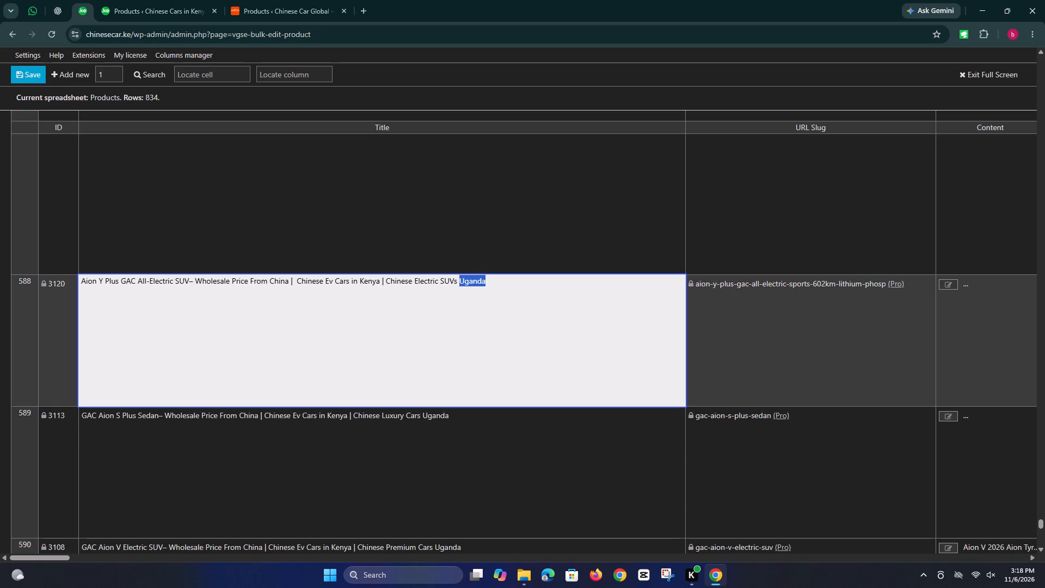
{"action": "key", "text": "ctrl+v"}
{"action": "scroll", "coordinate": [488, 284], "scroll_direction": "down", "scroll_amount": 3}
{"action": "triple_click", "coordinate": [423, 284]}
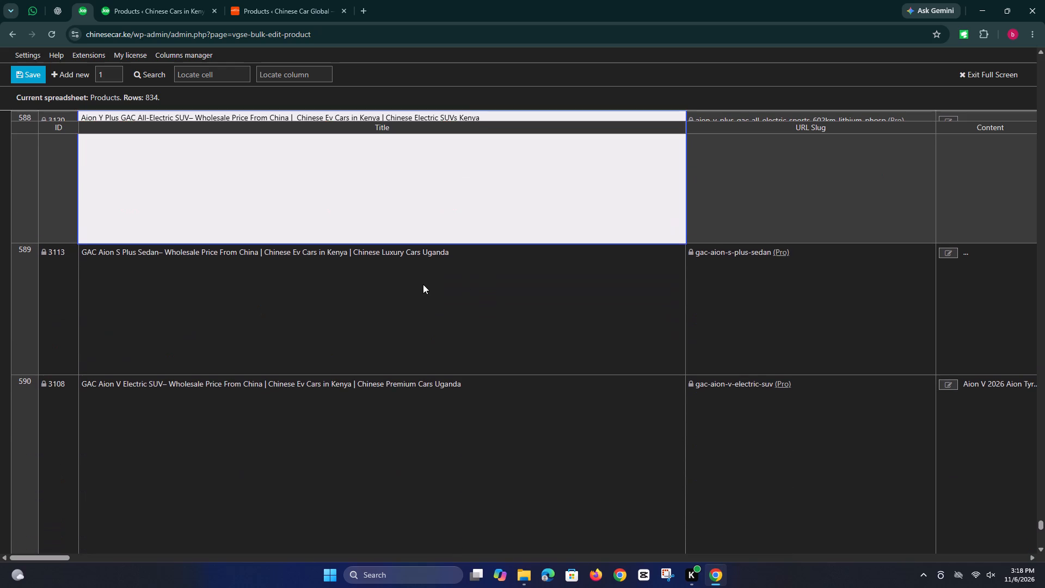
{"action": "left_click_drag", "start_coordinate": [457, 255], "coordinate": [426, 258]}
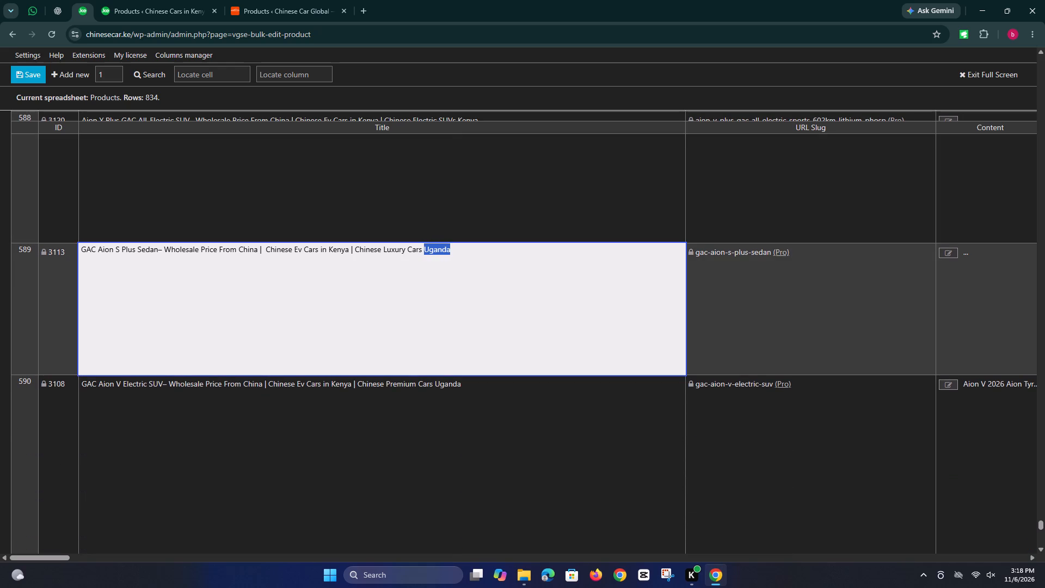
{"action": "key", "text": "ctrl+v"}
Change the closing country to Kenya in the titles of row 590 (GAC Aion V) and row 591 (GAC Aion Lx).
{"action": "scroll", "coordinate": [492, 308], "scroll_direction": "down", "scroll_amount": 3}
{"action": "triple_click", "coordinate": [451, 293]}
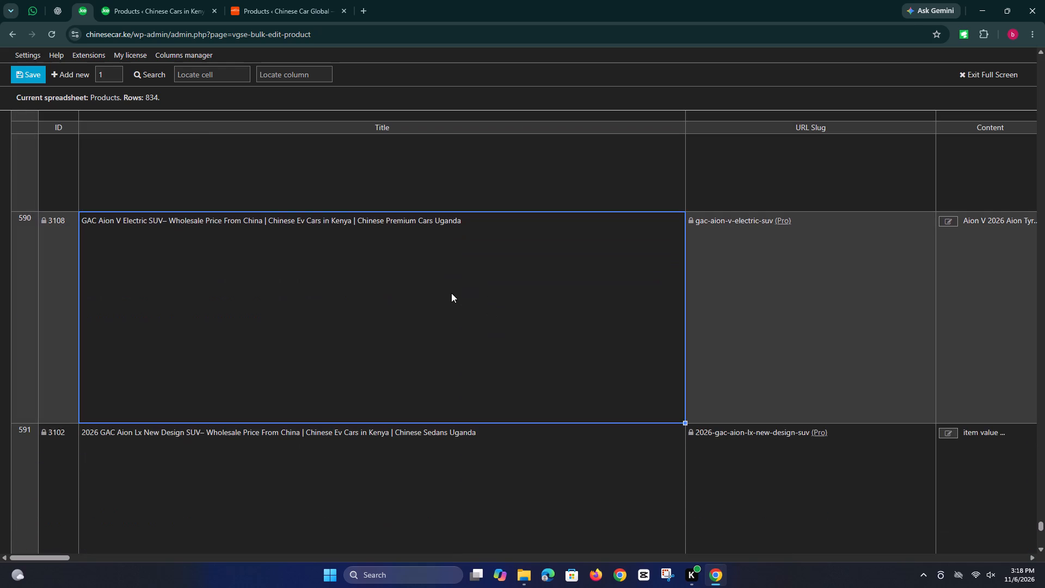
{"action": "left_click_drag", "start_coordinate": [468, 223], "coordinate": [437, 225]}
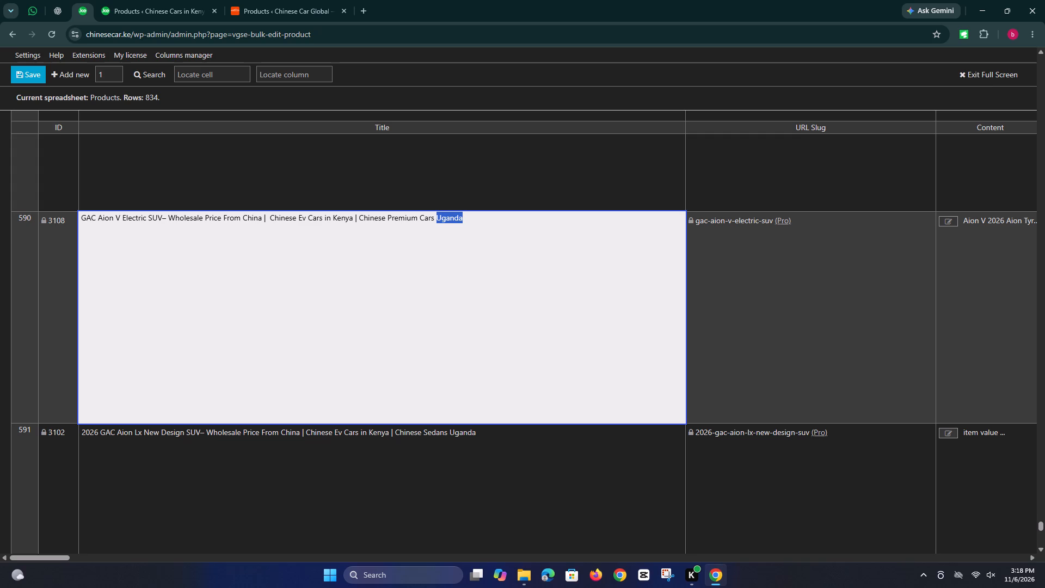
{"action": "key", "text": "ctrl+v"}
{"action": "scroll", "coordinate": [470, 281], "scroll_direction": "down", "scroll_amount": 3}
{"action": "triple_click", "coordinate": [443, 283]}
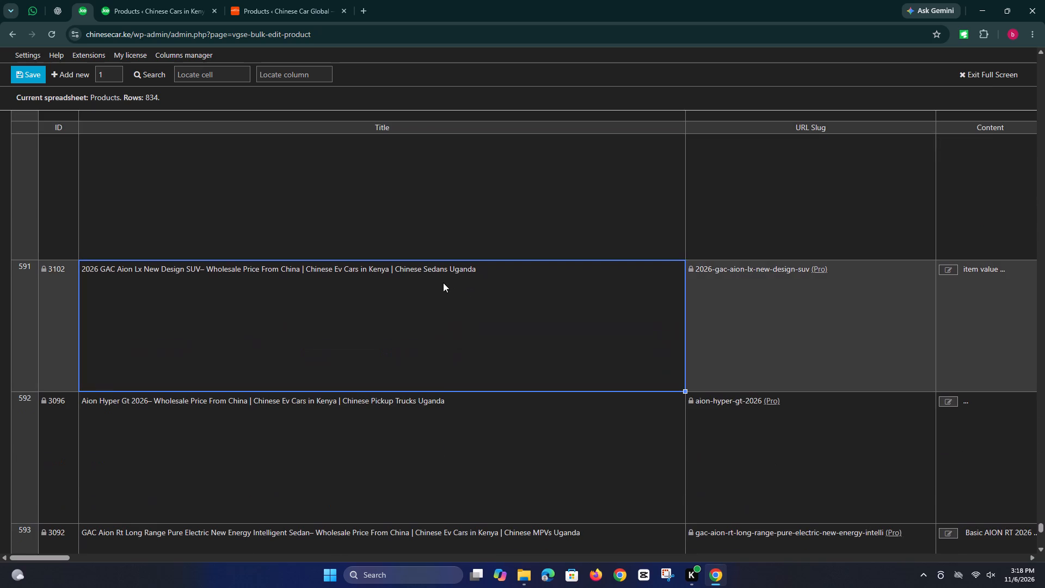
{"action": "left_click_drag", "start_coordinate": [481, 270], "coordinate": [453, 271]}
{"action": "key", "text": "ctrl+v"}
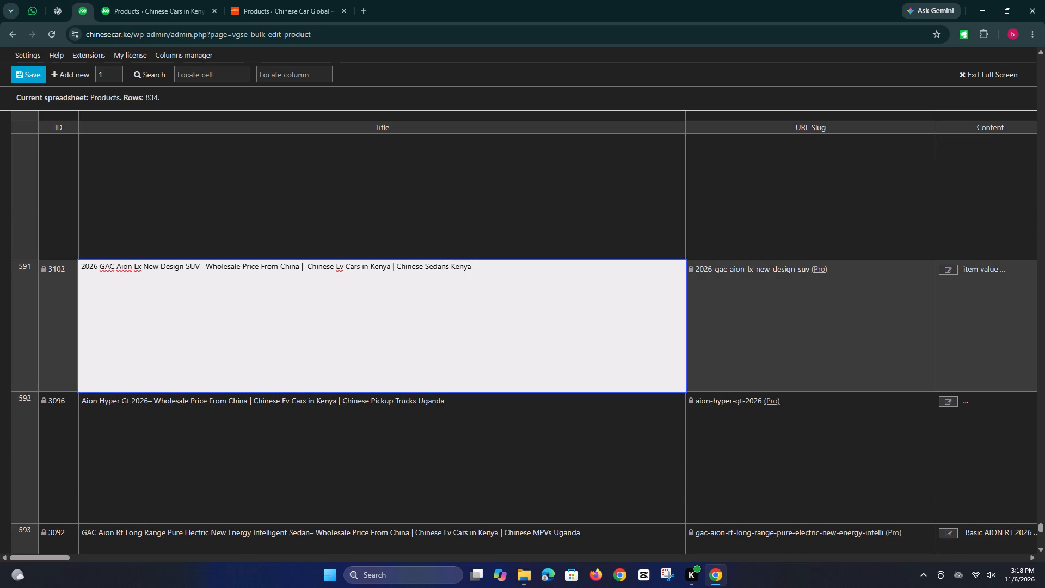
Change the closing country to Kenya in the titles of row 592 (Aion Hyper Gt) and row 593 (GAC Aion Rt).
{"action": "scroll", "coordinate": [467, 297], "scroll_direction": "down", "scroll_amount": 4}
{"action": "triple_click", "coordinate": [390, 255]}
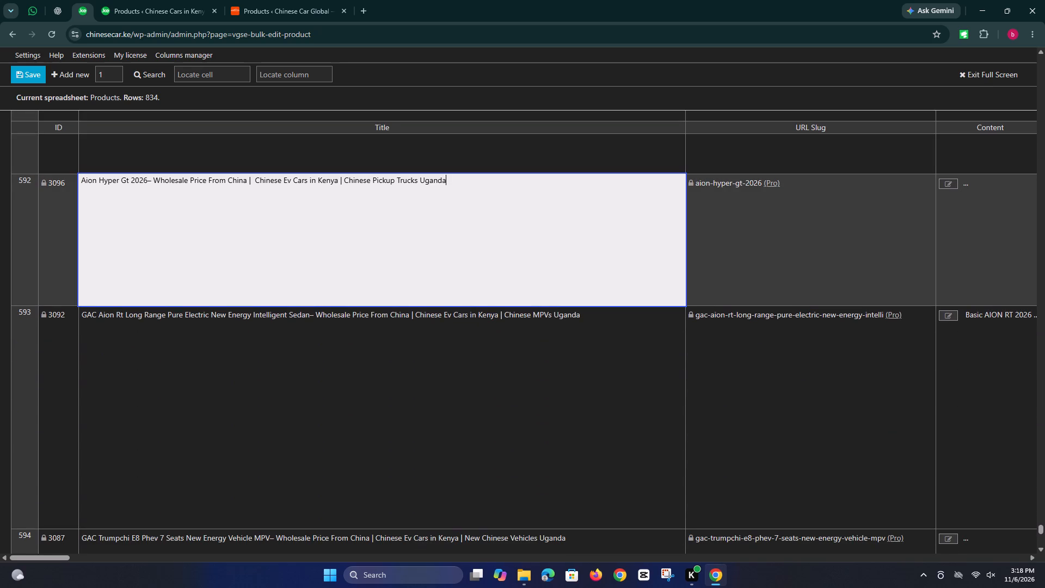
{"action": "left_click_drag", "start_coordinate": [452, 183], "coordinate": [420, 183]}
{"action": "key", "text": "ctrl+v"}
{"action": "scroll", "coordinate": [472, 228], "scroll_direction": "down", "scroll_amount": 1}
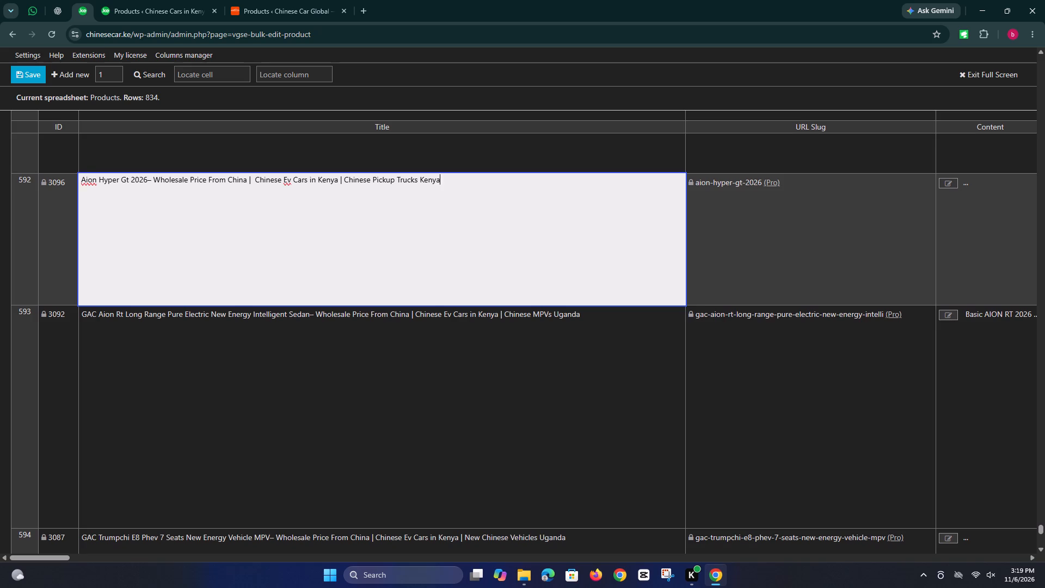
{"action": "scroll", "coordinate": [472, 228], "scroll_direction": "down", "scroll_amount": 1}
{"action": "triple_click", "coordinate": [462, 234]}
{"action": "left_click", "coordinate": [585, 205]}
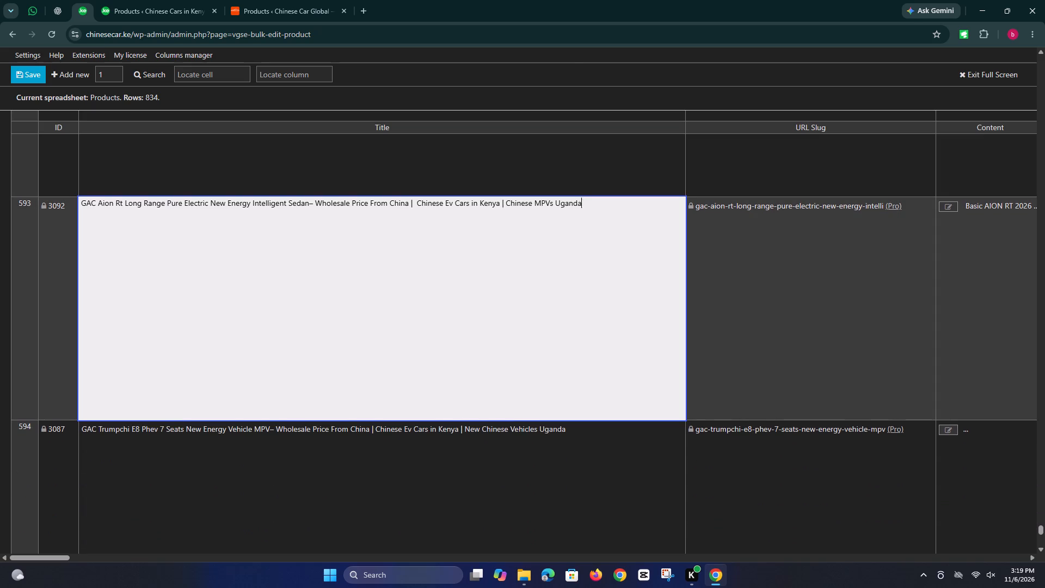
{"action": "left_click_drag", "start_coordinate": [586, 205], "coordinate": [558, 205]}
{"action": "key", "text": "ctrl+v"}
Change the closing country to Kenya in the titles of row 594 (GAC Trumpchi E8) and row 595 (GAC Trumpchi E9).
{"action": "scroll", "coordinate": [574, 283], "scroll_direction": "down", "scroll_amount": 1}
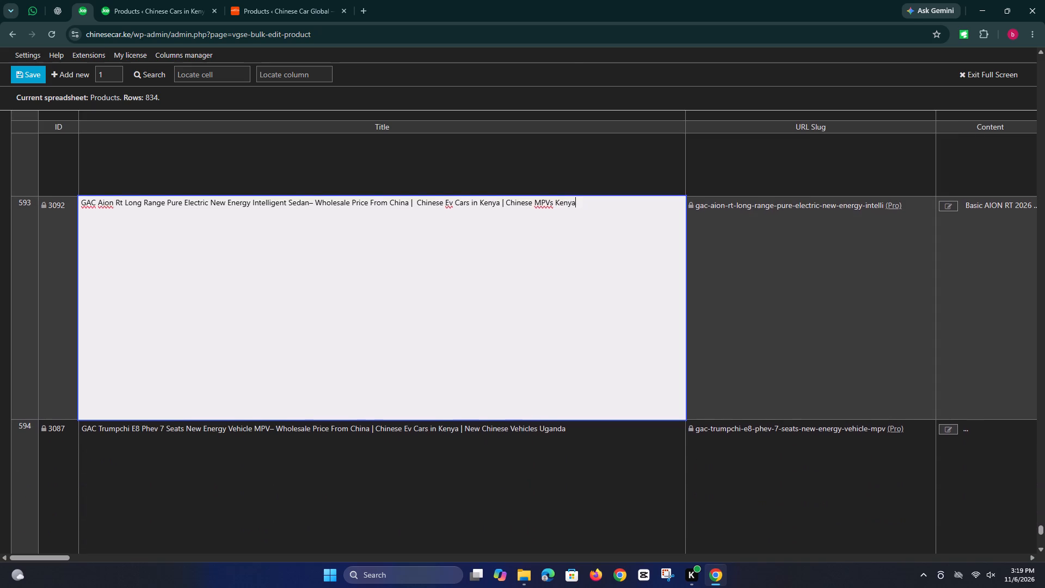
{"action": "scroll", "coordinate": [574, 283], "scroll_direction": "down", "scroll_amount": 2}
{"action": "triple_click", "coordinate": [533, 285]}
{"action": "left_click_drag", "start_coordinate": [570, 266], "coordinate": [542, 267]}
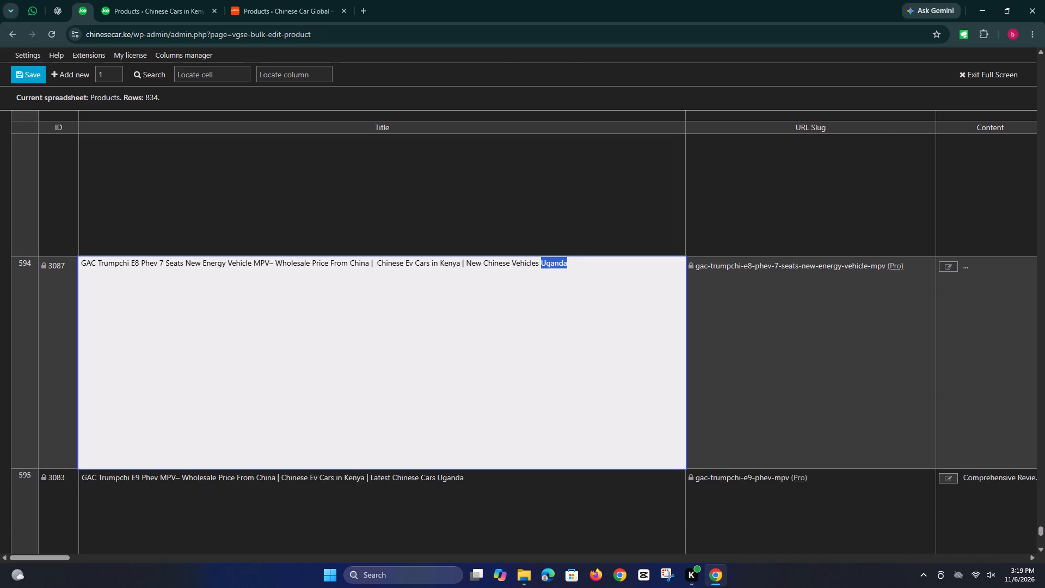
{"action": "left_click_drag", "start_coordinate": [542, 267], "coordinate": [542, 267]}
{"action": "key", "text": "ctrl+v"}
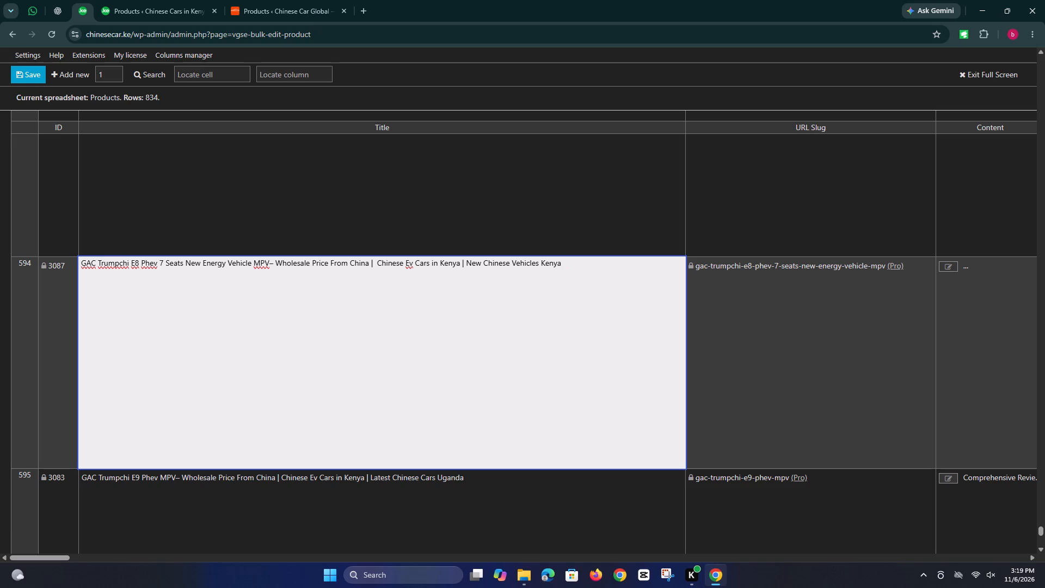
{"action": "scroll", "coordinate": [542, 267], "scroll_direction": "down", "scroll_amount": 5}
{"action": "triple_click", "coordinate": [458, 272]}
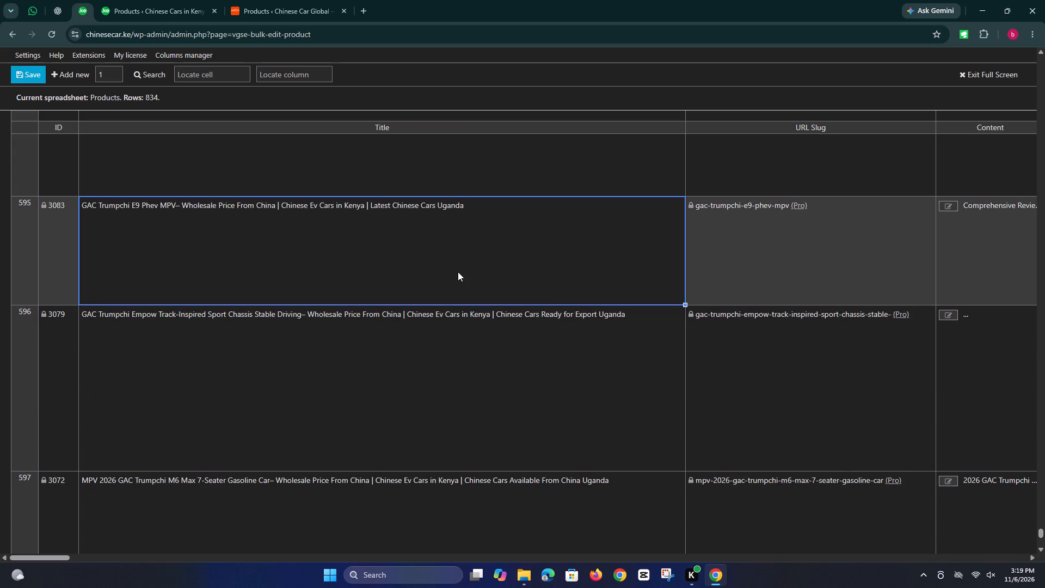
{"action": "left_click_drag", "start_coordinate": [469, 205], "coordinate": [440, 208]}
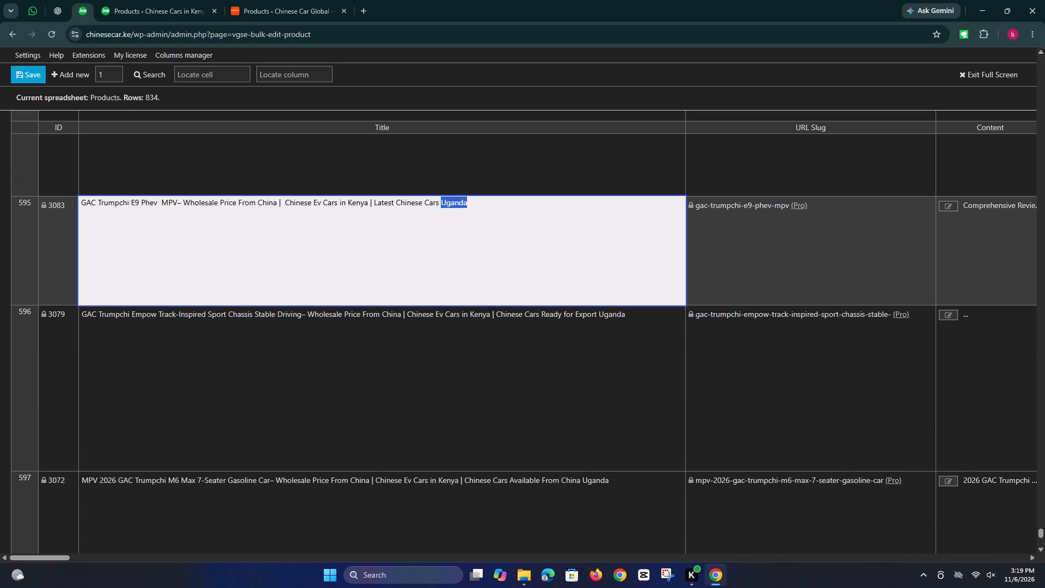
{"action": "key", "text": "ctrl+v"}
Change the closing country to Kenya in the titles of row 596 (GAC Trumpchi Empow) and row 597 (GAC Trumpchi M6 Max).
{"action": "double_click", "coordinate": [635, 408]}
{"action": "left_click_drag", "start_coordinate": [629, 311], "coordinate": [601, 312]}
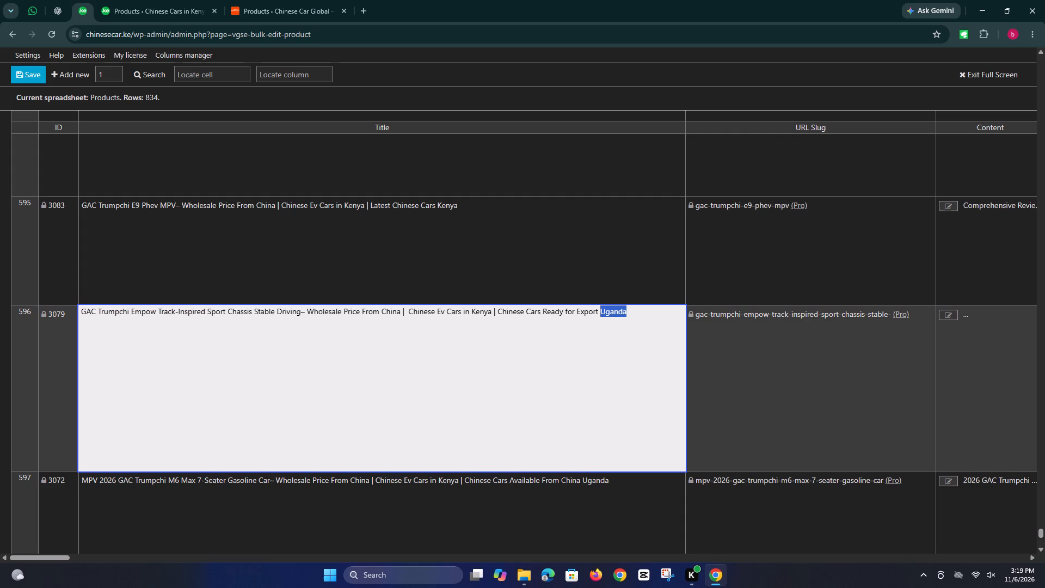
{"action": "left_click_drag", "start_coordinate": [601, 312], "coordinate": [601, 313]}
{"action": "key", "text": "ctrl+v"}
{"action": "scroll", "coordinate": [530, 317], "scroll_direction": "down", "scroll_amount": 4}
{"action": "triple_click", "coordinate": [530, 317]}
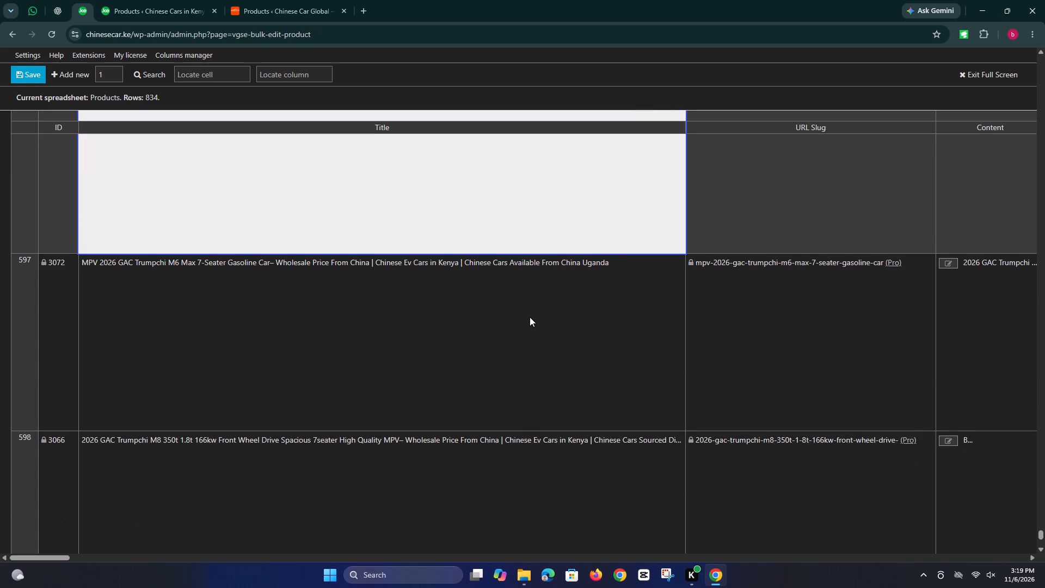
{"action": "left_click_drag", "start_coordinate": [614, 262], "coordinate": [586, 263]}
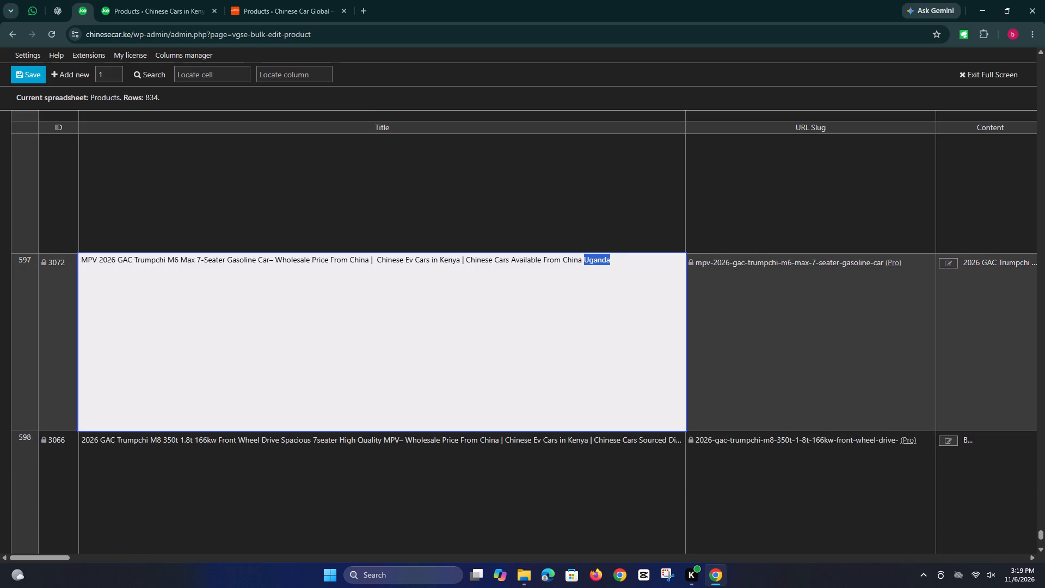
{"action": "key", "text": "ctrl+v"}
Change the closing country to Kenya in the titles of row 598 (GAC Trumpchi M8) and row 599 (GAC Trumpchi Es9).
{"action": "scroll", "coordinate": [555, 278], "scroll_direction": "down", "scroll_amount": 3}
{"action": "triple_click", "coordinate": [545, 302]}
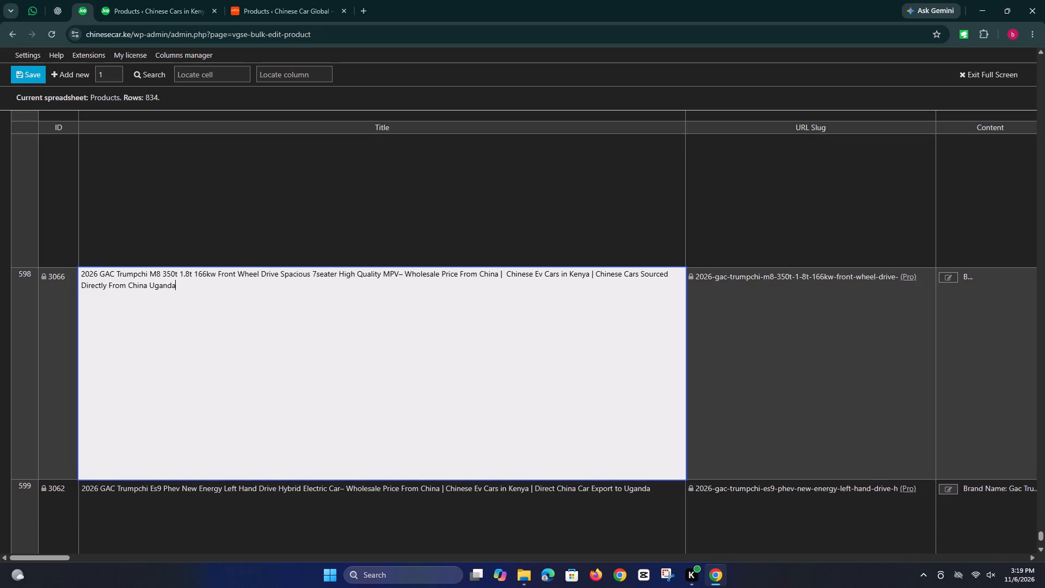
{"action": "left_click_drag", "start_coordinate": [189, 289], "coordinate": [151, 294]}
{"action": "left_click", "coordinate": [151, 294]}
{"action": "left_click_drag", "start_coordinate": [183, 292], "coordinate": [151, 293]}
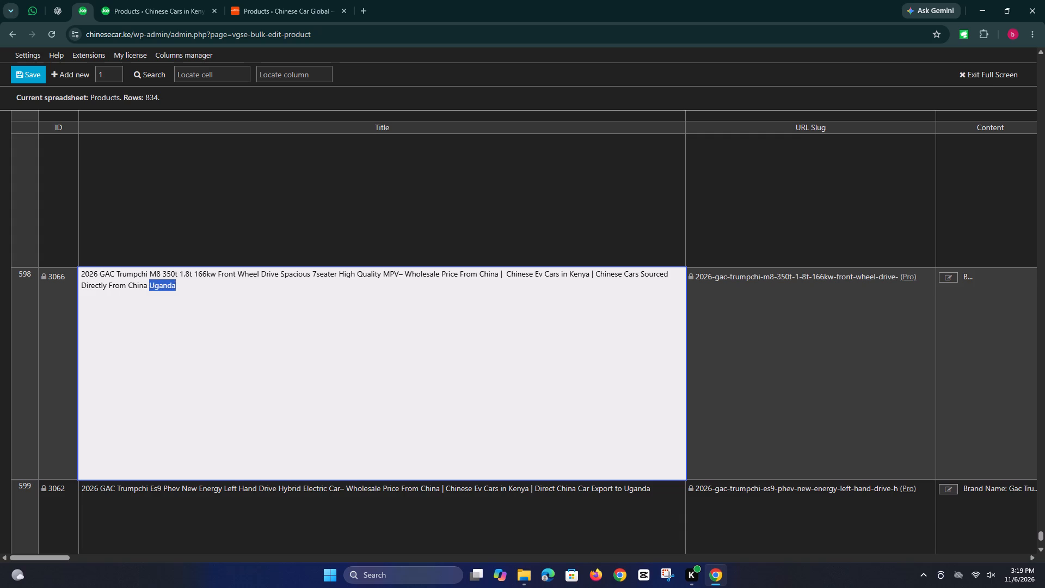
{"action": "key", "text": "ctrl+v"}
{"action": "scroll", "coordinate": [250, 305], "scroll_direction": "down", "scroll_amount": 3}
{"action": "scroll", "coordinate": [392, 315], "scroll_direction": "up", "scroll_amount": 1}
{"action": "scroll", "coordinate": [450, 333], "scroll_direction": "down", "scroll_amount": 2}
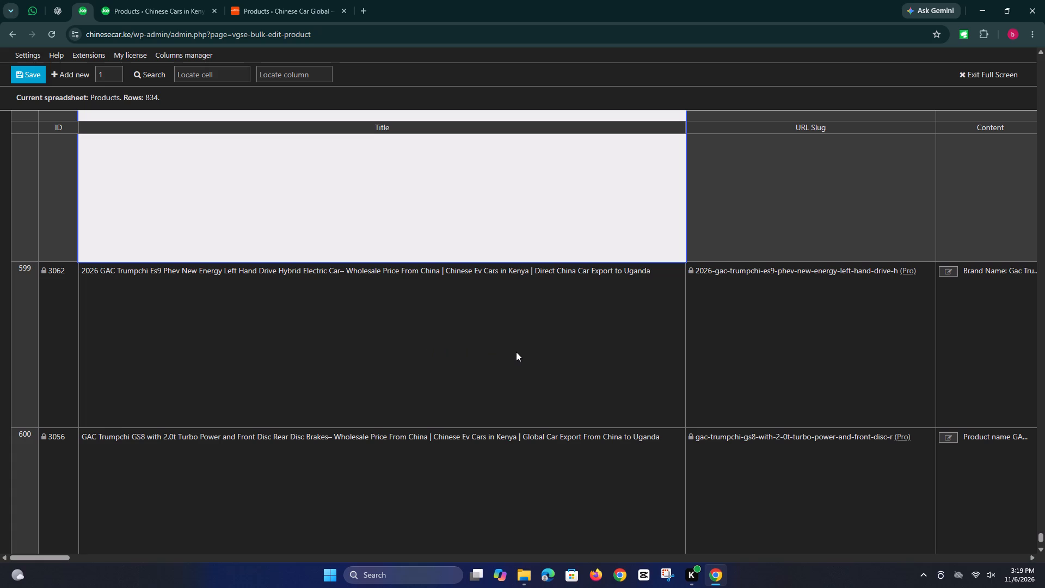
{"action": "triple_click", "coordinate": [612, 357]}
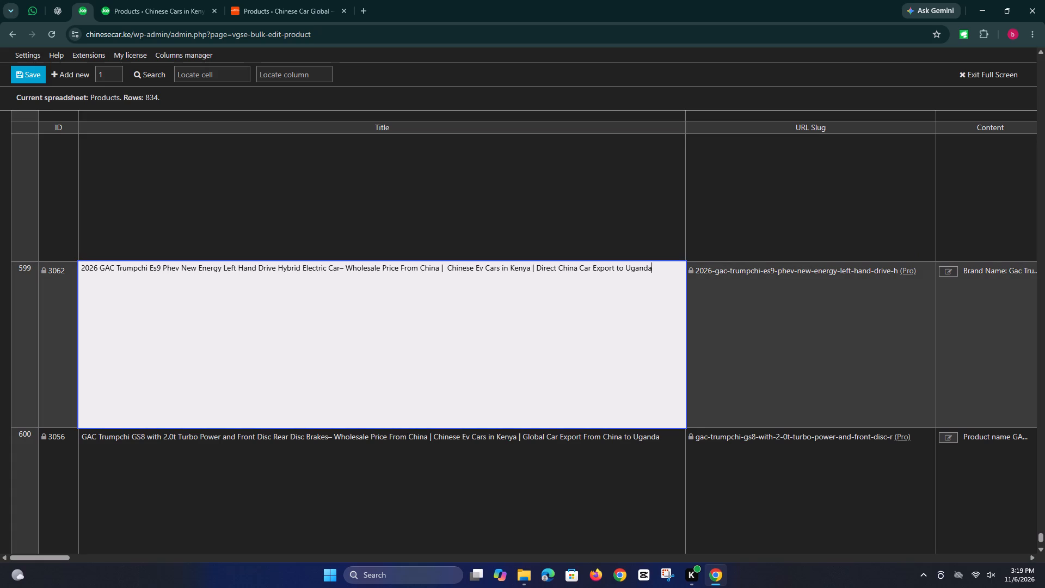
{"action": "left_click_drag", "start_coordinate": [655, 271], "coordinate": [628, 271]}
{"action": "key", "text": "ctrl+v"}
Change the closing country to Kenya in the titles of row 600 (GAC Trumpchi GS8) and row 601 (GAC Trumpchi Emkoo).
{"action": "scroll", "coordinate": [628, 271], "scroll_direction": "down", "scroll_amount": 4}
{"action": "double_click", "coordinate": [597, 342]}
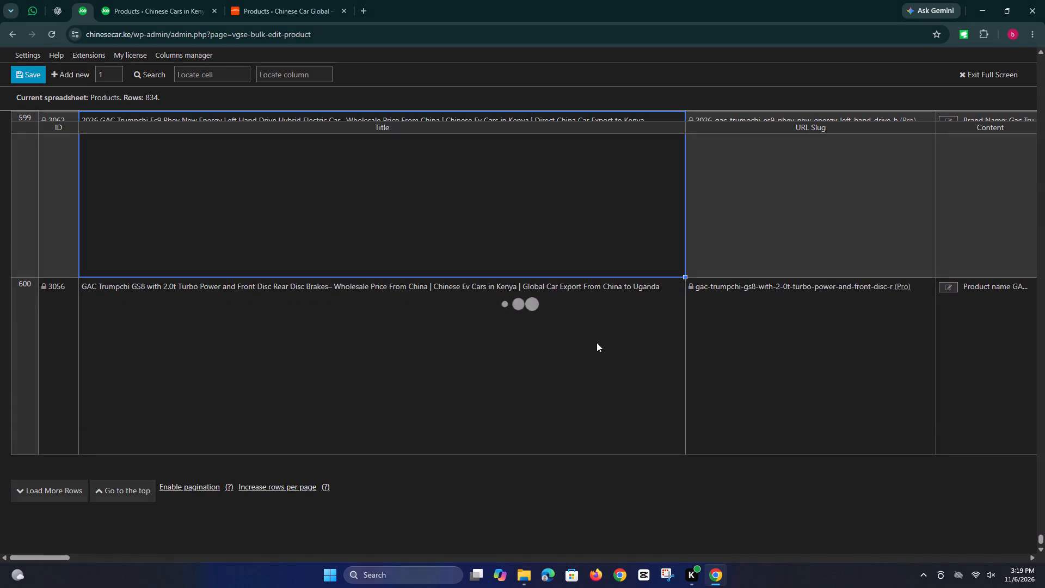
{"action": "double_click", "coordinate": [628, 341]}
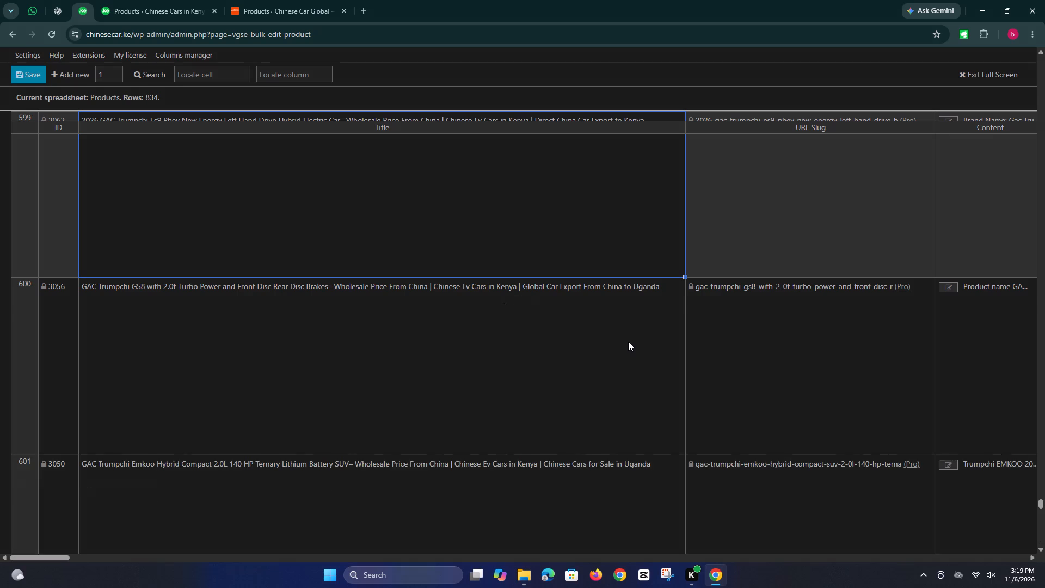
{"action": "double_click", "coordinate": [601, 338]}
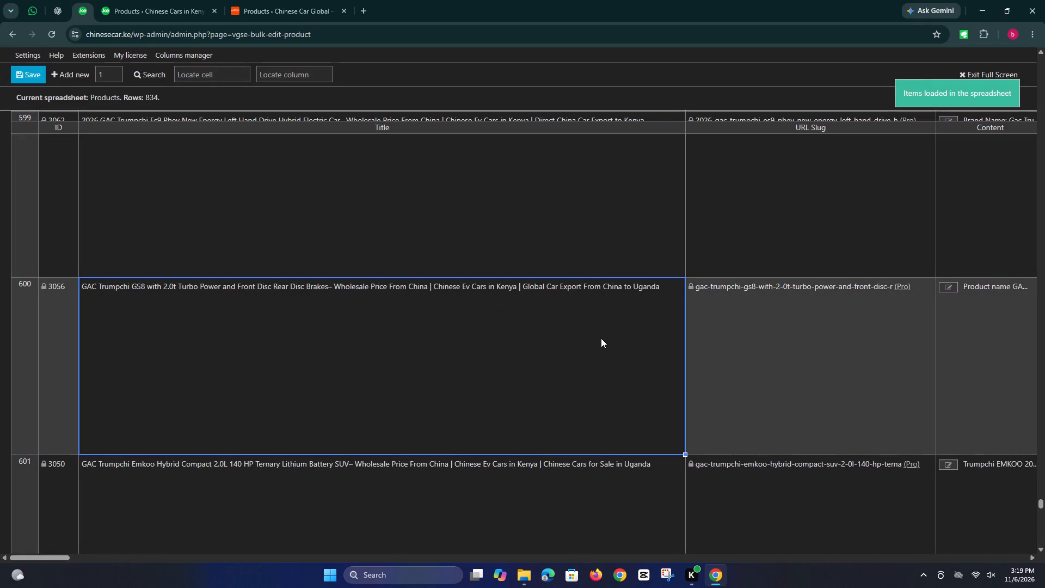
{"action": "left_click_drag", "start_coordinate": [664, 286], "coordinate": [636, 285]}
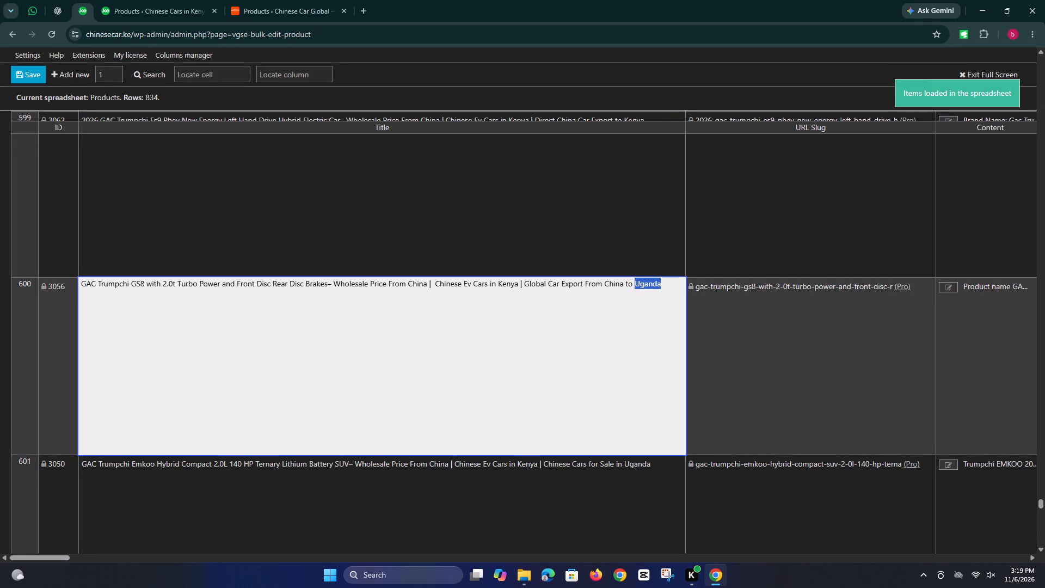
{"action": "key", "text": "ctrl+v"}
{"action": "scroll", "coordinate": [565, 333], "scroll_direction": "down", "scroll_amount": 4}
{"action": "triple_click", "coordinate": [552, 333]}
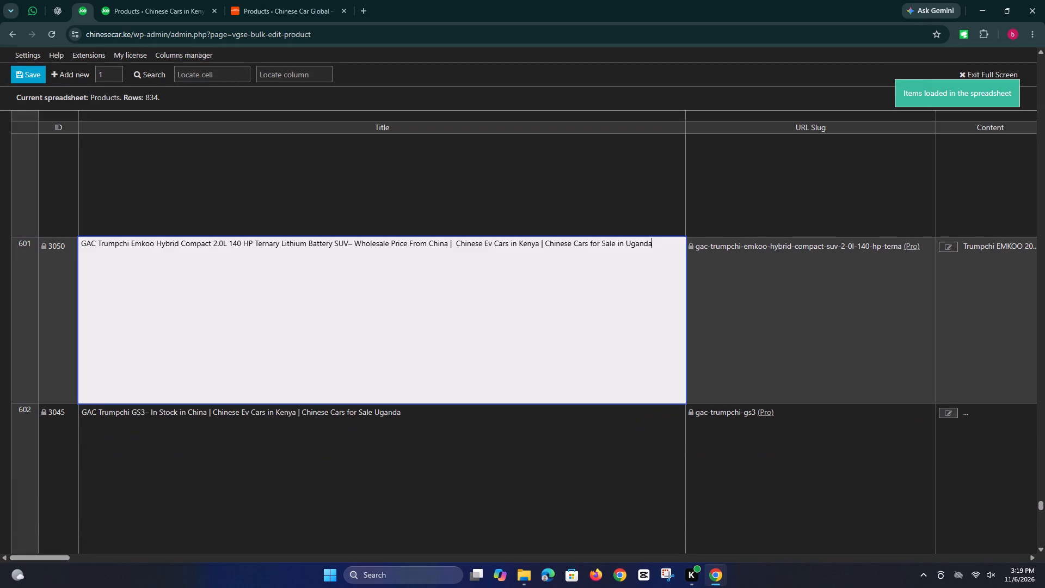
{"action": "left_click_drag", "start_coordinate": [655, 250], "coordinate": [625, 249]}
{"action": "key", "text": "ctrl+v"}
Change the closing country to Kenya in the titles of row 602 (GAC Trumpchi GS3) and row 603 (GAC Trumpchi GS4).
{"action": "scroll", "coordinate": [555, 316], "scroll_direction": "down", "scroll_amount": 4}
{"action": "triple_click", "coordinate": [369, 254]}
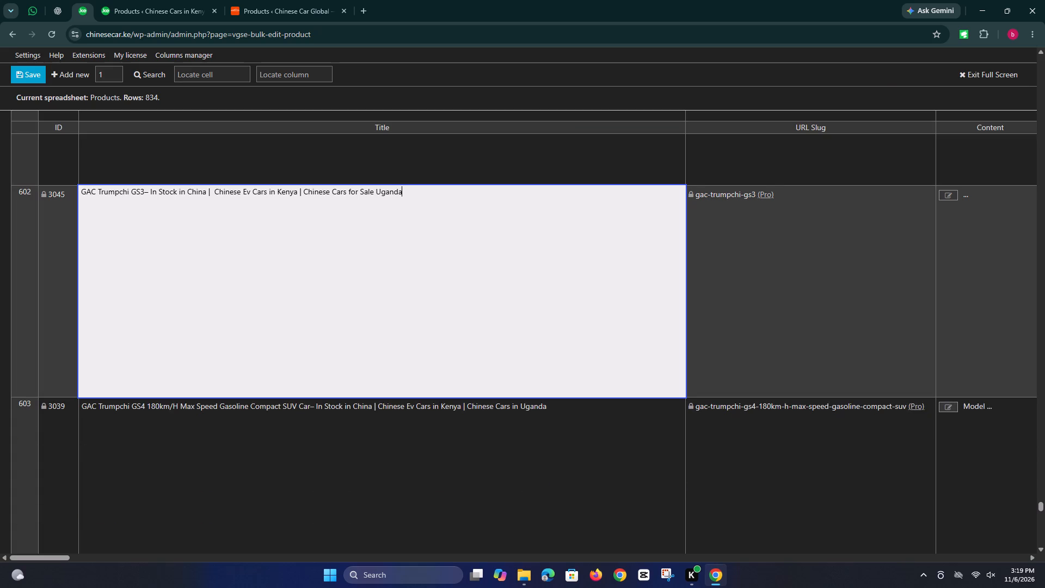
{"action": "left_click_drag", "start_coordinate": [405, 195], "coordinate": [375, 195]}
{"action": "key", "text": "ctrl+v"}
{"action": "double_click", "coordinate": [546, 477]}
{"action": "left_click_drag", "start_coordinate": [552, 396], "coordinate": [532, 397]}
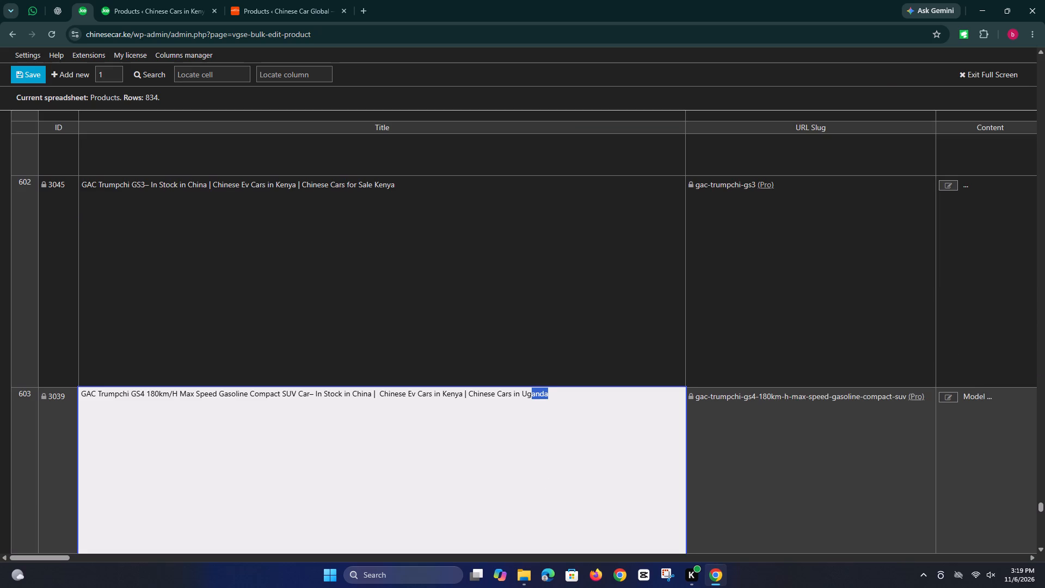
{"action": "left_click_drag", "start_coordinate": [532, 397], "coordinate": [523, 400]}
{"action": "key", "text": "ctrl+v"}
Change the closing country to Kenya in the titles of row 604 (Haval H5 Hybrid) and row 605 (2026 Haval H6 Phev).
{"action": "scroll", "coordinate": [526, 400], "scroll_direction": "down", "scroll_amount": 5}
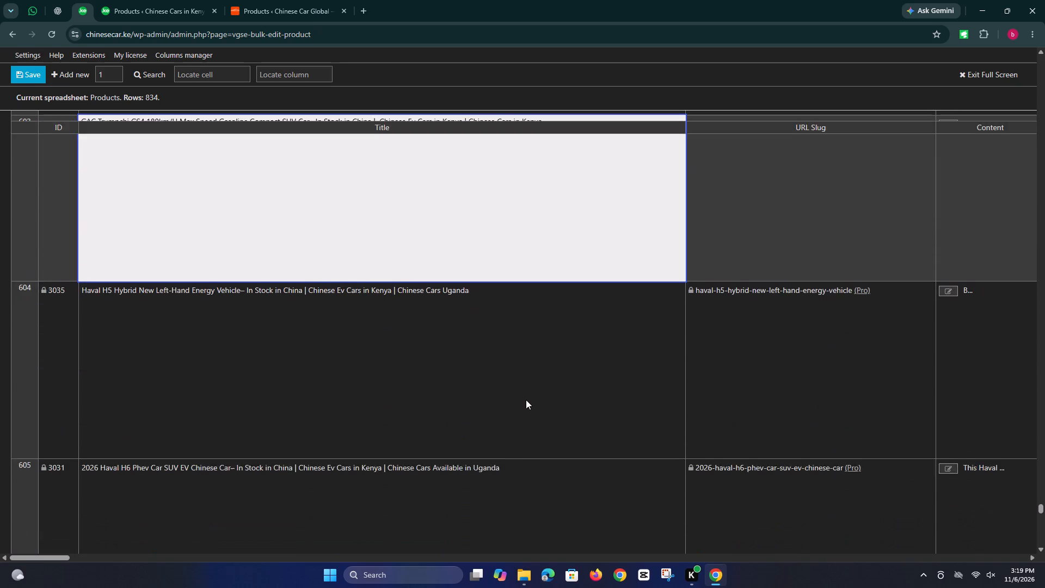
{"action": "scroll", "coordinate": [526, 400], "scroll_direction": "down", "scroll_amount": 2}
{"action": "triple_click", "coordinate": [417, 216]}
{"action": "left_click_drag", "start_coordinate": [484, 177], "coordinate": [445, 181]}
{"action": "left_click", "coordinate": [478, 181]}
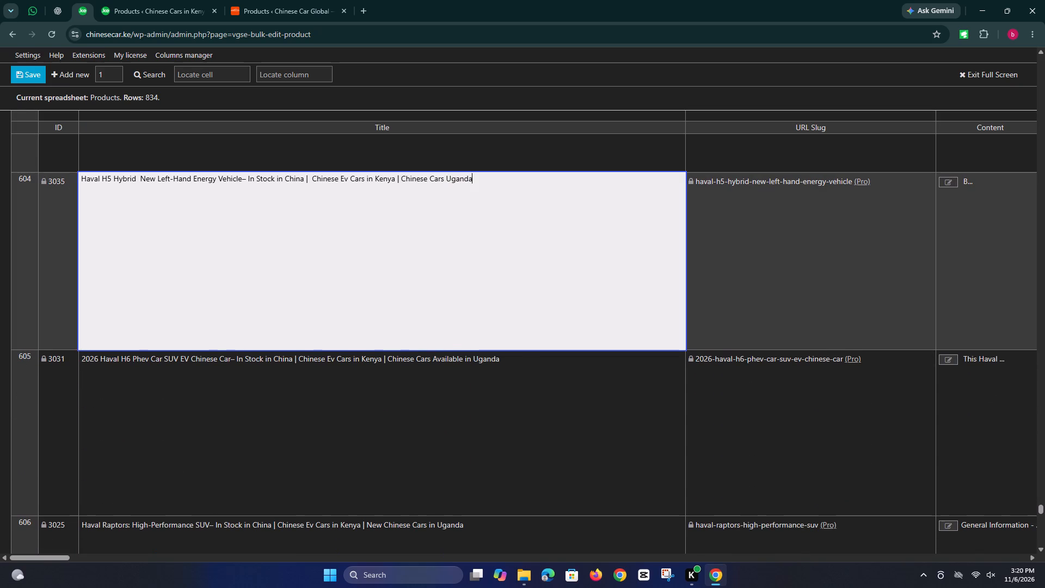
{"action": "left_click_drag", "start_coordinate": [478, 181], "coordinate": [456, 182]}
{"action": "key", "text": "ctrl+v"}
{"action": "scroll", "coordinate": [513, 251], "scroll_direction": "down", "scroll_amount": 3}
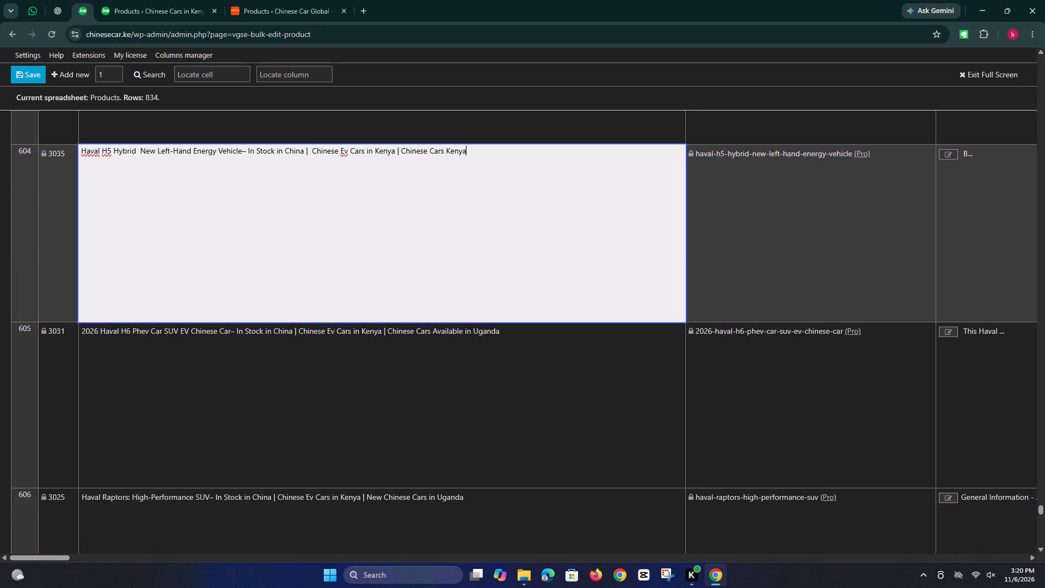
{"action": "triple_click", "coordinate": [467, 242]}
{"action": "left_click_drag", "start_coordinate": [503, 197], "coordinate": [478, 199]}
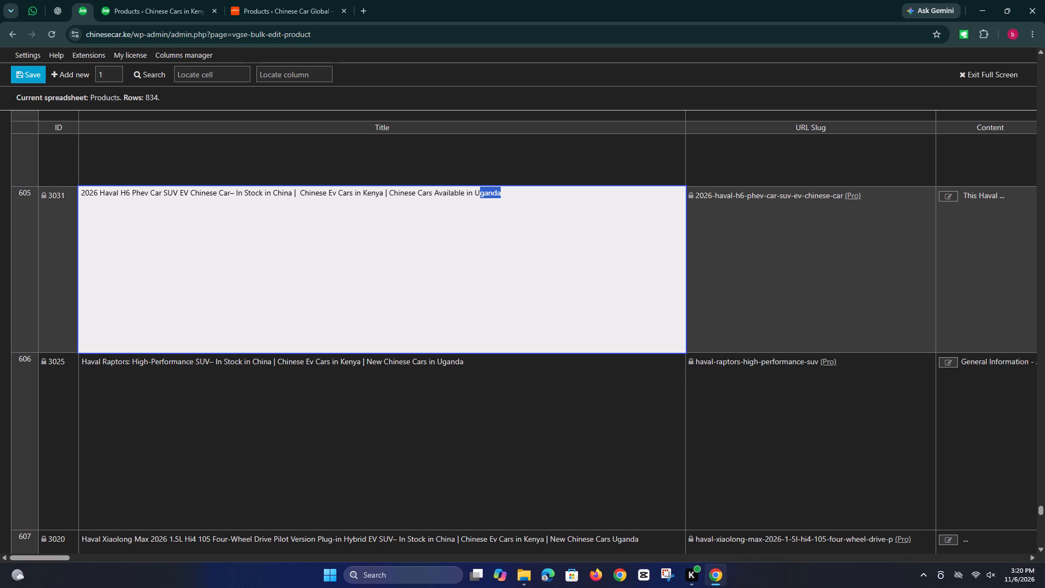
{"action": "left_click_drag", "start_coordinate": [478, 199], "coordinate": [476, 199]}
{"action": "key", "text": "ctrl+v"}
Change the closing country to Kenya in the titles of row 606 (Haval Raptors) and row 607 (Haval Xiaolong Max).
{"action": "scroll", "coordinate": [521, 273], "scroll_direction": "down", "scroll_amount": 2}
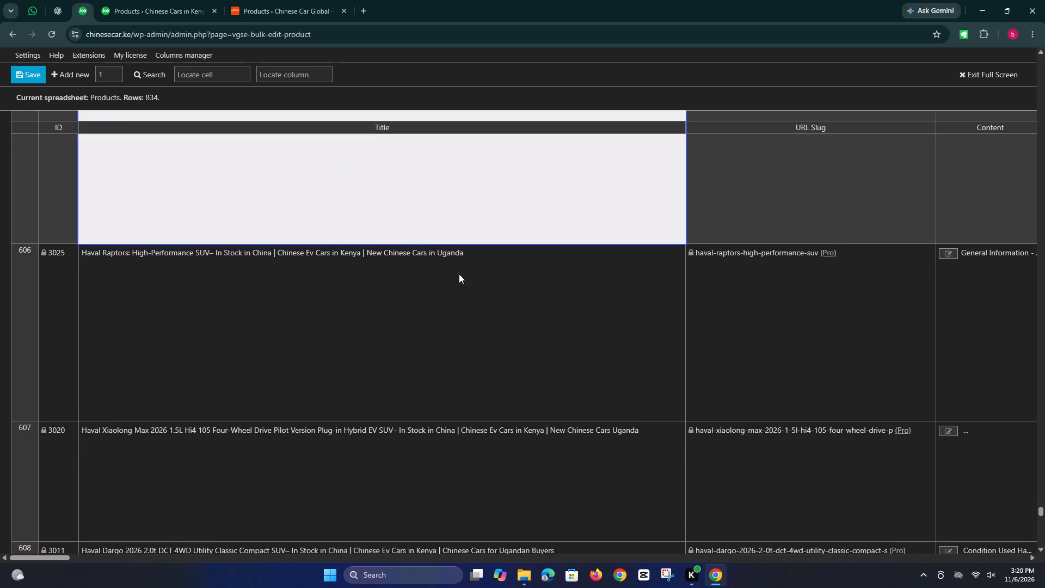
{"action": "triple_click", "coordinate": [459, 274]}
{"action": "left_click", "coordinate": [469, 249]}
{"action": "left_click_drag", "start_coordinate": [471, 250], "coordinate": [453, 255]}
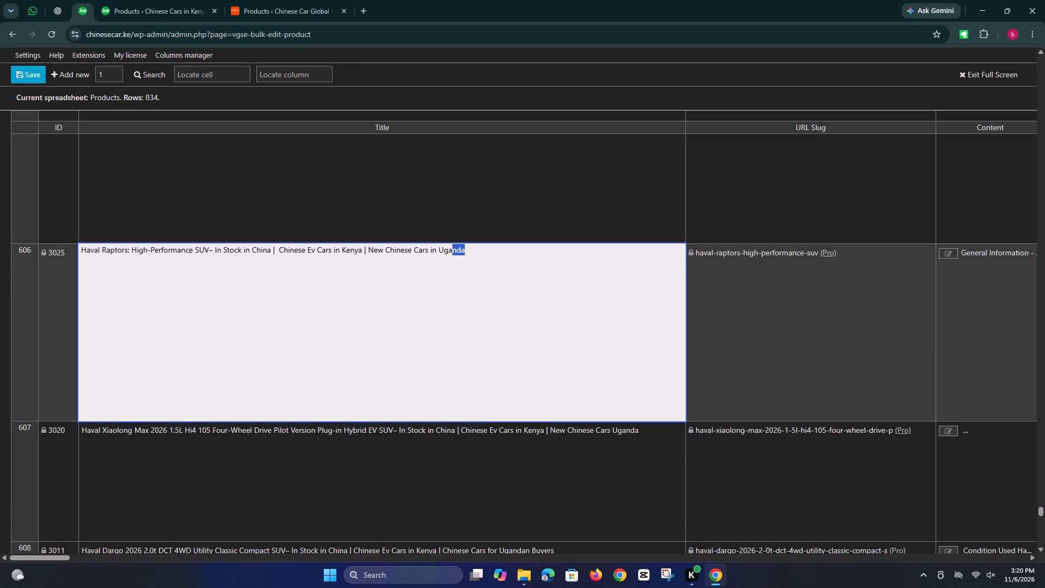
{"action": "left_click_drag", "start_coordinate": [453, 255], "coordinate": [440, 257]}
{"action": "key", "text": "ctrl+v"}
{"action": "scroll", "coordinate": [489, 281], "scroll_direction": "down", "scroll_amount": 2}
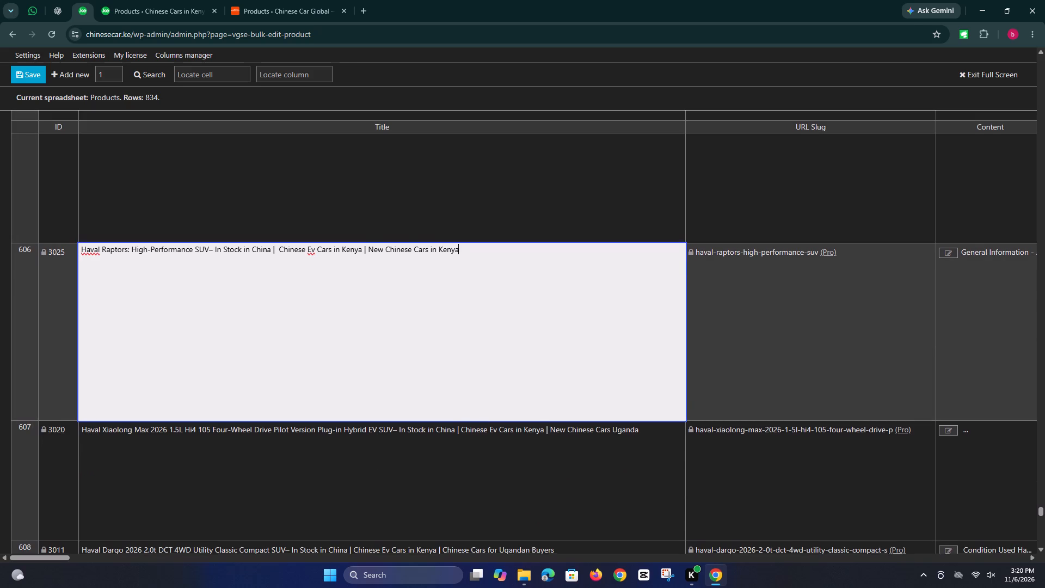
{"action": "scroll", "coordinate": [489, 281], "scroll_direction": "down", "scroll_amount": 2}
{"action": "triple_click", "coordinate": [602, 292]}
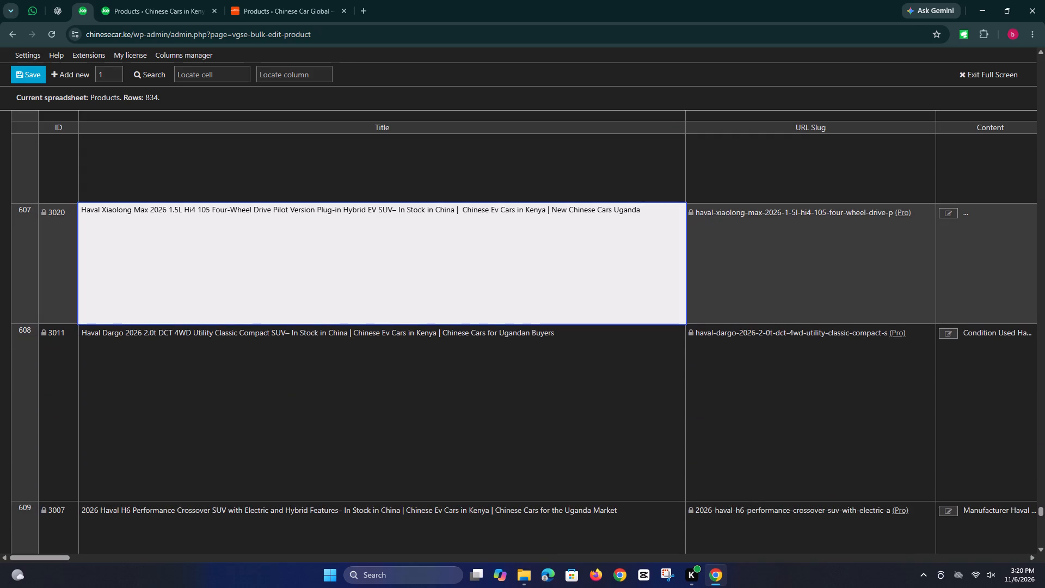
{"action": "left_click_drag", "start_coordinate": [644, 212], "coordinate": [615, 217]}
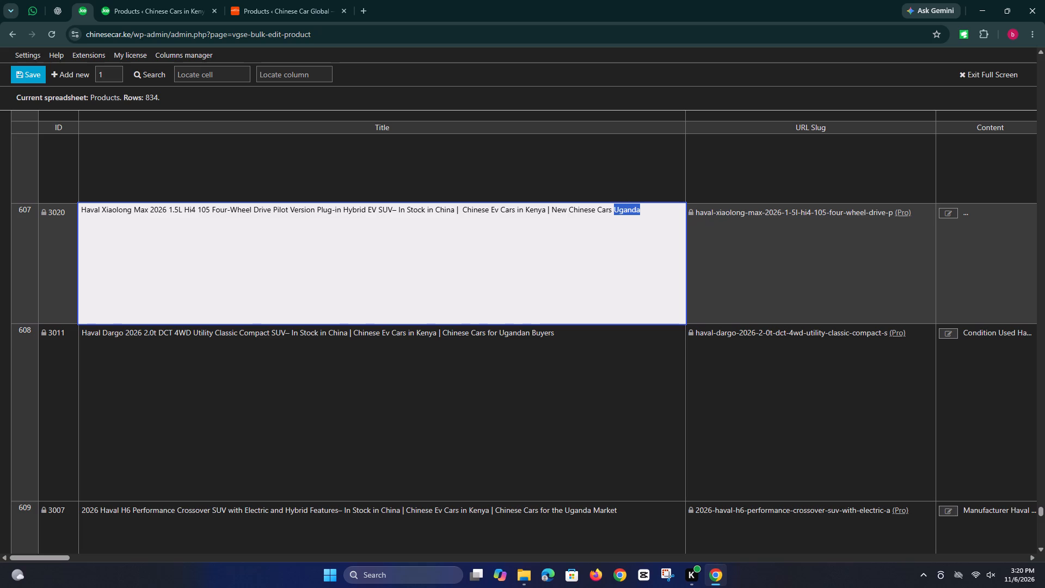
{"action": "key", "text": "ctrl+v"}
Make the closing phrase read Kenyan Buyers in row 608's title (Haval Dargo) and the Kenya Market in row 609's (Haval H6 Crossover).
{"action": "scroll", "coordinate": [558, 296], "scroll_direction": "down", "scroll_amount": 2}
{"action": "left_click", "coordinate": [538, 293]}
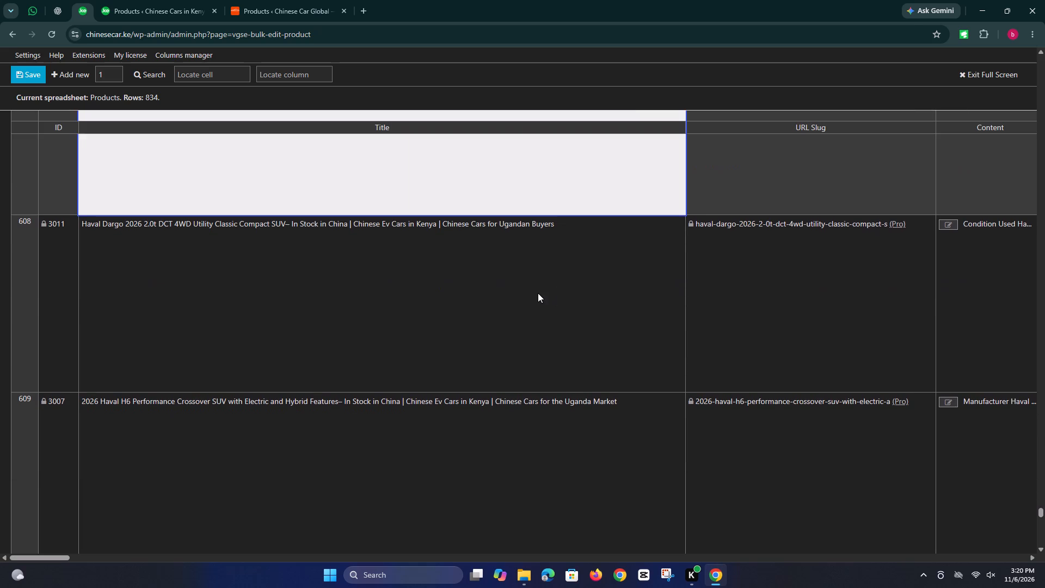
{"action": "scroll", "coordinate": [594, 267], "scroll_direction": "up", "scroll_amount": 3}
{"action": "scroll", "coordinate": [585, 362], "scroll_direction": "down", "scroll_amount": 2}
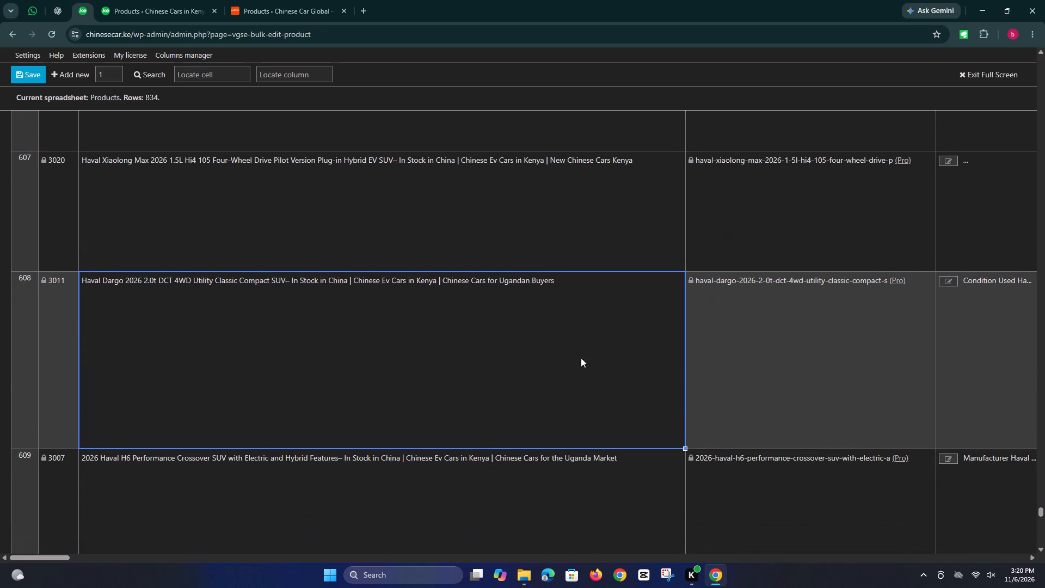
{"action": "triple_click", "coordinate": [530, 316]}
{"action": "left_click", "coordinate": [527, 277]}
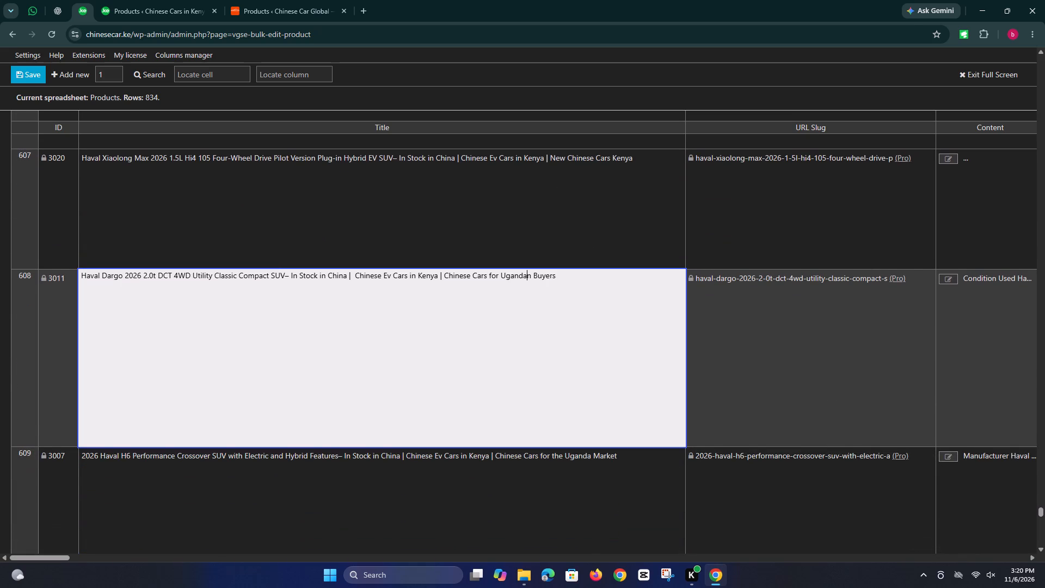
{"action": "left_click_drag", "start_coordinate": [525, 277], "coordinate": [501, 279]}
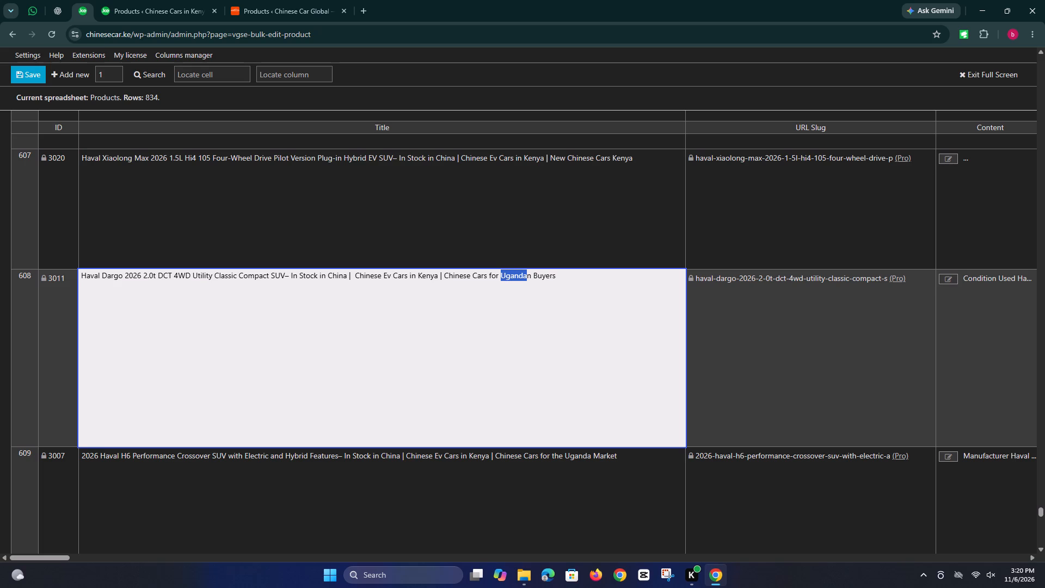
{"action": "key", "text": "ctrl+v"}
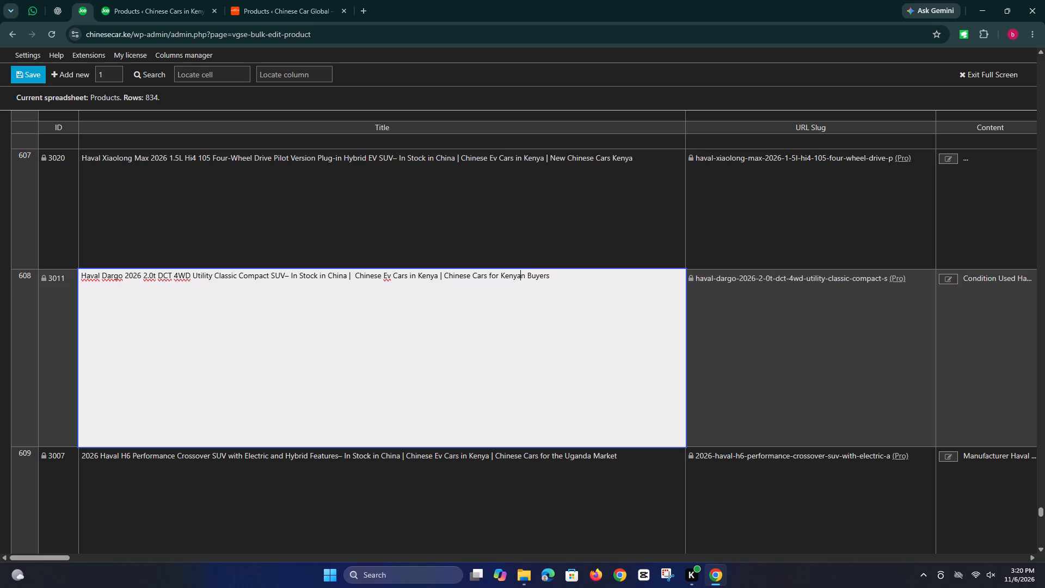
{"action": "scroll", "coordinate": [533, 314], "scroll_direction": "down", "scroll_amount": 3}
{"action": "triple_click", "coordinate": [538, 314]}
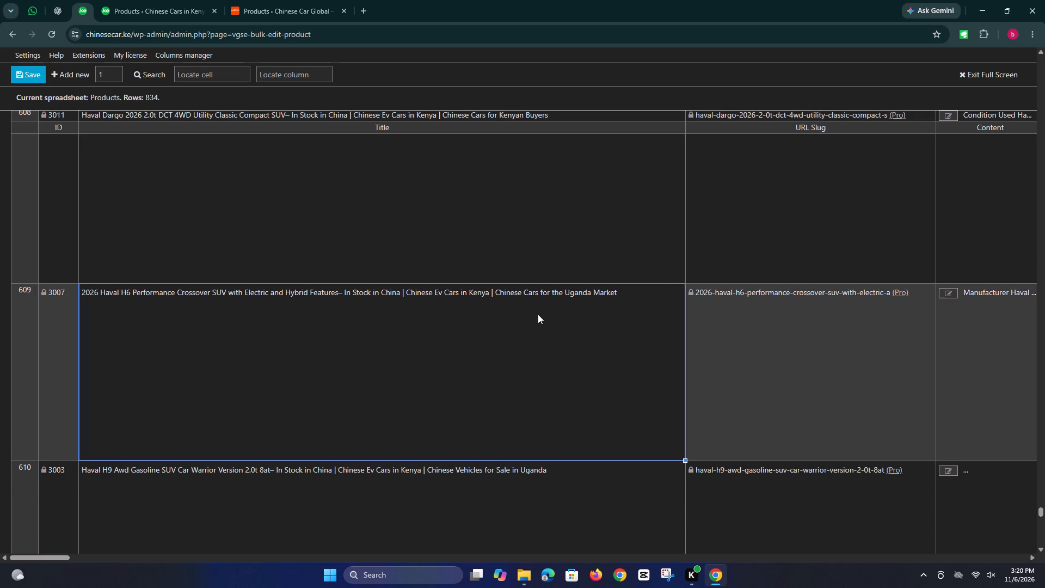
{"action": "left_click_drag", "start_coordinate": [593, 291], "coordinate": [568, 291]}
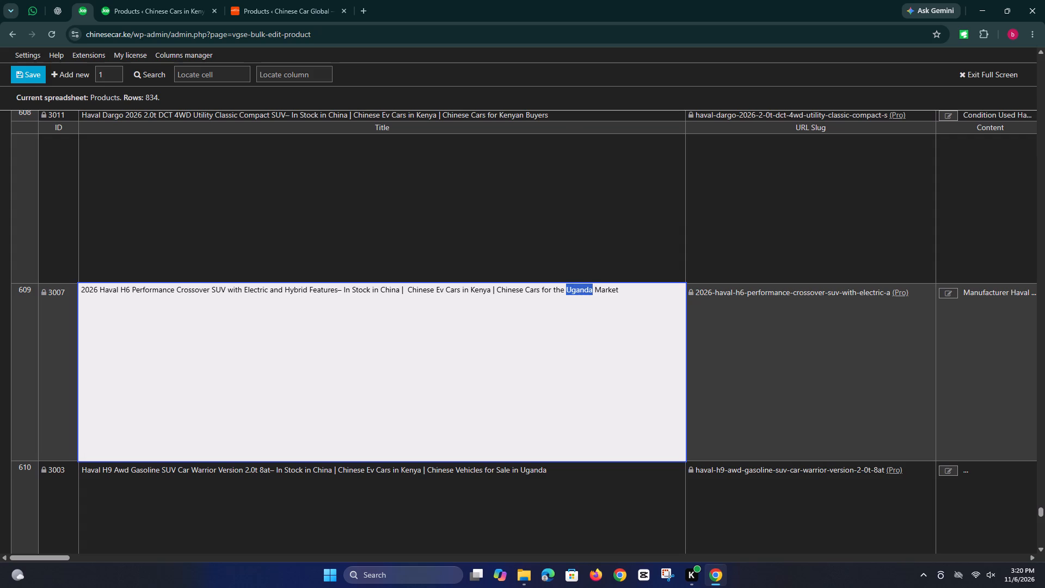
{"action": "key", "text": "ctrl+v"}
Change the closing country to Kenya in the titles of row 610 (Haval H9) and row 611 (Gwm Ora Cat).
{"action": "scroll", "coordinate": [568, 291], "scroll_direction": "down", "scroll_amount": 5}
{"action": "triple_click", "coordinate": [503, 259]}
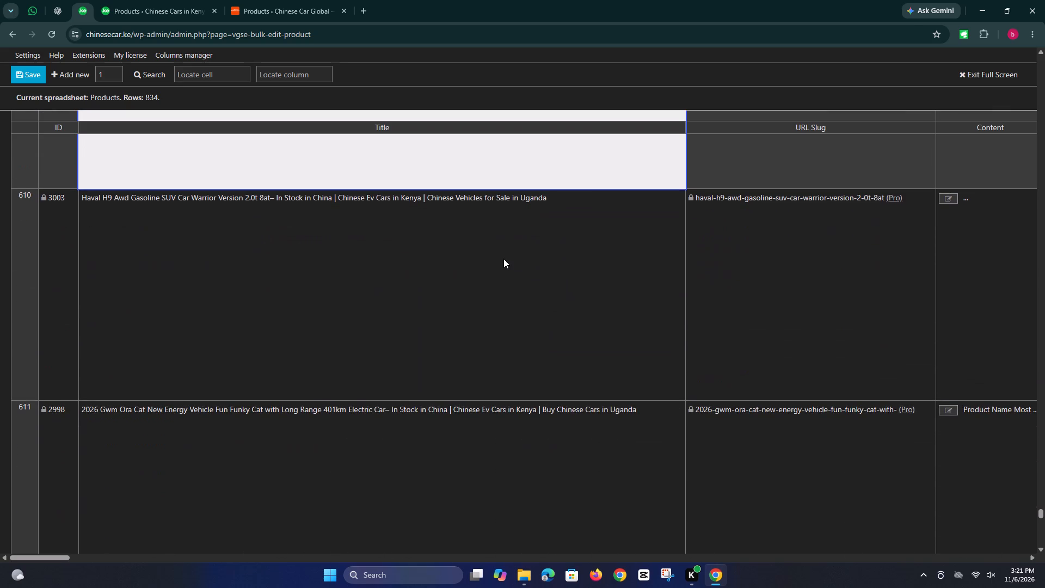
{"action": "left_click_drag", "start_coordinate": [548, 201], "coordinate": [524, 202]}
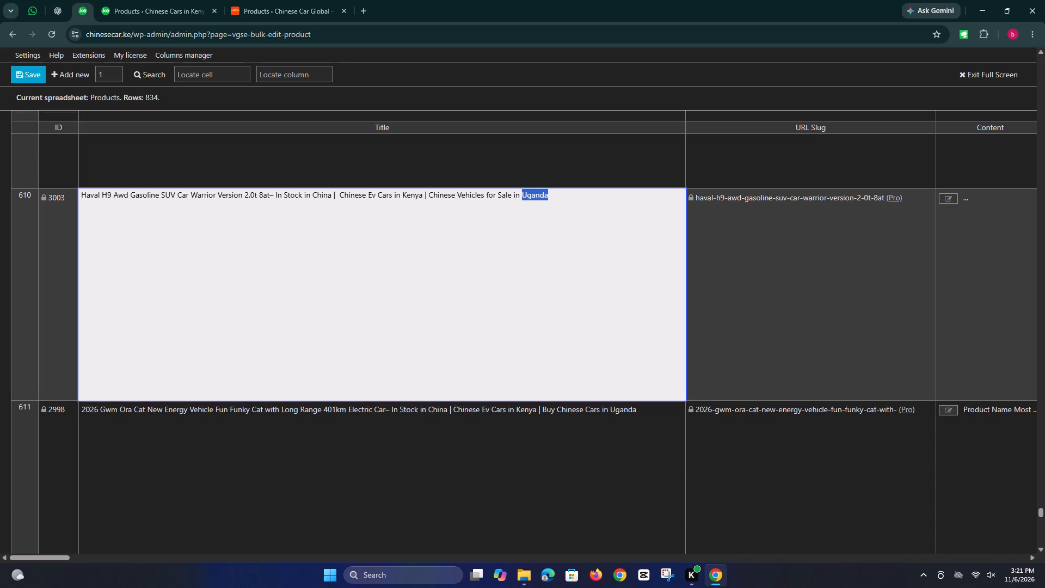
{"action": "left_click_drag", "start_coordinate": [524, 202], "coordinate": [524, 203]}
{"action": "key", "text": "ctrl+v"}
{"action": "scroll", "coordinate": [568, 216], "scroll_direction": "down", "scroll_amount": 4}
{"action": "triple_click", "coordinate": [578, 231]}
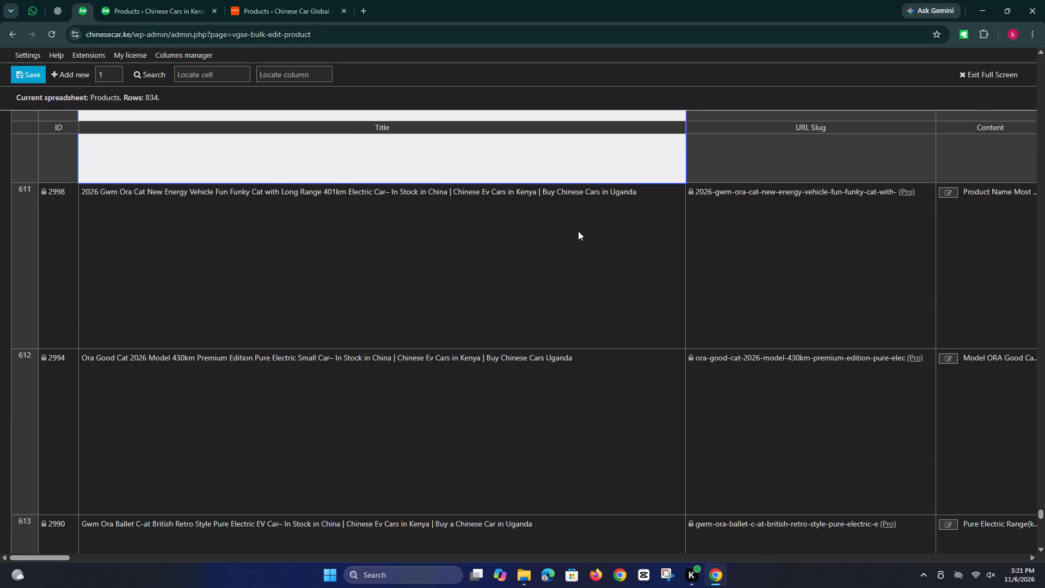
{"action": "left_click_drag", "start_coordinate": [643, 191], "coordinate": [614, 192]}
{"action": "key", "text": "ctrl+v"}
Change the closing country to Kenya in the titles of row 612 (Ora Good Cat) and row 613 (Gwm Ora Ballet C-at).
{"action": "scroll", "coordinate": [610, 197], "scroll_direction": "down", "scroll_amount": 4}
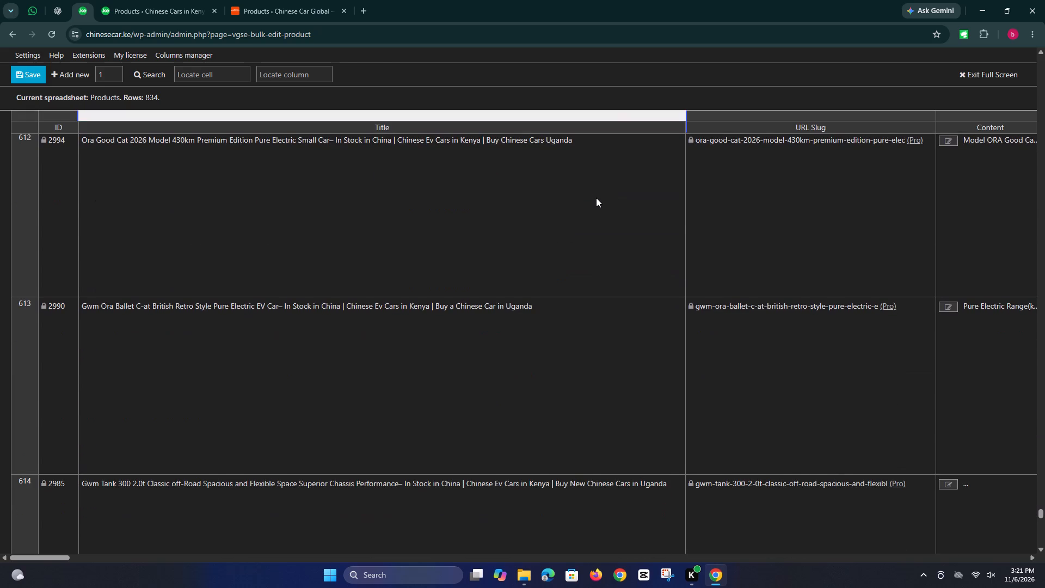
{"action": "triple_click", "coordinate": [596, 198]}
{"action": "left_click_drag", "start_coordinate": [583, 144], "coordinate": [549, 142]}
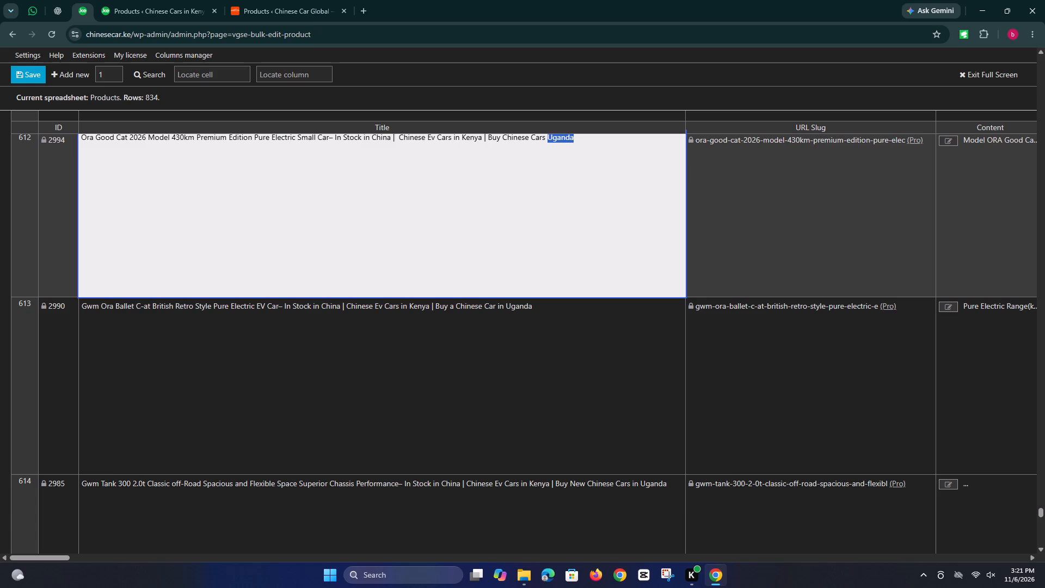
{"action": "left_click_drag", "start_coordinate": [549, 142], "coordinate": [548, 142]}
{"action": "key", "text": "ctrl+v"}
{"action": "double_click", "coordinate": [542, 334]}
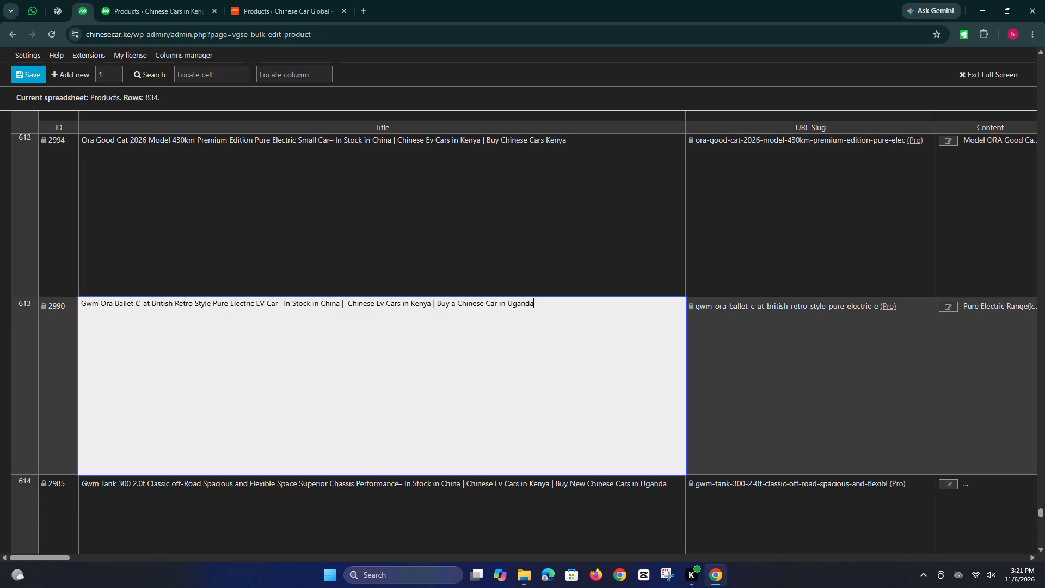
{"action": "left_click_drag", "start_coordinate": [541, 304], "coordinate": [508, 304]}
{"action": "key", "text": "ctrl+v"}
Change the closing country to Kenya in the titles of row 614 (Gwm Tank 300 2.0t) and row 615 (Great Wall Tank 400).
{"action": "scroll", "coordinate": [560, 313], "scroll_direction": "down", "scroll_amount": 4}
{"action": "triple_click", "coordinate": [560, 313]}
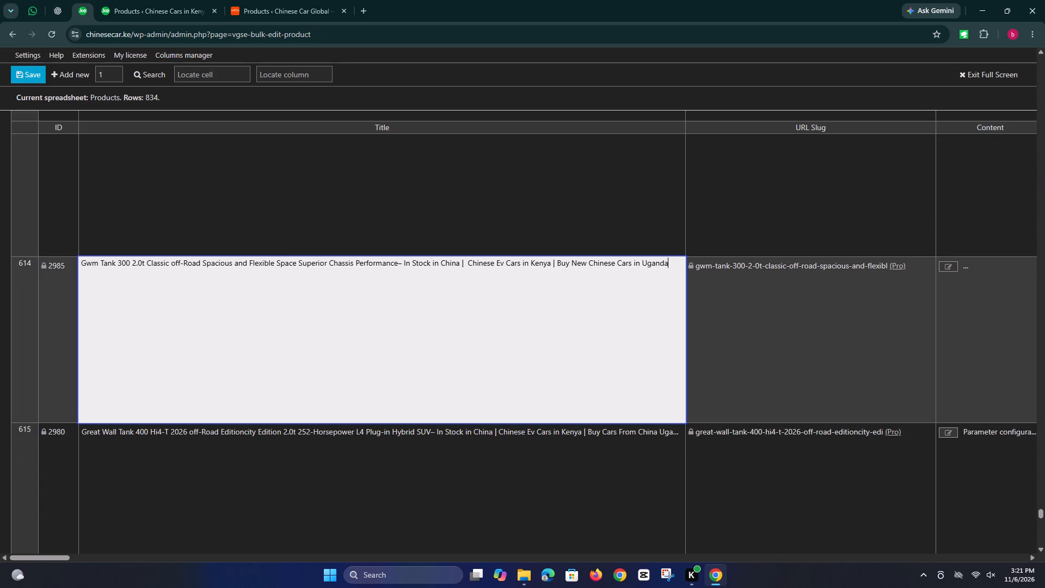
{"action": "left_click_drag", "start_coordinate": [669, 266], "coordinate": [643, 266]}
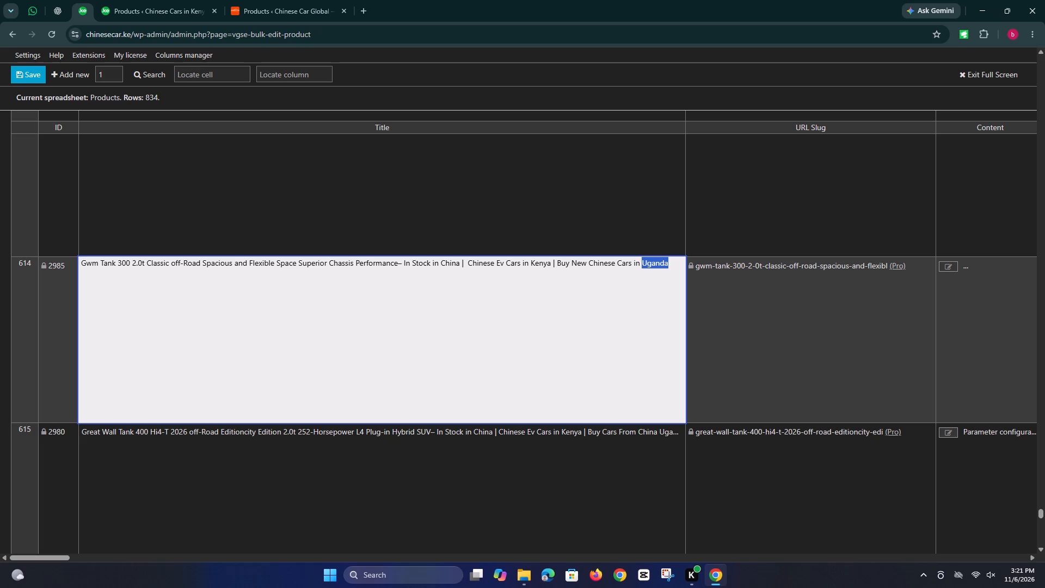
{"action": "key", "text": "ctrl+v"}
{"action": "scroll", "coordinate": [575, 338], "scroll_direction": "down", "scroll_amount": 4}
{"action": "triple_click", "coordinate": [536, 317]}
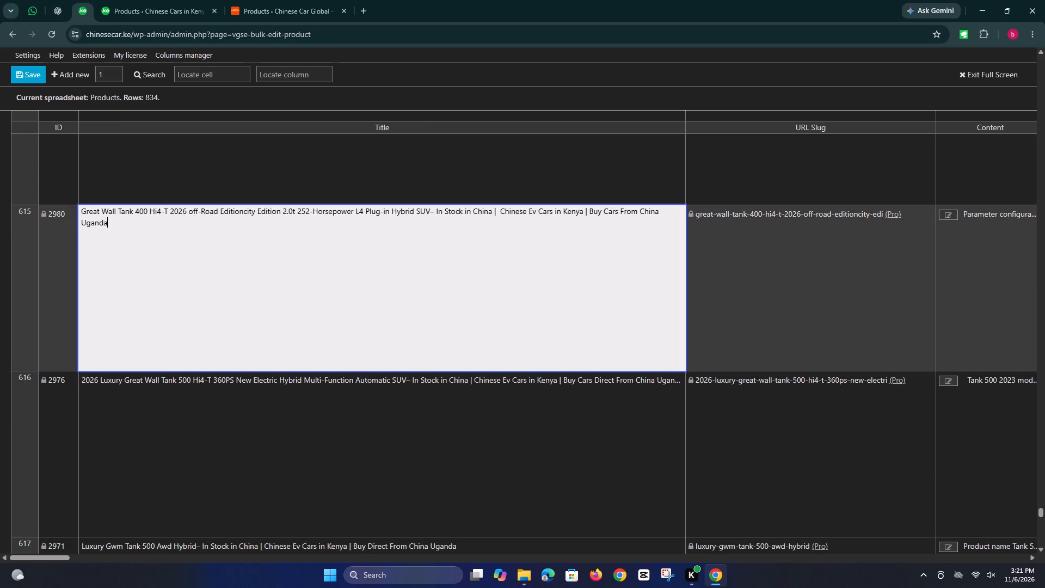
{"action": "left_click_drag", "start_coordinate": [111, 227], "coordinate": [82, 230]}
{"action": "key", "text": "ctrl+v"}
Change the closing country to Kenya in the titles of row 616 (Great Wall Tank 500 Hi4-T) and row 617 (Gwm Tank 500 Awd).
{"action": "scroll", "coordinate": [441, 322], "scroll_direction": "down", "scroll_amount": 4}
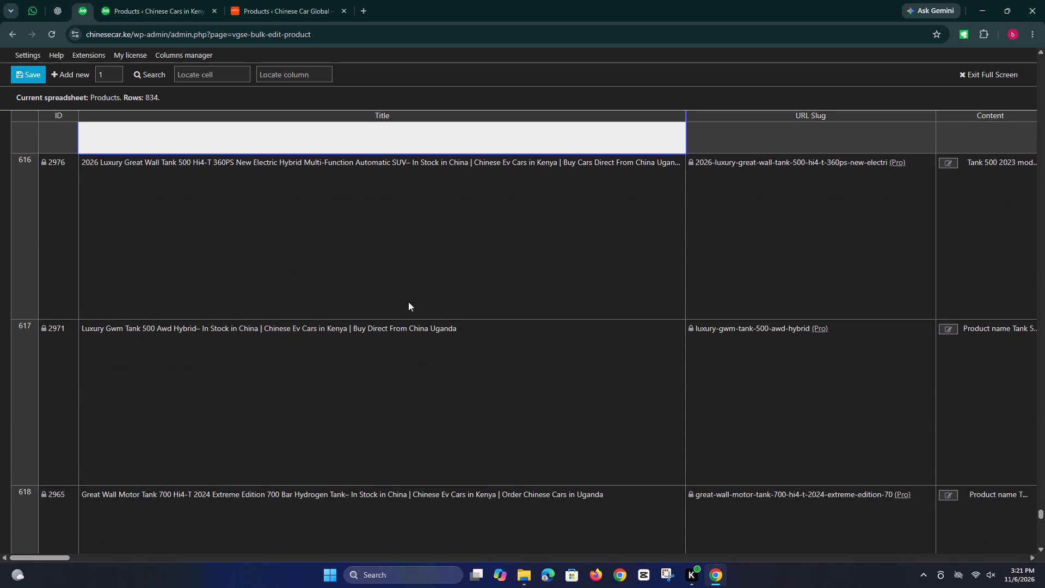
{"action": "triple_click", "coordinate": [400, 291]}
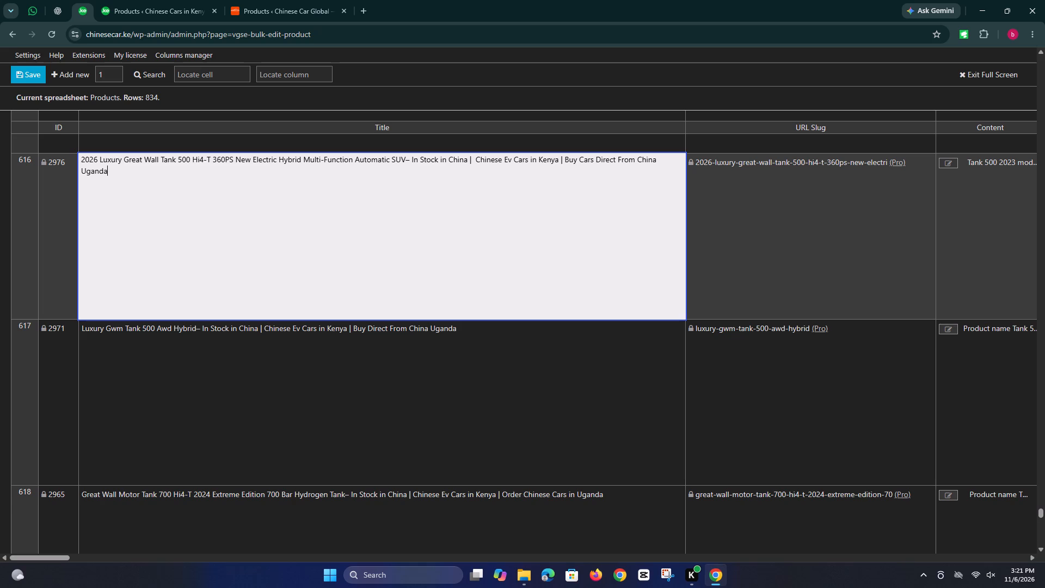
{"action": "left_click_drag", "start_coordinate": [114, 171], "coordinate": [83, 176]}
{"action": "key", "text": "ctrl+v"}
{"action": "scroll", "coordinate": [380, 278], "scroll_direction": "down", "scroll_amount": 3}
{"action": "triple_click", "coordinate": [375, 275]}
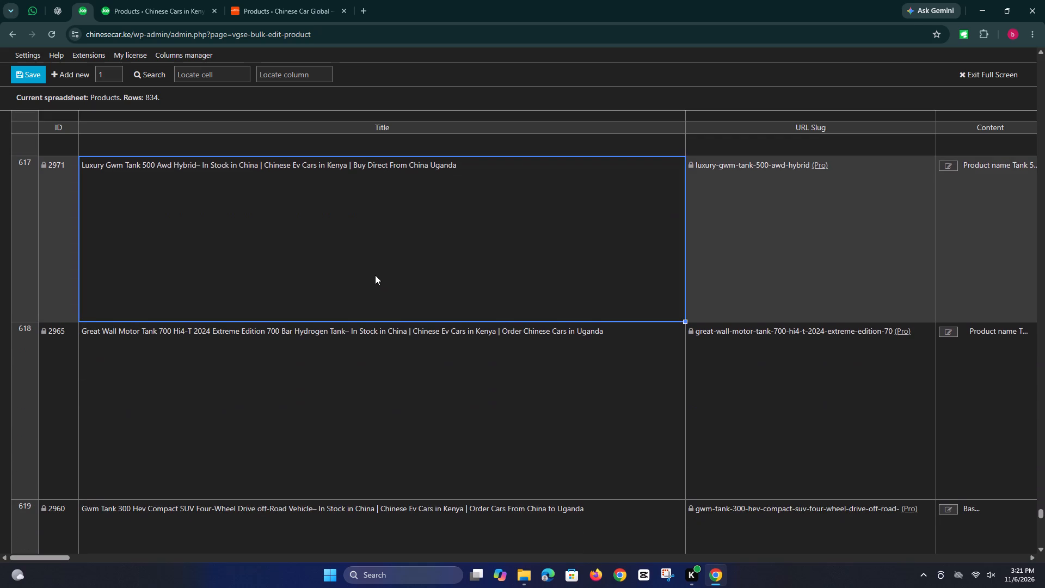
{"action": "left_click_drag", "start_coordinate": [460, 166], "coordinate": [433, 163]}
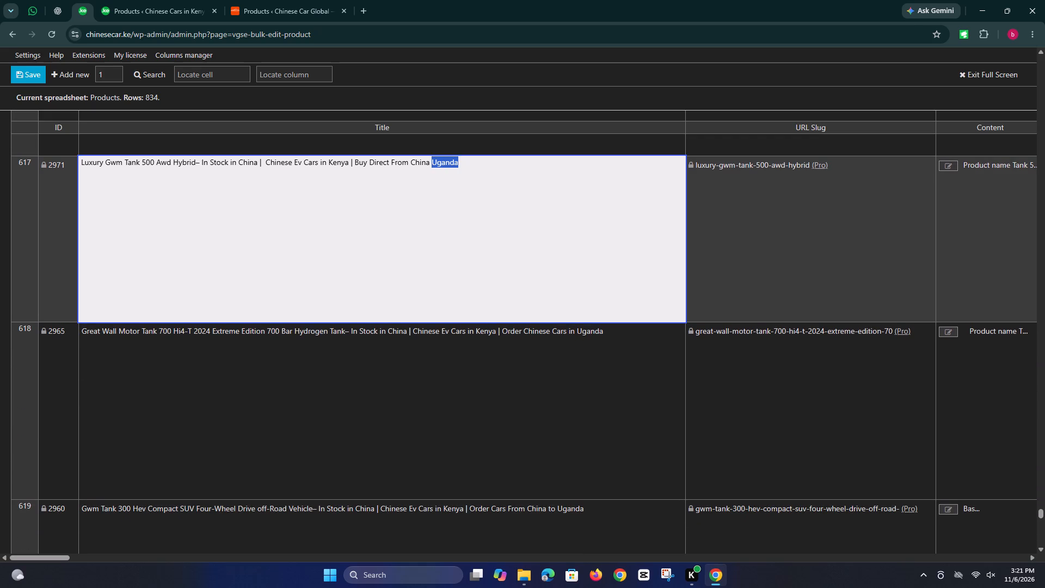
{"action": "key", "text": "ctrl+v"}
Change the closing country to Kenya in the titles of row 618 (Tank 700 Hi4-T) and row 619 (Gwm Tank 300 Hev).
{"action": "scroll", "coordinate": [482, 272], "scroll_direction": "down", "scroll_amount": 2}
{"action": "triple_click", "coordinate": [588, 281]}
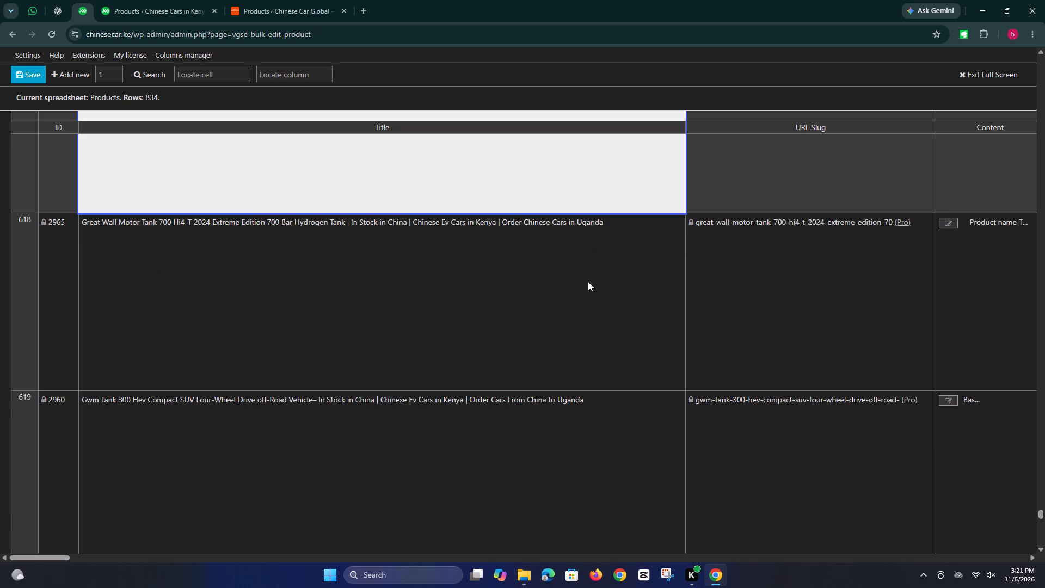
{"action": "left_click_drag", "start_coordinate": [614, 224], "coordinate": [581, 226]}
{"action": "key", "text": "ctrl+v"}
{"action": "double_click", "coordinate": [583, 438]}
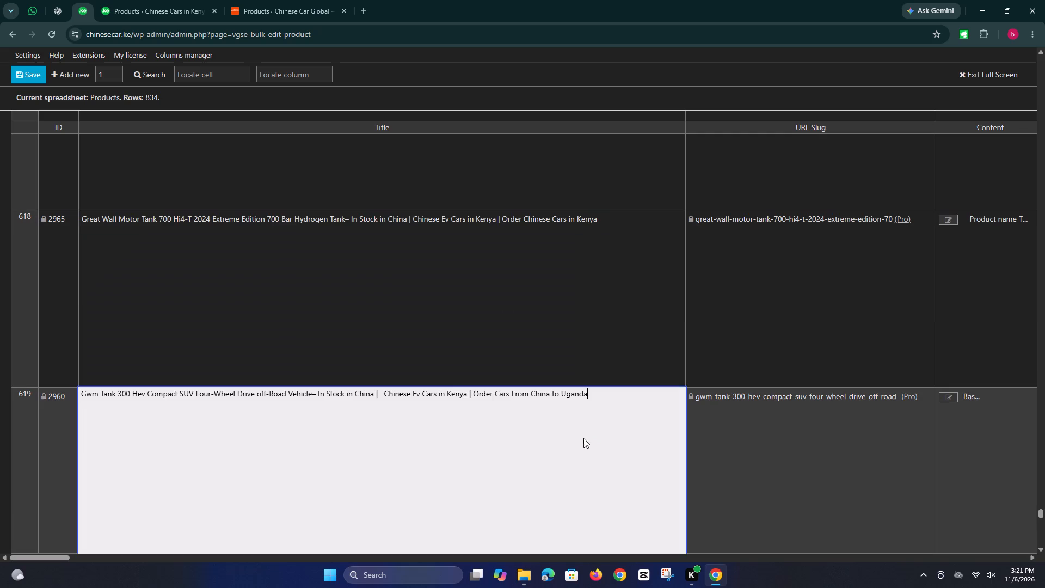
{"action": "left_click_drag", "start_coordinate": [594, 396], "coordinate": [563, 397]}
{"action": "key", "text": "ctrl+v"}
Change the closing country to Kenya in the titles of row 620 (Leapmotor C11) and row 621 (Leap Motor C01).
{"action": "scroll", "coordinate": [573, 396], "scroll_direction": "down", "scroll_amount": 6}
{"action": "triple_click", "coordinate": [527, 280]}
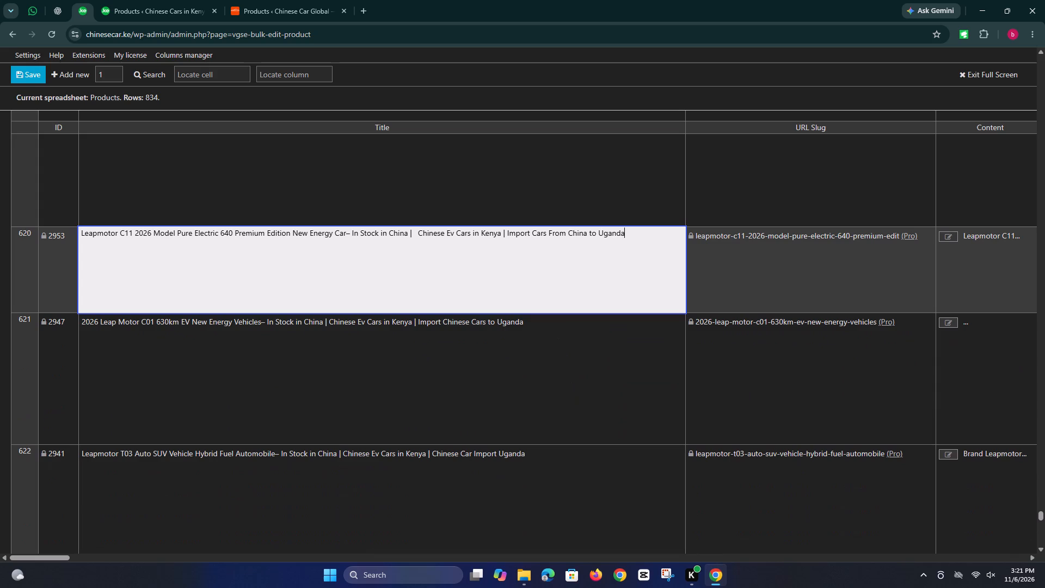
{"action": "left_click_drag", "start_coordinate": [628, 235], "coordinate": [600, 234]}
{"action": "key", "text": "ctrl+v"}
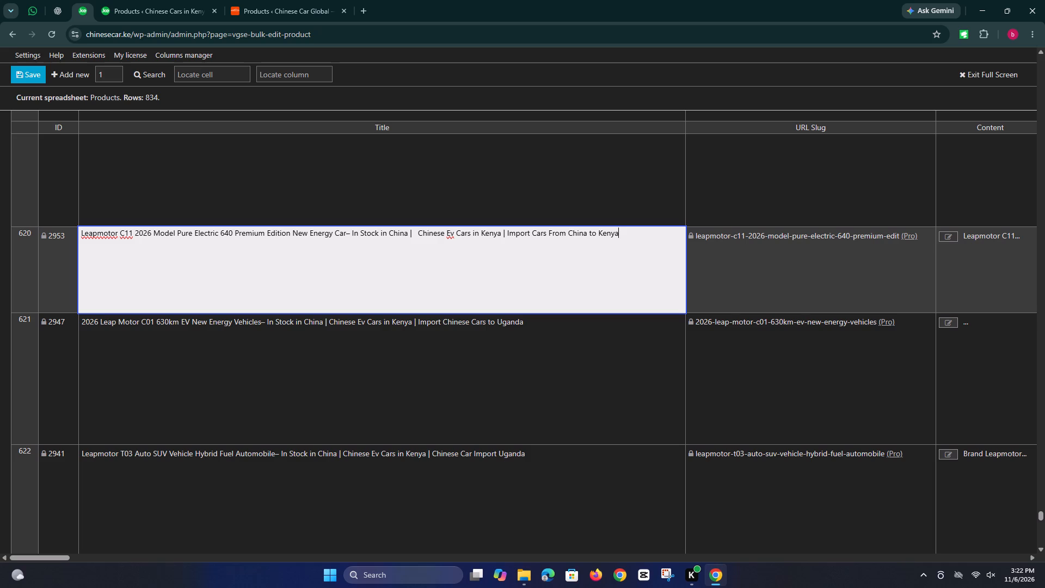
{"action": "double_click", "coordinate": [544, 352]}
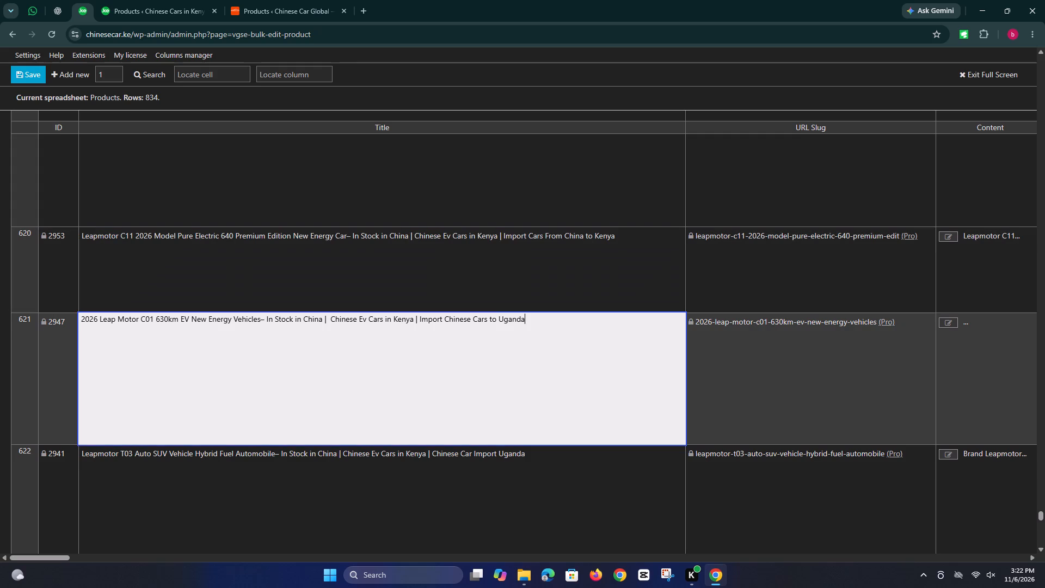
{"action": "left_click_drag", "start_coordinate": [533, 327], "coordinate": [501, 324]}
{"action": "key", "text": "ctrl+v"}
Change the closing country to Kenya in the titles of row 622 (Leapmotor T03) and row 623 (Leapmotor C10).
{"action": "scroll", "coordinate": [571, 343], "scroll_direction": "down", "scroll_amount": 4}
{"action": "triple_click", "coordinate": [527, 333]}
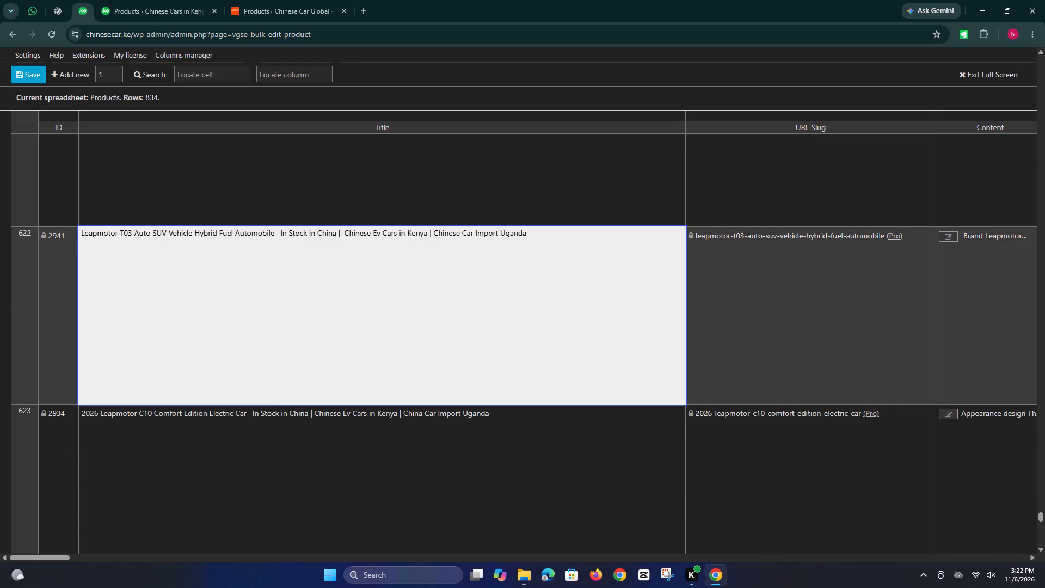
{"action": "left_click_drag", "start_coordinate": [531, 240], "coordinate": [502, 240]}
{"action": "key", "text": "ctrl+v"}
{"action": "scroll", "coordinate": [534, 293], "scroll_direction": "down", "scroll_amount": 3}
{"action": "triple_click", "coordinate": [492, 297]}
{"action": "left_click_drag", "start_coordinate": [495, 253], "coordinate": [473, 252]}
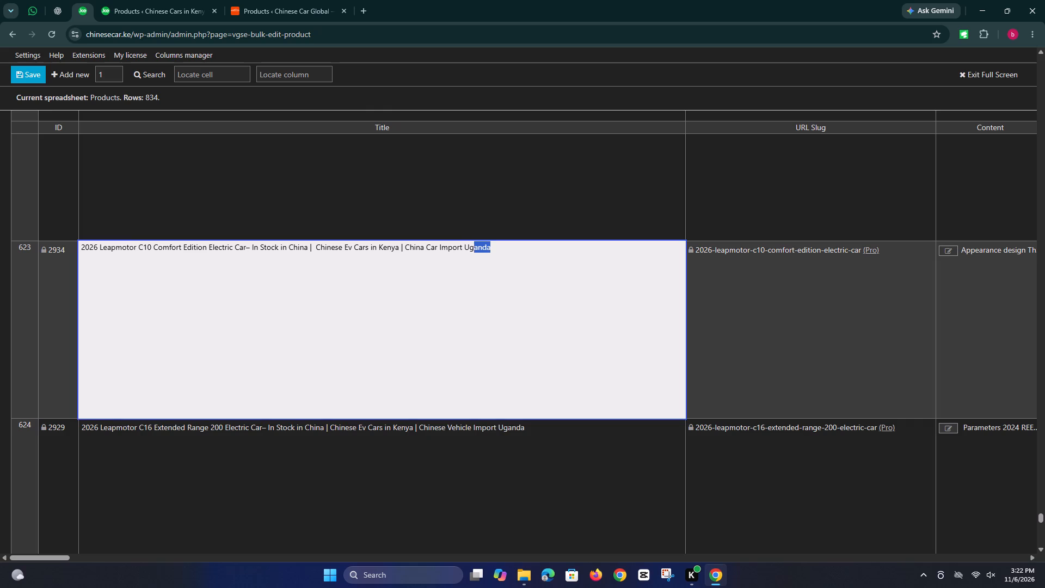
{"action": "left_click_drag", "start_coordinate": [473, 252], "coordinate": [466, 253]}
{"action": "key", "text": "ctrl+v"}
Change the closing country to Kenya in the titles of row 624 (Leapmotor C16) and row 625 (Neta S Sedan).
{"action": "scroll", "coordinate": [512, 305], "scroll_direction": "down", "scroll_amount": 3}
{"action": "triple_click", "coordinate": [496, 305]}
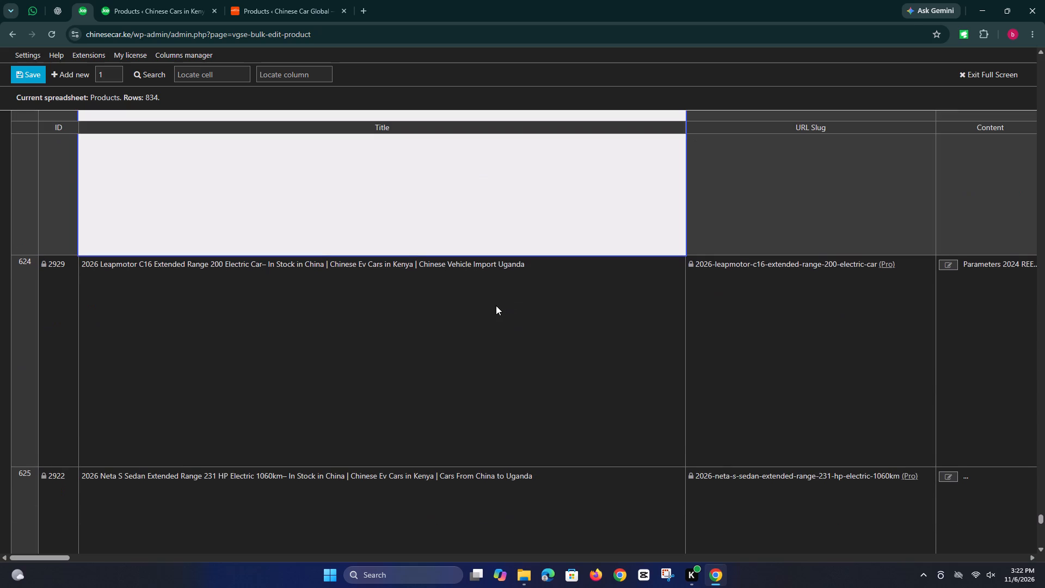
{"action": "left_click_drag", "start_coordinate": [530, 266], "coordinate": [502, 267]}
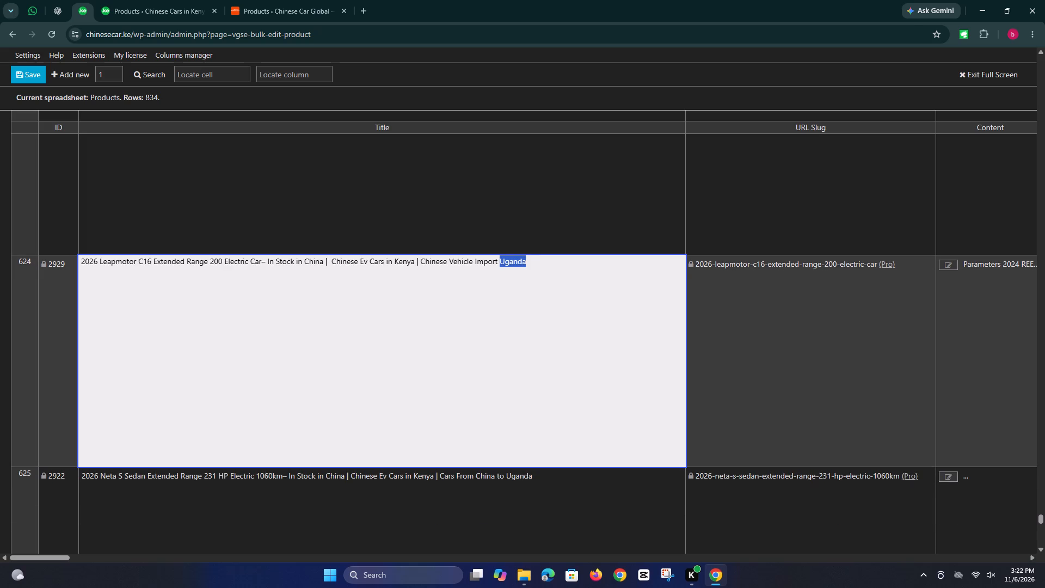
{"action": "key", "text": "ctrl+v"}
{"action": "scroll", "coordinate": [548, 326], "scroll_direction": "down", "scroll_amount": 3}
{"action": "triple_click", "coordinate": [534, 327]}
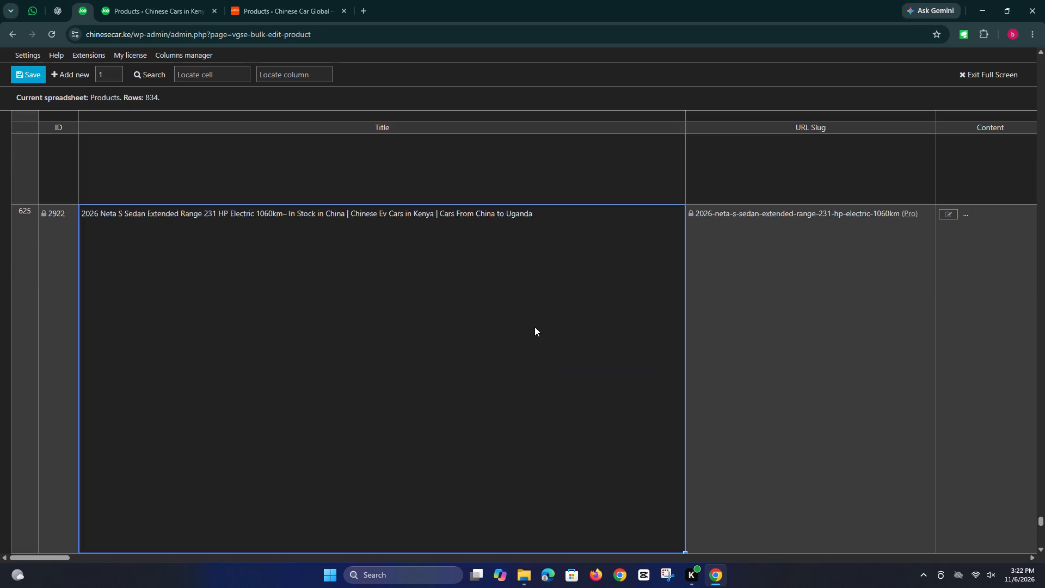
{"action": "left_click_drag", "start_coordinate": [545, 218], "coordinate": [512, 218]}
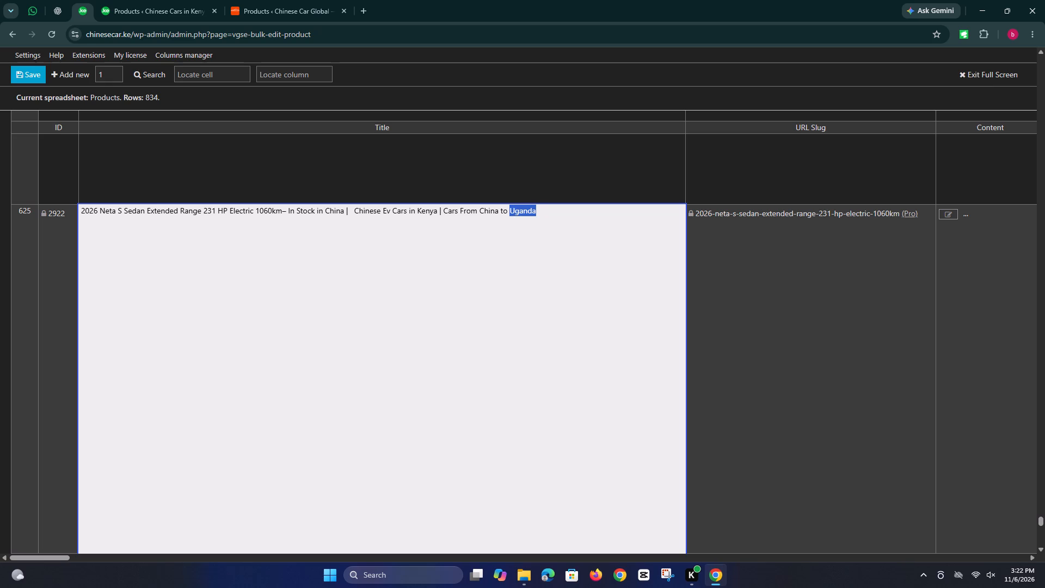
{"action": "key", "text": "ctrl+v"}
Change the closing country to Kenya in the titles of row 626 (Neta Gt) and row 627 (Neta U SUV).
{"action": "scroll", "coordinate": [553, 266], "scroll_direction": "down", "scroll_amount": 6}
{"action": "triple_click", "coordinate": [532, 267]}
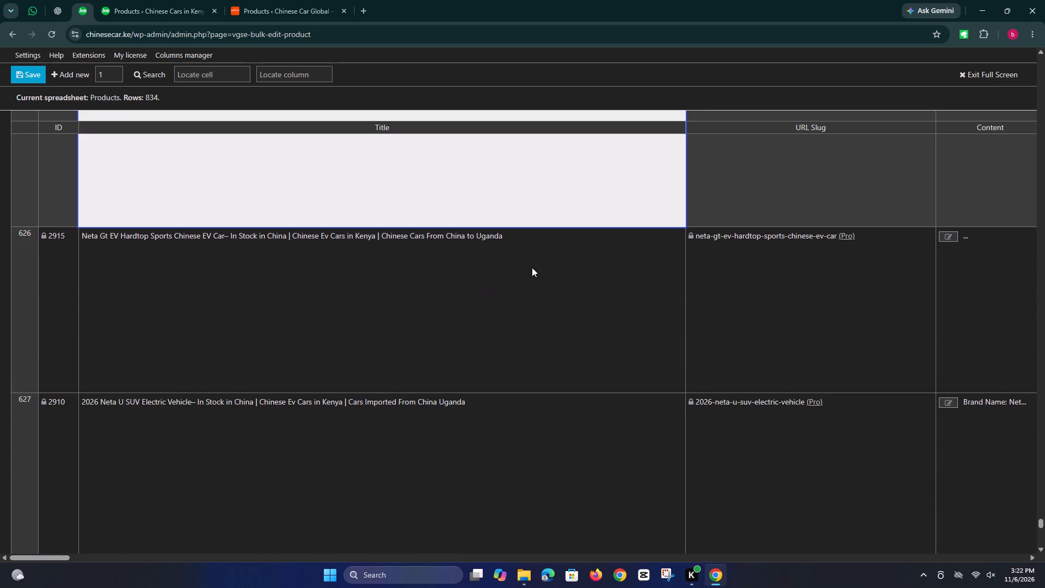
{"action": "left_click", "coordinate": [515, 235]}
{"action": "left_click_drag", "start_coordinate": [516, 235], "coordinate": [483, 237]}
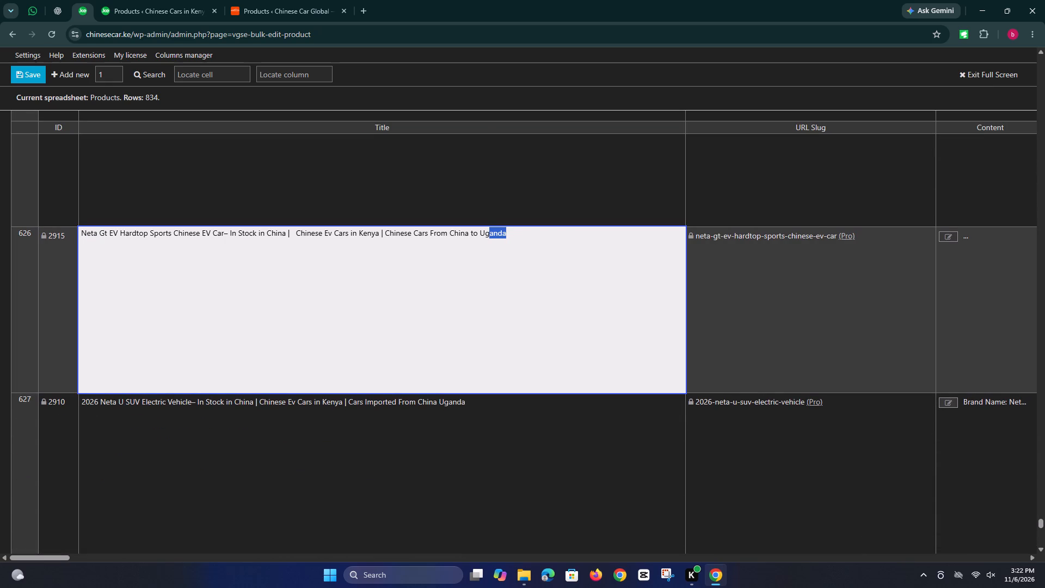
{"action": "left_click_drag", "start_coordinate": [483, 237], "coordinate": [481, 237]}
{"action": "key", "text": "ctrl+v"}
{"action": "scroll", "coordinate": [510, 300], "scroll_direction": "down", "scroll_amount": 3}
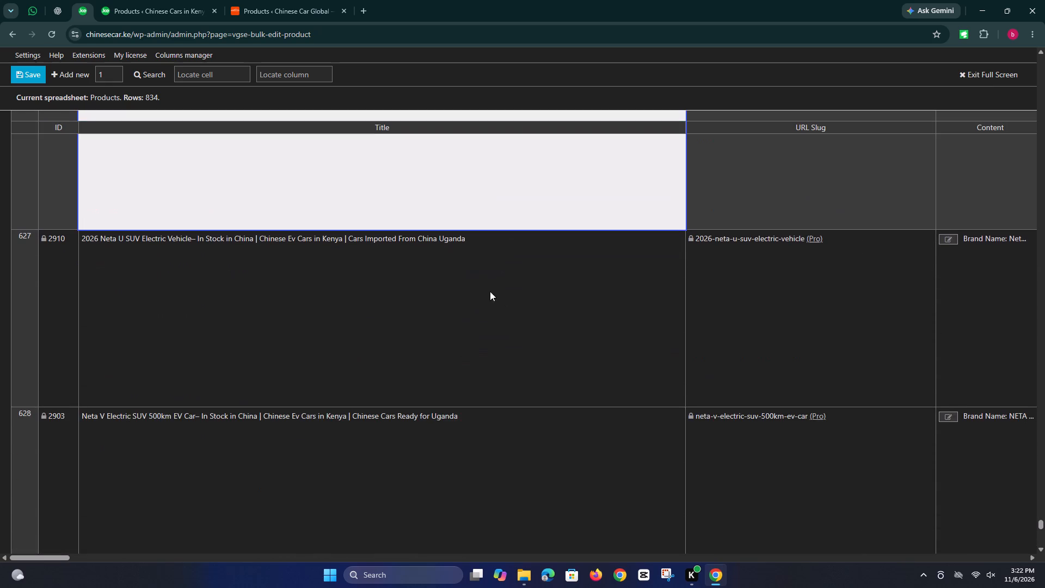
{"action": "triple_click", "coordinate": [460, 275]}
{"action": "left_click", "coordinate": [472, 237]}
{"action": "left_click_drag", "start_coordinate": [472, 237], "coordinate": [450, 239]}
{"action": "key", "text": "ctrl+v"}
Change the closing country to Kenya in the titles of row 628 (Neta V) and row 629 (Neta X SUV).
{"action": "scroll", "coordinate": [521, 284], "scroll_direction": "down", "scroll_amount": 4}
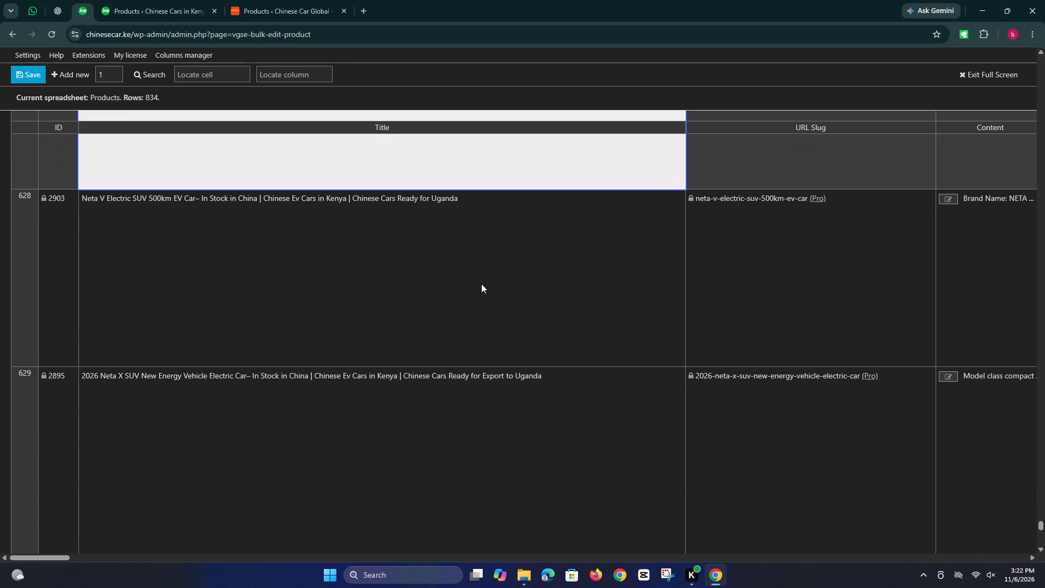
{"action": "triple_click", "coordinate": [479, 283]}
{"action": "left_click_drag", "start_coordinate": [464, 199], "coordinate": [437, 205]}
{"action": "key", "text": "ctrl+v"}
{"action": "scroll", "coordinate": [529, 268], "scroll_direction": "down", "scroll_amount": 3}
{"action": "double_click", "coordinate": [519, 269]}
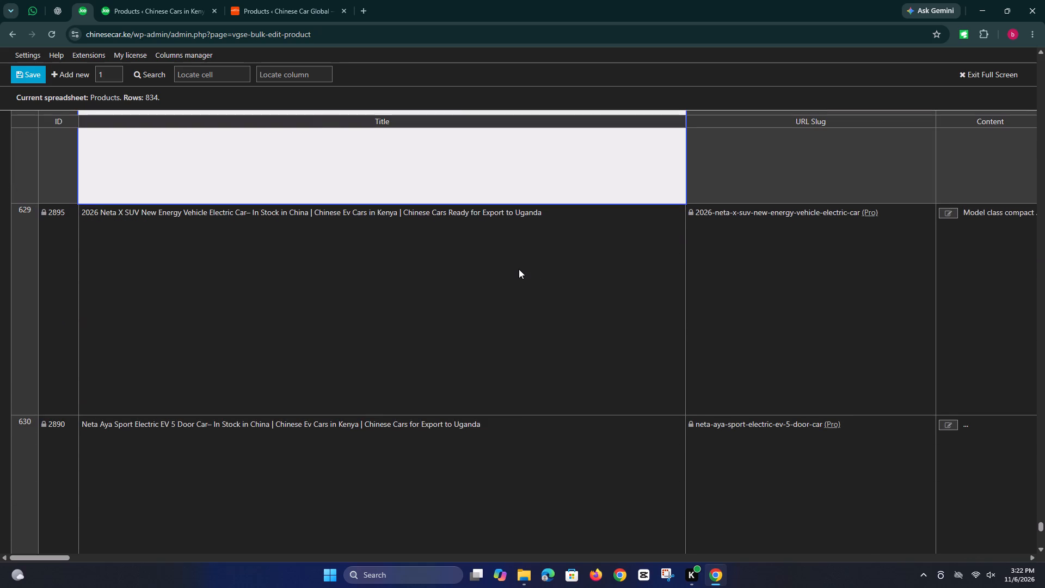
{"action": "double_click", "coordinate": [546, 224]}
{"action": "left_click_drag", "start_coordinate": [549, 211], "coordinate": [526, 212]}
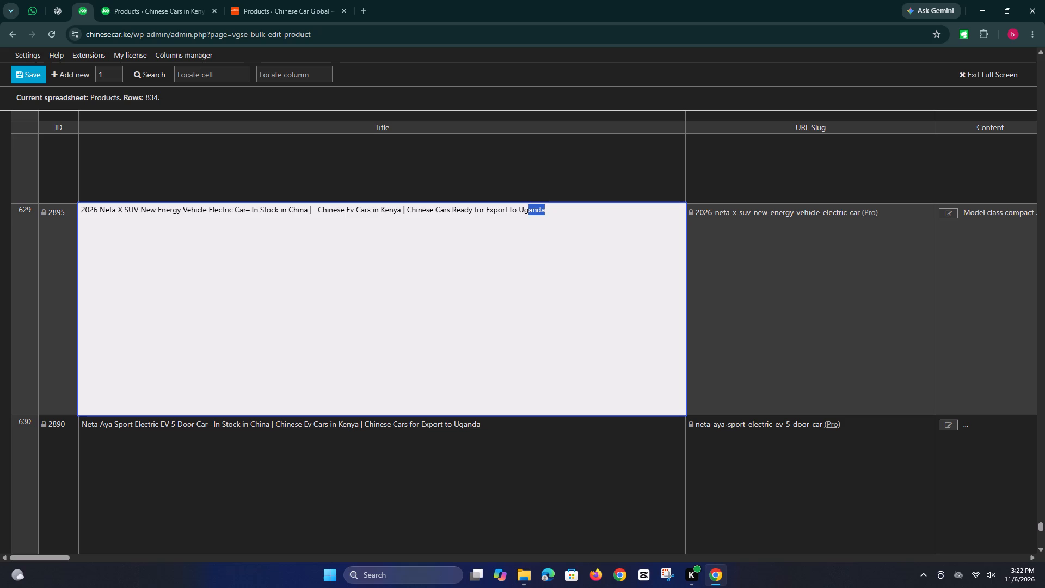
{"action": "left_click_drag", "start_coordinate": [526, 212], "coordinate": [520, 213]}
{"action": "key", "text": "ctrl+v"}
Change the closing country to Kenya in the titles of row 630 (Neta Aya Sport) and row 631 (Neta L EV).
{"action": "scroll", "coordinate": [540, 225], "scroll_direction": "down", "scroll_amount": 4}
{"action": "triple_click", "coordinate": [483, 238]}
{"action": "left_click_drag", "start_coordinate": [489, 208], "coordinate": [459, 209]}
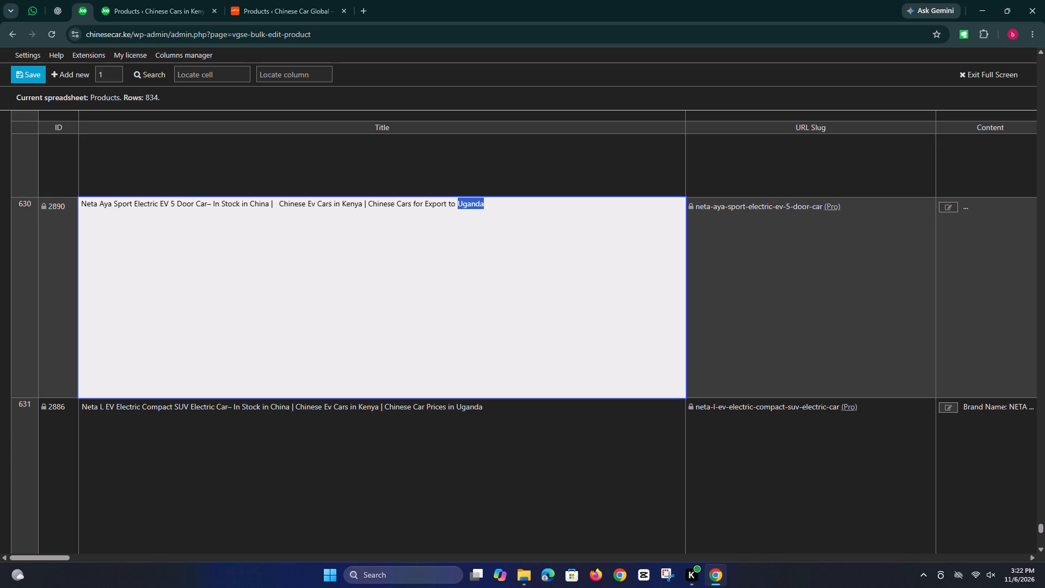
{"action": "key", "text": "ctrl+v"}
{"action": "scroll", "coordinate": [481, 273], "scroll_direction": "down", "scroll_amount": 4}
{"action": "triple_click", "coordinate": [474, 273]}
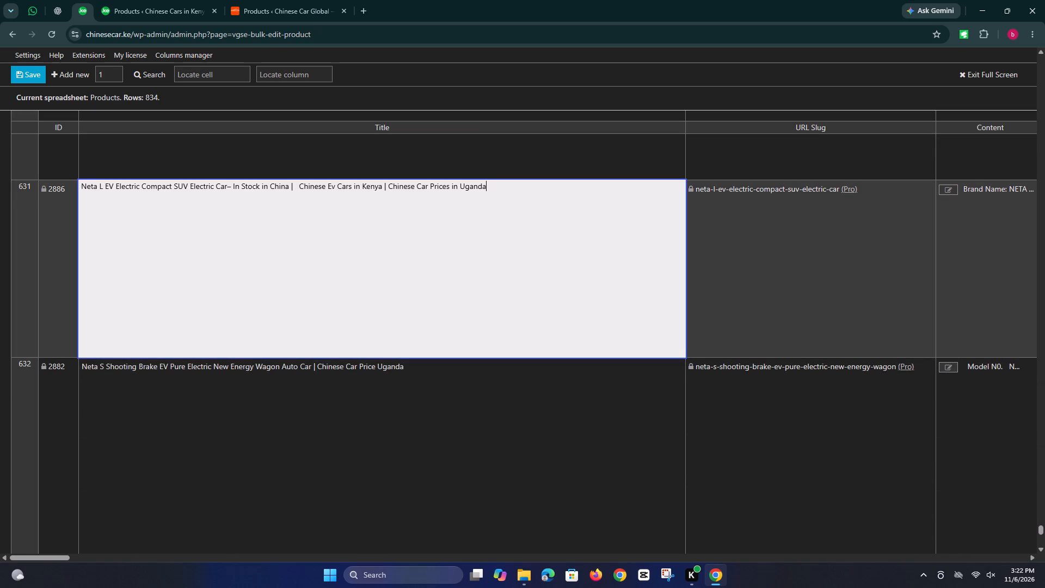
{"action": "left_click_drag", "start_coordinate": [488, 189], "coordinate": [462, 187]}
{"action": "key", "text": "ctrl+v"}
Make the closing phrase of row 632's title (Neta S Shooting Brake) read Chinese Car Price Kenya.
{"action": "scroll", "coordinate": [525, 209], "scroll_direction": "down", "scroll_amount": 4}
{"action": "double_click", "coordinate": [400, 207]}
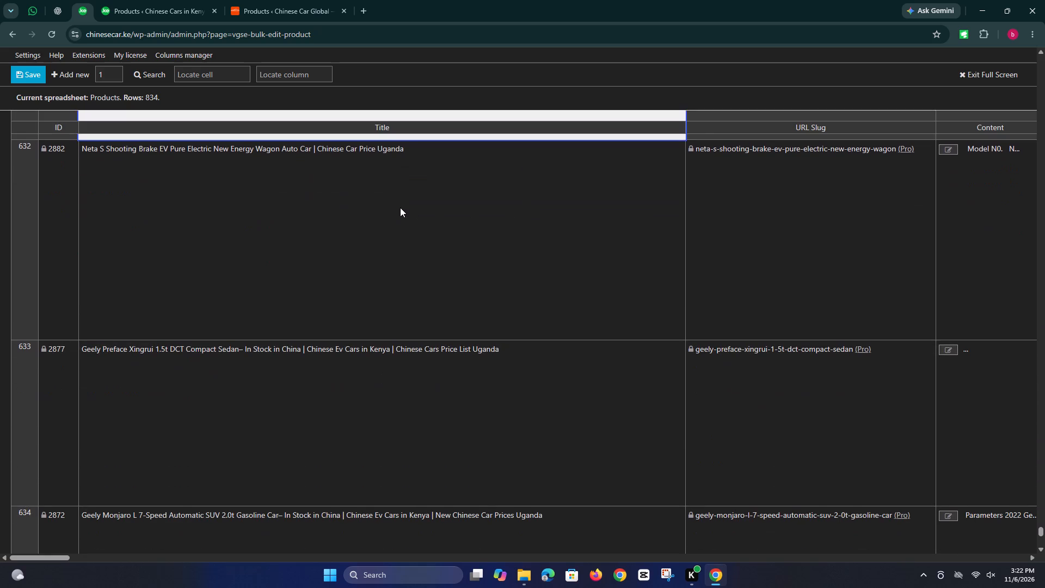
{"action": "double_click", "coordinate": [464, 194]}
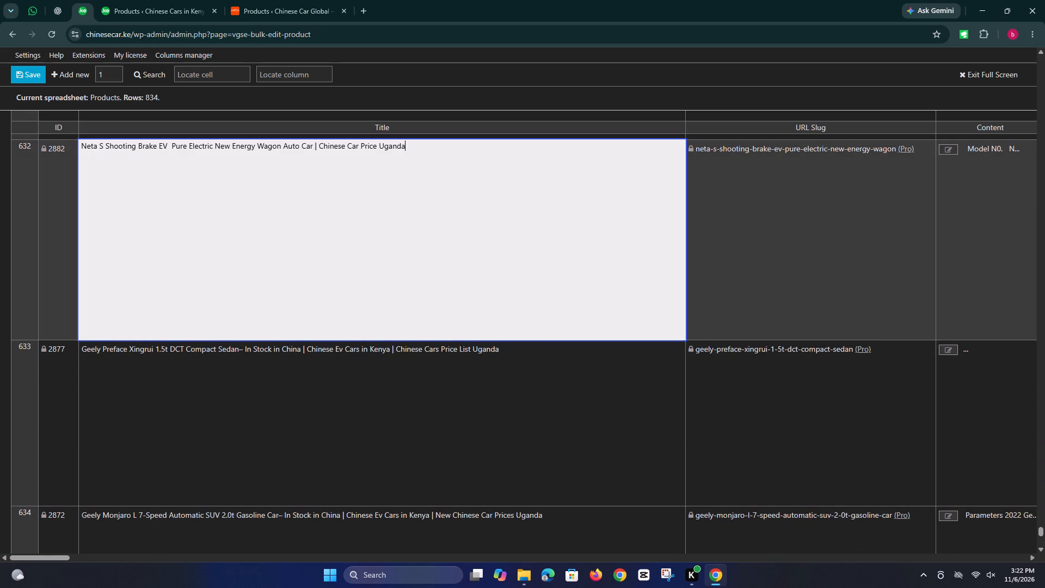
{"action": "left_click_drag", "start_coordinate": [415, 150], "coordinate": [380, 152]}
{"action": "left_click_drag", "start_coordinate": [380, 152], "coordinate": [381, 152]}
{"action": "key", "text": "ctrl+v"}
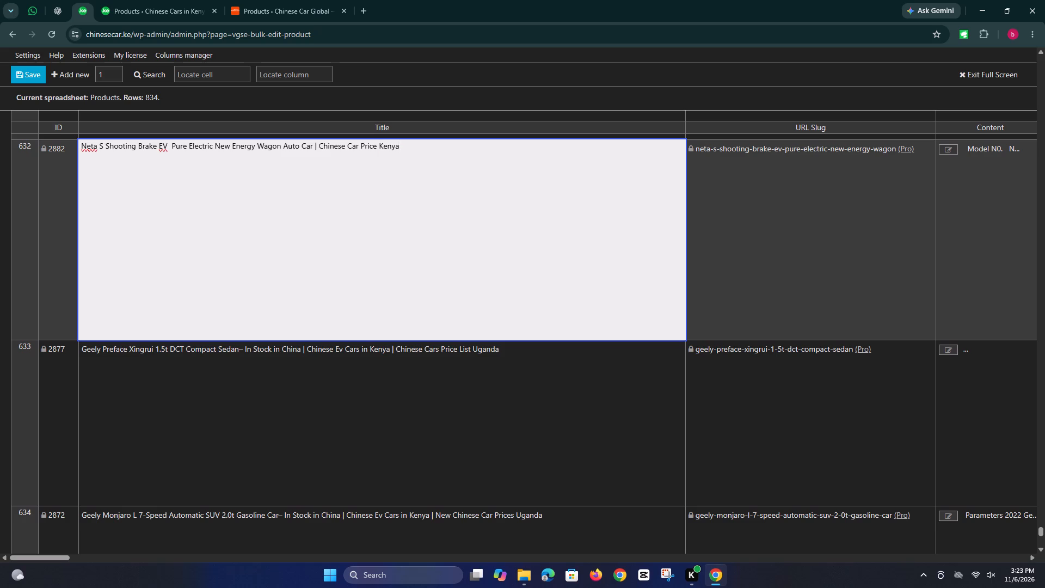
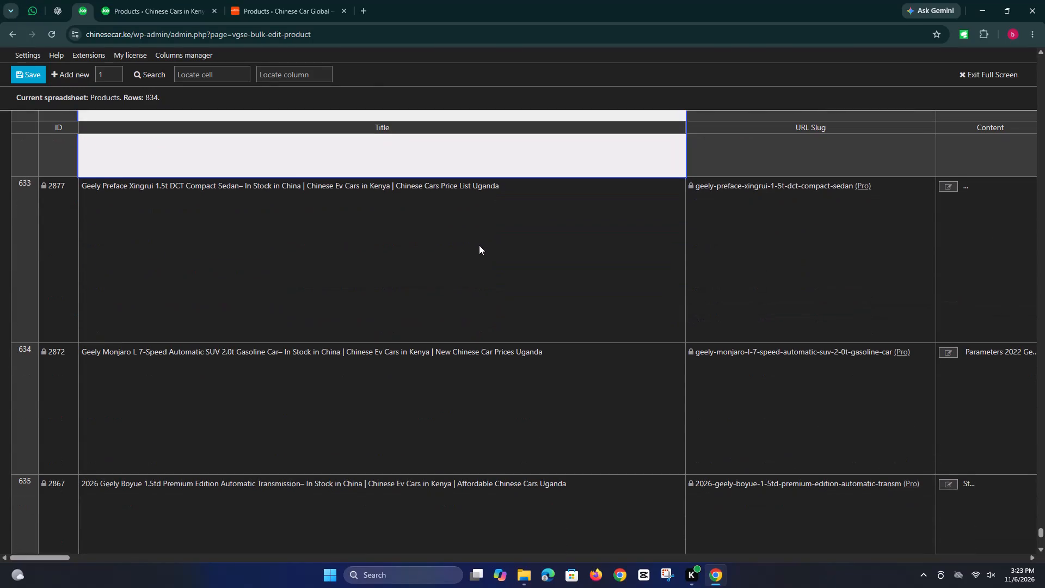
Change the country at the end of the Geely Preface Xingrui and Geely Monjaro L titles (rows 633 and 634) to Kenya.
{"action": "triple_click", "coordinate": [479, 245]}
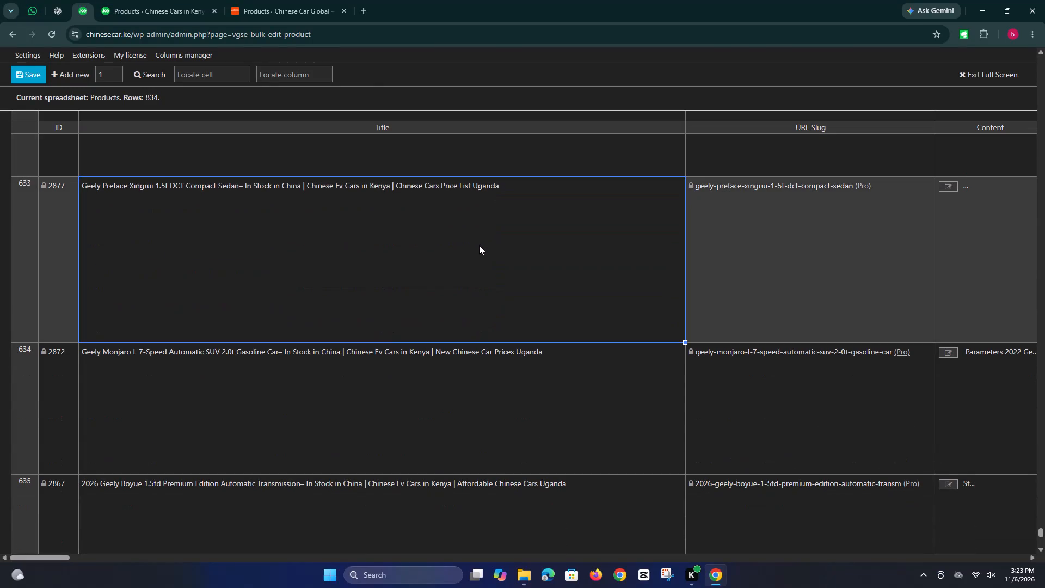
{"action": "left_click_drag", "start_coordinate": [508, 188], "coordinate": [478, 186]}
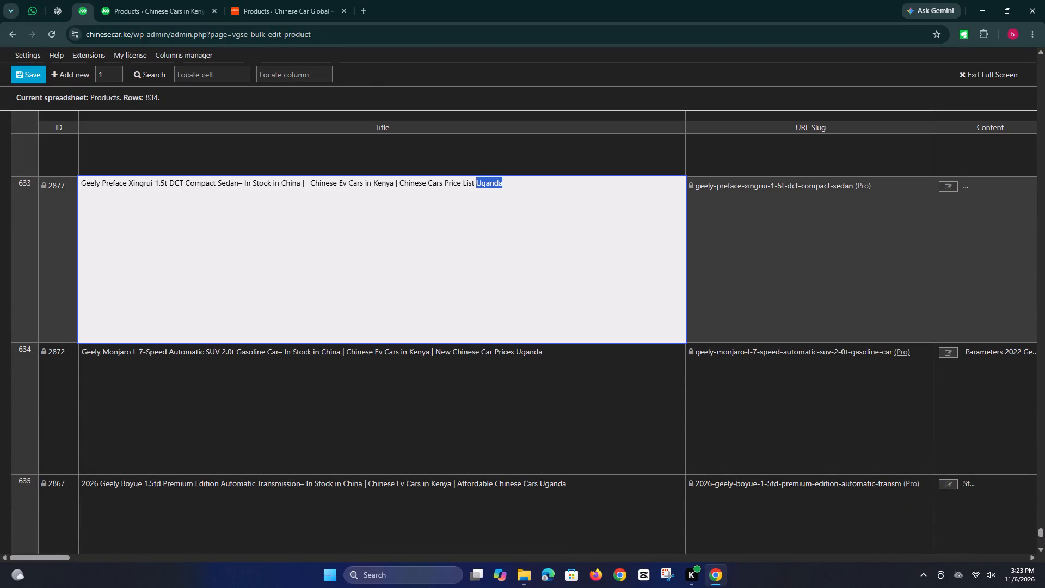
{"action": "left_click_drag", "start_coordinate": [478, 186], "coordinate": [477, 186]}
{"action": "key", "text": "ctrl+v"}
{"action": "scroll", "coordinate": [493, 210], "scroll_direction": "down", "scroll_amount": 2}
{"action": "triple_click", "coordinate": [532, 254]}
{"action": "left_click", "coordinate": [549, 243]}
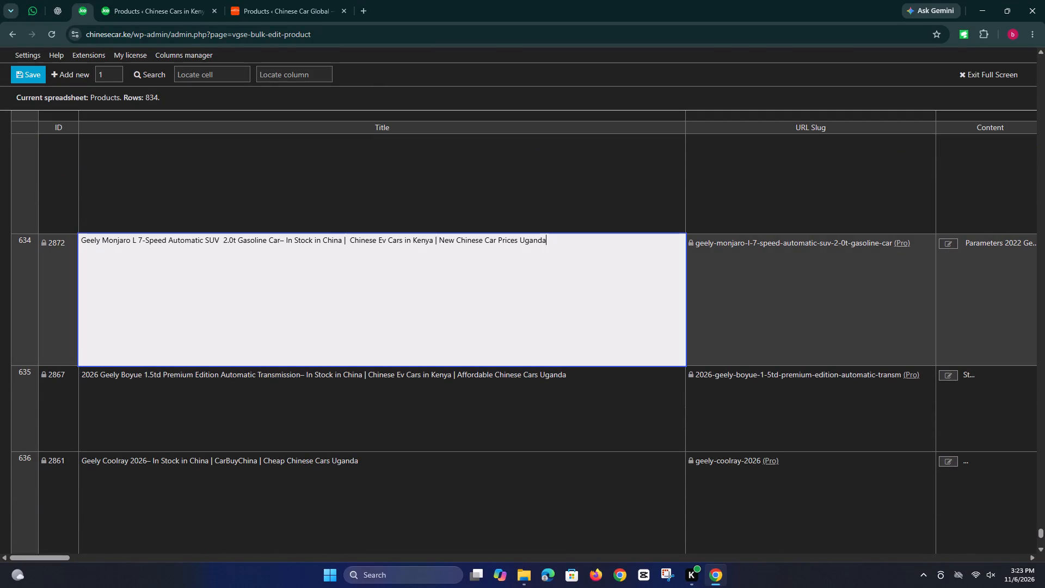
{"action": "left_click_drag", "start_coordinate": [550, 243], "coordinate": [521, 245]}
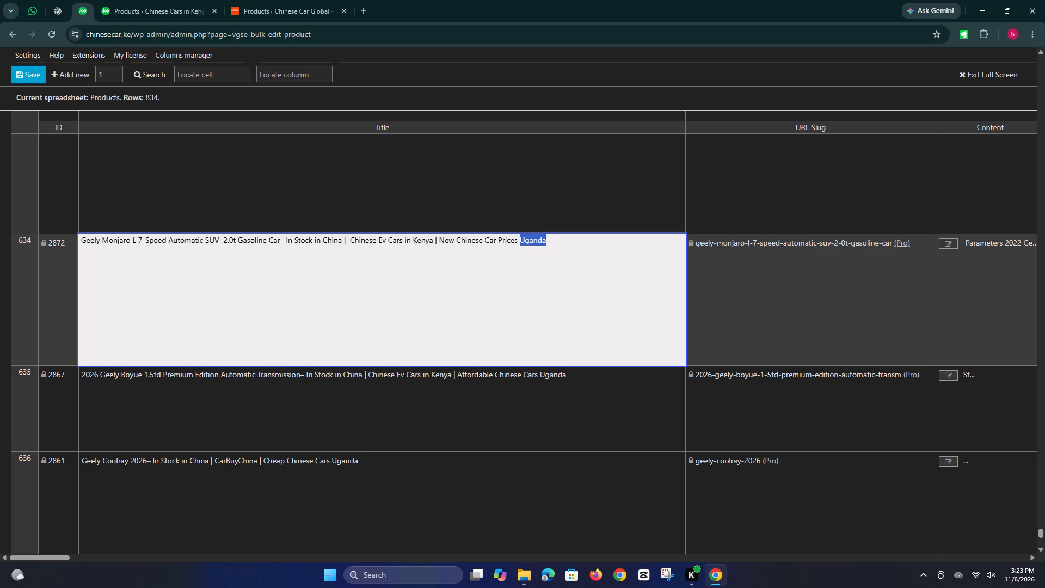
{"action": "key", "text": "ctrl+v"}
Change the country at the end of the 2026 Geely Boyue and Geely Coolray 2026 titles (rows 635 and 636) to Kenya.
{"action": "scroll", "coordinate": [566, 305], "scroll_direction": "down", "scroll_amount": 3}
{"action": "triple_click", "coordinate": [530, 268]}
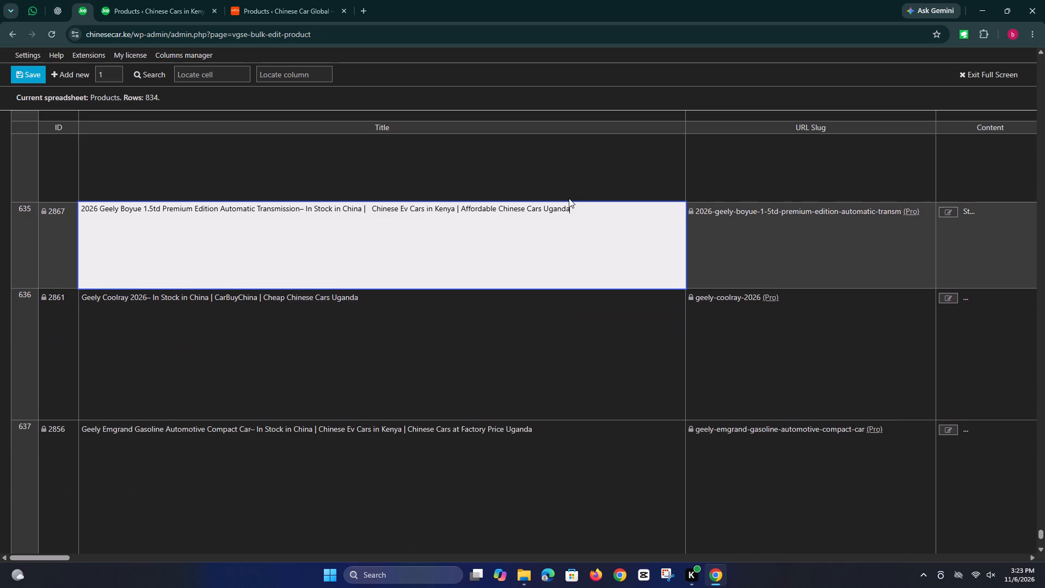
{"action": "left_click_drag", "start_coordinate": [576, 207], "coordinate": [544, 210]}
{"action": "key", "text": "ctrl+v"}
{"action": "scroll", "coordinate": [504, 294], "scroll_direction": "down", "scroll_amount": 3}
{"action": "scroll", "coordinate": [375, 206], "scroll_direction": "up", "scroll_amount": 1}
{"action": "triple_click", "coordinate": [360, 207]}
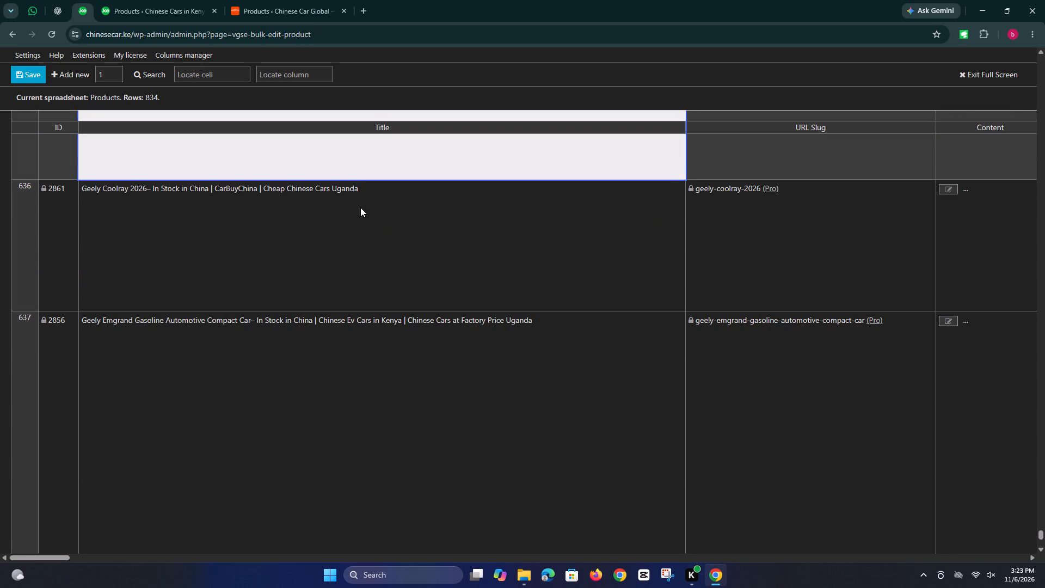
{"action": "left_click_drag", "start_coordinate": [368, 182], "coordinate": [333, 189]}
{"action": "key", "text": "ctrl+v"}
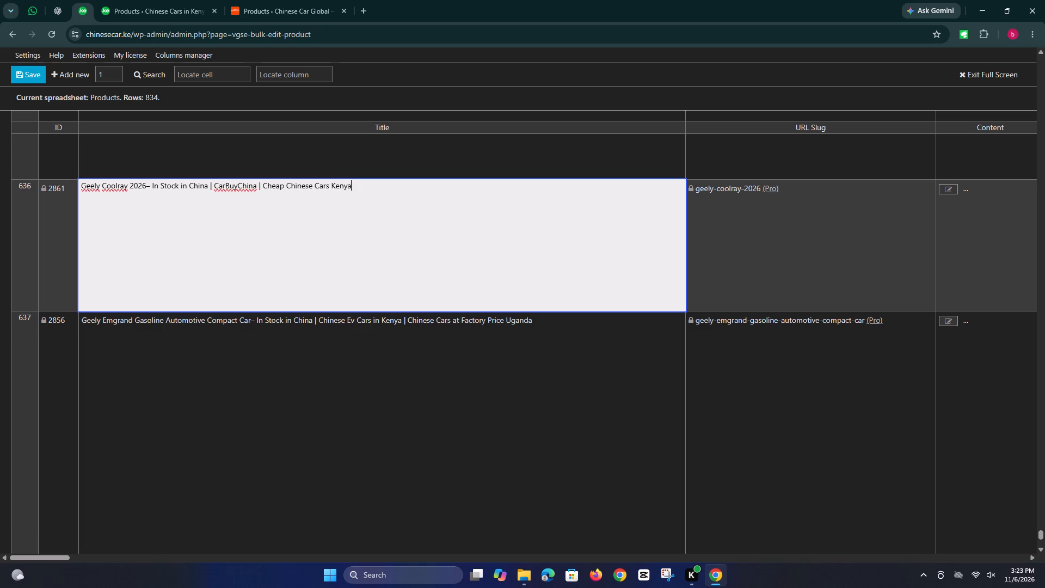
Change the country at the end of the Geely Emgrand Gasoline and Geely Emgrand L Hip titles (rows 637 and 638) to Kenya.
{"action": "double_click", "coordinate": [488, 363]}
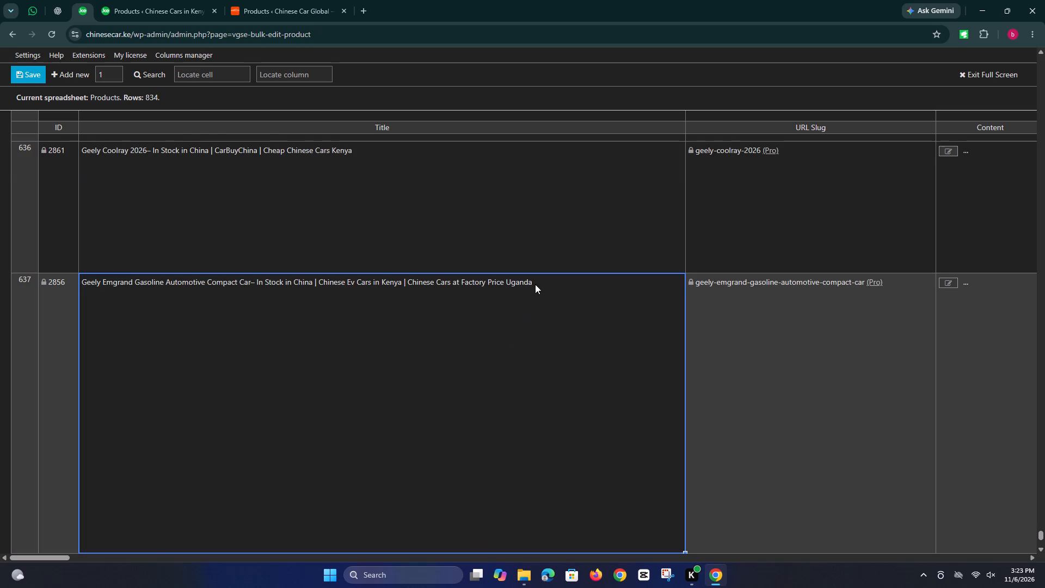
{"action": "double_click", "coordinate": [535, 284]}
{"action": "left_click_drag", "start_coordinate": [543, 284], "coordinate": [509, 284]}
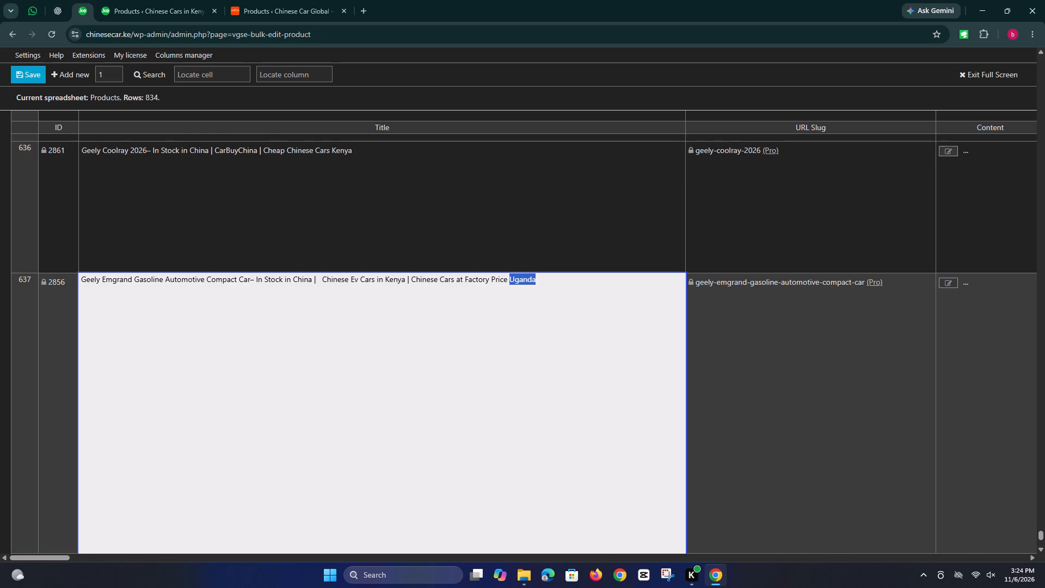
{"action": "key", "text": "ctrl+v"}
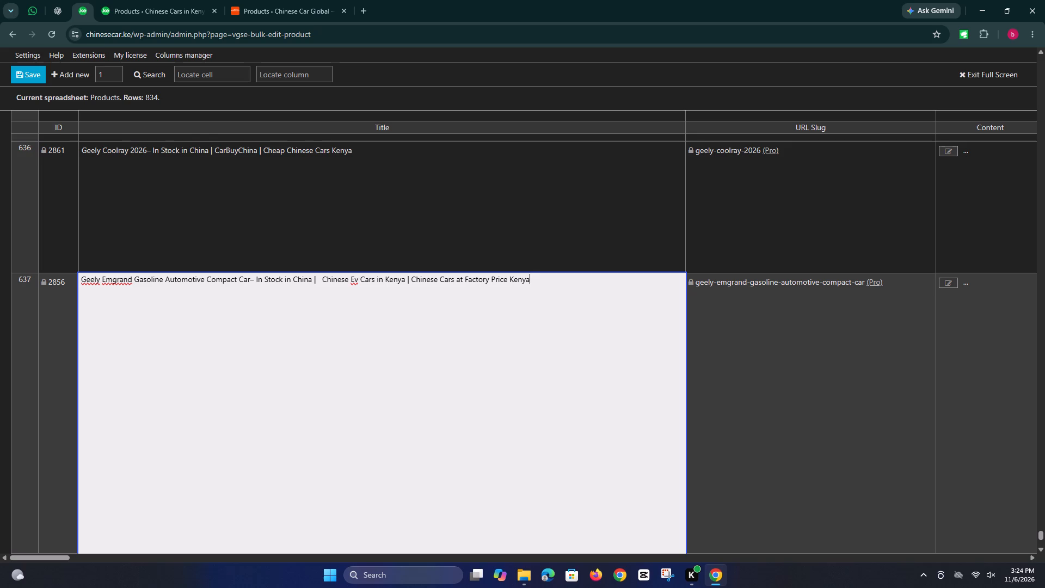
{"action": "scroll", "coordinate": [531, 308], "scroll_direction": "down", "scroll_amount": 5}
{"action": "double_click", "coordinate": [531, 308]}
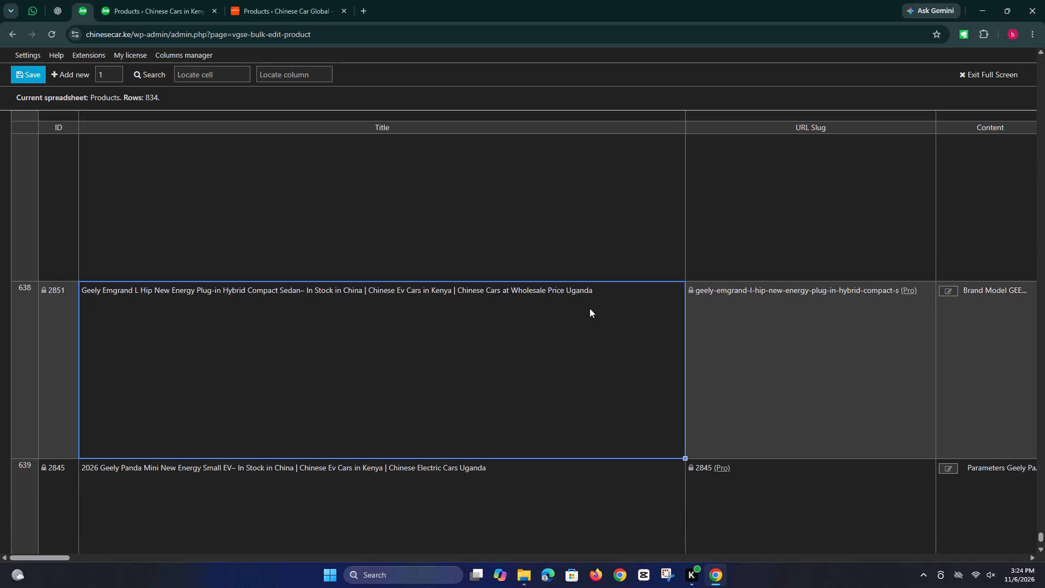
{"action": "double_click", "coordinate": [589, 308]}
{"action": "left_click_drag", "start_coordinate": [604, 288], "coordinate": [574, 291]}
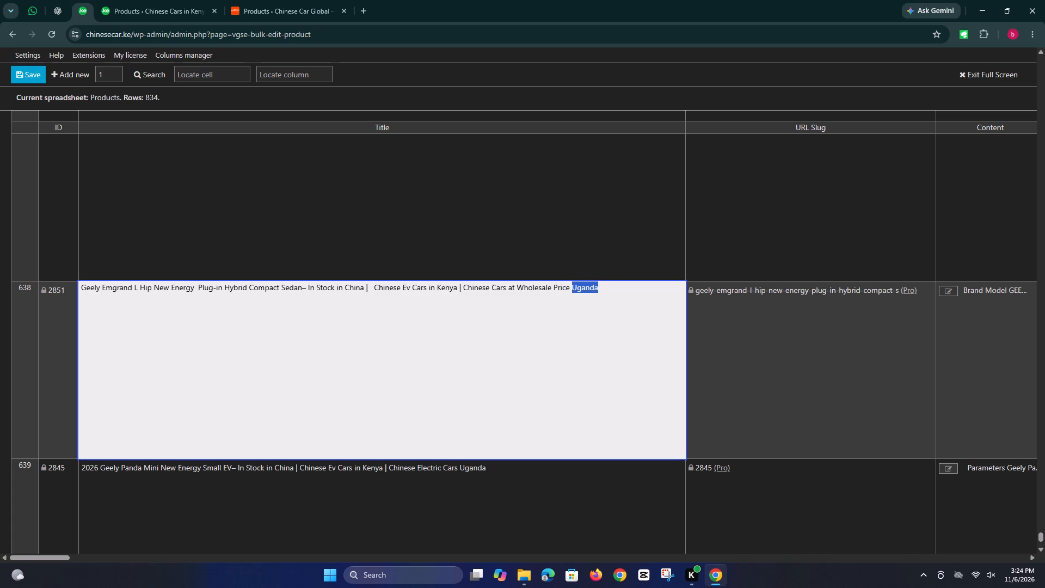
{"action": "key", "text": "ctrl+v"}
Change the country at the end of the Geely Panda Mini and Geely Geometry E Firefly titles (rows 639 and 640) to Kenya.
{"action": "scroll", "coordinate": [548, 311], "scroll_direction": "down", "scroll_amount": 4}
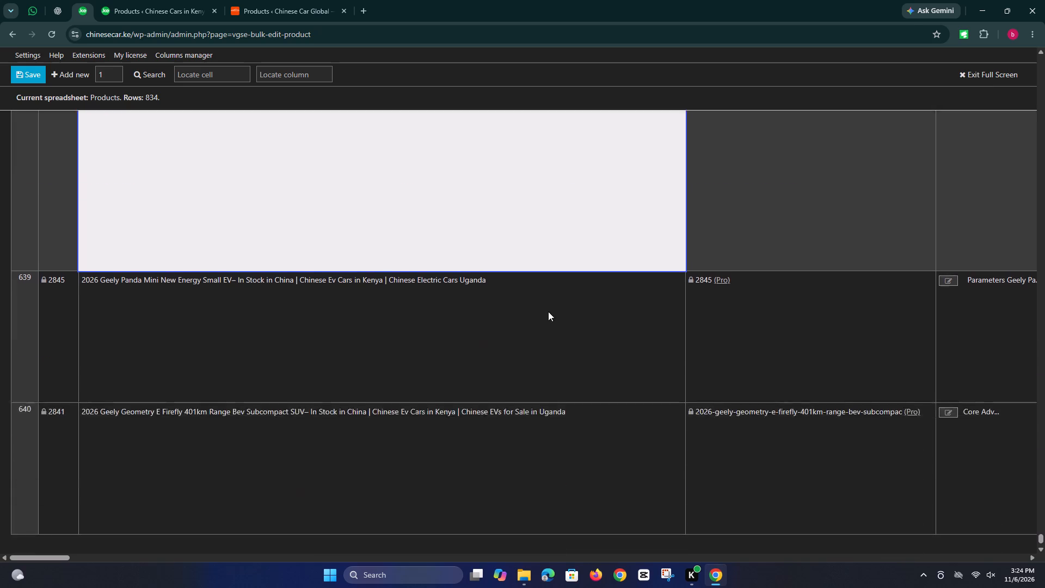
{"action": "triple_click", "coordinate": [492, 299]}
{"action": "left_click", "coordinate": [493, 254]}
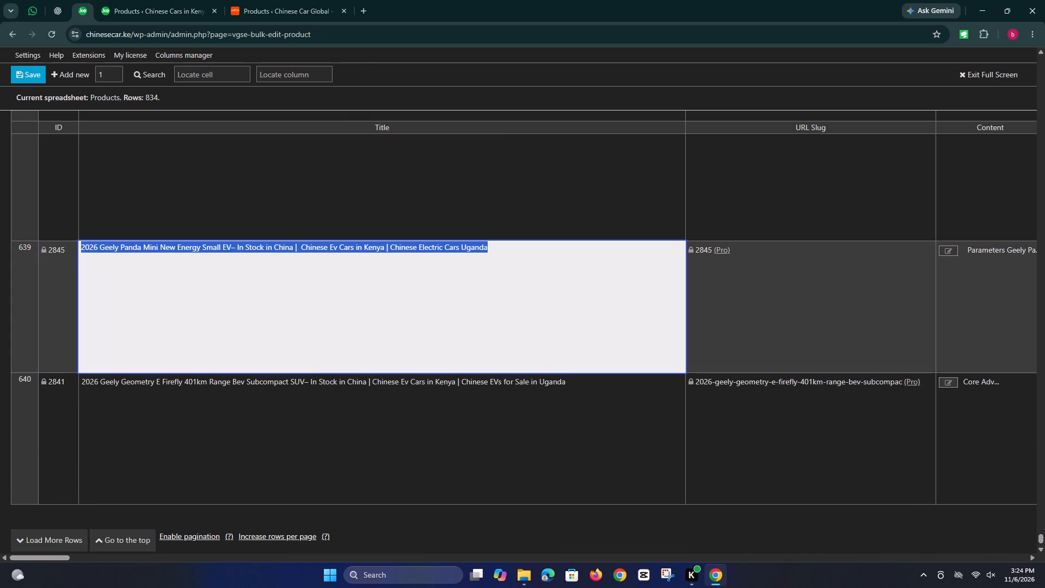
{"action": "left_click_drag", "start_coordinate": [496, 250], "coordinate": [464, 252]}
{"action": "key", "text": "ctrl+v"}
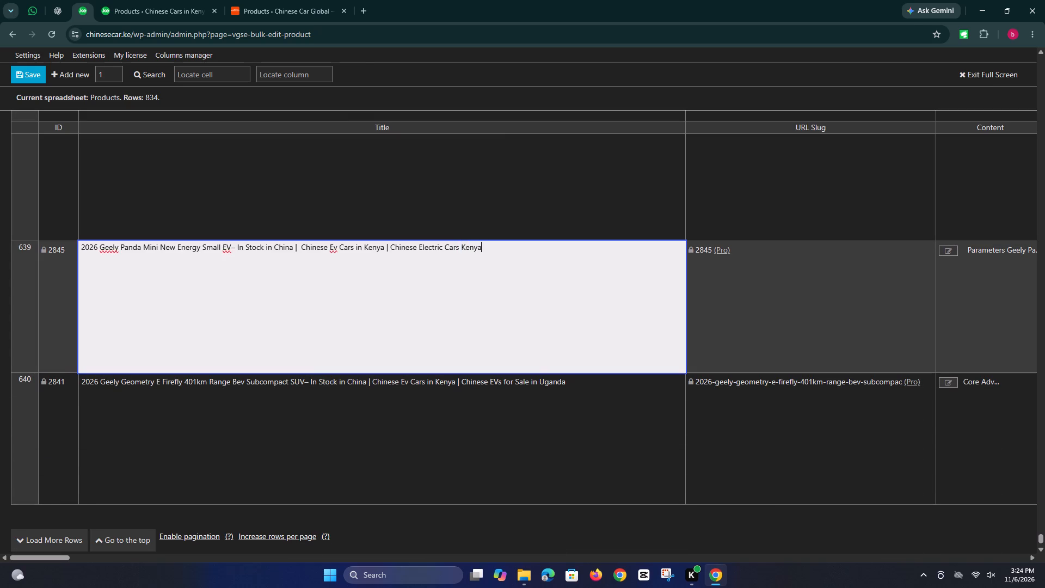
{"action": "double_click", "coordinate": [573, 418]}
{"action": "left_click_drag", "start_coordinate": [575, 380], "coordinate": [540, 381]}
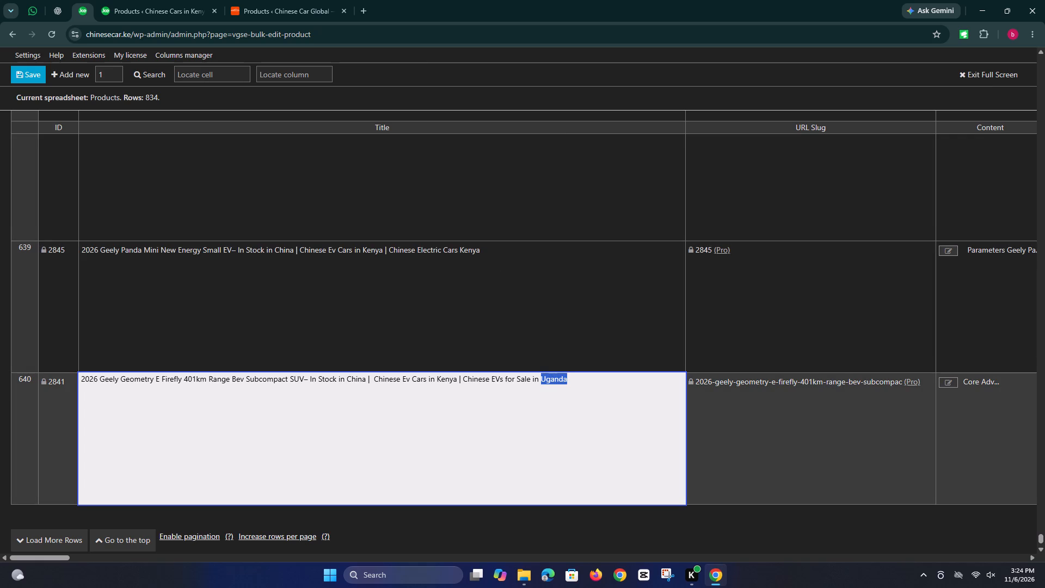
{"action": "key", "text": "ctrl+v"}
Save the edited product titles in the Products spreadsheet.
{"action": "left_click", "coordinate": [27, 77]}
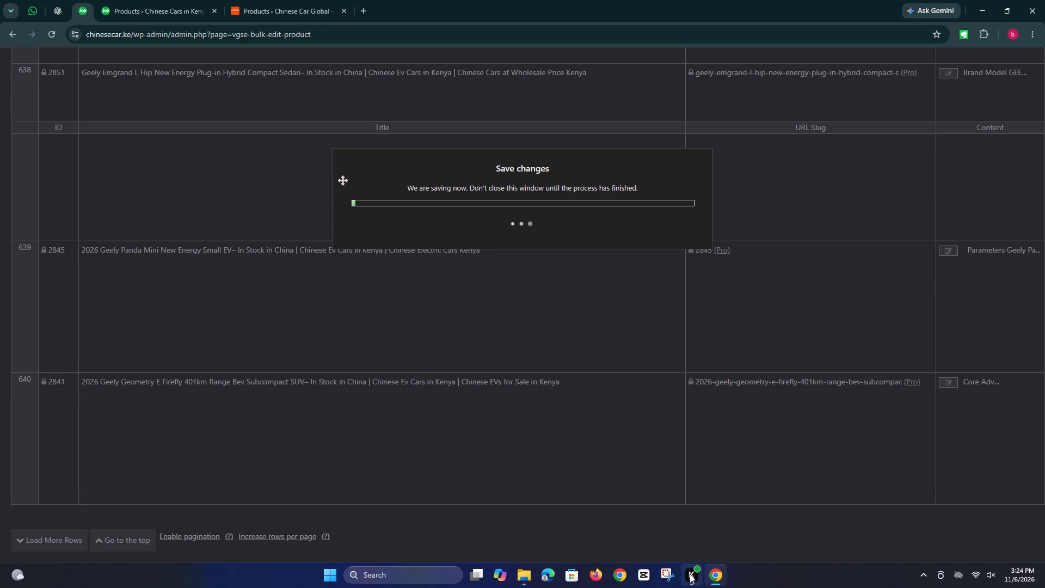
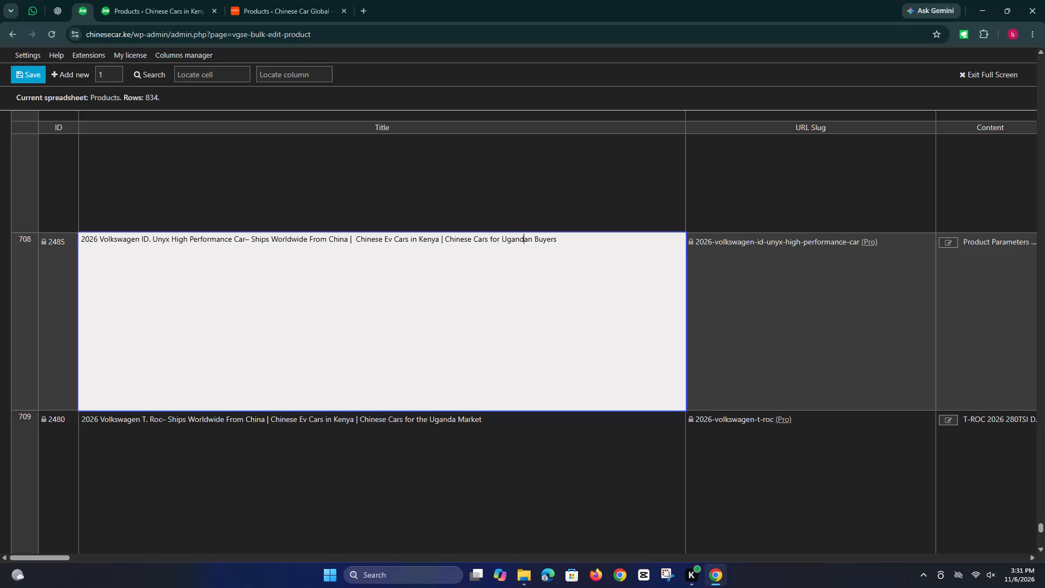
Change the country in the closing phrase of the Volkswagen ID. Unyx and Volkswagen T. Roc titles (rows 708 and 709) to Kenya.
{"action": "left_click_drag", "start_coordinate": [527, 241], "coordinate": [503, 242]}
{"action": "key", "text": "ctrl+v"}
{"action": "scroll", "coordinate": [508, 247], "scroll_direction": "down", "scroll_amount": 4}
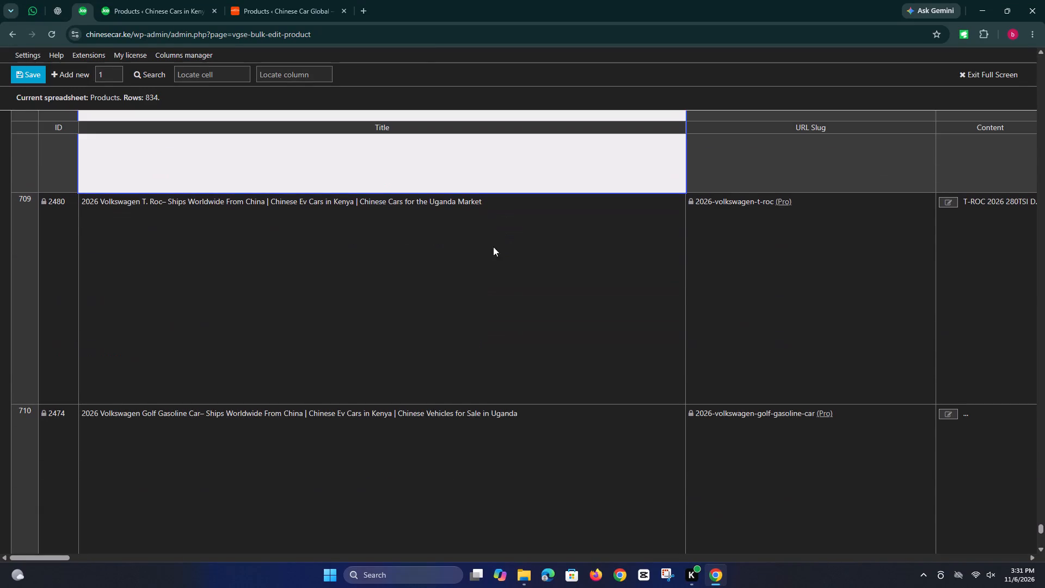
{"action": "triple_click", "coordinate": [482, 245]}
{"action": "left_click_drag", "start_coordinate": [457, 197], "coordinate": [450, 198]}
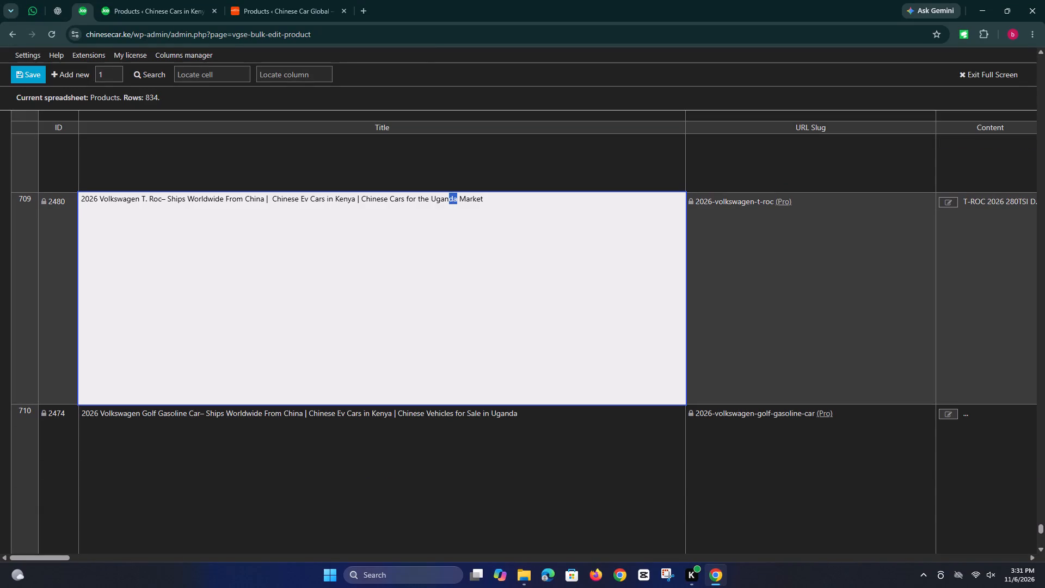
{"action": "left_click_drag", "start_coordinate": [450, 198], "coordinate": [432, 199]}
{"action": "key", "text": "ctrl+v"}
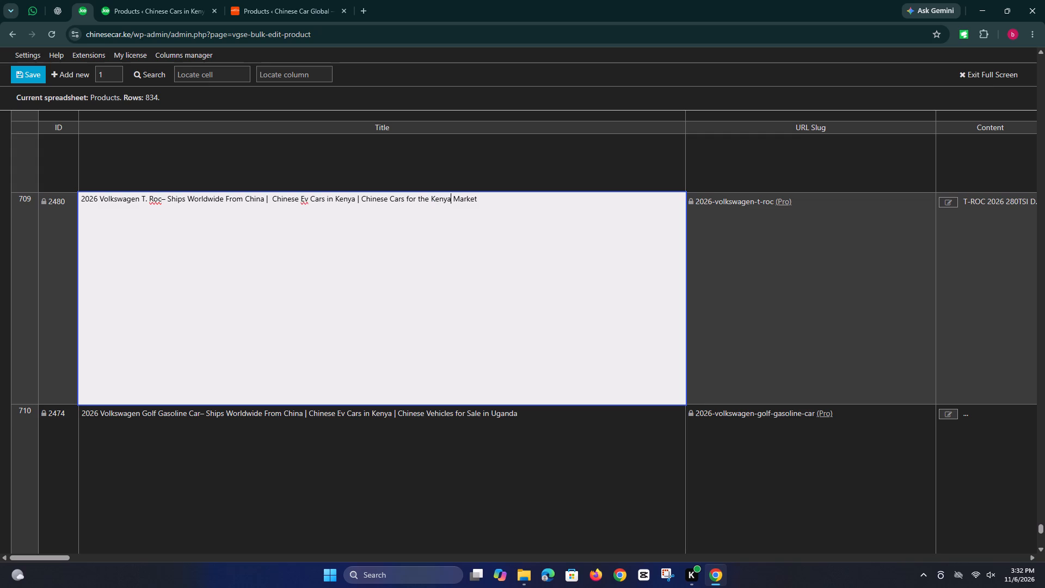
Change the country at the end of the Volkswagen Golf Gasoline and Magotan Gte titles (rows 710 and 711) to Kenya.
{"action": "scroll", "coordinate": [547, 230], "scroll_direction": "down", "scroll_amount": 4}
{"action": "triple_click", "coordinate": [485, 230]}
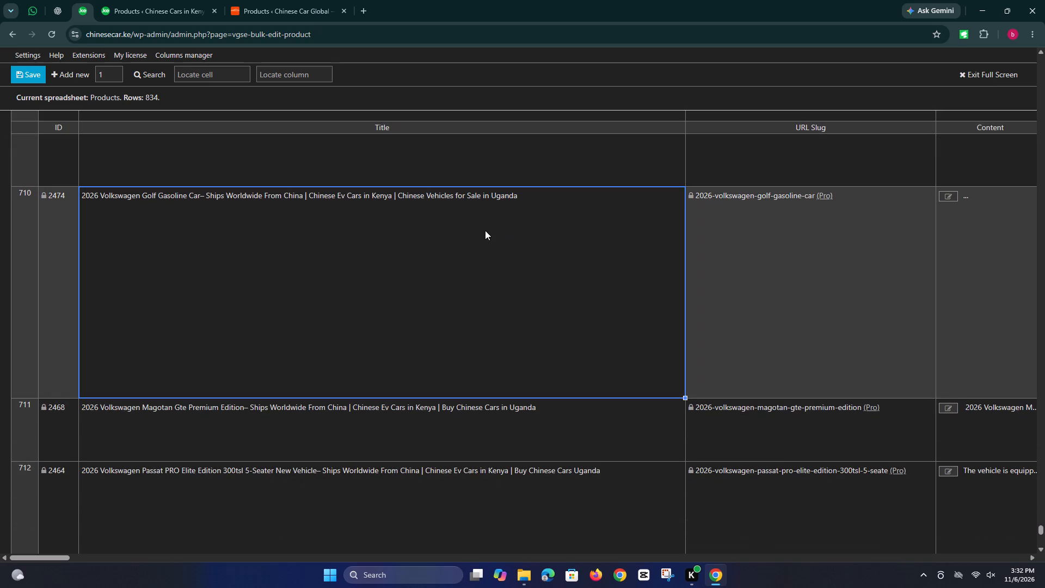
{"action": "left_click_drag", "start_coordinate": [520, 197], "coordinate": [495, 197]}
{"action": "key", "text": "ctrl+v"}
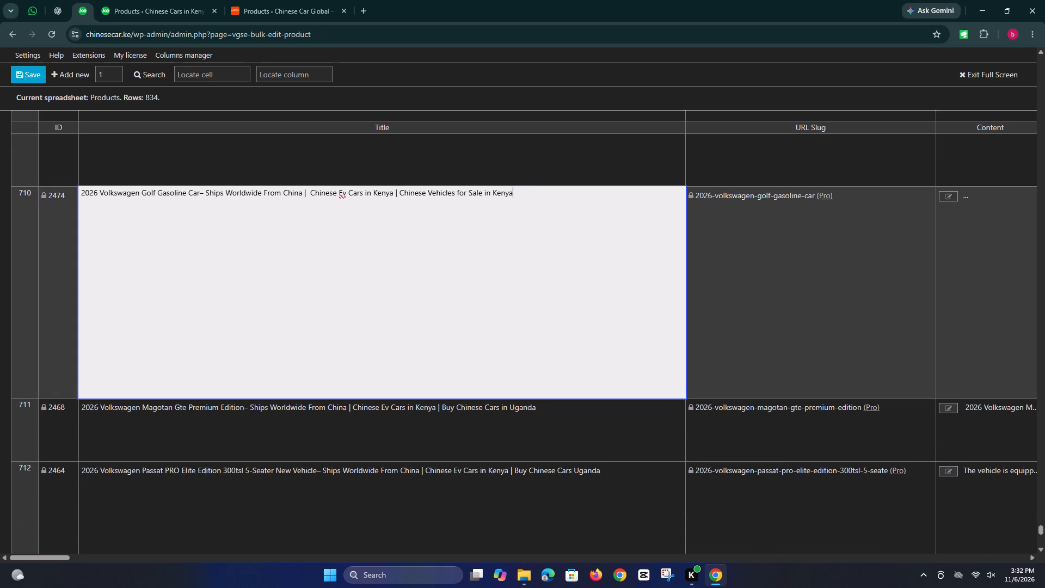
{"action": "scroll", "coordinate": [533, 224], "scroll_direction": "down", "scroll_amount": 4}
{"action": "triple_click", "coordinate": [533, 224]}
{"action": "left_click_drag", "start_coordinate": [545, 187], "coordinate": [526, 189]}
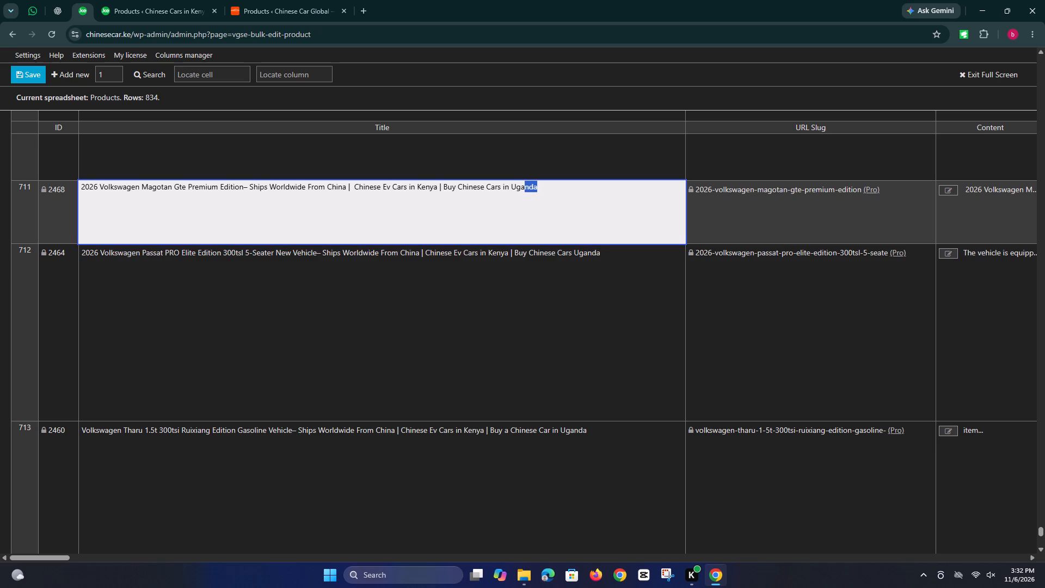
{"action": "left_click_drag", "start_coordinate": [526, 189], "coordinate": [511, 192]}
{"action": "key", "text": "ctrl+v"}
Change the country at the end of the Volkswagen Passat PRO and Tharu 1.5t titles (rows 712 and 713) to Kenya.
{"action": "scroll", "coordinate": [560, 215], "scroll_direction": "down", "scroll_amount": 2}
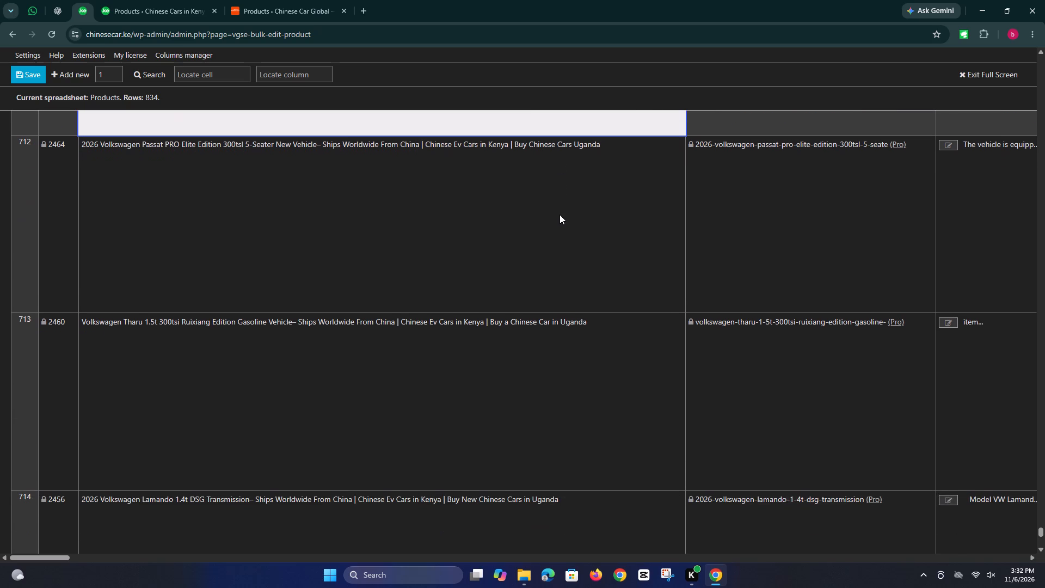
{"action": "triple_click", "coordinate": [560, 215]}
{"action": "left_click_drag", "start_coordinate": [606, 144], "coordinate": [577, 145]}
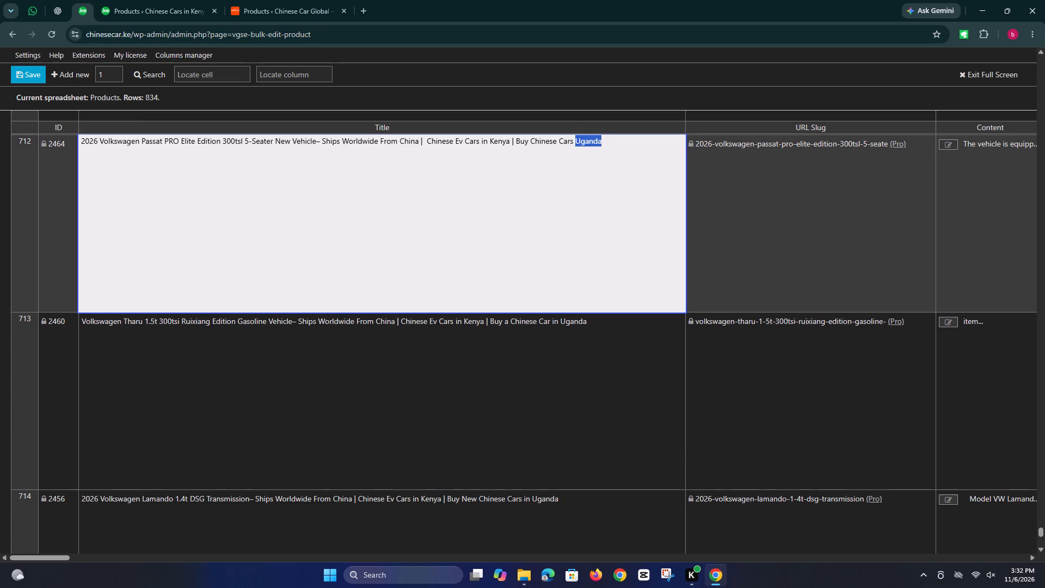
{"action": "left_click_drag", "start_coordinate": [577, 145], "coordinate": [576, 145]}
{"action": "key", "text": "ctrl+v"}
{"action": "double_click", "coordinate": [550, 346]}
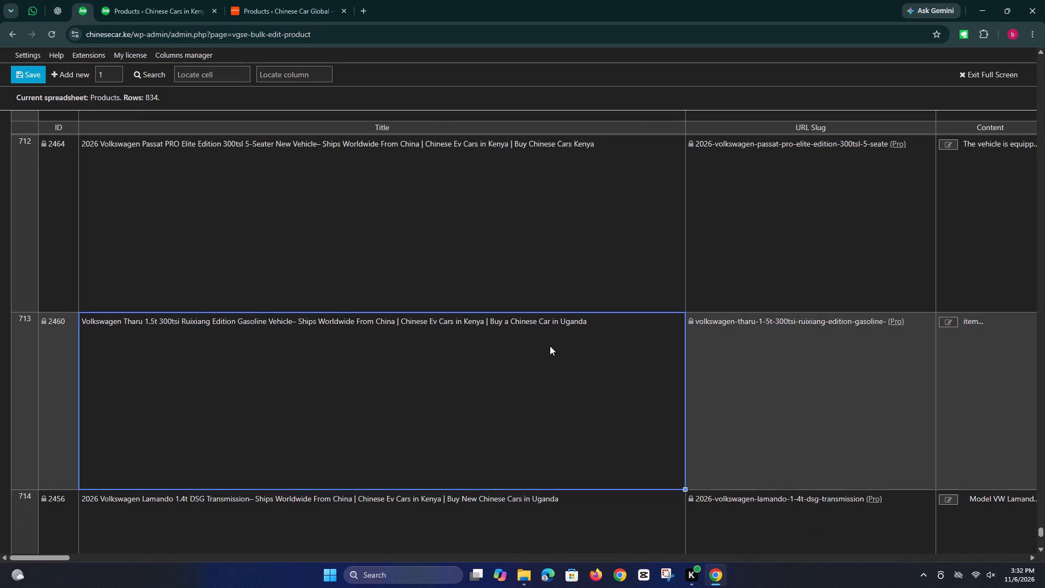
{"action": "left_click_drag", "start_coordinate": [593, 320], "coordinate": [564, 321]}
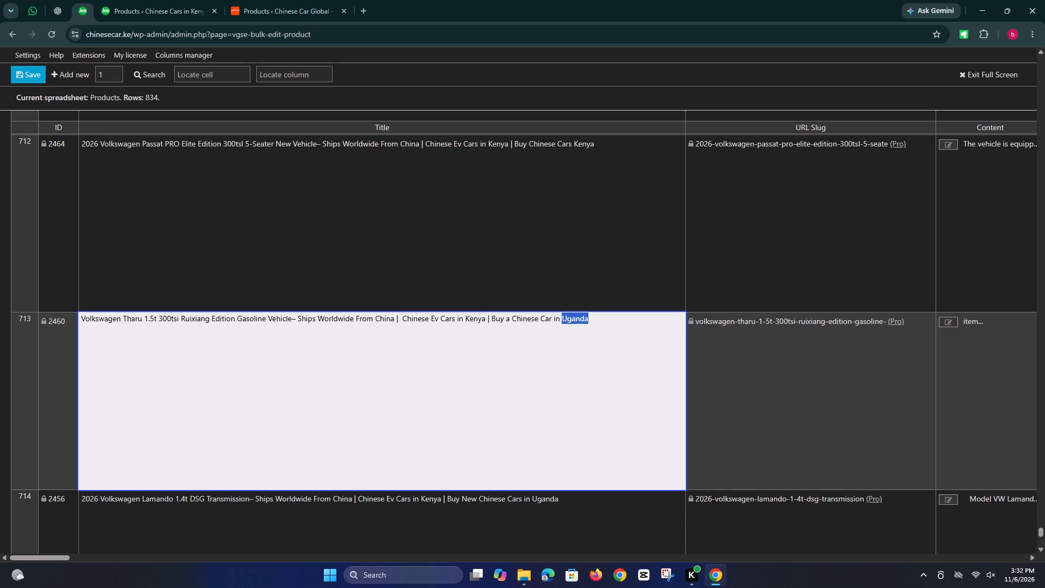
{"action": "key", "text": "ctrl+v"}
Change the country at the end of the Volkswagen Lamando 1.4t and Golf 280tsi titles (rows 714 and 715) to Kenya.
{"action": "scroll", "coordinate": [517, 275], "scroll_direction": "down", "scroll_amount": 6}
{"action": "triple_click", "coordinate": [507, 274]}
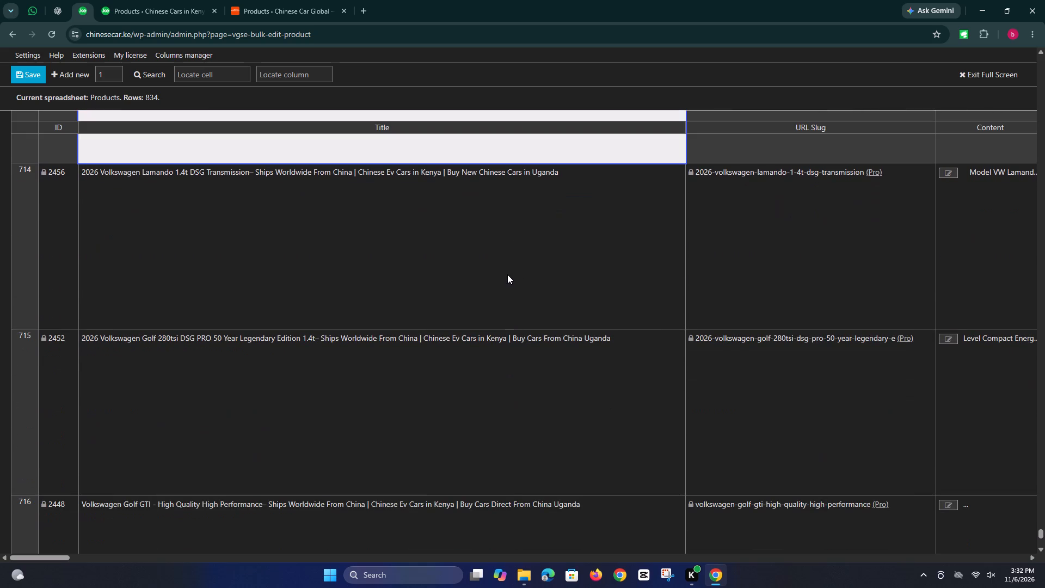
{"action": "left_click_drag", "start_coordinate": [562, 171], "coordinate": [536, 173]}
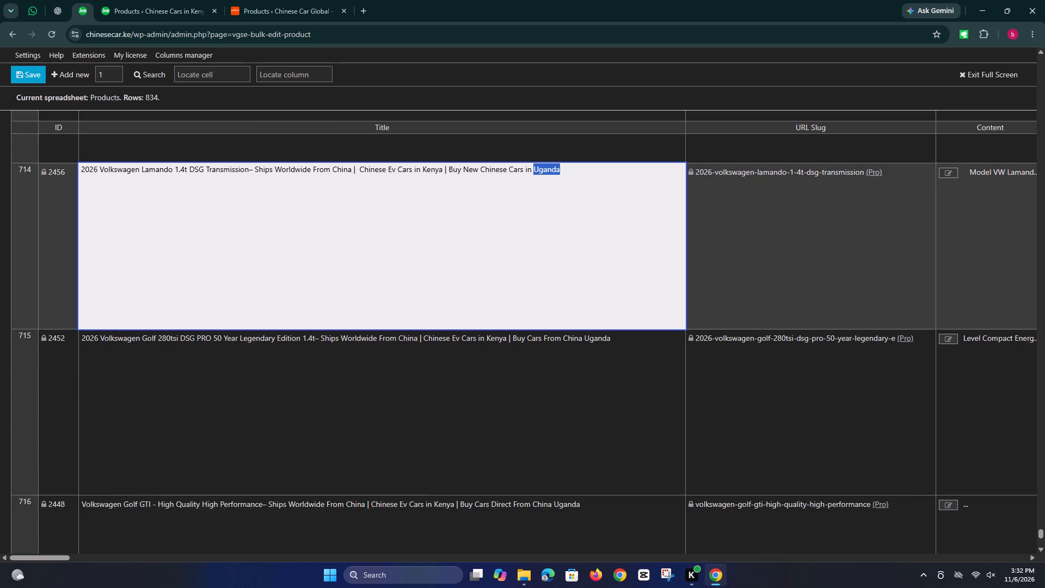
{"action": "key", "text": "ctrl+v"}
{"action": "double_click", "coordinate": [581, 360]}
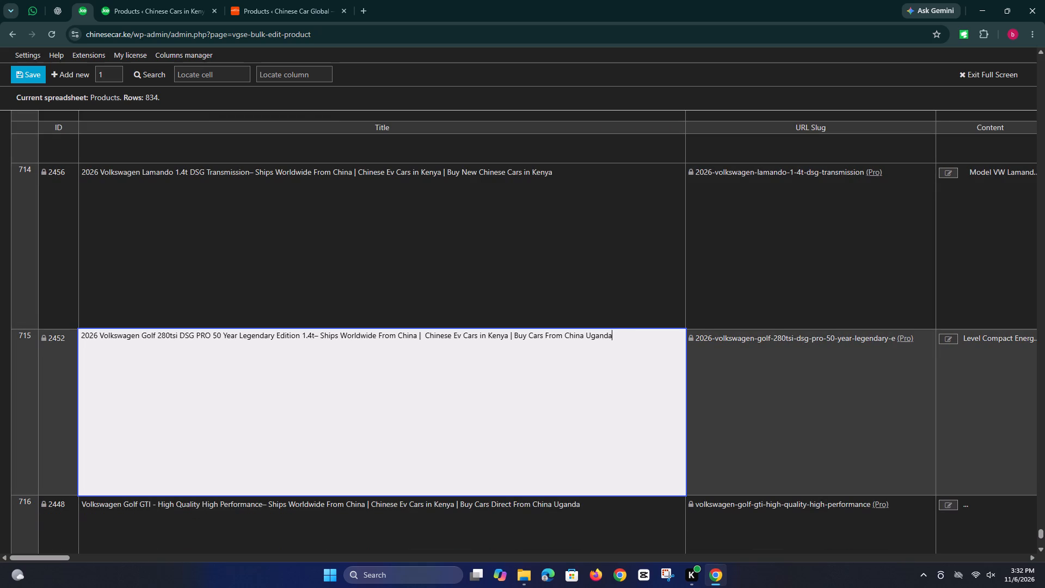
{"action": "left_click_drag", "start_coordinate": [614, 339], "coordinate": [587, 338]}
{"action": "key", "text": "ctrl+v"}
Change the country at the end of the Volkswagen Golf GTI title (row 716) to Kenya.
{"action": "scroll", "coordinate": [511, 324], "scroll_direction": "down", "scroll_amount": 1}
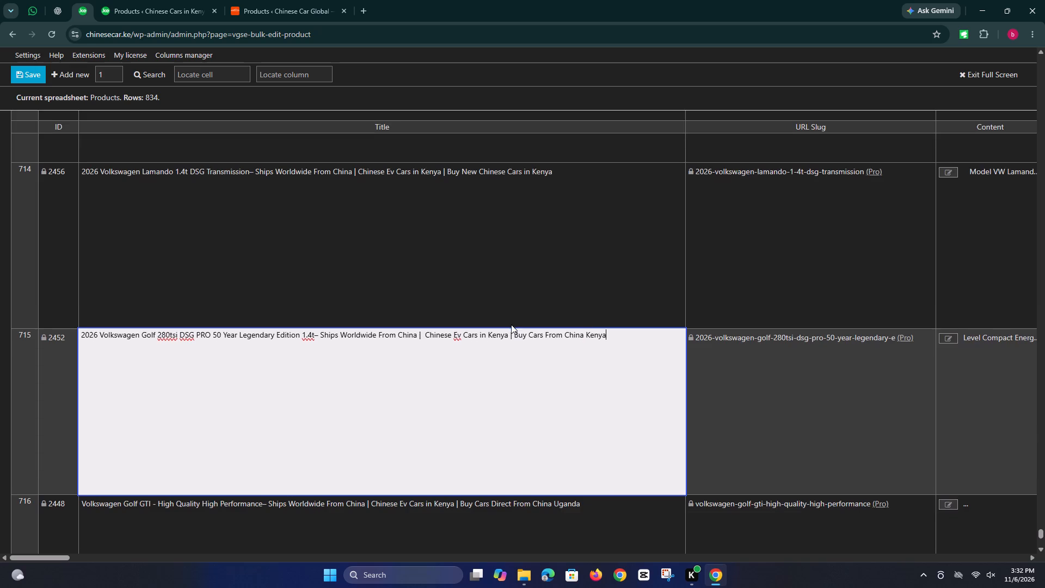
{"action": "scroll", "coordinate": [511, 324], "scroll_direction": "down", "scroll_amount": 3}
{"action": "triple_click", "coordinate": [511, 324]}
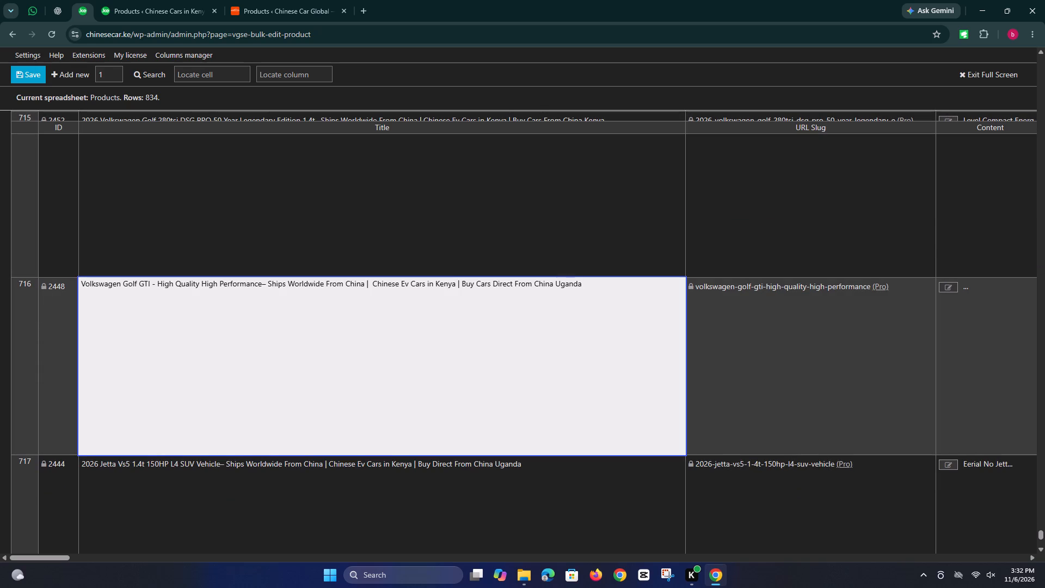
{"action": "left_click_drag", "start_coordinate": [584, 285], "coordinate": [556, 292]}
{"action": "key", "text": "ctrl+v"}
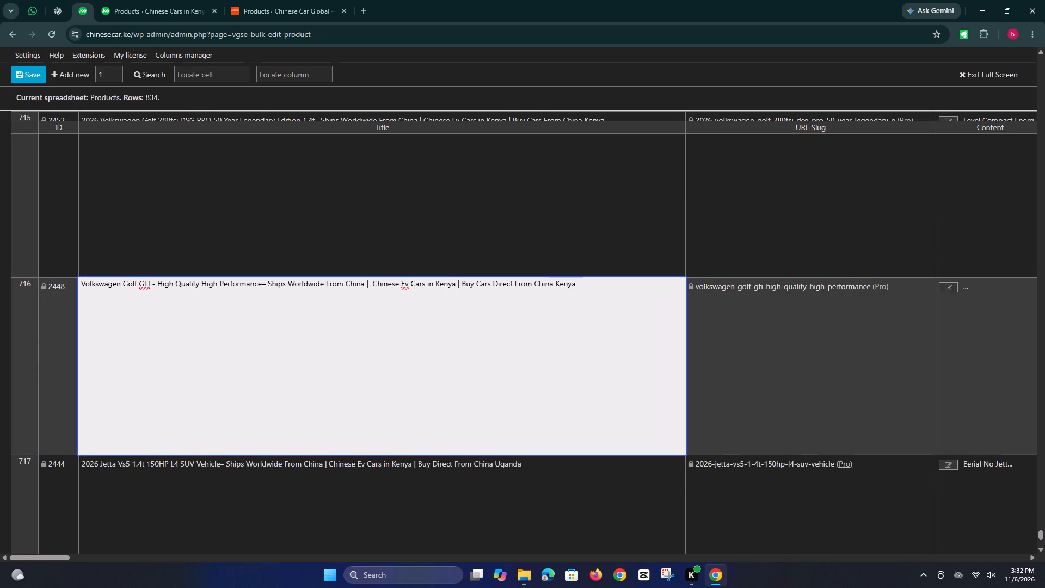
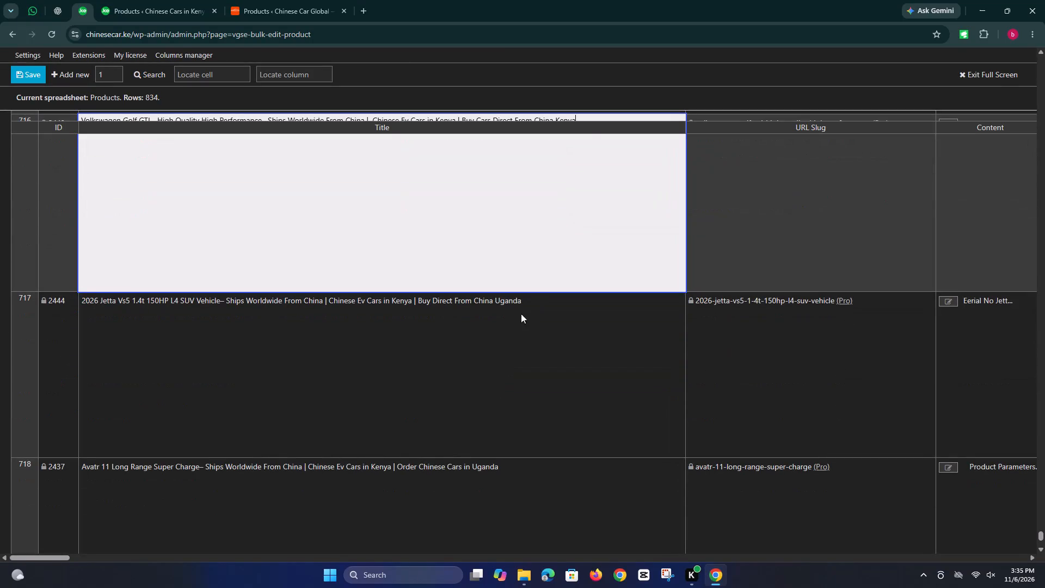
Change the country at the end of the 2026 Jetta Vs5 and Avatr 11 titles (rows 717 and 718) to Kenya.
{"action": "triple_click", "coordinate": [502, 328]}
{"action": "left_click_drag", "start_coordinate": [530, 299], "coordinate": [497, 299]}
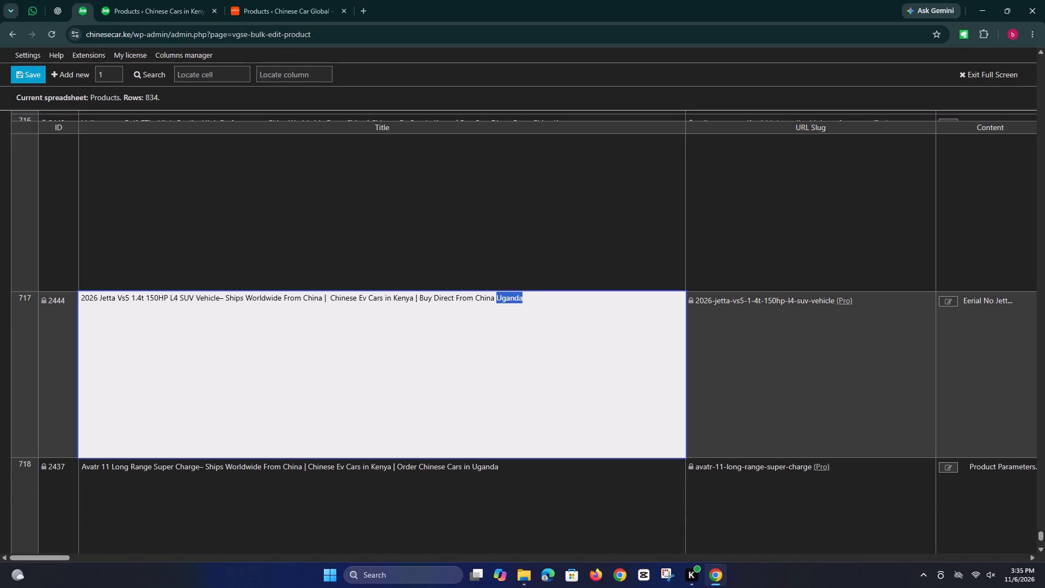
{"action": "key", "text": "ctrl+v"}
{"action": "scroll", "coordinate": [497, 299], "scroll_direction": "down", "scroll_amount": 4}
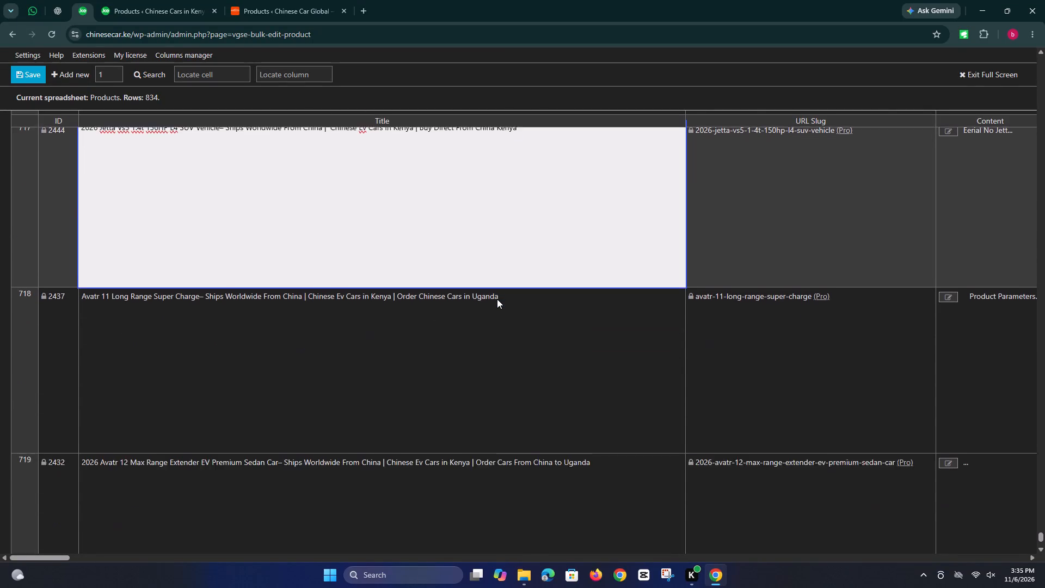
{"action": "scroll", "coordinate": [497, 299], "scroll_direction": "down", "scroll_amount": 1}
{"action": "triple_click", "coordinate": [457, 290]}
{"action": "left_click_drag", "start_coordinate": [504, 197], "coordinate": [496, 197]}
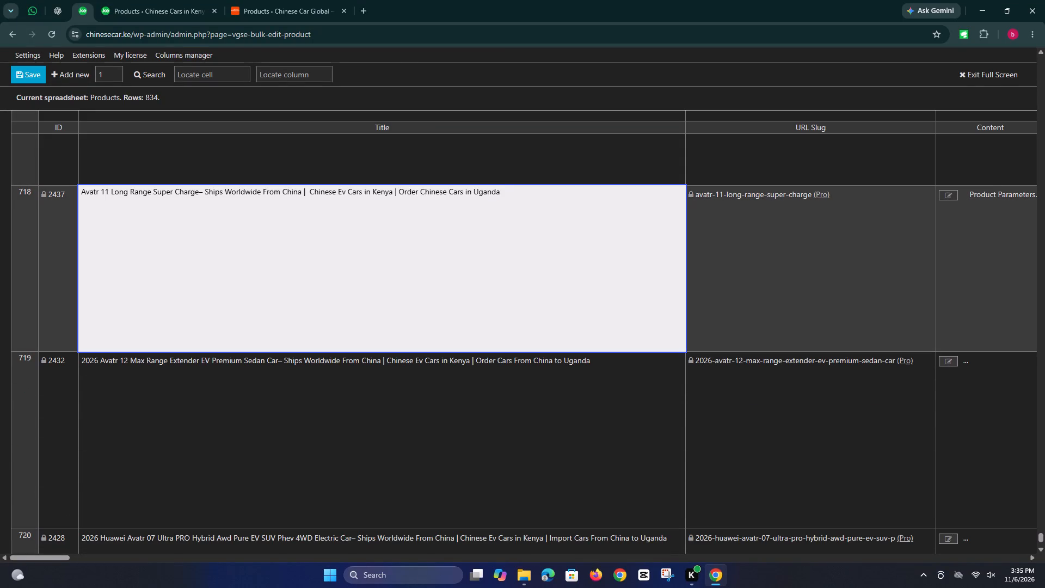
{"action": "left_click_drag", "start_coordinate": [496, 197], "coordinate": [476, 201]}
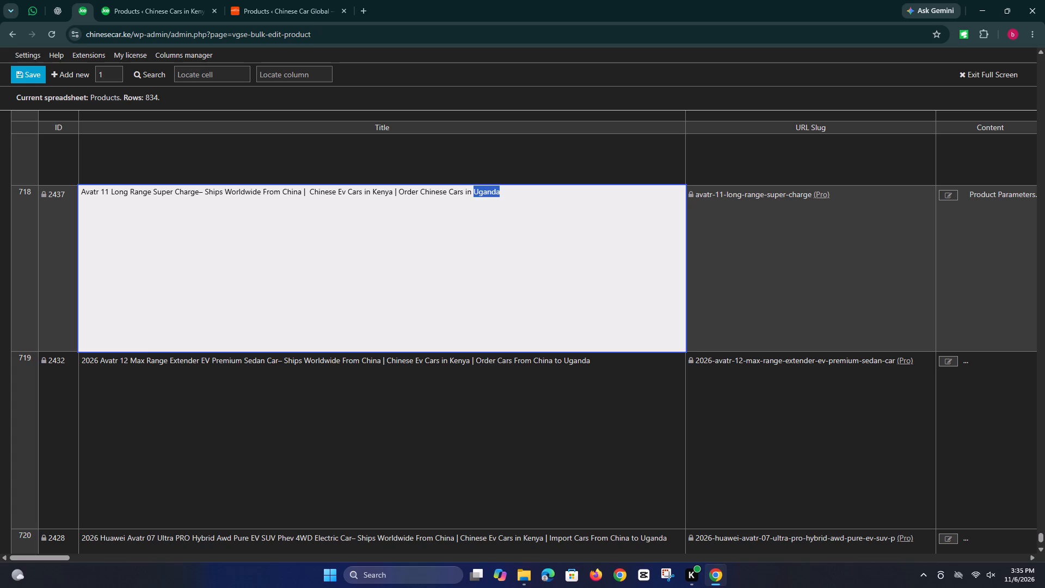
{"action": "key", "text": "ctrl+v"}
Change the country at the end of the Avatr 12 Max and Huawei Avatr 07 Ultra PRO titles (rows 719 and 720) to Kenya.
{"action": "scroll", "coordinate": [605, 272], "scroll_direction": "down", "scroll_amount": 3}
{"action": "triple_click", "coordinate": [558, 282]}
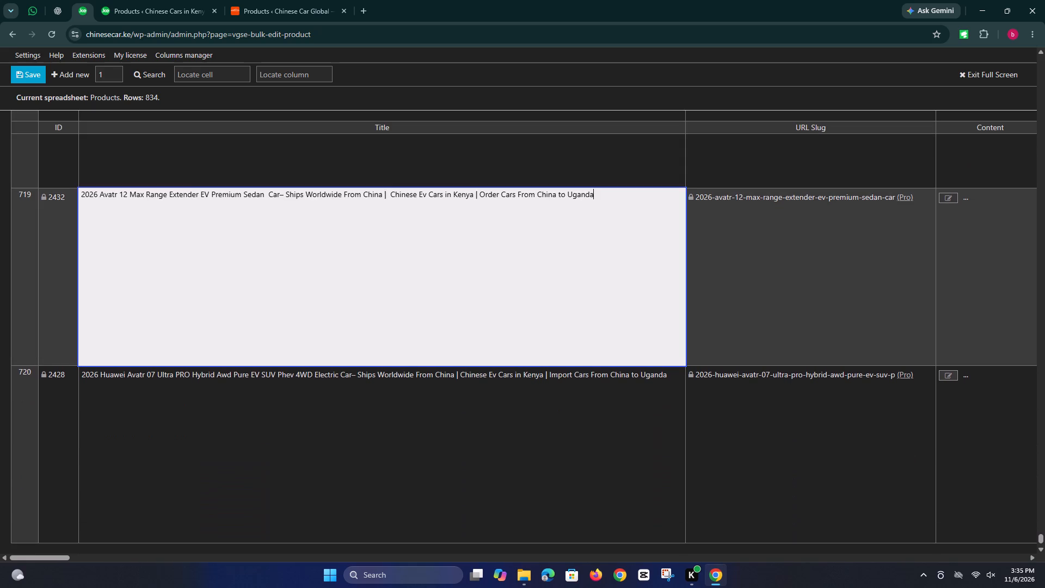
{"action": "left_click_drag", "start_coordinate": [598, 195], "coordinate": [567, 197]}
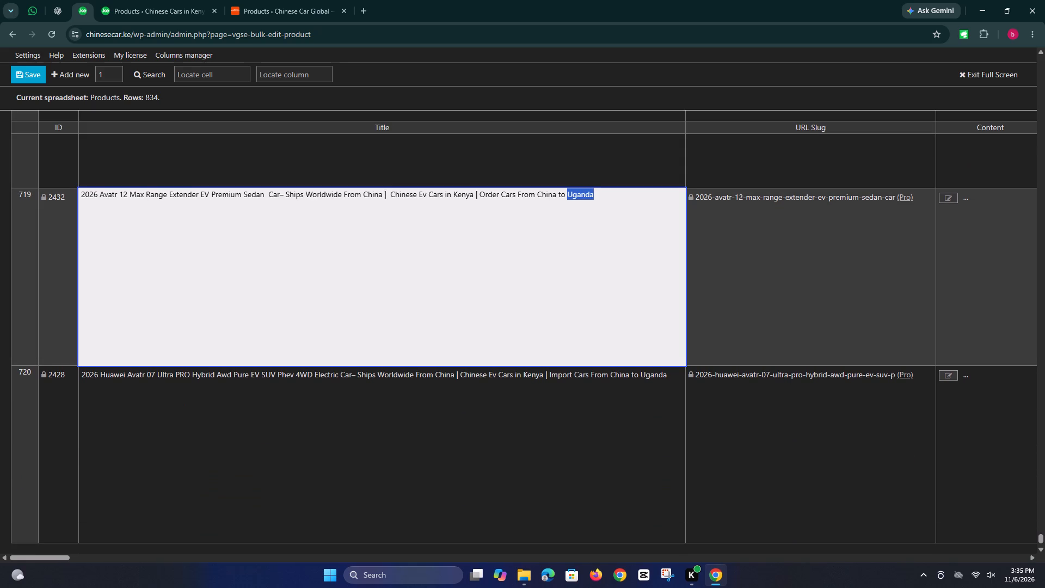
{"action": "key", "text": "ctrl+v"}
{"action": "scroll", "coordinate": [620, 269], "scroll_direction": "down", "scroll_amount": 3}
{"action": "double_click", "coordinate": [565, 335]}
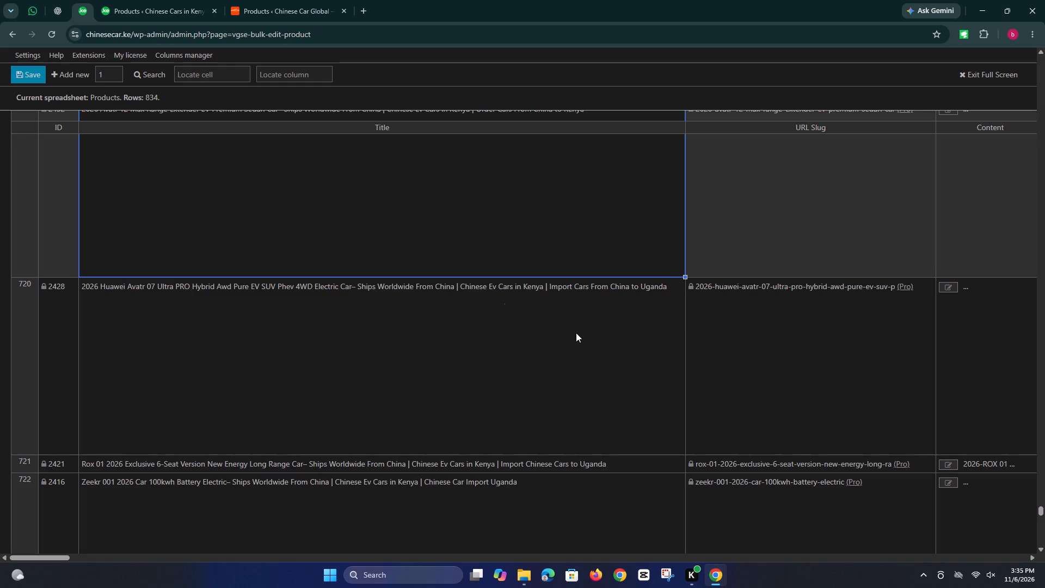
{"action": "left_click", "coordinate": [585, 330]}
{"action": "double_click", "coordinate": [613, 329]}
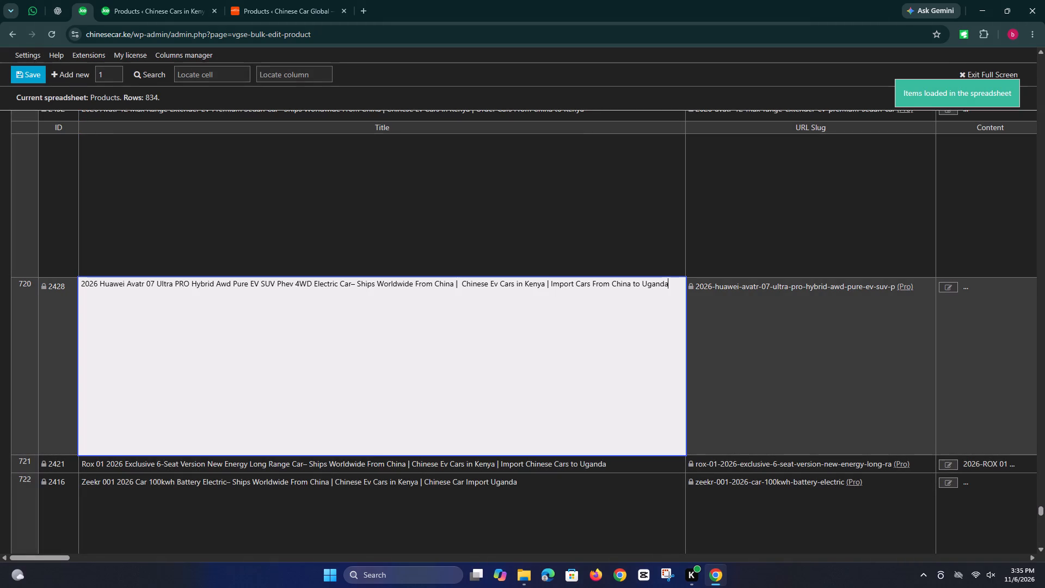
{"action": "left_click_drag", "start_coordinate": [673, 288], "coordinate": [643, 288]}
{"action": "key", "text": "ctrl+v"}
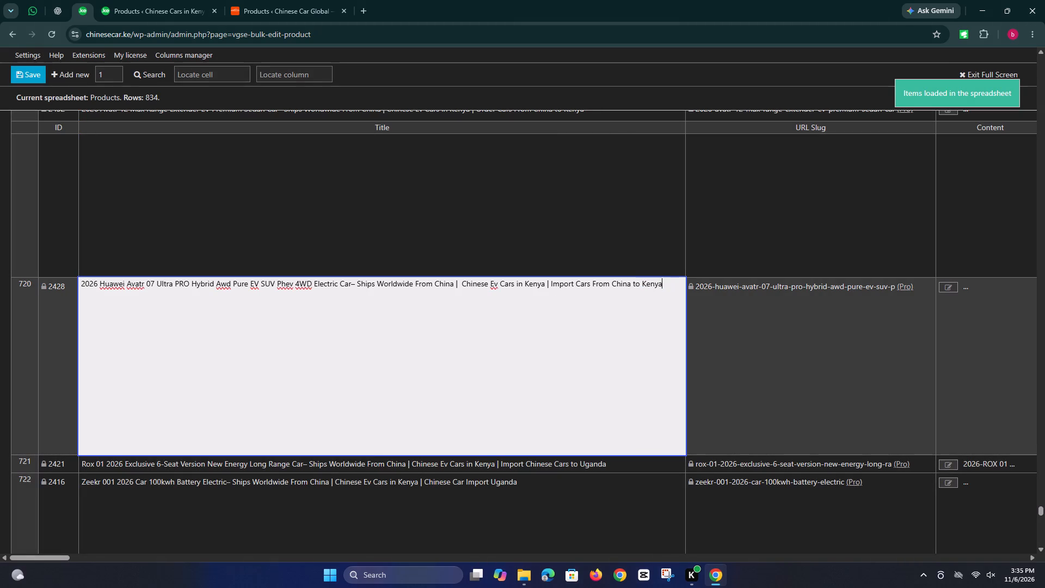
{"action": "double_click", "coordinate": [615, 465]}
{"action": "left_click_drag", "start_coordinate": [620, 464], "coordinate": [611, 464]}
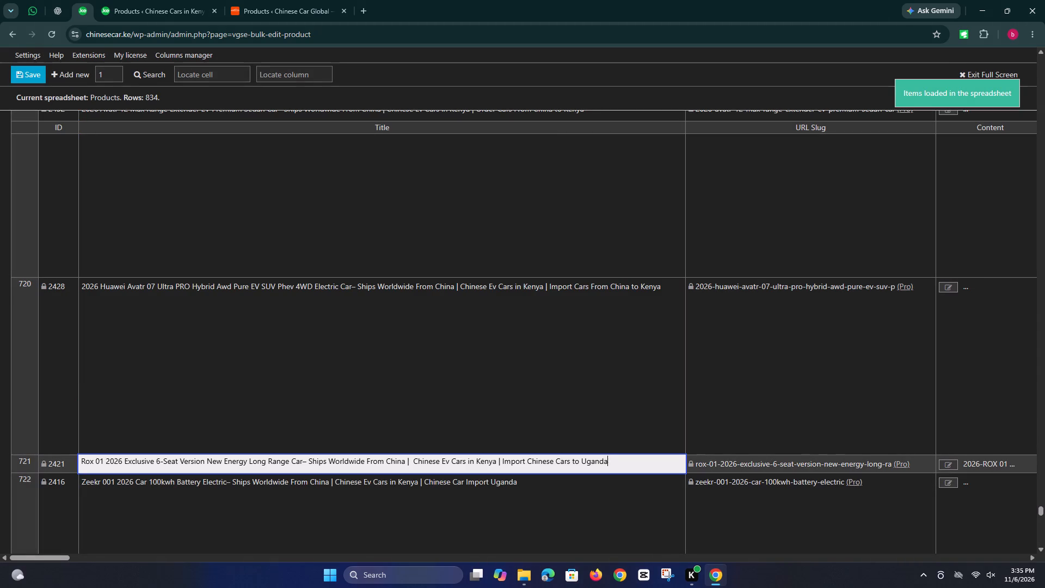
{"action": "left_click_drag", "start_coordinate": [611, 464], "coordinate": [582, 464]}
{"action": "key", "text": "ctrl+v"}
{"action": "scroll", "coordinate": [550, 387], "scroll_direction": "down", "scroll_amount": 5}
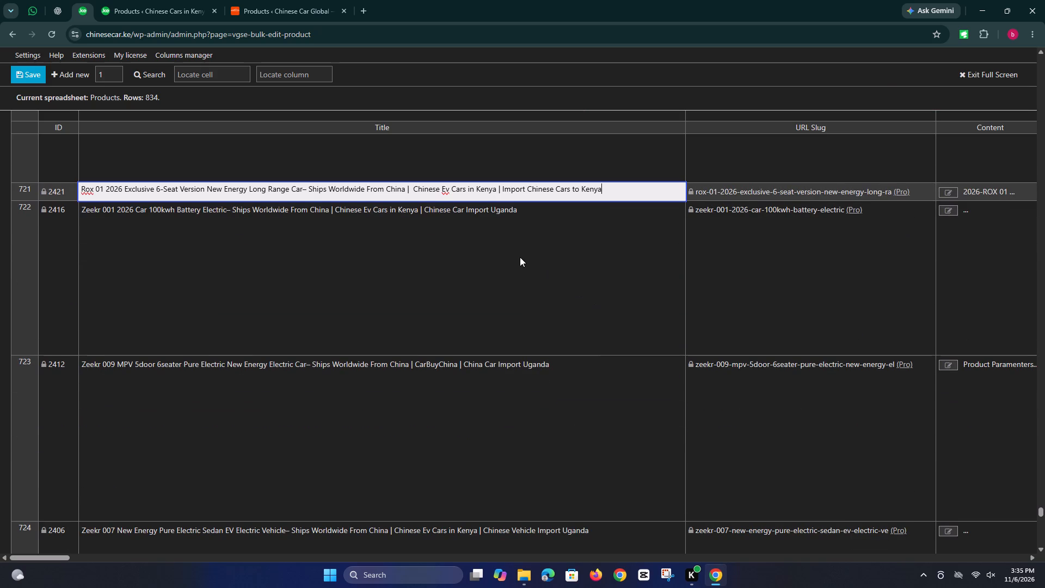
{"action": "double_click", "coordinate": [520, 257]}
{"action": "double_click", "coordinate": [523, 219]}
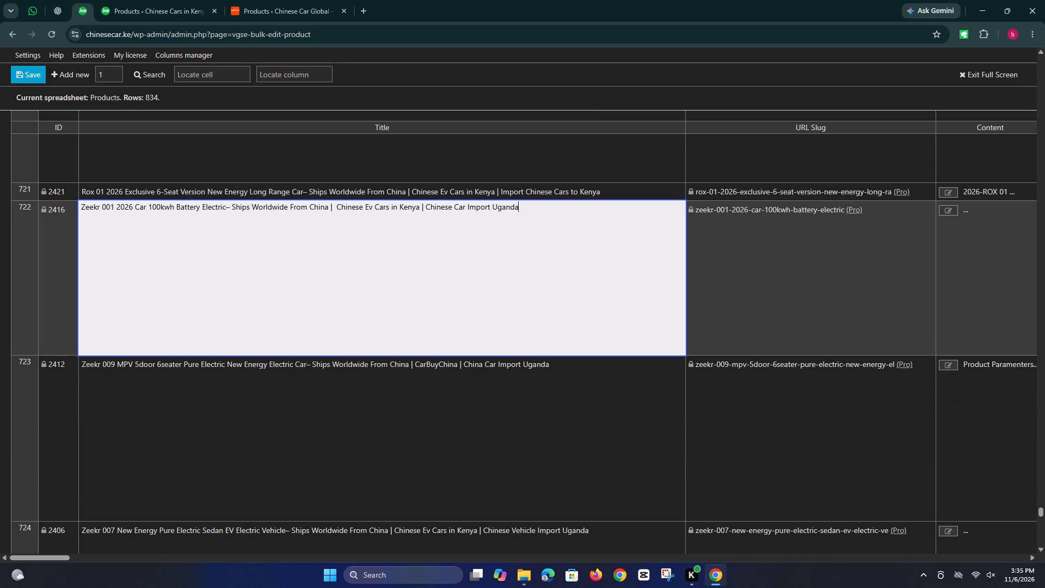
{"action": "left_click_drag", "start_coordinate": [526, 210], "coordinate": [493, 212]}
{"action": "key", "text": "ctrl+v"}
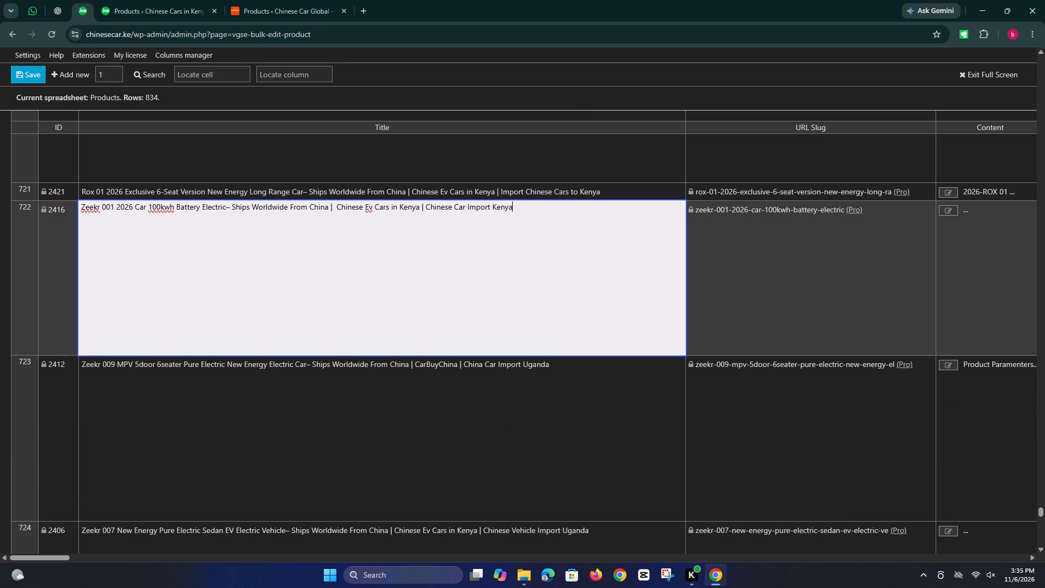
Change the country at the end of the Zeekr 009 MPV and Zeekr 007 titles (rows 723 and 724) to Kenya.
{"action": "scroll", "coordinate": [545, 292], "scroll_direction": "down", "scroll_amount": 3}
{"action": "triple_click", "coordinate": [532, 289]}
{"action": "left_click", "coordinate": [532, 289]}
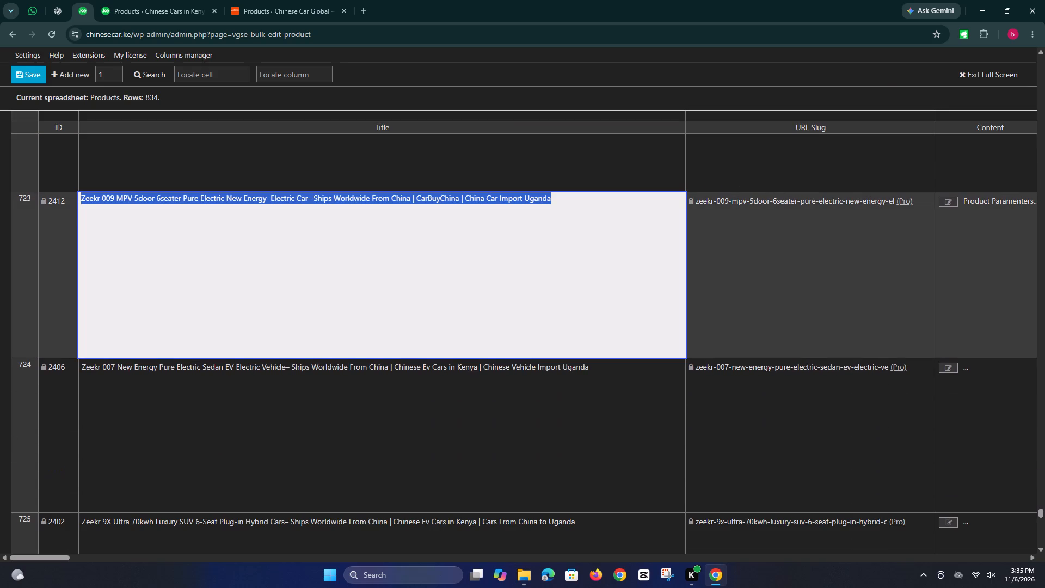
{"action": "left_click", "coordinate": [559, 205]}
{"action": "left_click_drag", "start_coordinate": [555, 199], "coordinate": [525, 200]}
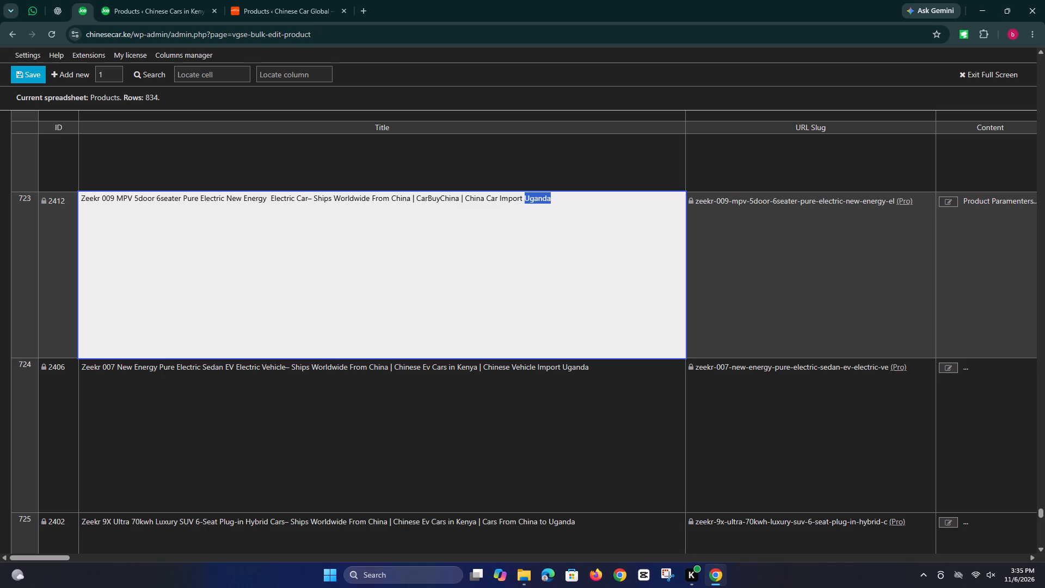
{"action": "key", "text": "ctrl+v"}
{"action": "scroll", "coordinate": [579, 303], "scroll_direction": "down", "scroll_amount": 3}
{"action": "triple_click", "coordinate": [546, 271]}
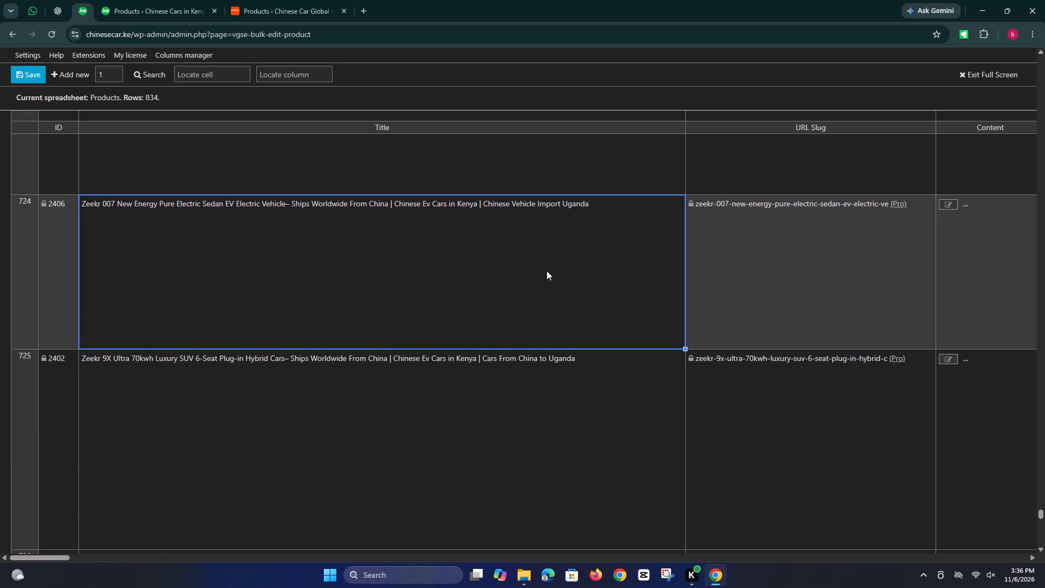
{"action": "left_click_drag", "start_coordinate": [601, 201], "coordinate": [565, 204]}
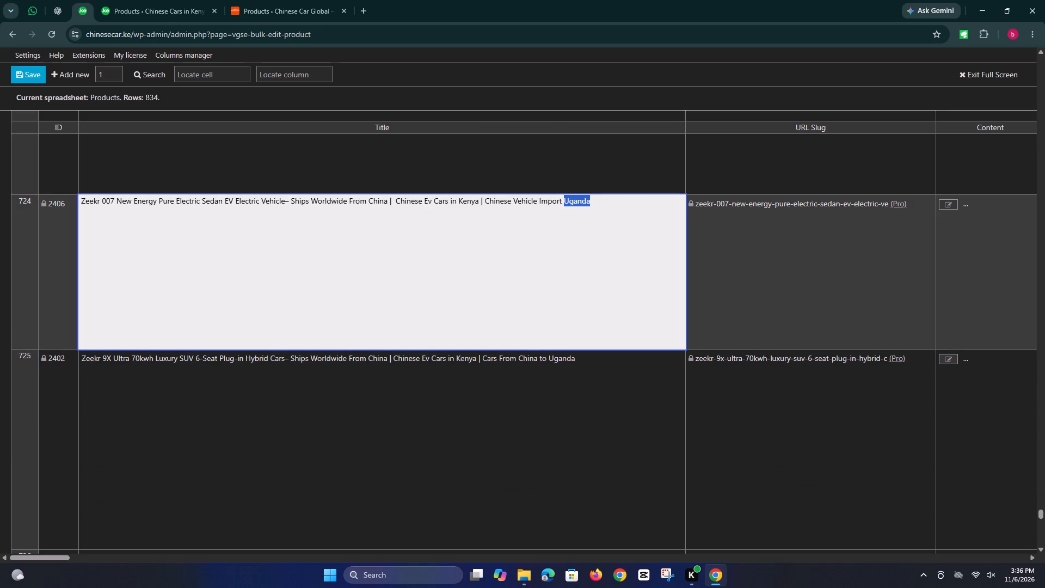
{"action": "key", "text": "ctrl+v"}
Change the country at the end of the Zeekr 9X Ultra and Zeekr 001 Fr titles (rows 725 and 726) to Kenya.
{"action": "scroll", "coordinate": [582, 292], "scroll_direction": "down", "scroll_amount": 3}
{"action": "triple_click", "coordinate": [573, 290]}
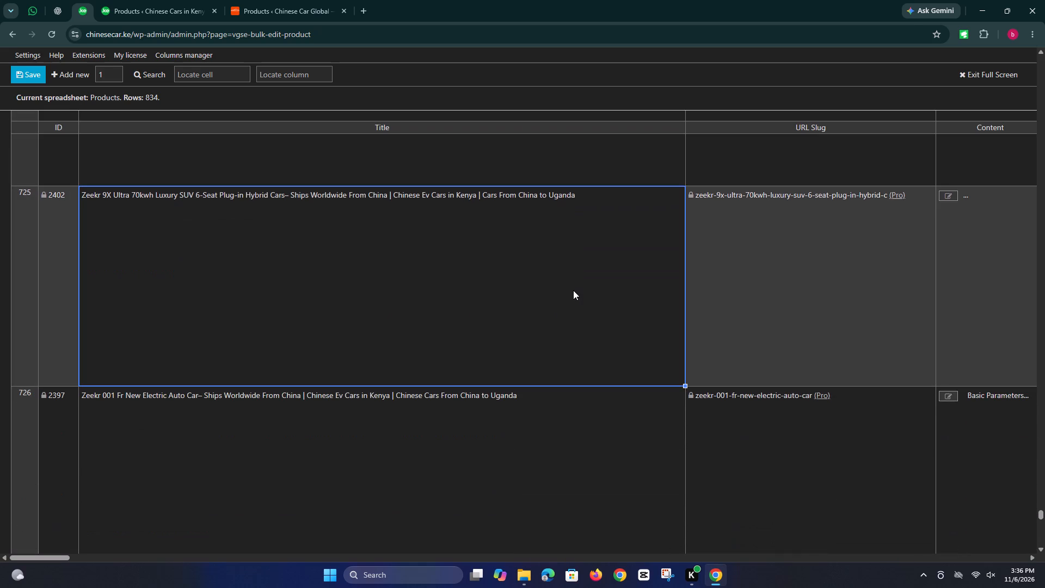
{"action": "left_click_drag", "start_coordinate": [585, 194], "coordinate": [550, 199]}
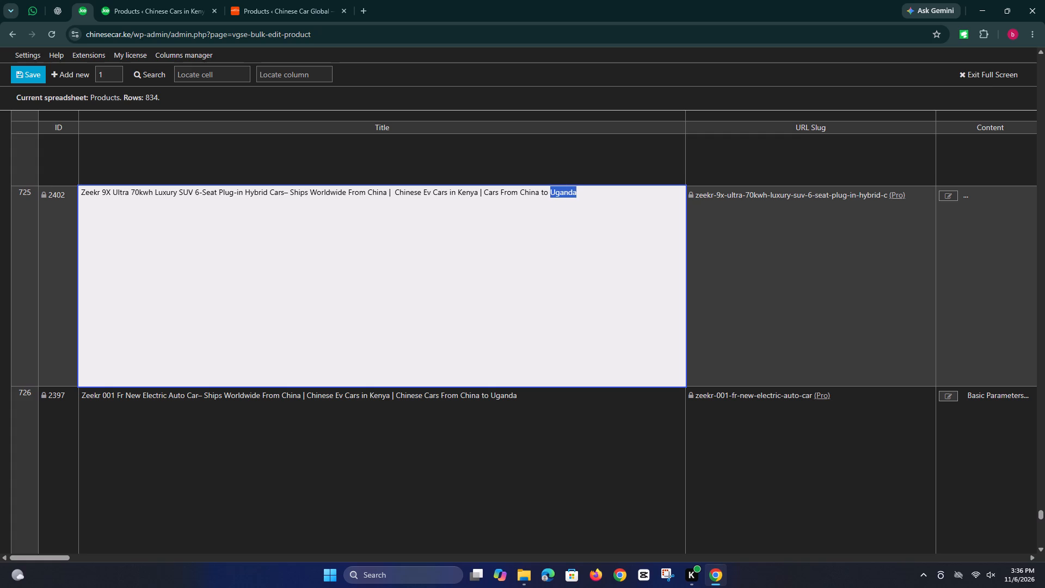
{"action": "key", "text": "ctrl+v"}
{"action": "scroll", "coordinate": [574, 262], "scroll_direction": "down", "scroll_amount": 3}
{"action": "triple_click", "coordinate": [507, 262]}
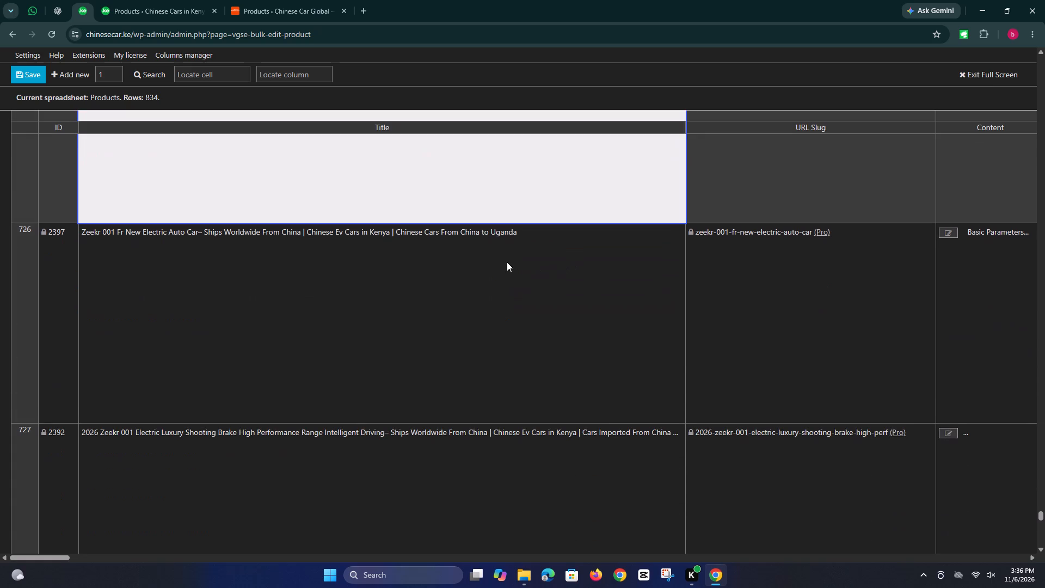
{"action": "left_click_drag", "start_coordinate": [533, 232], "coordinate": [494, 233]}
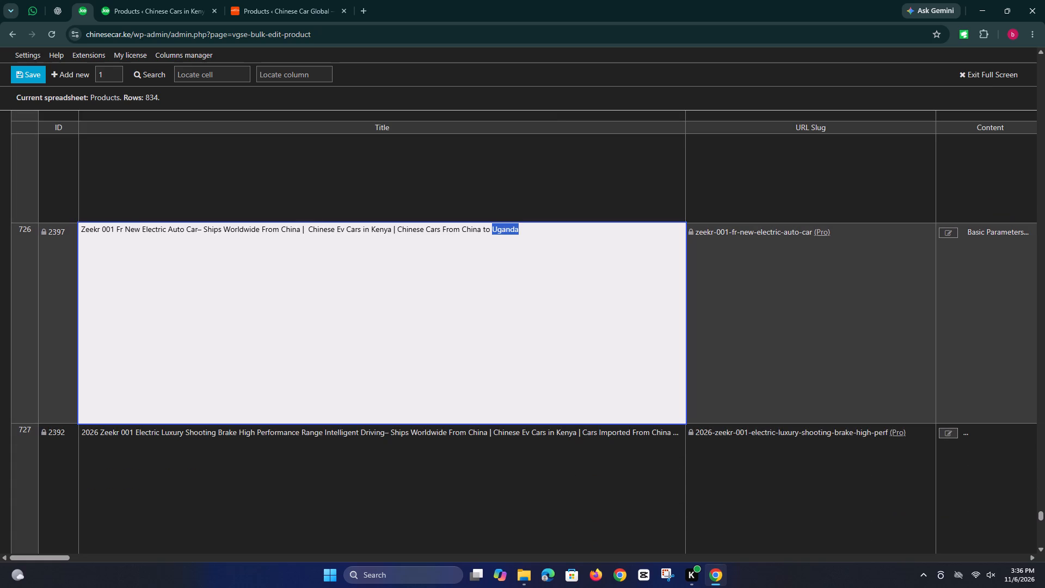
{"action": "key", "text": "ctrl+v"}
Change the country at the end of the Zeekr 001 Shooting Brake and Zeekr 7X titles (rows 727 and 728) to Kenya.
{"action": "scroll", "coordinate": [563, 274], "scroll_direction": "down", "scroll_amount": 3}
{"action": "triple_click", "coordinate": [534, 310]}
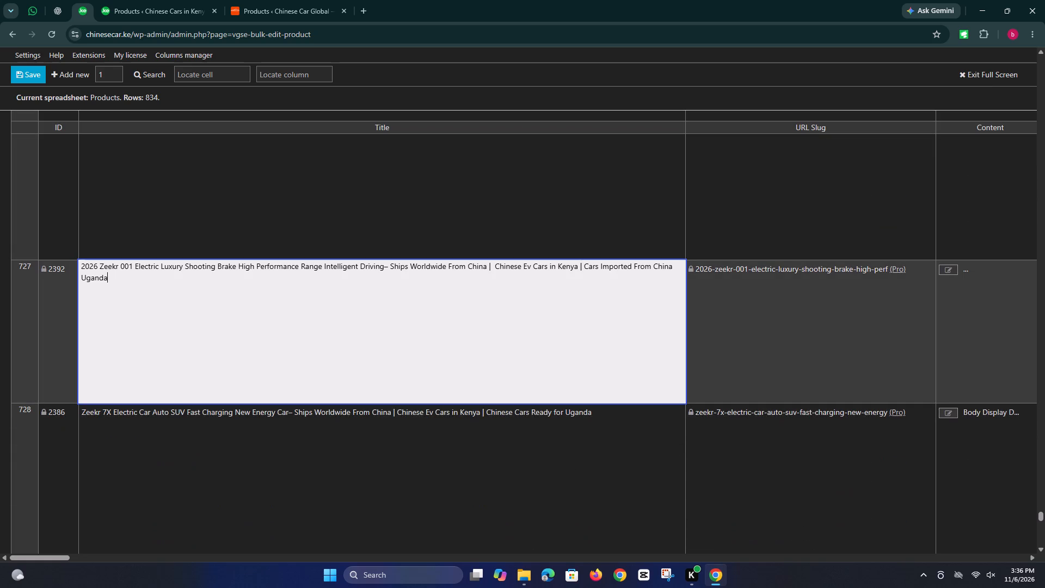
{"action": "left_click_drag", "start_coordinate": [112, 279], "coordinate": [102, 282]}
{"action": "left_click_drag", "start_coordinate": [102, 282], "coordinate": [83, 283]}
{"action": "key", "text": "ctrl+v"}
{"action": "scroll", "coordinate": [220, 311], "scroll_direction": "down", "scroll_amount": 3}
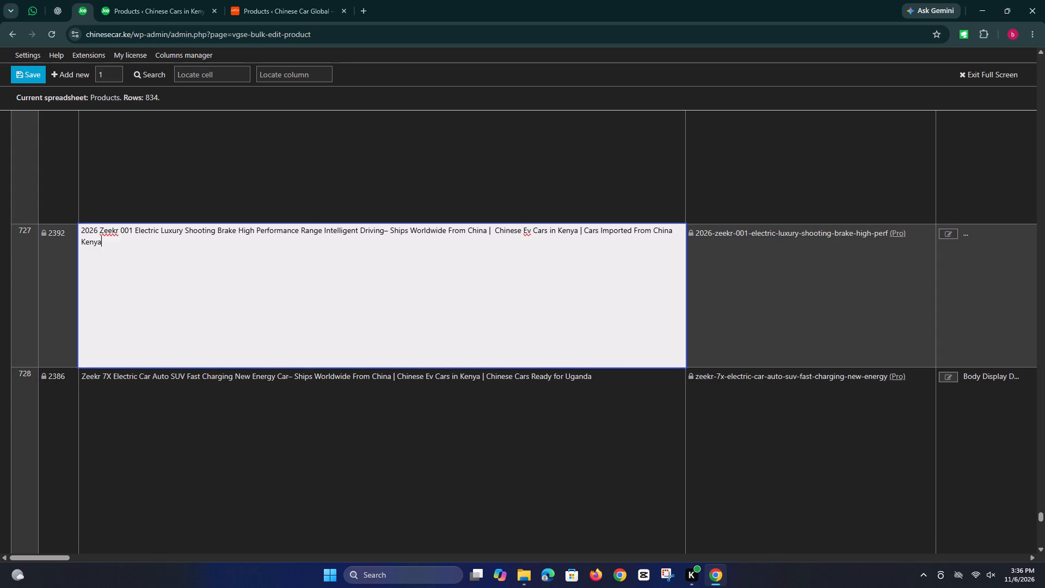
{"action": "scroll", "coordinate": [220, 311], "scroll_direction": "down", "scroll_amount": 1}
{"action": "triple_click", "coordinate": [308, 313]}
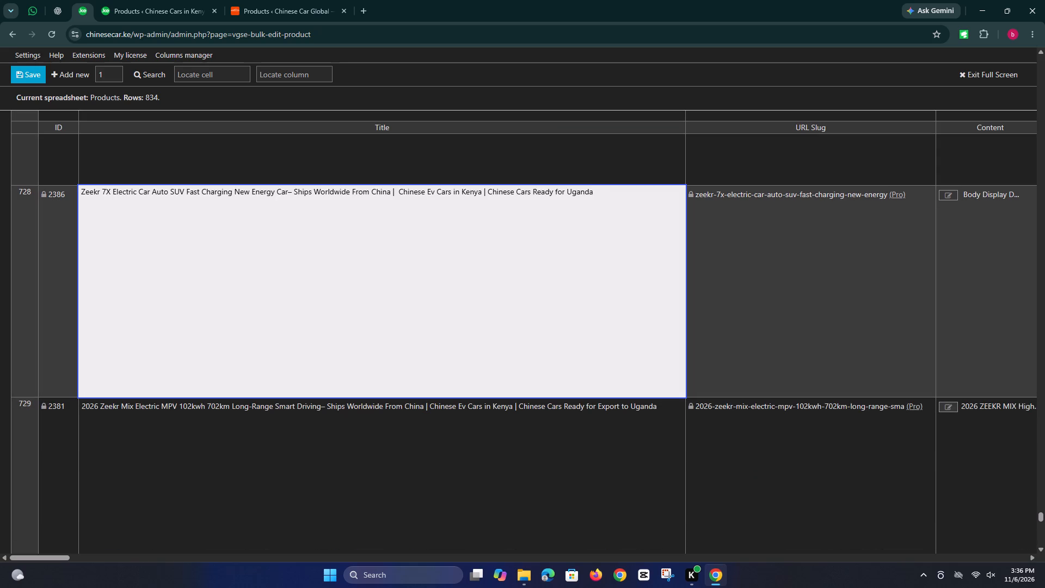
{"action": "left_click_drag", "start_coordinate": [600, 195], "coordinate": [567, 195]}
{"action": "key", "text": "ctrl+v"}
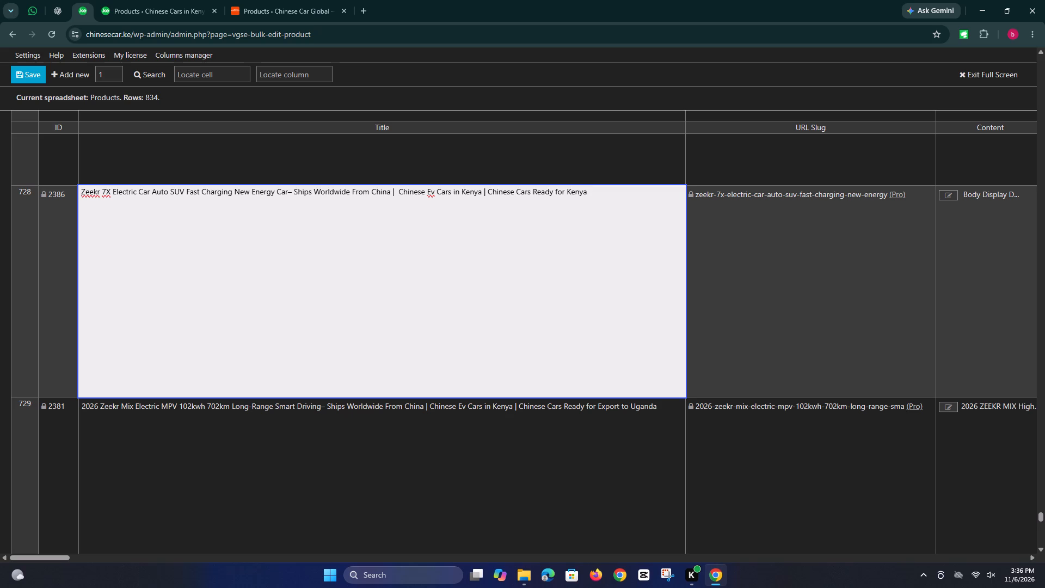
Change the country at the end of the Zeekr Mix and Aito M5 EV titles (rows 729 and 730) to Kenya.
{"action": "scroll", "coordinate": [564, 196], "scroll_direction": "down", "scroll_amount": 5}
{"action": "triple_click", "coordinate": [554, 200]}
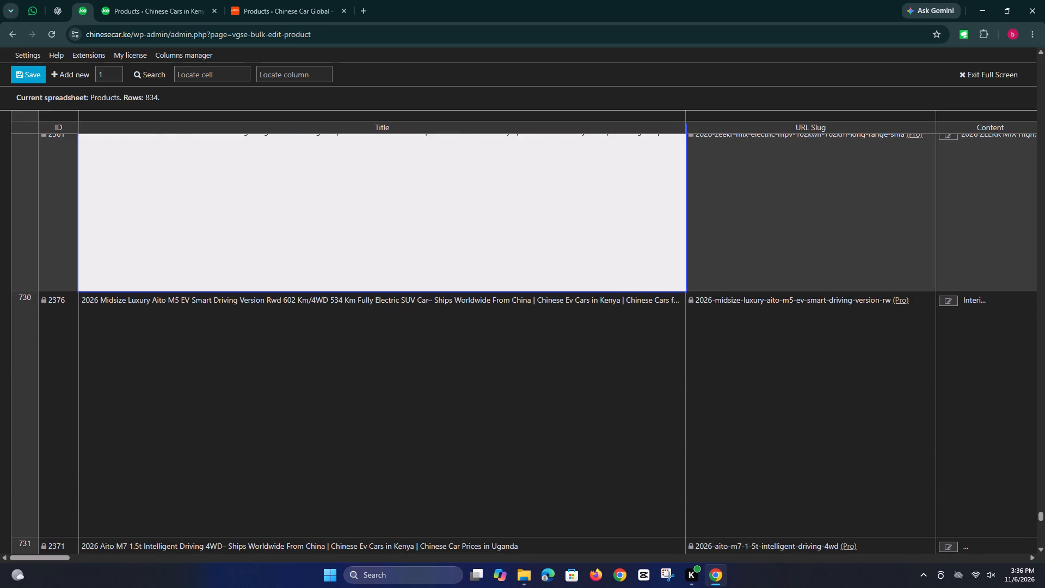
{"action": "scroll", "coordinate": [644, 177], "scroll_direction": "up", "scroll_amount": 1}
{"action": "left_click_drag", "start_coordinate": [660, 188], "coordinate": [634, 188]}
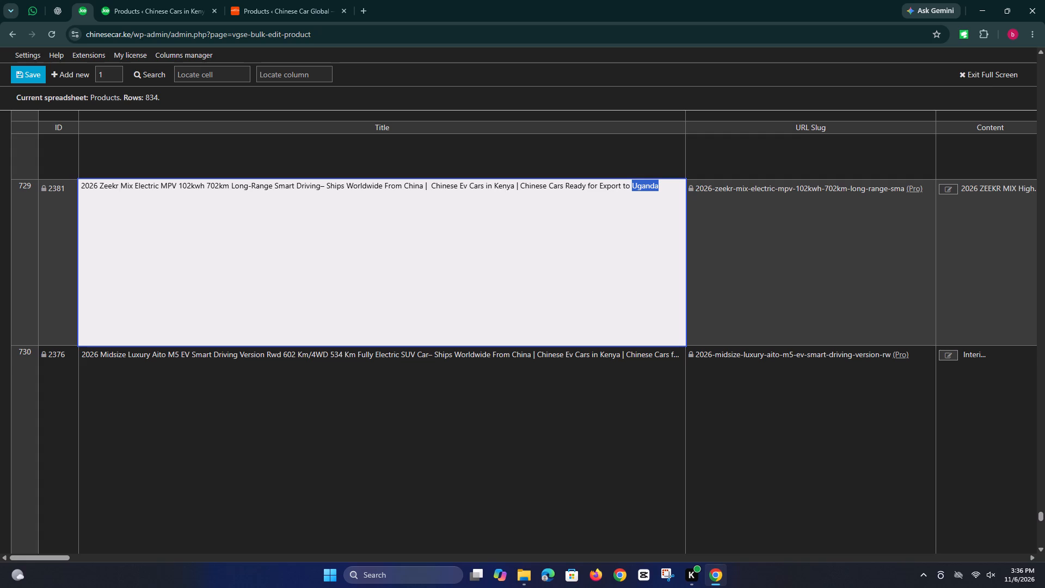
{"action": "key", "text": "ctrl+v"}
{"action": "scroll", "coordinate": [592, 191], "scroll_direction": "down", "scroll_amount": 2}
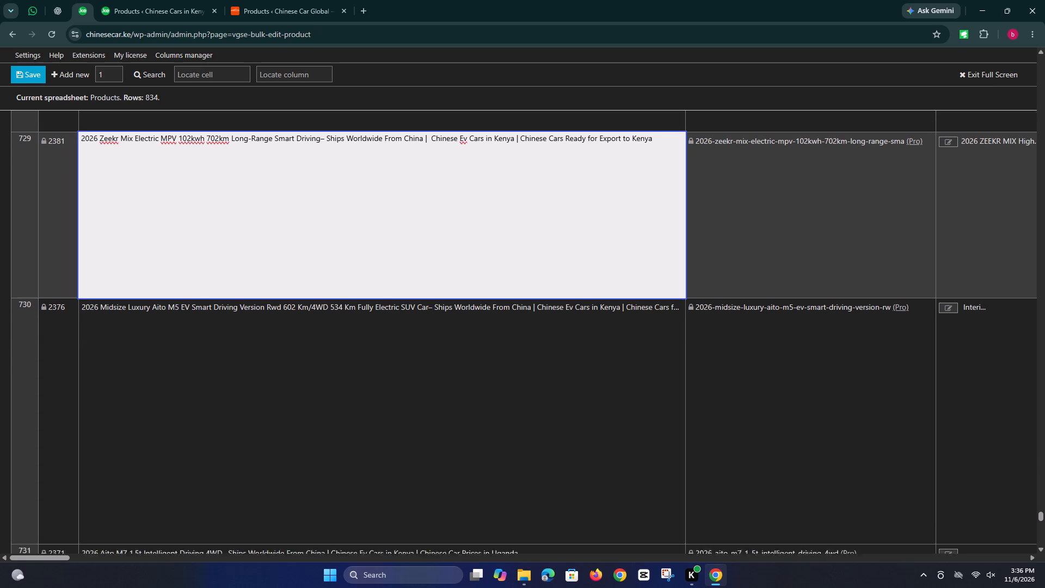
{"action": "scroll", "coordinate": [592, 191], "scroll_direction": "down", "scroll_amount": 2}
{"action": "triple_click", "coordinate": [580, 199]}
{"action": "scroll", "coordinate": [600, 197], "scroll_direction": "up", "scroll_amount": 2}
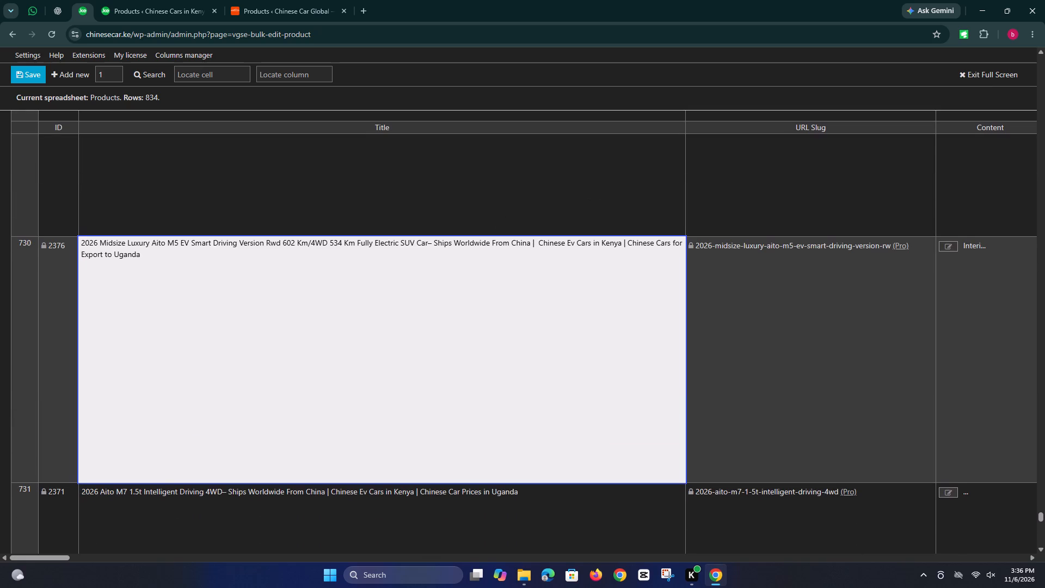
{"action": "left_click_drag", "start_coordinate": [153, 255], "coordinate": [114, 261]}
{"action": "key", "text": "ctrl+v"}
Change the country at the end of the Aito M7 1.5t and Aito M9 Reev Ultra titles (rows 731 and 732) to Kenya.
{"action": "scroll", "coordinate": [527, 308], "scroll_direction": "down", "scroll_amount": 4}
{"action": "triple_click", "coordinate": [527, 308]}
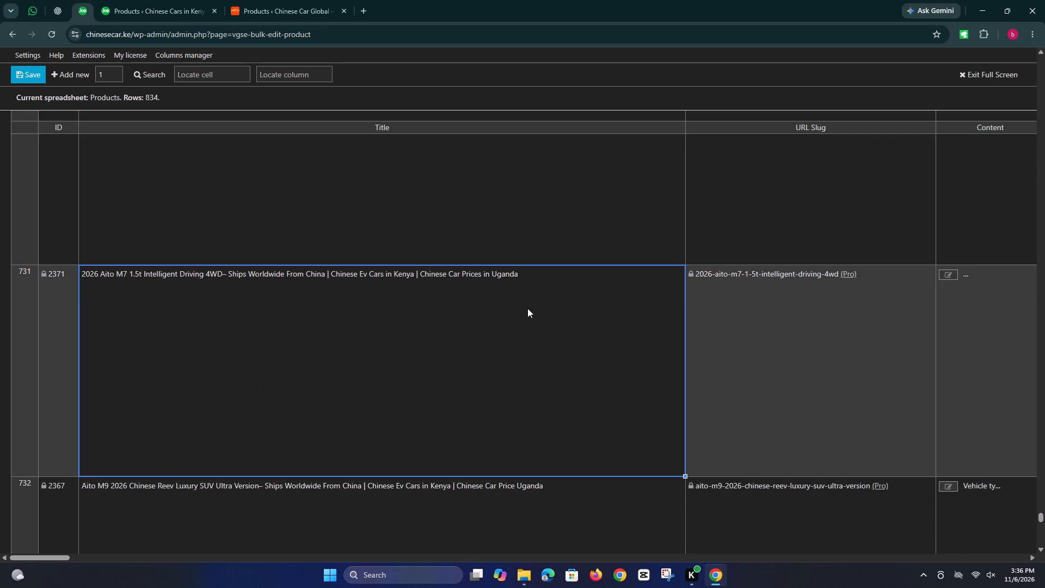
{"action": "left_click_drag", "start_coordinate": [527, 278], "coordinate": [494, 279]}
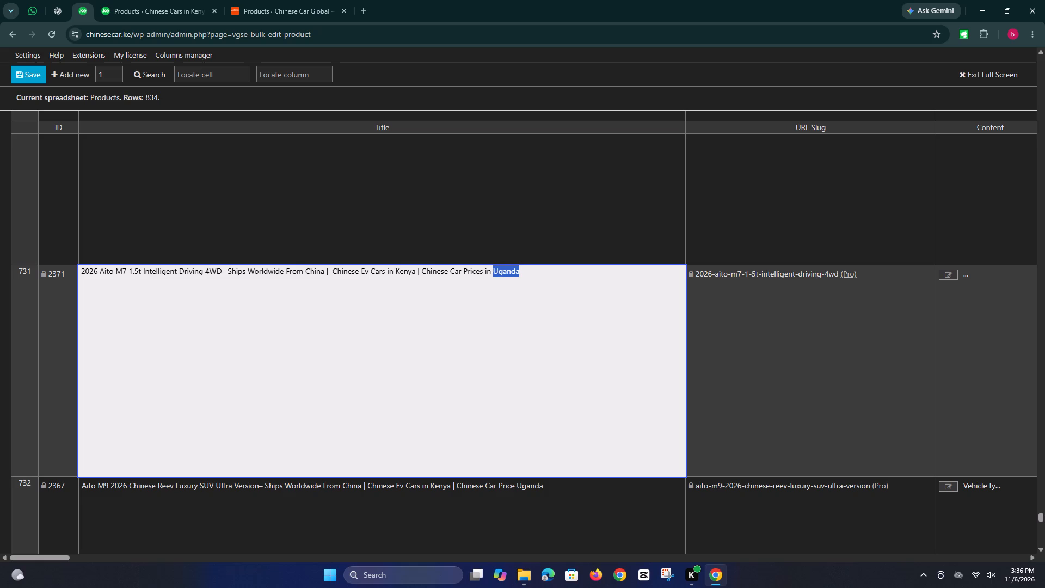
{"action": "key", "text": "ctrl+v"}
{"action": "scroll", "coordinate": [498, 279], "scroll_direction": "down", "scroll_amount": 5}
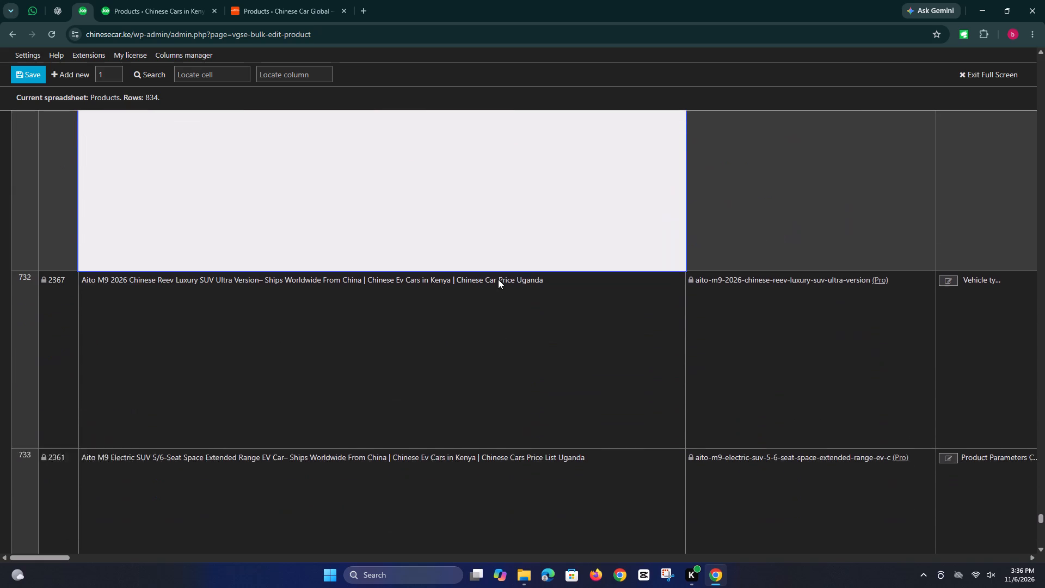
{"action": "triple_click", "coordinate": [498, 279]}
{"action": "left_click_drag", "start_coordinate": [552, 213], "coordinate": [522, 216]}
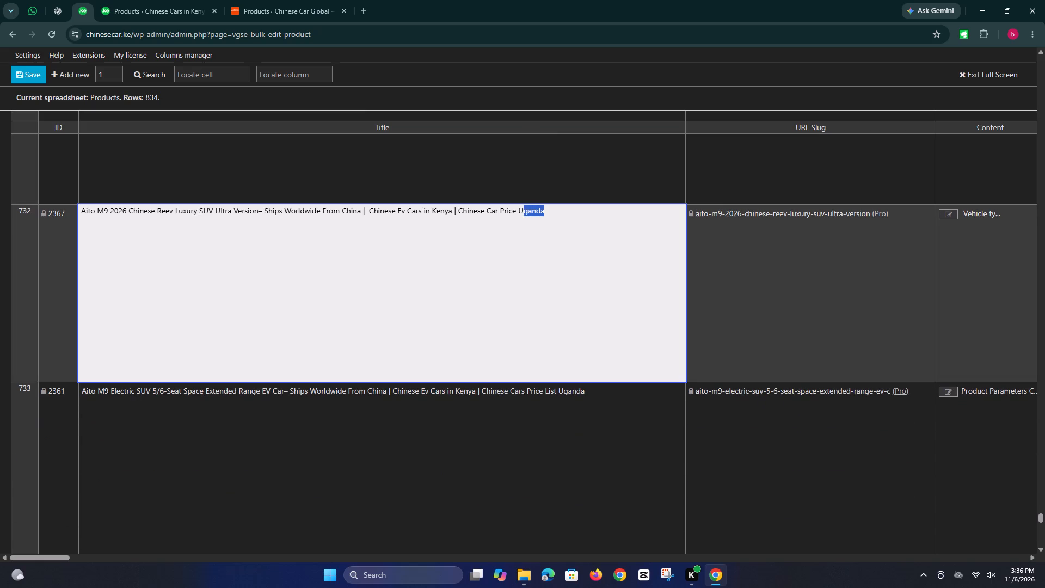
{"action": "left_click_drag", "start_coordinate": [522, 216], "coordinate": [519, 218]}
{"action": "key", "text": "ctrl+v"}
Change the country at the end of the Aito M9 Electric SUV and Aito M5 Range-Extended titles (rows 733 and 734) to Kenya.
{"action": "scroll", "coordinate": [557, 285], "scroll_direction": "down", "scroll_amount": 3}
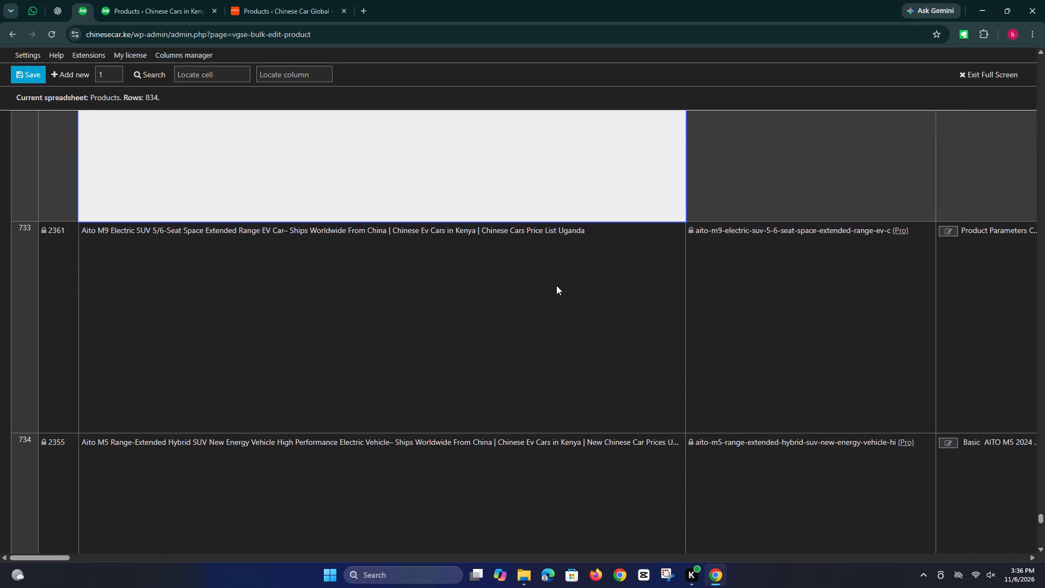
{"action": "triple_click", "coordinate": [546, 286]}
{"action": "left_click_drag", "start_coordinate": [589, 228], "coordinate": [561, 231]}
{"action": "key", "text": "ctrl+v"}
{"action": "scroll", "coordinate": [604, 292], "scroll_direction": "down", "scroll_amount": 4}
{"action": "triple_click", "coordinate": [592, 293]}
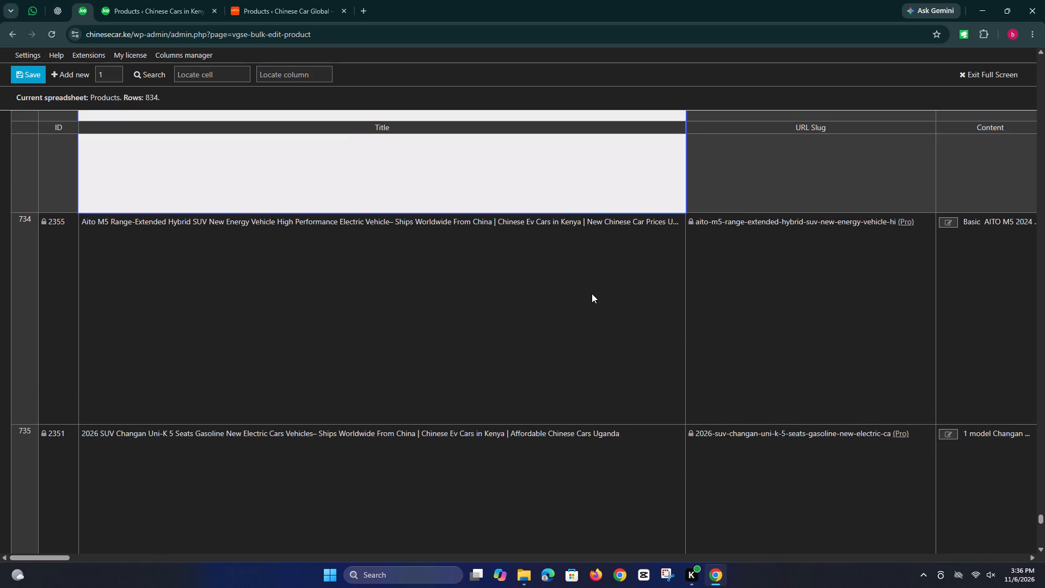
{"action": "left_click_drag", "start_coordinate": [112, 232], "coordinate": [103, 233]}
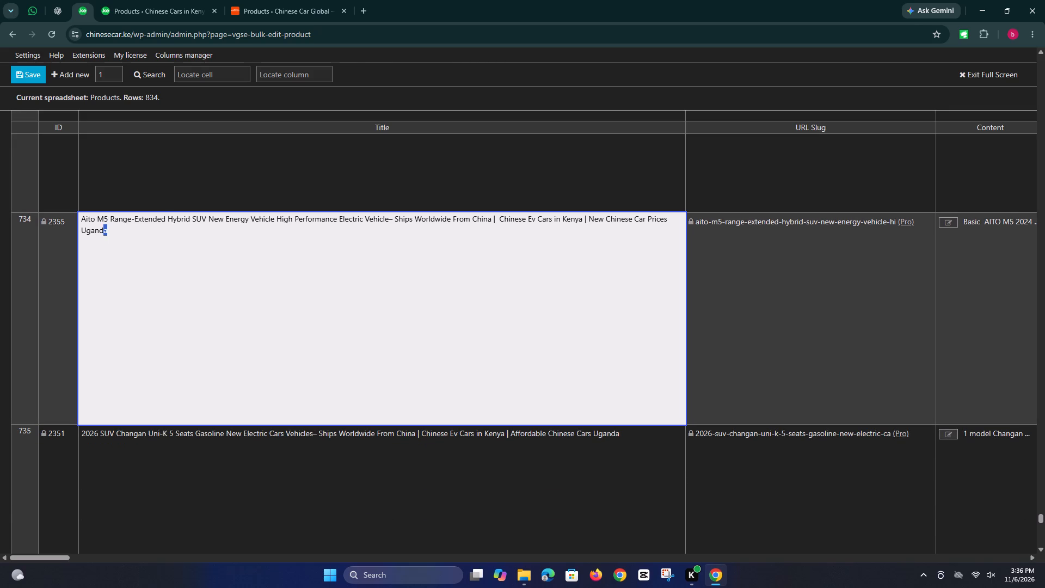
{"action": "left_click_drag", "start_coordinate": [103, 233], "coordinate": [81, 236]}
{"action": "key", "text": "ctrl+v"}
Change the country at the end of the Changan Uni-K and Changan Uni-V titles (rows 735 and 736) to Kenya.
{"action": "scroll", "coordinate": [357, 293], "scroll_direction": "down", "scroll_amount": 3}
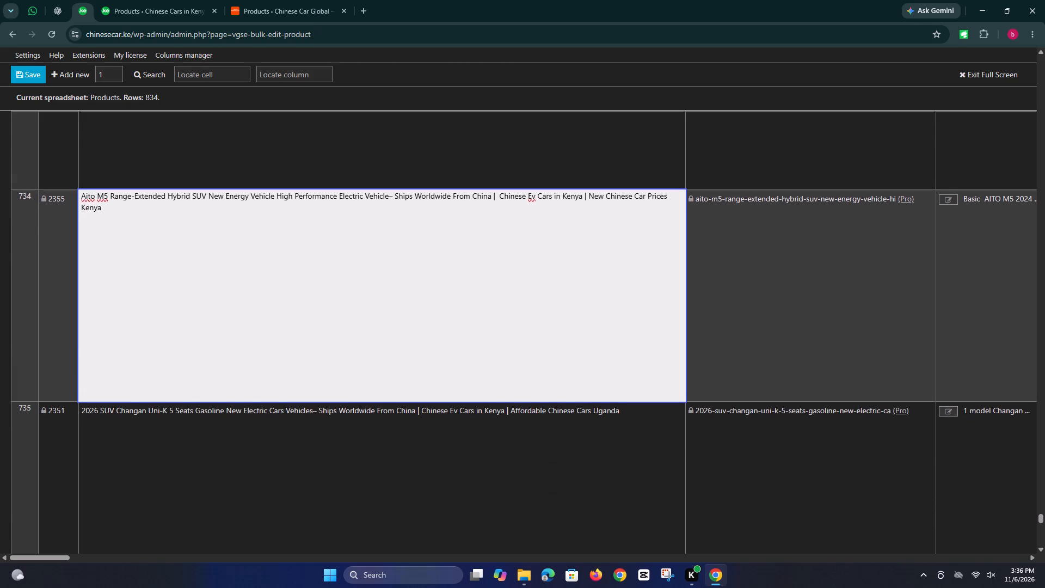
{"action": "triple_click", "coordinate": [631, 299]}
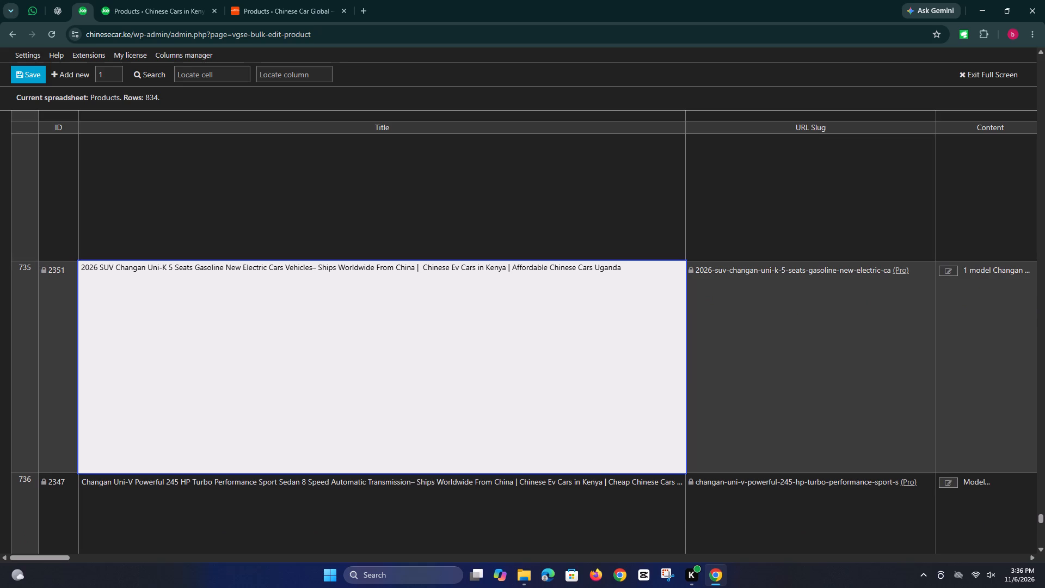
{"action": "left_click_drag", "start_coordinate": [626, 271], "coordinate": [595, 273]}
{"action": "key", "text": "ctrl+v"}
{"action": "scroll", "coordinate": [549, 305], "scroll_direction": "down", "scroll_amount": 5}
{"action": "triple_click", "coordinate": [502, 329]}
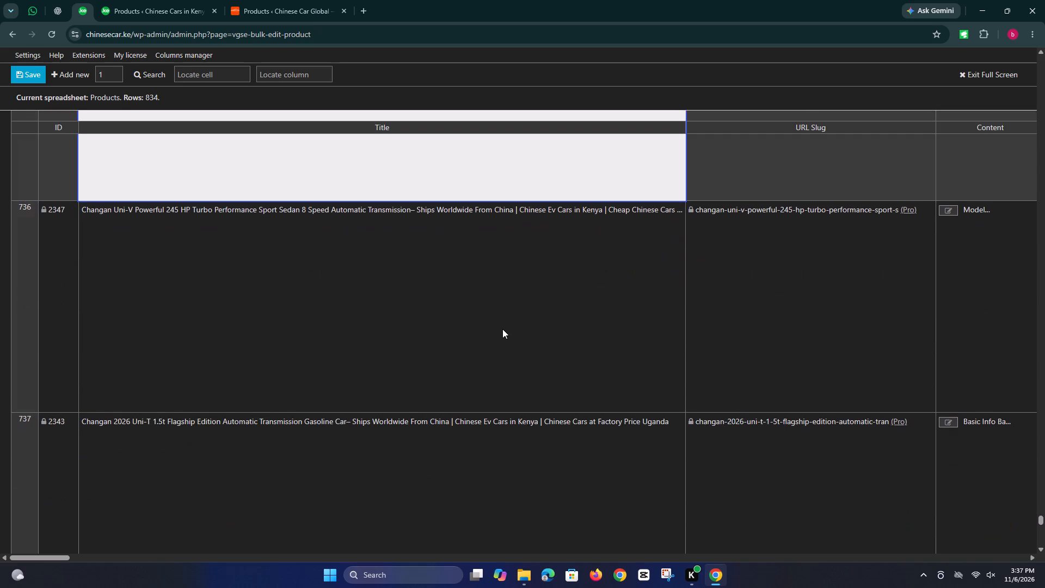
{"action": "left_click", "coordinate": [502, 329]}
{"action": "left_click", "coordinate": [114, 223]}
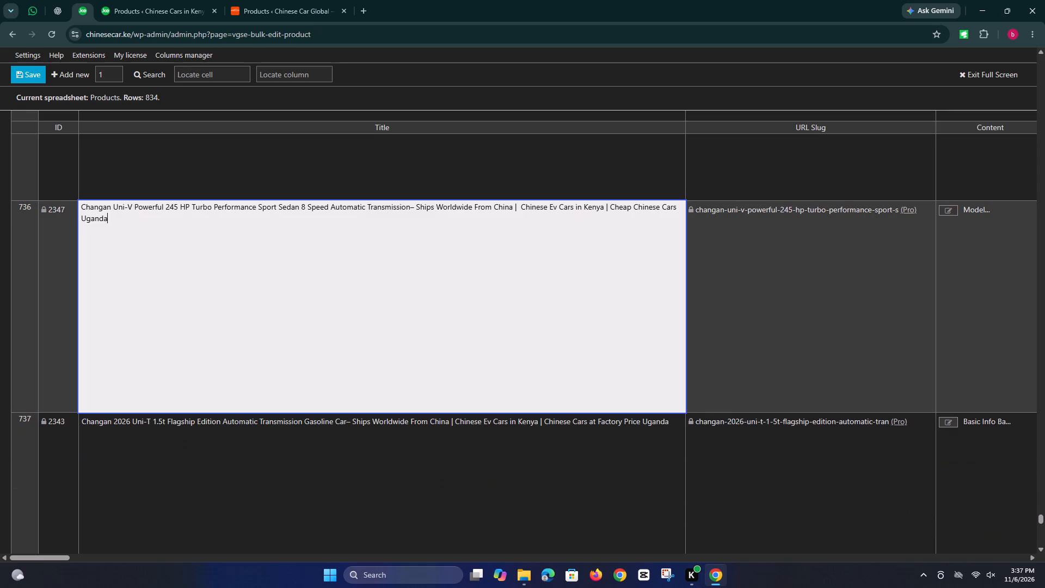
{"action": "left_click_drag", "start_coordinate": [121, 223], "coordinate": [81, 222]}
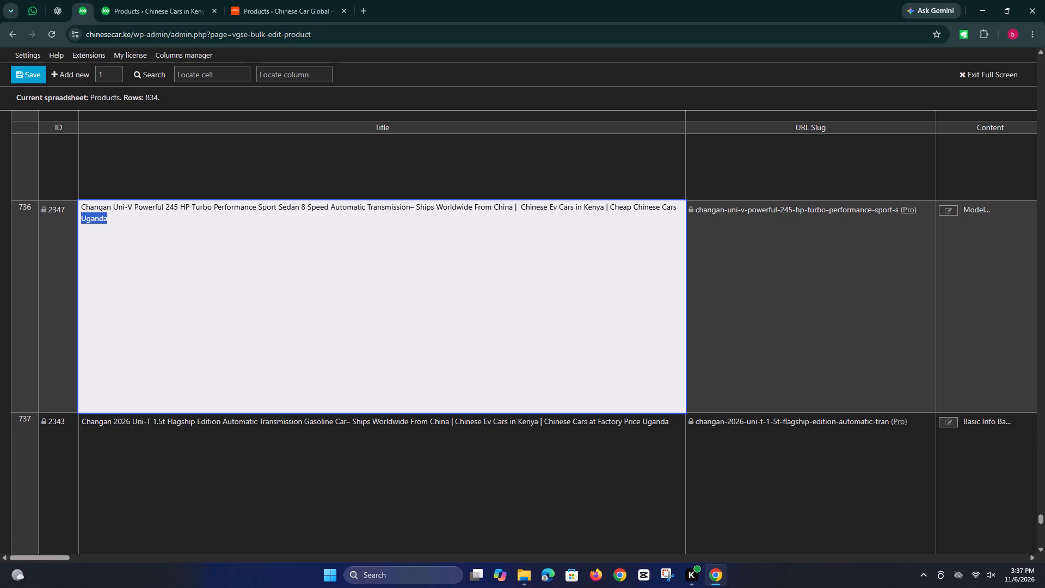
{"action": "key", "text": "ctrl+v"}
Change the country at the end of the Changan Uni-T and Changan CS75 Plus titles (rows 737 and 738) to Kenya.
{"action": "scroll", "coordinate": [482, 287], "scroll_direction": "down", "scroll_amount": 4}
{"action": "triple_click", "coordinate": [462, 287]}
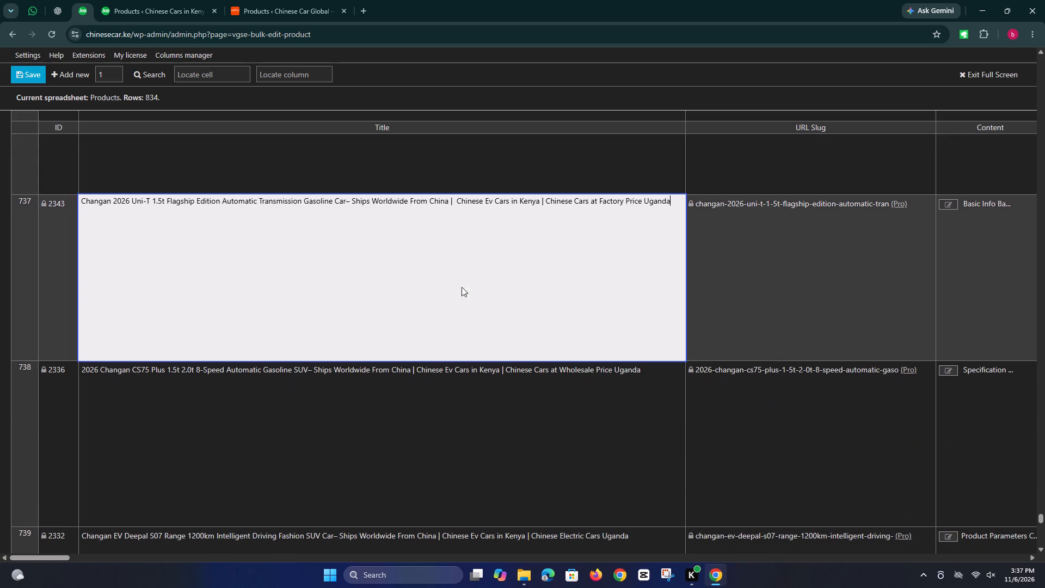
{"action": "left_click_drag", "start_coordinate": [672, 206], "coordinate": [650, 204]}
{"action": "left_click_drag", "start_coordinate": [650, 204], "coordinate": [646, 205]}
{"action": "key", "text": "ctrl+v"}
{"action": "scroll", "coordinate": [583, 245], "scroll_direction": "down", "scroll_amount": 3}
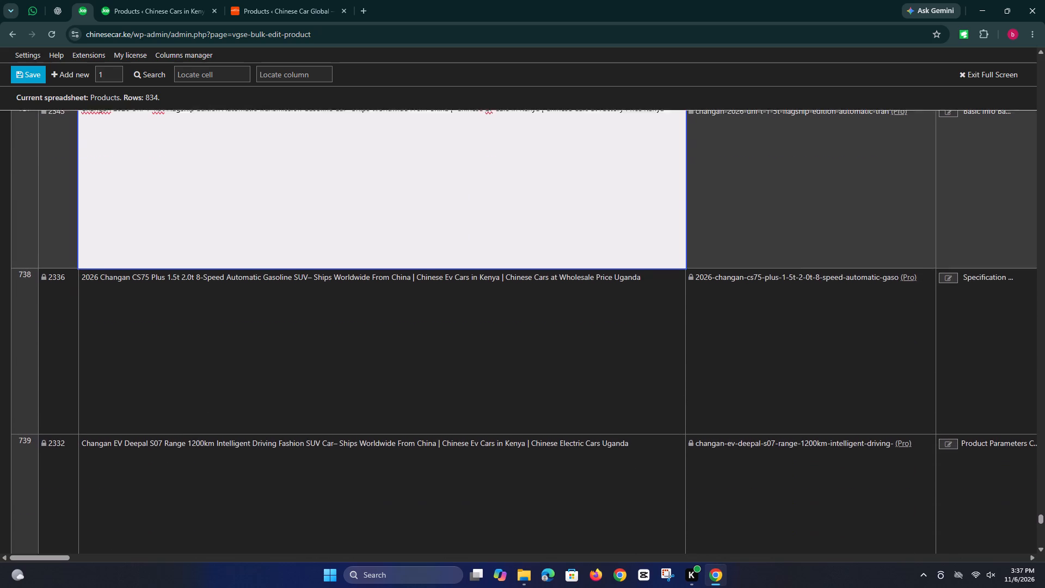
{"action": "triple_click", "coordinate": [580, 245]}
{"action": "left_click_drag", "start_coordinate": [646, 209], "coordinate": [621, 210]}
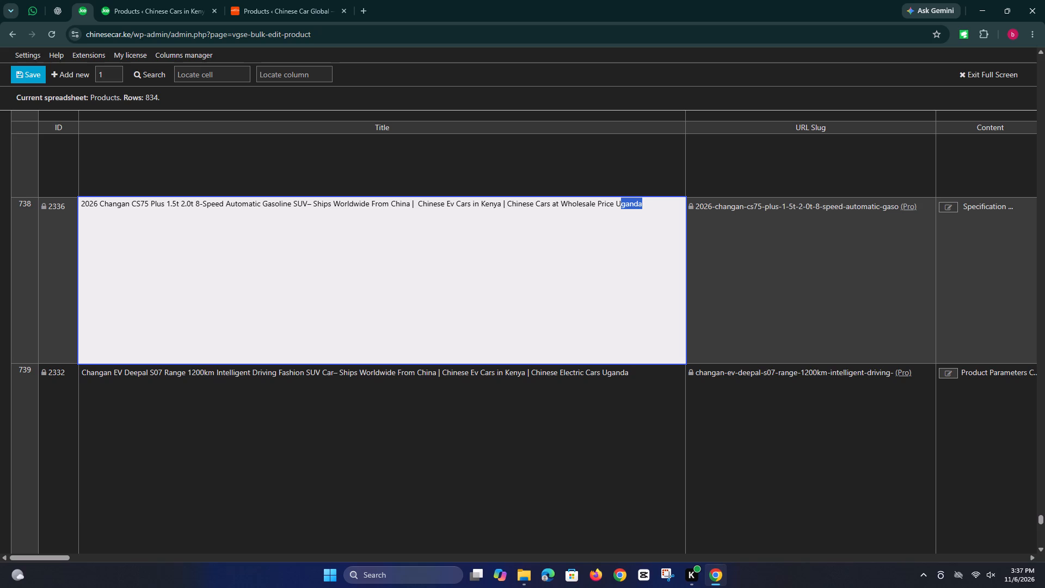
{"action": "left_click_drag", "start_coordinate": [621, 210], "coordinate": [618, 211]}
{"action": "key", "text": "ctrl+v"}
Change the country at the end of the Changan EV Deepal S07 and Deepal S07 Reev titles (rows 739 and 740) to Kenya.
{"action": "scroll", "coordinate": [618, 211], "scroll_direction": "down", "scroll_amount": 4}
{"action": "triple_click", "coordinate": [600, 226]}
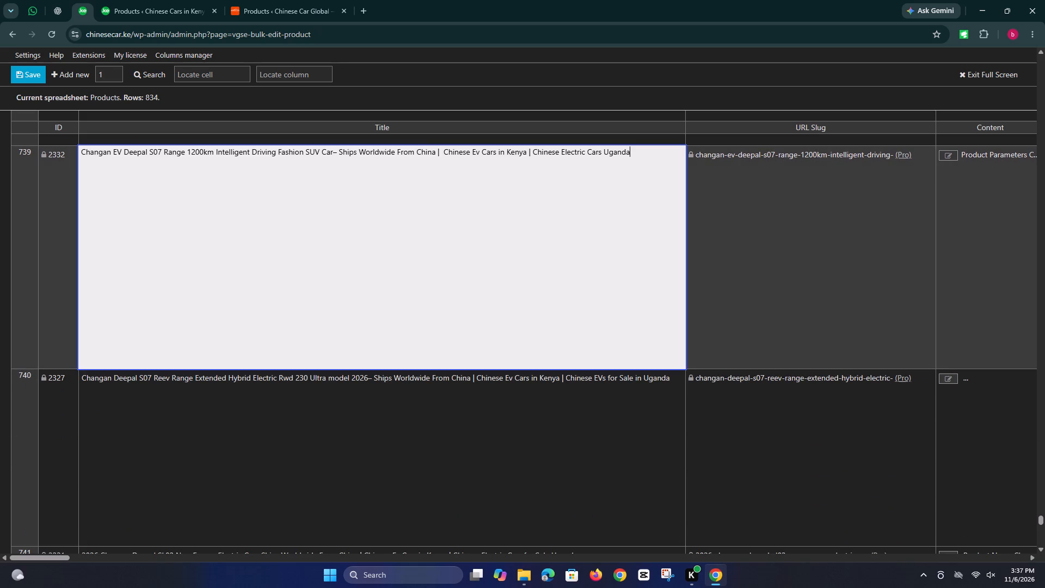
{"action": "left_click_drag", "start_coordinate": [637, 154], "coordinate": [604, 157]}
{"action": "key", "text": "ctrl+v"}
{"action": "scroll", "coordinate": [616, 246], "scroll_direction": "down", "scroll_amount": 3}
{"action": "triple_click", "coordinate": [596, 256]}
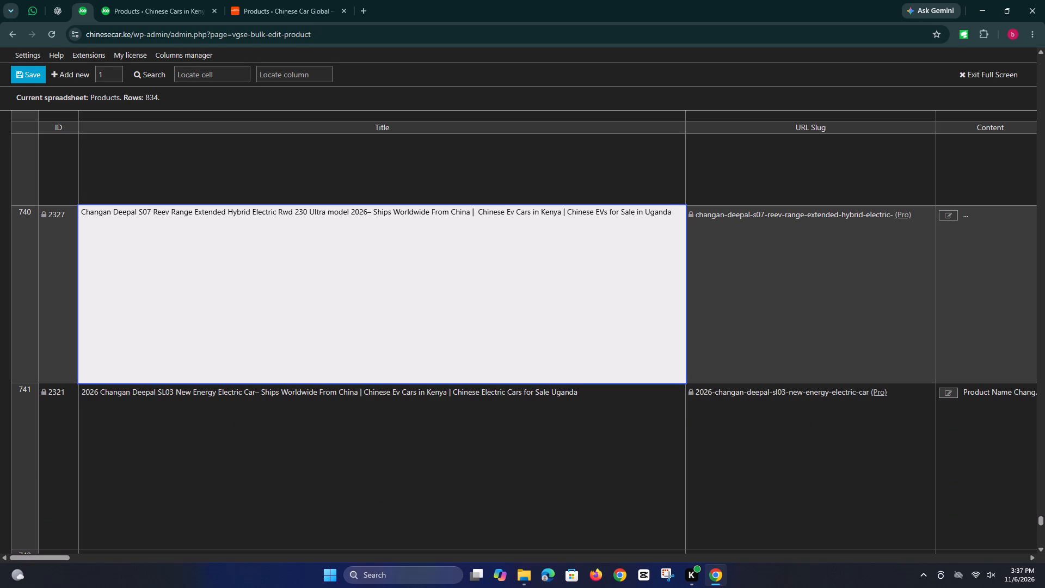
{"action": "left_click_drag", "start_coordinate": [677, 211], "coordinate": [647, 216]}
{"action": "key", "text": "ctrl+v"}
Change the country at the end of the two Deepal SL03 titles (rows 741 and 742) to Kenya.
{"action": "scroll", "coordinate": [604, 283], "scroll_direction": "down", "scroll_amount": 3}
{"action": "triple_click", "coordinate": [554, 262]}
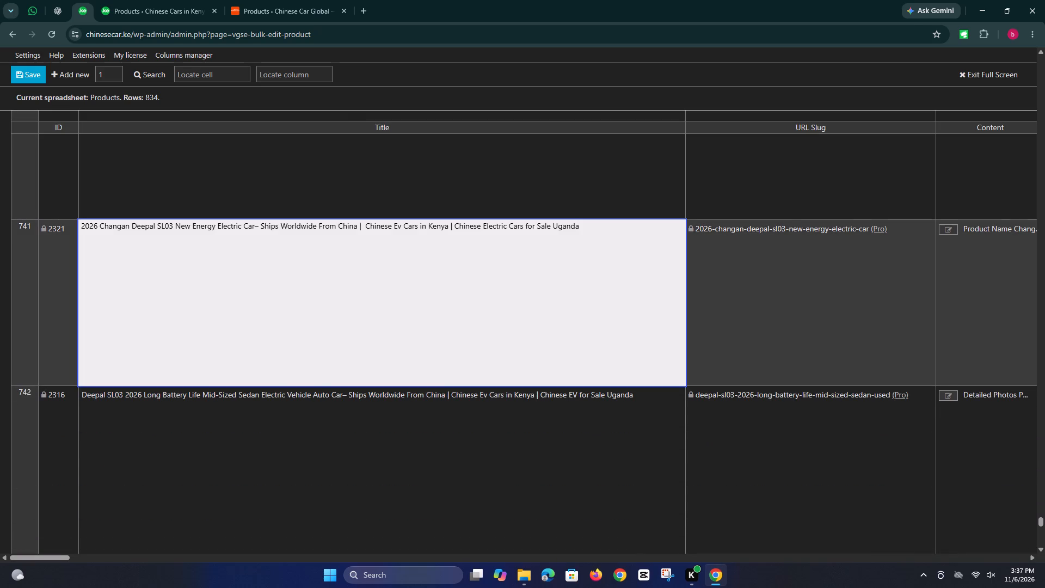
{"action": "left_click_drag", "start_coordinate": [582, 226], "coordinate": [554, 229]}
{"action": "key", "text": "ctrl+v"}
{"action": "scroll", "coordinate": [602, 258], "scroll_direction": "down", "scroll_amount": 3}
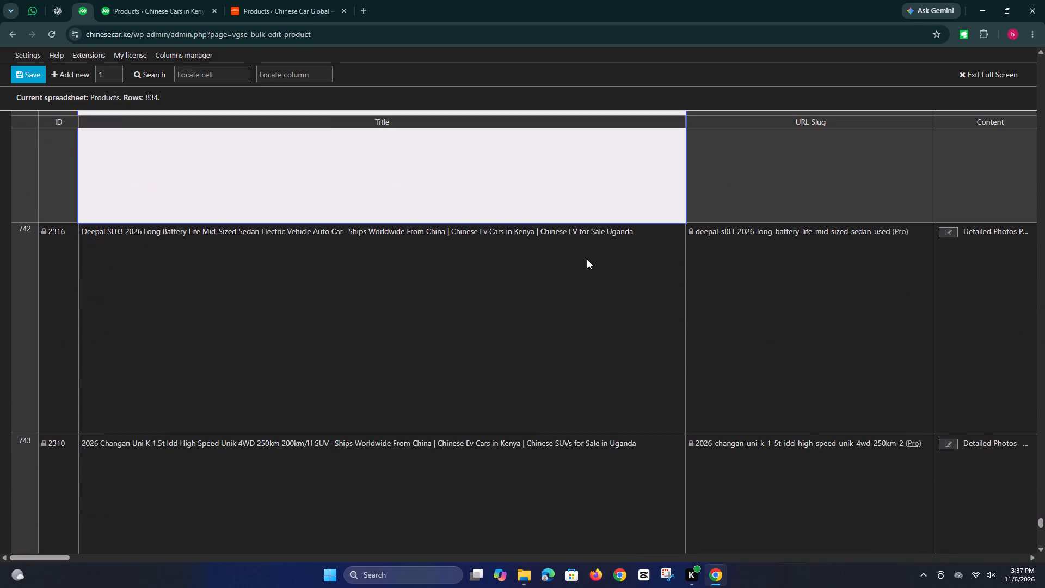
{"action": "triple_click", "coordinate": [587, 259]}
{"action": "left_click_drag", "start_coordinate": [642, 234], "coordinate": [613, 235]}
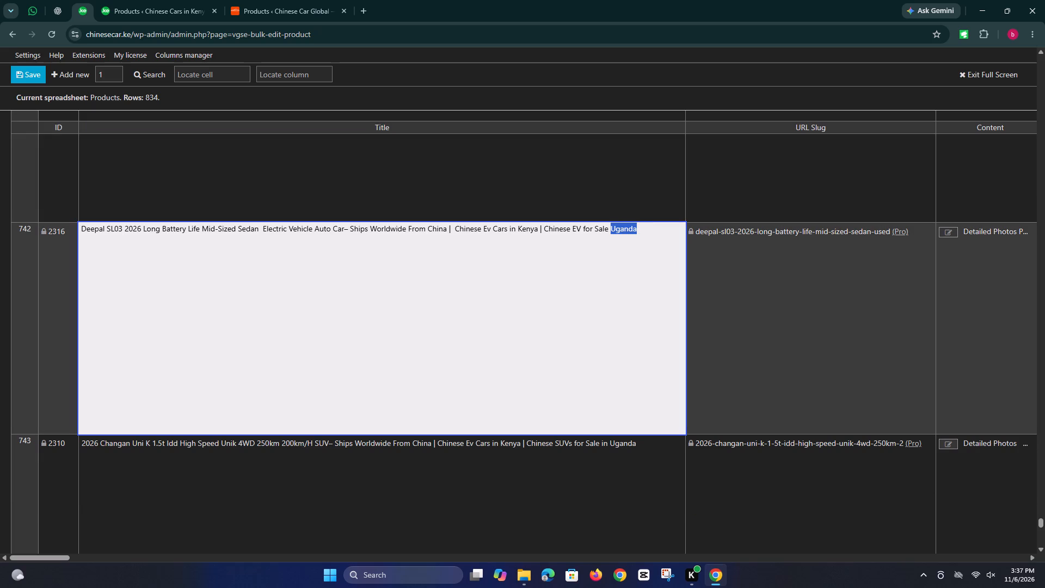
{"action": "key", "text": "ctrl+v"}
Change the country at the end of the Changan Uni K 1.5t Idd and Changan Eado EV titles (rows 743 and 744) to Kenya.
{"action": "scroll", "coordinate": [614, 266], "scroll_direction": "down", "scroll_amount": 3}
{"action": "triple_click", "coordinate": [576, 299]}
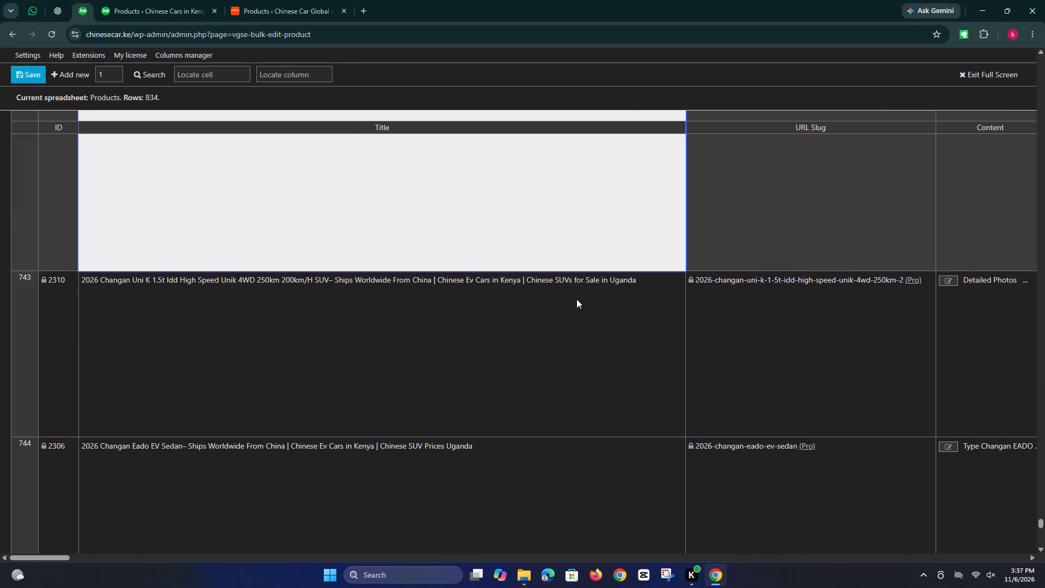
{"action": "left_click_drag", "start_coordinate": [640, 283], "coordinate": [611, 286]}
{"action": "key", "text": "ctrl+v"}
{"action": "scroll", "coordinate": [583, 310], "scroll_direction": "down", "scroll_amount": 3}
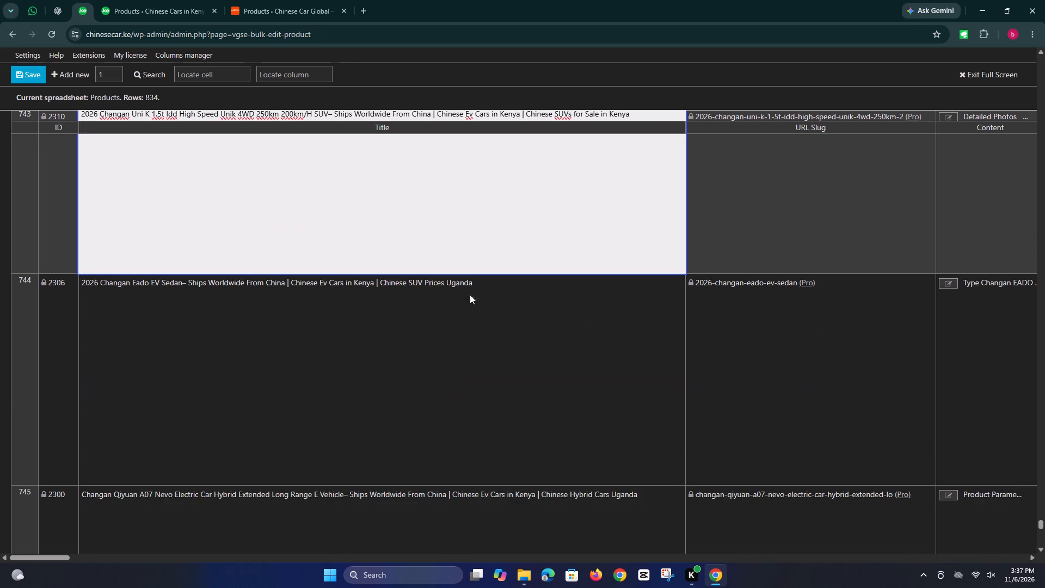
{"action": "scroll", "coordinate": [463, 303], "scroll_direction": "down", "scroll_amount": 2}
{"action": "triple_click", "coordinate": [433, 245]}
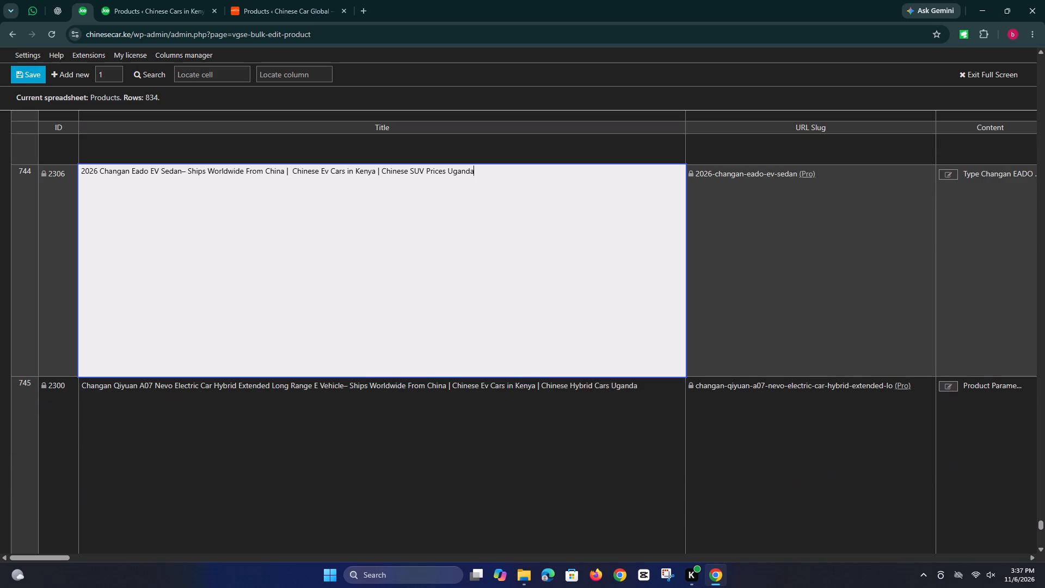
{"action": "left_click_drag", "start_coordinate": [479, 174], "coordinate": [448, 175]}
{"action": "key", "text": "ctrl+v"}
Change the country at the end of the Changan Qiyuan A07 and Changan Uni-Z titles (rows 745 and 746) to Kenya.
{"action": "scroll", "coordinate": [569, 256], "scroll_direction": "down", "scroll_amount": 3}
{"action": "triple_click", "coordinate": [556, 259]}
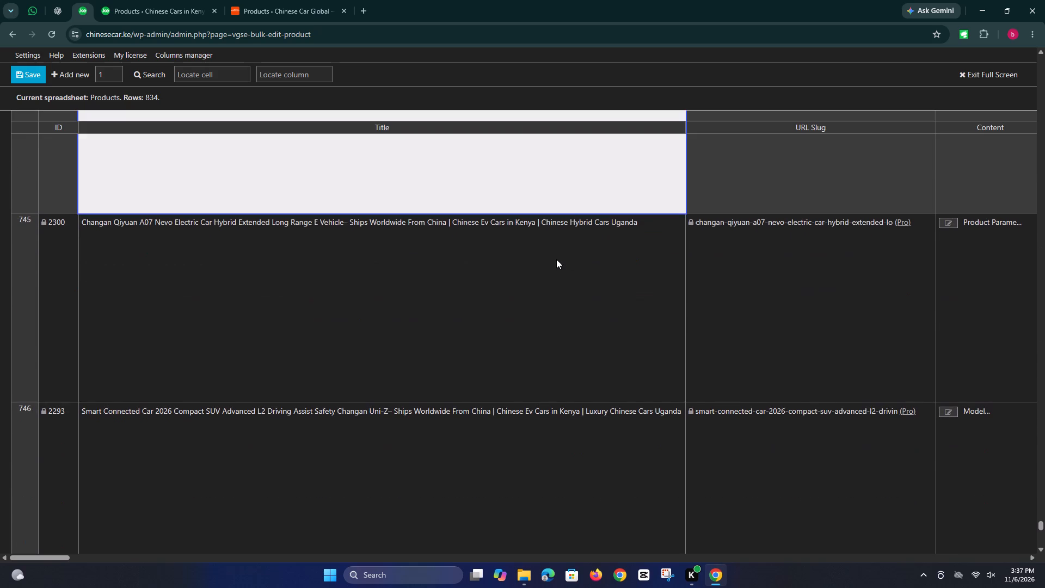
{"action": "left_click_drag", "start_coordinate": [646, 222], "coordinate": [612, 225]}
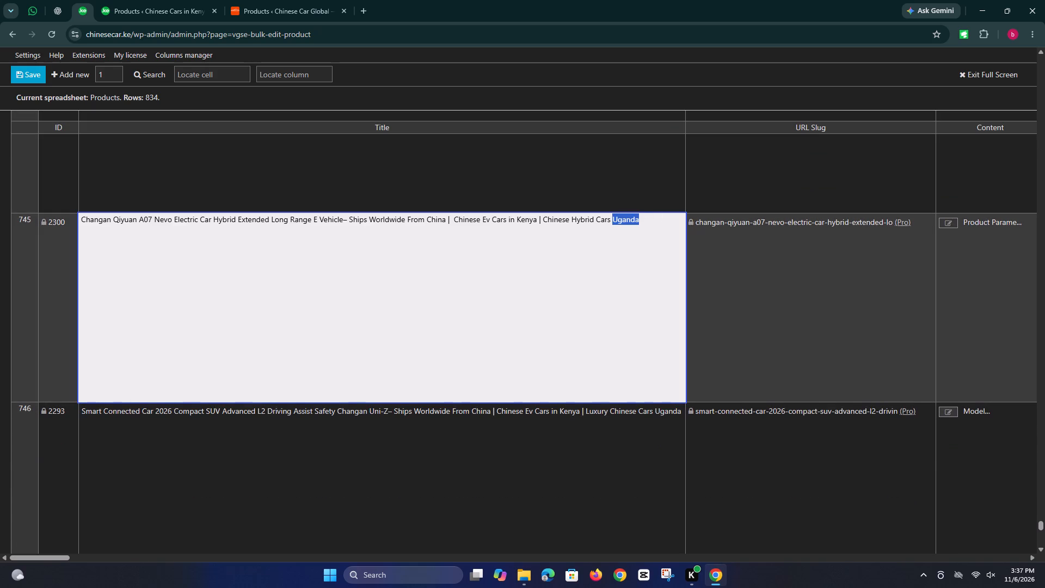
{"action": "key", "text": "ctrl+v"}
{"action": "scroll", "coordinate": [626, 276], "scroll_direction": "down", "scroll_amount": 3}
{"action": "triple_click", "coordinate": [601, 277]}
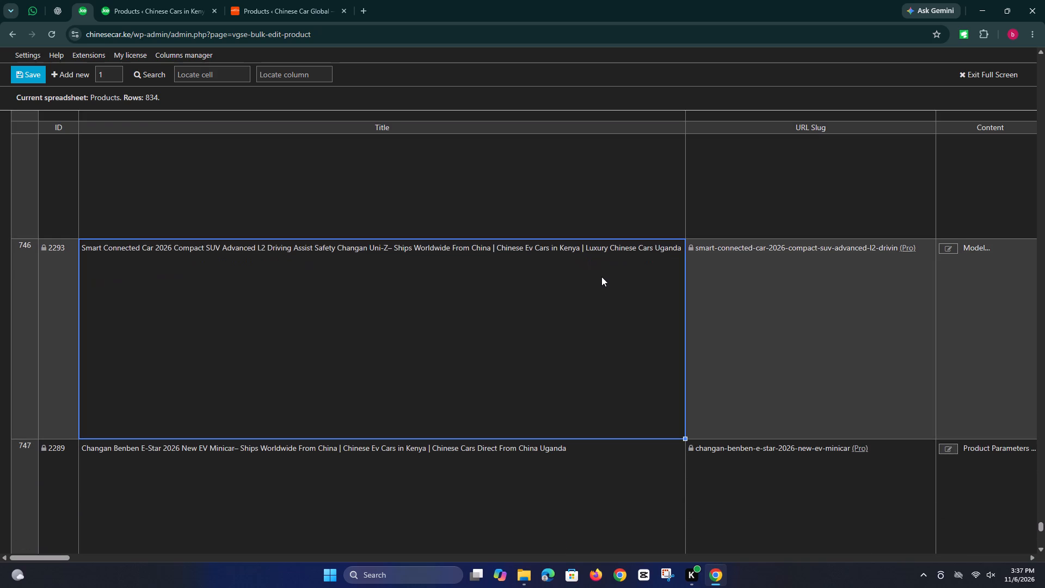
{"action": "left_click_drag", "start_coordinate": [684, 245], "coordinate": [662, 248]}
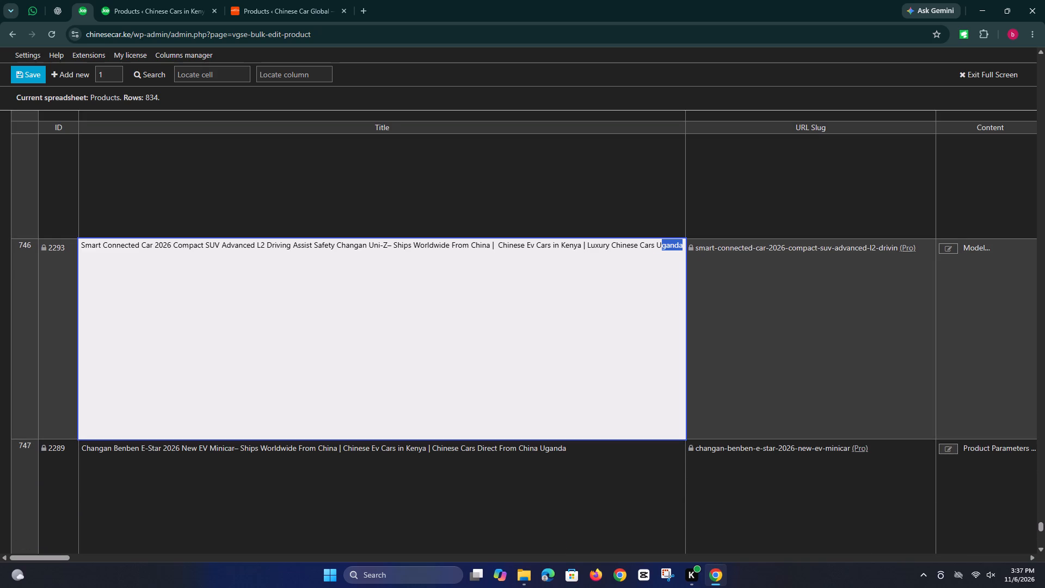
{"action": "left_click_drag", "start_coordinate": [662, 248], "coordinate": [657, 250]}
{"action": "key", "text": "ctrl+v"}
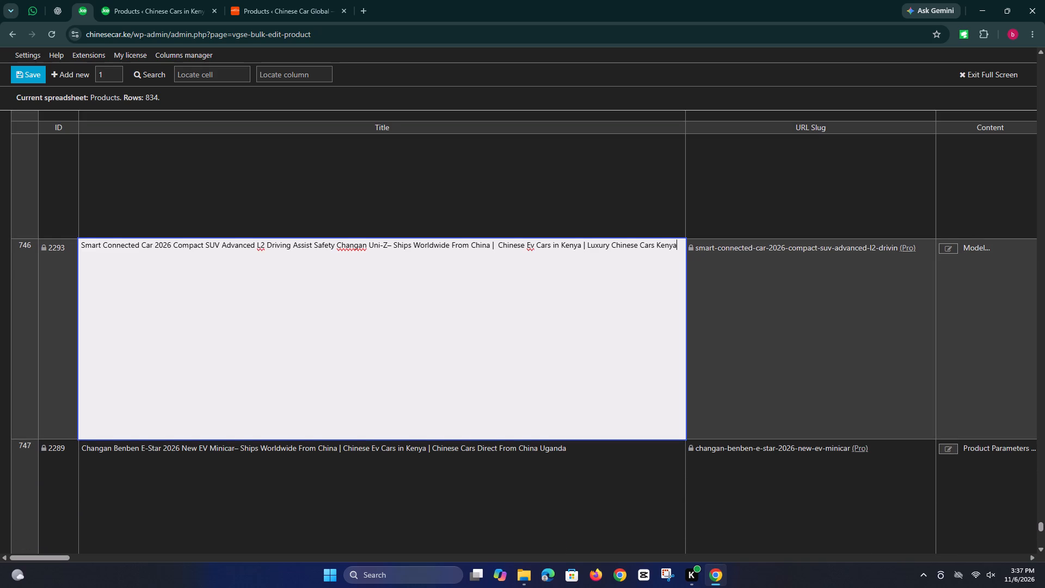
Change the country at the end of the Changan Benben E-Star and Changan F70 Gasoline Pickup titles (rows 747 and 748) to Kenya.
{"action": "scroll", "coordinate": [555, 260], "scroll_direction": "down", "scroll_amount": 4}
{"action": "triple_click", "coordinate": [555, 260]}
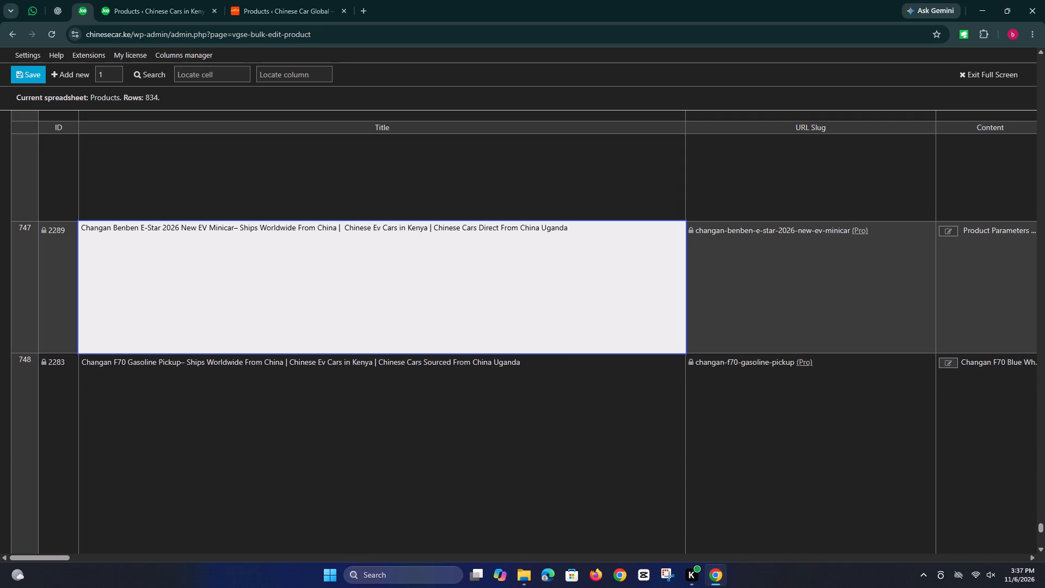
{"action": "left_click_drag", "start_coordinate": [573, 232], "coordinate": [544, 232]}
{"action": "key", "text": "ctrl+v"}
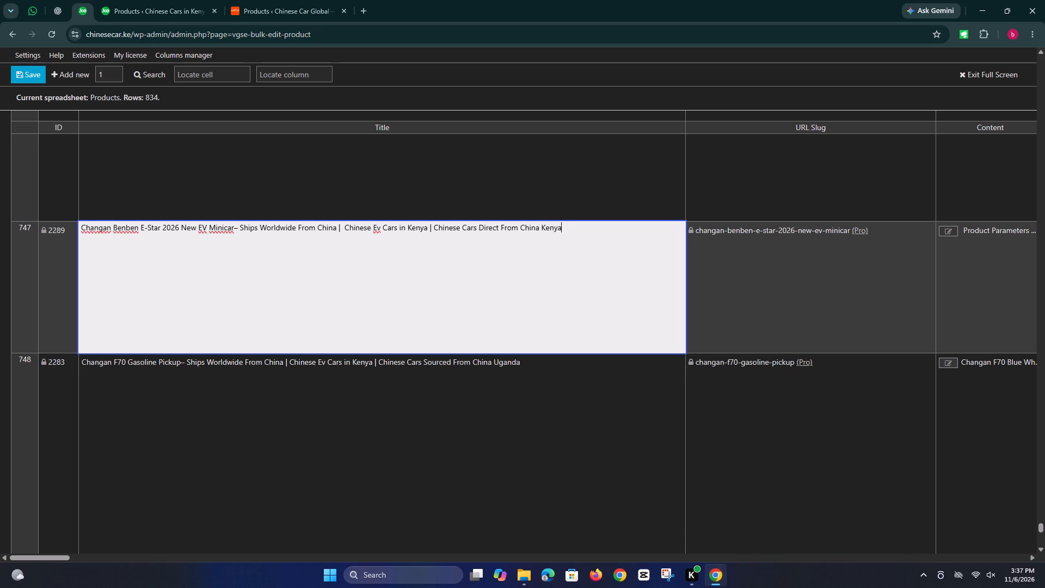
{"action": "scroll", "coordinate": [565, 306], "scroll_direction": "down", "scroll_amount": 3}
{"action": "triple_click", "coordinate": [493, 259]}
{"action": "left_click", "coordinate": [493, 259]}
{"action": "left_click_drag", "start_coordinate": [531, 200], "coordinate": [520, 200]}
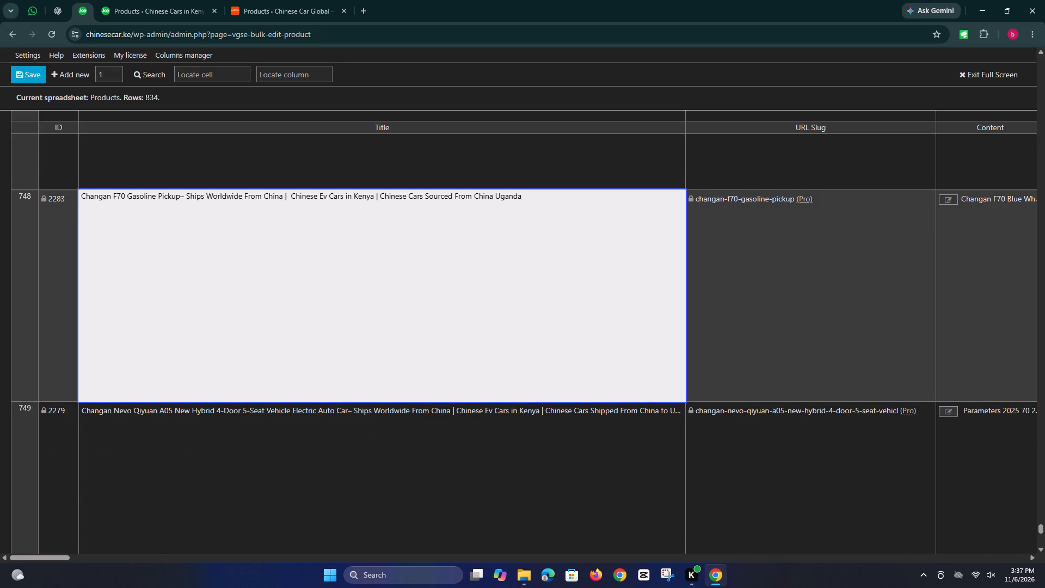
{"action": "left_click_drag", "start_coordinate": [520, 200], "coordinate": [495, 204]}
{"action": "key", "text": "ctrl+v"}
Change the country at the end of the Changan Nevo Qiyuan A05 and Qiyuan Q05 titles (rows 749 and 750) to Kenya.
{"action": "scroll", "coordinate": [508, 265], "scroll_direction": "down", "scroll_amount": 3}
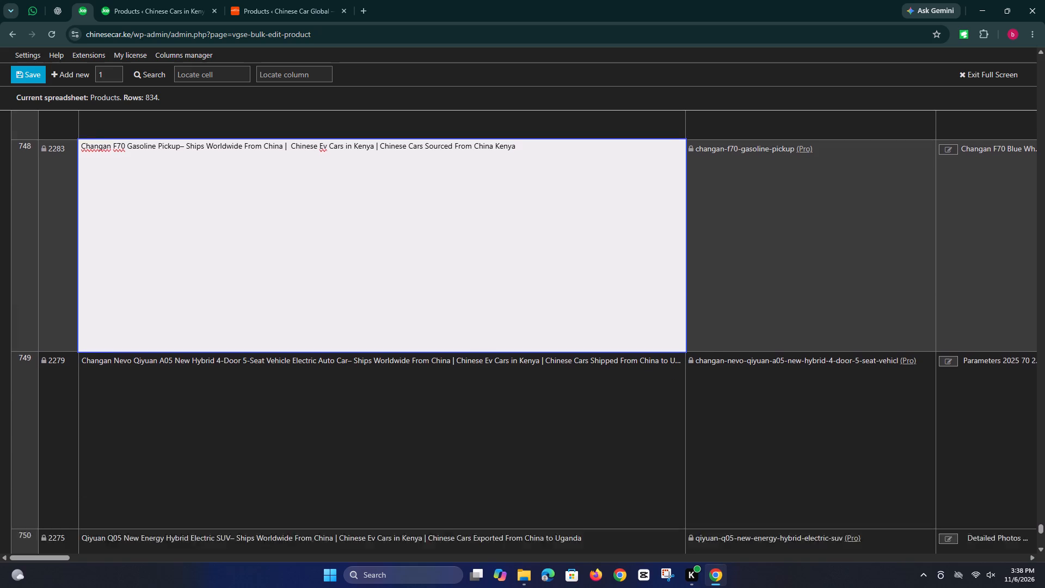
{"action": "triple_click", "coordinate": [553, 291]}
{"action": "left_click", "coordinate": [553, 291]}
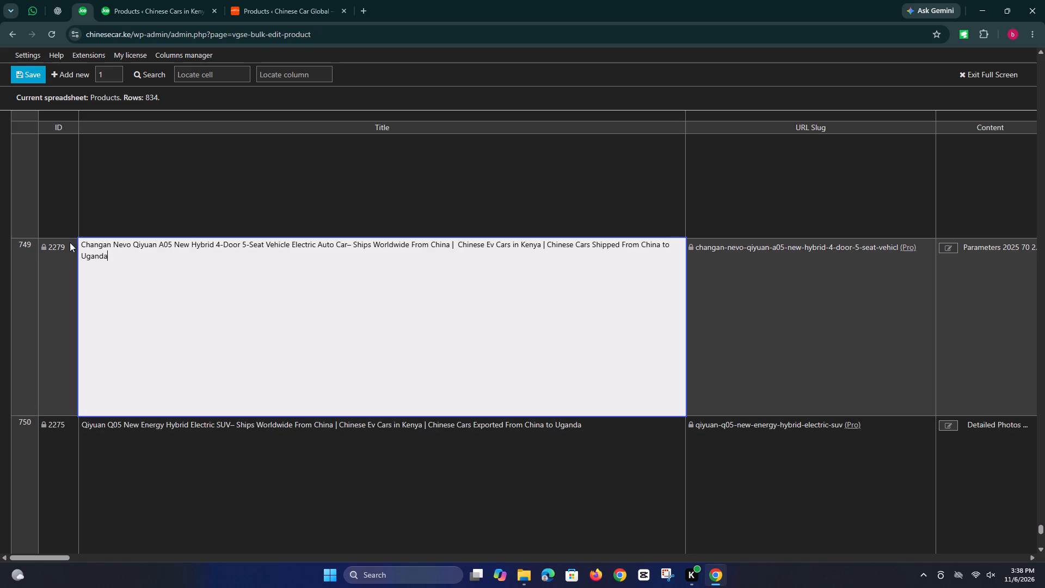
{"action": "left_click", "coordinate": [114, 260]}
{"action": "left_click_drag", "start_coordinate": [118, 260], "coordinate": [81, 260]}
{"action": "key", "text": "ctrl+v"}
{"action": "scroll", "coordinate": [443, 357], "scroll_direction": "down", "scroll_amount": 3}
{"action": "triple_click", "coordinate": [570, 283]}
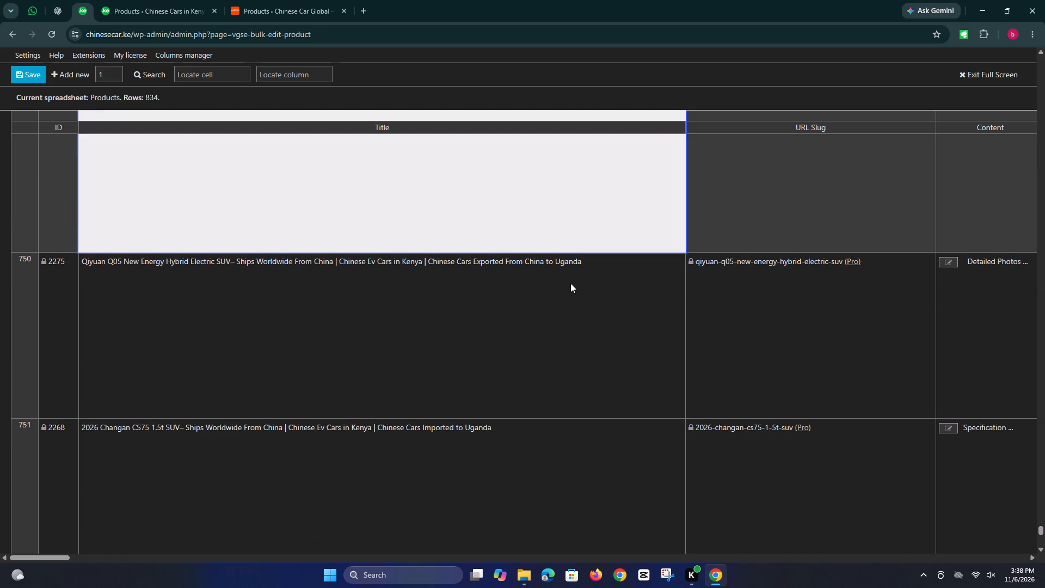
{"action": "left_click", "coordinate": [588, 253]}
{"action": "left_click_drag", "start_coordinate": [589, 262], "coordinate": [558, 262]}
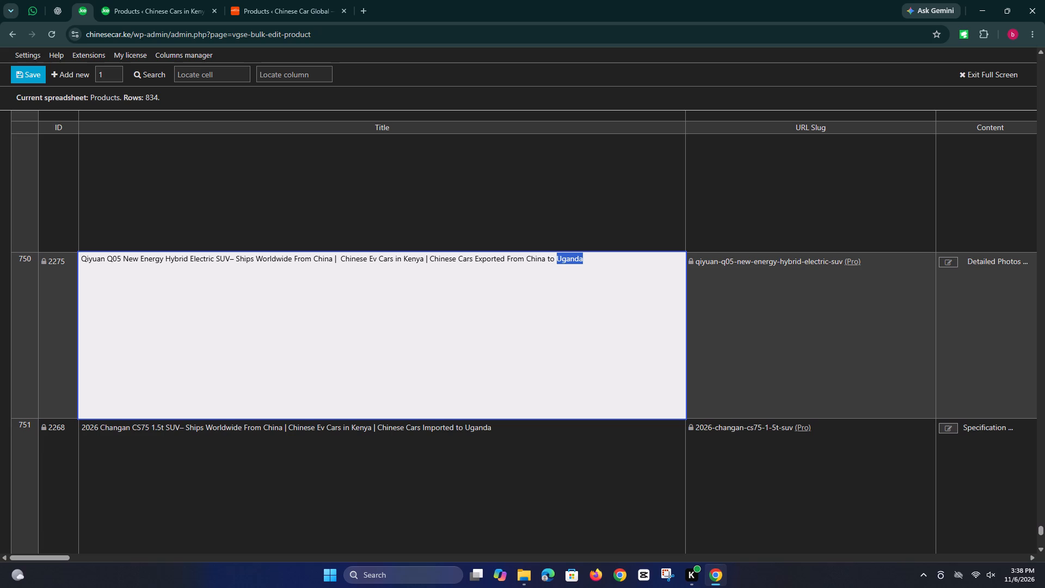
{"action": "left_click_drag", "start_coordinate": [558, 262], "coordinate": [557, 262]}
{"action": "key", "text": "ctrl+v"}
Change the country at the end of the Changan CS75 1.5t and Changan Deepal G318 titles (rows 751 and 752) to Kenya.
{"action": "scroll", "coordinate": [544, 295], "scroll_direction": "down", "scroll_amount": 4}
{"action": "triple_click", "coordinate": [470, 287]}
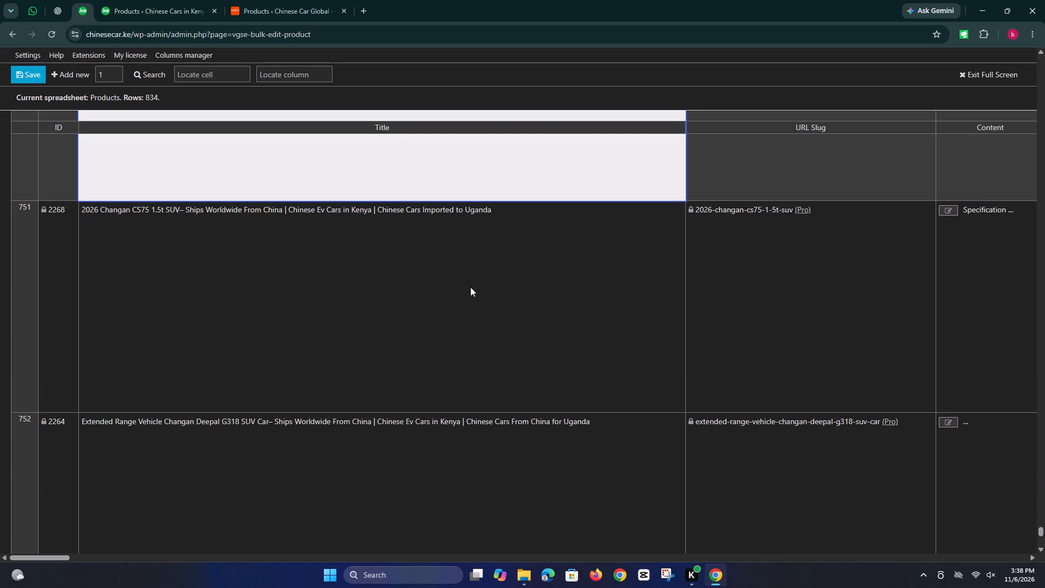
{"action": "left_click_drag", "start_coordinate": [502, 214], "coordinate": [468, 213]}
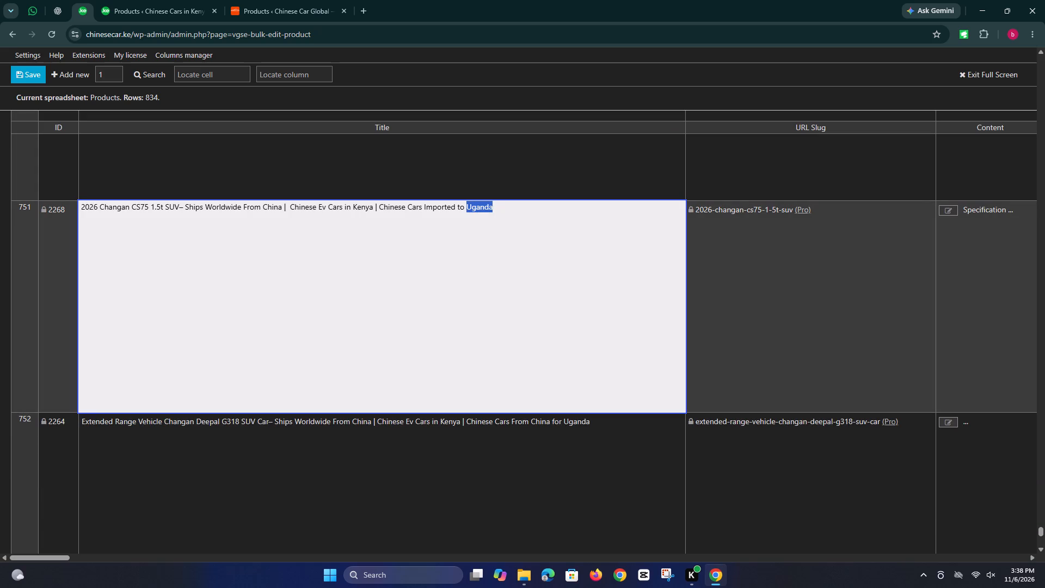
{"action": "key", "text": "ctrl+v"}
{"action": "scroll", "coordinate": [573, 268], "scroll_direction": "down", "scroll_amount": 3}
{"action": "triple_click", "coordinate": [565, 280]}
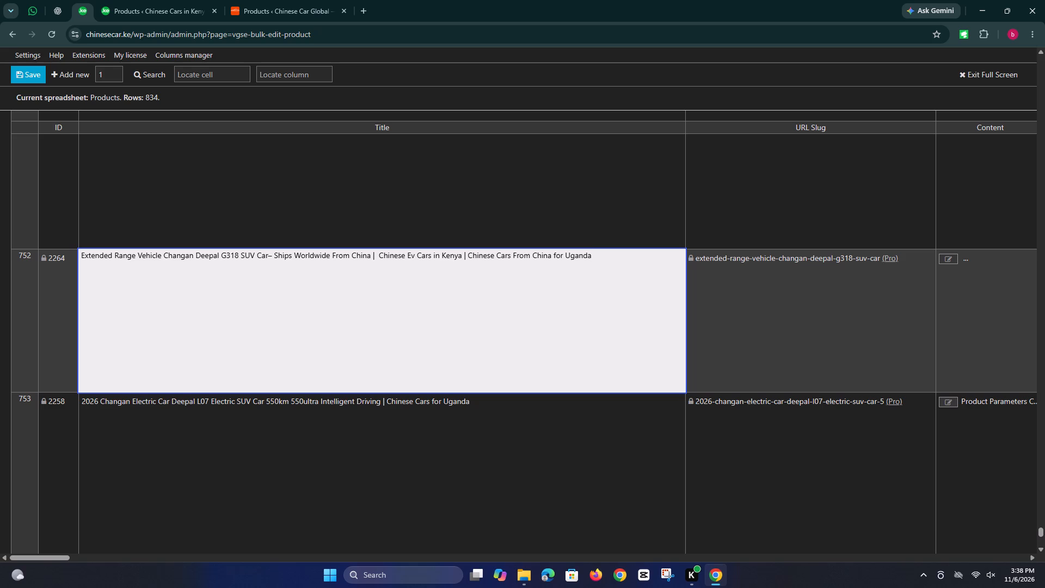
{"action": "left_click_drag", "start_coordinate": [603, 256], "coordinate": [573, 259]}
{"action": "left_click_drag", "start_coordinate": [573, 259], "coordinate": [566, 260]}
{"action": "key", "text": "ctrl+v"}
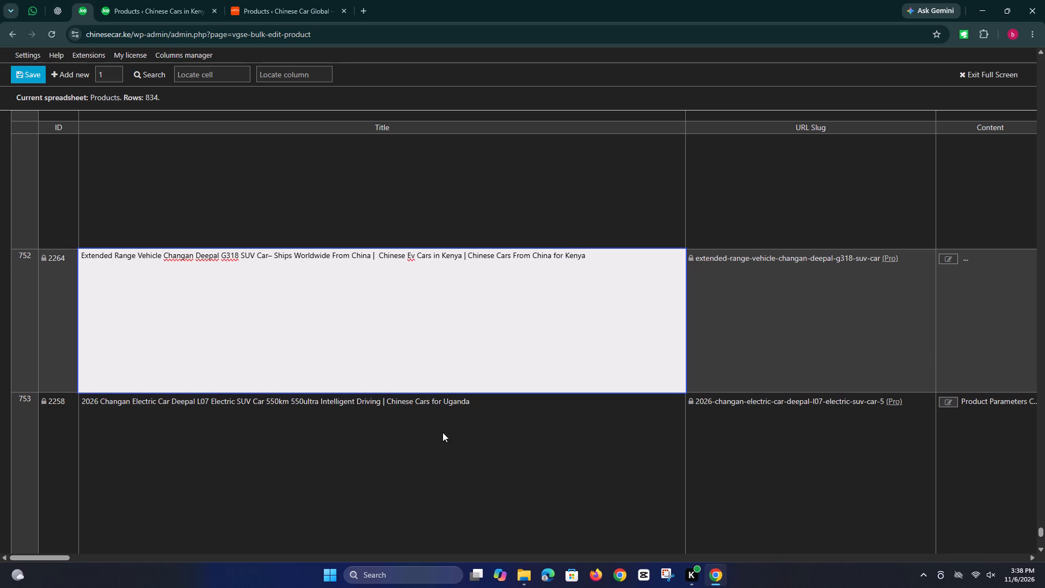
Change the country at the end of the Deepal L07 and Changan Deepal S05 EV titles (rows 753 and 754) to Kenya.
{"action": "double_click", "coordinate": [442, 432]}
{"action": "left_click_drag", "start_coordinate": [477, 354], "coordinate": [445, 357]}
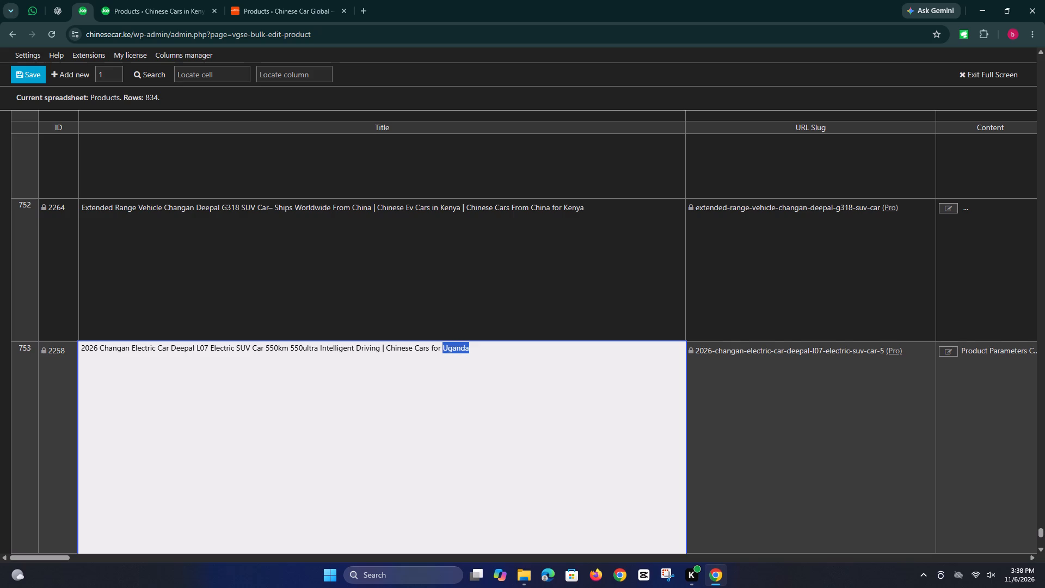
{"action": "key", "text": "ctrl+v"}
{"action": "scroll", "coordinate": [532, 385], "scroll_direction": "down", "scroll_amount": 7}
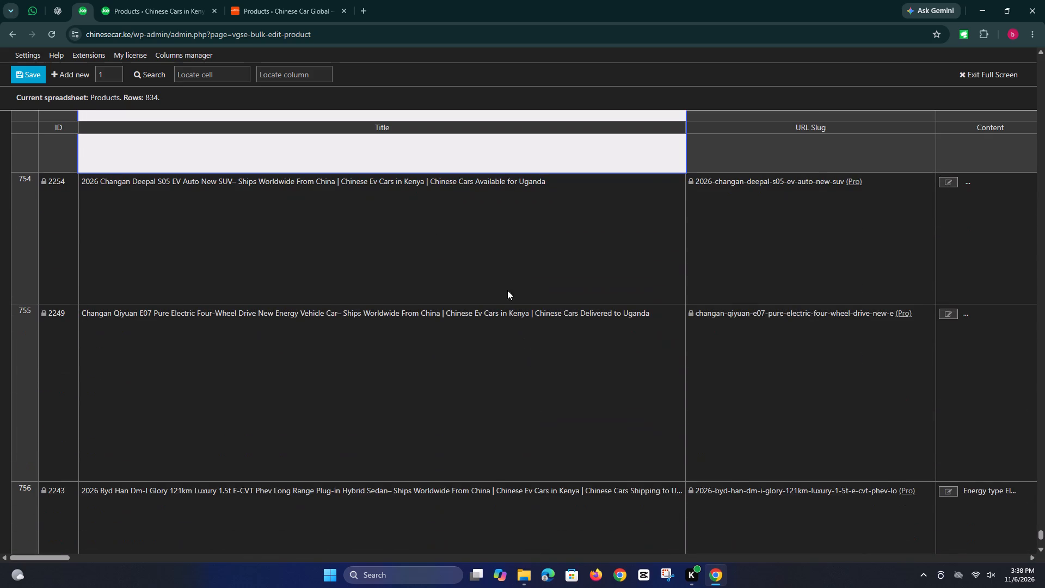
{"action": "triple_click", "coordinate": [512, 262]}
{"action": "left_click_drag", "start_coordinate": [557, 185], "coordinate": [518, 186]}
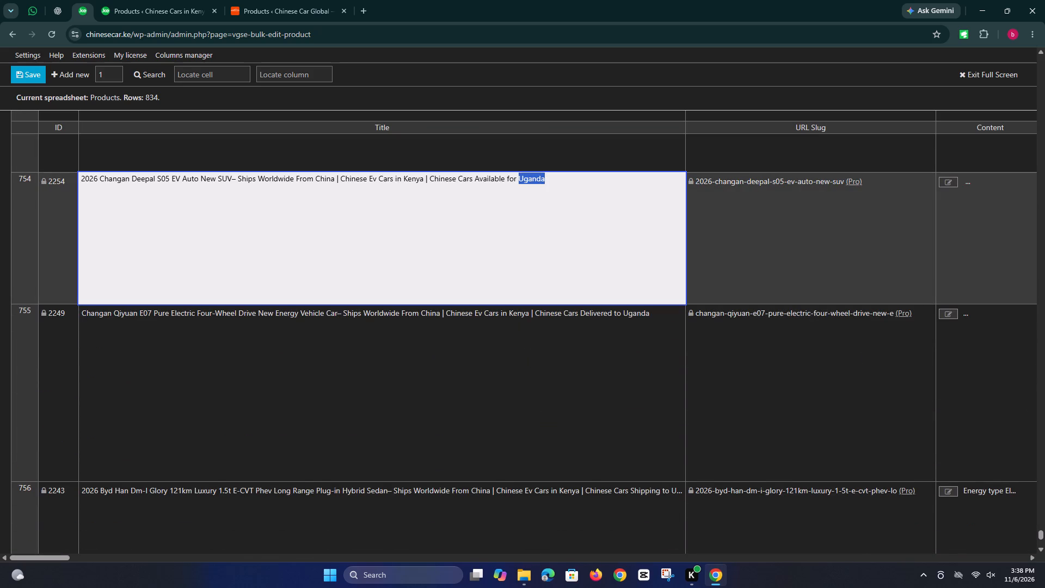
{"action": "key", "text": "ctrl+v"}
Change the country at the end of the Changan Qiyuan E07 and Byd Han Dm-I Glory titles (rows 755 and 756) to Kenya.
{"action": "double_click", "coordinate": [595, 365]}
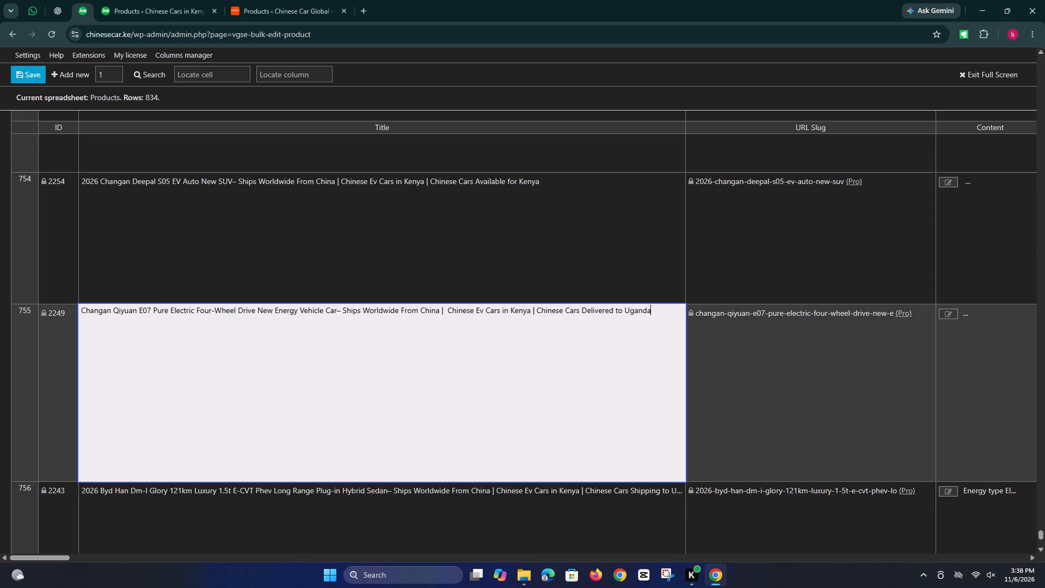
{"action": "left_click_drag", "start_coordinate": [655, 313], "coordinate": [624, 315]}
{"action": "key", "text": "ctrl+v"}
{"action": "scroll", "coordinate": [581, 346], "scroll_direction": "down", "scroll_amount": 2}
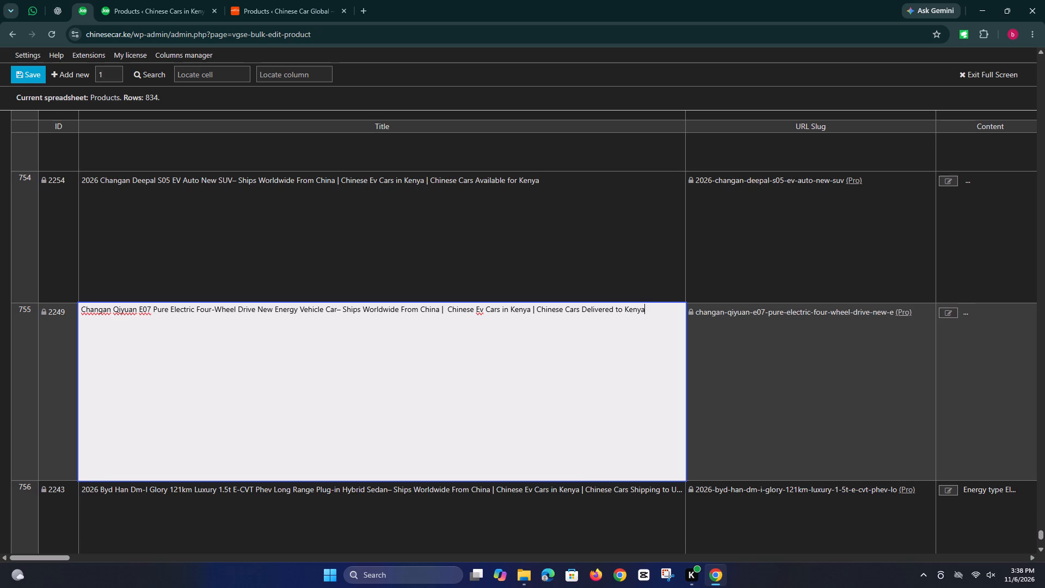
{"action": "scroll", "coordinate": [581, 346], "scroll_direction": "down", "scroll_amount": 2}
{"action": "triple_click", "coordinate": [548, 336]}
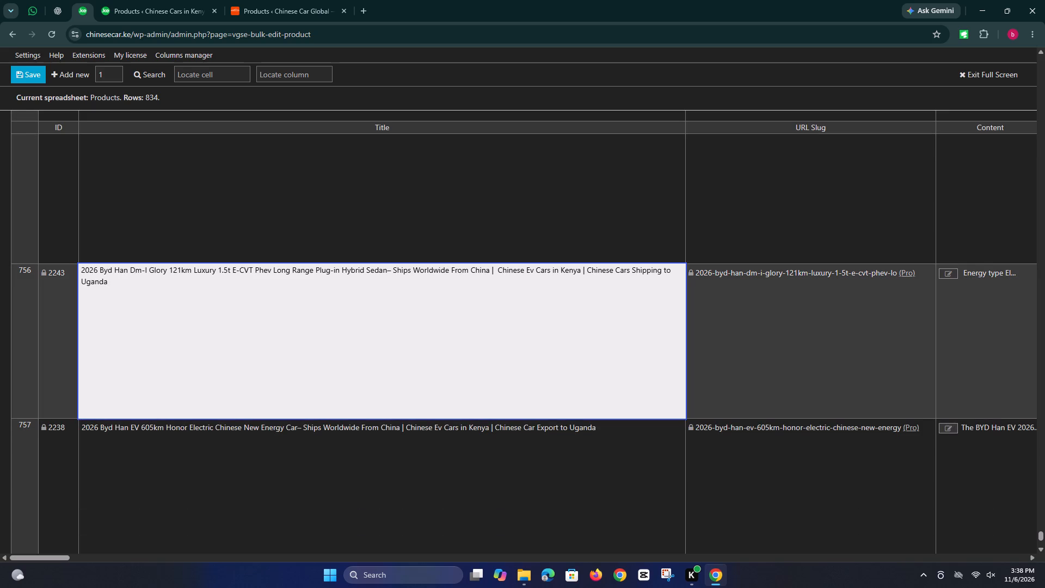
{"action": "left_click_drag", "start_coordinate": [125, 289], "coordinate": [80, 289]}
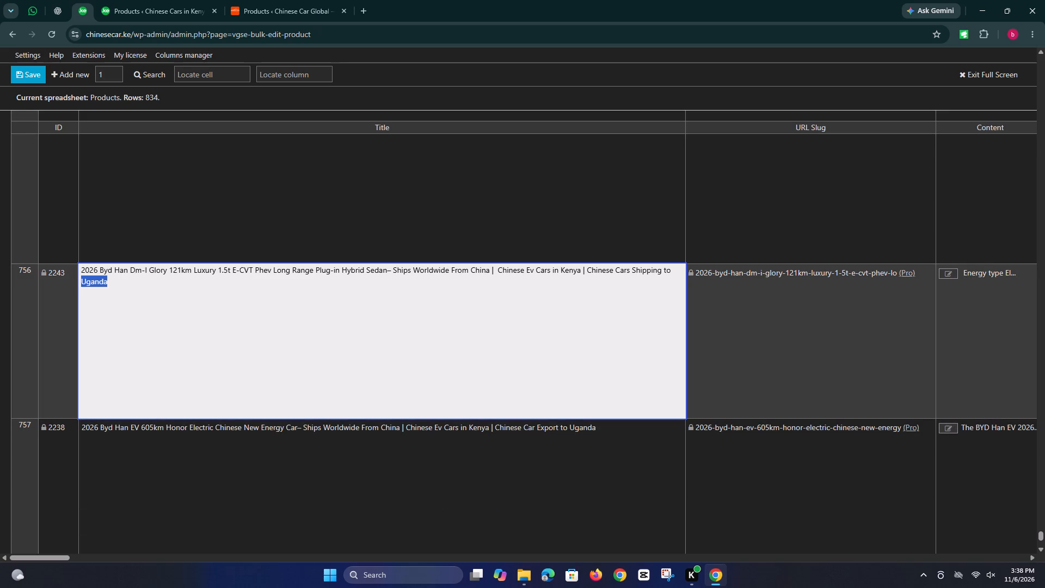
{"action": "key", "text": "ctrl+v"}
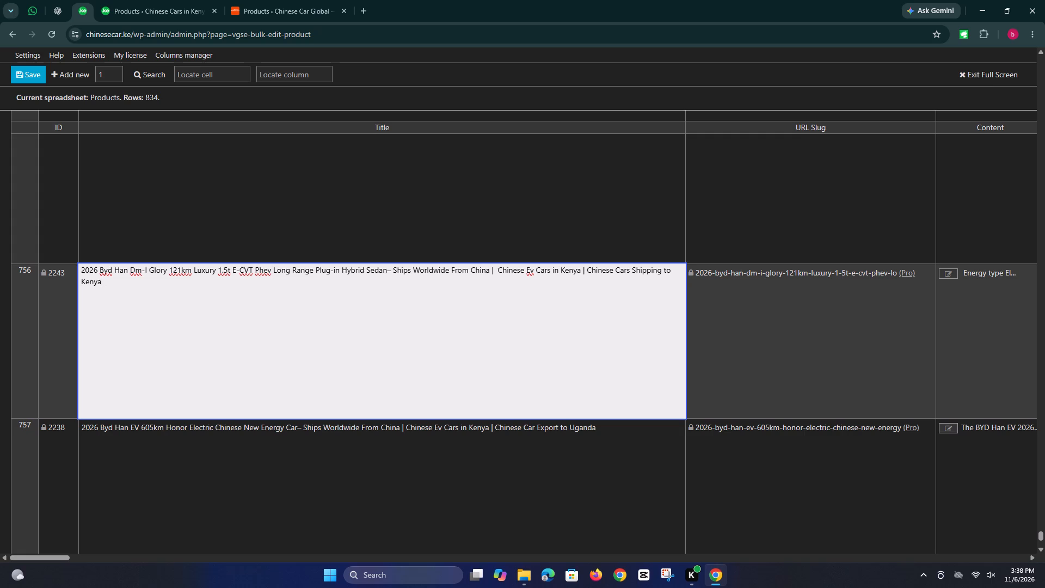
Change the country at the end of the Byd Han EV 605km and Byd Atto 3 titles (rows 757 and 758) to Kenya.
{"action": "scroll", "coordinate": [299, 318], "scroll_direction": "down", "scroll_amount": 3}
{"action": "triple_click", "coordinate": [476, 333]}
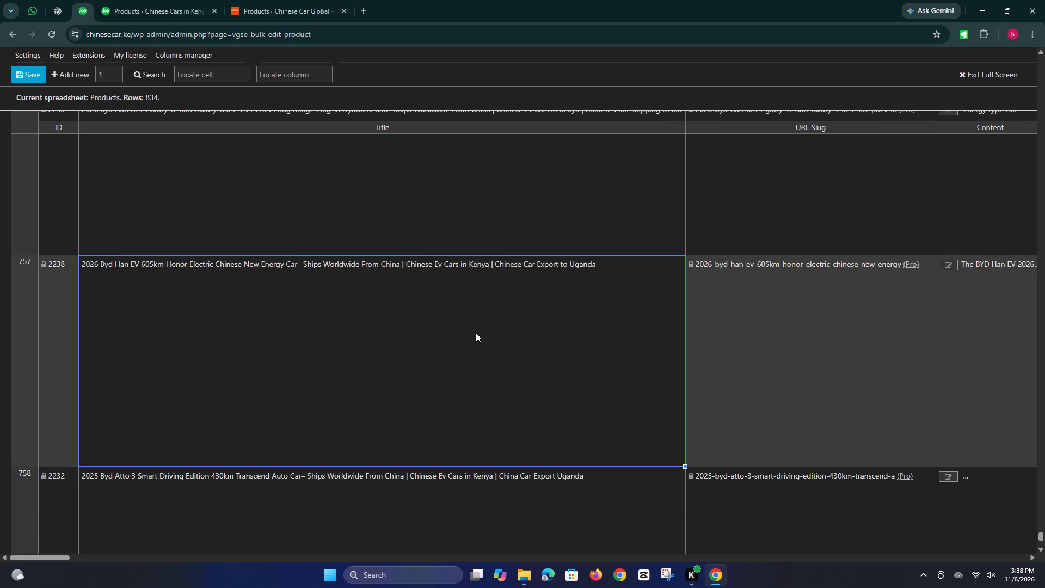
{"action": "left_click_drag", "start_coordinate": [601, 265], "coordinate": [573, 268]}
{"action": "key", "text": "ctrl+v"}
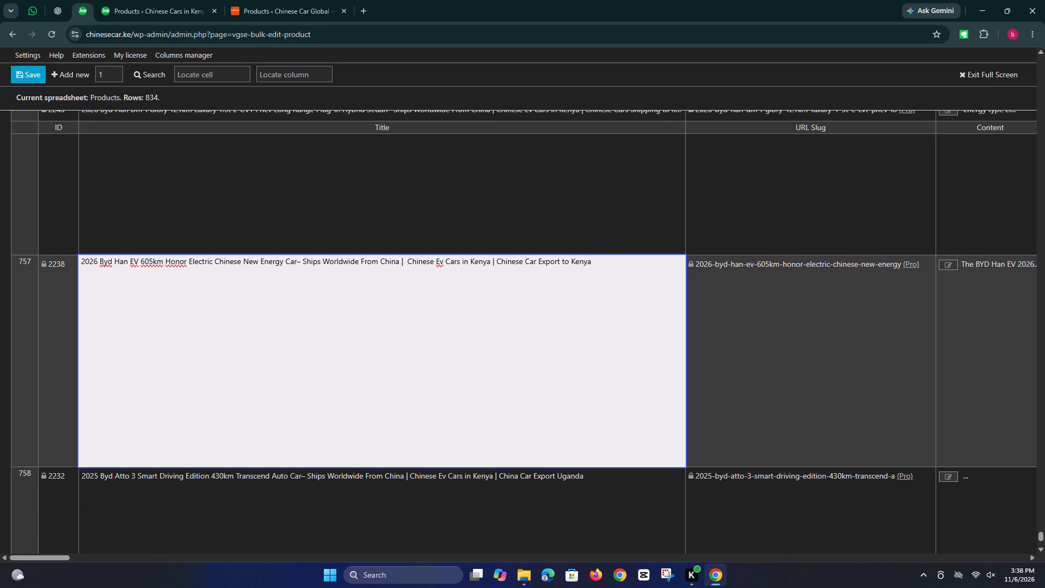
{"action": "scroll", "coordinate": [573, 268], "scroll_direction": "down", "scroll_amount": 4}
{"action": "triple_click", "coordinate": [562, 269]}
{"action": "left_click_drag", "start_coordinate": [592, 260], "coordinate": [577, 260]}
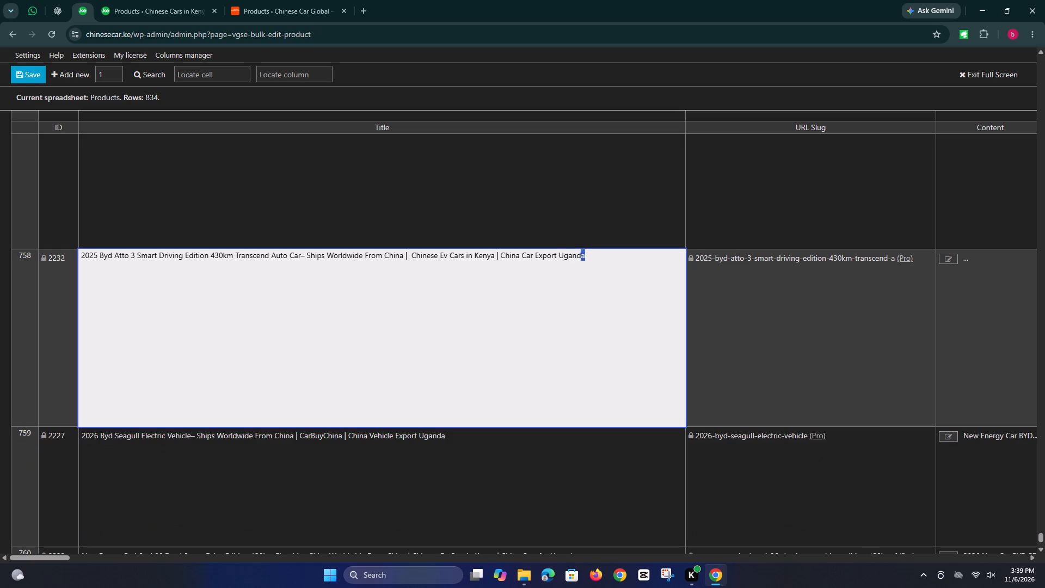
{"action": "left_click_drag", "start_coordinate": [577, 260], "coordinate": [561, 262]}
{"action": "key", "text": "ctrl+v"}
Change the country at the end of the Byd Seagull and Byd Seal 06 Dm-I titles (rows 759 and 760) to Kenya.
{"action": "scroll", "coordinate": [561, 262], "scroll_direction": "down", "scroll_amount": 3}
{"action": "double_click", "coordinate": [434, 287]}
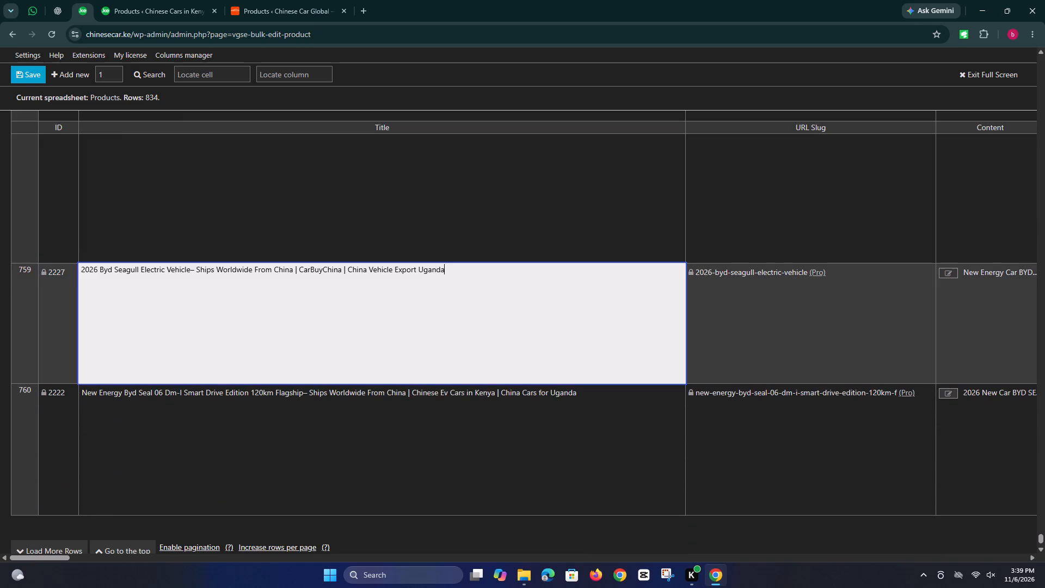
{"action": "left_click_drag", "start_coordinate": [455, 269], "coordinate": [419, 275]}
{"action": "key", "text": "ctrl+v"}
{"action": "double_click", "coordinate": [575, 438]}
{"action": "left_click_drag", "start_coordinate": [587, 398], "coordinate": [552, 397]}
{"action": "key", "text": "ctrl+v"}
Change the country at the end of the 2026 Byd Seal07 Dm-I title (row 761) to Kenya.
{"action": "scroll", "coordinate": [401, 367], "scroll_direction": "down", "scroll_amount": 5}
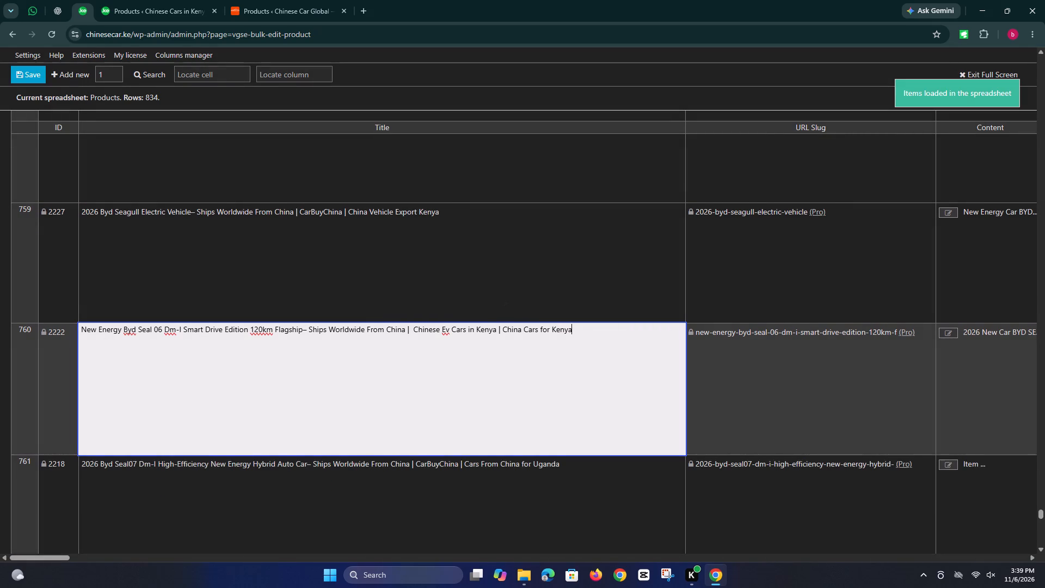
{"action": "scroll", "coordinate": [495, 387], "scroll_direction": "down", "scroll_amount": 4}
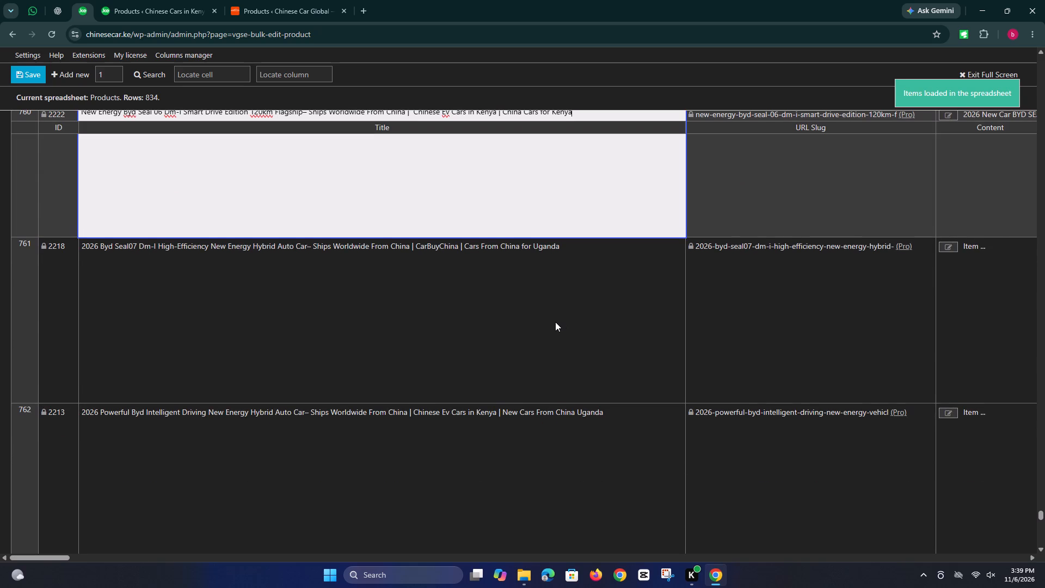
{"action": "triple_click", "coordinate": [549, 281]}
{"action": "left_click_drag", "start_coordinate": [564, 245], "coordinate": [535, 247]}
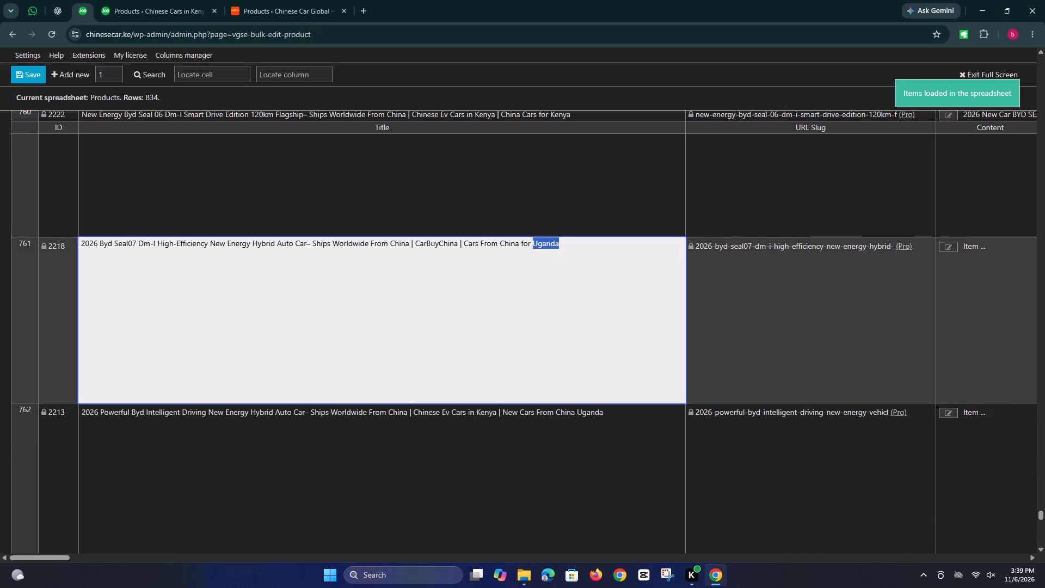
{"action": "left_click_drag", "start_coordinate": [535, 247], "coordinate": [534, 247]}
{"action": "right_click", "coordinate": [548, 246]}
{"action": "left_click", "coordinate": [588, 329]}
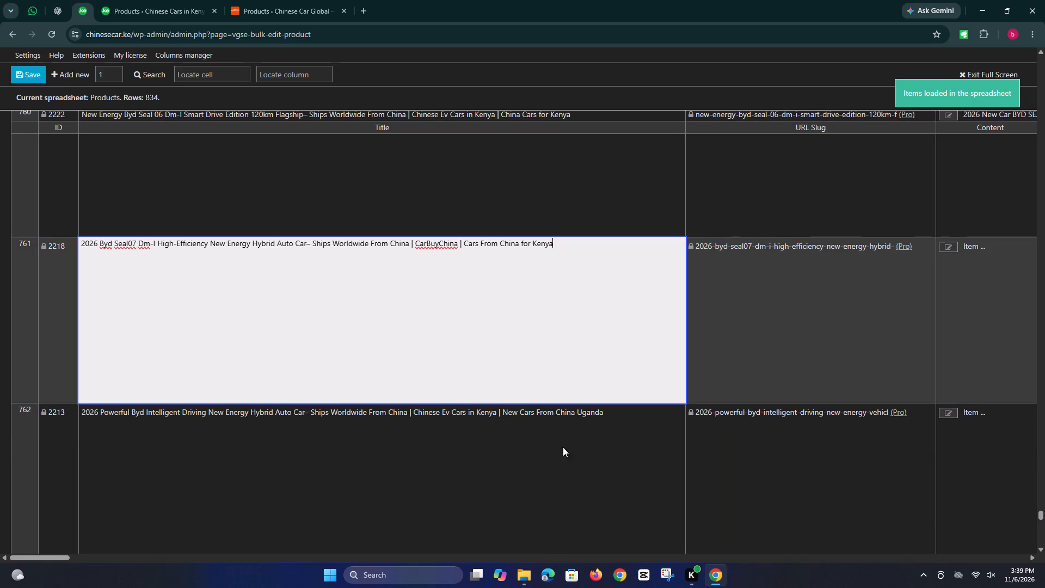
Change the country at the end of the 2026 Powerful Byd Intelligent Driving title (row 762) to Kenya.
{"action": "double_click", "coordinate": [556, 455]}
{"action": "left_click_drag", "start_coordinate": [615, 393], "coordinate": [576, 396]}
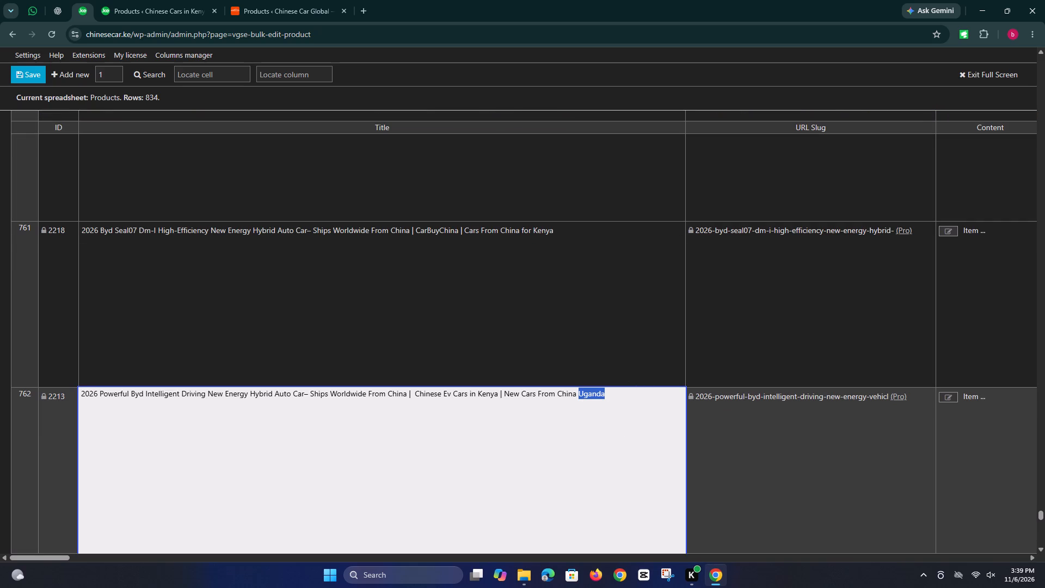
{"action": "left_click_drag", "start_coordinate": [576, 396], "coordinate": [576, 396]}
{"action": "left_click", "coordinate": [625, 400]}
{"action": "left_click_drag", "start_coordinate": [619, 398], "coordinate": [581, 396]}
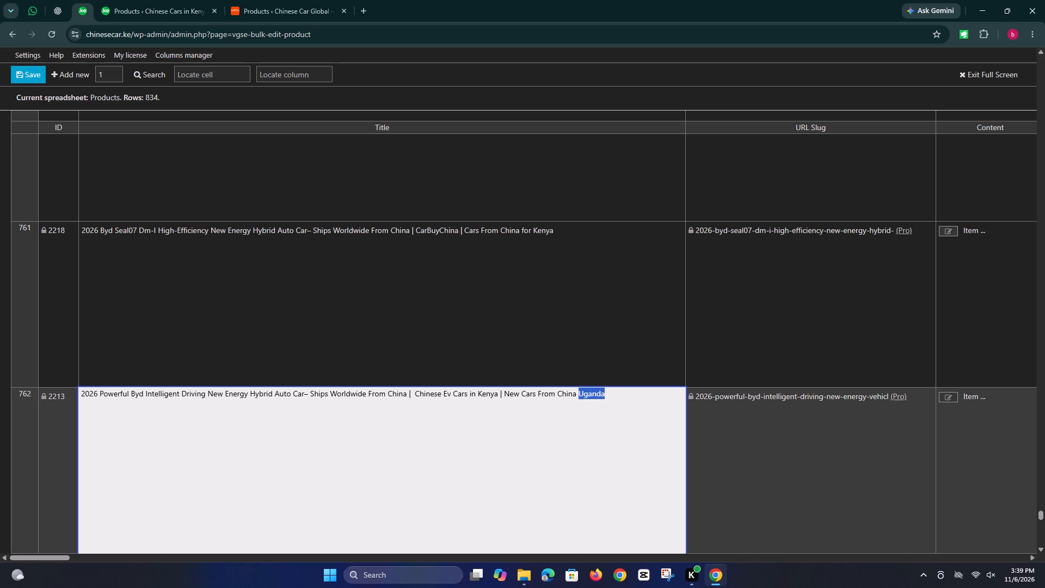
{"action": "left_click_drag", "start_coordinate": [581, 396], "coordinate": [580, 396]}
{"action": "right_click", "coordinate": [589, 395]}
{"action": "left_click", "coordinate": [637, 161]}
{"action": "scroll", "coordinate": [550, 246], "scroll_direction": "down", "scroll_amount": 3}
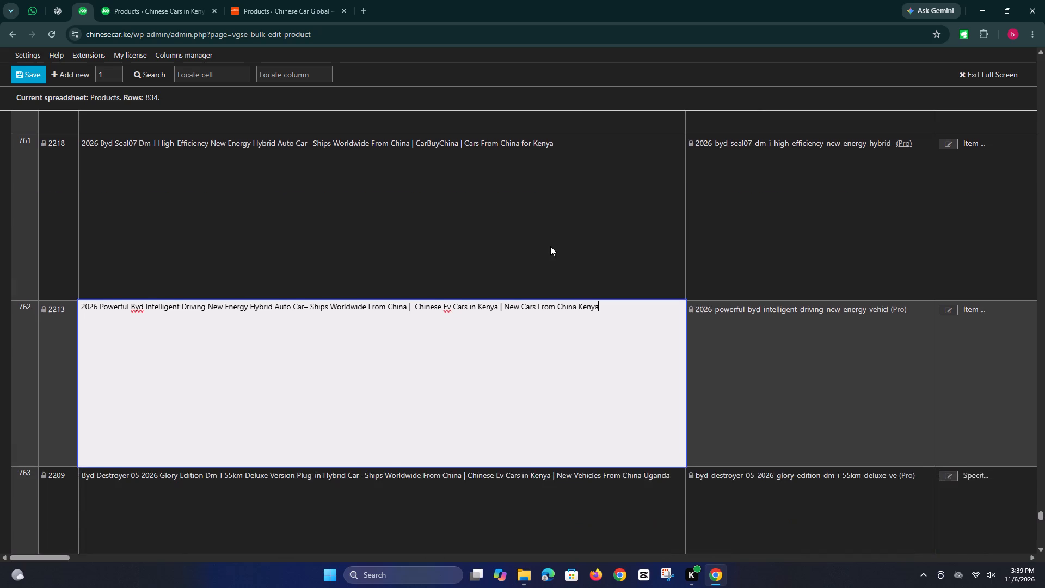
Change the country at the end of the Byd Destroyer 05 and Byd Frigate 07 titles (rows 763 and 764) to Kenya.
{"action": "scroll", "coordinate": [550, 246], "scroll_direction": "down", "scroll_amount": 4}
{"action": "triple_click", "coordinate": [549, 246]}
{"action": "left_click_drag", "start_coordinate": [675, 182], "coordinate": [647, 182]}
{"action": "right_click", "coordinate": [659, 180]}
{"action": "left_click", "coordinate": [690, 265]}
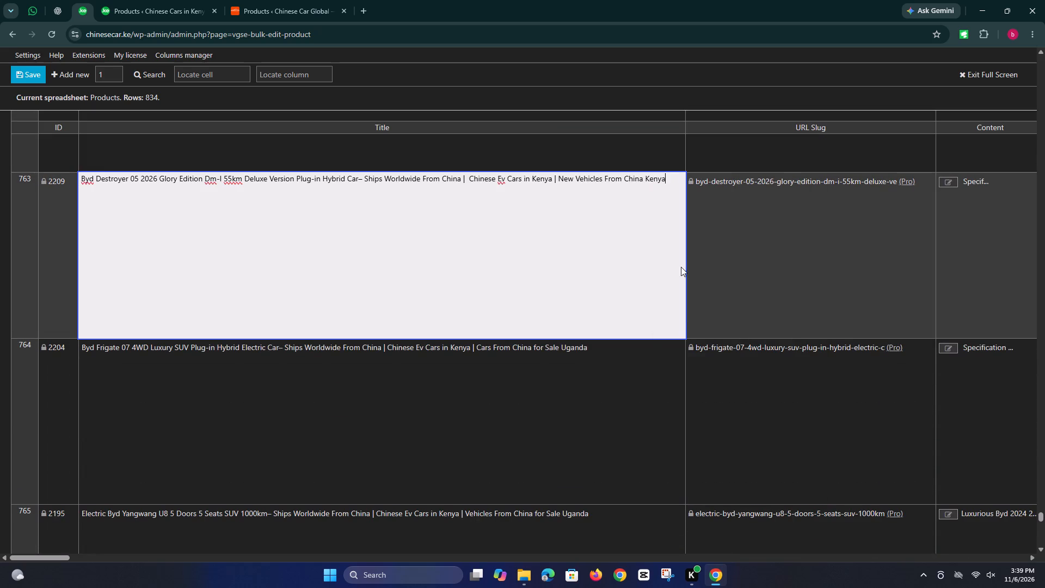
{"action": "scroll", "coordinate": [611, 273], "scroll_direction": "down", "scroll_amount": 3}
{"action": "double_click", "coordinate": [557, 253]}
{"action": "double_click", "coordinate": [570, 228]}
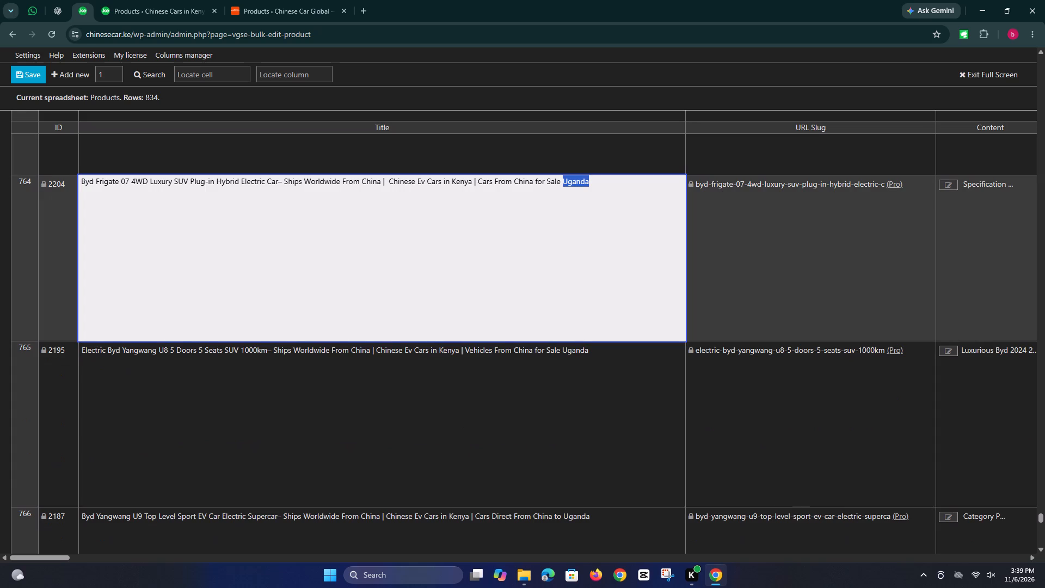
{"action": "right_click", "coordinate": [581, 182]}
{"action": "left_click", "coordinate": [622, 266]}
Change the country at the end of the Byd Yangwang U8 and Byd Yangwang U9 titles (rows 765 and 766) to Kenya.
{"action": "scroll", "coordinate": [589, 255], "scroll_direction": "down", "scroll_amount": 3}
{"action": "triple_click", "coordinate": [544, 245]}
{"action": "left_click_drag", "start_coordinate": [592, 185], "coordinate": [570, 185]}
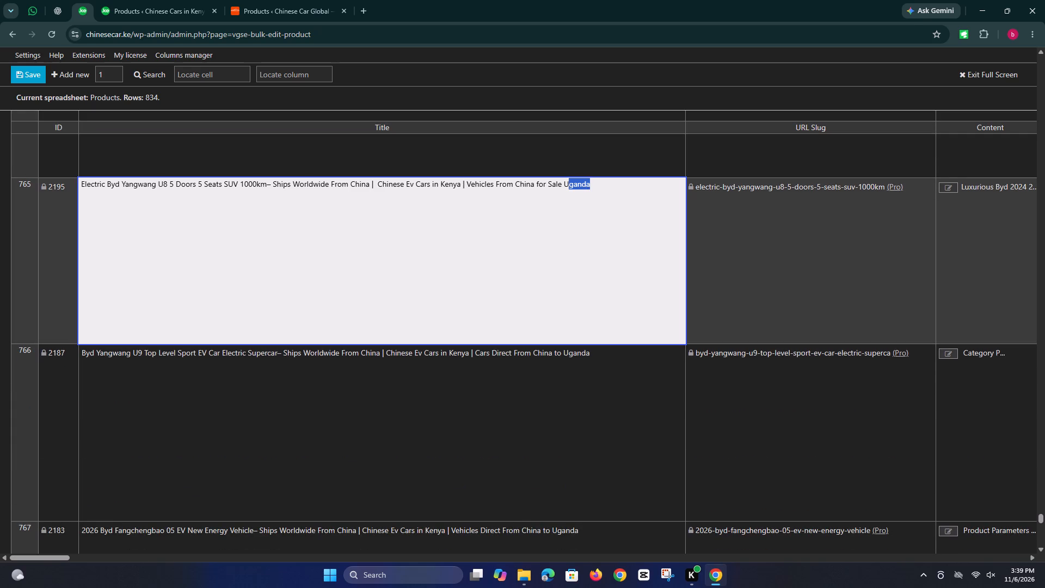
{"action": "left_click_drag", "start_coordinate": [570, 185], "coordinate": [564, 187]}
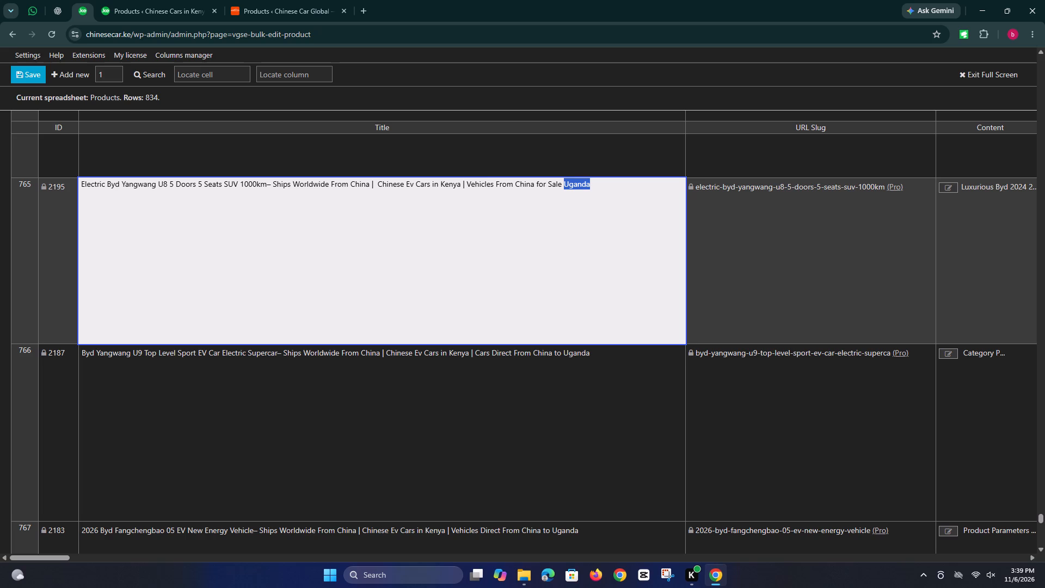
{"action": "right_click", "coordinate": [576, 185]}
{"action": "left_click", "coordinate": [617, 269]}
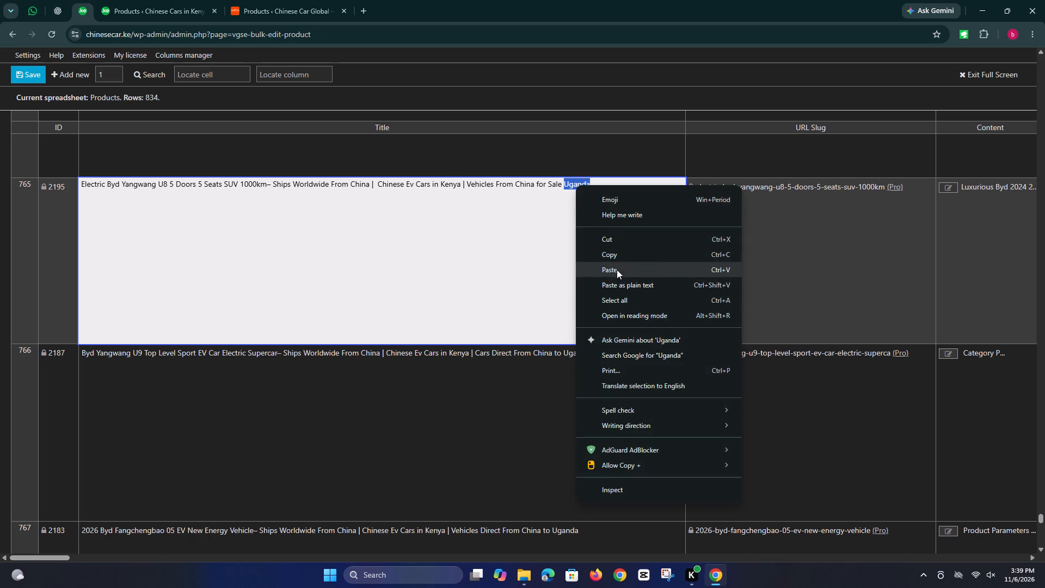
{"action": "scroll", "coordinate": [581, 262], "scroll_direction": "down", "scroll_amount": 3}
{"action": "triple_click", "coordinate": [547, 252]}
{"action": "left_click_drag", "start_coordinate": [608, 189], "coordinate": [566, 191]}
{"action": "right_click", "coordinate": [580, 187]}
{"action": "left_click", "coordinate": [615, 269]}
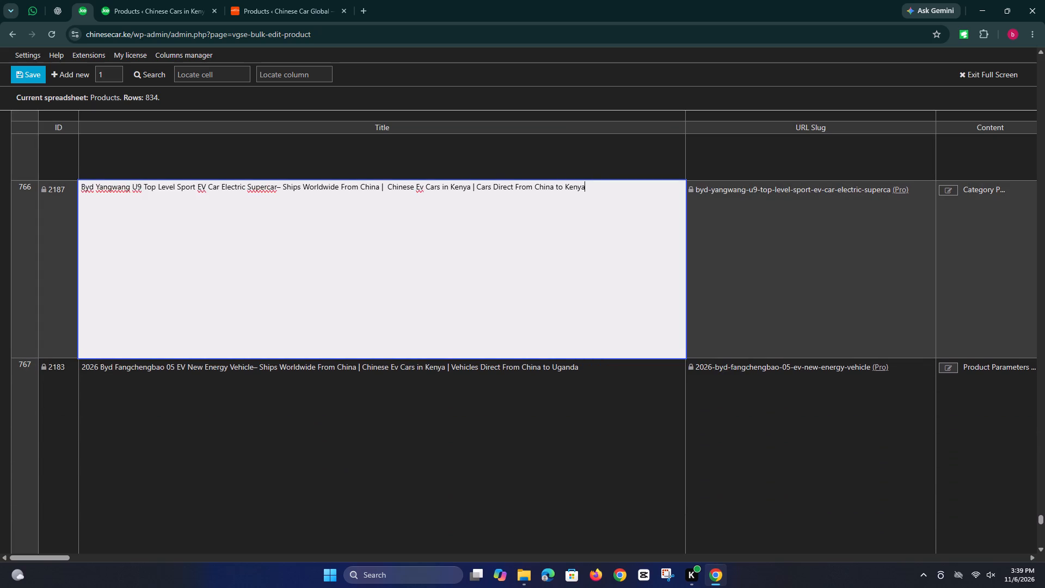
Change the country at the end of the Byd Fangchengbao 05 and Byd Song Plus EV titles (rows 767 and 768) to Kenya.
{"action": "scroll", "coordinate": [579, 250], "scroll_direction": "down", "scroll_amount": 3}
{"action": "triple_click", "coordinate": [556, 246]}
{"action": "left_click_drag", "start_coordinate": [585, 203], "coordinate": [565, 203]}
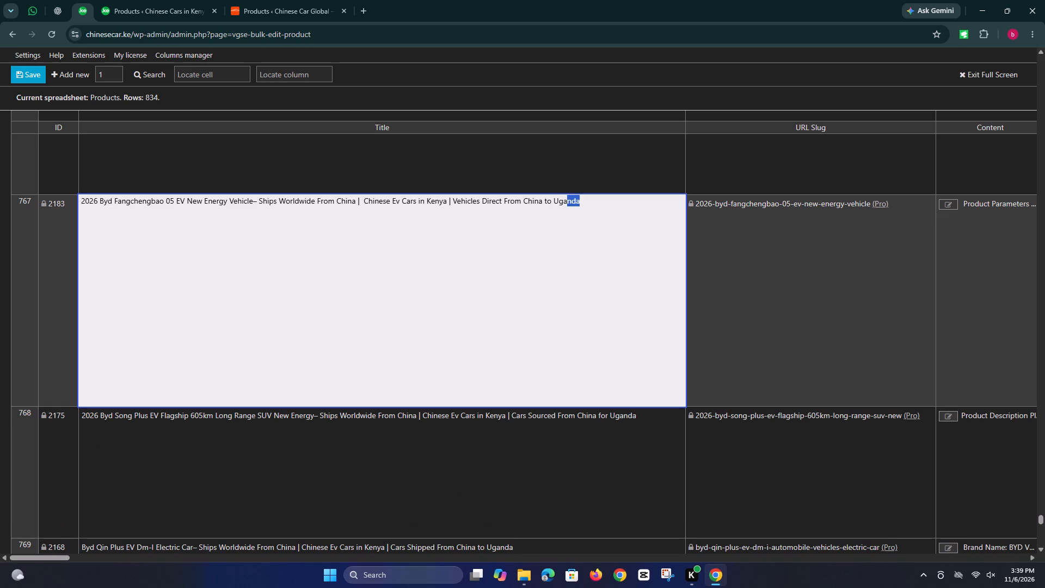
{"action": "left_click_drag", "start_coordinate": [565, 203], "coordinate": [556, 204]}
{"action": "right_click", "coordinate": [567, 203]}
{"action": "left_click", "coordinate": [604, 286]}
{"action": "scroll", "coordinate": [576, 271], "scroll_direction": "down", "scroll_amount": 2}
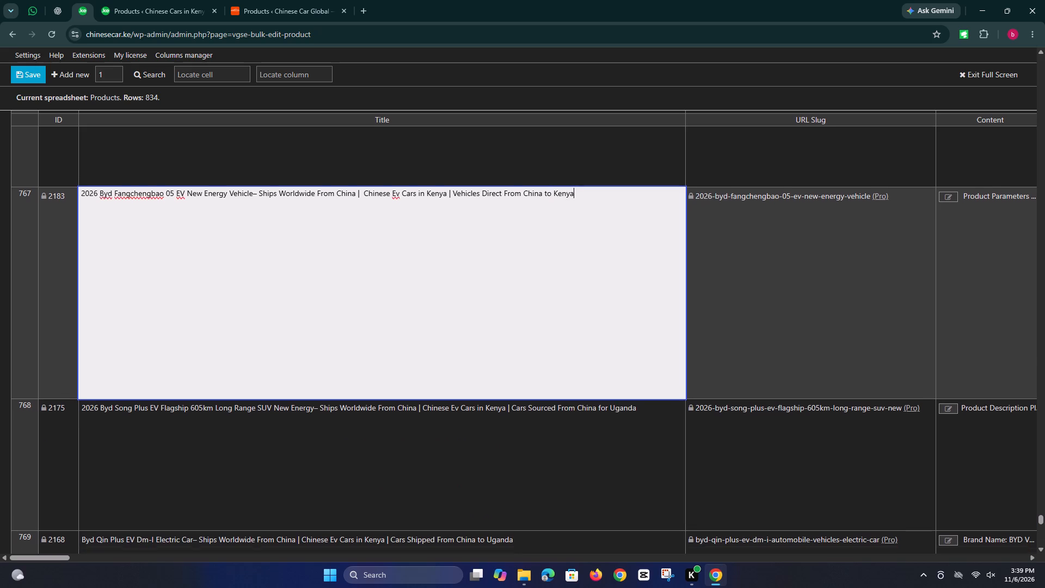
{"action": "scroll", "coordinate": [576, 271], "scroll_direction": "down", "scroll_amount": 1}
{"action": "triple_click", "coordinate": [583, 275]}
{"action": "left_click_drag", "start_coordinate": [644, 251], "coordinate": [615, 251]}
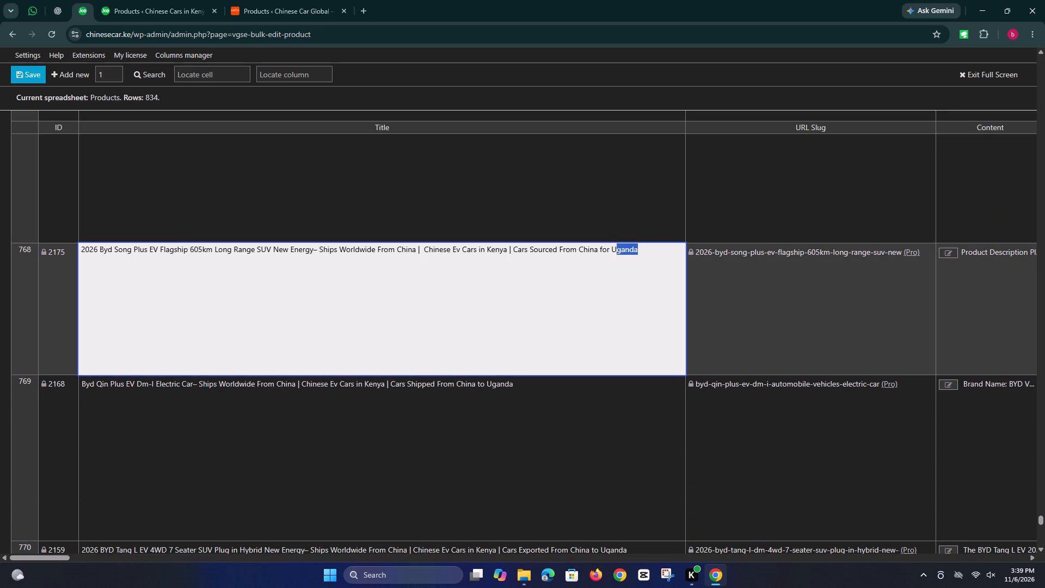
{"action": "left_click_drag", "start_coordinate": [615, 251], "coordinate": [614, 252]}
{"action": "right_click", "coordinate": [622, 250]}
{"action": "left_click", "coordinate": [657, 328]}
Change the country at the end of the Byd Qin Plus EV and BYD Tang L EV titles (rows 769 and 770) to Kenya.
{"action": "scroll", "coordinate": [584, 296], "scroll_direction": "down", "scroll_amount": 2}
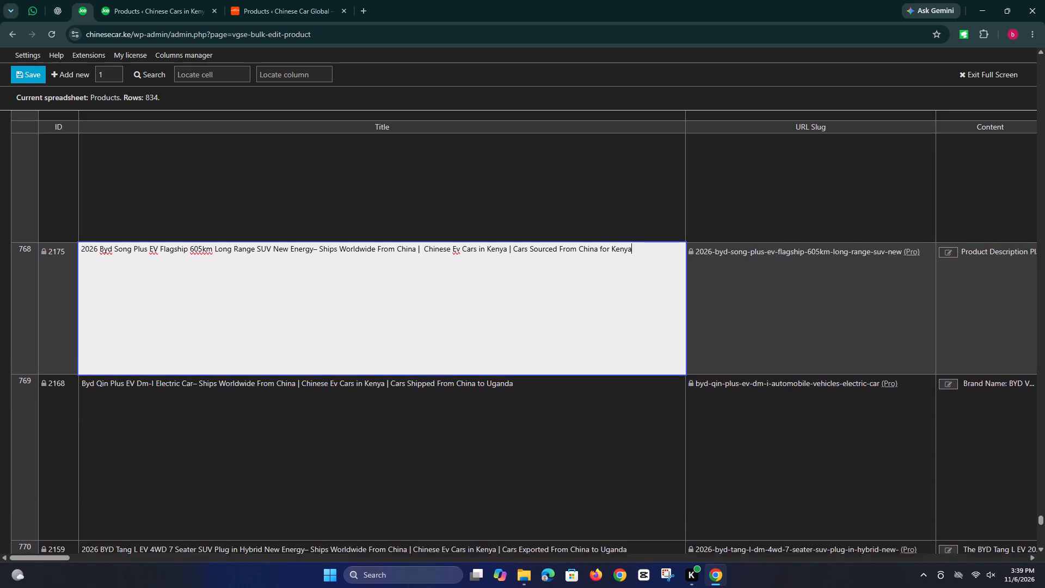
{"action": "scroll", "coordinate": [584, 296], "scroll_direction": "down", "scroll_amount": 1}
{"action": "triple_click", "coordinate": [468, 263]}
{"action": "left_click", "coordinate": [519, 219]}
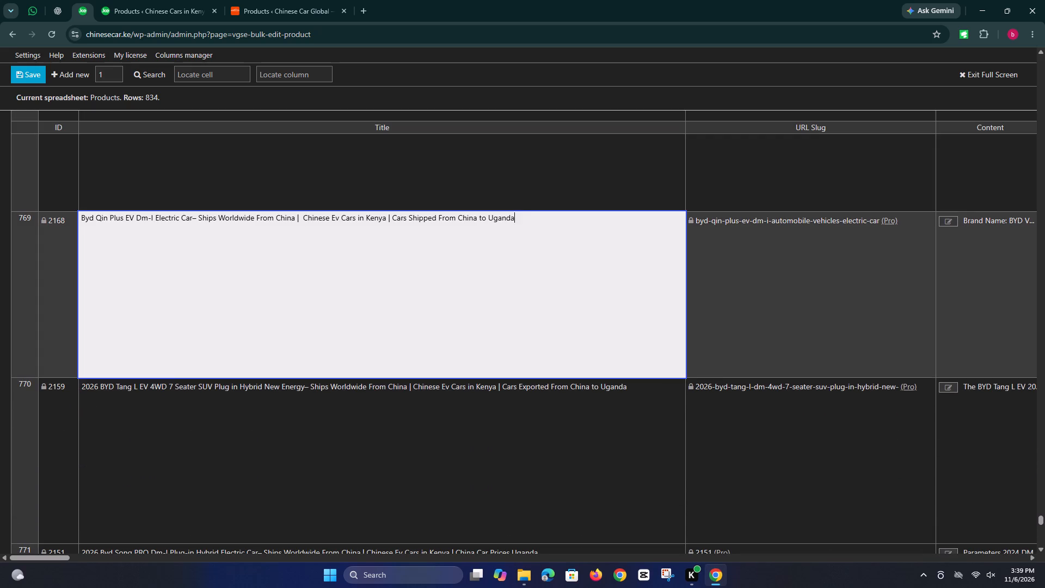
{"action": "left_click_drag", "start_coordinate": [522, 220], "coordinate": [489, 222]}
{"action": "right_click", "coordinate": [502, 220]}
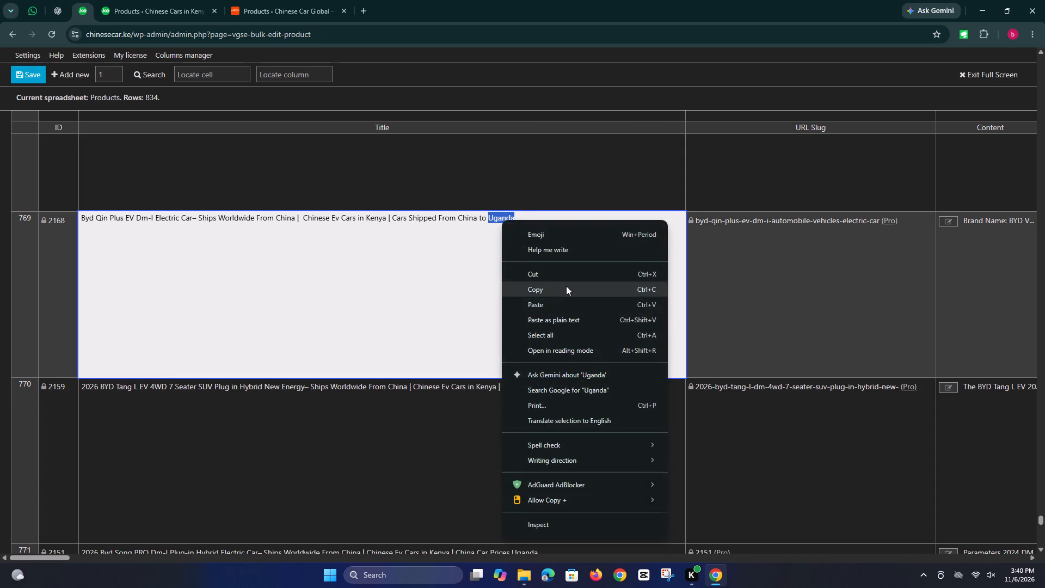
{"action": "left_click", "coordinate": [552, 303]}
{"action": "scroll", "coordinate": [580, 273], "scroll_direction": "down", "scroll_amount": 3}
{"action": "triple_click", "coordinate": [598, 278]}
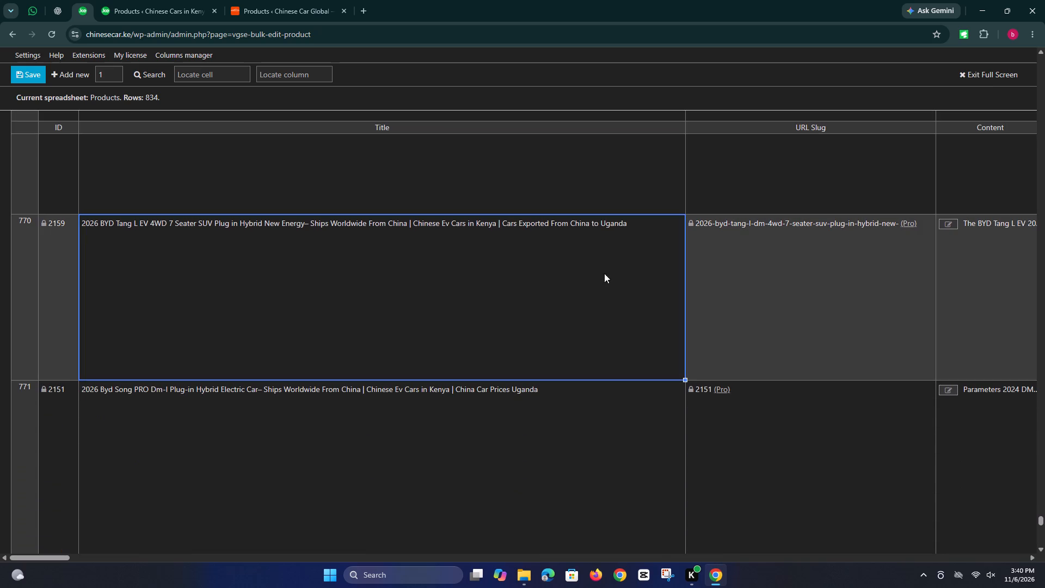
{"action": "left_click_drag", "start_coordinate": [635, 224], "coordinate": [601, 227]}
{"action": "right_click", "coordinate": [612, 222]}
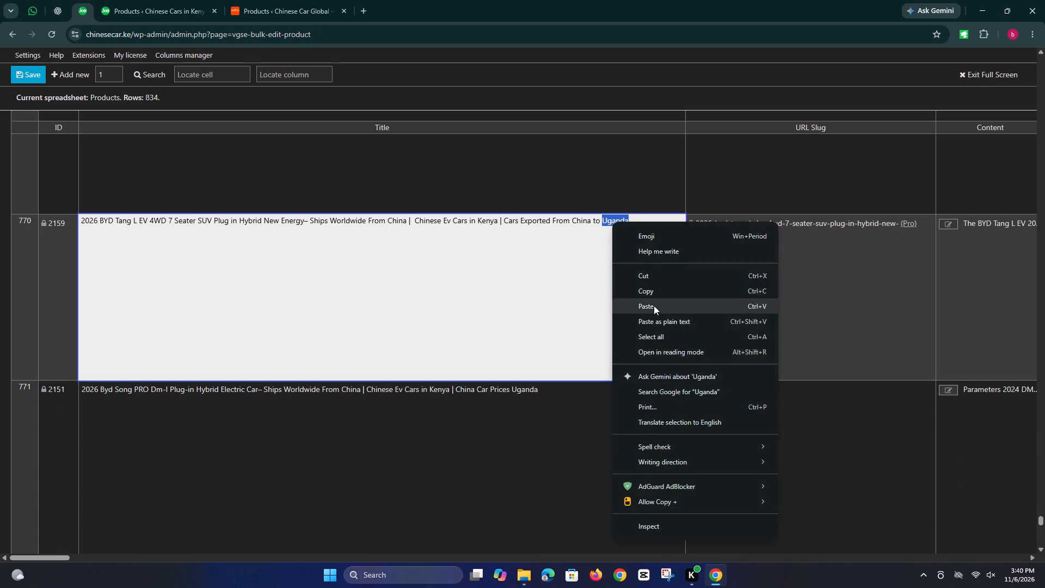
{"action": "left_click", "coordinate": [654, 306]}
Change the country at the end of the Byd Song PRO and Byd Song Plus EV titles (rows 771 and 772) to Kenya.
{"action": "scroll", "coordinate": [565, 268], "scroll_direction": "down", "scroll_amount": 3}
{"action": "triple_click", "coordinate": [520, 259]}
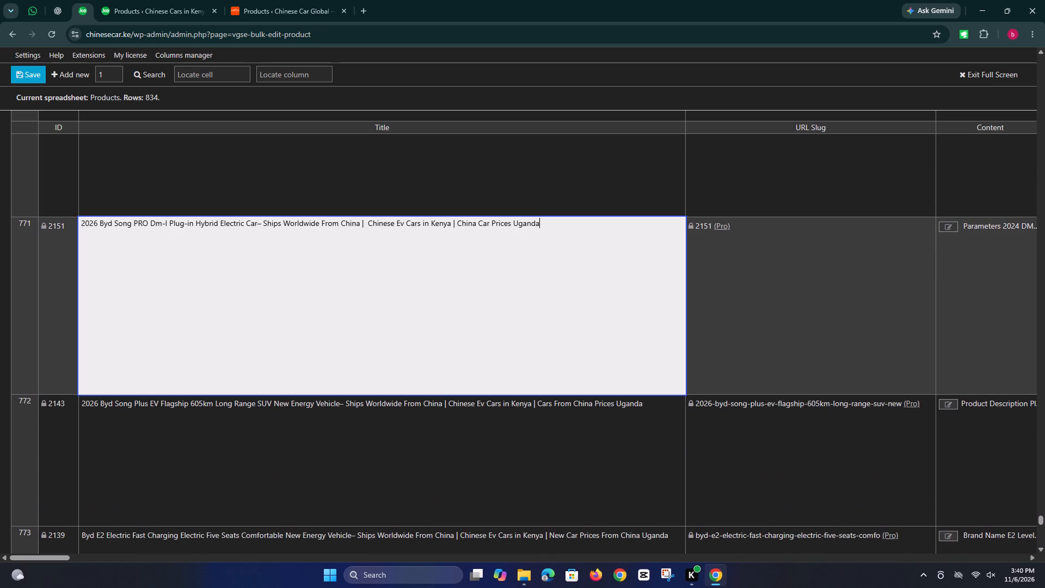
{"action": "left_click_drag", "start_coordinate": [545, 226], "coordinate": [512, 225]}
{"action": "right_click", "coordinate": [525, 224]}
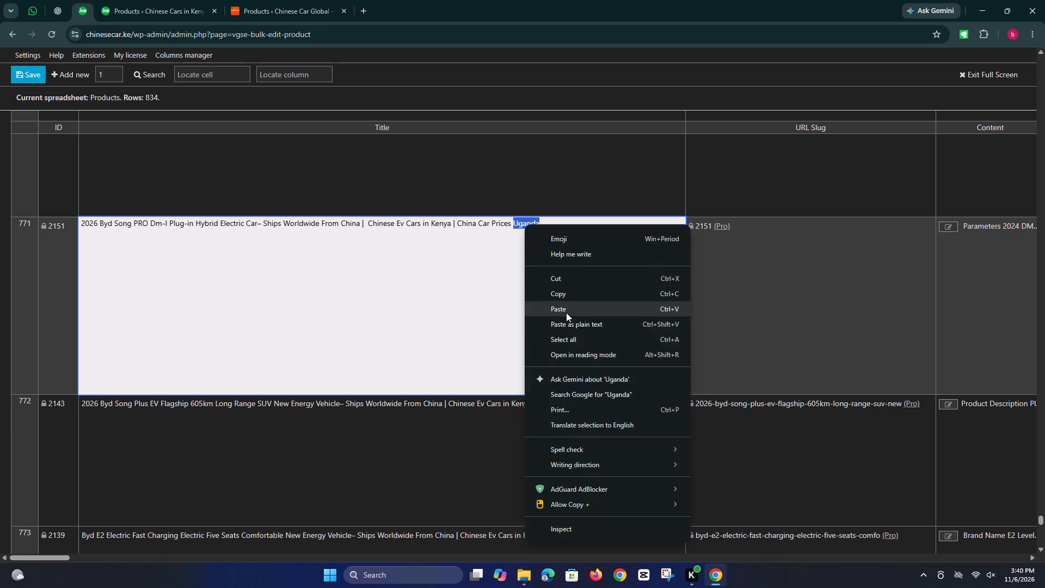
{"action": "left_click", "coordinate": [566, 313]}
{"action": "scroll", "coordinate": [586, 279], "scroll_direction": "down", "scroll_amount": 4}
{"action": "triple_click", "coordinate": [584, 260]}
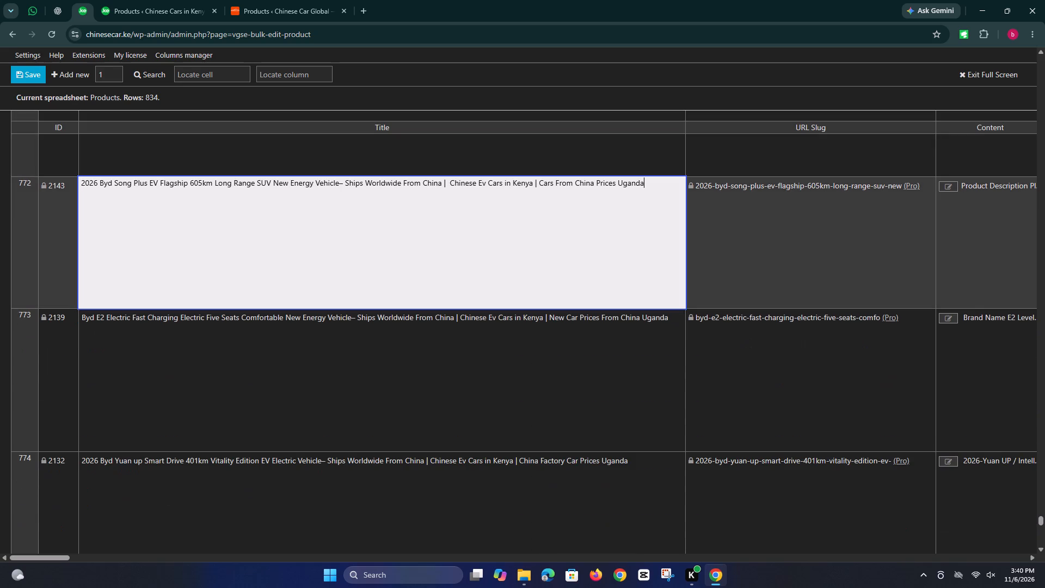
{"action": "left_click_drag", "start_coordinate": [650, 186], "coordinate": [619, 189]}
{"action": "right_click", "coordinate": [631, 185]}
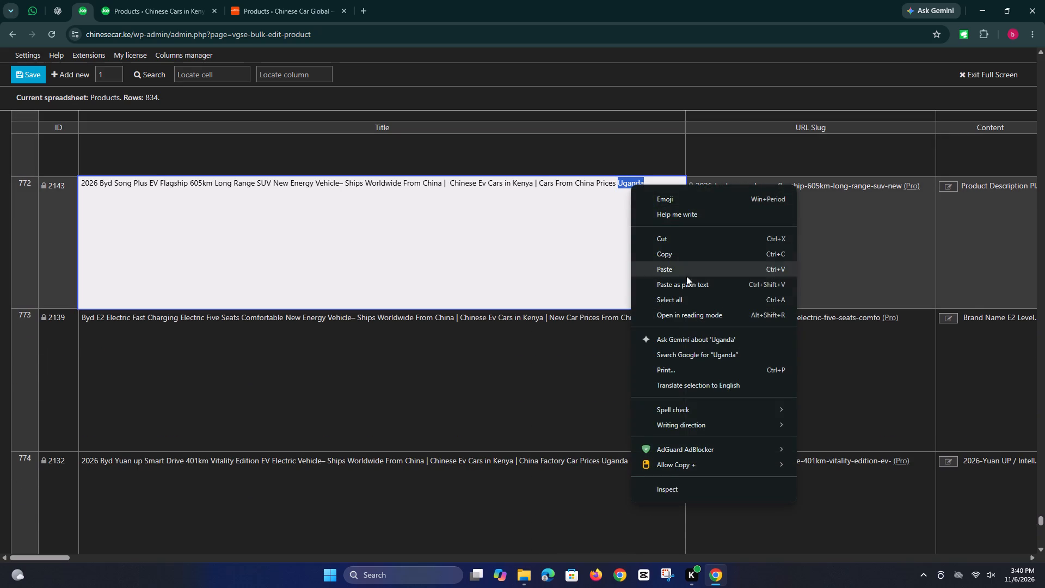
{"action": "left_click", "coordinate": [685, 271]}
Change the country at the end of the Byd E2 and Byd Yuan up titles (rows 773 and 774) to Kenya.
{"action": "scroll", "coordinate": [570, 260], "scroll_direction": "down", "scroll_amount": 2}
{"action": "triple_click", "coordinate": [579, 253]}
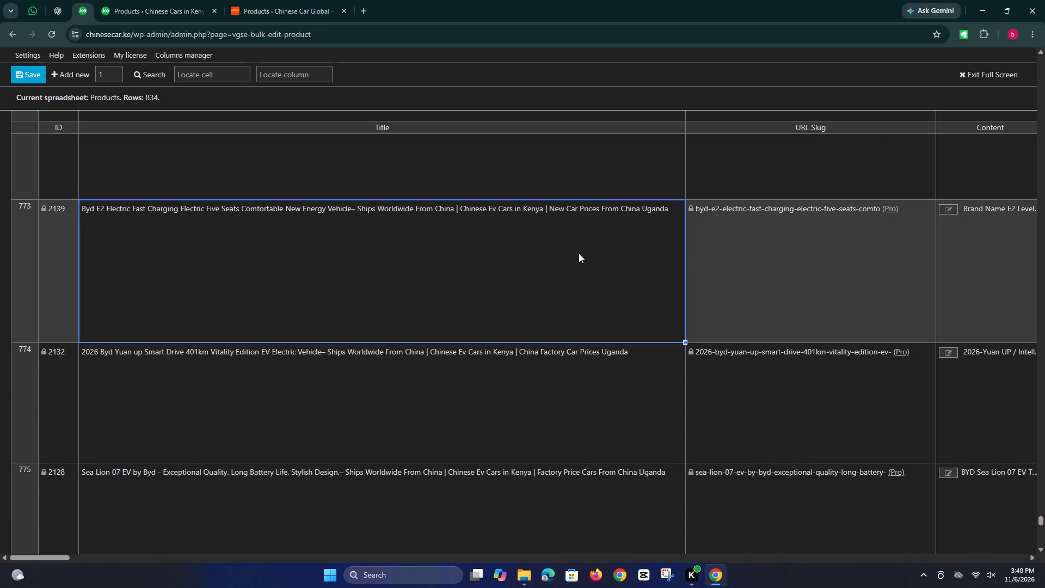
{"action": "left_click", "coordinate": [673, 205]}
{"action": "left_click_drag", "start_coordinate": [675, 206], "coordinate": [644, 209]}
{"action": "right_click", "coordinate": [653, 208]}
{"action": "left_click", "coordinate": [680, 293]}
{"action": "scroll", "coordinate": [556, 260], "scroll_direction": "down", "scroll_amount": 3}
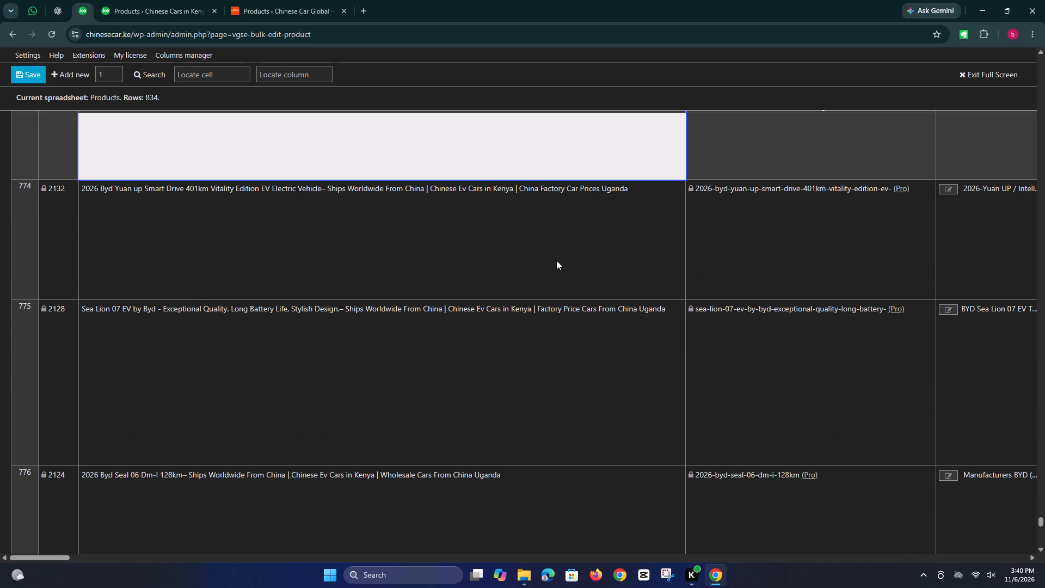
{"action": "triple_click", "coordinate": [515, 243]}
{"action": "left_click_drag", "start_coordinate": [636, 188], "coordinate": [604, 191]}
{"action": "right_click", "coordinate": [613, 188]}
{"action": "left_click", "coordinate": [650, 272]}
Change the country at the end of the Sea Lion 07 EV and Byd Seal 06 Dm-I titles (rows 775 and 776) to Kenya.
{"action": "scroll", "coordinate": [629, 253], "scroll_direction": "down", "scroll_amount": 2}
{"action": "triple_click", "coordinate": [607, 242]}
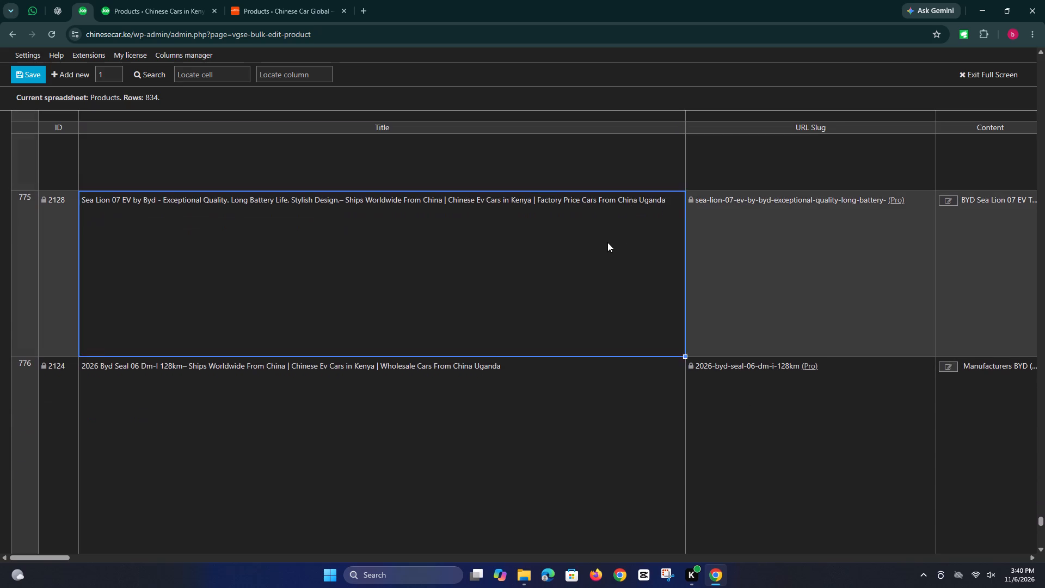
{"action": "left_click", "coordinate": [668, 200]}
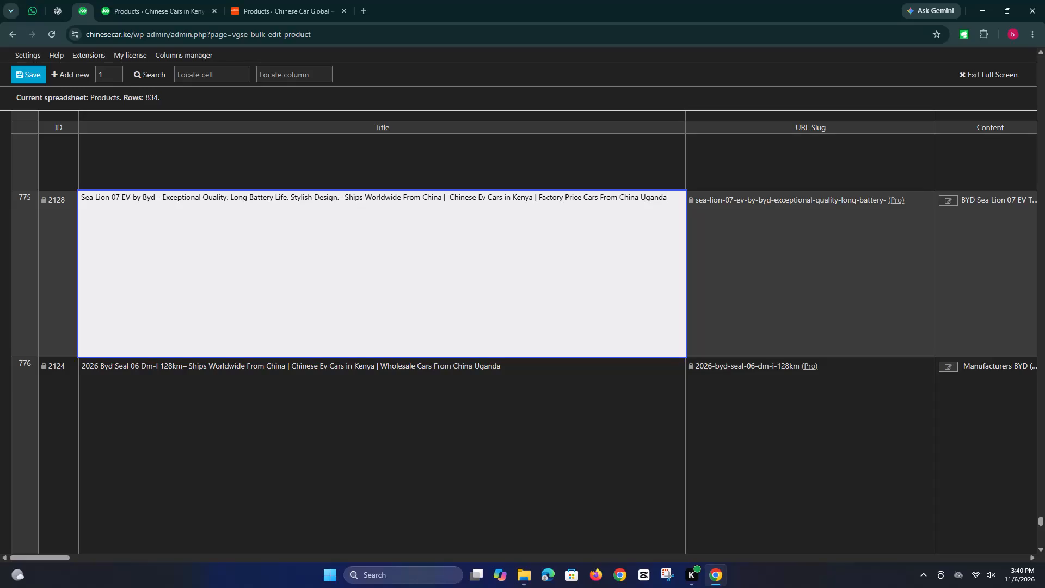
{"action": "left_click_drag", "start_coordinate": [669, 199], "coordinate": [647, 199]}
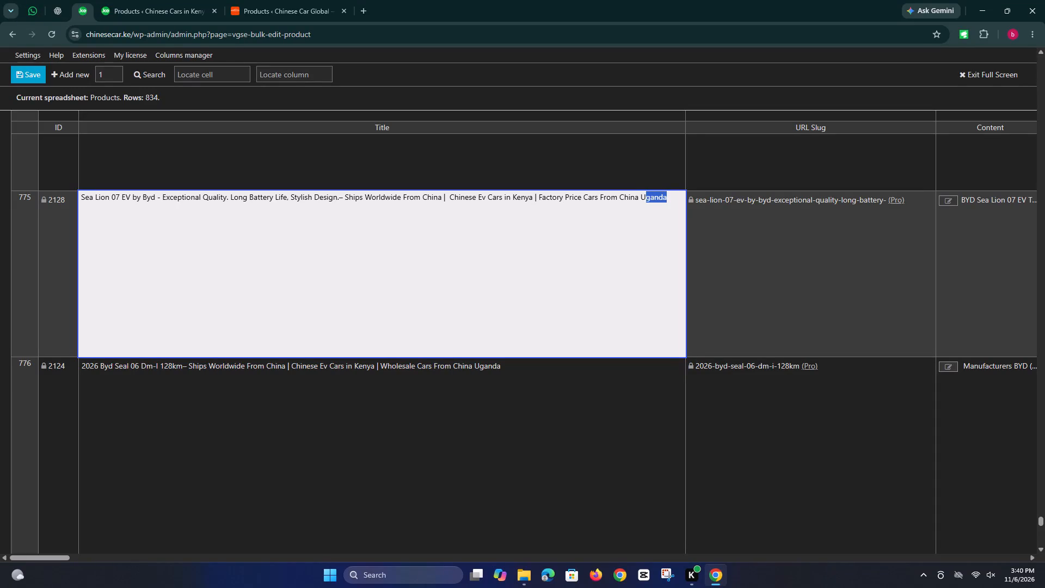
{"action": "left_click_drag", "start_coordinate": [647, 199], "coordinate": [643, 199]}
{"action": "right_click", "coordinate": [651, 198]}
{"action": "right_click", "coordinate": [651, 198]}
{"action": "left_click", "coordinate": [683, 281]}
{"action": "scroll", "coordinate": [605, 246], "scroll_direction": "down", "scroll_amount": 2}
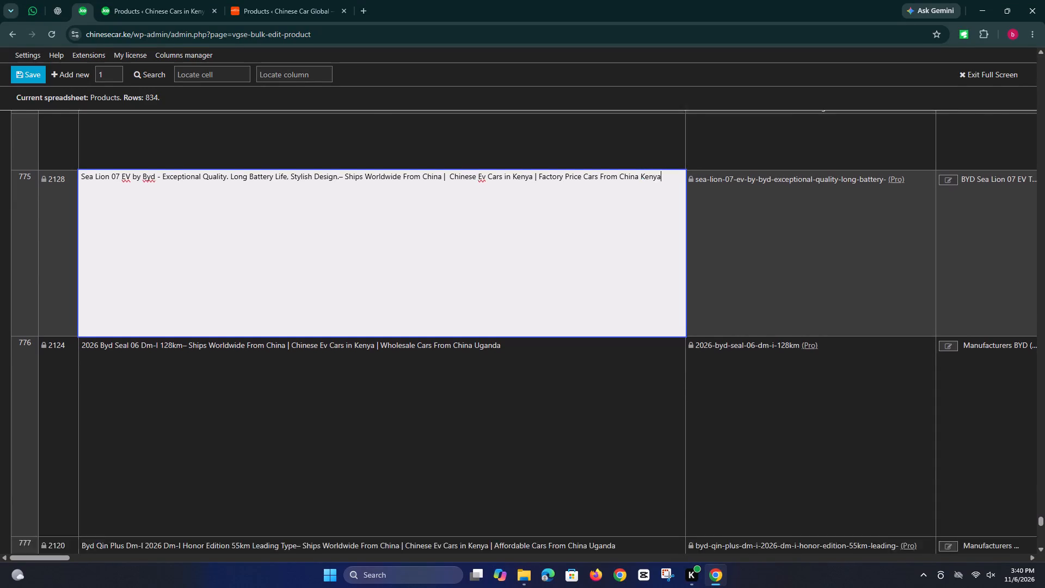
{"action": "triple_click", "coordinate": [494, 295]}
{"action": "left_click_drag", "start_coordinate": [508, 256], "coordinate": [481, 256]}
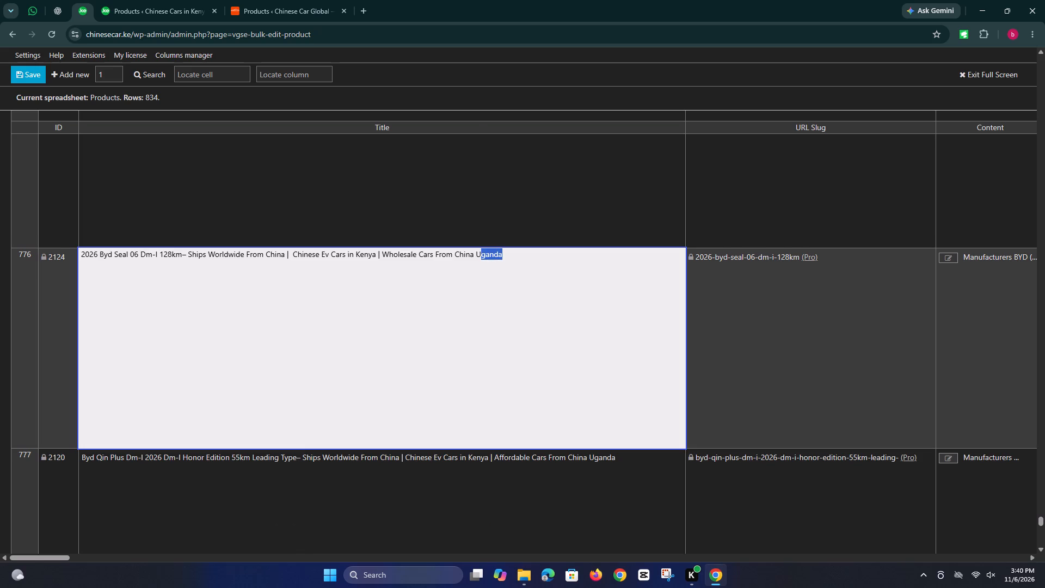
{"action": "left_click_drag", "start_coordinate": [481, 256], "coordinate": [477, 258]}
{"action": "right_click", "coordinate": [491, 255]}
{"action": "left_click", "coordinate": [563, 327]}
Change the country at the end of the Byd Qin Plus Dm-I and Byd Song Plus Dm-I titles (rows 777 and 778) to Kenya.
{"action": "scroll", "coordinate": [565, 314], "scroll_direction": "down", "scroll_amount": 3}
{"action": "triple_click", "coordinate": [600, 328]}
{"action": "left_click_drag", "start_coordinate": [620, 293], "coordinate": [592, 295]}
{"action": "right_click", "coordinate": [605, 292]}
{"action": "left_click", "coordinate": [644, 330]}
{"action": "scroll", "coordinate": [586, 323], "scroll_direction": "down", "scroll_amount": 4}
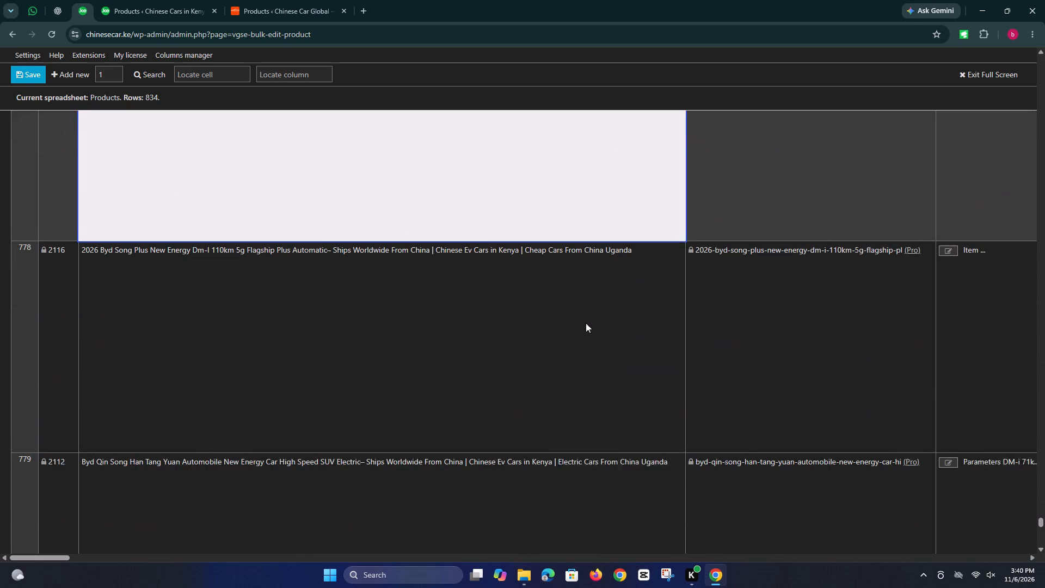
{"action": "triple_click", "coordinate": [583, 323]}
{"action": "left_click_drag", "start_coordinate": [640, 241], "coordinate": [610, 242]}
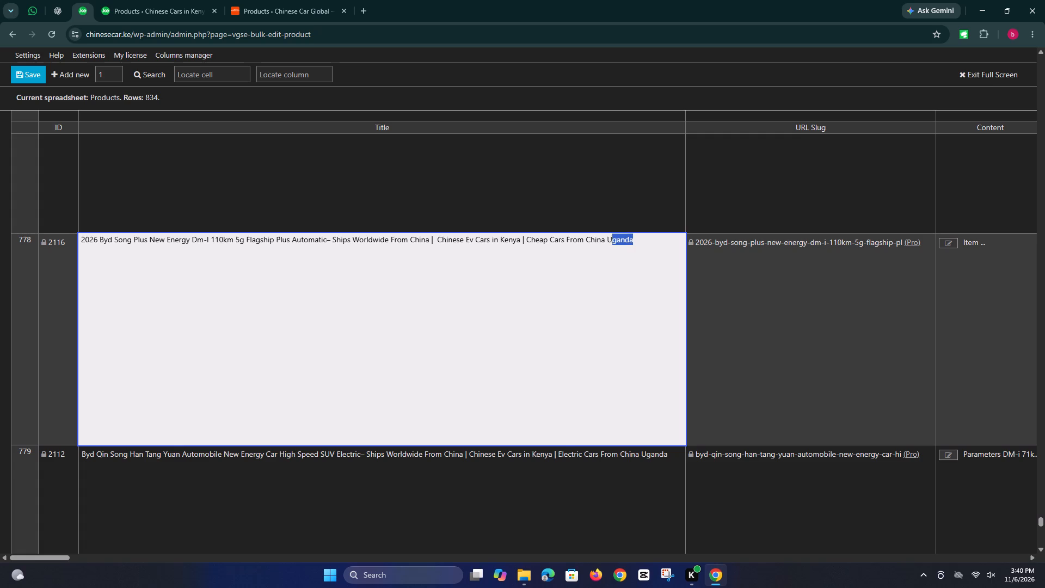
{"action": "left_click_drag", "start_coordinate": [610, 242], "coordinate": [609, 242]}
{"action": "right_click", "coordinate": [618, 241]}
{"action": "left_click", "coordinate": [654, 326]}
Change the country at the end of the Byd Qin Song Han Tang Yuan and Byd Han Dm-I titles (rows 779 and 780) to Kenya.
{"action": "scroll", "coordinate": [598, 295], "scroll_direction": "down", "scroll_amount": 2}
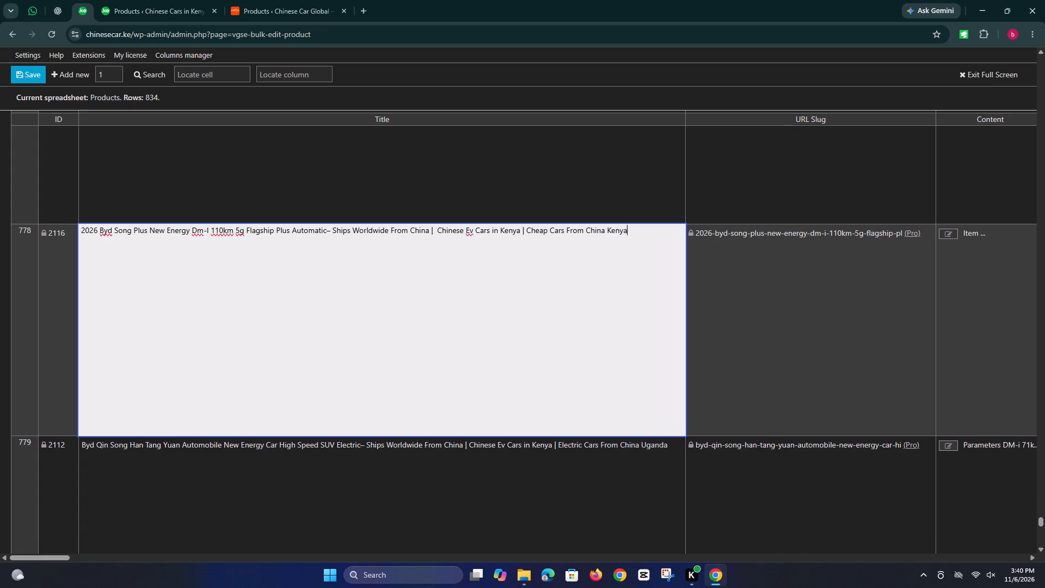
{"action": "scroll", "coordinate": [598, 295], "scroll_direction": "down", "scroll_amount": 1}
{"action": "triple_click", "coordinate": [655, 321]}
{"action": "left_click_drag", "start_coordinate": [673, 289], "coordinate": [644, 292]}
{"action": "right_click", "coordinate": [651, 290]}
{"action": "left_click", "coordinate": [690, 332]}
{"action": "scroll", "coordinate": [555, 326], "scroll_direction": "down", "scroll_amount": 3}
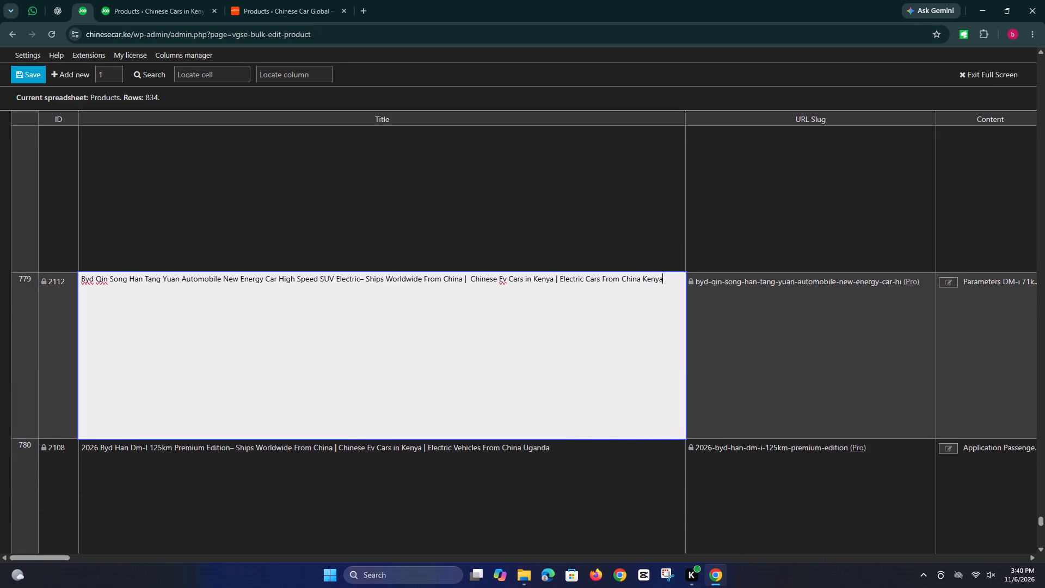
{"action": "double_click", "coordinate": [503, 327]}
{"action": "left_click", "coordinate": [503, 327]}
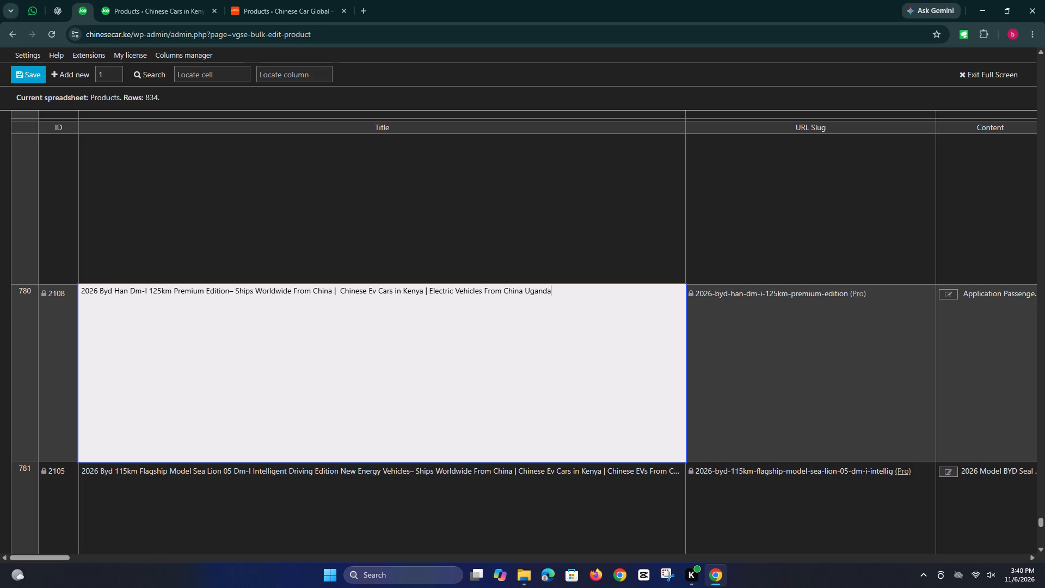
{"action": "left_click_drag", "start_coordinate": [558, 295], "coordinate": [526, 297]}
{"action": "right_click", "coordinate": [539, 292]}
{"action": "left_click", "coordinate": [596, 326]}
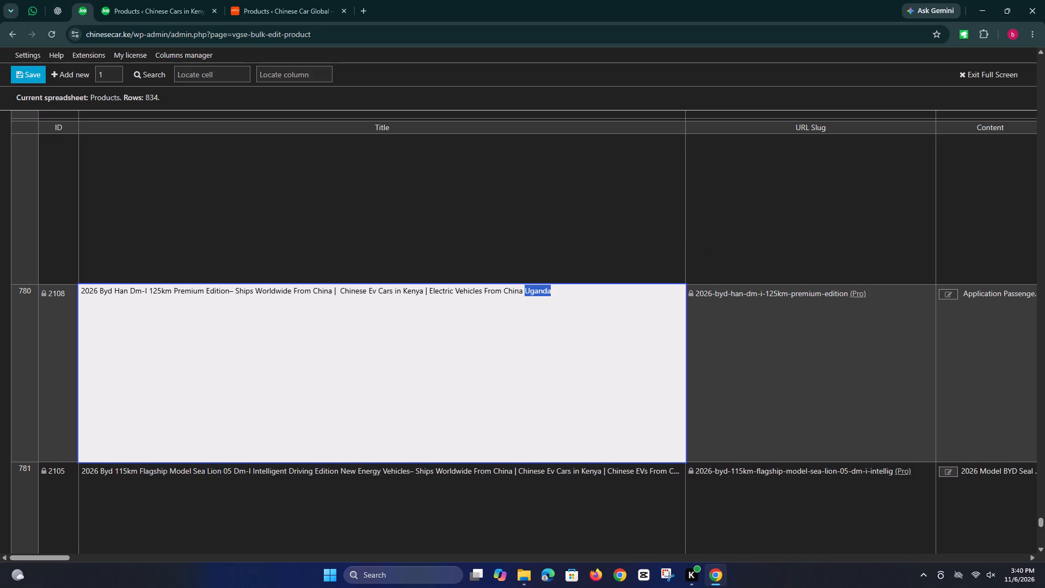
Save the edited product titles in the spreadsheet.
{"action": "left_click", "coordinate": [29, 73]}
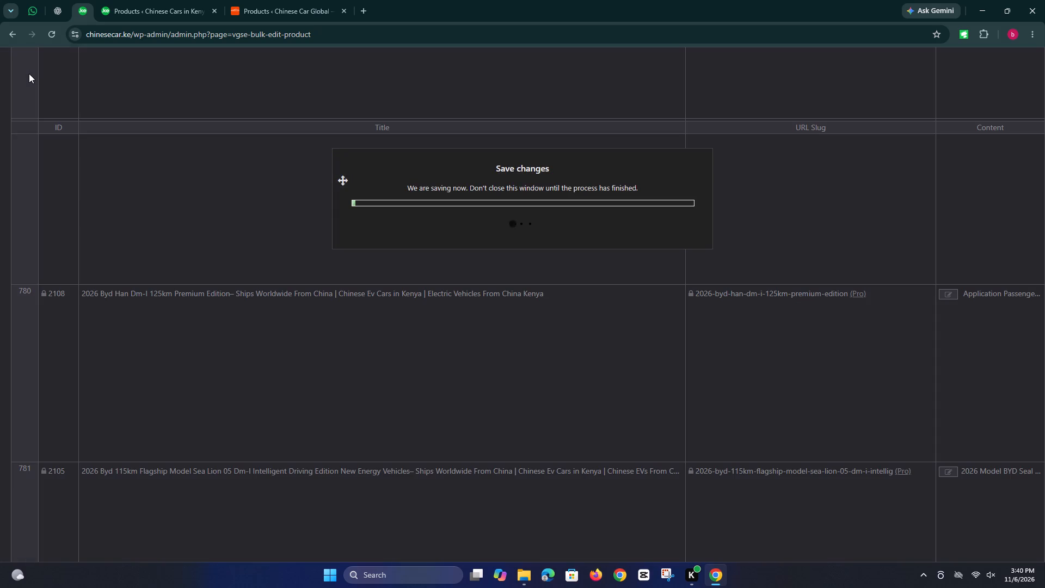